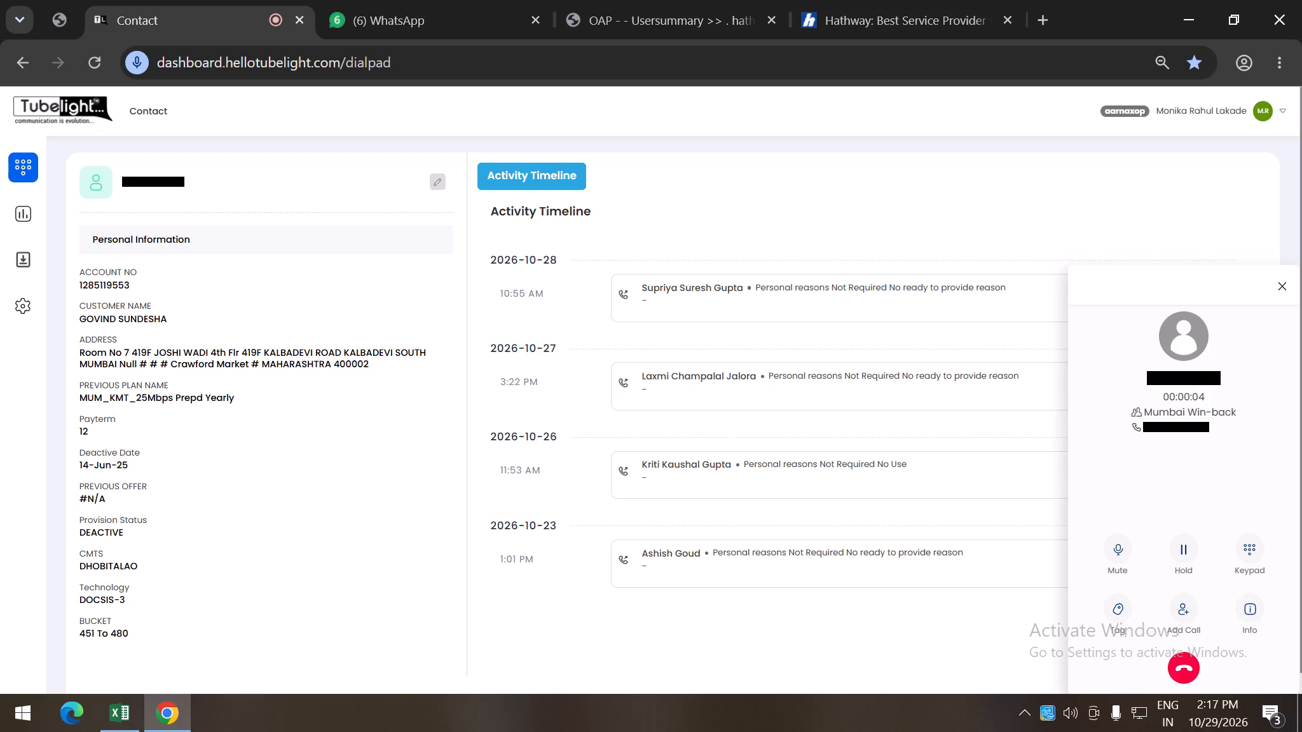
End the active Mumbai Win-back call and submit its tag with Personal reasons as the review, completing the dependent reason selections.
left_click(1176, 670)
left_click(1156, 484)
scroll(1143, 557, "down", 1)
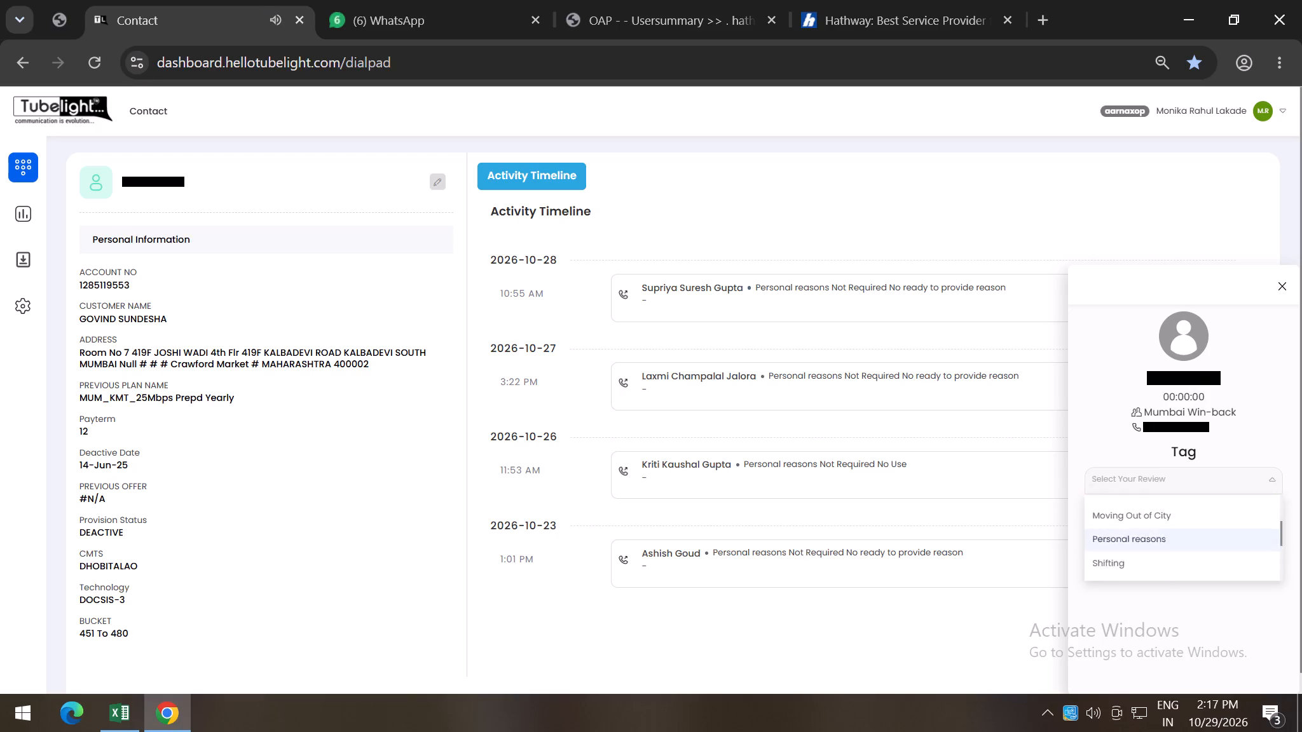
left_click(1148, 544)
left_click_drag(1202, 484, 1195, 494)
left_click(1145, 550)
left_click_drag(1196, 483, 1189, 512)
left_click(1179, 548)
left_click(1171, 603)
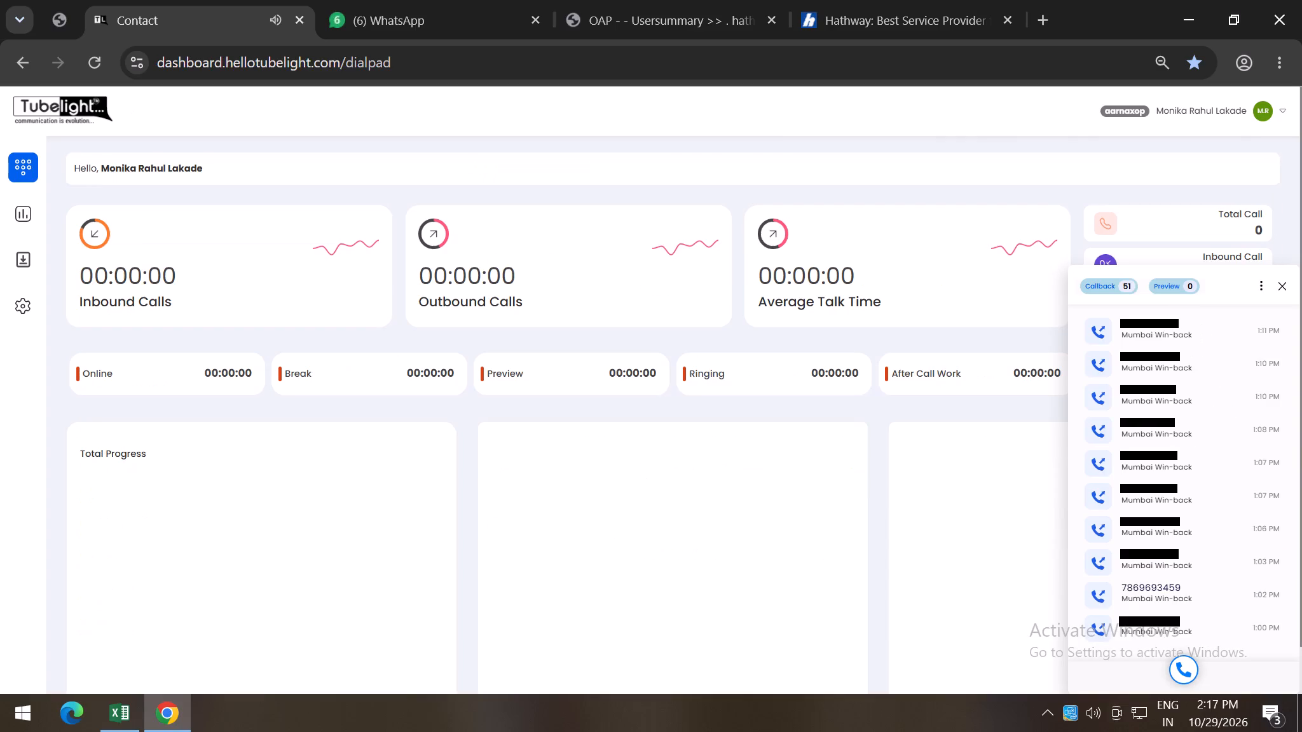
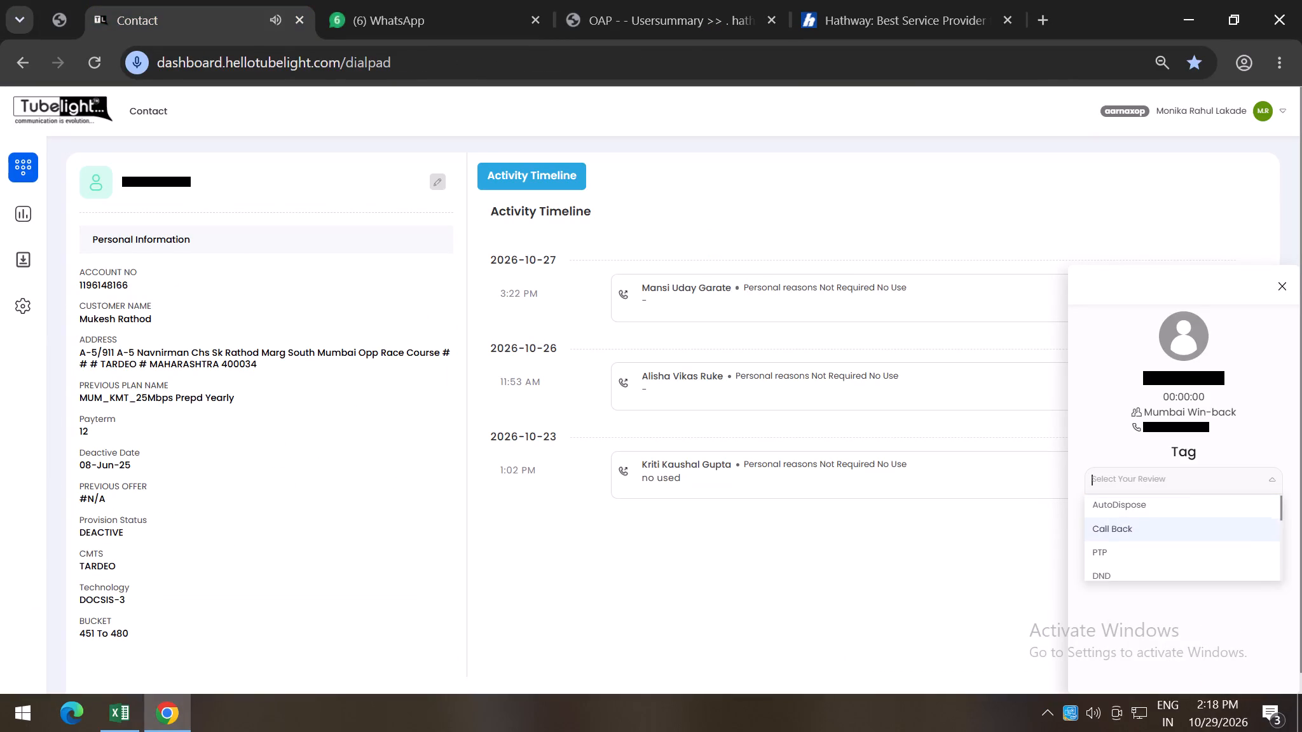
Tag the ended Mumbai Win-back call with Personal reasons, Not Required and No ready to provide reason, and submit it.
left_click(1134, 529)
left_click(1200, 476)
left_click(1163, 542)
left_click(1195, 496)
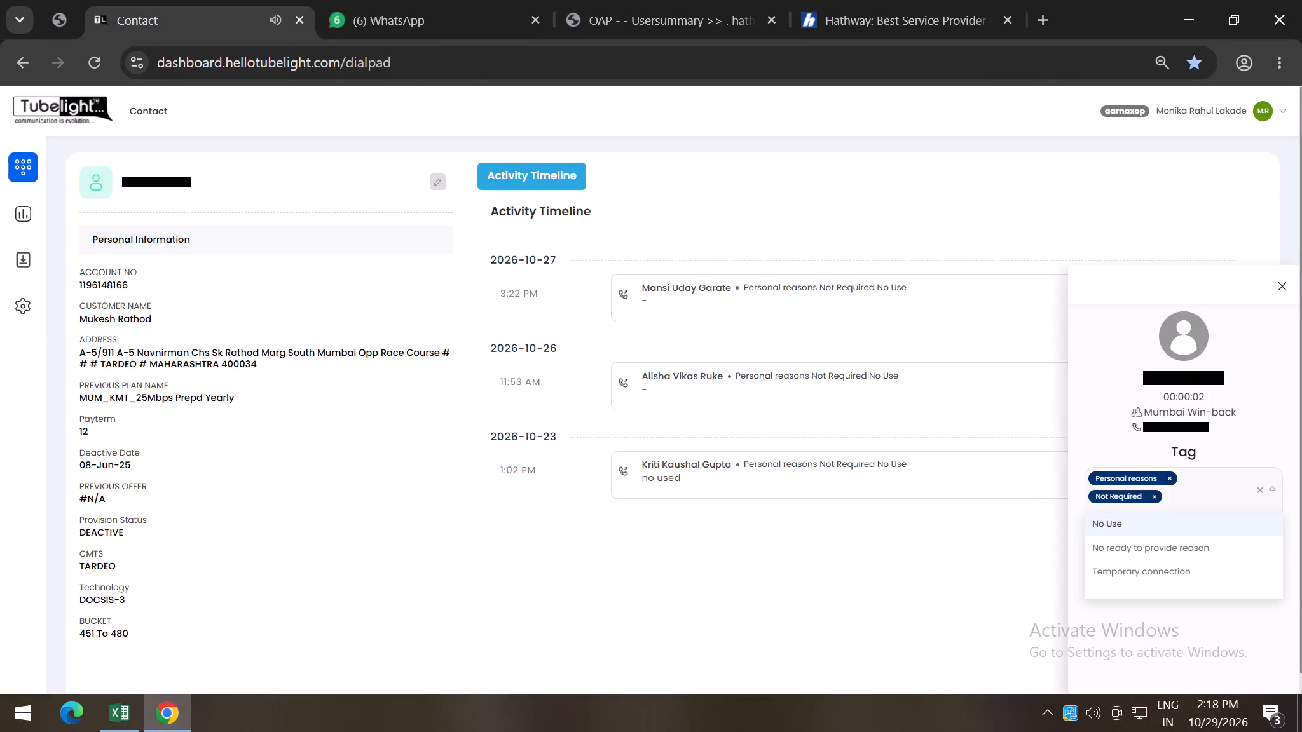
left_click(1148, 540)
left_click(1219, 497)
double_click(1219, 513)
left_click(1177, 599)
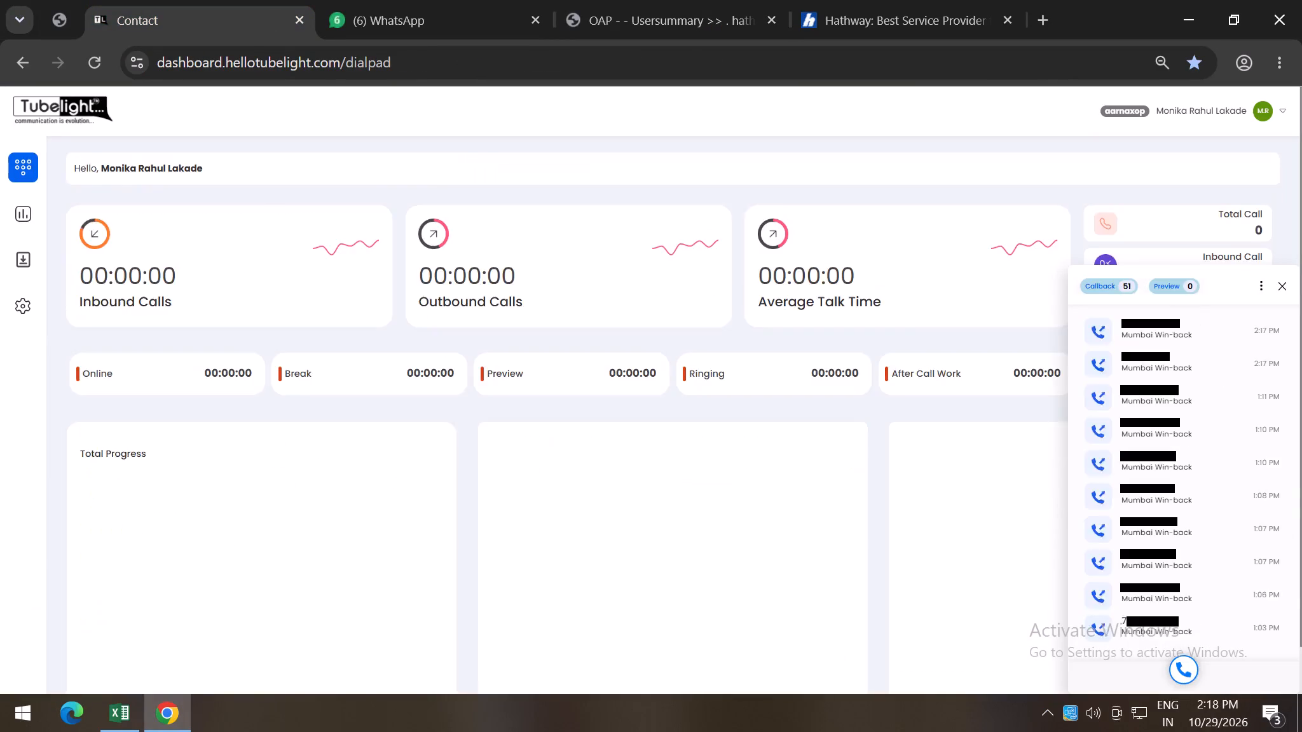
End the next Mumbai Win-back call and submit its tag, choosing the review and its dependent reasons.
left_click(1172, 671)
left_click(1101, 477)
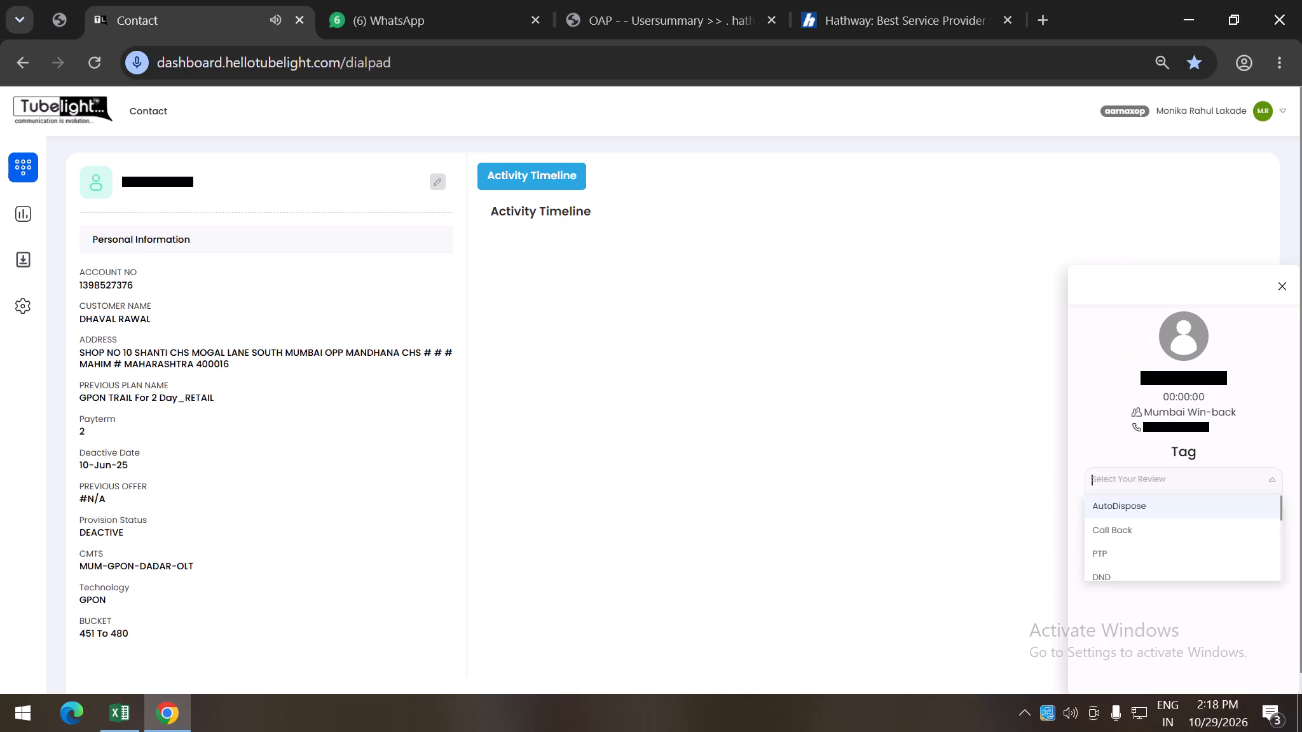
scroll(1121, 553, "down", 1)
left_click(1121, 545)
left_click(1173, 494)
left_click(1181, 482)
left_click_drag(1148, 555, 1155, 544)
left_click_drag(1184, 505, 1183, 512)
left_click(1175, 546)
left_click(1171, 596)
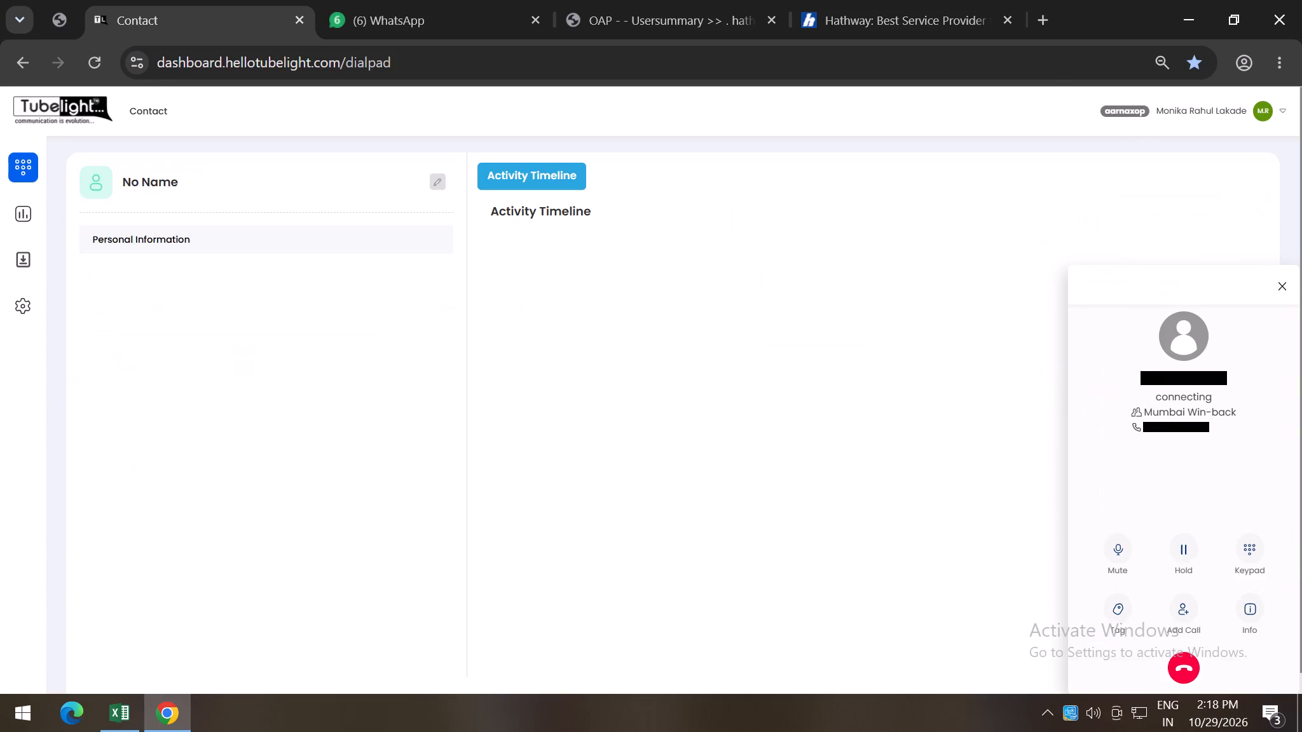
Tag the following Mumbai Win-back call with Personal reasons, Not Required and No ready to provide reason, and submit it.
left_click(1172, 477)
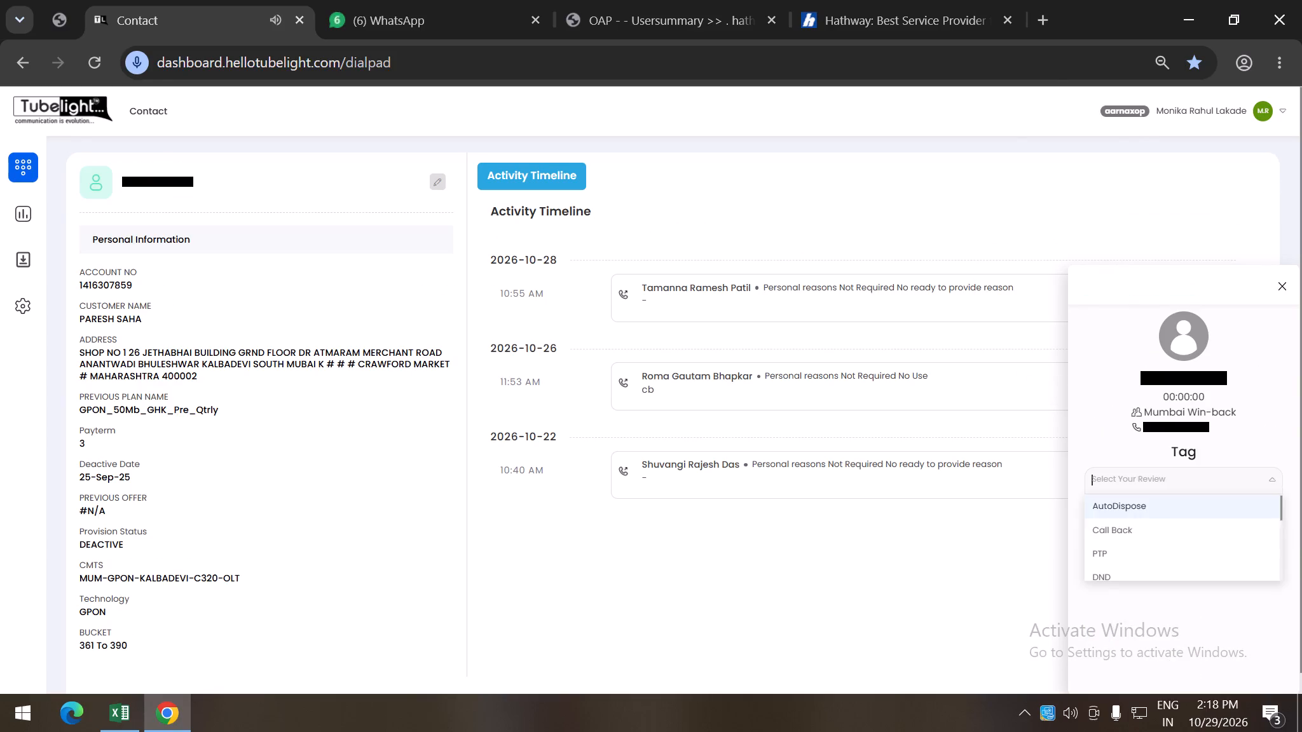
scroll(1136, 542, "down", 1)
left_click(1136, 542)
left_click(1188, 485)
left_click(1134, 552)
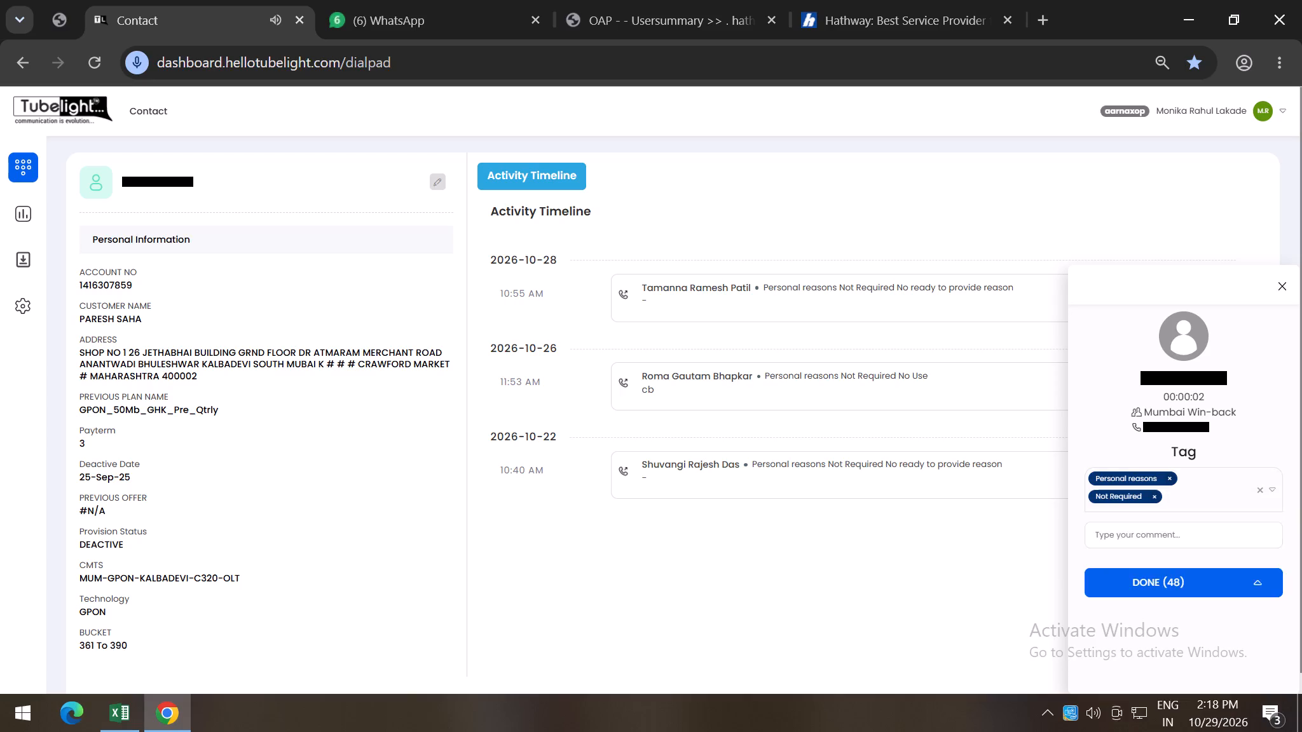
left_click_drag(1196, 485, 1185, 513)
left_click(1162, 549)
left_click(1181, 583)
left_click(1184, 605)
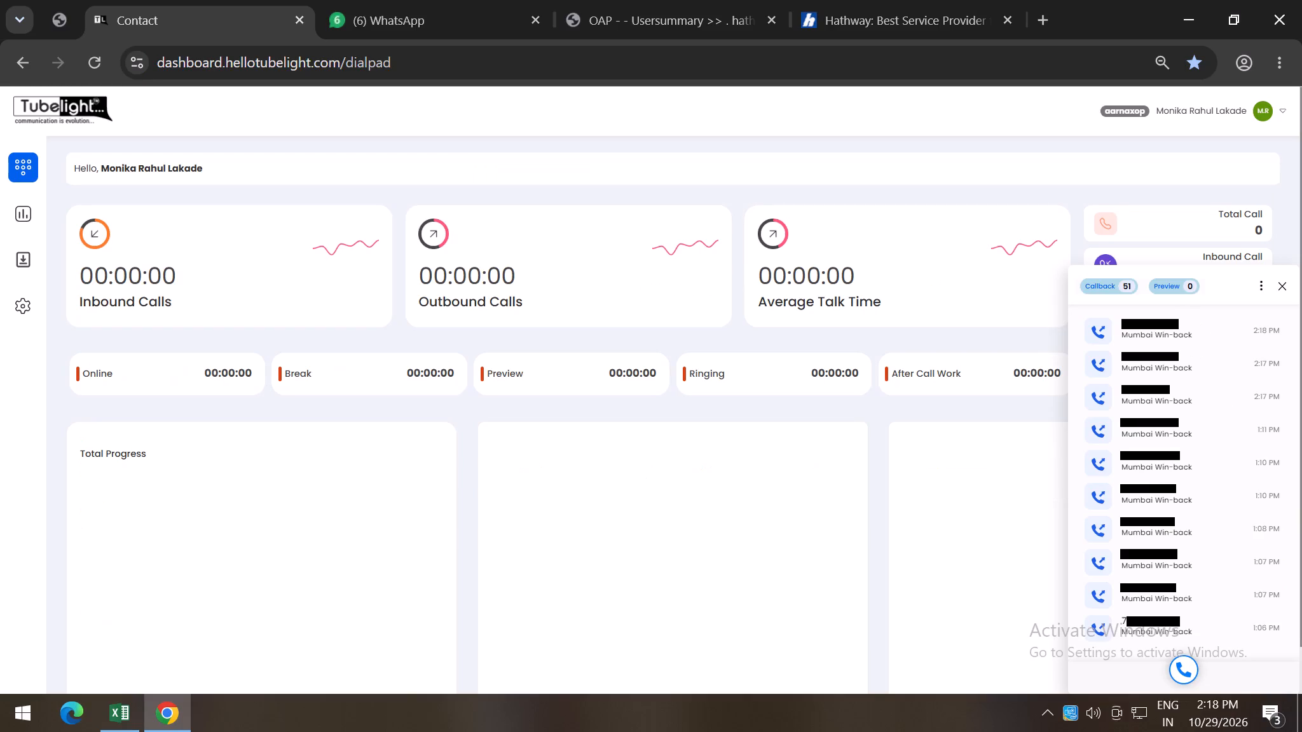
Open the dialer's list of callback numbers.
left_click(1104, 292)
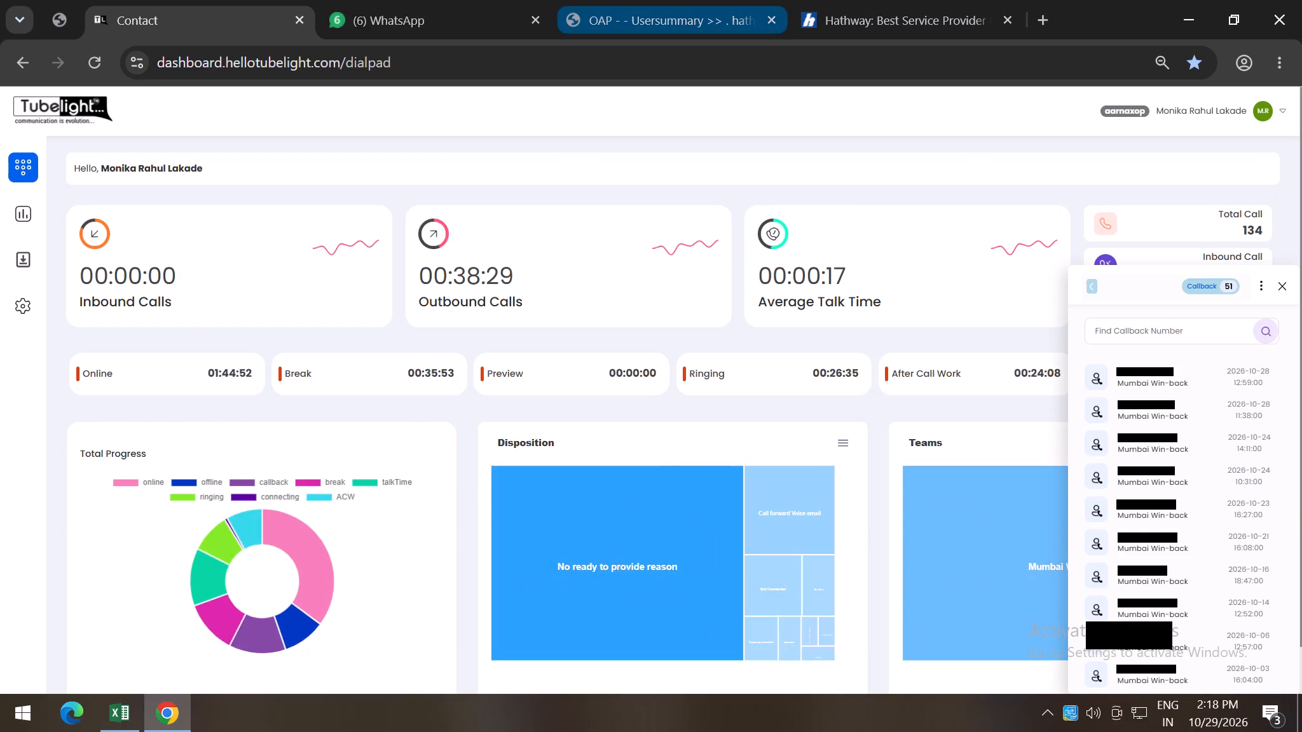
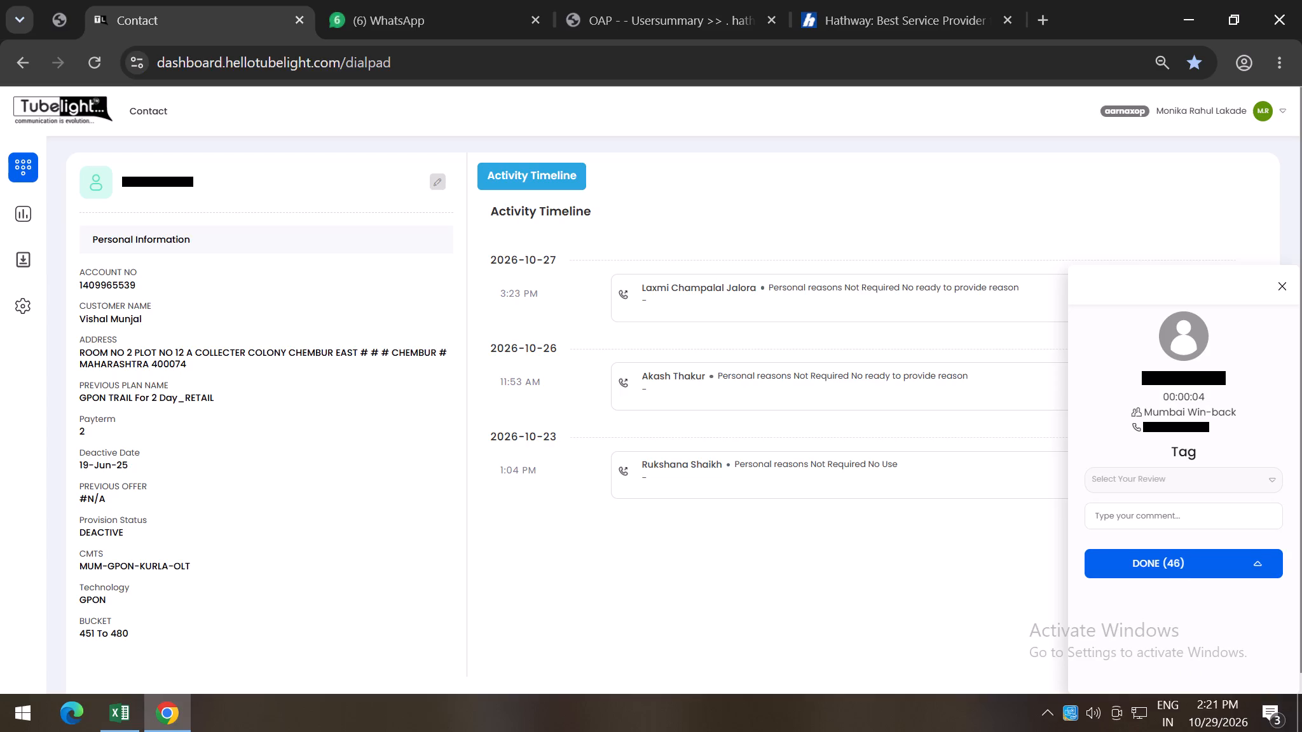
Tag the current Mumbai Win-back call with Personal reasons, Not Required and No ready to provide reason, and submit it.
left_click(1124, 476)
scroll(1127, 523, "down", 1)
left_click(1129, 535)
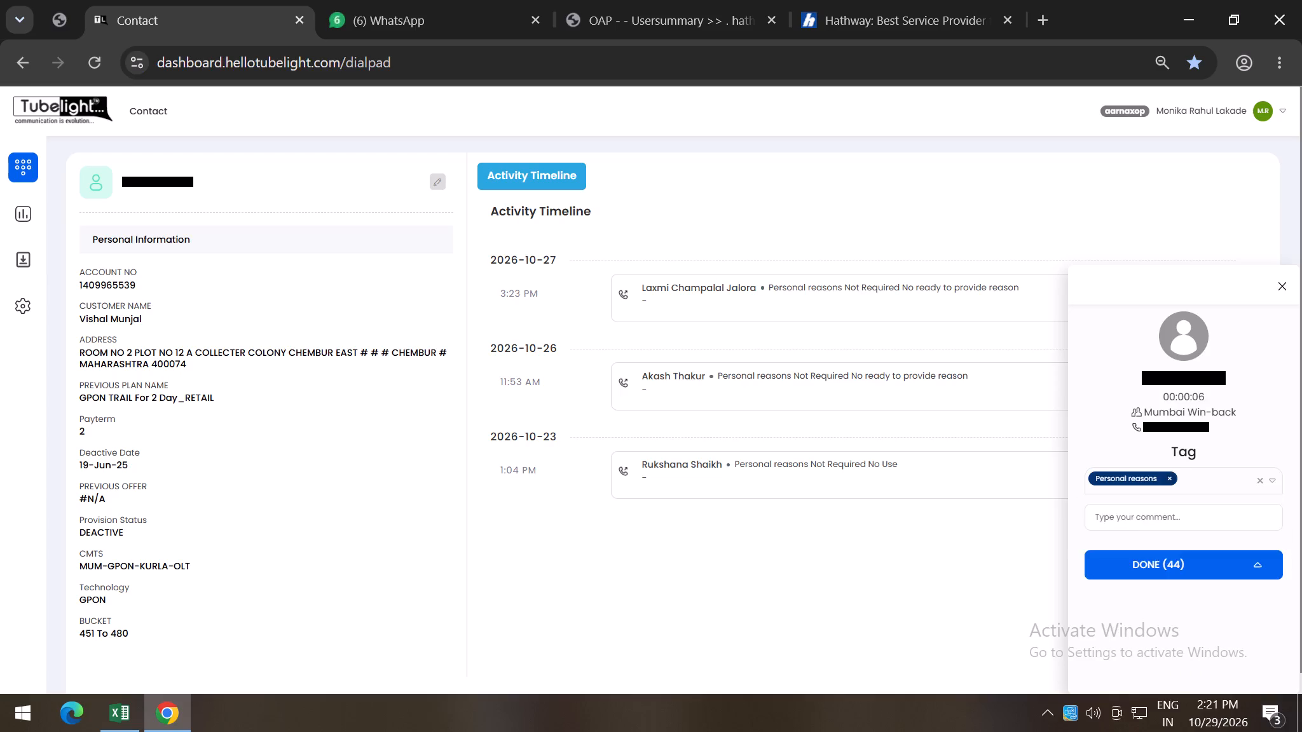
left_click(1193, 482)
left_click(1157, 559)
left_click(1189, 491)
left_click(1189, 541)
left_click(1225, 521)
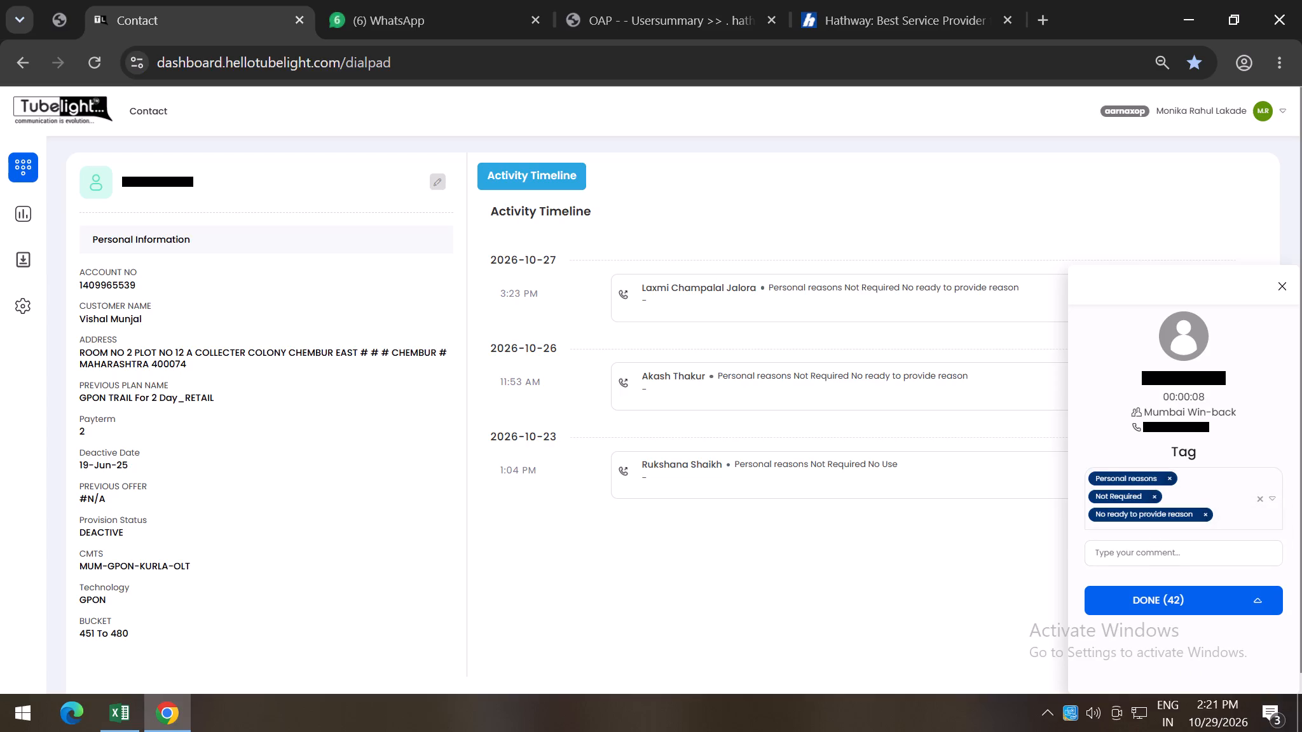
left_click(1193, 604)
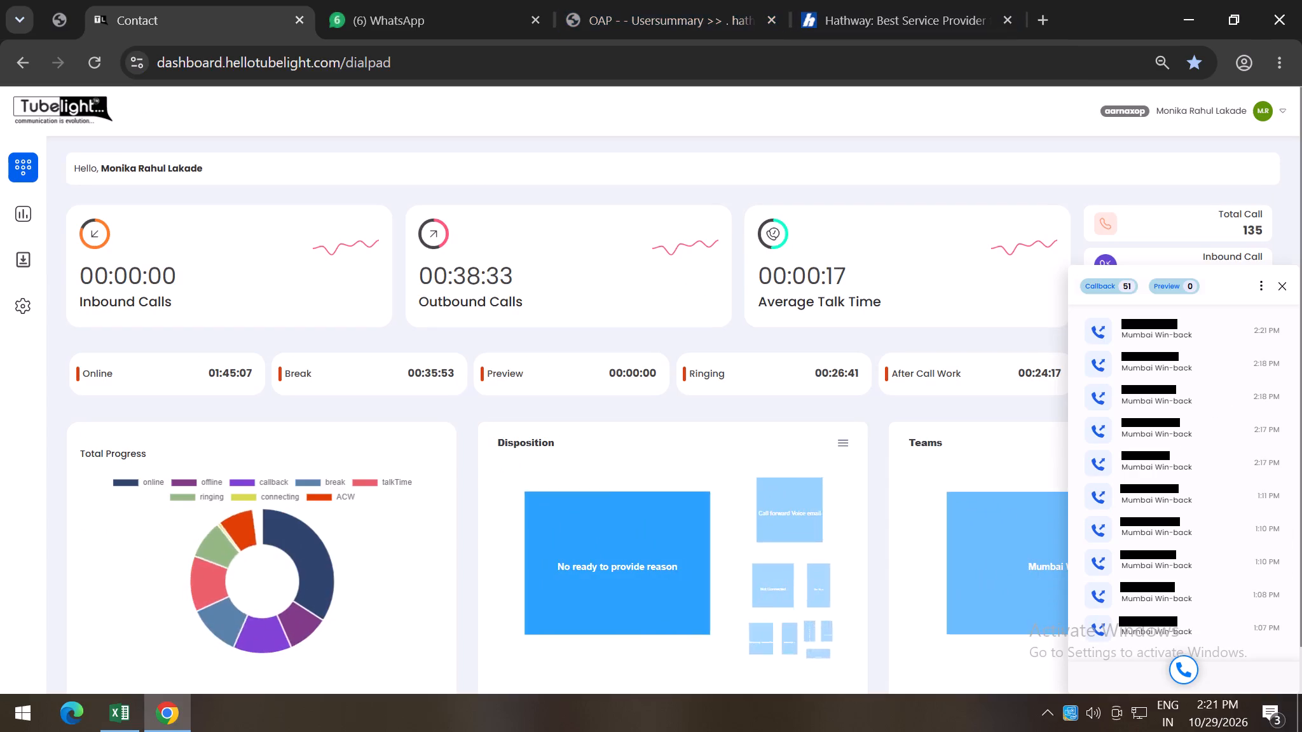
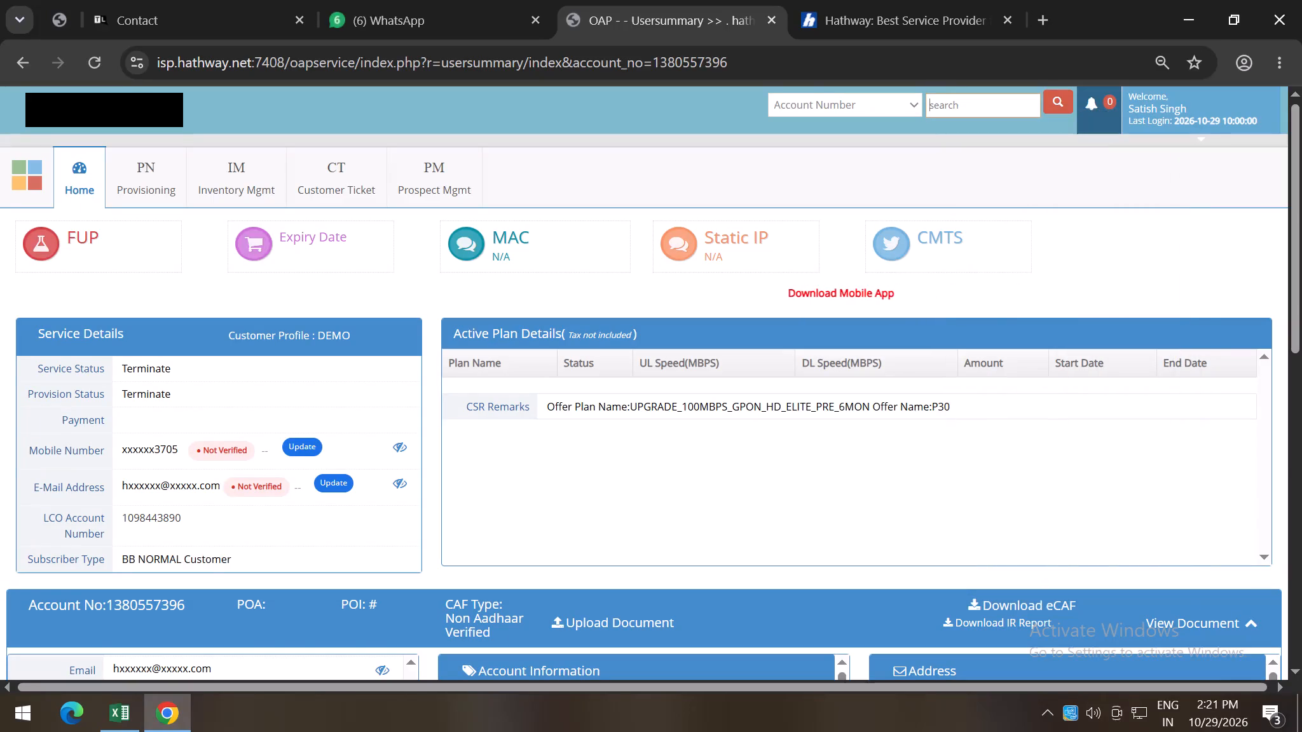
Paste the copied customer account number into the OAP portal's account number search.
right_click(956, 99)
left_click(978, 340)
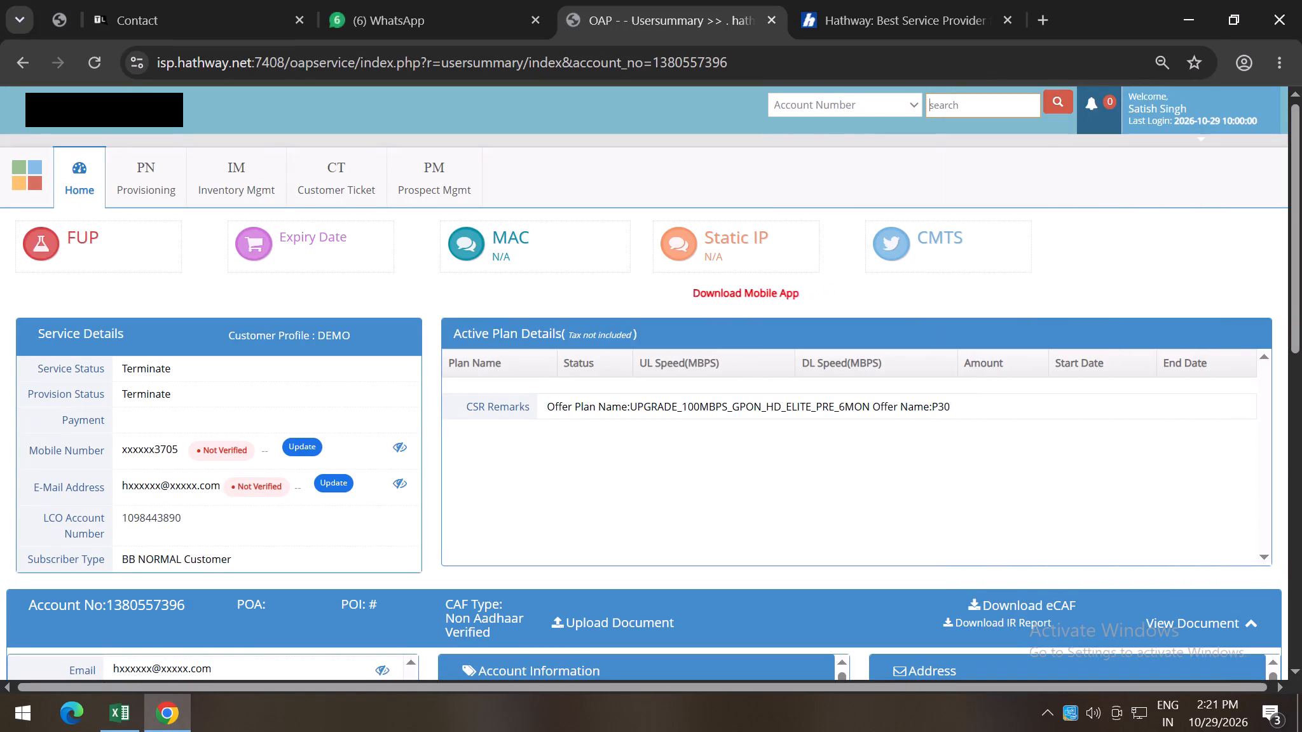
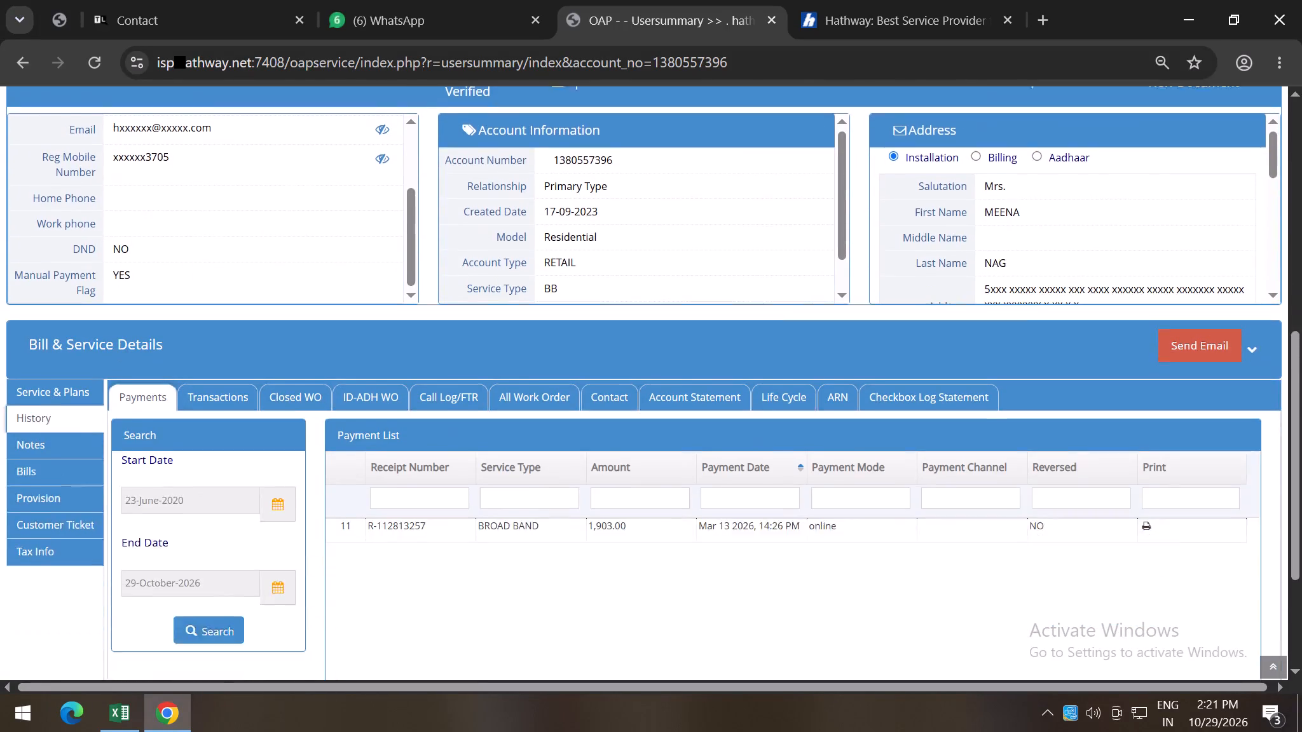
Search the customer account's payment history in the OAP portal, review the account details, and return to the Tubelight dialer.
left_click(210, 428)
scroll(394, 409, "up", 1)
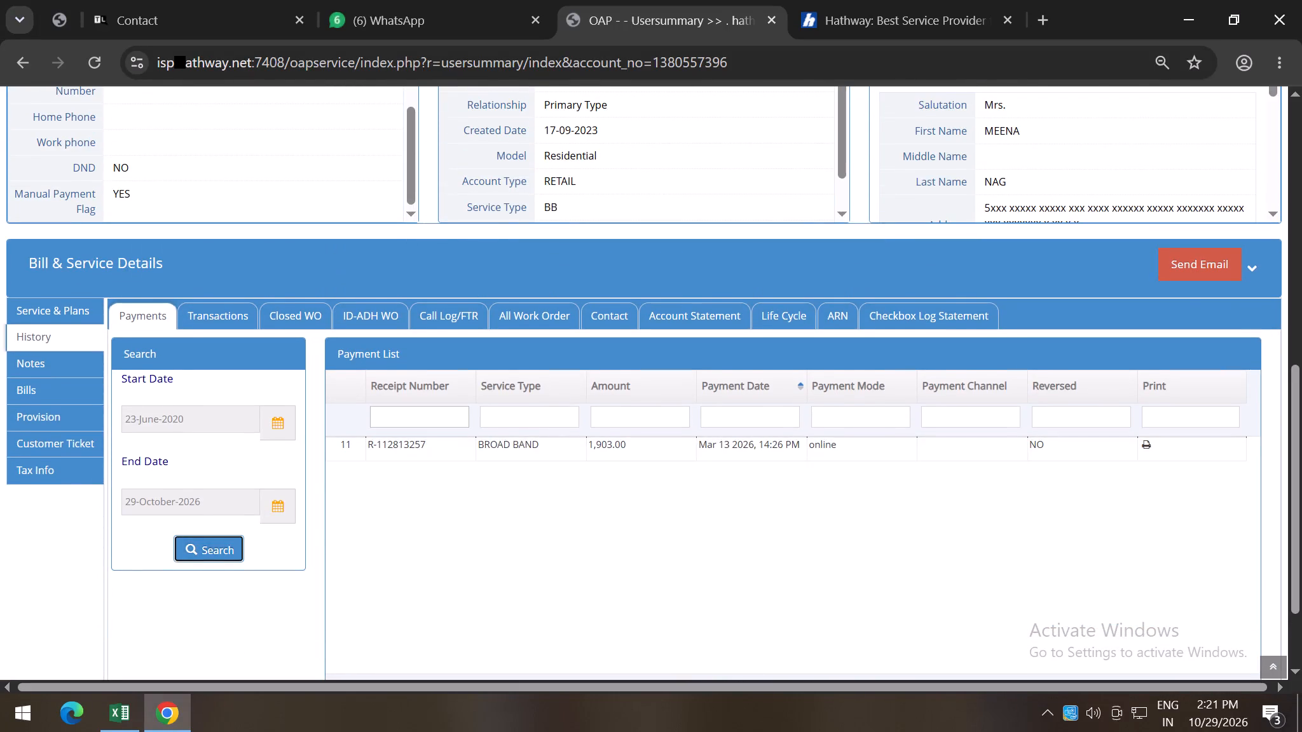
scroll(399, 412, "up", 4)
left_click(242, 0)
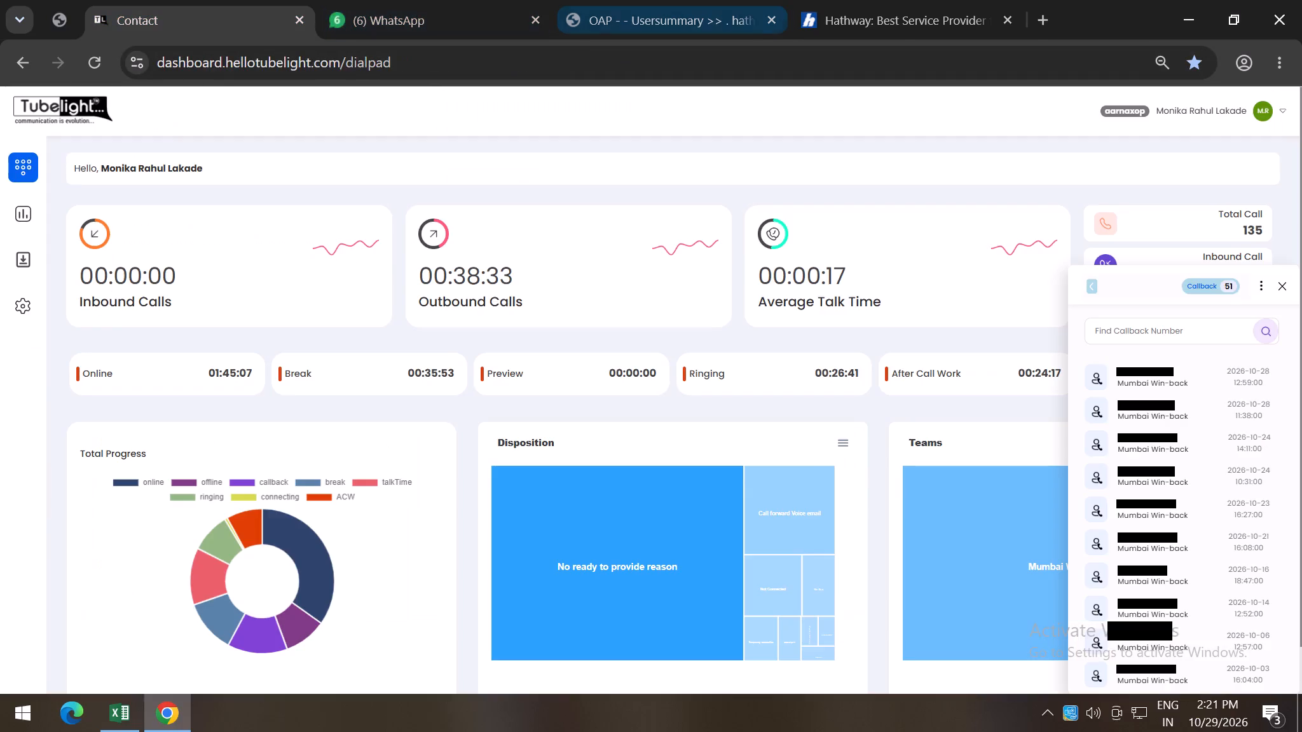
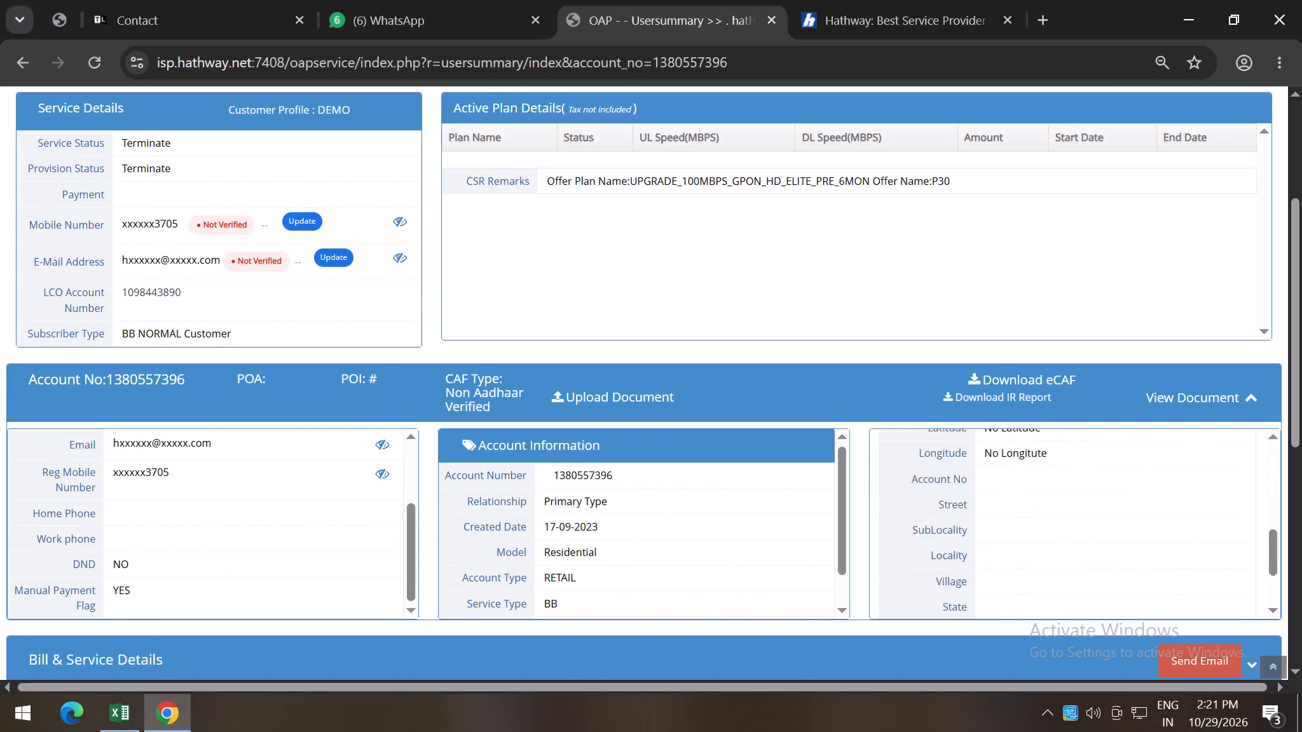
Review the customer's service details, account information, installation address and payment history on the user summary page.
scroll(1123, 537, "up", 5)
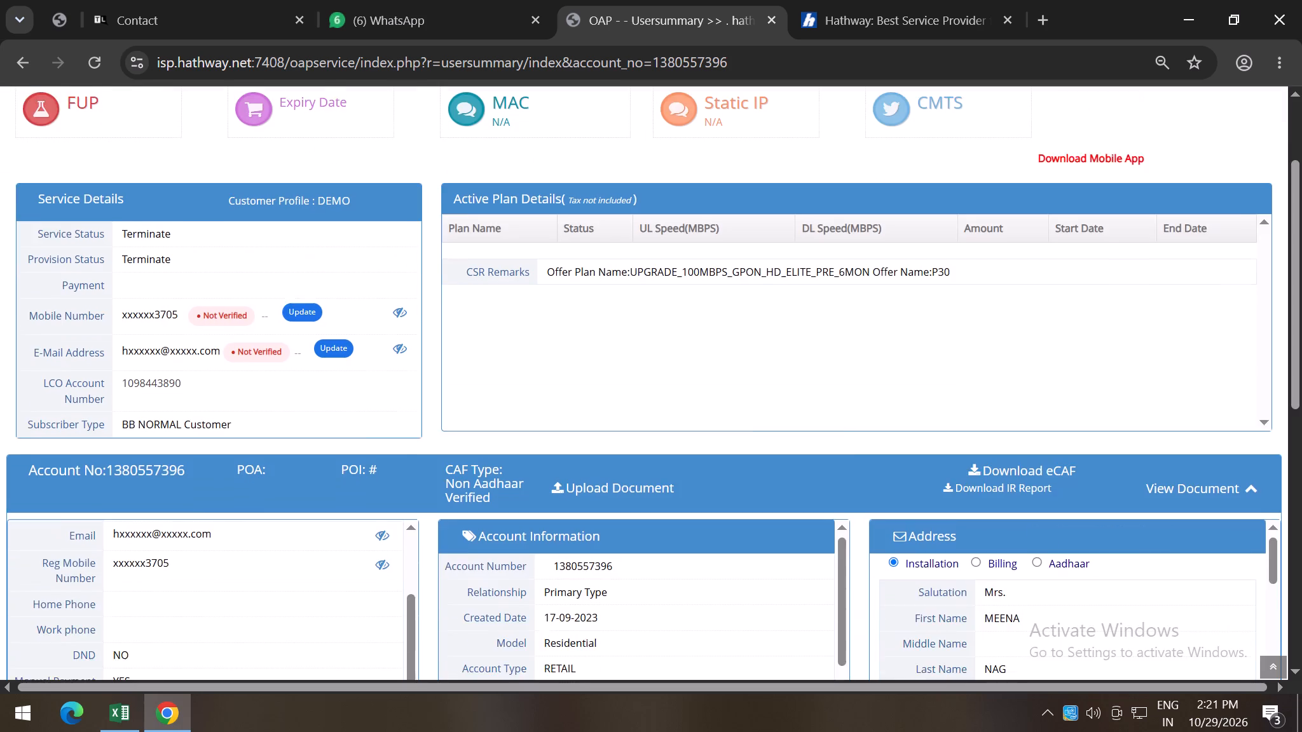
scroll(1135, 566, "down", 5)
scroll(1032, 510, "down", 2)
scroll(1107, 161, "down", 2)
scroll(1081, 358, "up", 3)
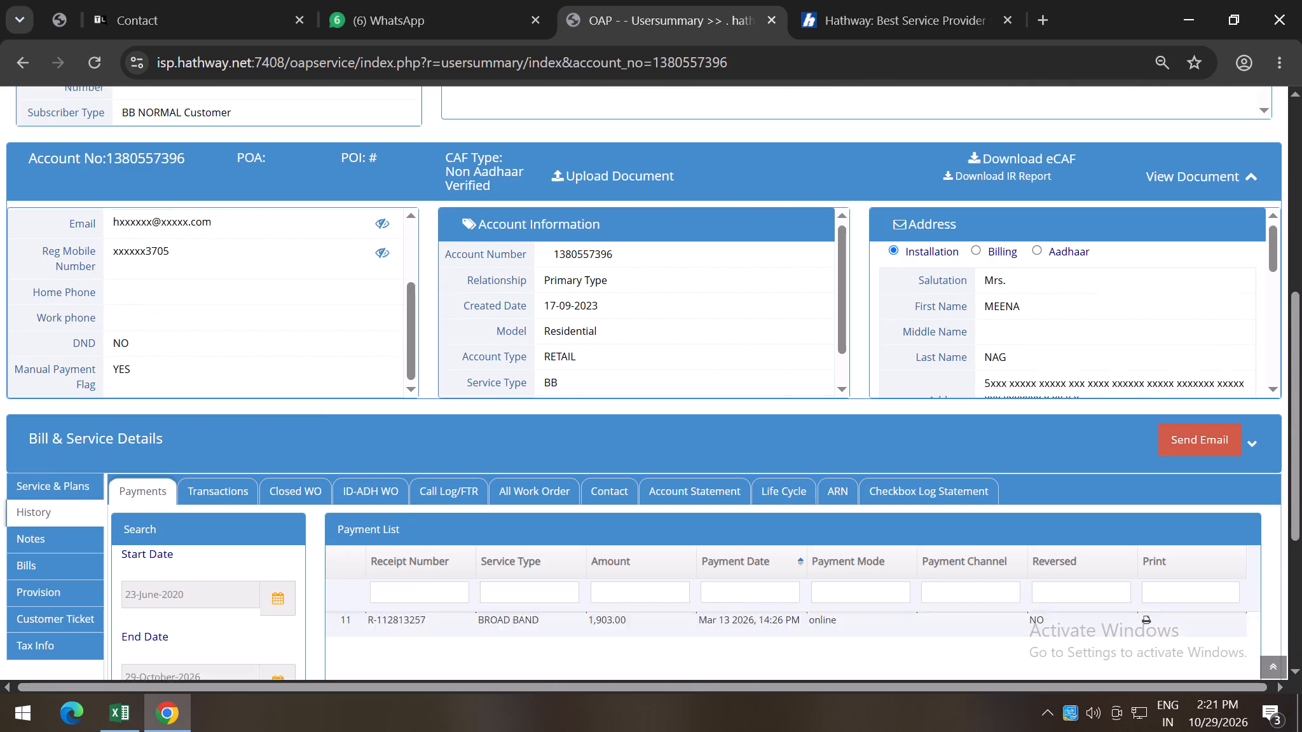
scroll(1094, 324, "down", 3)
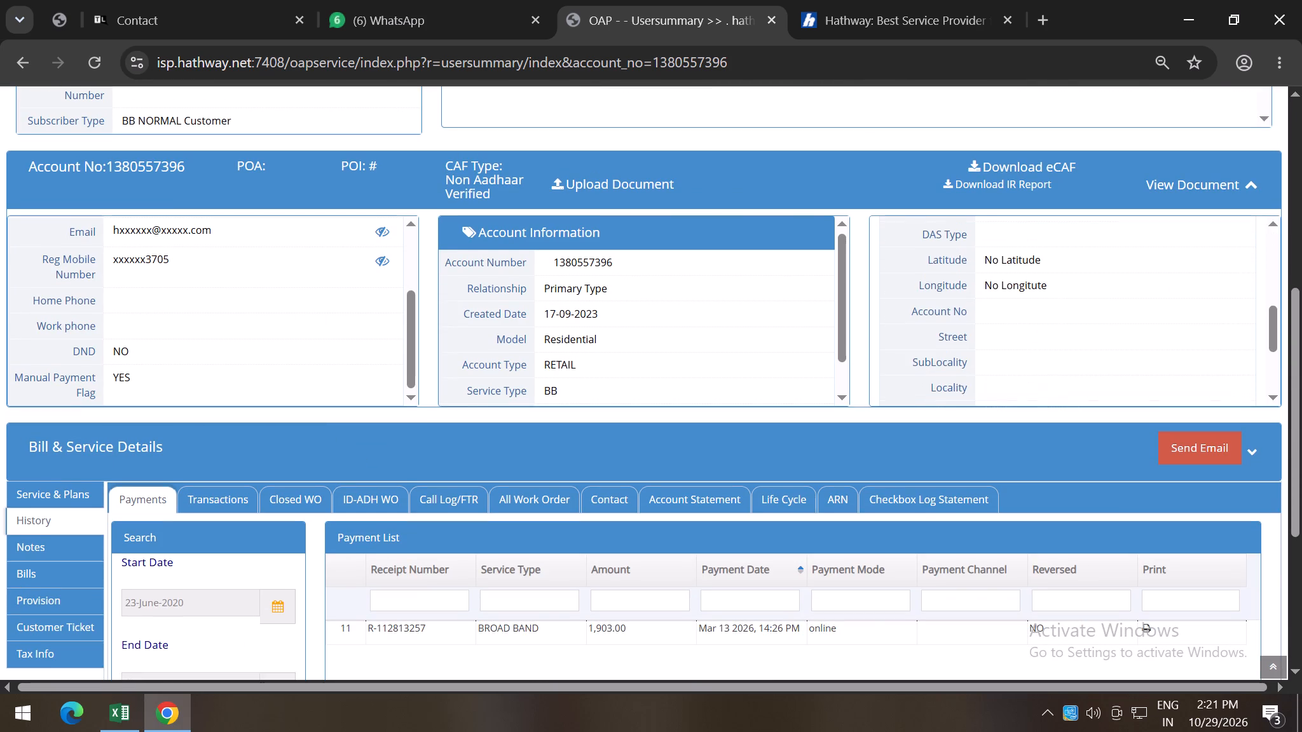
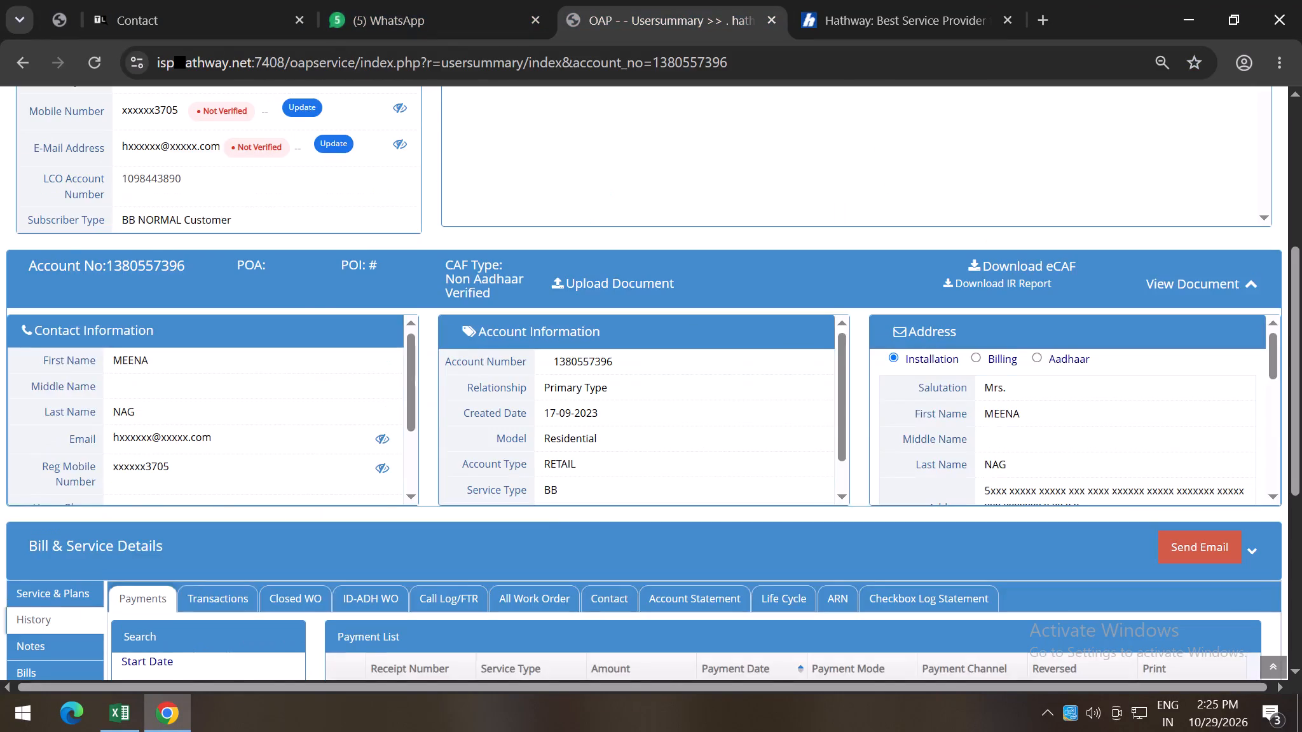
Unmask the customer's registered mobile number and e-mail address in the Service Details section to view them.
scroll(323, 438, "up", 4)
double_click(401, 446)
double_click(400, 477)
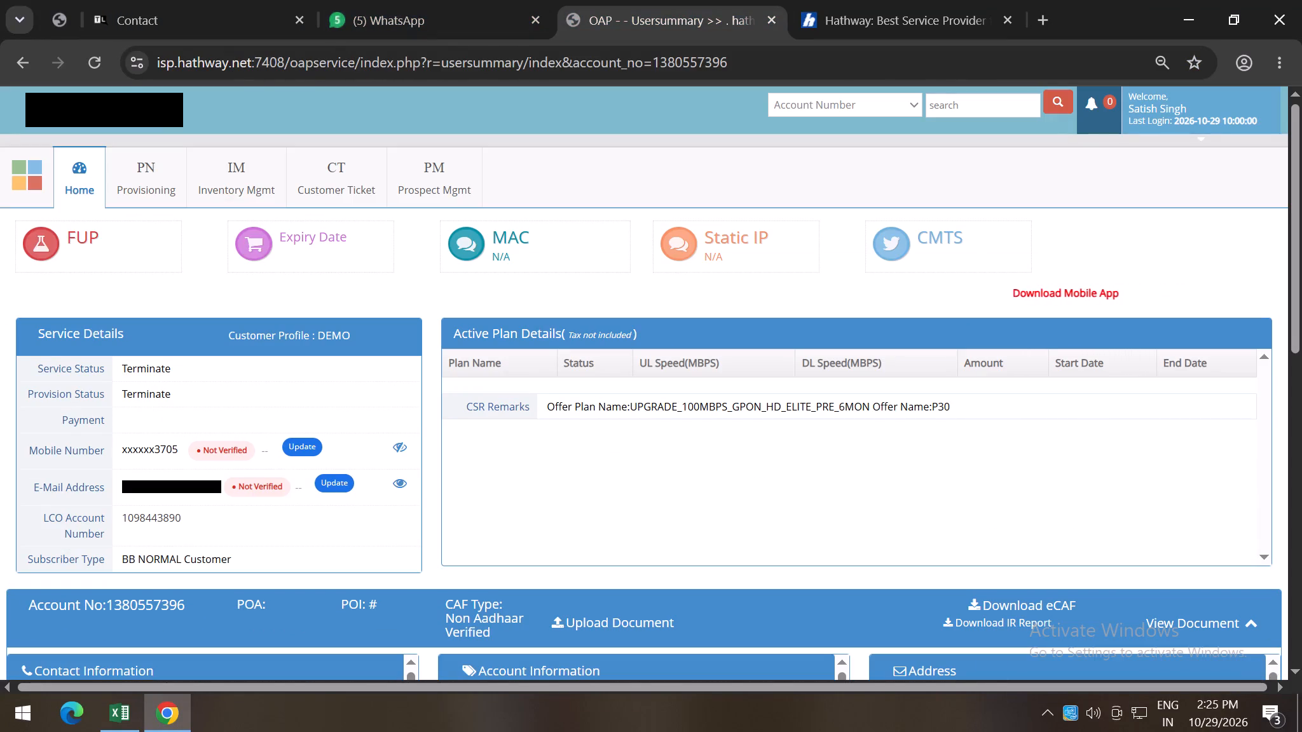
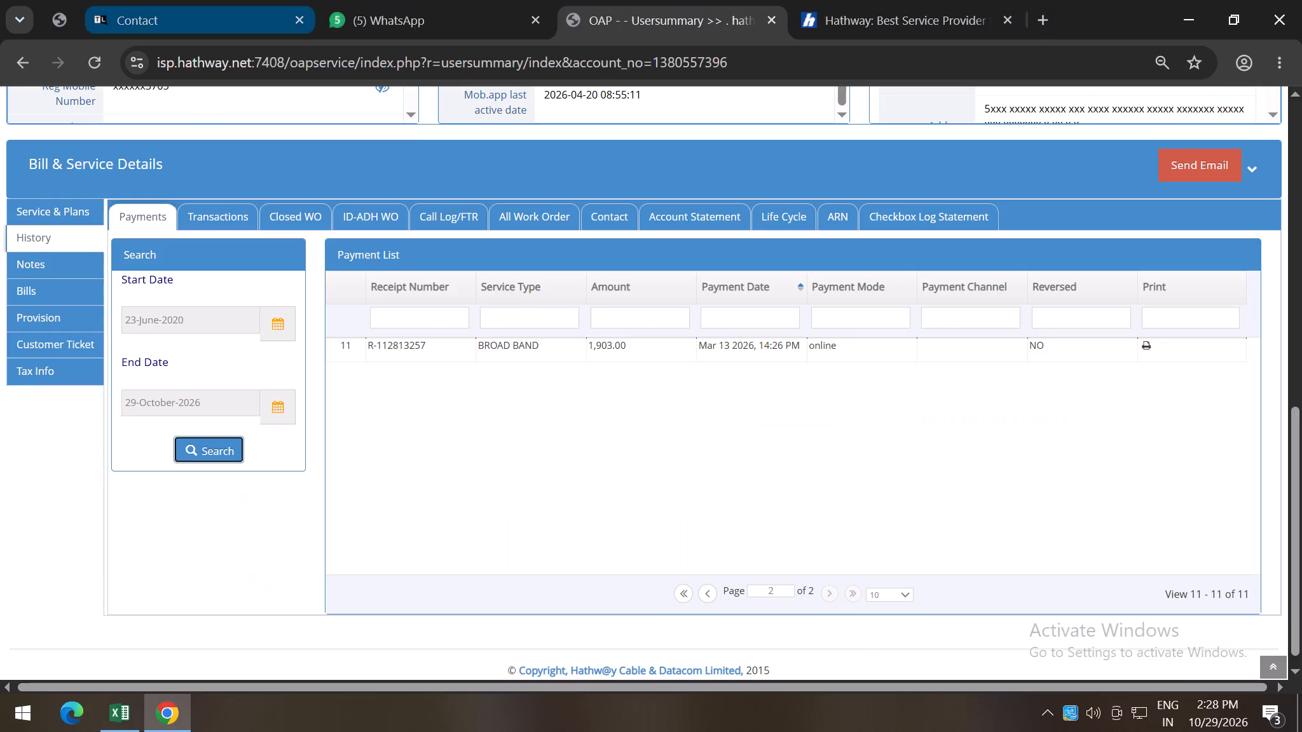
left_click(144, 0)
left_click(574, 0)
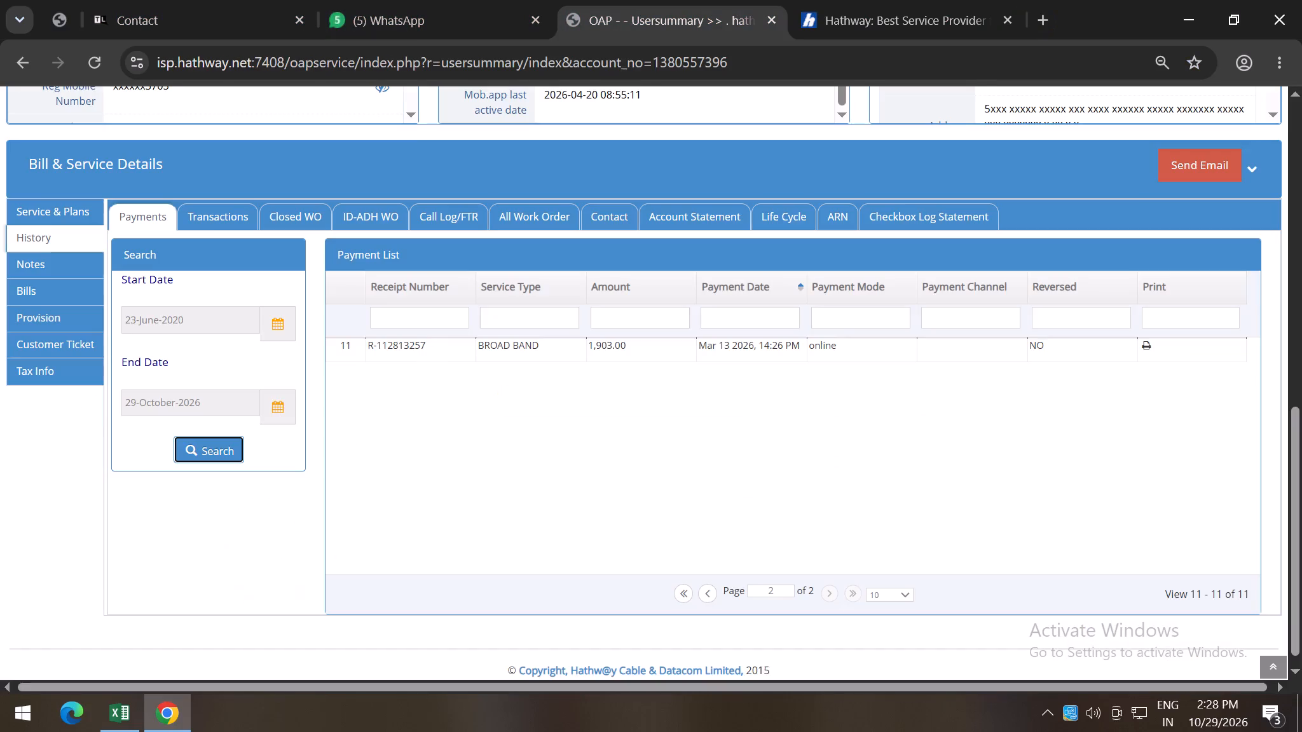
Reveal the customer's masked mobile number in the Service Details section of the user summary.
scroll(610, 131, "up", 6)
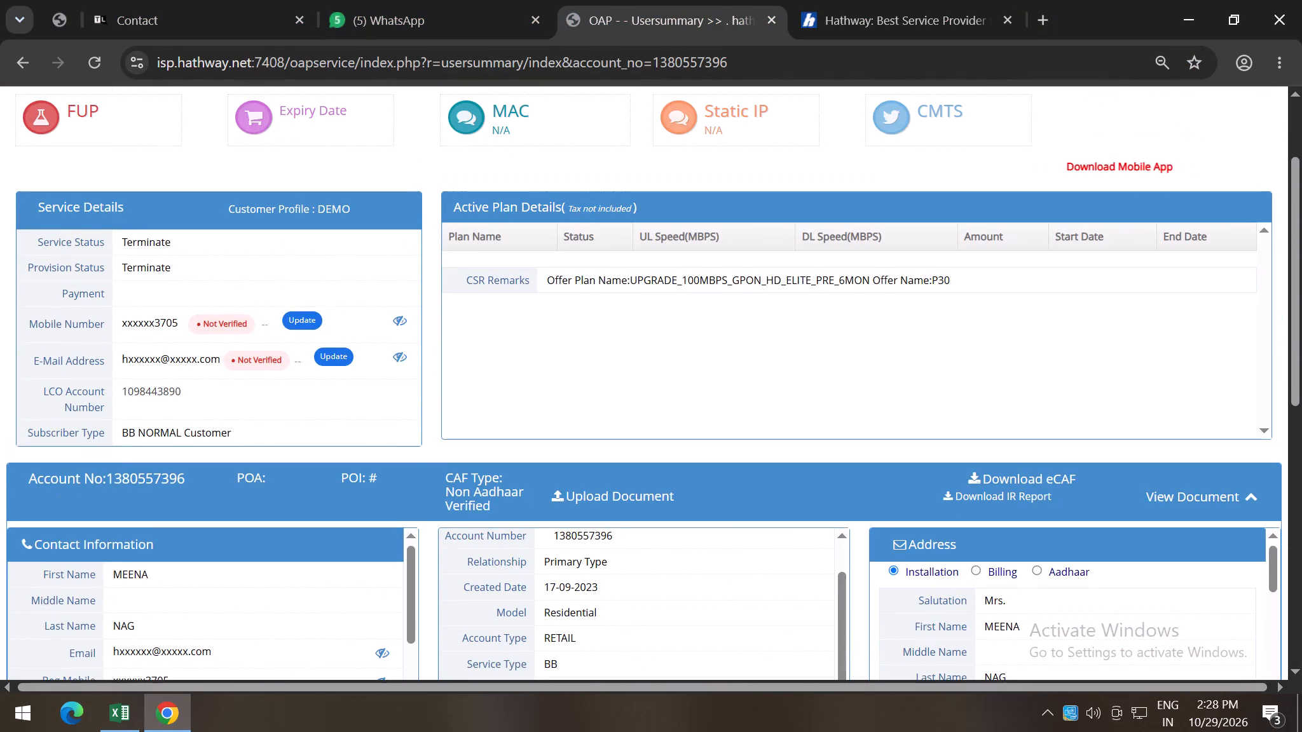
double_click(406, 317)
left_click(406, 317)
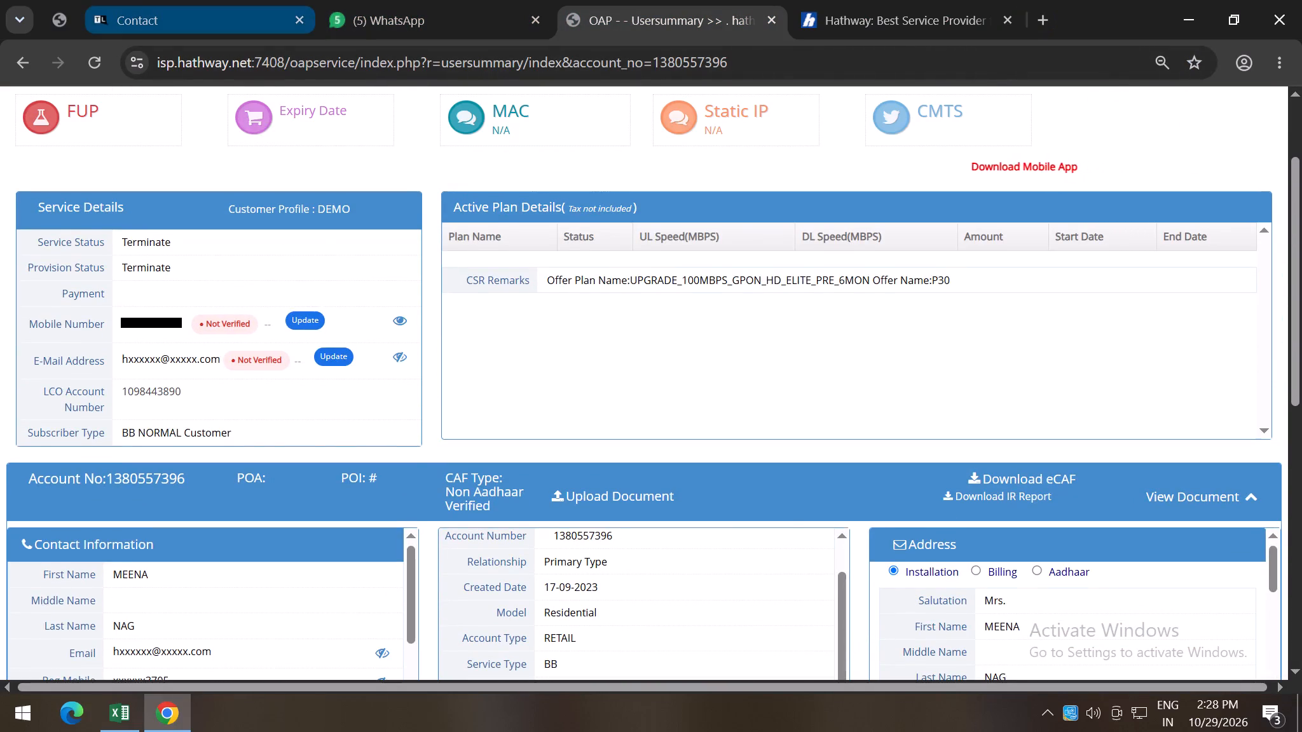
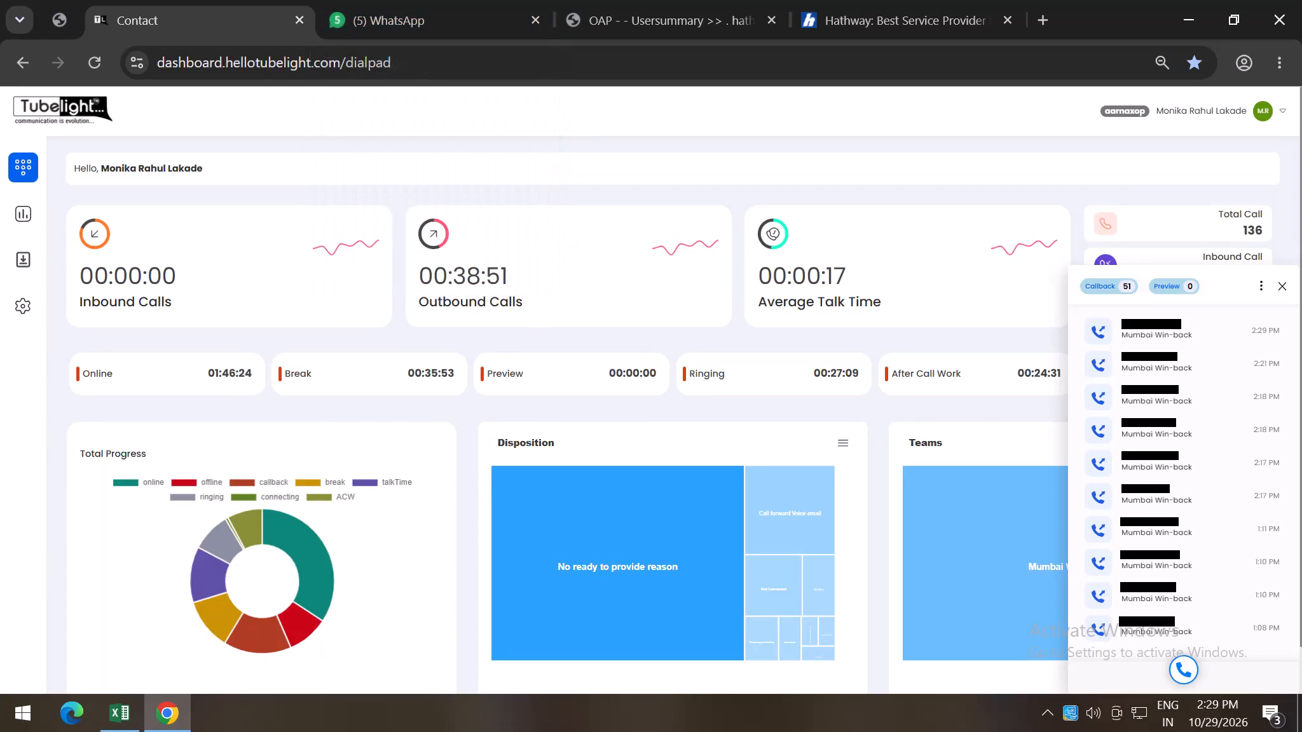
Reload the calling dashboard's dialpad page and get connected to the next Mumbai Win-back customer call.
key("F5")
left_click(1181, 453)
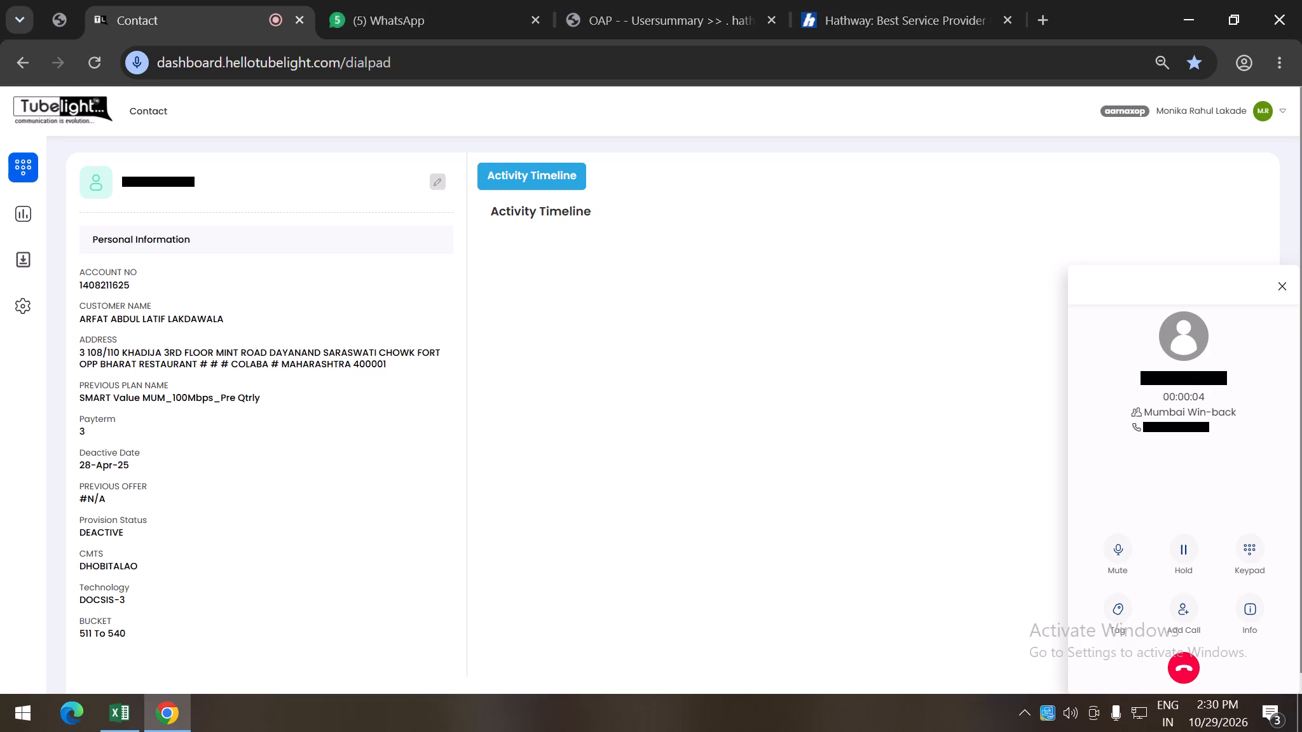
End the active Mumbai Win-back call and tag it with the dispositions Not Connect and Not Contactable.
left_click(1189, 670)
left_click(1129, 471)
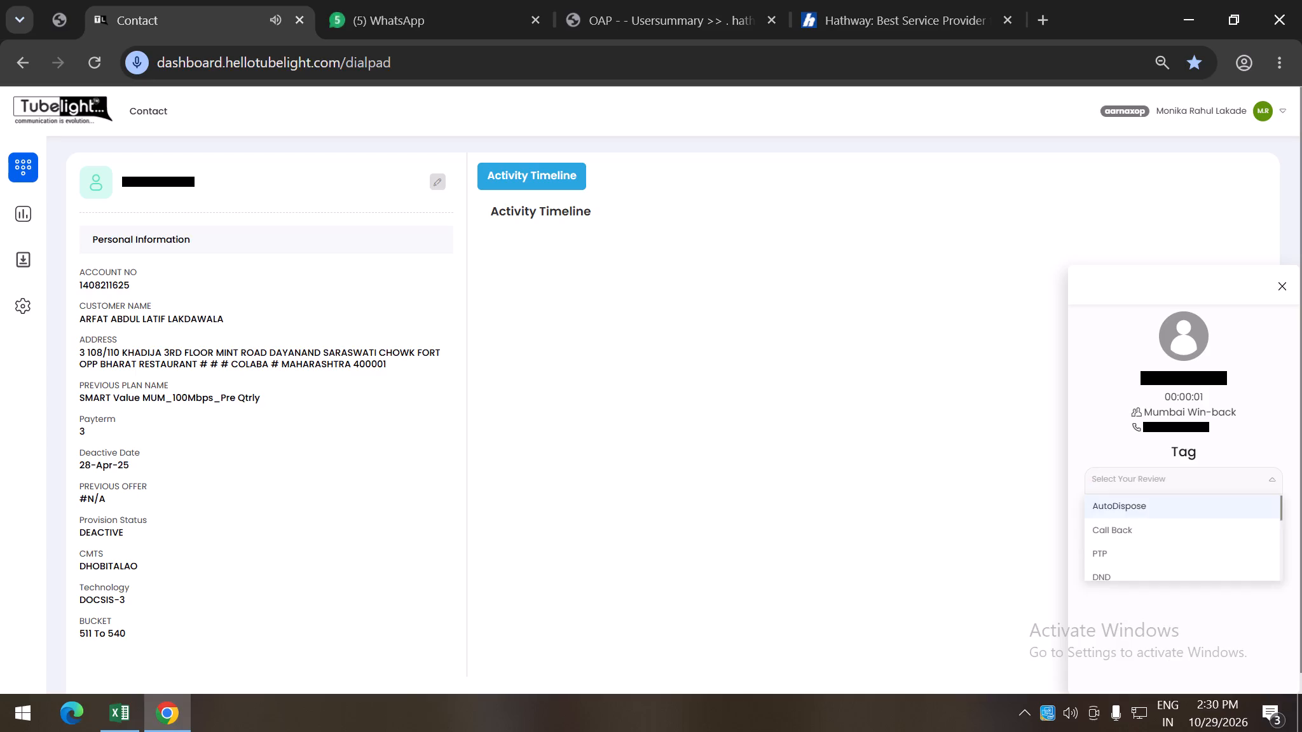
scroll(1128, 538, "down", 6)
left_click(1128, 539)
left_click_drag(1180, 469, 1179, 475)
left_click(1146, 529)
left_click_drag(1249, 454, 1215, 492)
left_click_drag(1203, 503, 1198, 511)
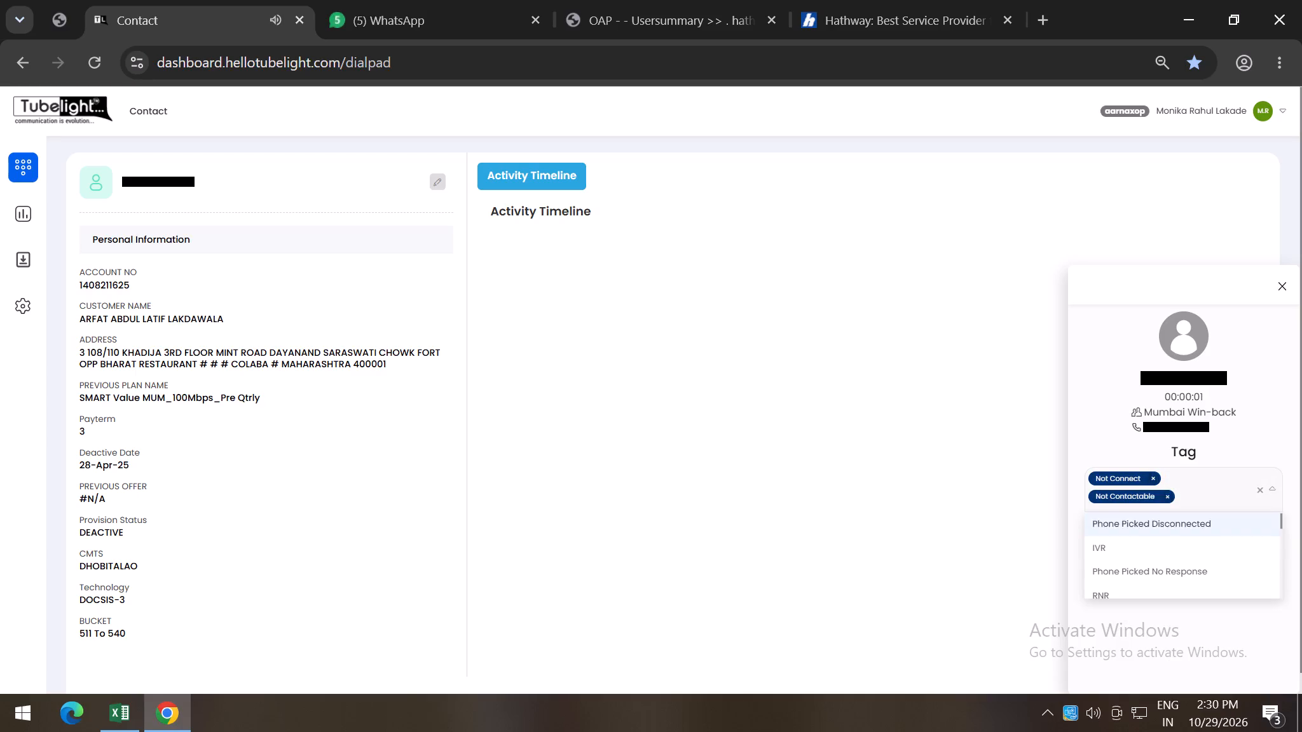
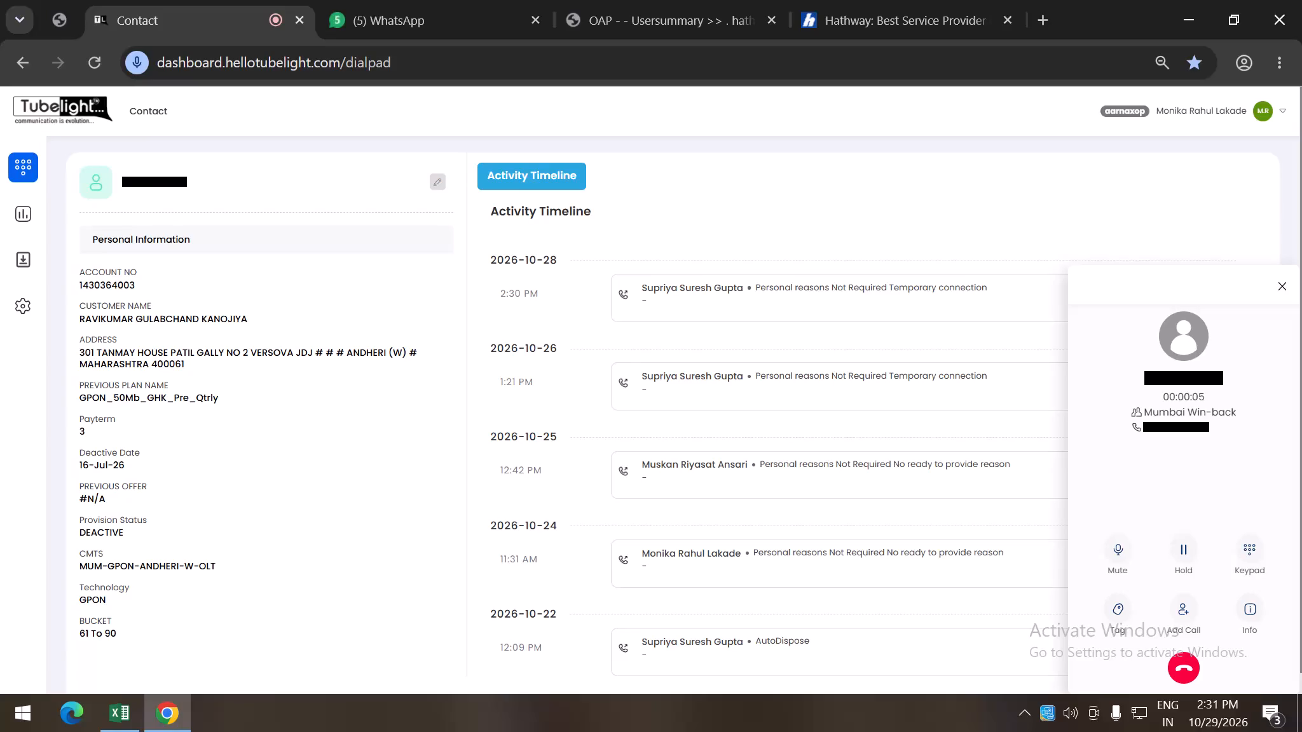
End the active Mumbai Win-back call and tag it with the dispositions Not Connect, Not Contactable and Call forward Voice email.
left_click(1179, 654)
left_click(1163, 478)
scroll(1154, 537, "down", 5)
left_click(1149, 549)
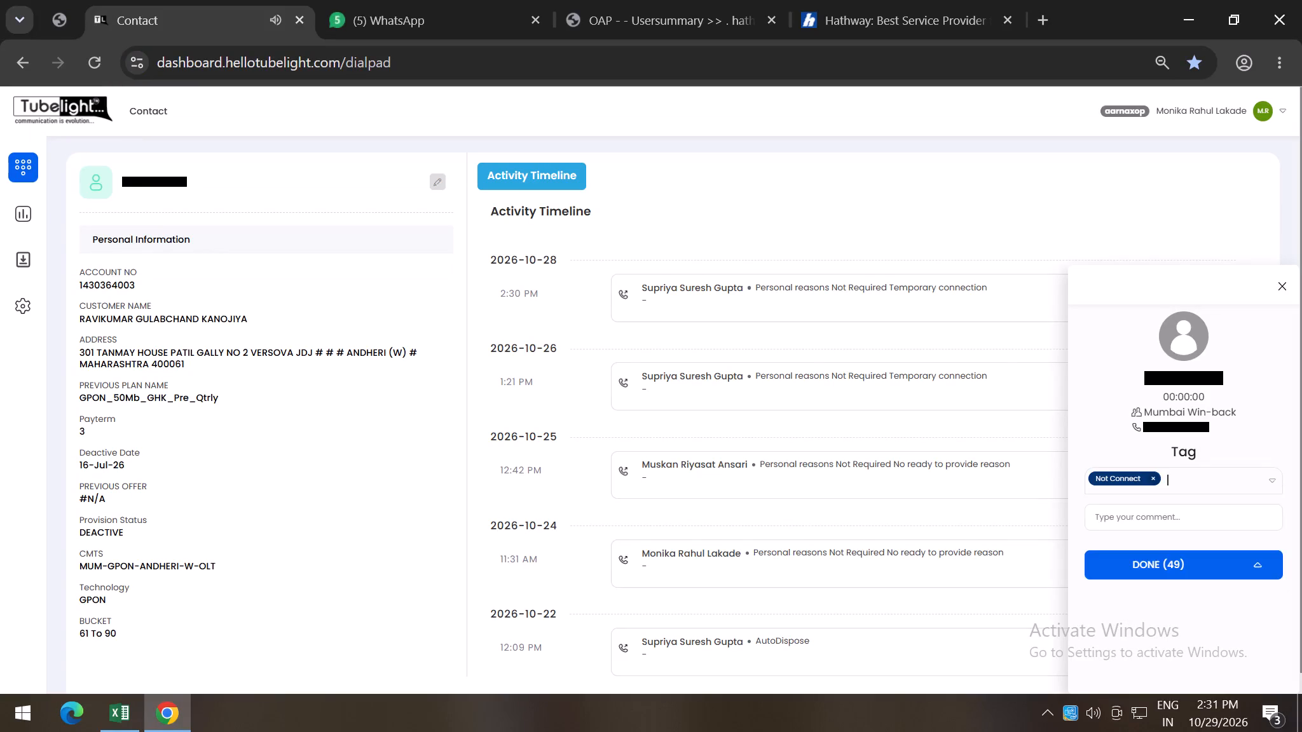
left_click(1184, 491)
left_click(1160, 528)
left_click(1189, 489)
scroll(1137, 567, "down", 2)
left_click(1162, 531)
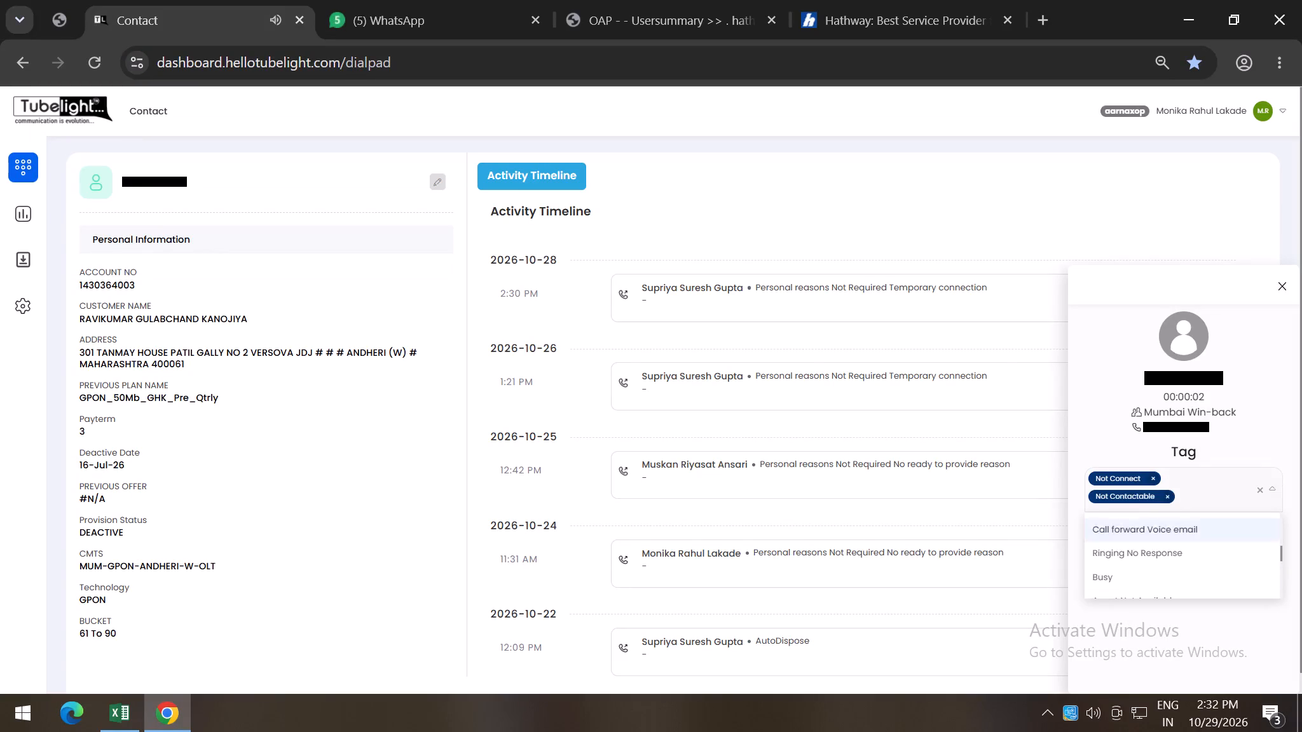
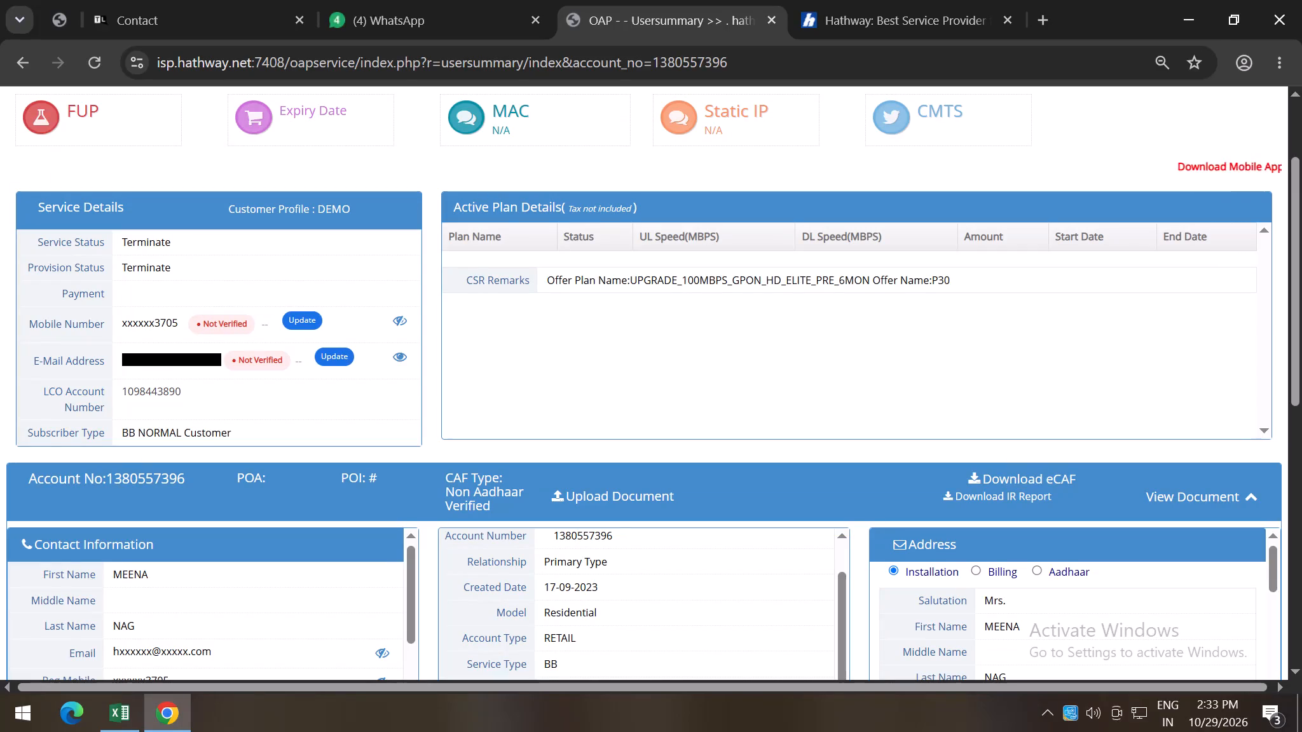
Toggle the visibility of the customer's e-mail address in the service details.
left_click(399, 364)
Search the account's payment history for the period 23-June-2020 to 29-October-2026.
scroll(263, 505, "down", 6)
left_click(213, 461)
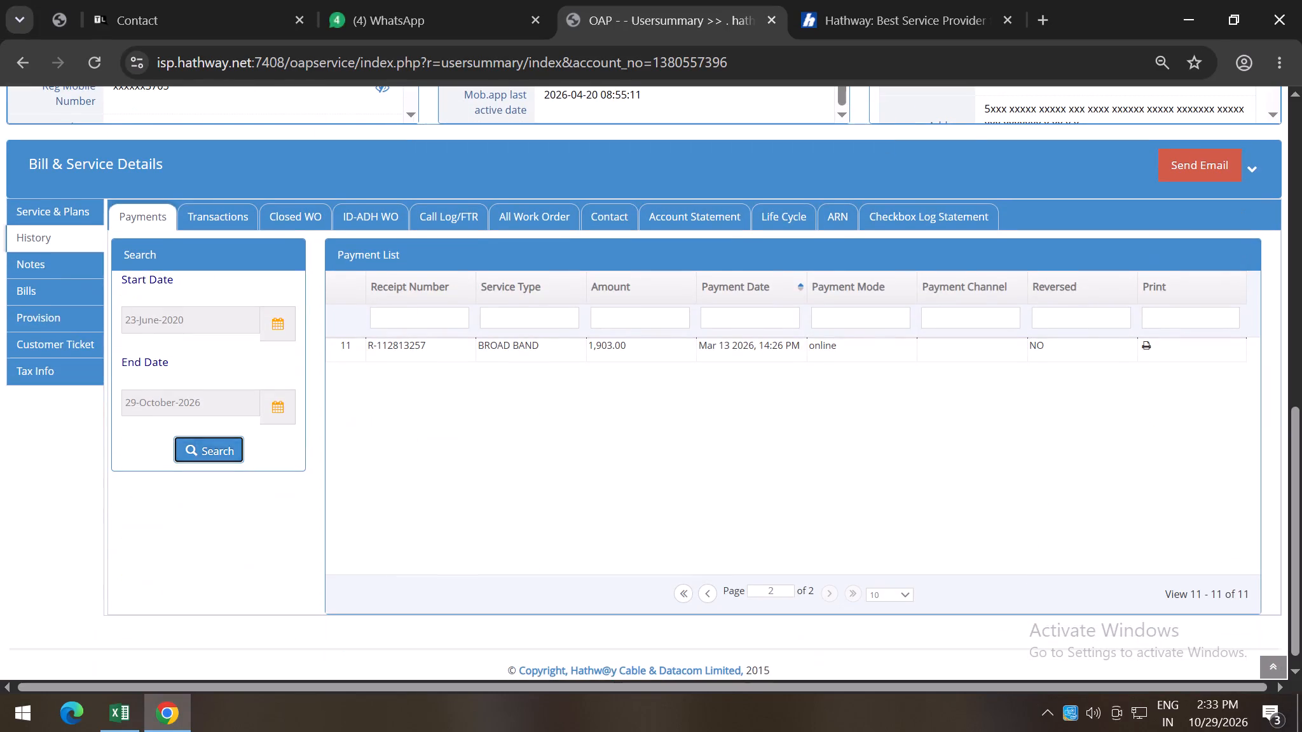
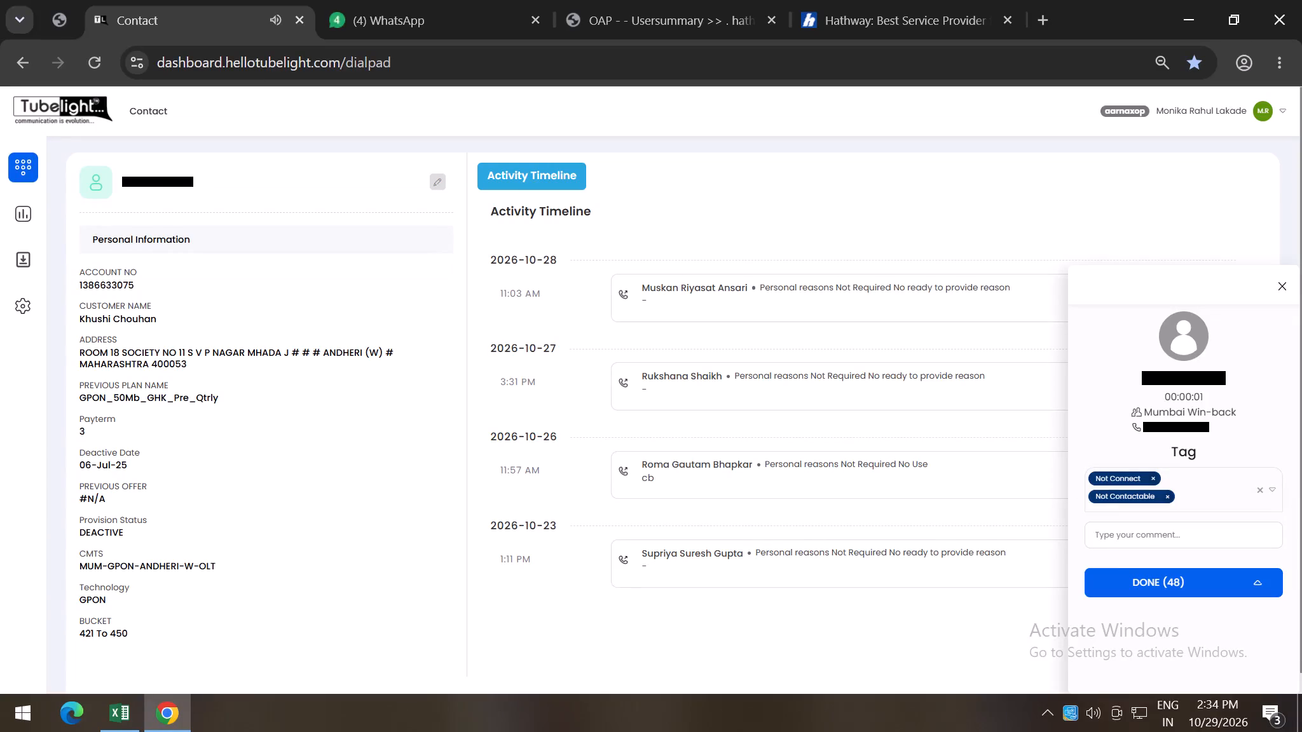
Add the reason Call forward Voice email to the Mumbai Win-back call's Not Connect, Not Contactable tag.
left_click(1189, 509)
scroll(1163, 559, "down", 2)
left_click(1168, 536)
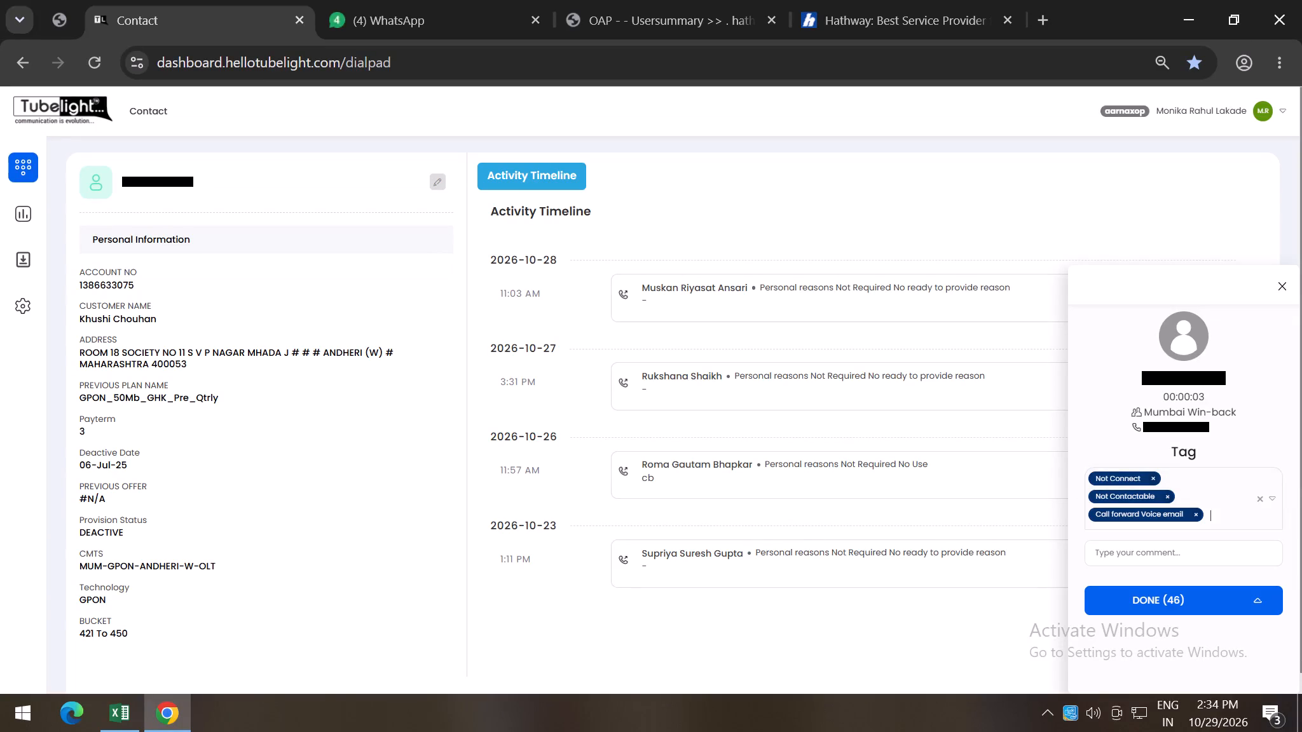
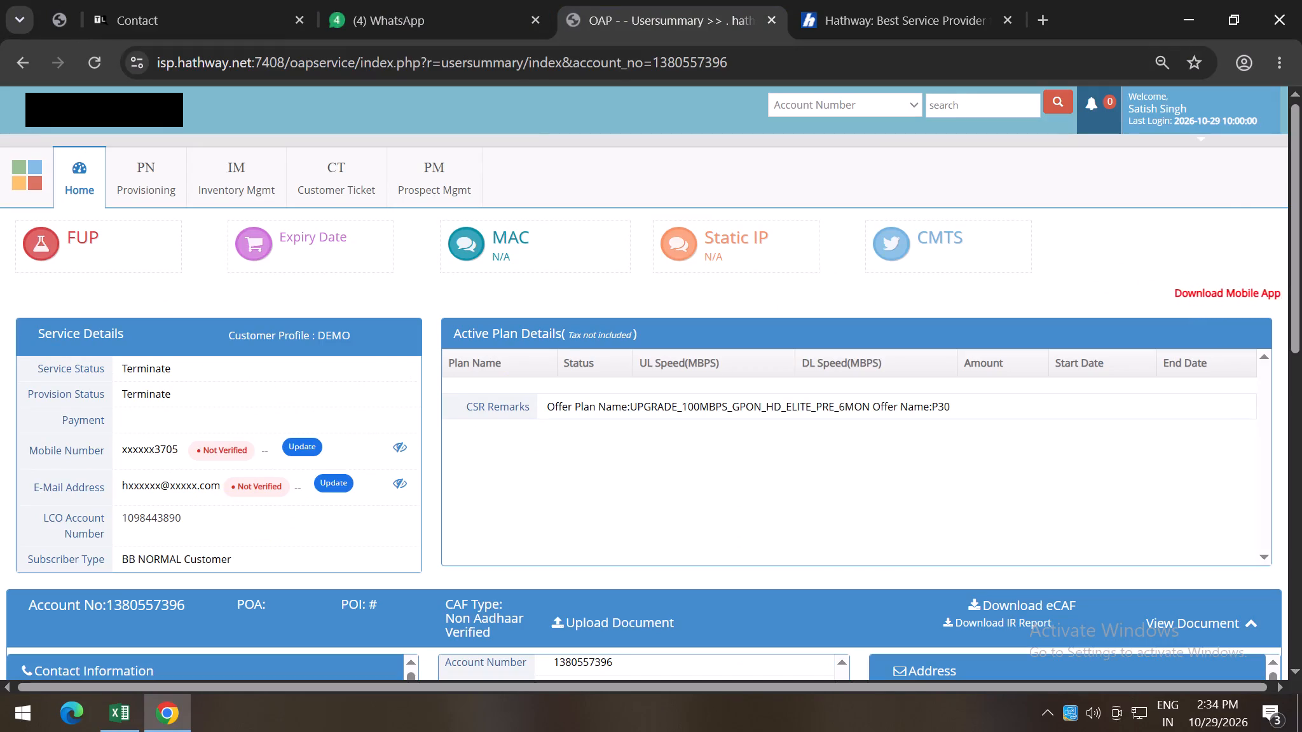
Reveal the customer's masked mobile number and e-mail address in the Service Details section of the user summary.
left_click(400, 454)
double_click(401, 483)
left_click(404, 447)
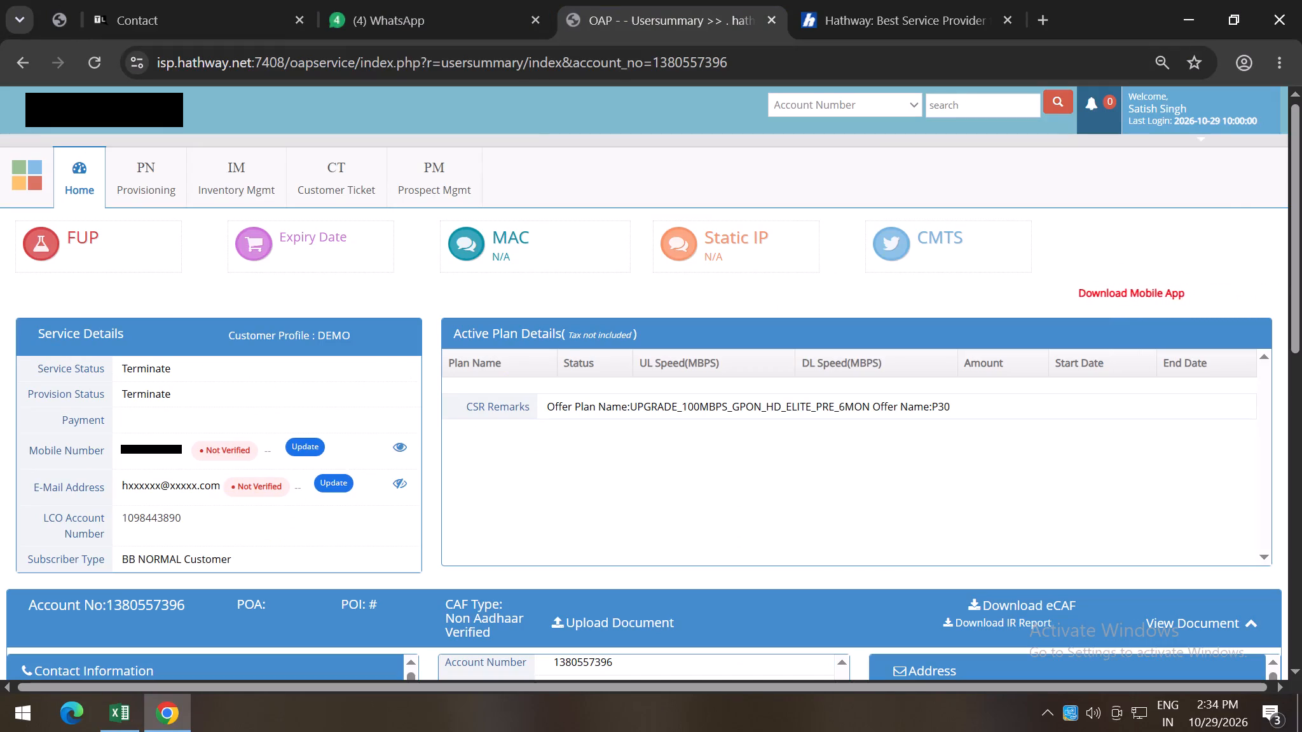
left_click(402, 486)
left_click(402, 486)
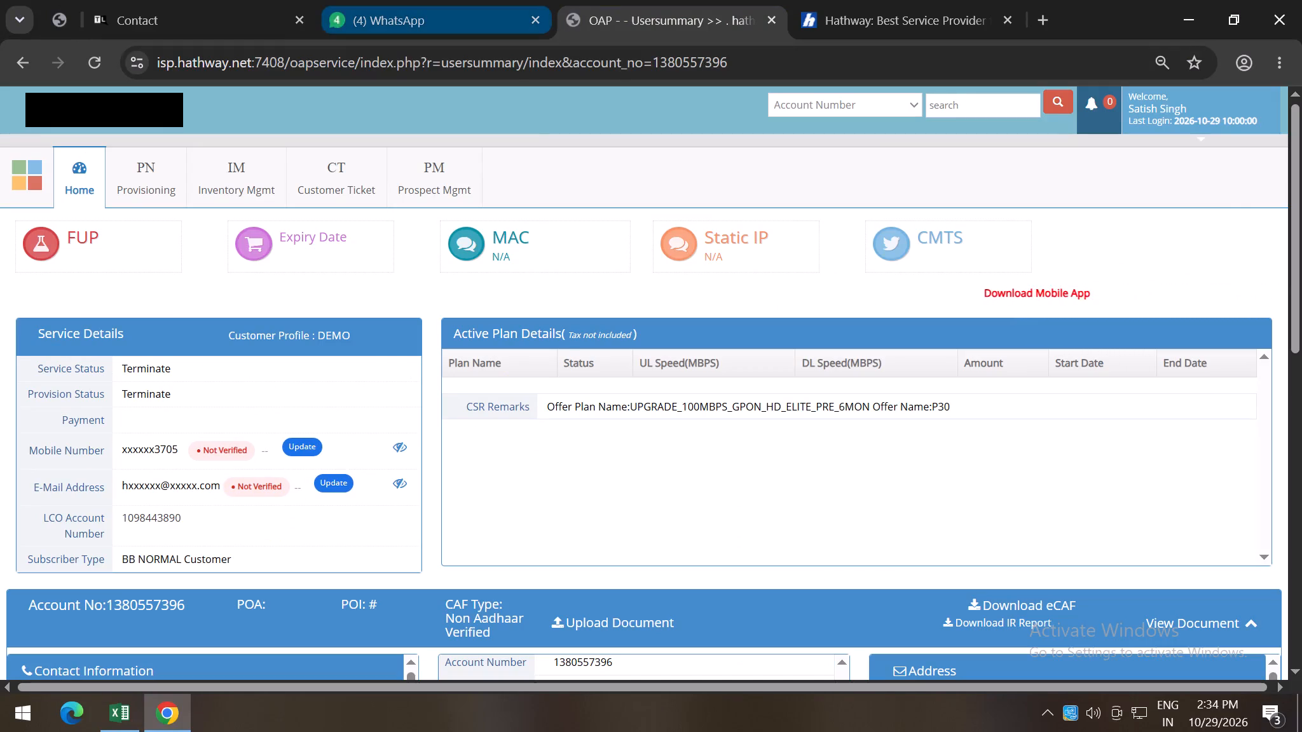
scroll(315, 329, "up", 2)
scroll(371, 428, "down", 3)
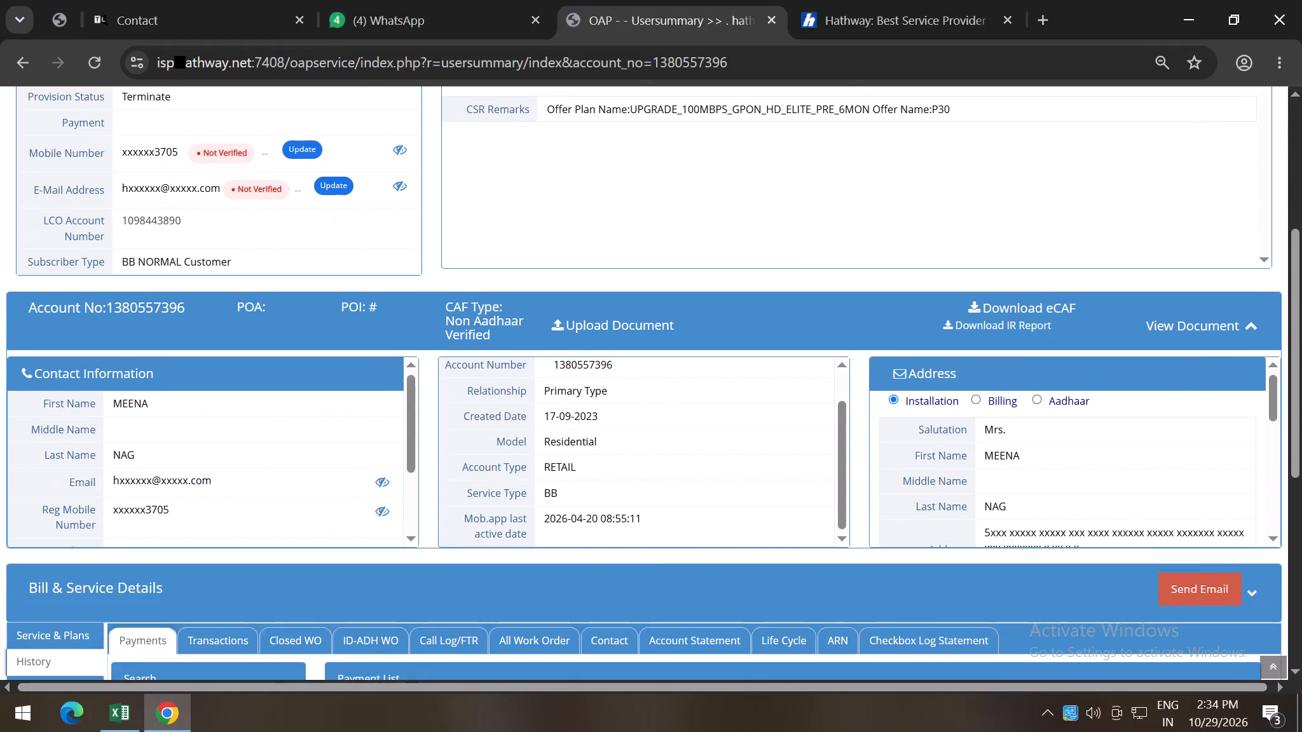
left_click(404, 153)
left_click(404, 184)
Reveal the masked installation address and area in the account's Address section.
scroll(956, 425, "down", 1)
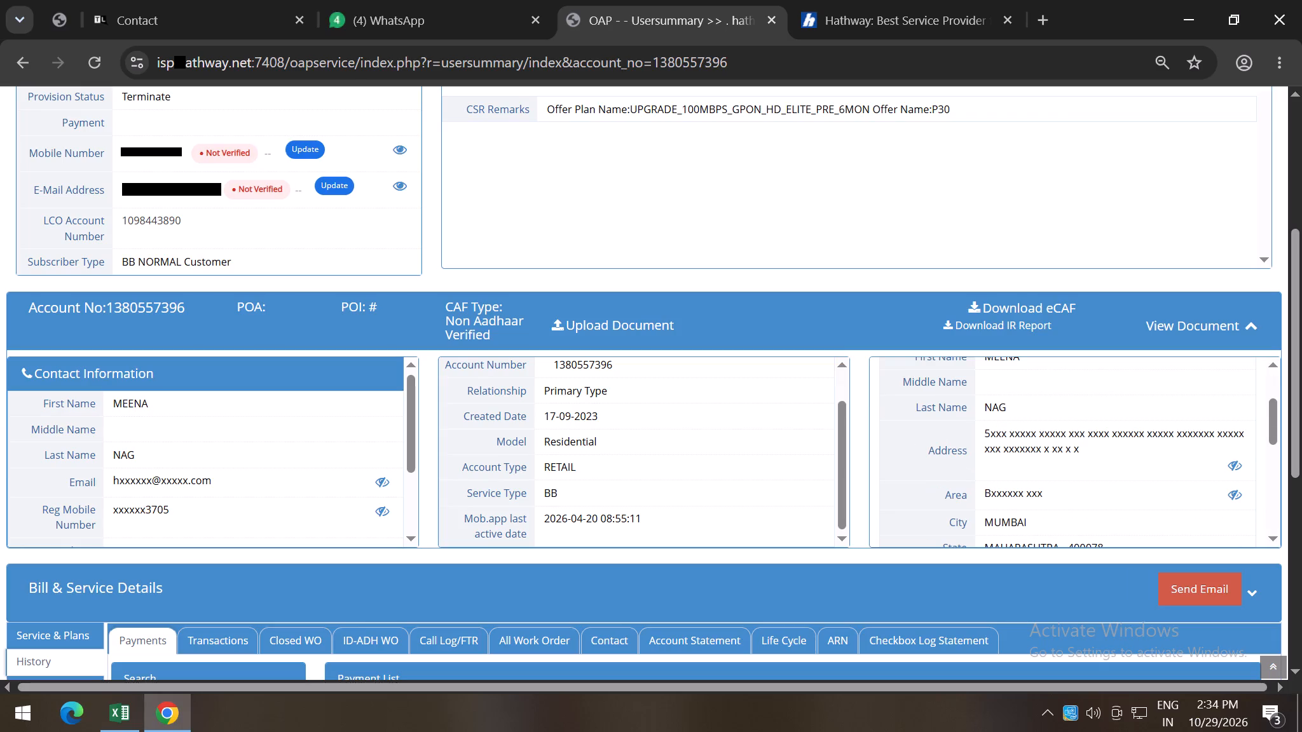
left_click(1238, 468)
left_click(1239, 496)
left_click(1239, 496)
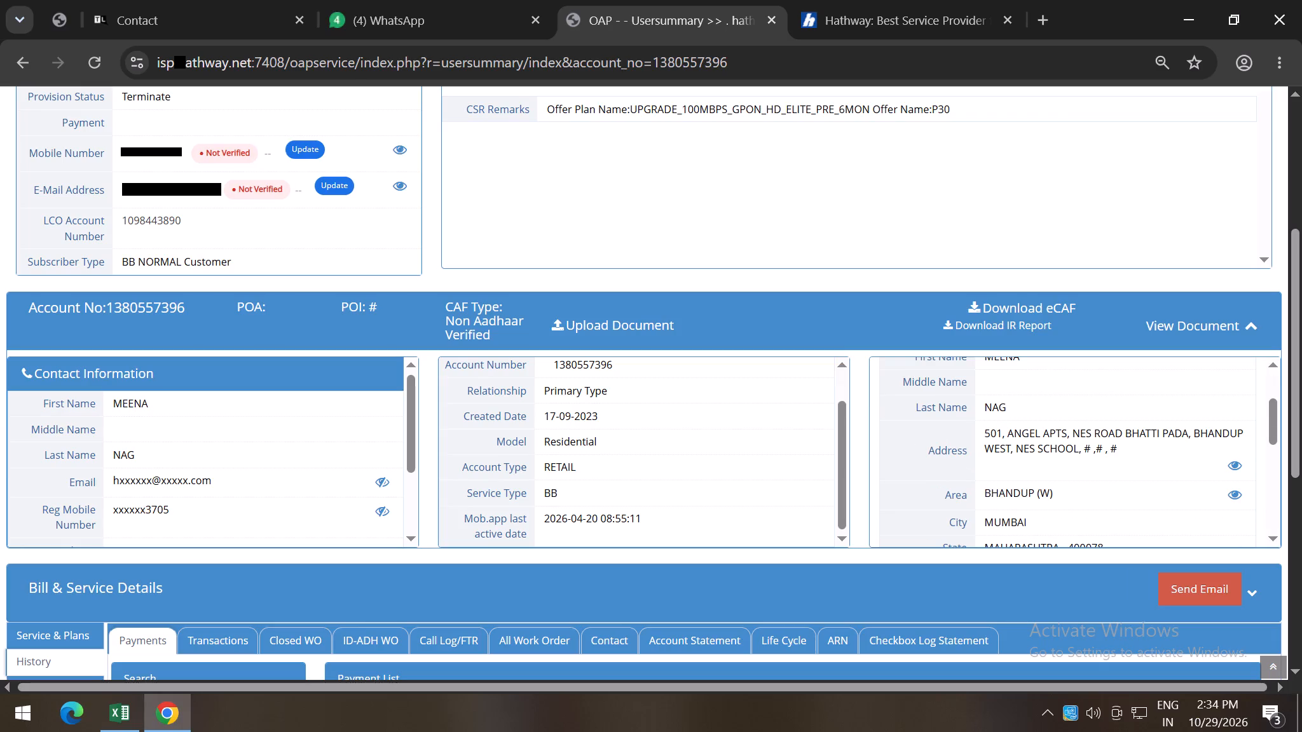
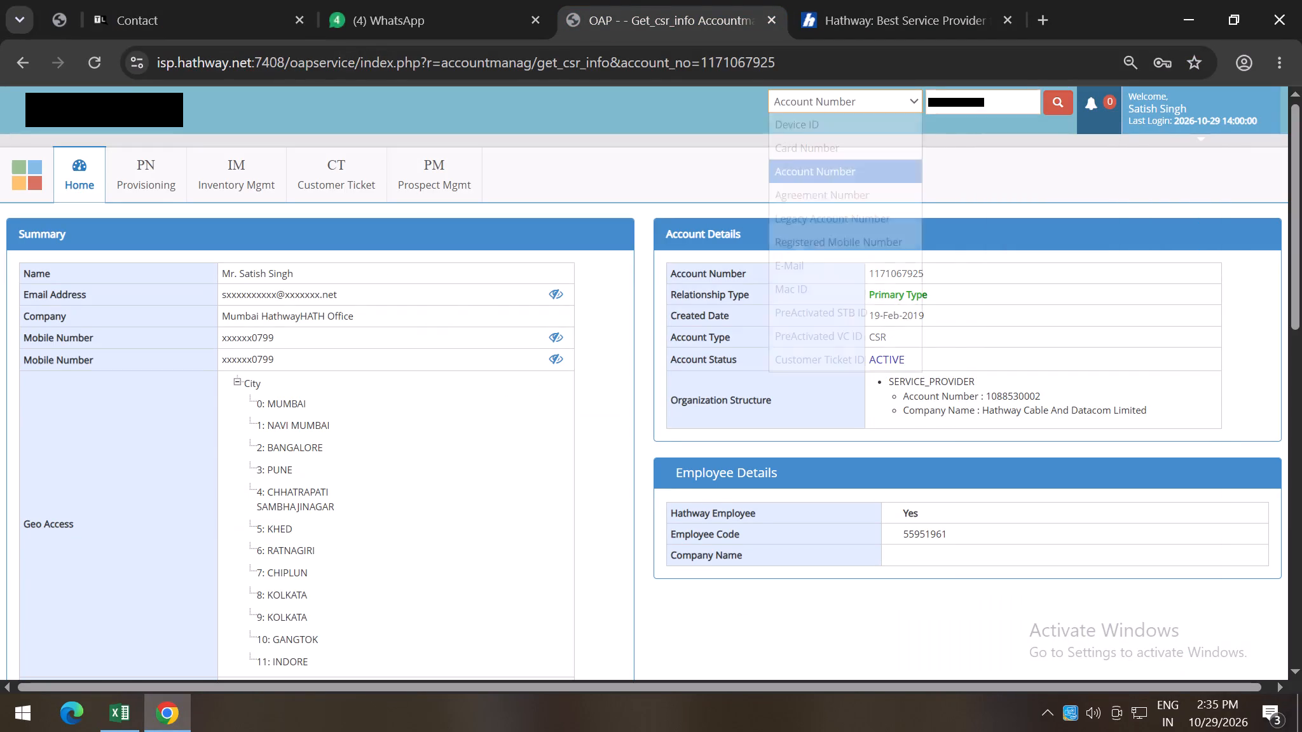
Search for the customer's account using the entered number as the Registered Mobile Number.
left_click(874, 238)
left_click(1057, 104)
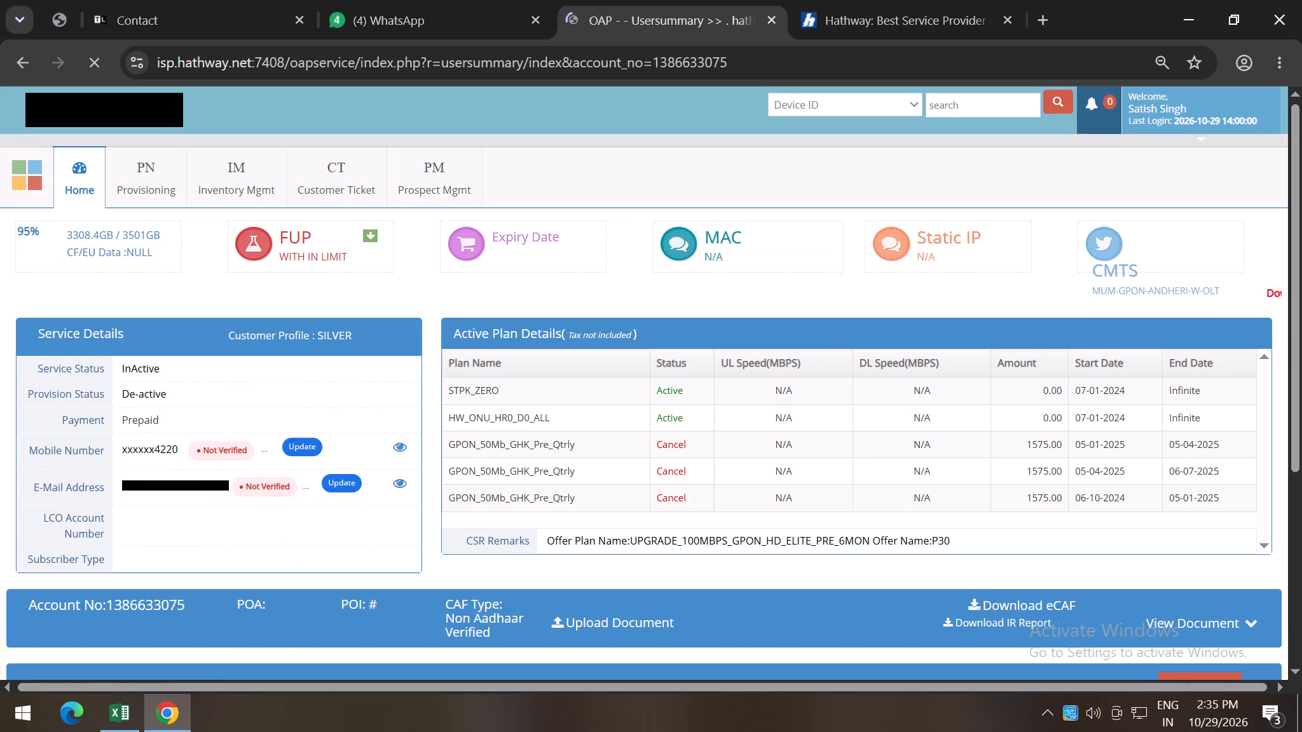
Reveal the customer's mobile number and e-mail address in the service details, and hide both again after viewing.
left_click(397, 452)
left_click(399, 484)
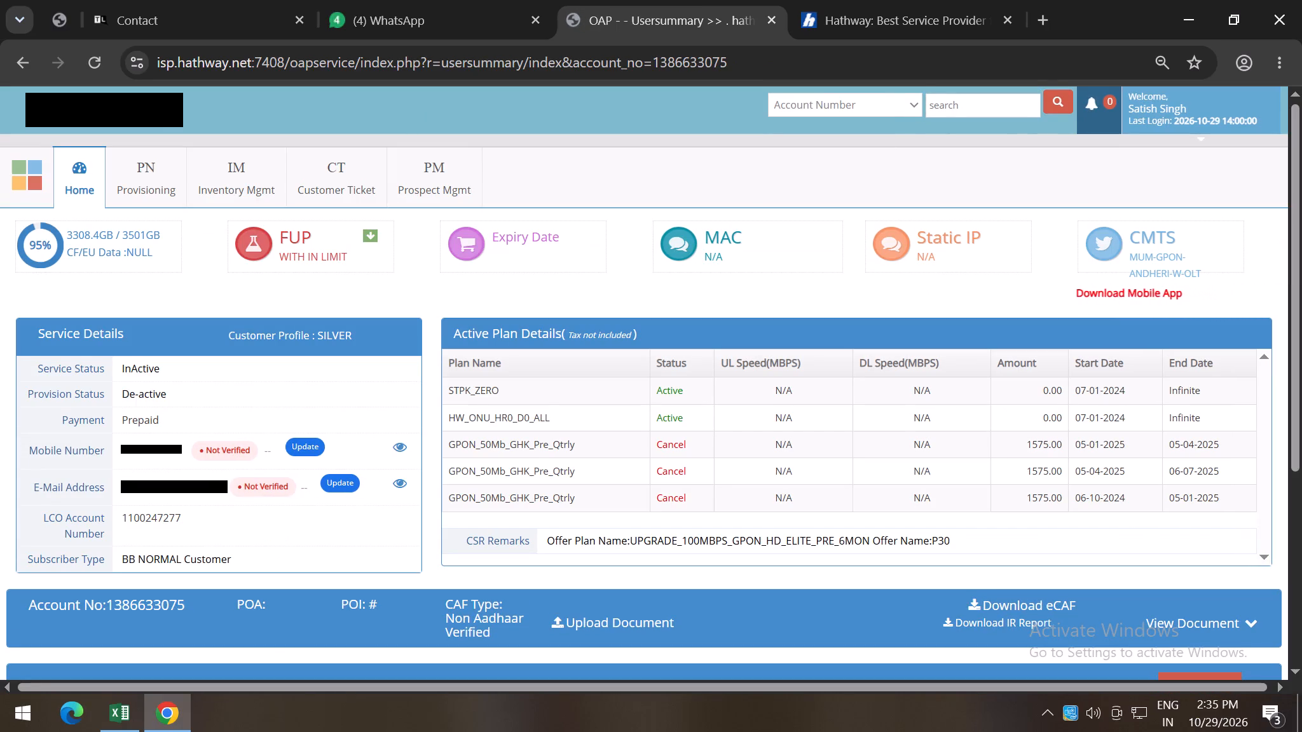
left_click(399, 484)
left_click(402, 439)
Switch to the Tubelight dialpad dashboard to return to the Mumbai Win-back call list.
left_click(177, 0)
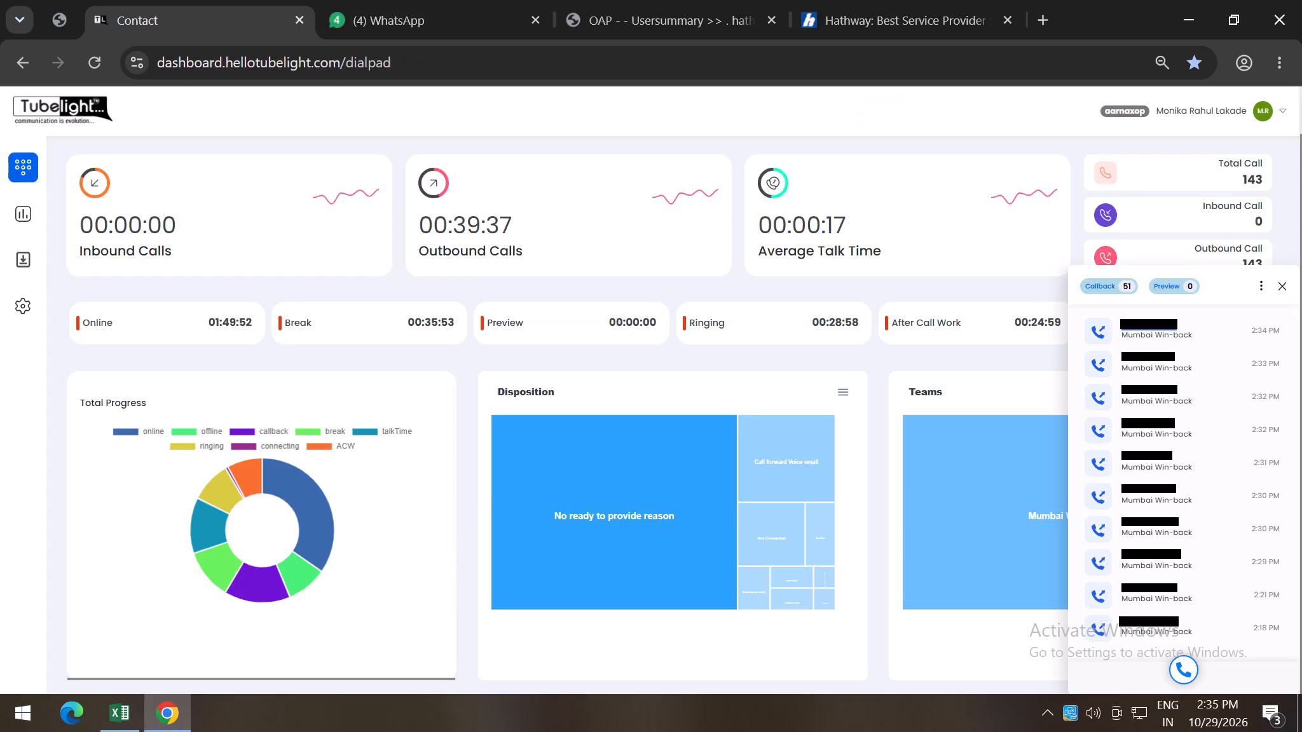
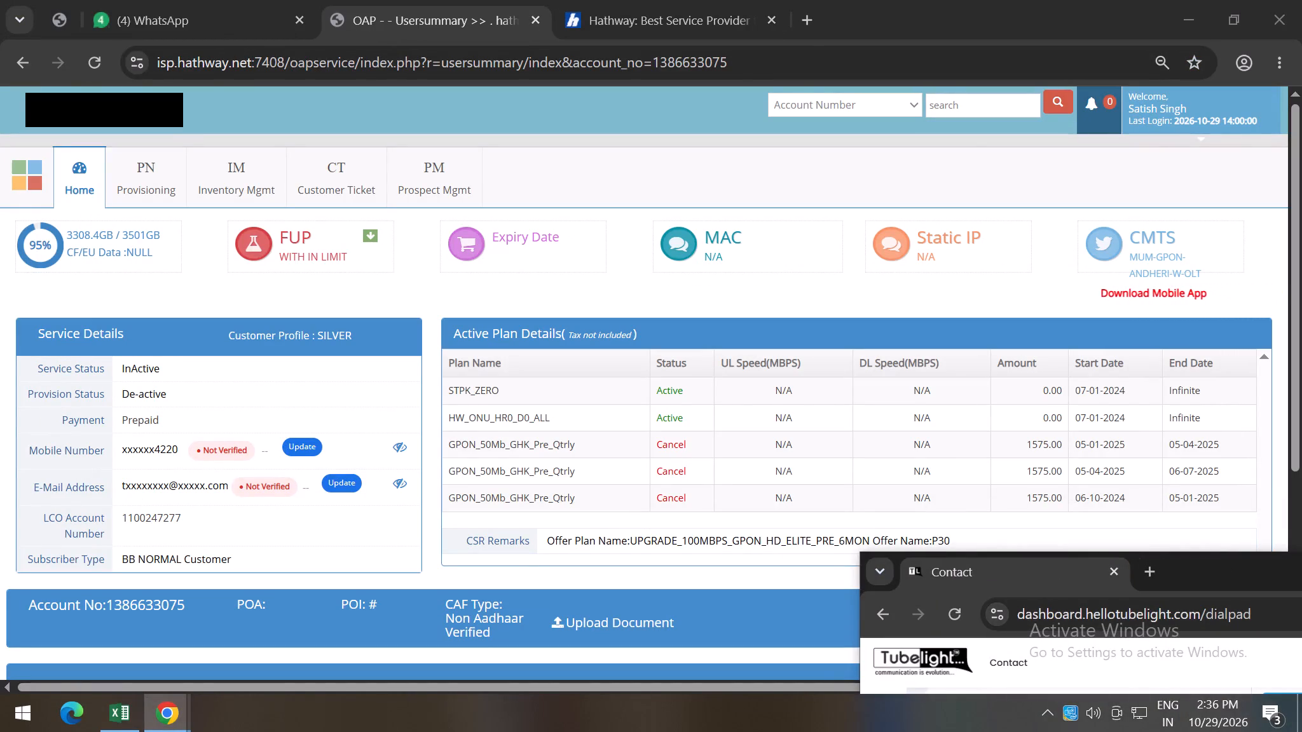
Close the separate dialpad window and reopen the Tubelight dialpad dashboard in a new tab of the main browser window.
left_click(1118, 574)
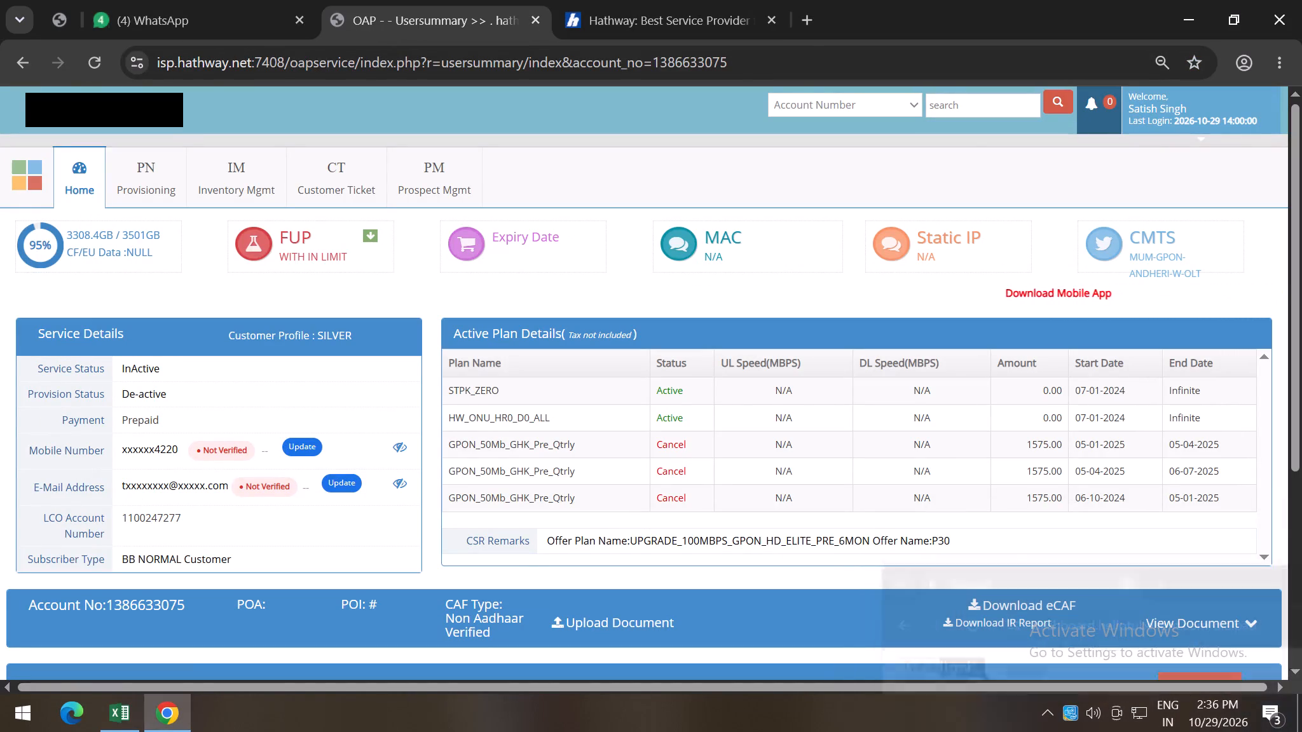
left_click(811, 25)
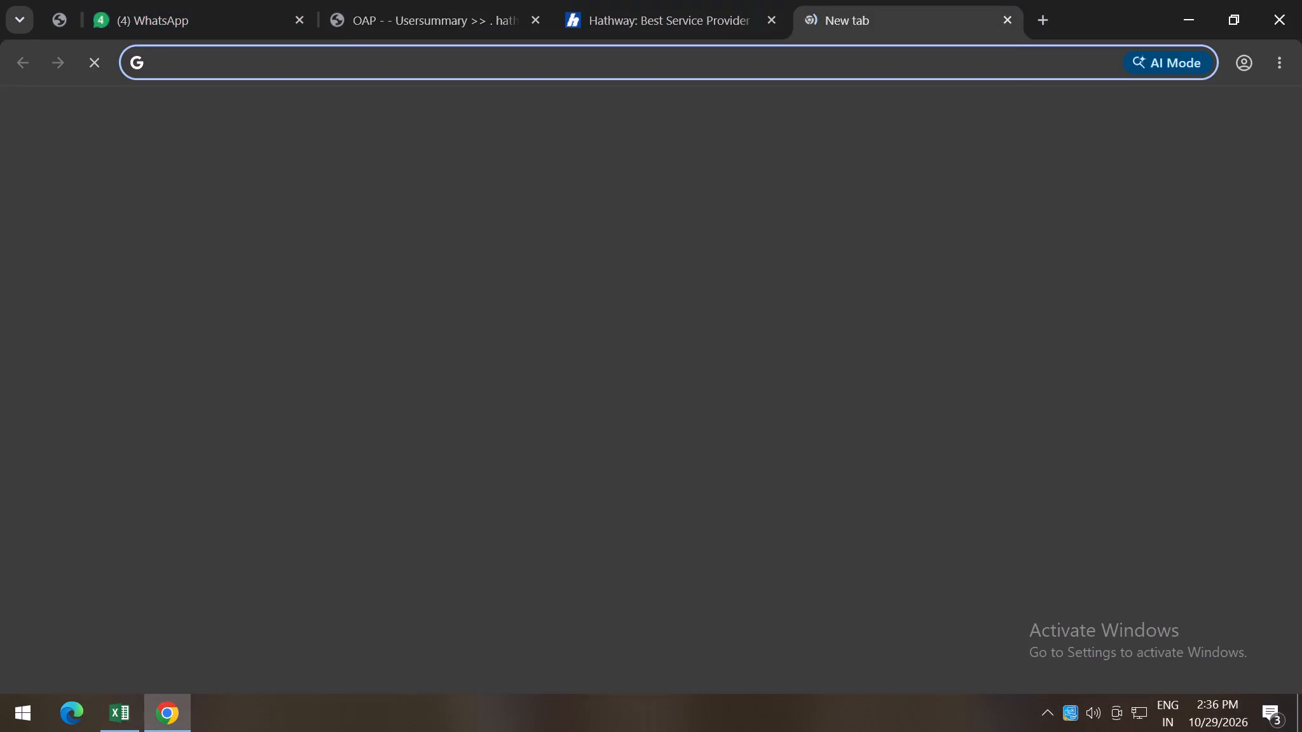
left_click(419, 546)
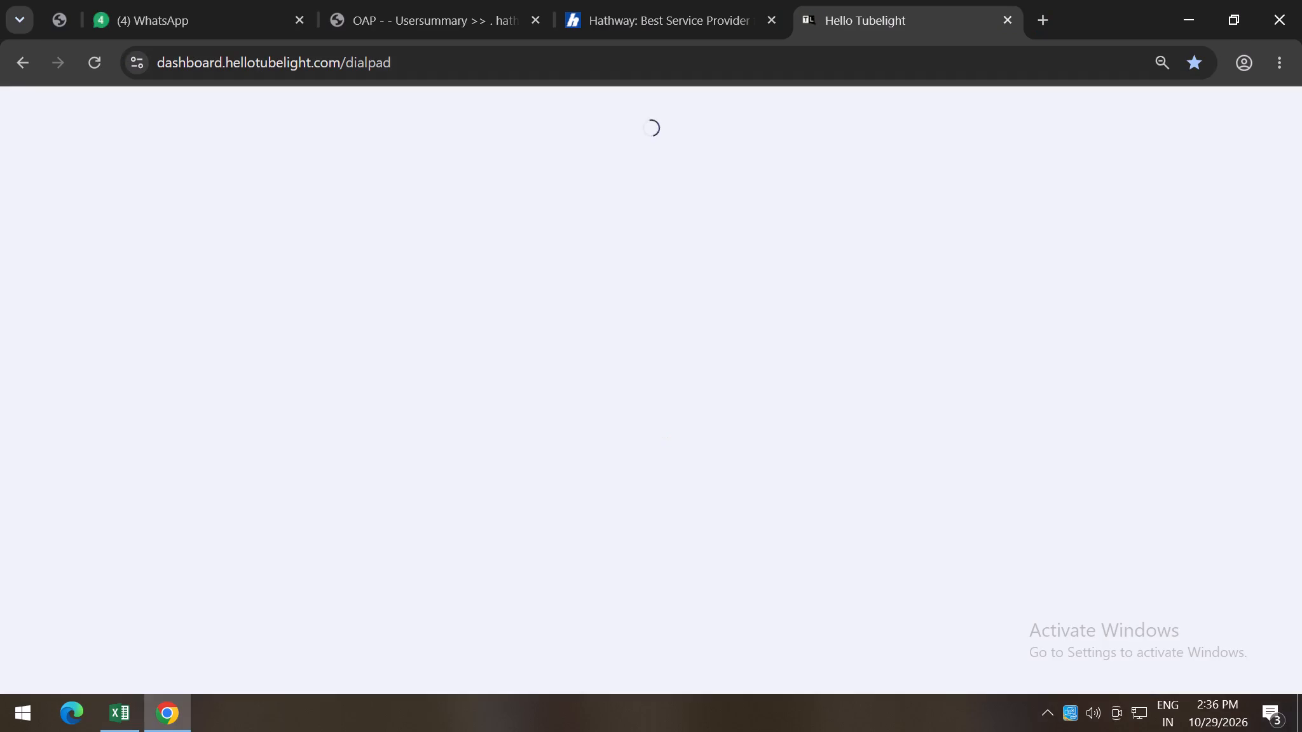
Tag the current Mumbai Win-back call with Personal reasons and Not Required, add the remaining reason, and submit the disposition.
left_click(1151, 481)
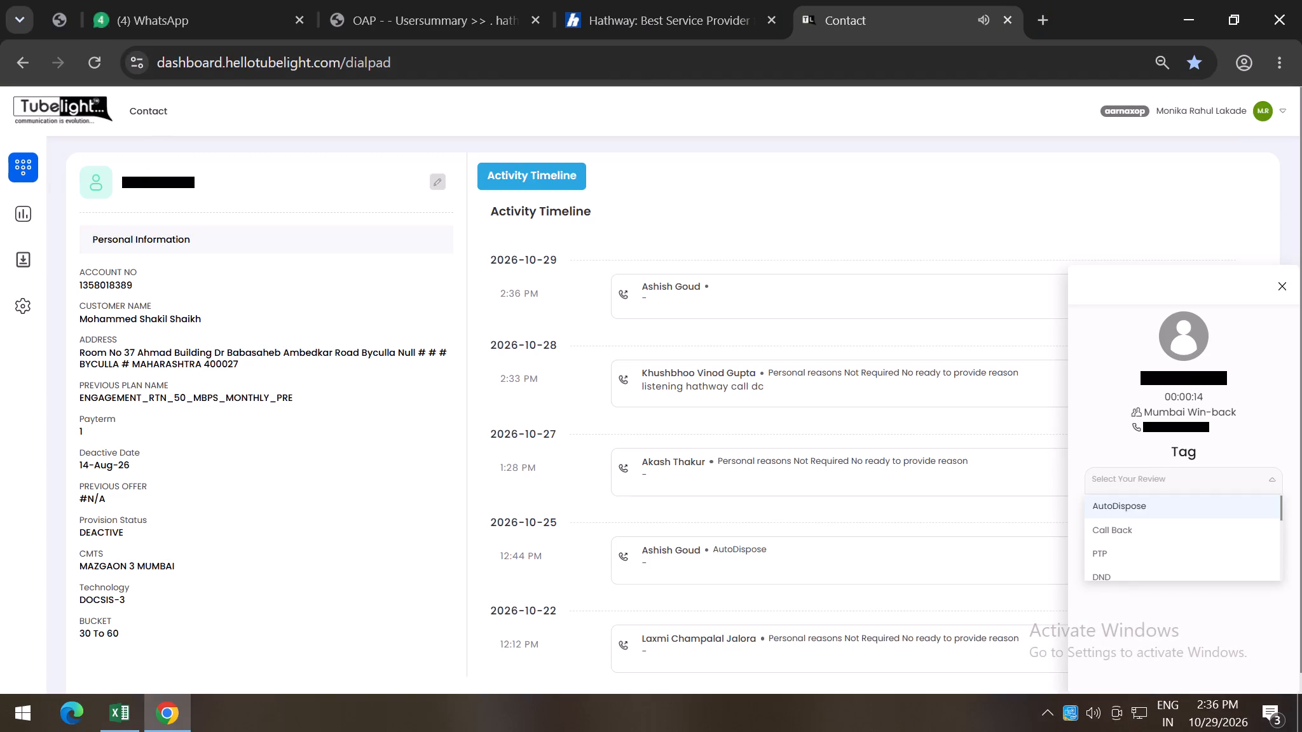
scroll(1153, 552, "down", 1)
left_click(1155, 545)
left_click(1209, 475)
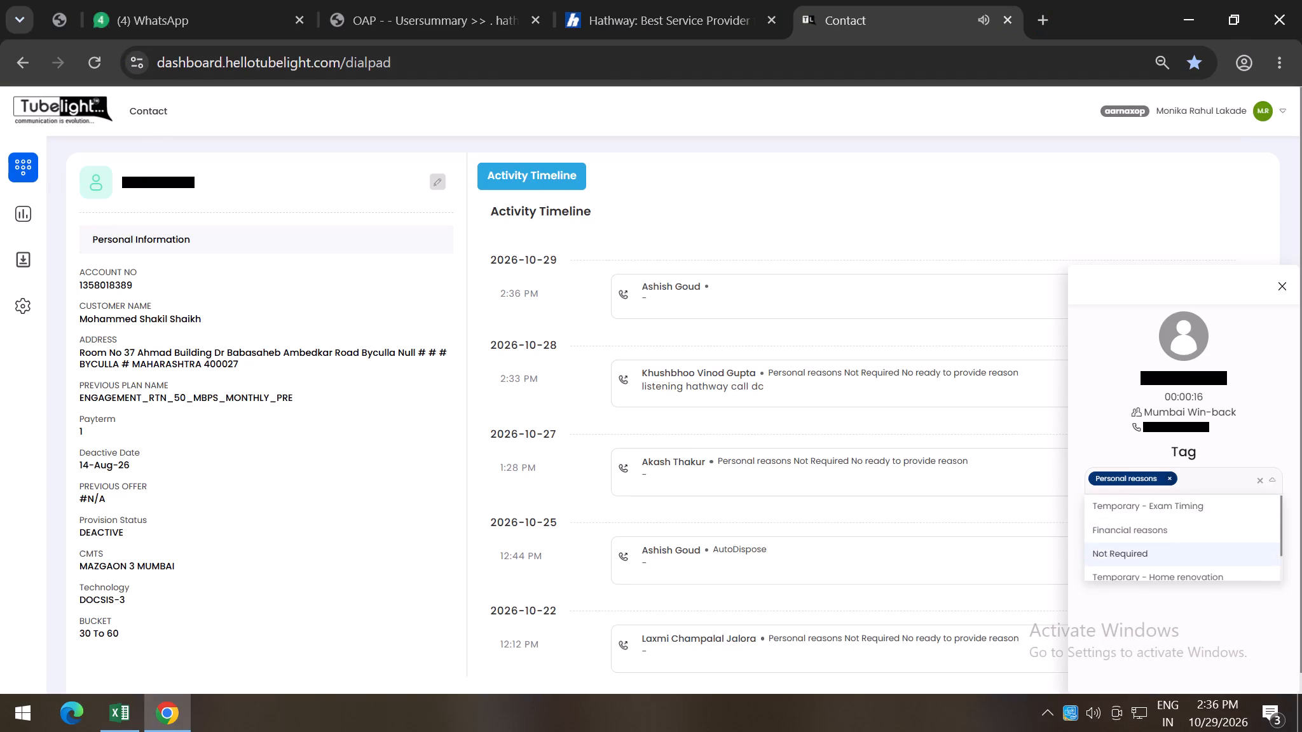
left_click_drag(1132, 554, 1145, 543)
left_click(1185, 506)
left_click(1178, 537)
left_click(1163, 594)
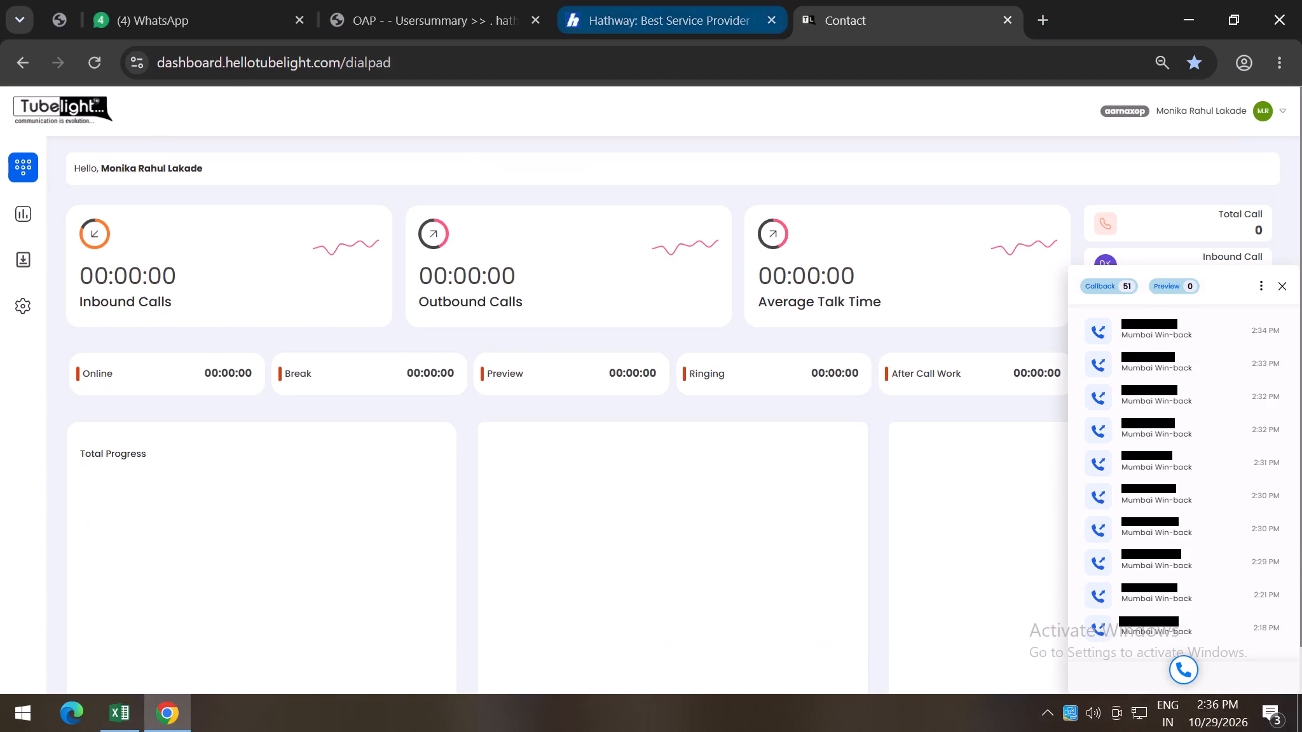
left_click(661, 0)
left_click(401, 6)
scroll(303, 499, "down", 1)
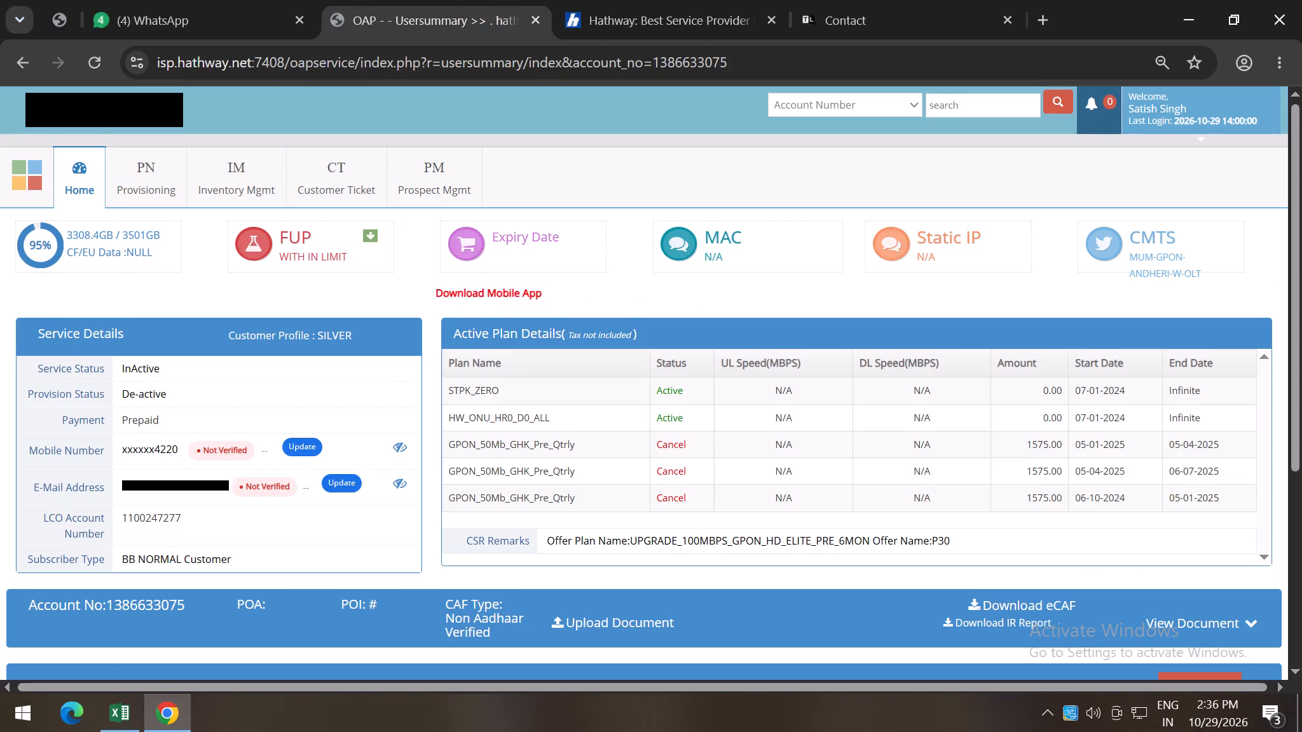
scroll(303, 500, "down", 1)
scroll(231, 586, "down", 5)
left_click(79, 456)
scroll(79, 456, "down", 4)
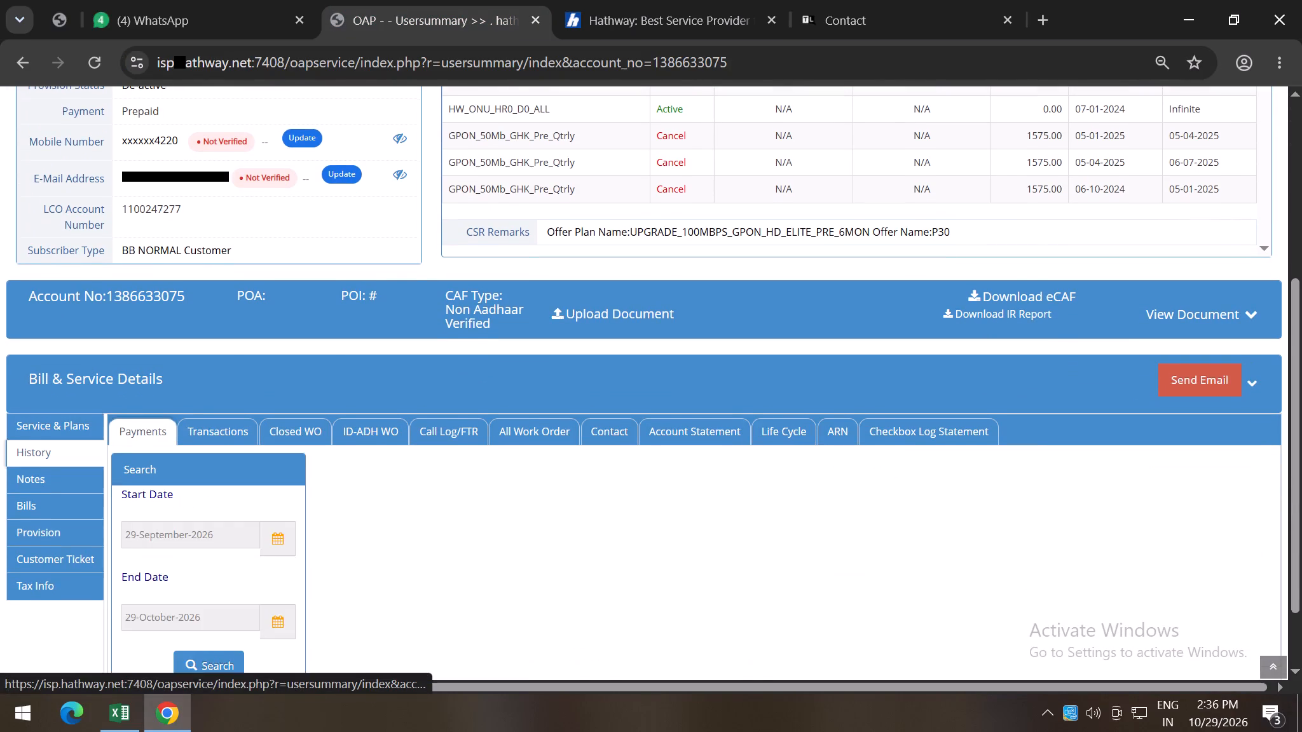
scroll(84, 461, "down", 1)
left_click(272, 454)
double_click(165, 451)
left_click(176, 499)
left_click(186, 546)
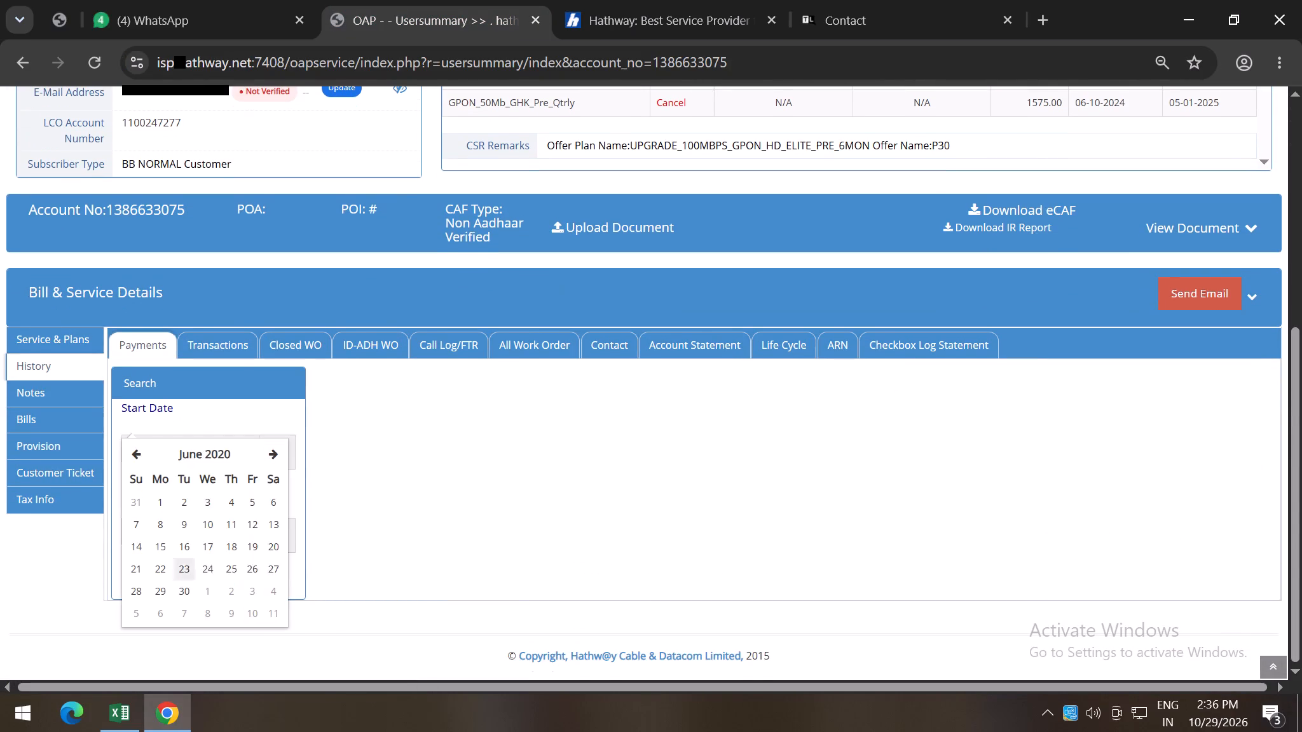
left_click_drag(196, 578, 197, 586)
double_click(197, 586)
scroll(800, 425, "down", 10)
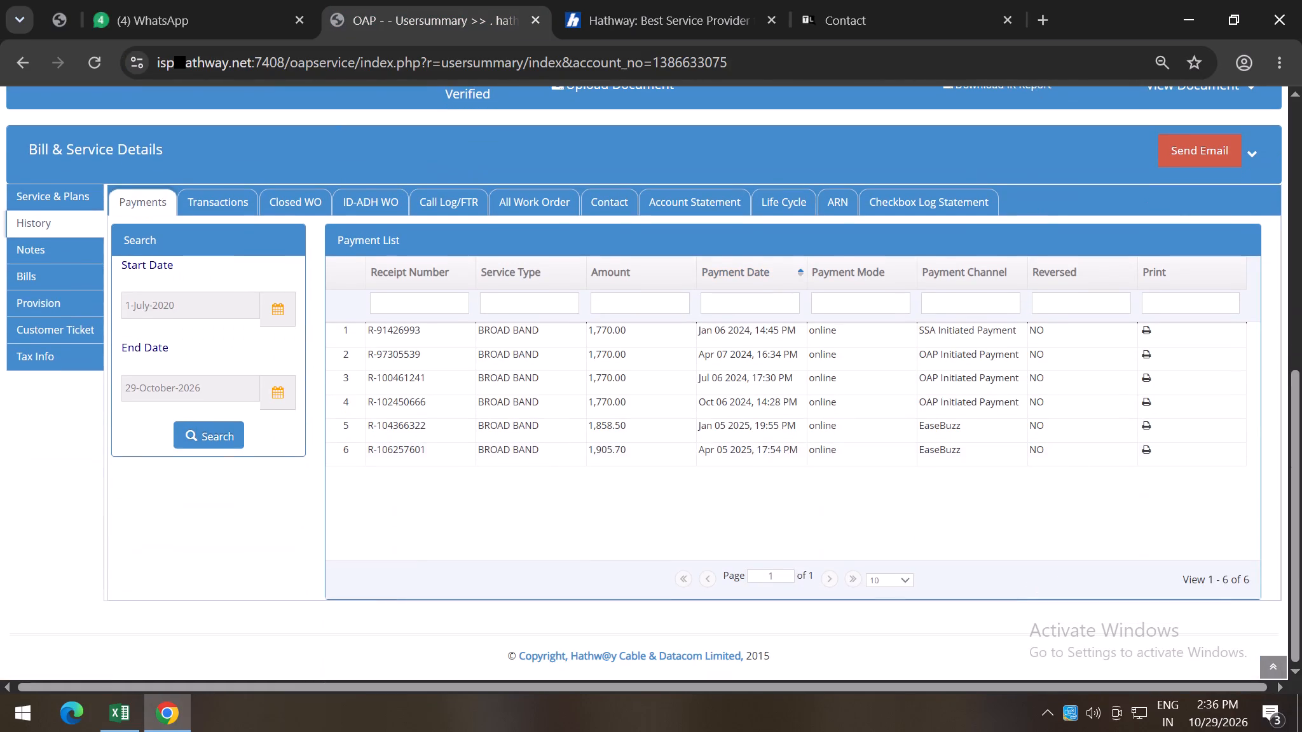
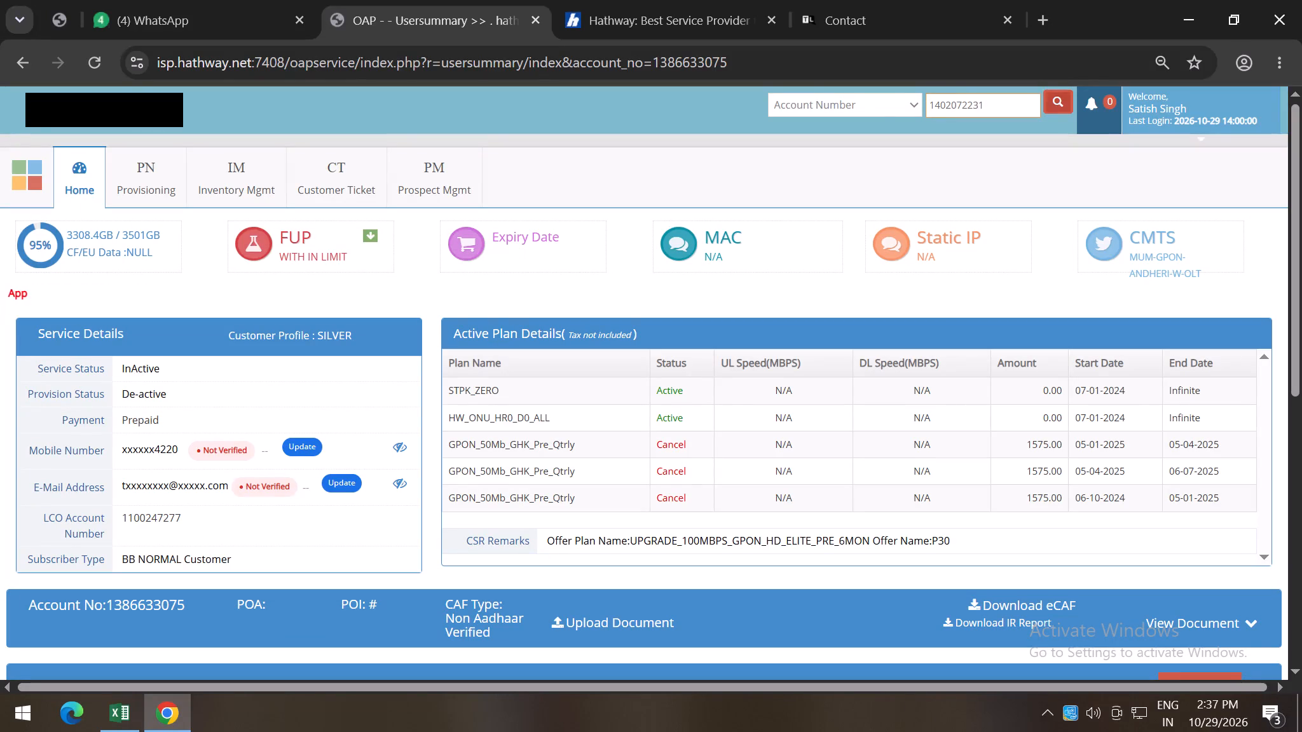
Search the OAP portal for the next customer's account using the account number already entered.
left_click(1053, 104)
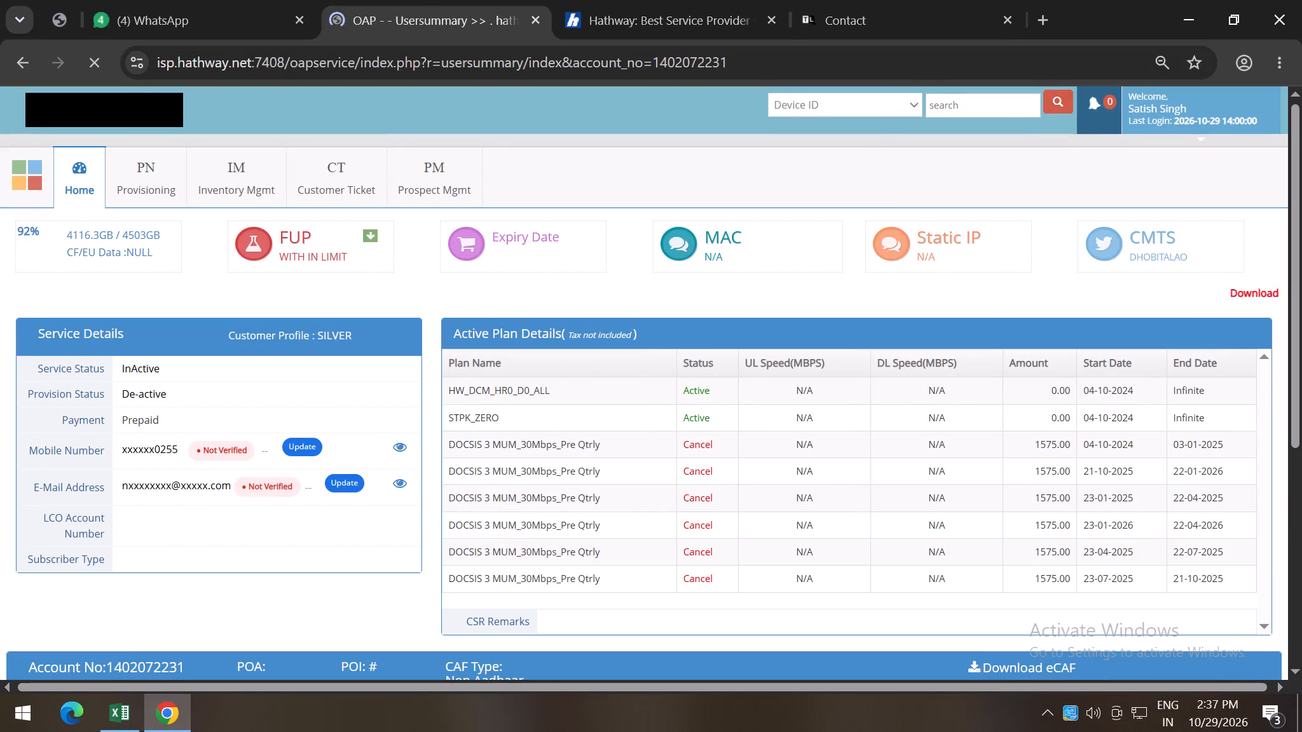
Reveal the customer's e-mail address and mobile number in the service details.
left_click(404, 486)
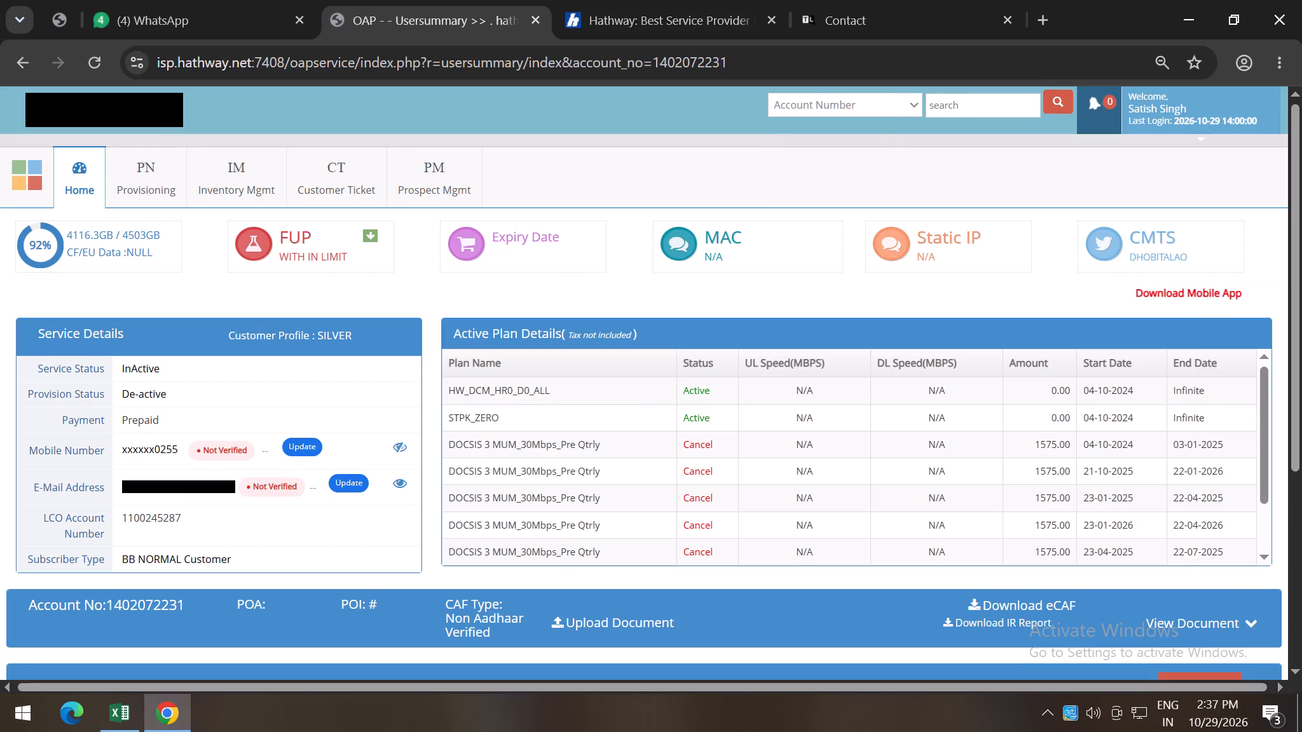
left_click(396, 459)
left_click(396, 459)
left_click(396, 452)
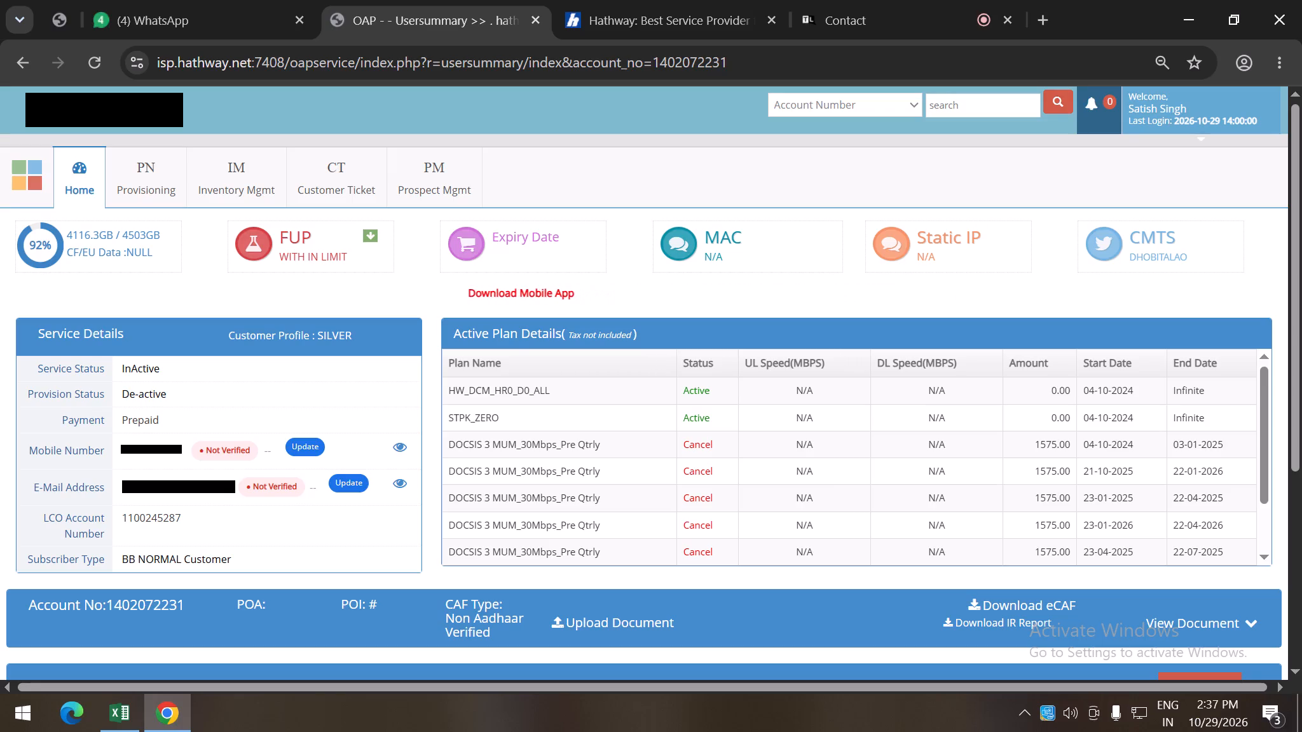
Switch to the Tubelight dialpad and end the active Mumbai Win-back call.
left_click(896, 0)
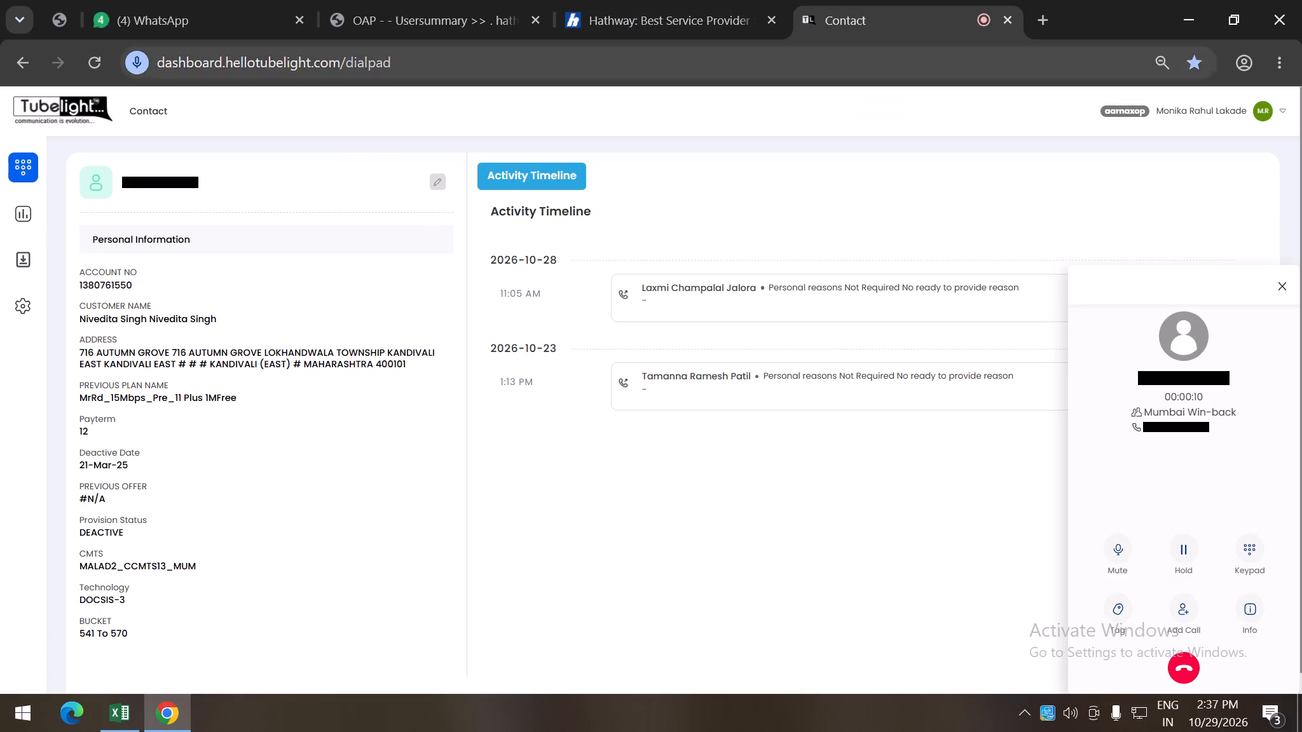
left_click(1187, 663)
Tag the ended call with Personal reasons and Not Required, and open the choice of detailed reason.
left_click(1177, 478)
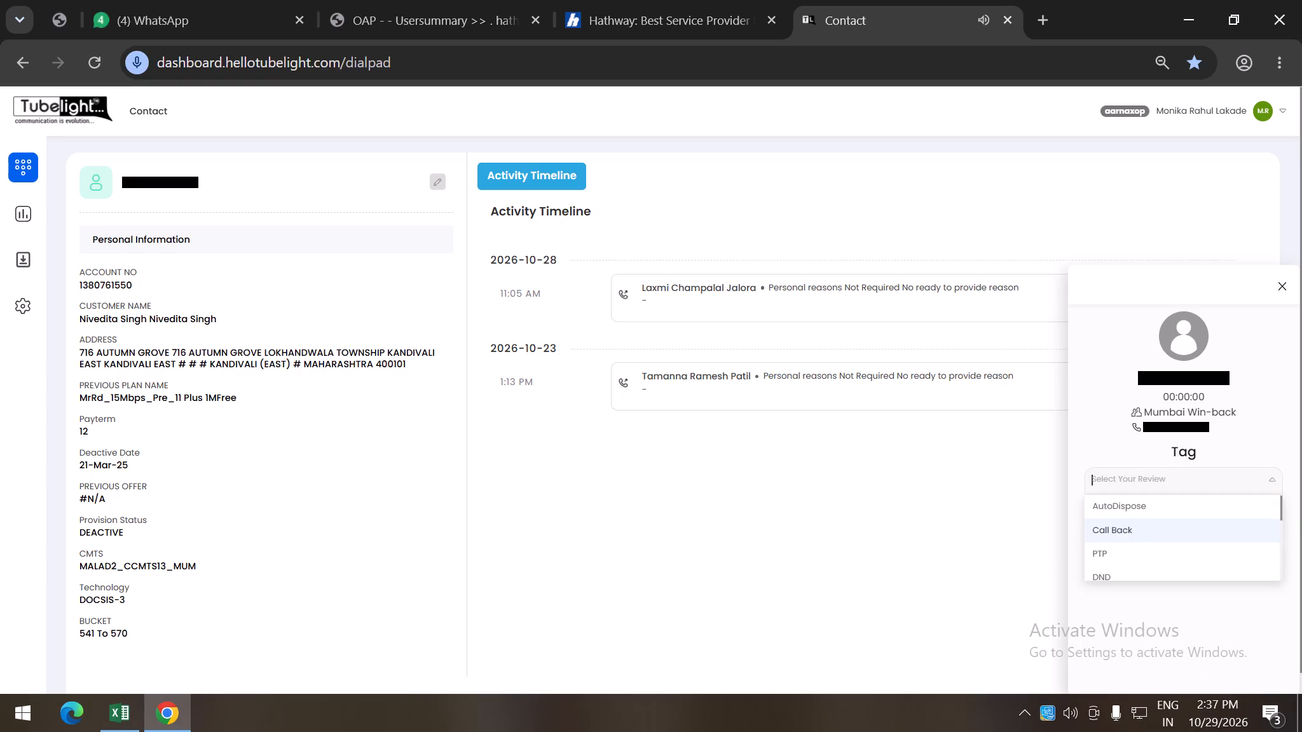
scroll(1144, 550, "down", 1)
left_click(1144, 542)
left_click(1186, 491)
left_click(1159, 548)
left_click_drag(1201, 488, 1195, 514)
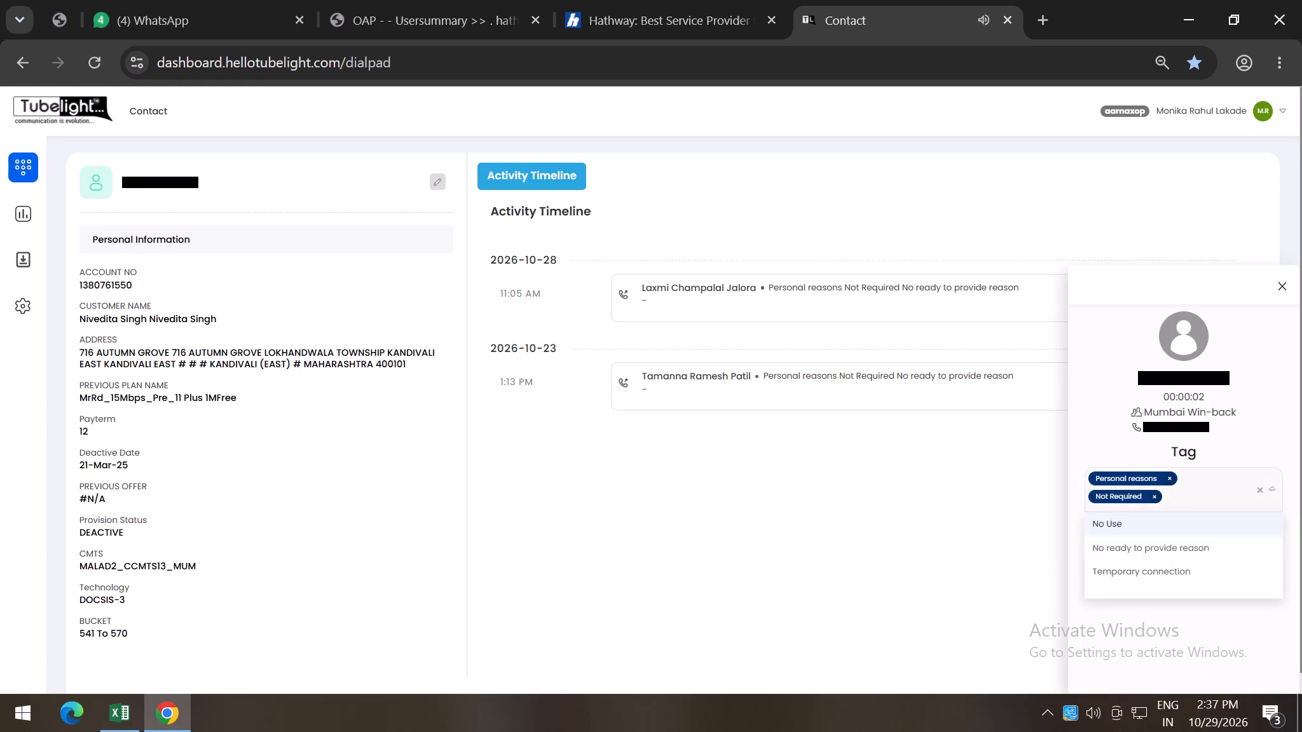
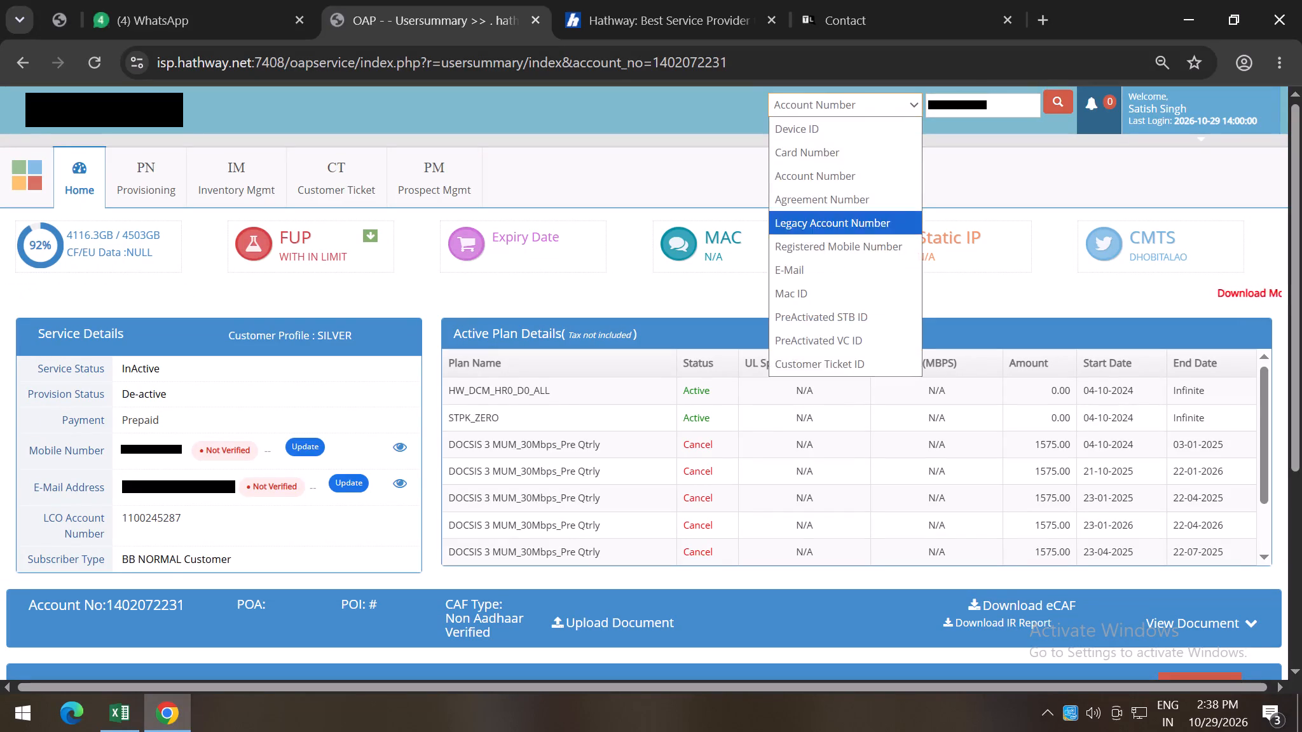
Look up the customer's account by Registered Mobile Number, using the number already in the search field.
left_click(867, 243)
left_click(1057, 105)
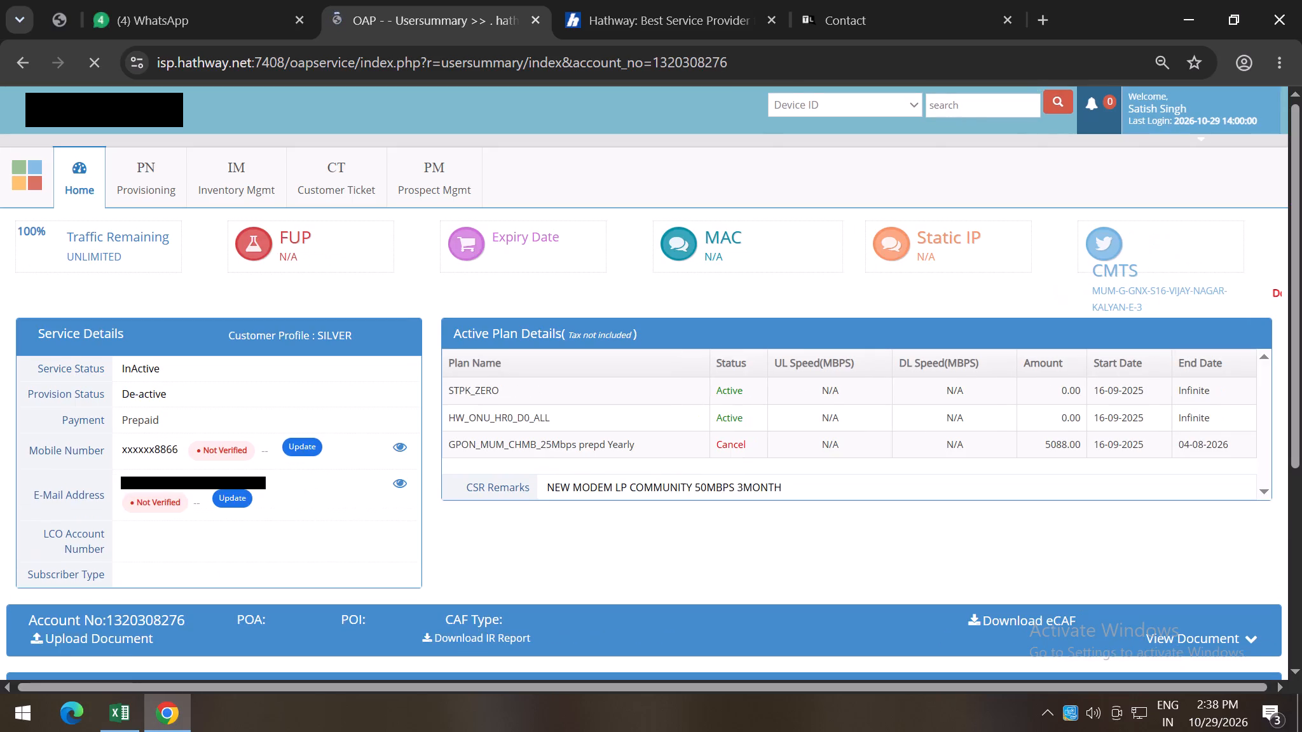
Toggle the masking of the mobile number and e-mail address in the service details to view the customer's contact data.
left_click(399, 453)
left_click(395, 483)
left_click(399, 485)
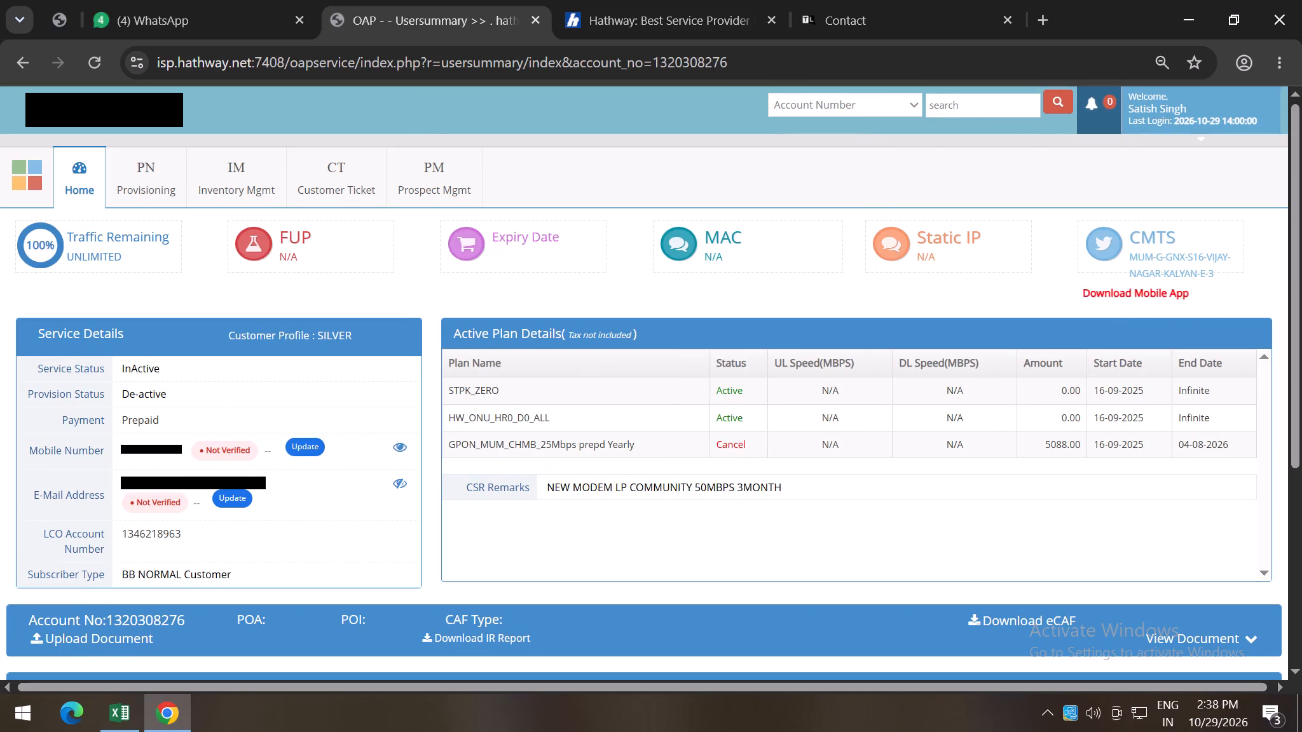
left_click(401, 456)
left_click(401, 447)
left_click(404, 448)
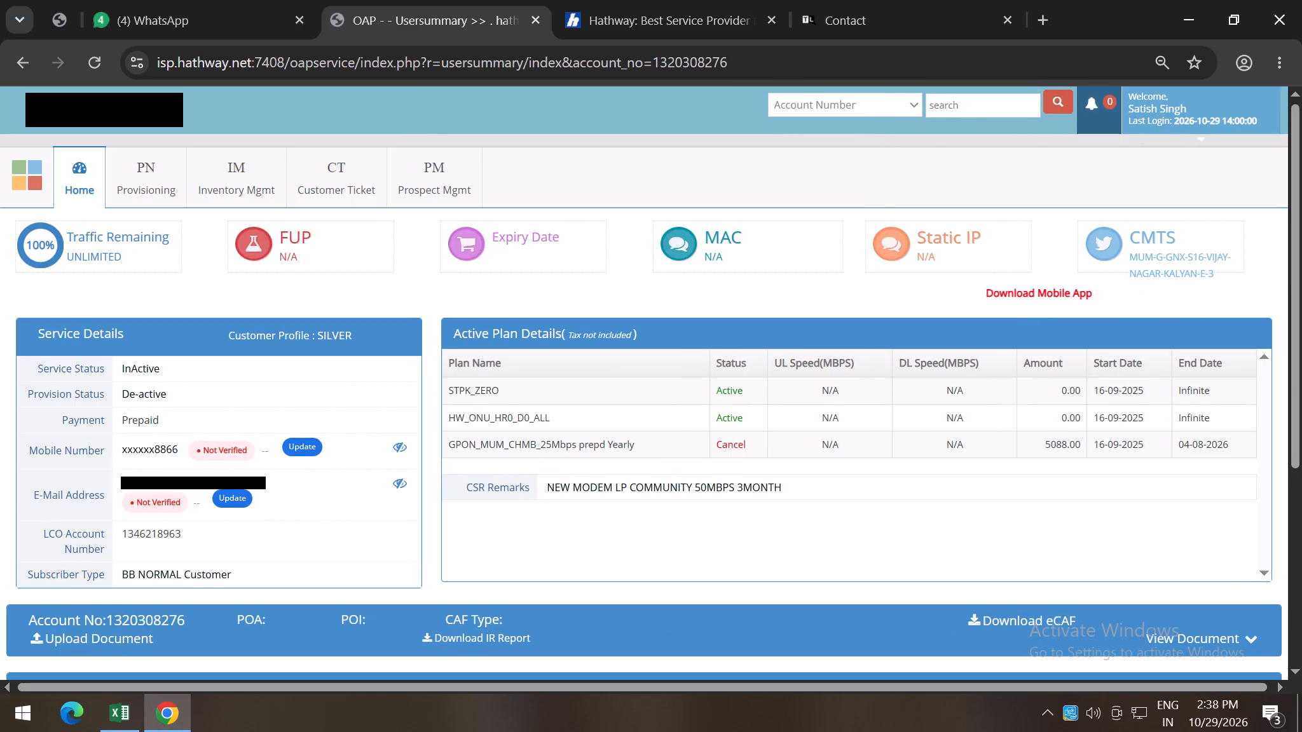
left_click(406, 484)
left_click(406, 484)
double_click(403, 451)
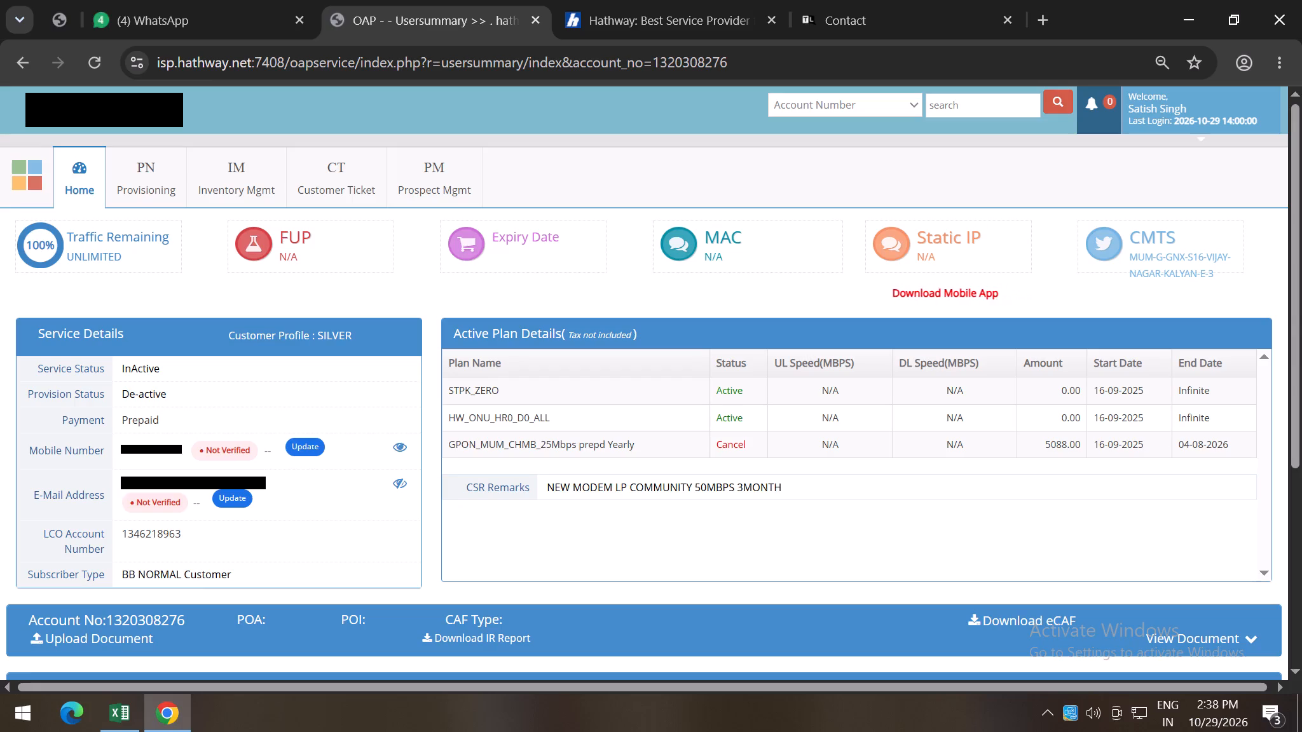
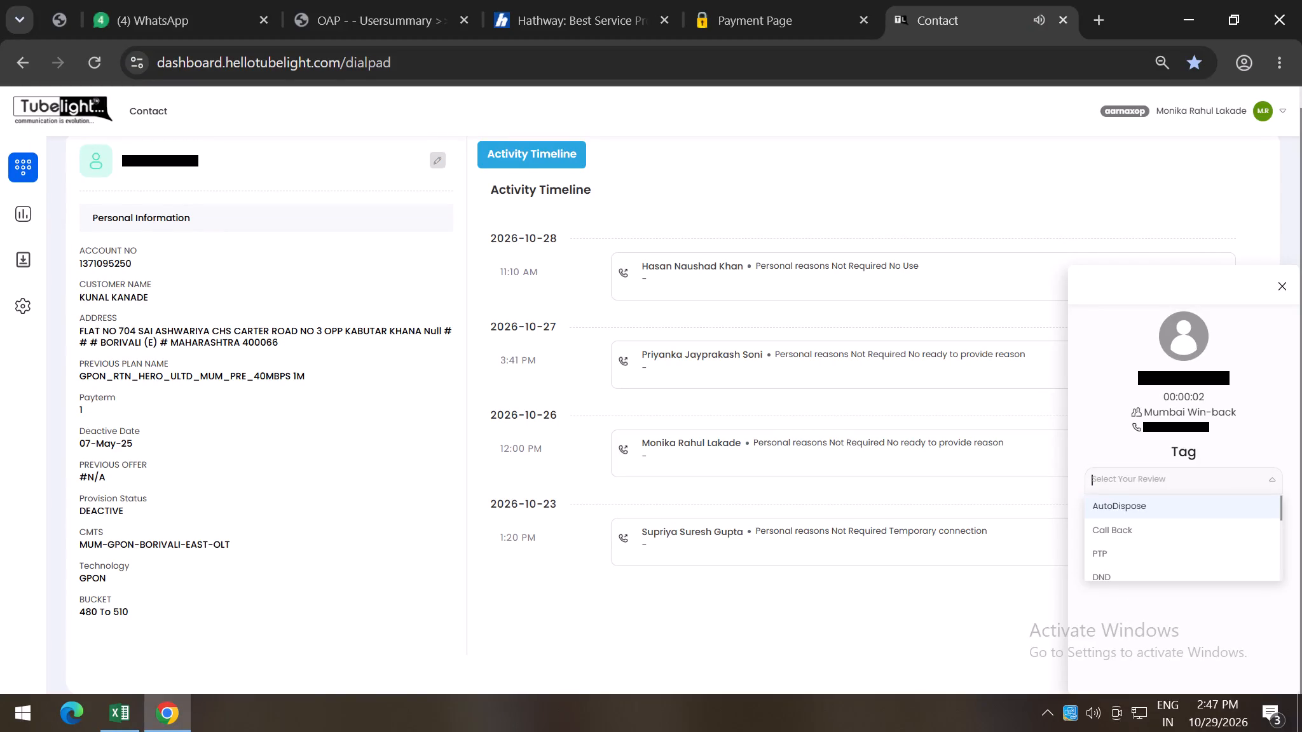
Tag the ended Mumbai Win-back call with Personal reasons, Not Required and a detailed reason, and submit the disposition.
scroll(1149, 533, "down", 1)
left_click(1149, 538)
left_click(1203, 489)
left_click_drag(1141, 551, 1168, 515)
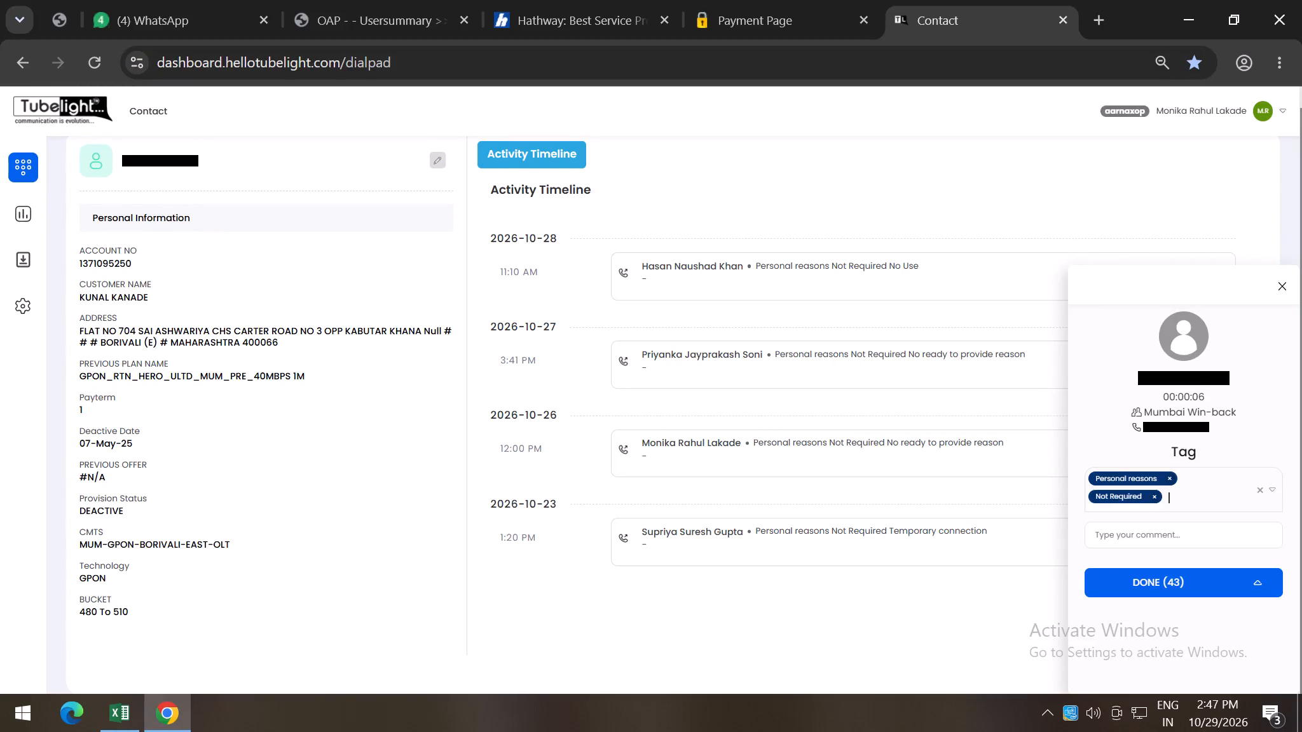
left_click_drag(1184, 498, 1182, 516)
left_click(1175, 549)
left_click(1182, 602)
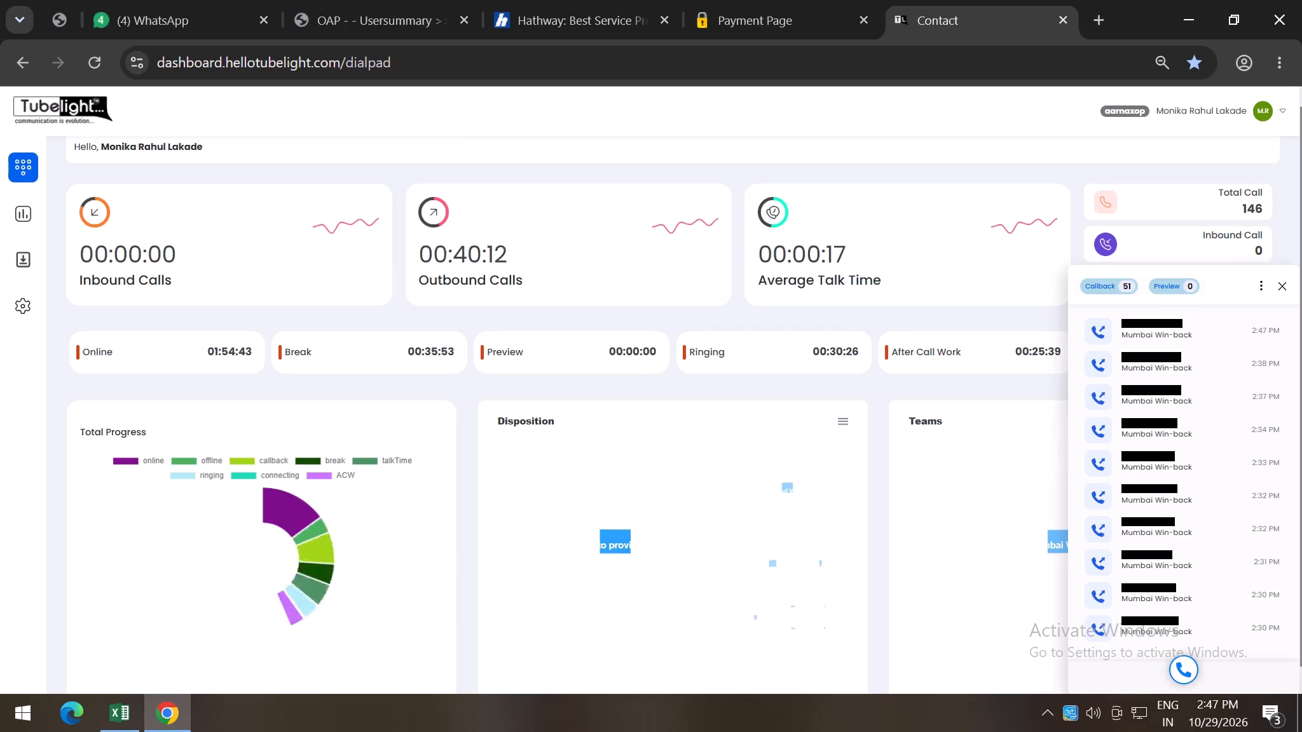
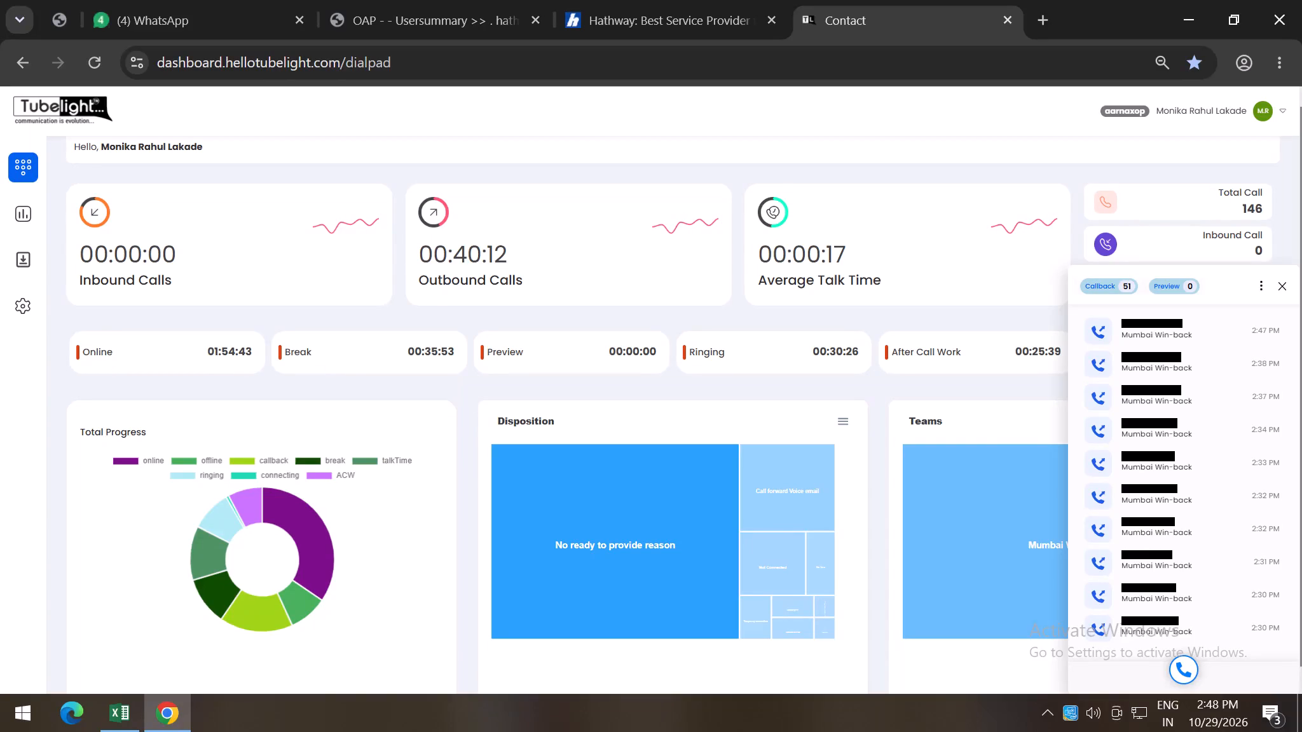
Copy the row 17 account number from the October gross data workbook in Excel and look up that account in Hathway's OAP in Chrome.
left_click(108, 704)
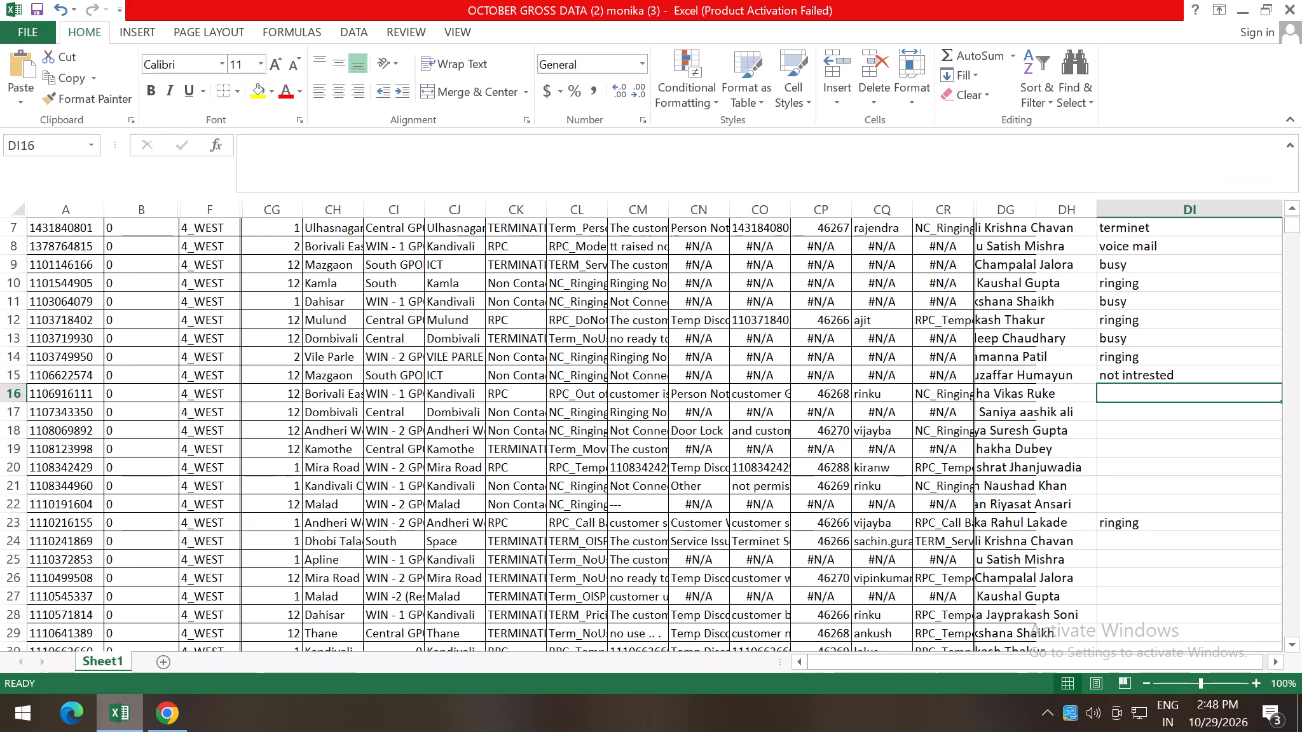
scroll(605, 520, "down", 1)
left_click(80, 365)
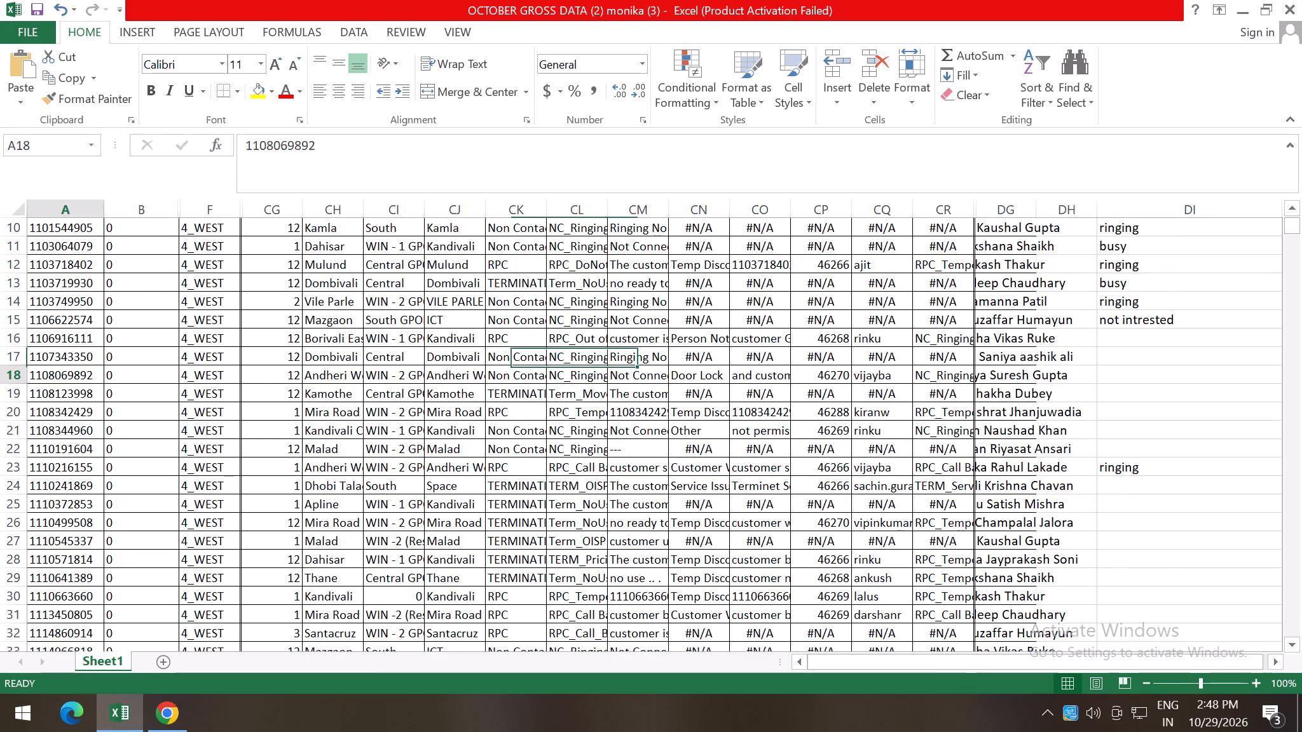
left_click(82, 356)
key("ctrl+c")
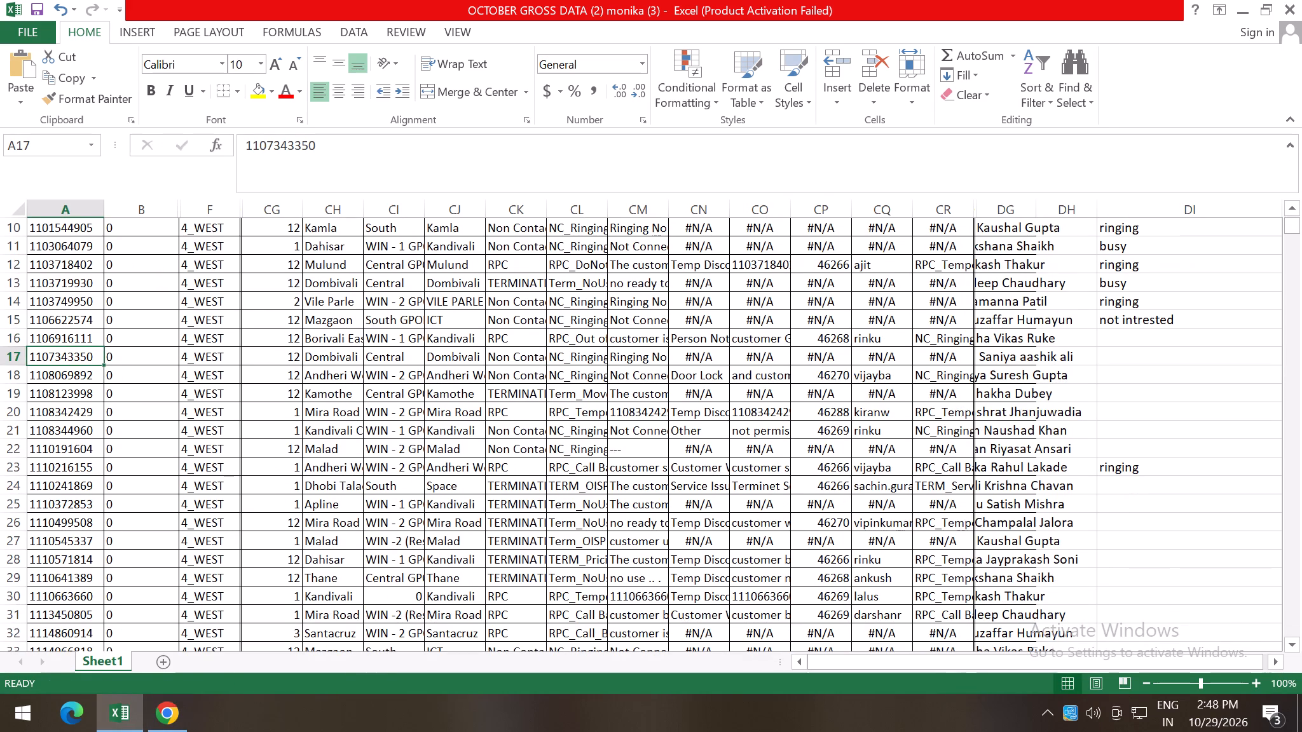
left_click(168, 711)
left_click(493, 4)
scroll(865, 163, "up", 3)
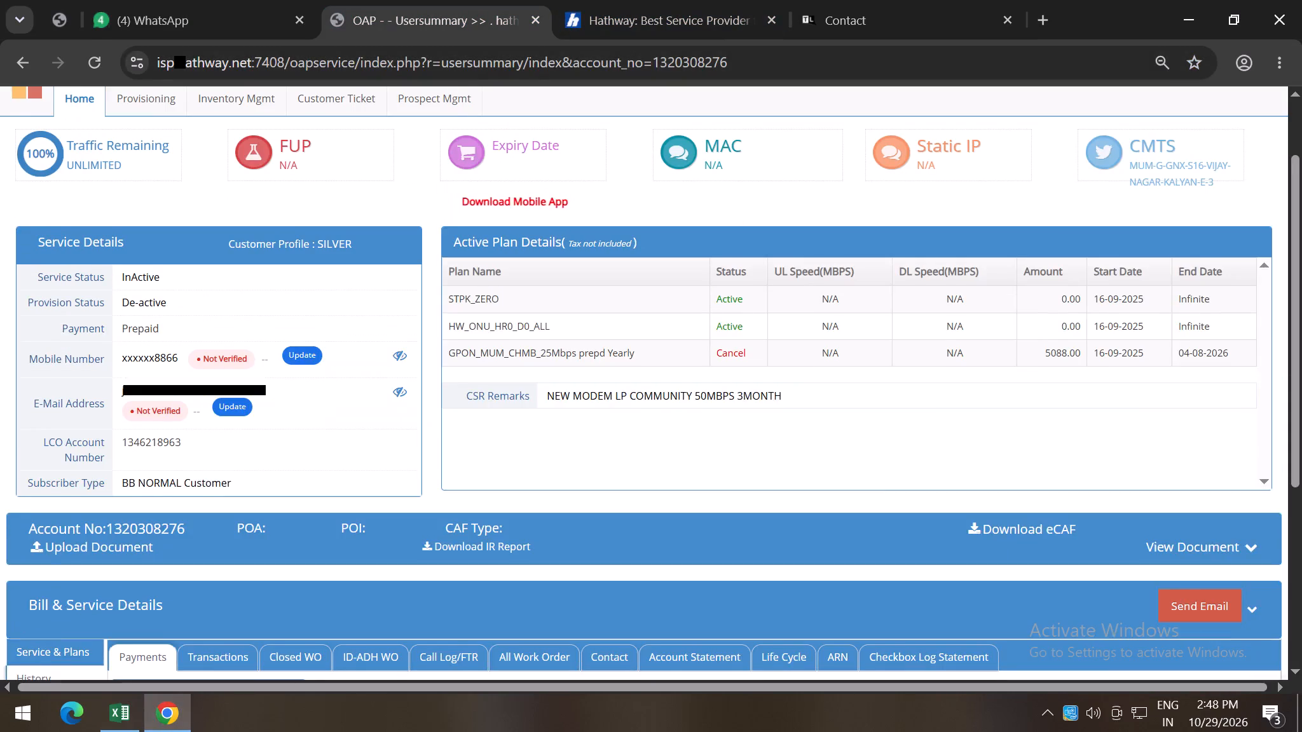
scroll(960, 106, "up", 4)
left_click(960, 106)
key("ctrl+v")
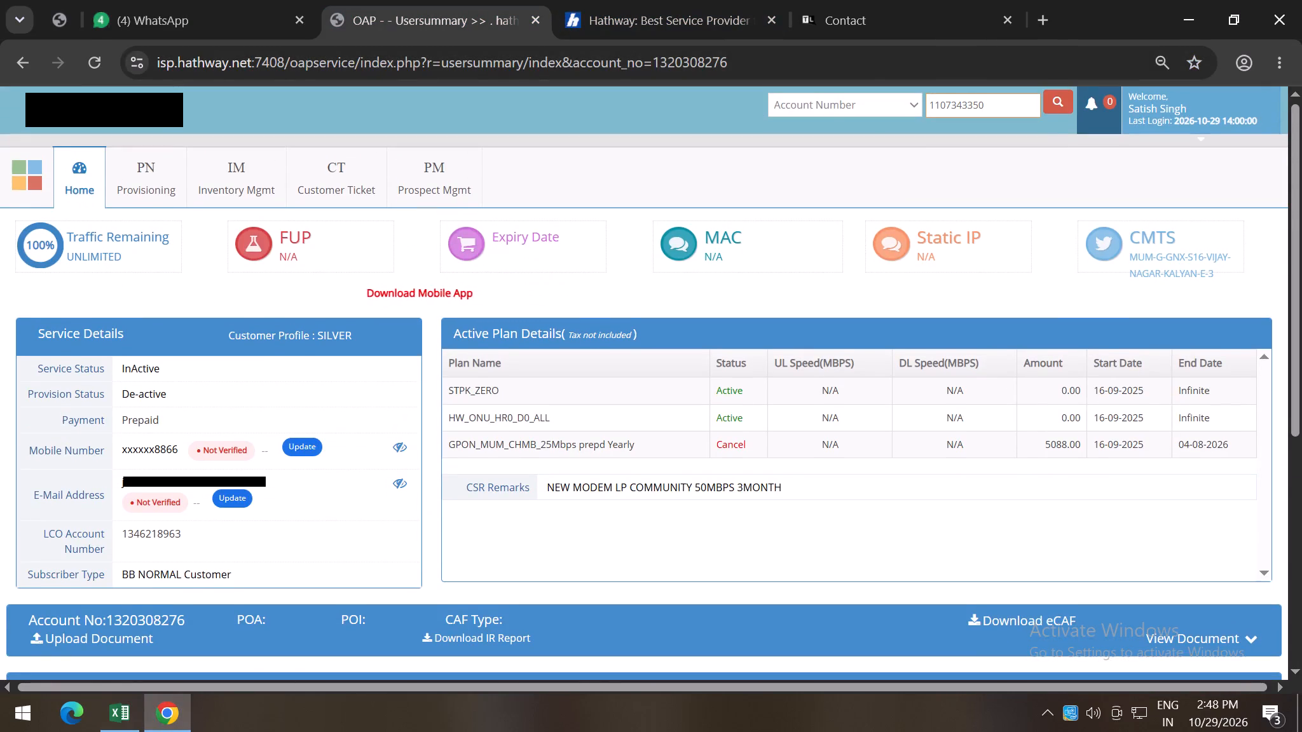
left_click(1049, 102)
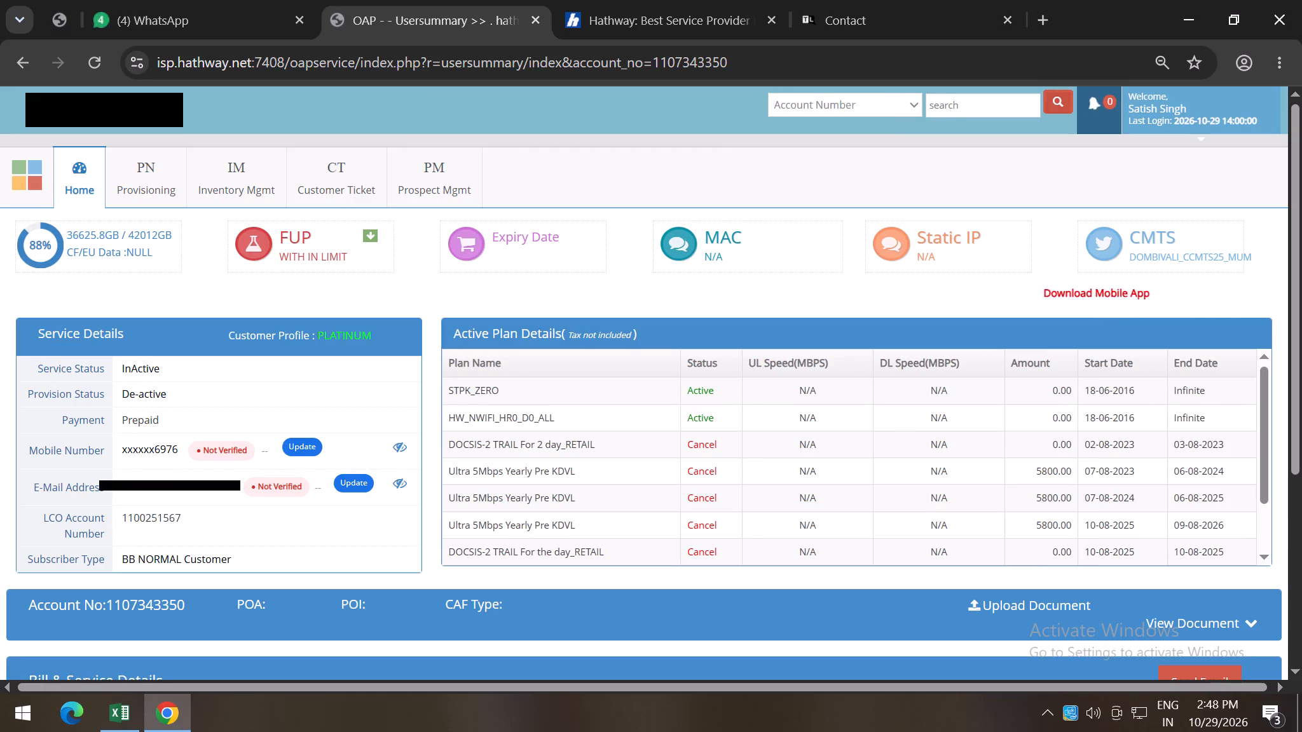
Reveal and copy the customer's mobile number from Service Details, and dial it through Mumbai Win-back on the Tubelight dialpad.
left_click(405, 445)
triple_click(145, 446)
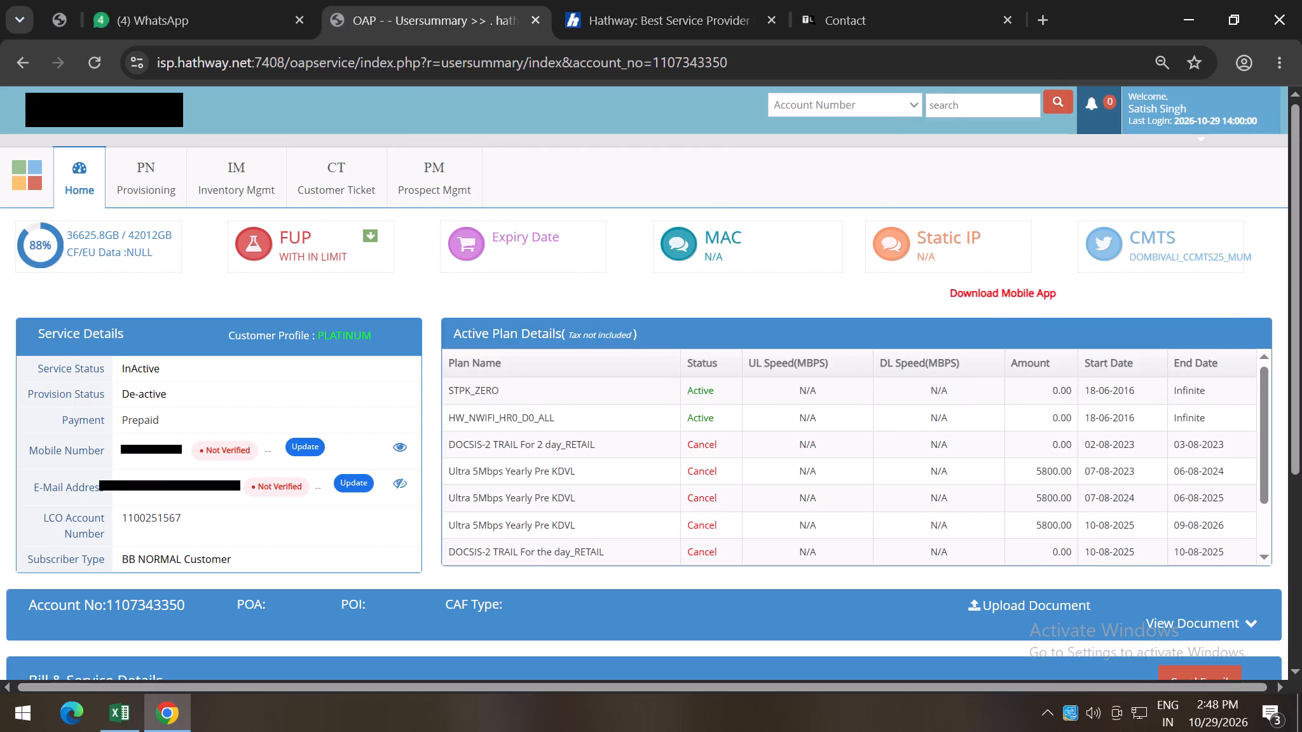
left_click(147, 449)
key("ctrl+c")
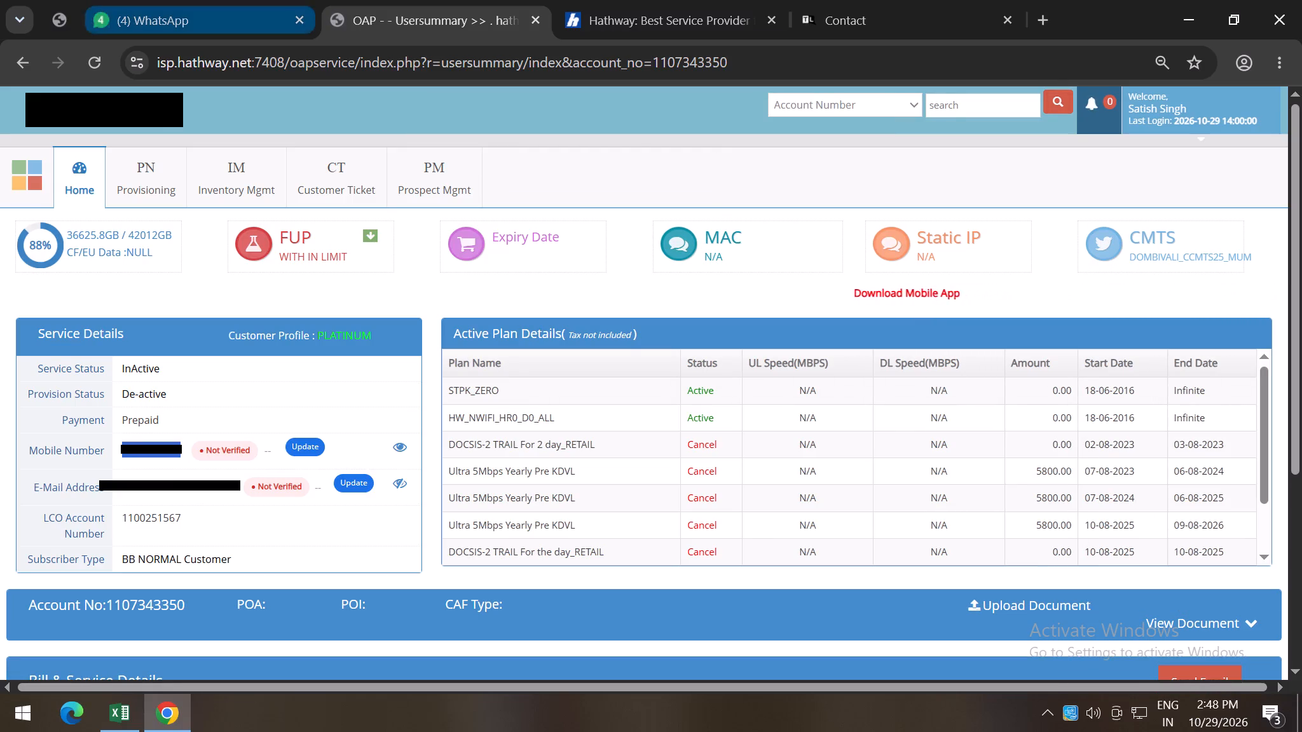
left_click(876, 0)
left_click(1175, 662)
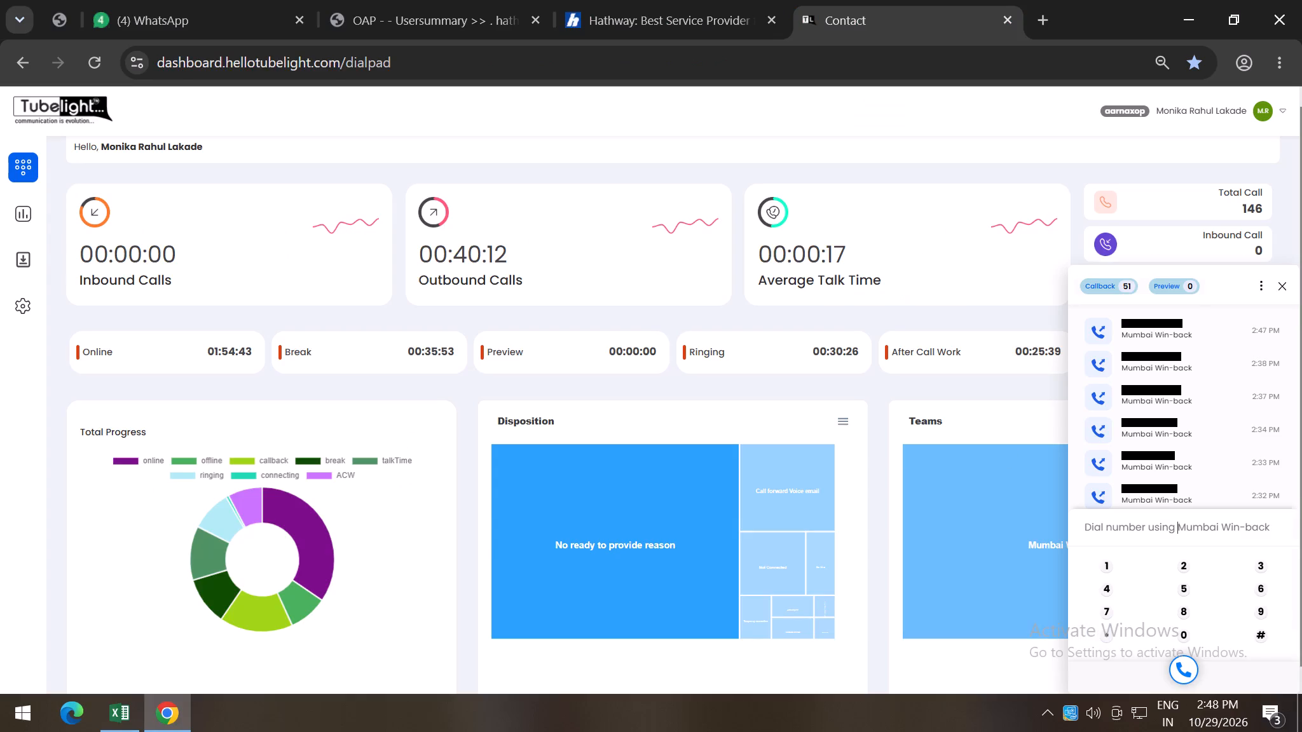
left_click(1175, 534)
key("ctrl+v")
left_click(1187, 654)
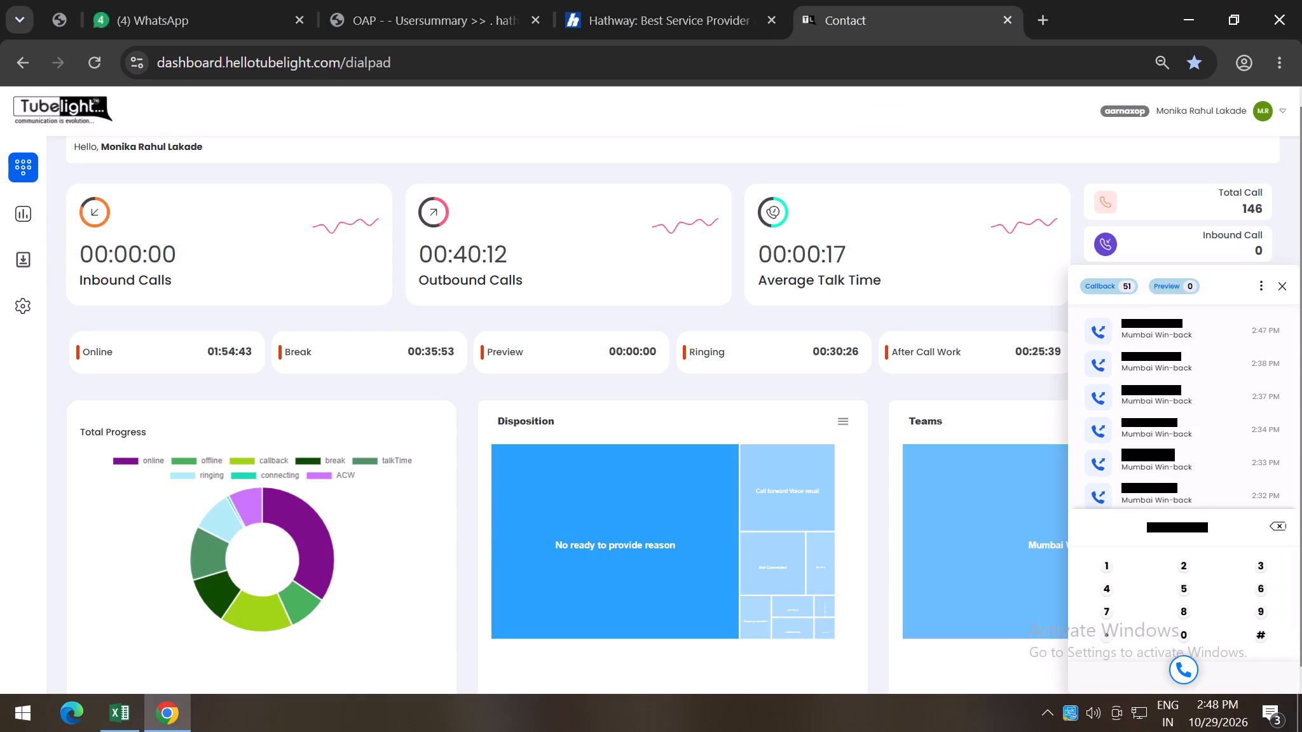
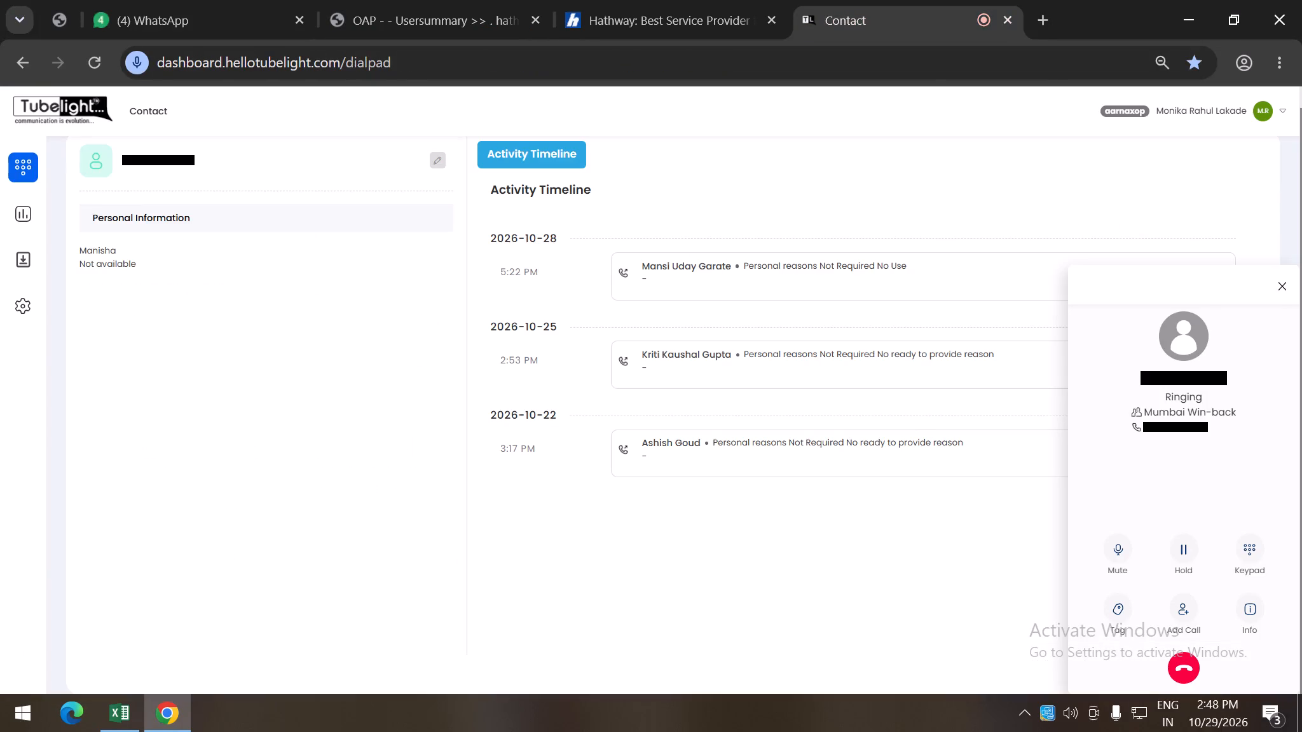
In OAP, search the account's payment history with start date 9-June-2020 and end date 29-September-2026.
left_click(452, 18)
scroll(128, 466, "down", 9)
left_click(78, 459)
scroll(196, 557, "down", 3)
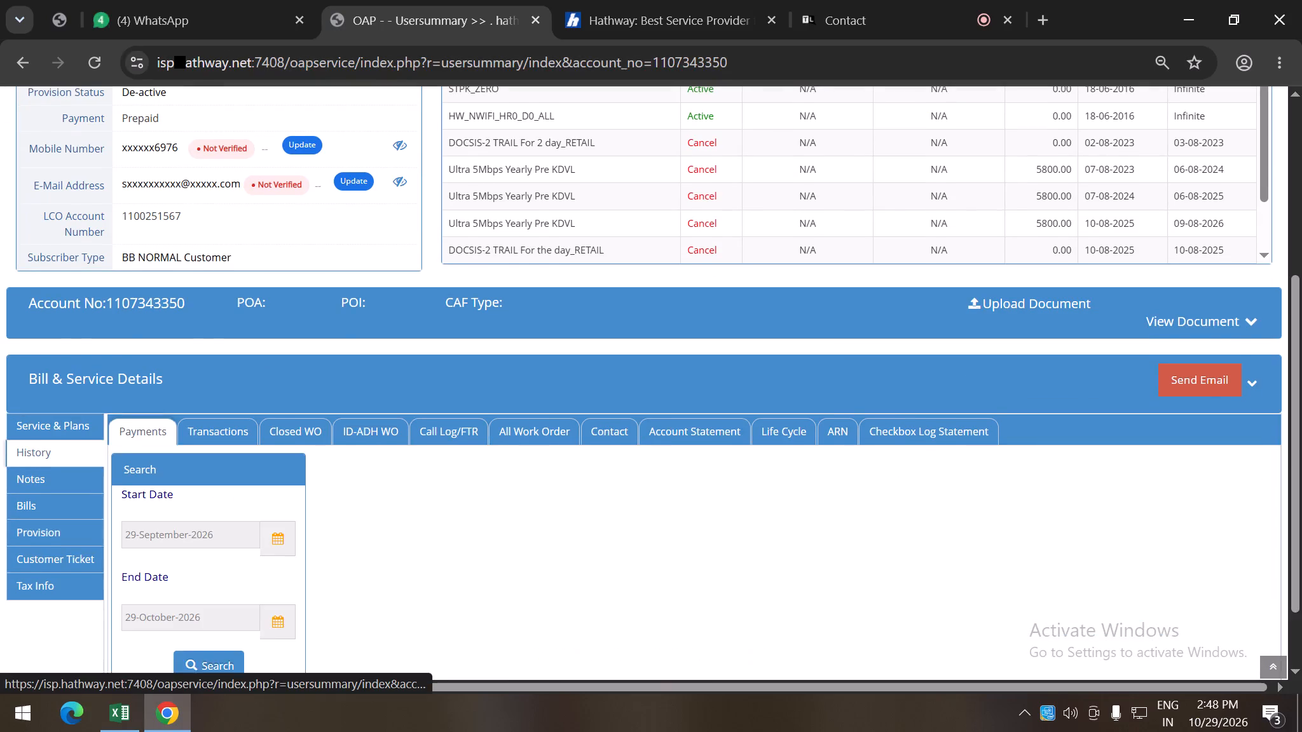
scroll(196, 559, "down", 2)
left_click(280, 453)
triple_click(210, 468)
double_click(204, 463)
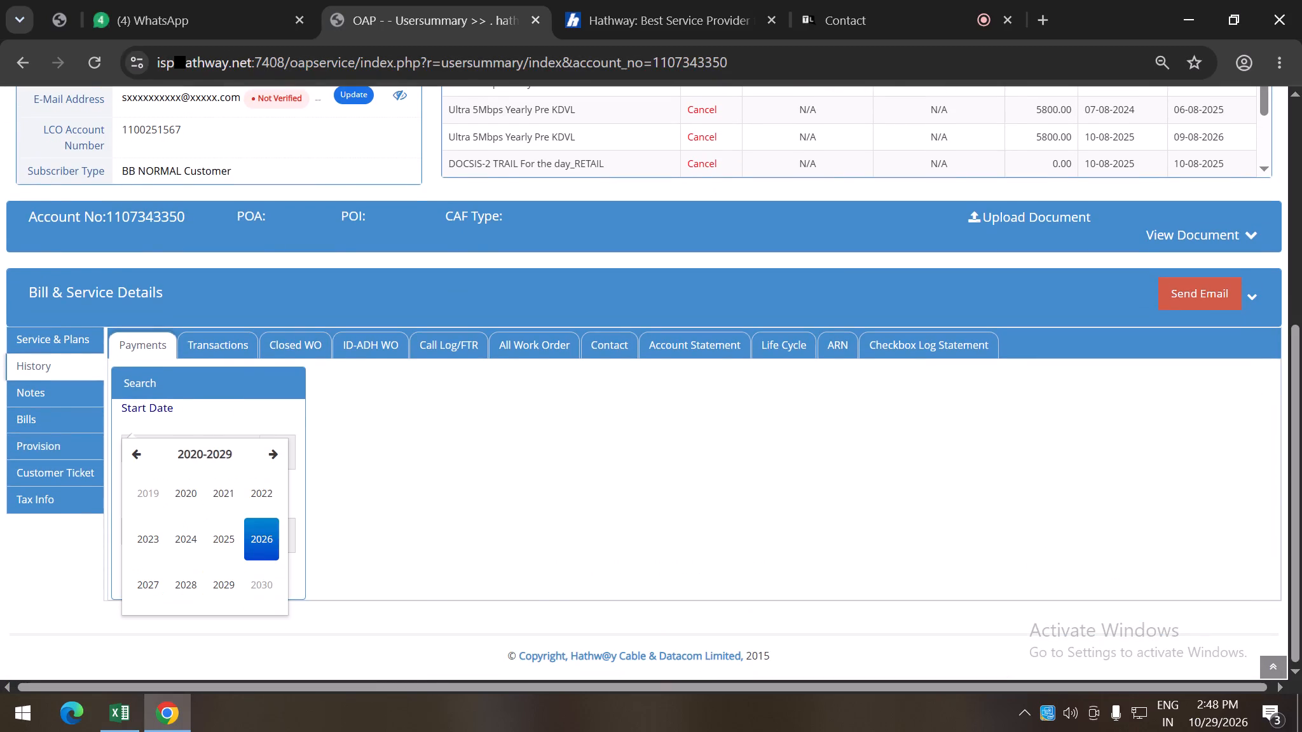
left_click(177, 501)
left_click(184, 528)
left_click(184, 532)
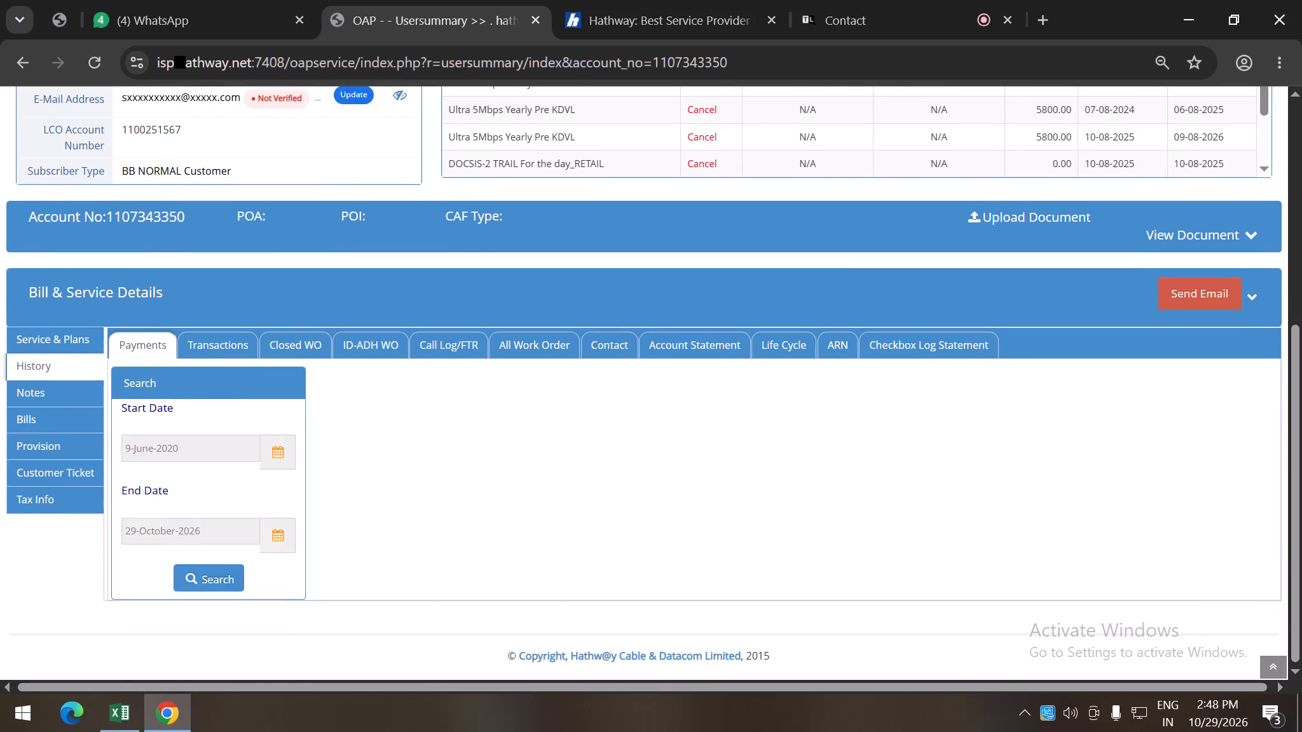
left_click(182, 547)
left_click(194, 580)
left_click(205, 588)
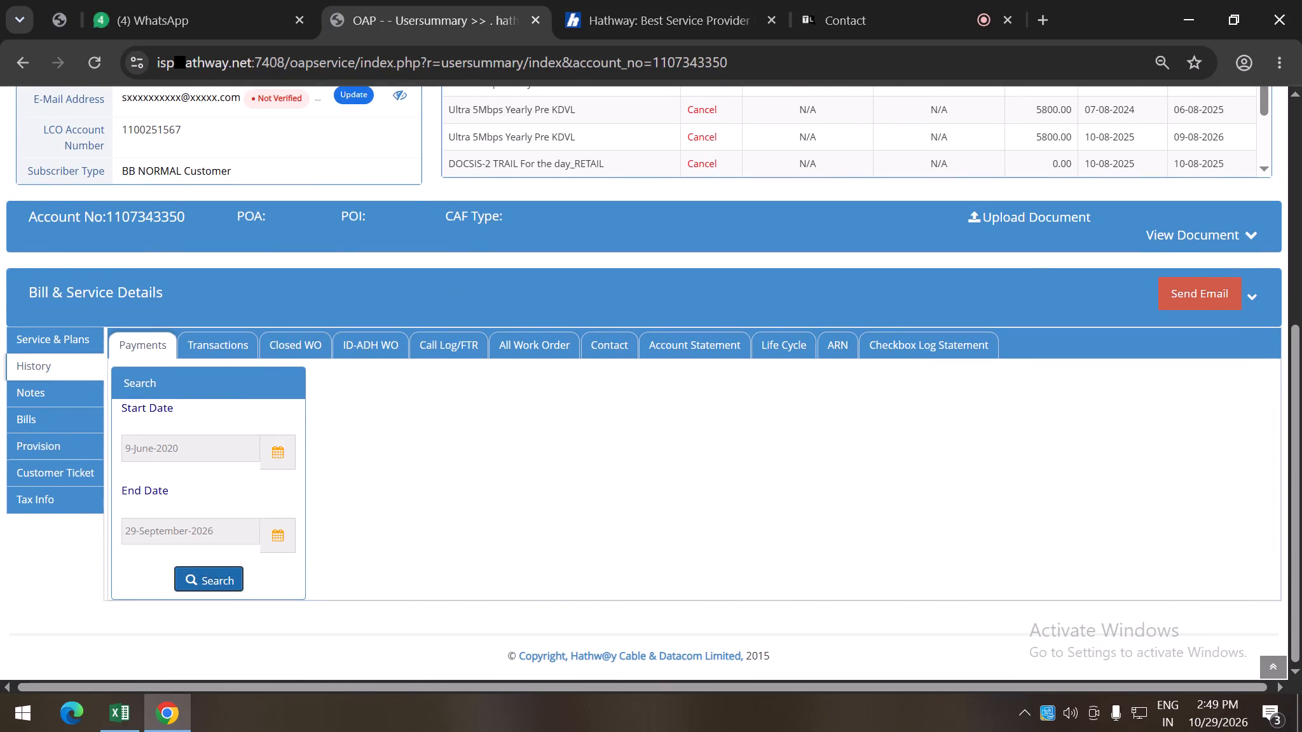
Check the customer's call on the Tubelight contact page and return to the account's payment list in OAP.
left_click(877, 0)
left_click(527, 0)
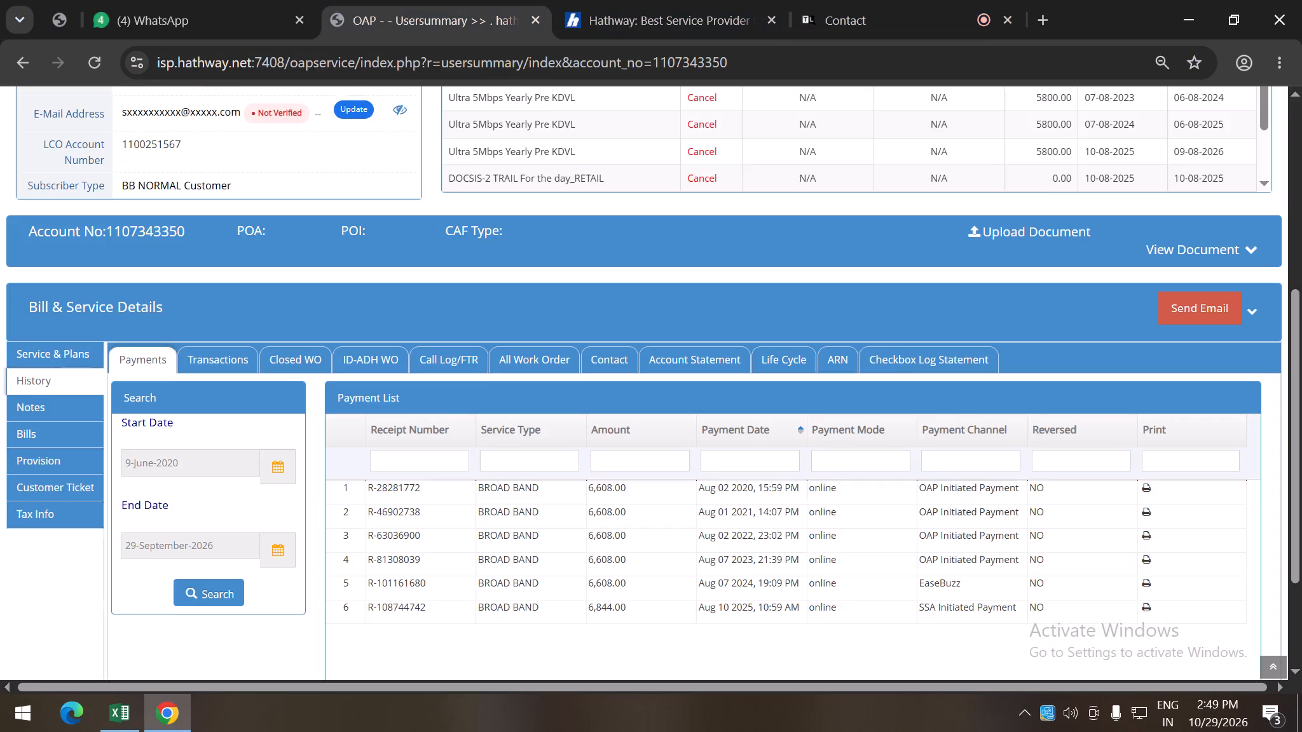
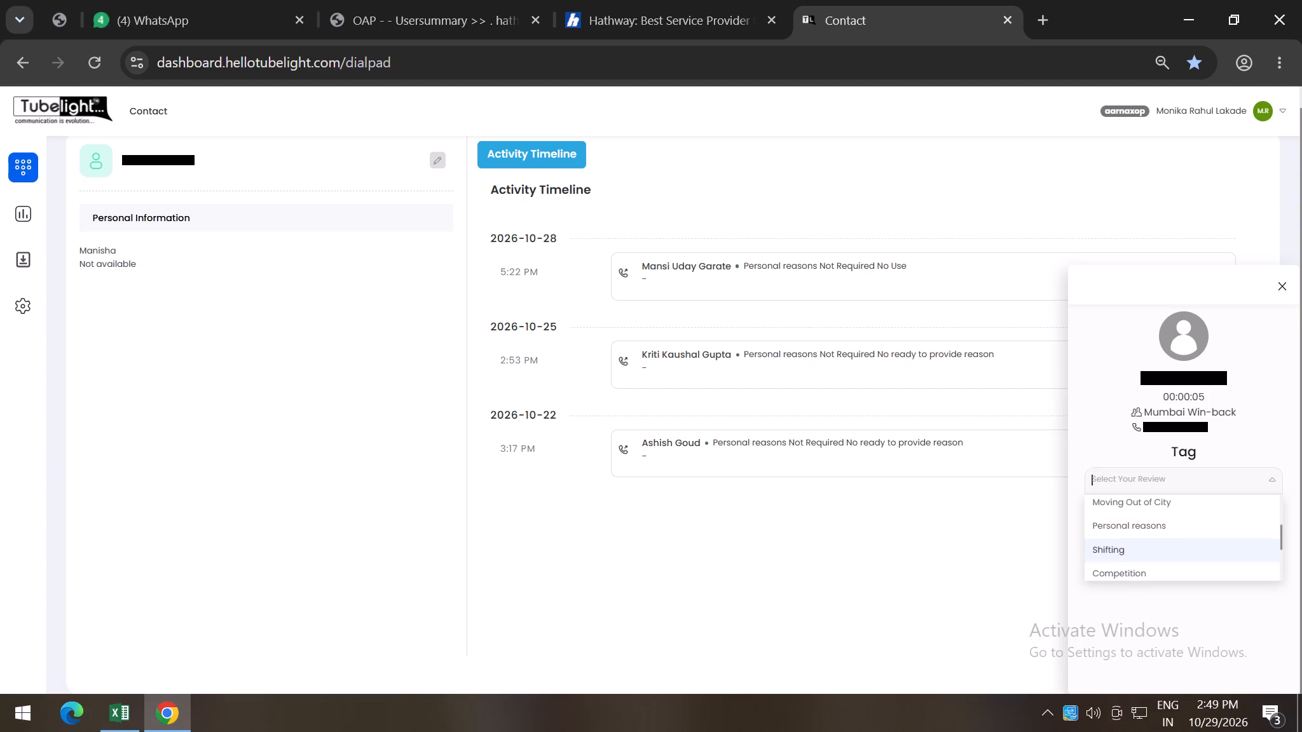
Tag the ended Mumbai Win-back call as Personal reasons, Not Required, No ready to provide reason, and submit the tags.
left_click(1159, 524)
left_click(1194, 482)
left_click(1144, 546)
left_click(1184, 499)
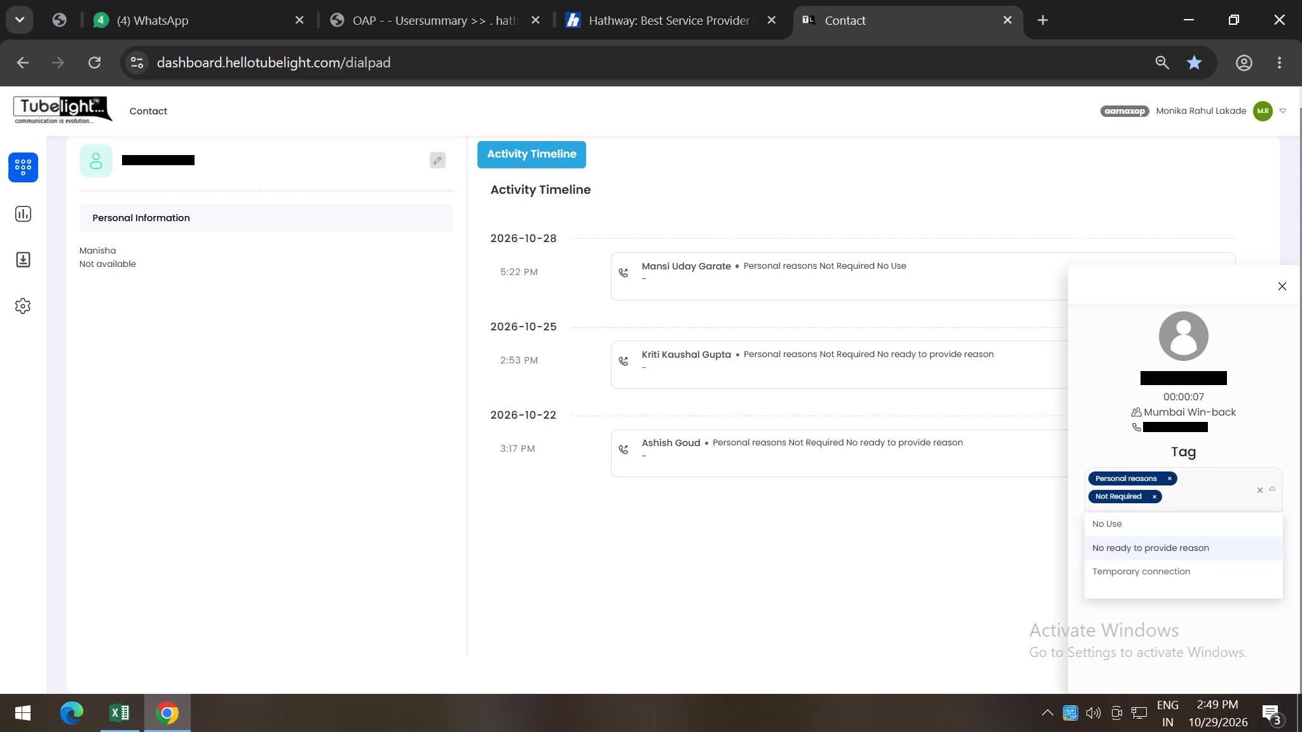
left_click(1180, 554)
left_click(1182, 604)
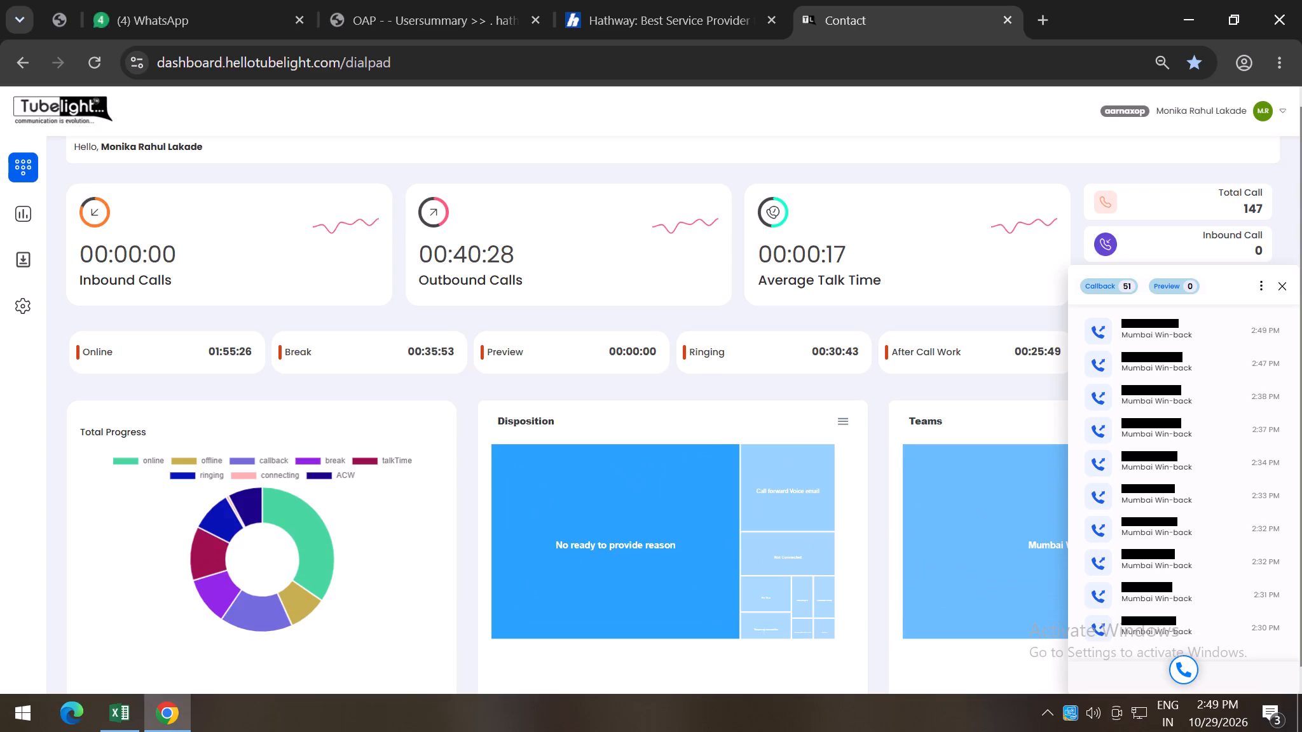
Reload the dialpad dashboard page.
scroll(821, 358, "down", 2)
left_click(840, 0)
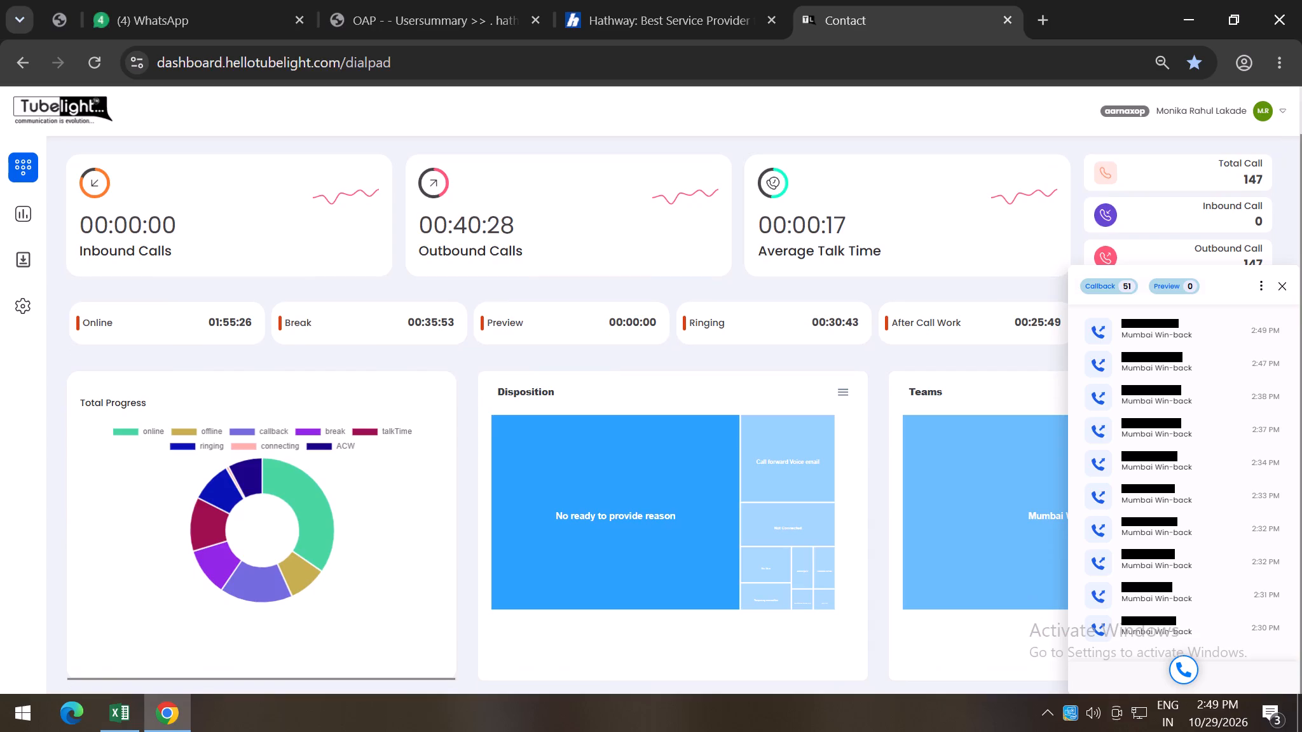
key("F5")
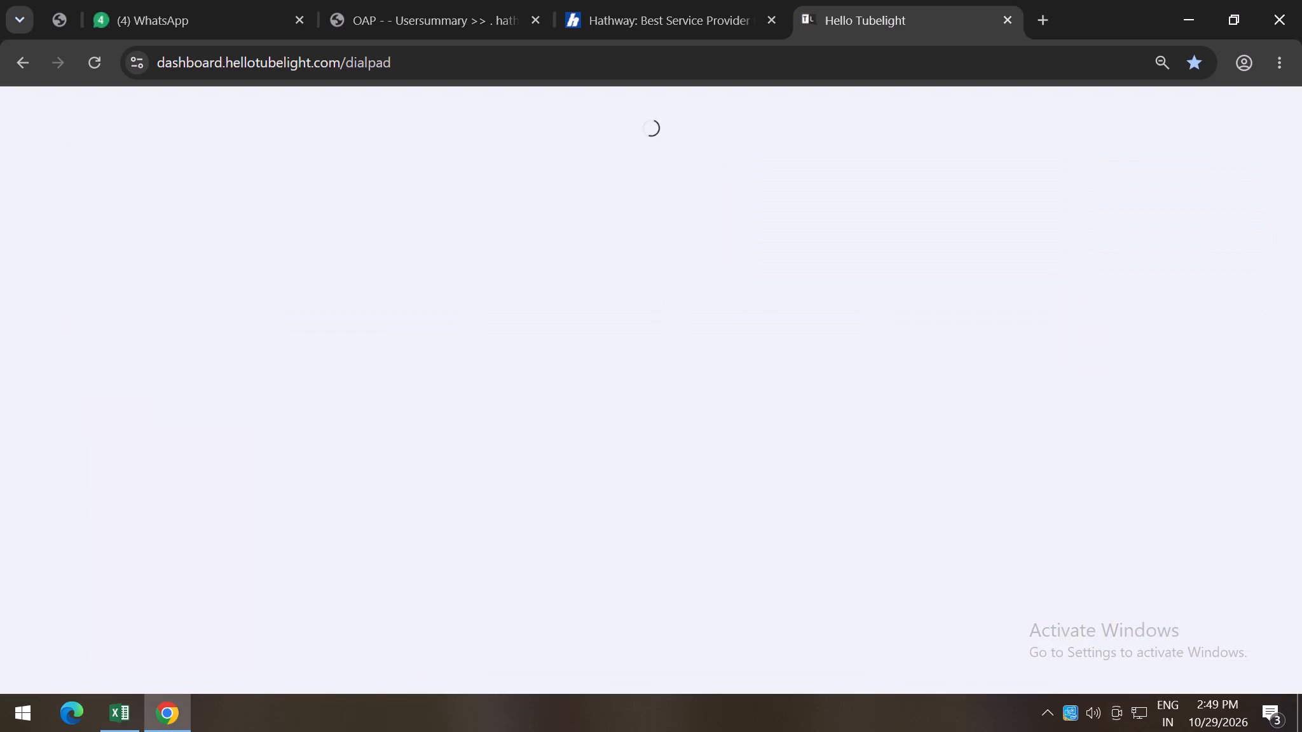
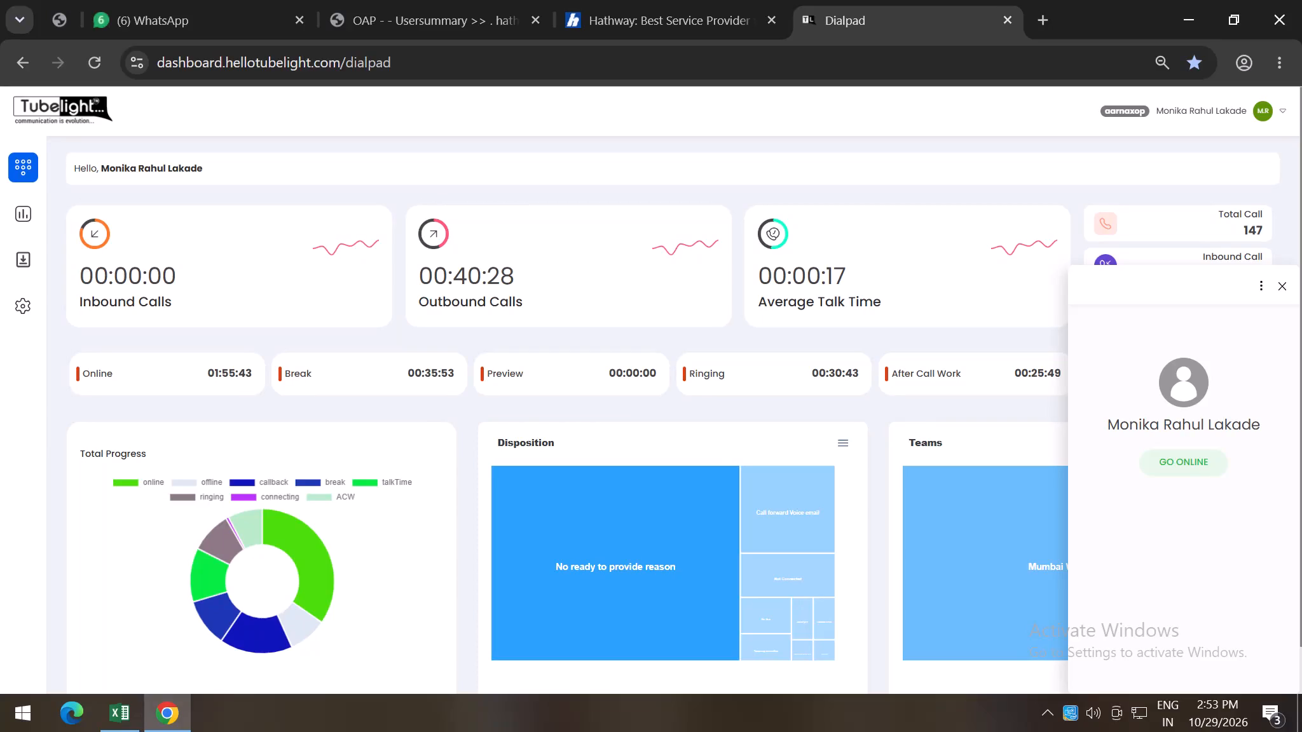
Set the agent's dialpad status to online.
left_click(1183, 462)
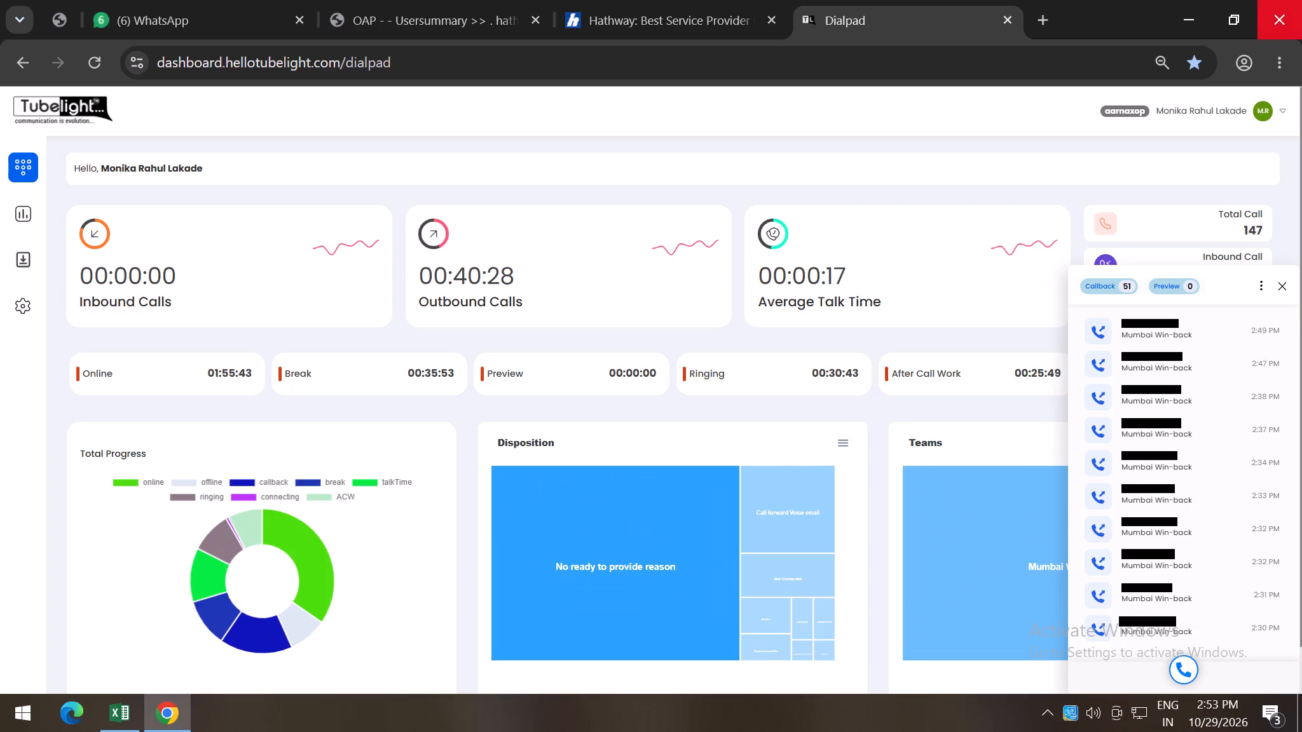
Copy the account number in row 16 of the Excel October gross data sheet and search for it in the OAP user summary.
left_click(102, 719)
scroll(418, 432, "down", 1)
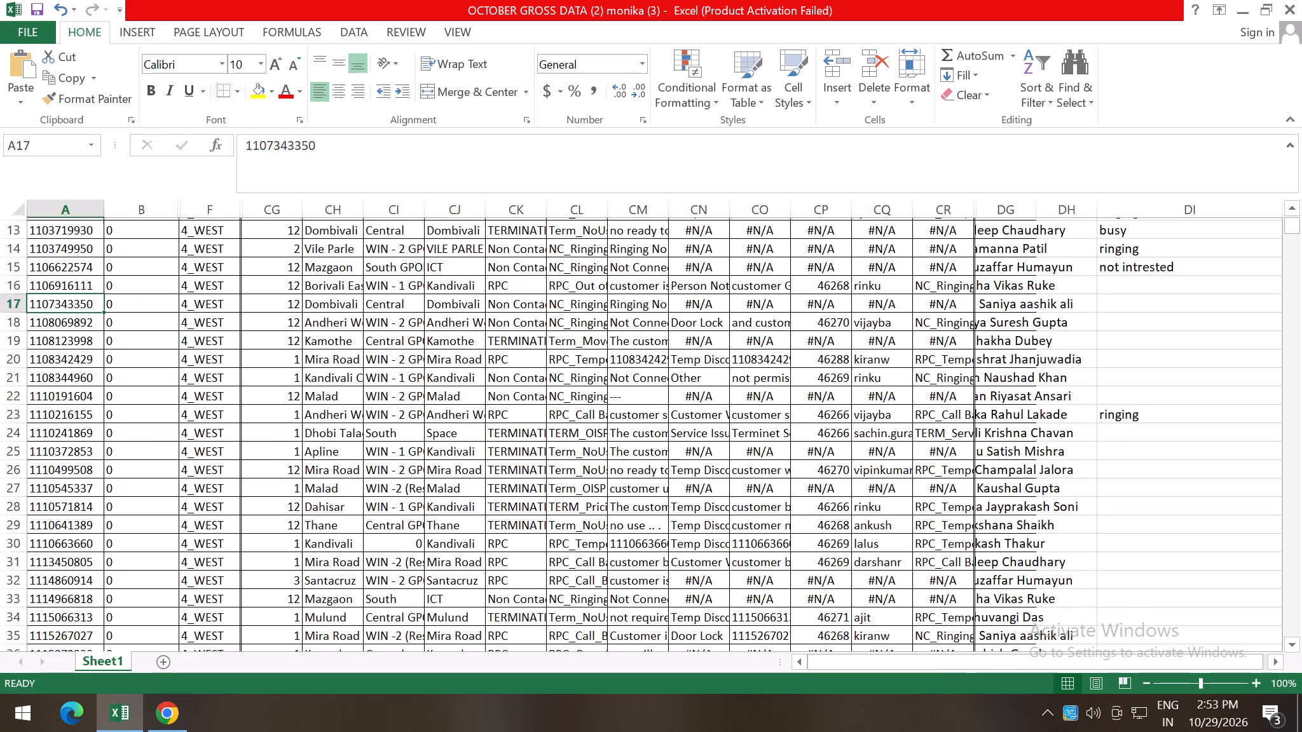
left_click(86, 291)
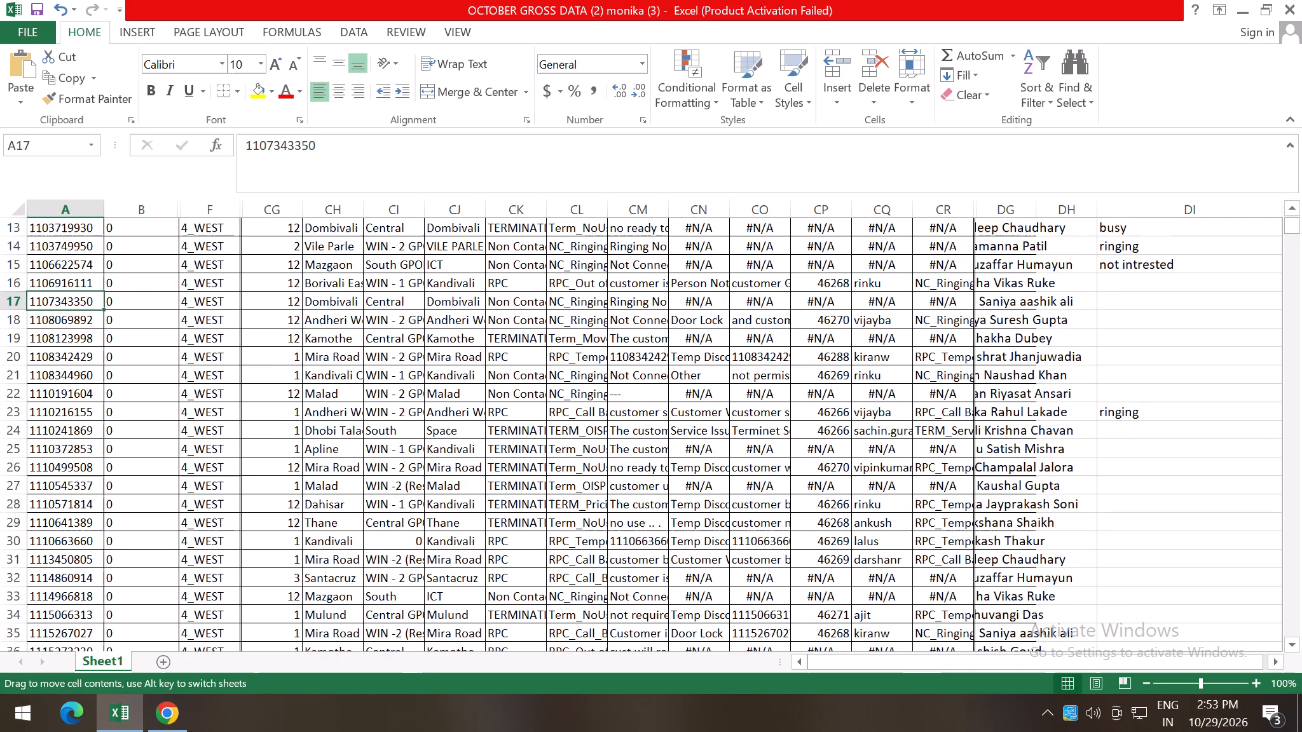
left_click(86, 280)
key("ctrl+c")
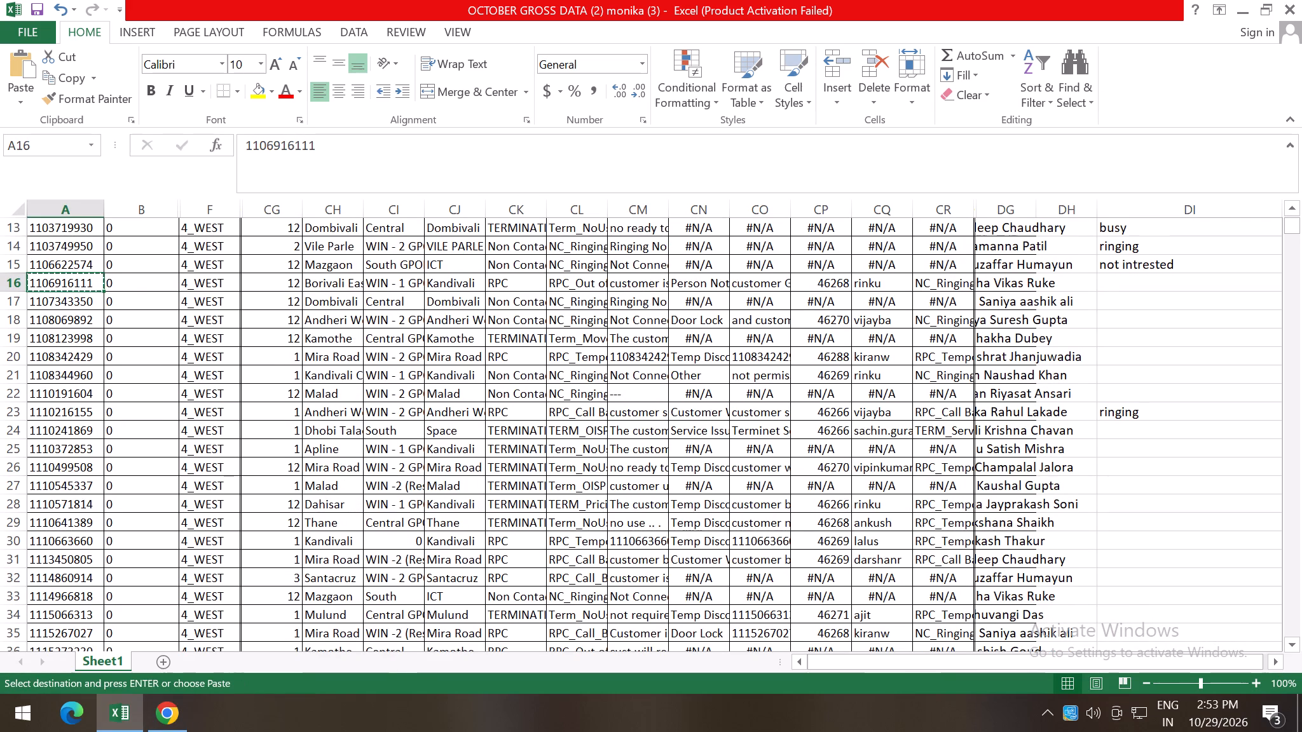
left_click(166, 708)
left_click(416, 0)
scroll(936, 109, "up", 3)
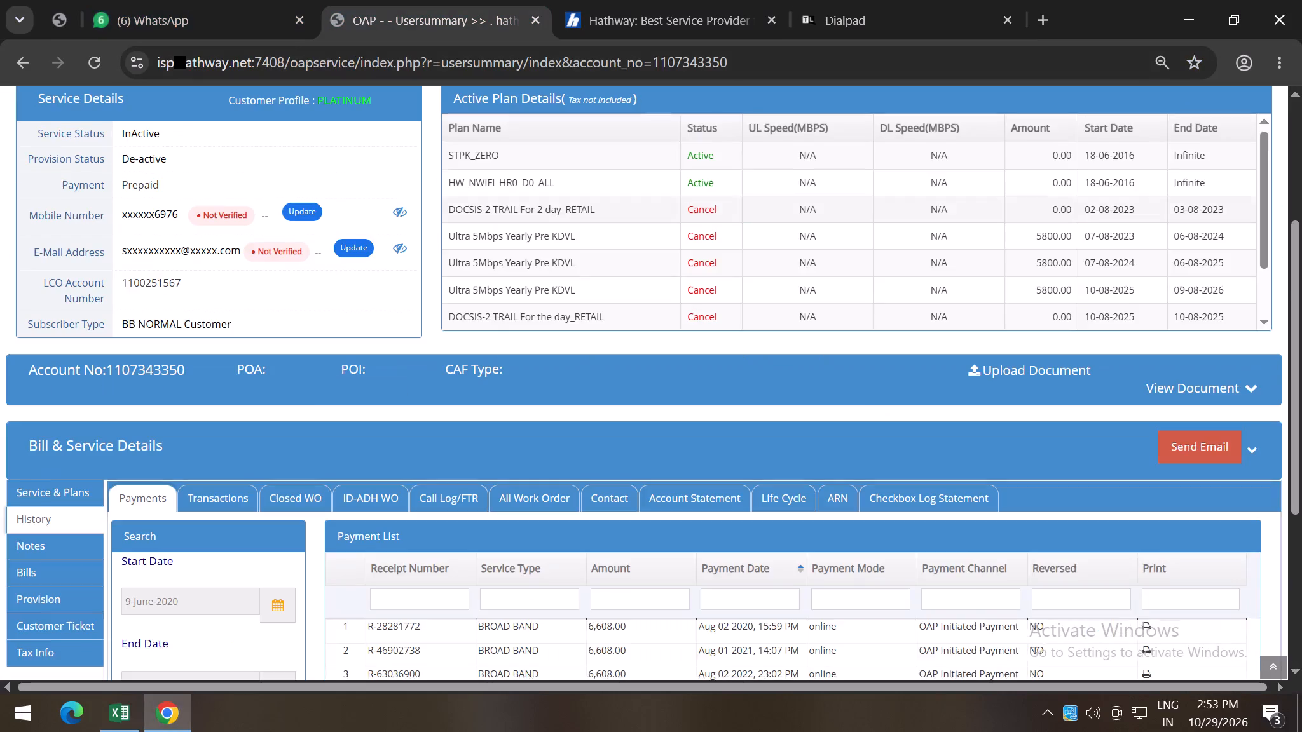
scroll(947, 130, "up", 4)
left_click(945, 109)
right_click(945, 109)
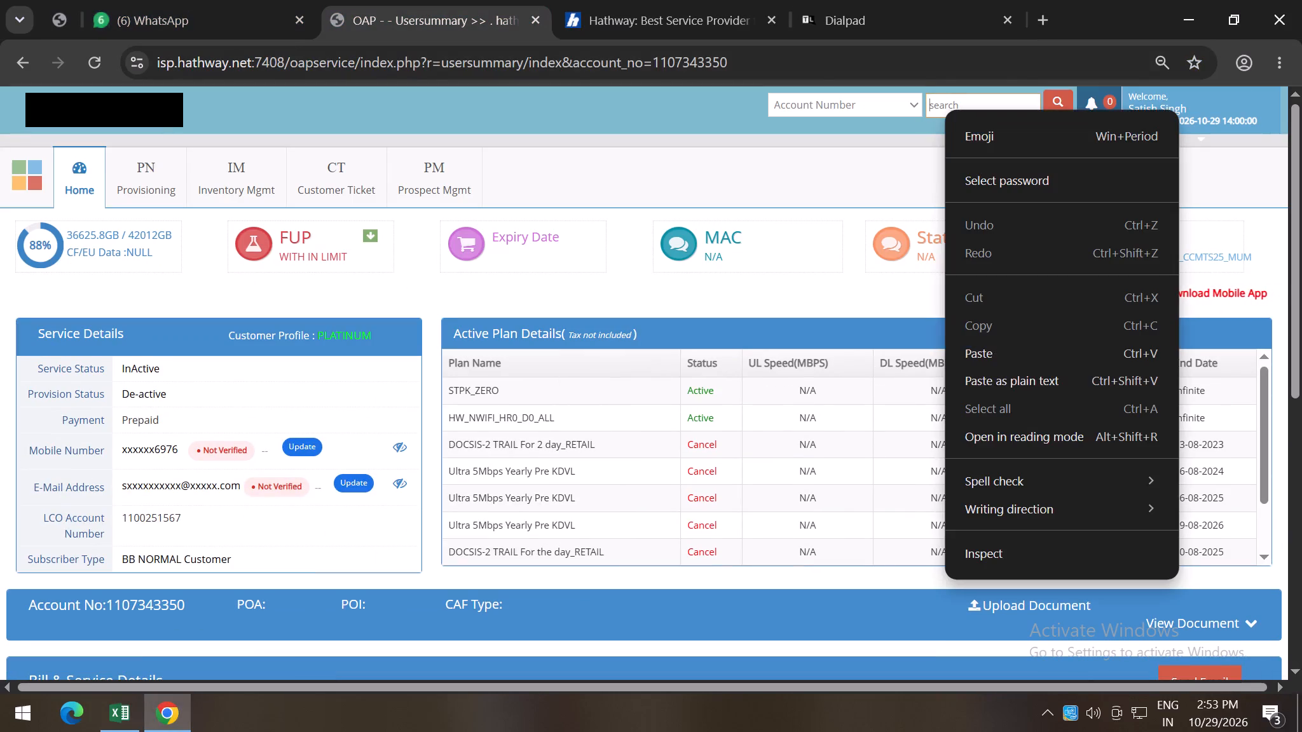
left_click(992, 353)
left_click(1064, 102)
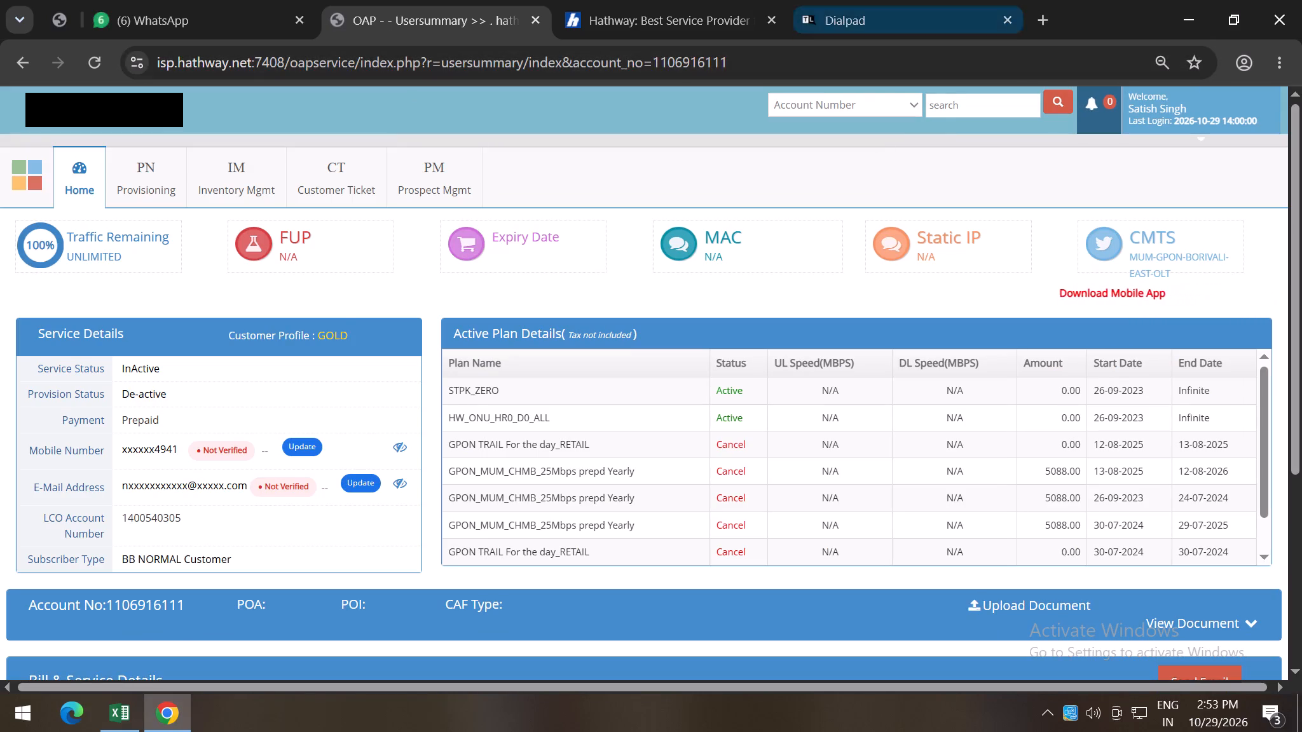
Switch from the OAP user summary to the Tubelight Dialpad dashboard to check the call status.
left_click(914, 1)
scroll(891, 542, "up", 3)
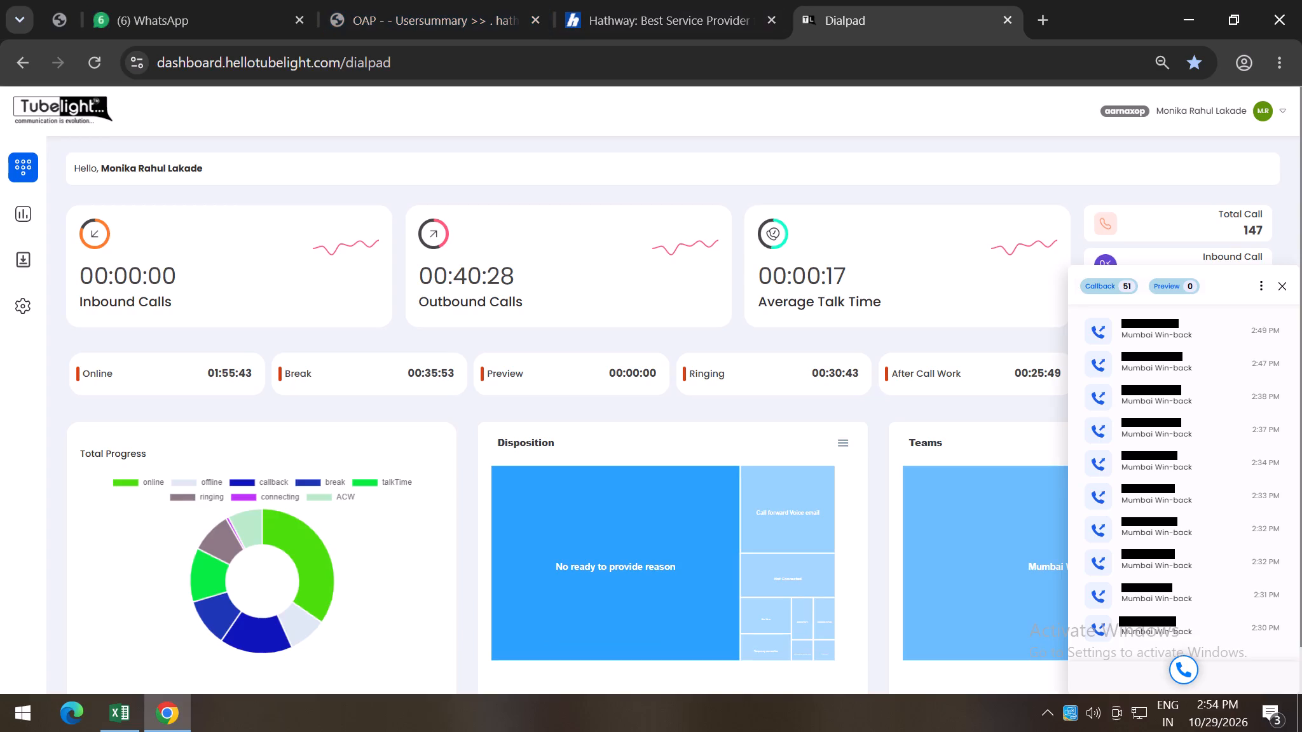
left_click(940, 1)
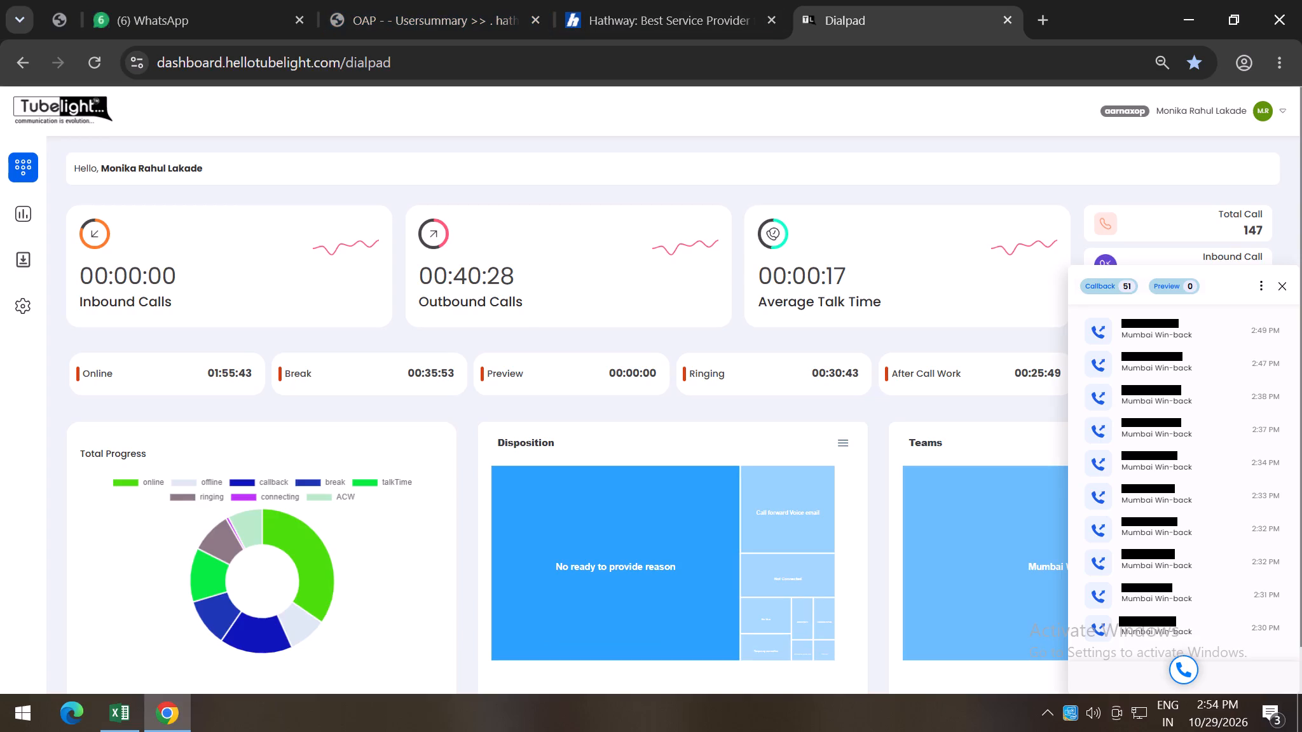
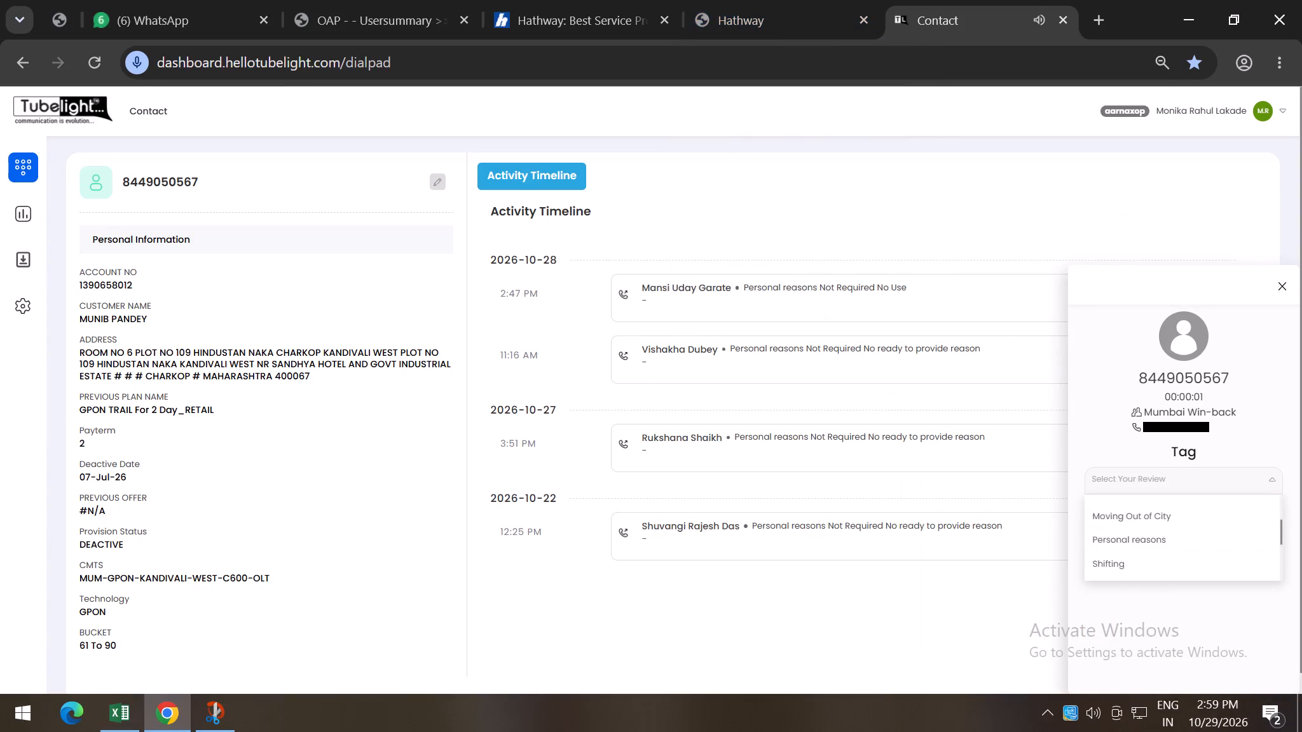
Tag the current Mumbai Win-back call as Personal reasons and Not Required.
left_click(1146, 545)
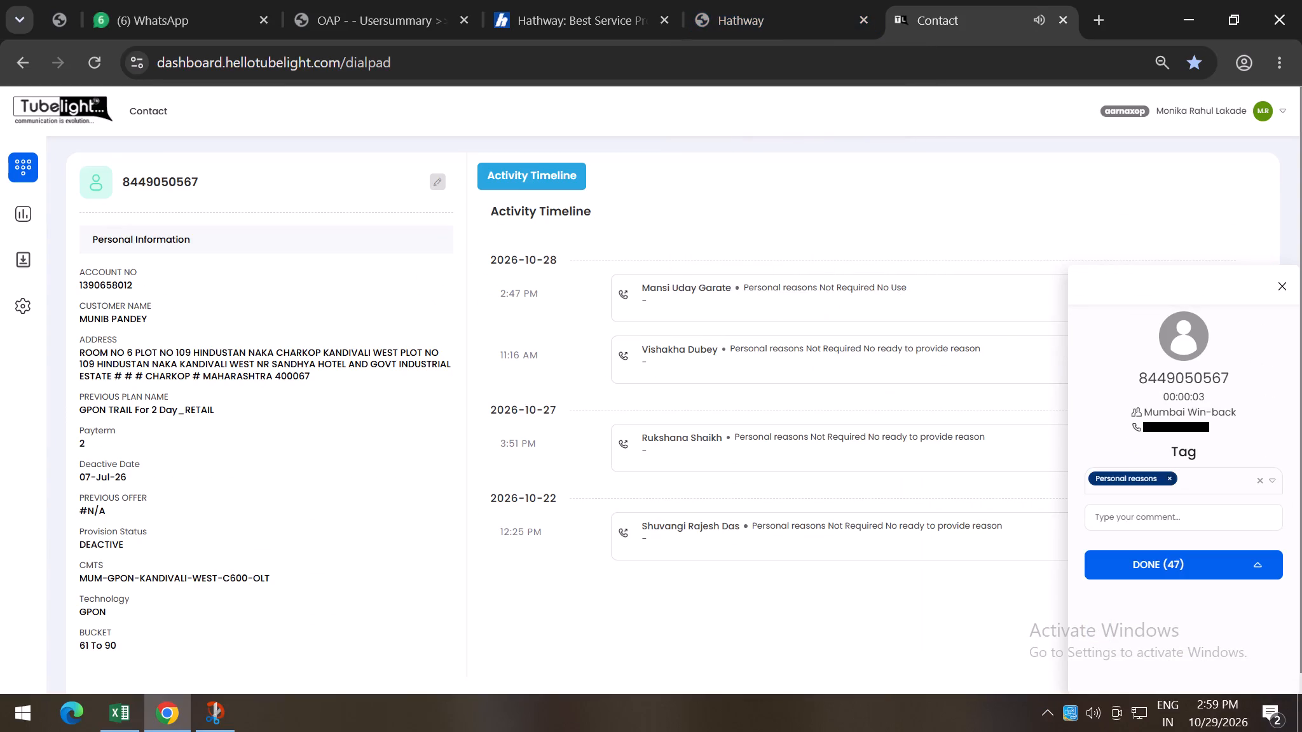
left_click(1205, 484)
left_click(1151, 554)
left_click(1199, 512)
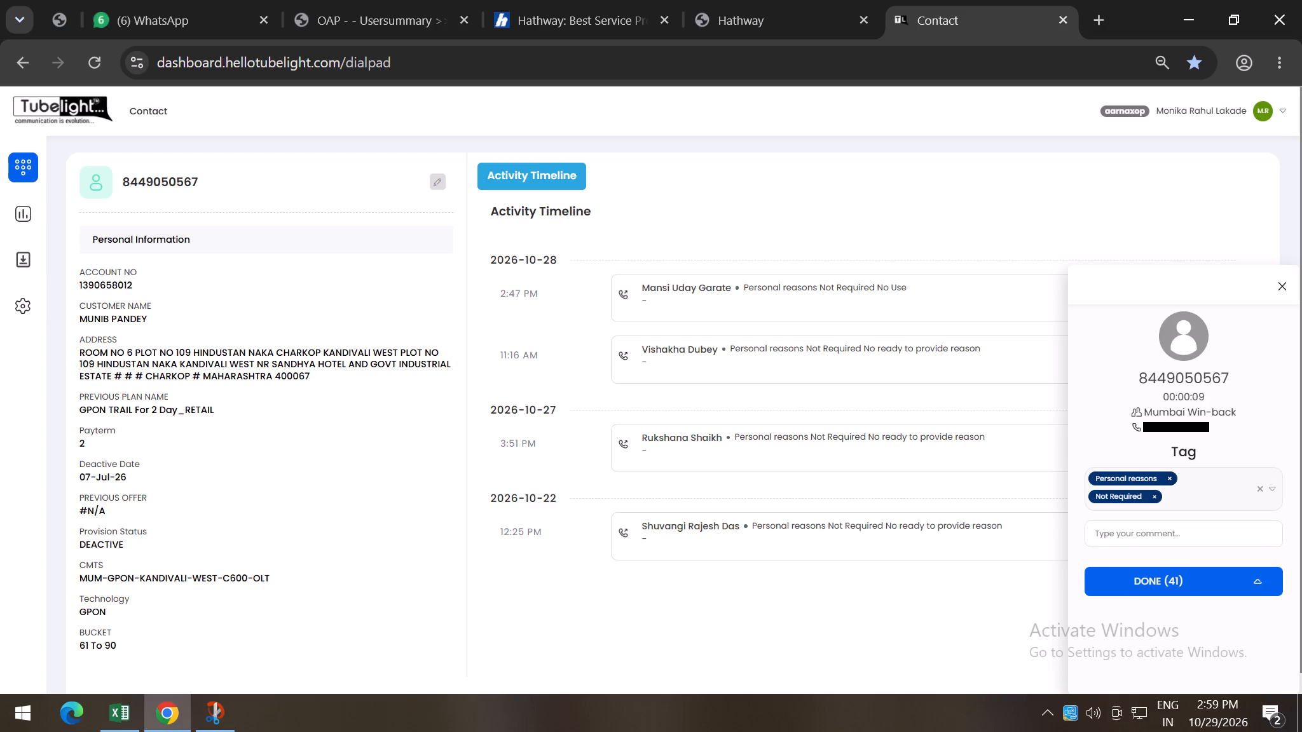
Add the reason "No ready to provide reason" to the call's Personal reasons, Not Required tags.
left_click(1190, 508)
left_click(1190, 537)
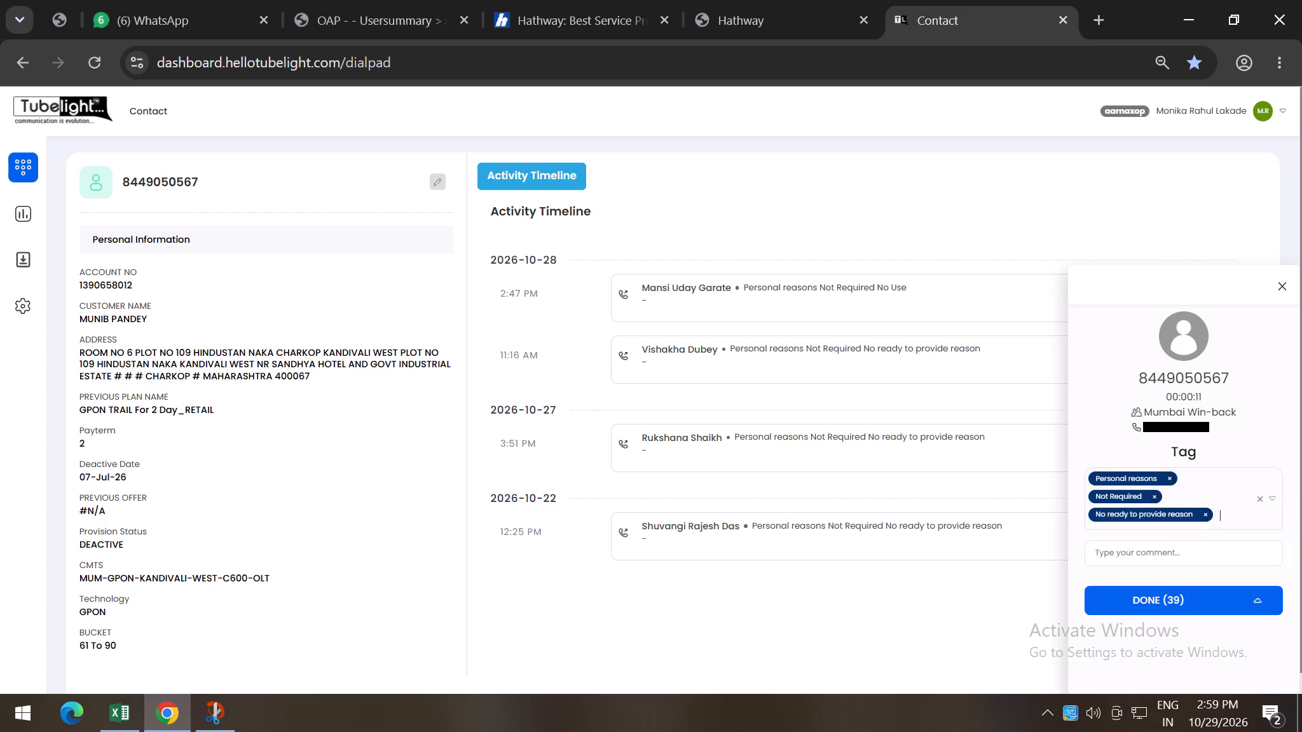
Submit the finished call's selected tags to close it and receive the next Mumbai Win-back call.
left_click(1198, 590)
scroll(804, 370, "up", 3)
left_click(959, 0)
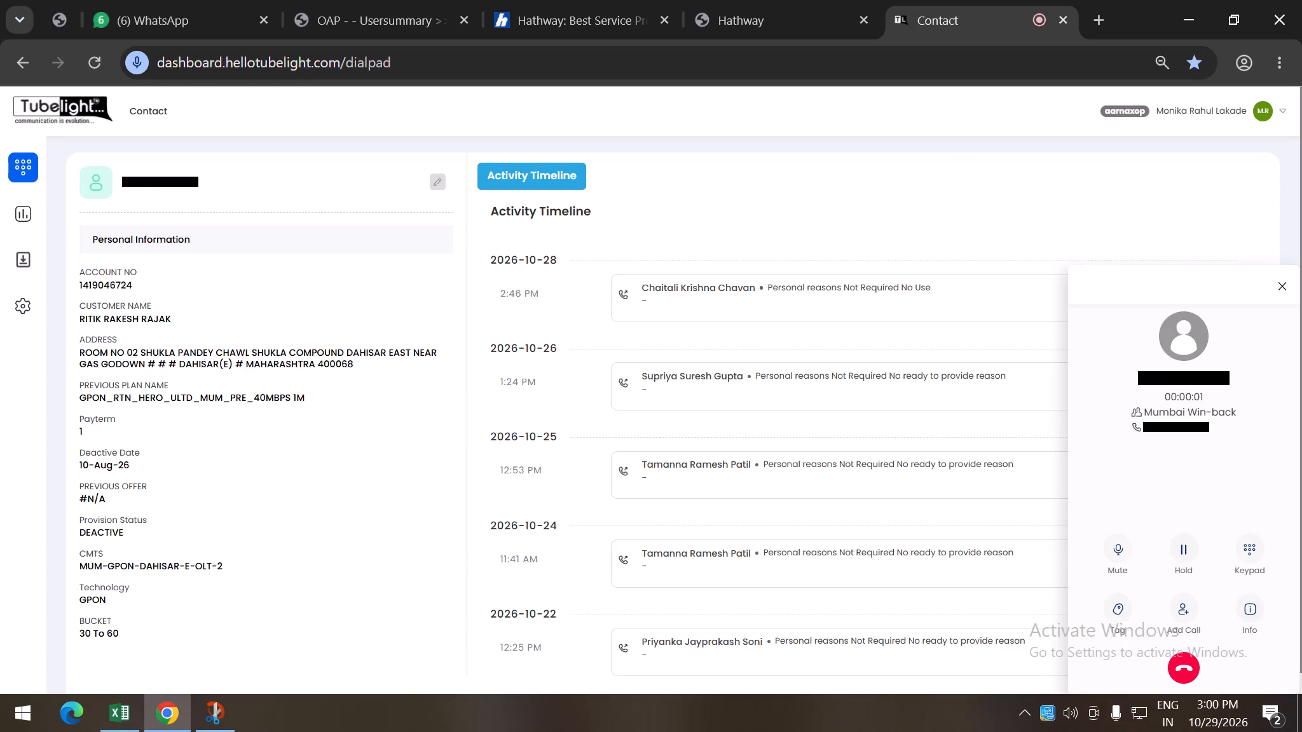
End the current Mumbai Win-back call and tag it with Personal reasons, Not Required and No ready to provide reason.
left_click(1179, 665)
left_click(1128, 471)
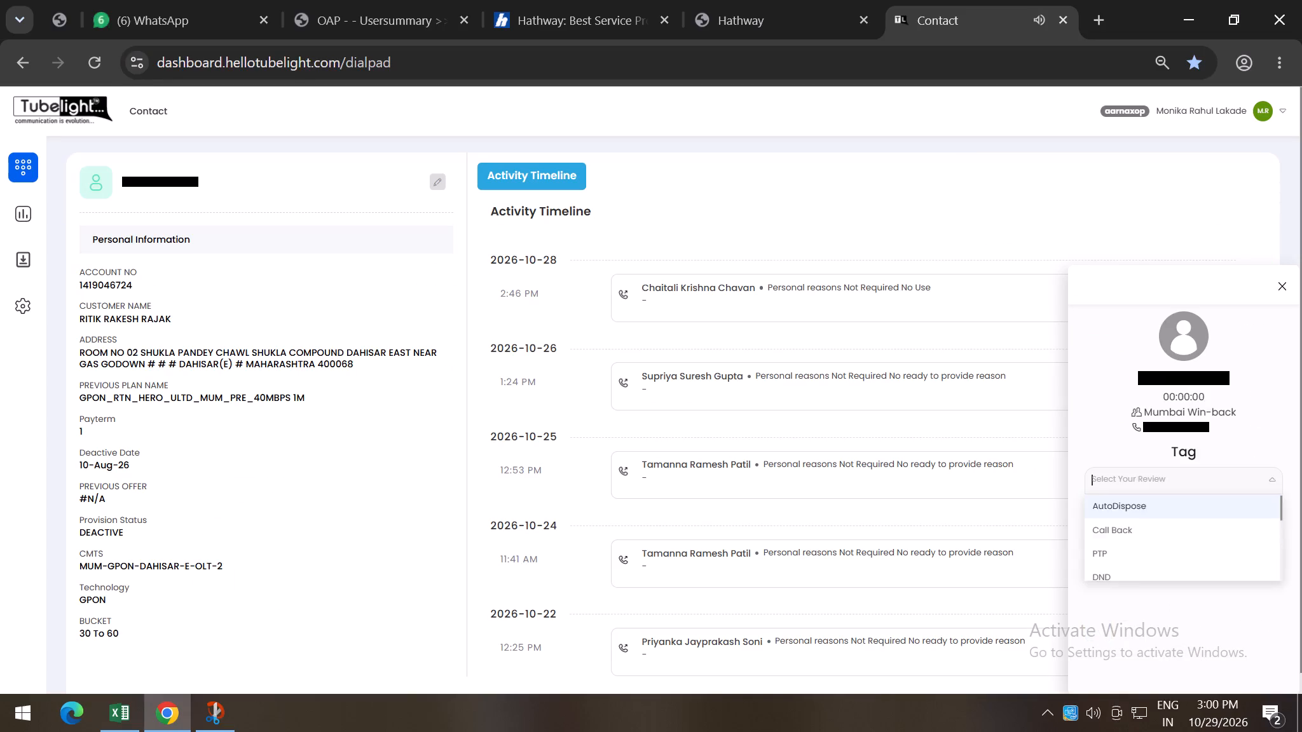
scroll(1139, 536, "down", 1)
left_click(1139, 536)
left_click(1202, 481)
left_click(1149, 557)
left_click(1179, 506)
left_click(1168, 556)
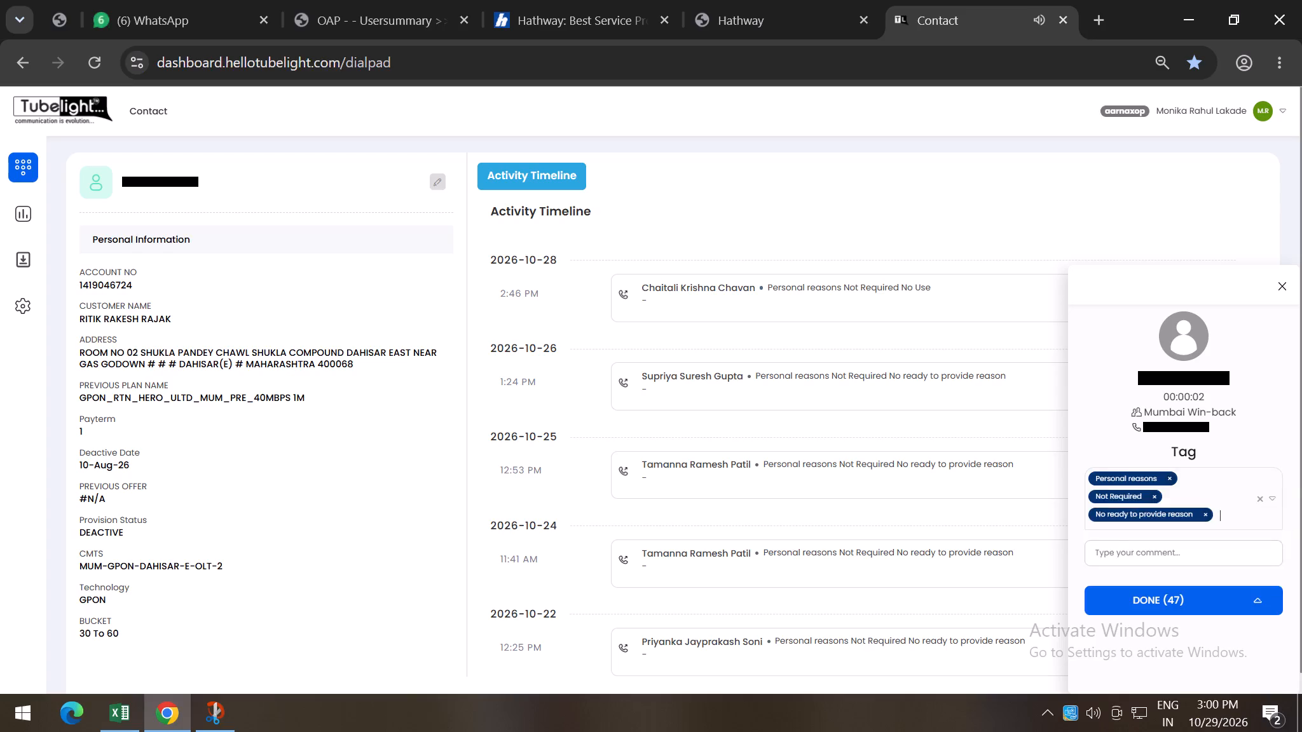
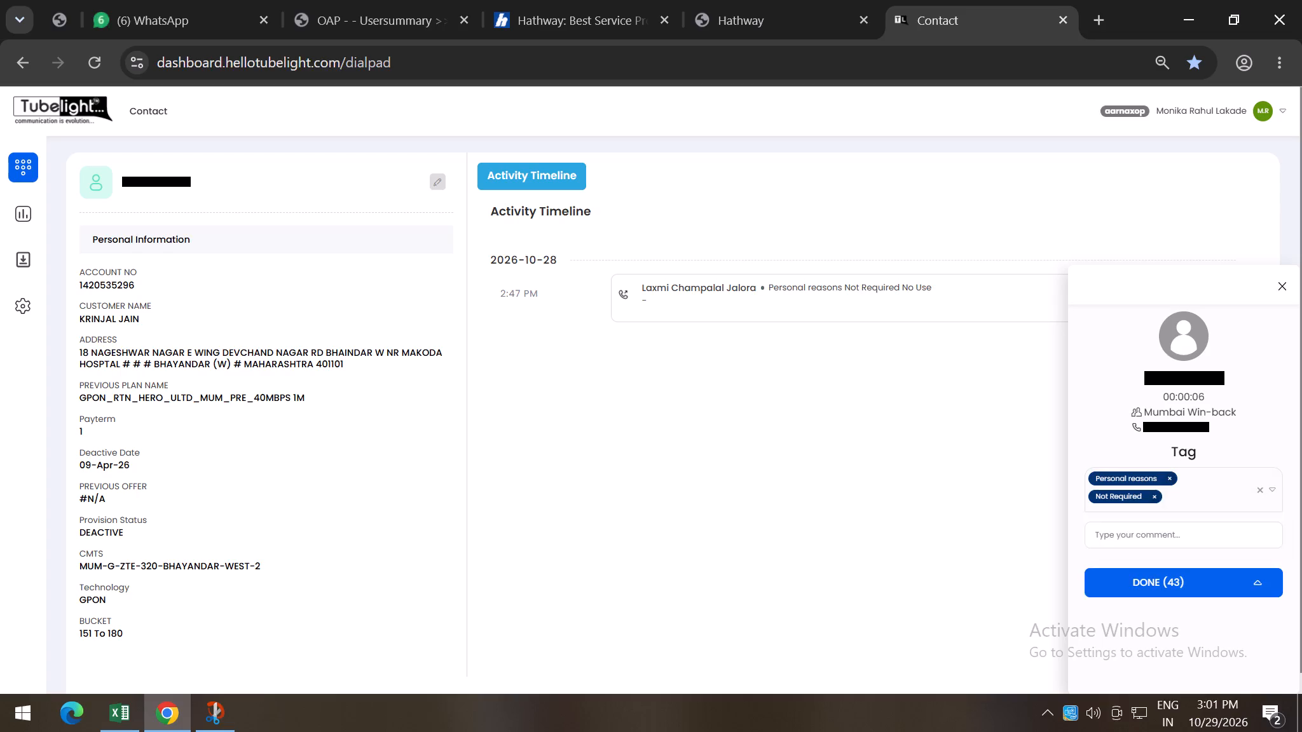
Add the remaining reason to the call's Personal reasons, Not Required tags and submit the call outcome.
left_click(1213, 491)
left_click(1210, 550)
left_click(1220, 593)
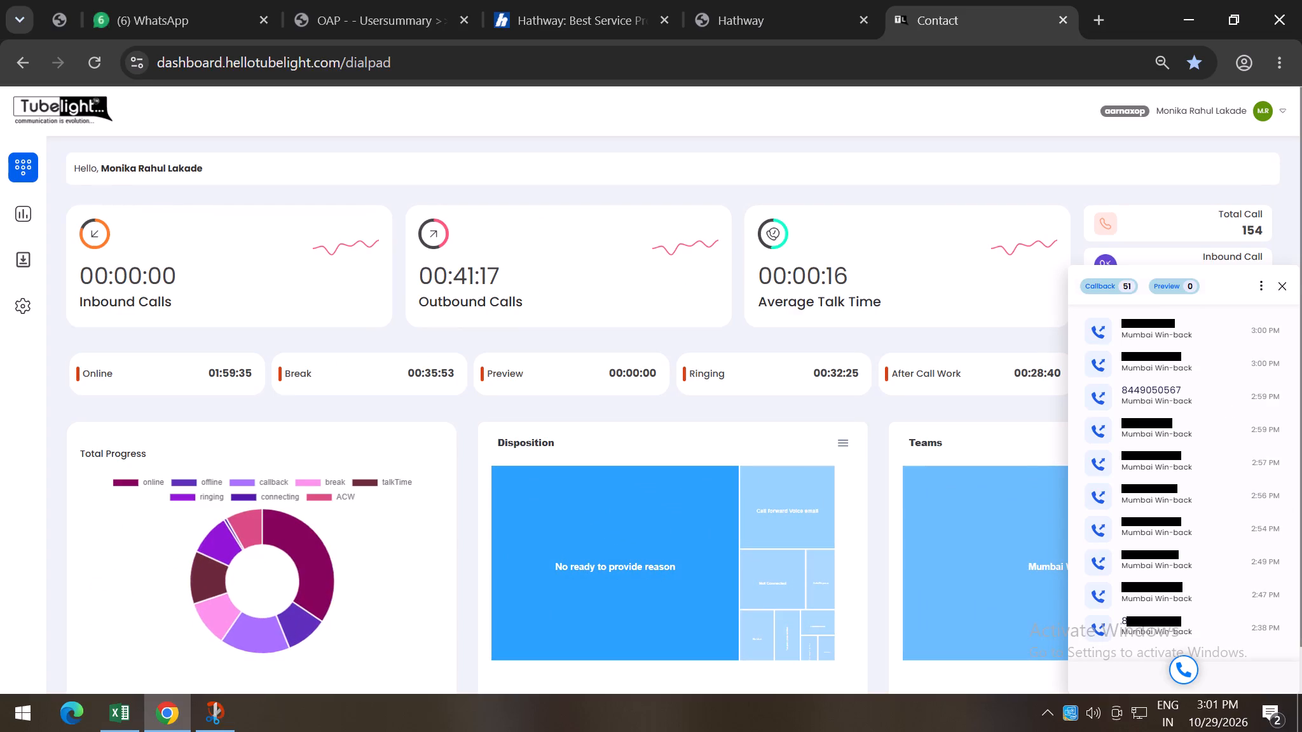
Switch from the dialer dashboard to the OAP user summary page with the account's payment history.
scroll(647, 337, "down", 2)
scroll(678, 363, "up", 3)
left_click(1017, 0)
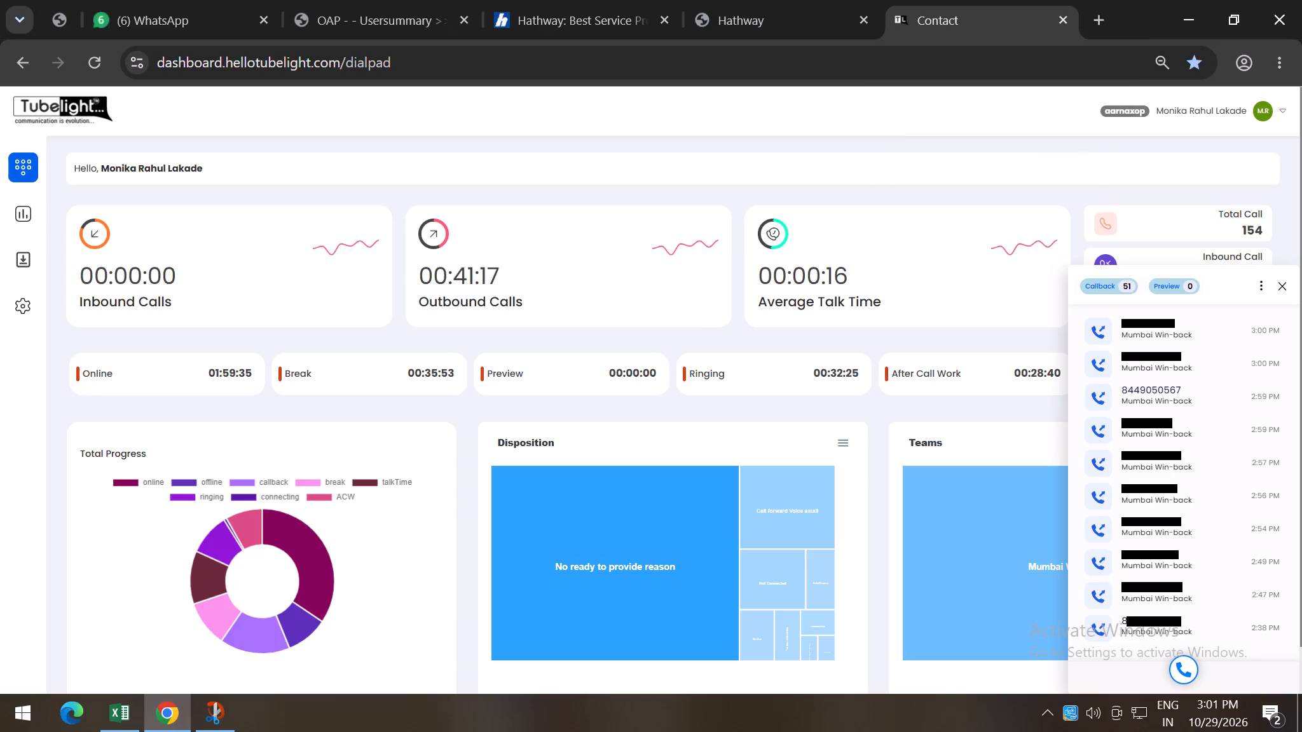
left_click(384, 0)
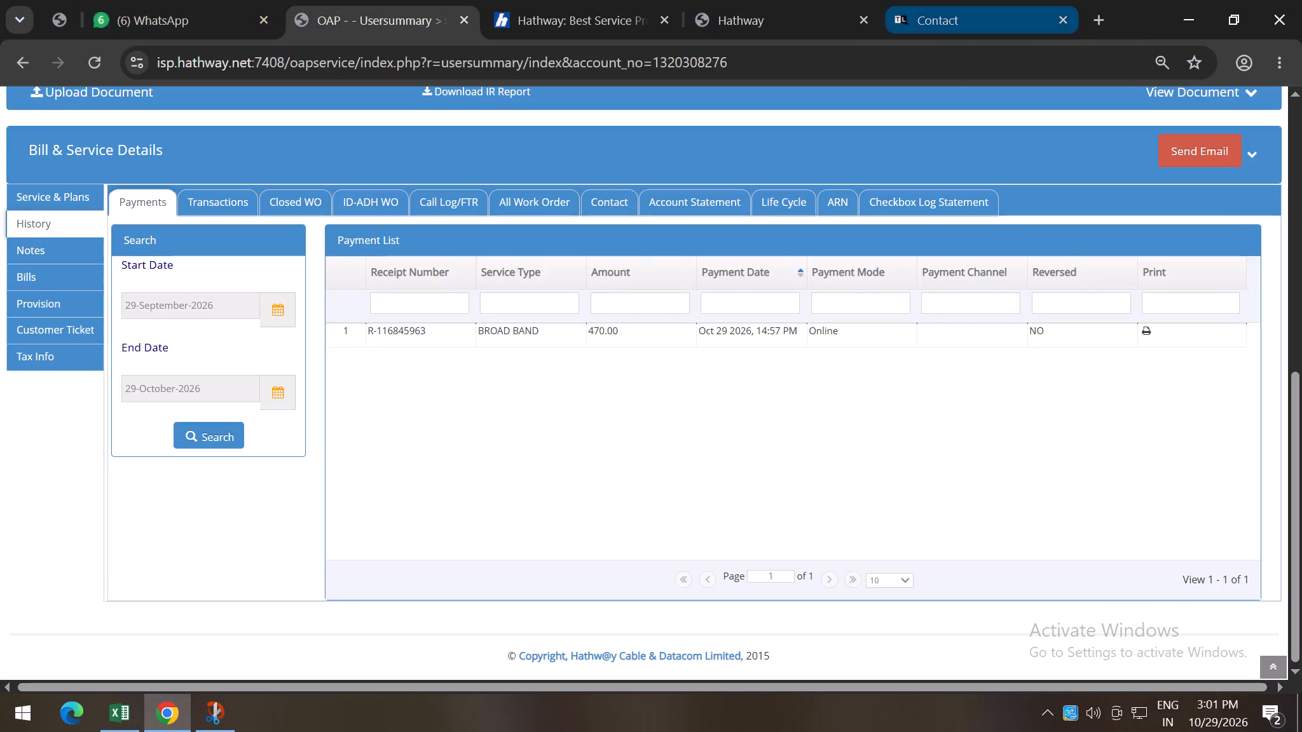
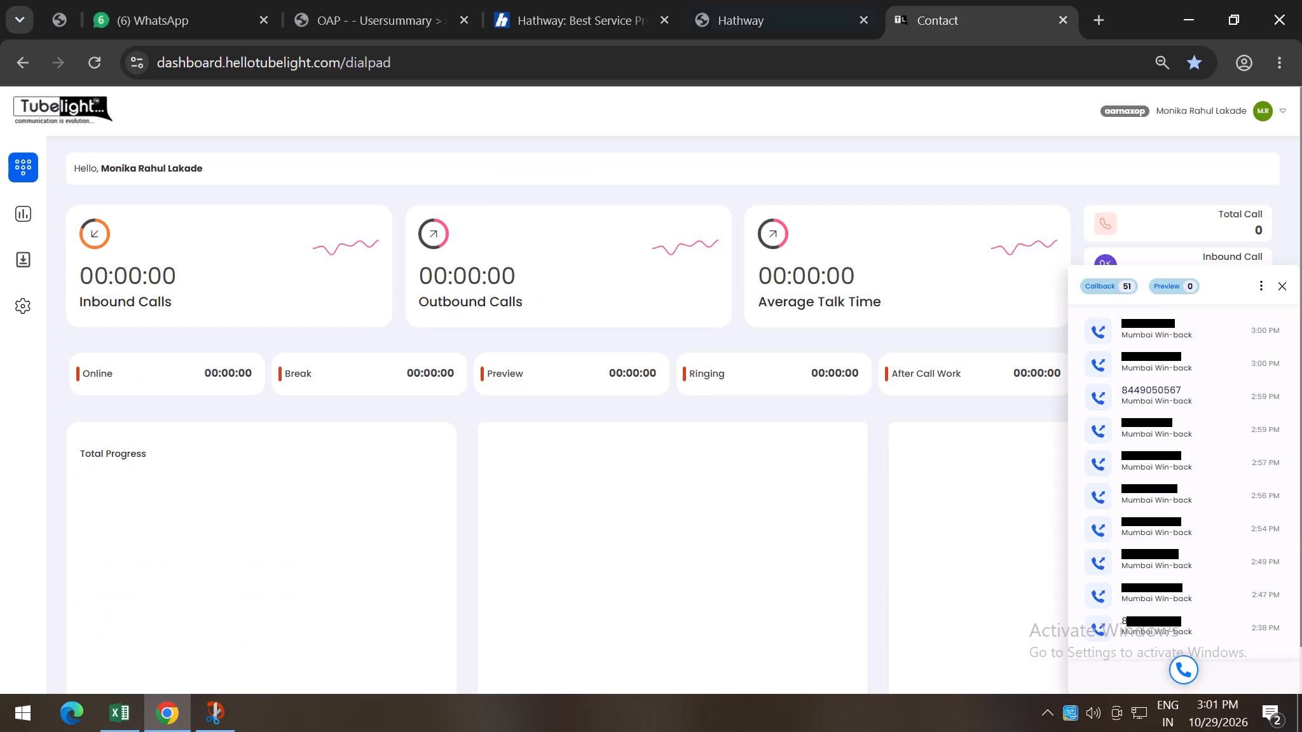
Switch from the dialer dashboard to the Hathway selfcare page with the payment's transaction summary.
left_click(589, 0)
left_click(698, 3)
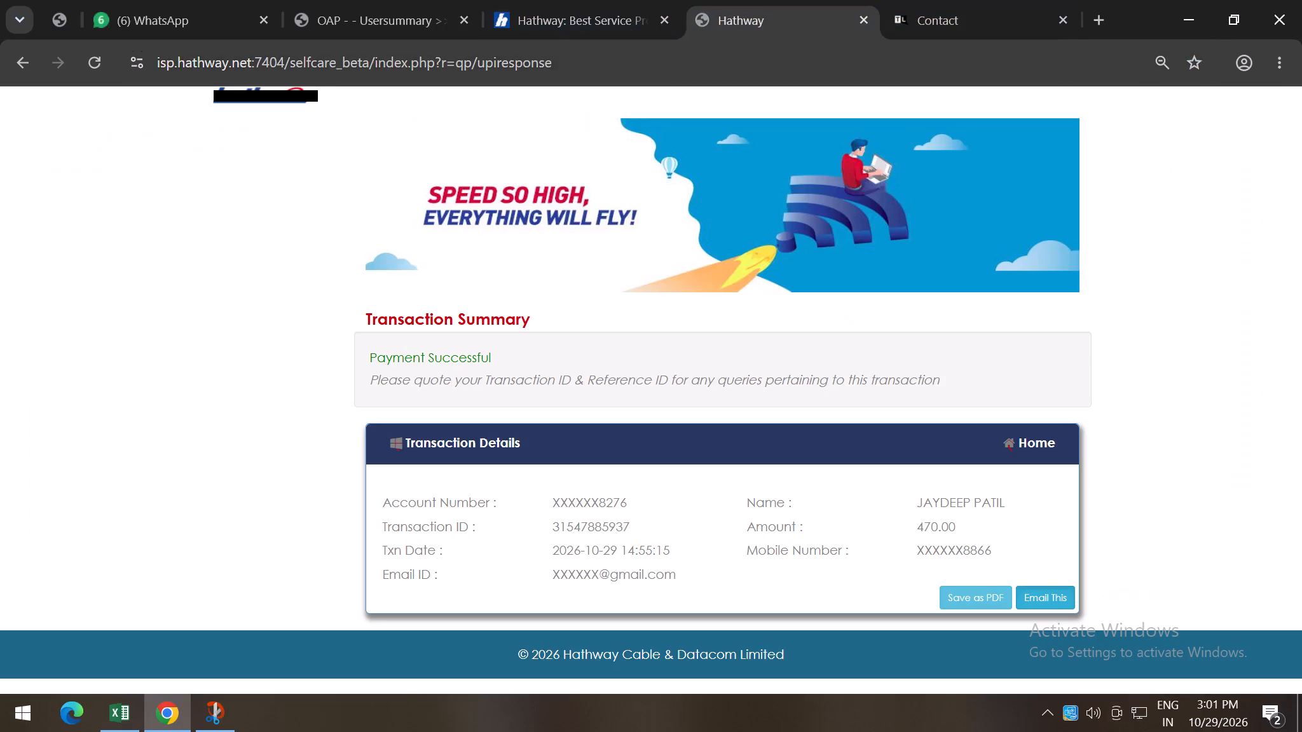
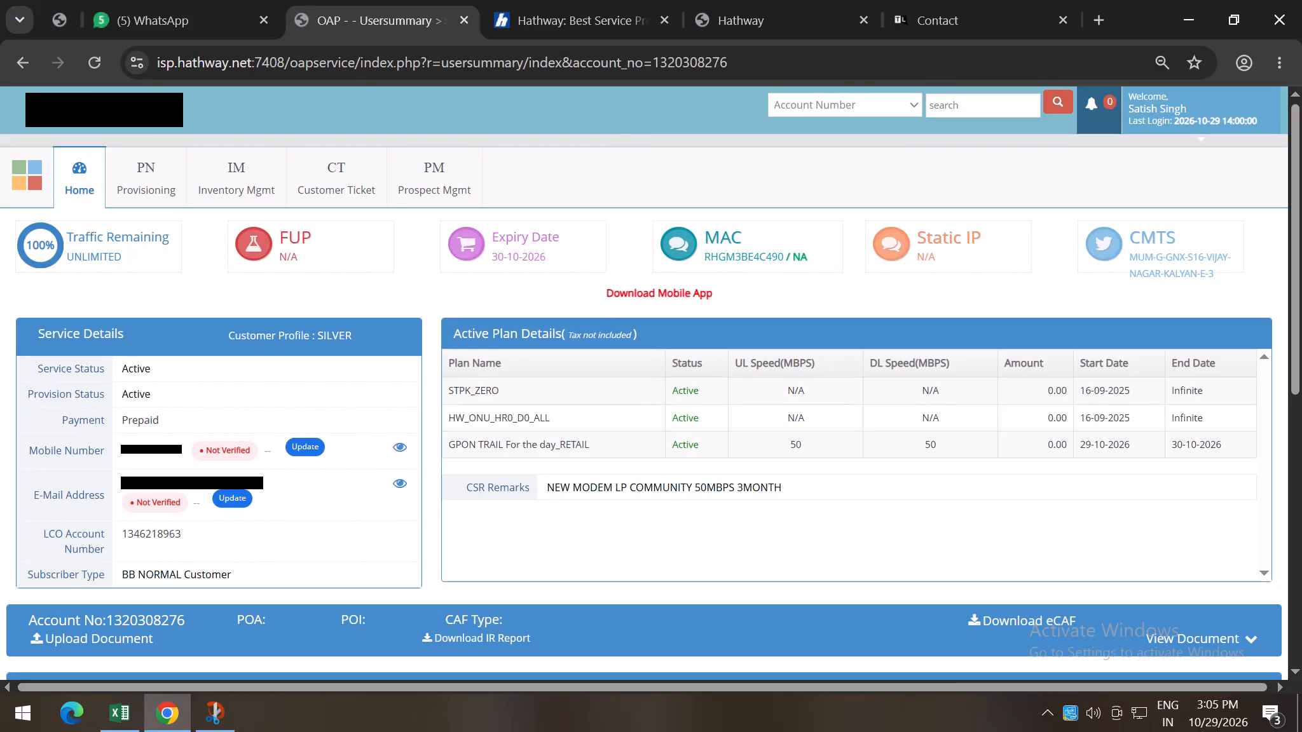
Mask the customer's e-mail address and mobile number in the account's Service Details.
left_click(401, 484)
left_click(399, 448)
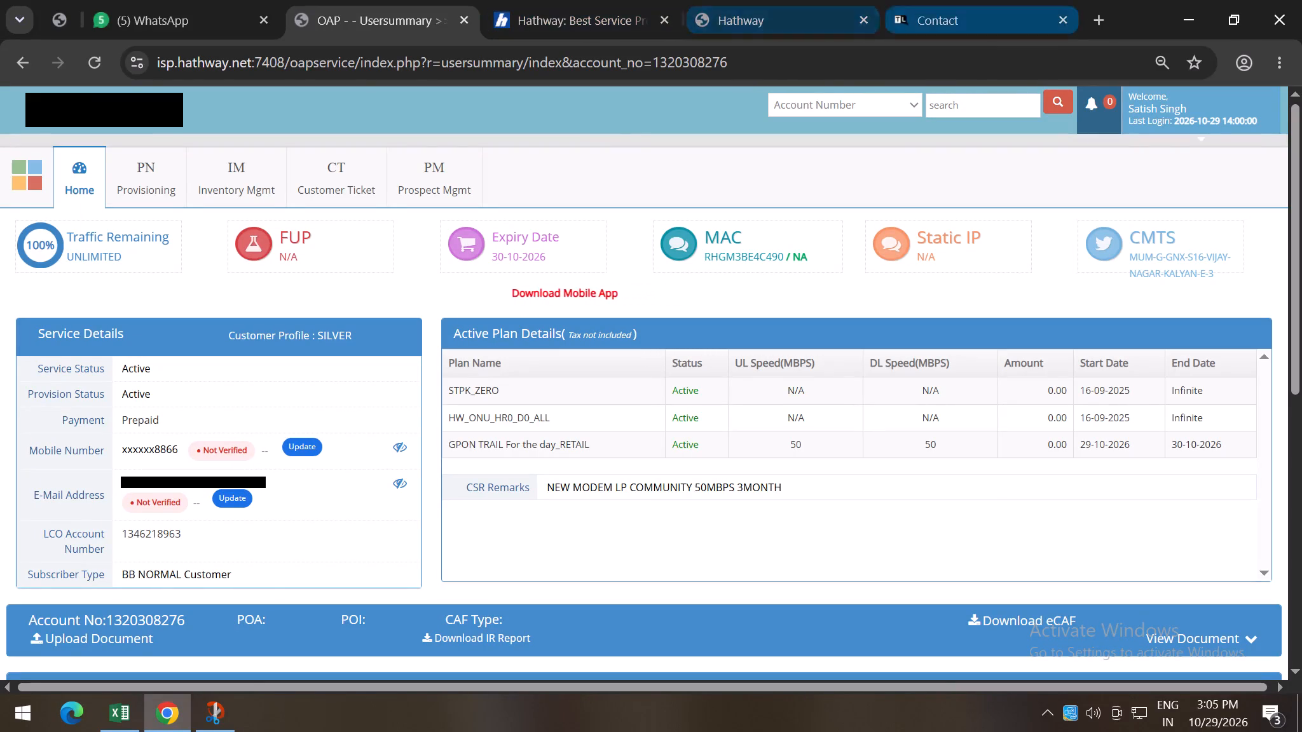
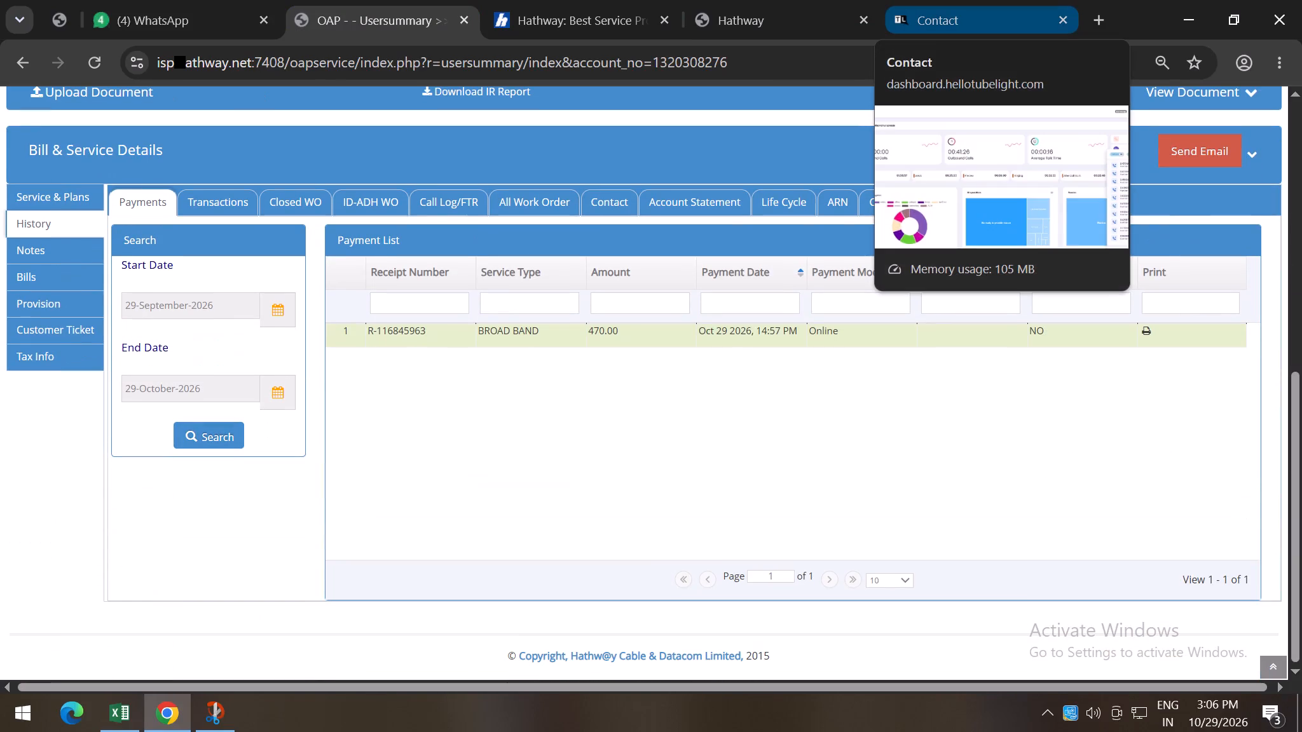
Switch from the OAP user summary page back to the Tubelight dialer dashboard with the Mumbai Win-back callback list.
scroll(697, 344, "up", 6)
left_click(987, 0)
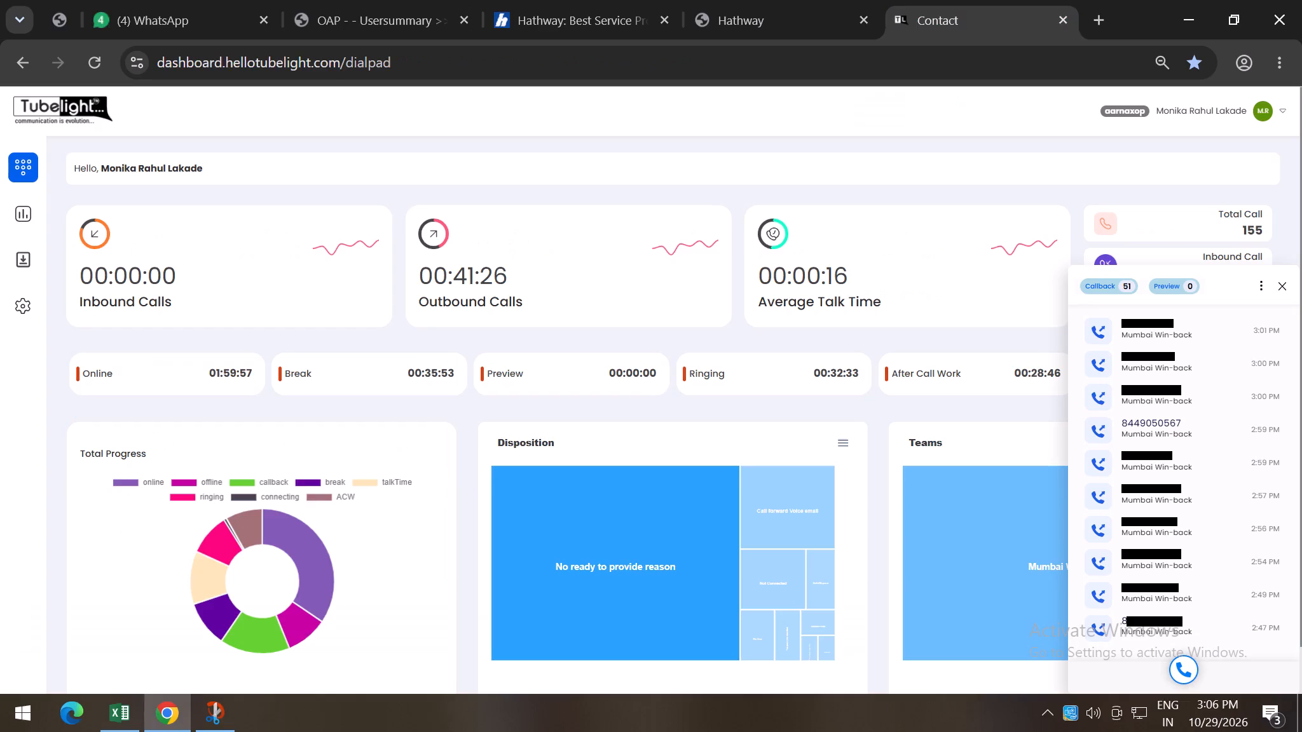
scroll(991, 168, "down", 1)
scroll(982, 205, "up", 2)
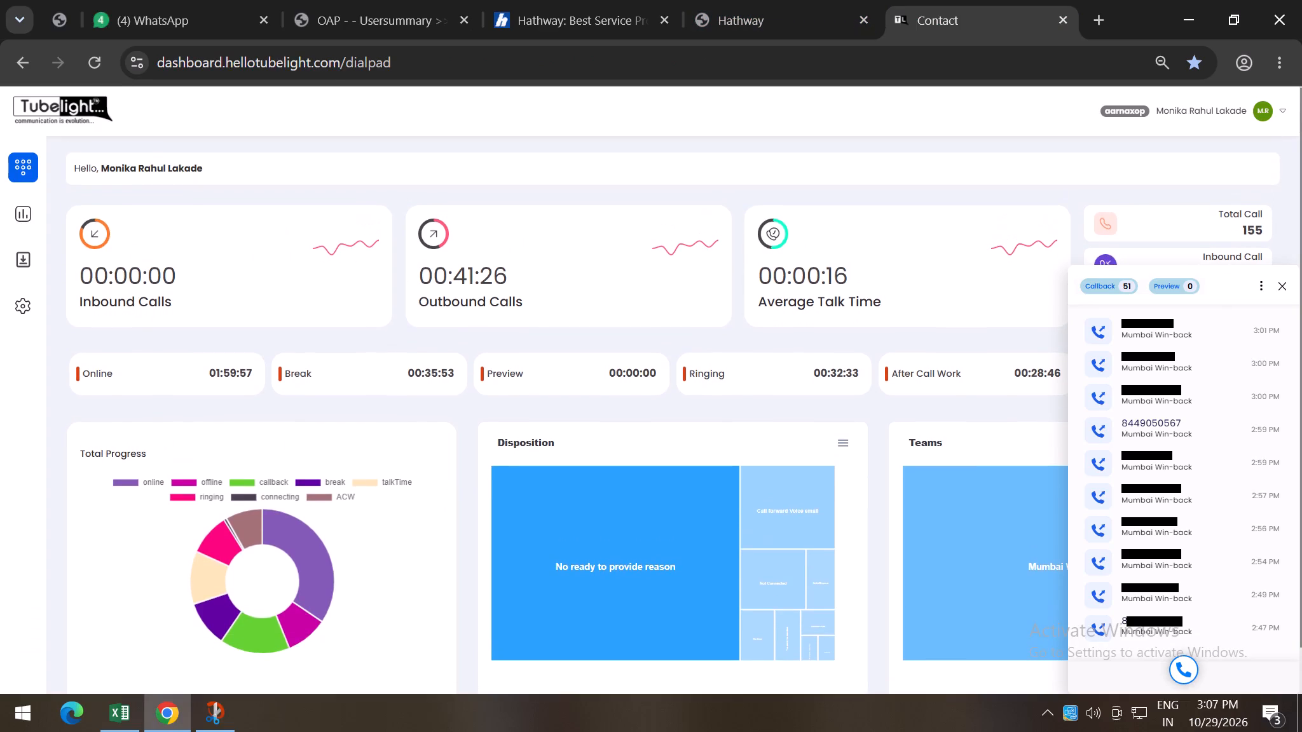
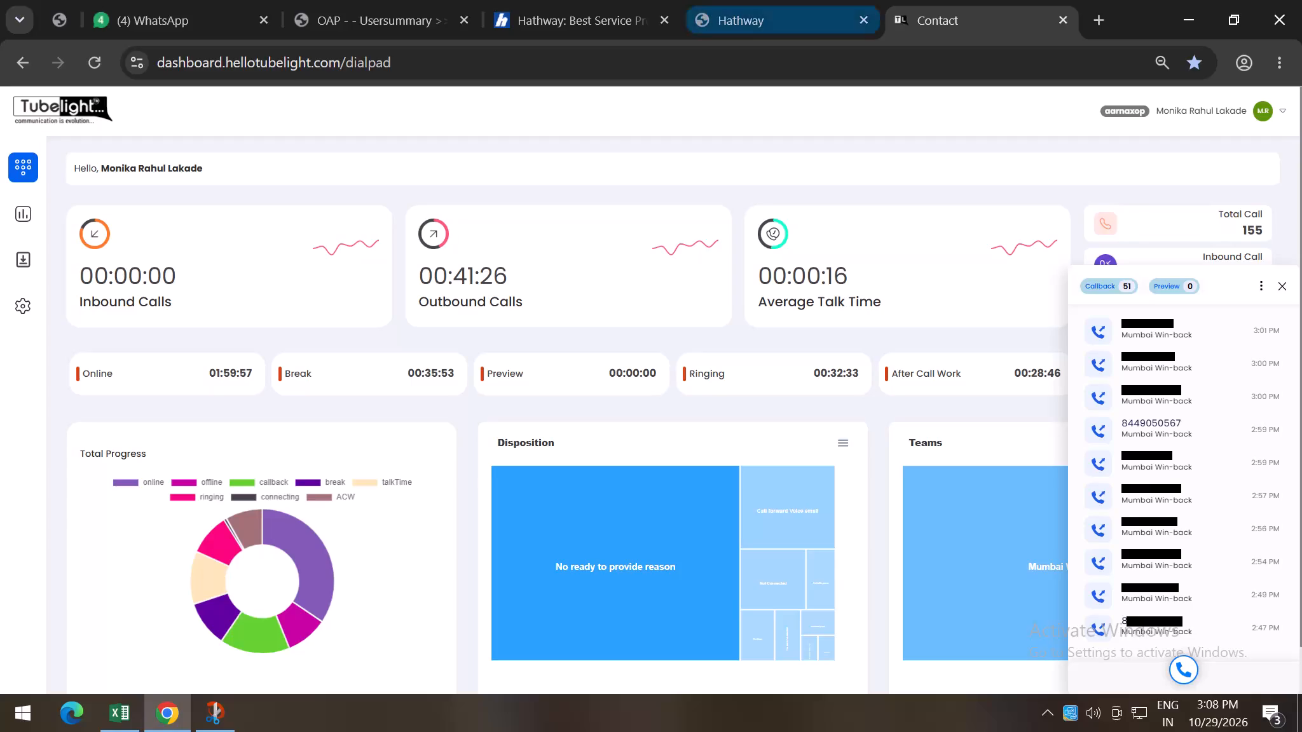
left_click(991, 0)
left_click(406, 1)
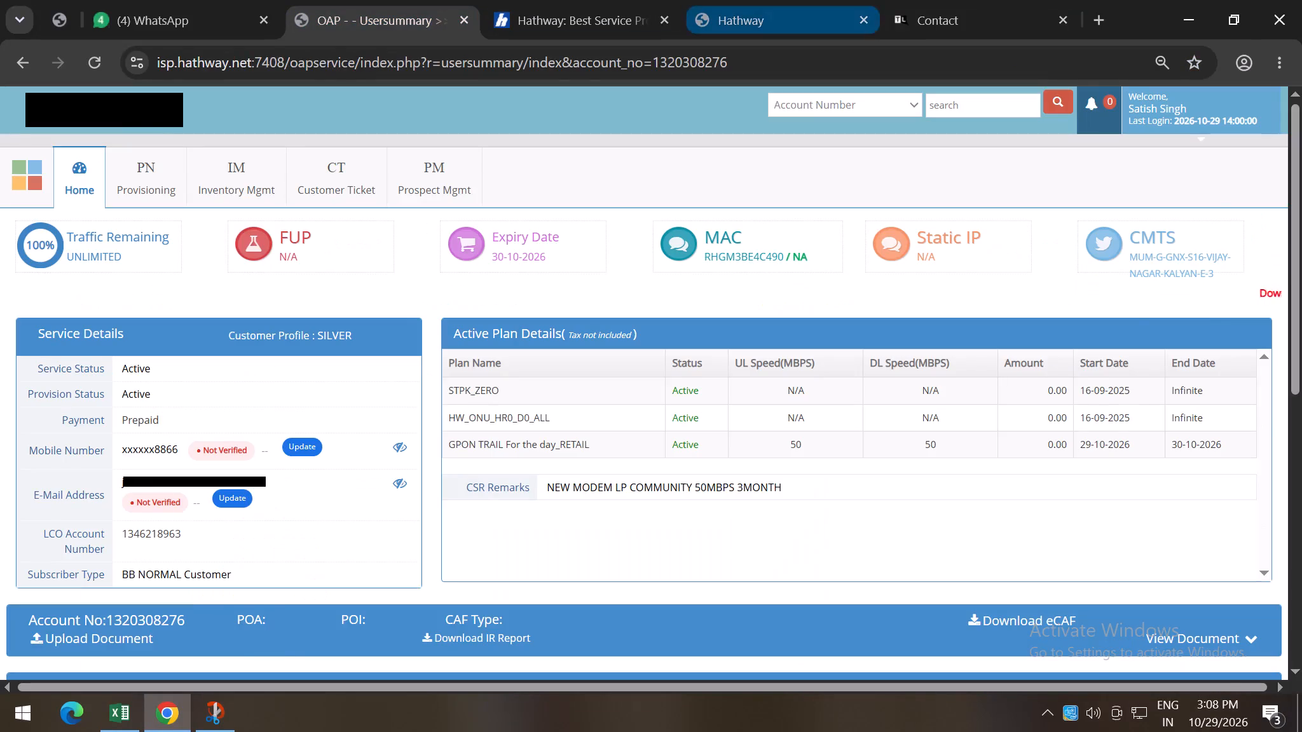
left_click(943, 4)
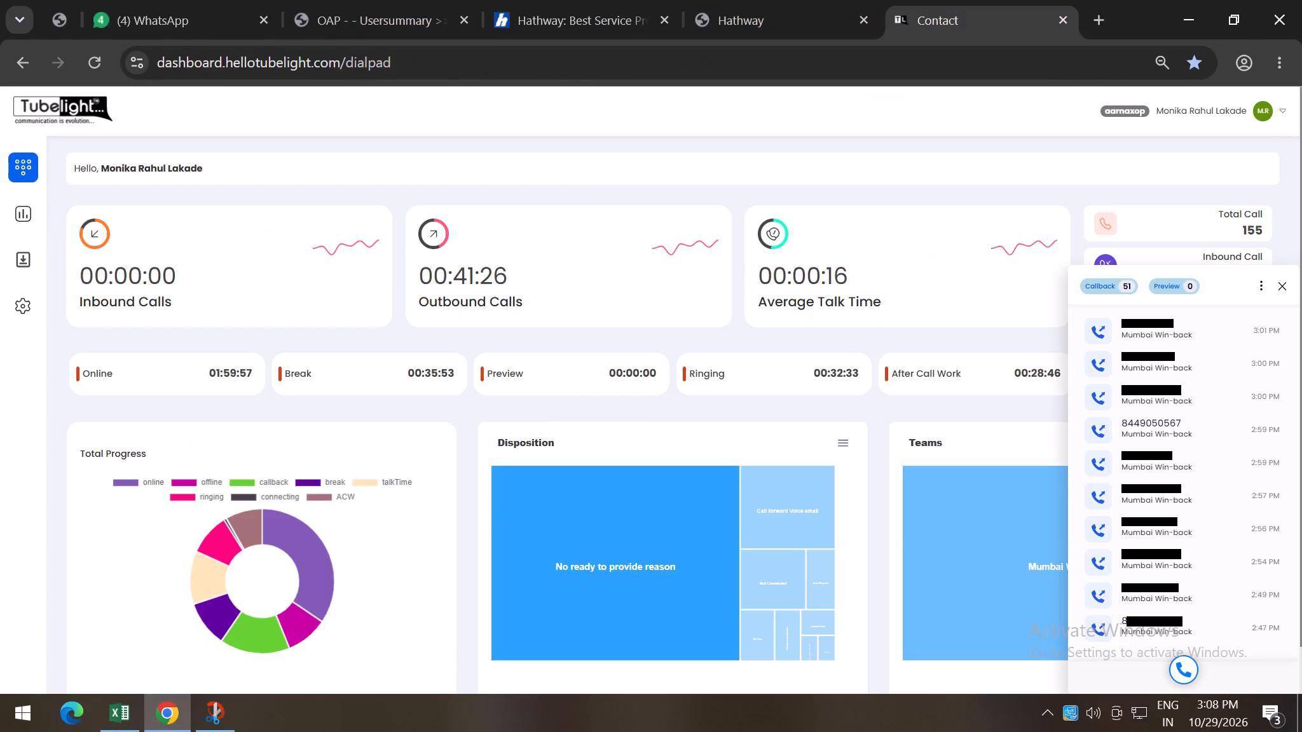
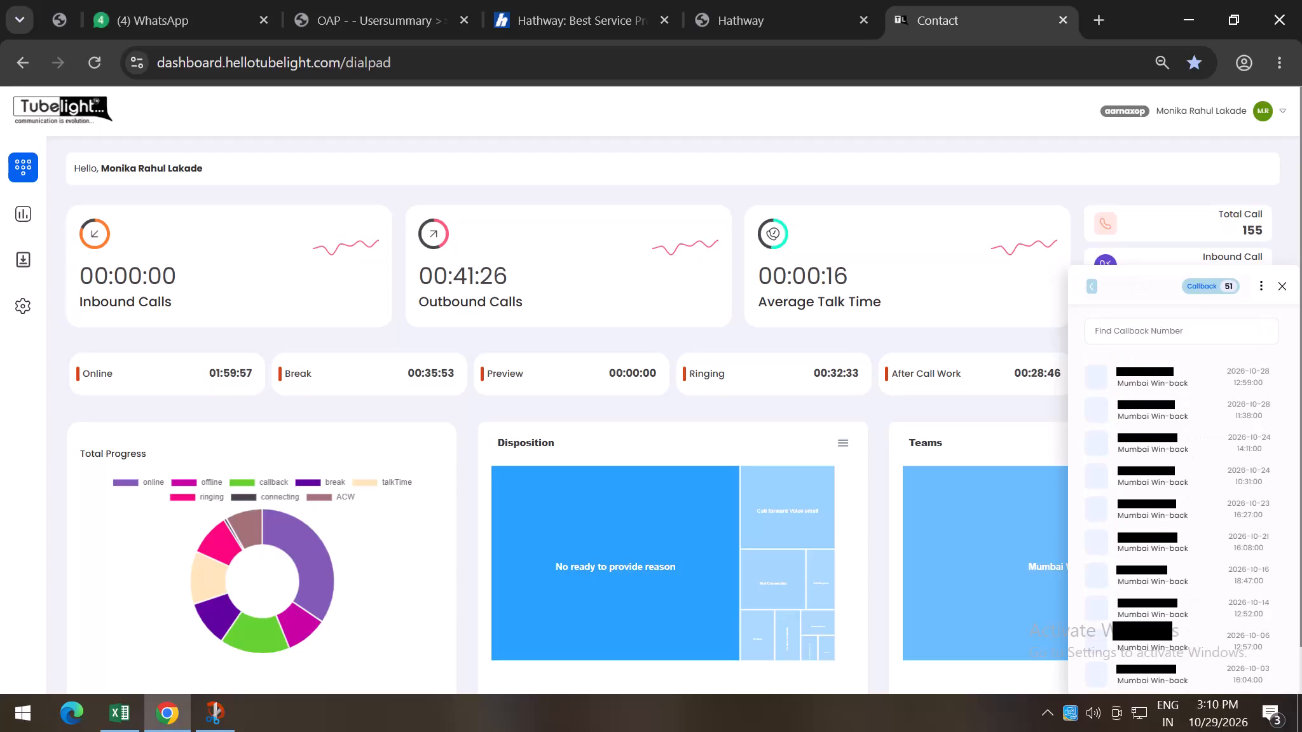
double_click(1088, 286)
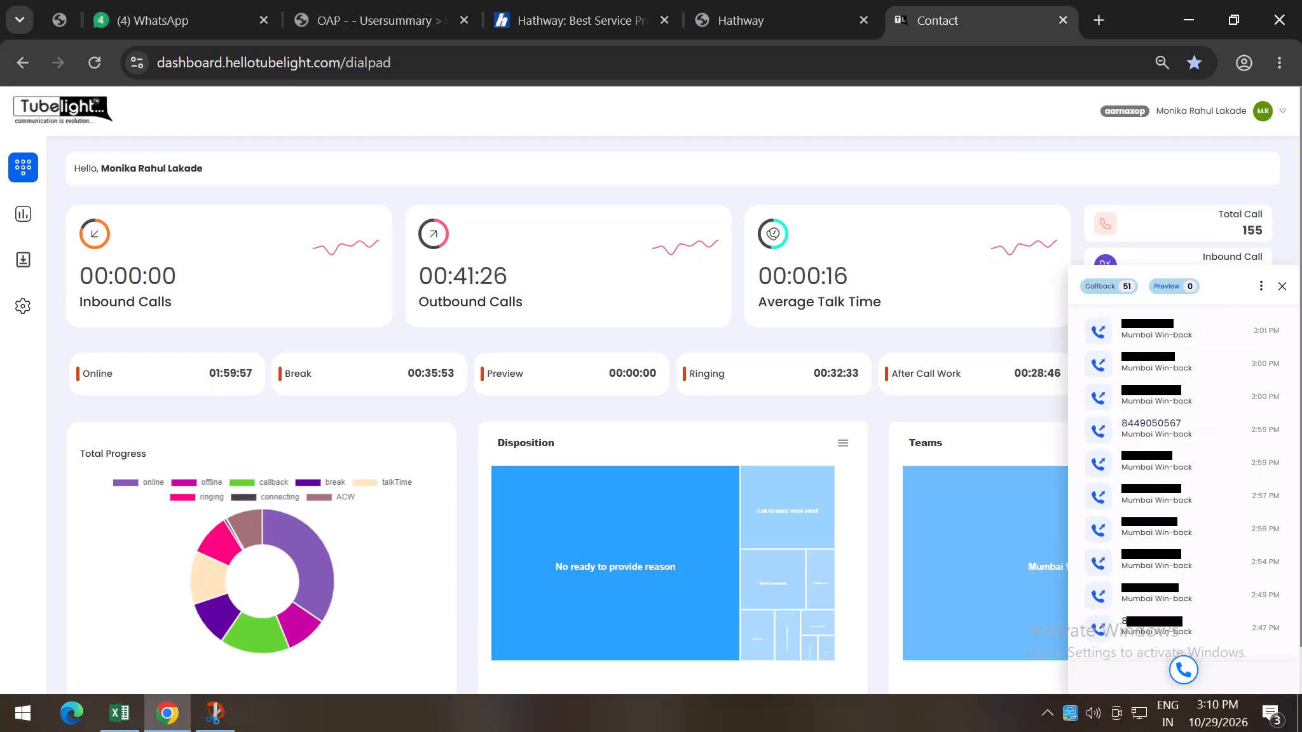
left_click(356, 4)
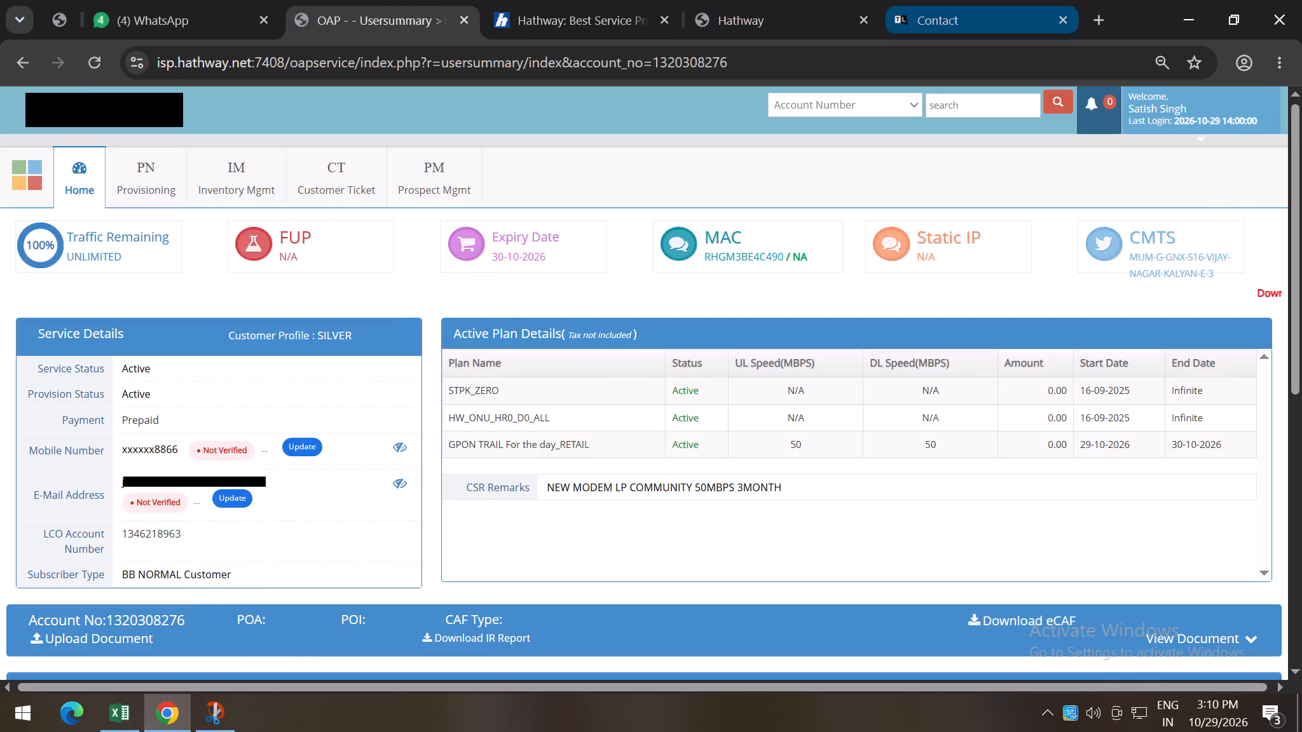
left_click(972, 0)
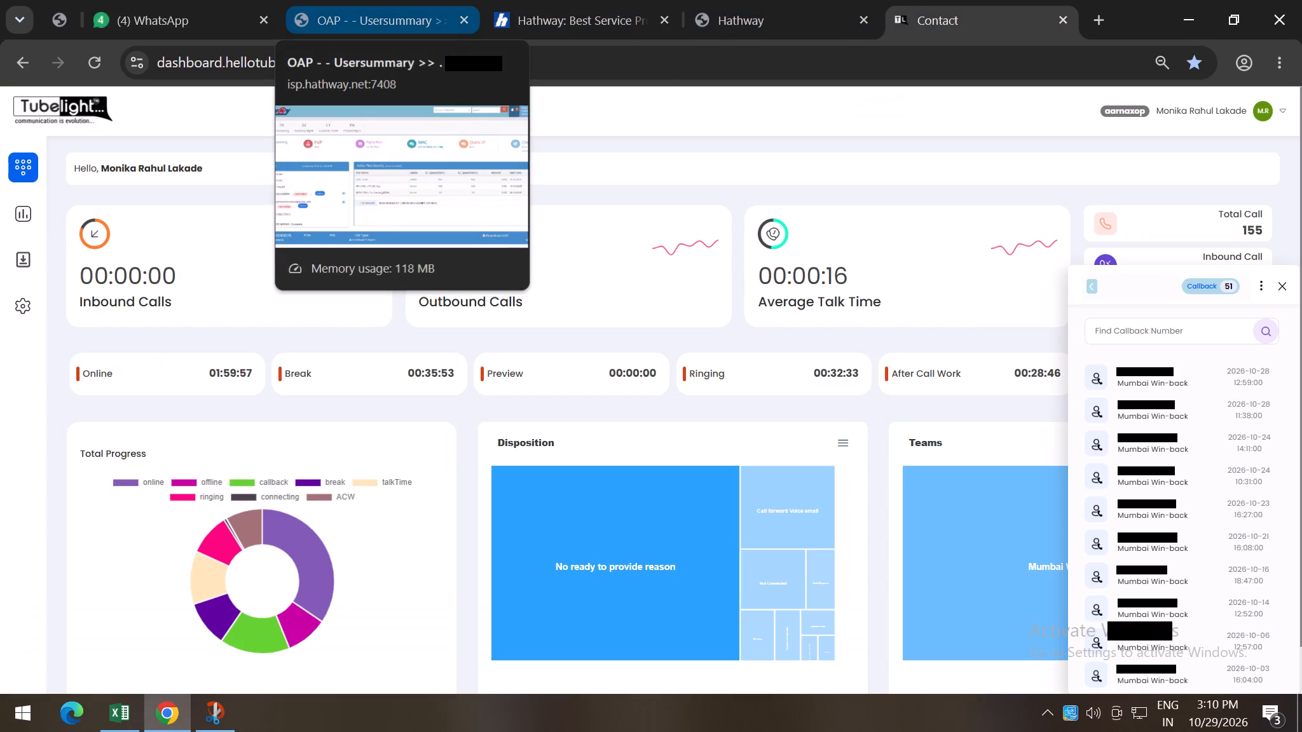
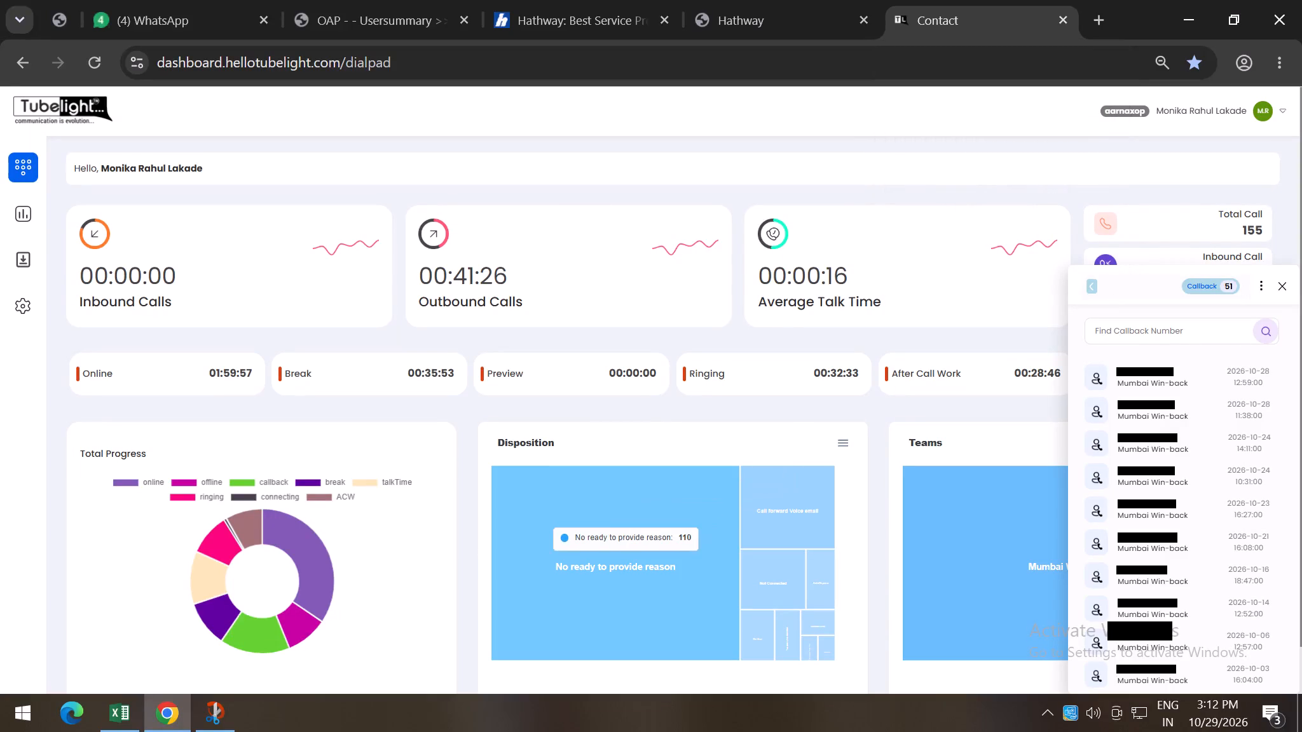
Go back from the list of Mumbai Win-back callbacks to the dialer.
left_click(1093, 285)
left_click(1093, 285)
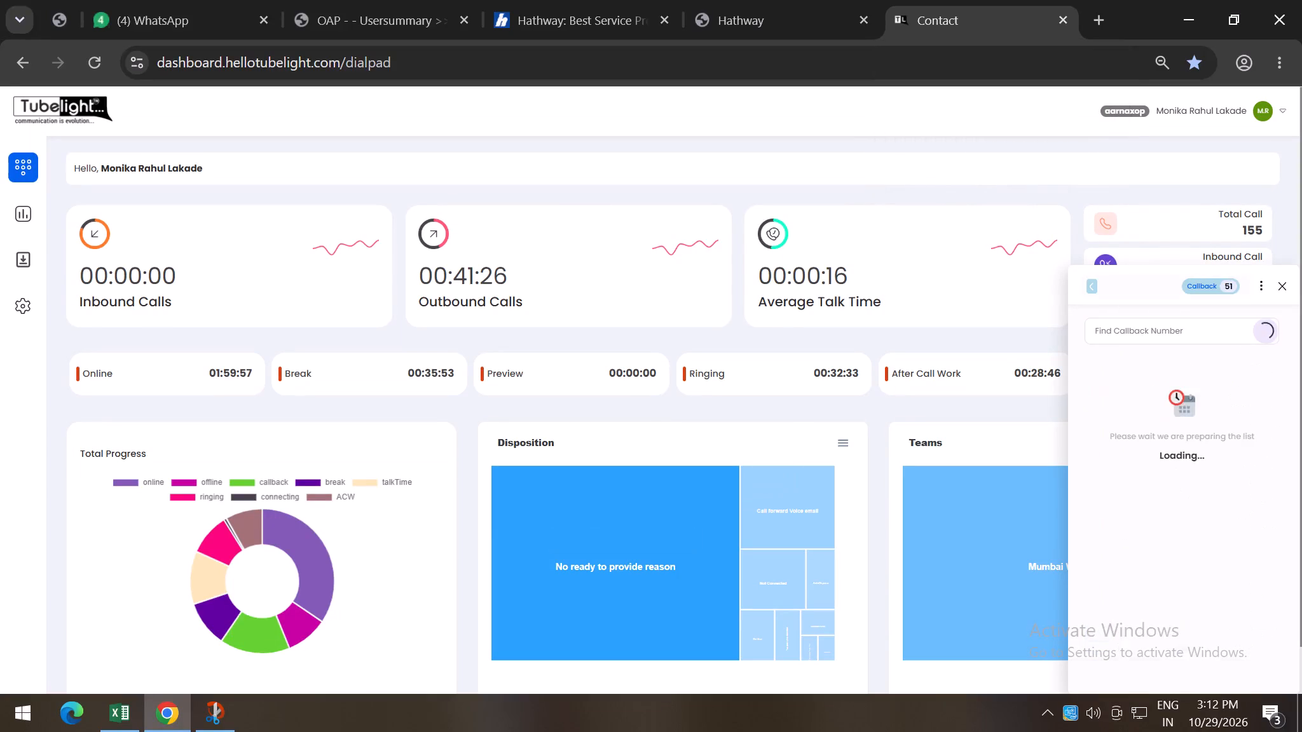
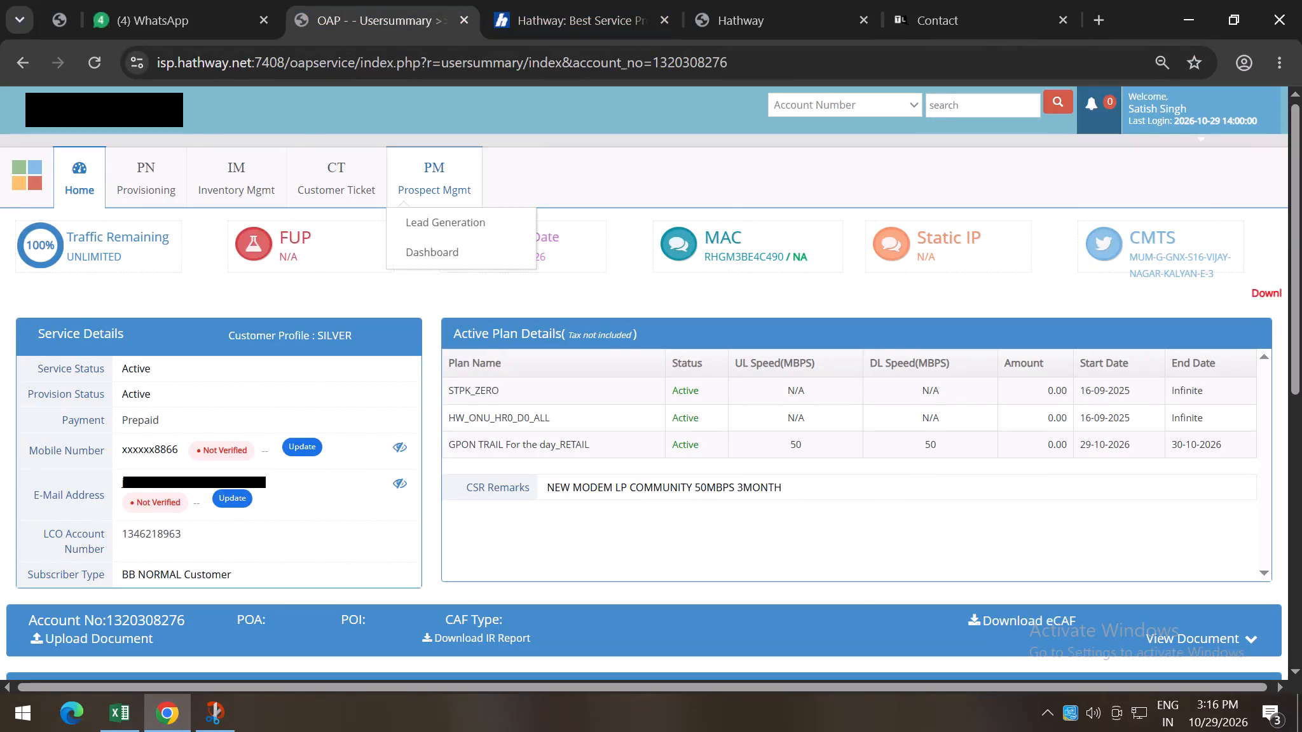
Reveal the account's masked mobile number in Service Details and check it alongside the payment history.
scroll(360, 384, "down", 2)
left_click(402, 250)
scroll(281, 330, "down", 2)
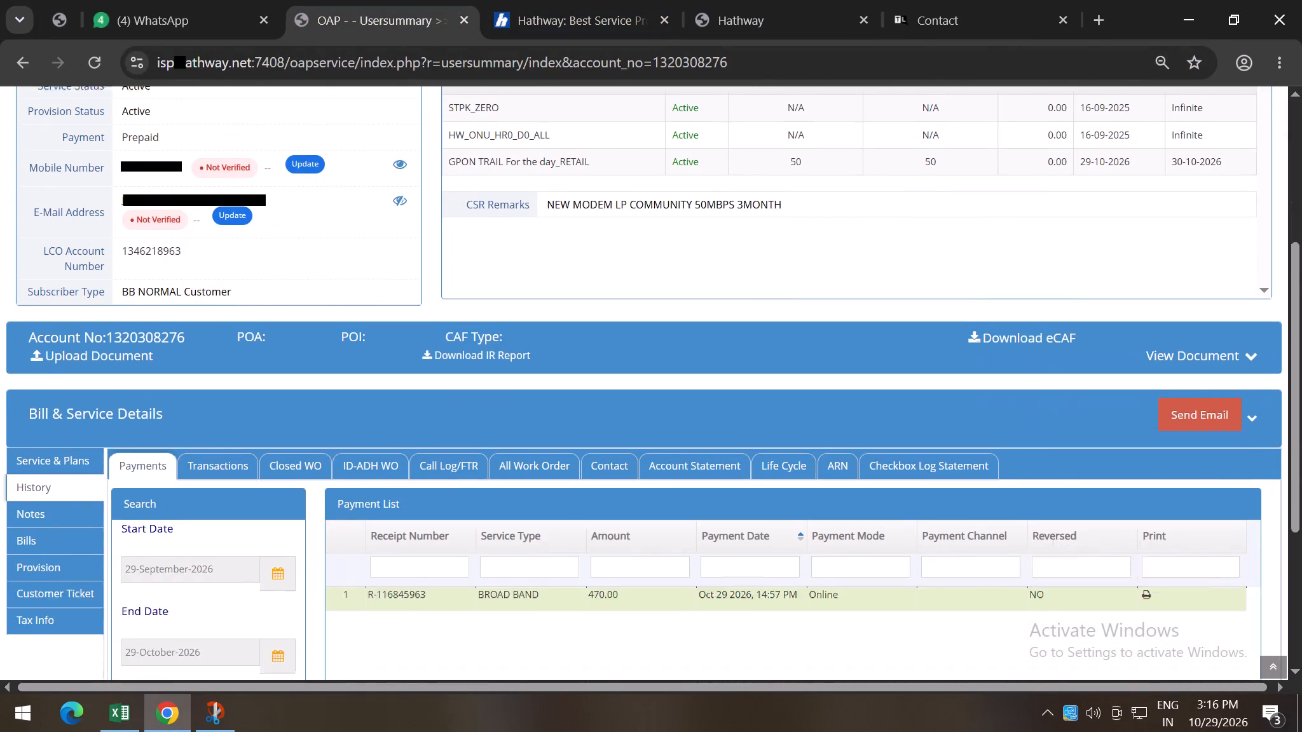
scroll(360, 346, "up", 2)
Switch to the Tubelight dialer dashboard and copy the phone number of the first Mumbai Win-back callback.
left_click(904, 1)
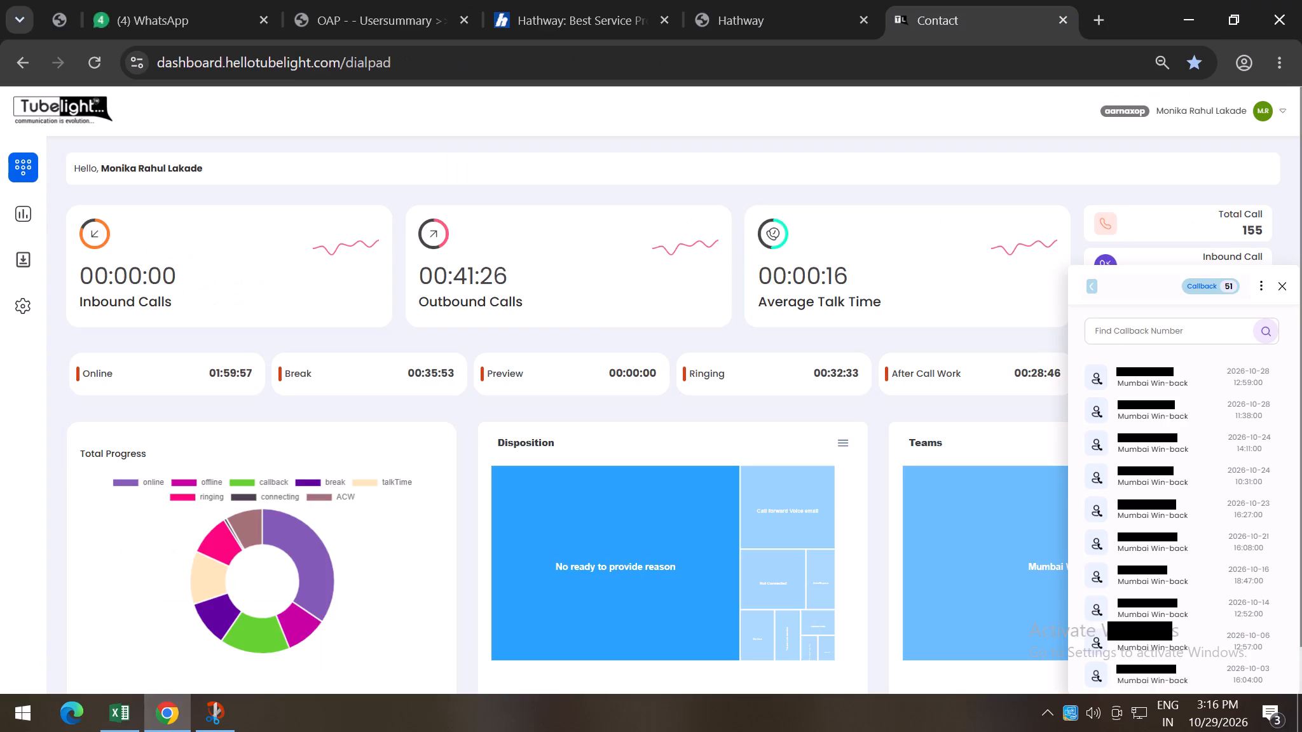
left_click_drag(1117, 372, 1127, 370)
left_click_drag(1127, 370, 1179, 369)
key("ctrl+c")
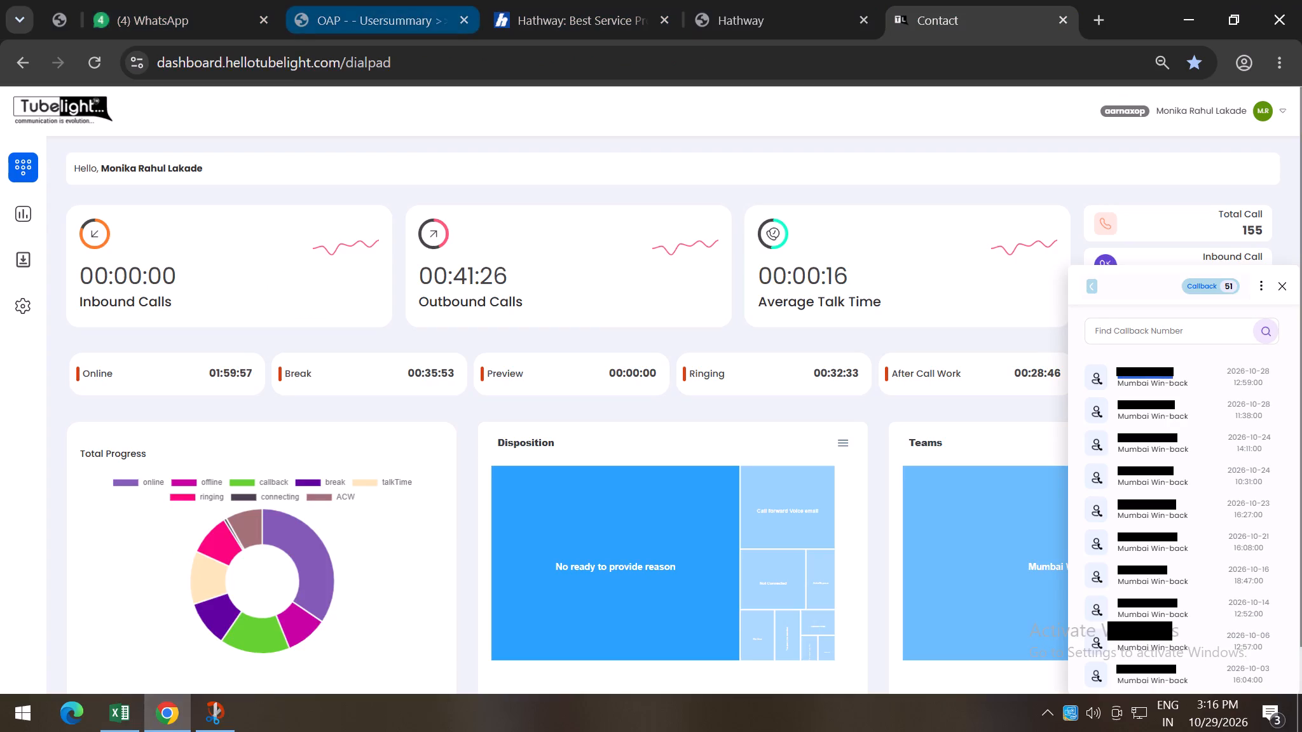
Go back from the callback list to the dialer's recent Mumbai Win-back calls.
left_click(1094, 280)
scroll(664, 437, "down", 2)
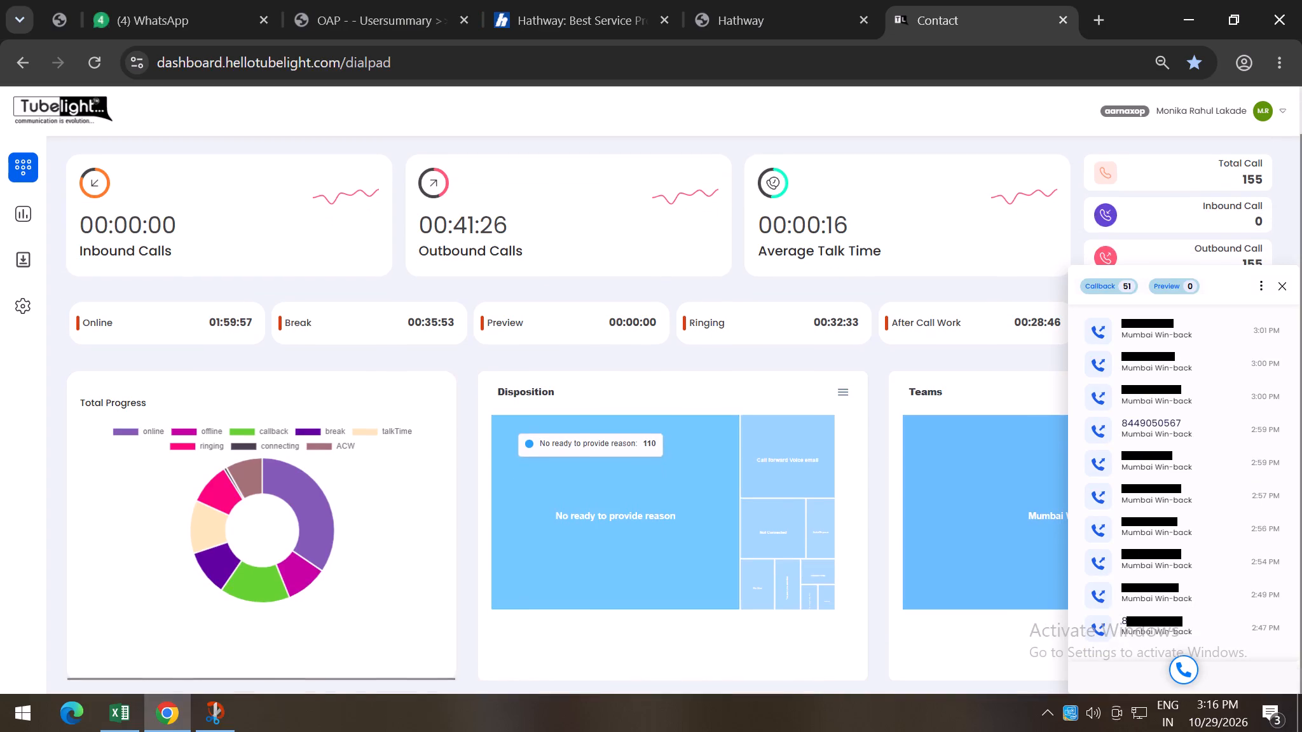
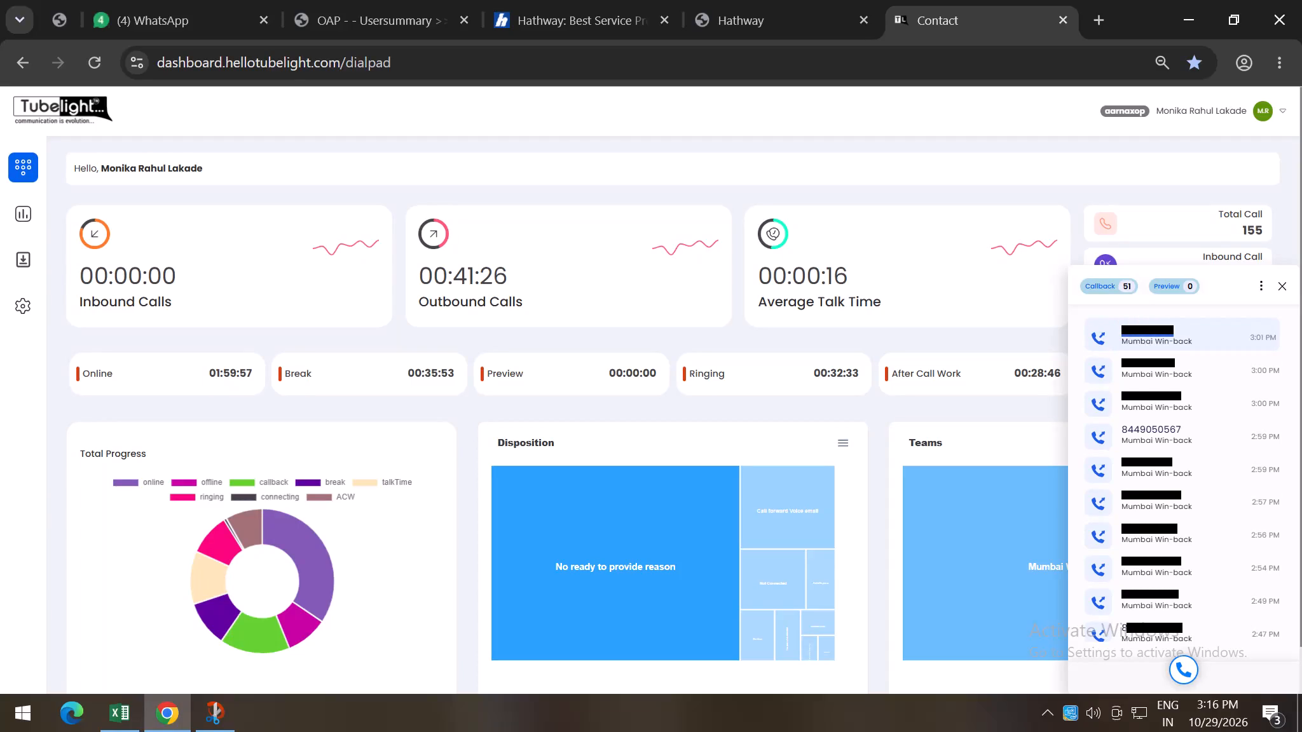
Switch to the OAP user summary page and set up a Registered Mobile Number search with the copied customer number.
left_click(429, 31)
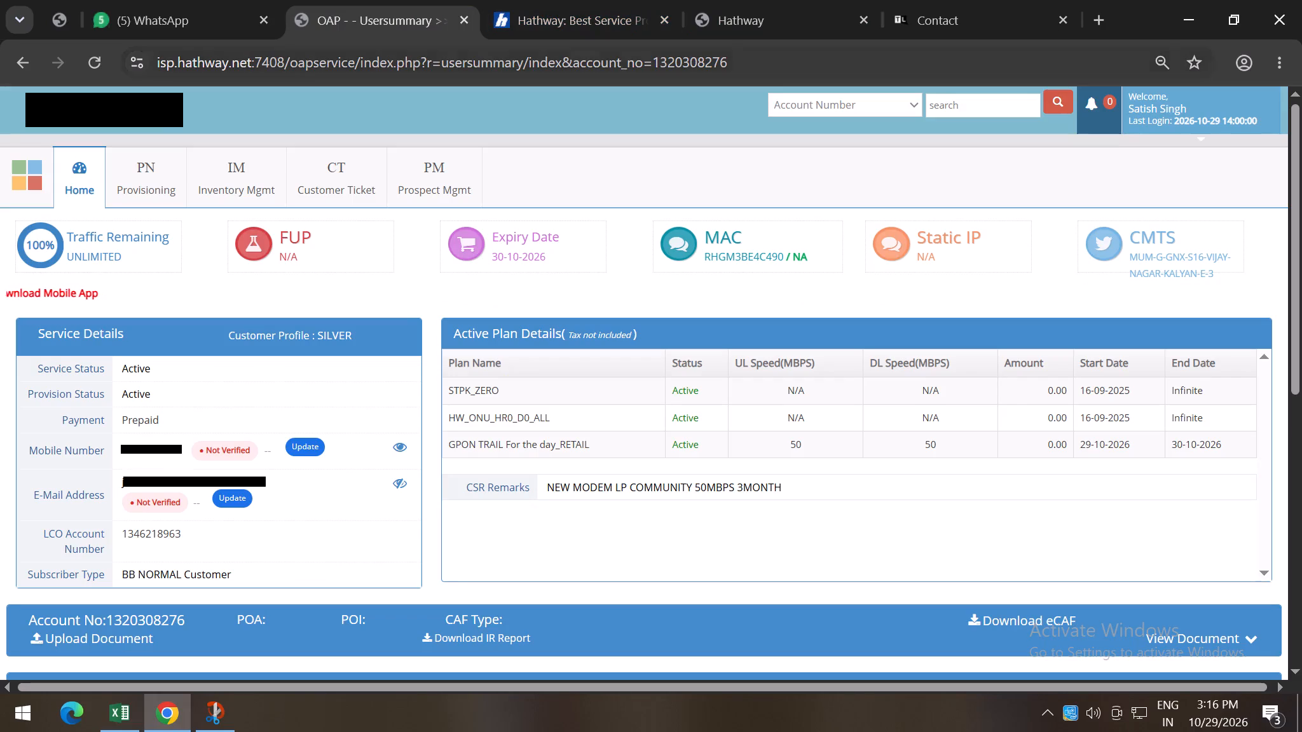
left_click(951, 95)
right_click(952, 98)
left_click(1011, 352)
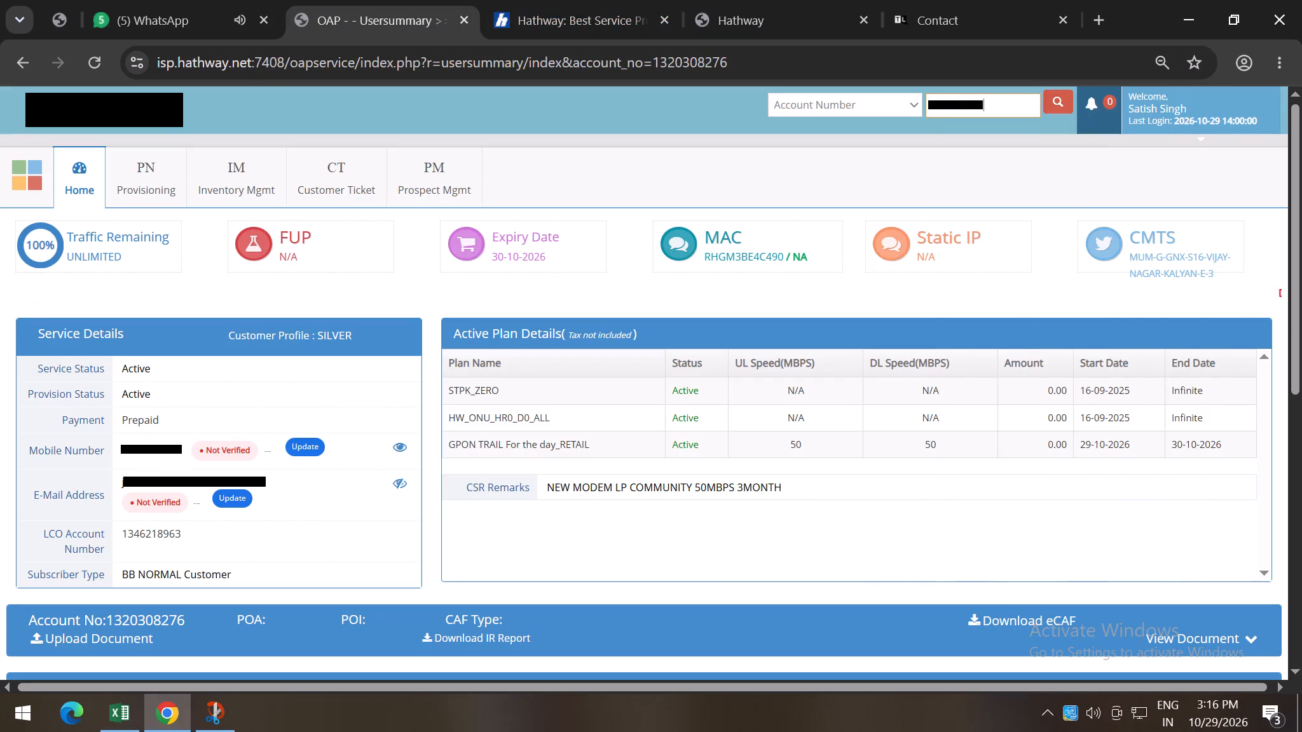
left_click(912, 110)
left_click(909, 243)
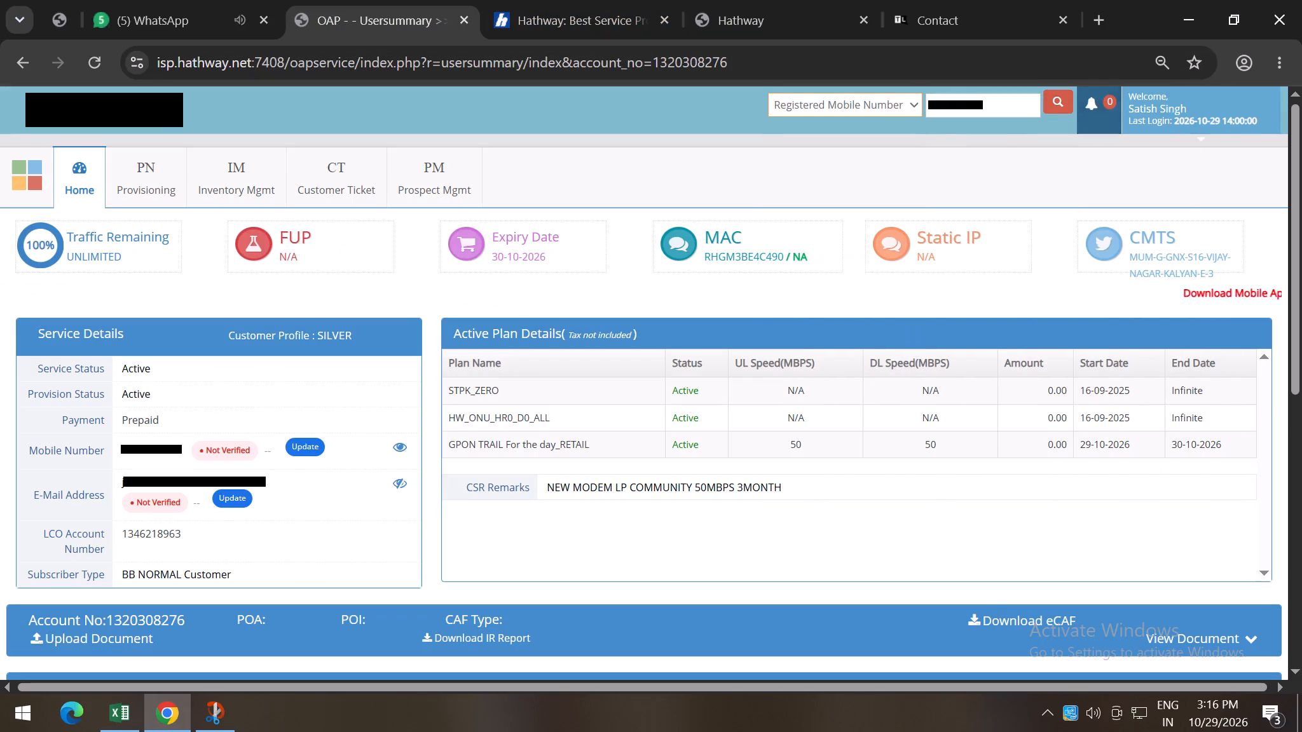
Look up the customer by registered mobile number and open the summary of the second matching account.
left_click(1069, 112)
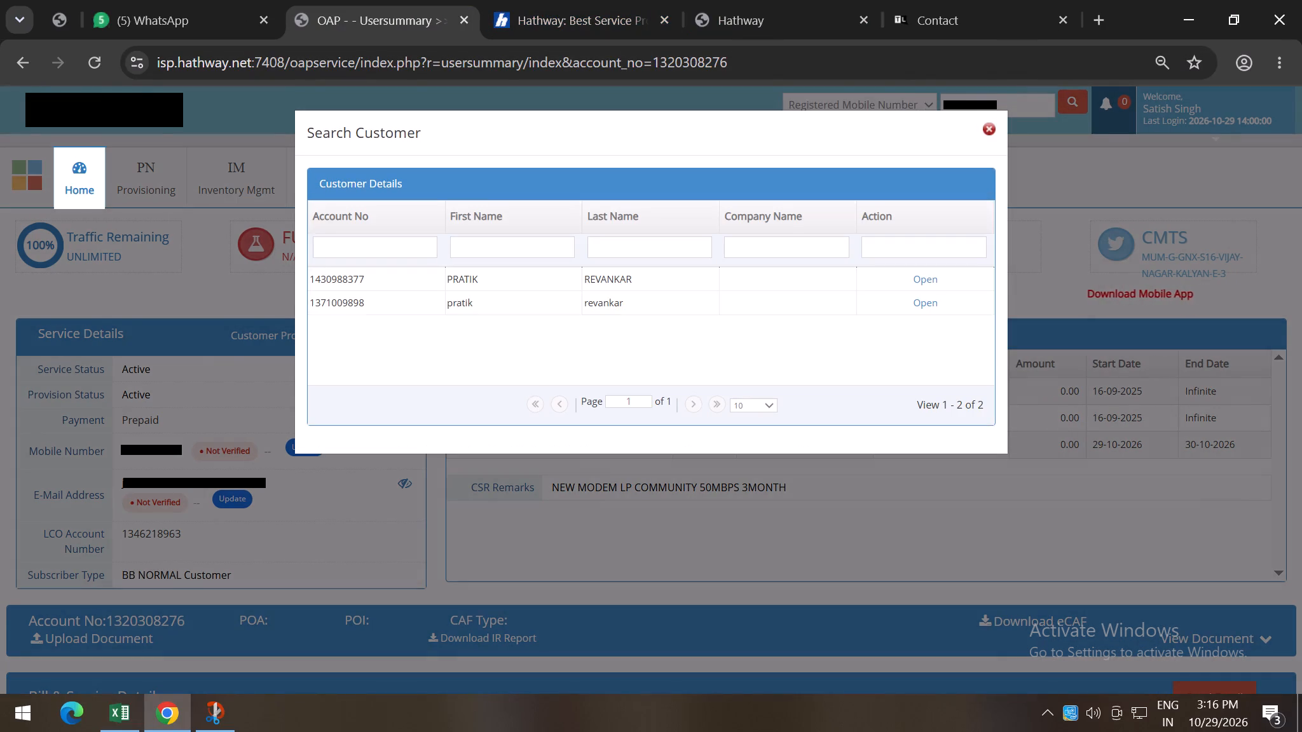
left_click(920, 306)
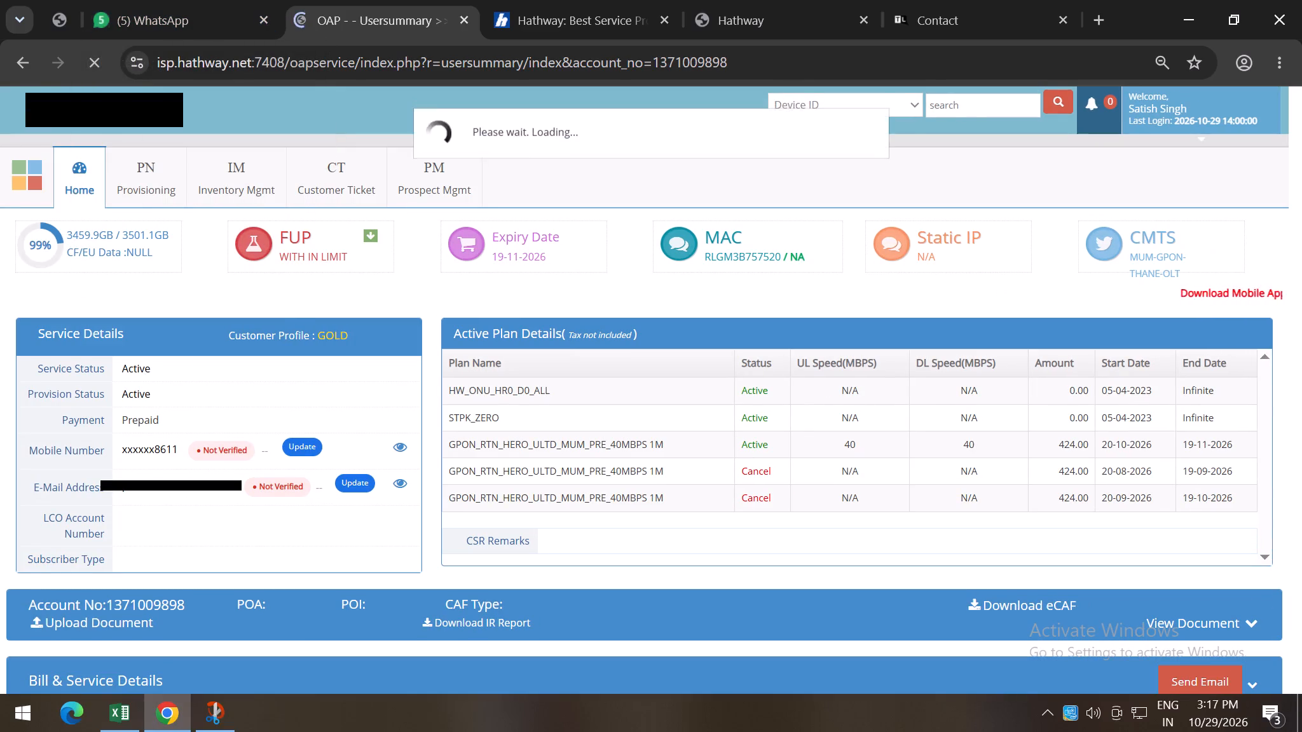
Toggle the masking of the mobile number and e-mail address in the account's service details to view both.
left_click(402, 452)
left_click(396, 446)
left_click(389, 484)
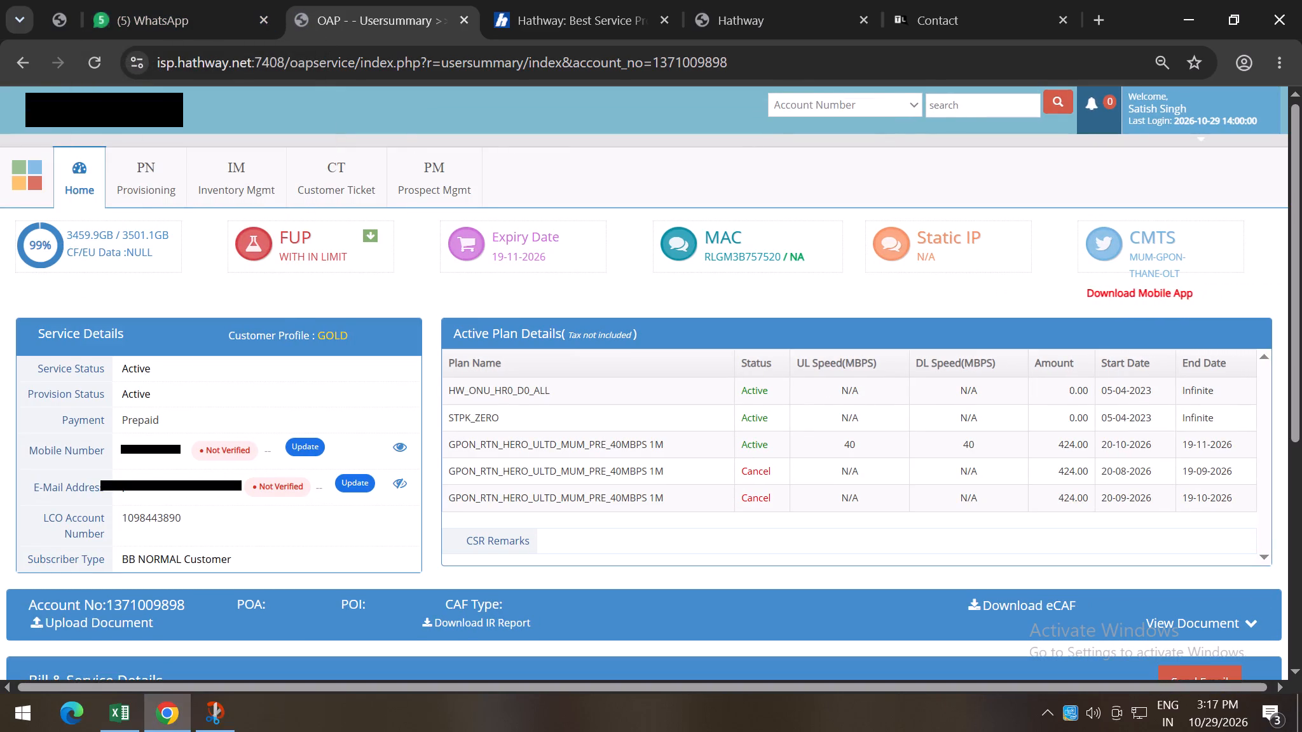
triple_click(394, 484)
left_click(401, 442)
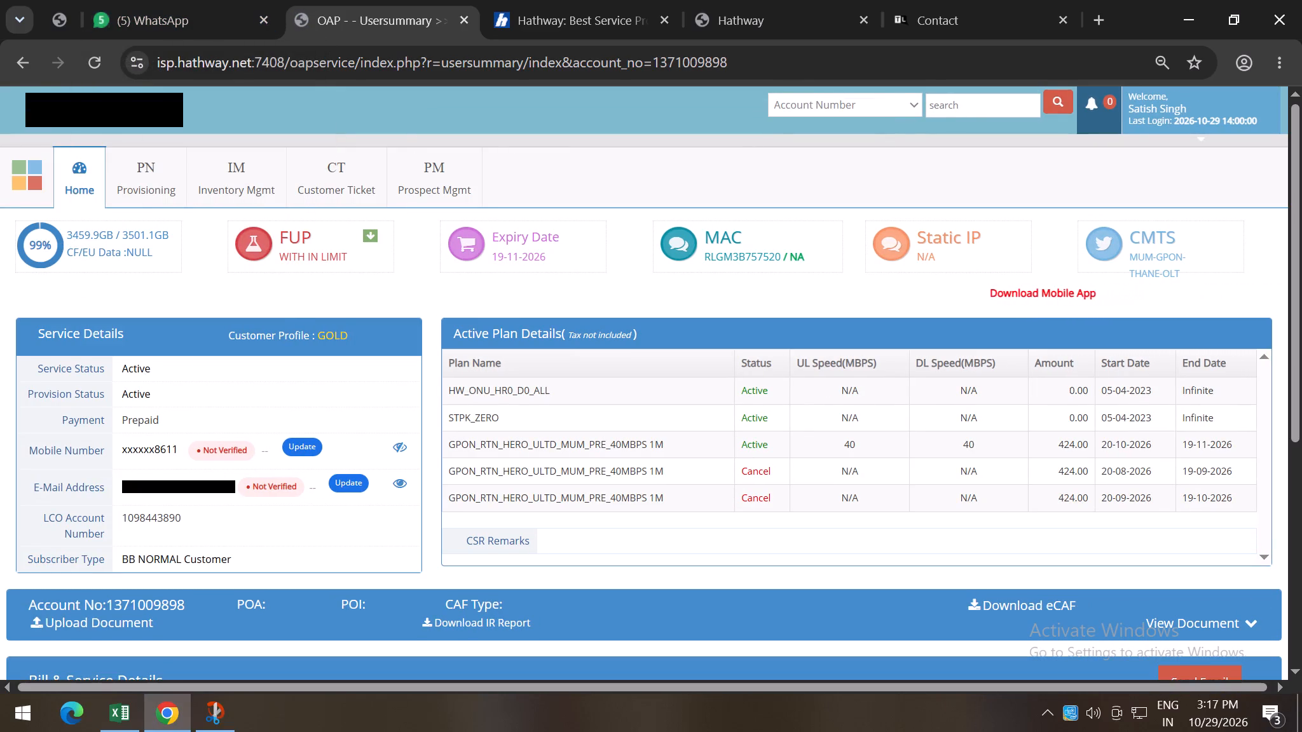
left_click(402, 480)
Switch to the Tubelight dialer, call back the topmost Mumbai Win-back number in the callback list, and end the call.
left_click(950, 2)
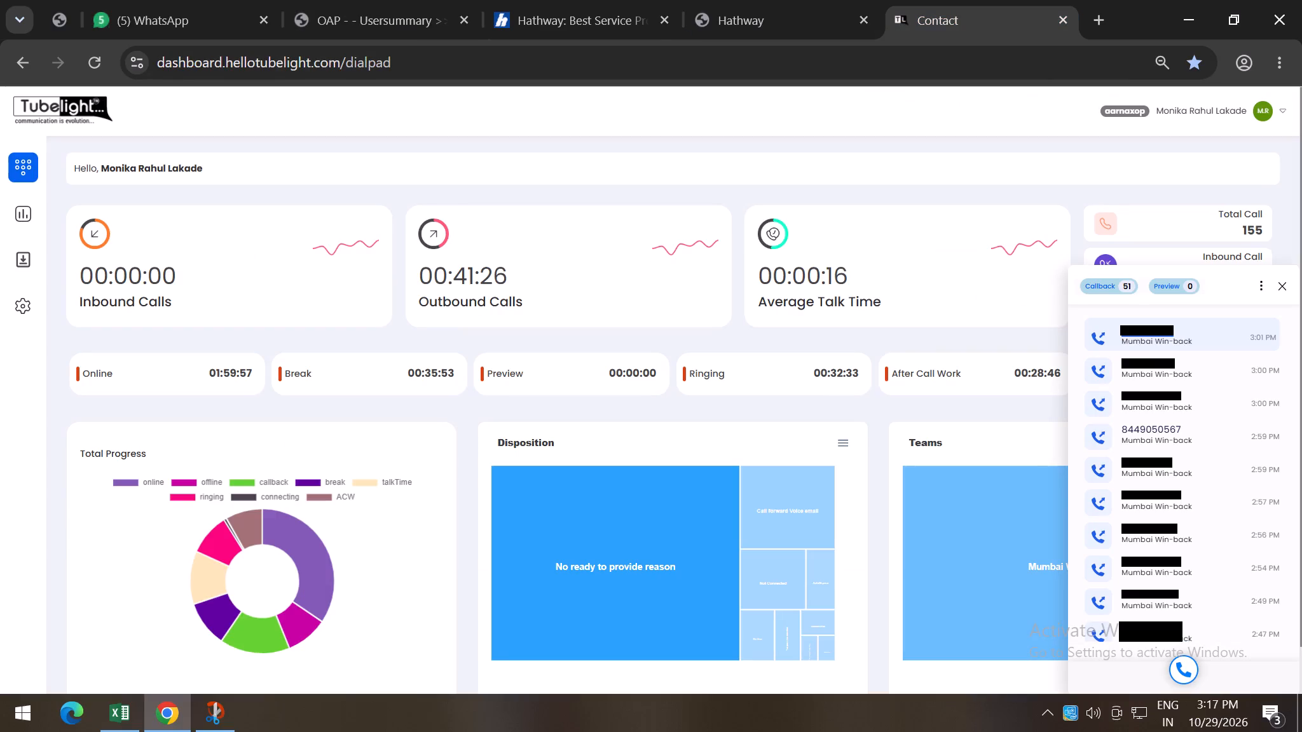
triple_click(1153, 323)
left_click(1154, 323)
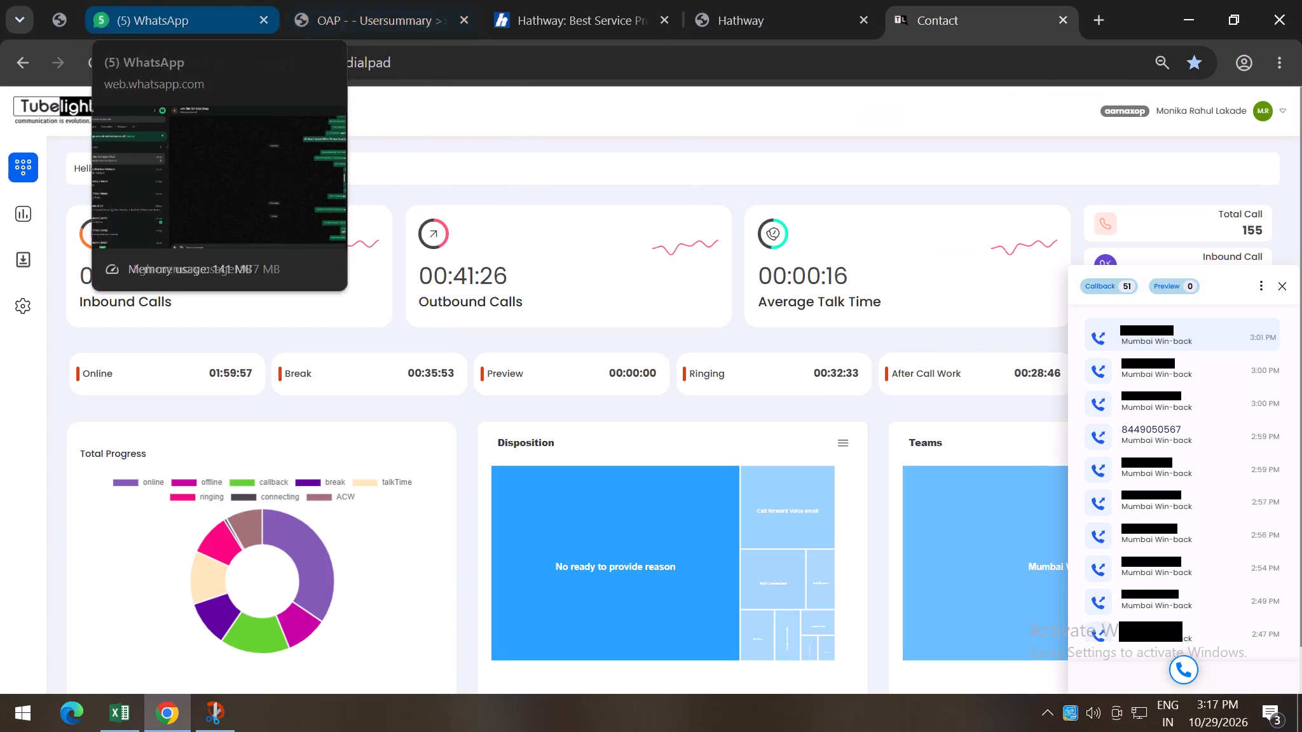
triple_click(1136, 322)
left_click(1136, 322)
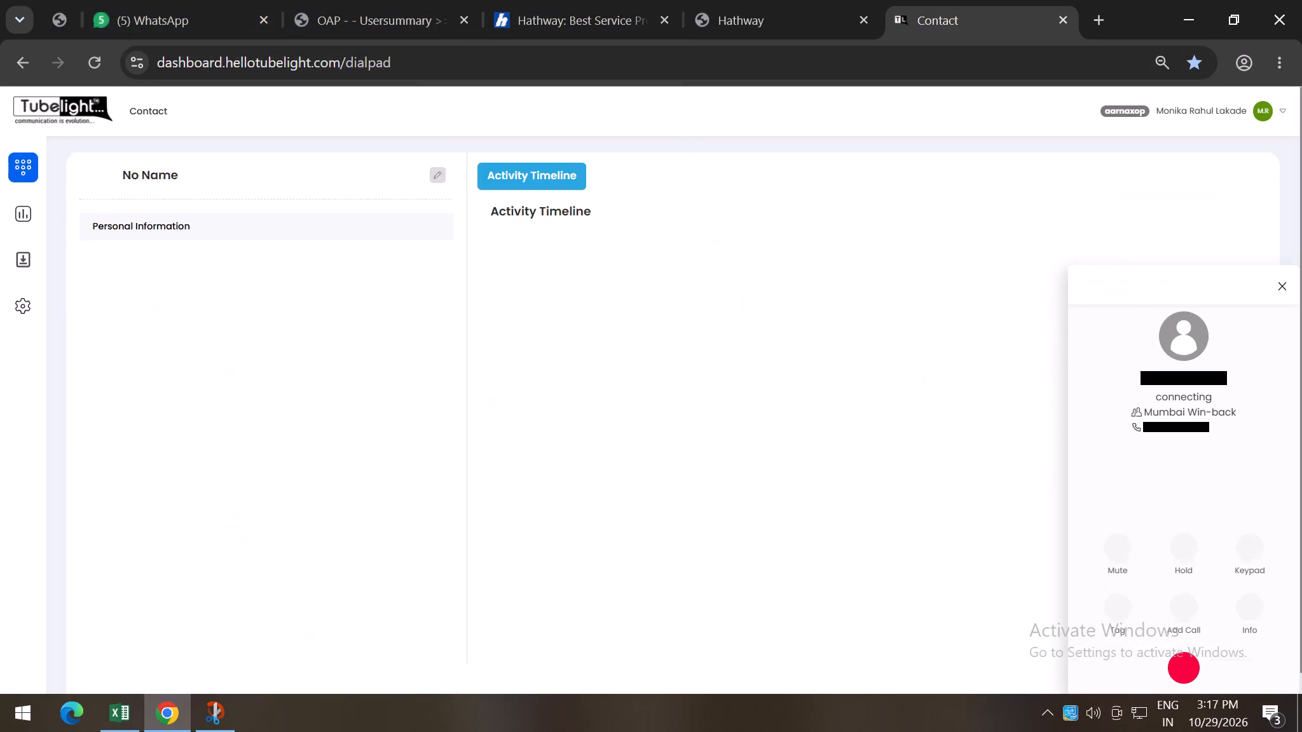
left_click_drag(1186, 646, 1190, 654)
left_click(1190, 654)
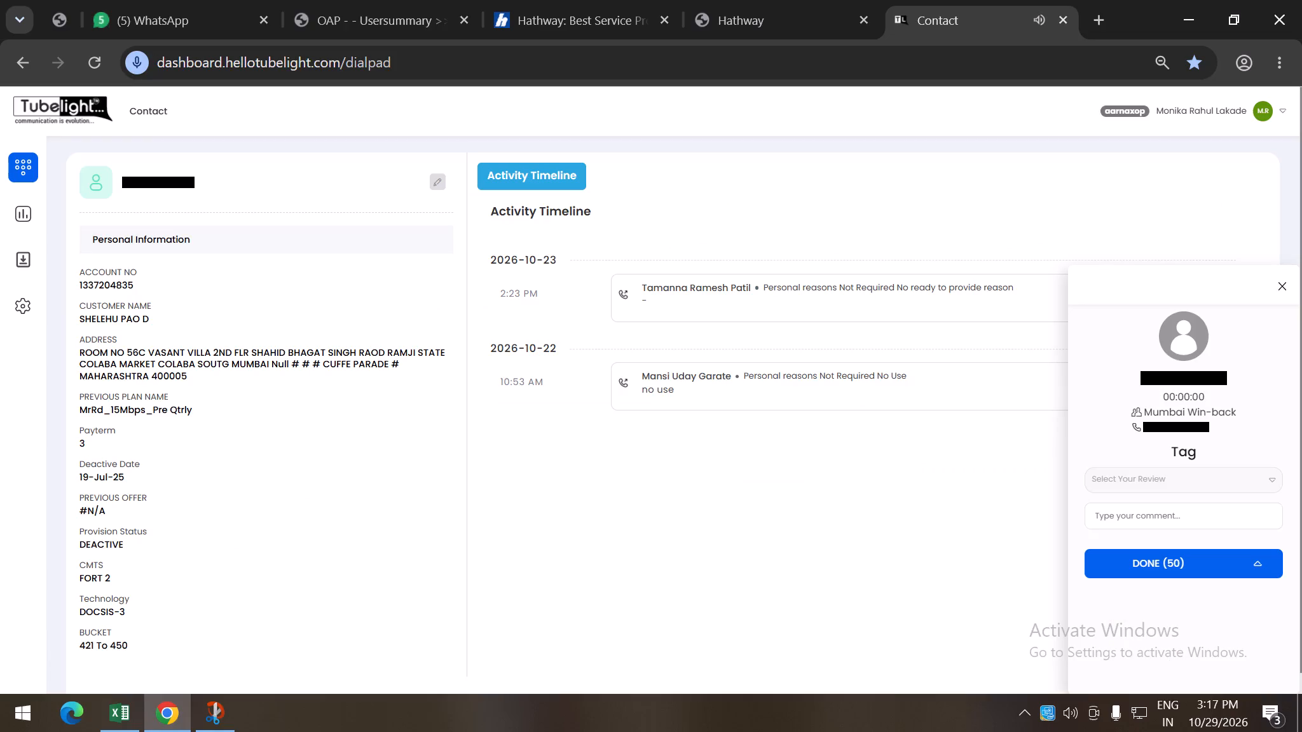
Tag the call as Personal reasons, Not Required, No ready to provide reason, and submit the outcome.
left_click(1142, 492)
scroll(1143, 534, "down", 1)
left_click(1153, 530)
left_click_drag(1201, 477, 1196, 496)
left_click_drag(1161, 550, 1193, 505)
left_click(1194, 500)
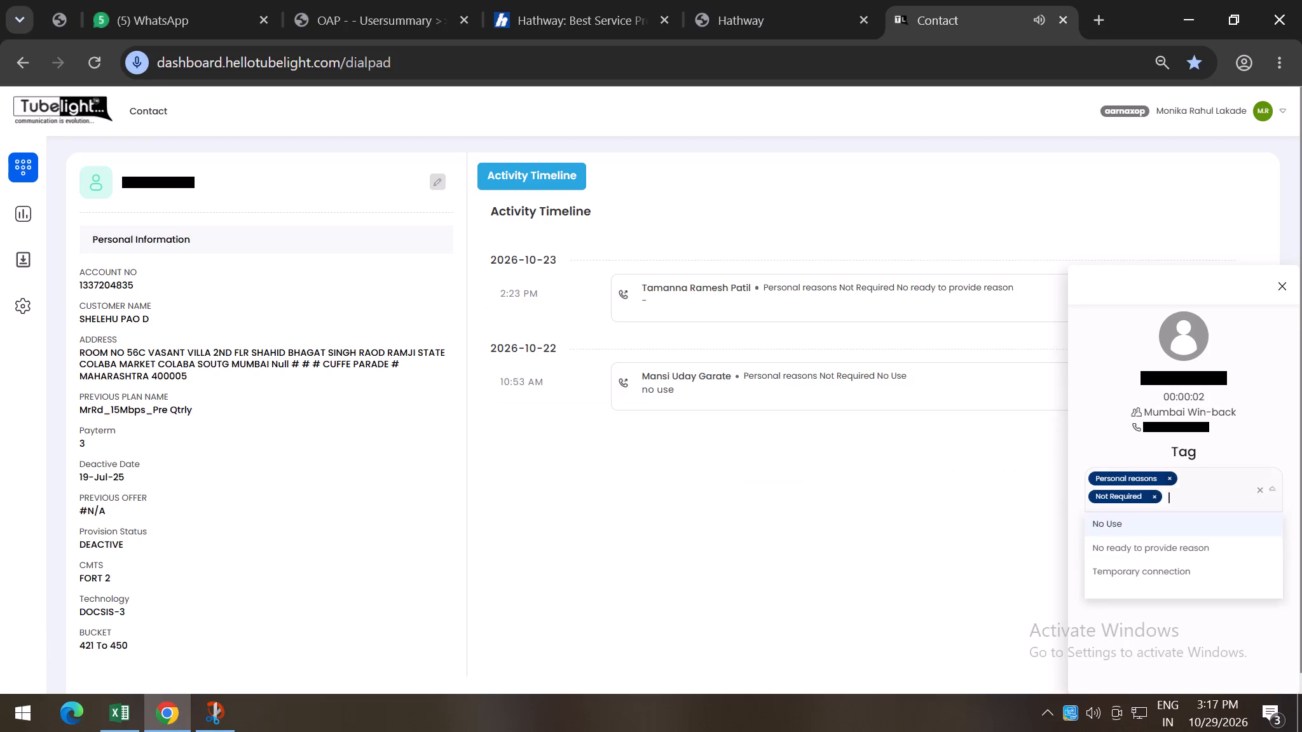
left_click(1182, 553)
left_click(1189, 602)
left_click(1086, 285)
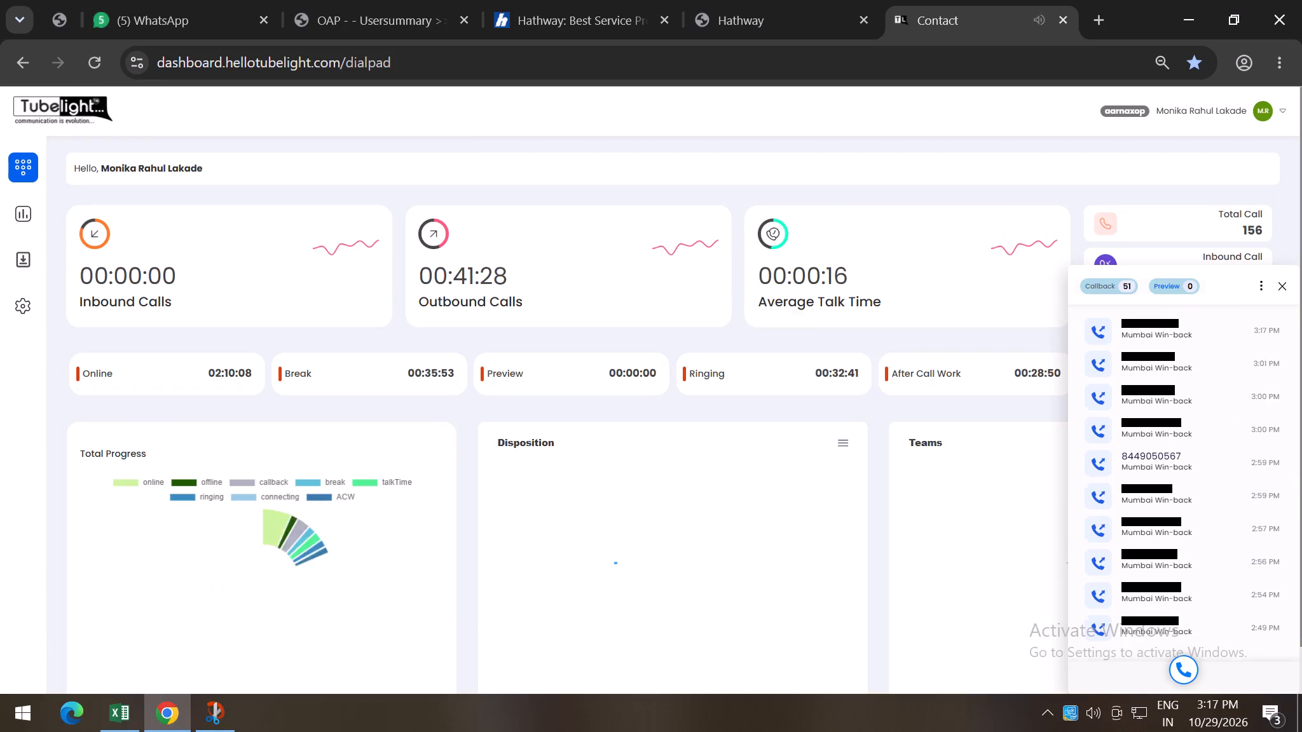
Switch to the OAP user summary page and reveal the account's masked mobile number and e-mail address.
left_click(410, 0)
scroll(280, 466, "down", 3)
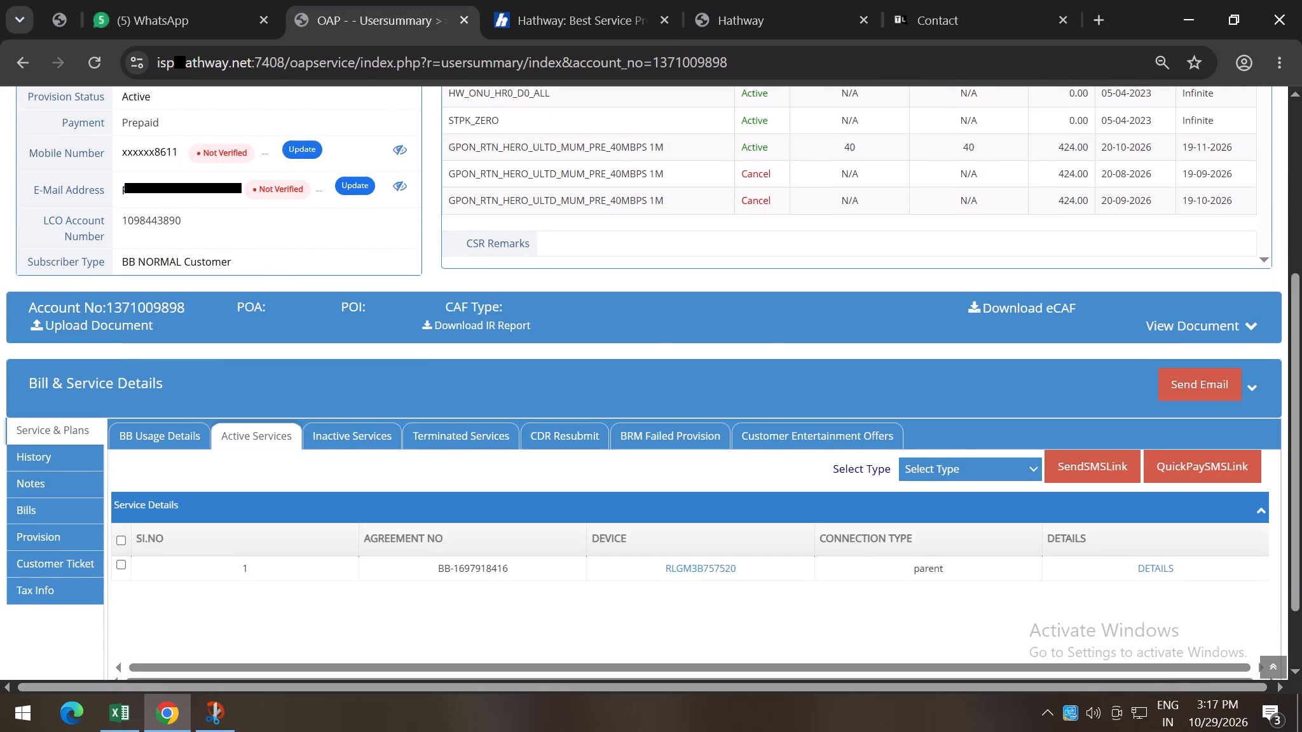
left_click(402, 154)
left_click(406, 186)
Search the account's payment history from 29-September-2026 to 29-October-2026 and review it with the service and plan details.
left_click(92, 459)
scroll(141, 583, "down", 3)
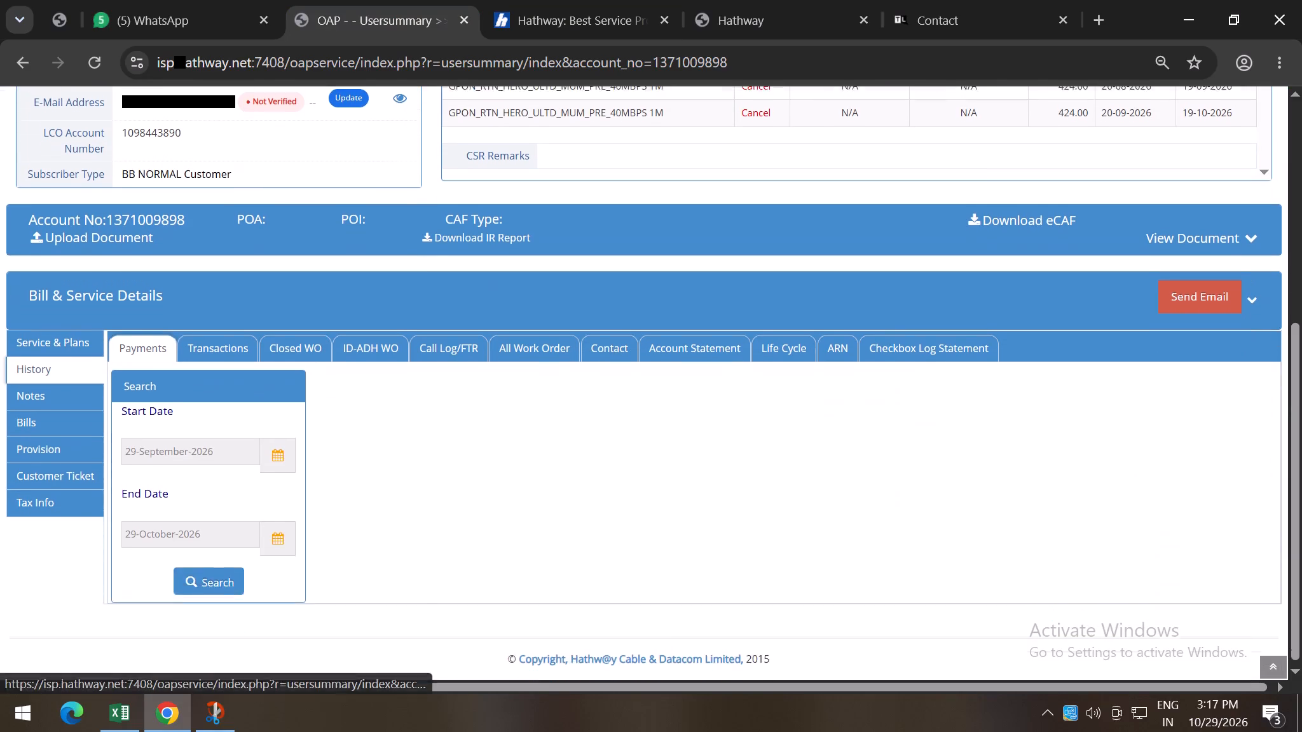
left_click(191, 569)
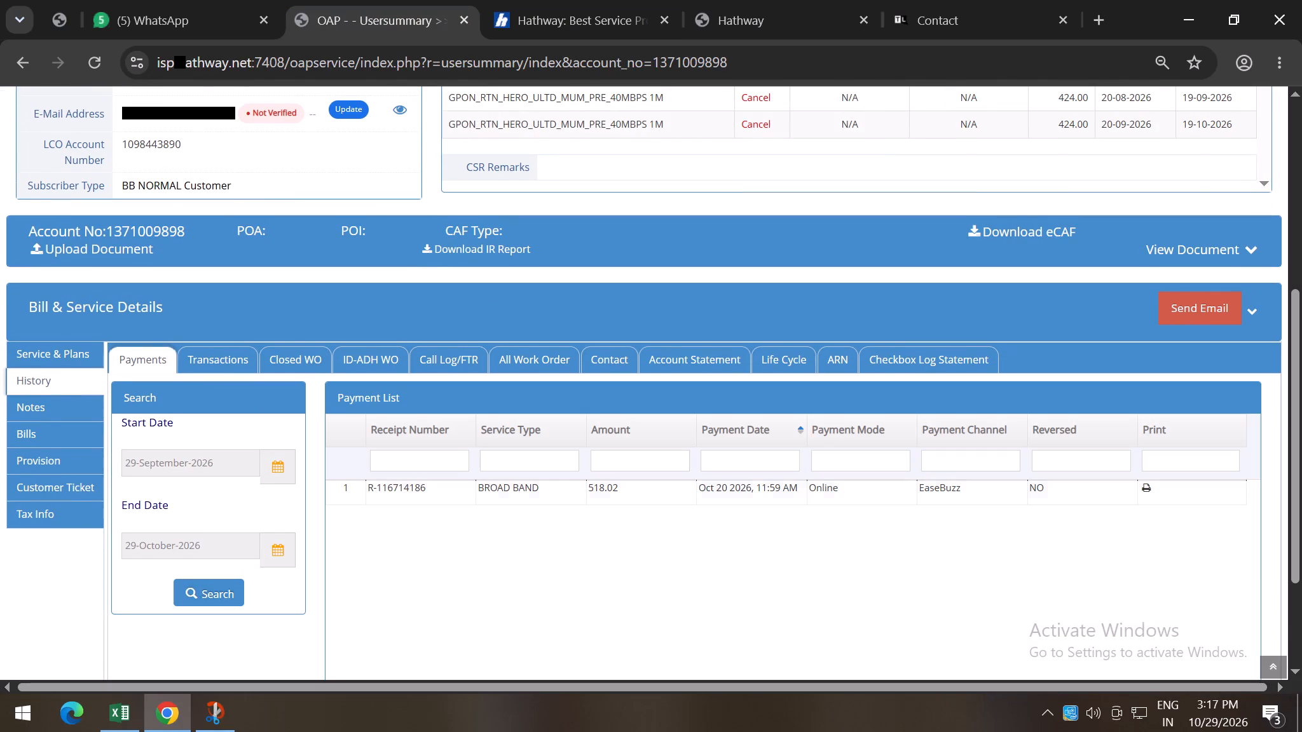
scroll(632, 479, "up", 3)
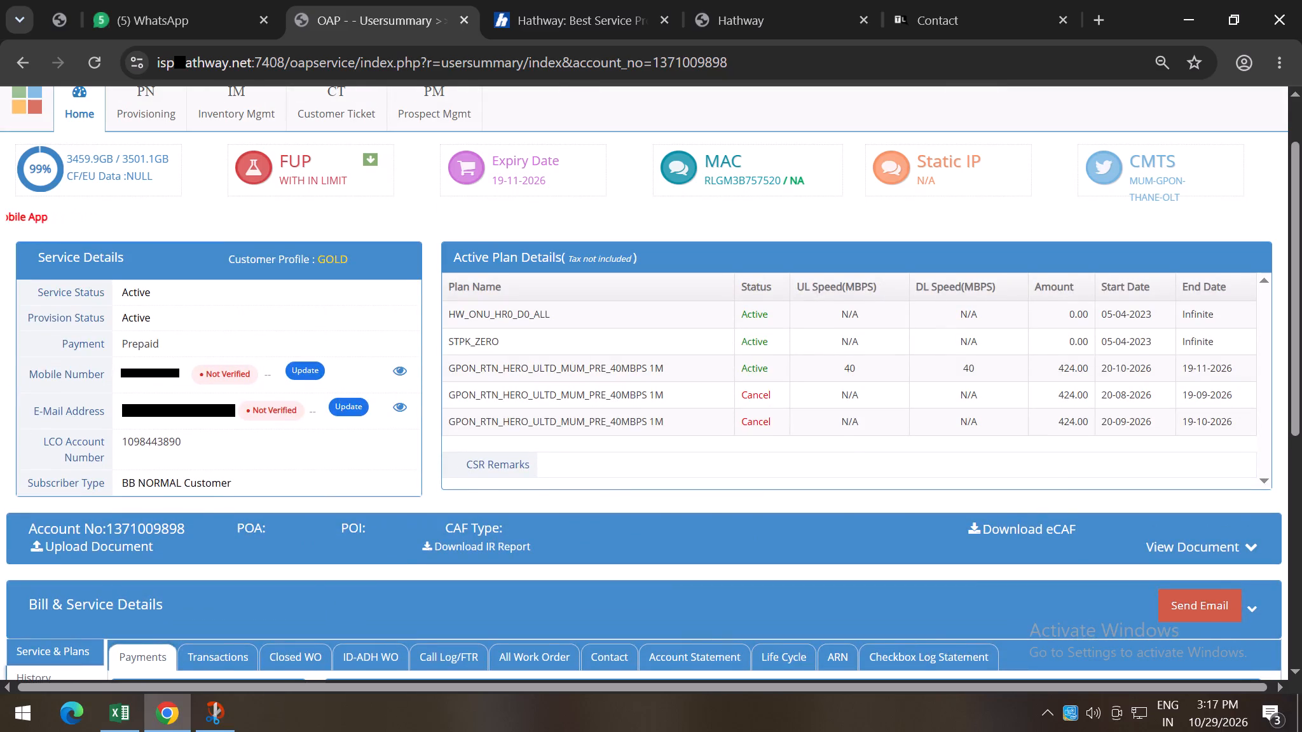
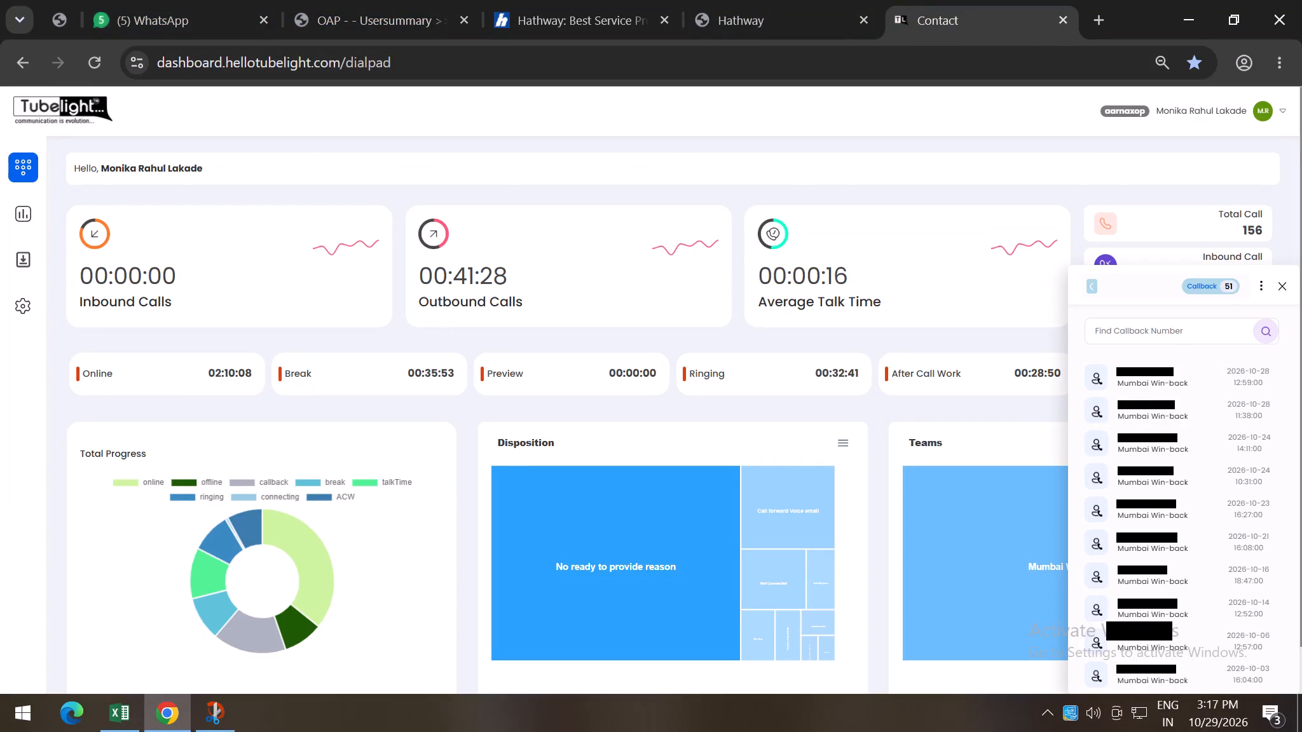
Go back from the Mumbai Win-back callback list to the dialer.
left_click(1095, 280)
left_click(1095, 280)
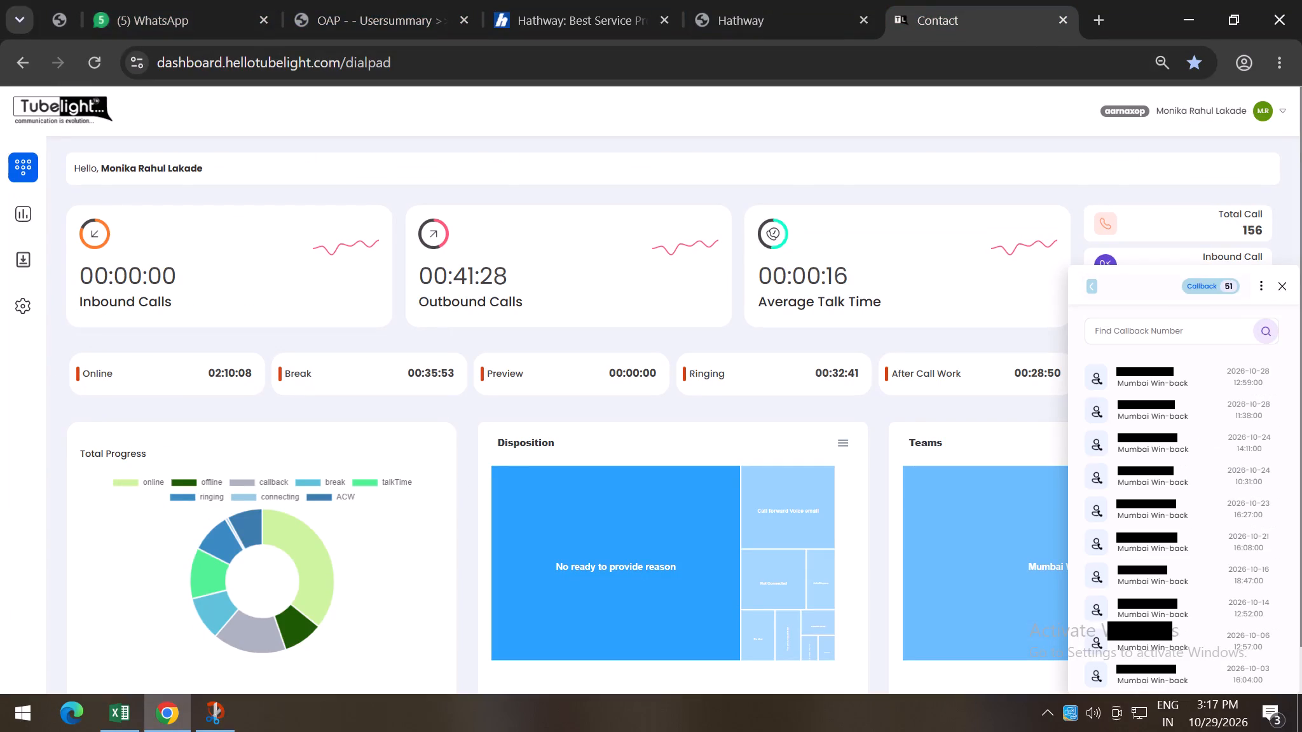
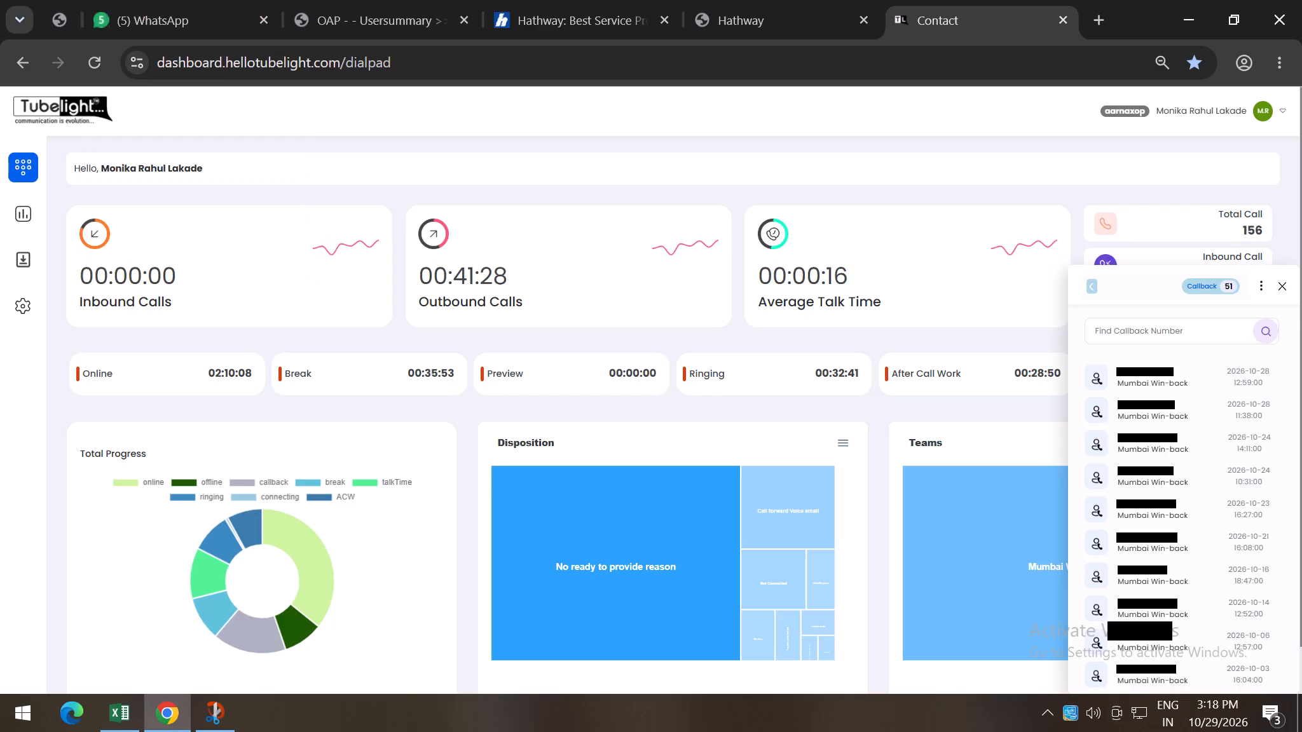
Review the customer's active plan details and the billing section on the OAP user summary.
left_click(930, 0)
left_click(402, 6)
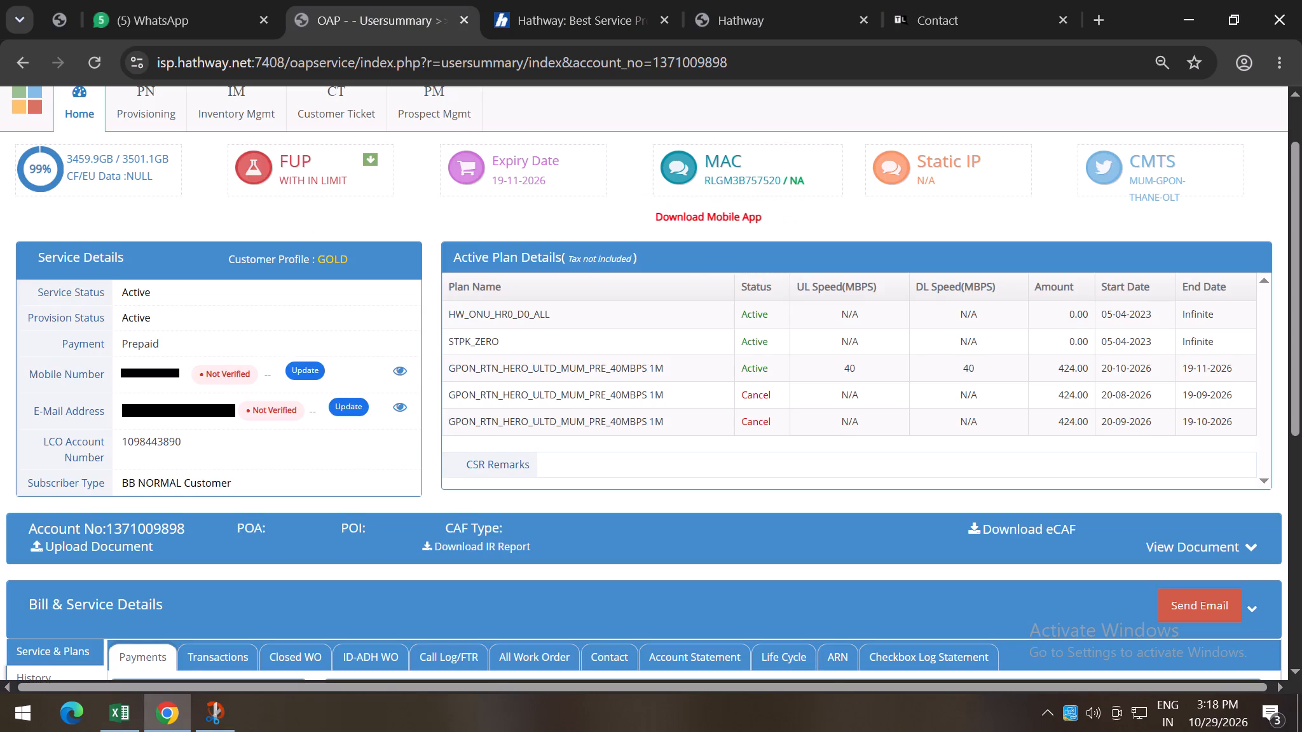
scroll(356, 366, "down", 10)
Return to the Tubelight dialpad and select the phone number of the topmost Mumbai Win-back entry in the callback list.
left_click(968, 21)
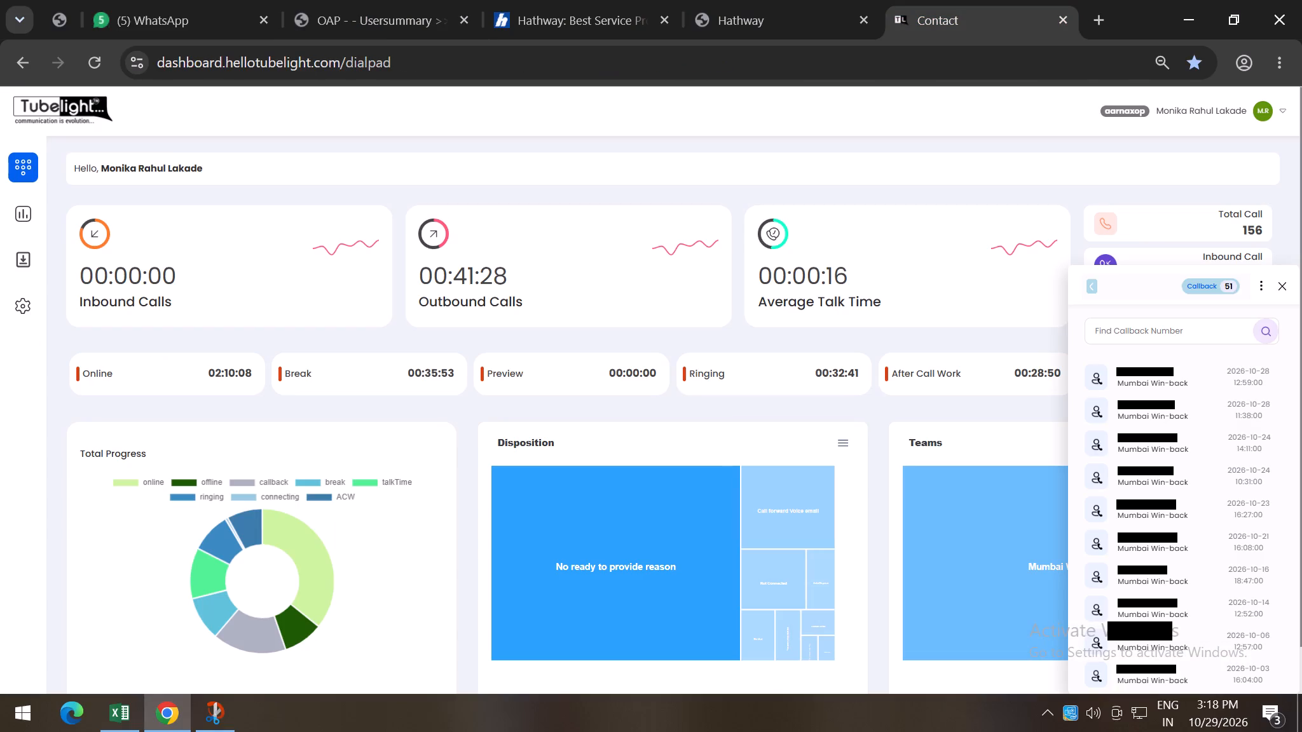
left_click(1088, 287)
left_click(1088, 287)
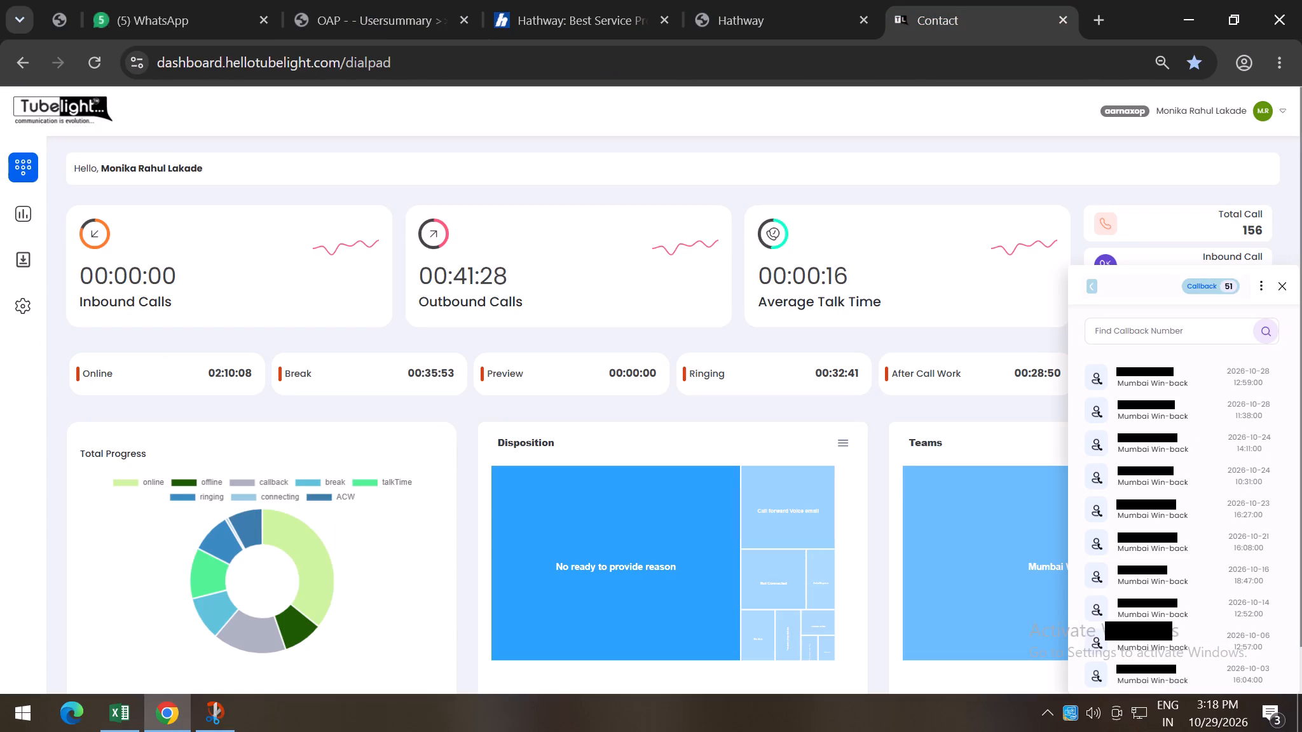
left_click(1115, 372)
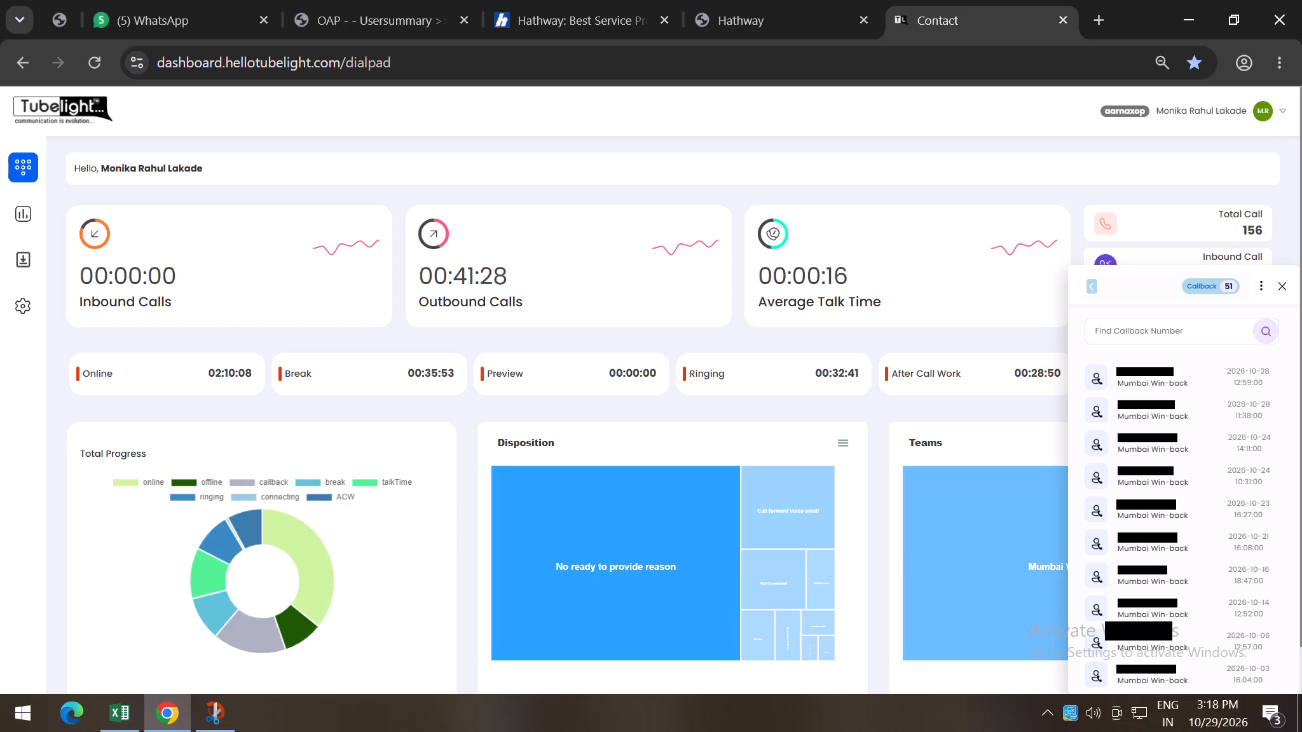
triple_click(1129, 369)
triple_click(1129, 369)
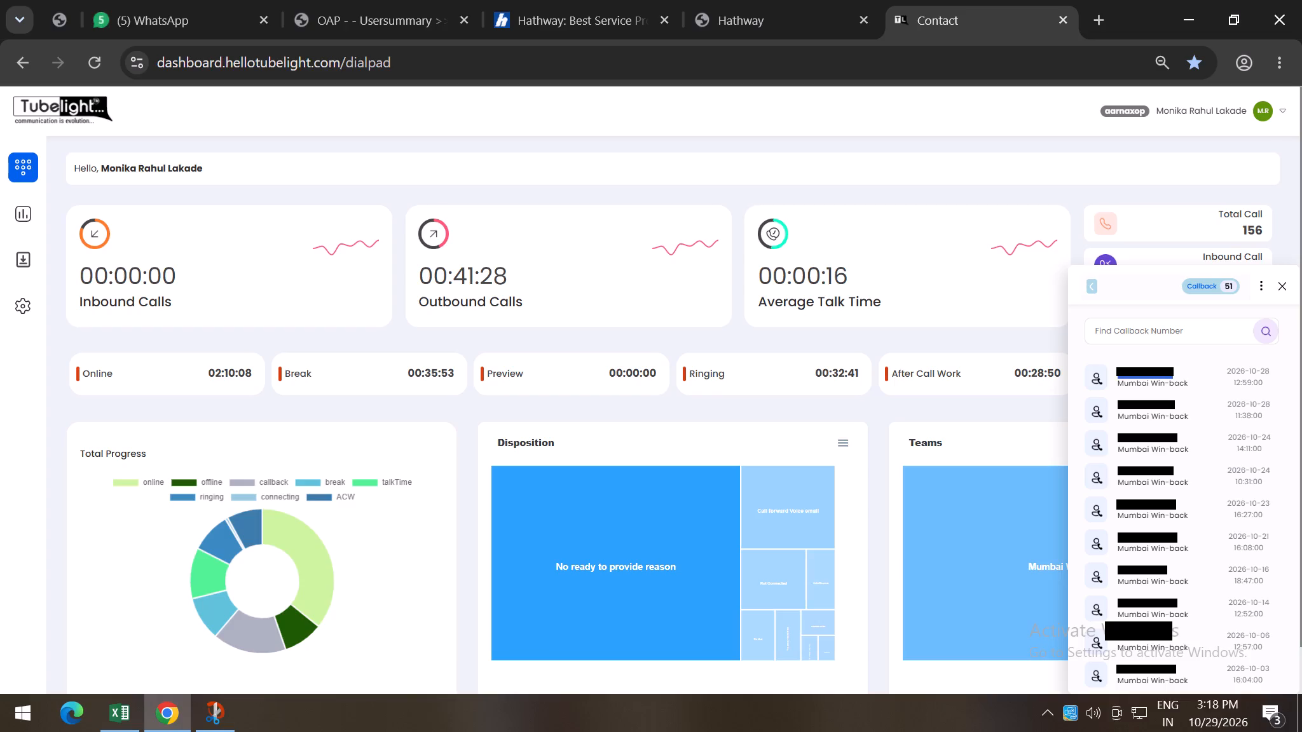
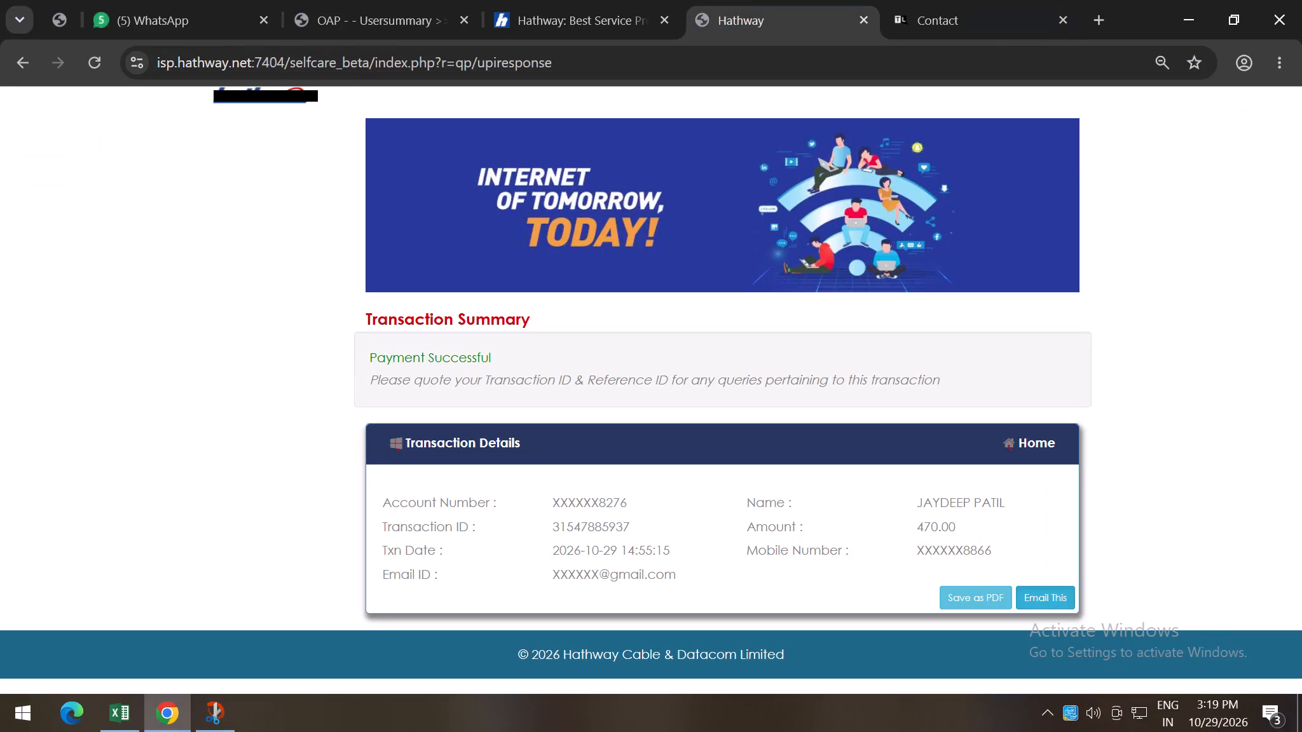
Return from the Hathway transaction summary to the Mumbai Win-back callback list on the Tubelight dialpad.
left_click(924, 0)
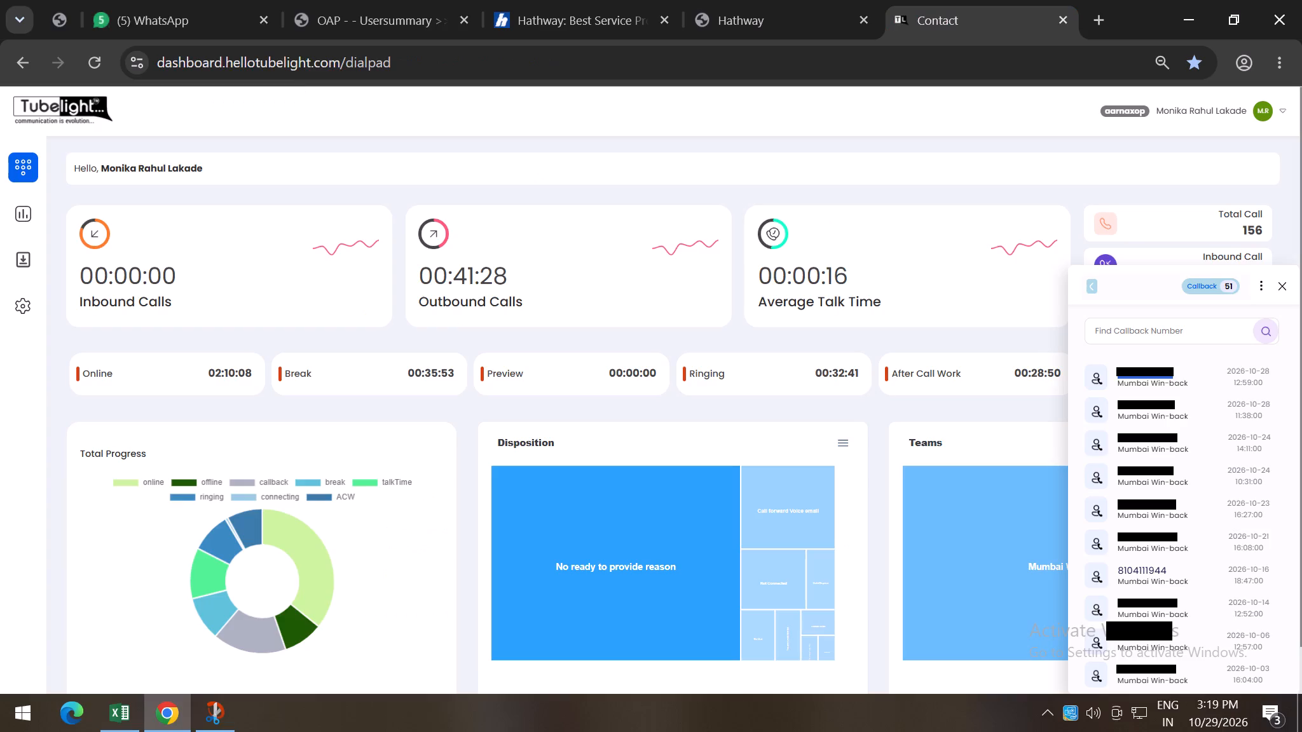
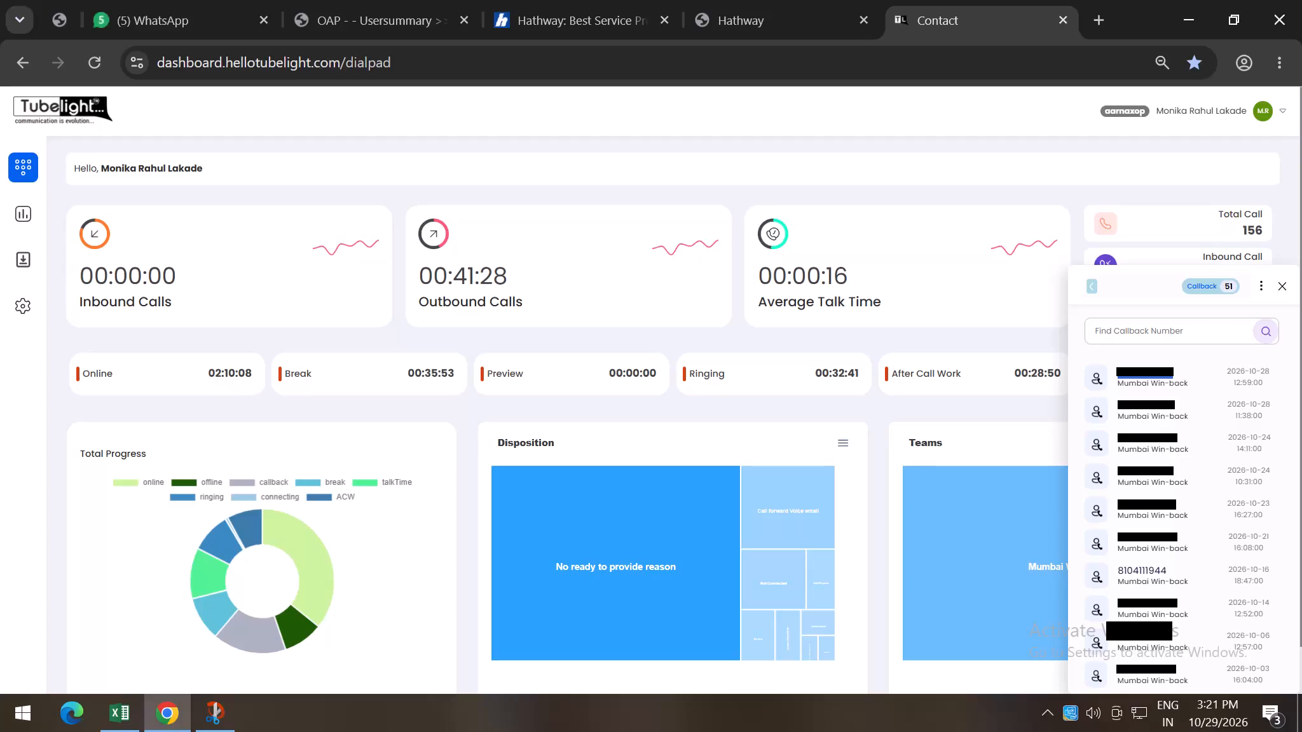
Go back from the Mumbai Win-back callback list to the main dialer view.
left_click(1091, 291)
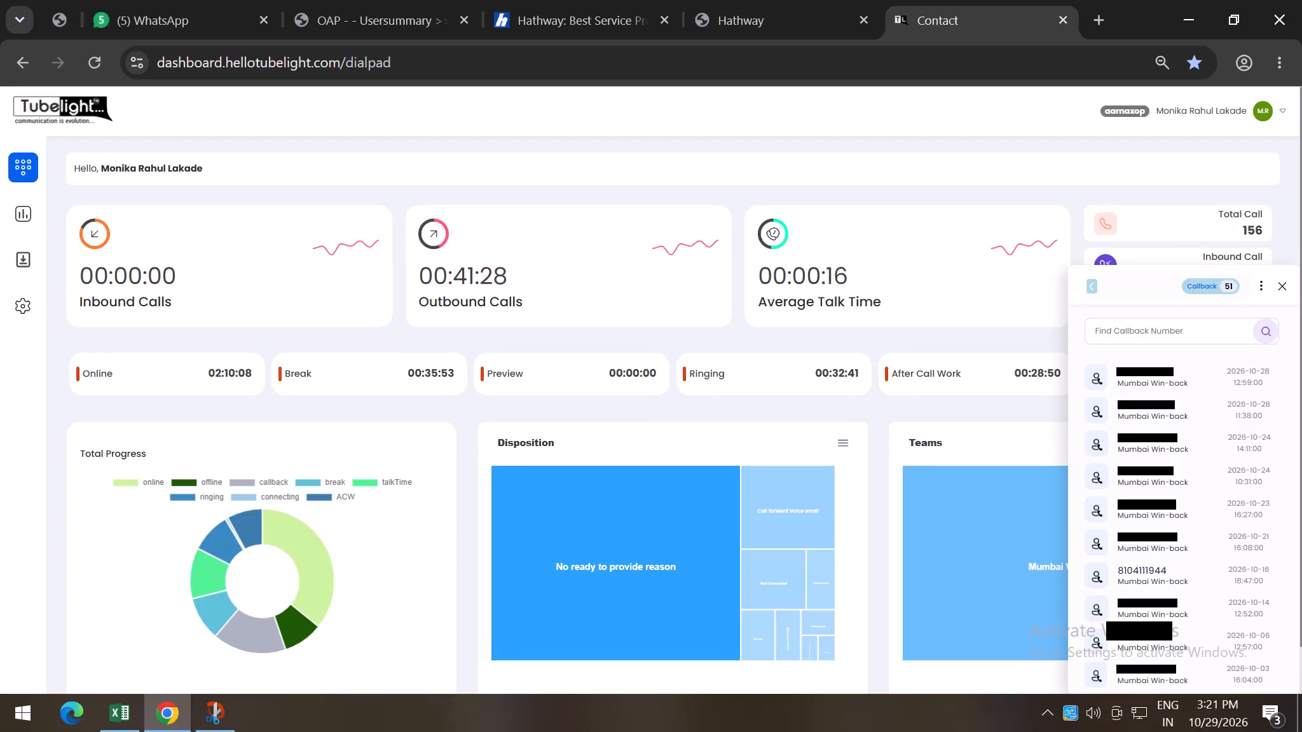
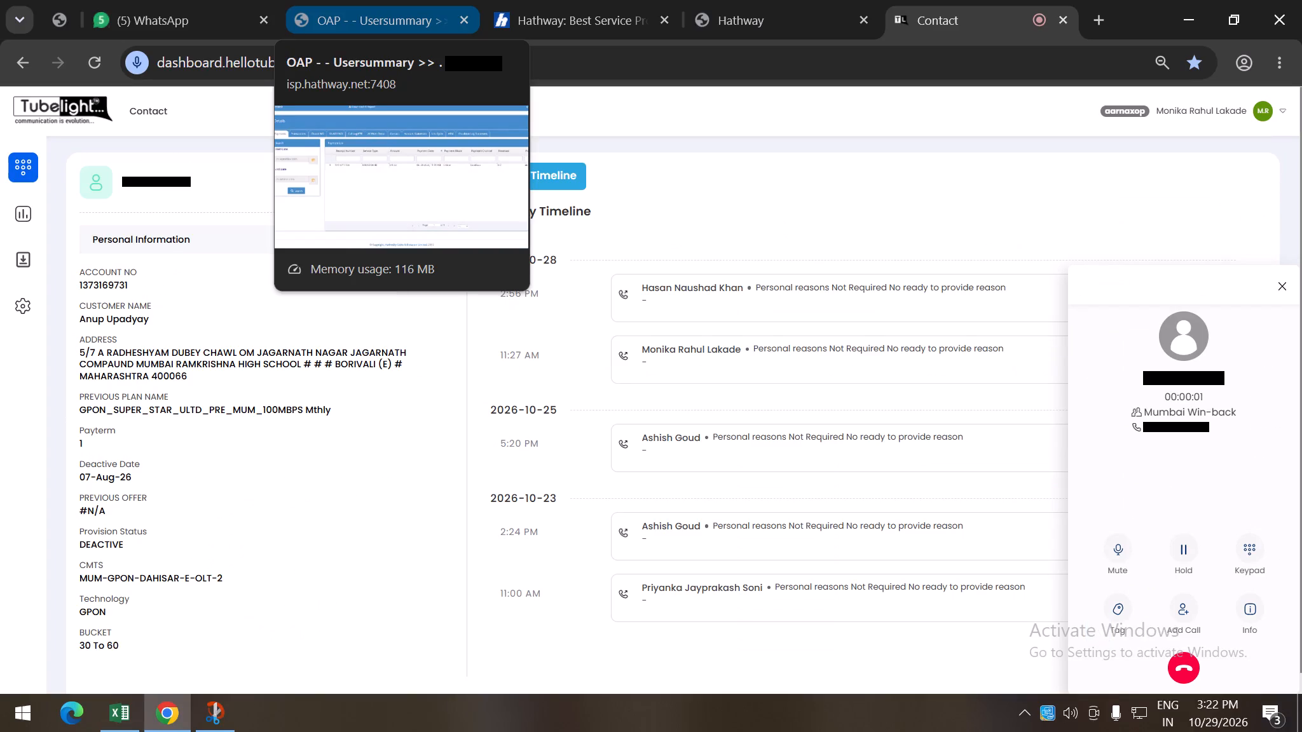
End the current Mumbai Win-back call and tag its outcome as Personal reasons and Not Required.
left_click(1188, 667)
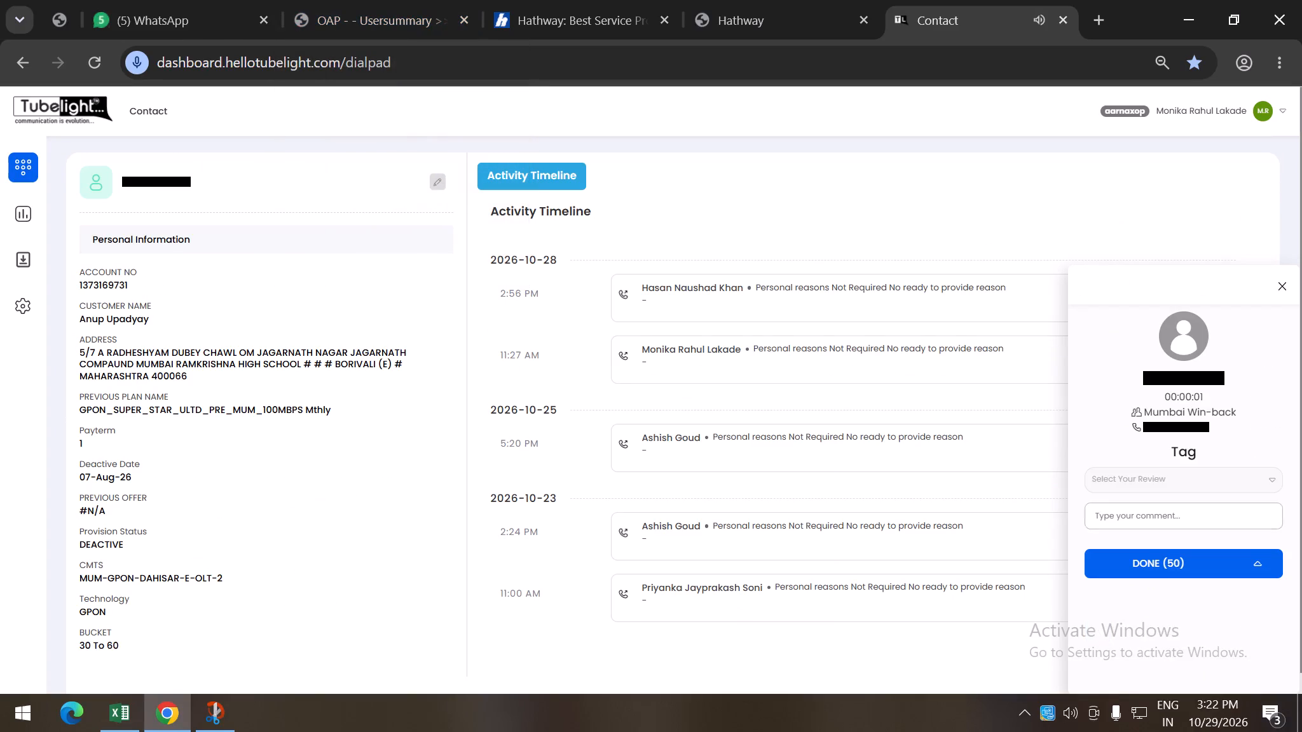
left_click(1125, 482)
scroll(1140, 520, "down", 1)
left_click(1141, 529)
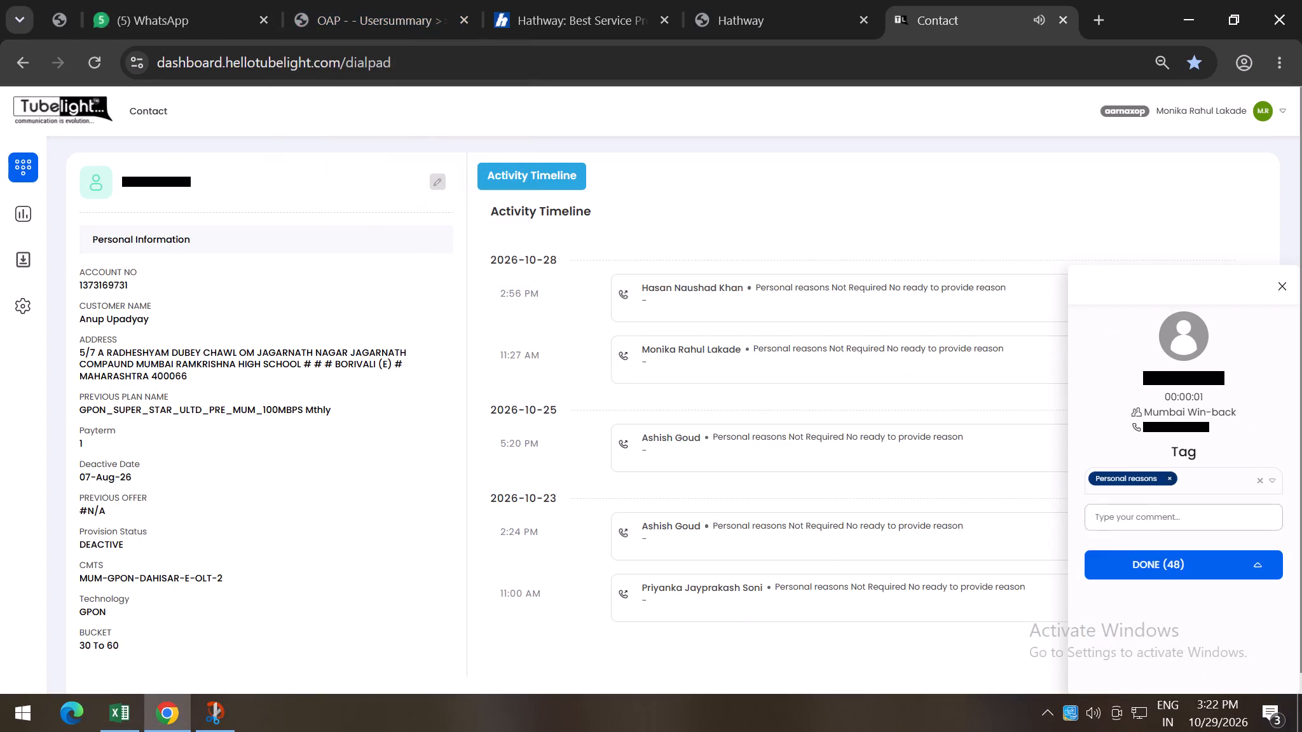
left_click(1191, 475)
left_click(1152, 539)
left_click_drag(1203, 476, 1202, 494)
left_click(1174, 500)
left_click_drag(1197, 475, 1196, 482)
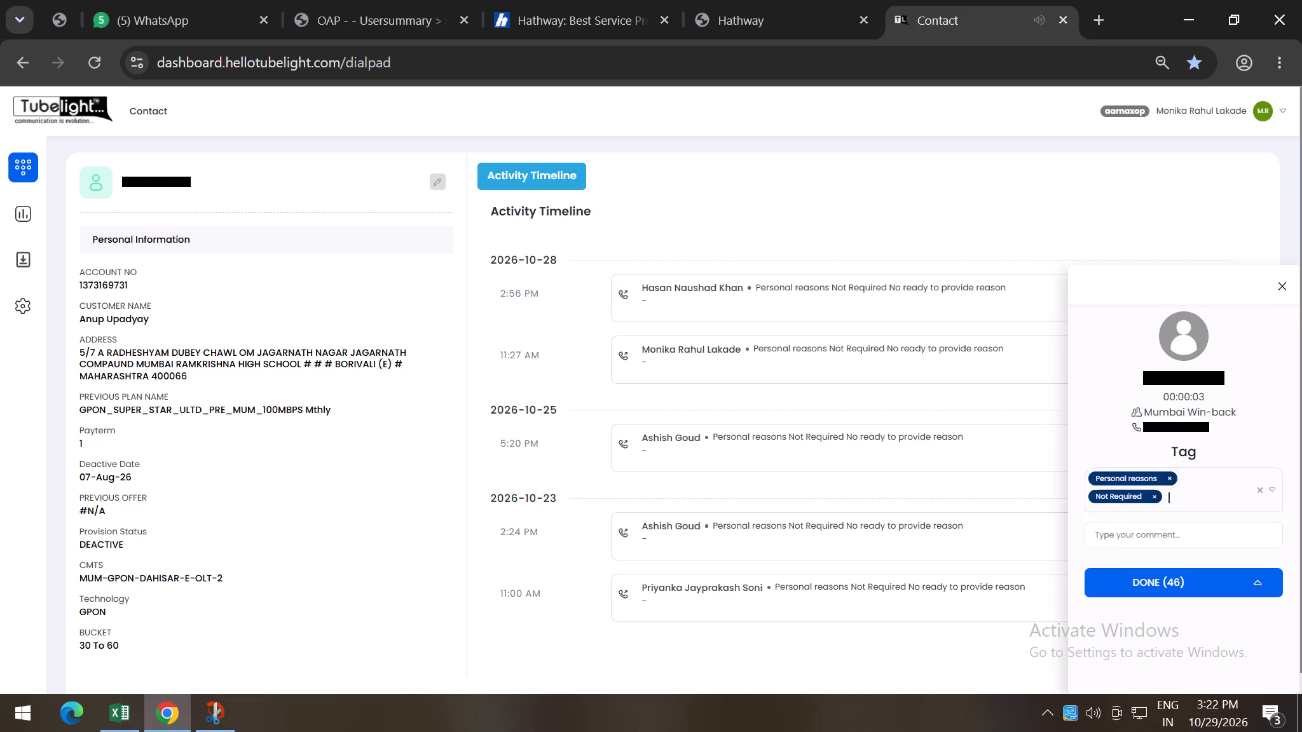
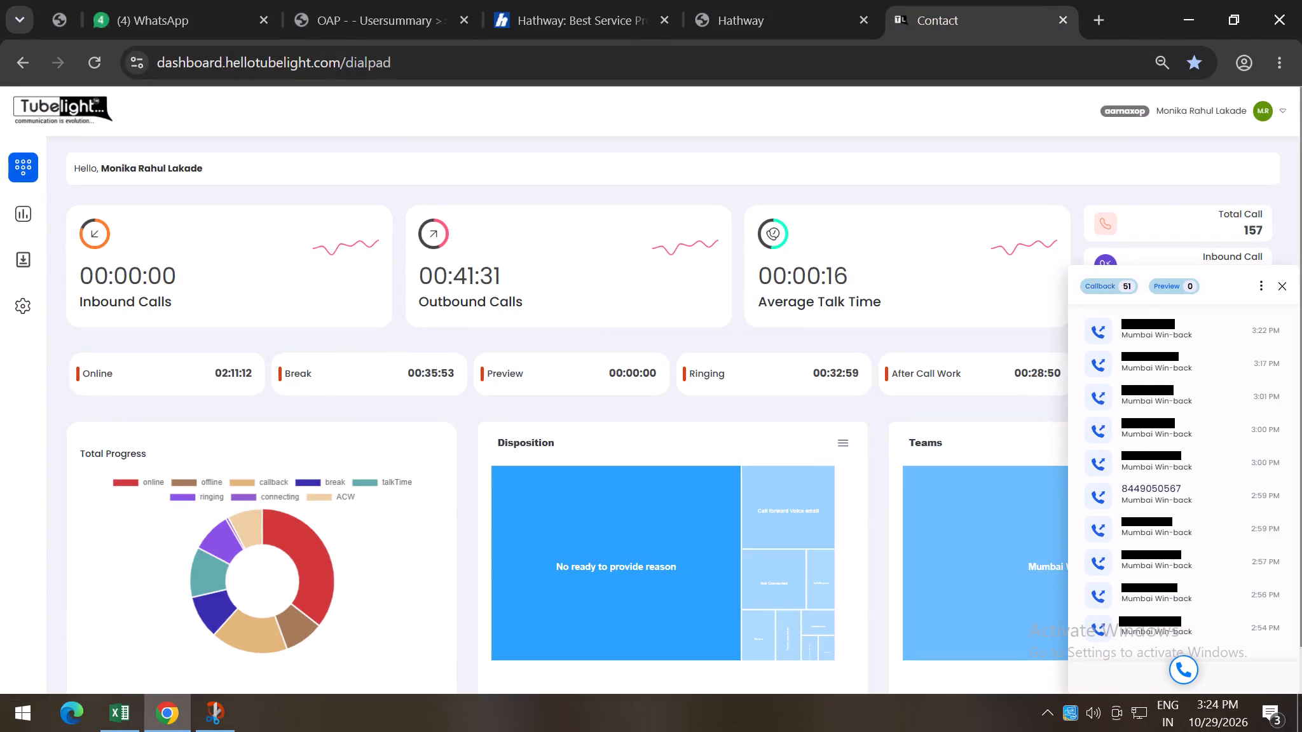
Open the callback list and try to select the phone number of the first Mumbai Win-back entry.
left_click(1093, 281)
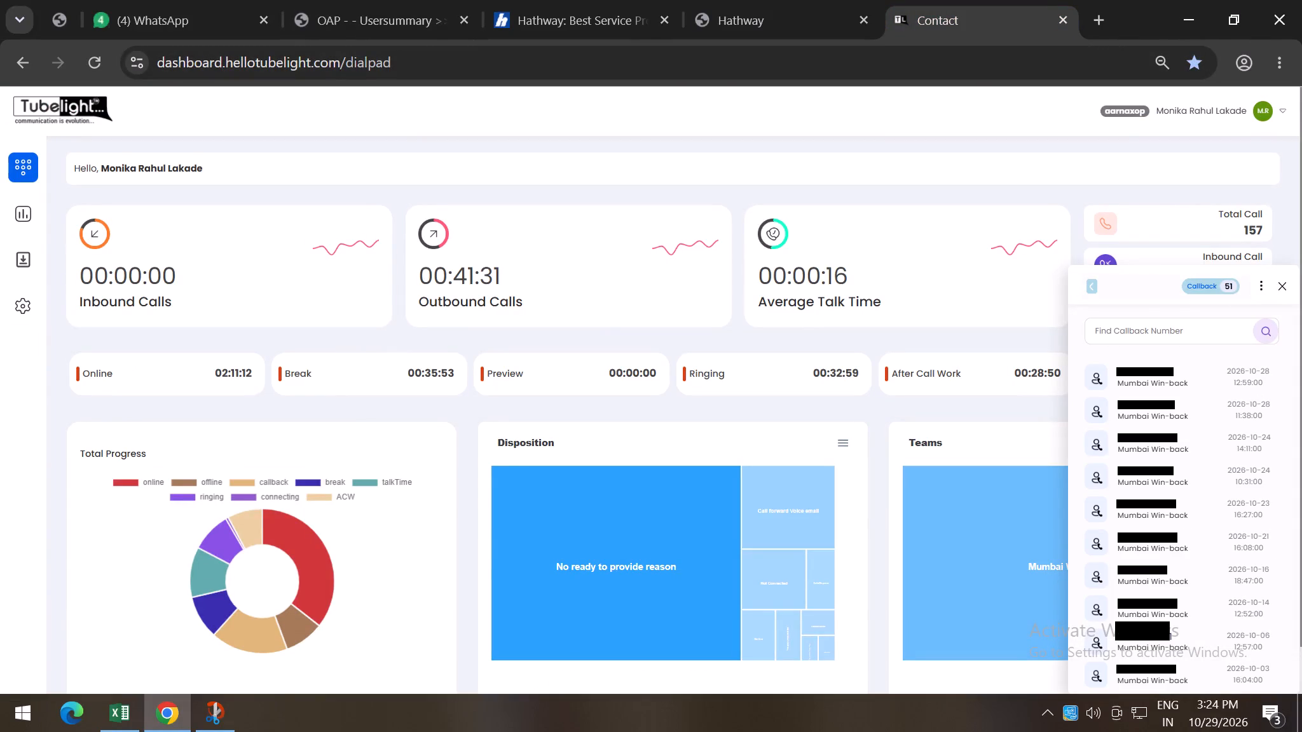
left_click(1115, 371)
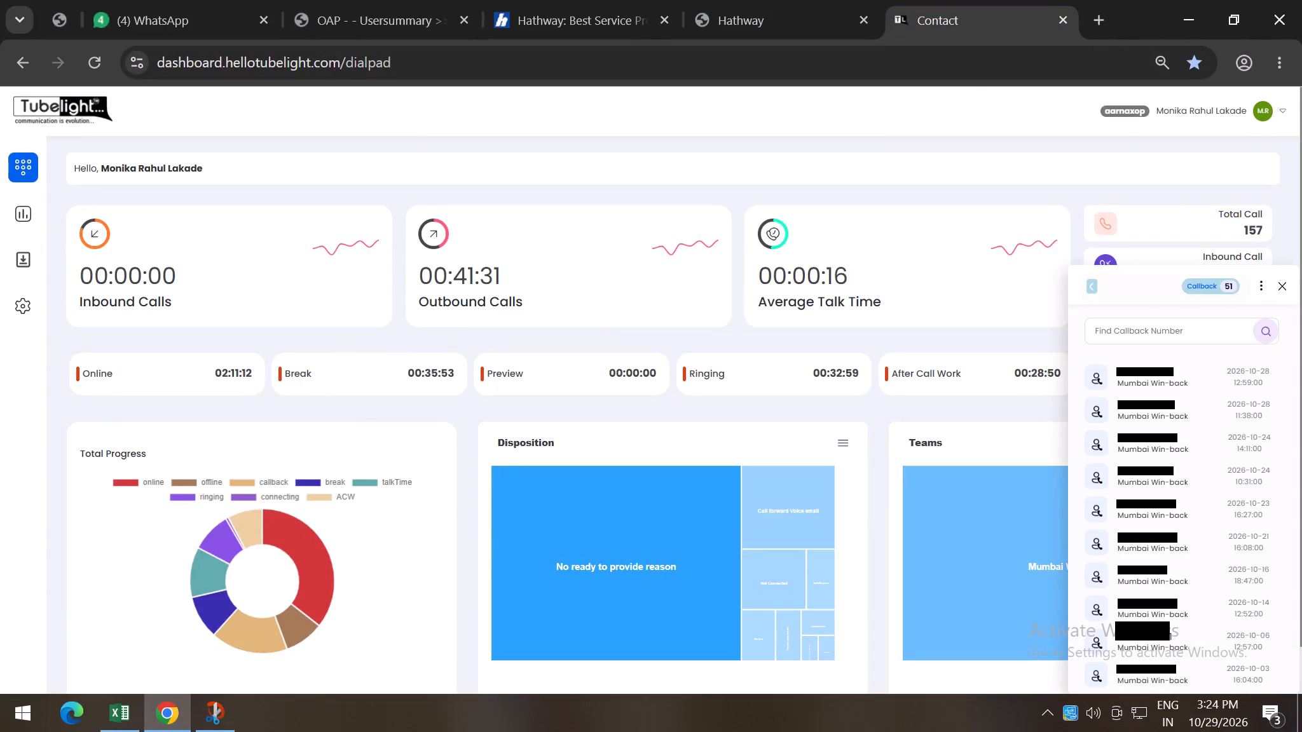
left_click(1116, 371)
left_click_drag(1116, 371, 1196, 383)
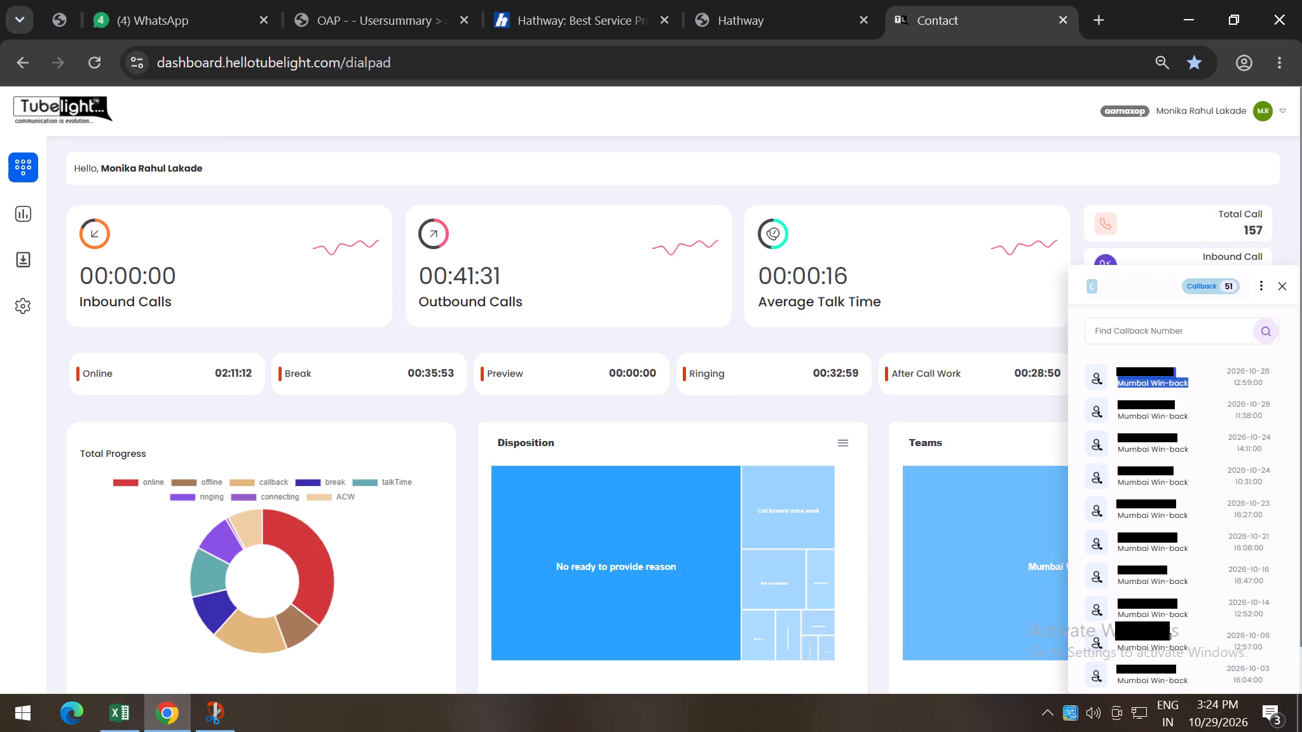
left_click_drag(1196, 383, 1193, 374)
triple_click(1162, 364)
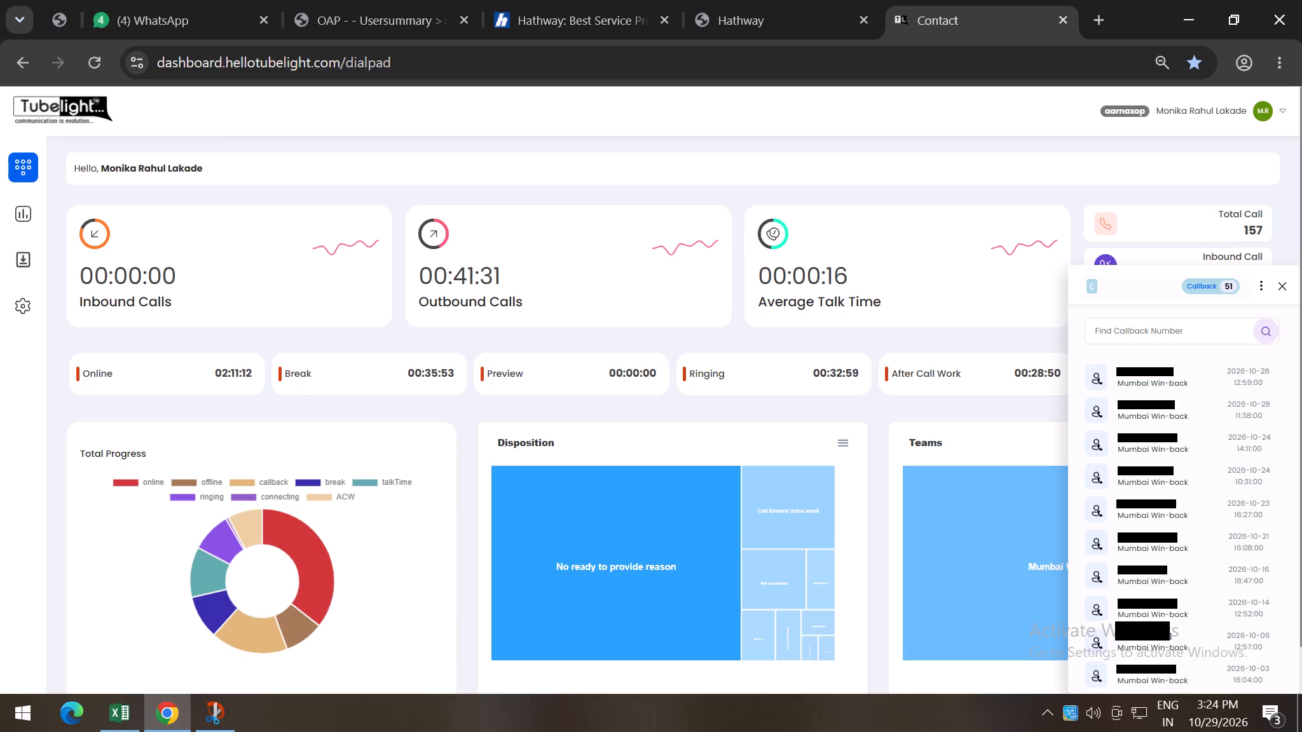
left_click(1162, 364)
left_click(1162, 364)
Switch to the Hathway payment page and check the transaction summary details.
left_click(893, 0)
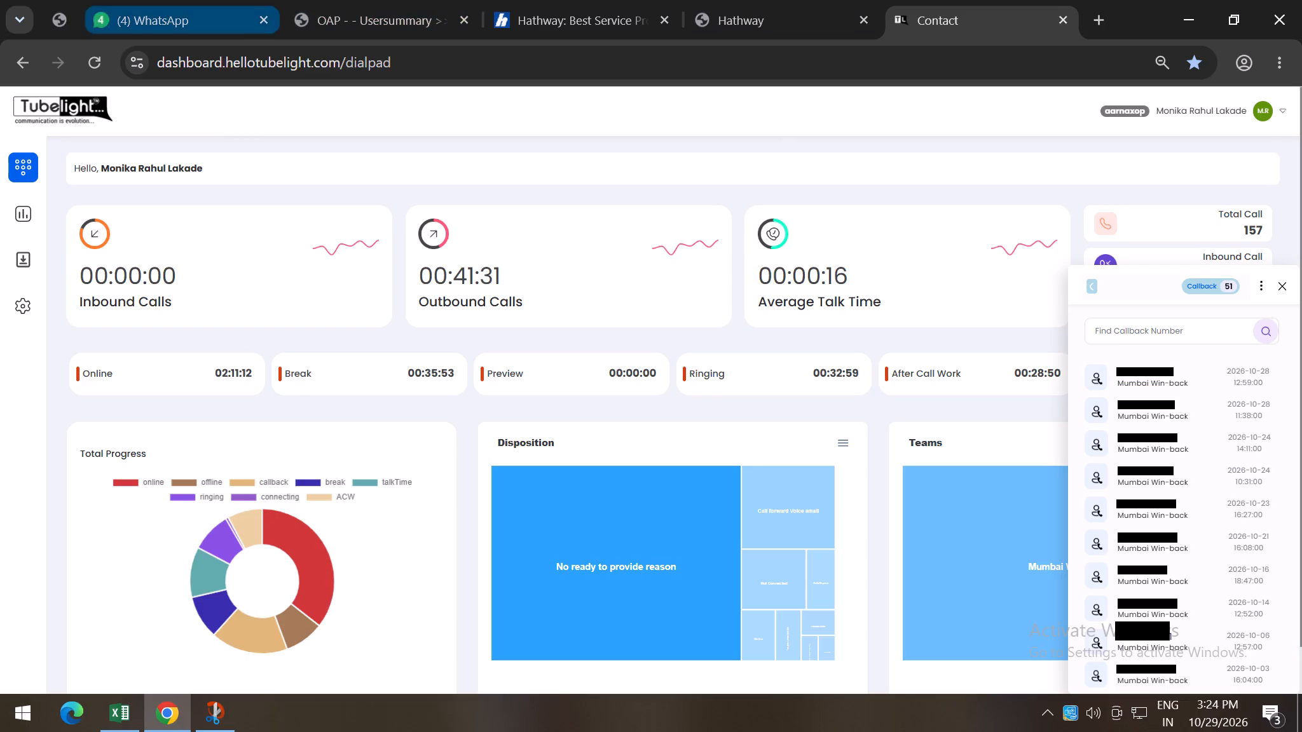
left_click(807, 3)
scroll(552, 441, "down", 2)
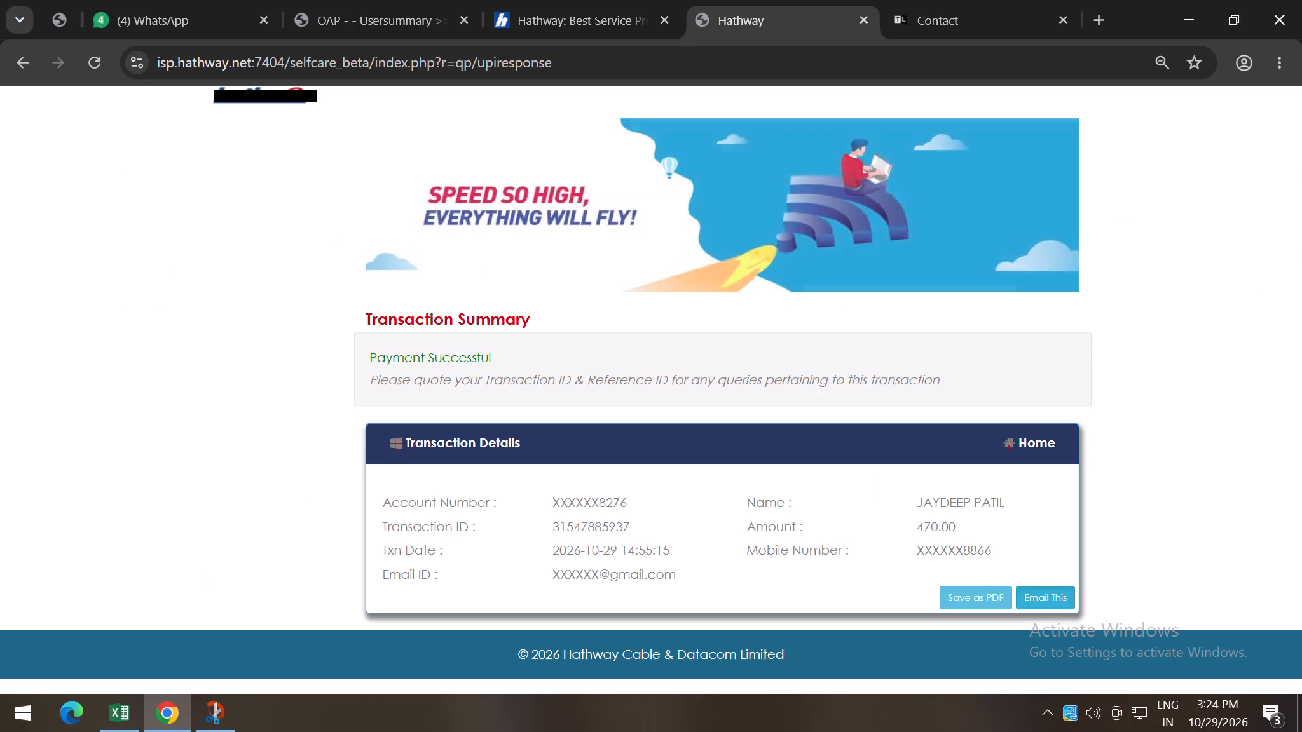
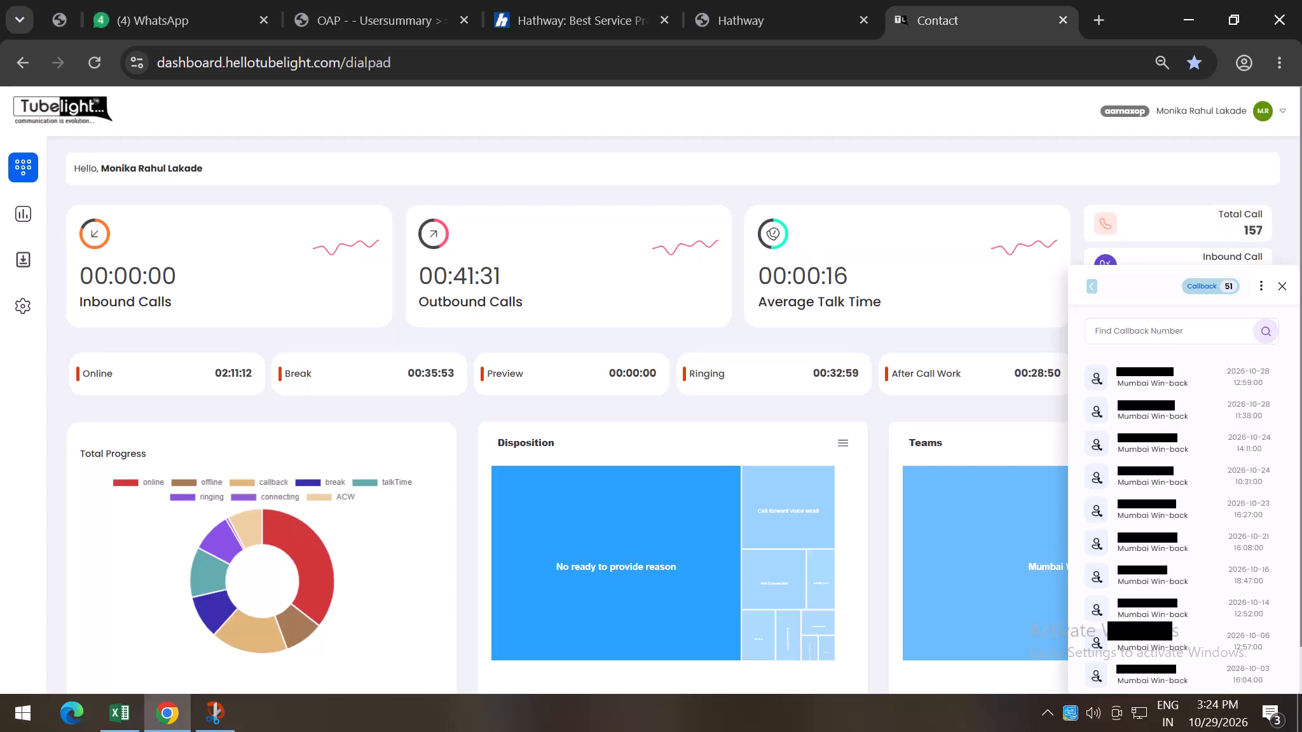
Recheck the transaction summary on the Hathway payment page and return to the Tubelight dashboard with the callback list.
left_click(762, 4)
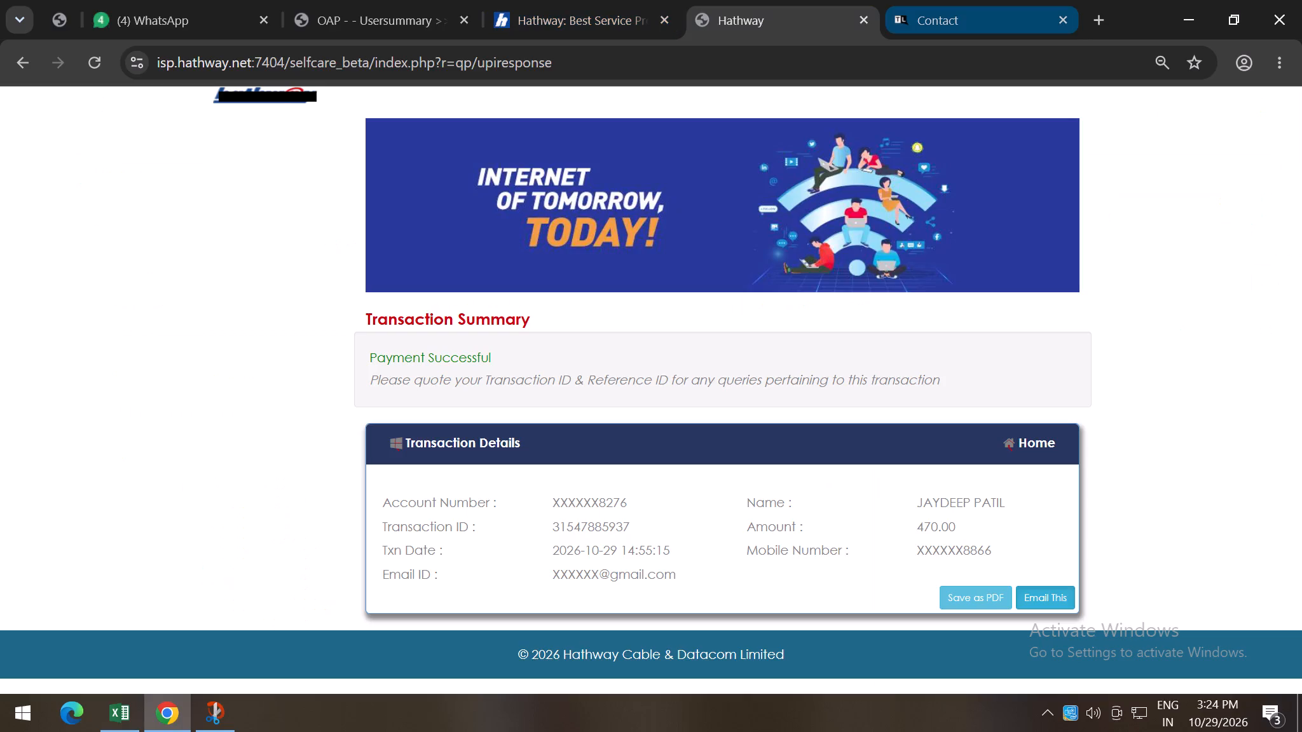
left_click(924, 0)
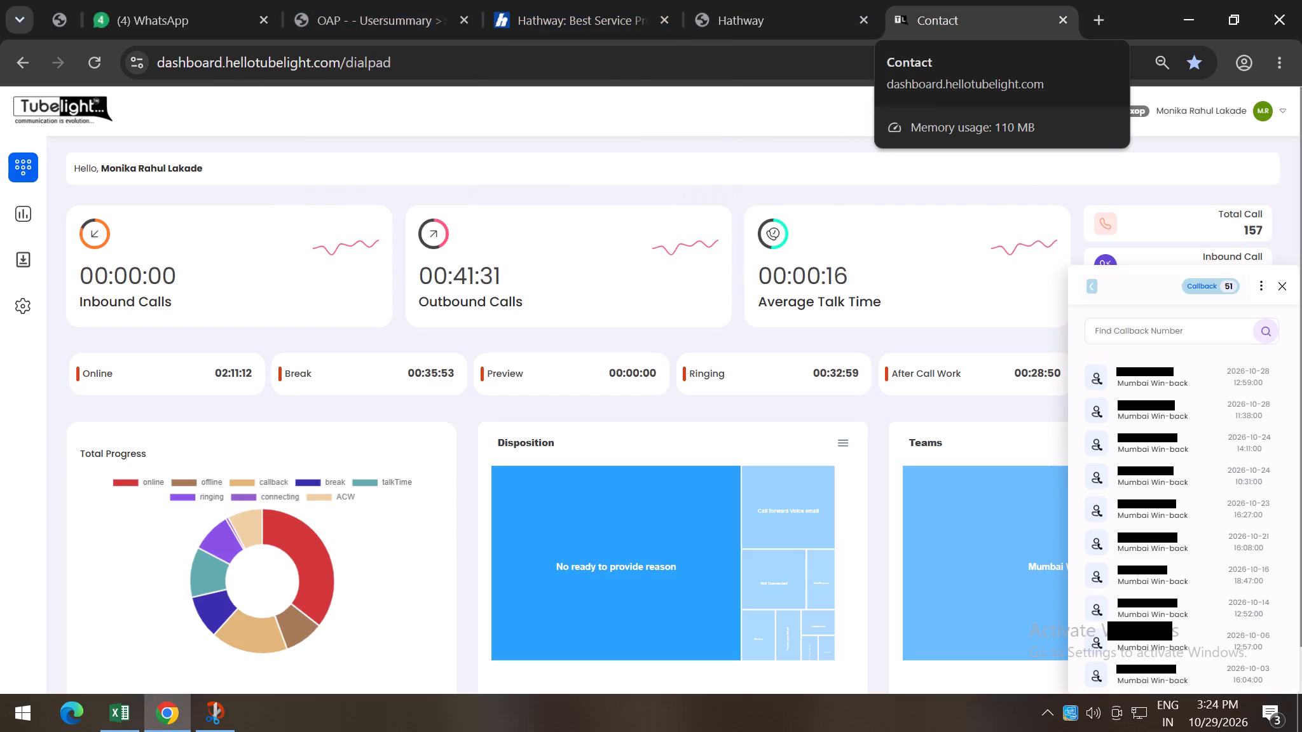
left_click(990, 17)
scroll(891, 264, "down", 4)
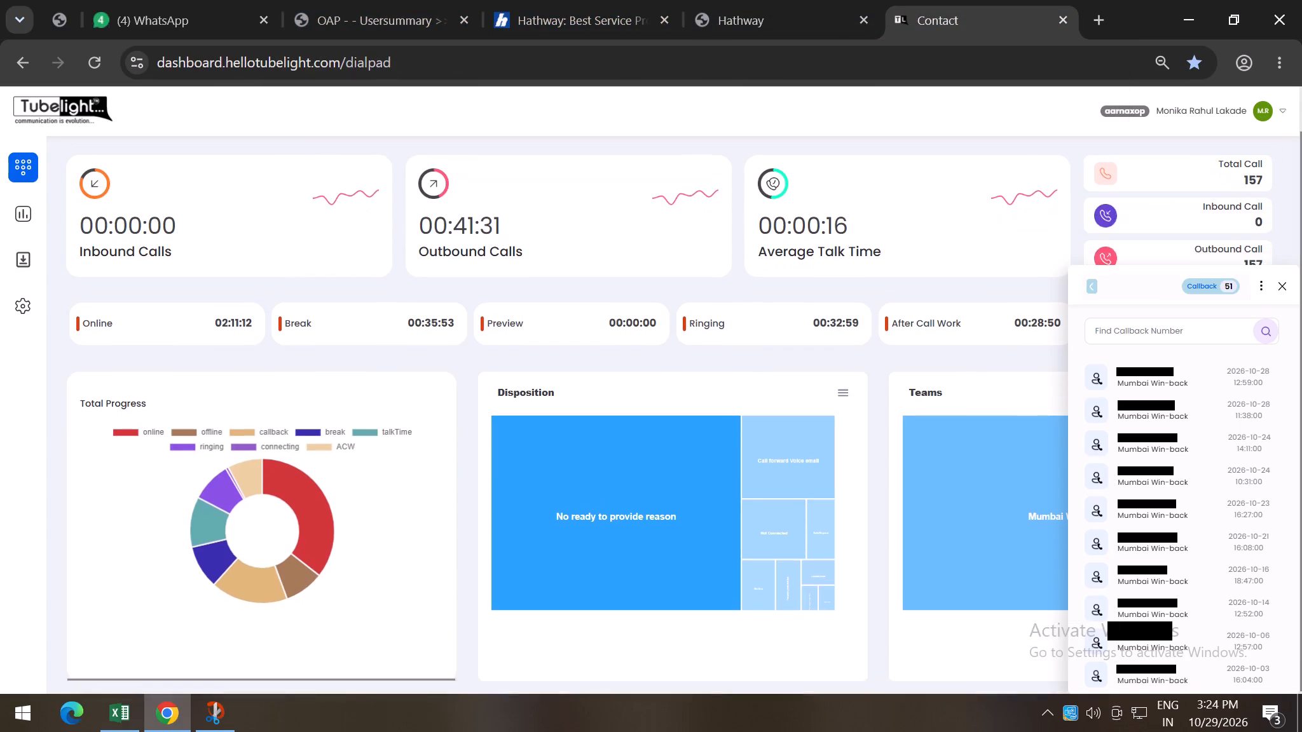
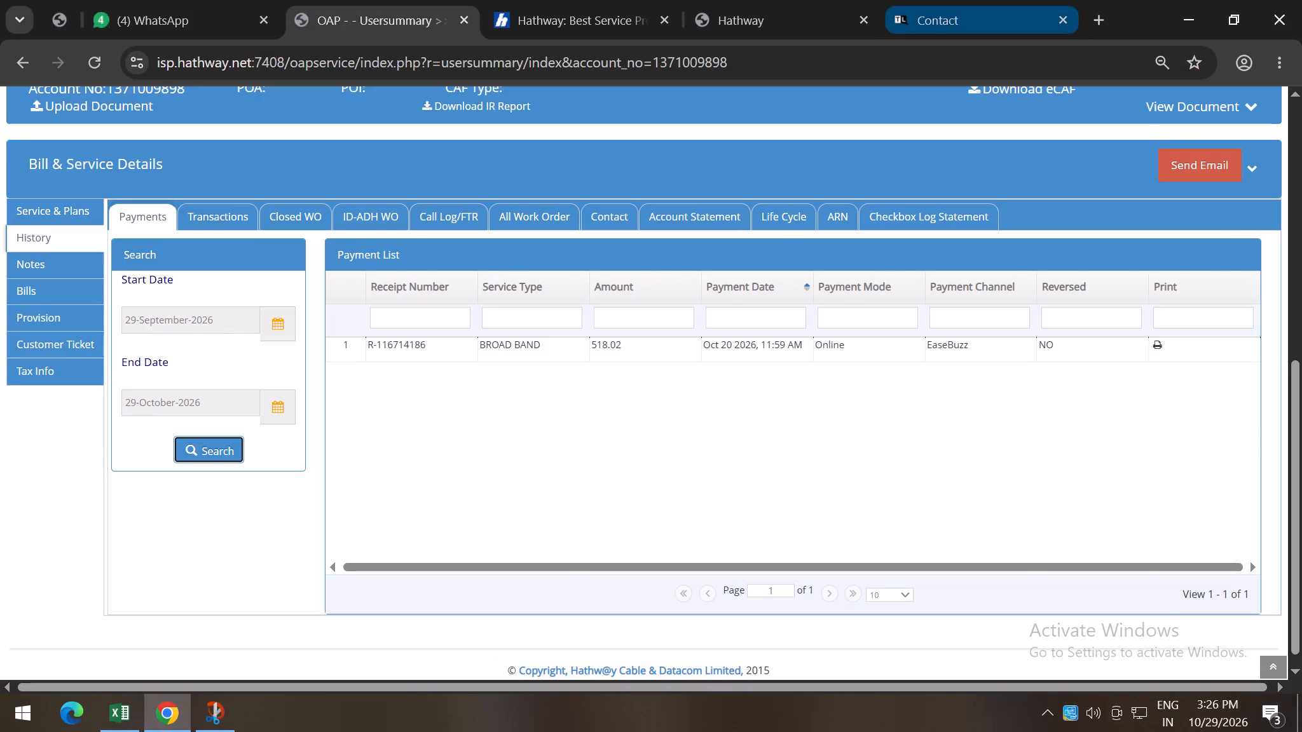
Switch from the OAP payment history to the Tubelight dashboard and view the top of the Mumbai Win-back callback list.
left_click(1022, 10)
scroll(903, 261, "up", 2)
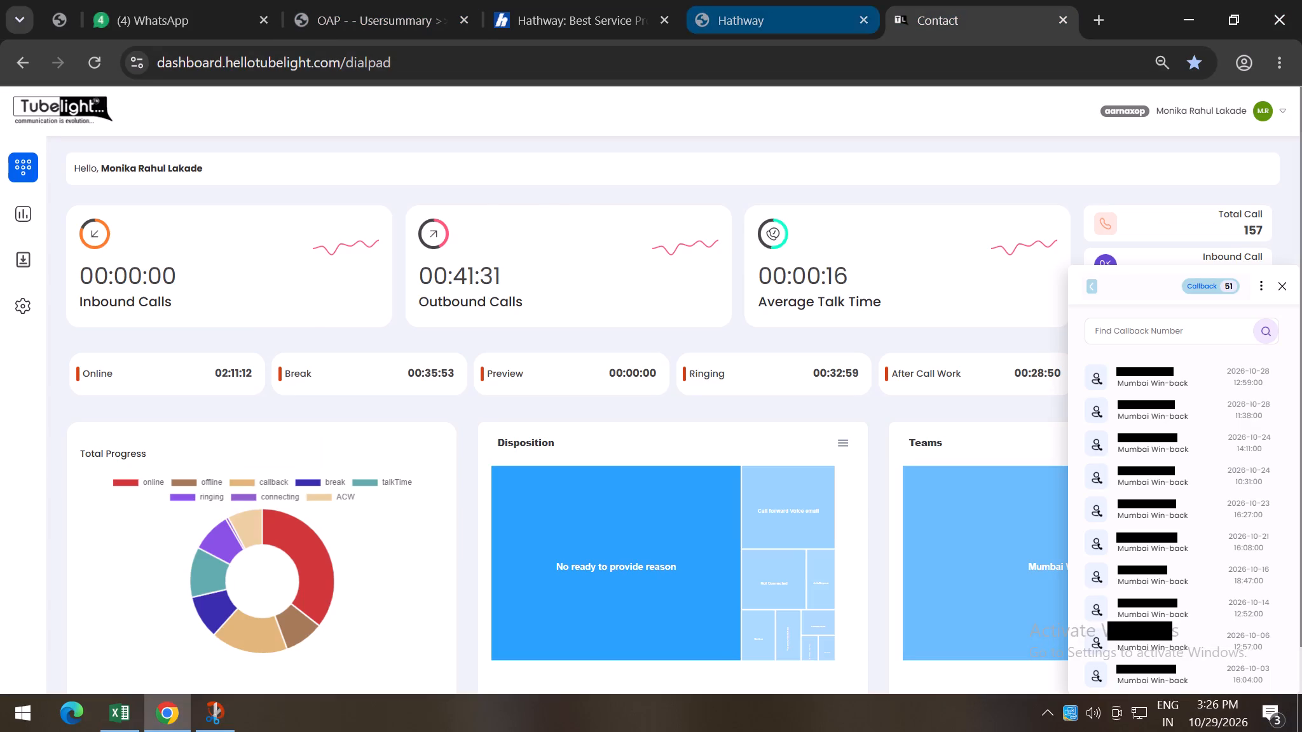
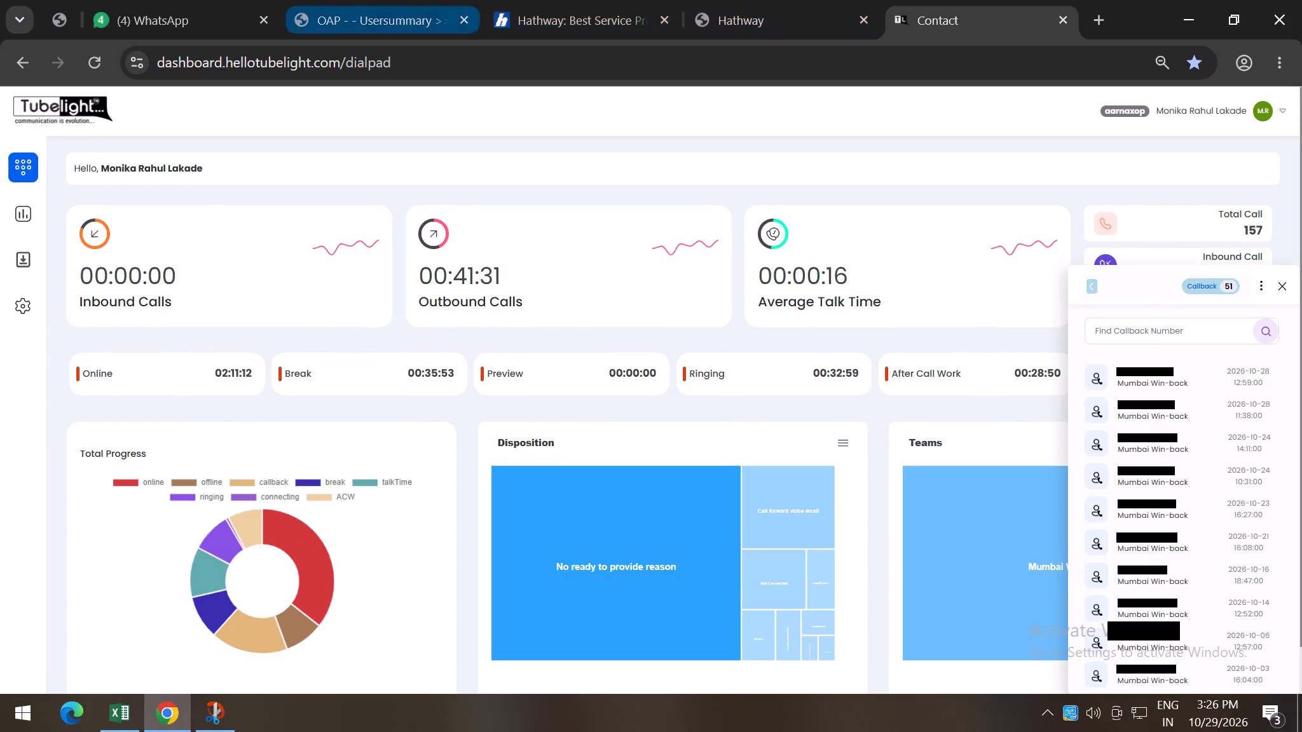
Review the customer's payment list in the OAP user summary history.
scroll(411, 151, "up", 2)
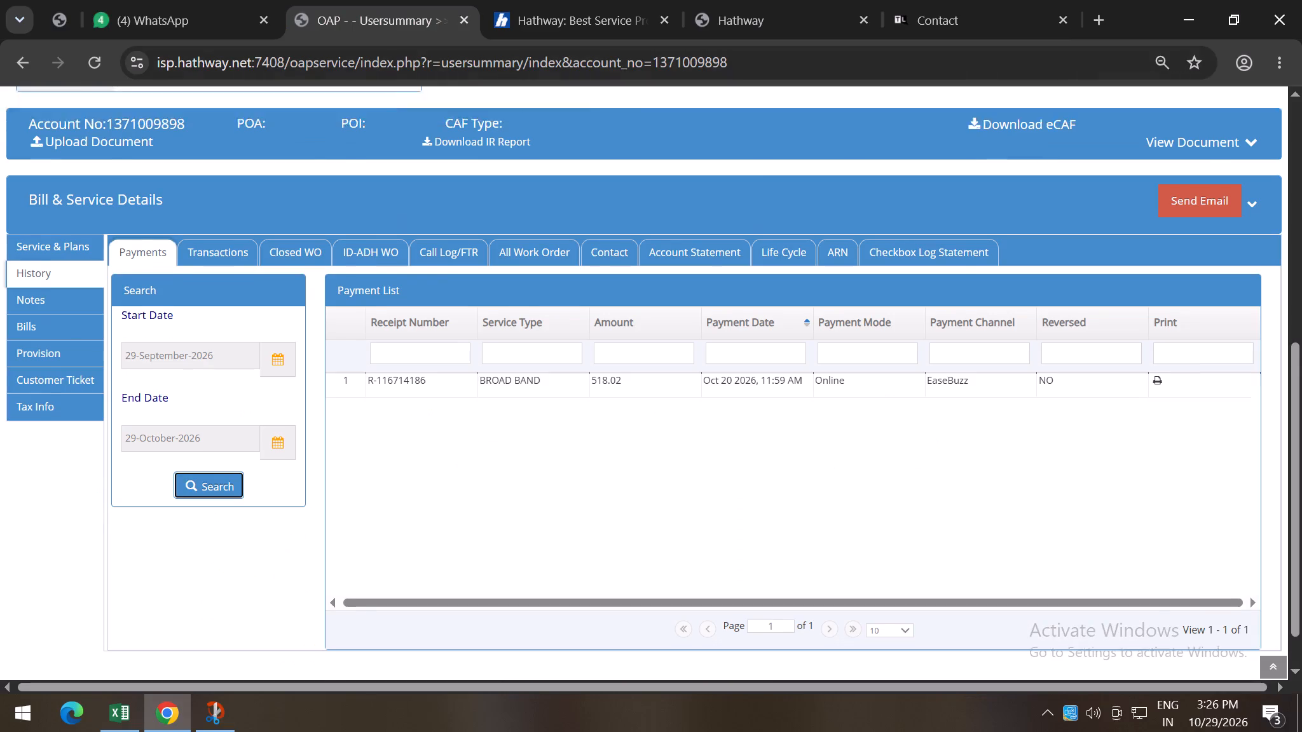
scroll(432, 212, "down", 1)
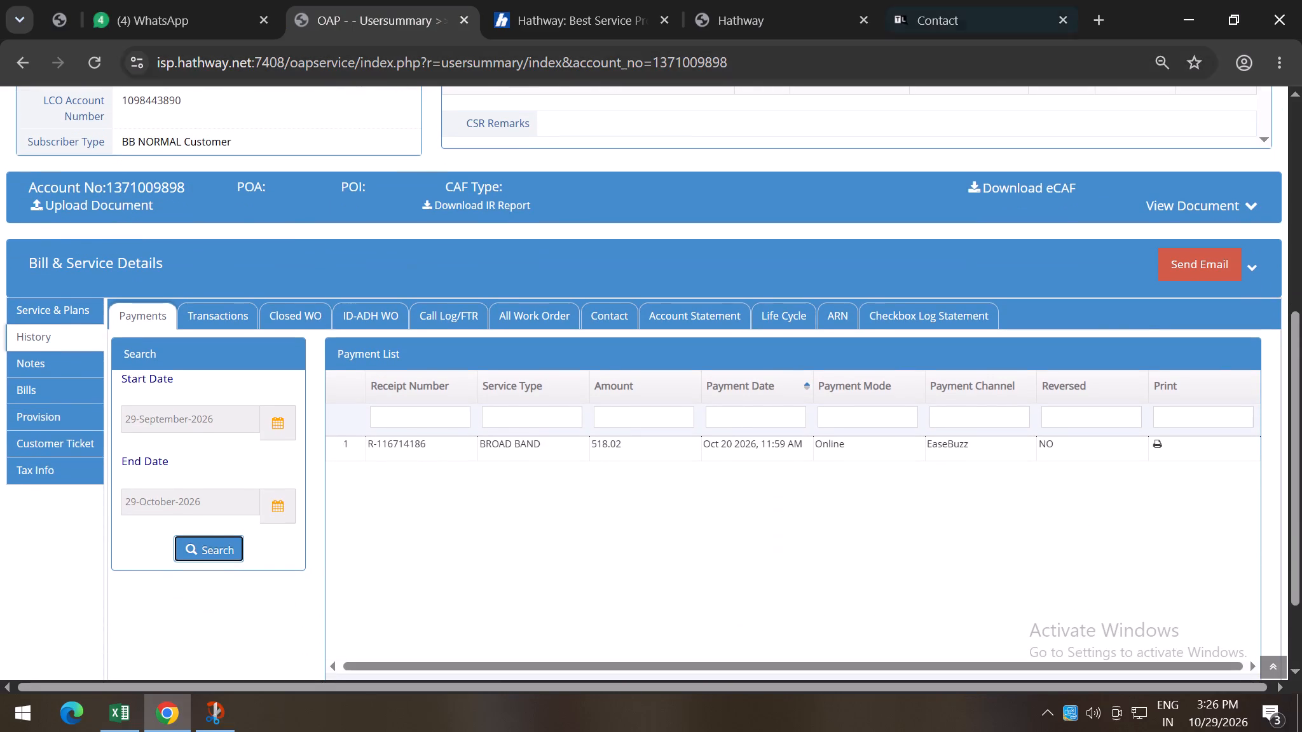
Switch to the Tubelight dashboard, check the recent calls list and reopen the callback list.
left_click(912, 18)
left_click(1094, 292)
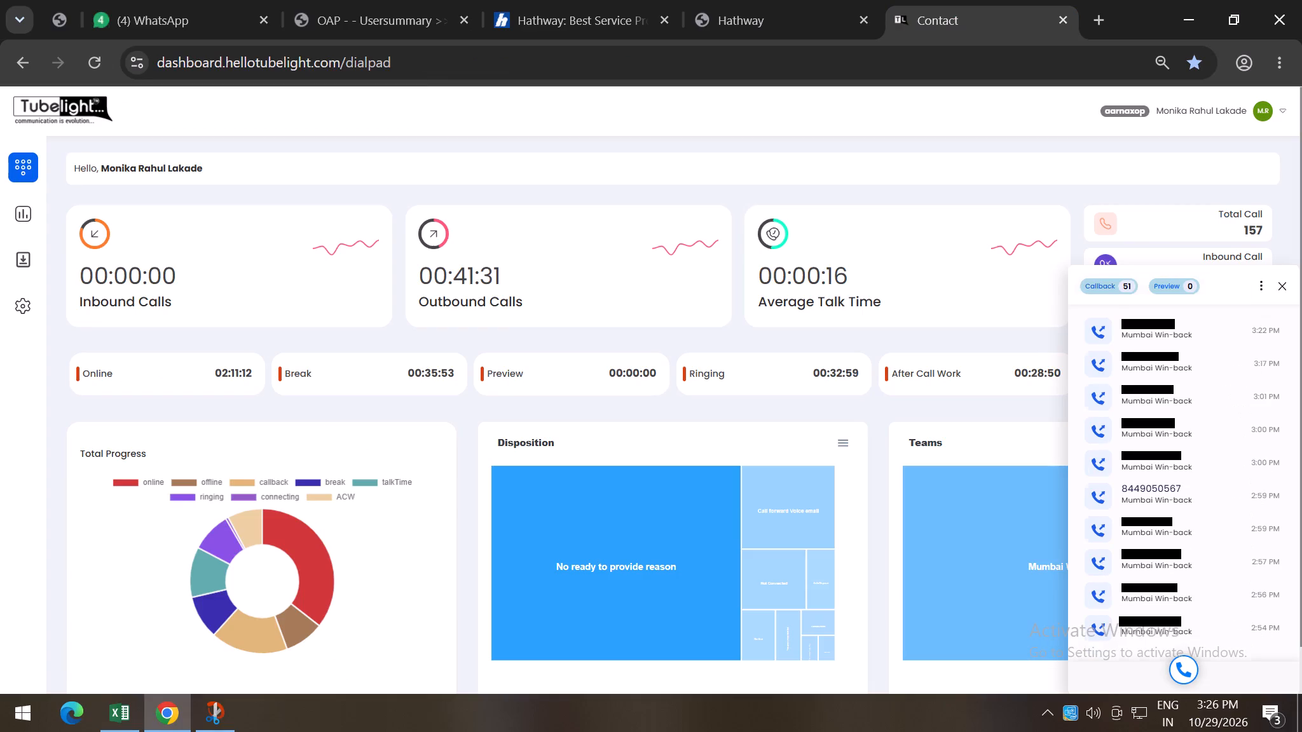
double_click(1126, 316)
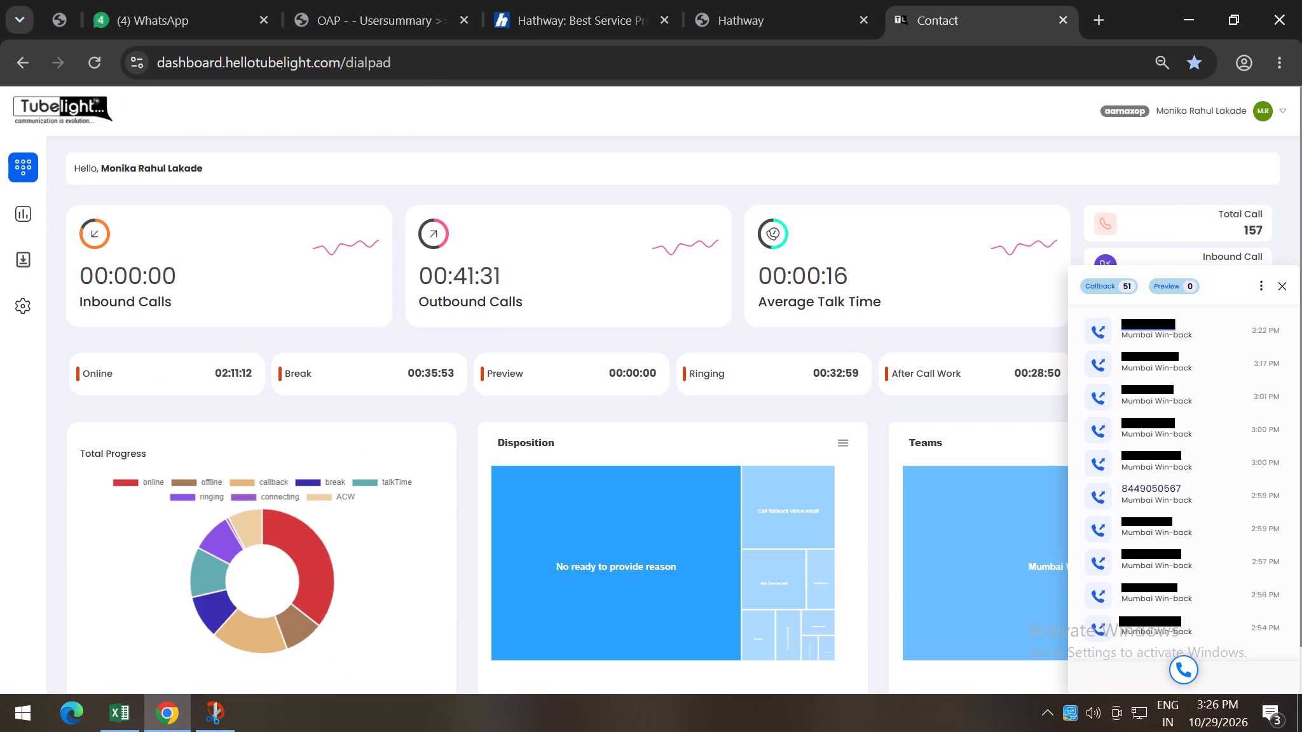
left_click(1108, 290)
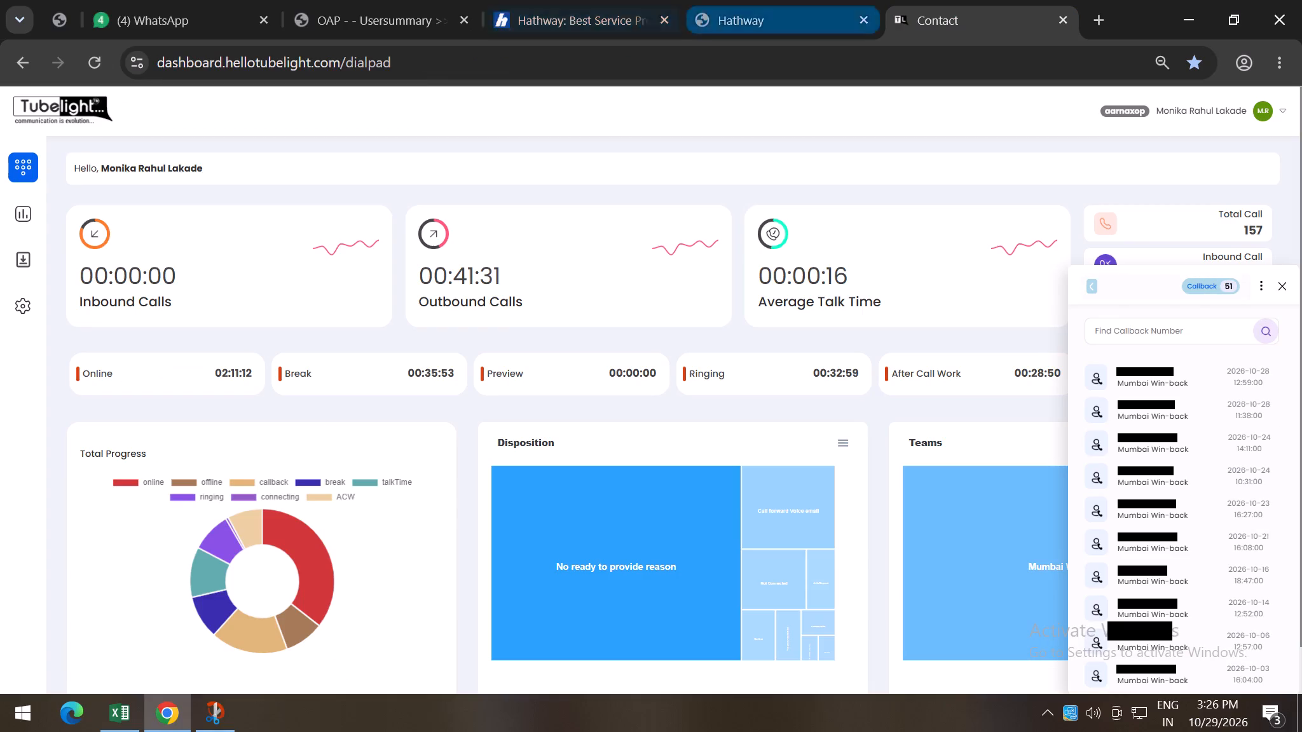
Recheck the transaction summary on the Hathway payment page and return to the callback list on the Tubelight dashboard.
left_click(711, 4)
left_click(1000, 0)
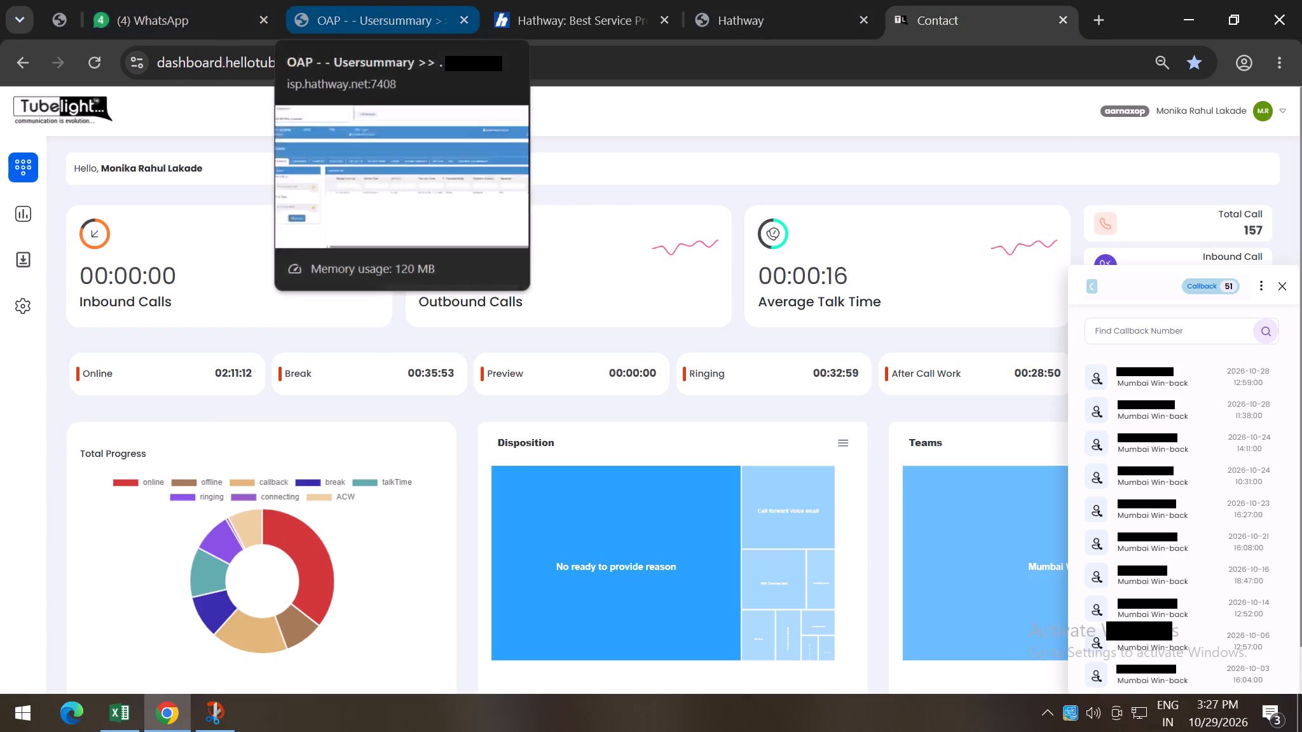
left_click(1020, 1)
scroll(850, 181, "up", 2)
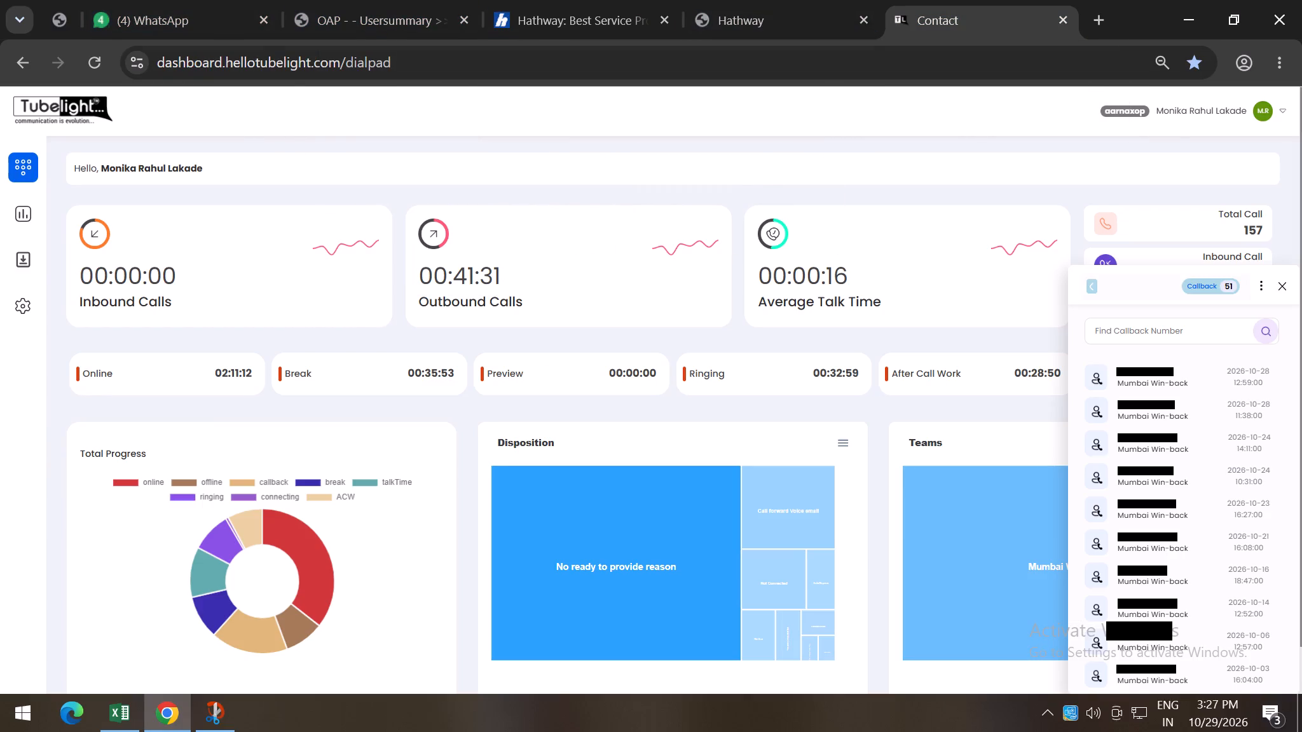
left_click(781, 0)
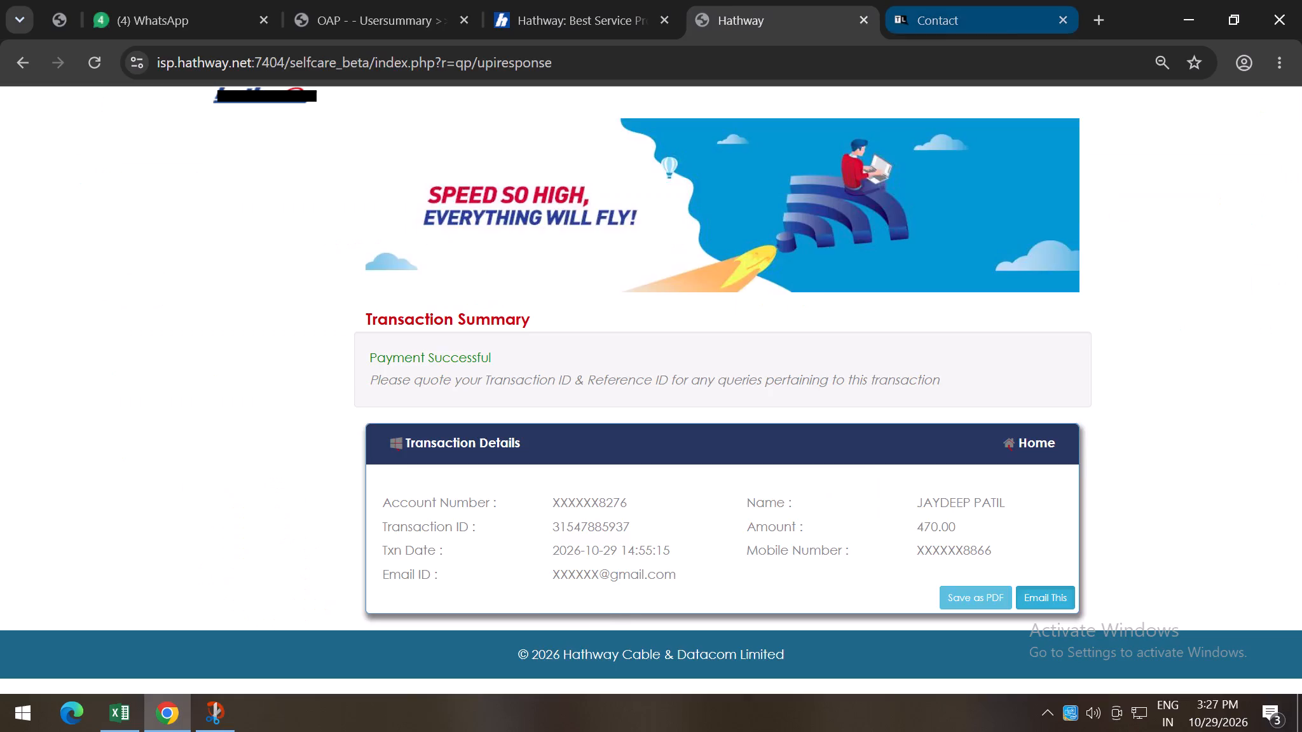
left_click(987, 0)
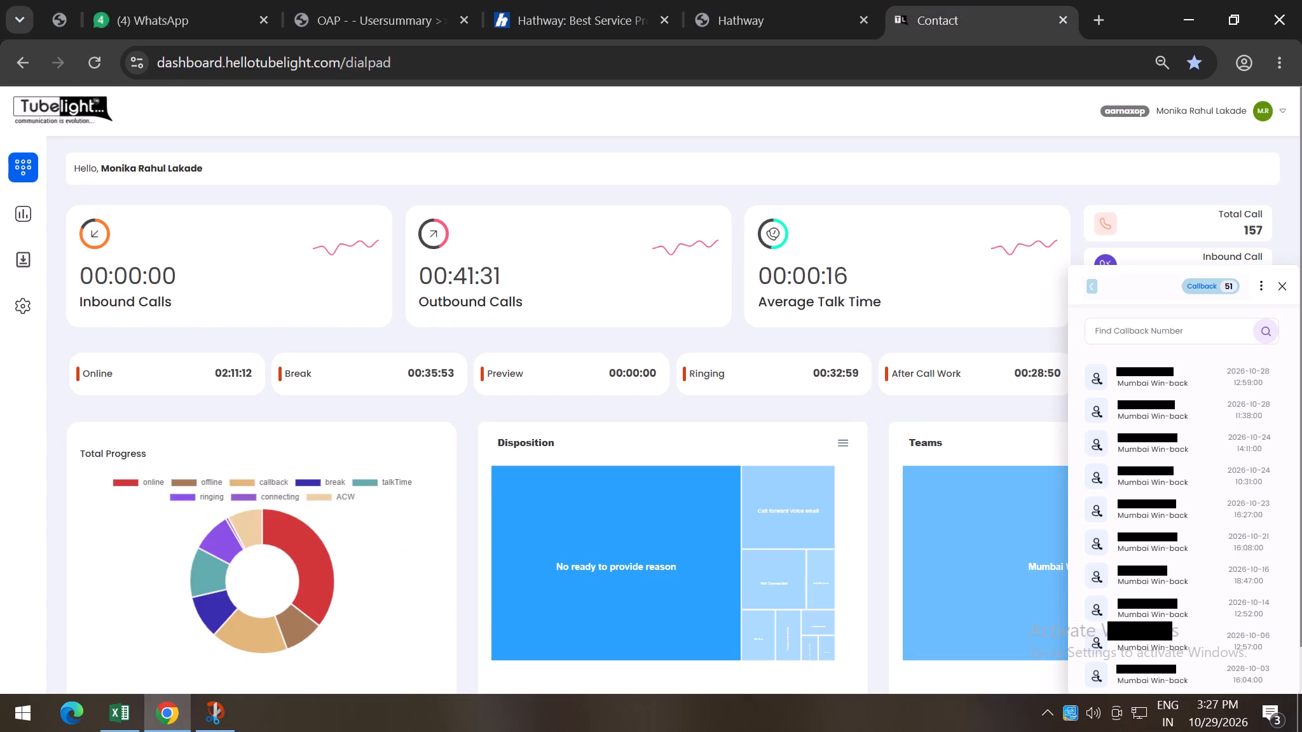
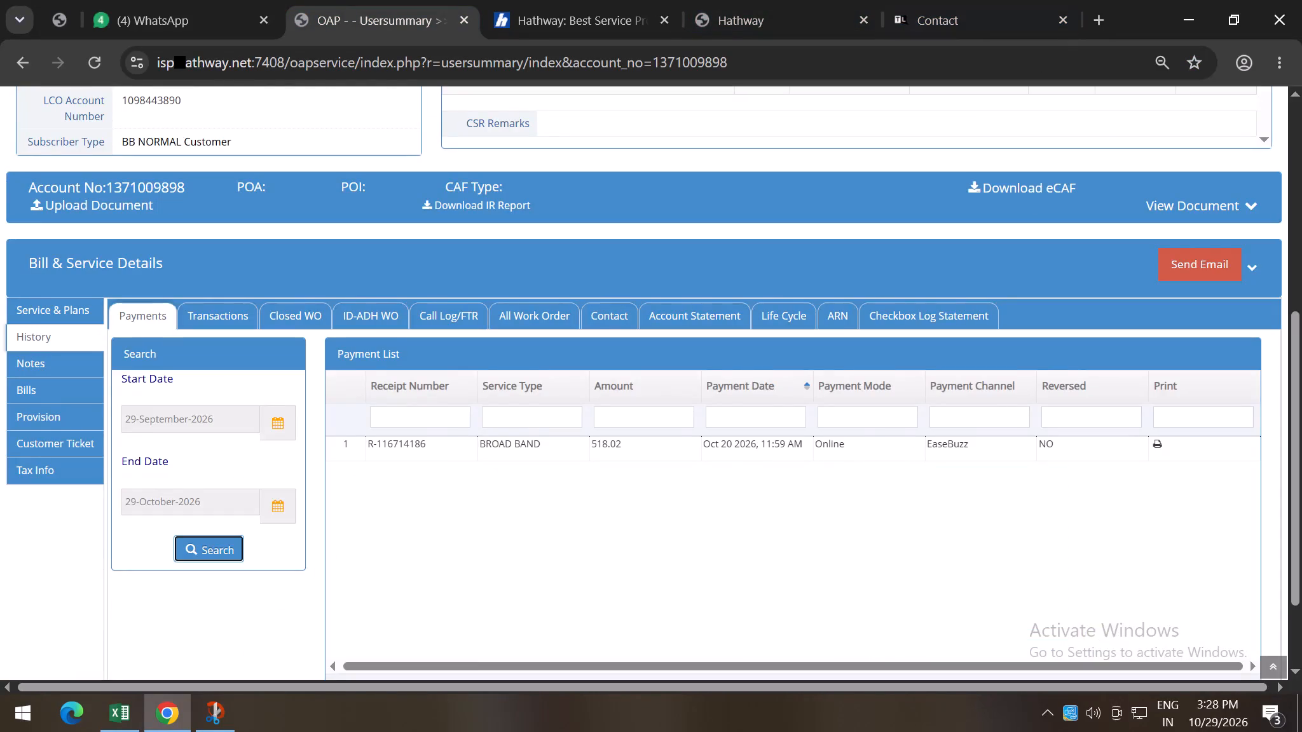
Hide the customer's mobile number and e-mail address in the Service Details of the OAP user summary.
scroll(433, 343, "up", 8)
scroll(413, 384, "down", 4)
scroll(377, 248, "up", 2)
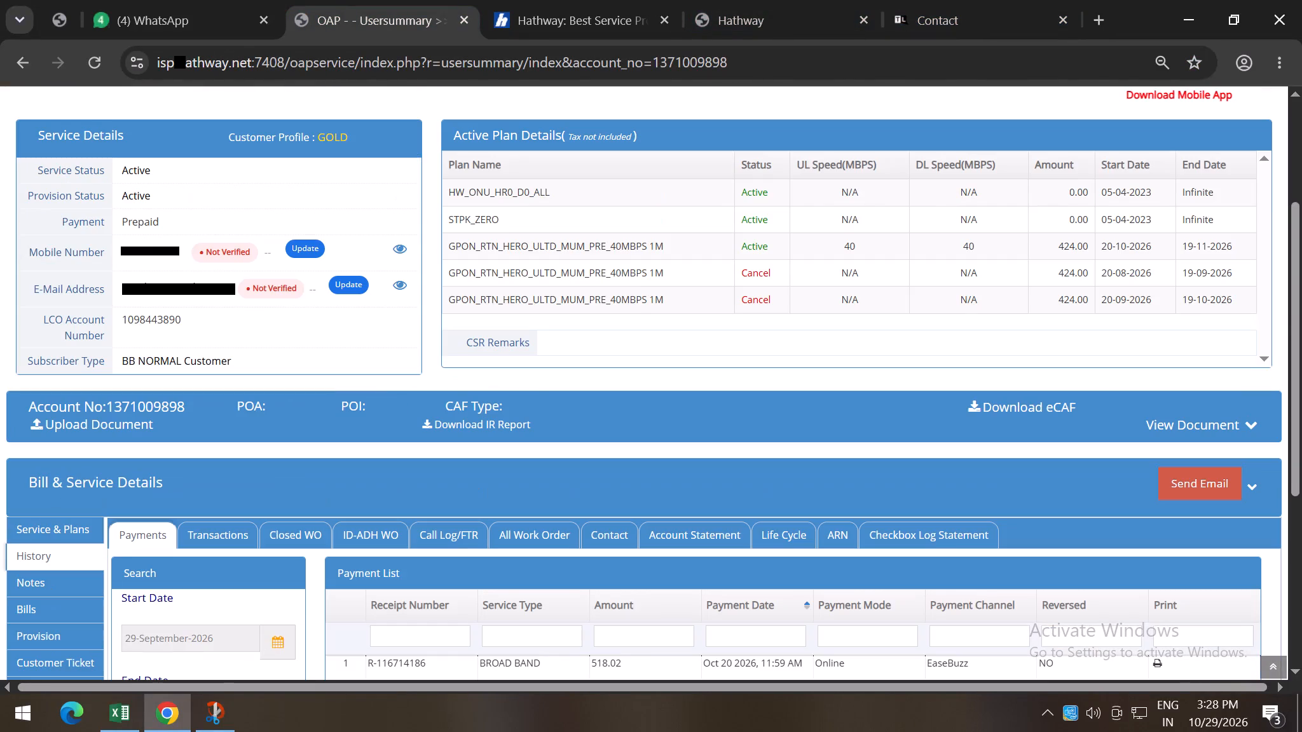
left_click(397, 249)
left_click(406, 293)
double_click(406, 292)
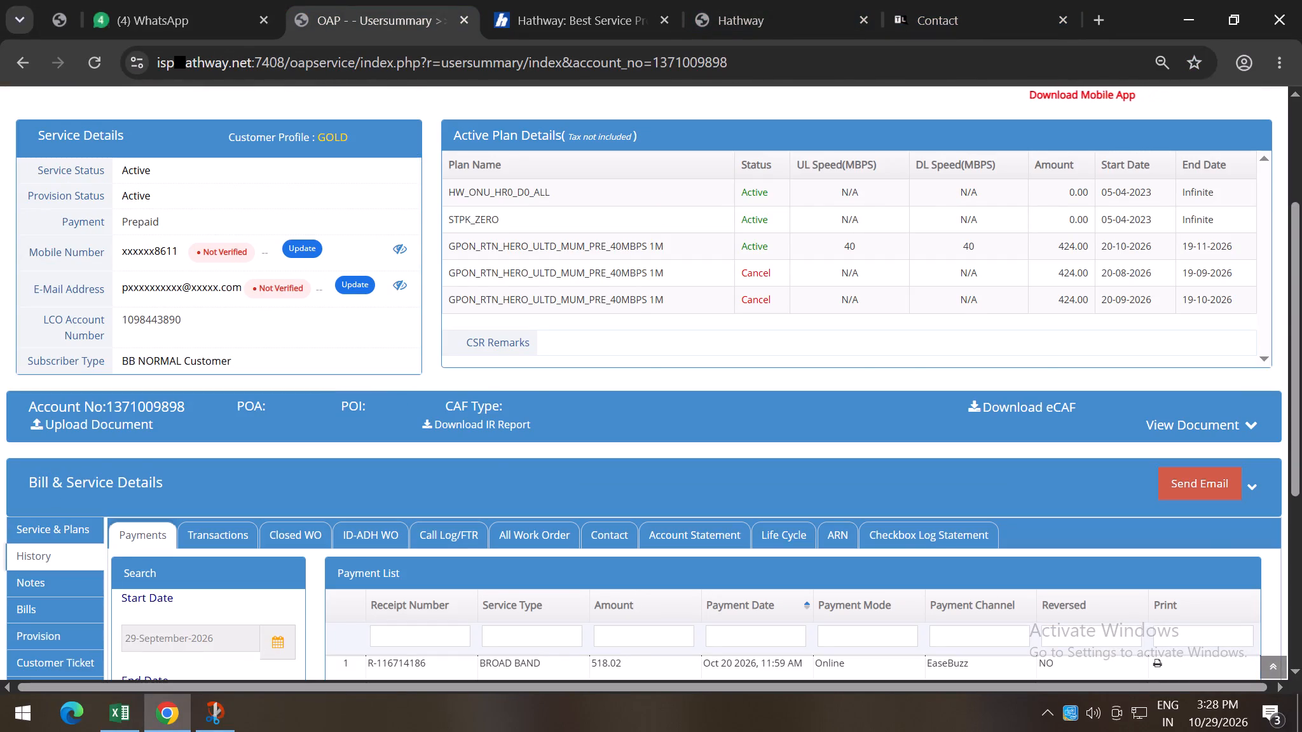
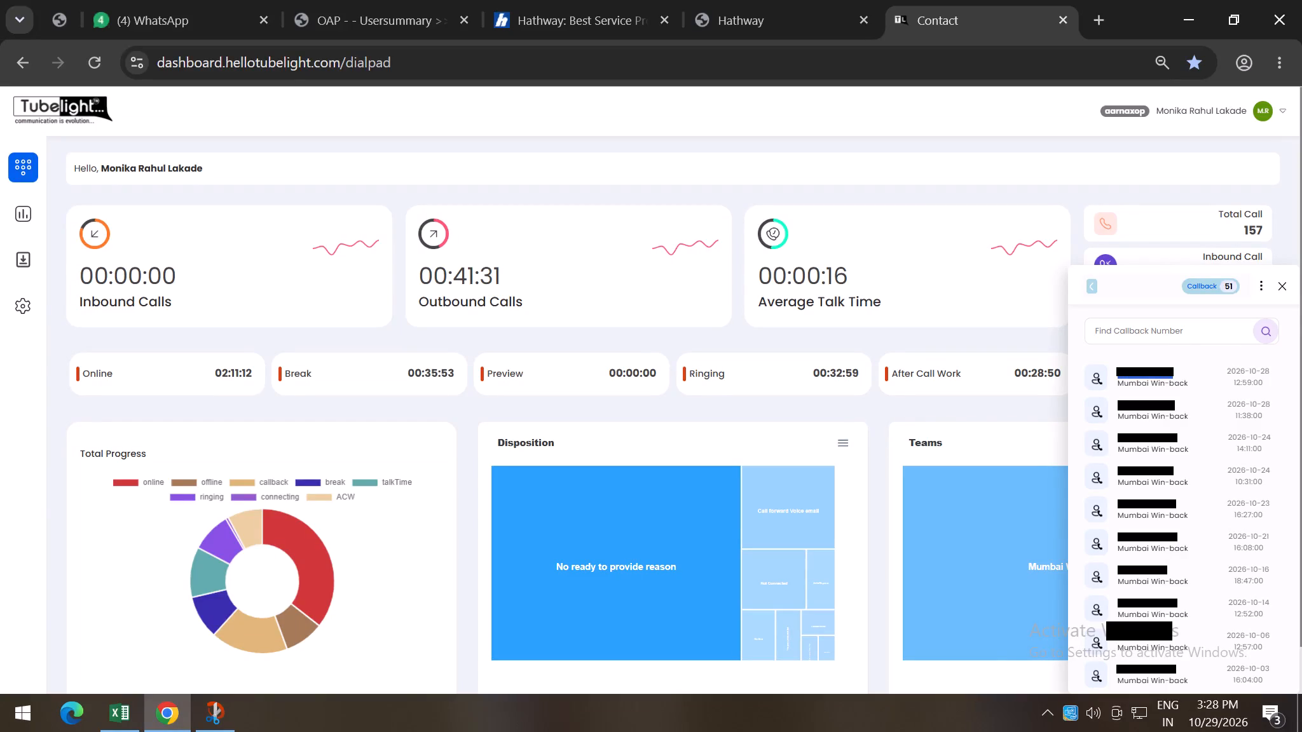
Switch to the OAP user summary, paste the copied customer number into the account search and open the choice of search criterion.
left_click(363, 0)
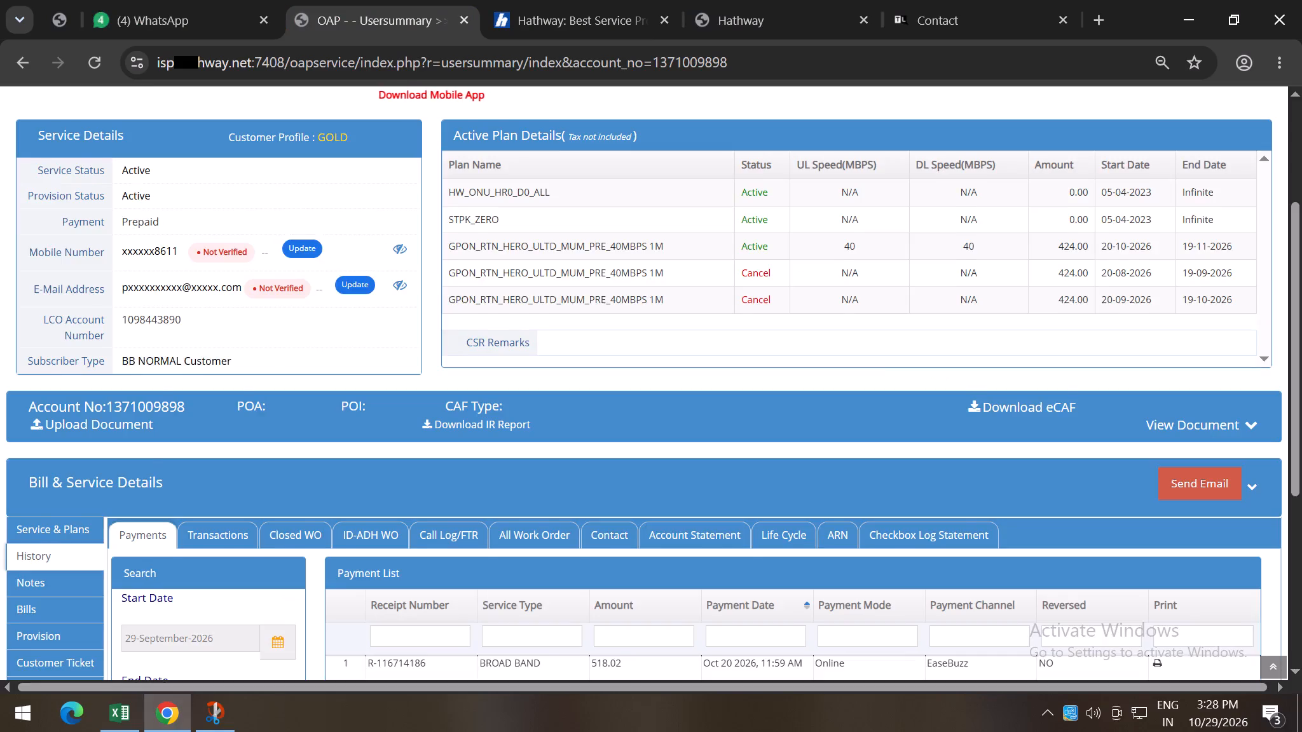
scroll(1030, 156, "up", 4)
left_click(991, 118)
left_click(994, 106)
right_click(994, 106)
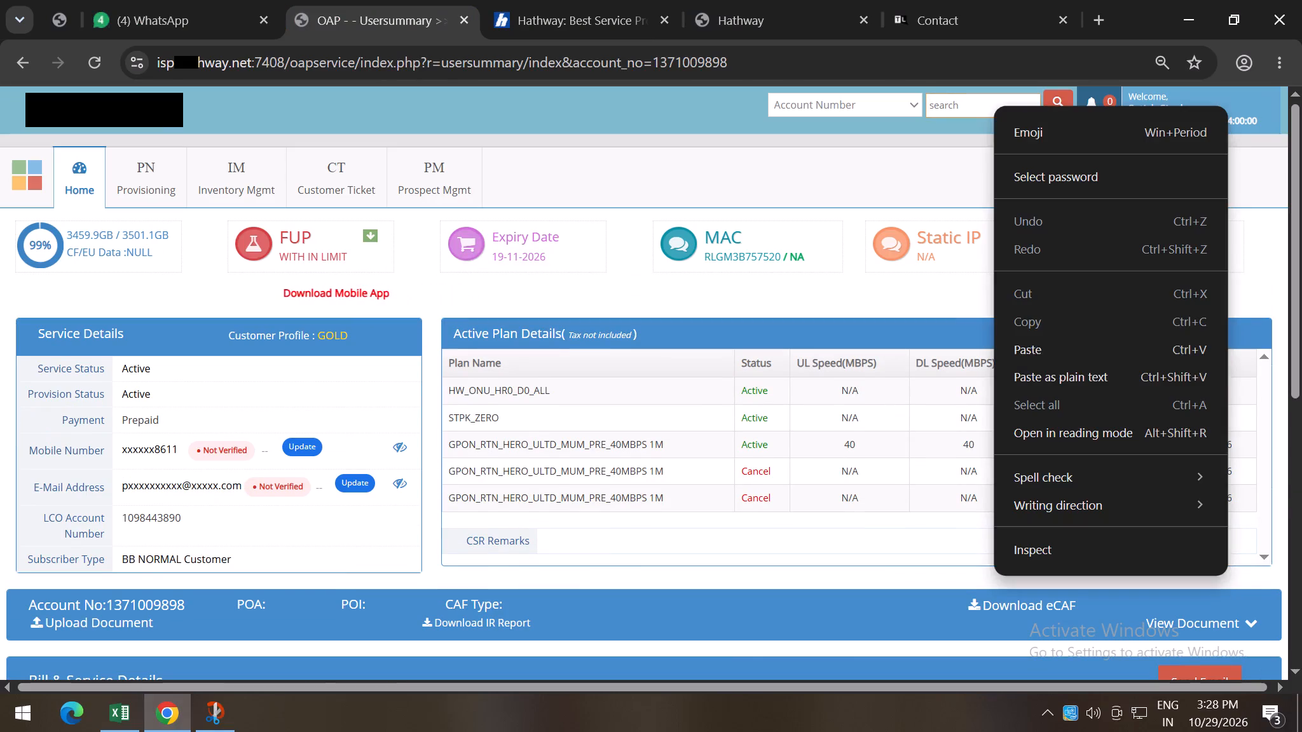
left_click(1031, 348)
left_click(921, 104)
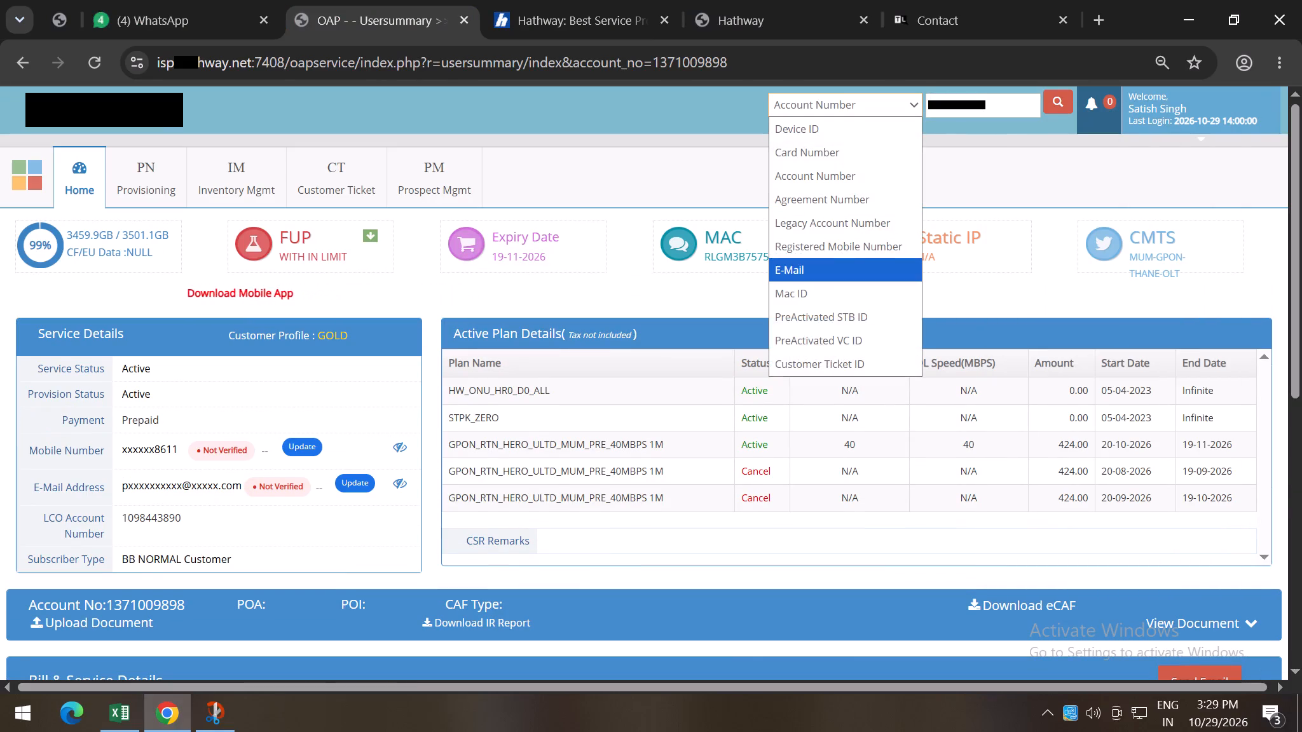
Search OAP for the customer's account by Registered Mobile Number.
left_click(888, 249)
left_click(1059, 102)
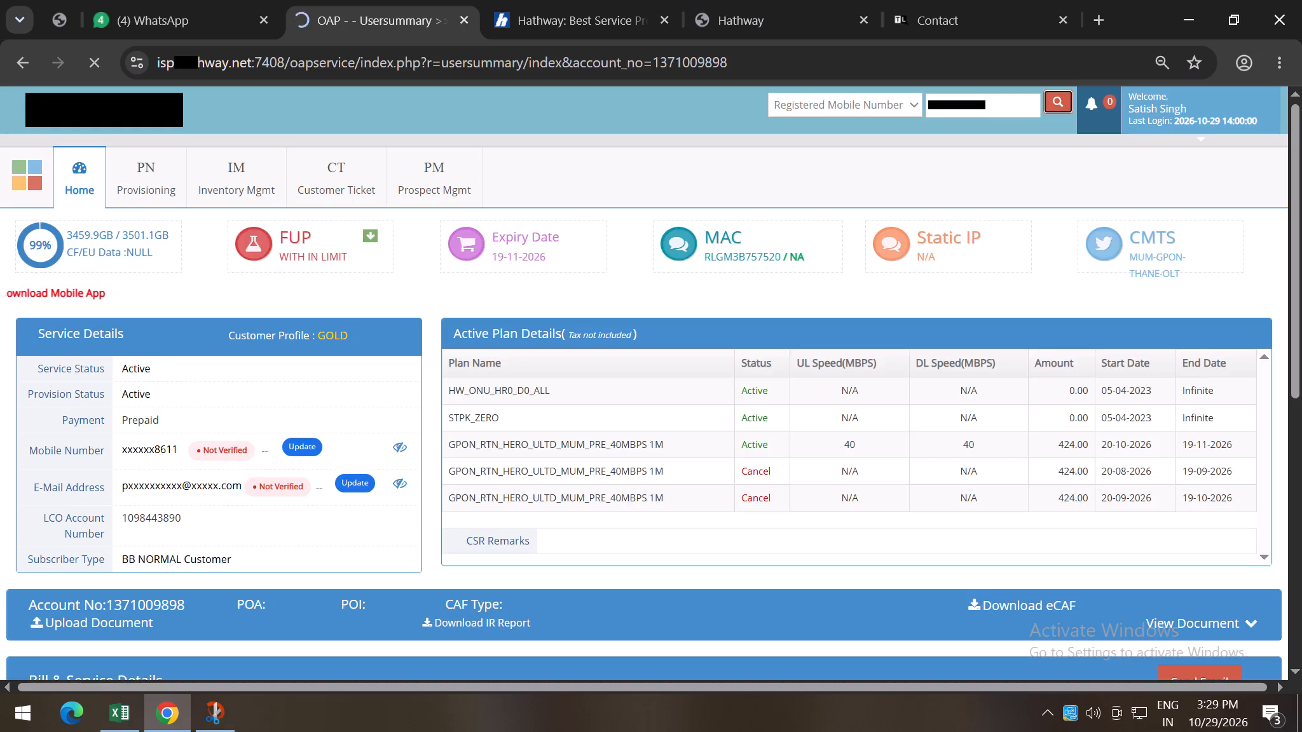
scroll(145, 518, "down", 4)
scroll(214, 323, "up", 1)
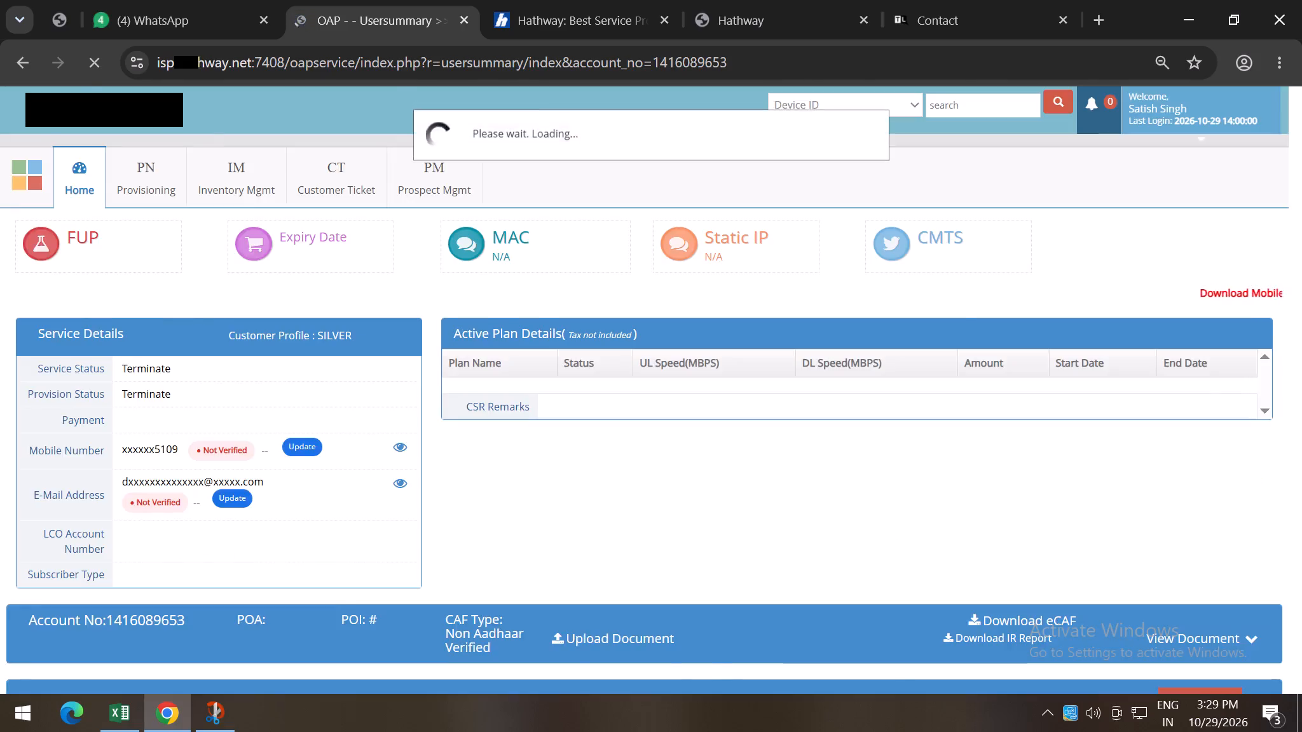
Reveal the masked mobile number and e-mail address in the account's Service Details.
left_click(406, 158)
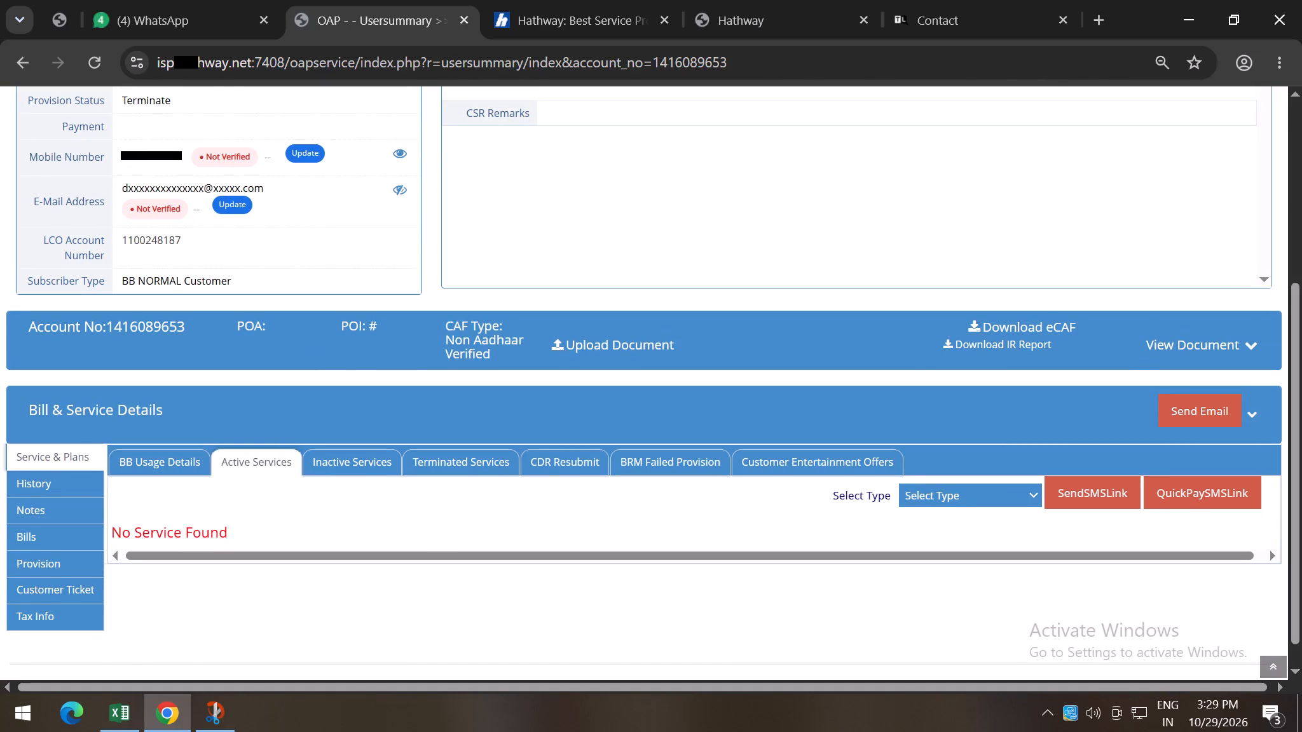
left_click(406, 186)
scroll(287, 267, "up", 1)
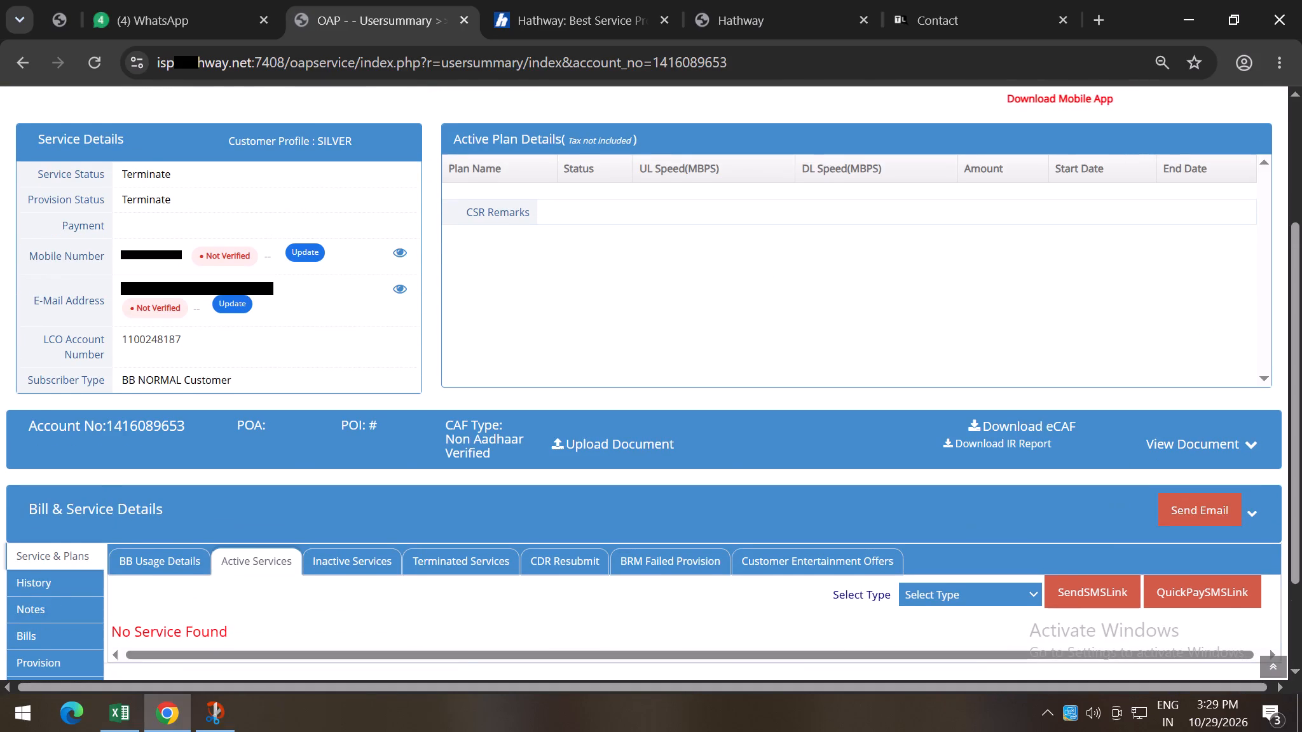
scroll(150, 330, "up", 1)
scroll(154, 375, "down", 6)
Search the account's payment history from 11-February-2020 to 29-October-2026 and review the payment list.
left_click(87, 453)
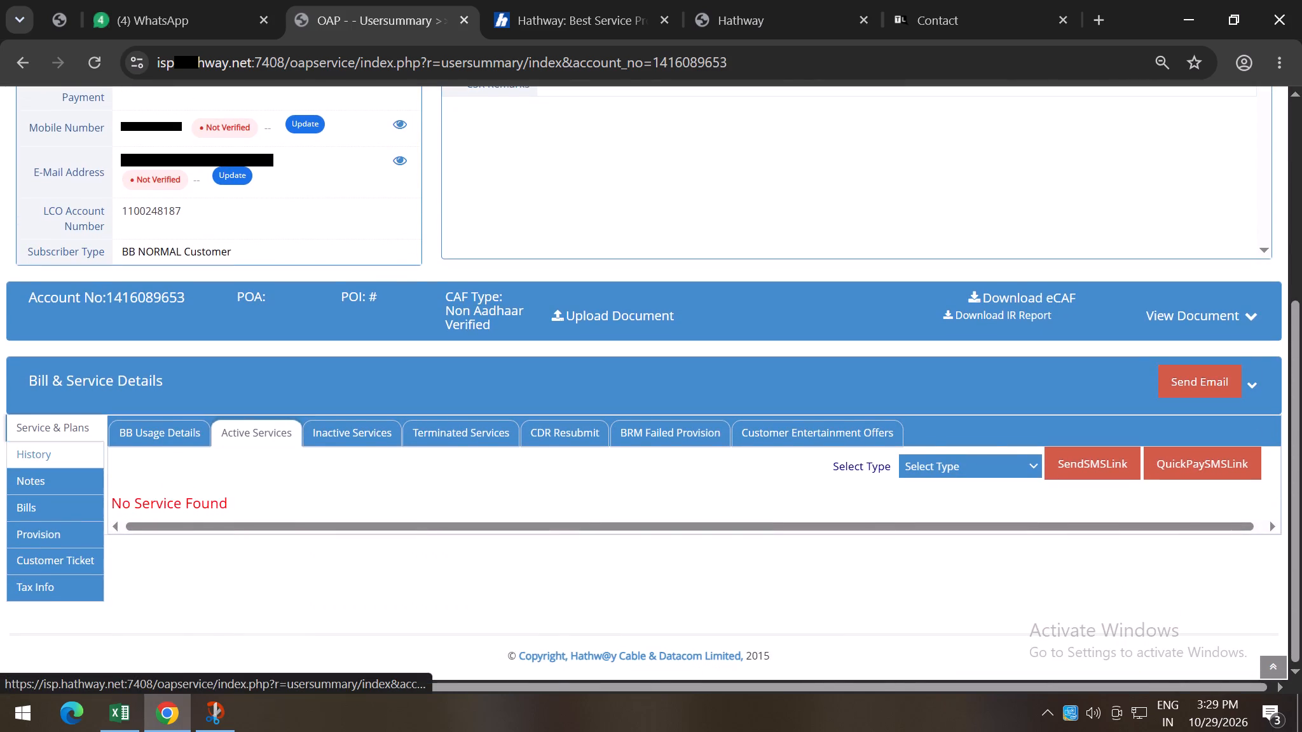
left_click(271, 537)
scroll(202, 585, "down", 6)
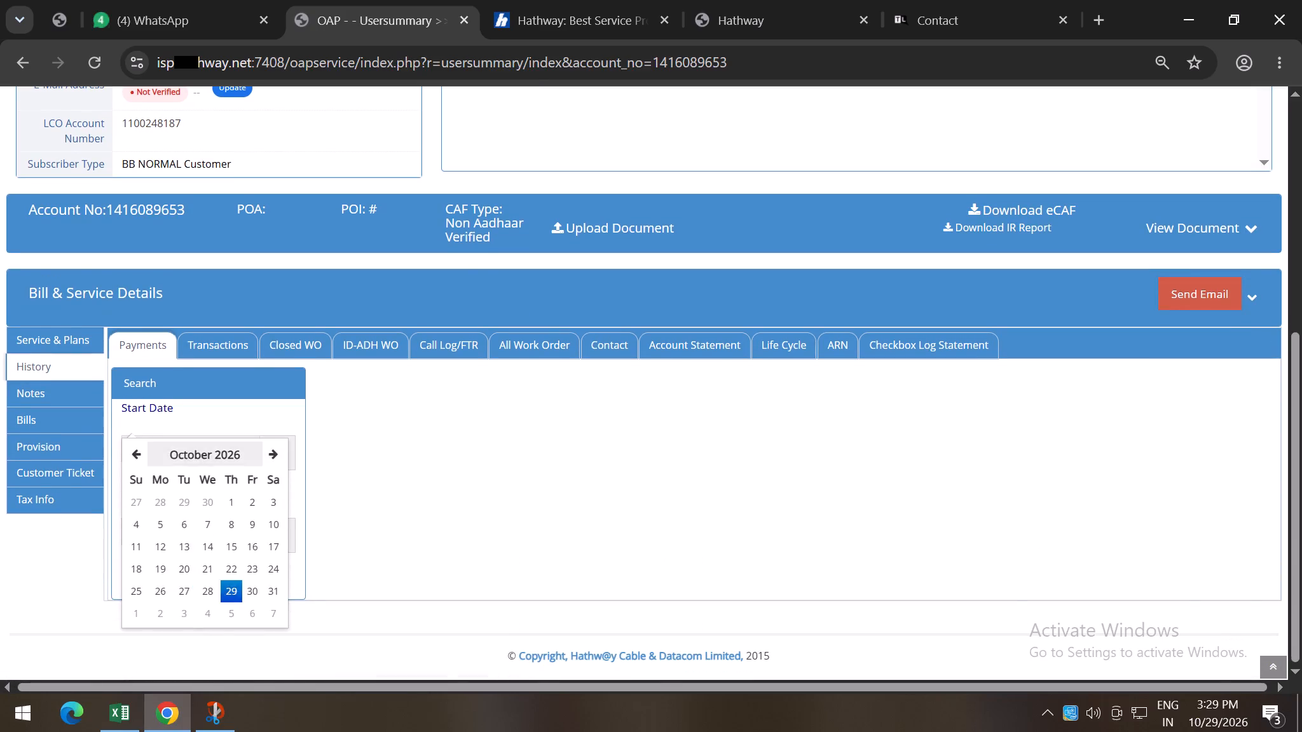
left_click(213, 450)
left_click(204, 455)
left_click(177, 480)
left_click(181, 491)
left_click(193, 543)
left_click_drag(189, 561, 202, 588)
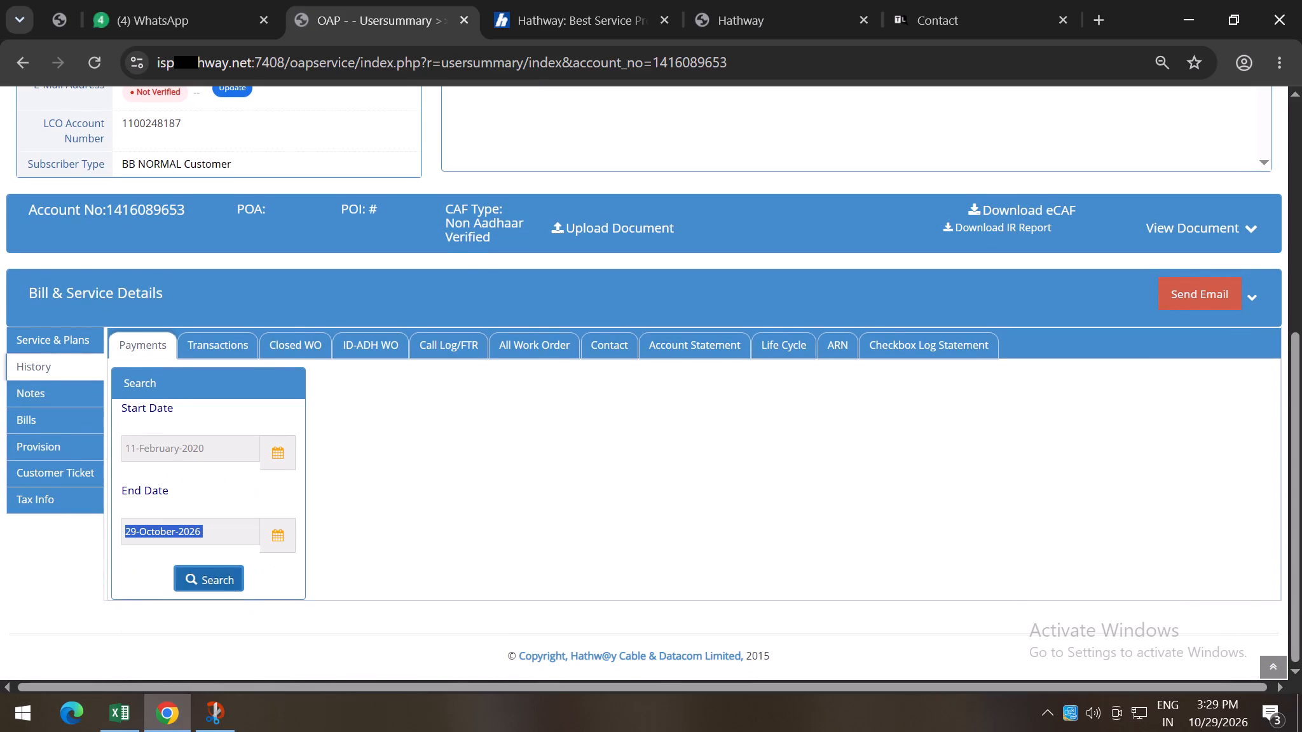
left_click(202, 588)
scroll(205, 586, "down", 6)
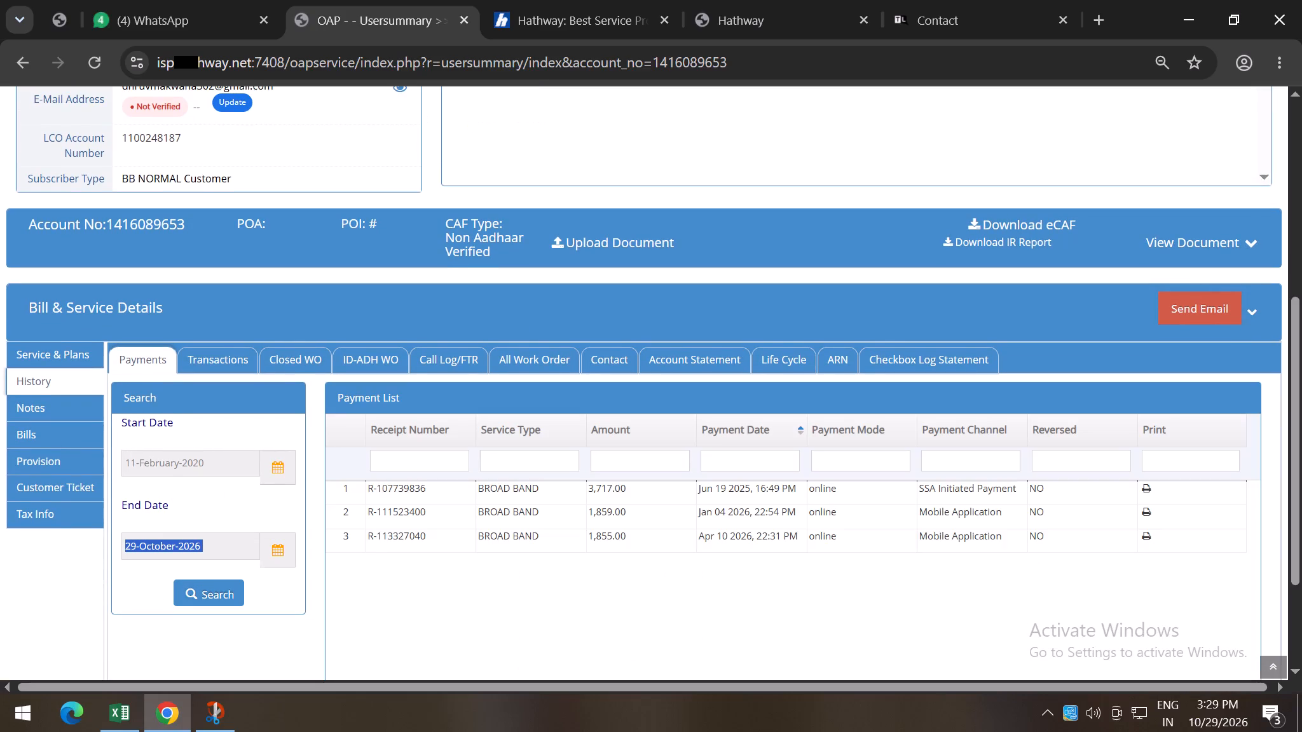
scroll(307, 564, "down", 4)
left_click(240, 386)
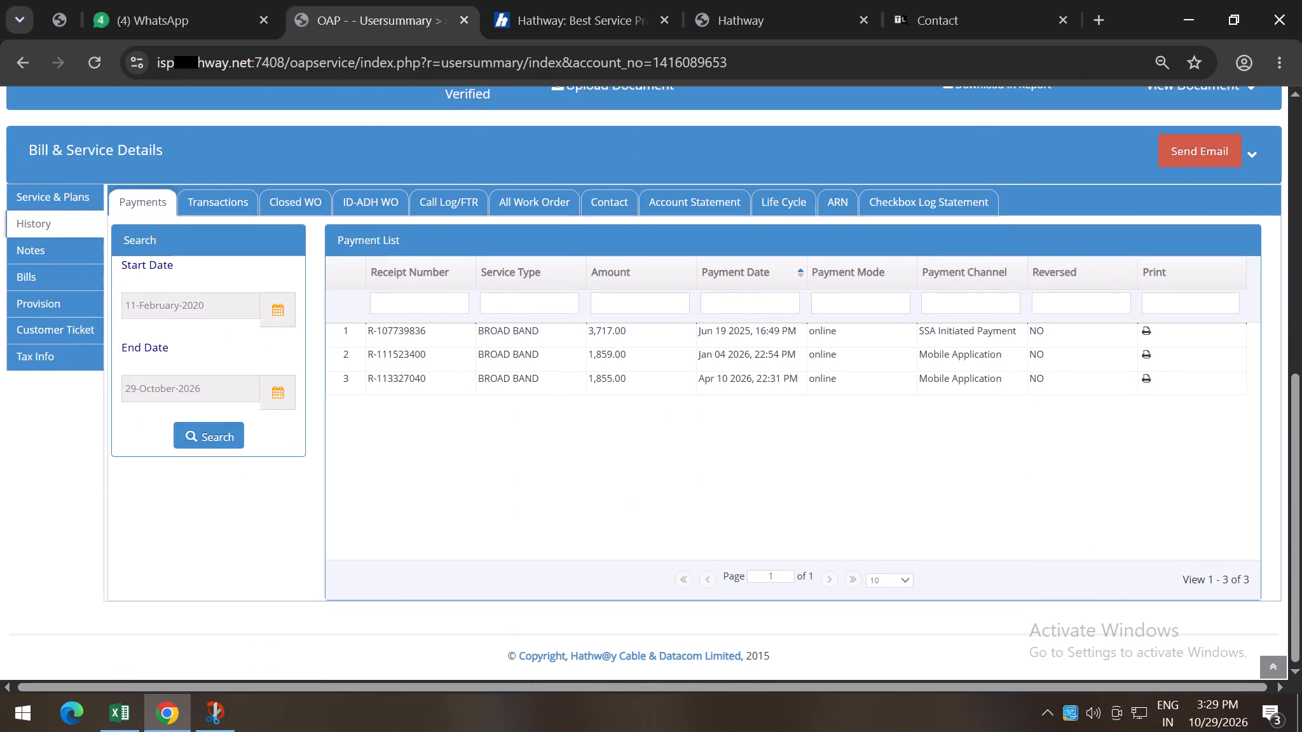
left_click(209, 428)
scroll(689, 449, "up", 3)
Switch to the Tubelight dashboard and dial the first Mumbai Win-back number in the callback list.
left_click(814, 0)
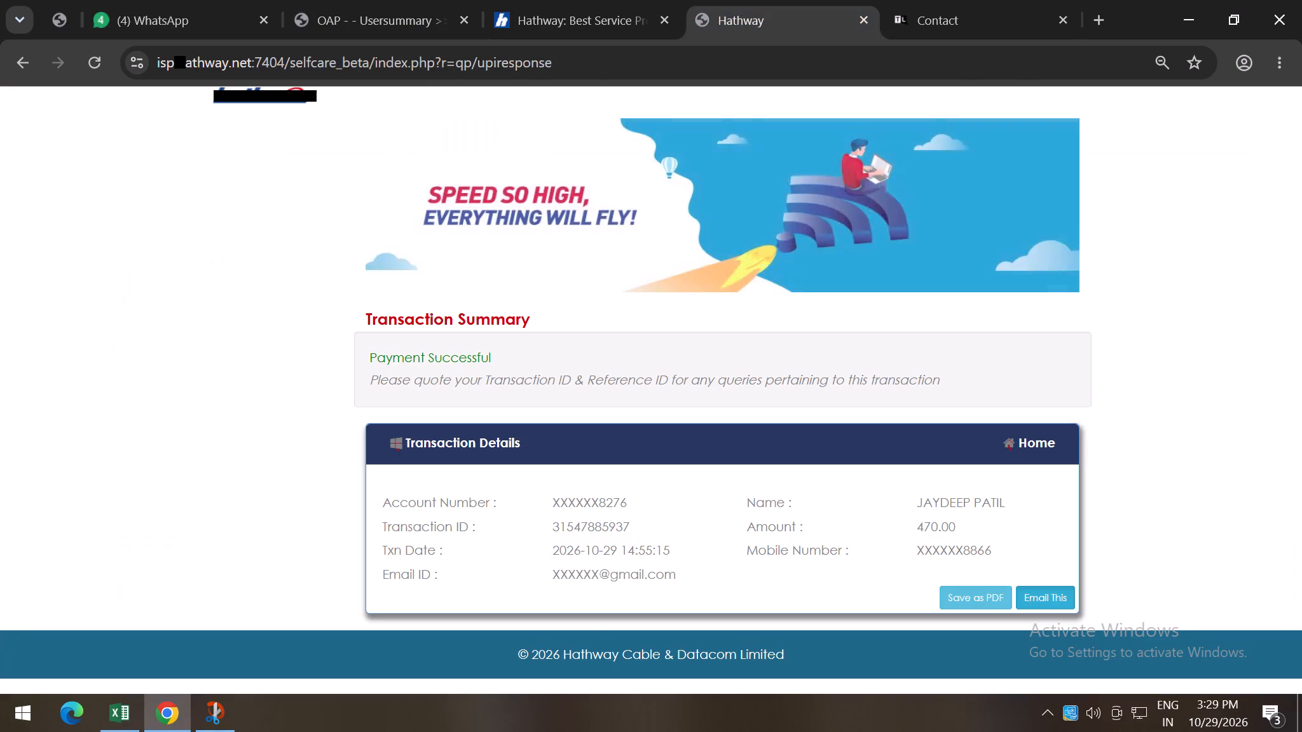
double_click(948, 1)
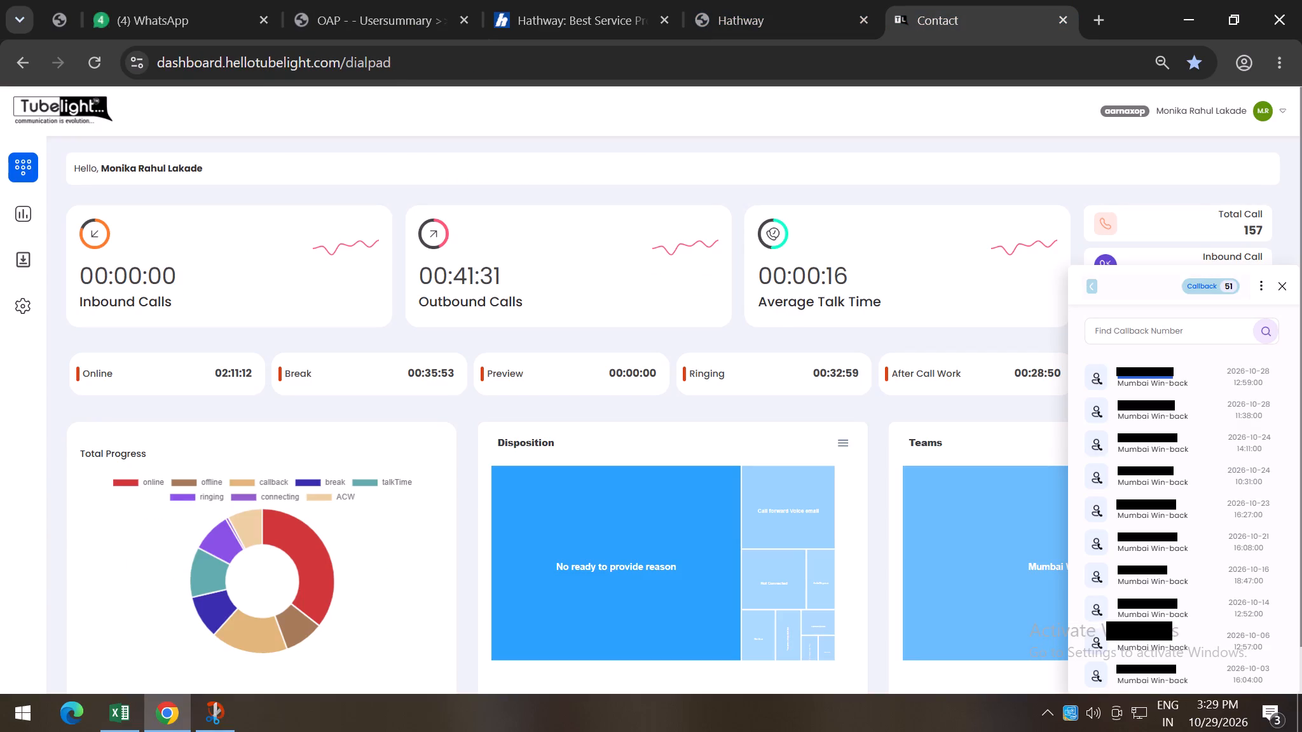
left_click(1148, 357)
Return to the OAP account summary and mask the customer's mobile number and e-mail address again.
left_click(349, 0)
scroll(326, 329, "up", 2)
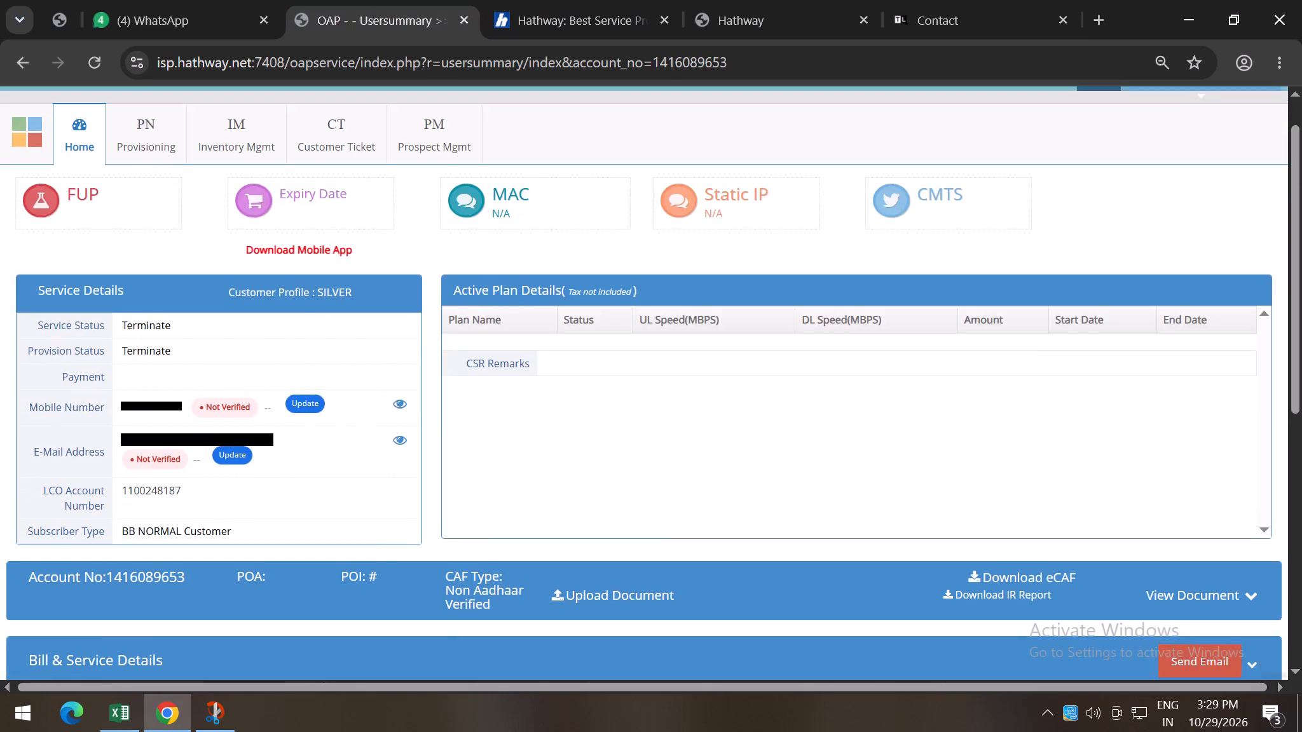
scroll(324, 334, "down", 8)
scroll(395, 175, "up", 2)
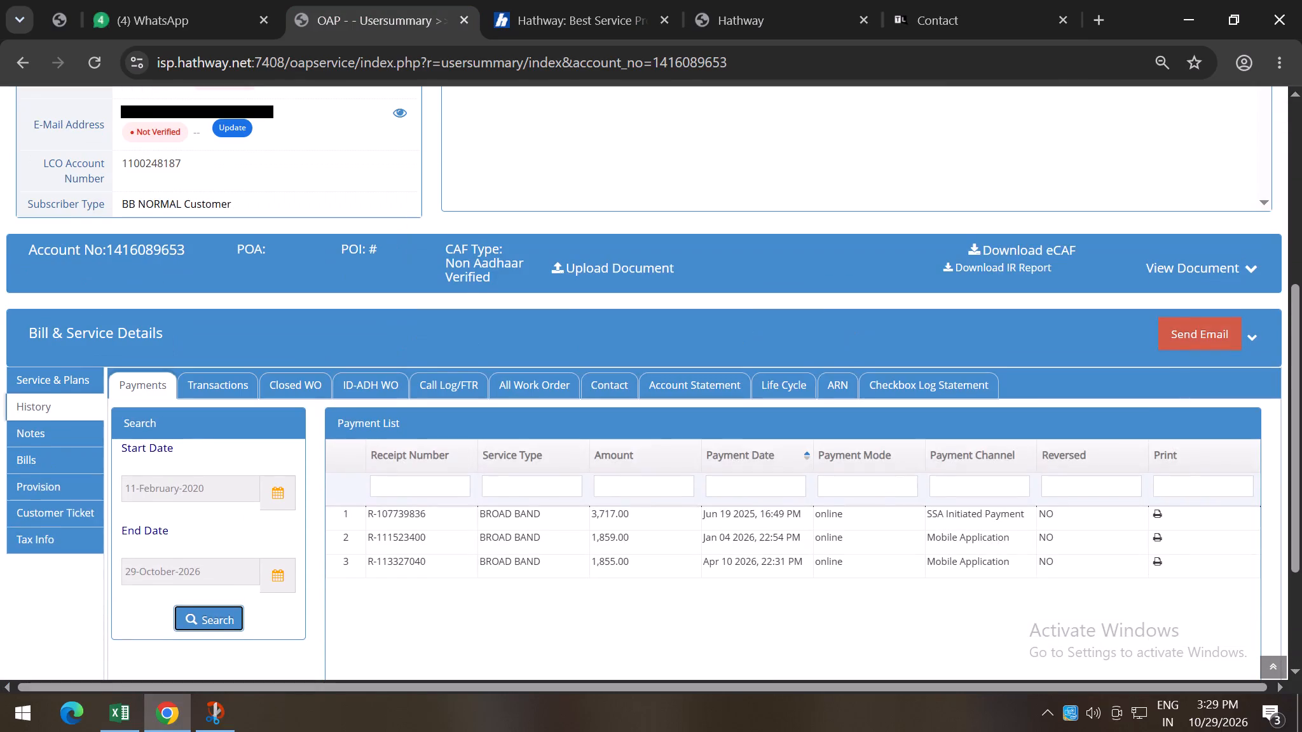
left_click(395, 91)
double_click(399, 133)
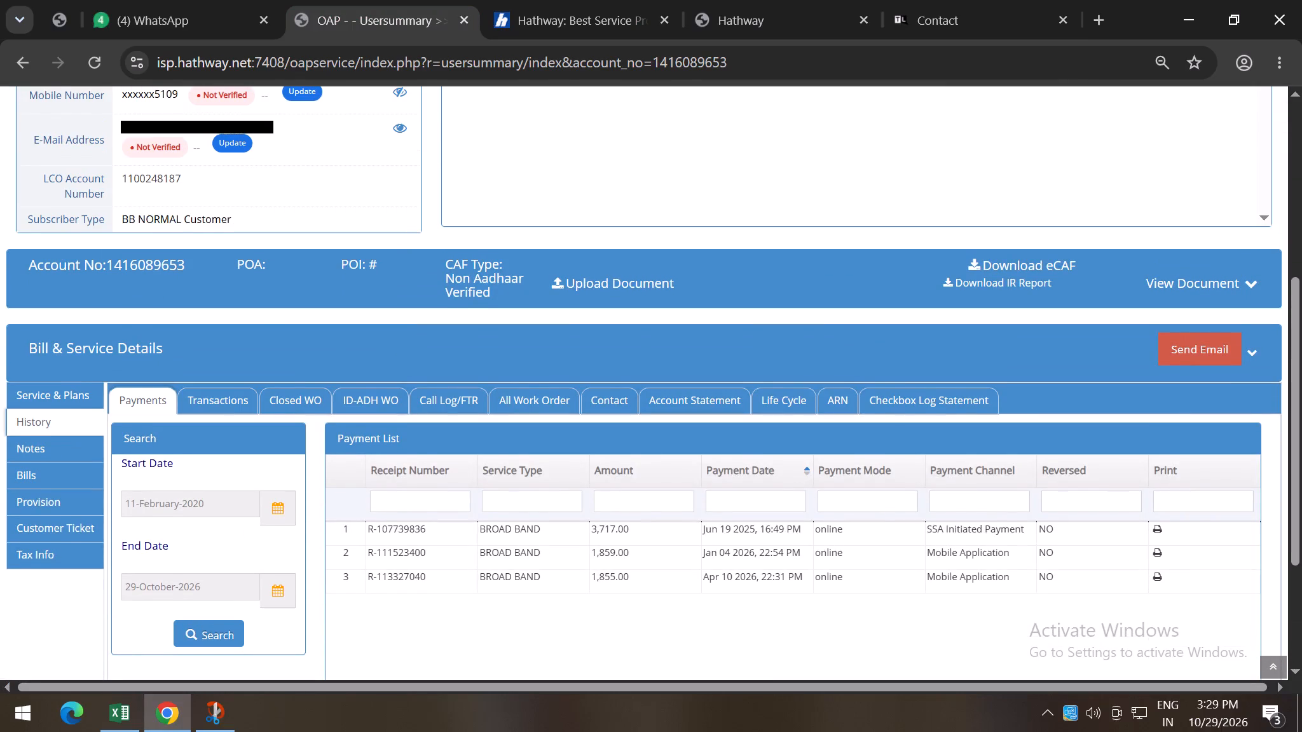
scroll(399, 133, "up", 2)
left_click(406, 299)
left_click(403, 294)
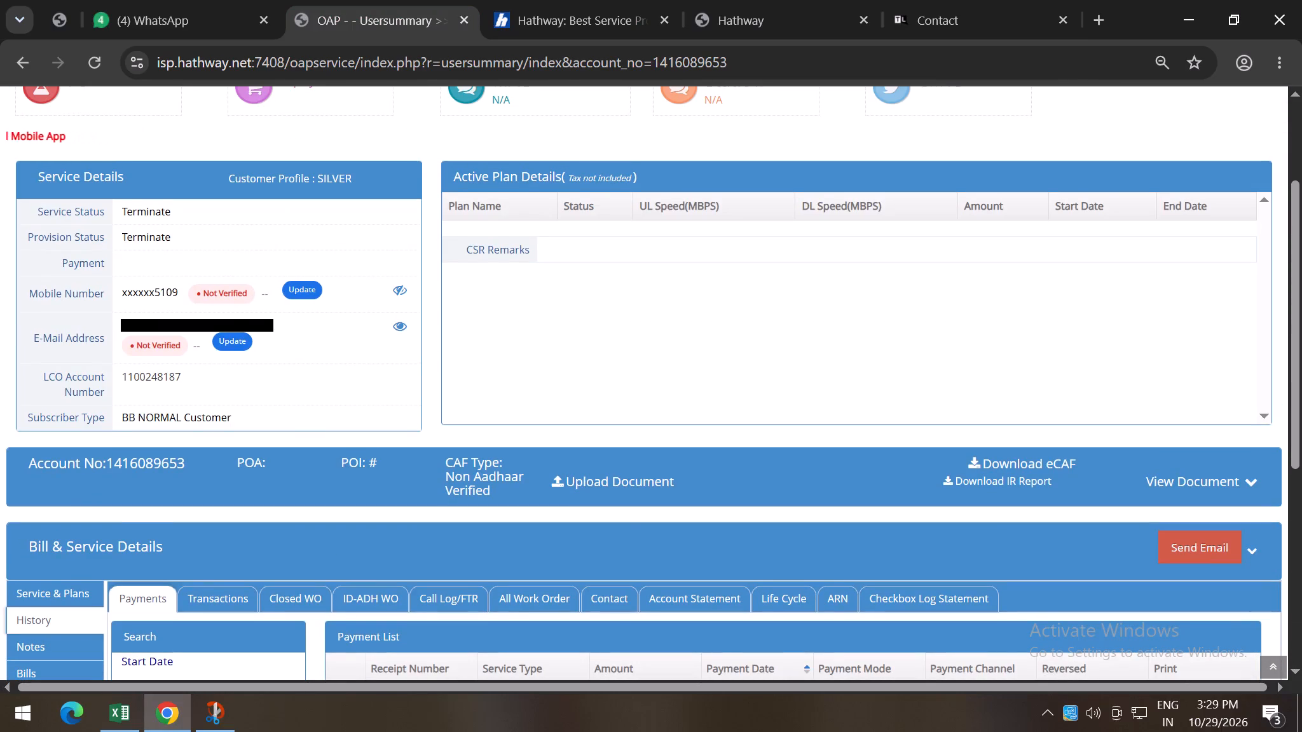
left_click(401, 327)
double_click(401, 327)
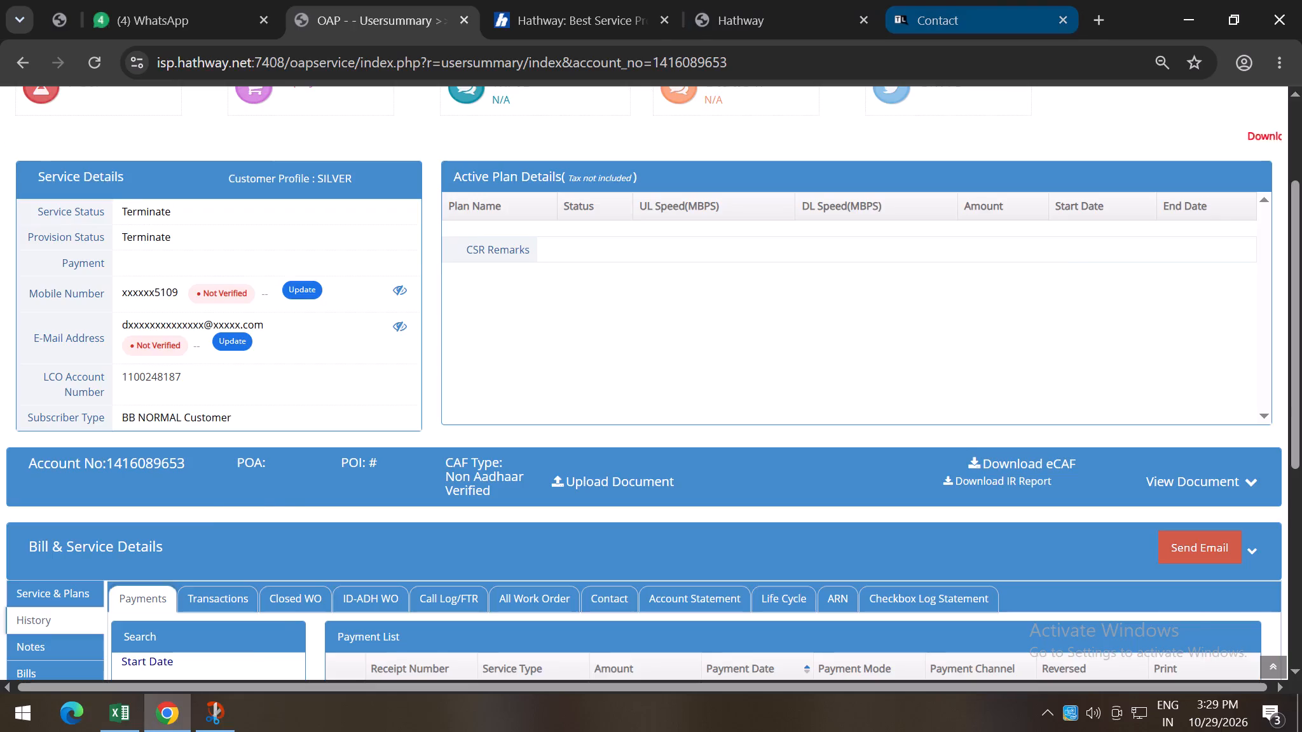
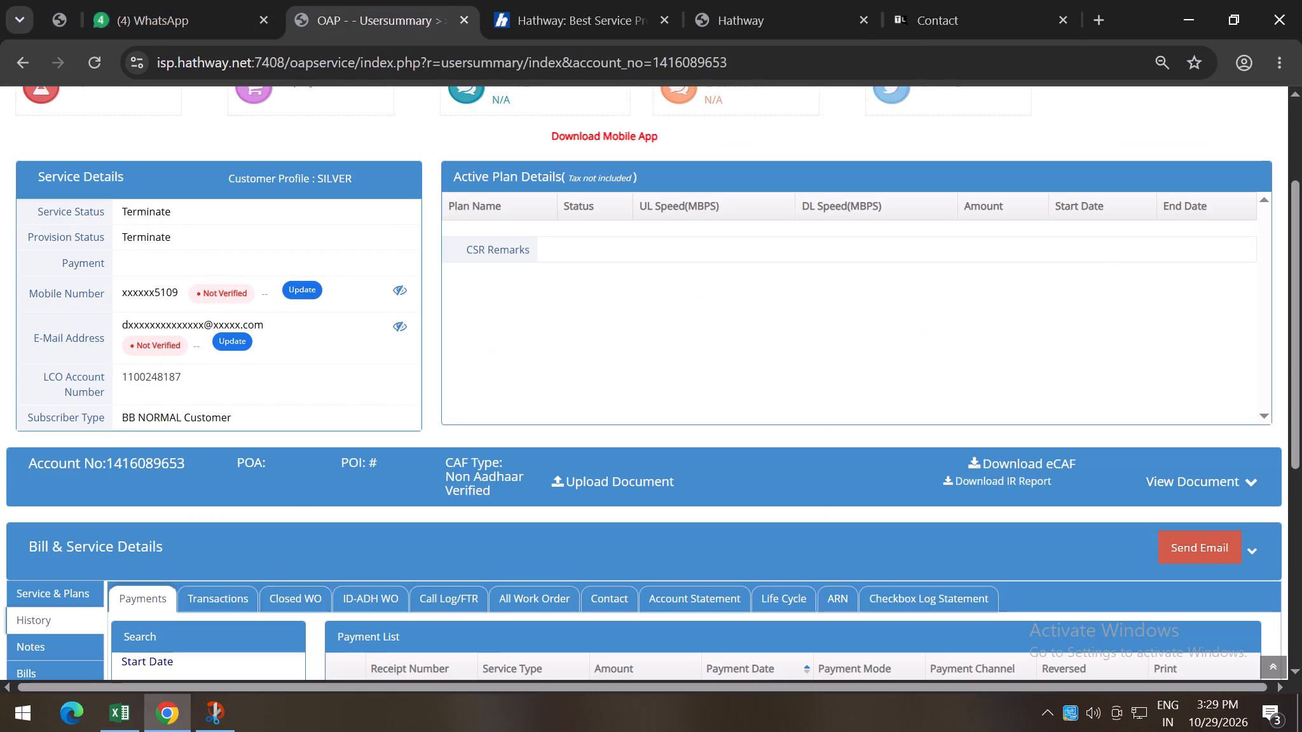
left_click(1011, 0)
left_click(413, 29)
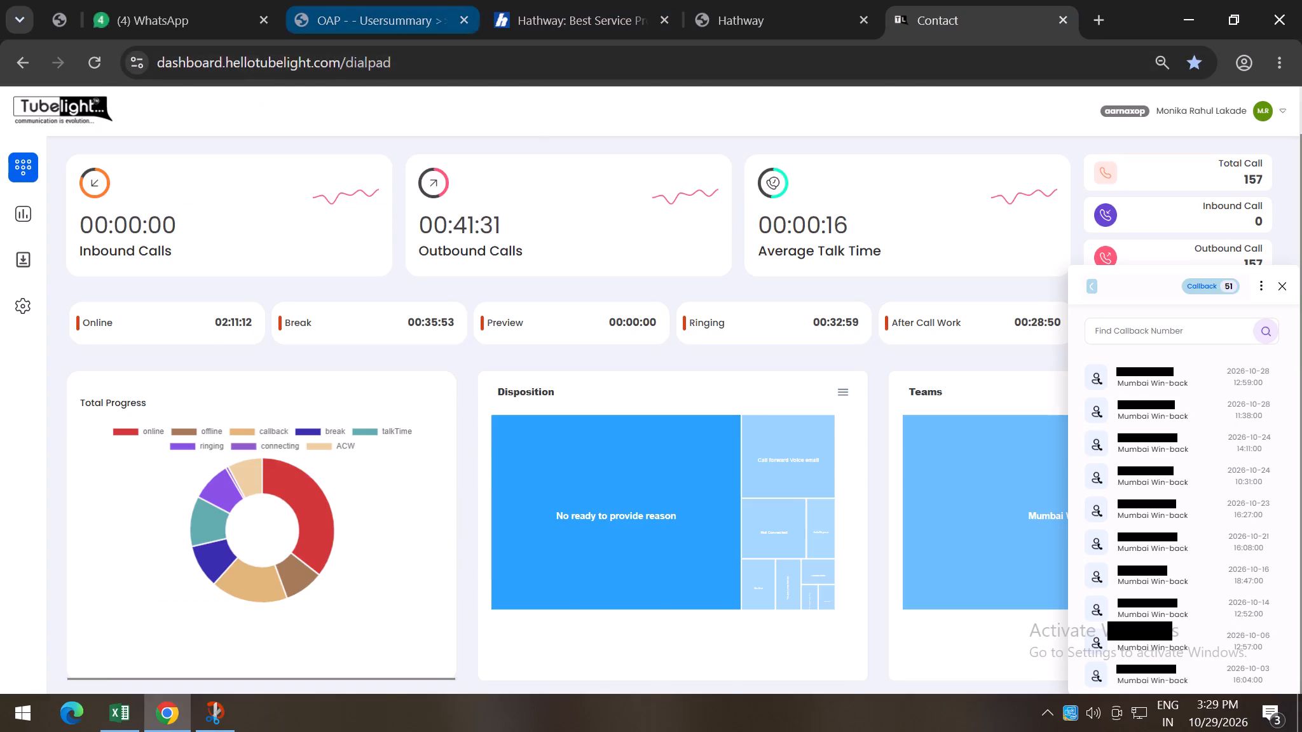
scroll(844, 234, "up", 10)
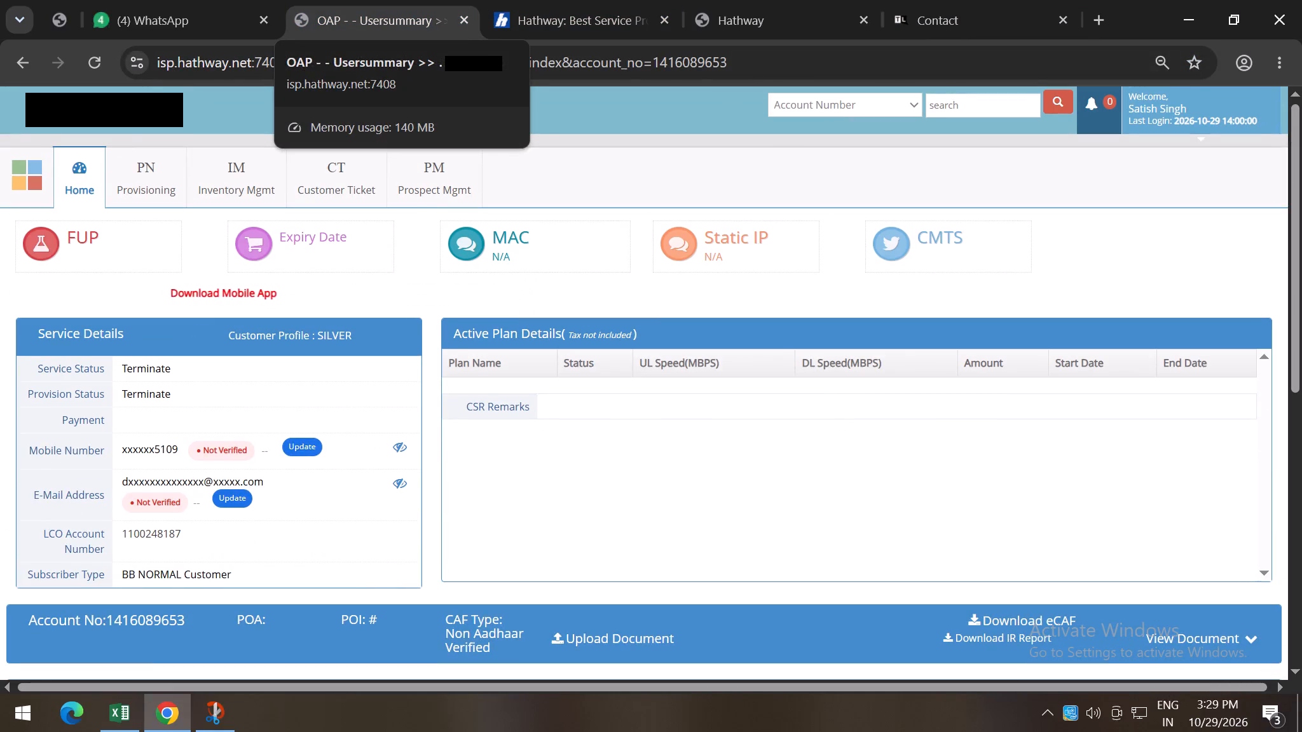
Reveal the masked mobile number and e-mail address in the account's Service Details.
scroll(418, 243, "down", 2)
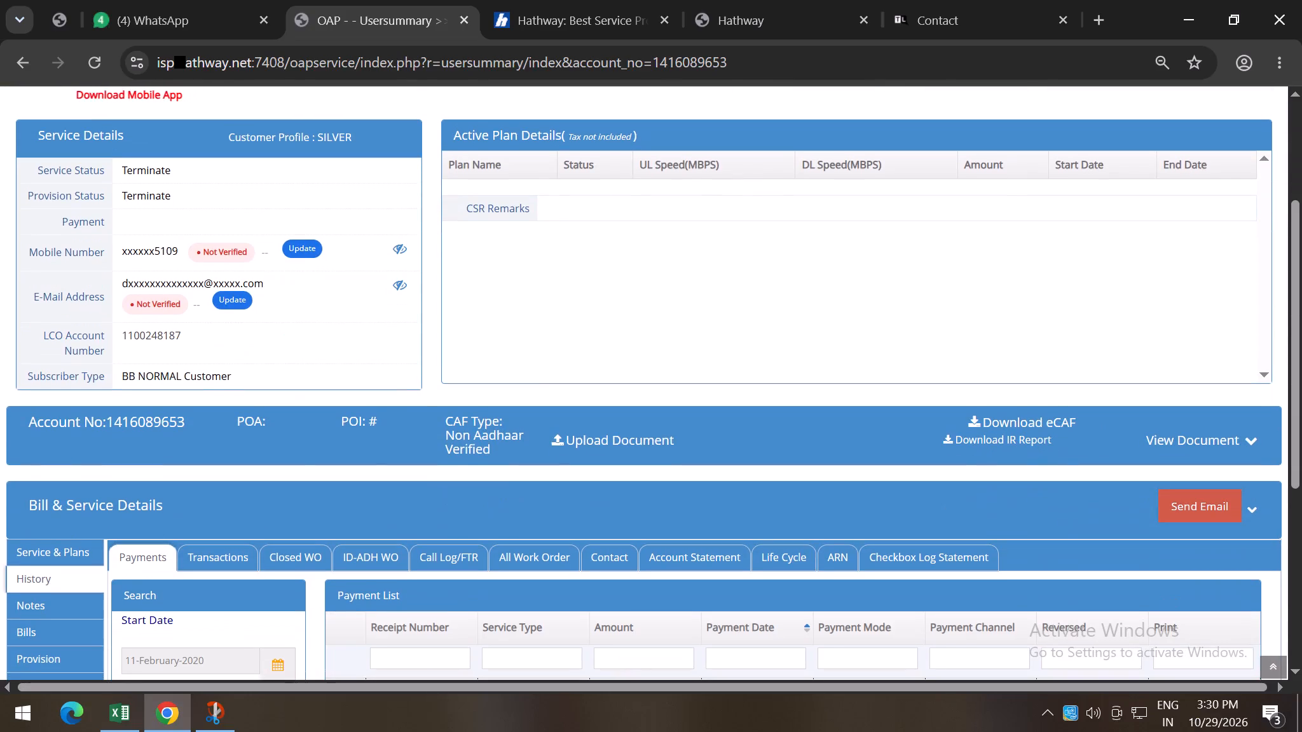
left_click(391, 243)
left_click(399, 290)
Search the account's payment history from 11-February-2020 to 29-October-2026.
scroll(369, 338, "down", 8)
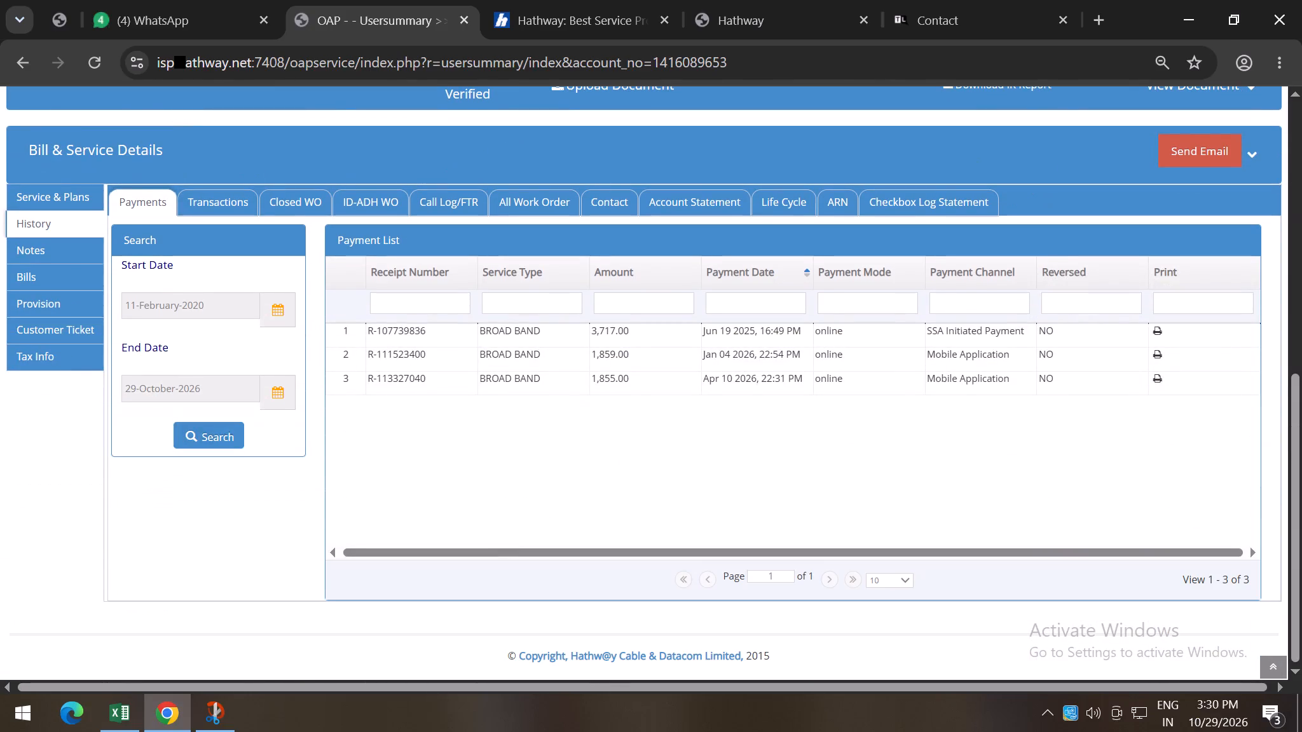
left_click(233, 433)
Return to the account's Service Details and mask the customer's mobile number and e-mail address again.
scroll(324, 398, "up", 5)
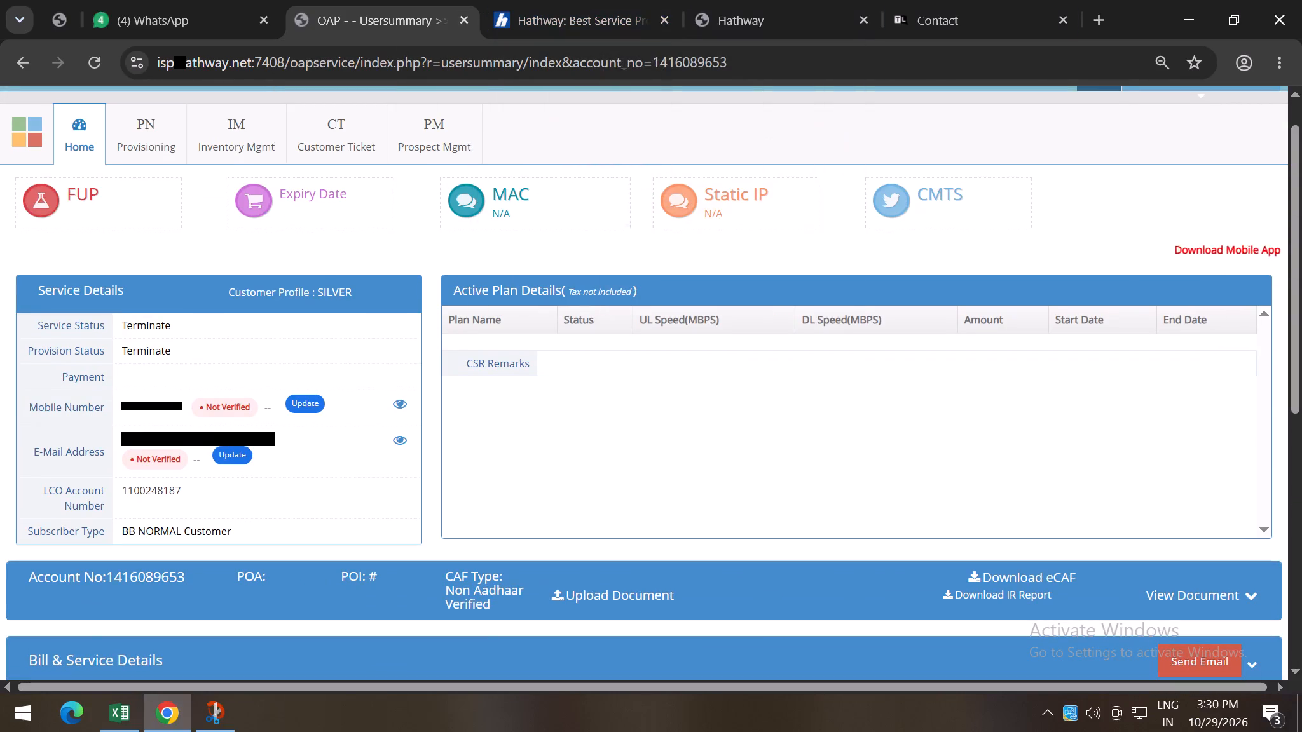
left_click(957, 4)
left_click(424, 0)
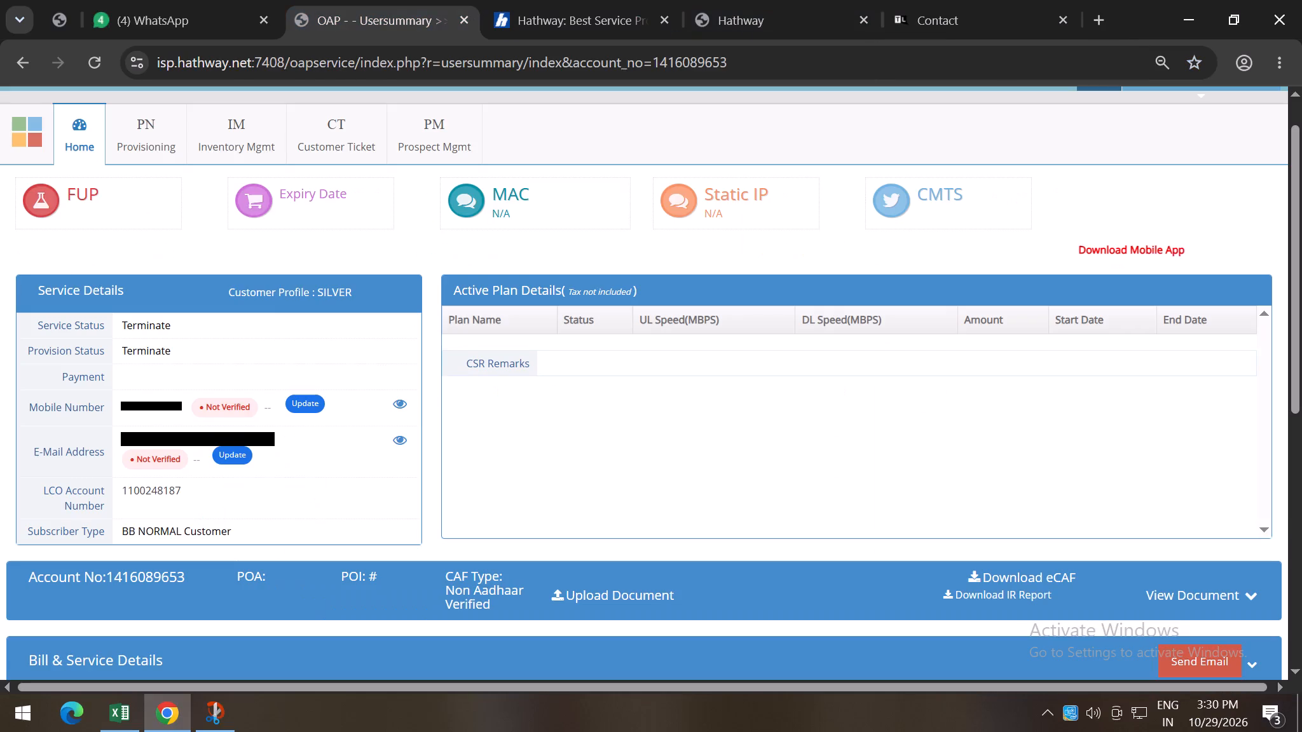
left_click(399, 403)
left_click(397, 443)
double_click(397, 443)
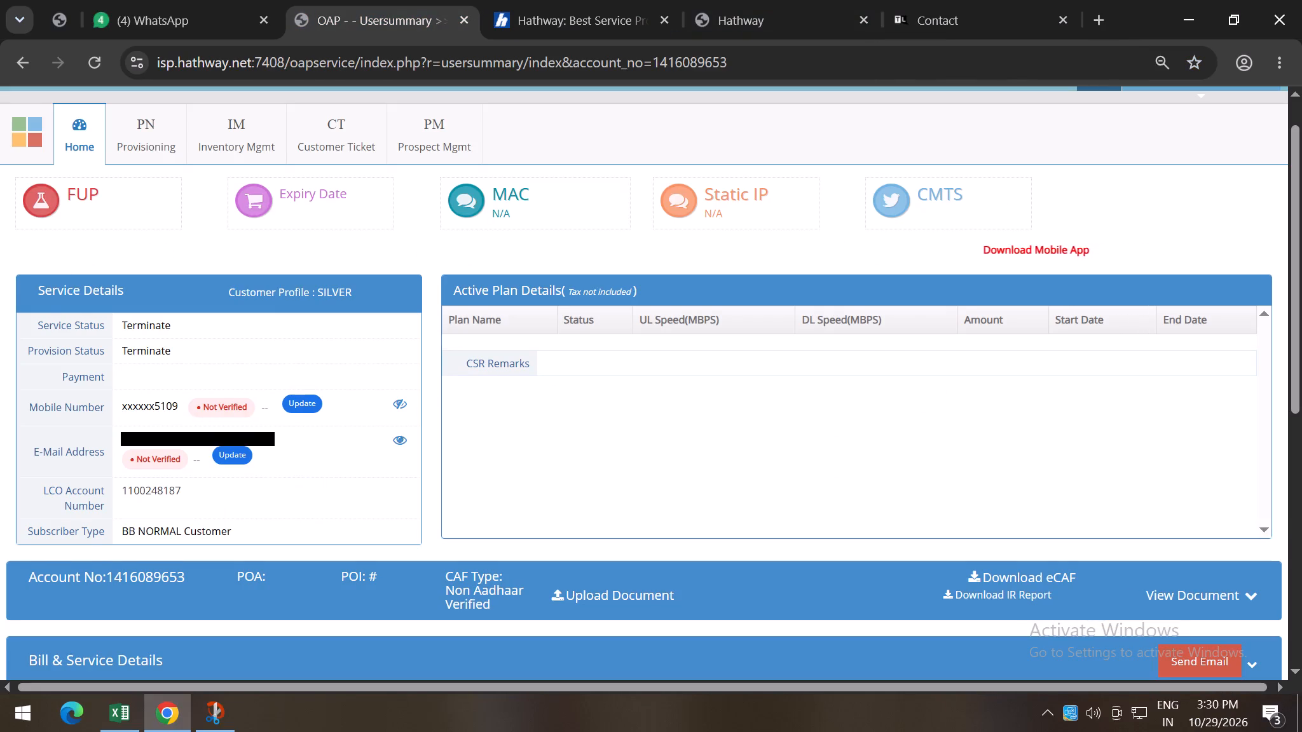
Run the payment history search again for 11-February-2020 to 29-October-2026 and review the payment list.
scroll(323, 623, "down", 8)
left_click(234, 436)
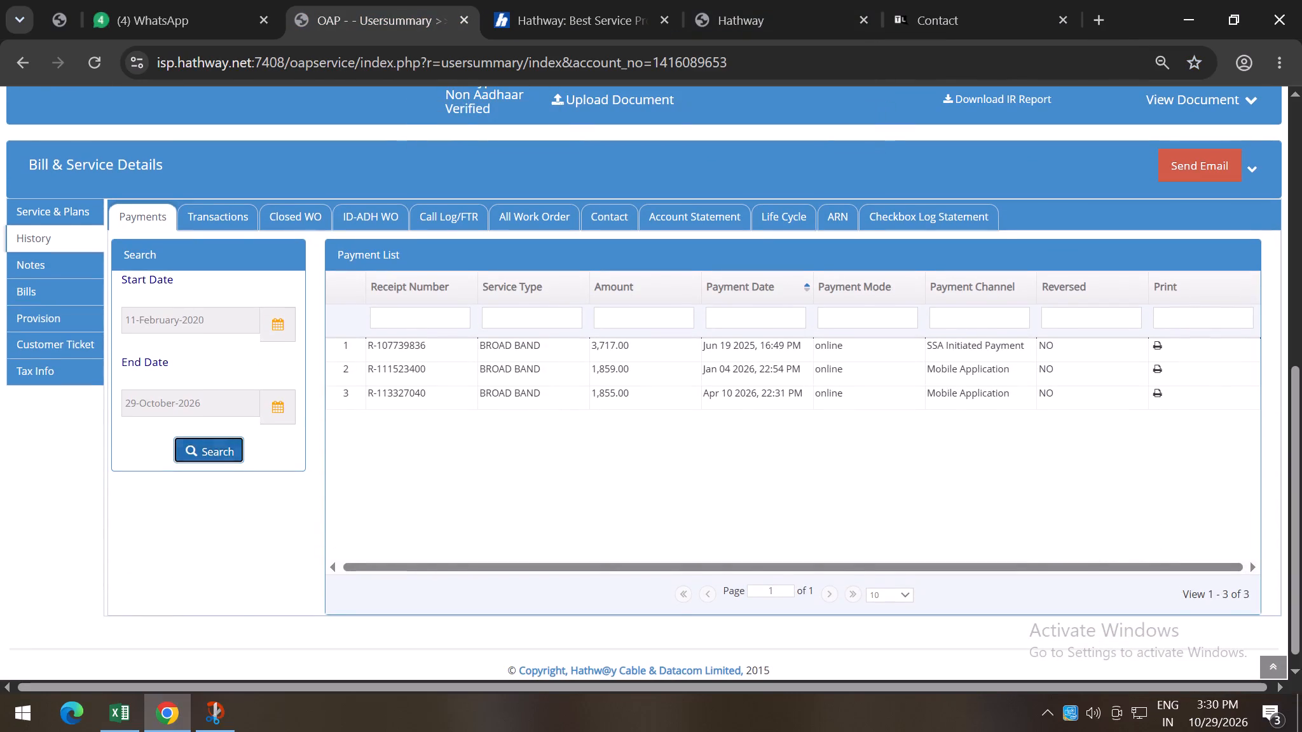
double_click(849, 595)
scroll(497, 414, "down", 3)
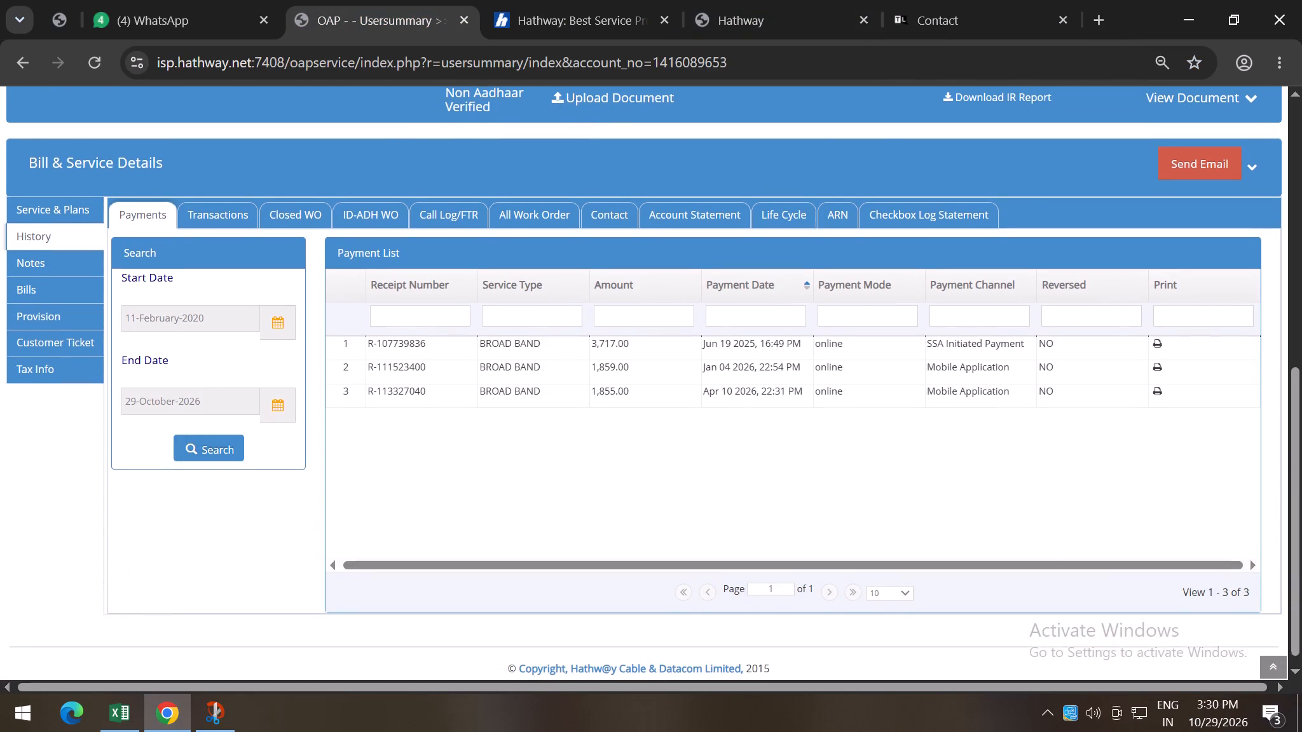
scroll(508, 462, "down", 2)
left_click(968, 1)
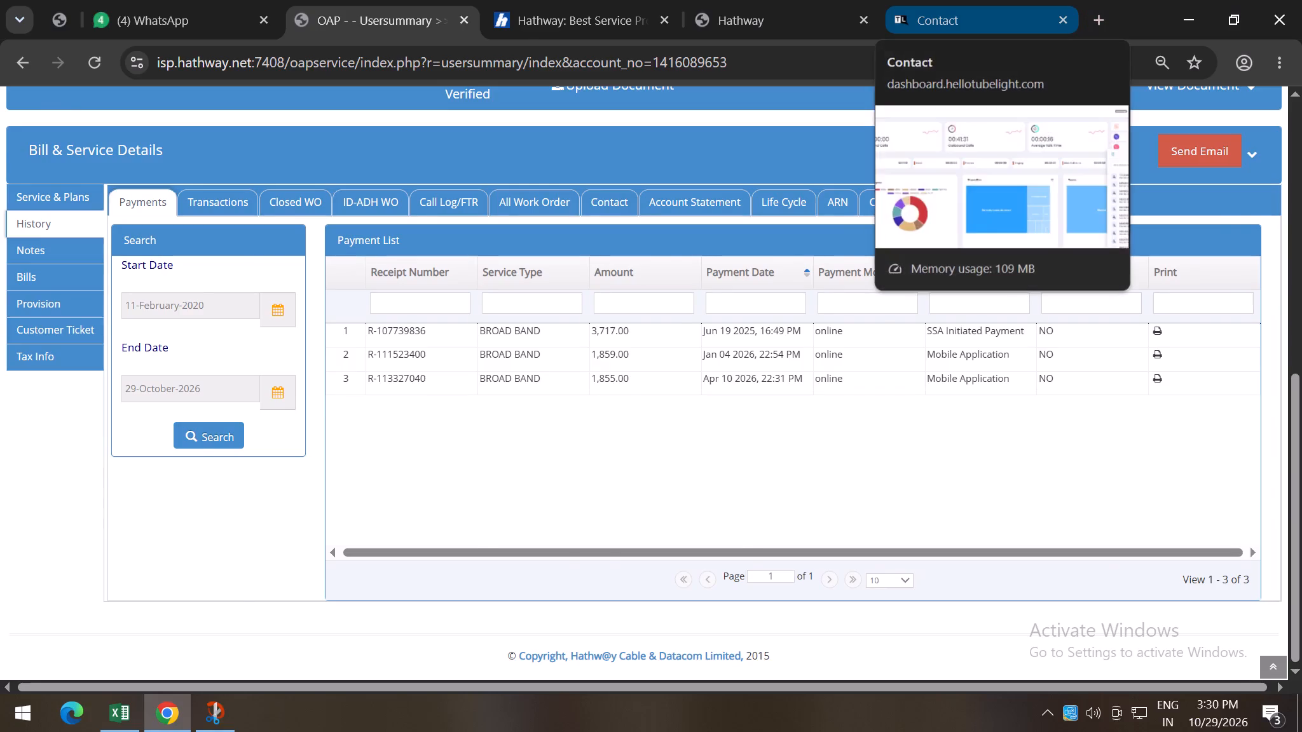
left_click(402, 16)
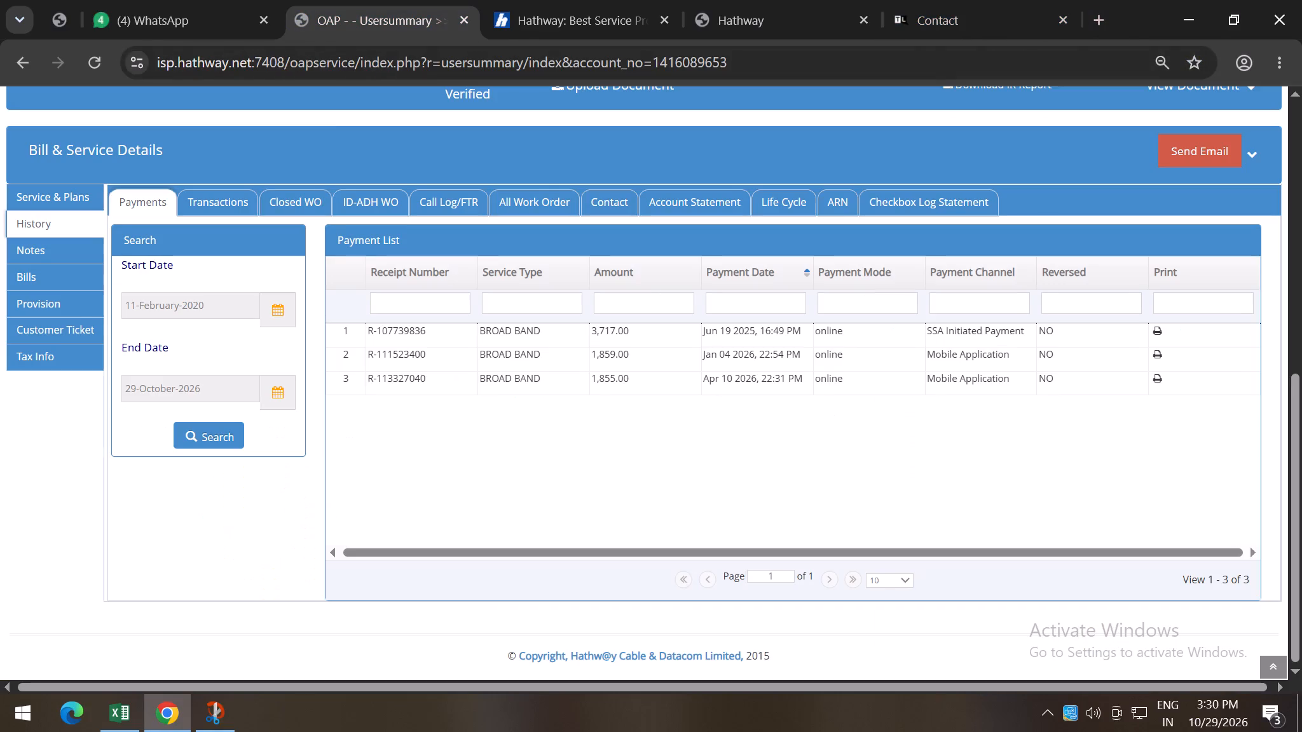
Run the account's payment history search again for 11-February-2020 to 29-October-2026 and review the payment list.
scroll(243, 427, "down", 4)
left_click(224, 431)
scroll(691, 481, "down", 4)
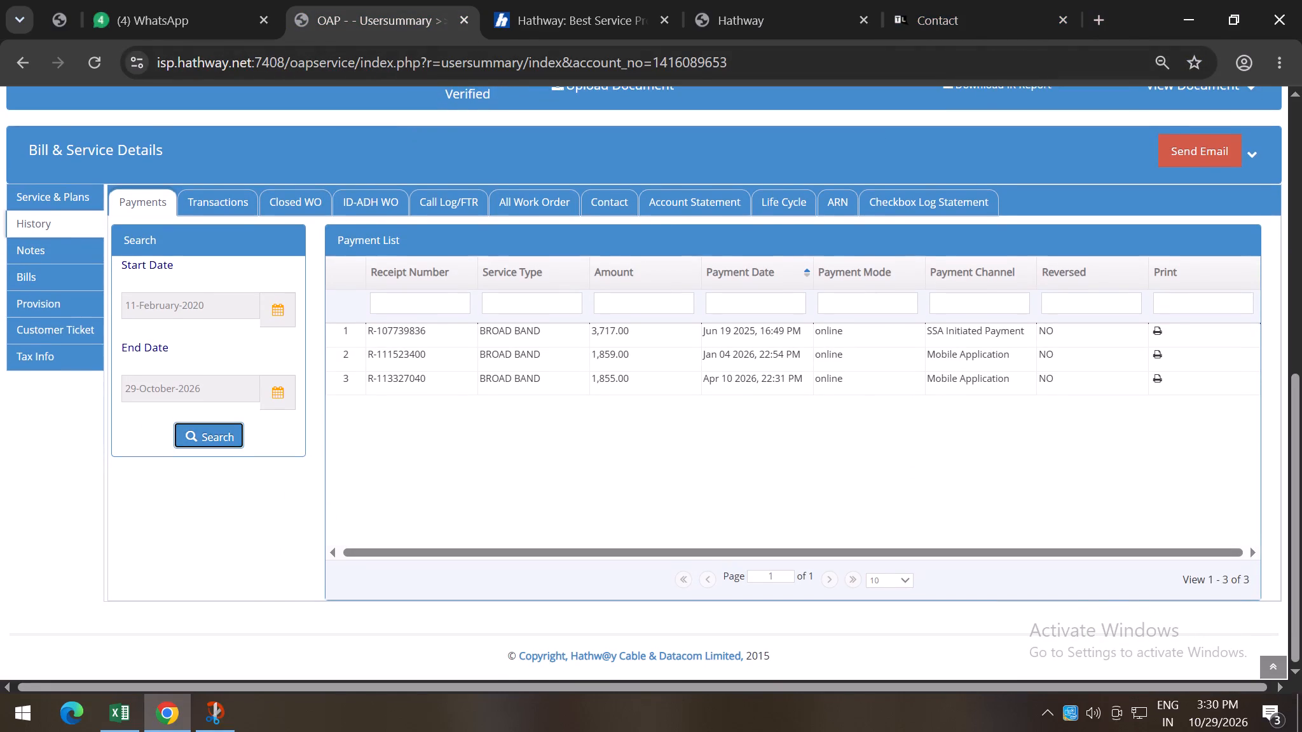
double_click(847, 578)
double_click(850, 574)
scroll(549, 416, "up", 1)
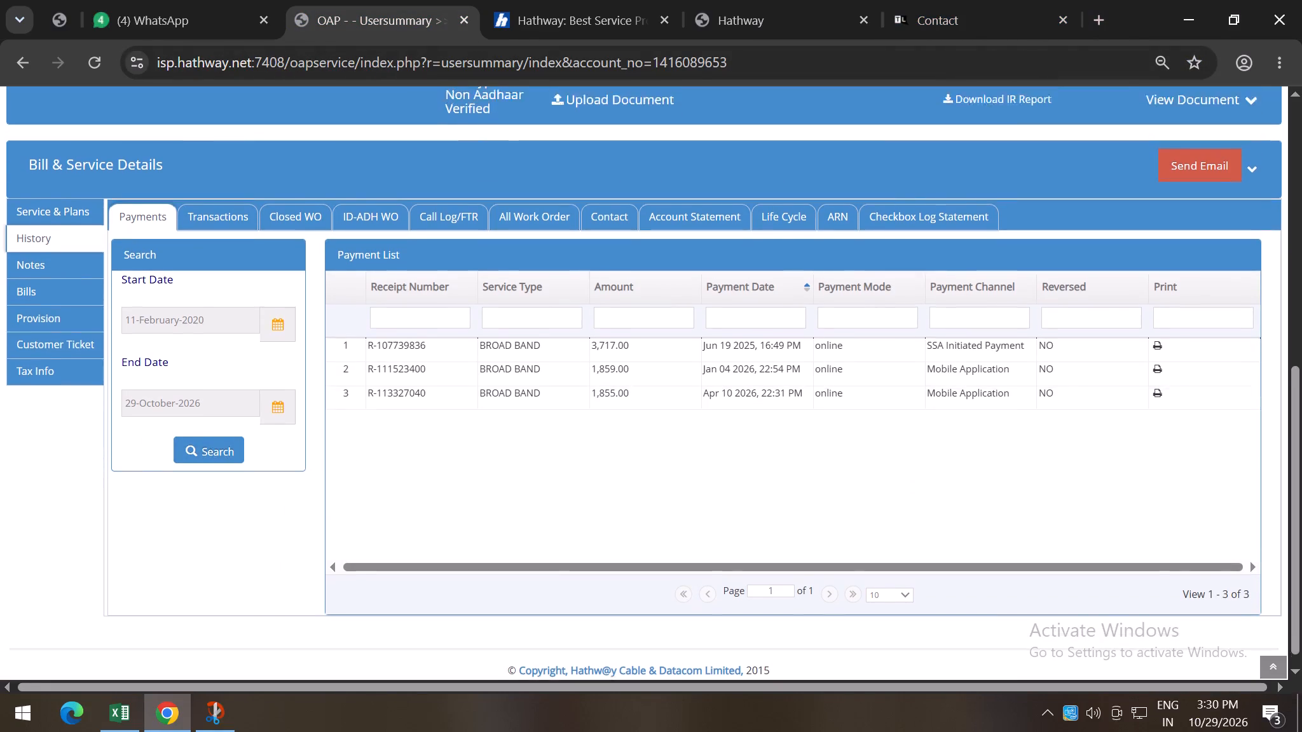
Check the customer's masked mobile number and e-mail address in the account details, leaving both masked.
scroll(549, 416, "up", 4)
scroll(408, 484, "down", 3)
double_click(401, 92)
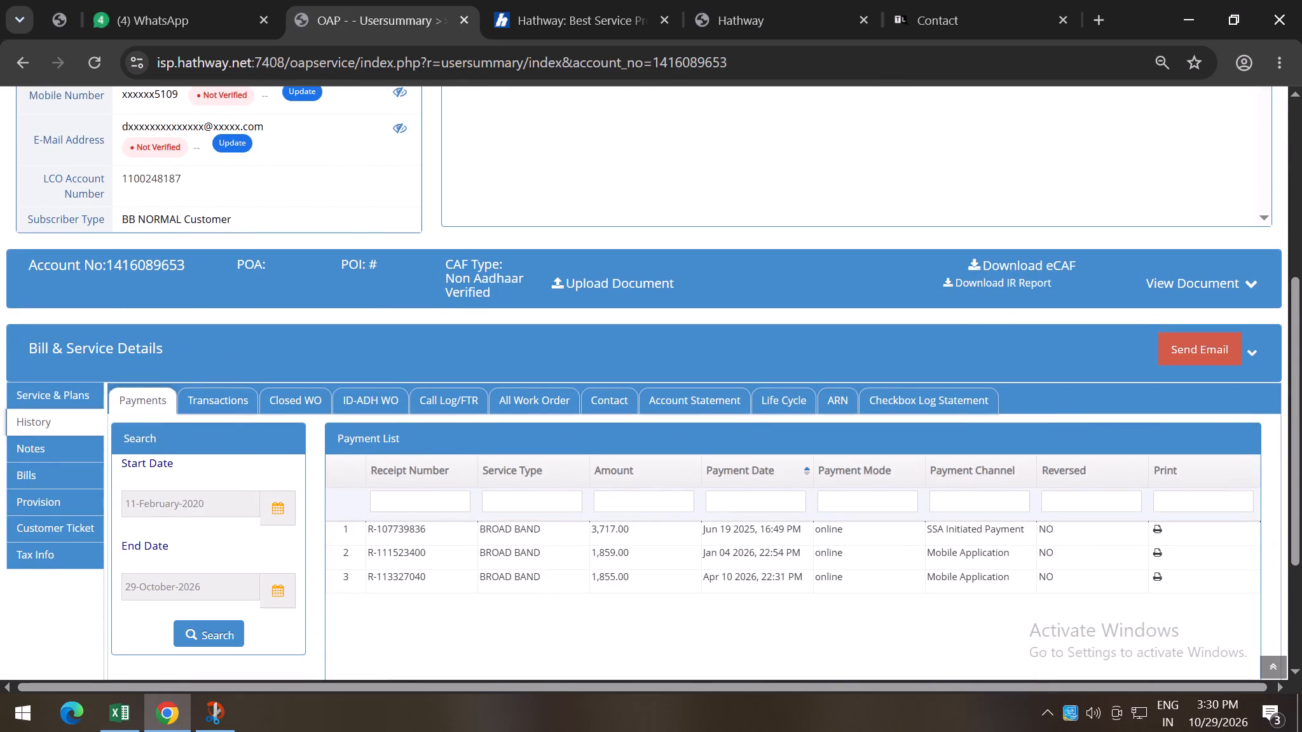
left_click(408, 120)
left_click(411, 132)
left_click(403, 133)
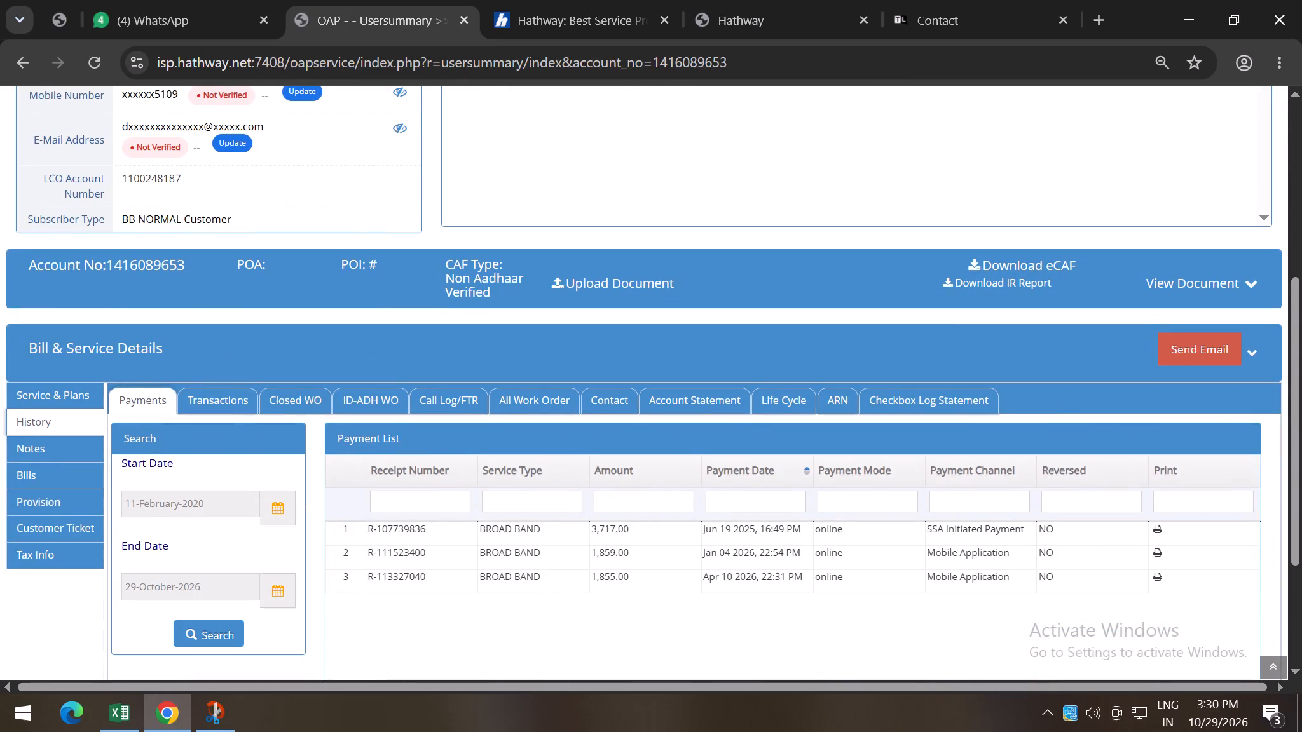
double_click(408, 95)
double_click(403, 93)
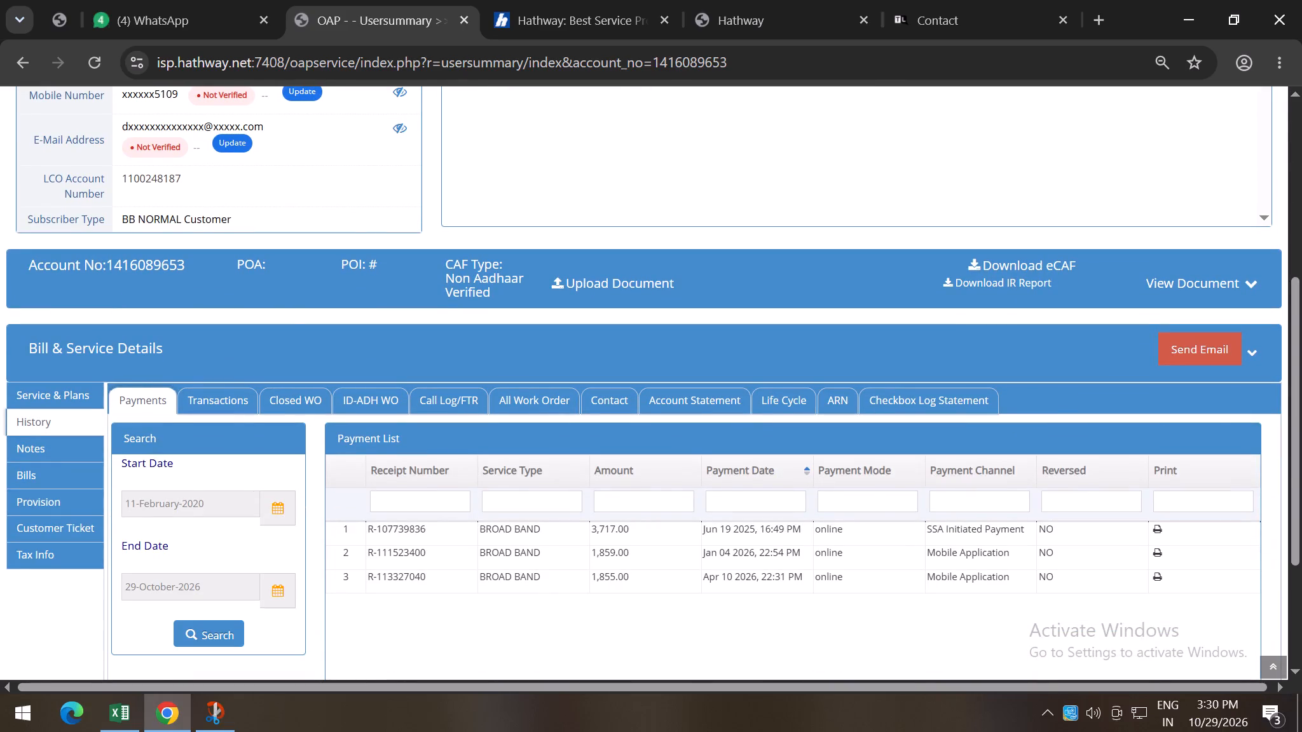
left_click(417, 132)
left_click(399, 133)
left_click(399, 133)
left_click(399, 133)
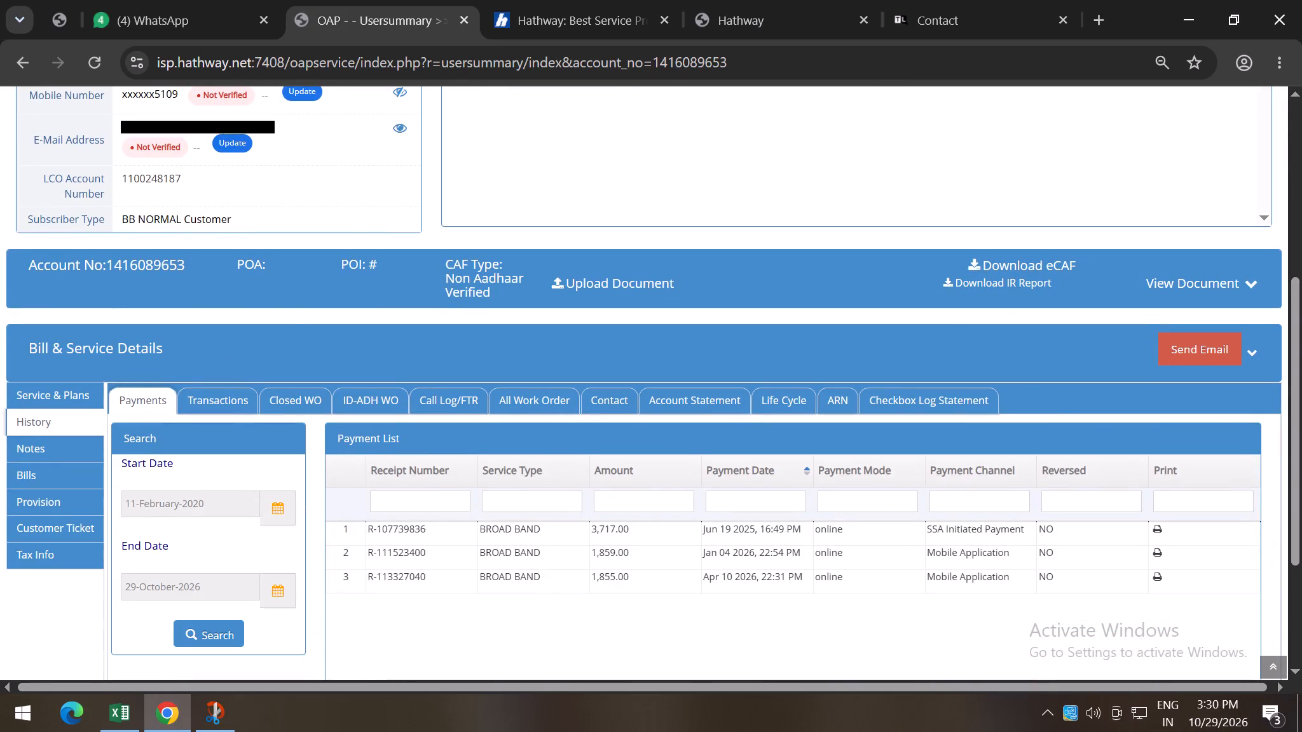
left_click(399, 126)
scroll(404, 146, "down", 2)
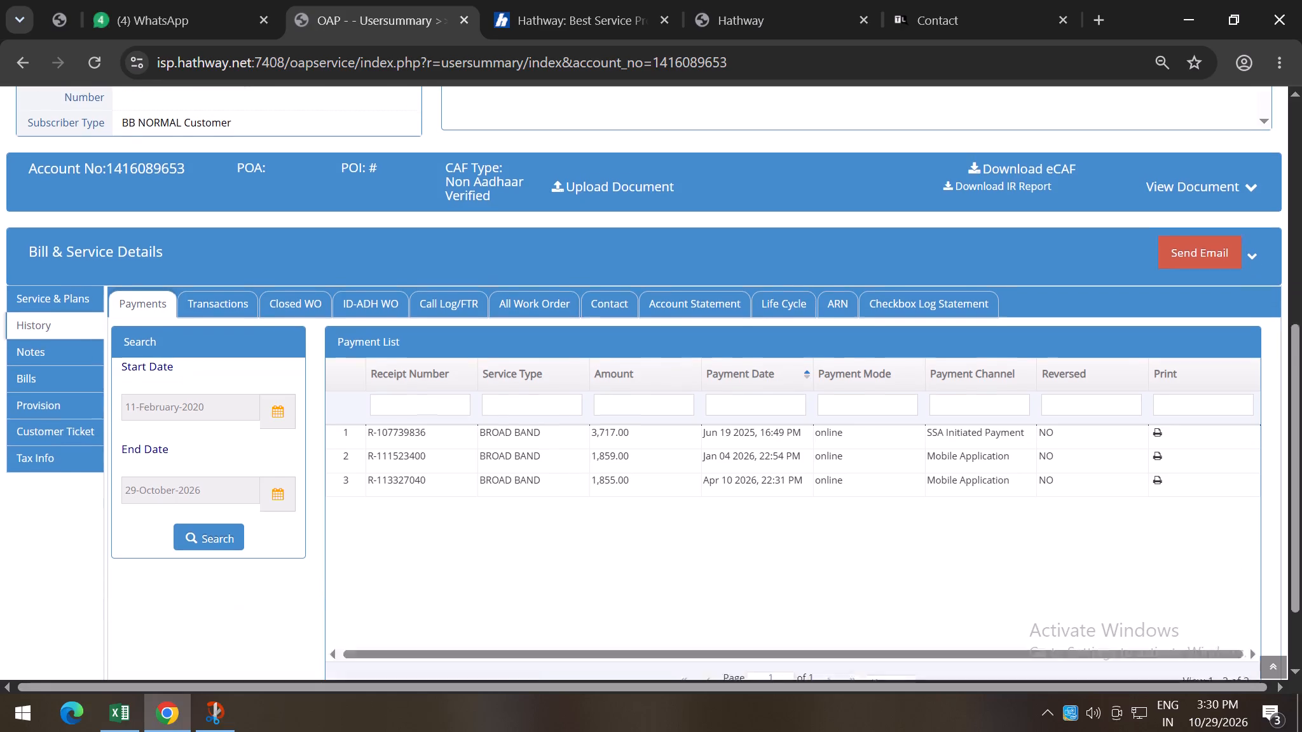
scroll(404, 147, "down", 3)
Check the Transaction Summary of the payment on the Hathway selfcare page.
left_click(999, 0)
left_click(705, 5)
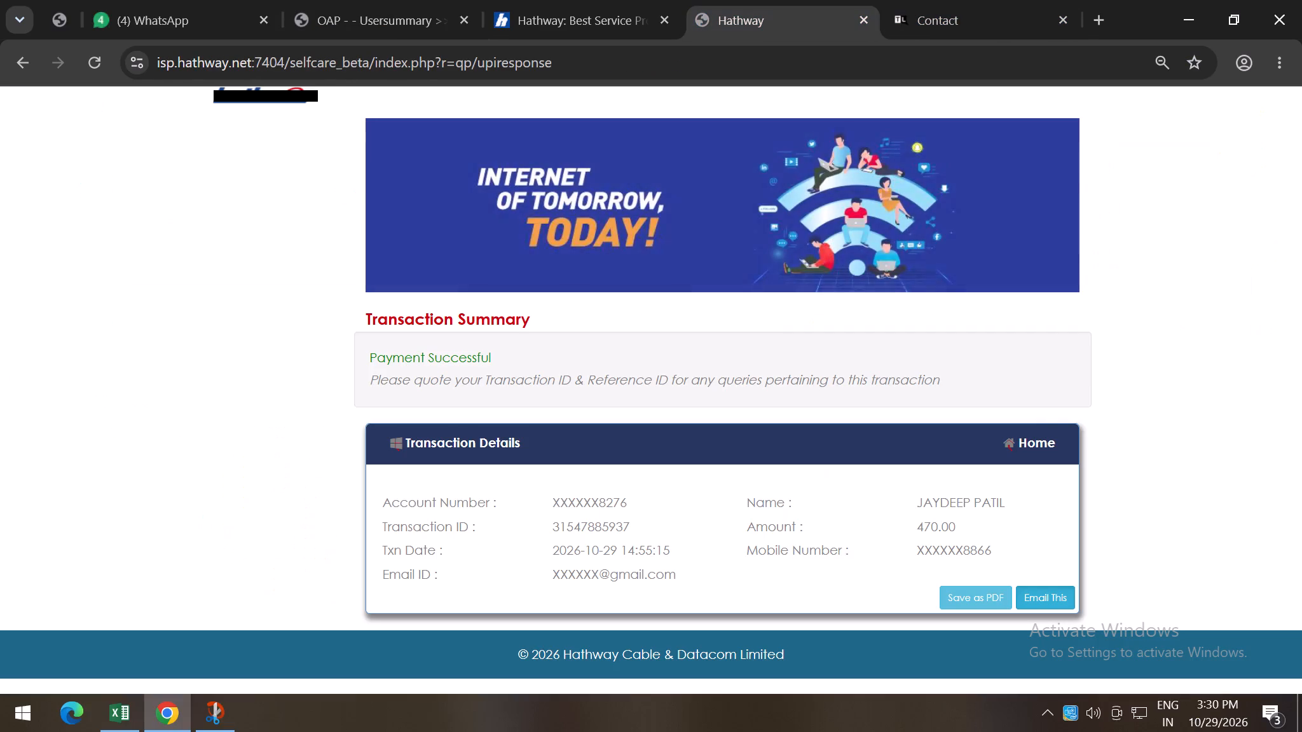
left_click(975, 498)
left_click(975, 498)
Switch to the Tubelight dashboard with the Mumbai Win-back callback list.
left_click(971, 0)
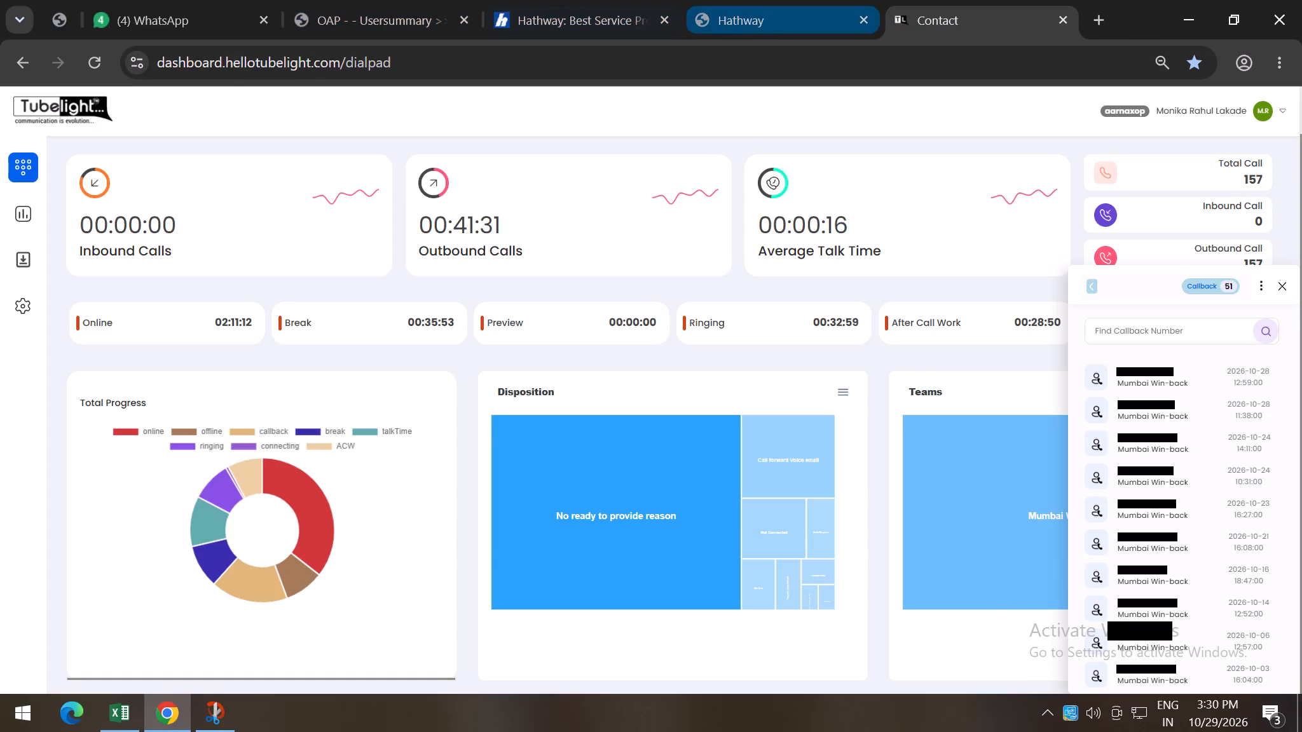
left_click(757, 4)
left_click(952, 0)
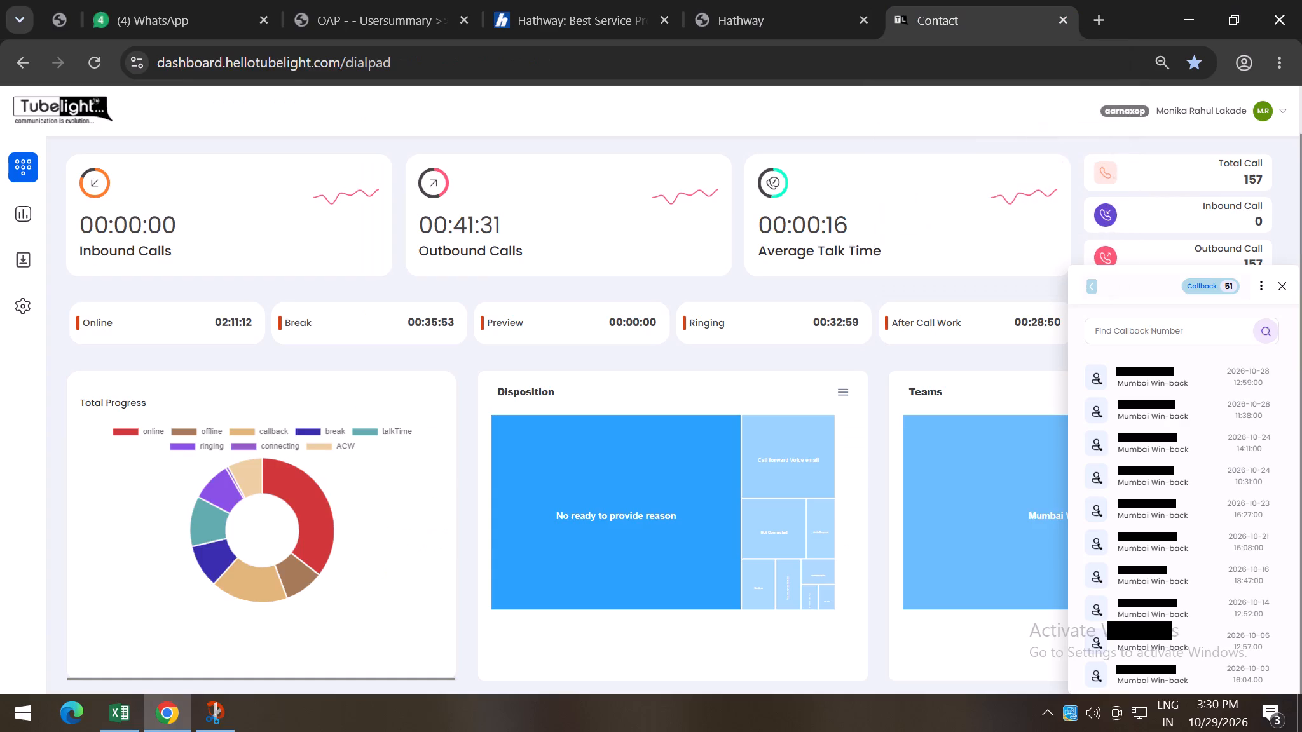
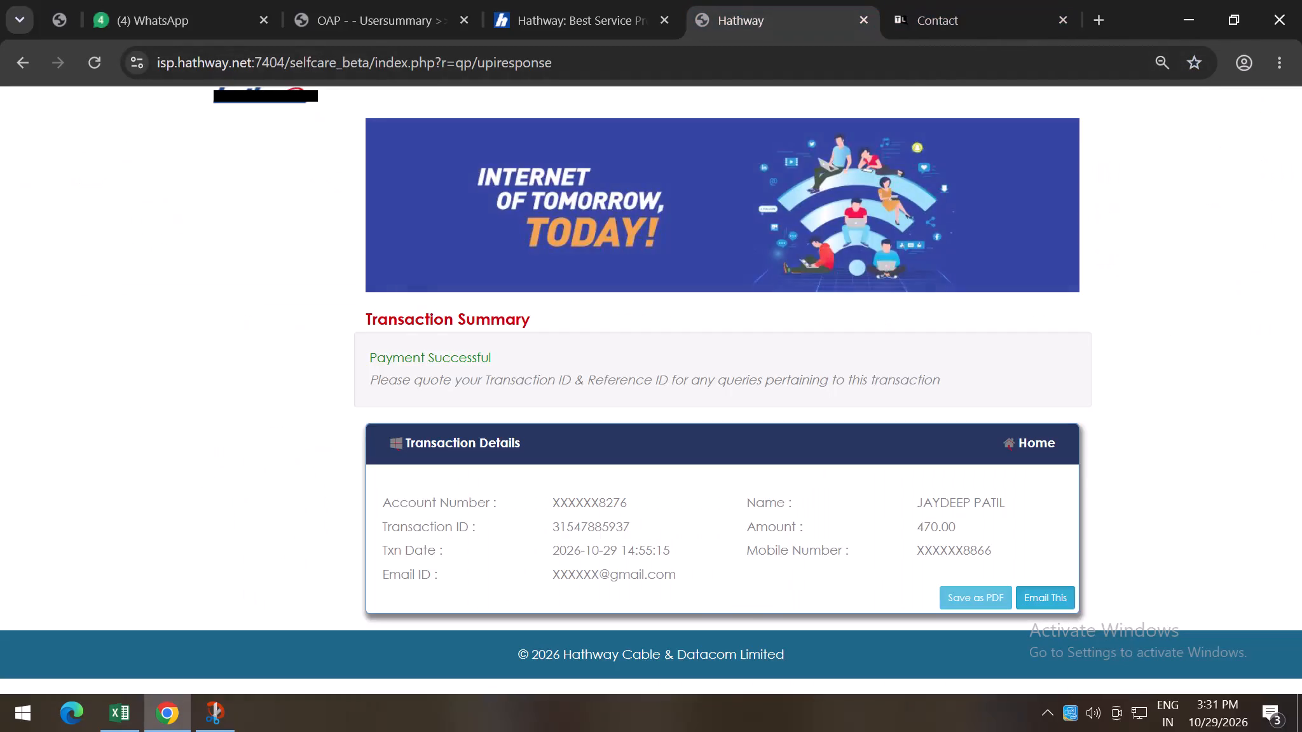
Check the payment status on the Hathway payment portal's Transaction Summary page.
left_click(907, 0)
left_click(424, 13)
left_click(806, 24)
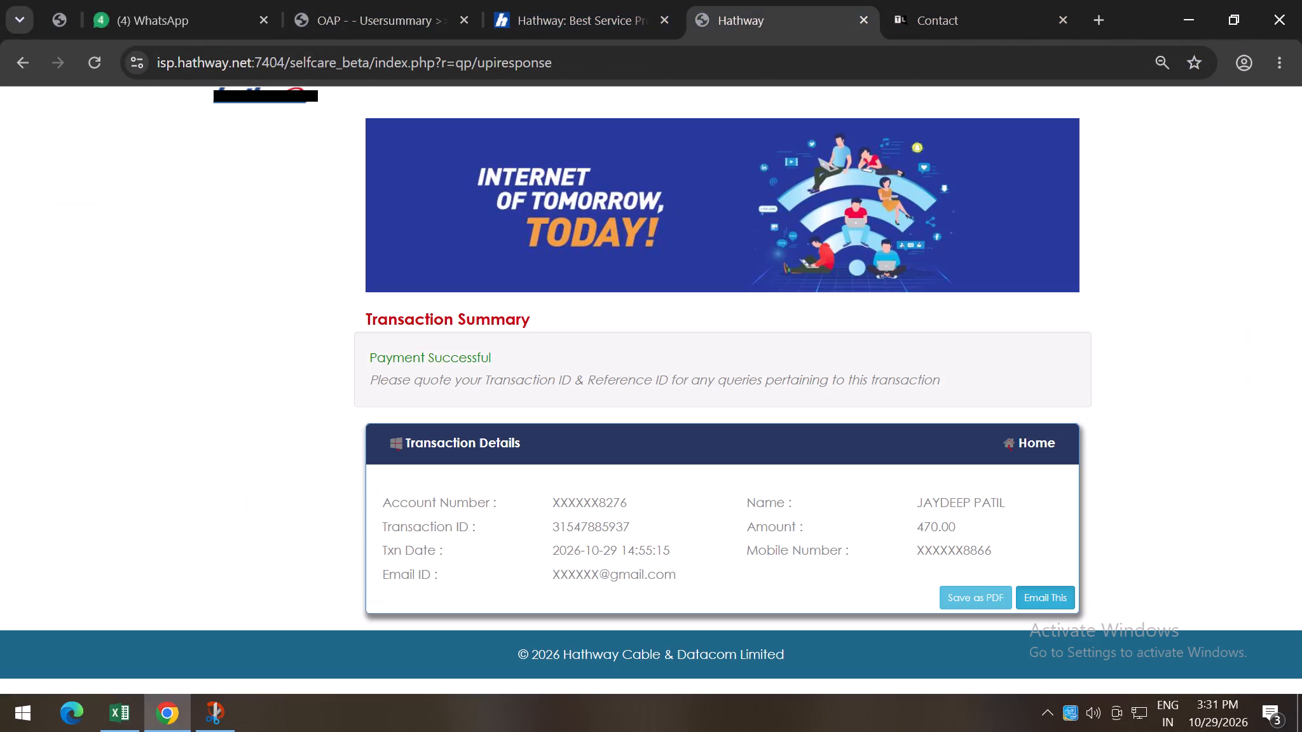
triple_click(472, 364)
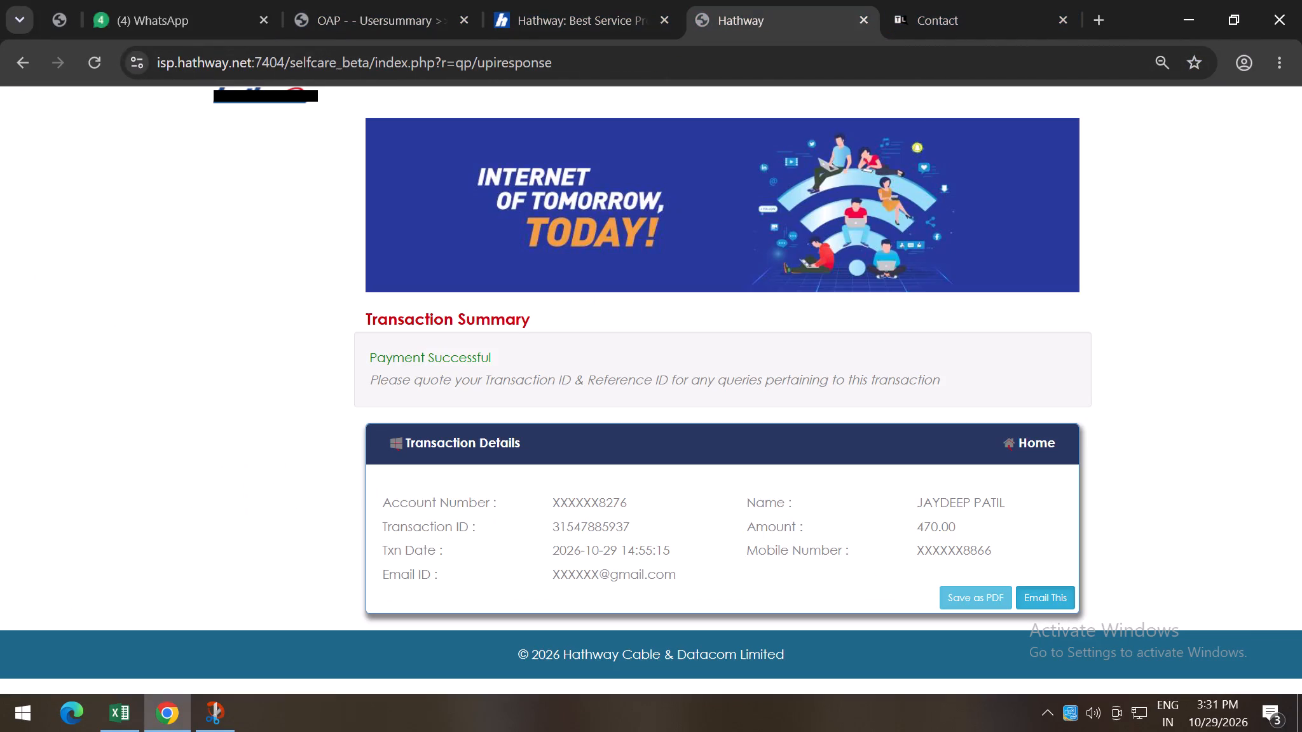
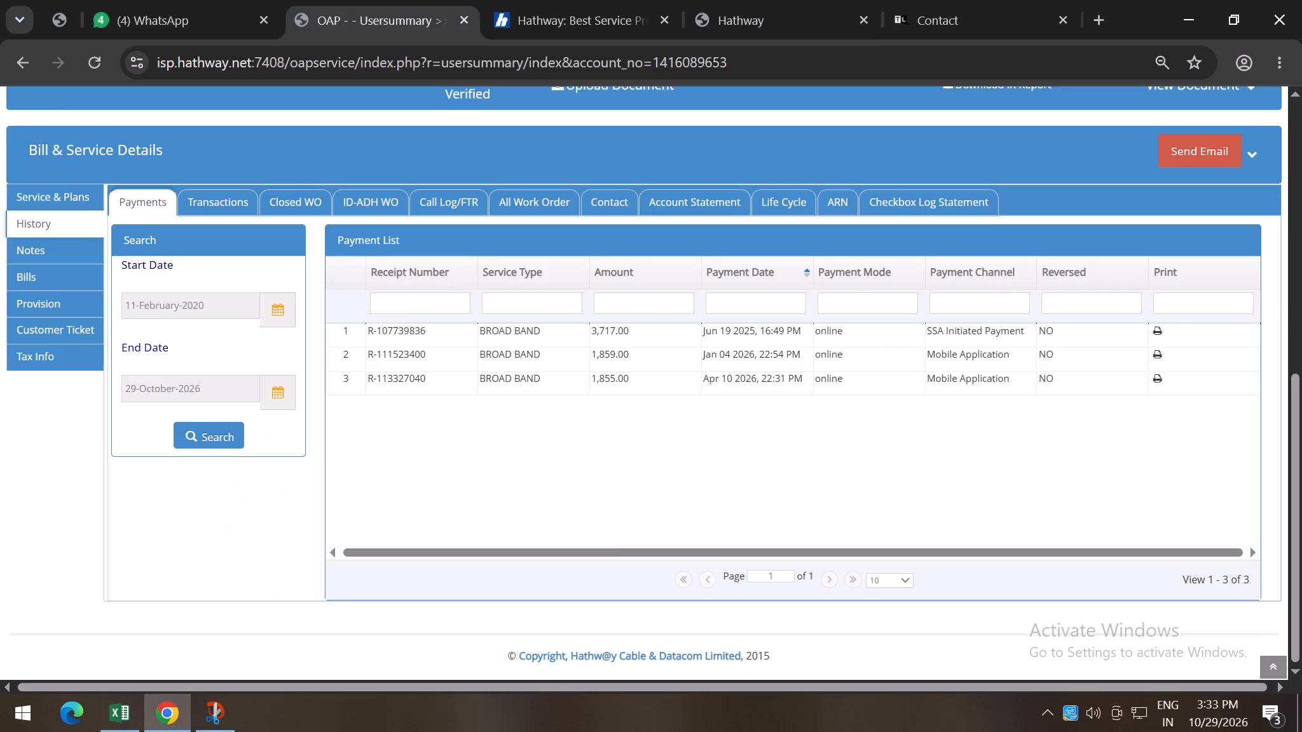
Switch from the OAP account to the Hathway self-care payment page with the Transaction Summary.
left_click(921, 0)
left_click(749, 8)
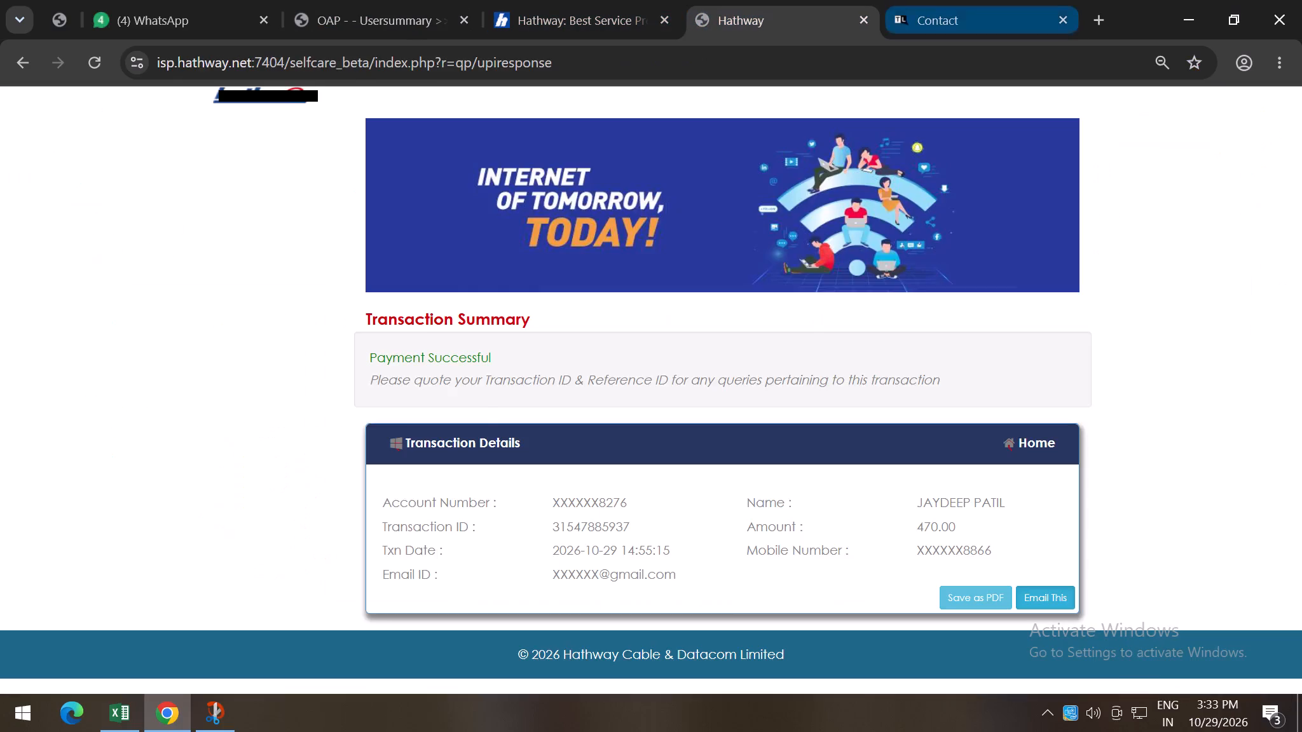
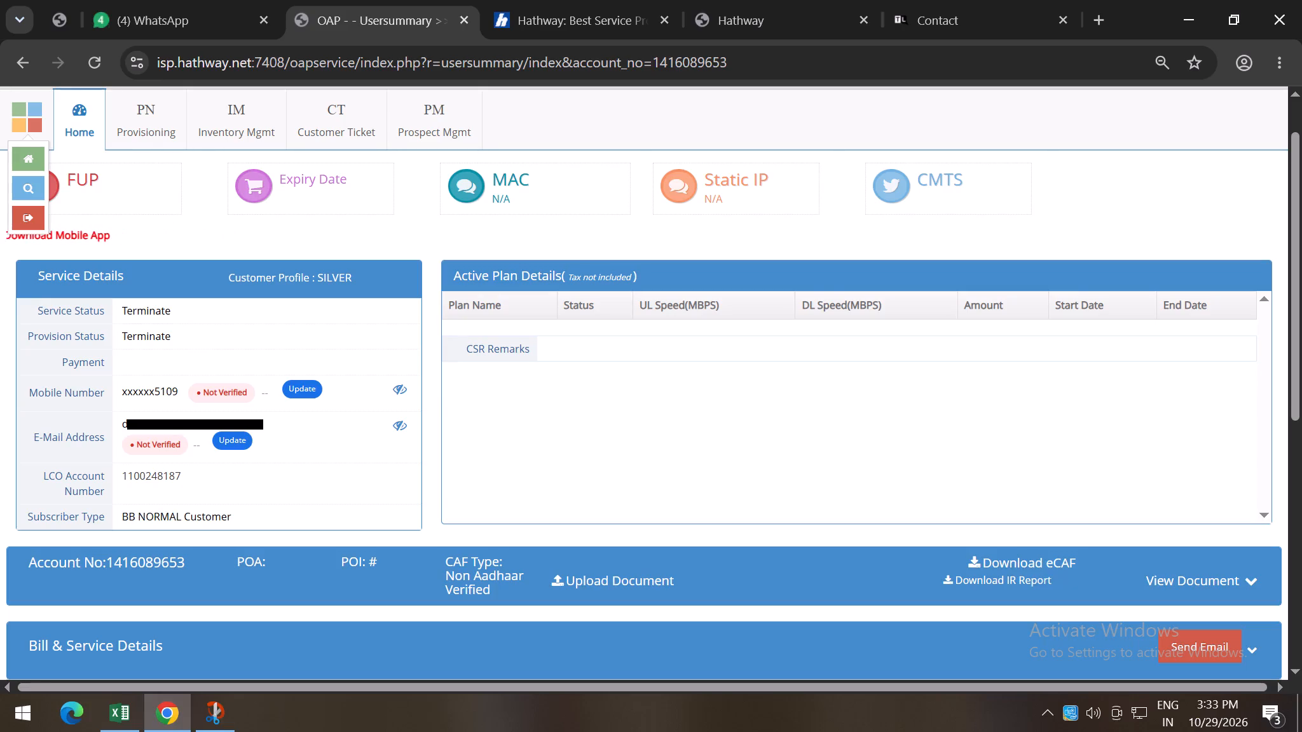
Check the Tubelight dialpad dashboard with its callback list, and switch to the Hathway payment's Transaction Summary page.
left_click(925, 0)
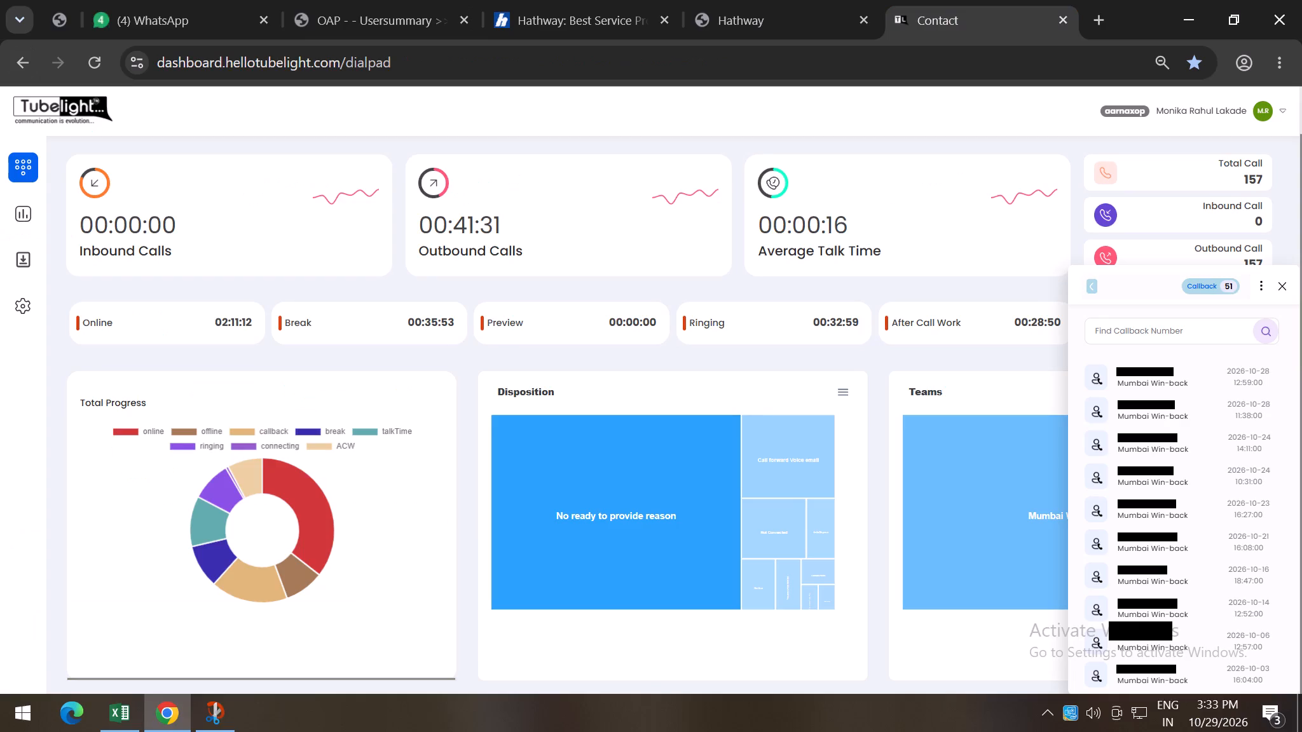
left_click(925, 0)
left_click(709, 0)
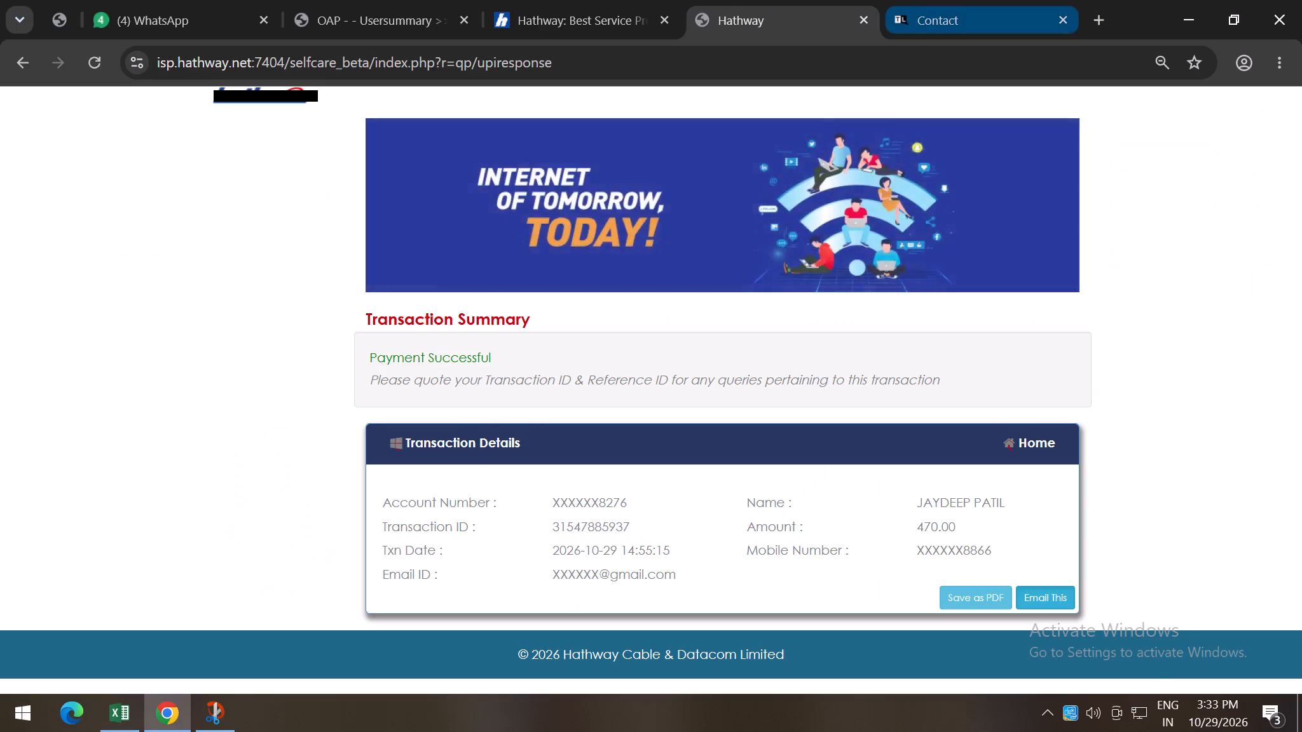
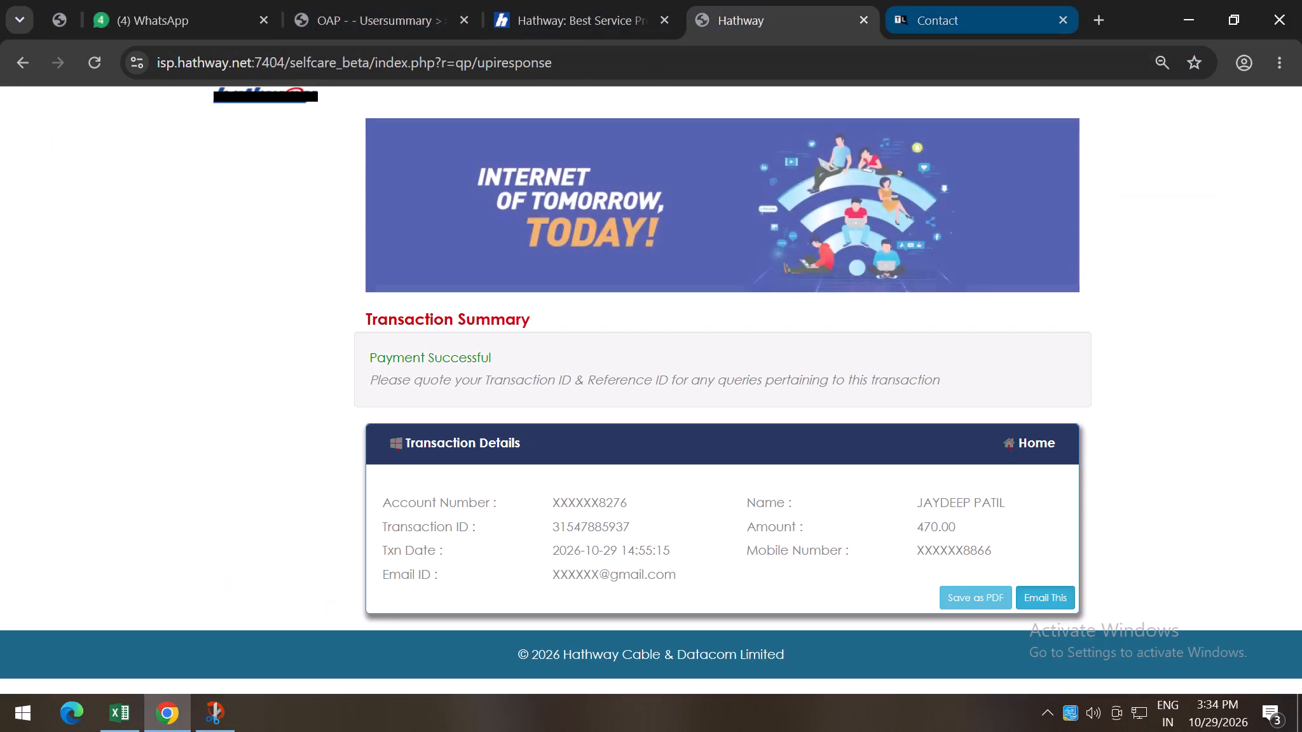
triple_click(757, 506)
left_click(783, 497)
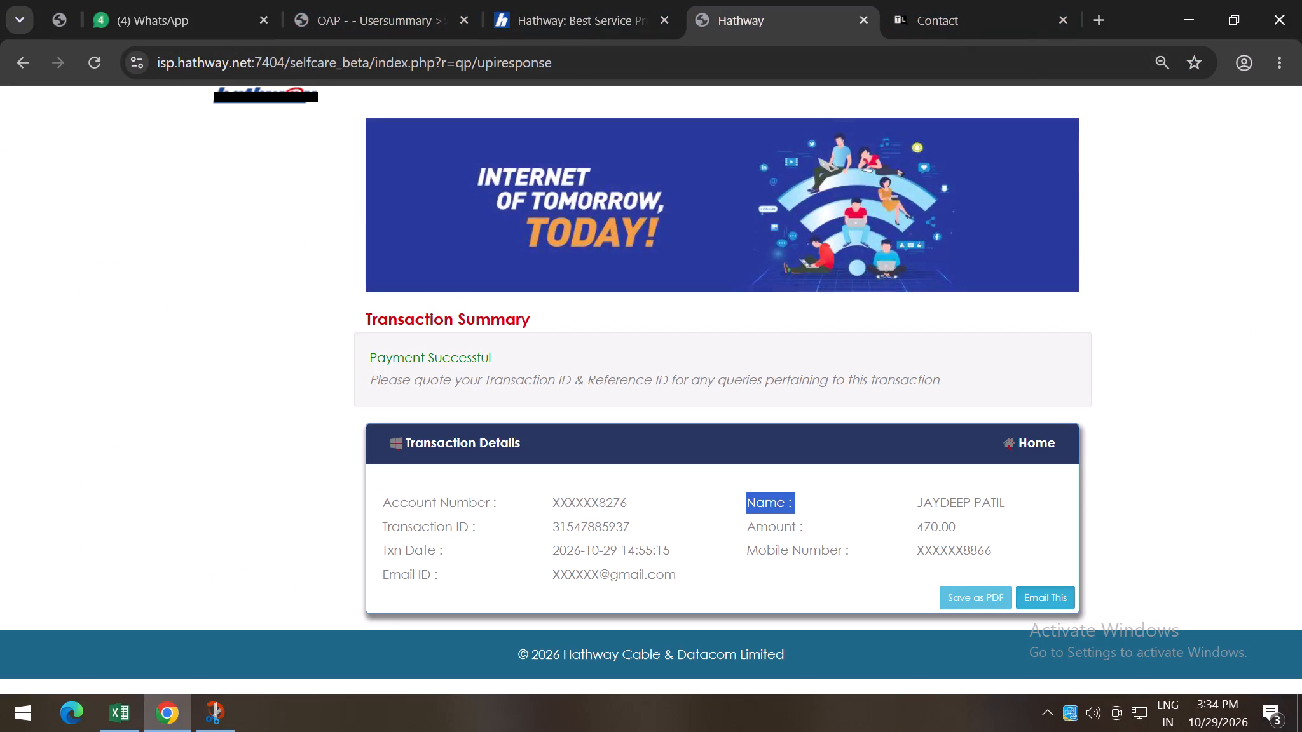
Switch from the Hathway transaction summary to the Tubelight dashboard with the Mumbai Win-back callback list.
left_click(976, 5)
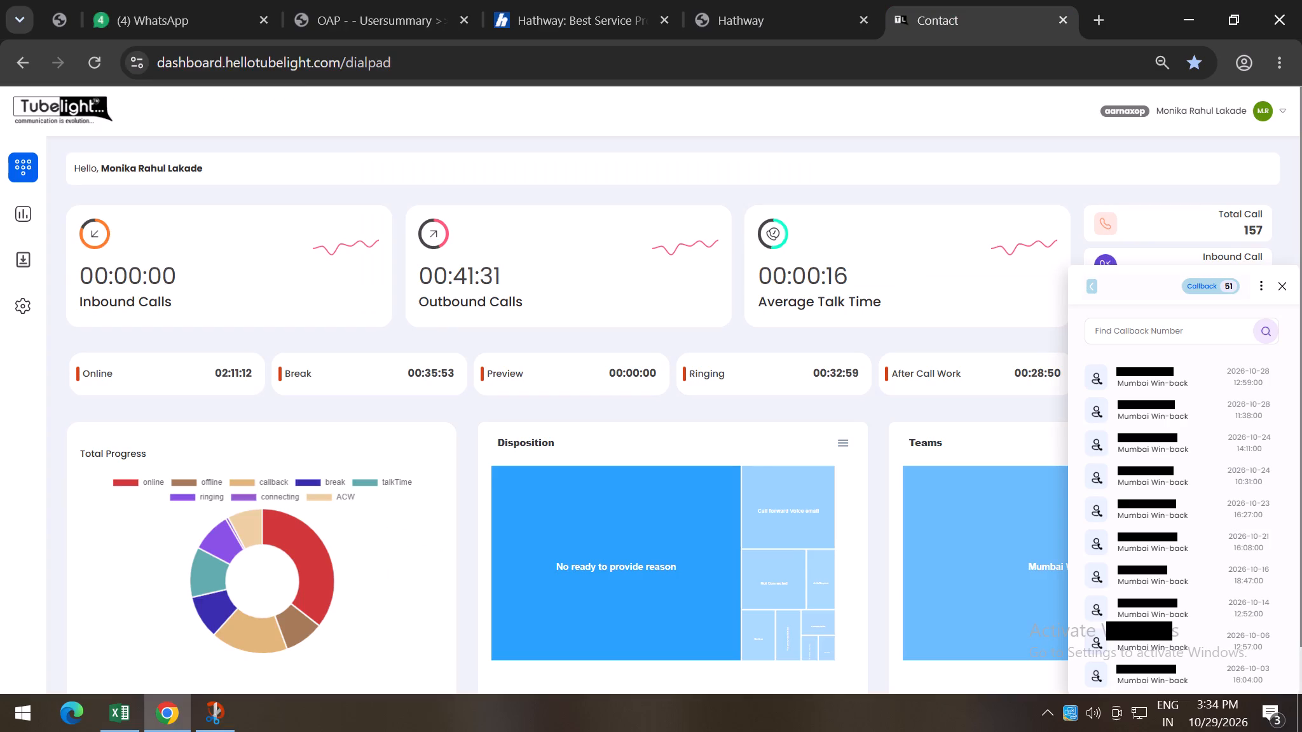
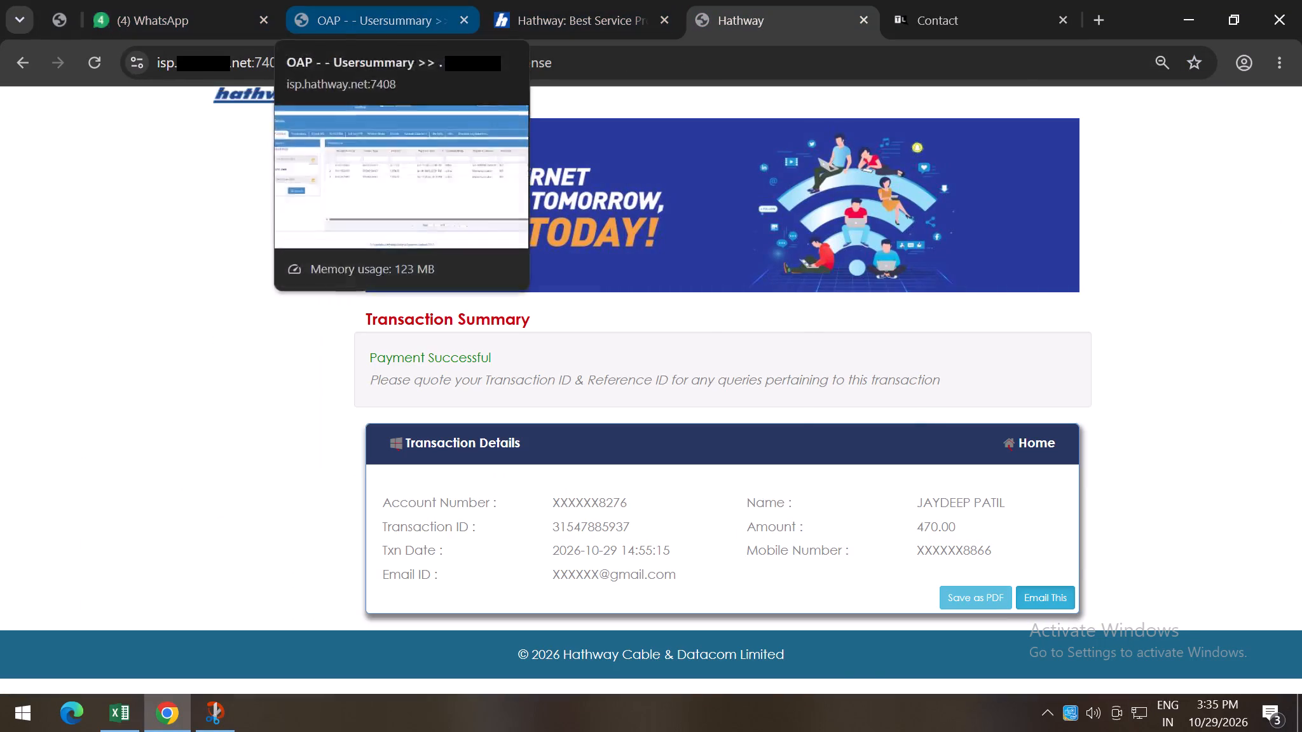
Check the Hathway transaction summary, the Tubelight callback list and the account's payment list in OAP against each other.
left_click(719, 0)
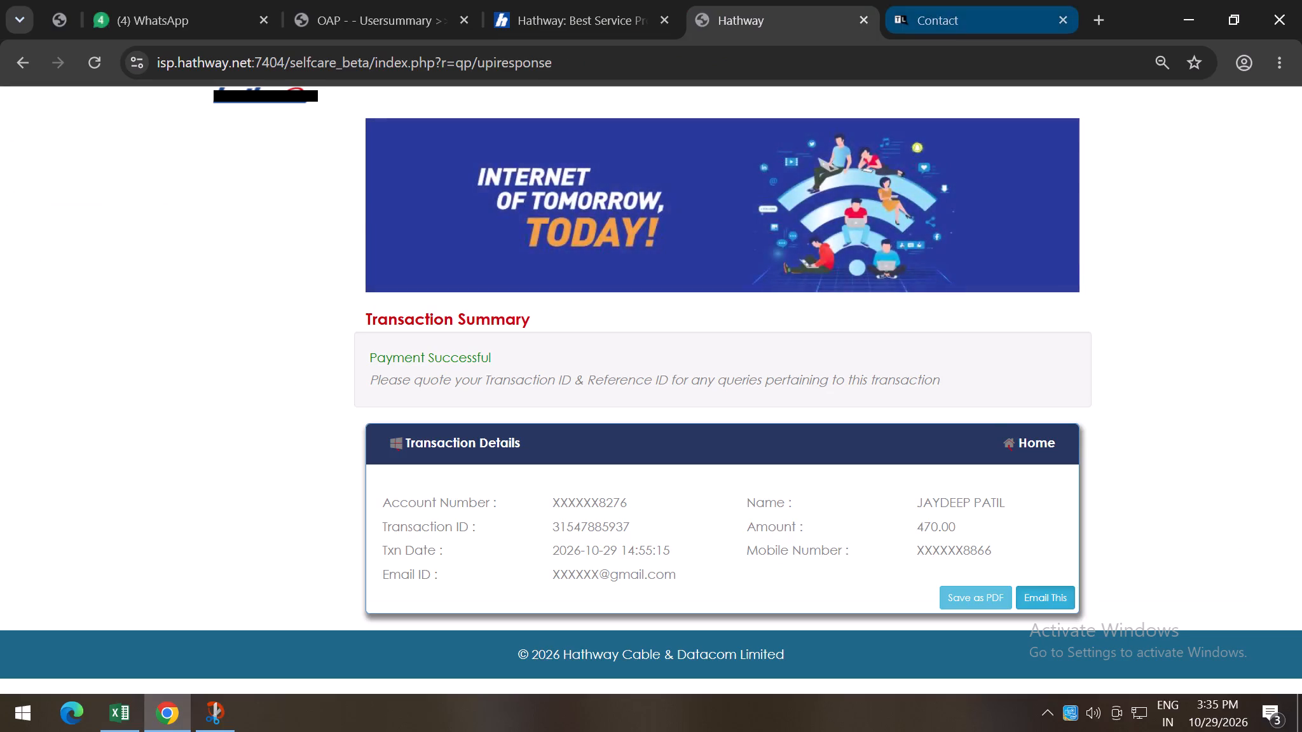
left_click(964, 0)
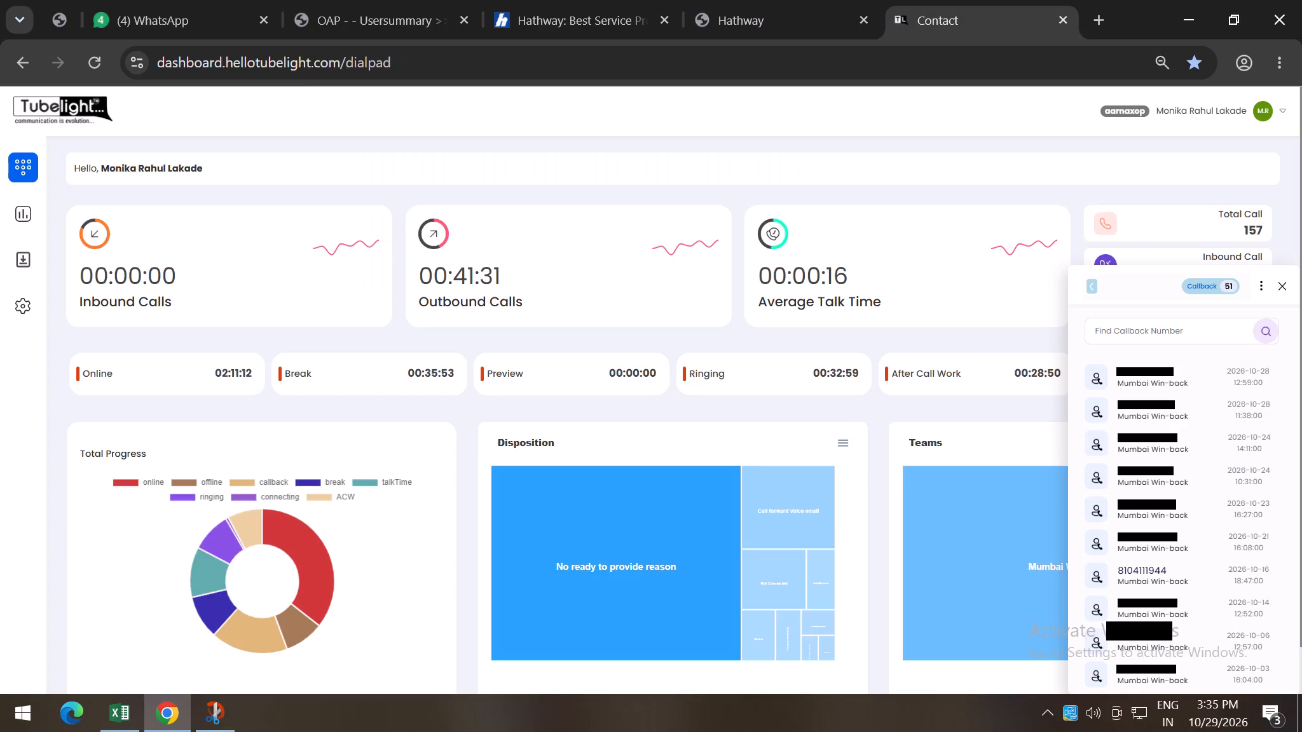
left_click(788, 0)
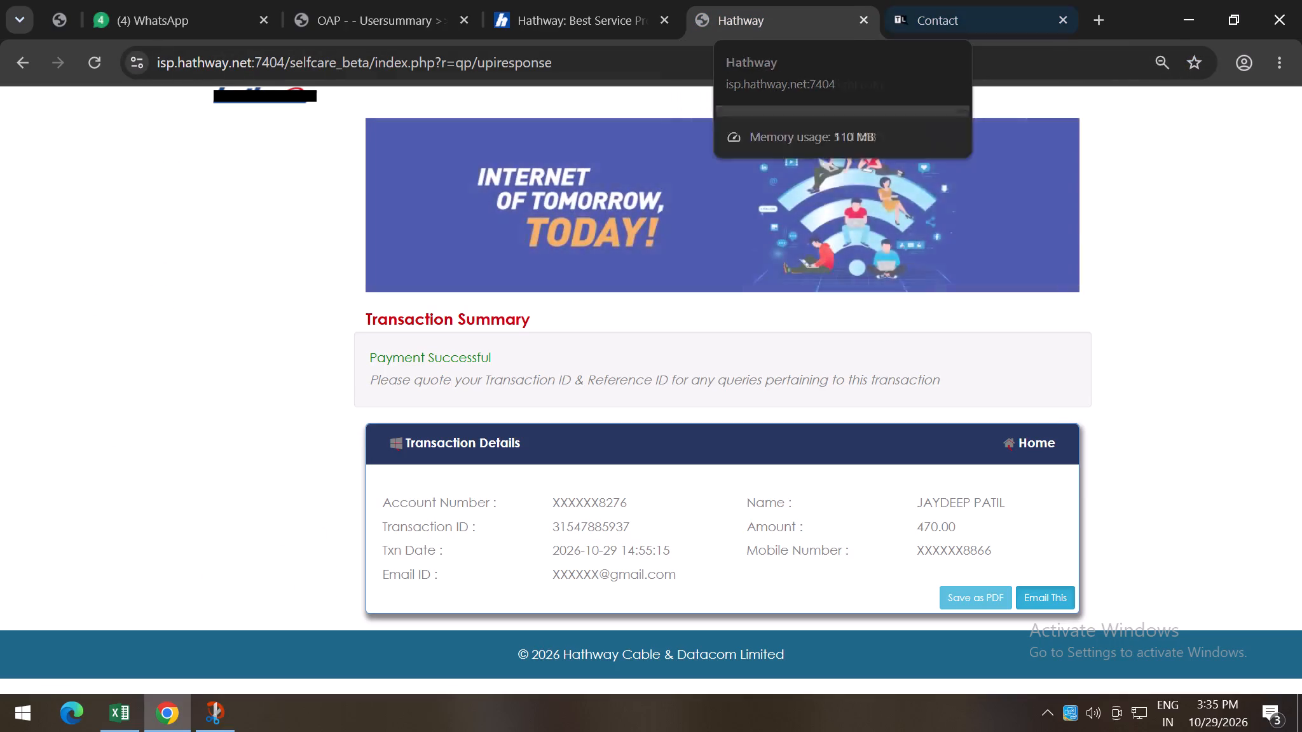
left_click(963, 0)
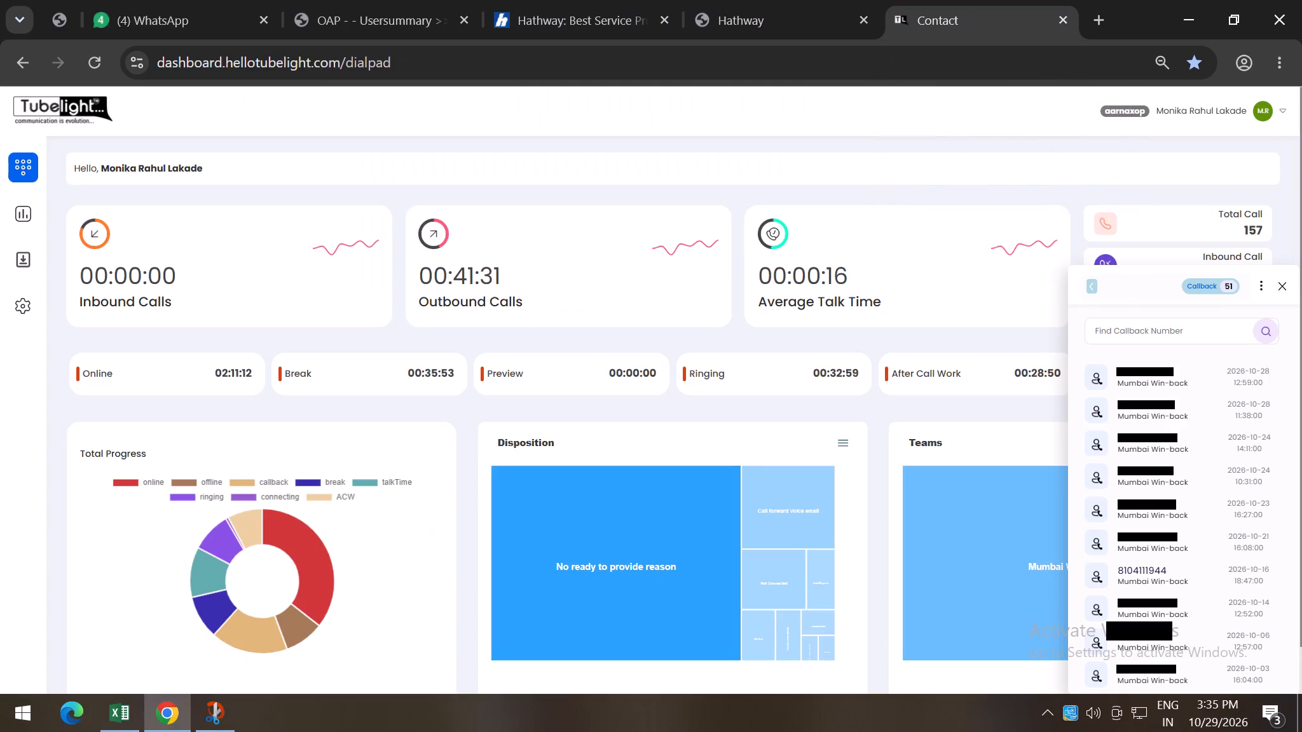
double_click(963, 0)
left_click(331, 0)
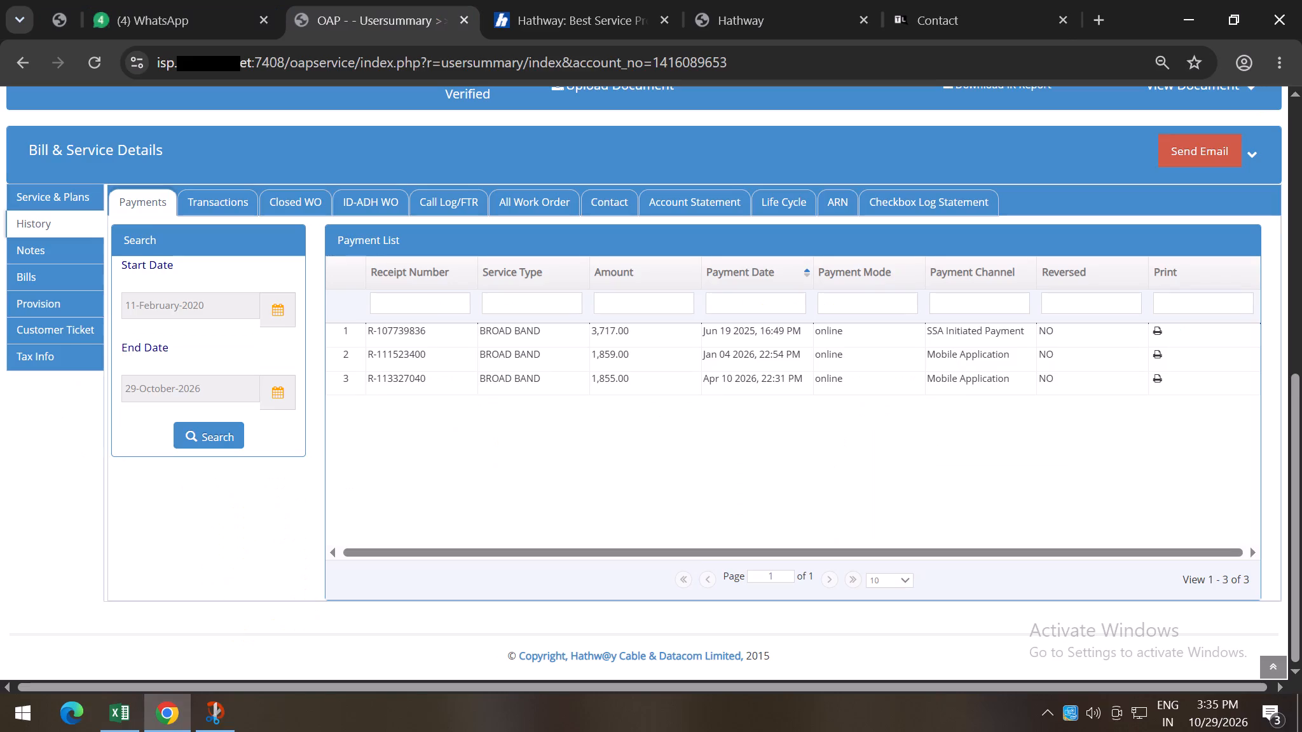
left_click(760, 0)
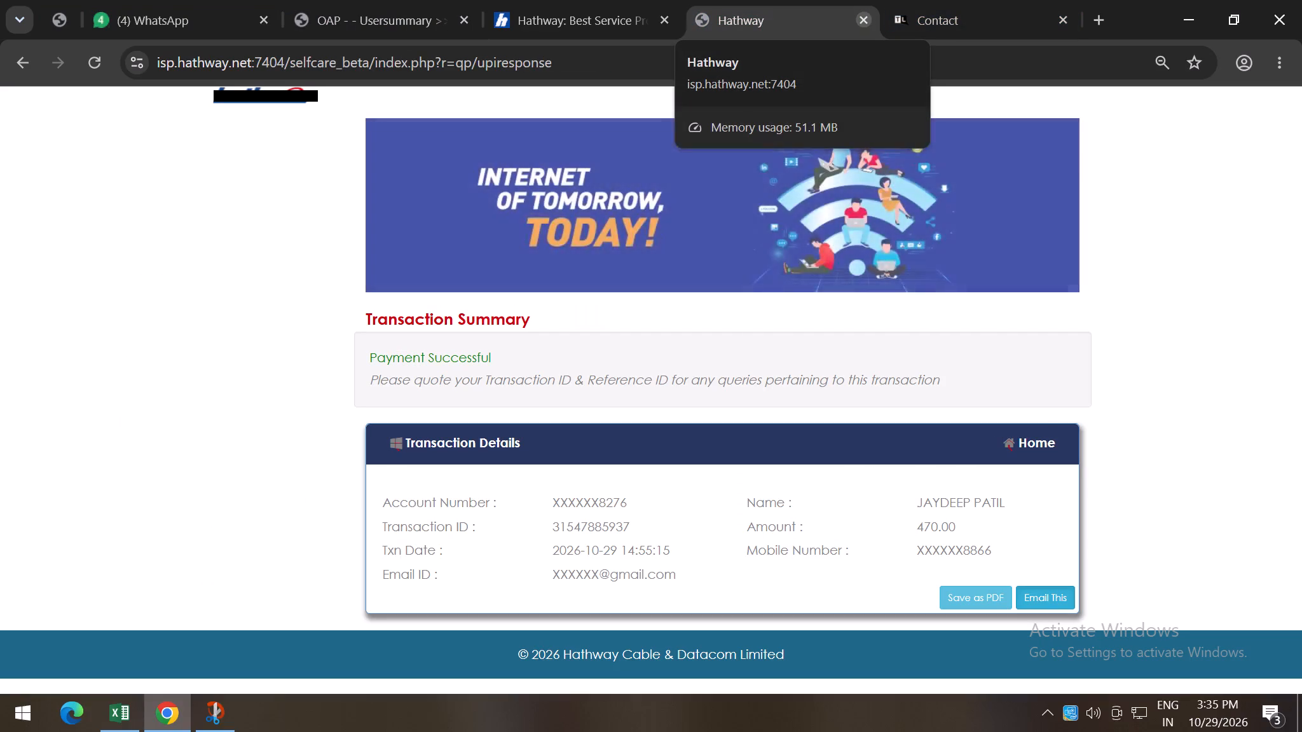
double_click(787, 0)
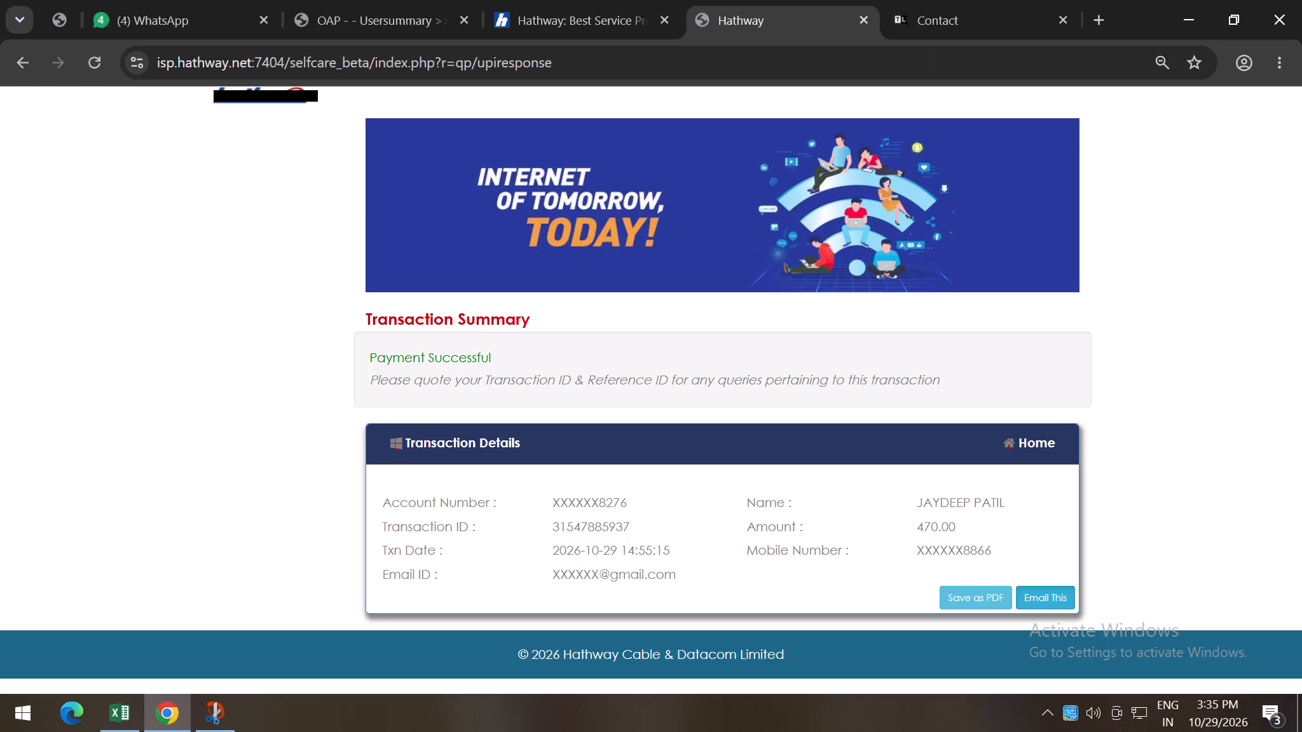
left_click(939, 498)
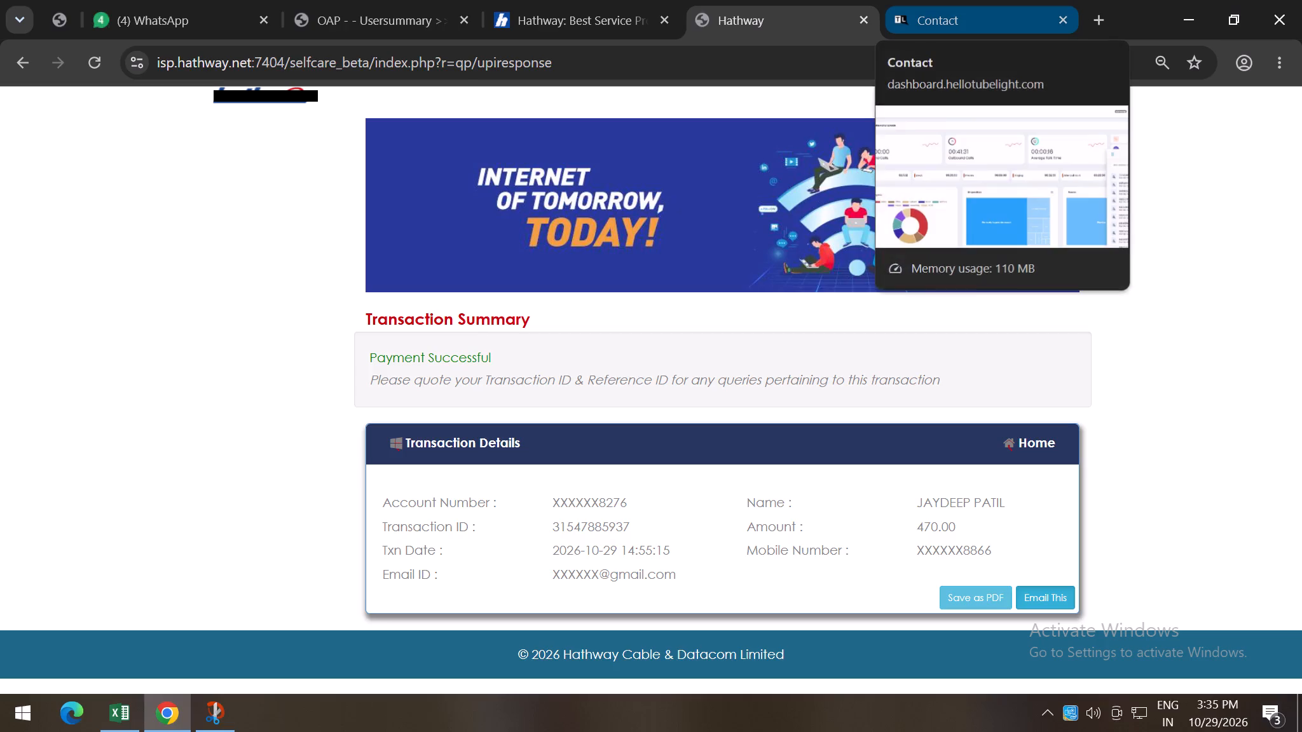
left_click(963, 6)
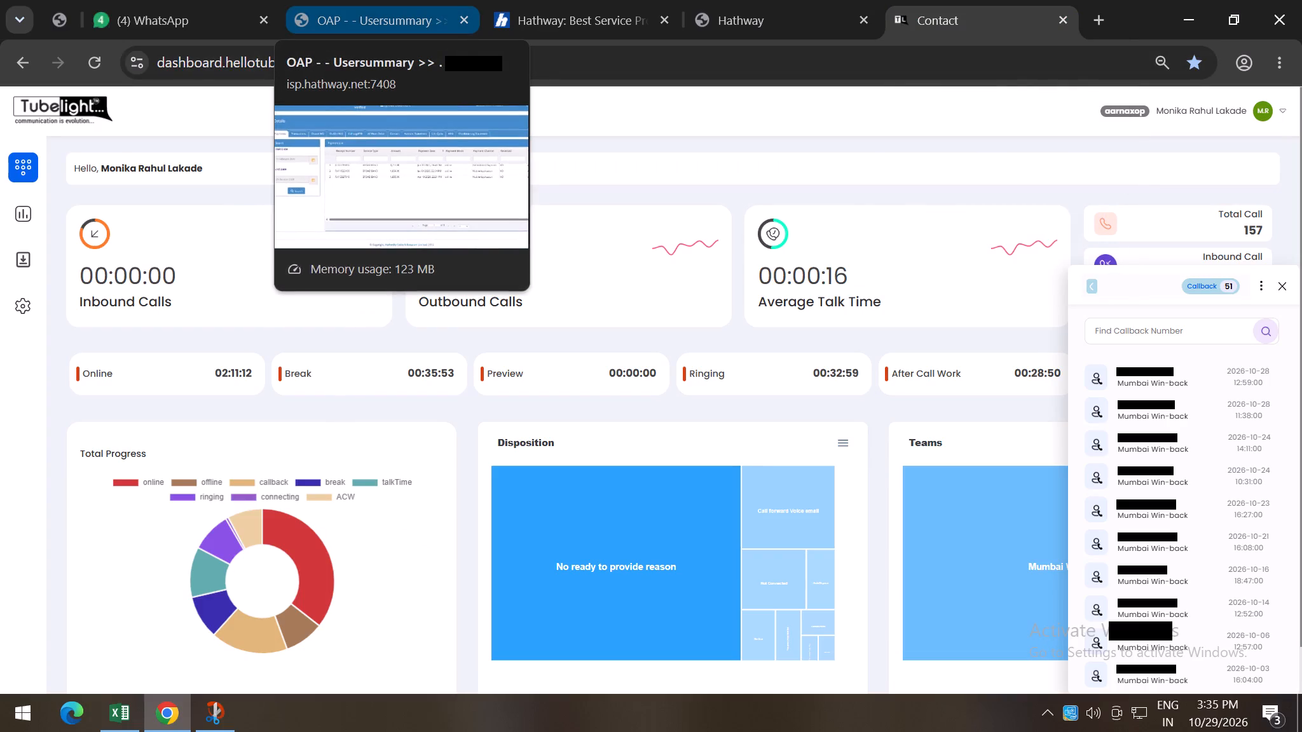
left_click(420, 17)
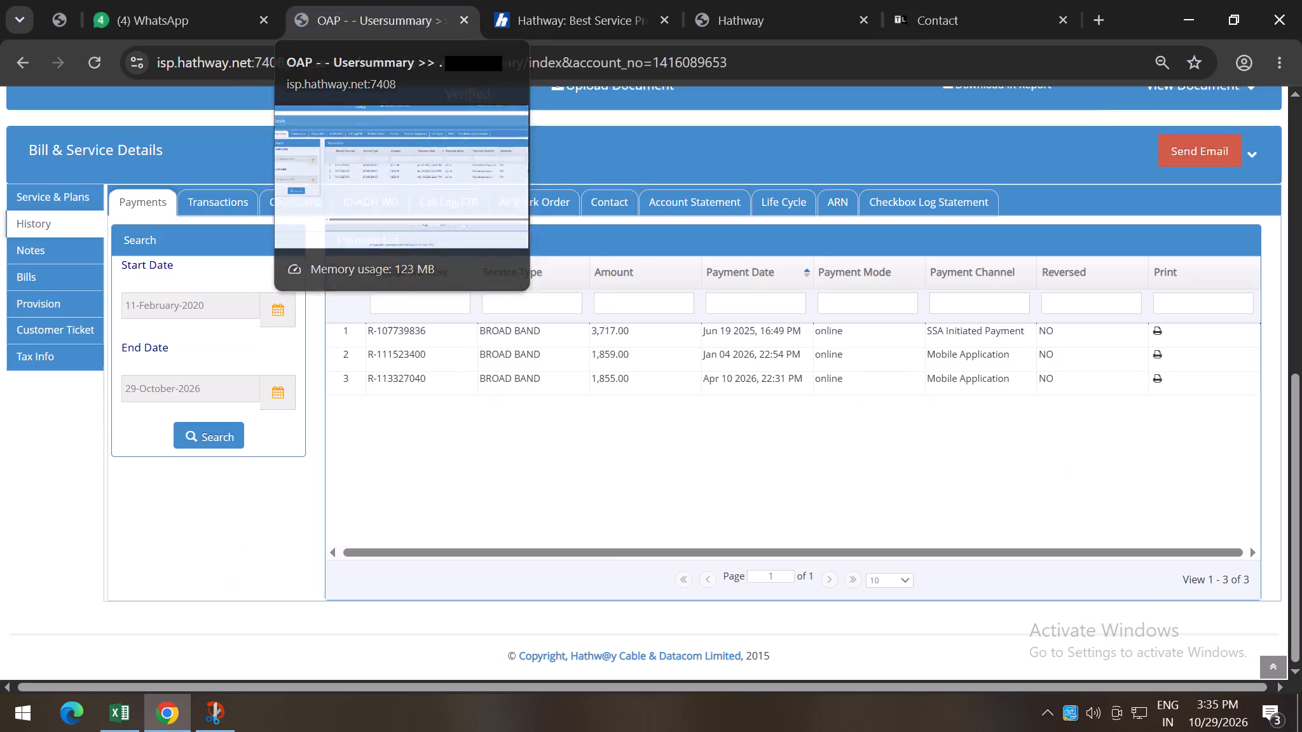
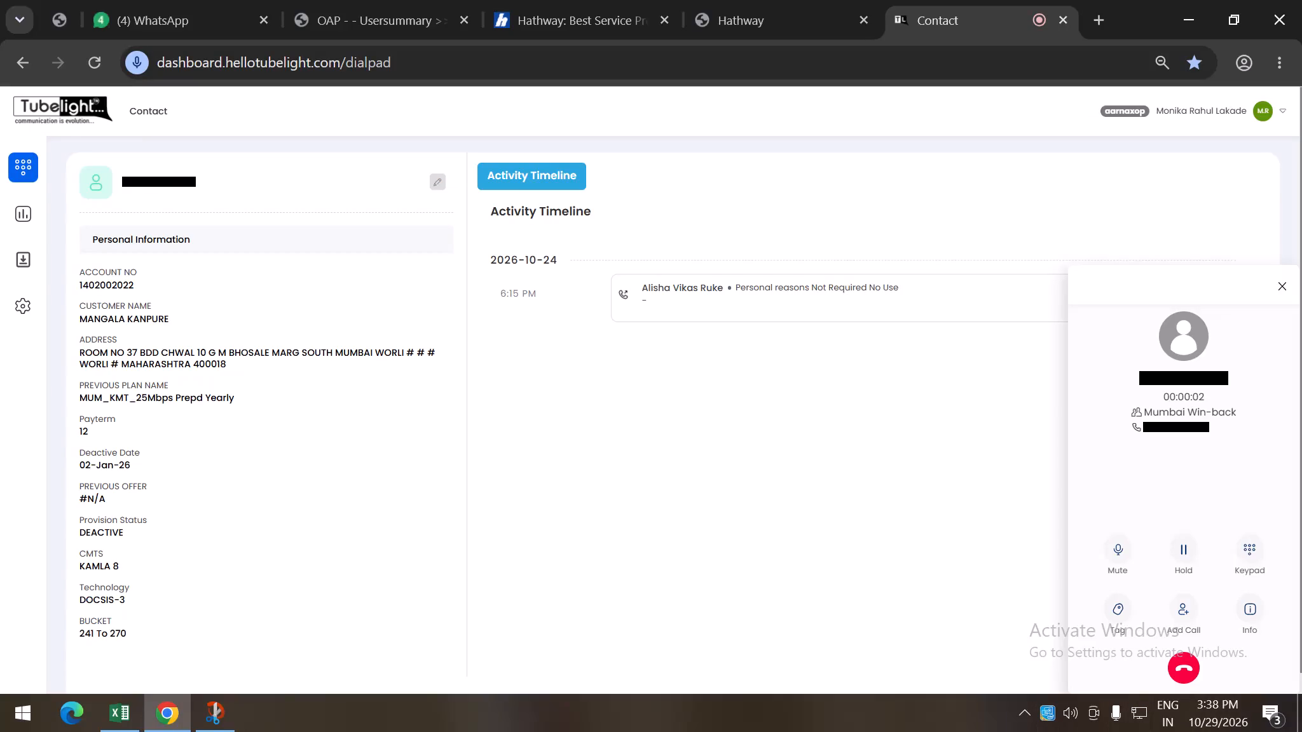
Tag the ended Mumbai Win-back call as Personal reasons, Not Required, No ready to provide reason, and submit the call outcome.
left_click(1127, 464)
left_click(1133, 475)
scroll(1140, 540, "down", 1)
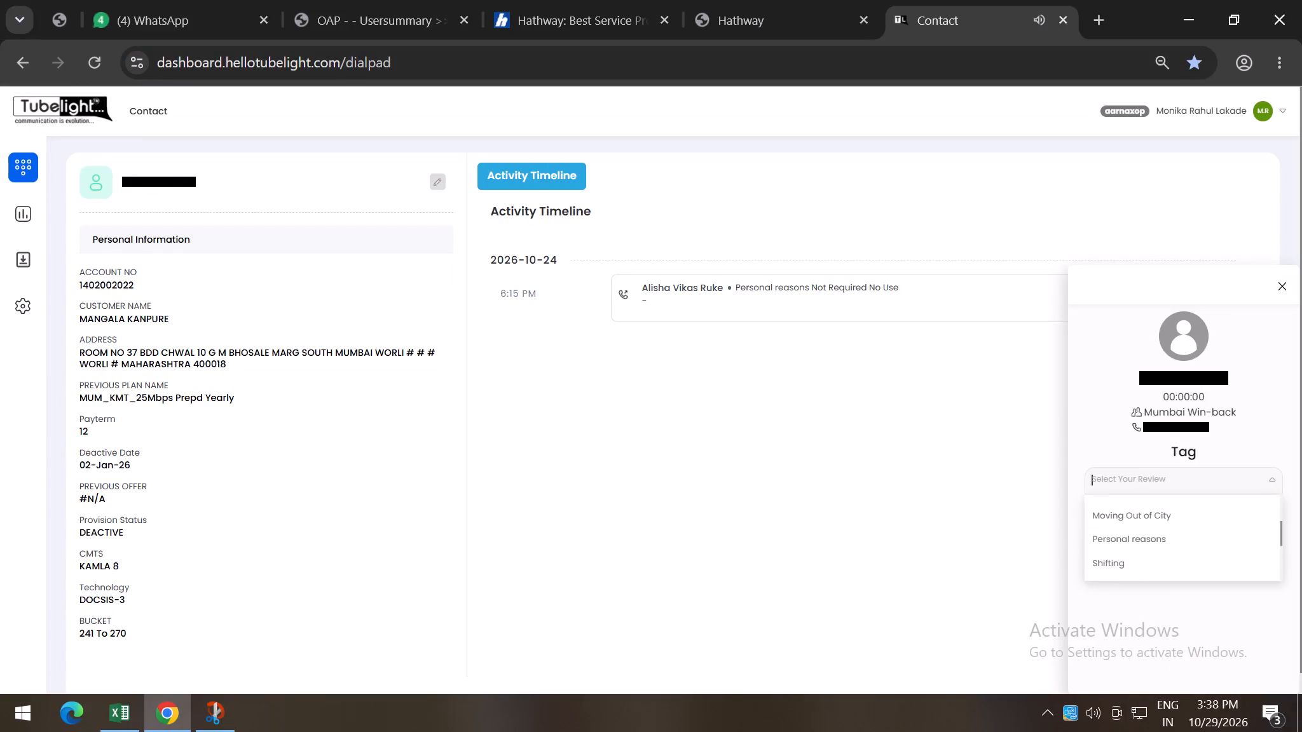
left_click(1140, 539)
left_click(1205, 472)
left_click(1148, 566)
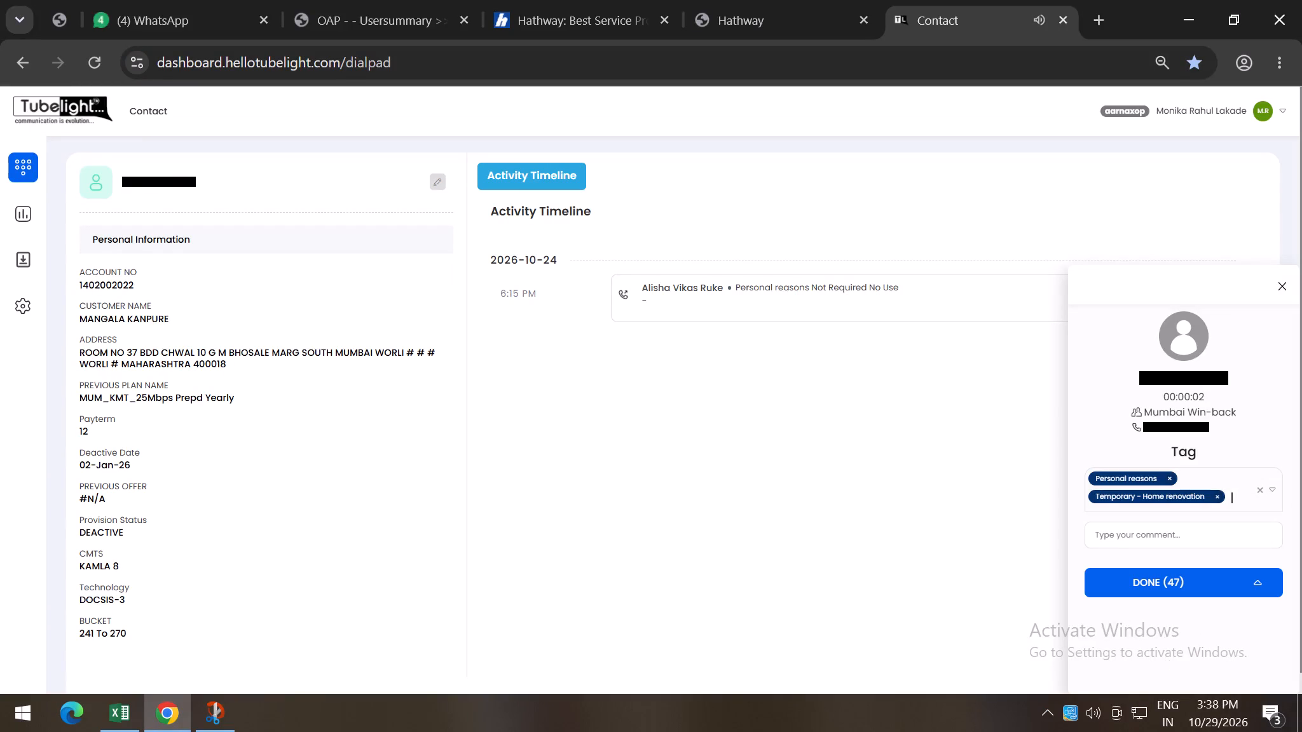
left_click(1220, 497)
left_click(1203, 478)
left_click(1140, 547)
left_click(1207, 494)
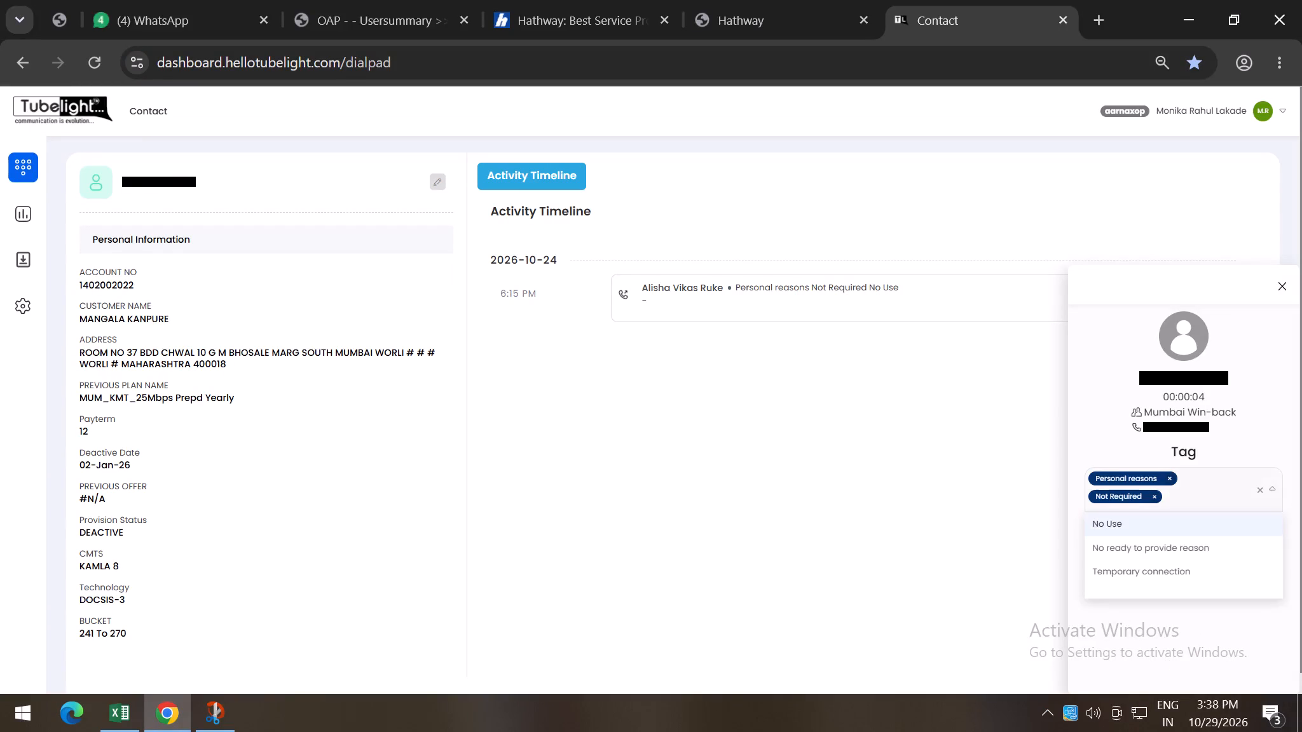
left_click(1184, 550)
left_click(1197, 594)
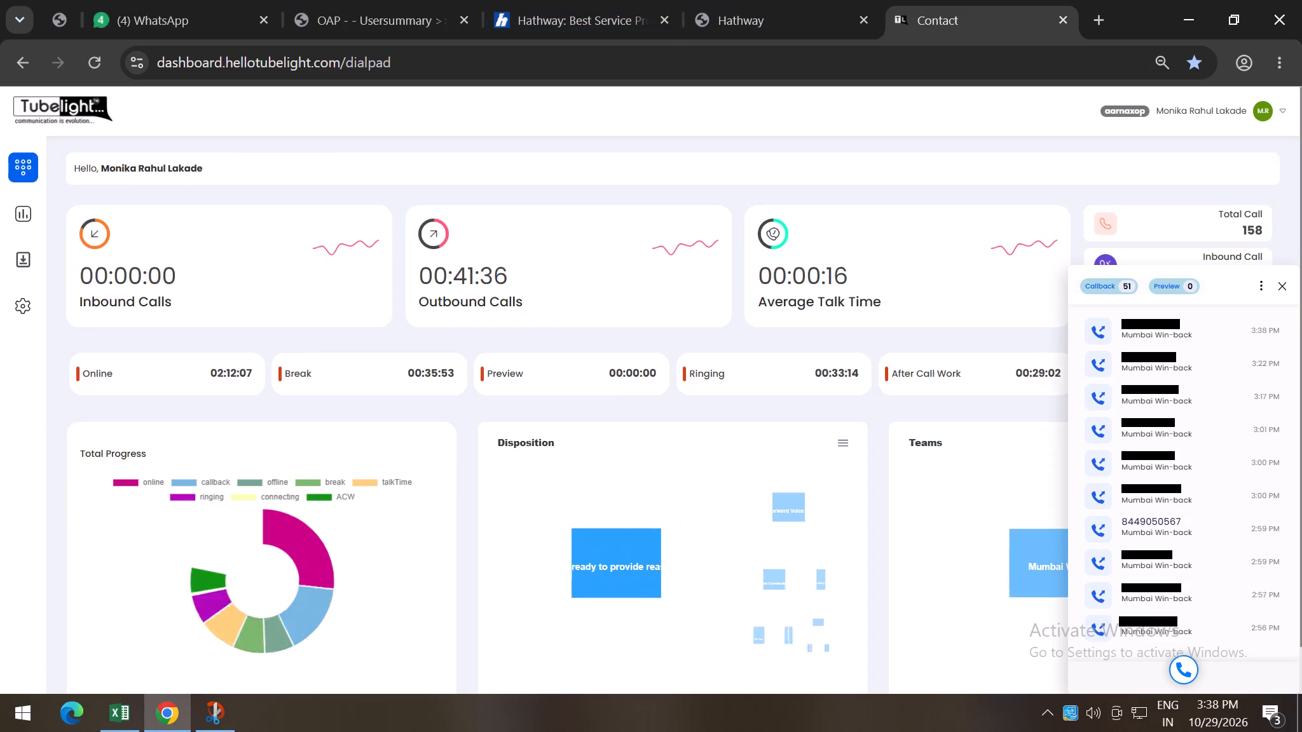
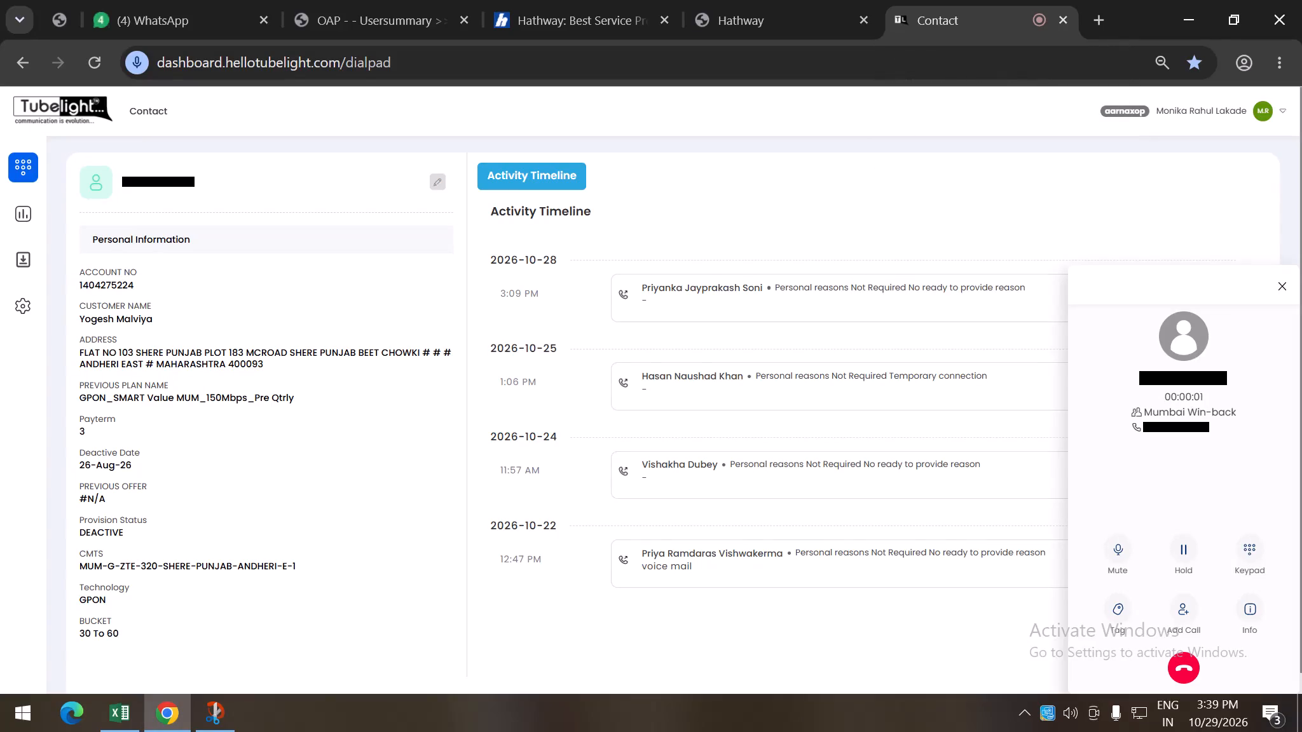
End the Mumbai Win-back call, tag it as Personal reasons, Not Required, Temporary connection, and submit the call outcome.
left_click(1172, 679)
left_click(1159, 488)
scroll(1148, 536, "down", 1)
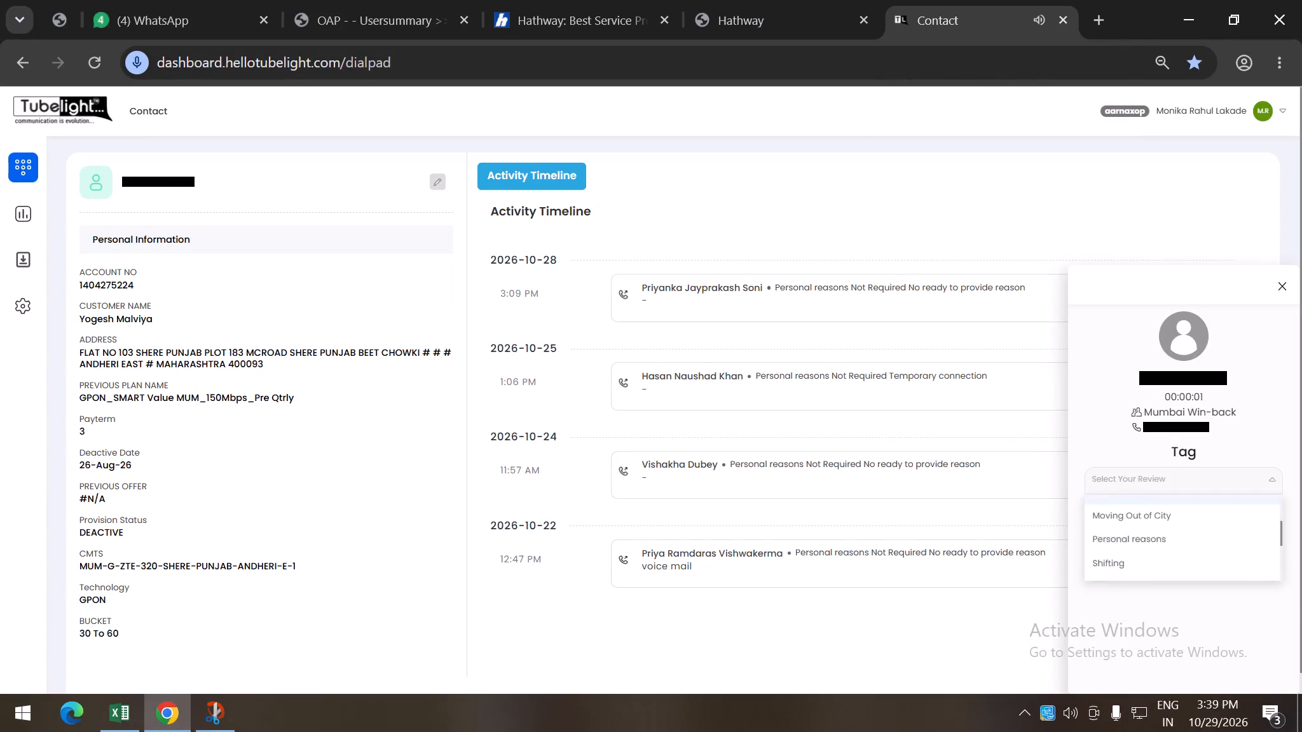
left_click(1148, 538)
left_click(1175, 475)
left_click(1151, 491)
scroll(1146, 529, "down", 1)
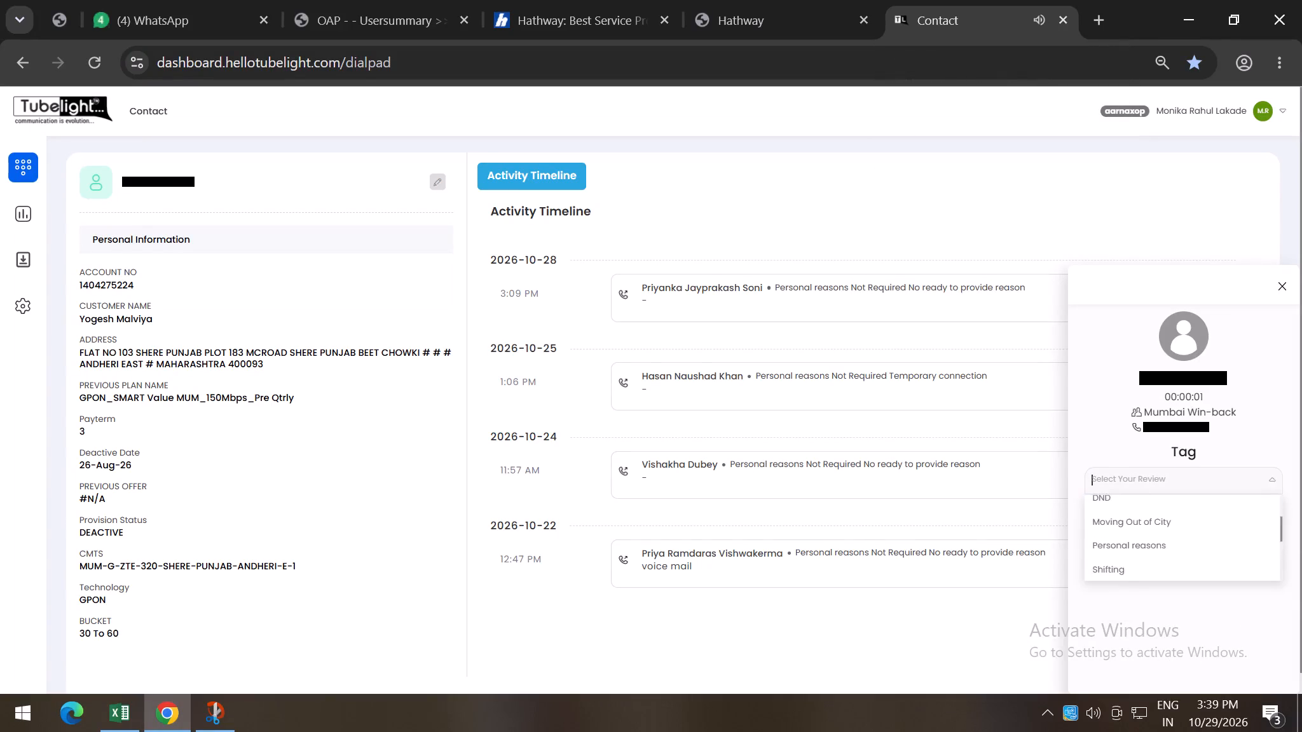
left_click(1146, 529)
left_click_drag(1214, 473, 1205, 490)
left_click(1172, 543)
left_click_drag(1225, 480, 1205, 509)
left_click(1180, 565)
left_click(1182, 556)
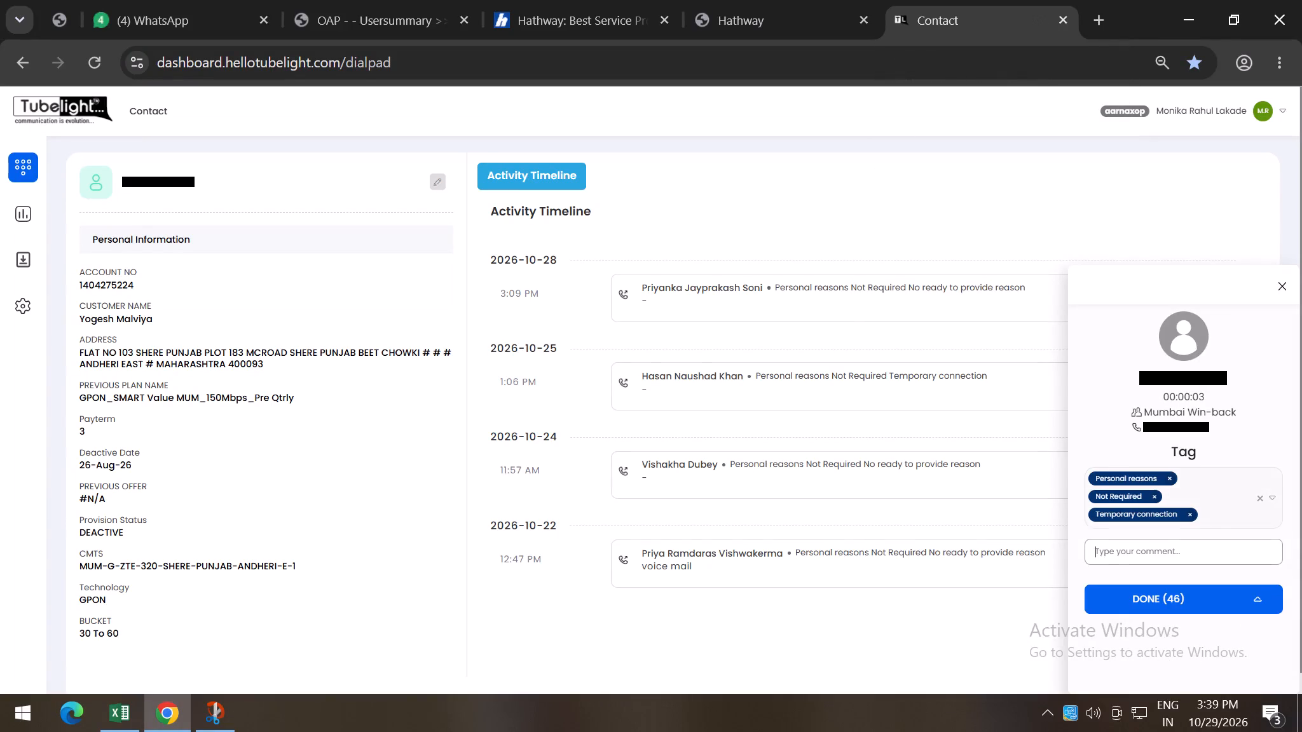
left_click(1182, 611)
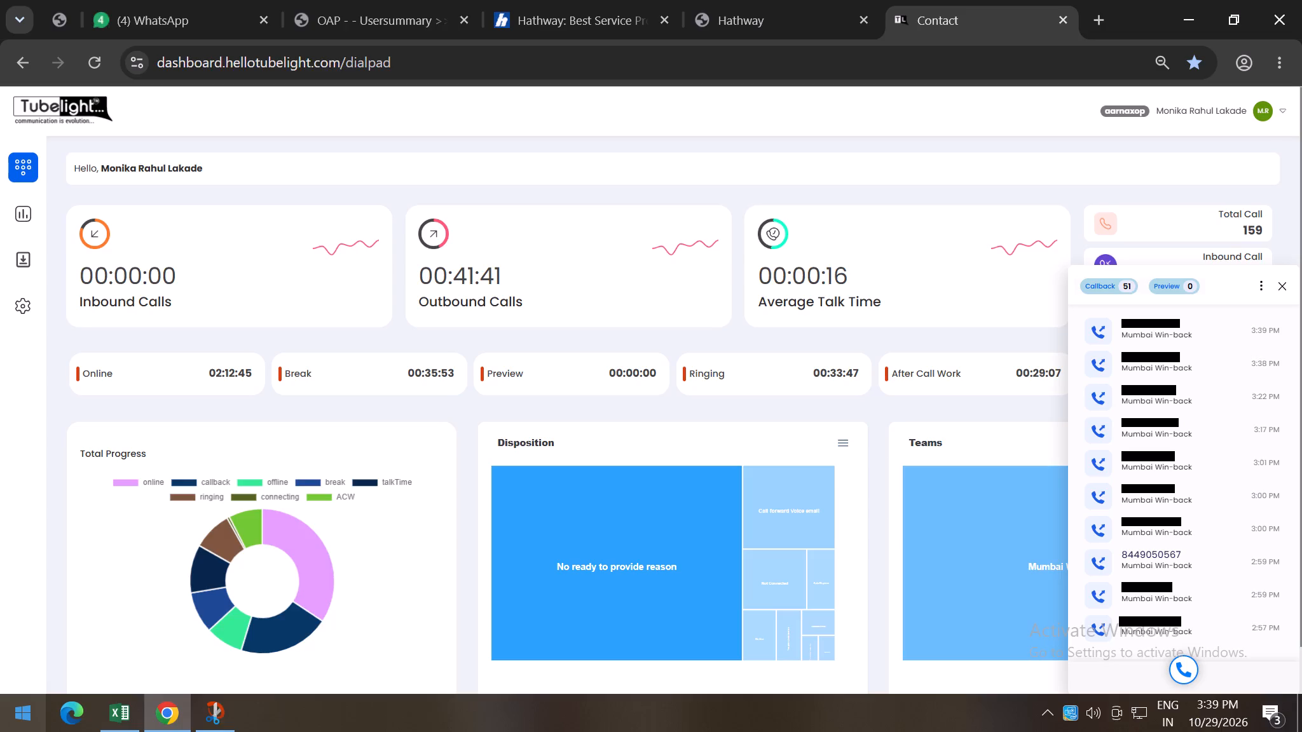
Check the account number in the transaction details on the Hathway payment summary page.
left_click(374, 28)
left_click(958, 11)
left_click(740, 18)
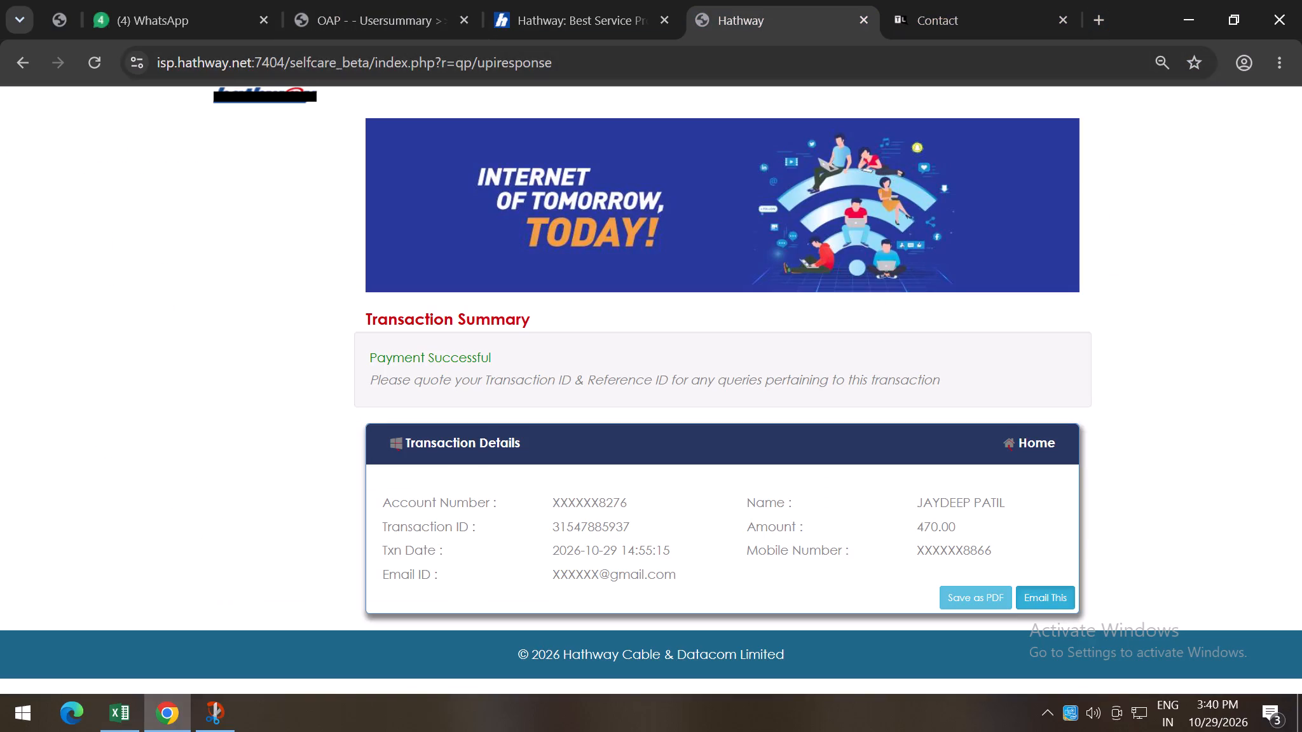
triple_click(622, 505)
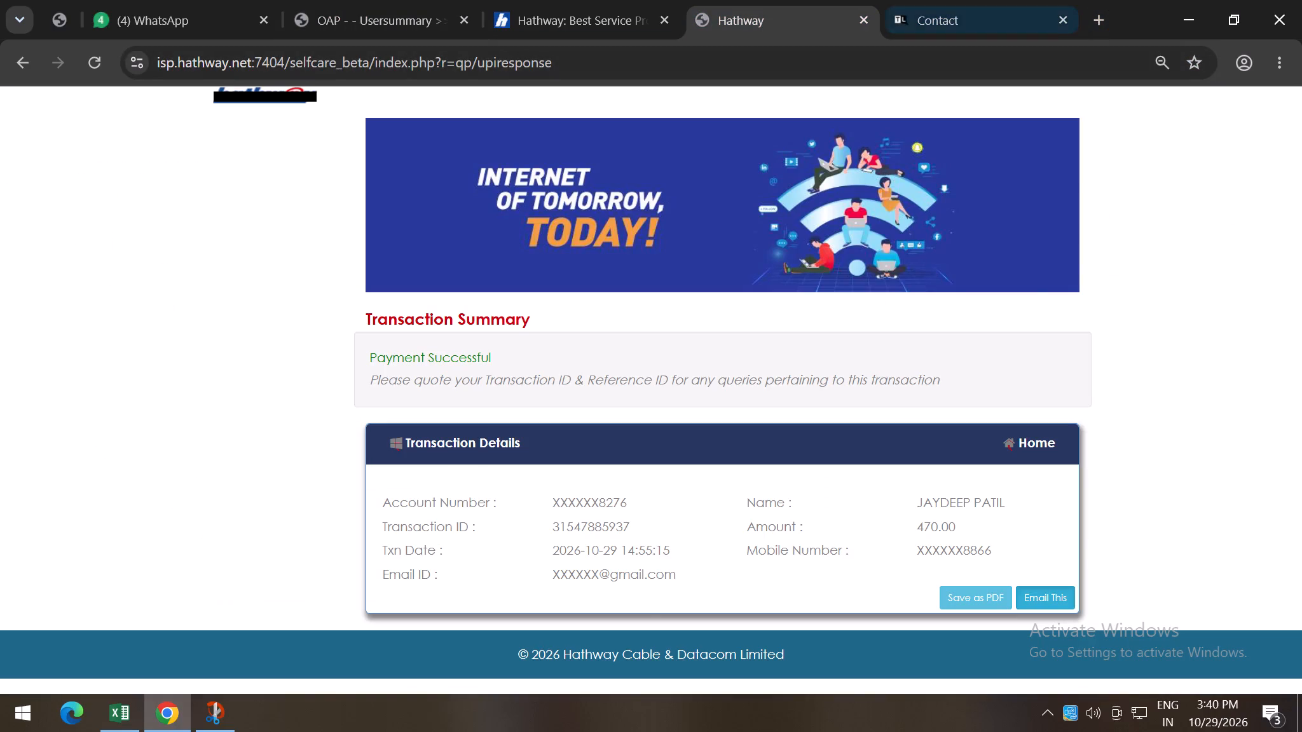
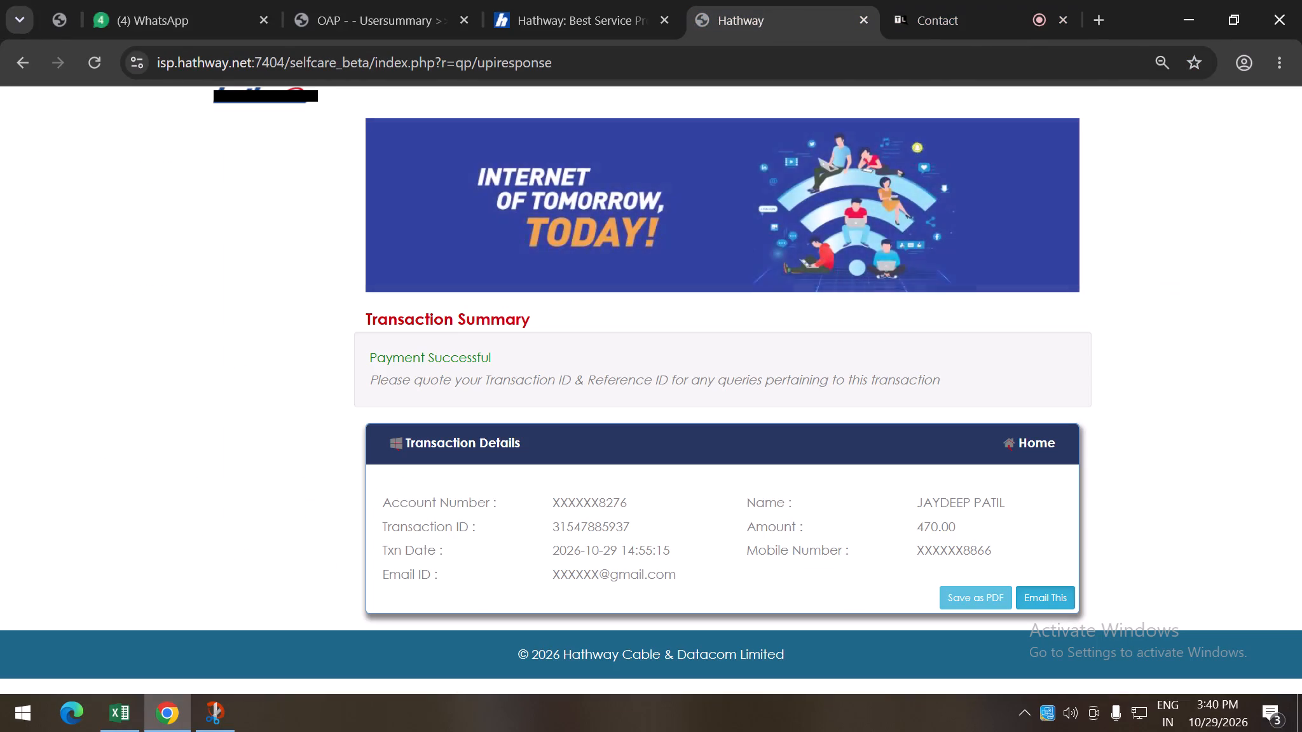
End the Mumbai Win-back call, tag it as Personal reasons, Not Required, No ready to provide reason, and submit the call outcome.
left_click(959, 0)
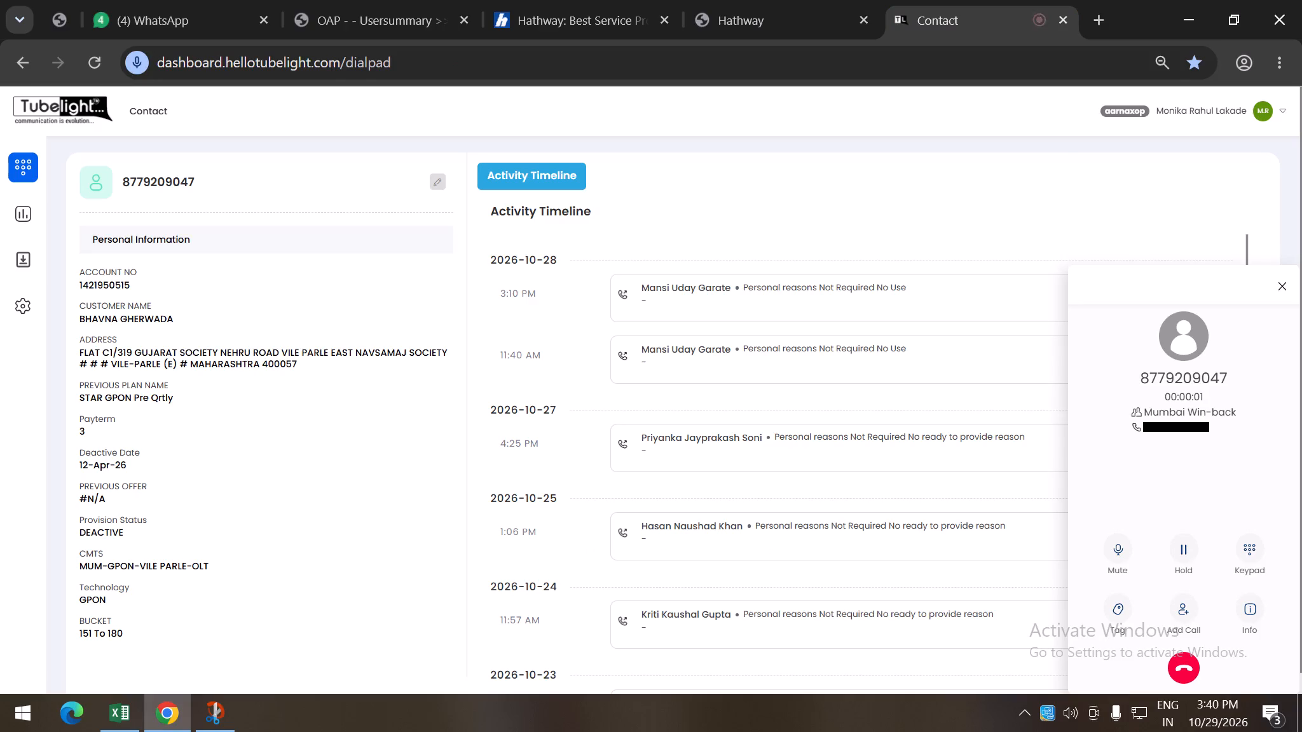
left_click(1174, 665)
left_click(1148, 480)
scroll(1134, 544, "down", 1)
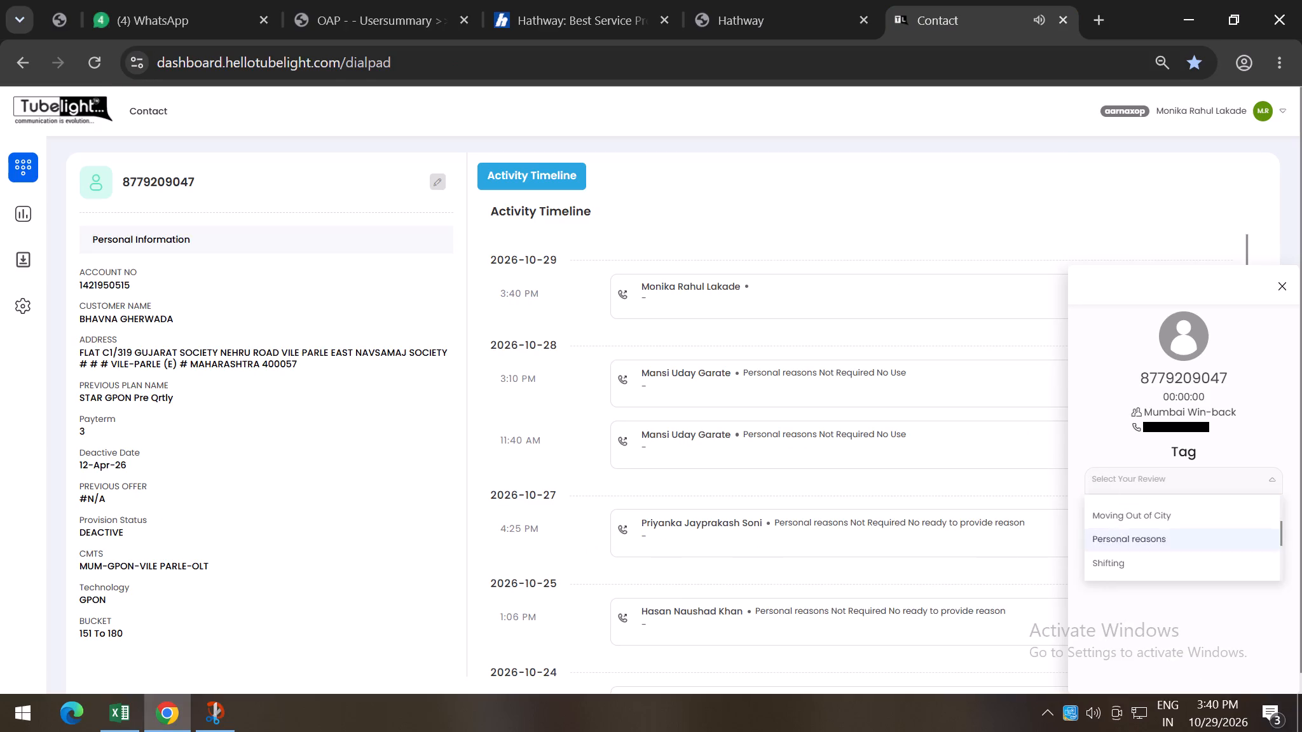
left_click(1137, 536)
left_click(1176, 492)
left_click_drag(1115, 562, 1099, 549)
left_click(1193, 489)
left_click(1169, 549)
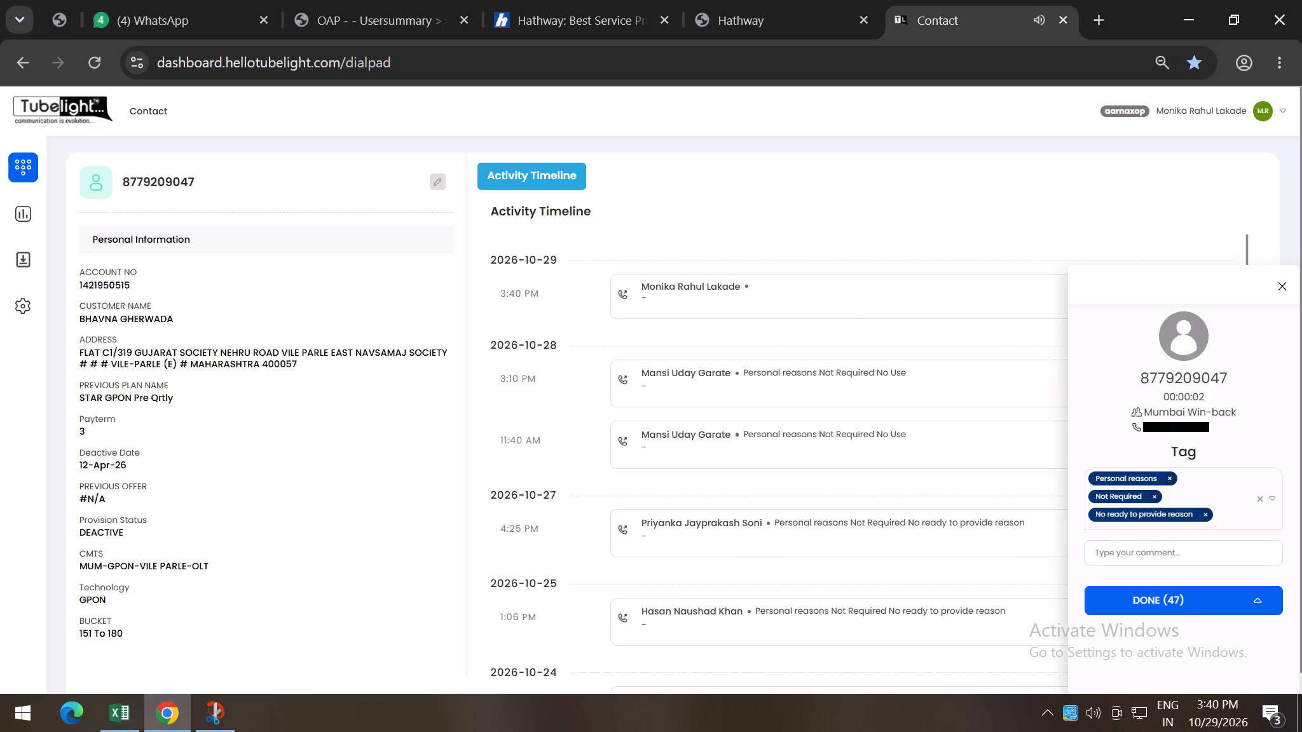
left_click(1163, 588)
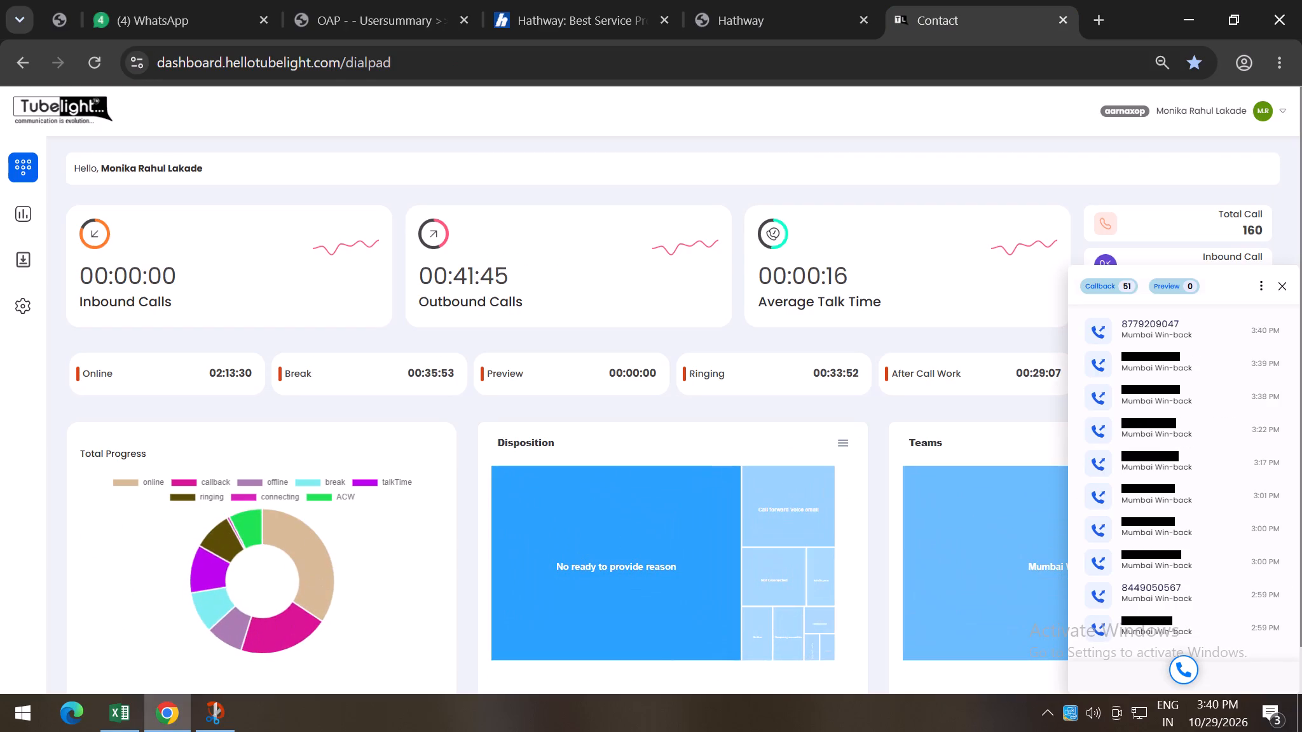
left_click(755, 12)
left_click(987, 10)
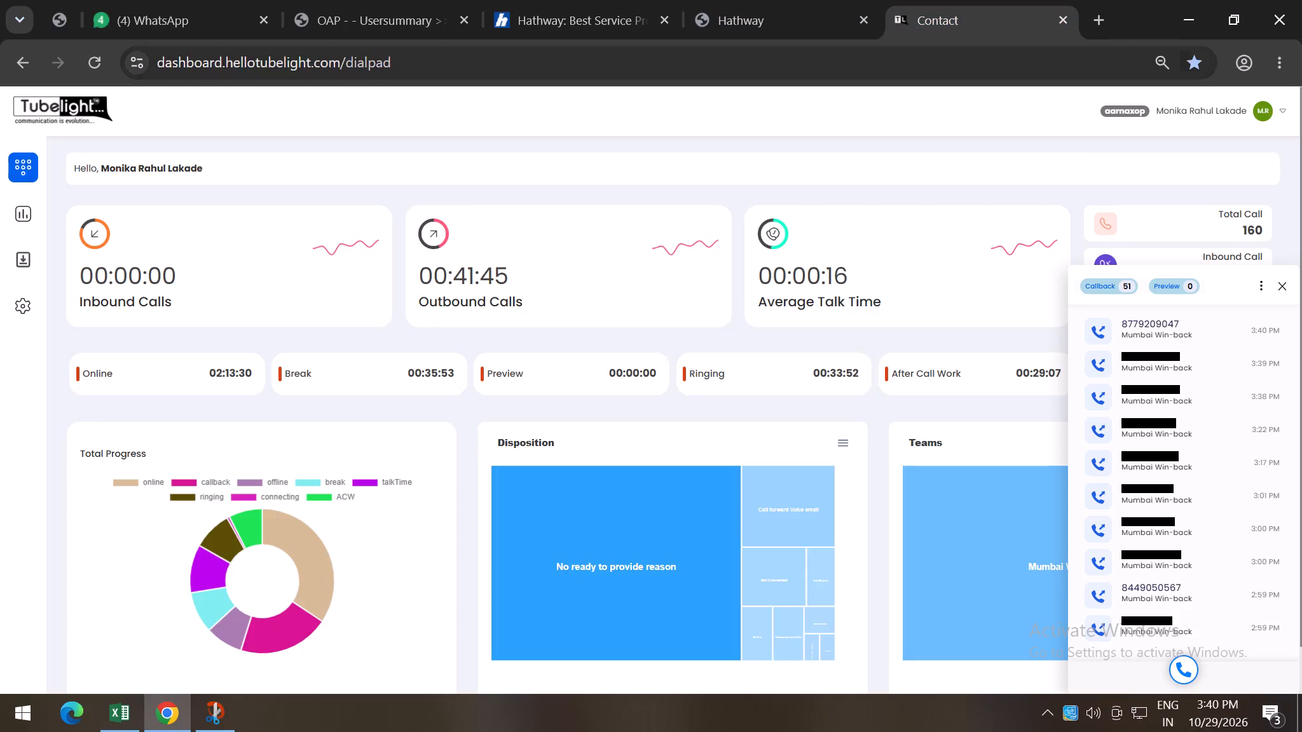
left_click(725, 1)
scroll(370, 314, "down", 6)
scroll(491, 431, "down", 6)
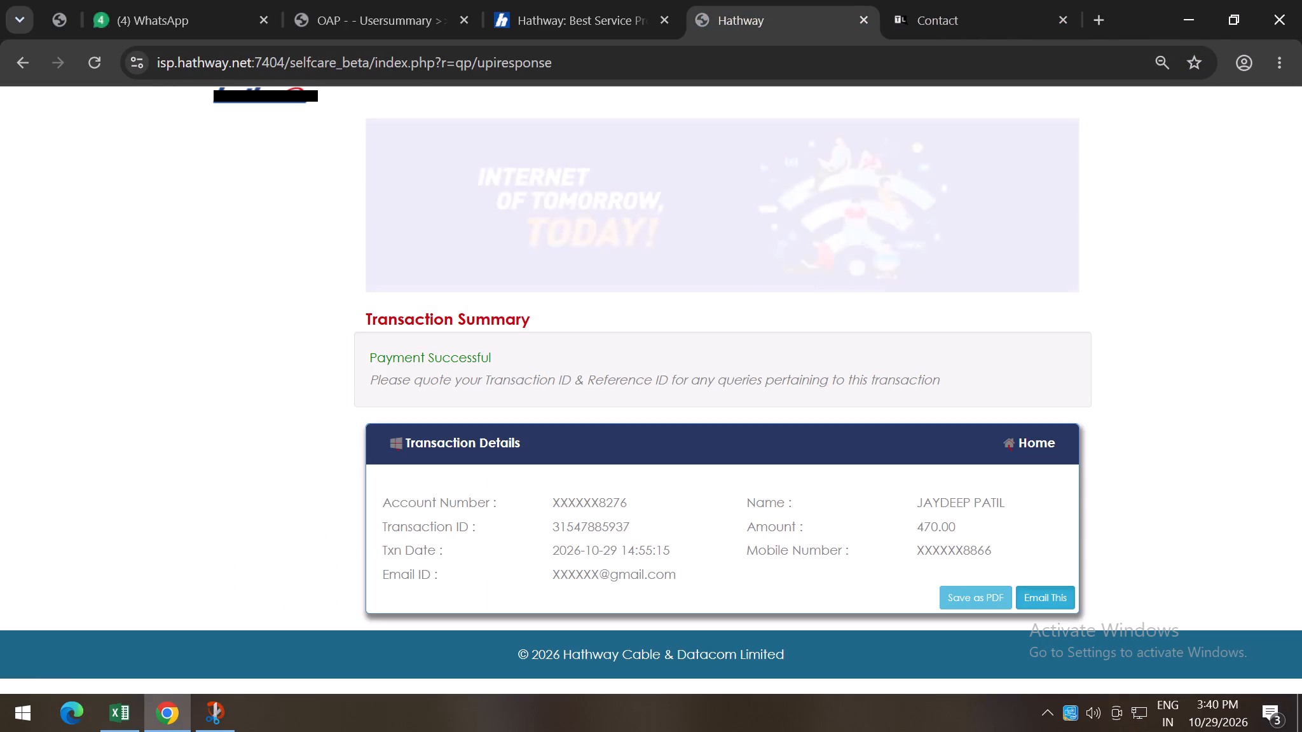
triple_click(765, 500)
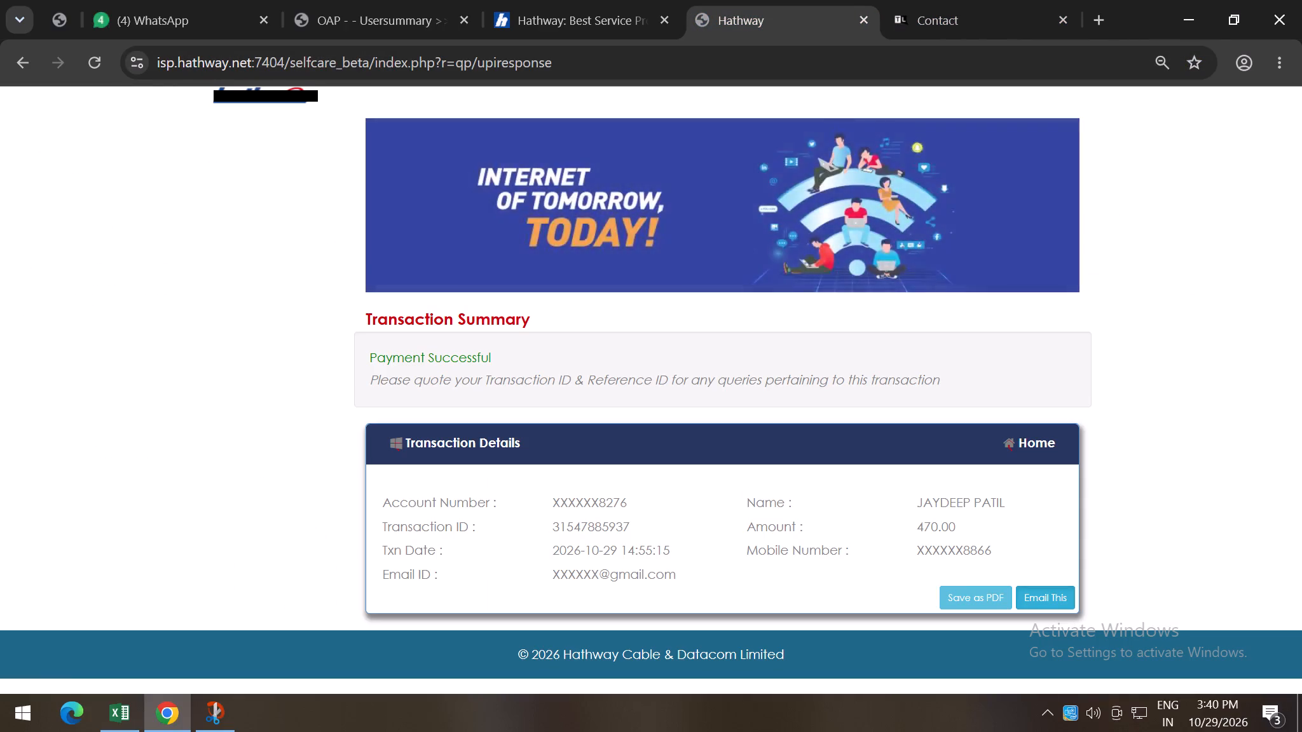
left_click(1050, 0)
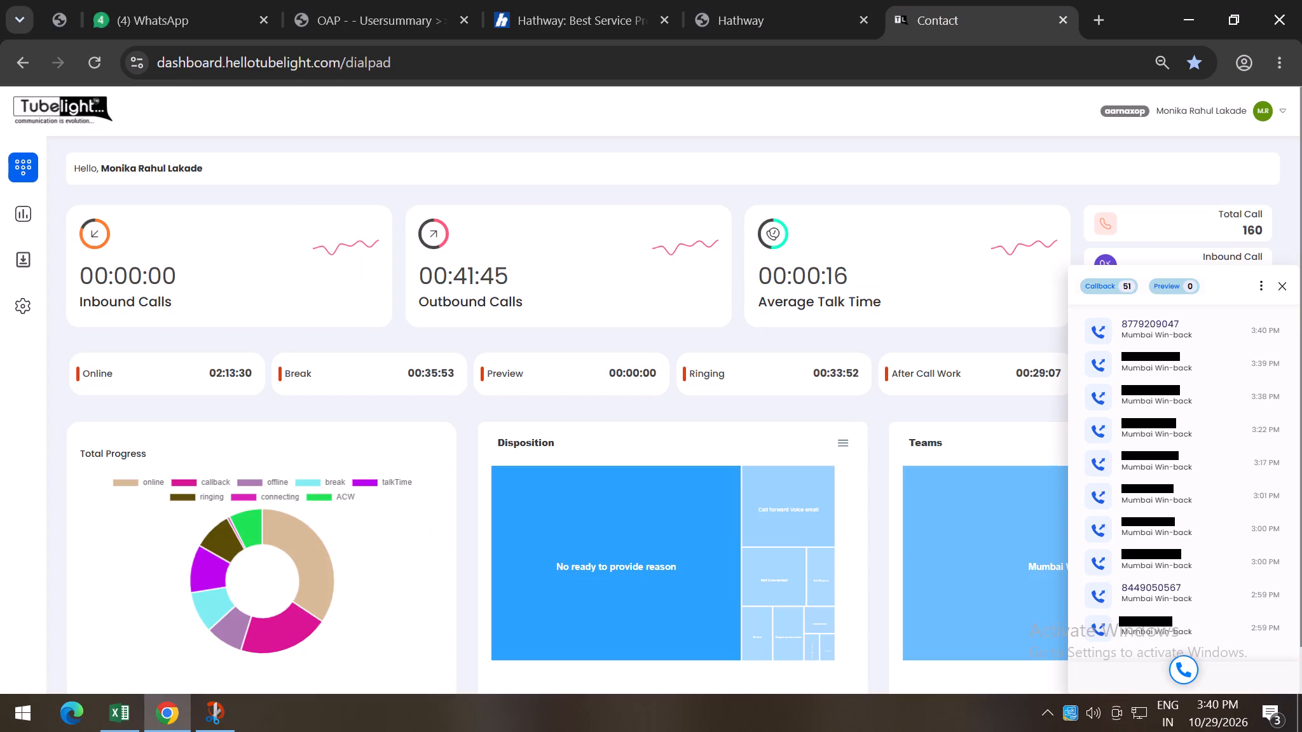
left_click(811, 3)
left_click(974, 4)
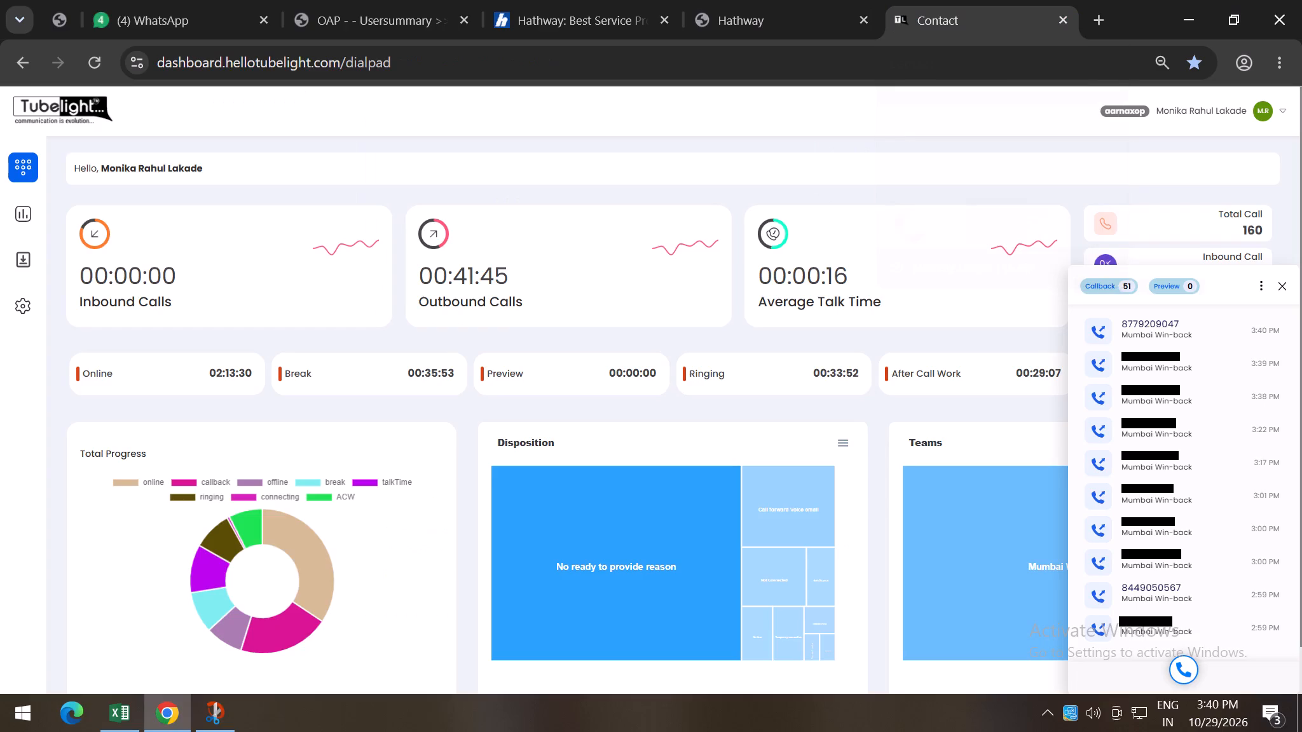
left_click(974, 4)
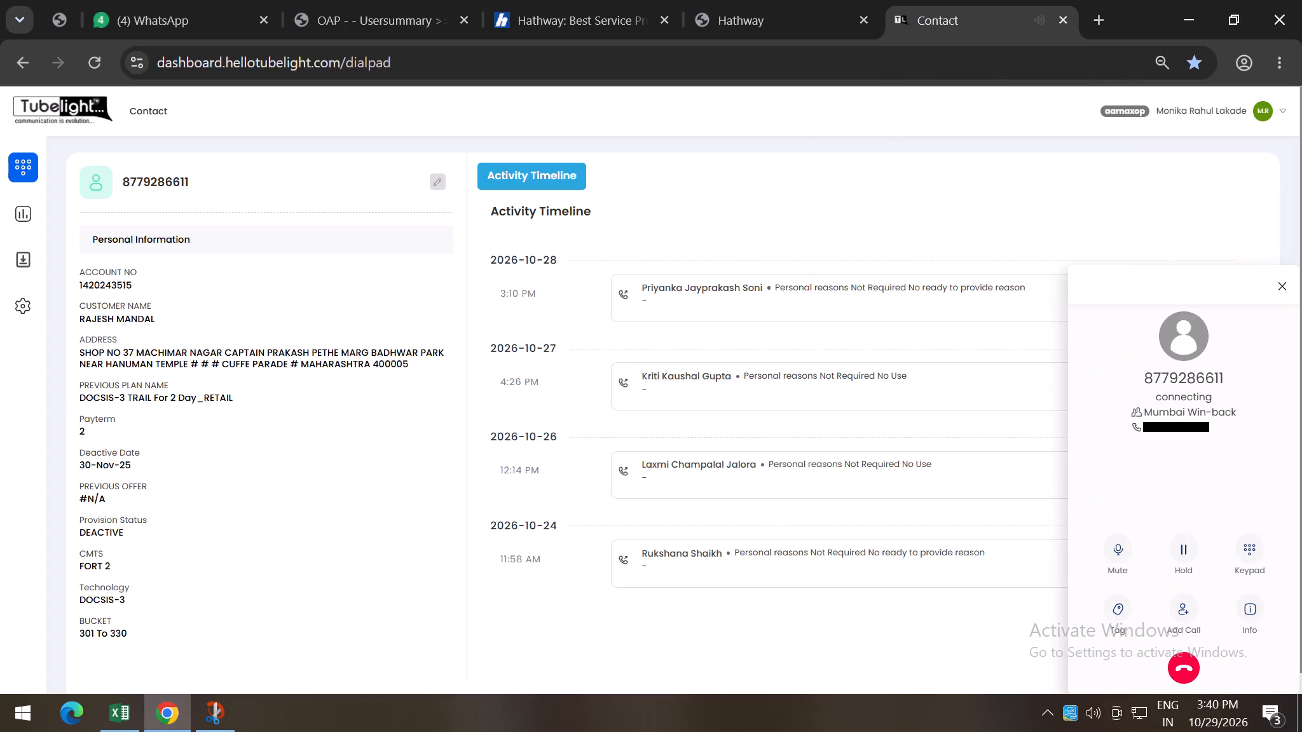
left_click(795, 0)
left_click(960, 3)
End the Mumbai Win-back call to the customer with the previous DOCSIS-3 trial plan, select the outcome tags, and submit the call outcome.
left_click(1160, 667)
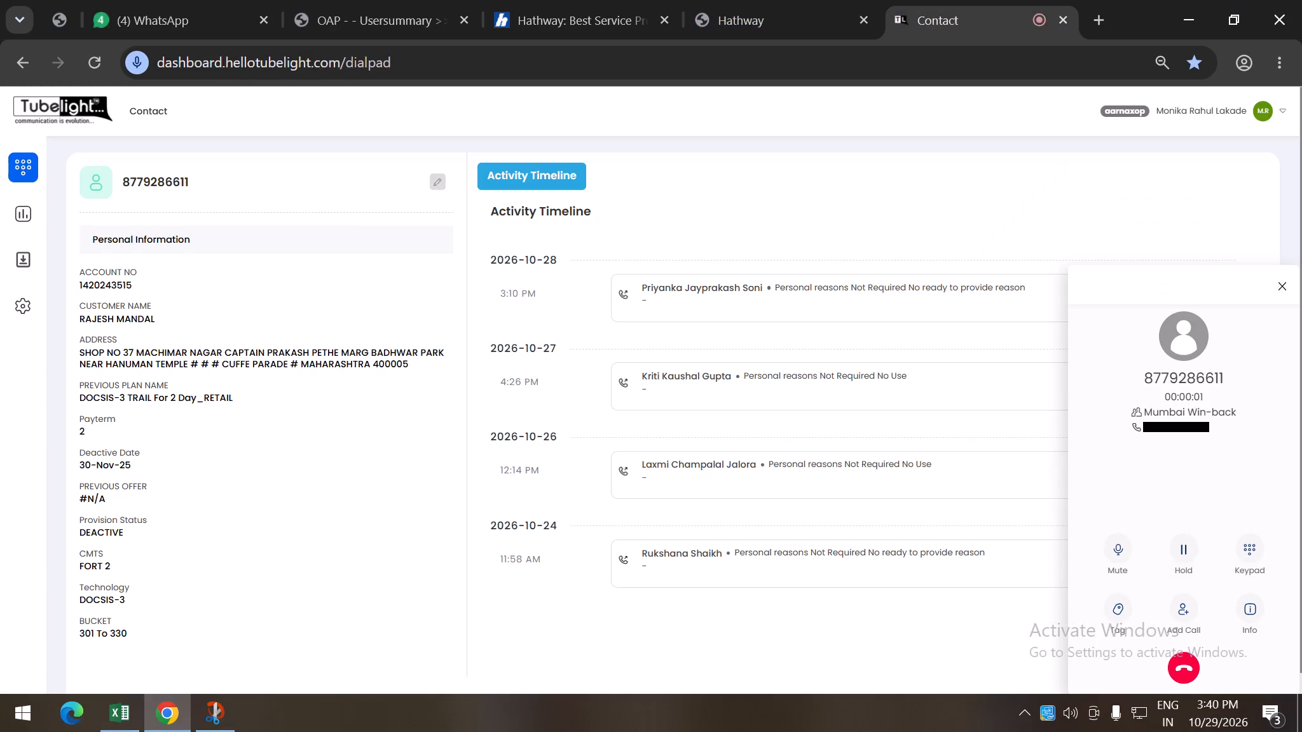
left_click(1181, 664)
left_click(1199, 480)
scroll(1140, 541, "down", 1)
left_click(1139, 539)
left_click(1175, 494)
left_click_drag(1191, 476, 1184, 483)
left_click_drag(1146, 550, 1154, 544)
left_click_drag(1195, 498, 1189, 525)
left_click(1181, 557)
left_click(1193, 618)
left_click(1190, 590)
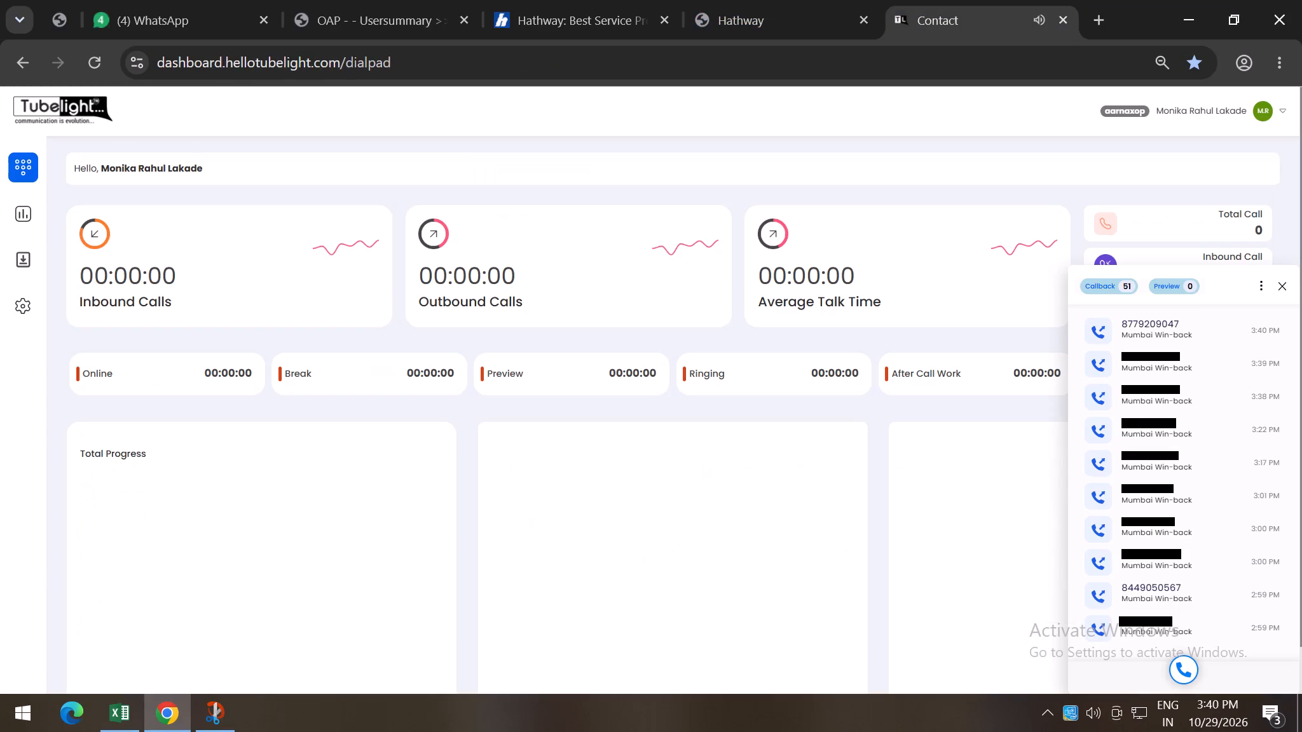
Open the list of pending Mumbai Win-back callbacks in the dial pad.
left_click(1096, 281)
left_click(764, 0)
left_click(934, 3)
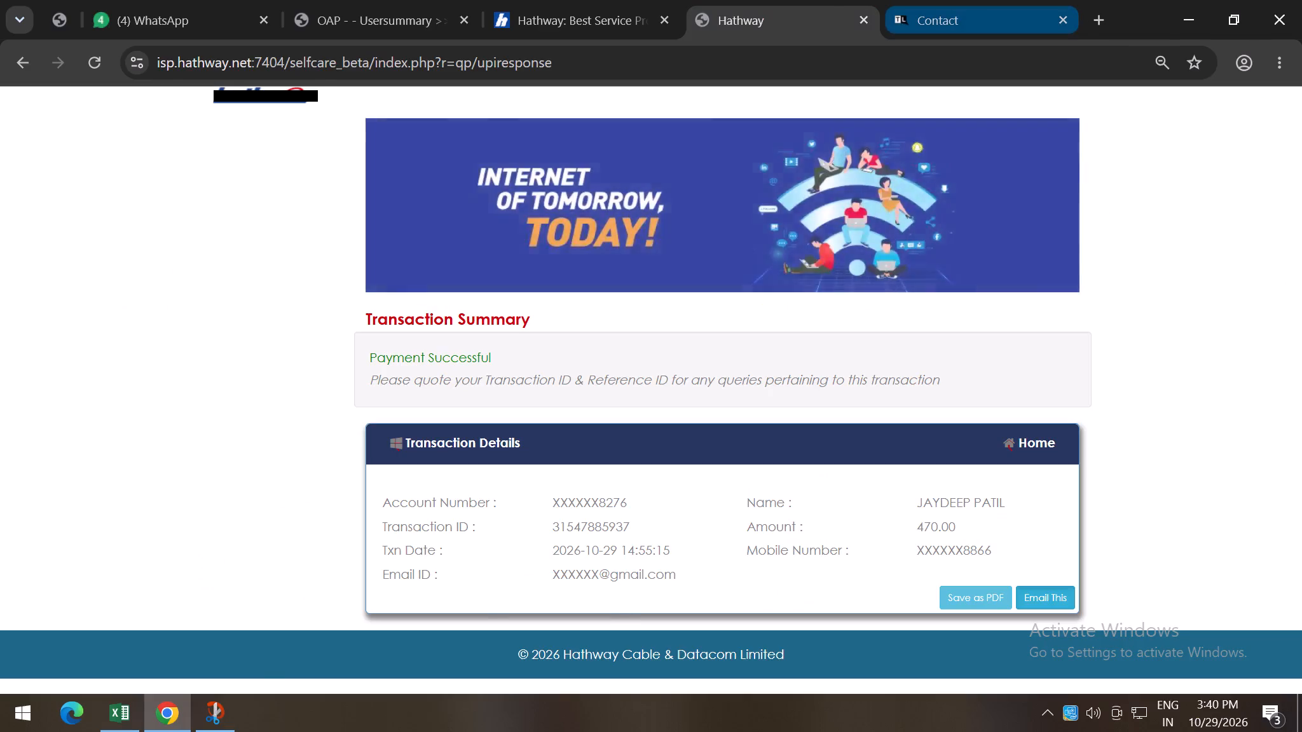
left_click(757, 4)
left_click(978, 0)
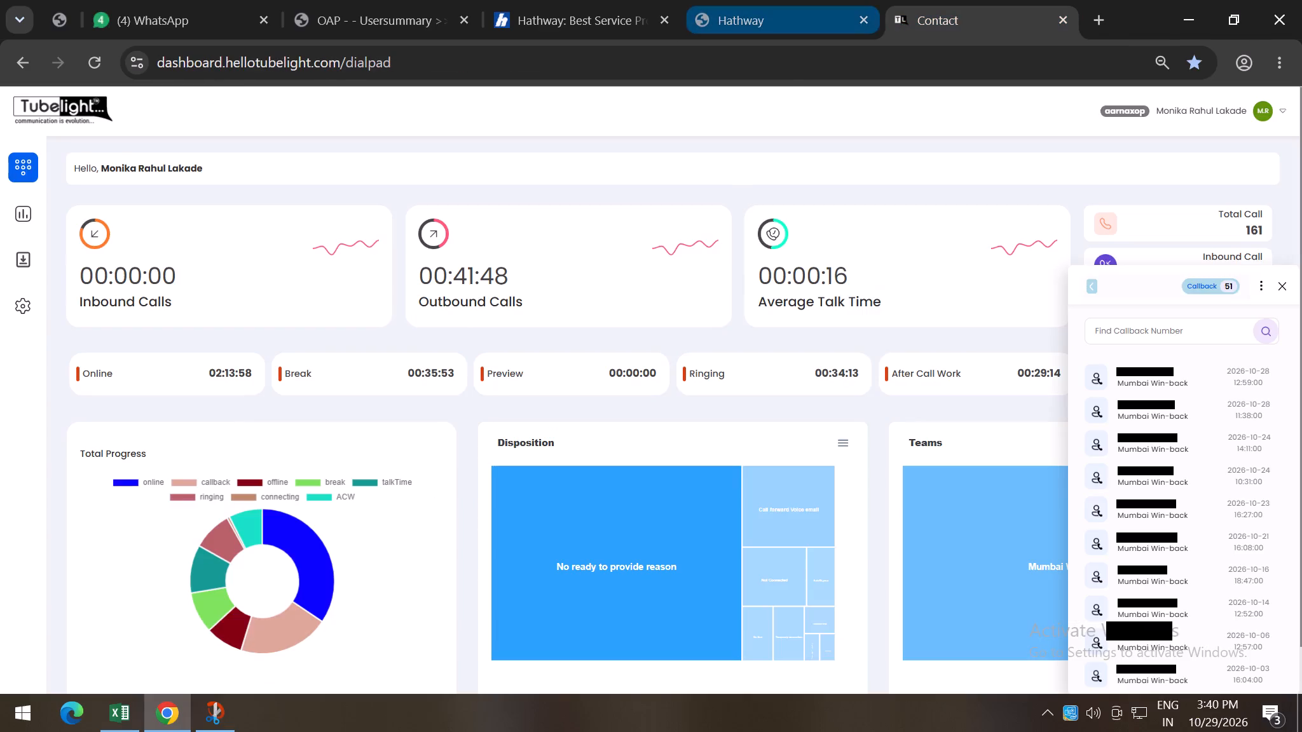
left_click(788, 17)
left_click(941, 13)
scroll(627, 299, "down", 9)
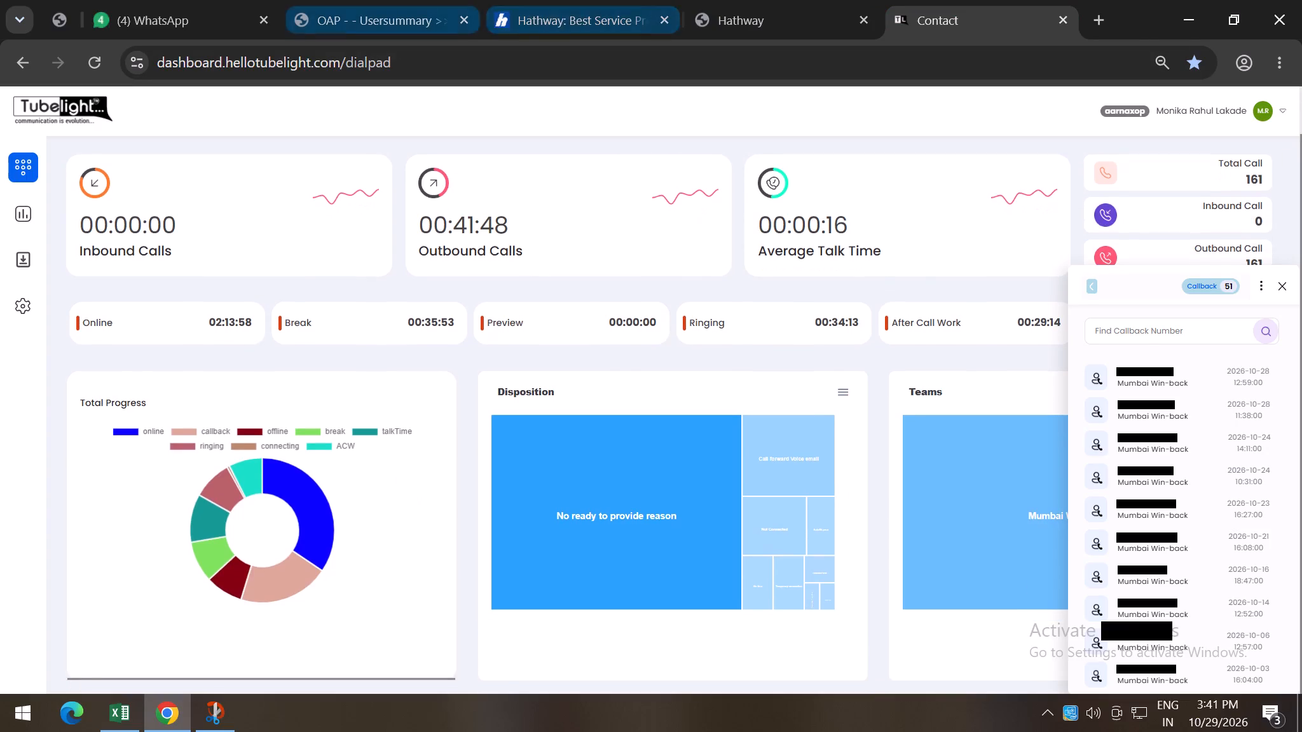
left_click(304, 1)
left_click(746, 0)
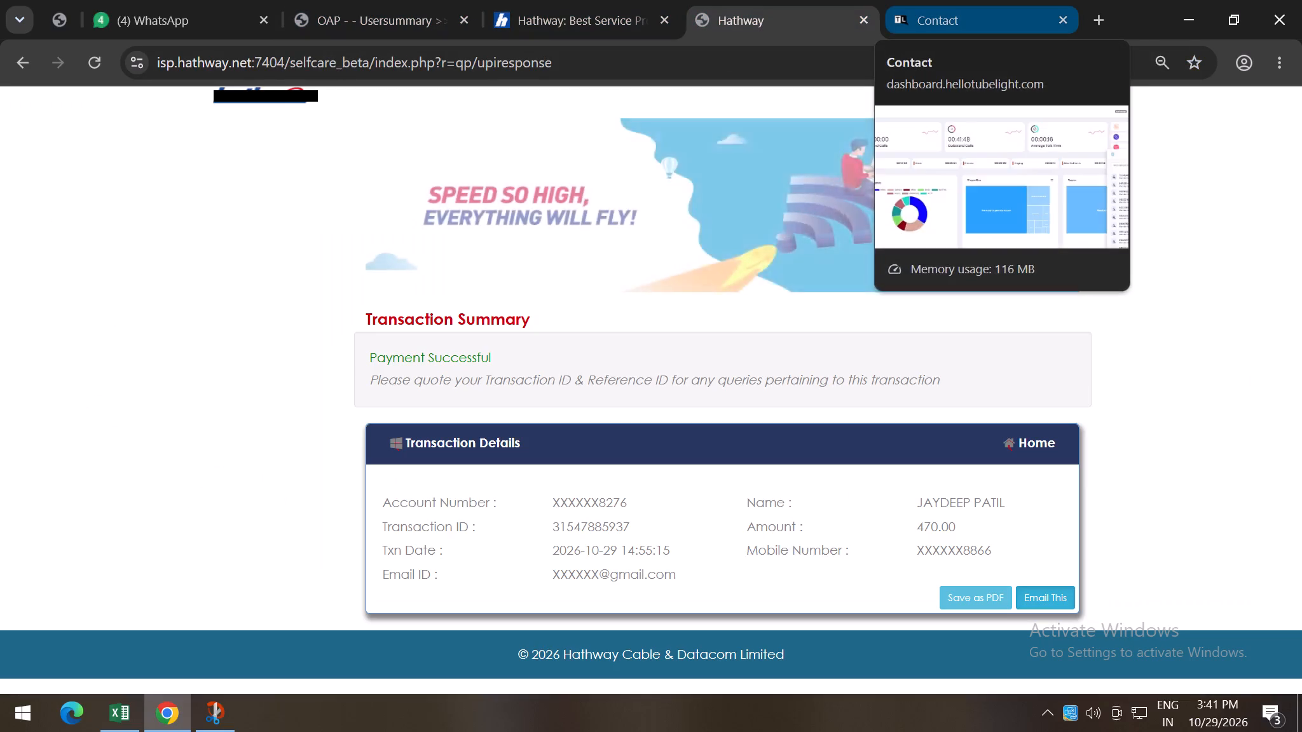
Switch to the Tubelight dial pad and go back from the pending callbacks to the recent Mumbai Win-back calls.
left_click(933, 0)
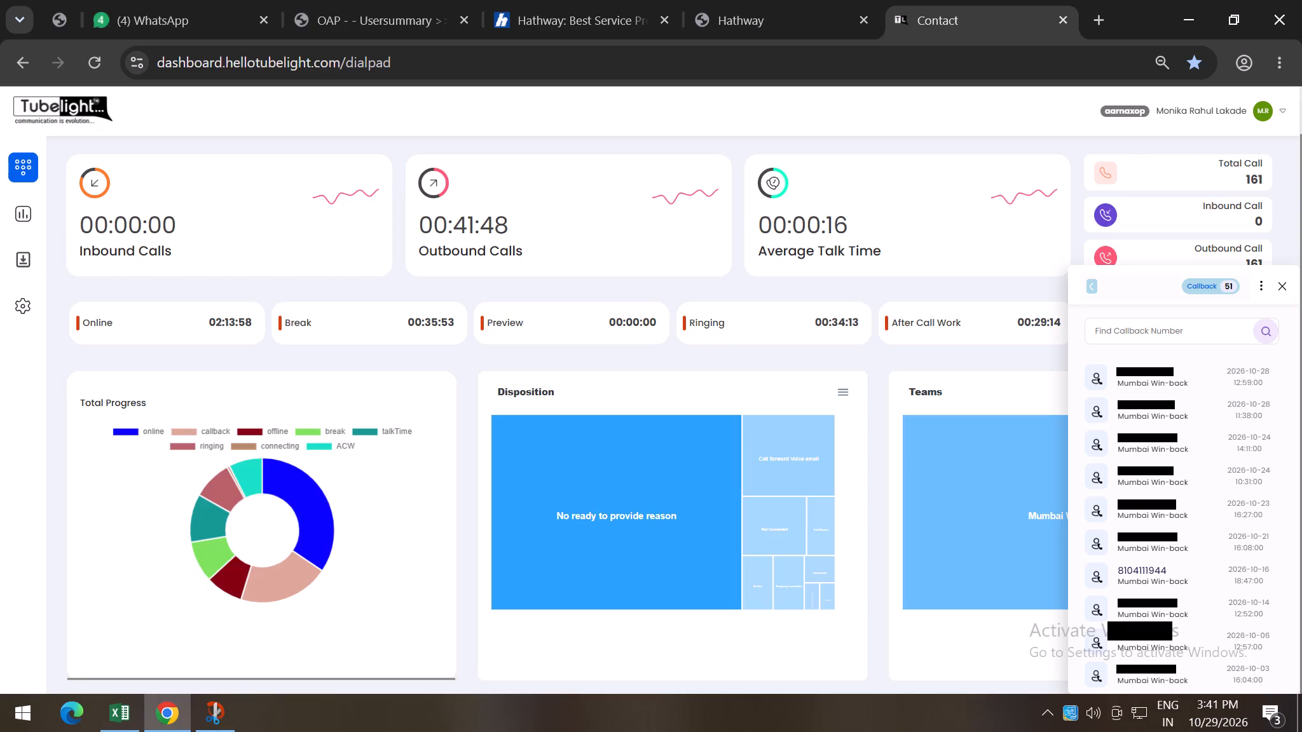
left_click(1094, 285)
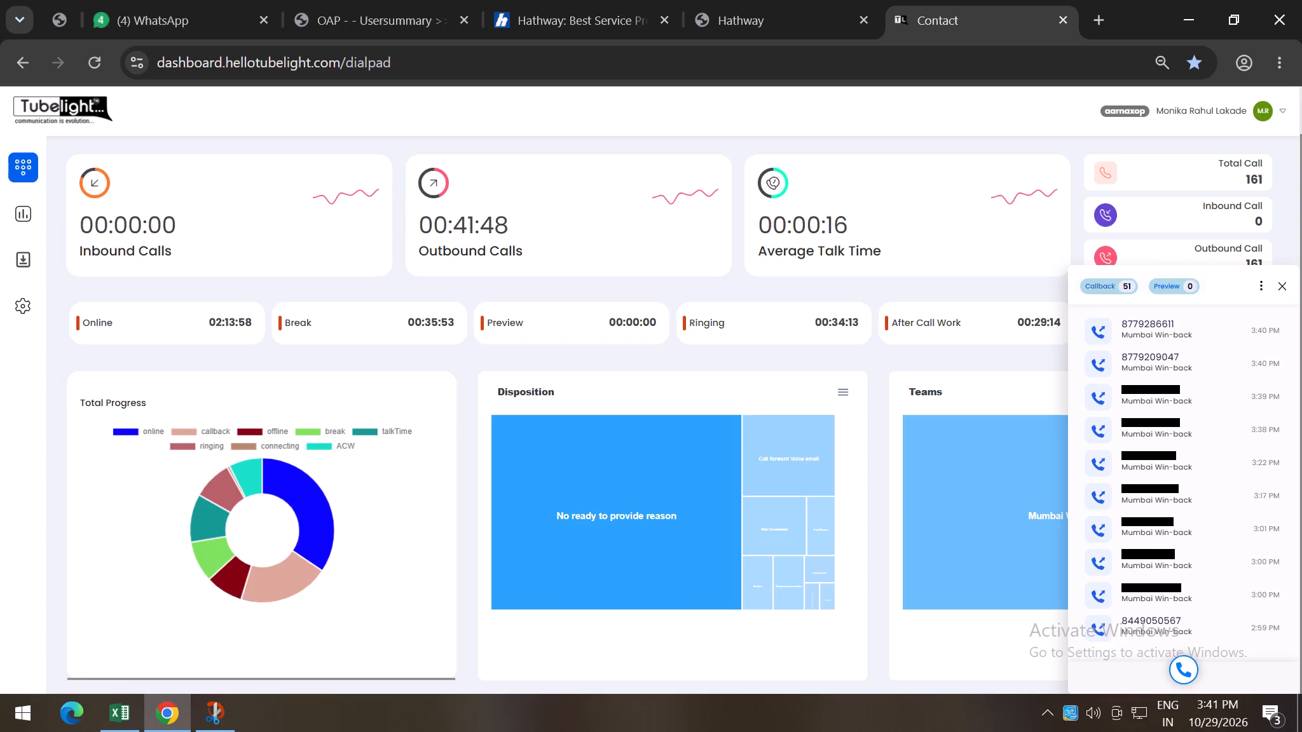
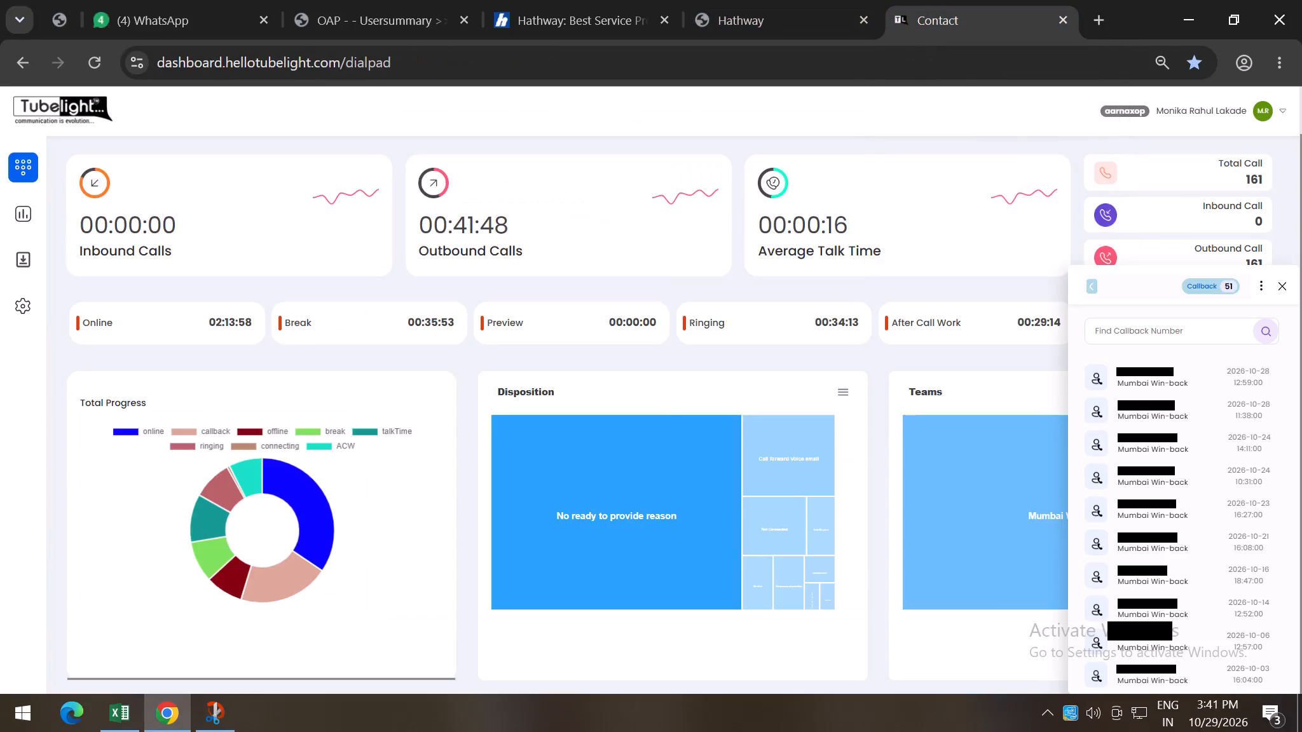
Check the customer's name in the transaction details on the Hathway payment summary page, and return to the Tubelight callback list.
left_click(750, 0)
scroll(370, 357, "down", 6)
scroll(783, 323, "down", 3)
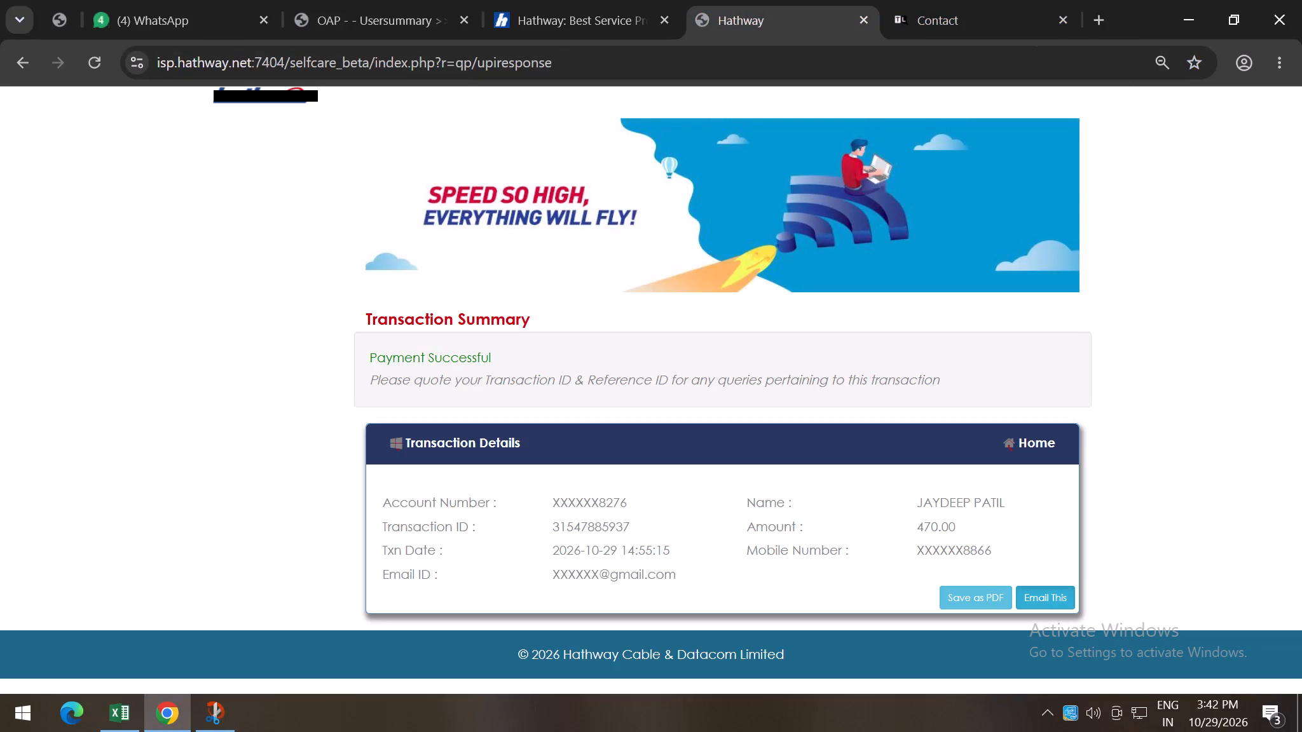
triple_click(964, 502)
left_click(924, 13)
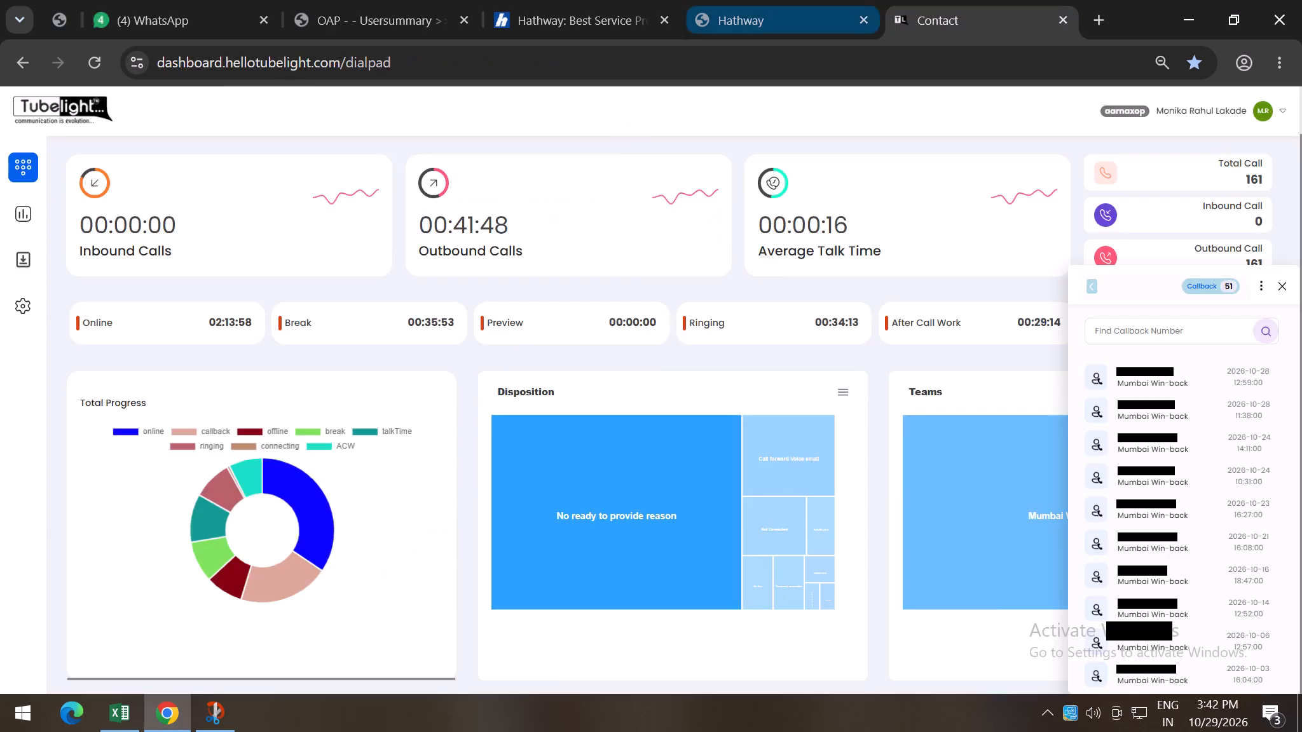
left_click(760, 13)
left_click(976, 2)
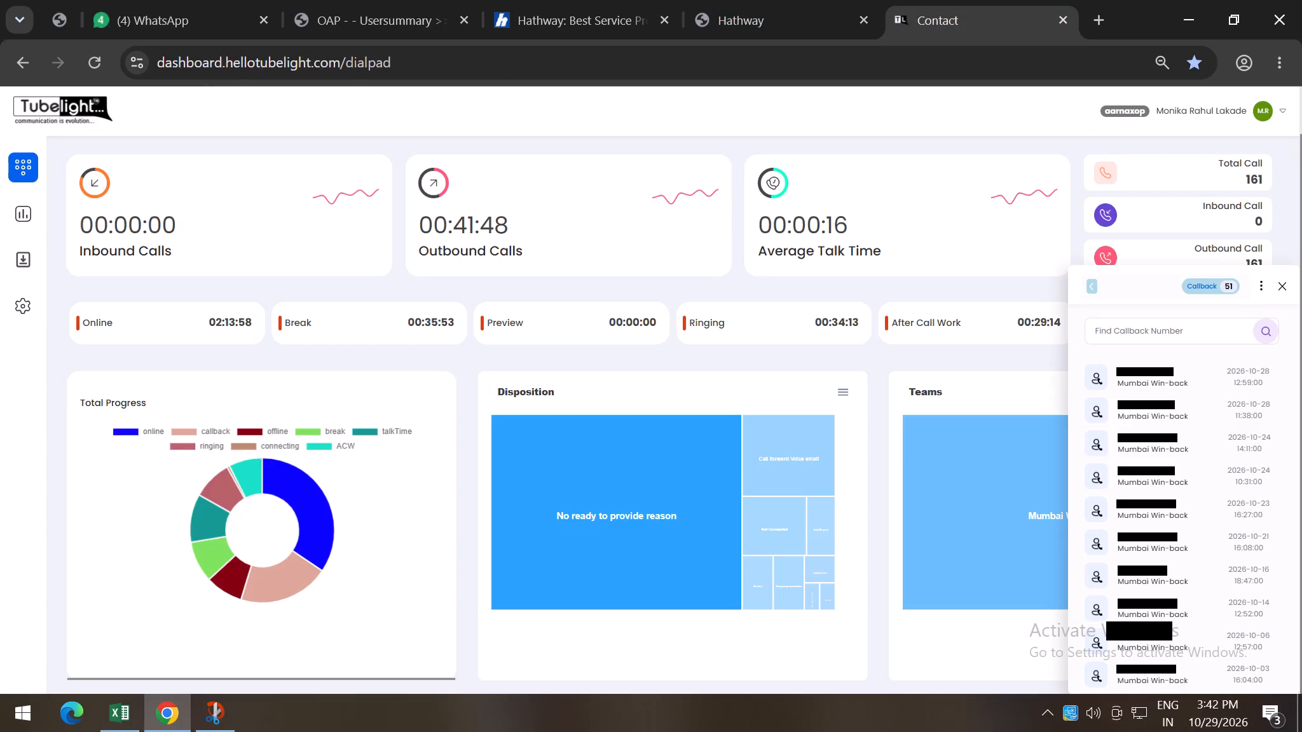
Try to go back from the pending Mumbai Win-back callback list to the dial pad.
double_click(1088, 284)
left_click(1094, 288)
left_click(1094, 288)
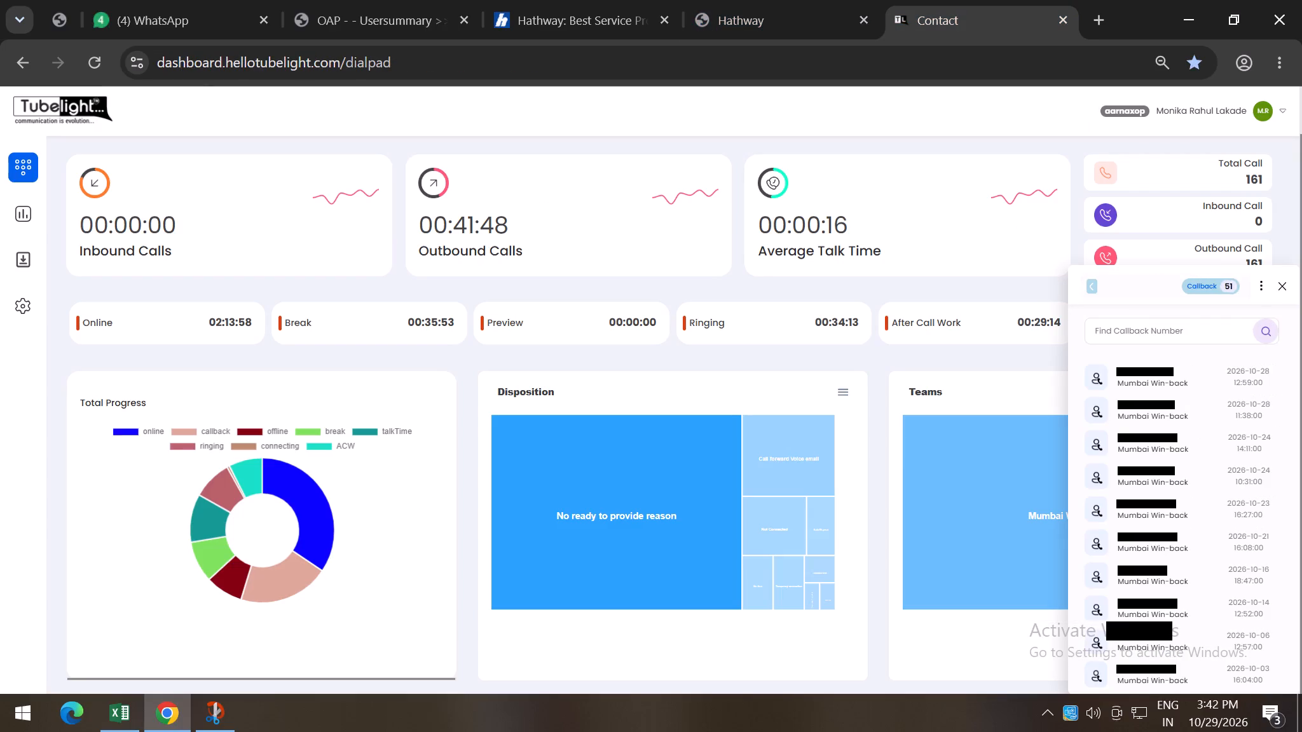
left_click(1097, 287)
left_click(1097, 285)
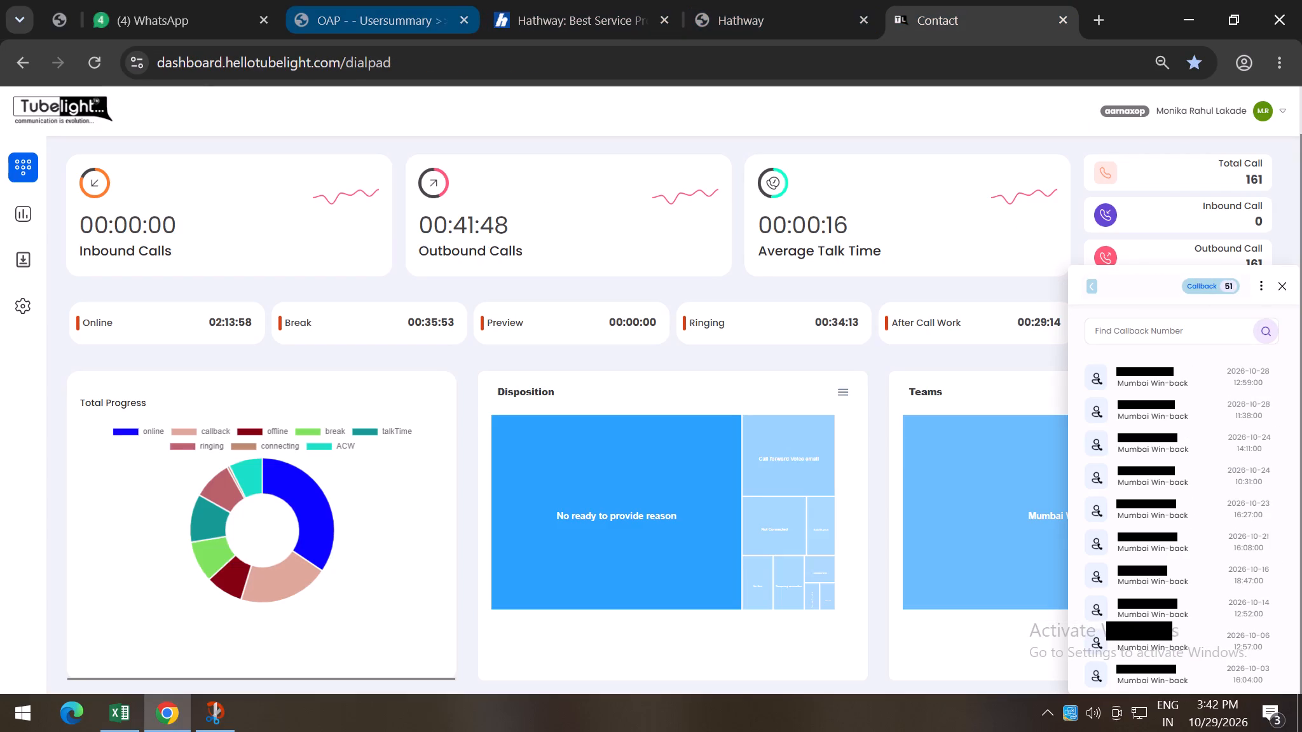
Reopen the Hathway transaction summary to view the customer's payment details.
left_click(760, 0)
left_click(946, 0)
left_click(758, 9)
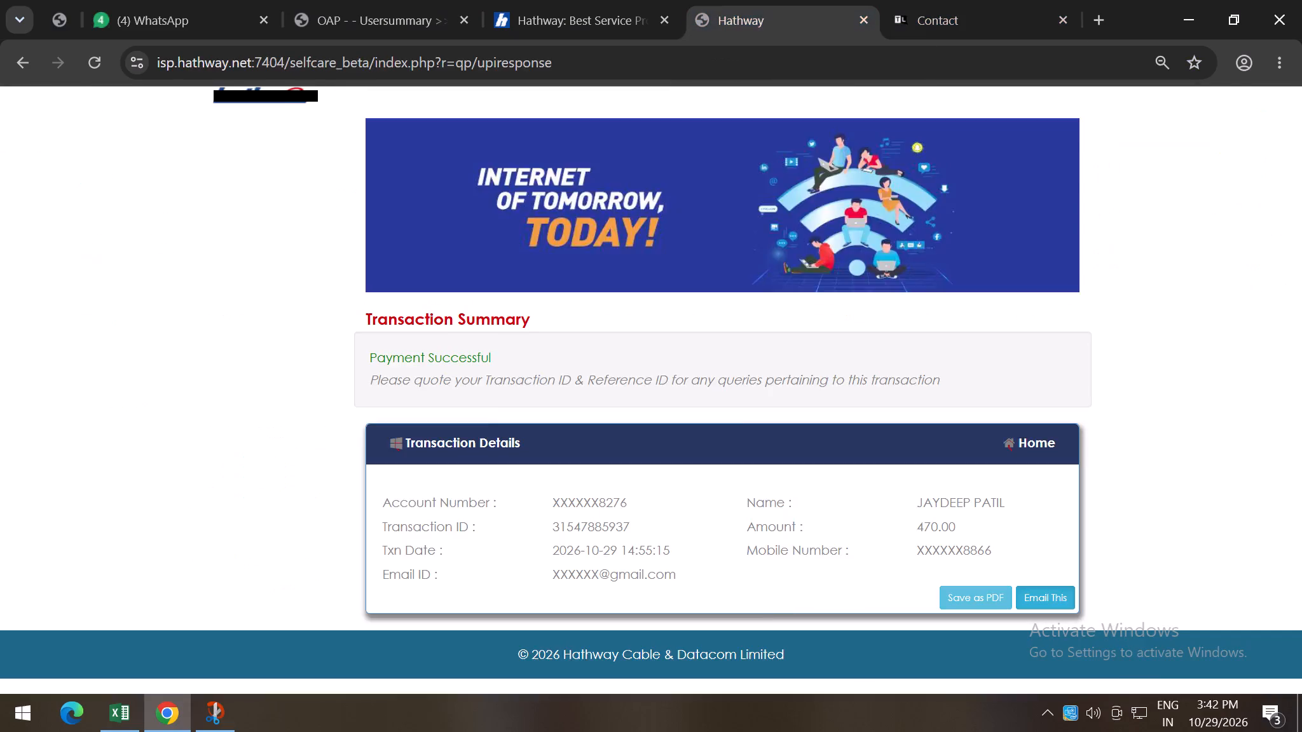
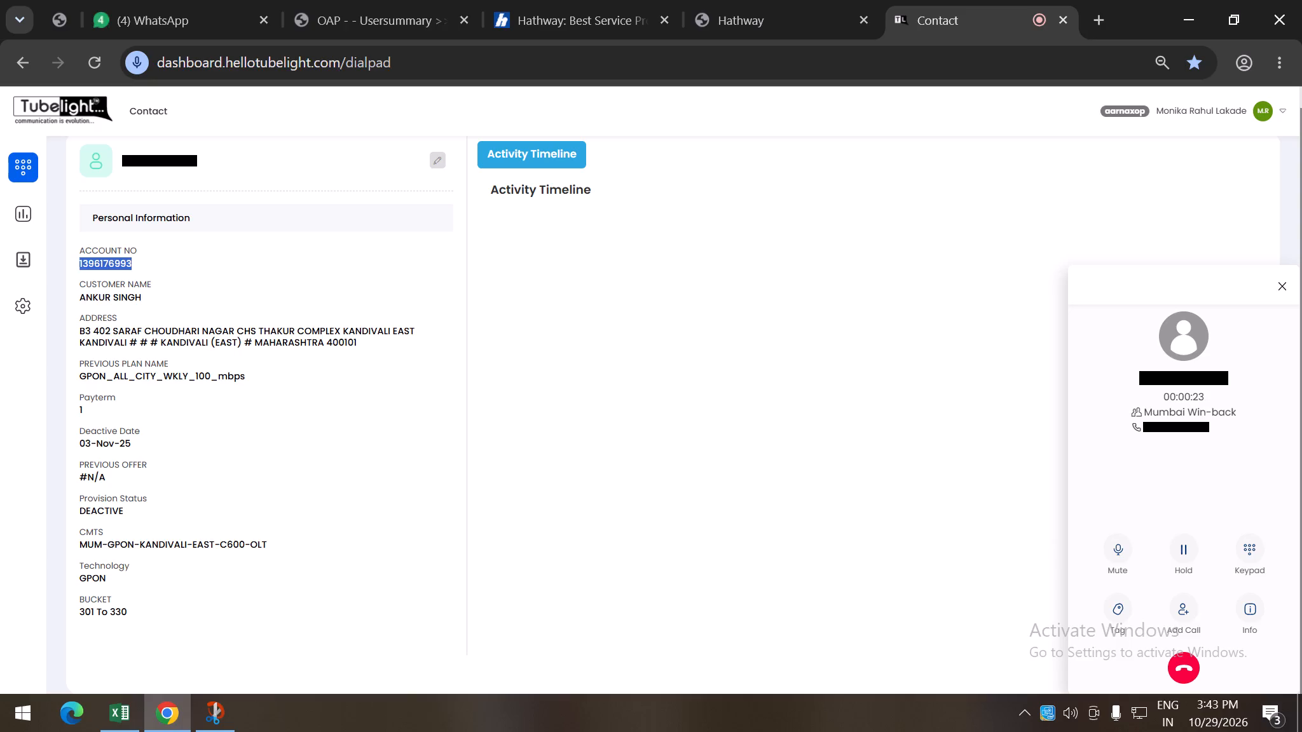
Copy the current Mumbai Win-back customer's account number from the contact details and enter it in the OAP account number search.
triple_click(98, 266)
double_click(98, 266)
key("ctrl+c")
left_click(347, 27)
scroll(906, 248, "up", 3)
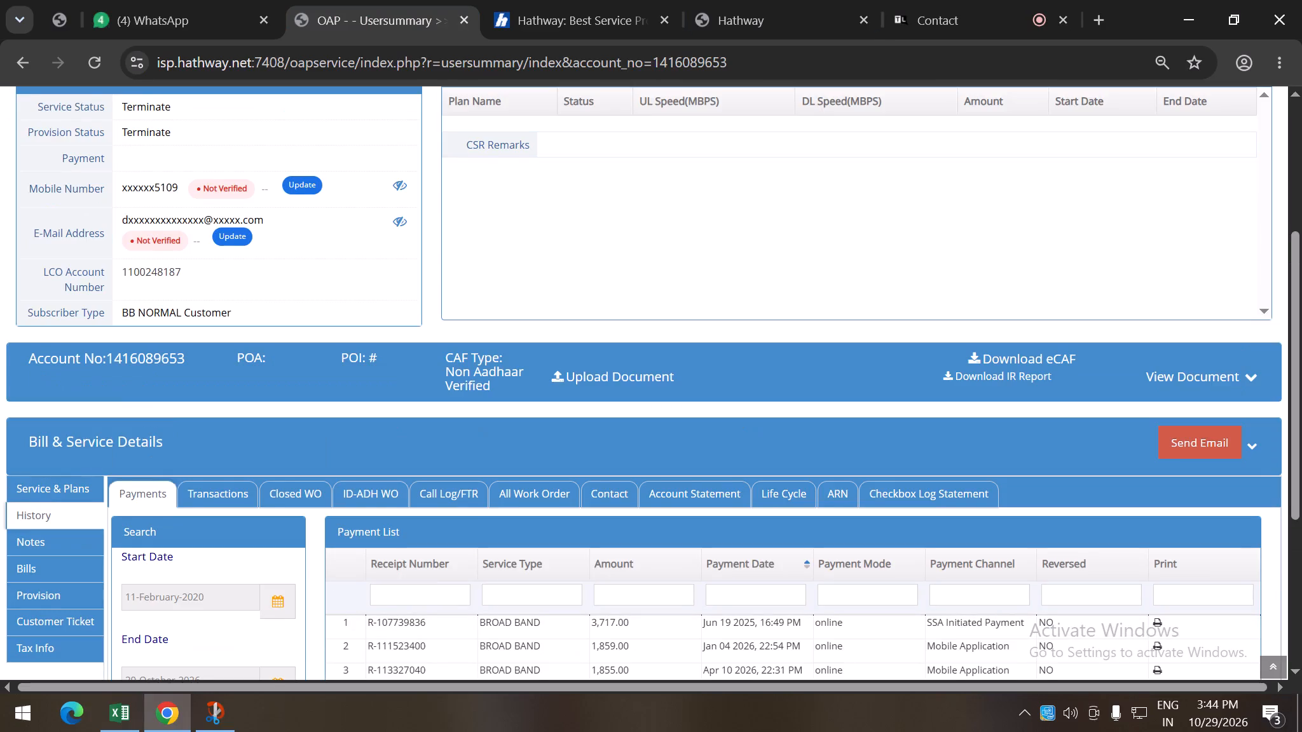
scroll(966, 143, "up", 3)
left_click(978, 104)
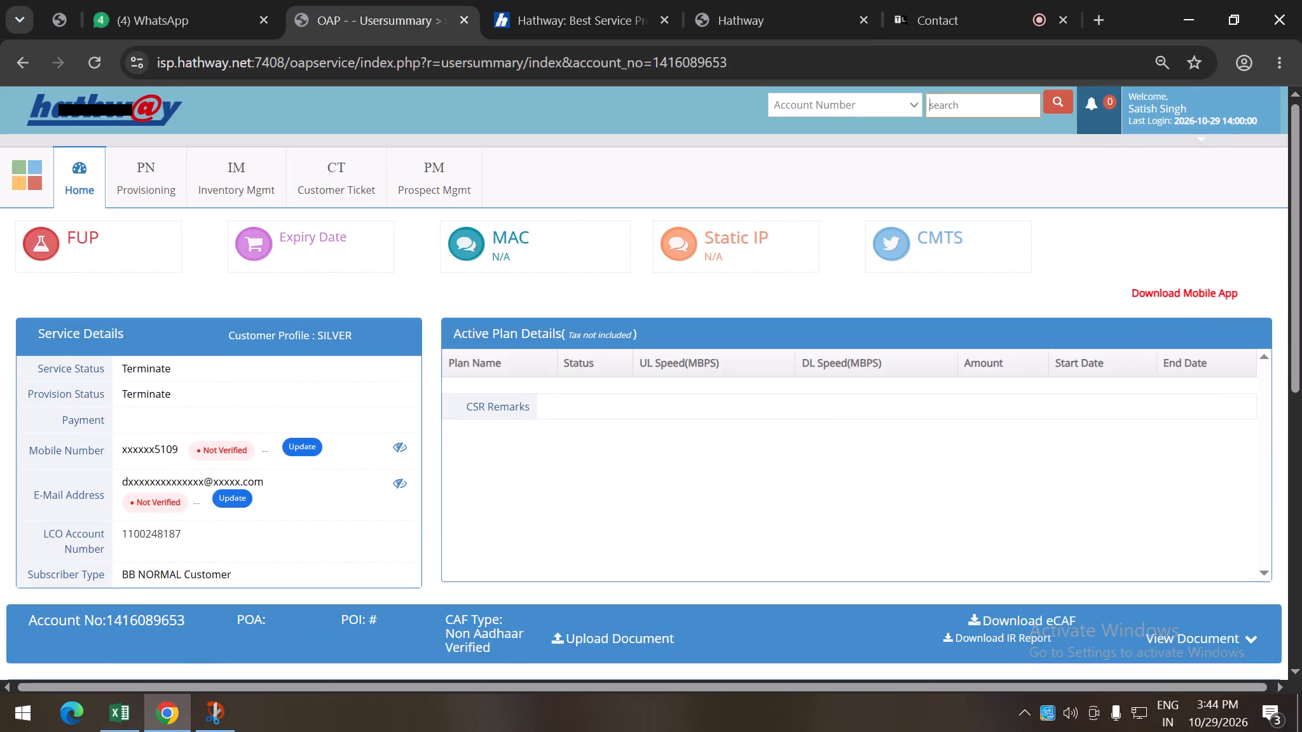
key("ctrl+v")
Return to the Tubelight contact and select the caller identifier above the call duration on the active Mumbai Win-back call.
left_click(983, 0)
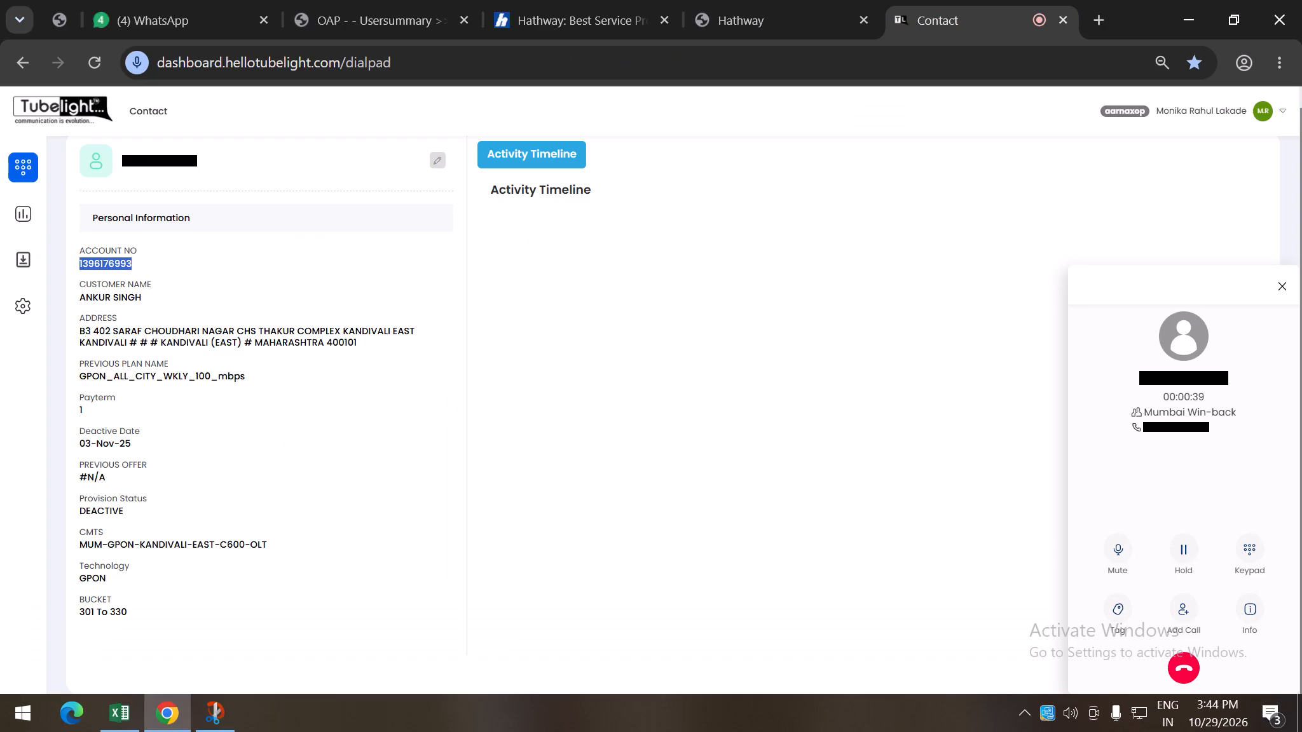
left_click(140, 265)
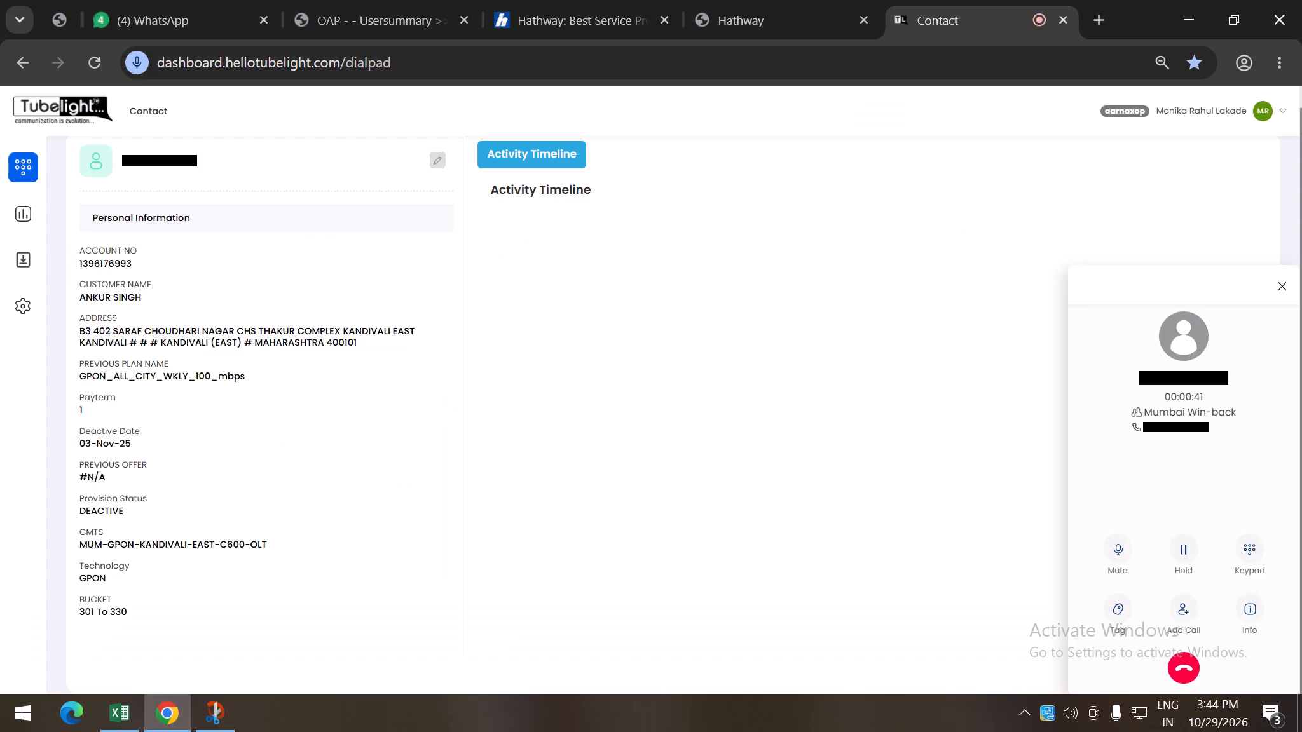
double_click(1158, 378)
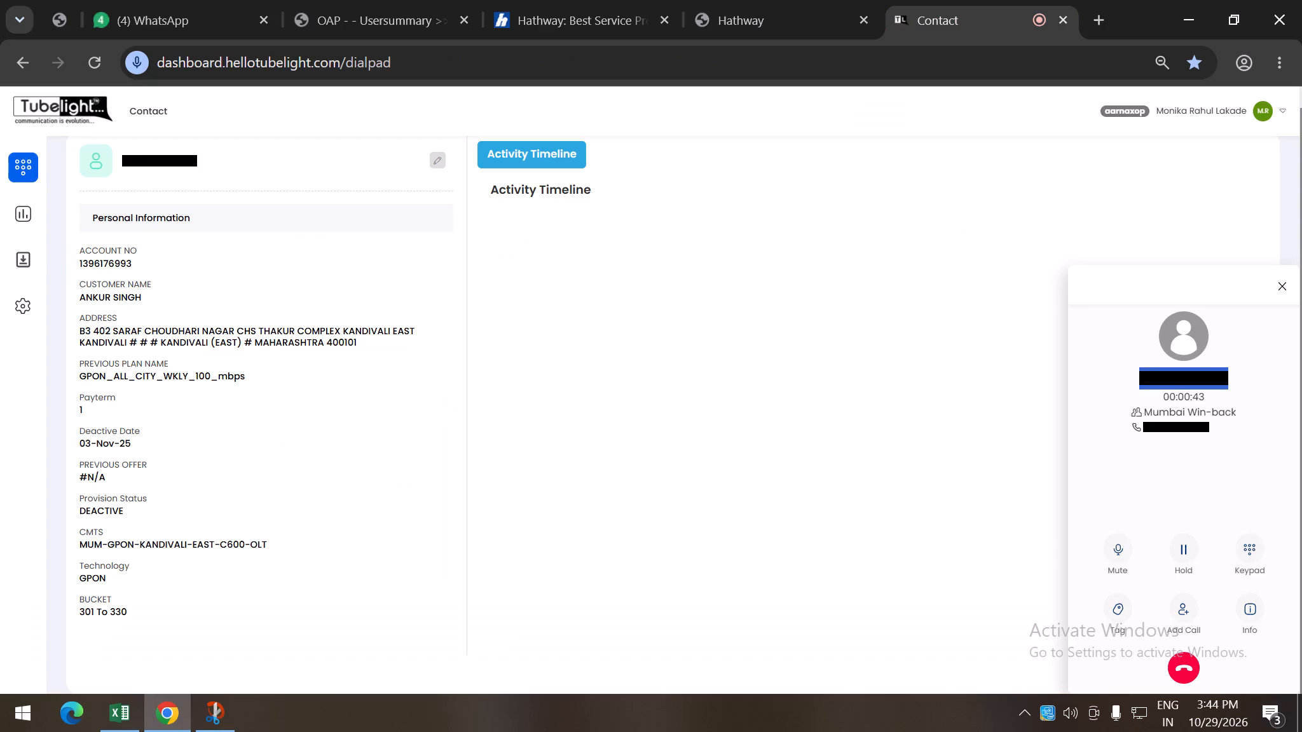
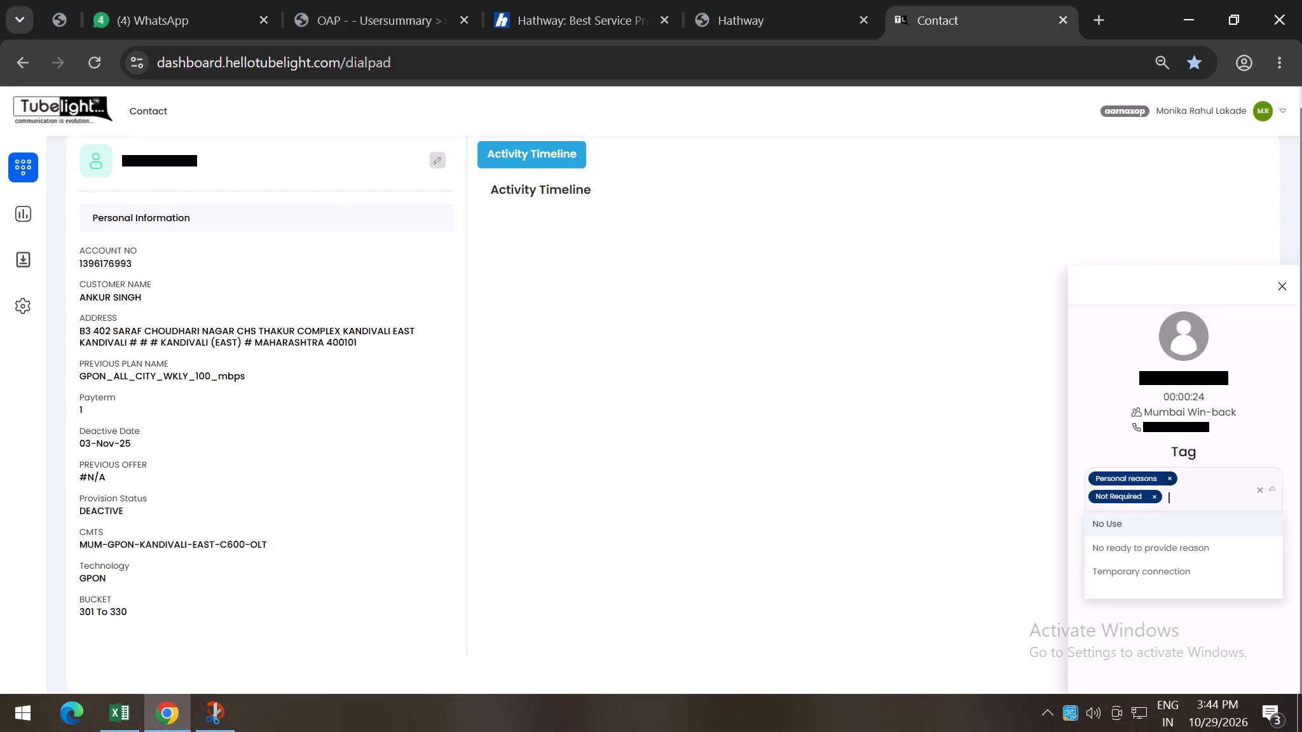
Add the No ready to provide reason tag to the ended Mumbai Win-back call and submit the call outcome.
left_click(1172, 542)
left_click(1183, 607)
View the transaction summary on the Hathway payment page, and return to the Tubelight contact page.
left_click(730, 3)
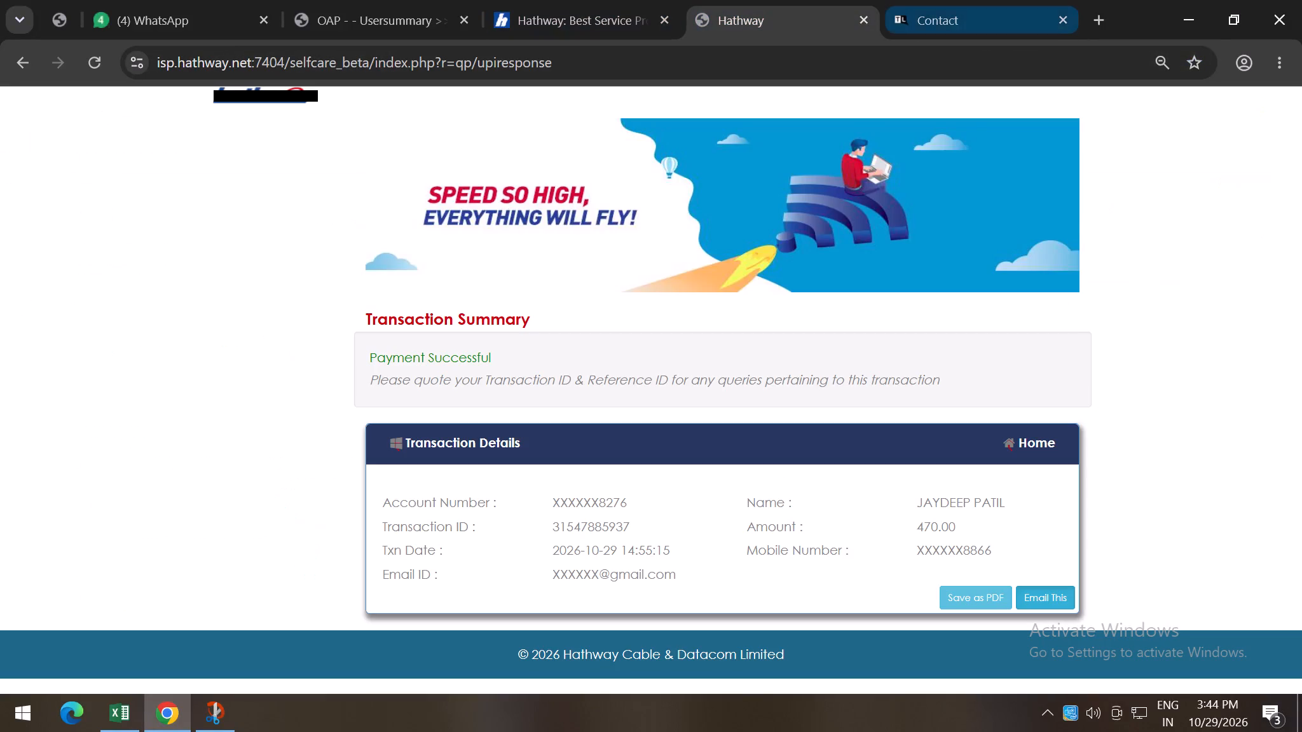
left_click(956, 6)
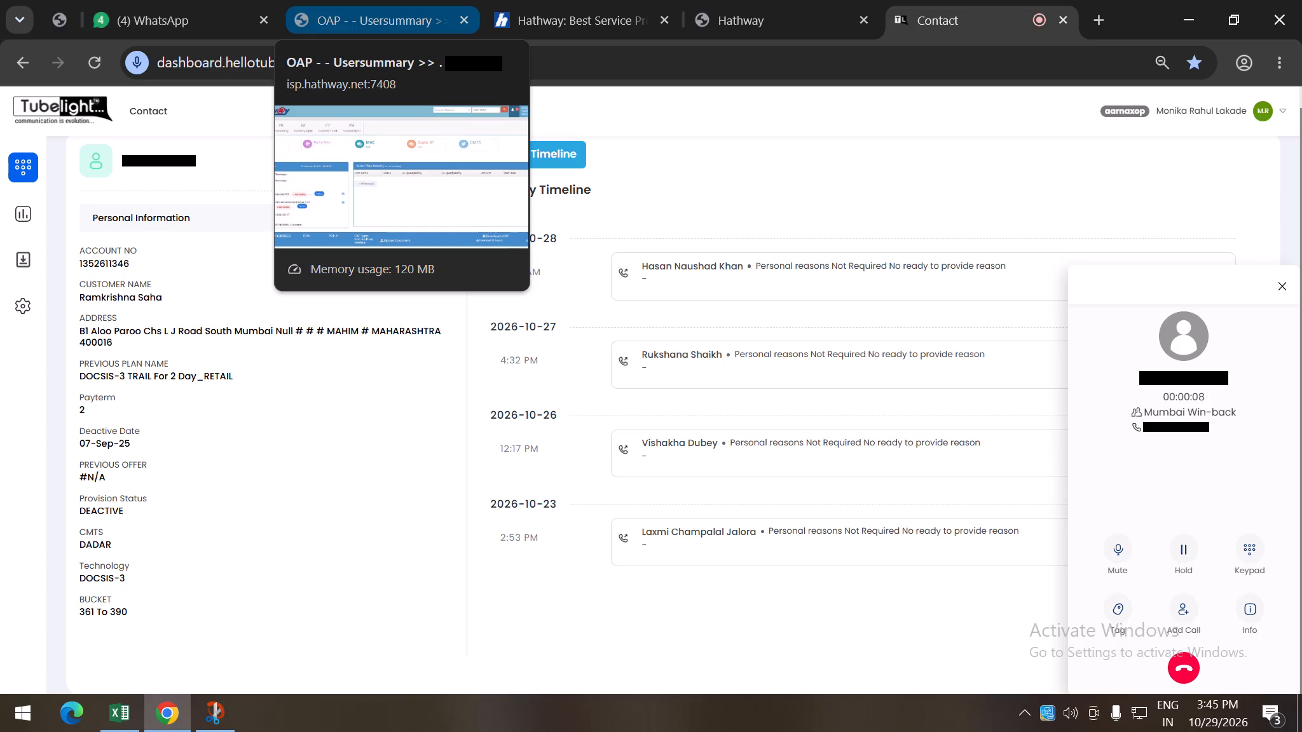
End the Mumbai Win-back call to the Dadar DOCSIS-3 customer and tag it as Personal reasons.
left_click(1186, 674)
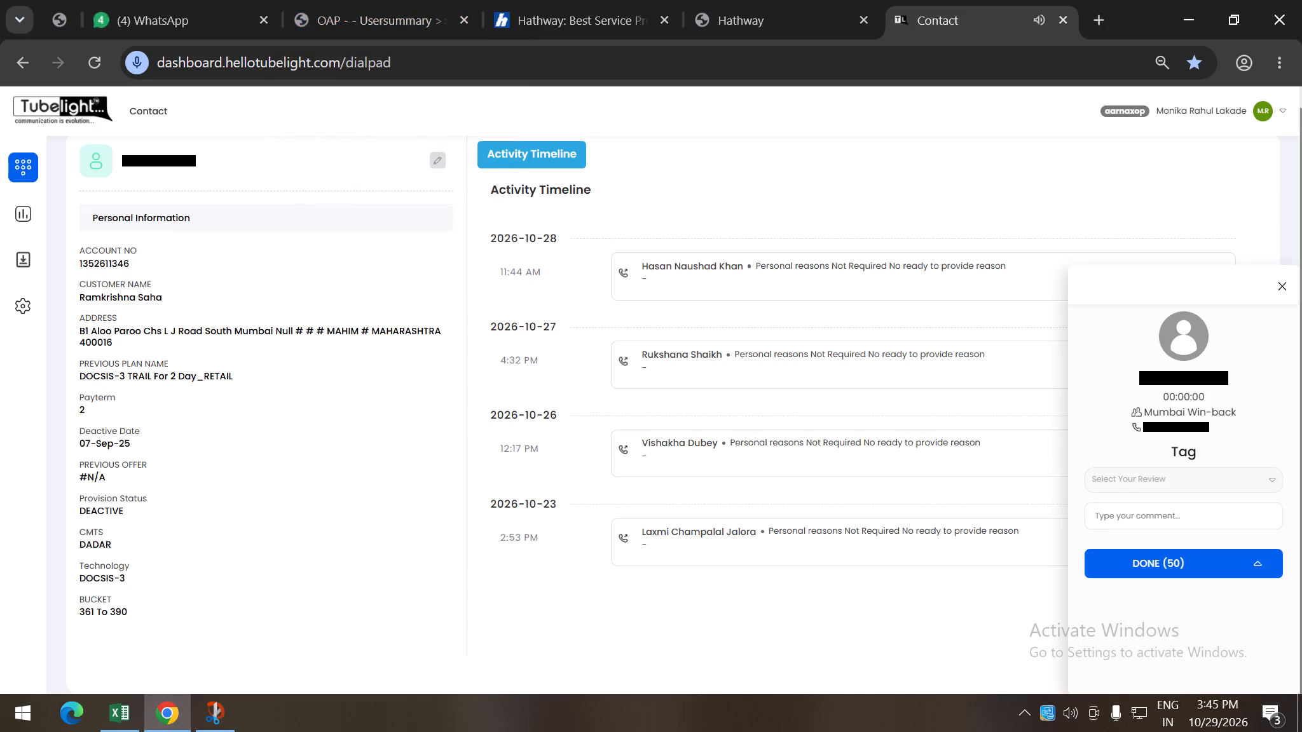
left_click(1132, 478)
scroll(1129, 545, "down", 1)
left_click(1130, 549)
left_click(1189, 487)
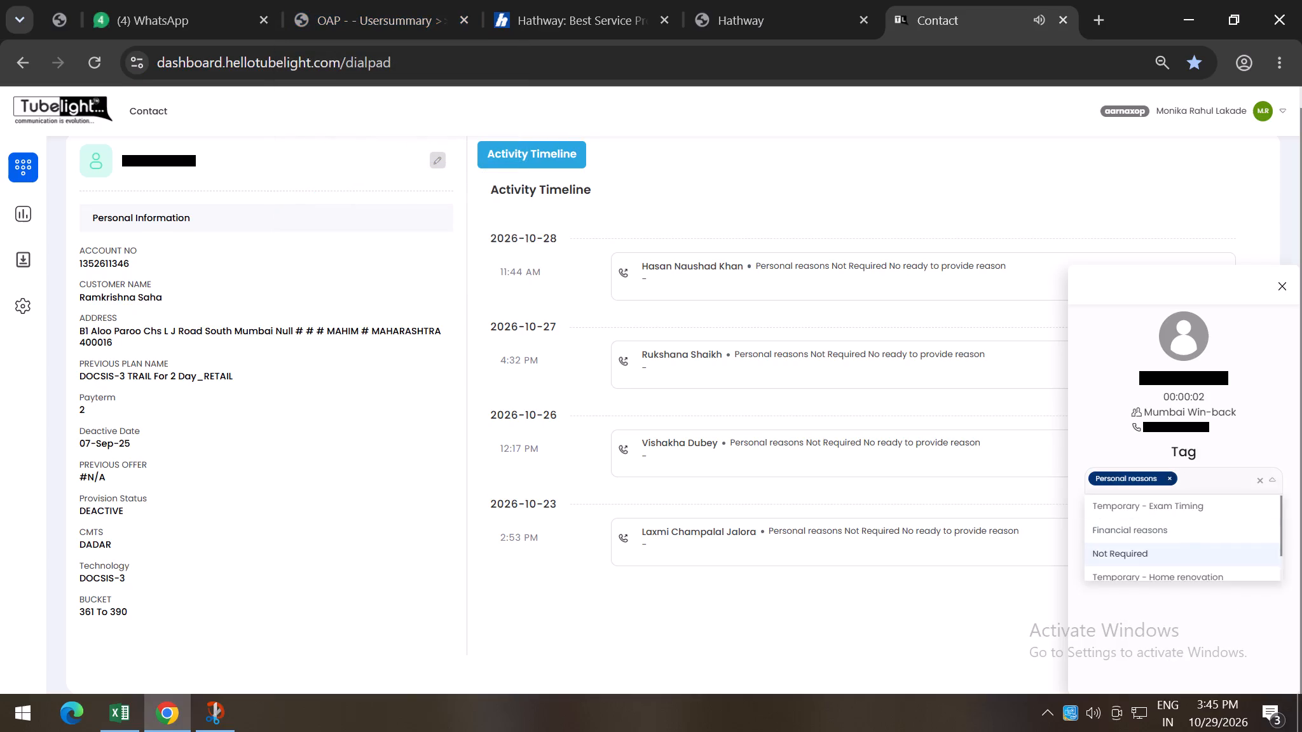
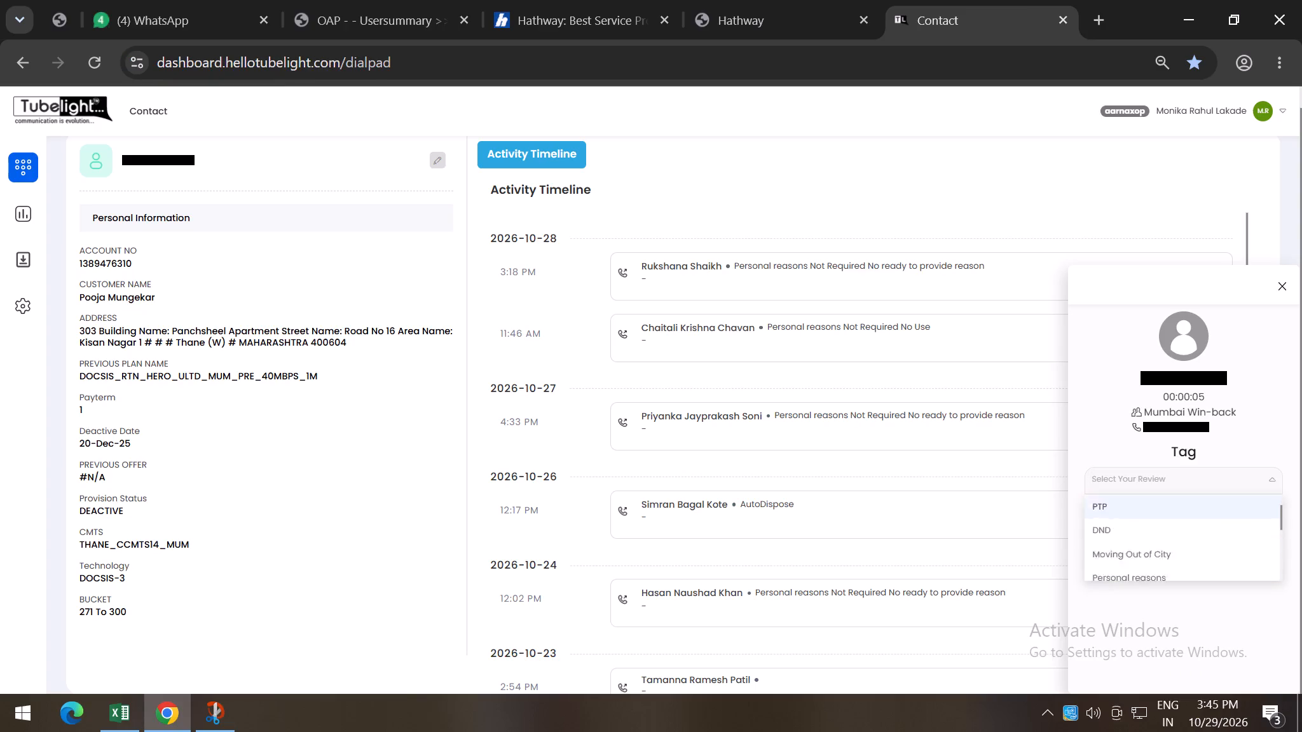
Tag the ended Mumbai Win-back call as Personal reasons, Not Required, No ready to provide reason, and submit the call outcome.
left_click(1140, 539)
left_click(1184, 495)
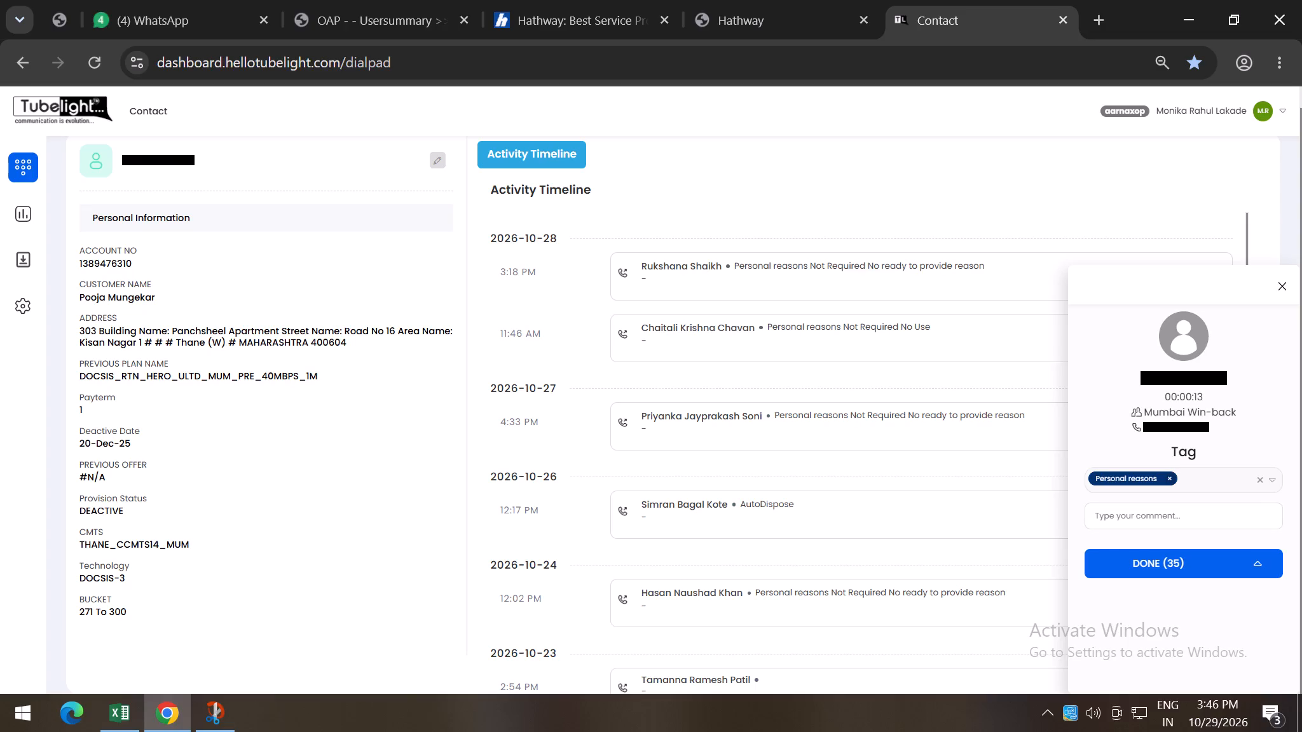
left_click(1182, 475)
left_click(1140, 548)
left_click(1178, 496)
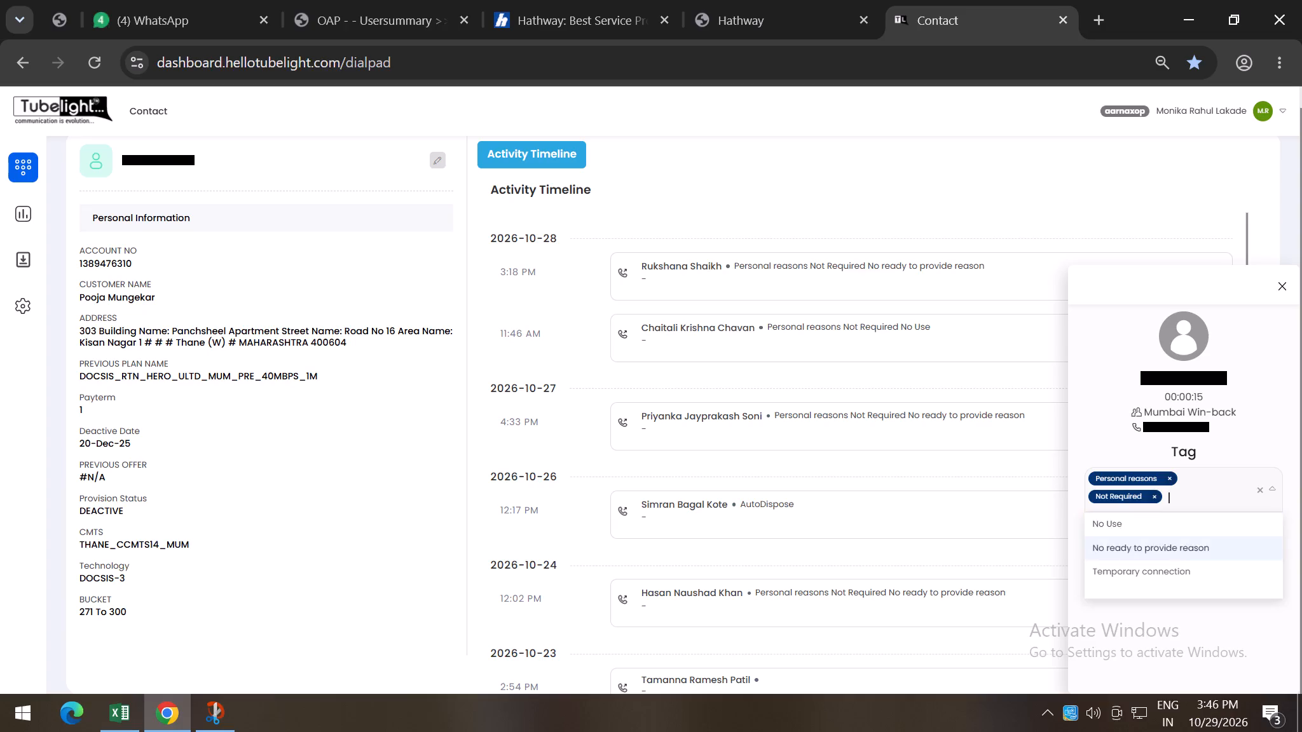
left_click(1175, 555)
left_click(1188, 595)
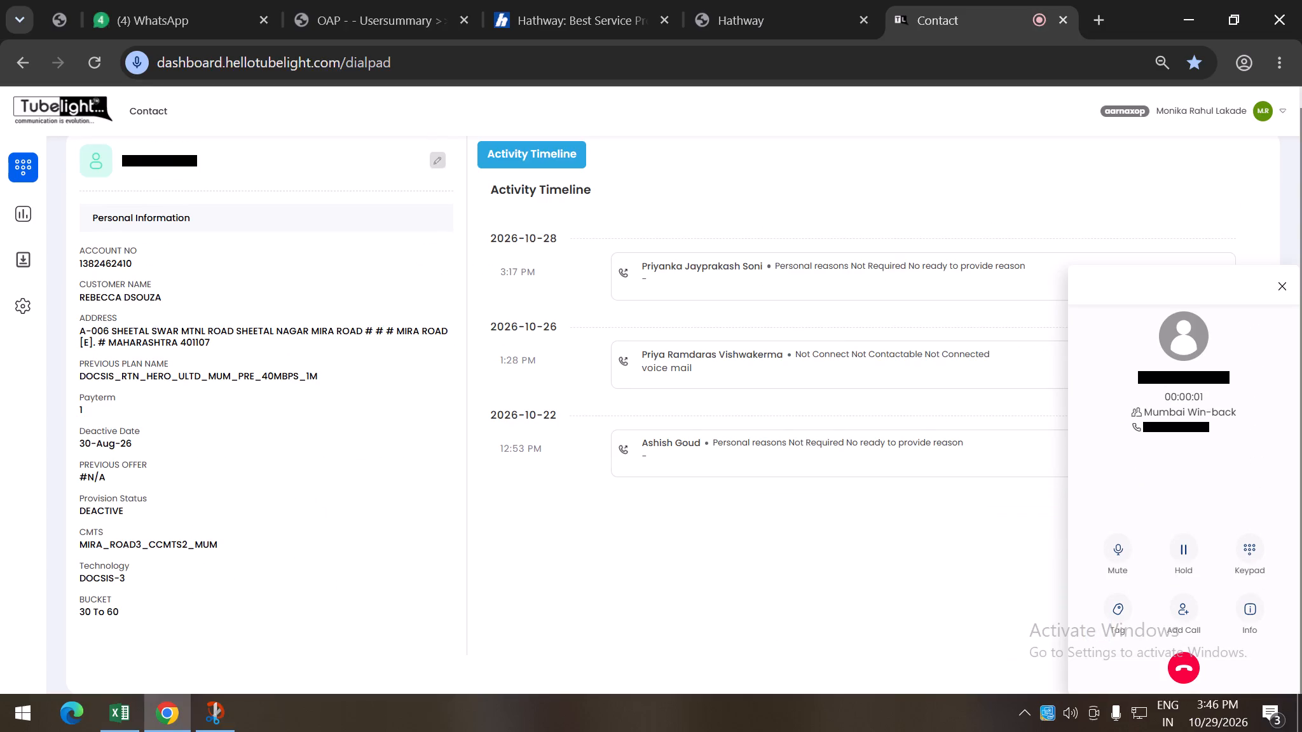
End the Mumbai Win-back call to the Mira Road customer, tag it Personal reasons, Not Required, No ready to provide reason, and submit.
left_click(1177, 668)
left_click(1155, 478)
scroll(1144, 522, "down", 1)
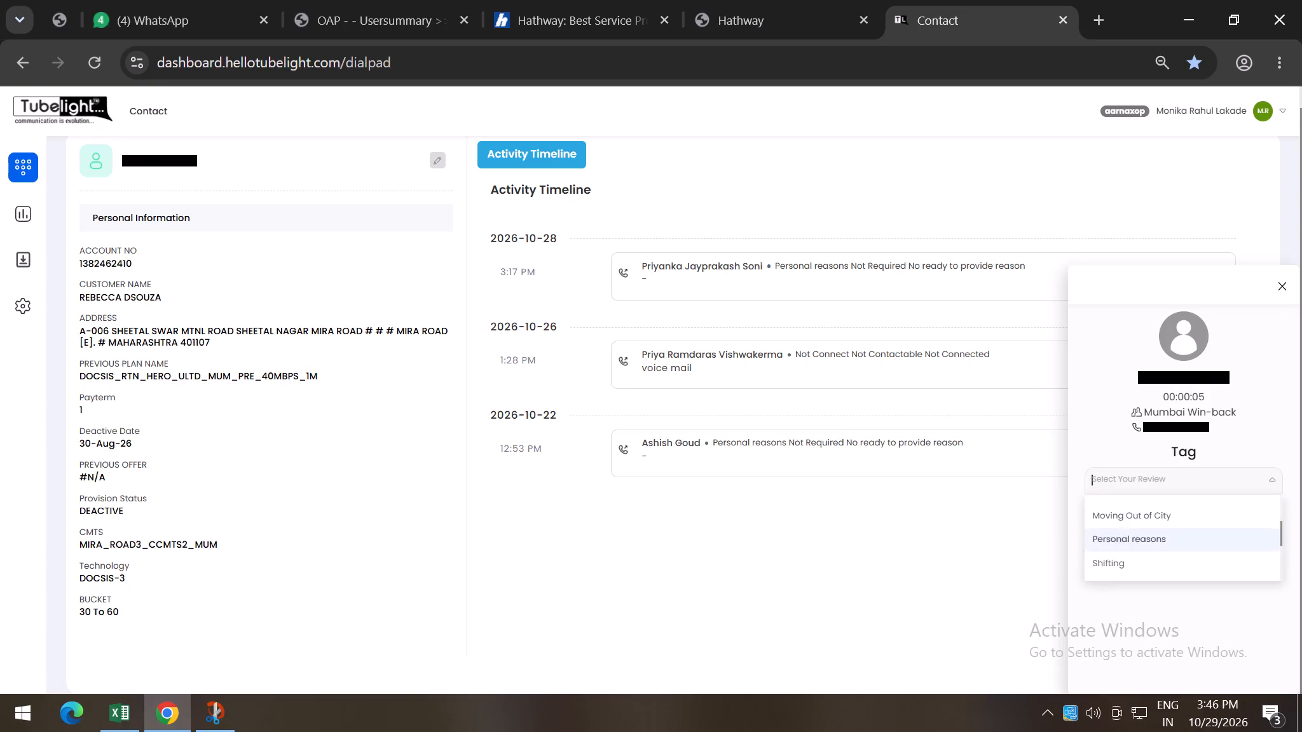
left_click(1123, 529)
left_click(1191, 473)
left_click(1152, 546)
left_click(1186, 489)
left_click(1167, 542)
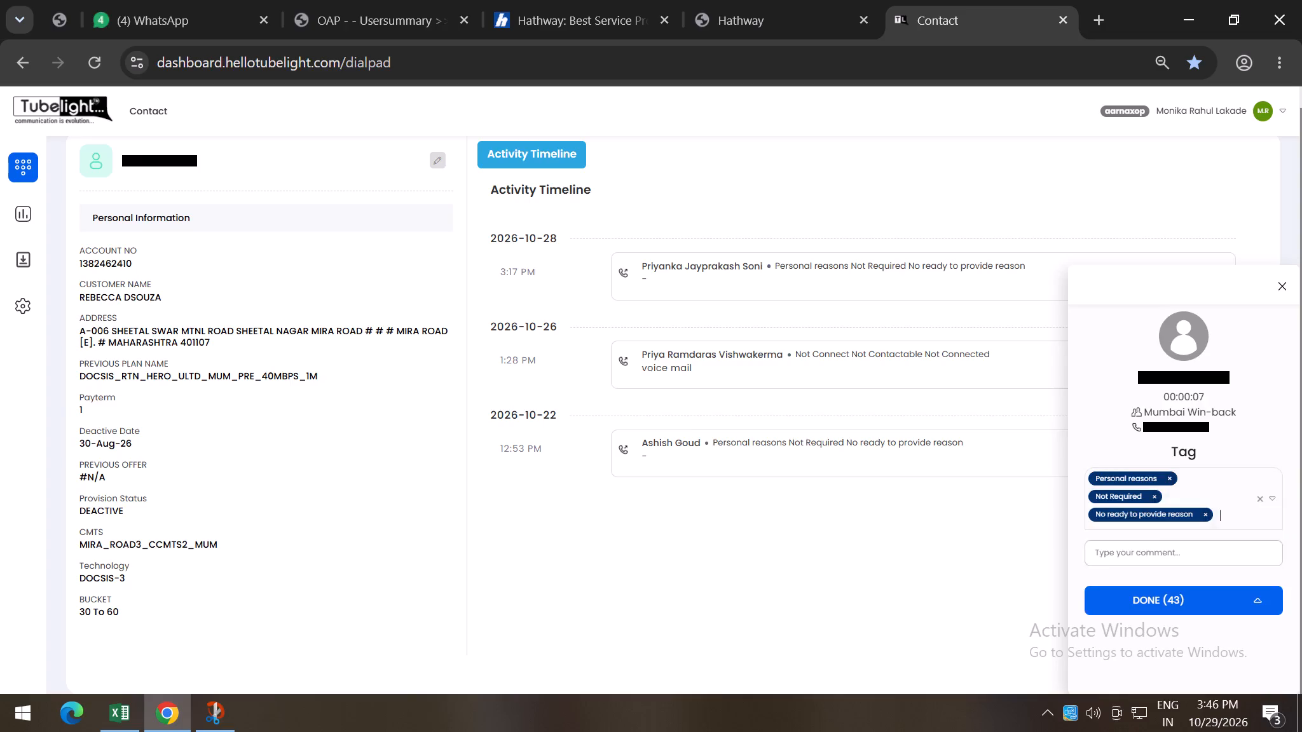
left_click(1174, 591)
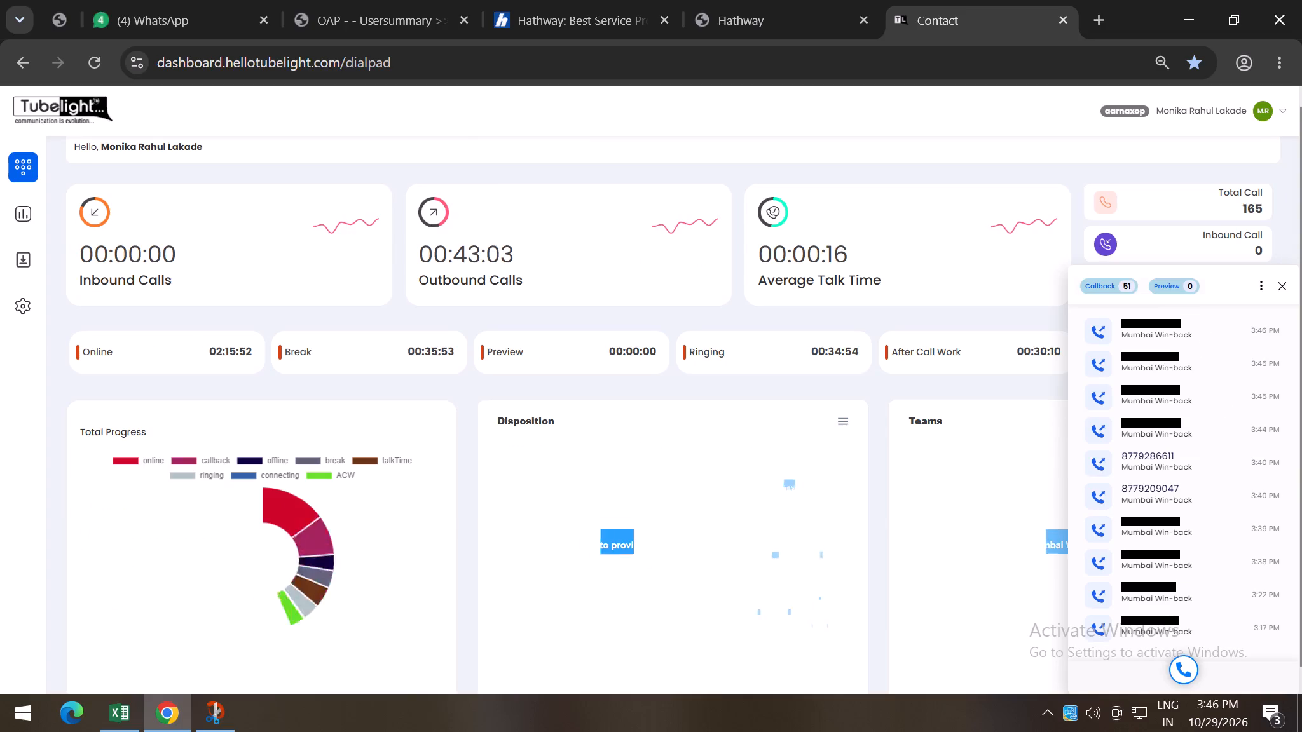
Reload the dial pad page.
key("F5")
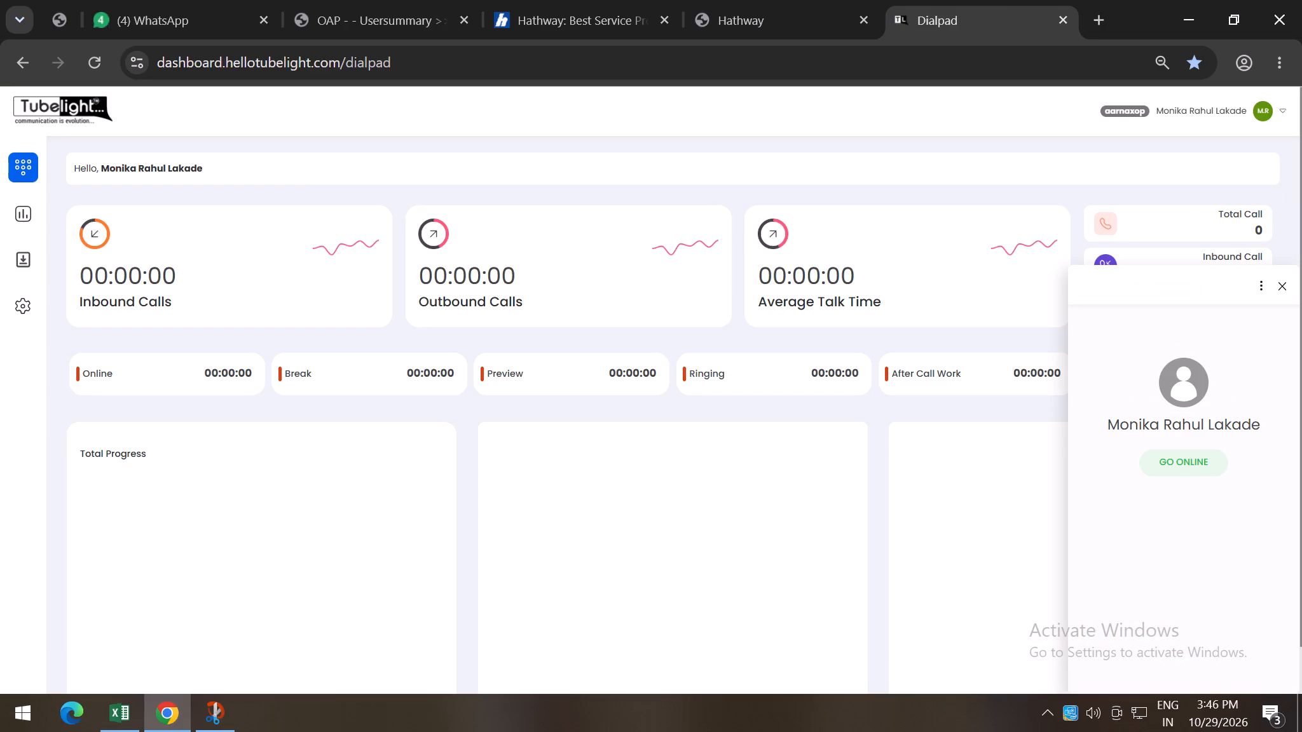
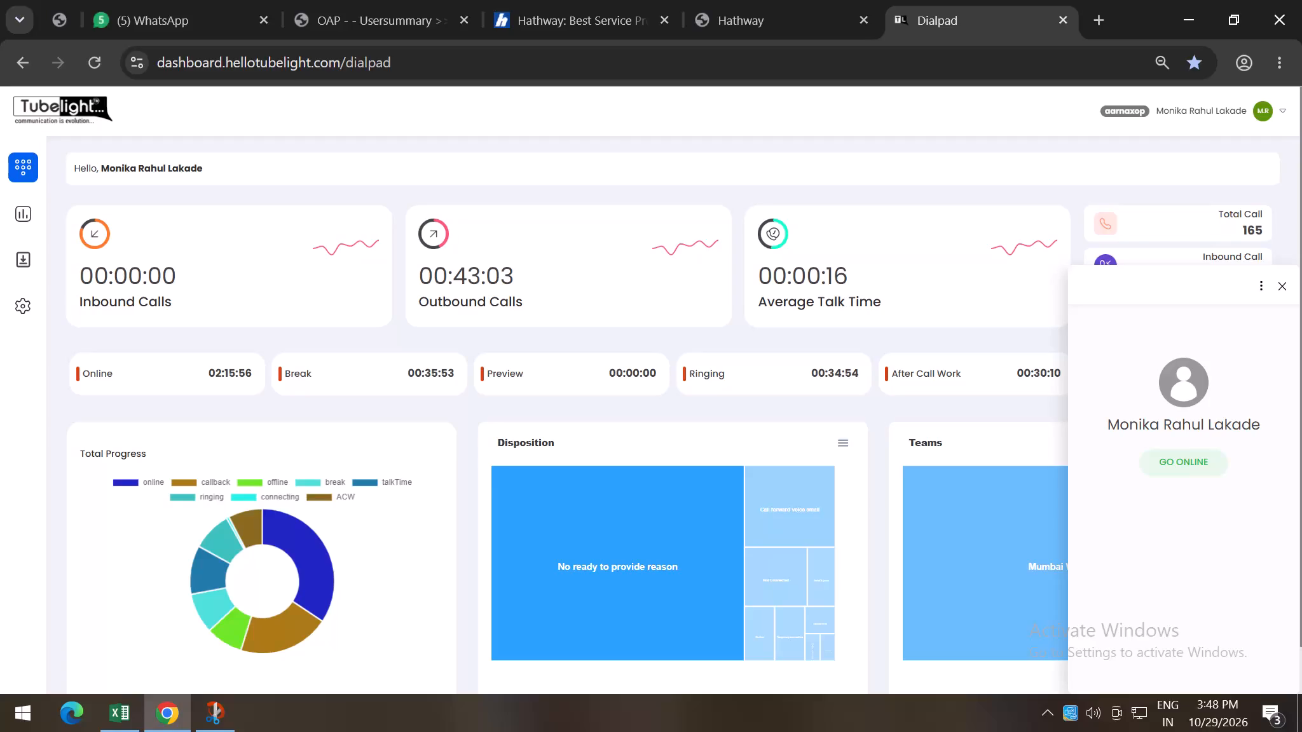
Set the agent status to online to receive the next Mumbai Win-back call.
left_click(1202, 468)
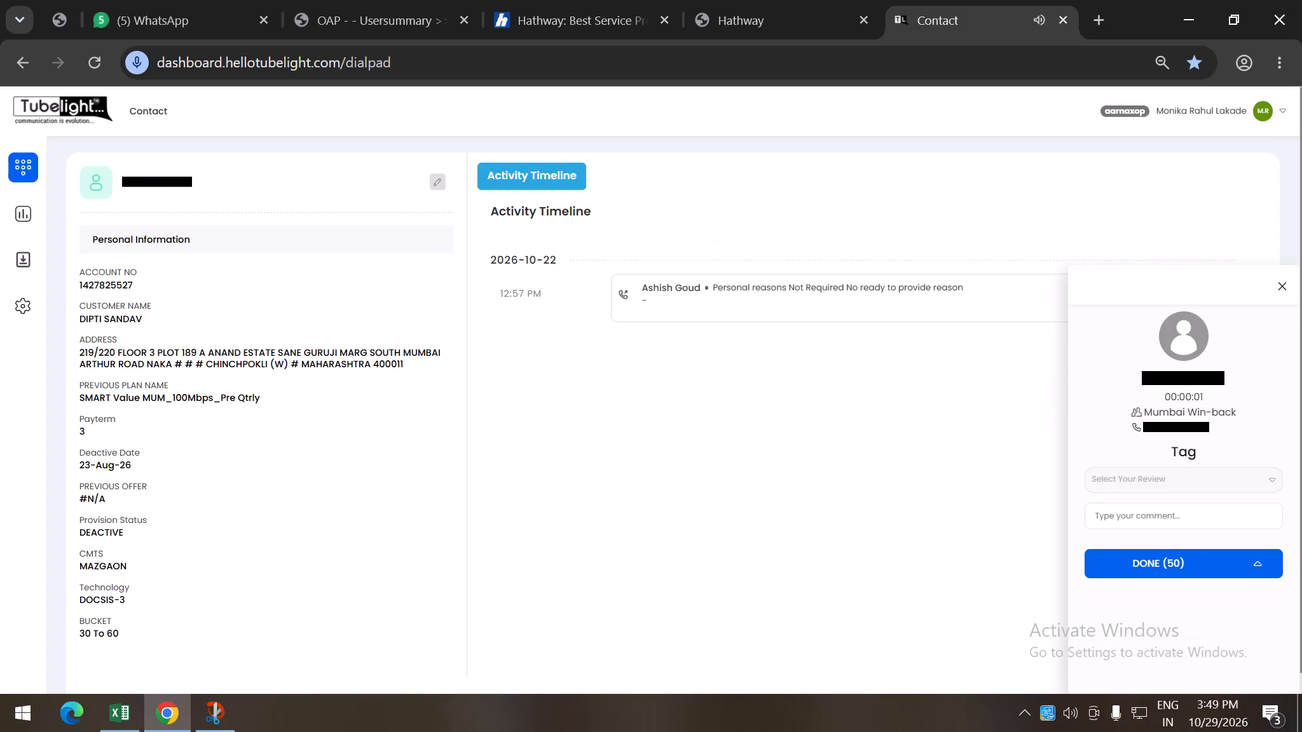
Tag the Mumbai Win-back call to the Chinchpokli customer as Personal reasons, Not Required, No ready to provide reason, and submit the outcome.
left_click(1187, 481)
scroll(1114, 543, "down", 1)
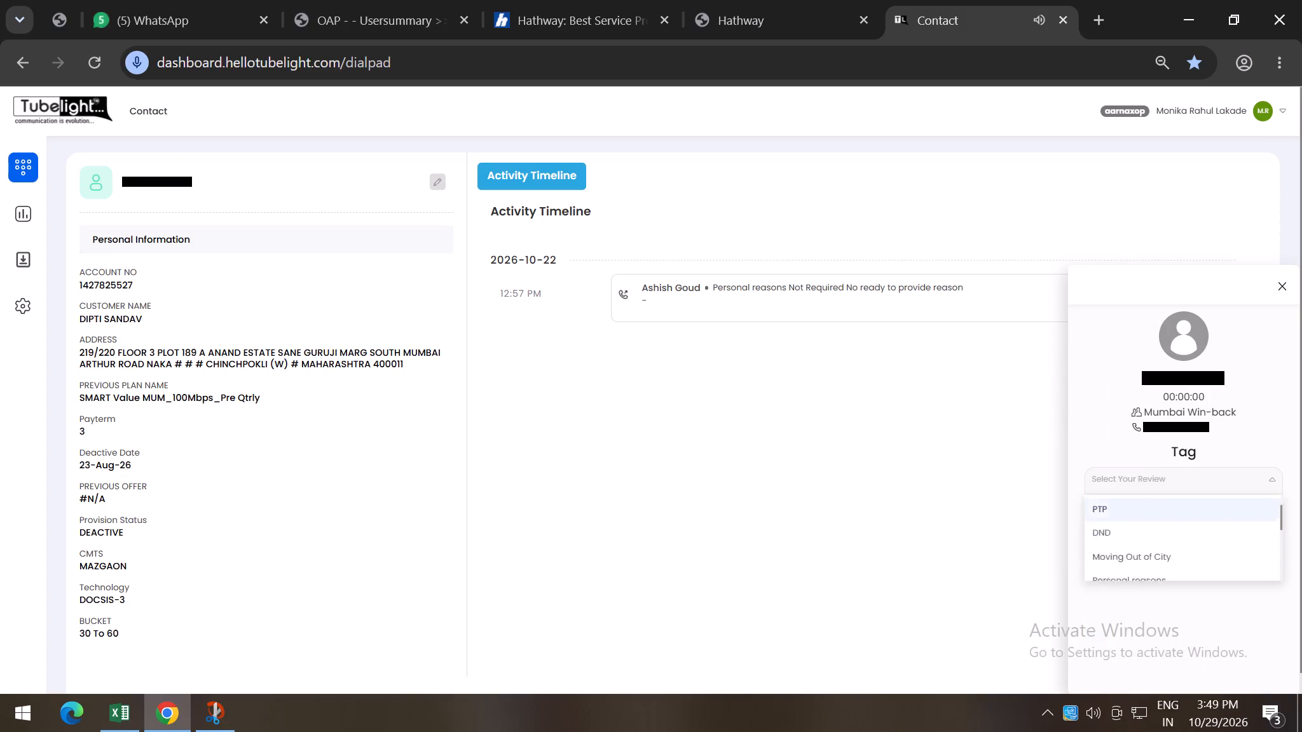
left_click(1125, 545)
left_click_drag(1214, 480, 1194, 501)
left_click(1131, 557)
left_click_drag(1196, 503, 1189, 517)
left_click_drag(1170, 542, 1167, 555)
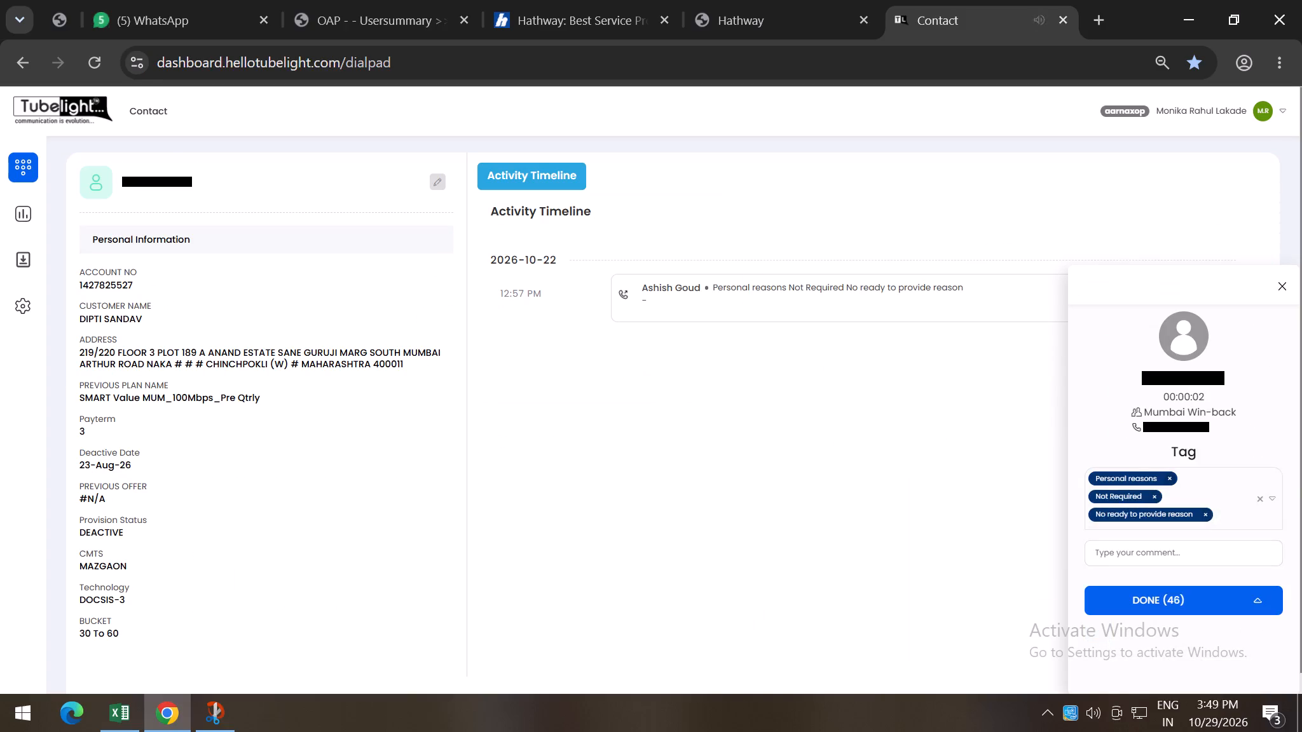
left_click(1162, 606)
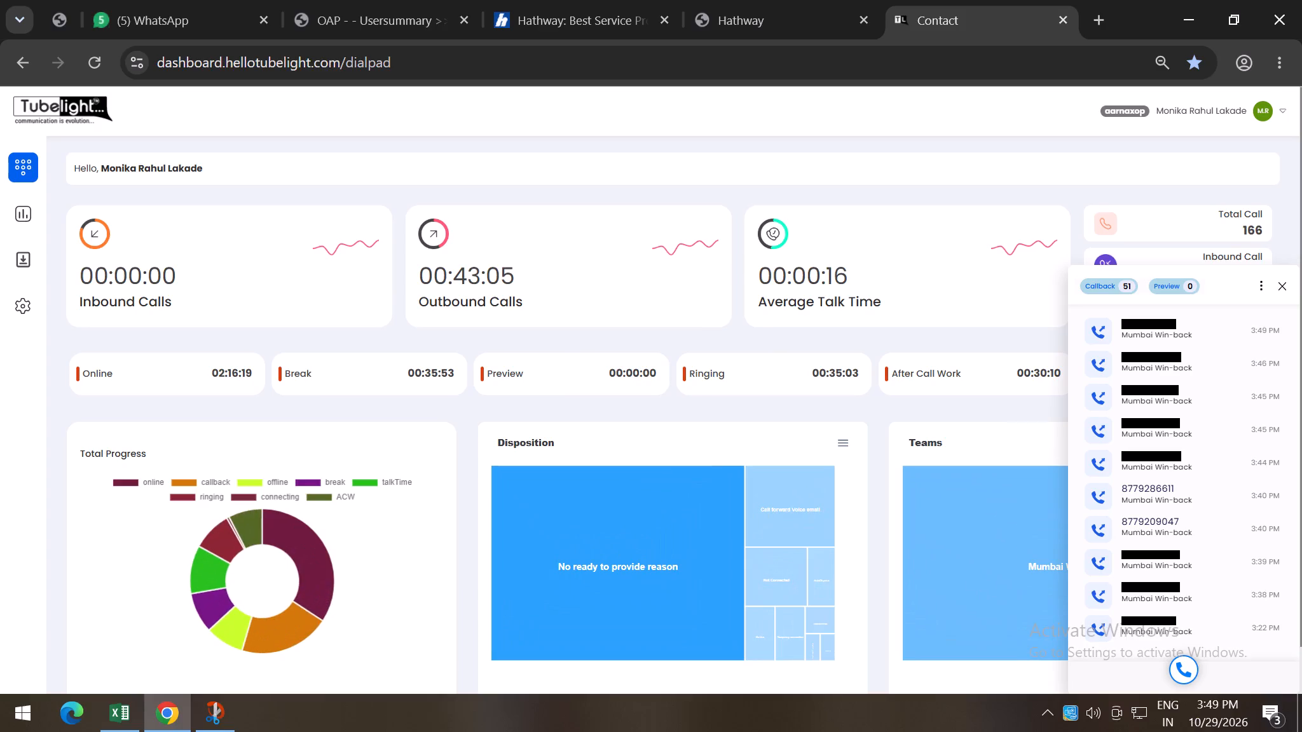
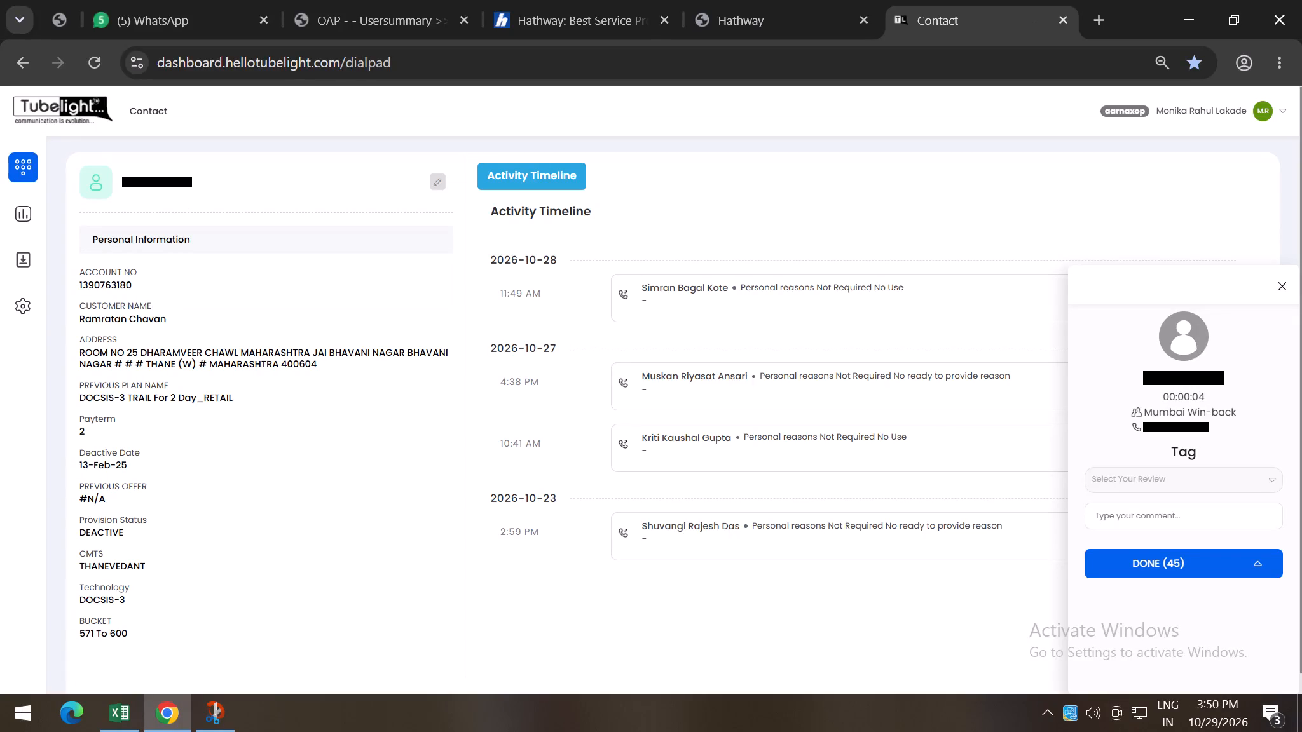
Tag the Mumbai Win-back call to the Thane West customer as Personal reasons, Not Required, No ready to provide reason.
left_click(1136, 476)
scroll(1146, 532, "down", 1)
left_click(1148, 535)
left_click(1193, 503)
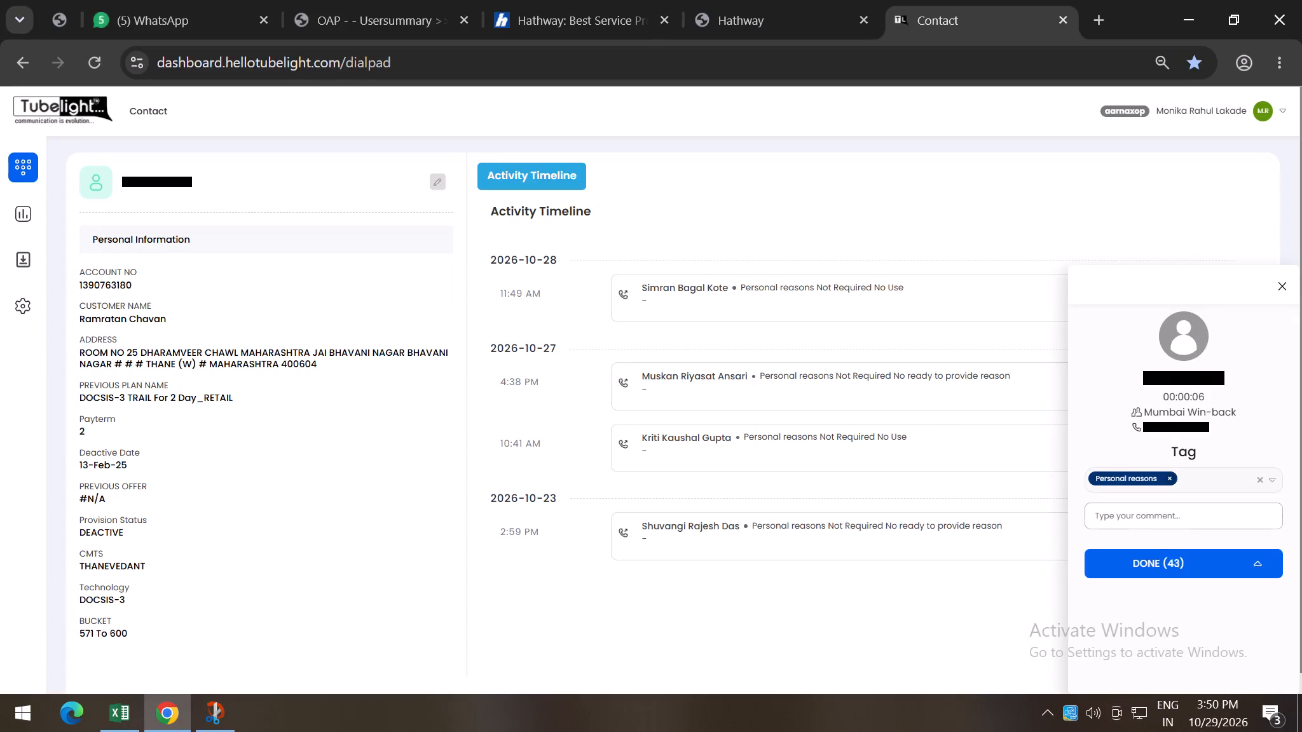
left_click(1193, 491)
left_click(1170, 545)
left_click(1188, 517)
left_click_drag(1188, 492, 1182, 515)
left_click(1179, 544)
left_click(1200, 623)
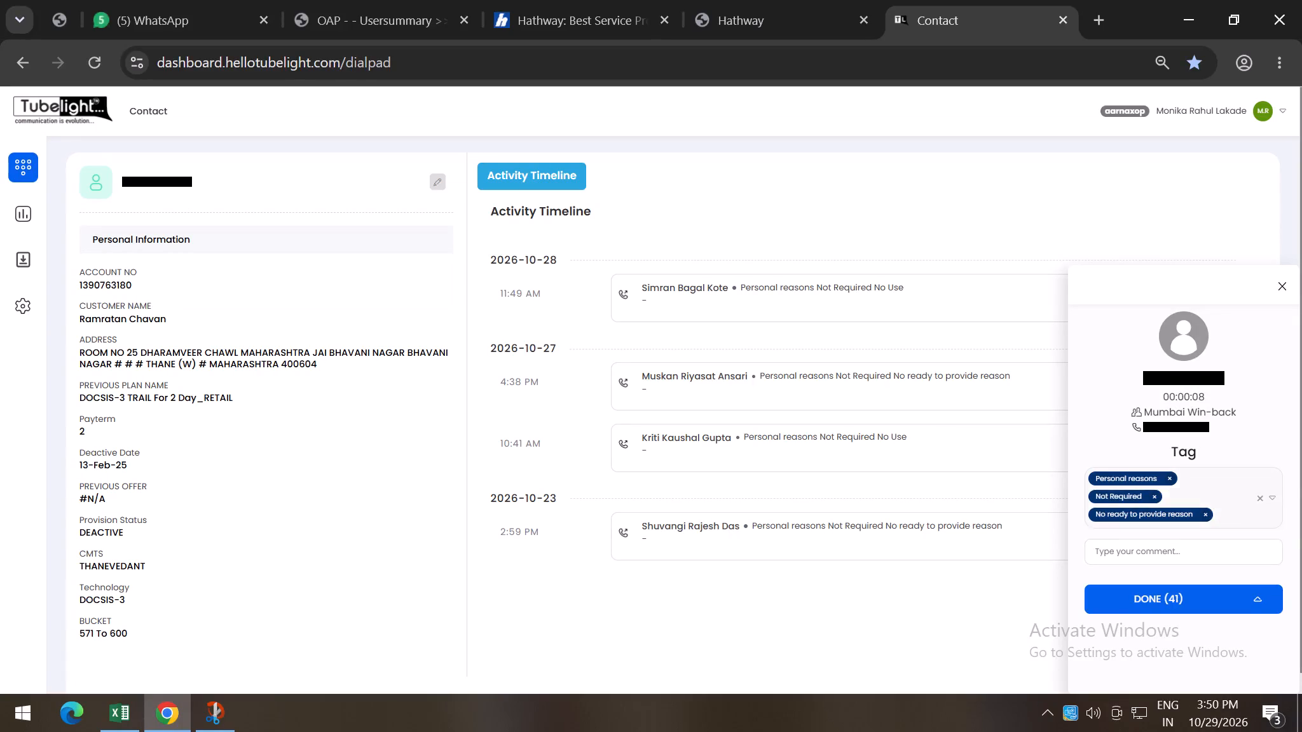
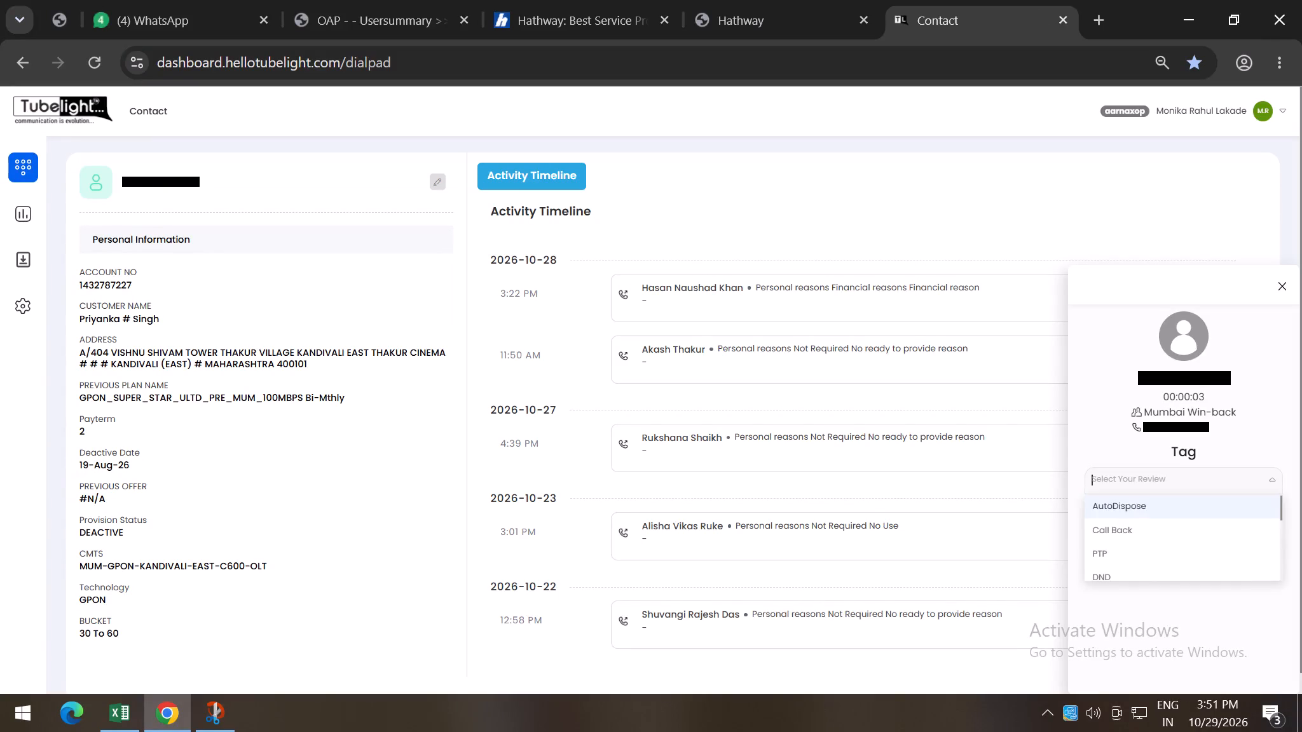
Tag the Mumbai Win-back call to the Kandivali East customer as Personal reasons, Not Required, with a final sub-reason, and submit the outcome.
scroll(1128, 529, "down", 1)
left_click(1129, 536)
left_click(1194, 492)
left_click(1169, 548)
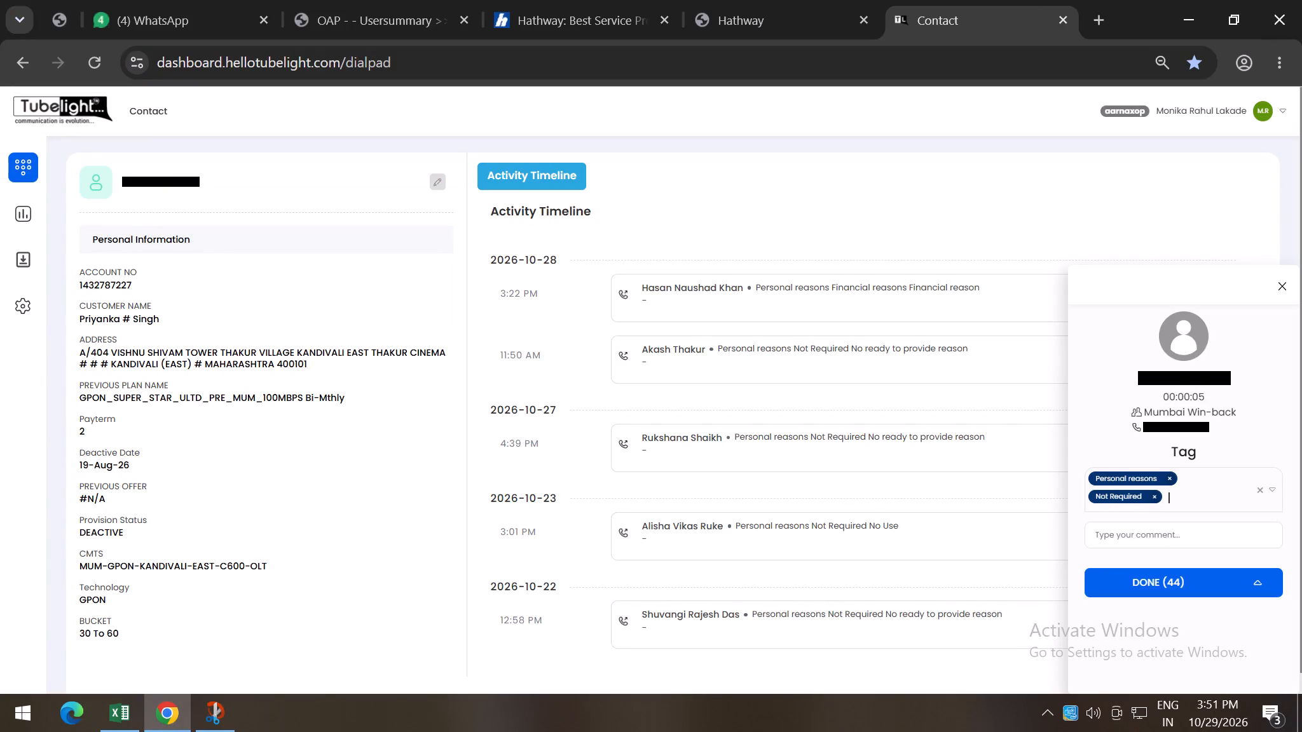
left_click_drag(1217, 499, 1214, 506)
left_click(1184, 550)
left_click(1195, 590)
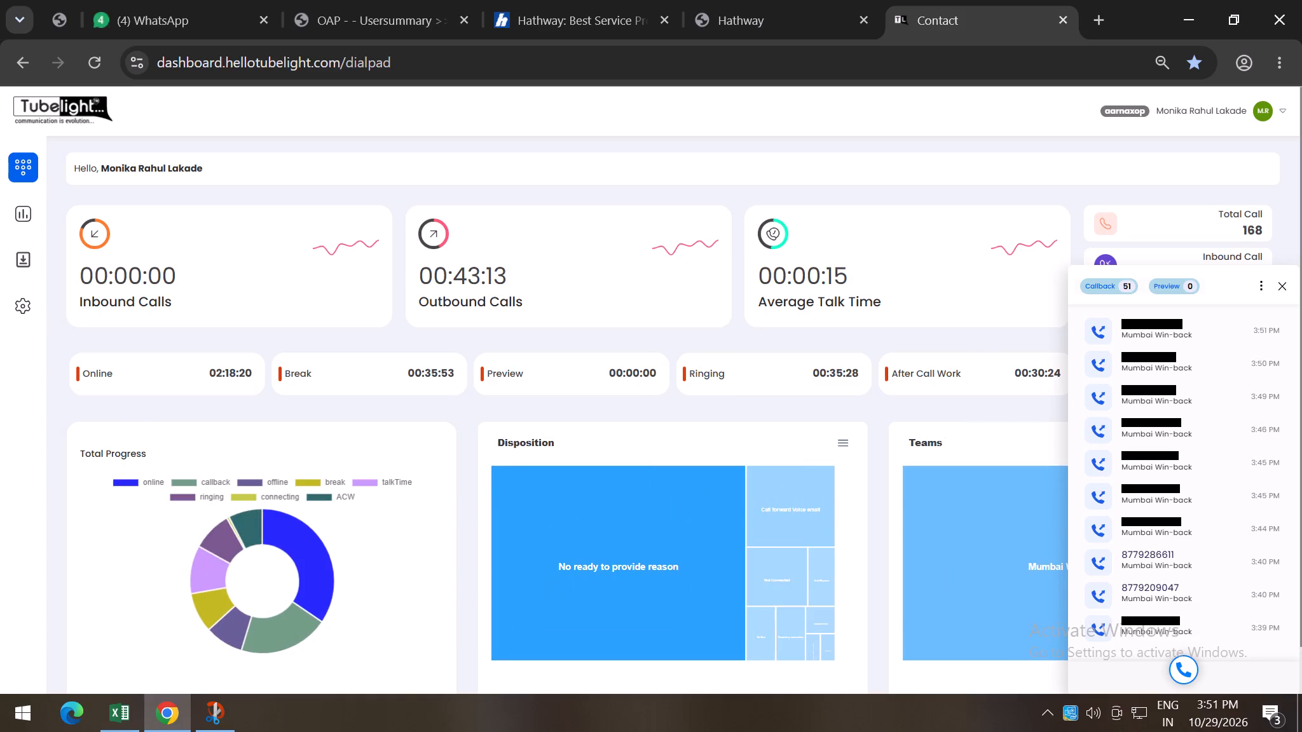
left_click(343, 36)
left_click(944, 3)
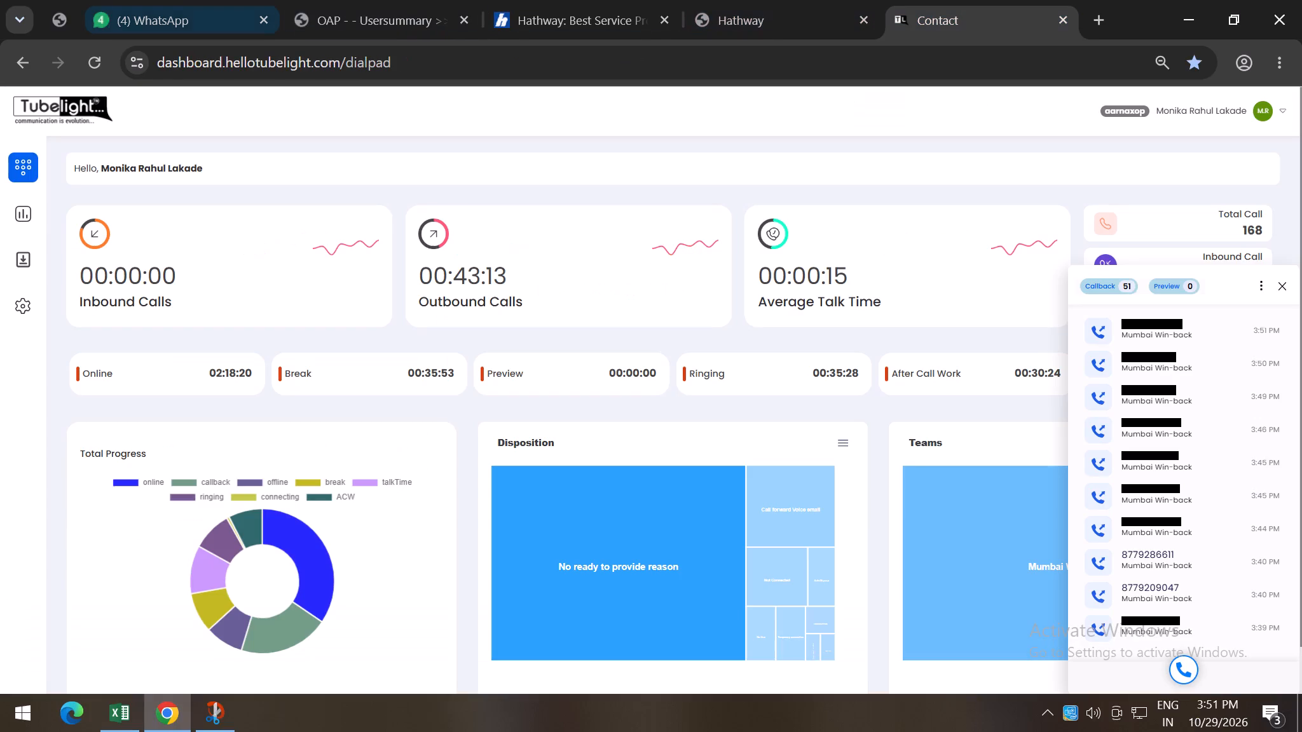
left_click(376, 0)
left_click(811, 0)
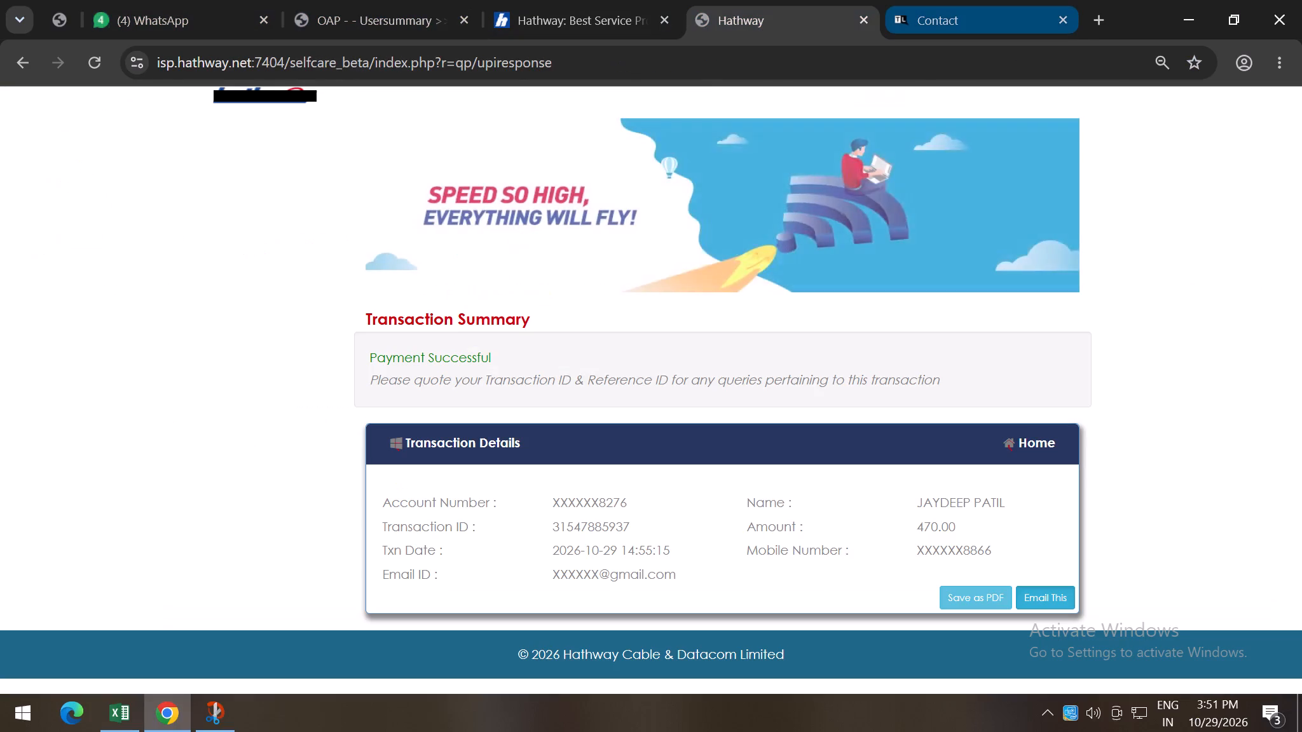
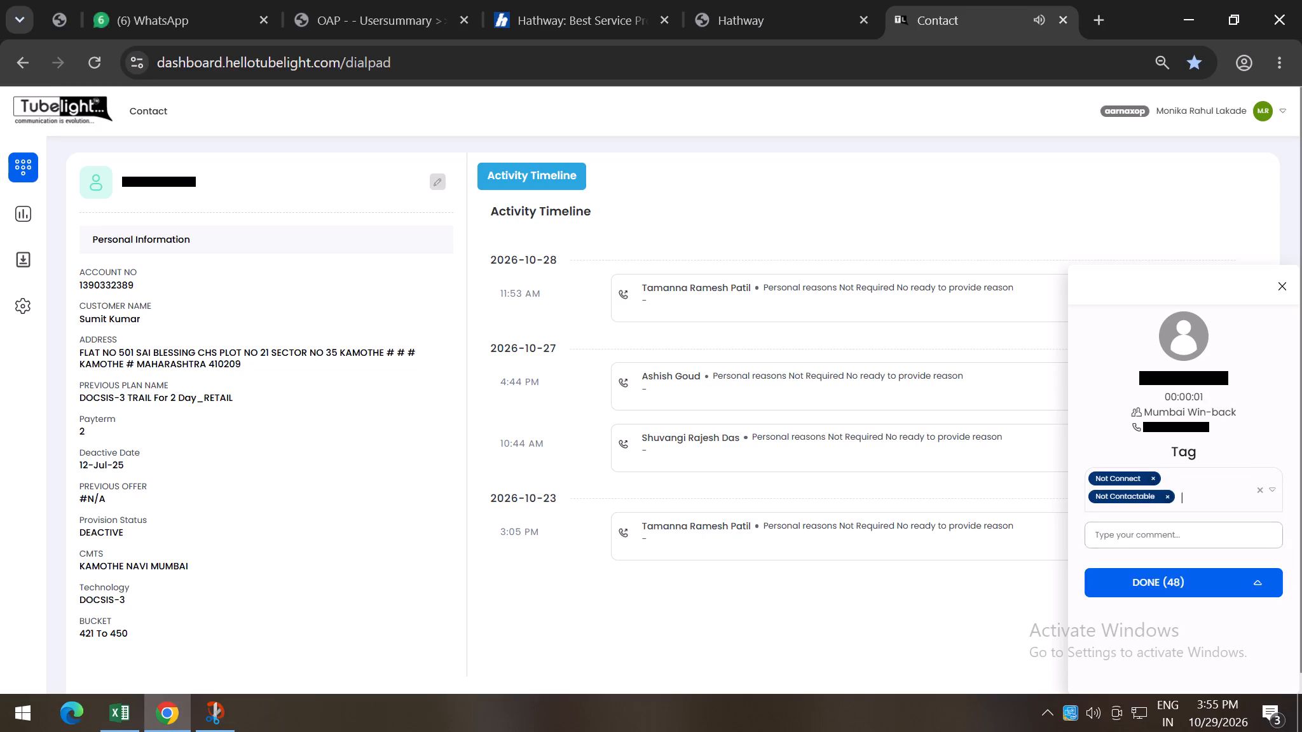
Complete the Not Connect, Not Contactable tagging with a third-level reason for the Kamothe customer's Mumbai Win-back call, and submit the outcome.
left_click(1212, 495)
scroll(1156, 544, "down", 1)
left_click(1156, 545)
left_click(1156, 593)
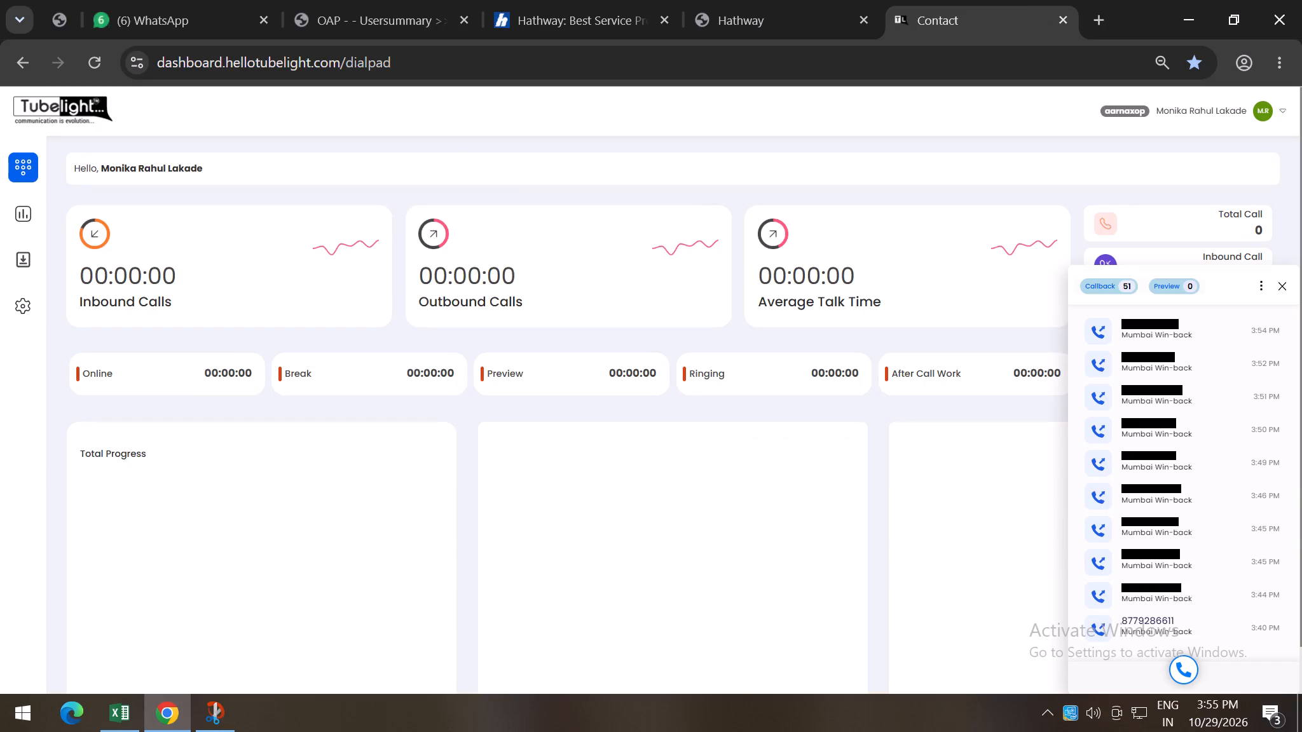
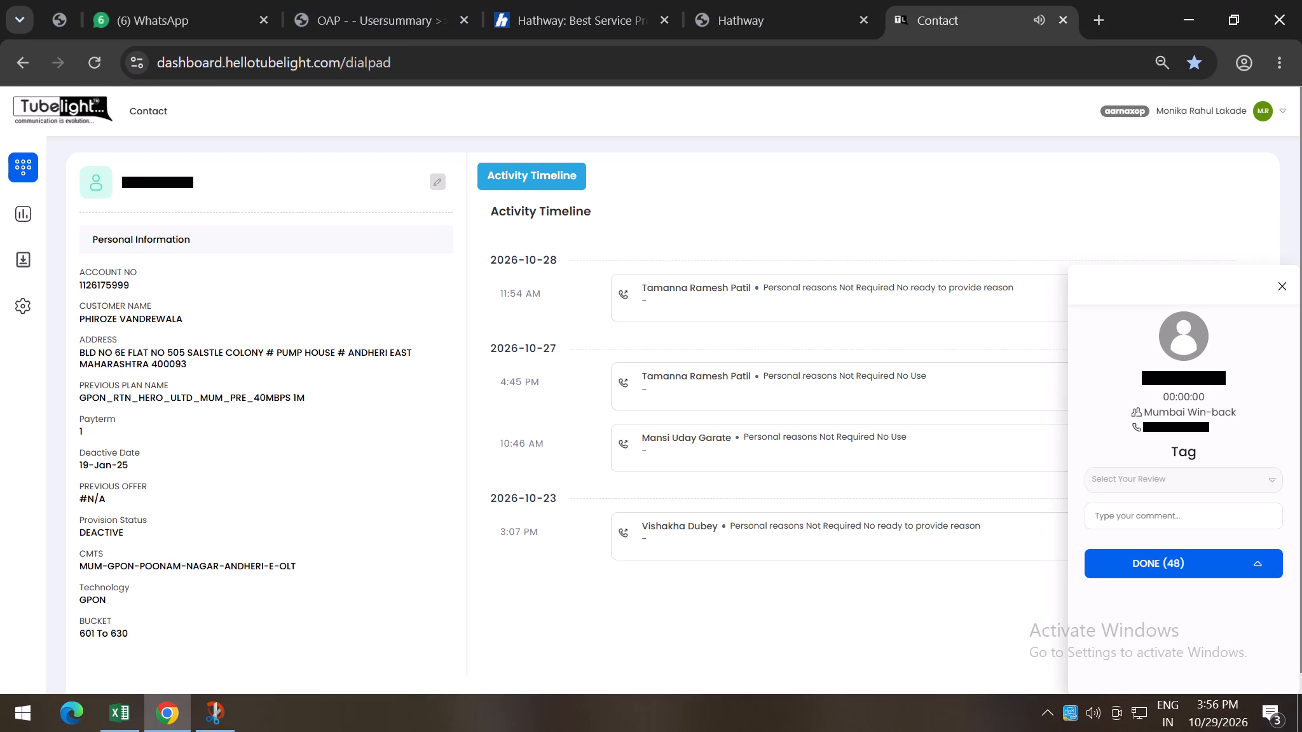
Tag the Mumbai Win-back call to the Andheri East customer as Not Connect, Not Contactable, Call forward Voice email, and submit the outcome.
left_click(1111, 483)
scroll(1120, 539, "down", 2)
left_click(1137, 562)
left_click(1176, 499)
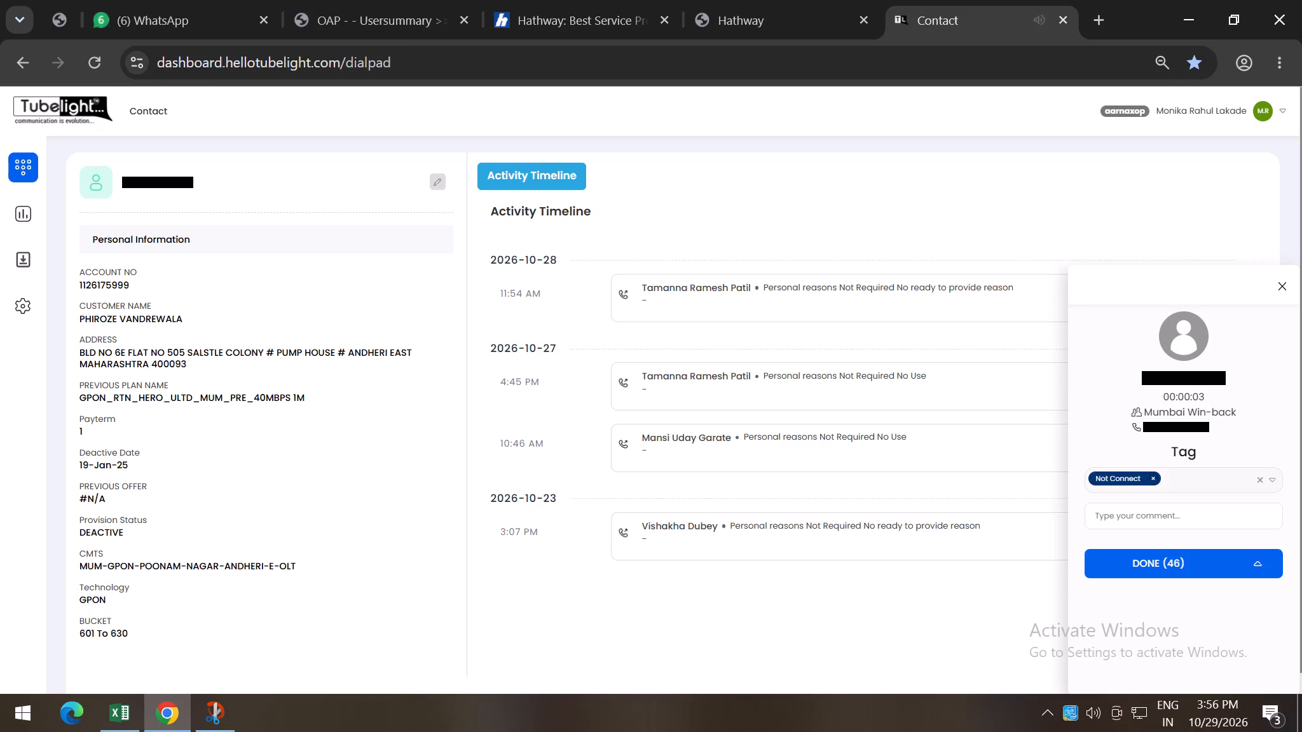
left_click(1177, 483)
left_click(1160, 525)
left_click_drag(1201, 498, 1181, 524)
scroll(1128, 562, "down", 2)
left_click(1158, 532)
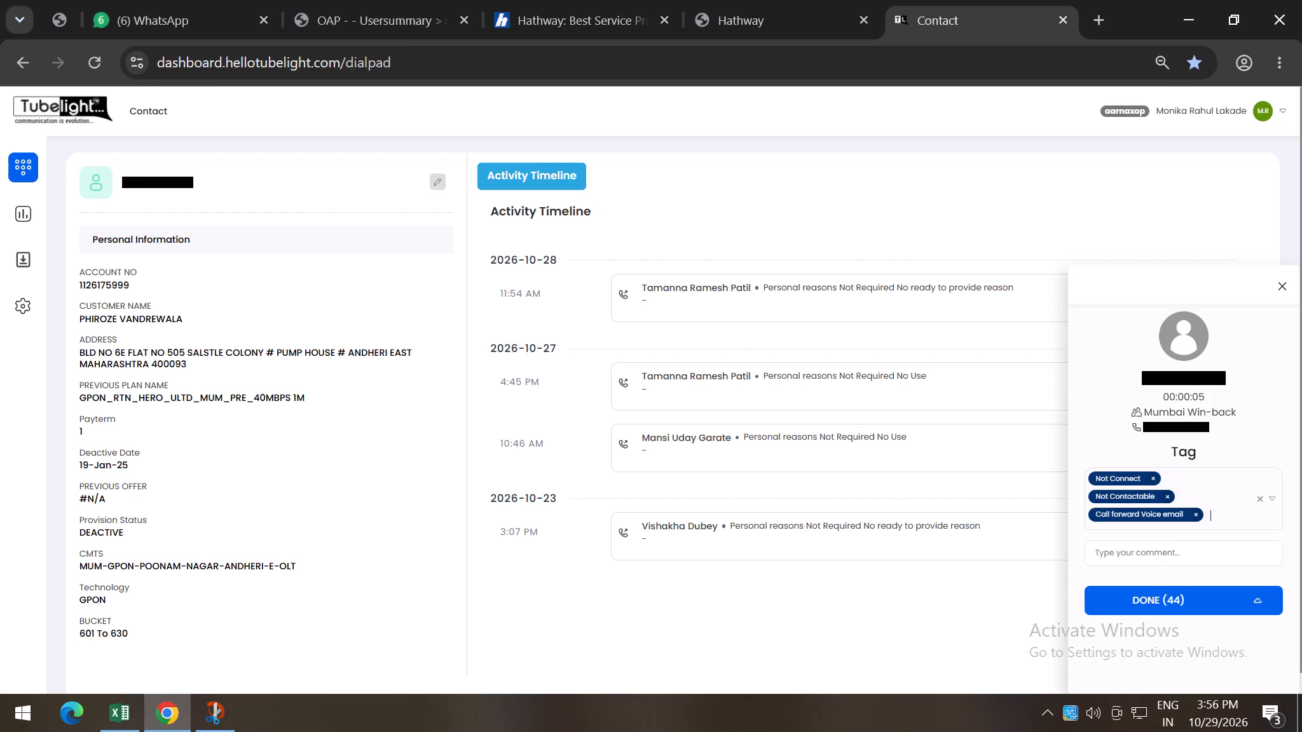
left_click(1182, 596)
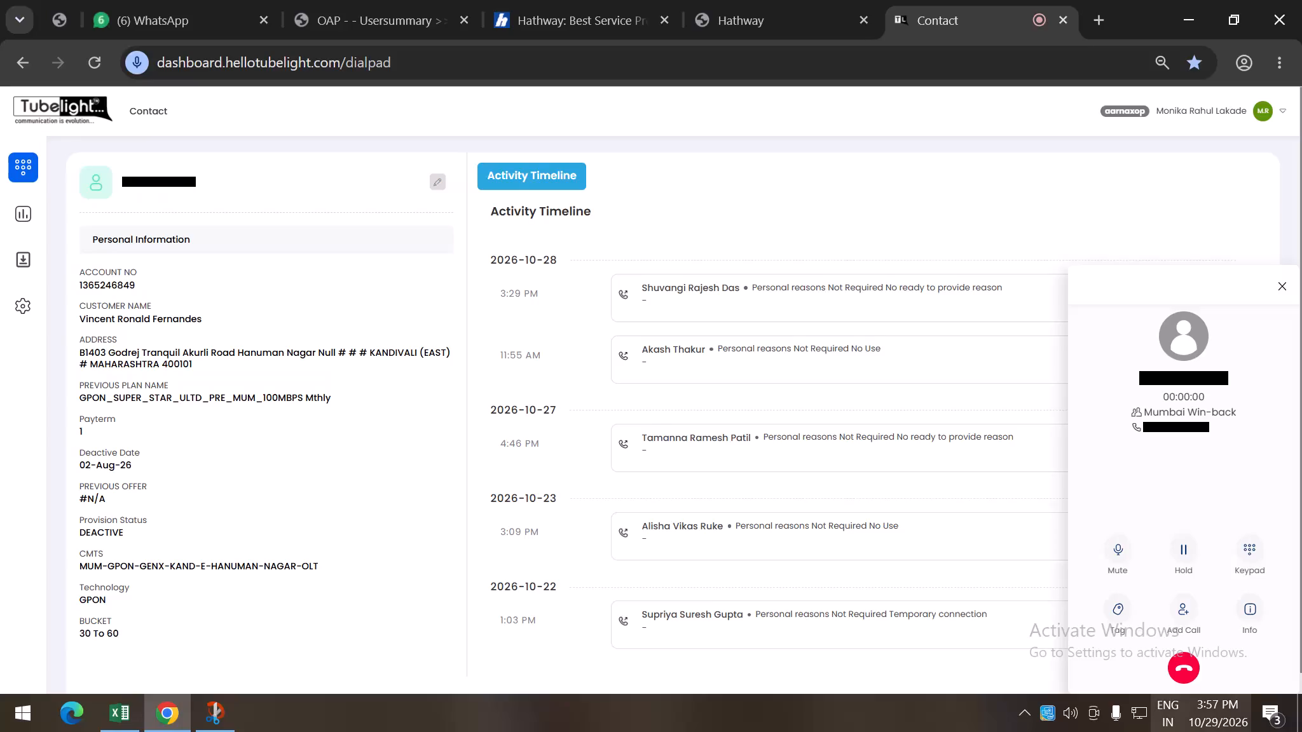
End the call to the Kandivali East customer with the 100 Mbps plan and submit it as Personal reasons, Not Required, No ready to provide reason.
left_click(1175, 664)
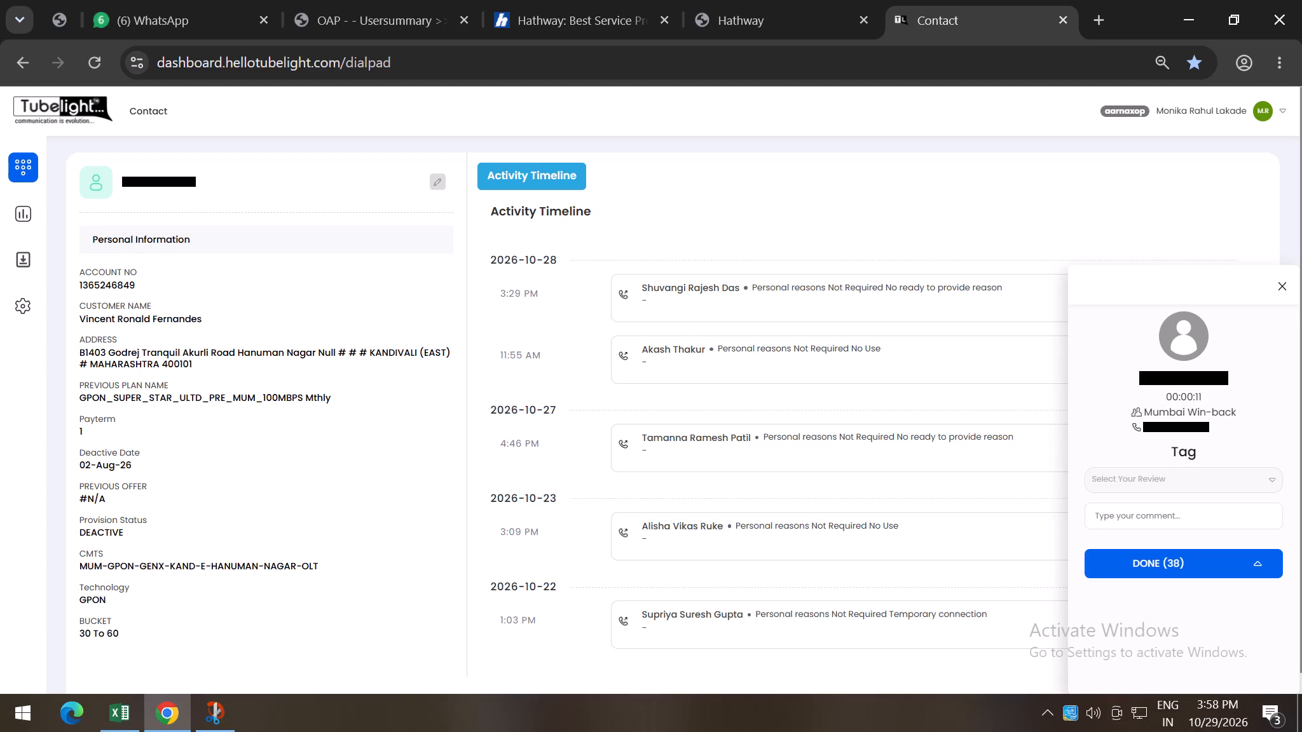
left_click(1154, 479)
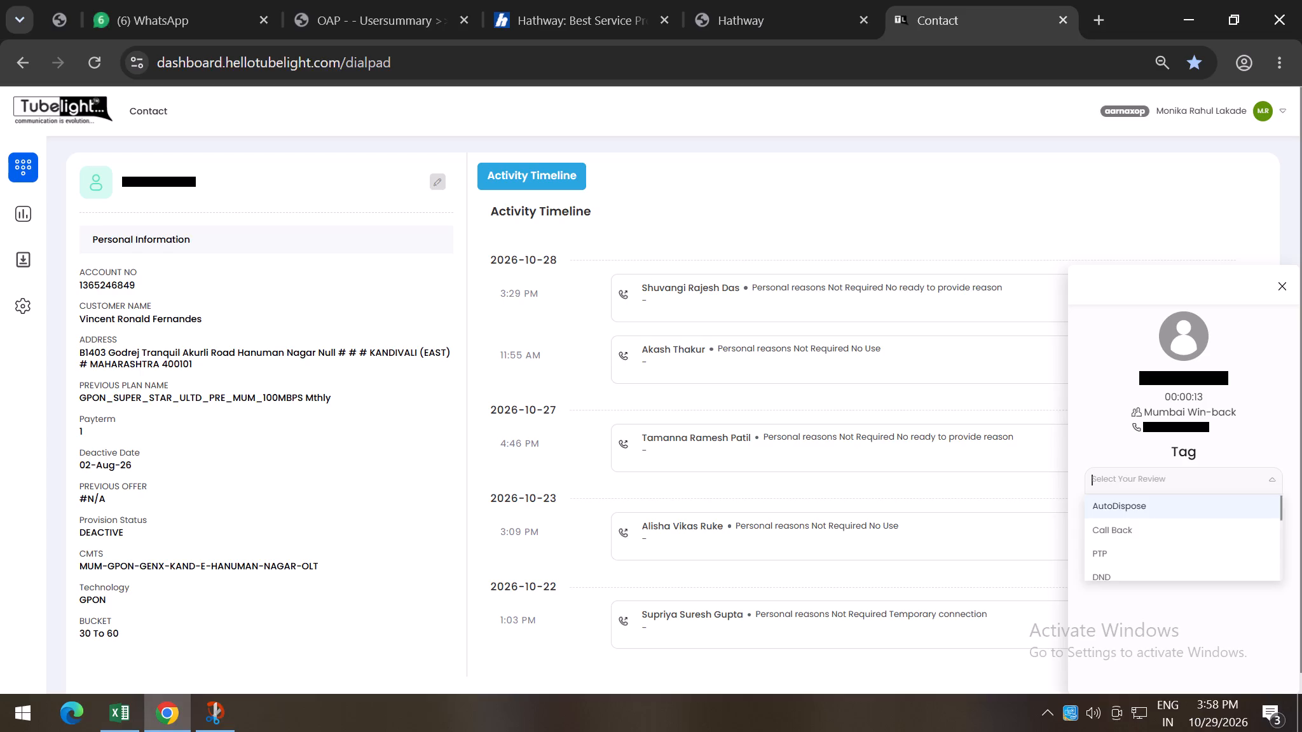
scroll(1155, 535, "down", 1)
left_click(1154, 537)
left_click_drag(1182, 486, 1179, 492)
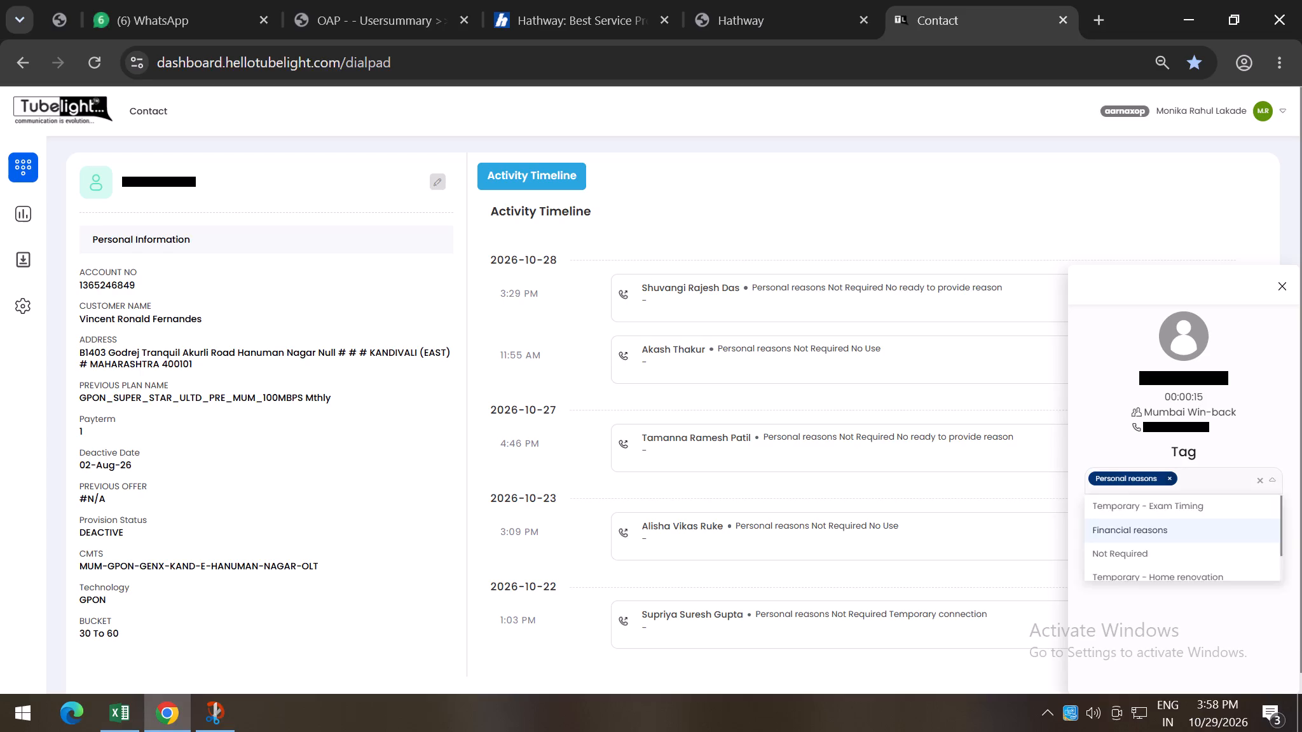
left_click(1156, 547)
left_click(1181, 478)
left_click(1188, 550)
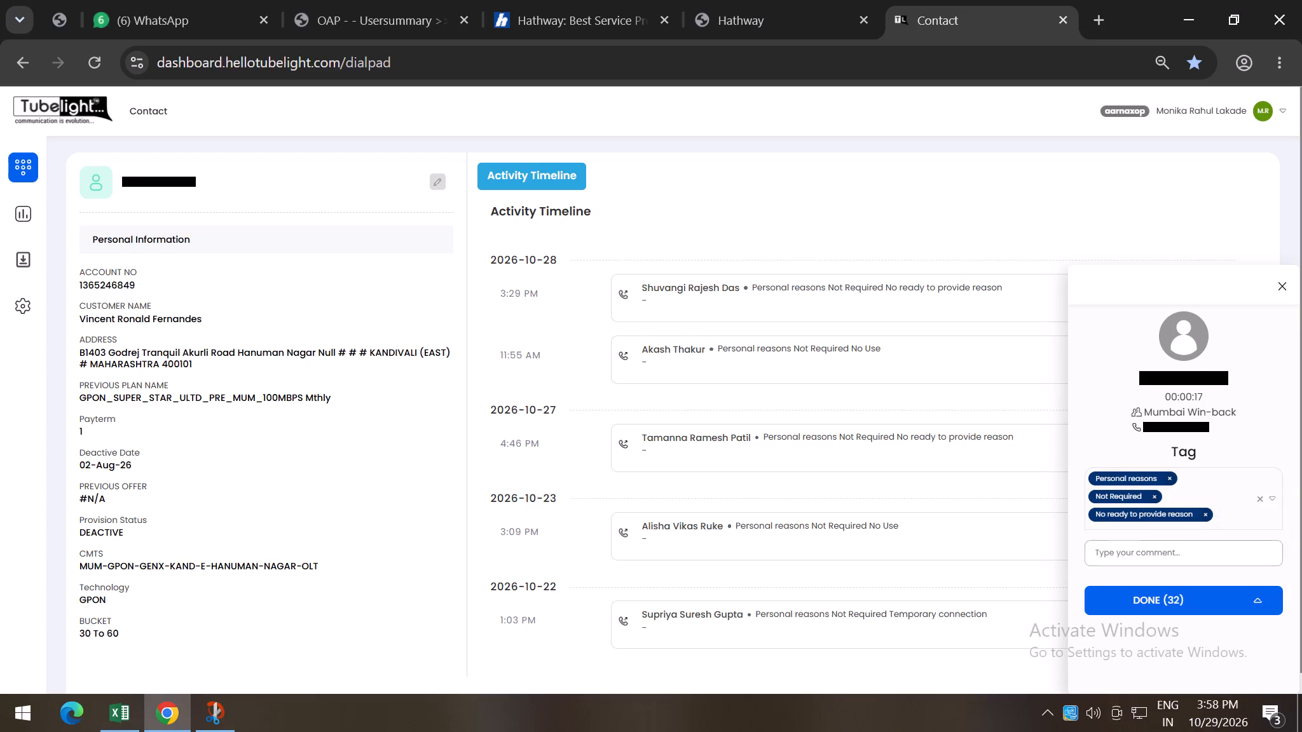
left_click(1205, 599)
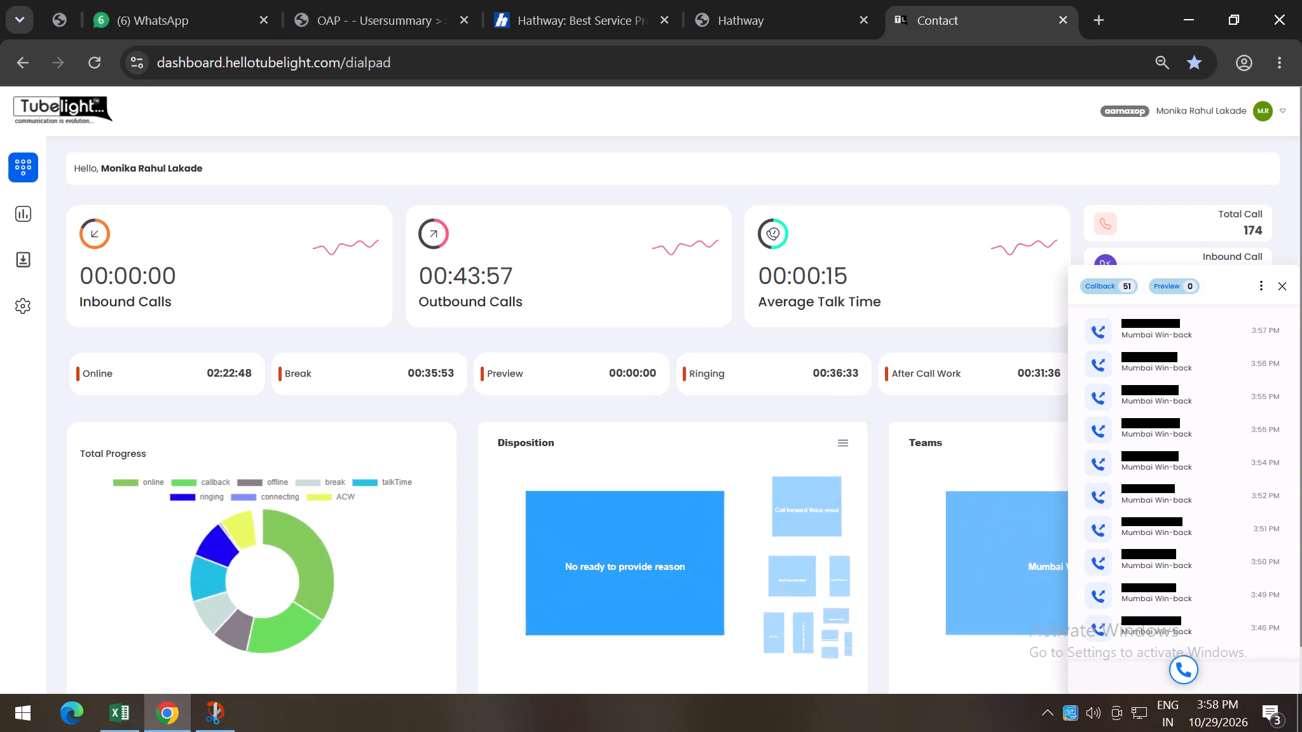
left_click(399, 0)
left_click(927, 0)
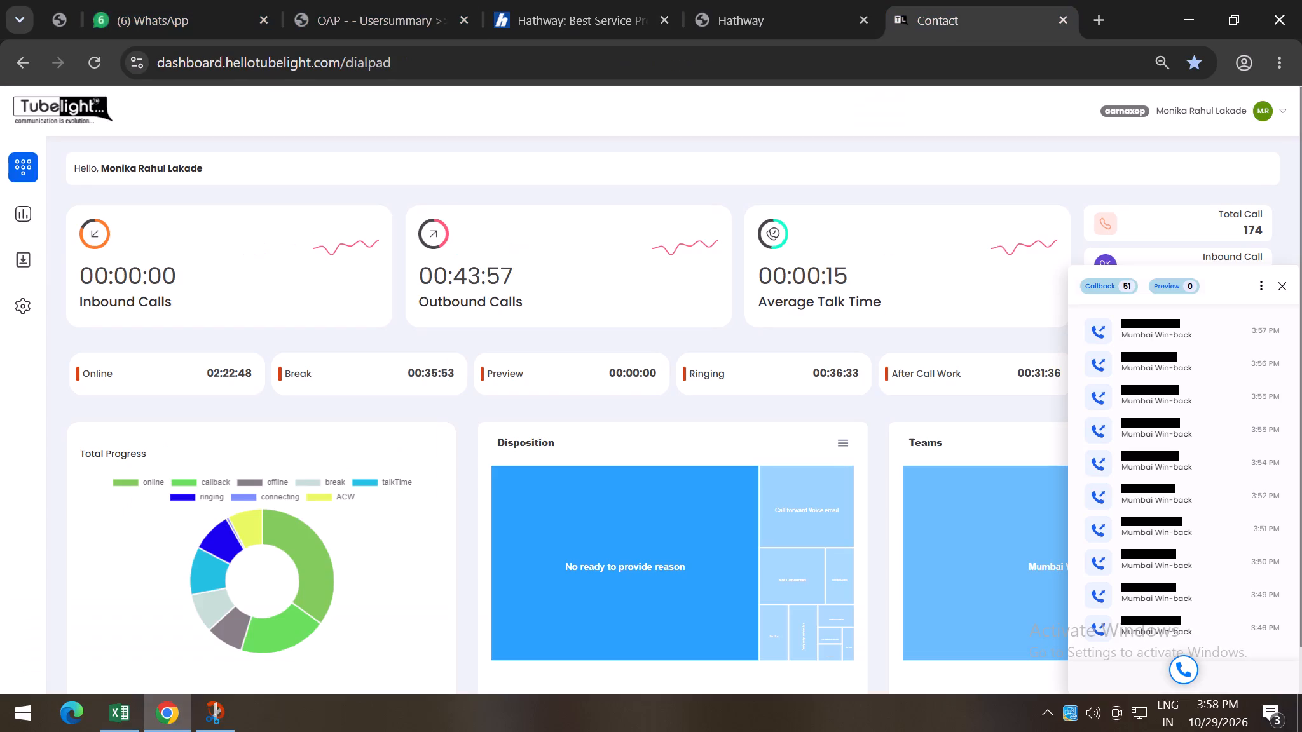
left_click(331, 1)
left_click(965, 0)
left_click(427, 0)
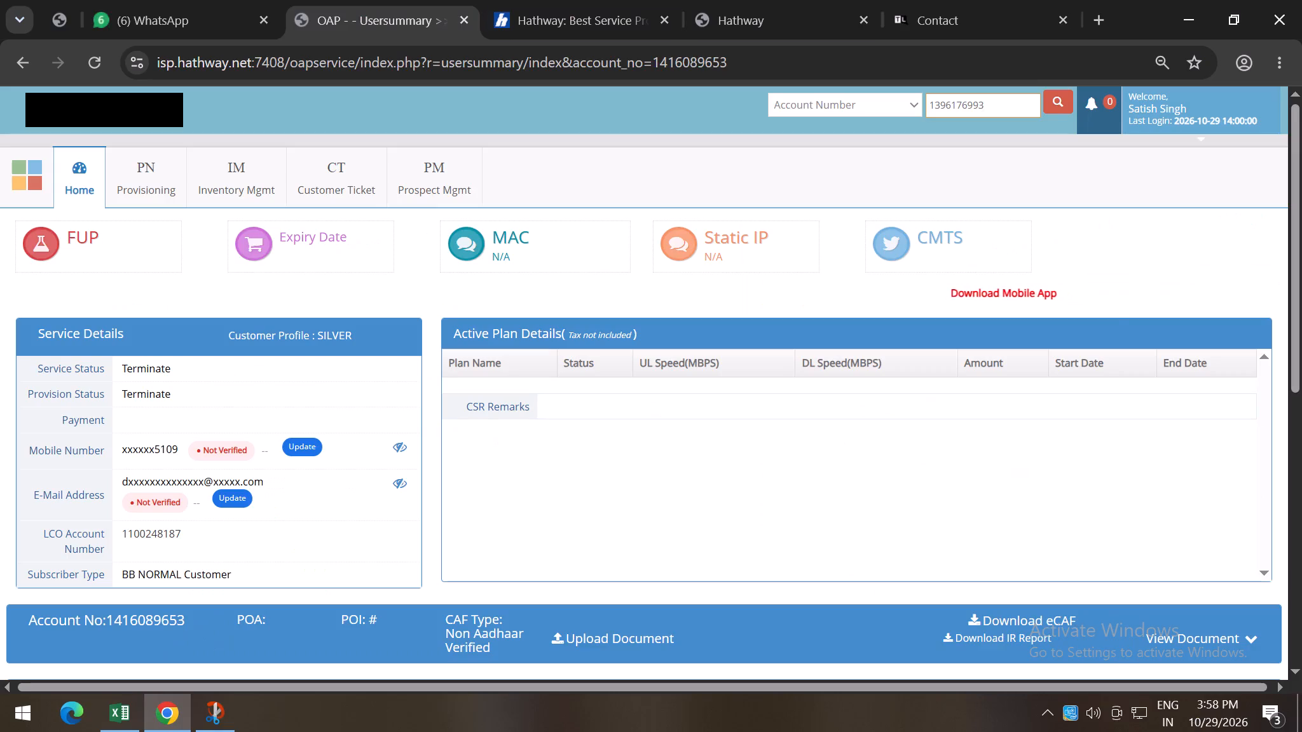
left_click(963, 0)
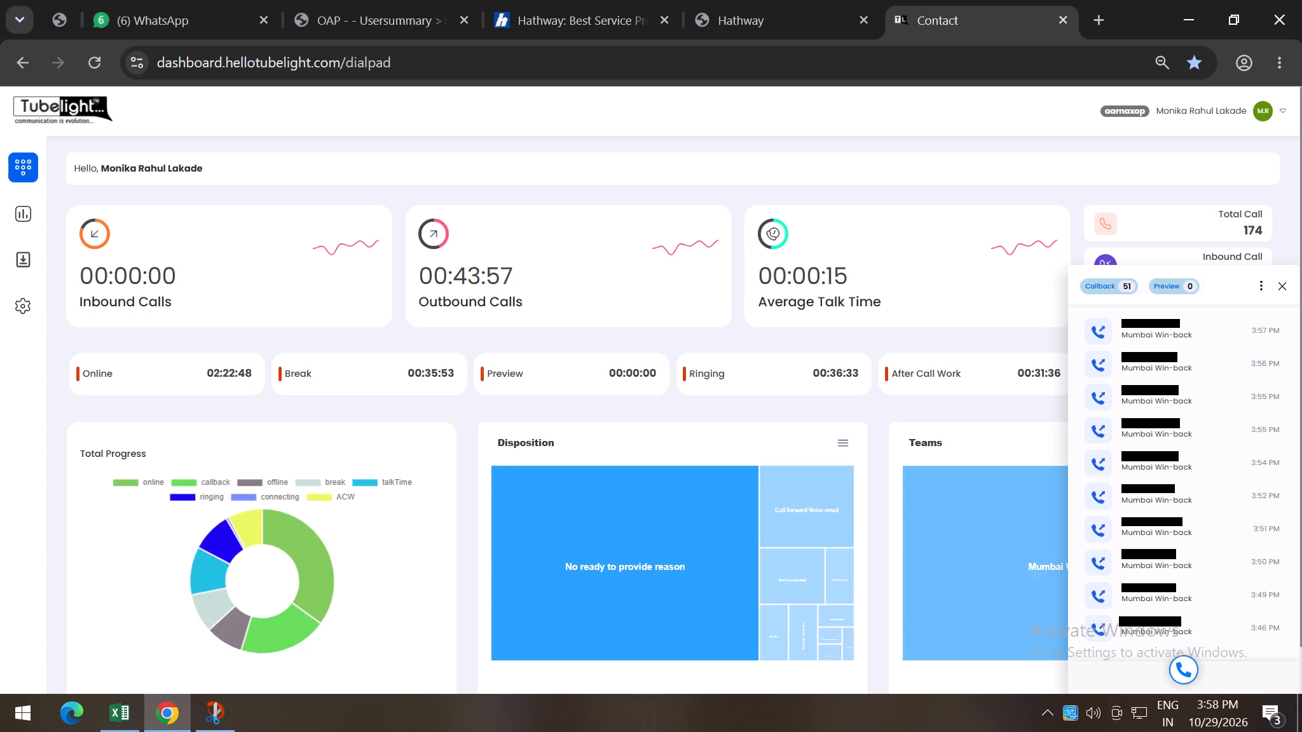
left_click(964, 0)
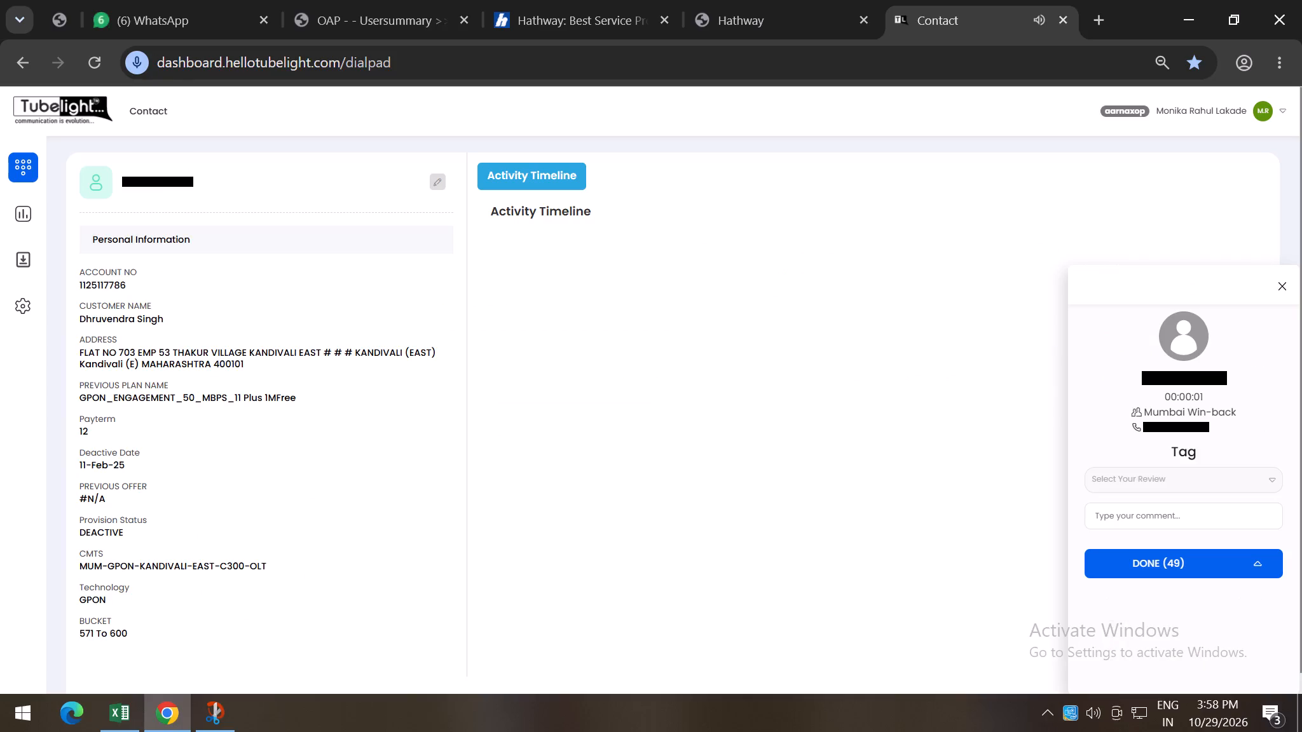
Tag the call to the Kandivali East customer with the 50 Mbps plan as Not Connect, Not Contactable, Disconnected Number Auto, and submit the outcome.
left_click(1165, 490)
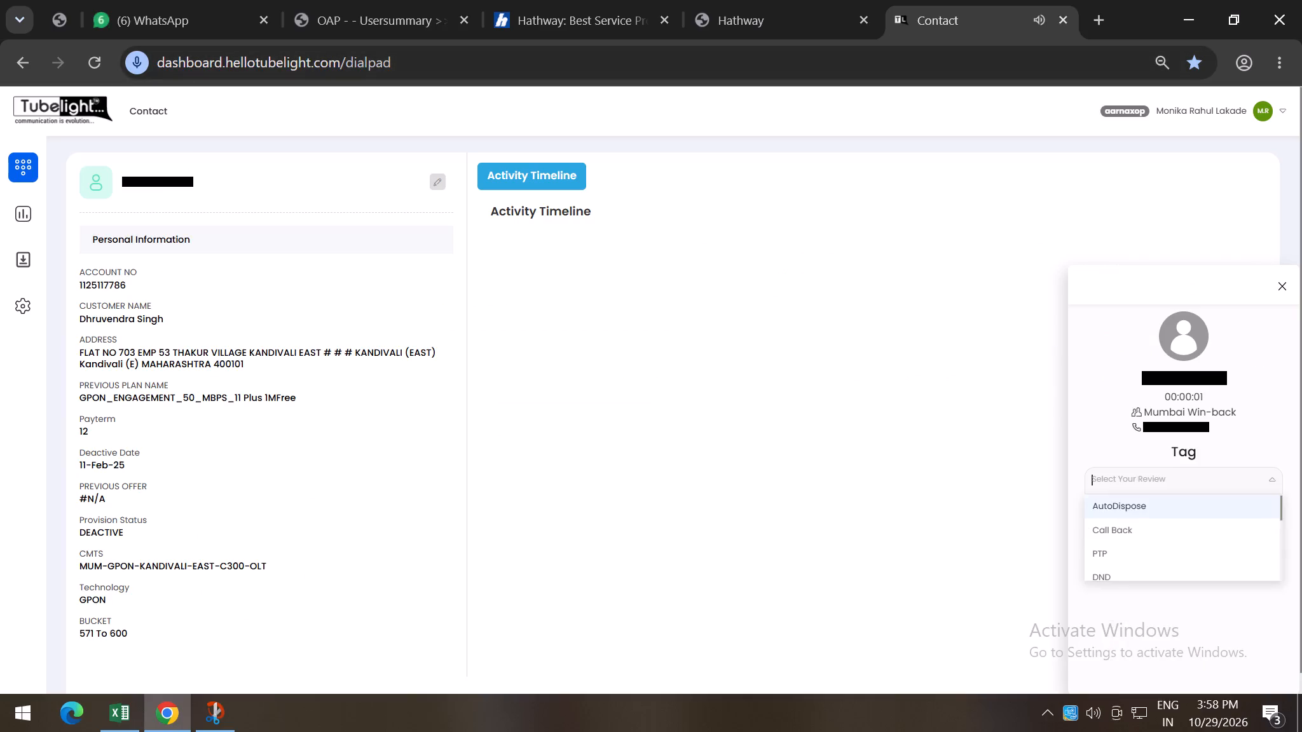
scroll(1121, 576, "down", 2)
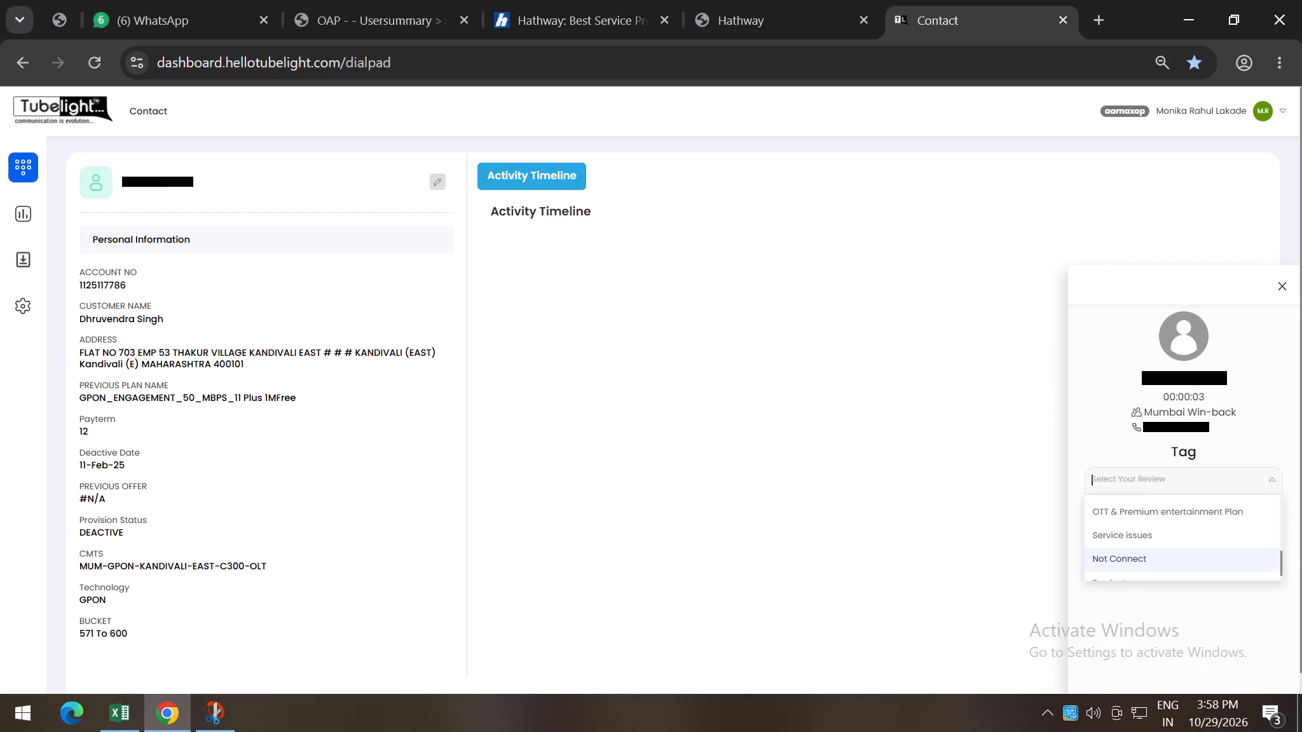
left_click_drag(1126, 556, 1132, 546)
left_click(1176, 489)
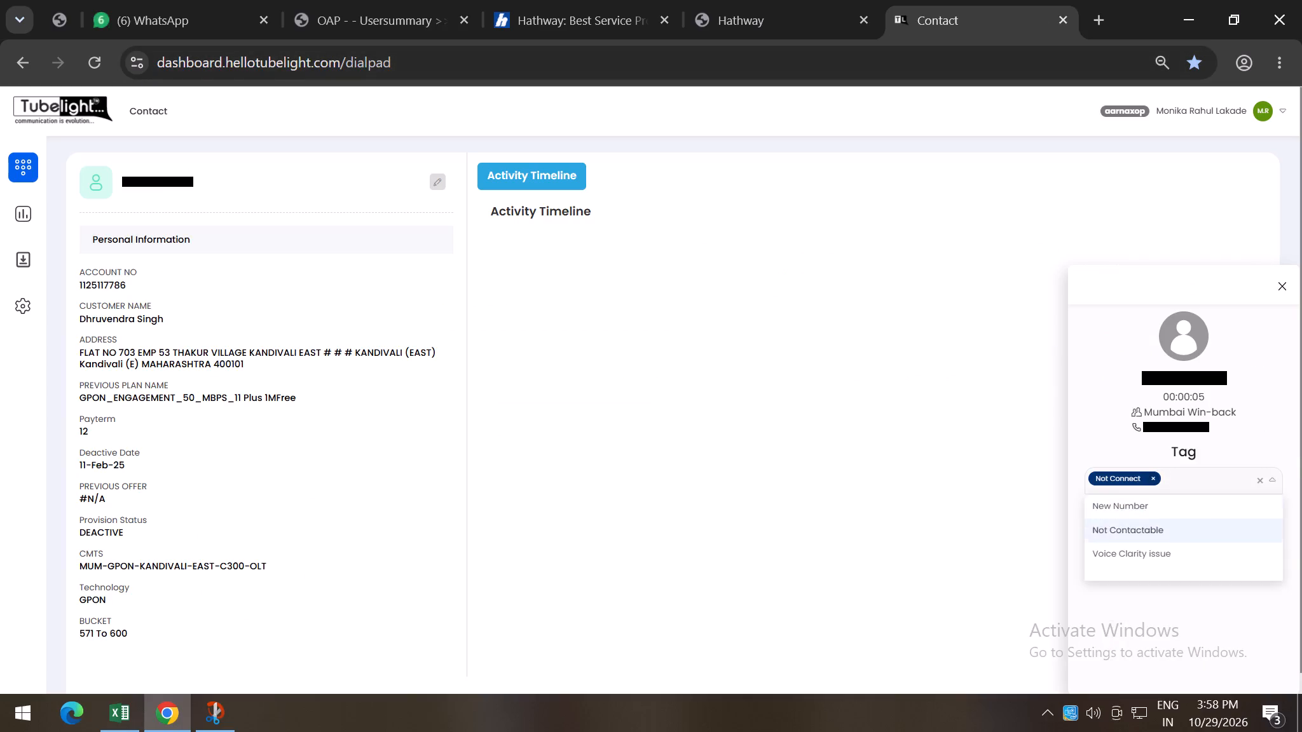
left_click(1163, 526)
left_click_drag(1226, 479, 1209, 510)
scroll(1174, 565, "down", 3)
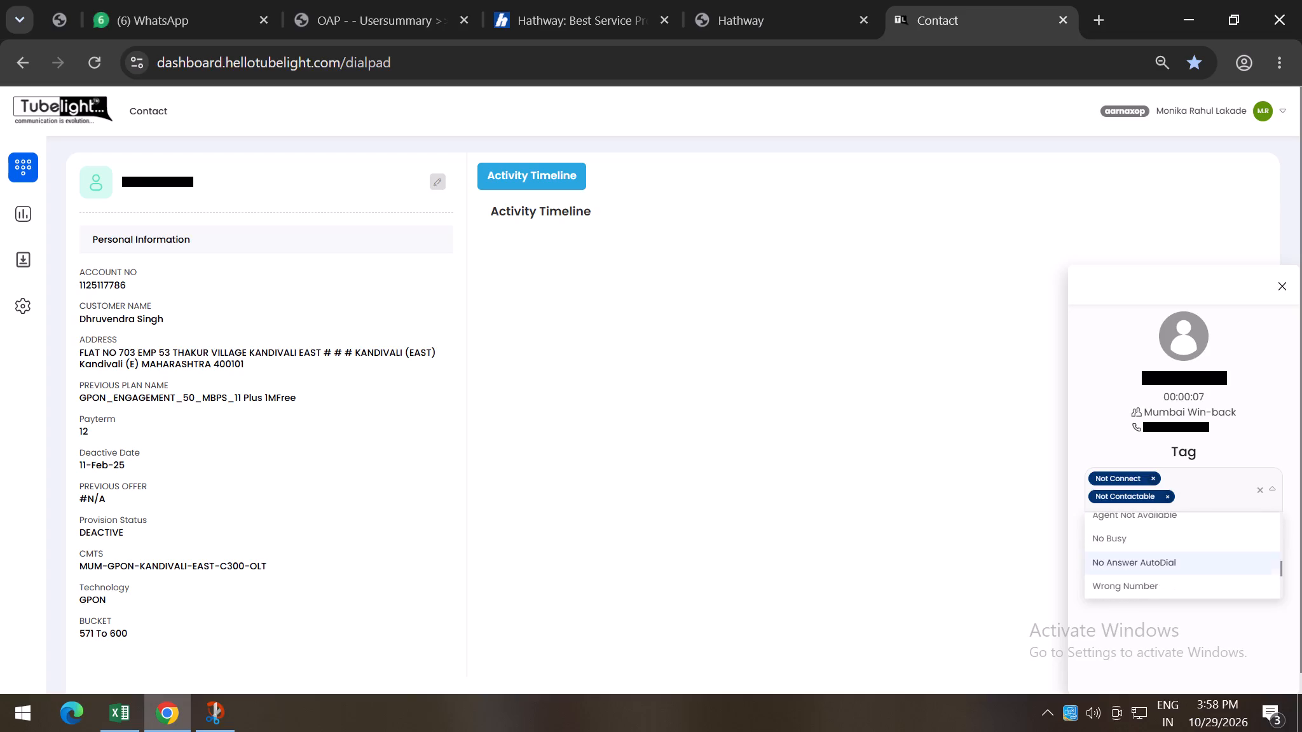
scroll(1161, 557, "down", 1)
left_click(1161, 566)
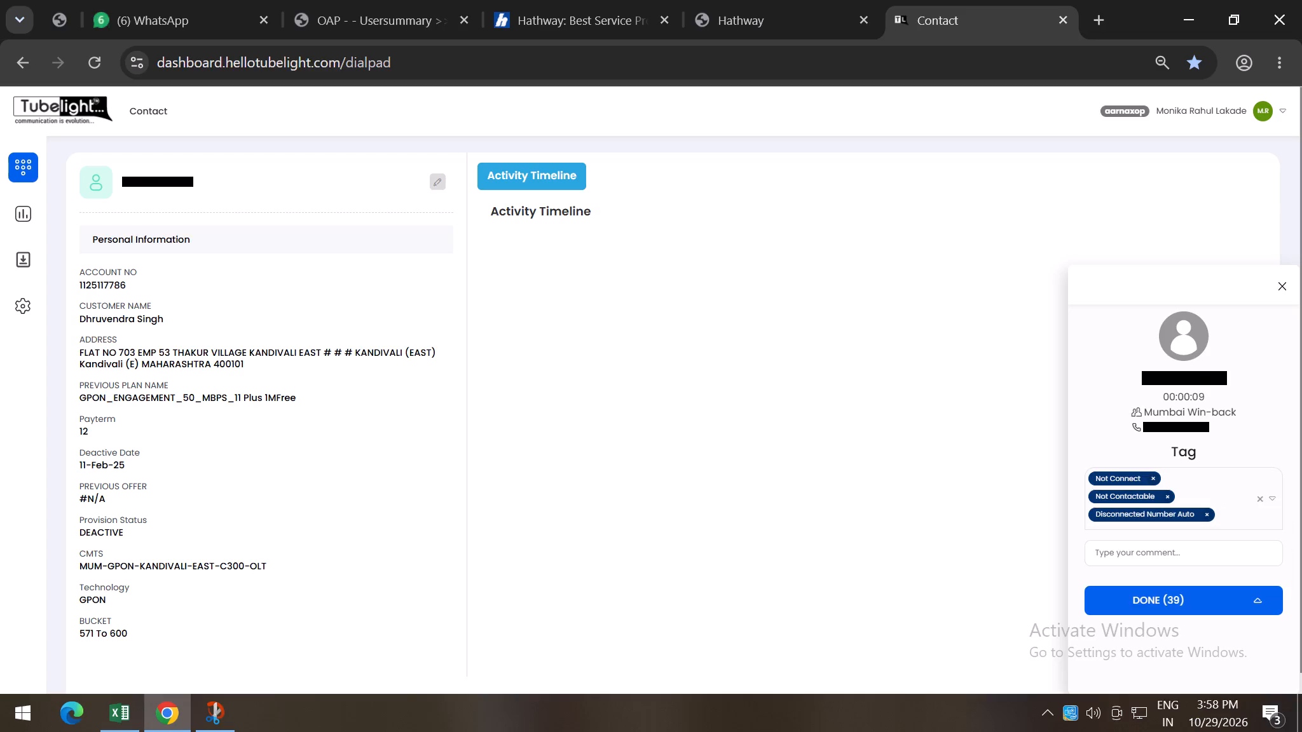
left_click(1179, 593)
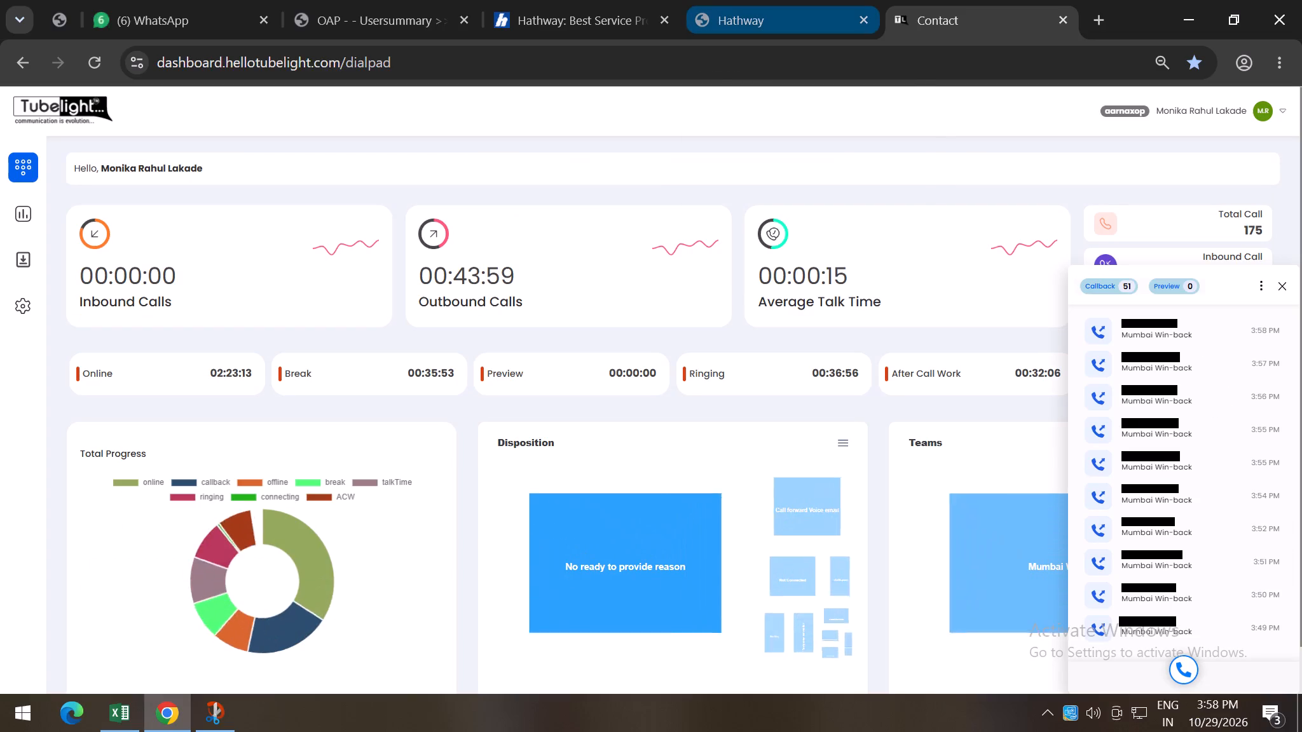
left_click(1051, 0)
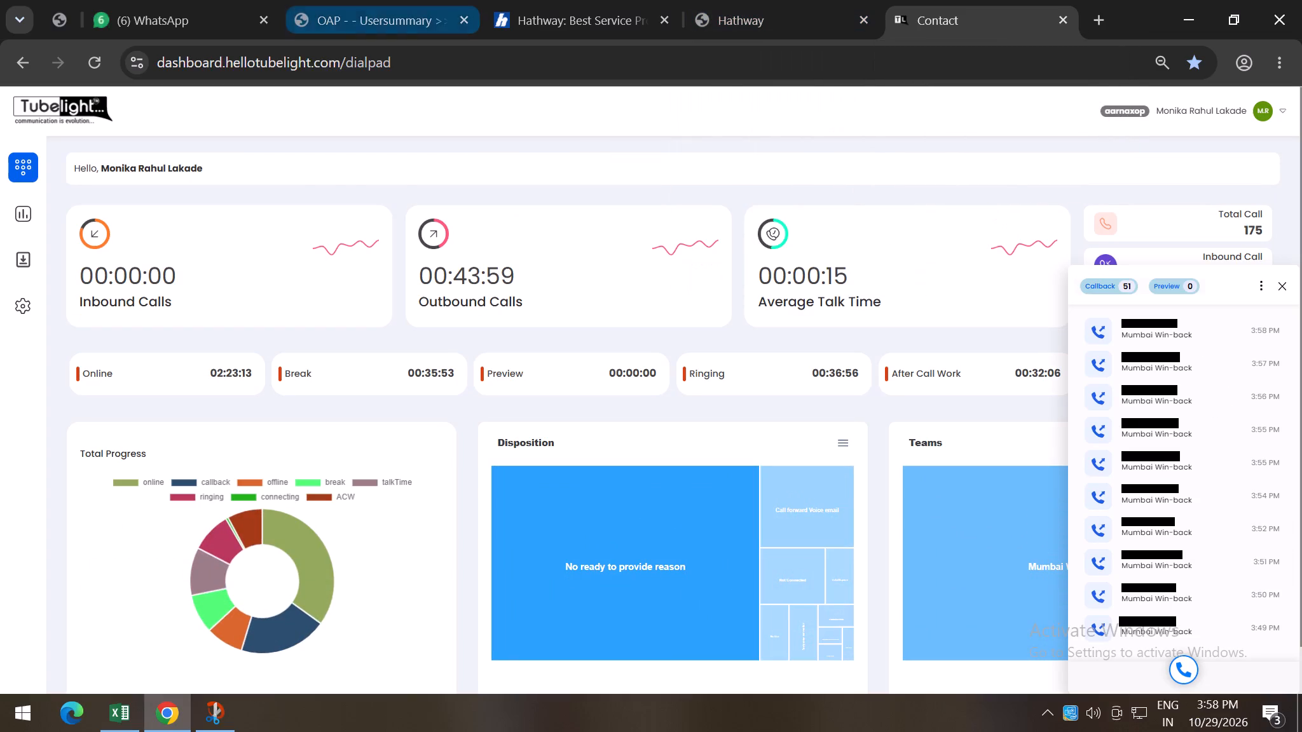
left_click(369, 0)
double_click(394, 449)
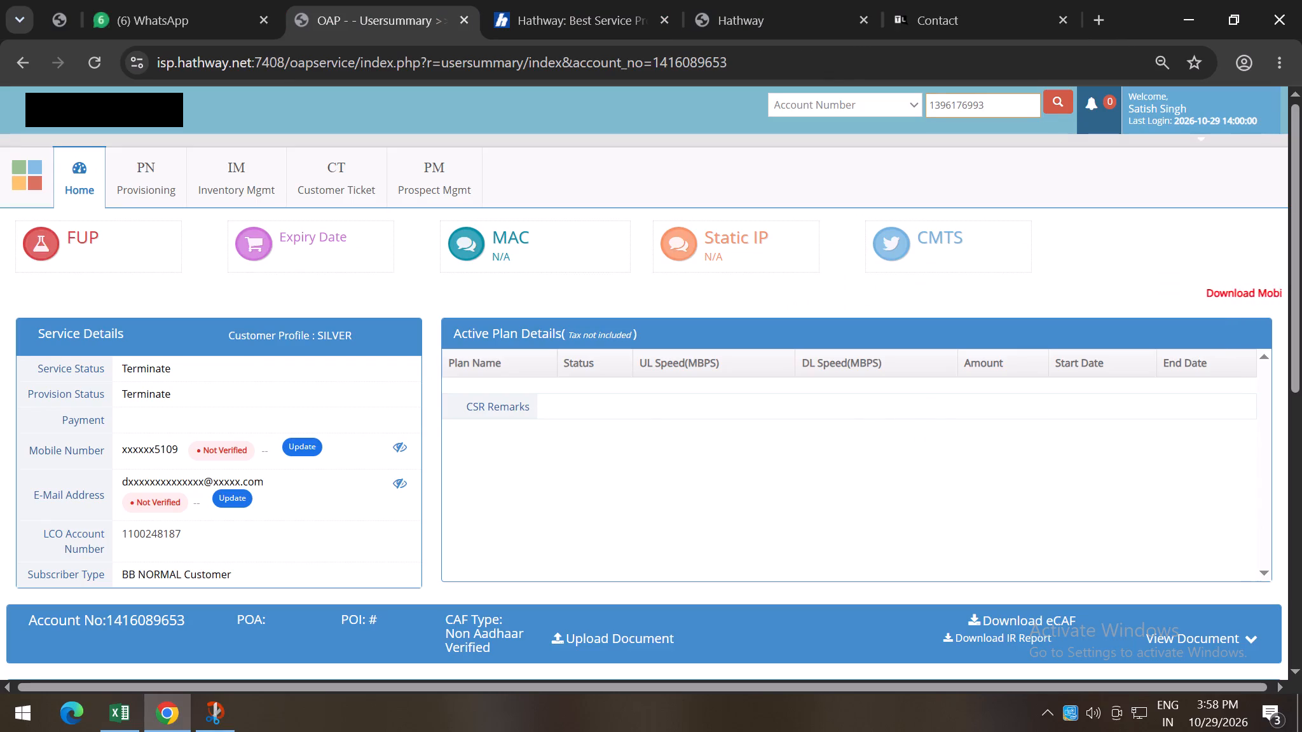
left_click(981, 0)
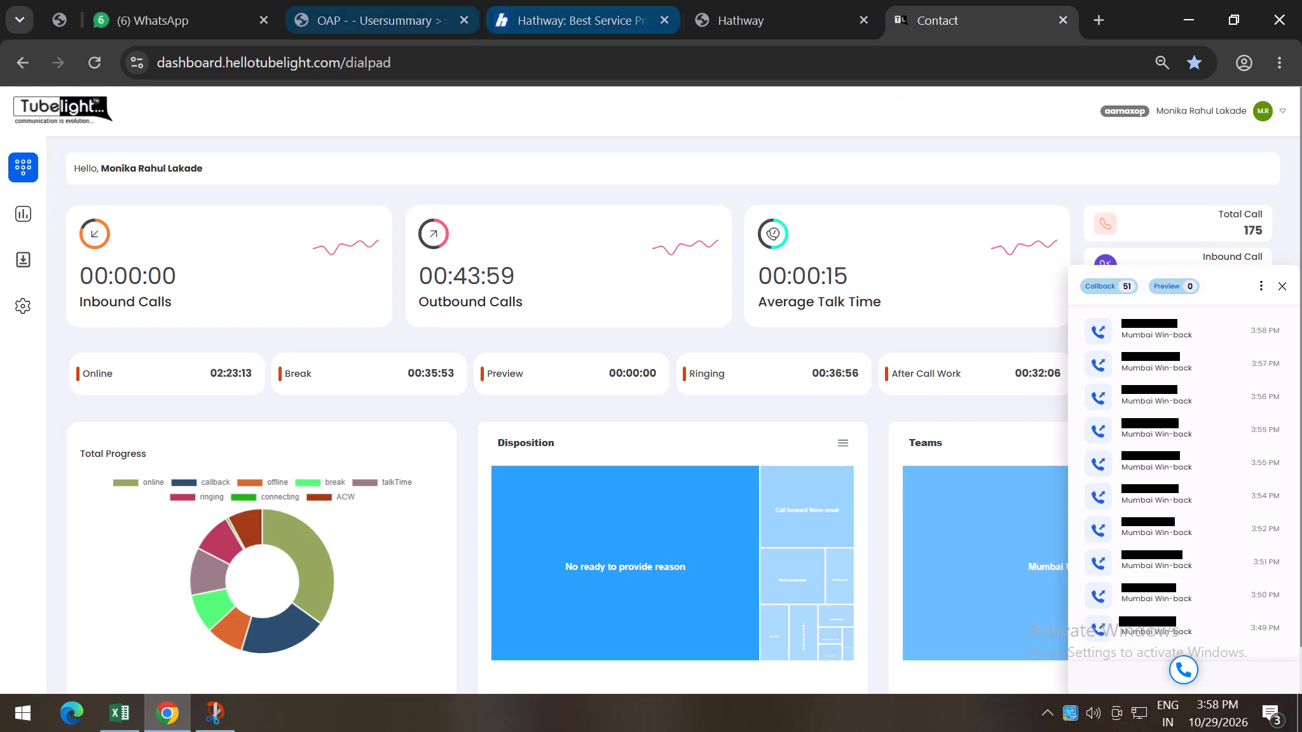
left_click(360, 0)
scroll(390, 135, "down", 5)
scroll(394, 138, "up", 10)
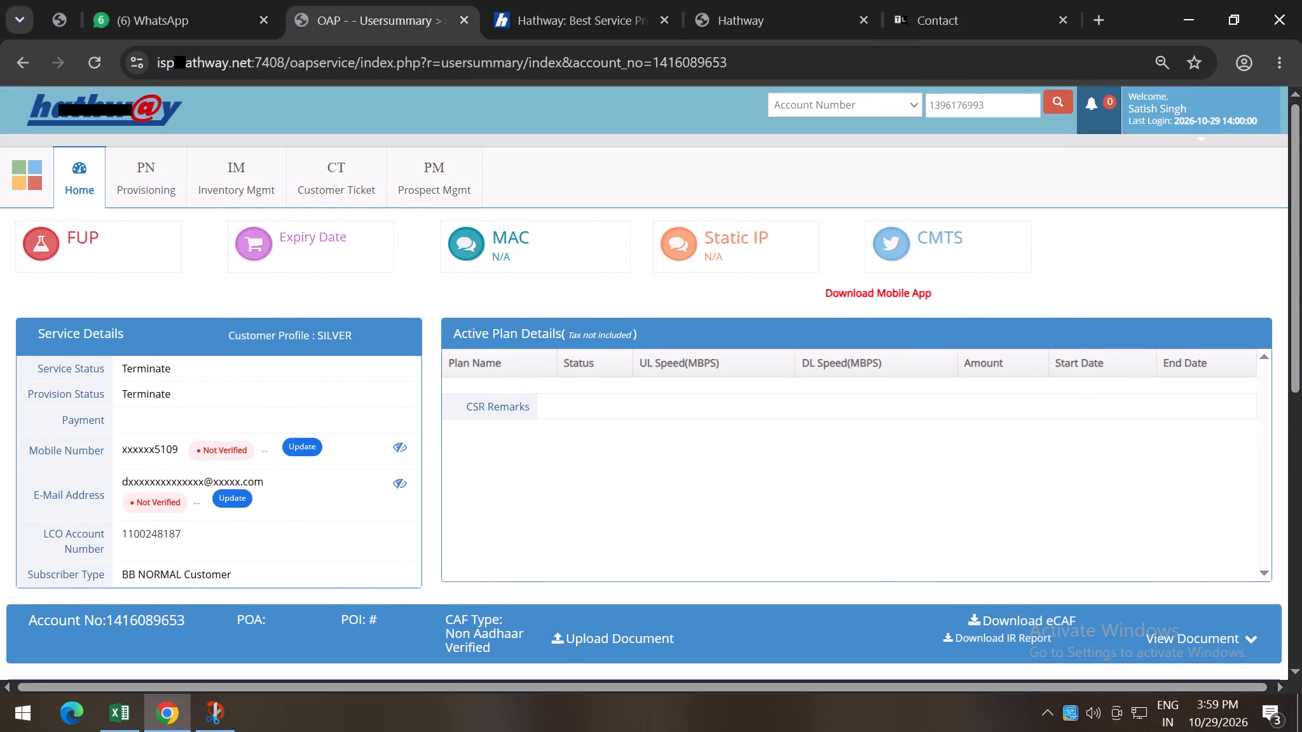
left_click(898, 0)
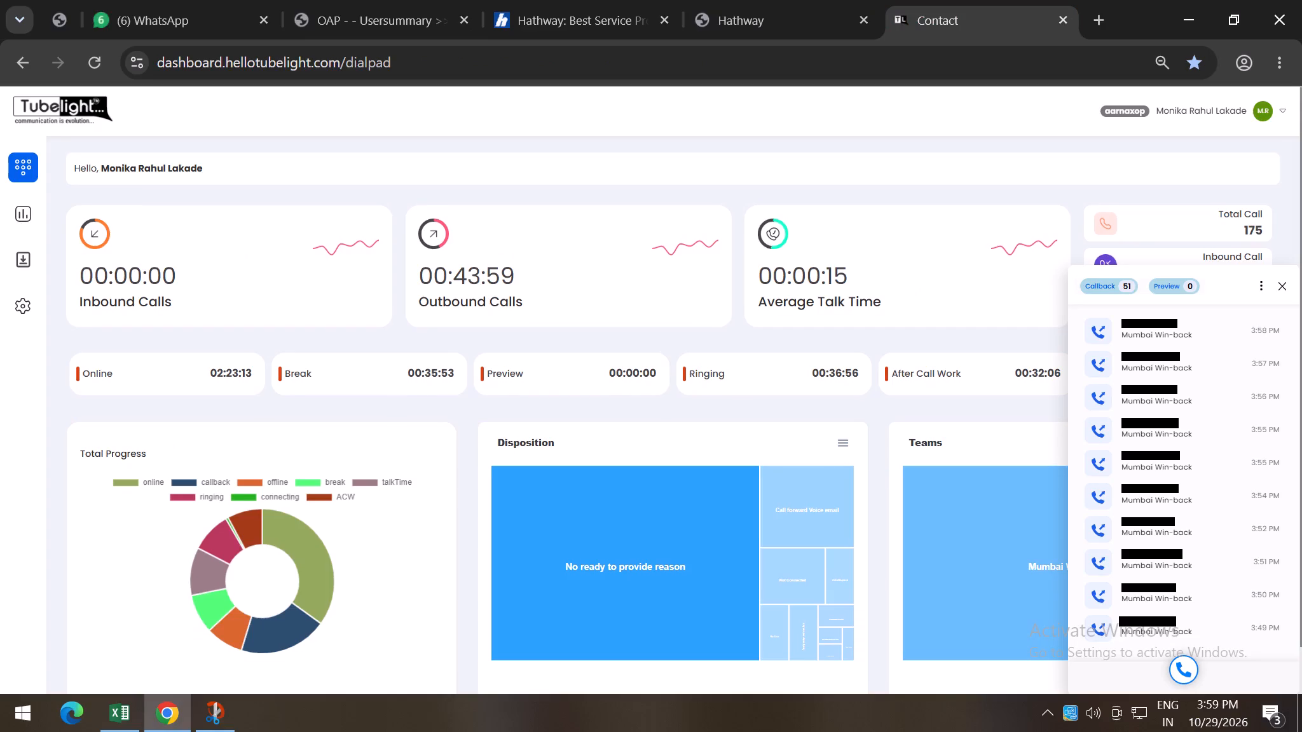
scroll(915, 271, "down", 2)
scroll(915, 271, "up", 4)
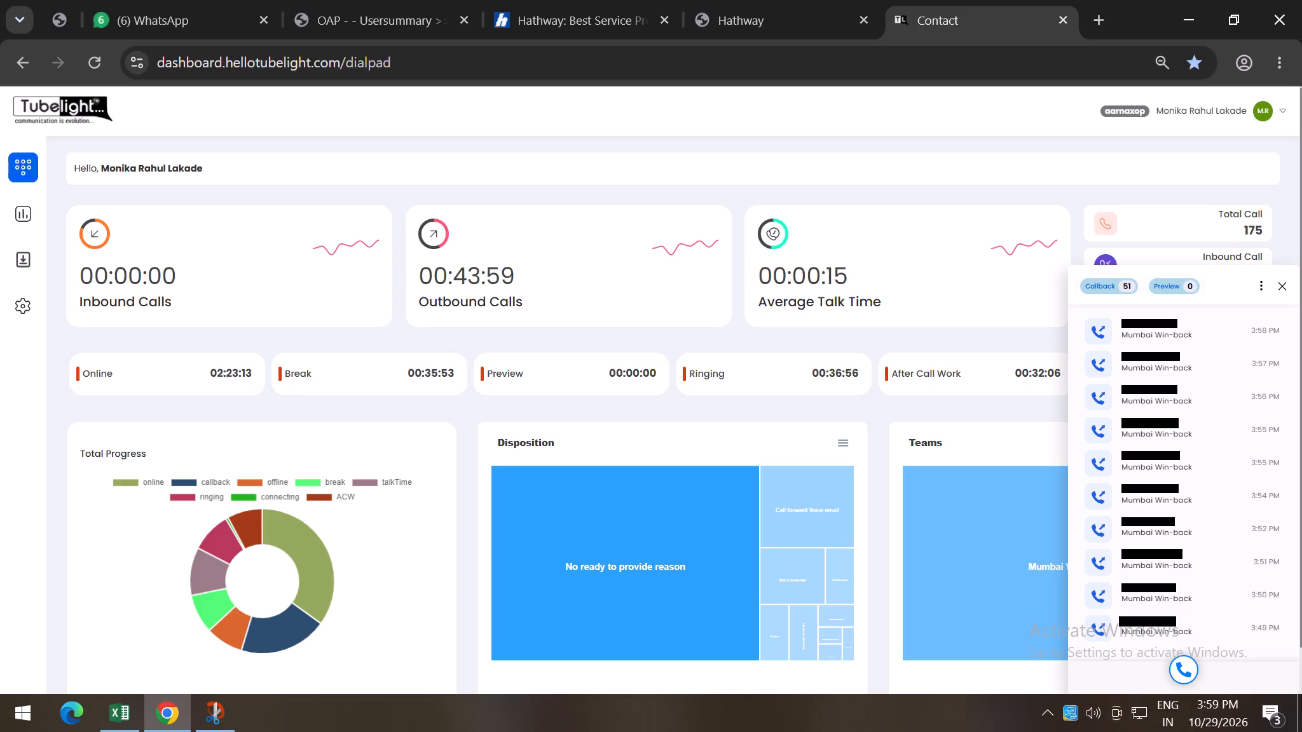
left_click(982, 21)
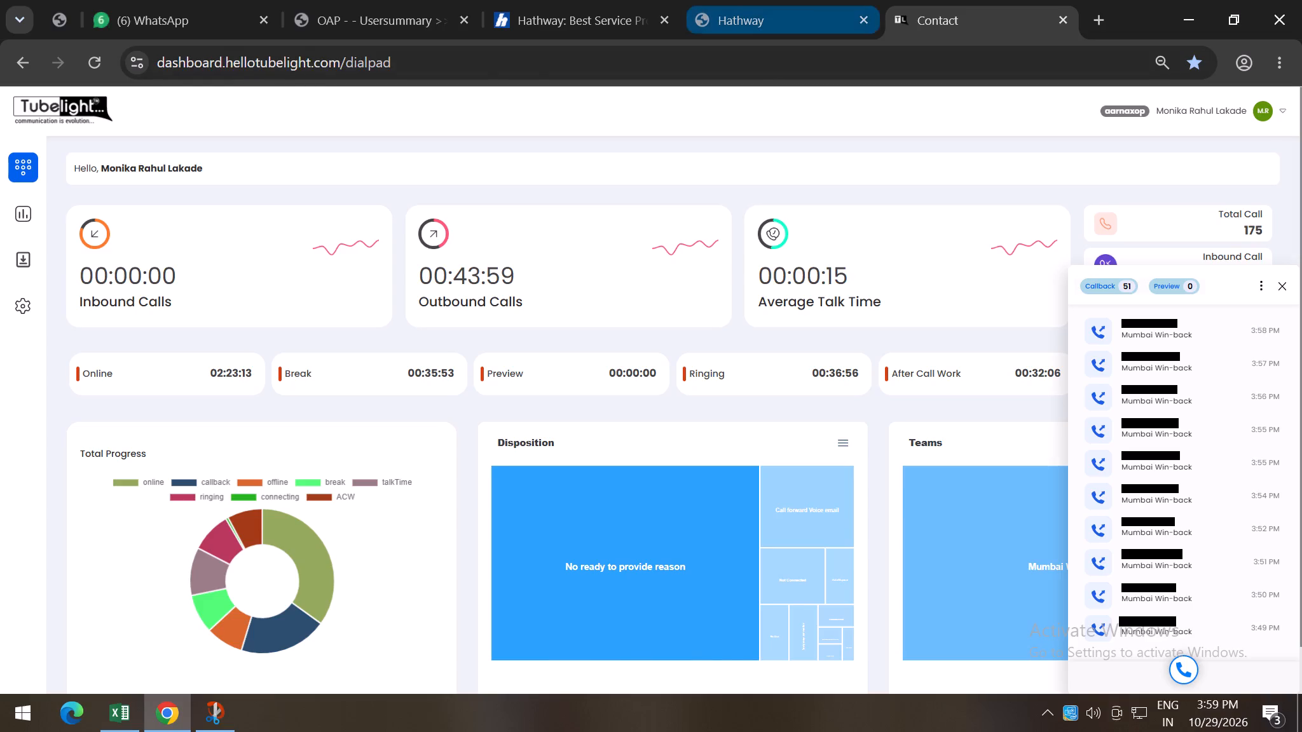
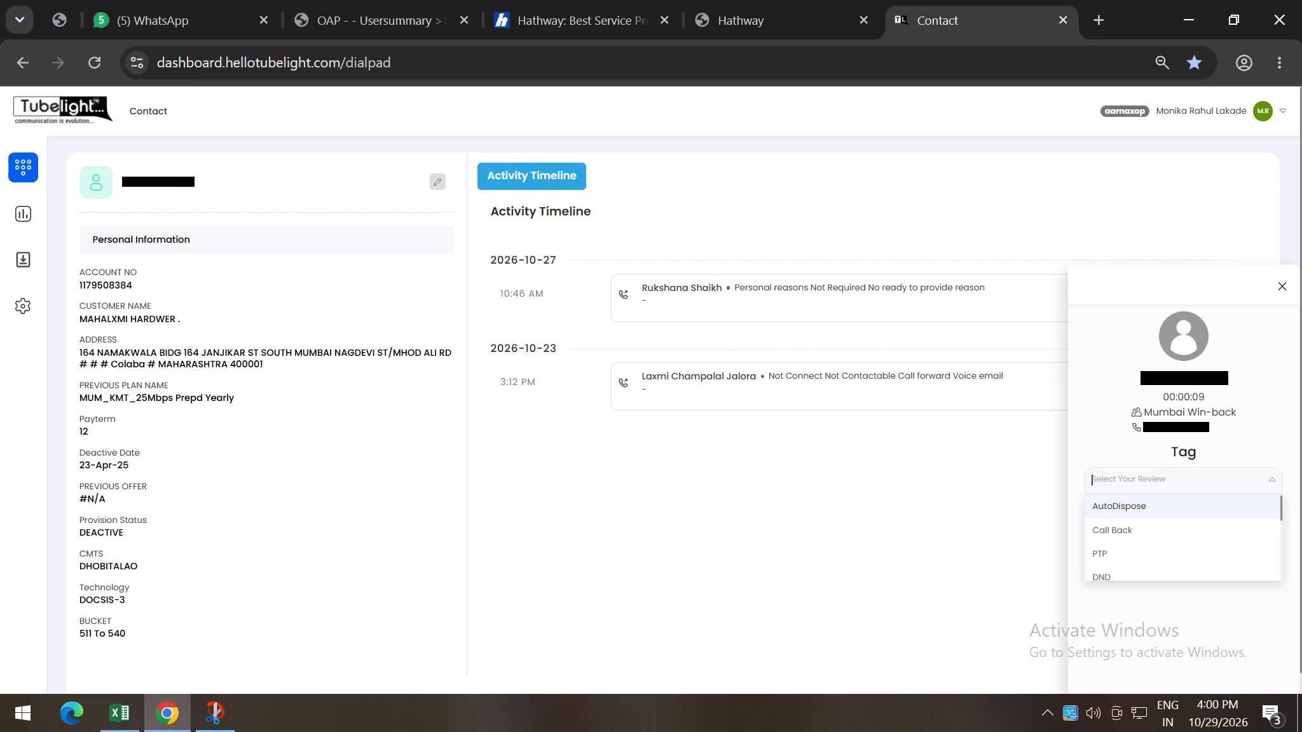
Tag the Mumbai Win-back call to the Colaba customer as Personal reasons, complete the remaining sub-reasons, and submit the outcome.
scroll(1148, 566, "down", 1)
left_click(1139, 546)
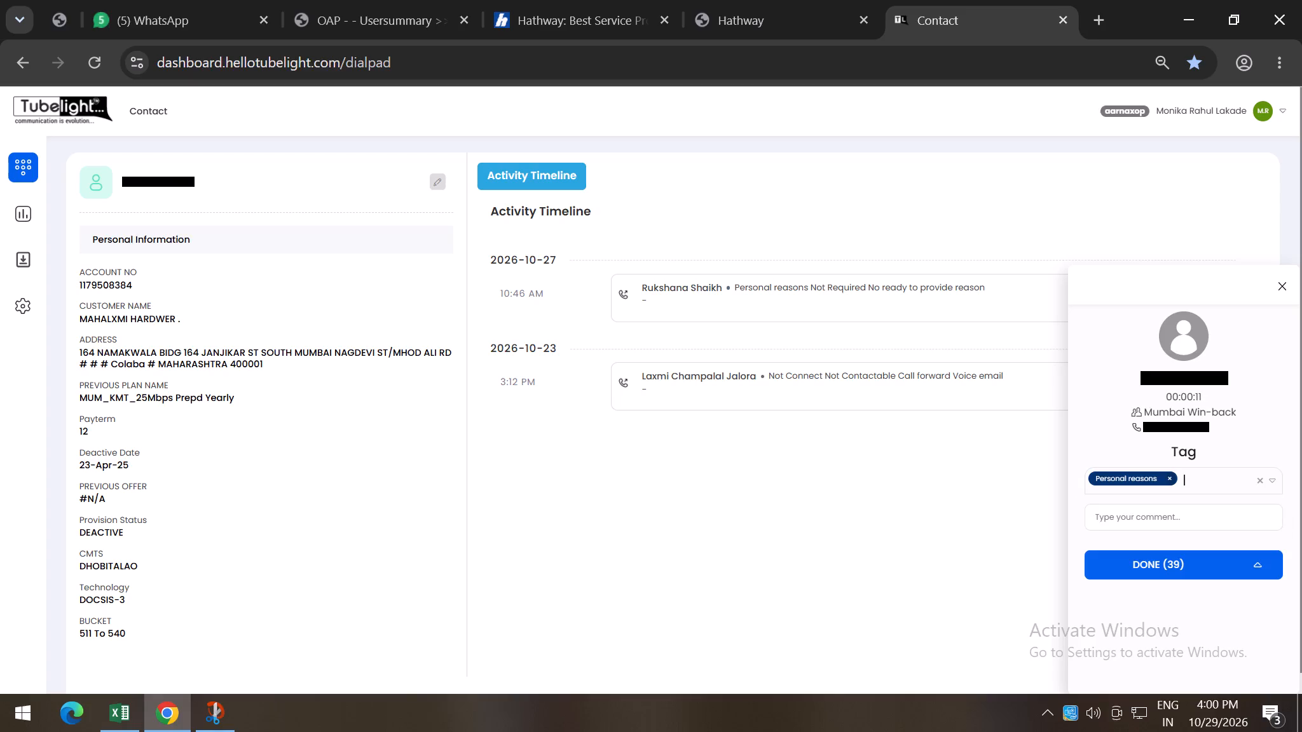
left_click(1193, 481)
left_click(1159, 543)
left_click_drag(1199, 498, 1196, 517)
left_click(1182, 543)
left_click(1158, 595)
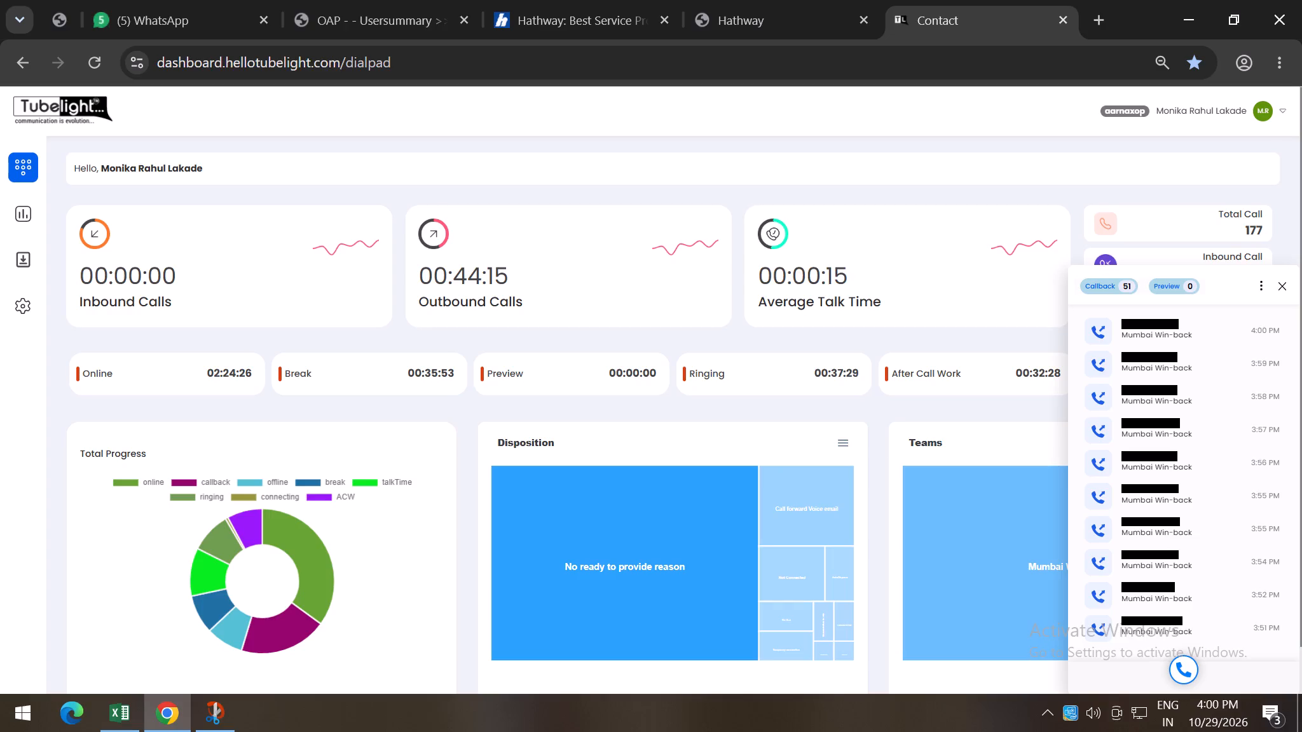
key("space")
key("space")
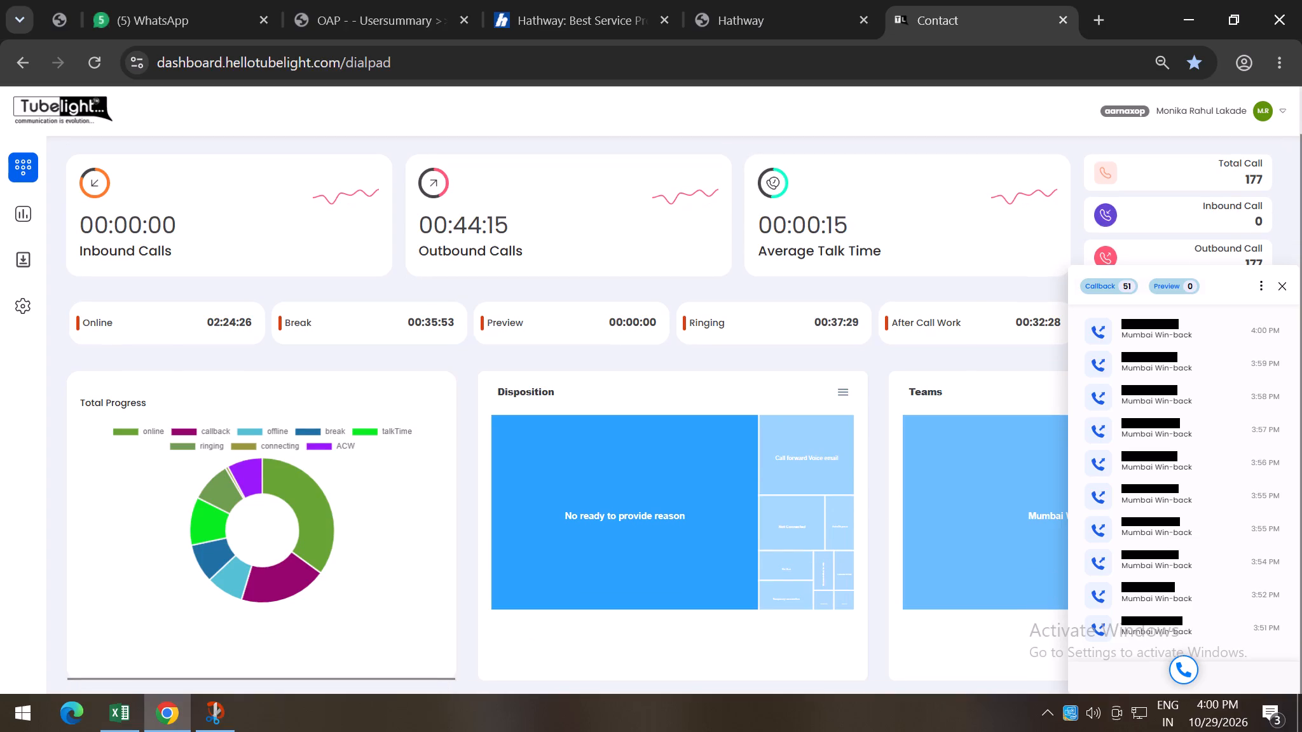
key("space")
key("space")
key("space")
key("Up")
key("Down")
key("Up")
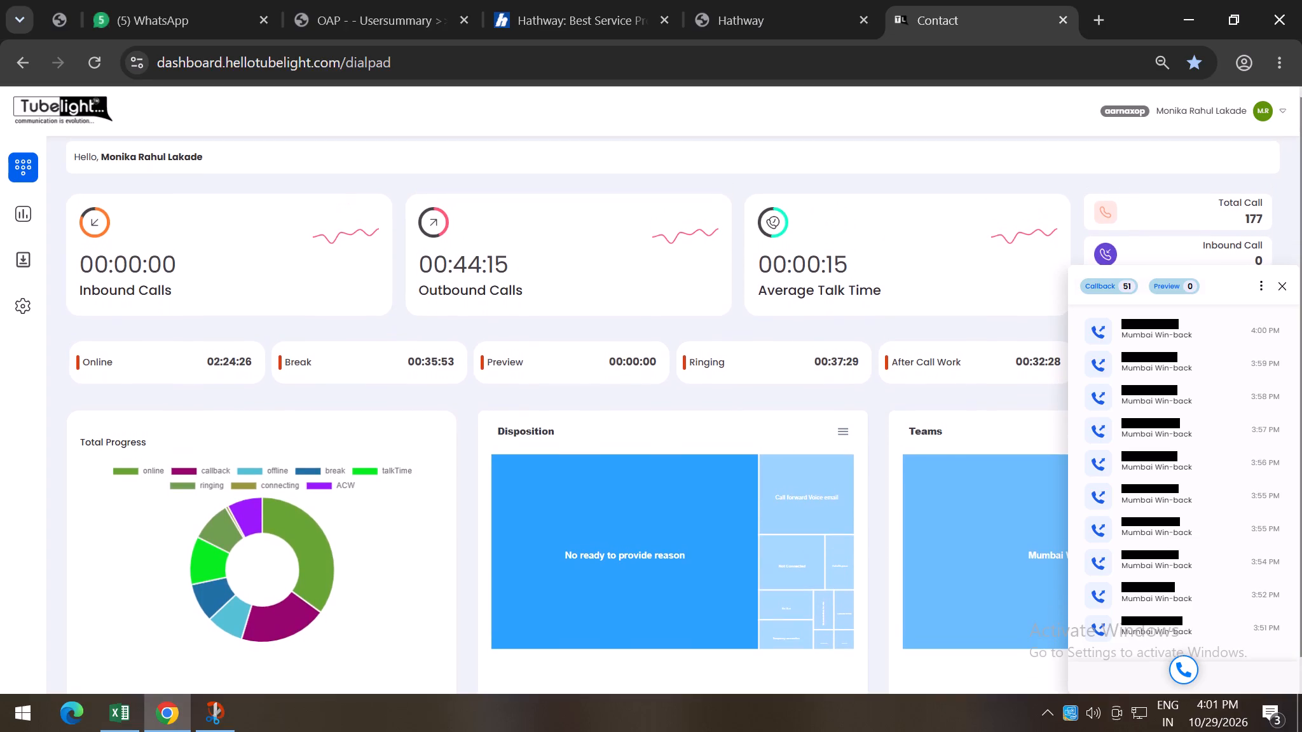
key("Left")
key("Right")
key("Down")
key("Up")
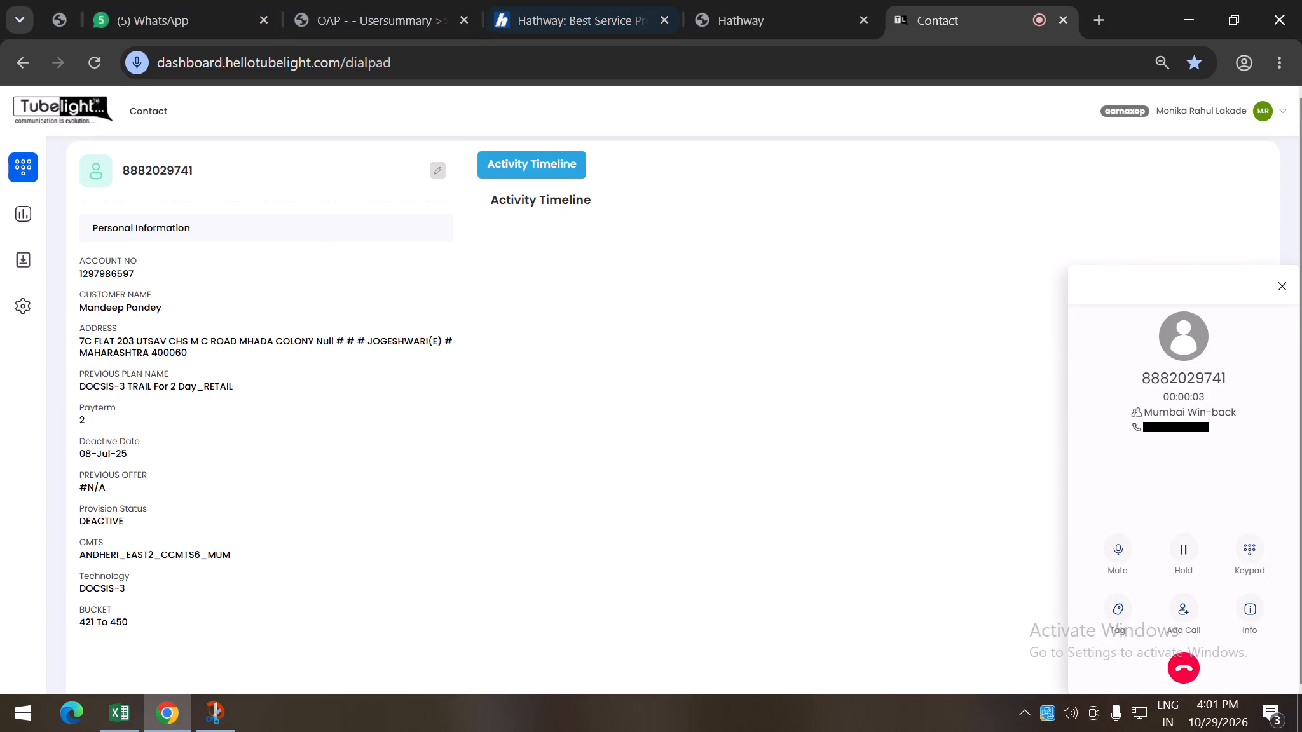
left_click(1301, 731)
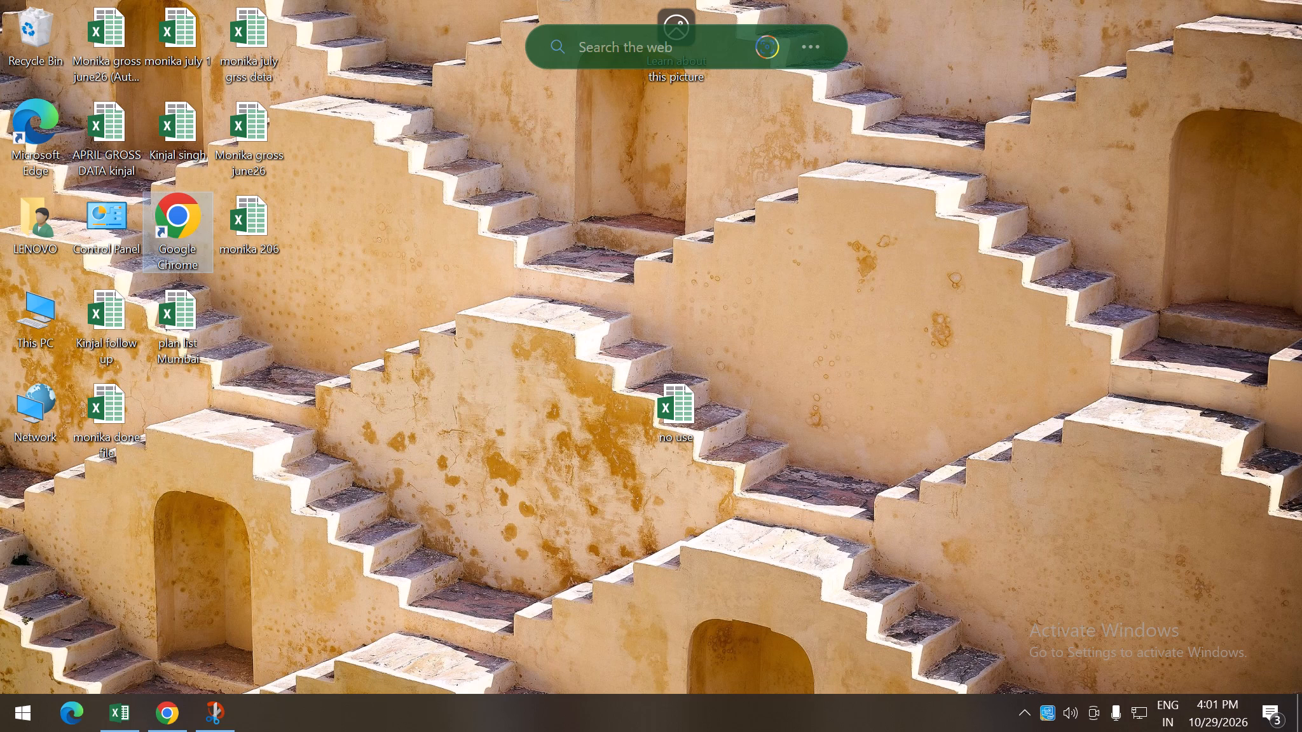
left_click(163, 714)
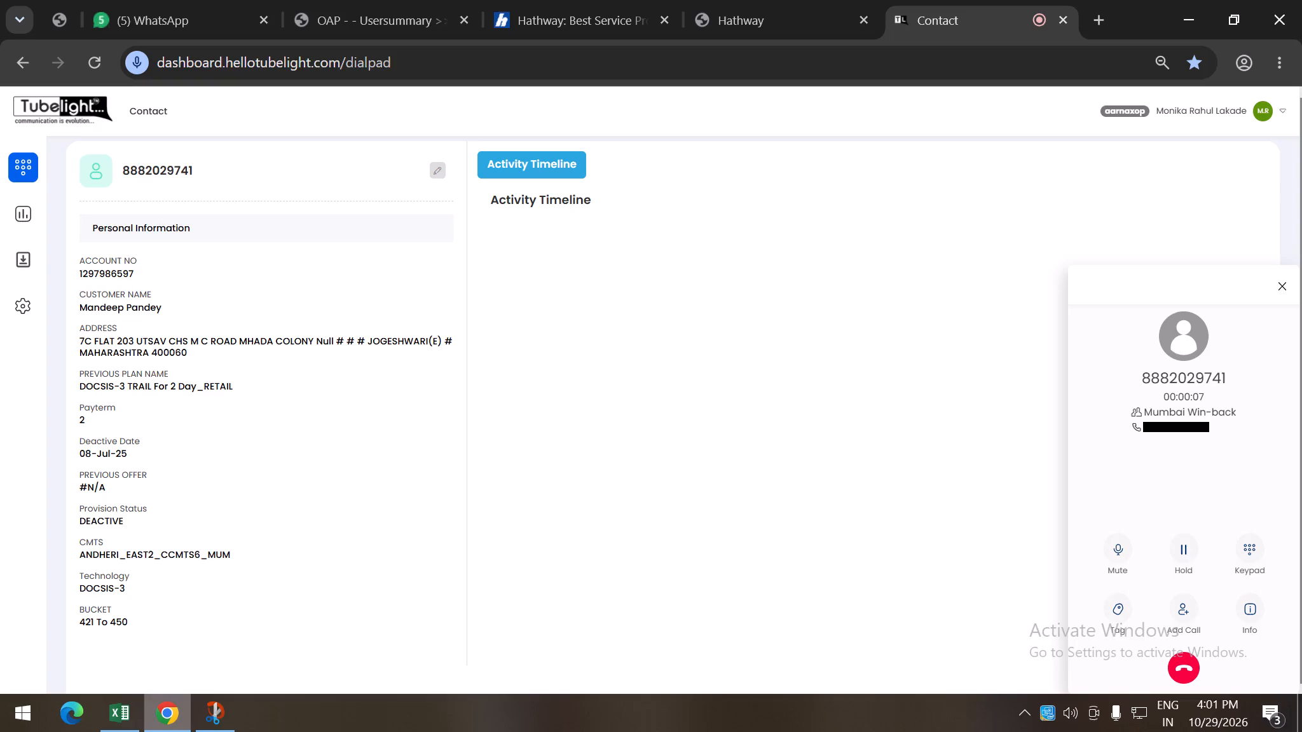
End the call to the Jogeshwari East customer, tag it Not Connect, Not Contactable with a detailed reason, and submit the outcome.
left_click(1179, 662)
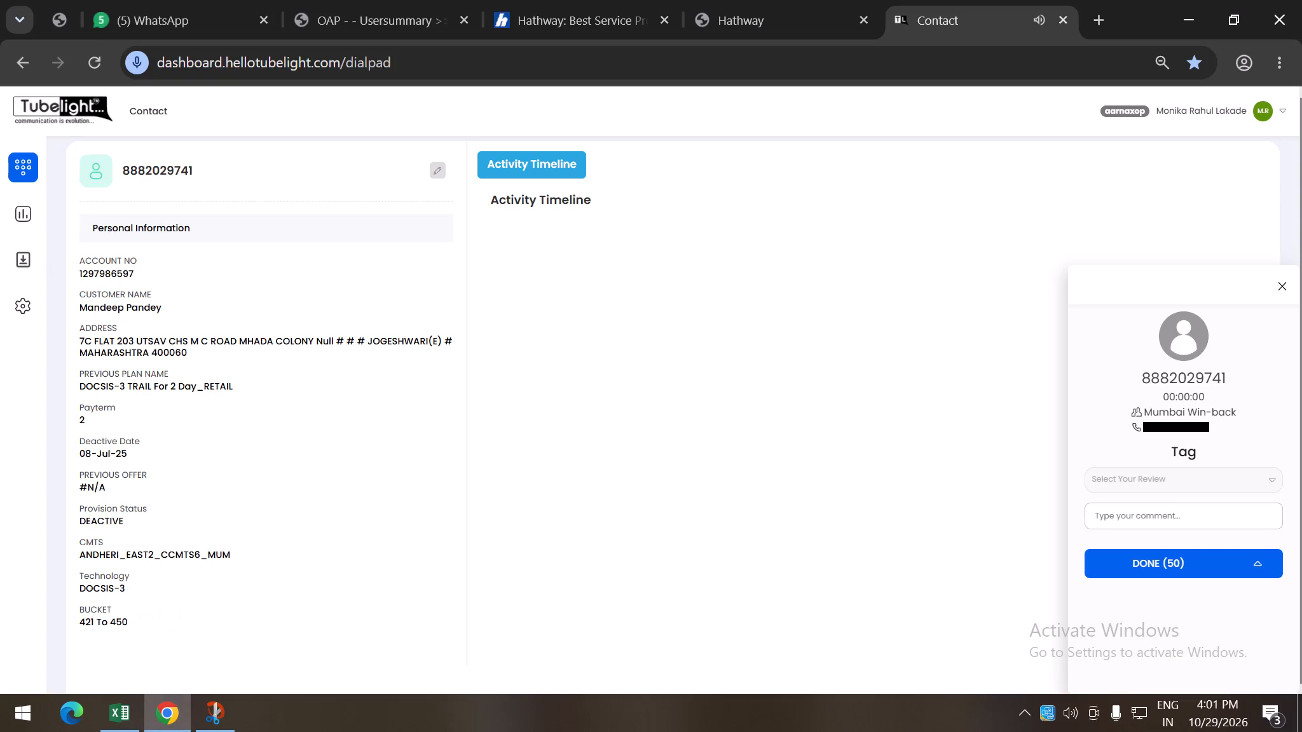
left_click(1137, 470)
scroll(1099, 538, "down", 4)
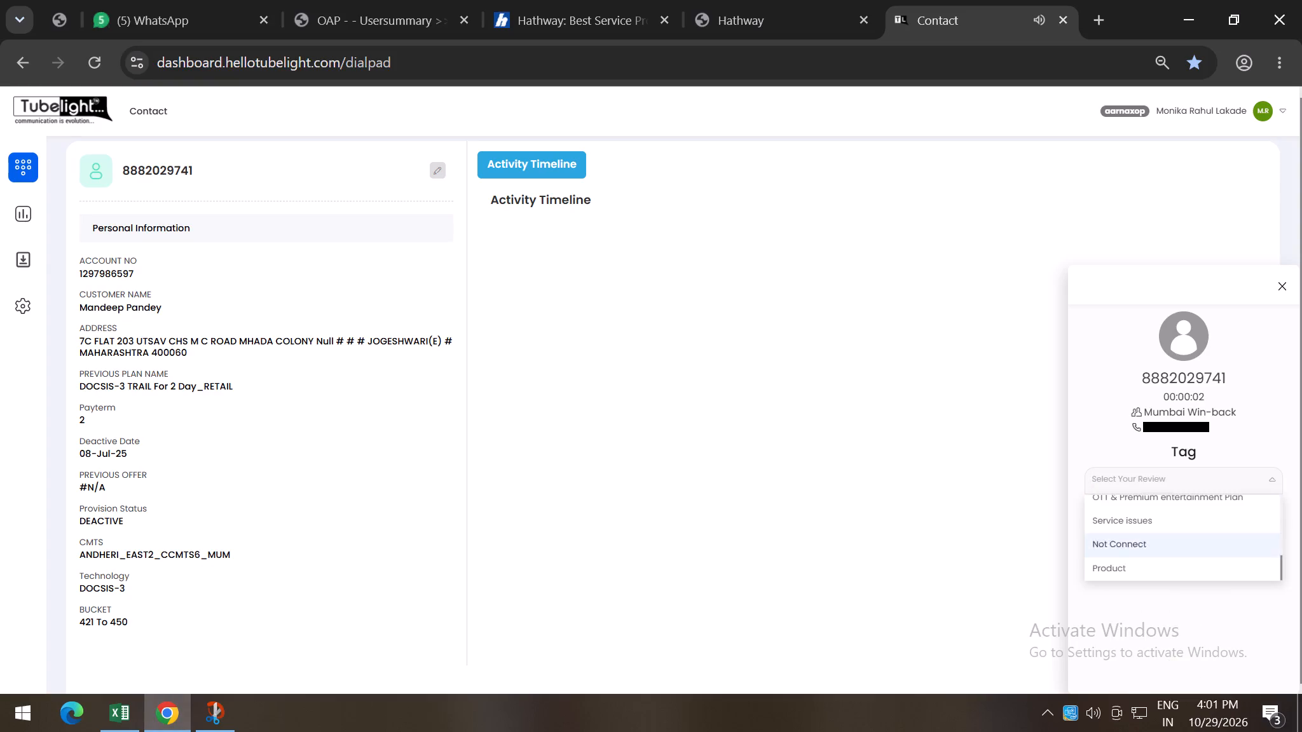
left_click(1116, 541)
left_click_drag(1169, 478, 1158, 512)
left_click(1137, 533)
left_click(1200, 490)
scroll(1145, 552, "down", 1)
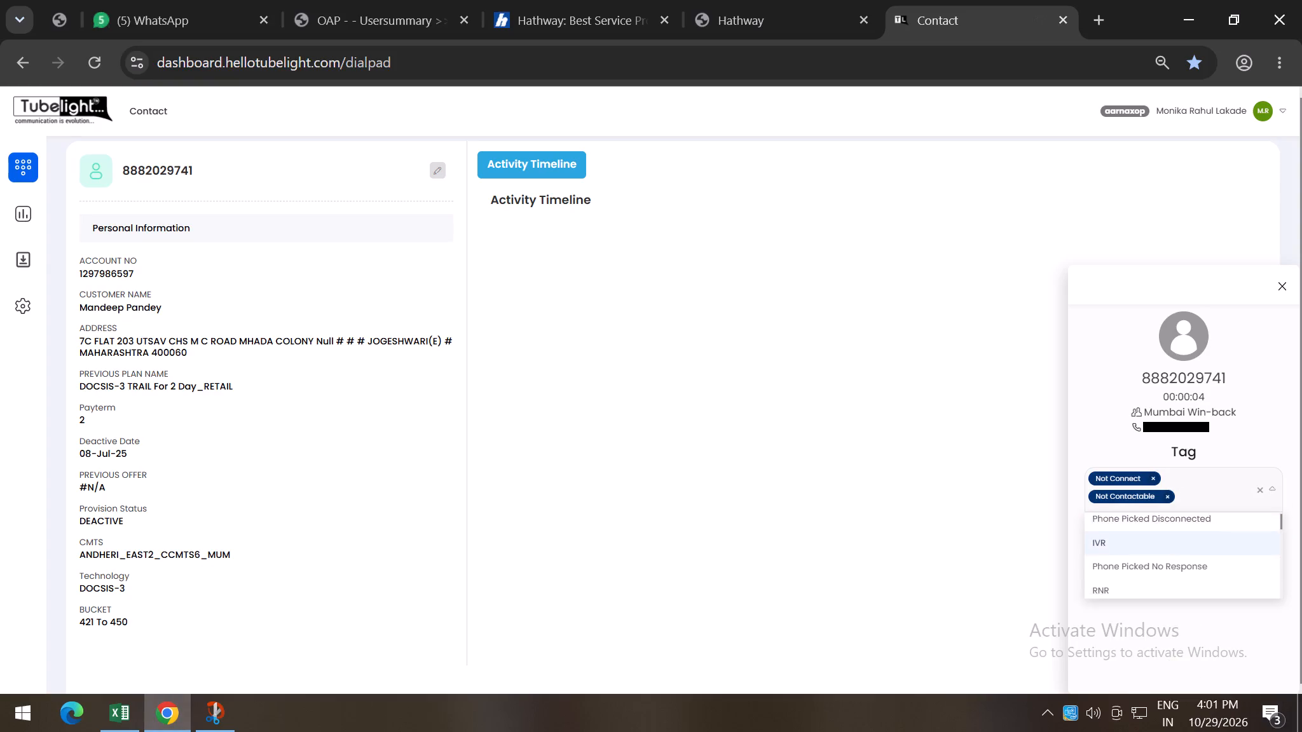
left_click(1144, 554)
left_click(1156, 604)
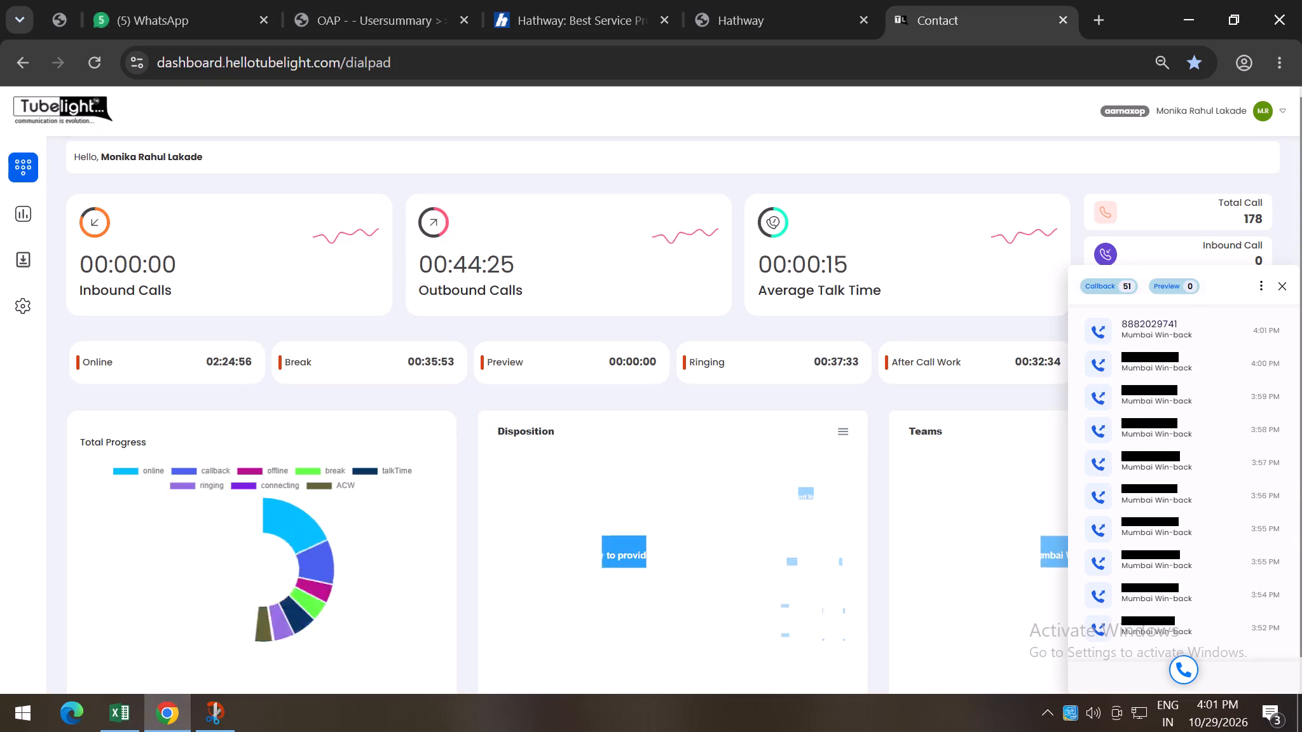
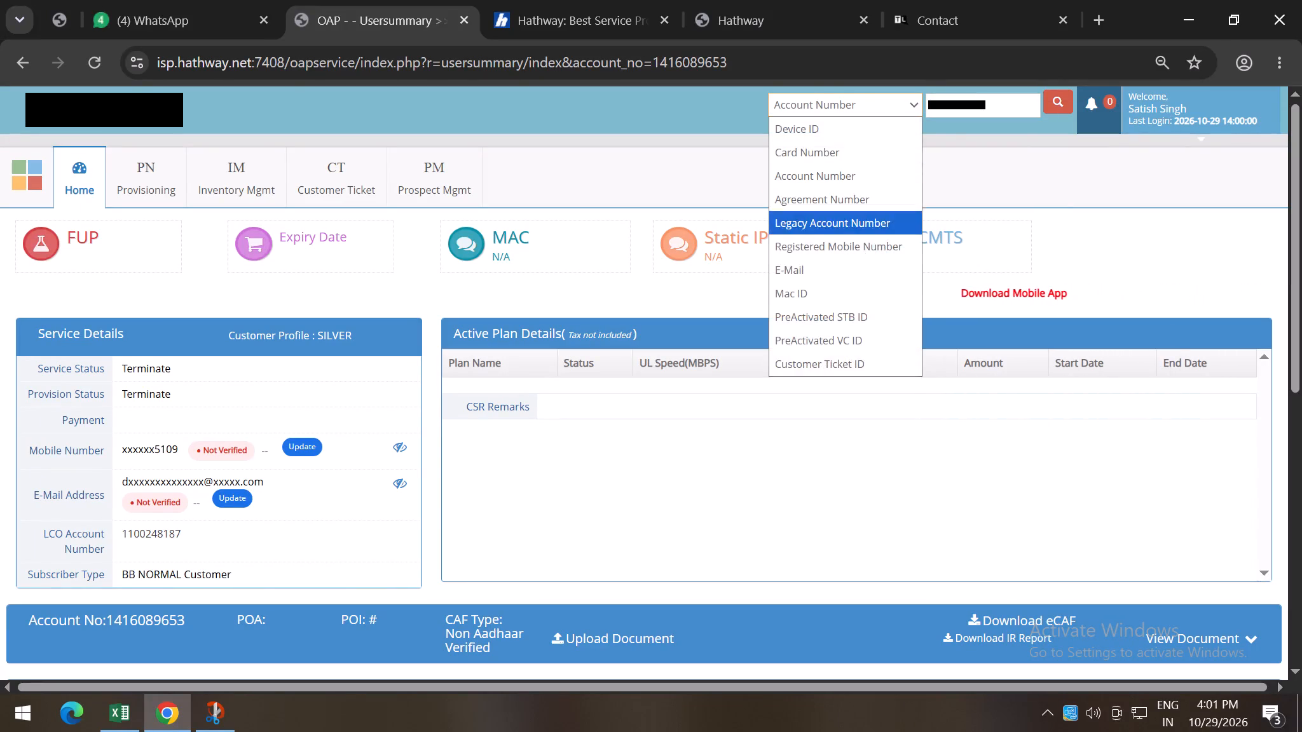
Search for the customer's account by Registered Mobile Number, using the number already entered.
left_click(861, 243)
left_click(1053, 104)
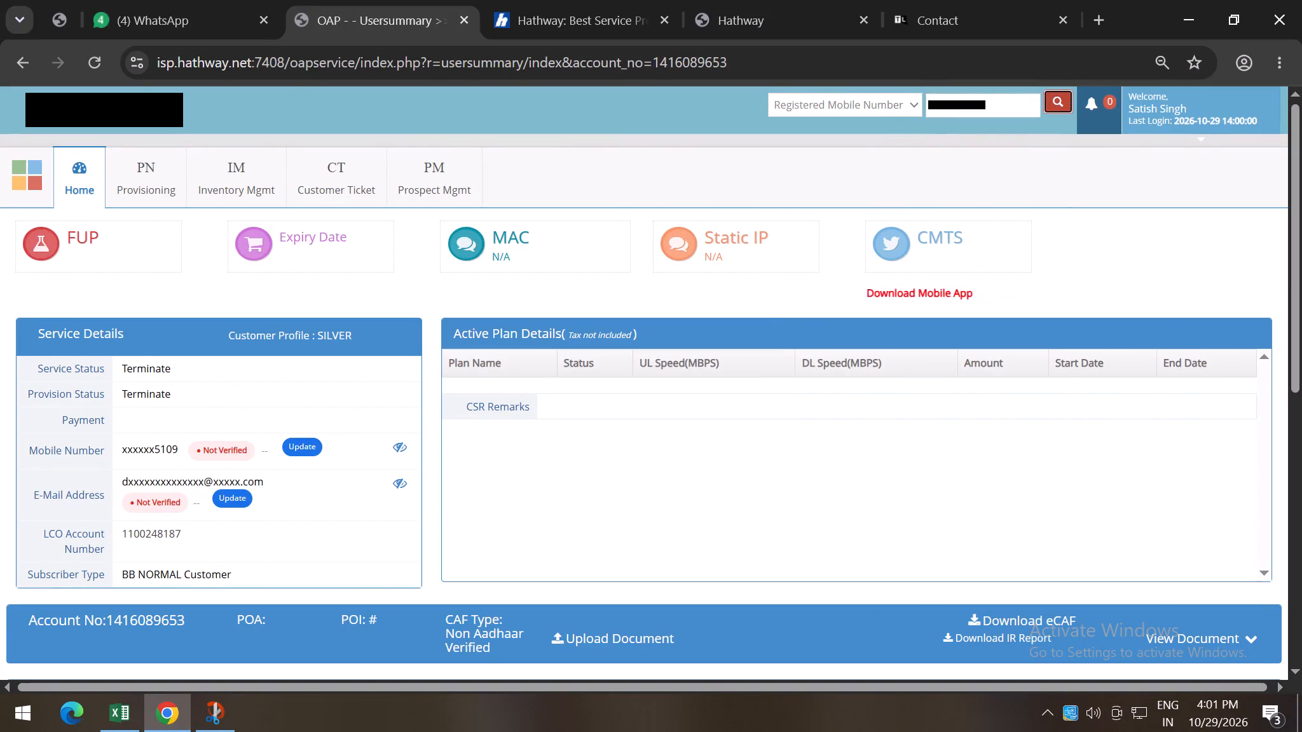
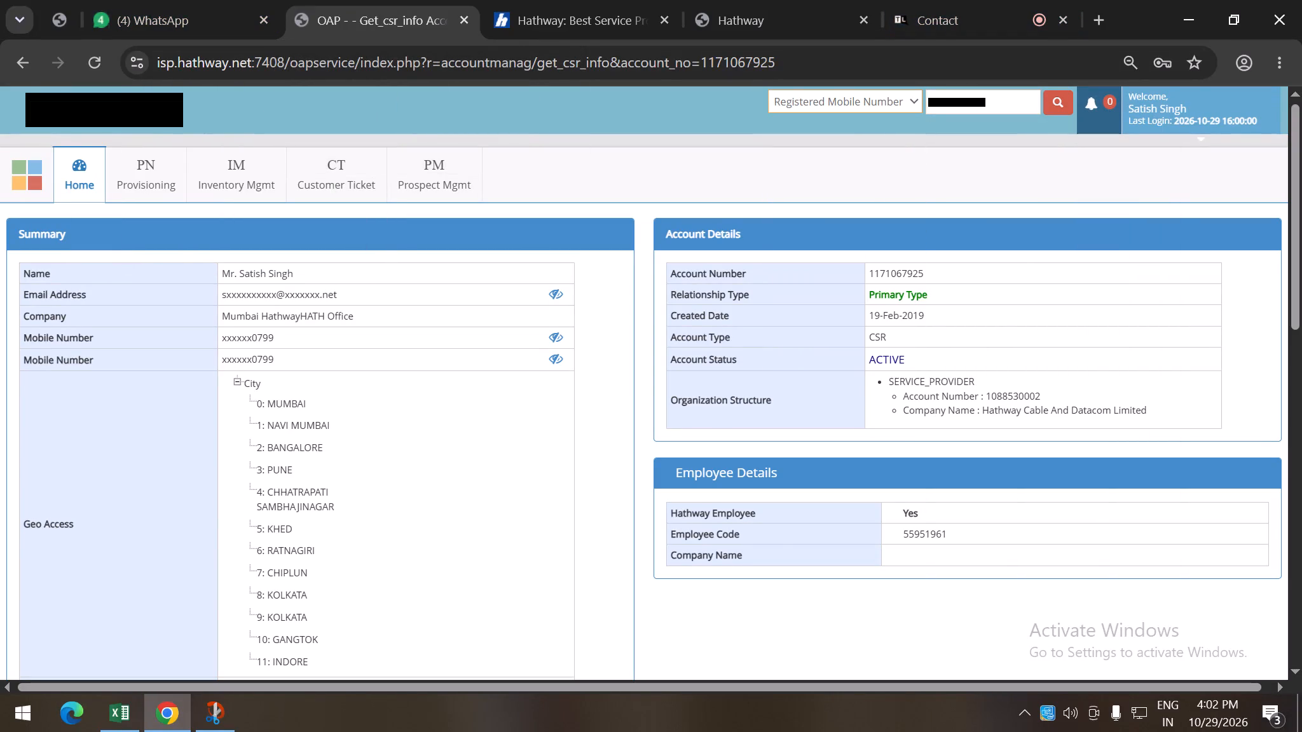
Run the Registered Mobile Number search for the customer's account with the number already entered.
left_click(1063, 101)
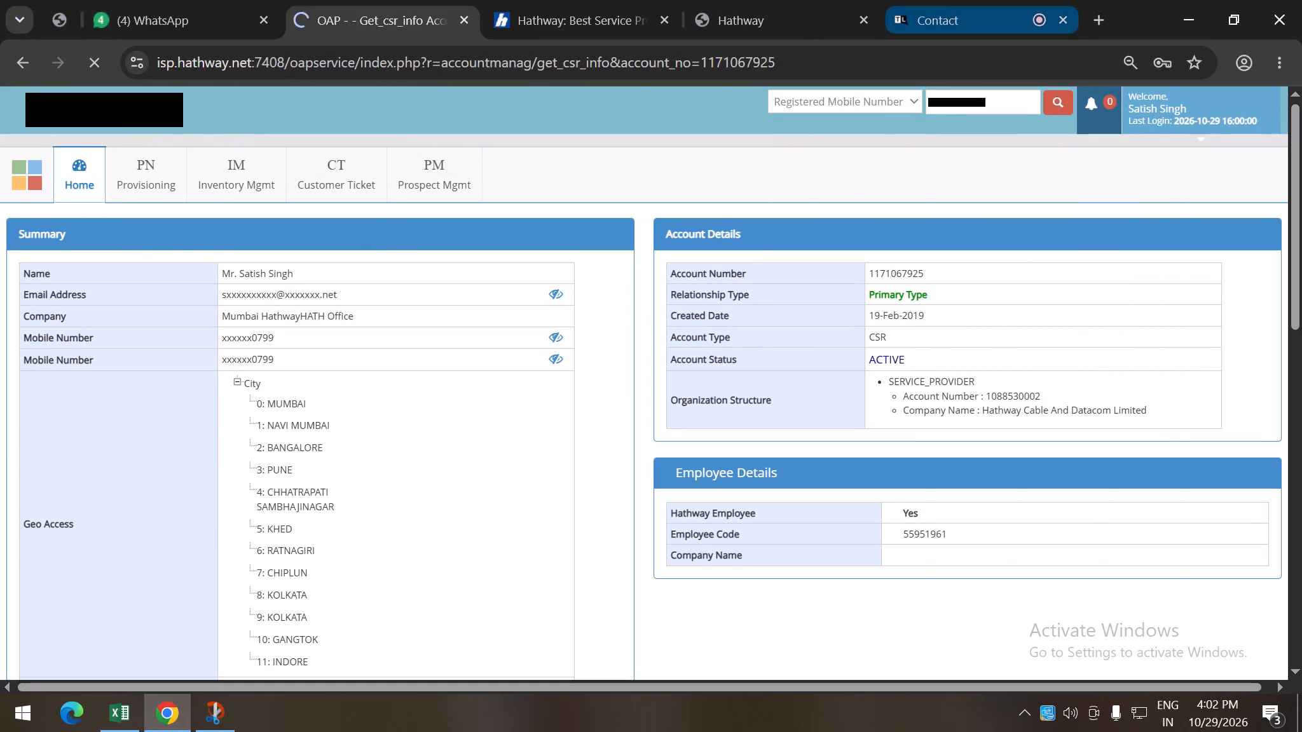
End the active Mumbai Win-back call in the dialer, tag it Personal reasons, Not Required plus a sub-reason, and submit the tag.
left_click(947, 24)
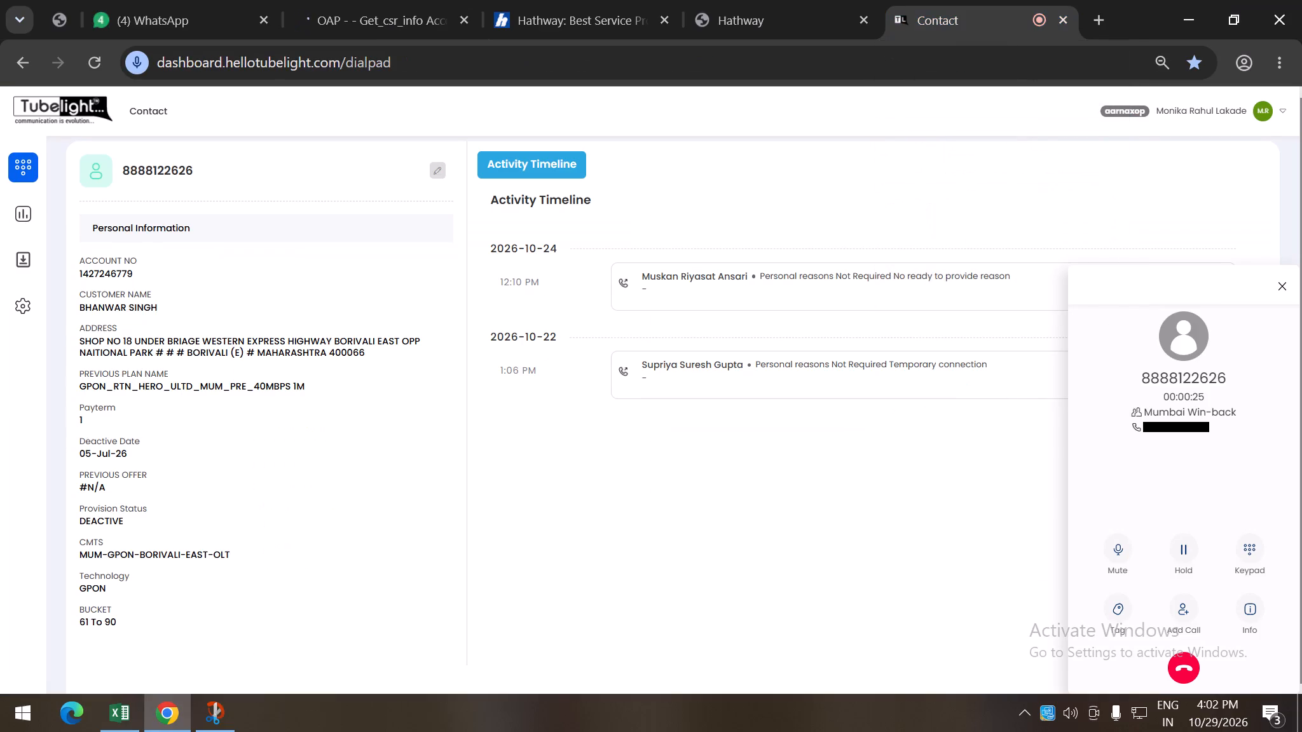
left_click(1167, 665)
left_click(1176, 670)
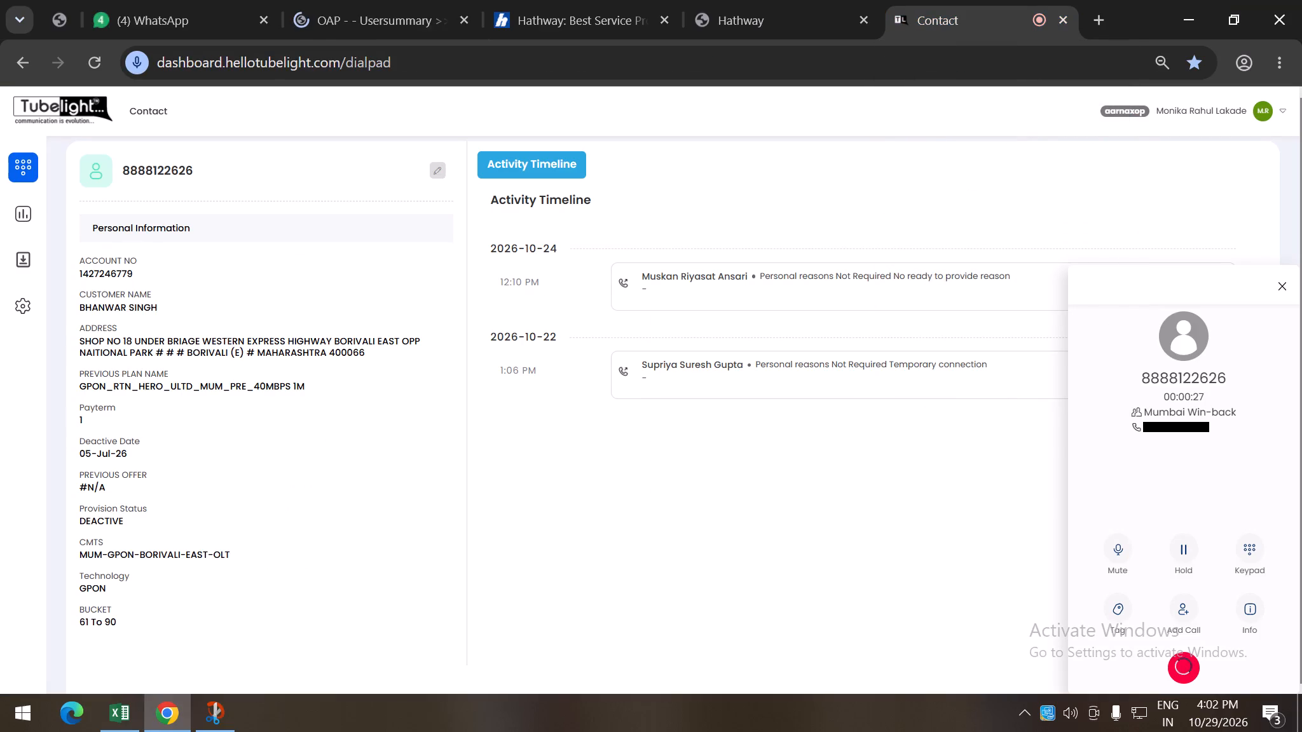
left_click(1130, 479)
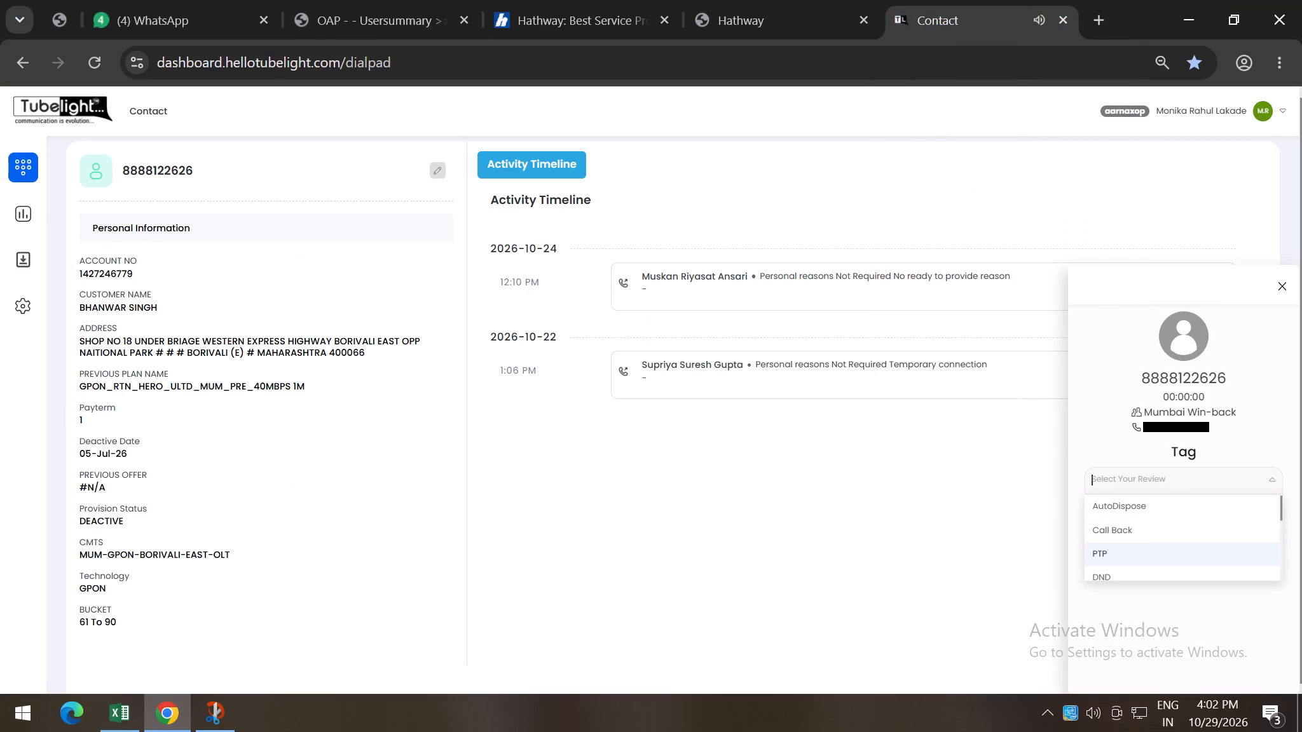
scroll(1135, 550, "down", 1)
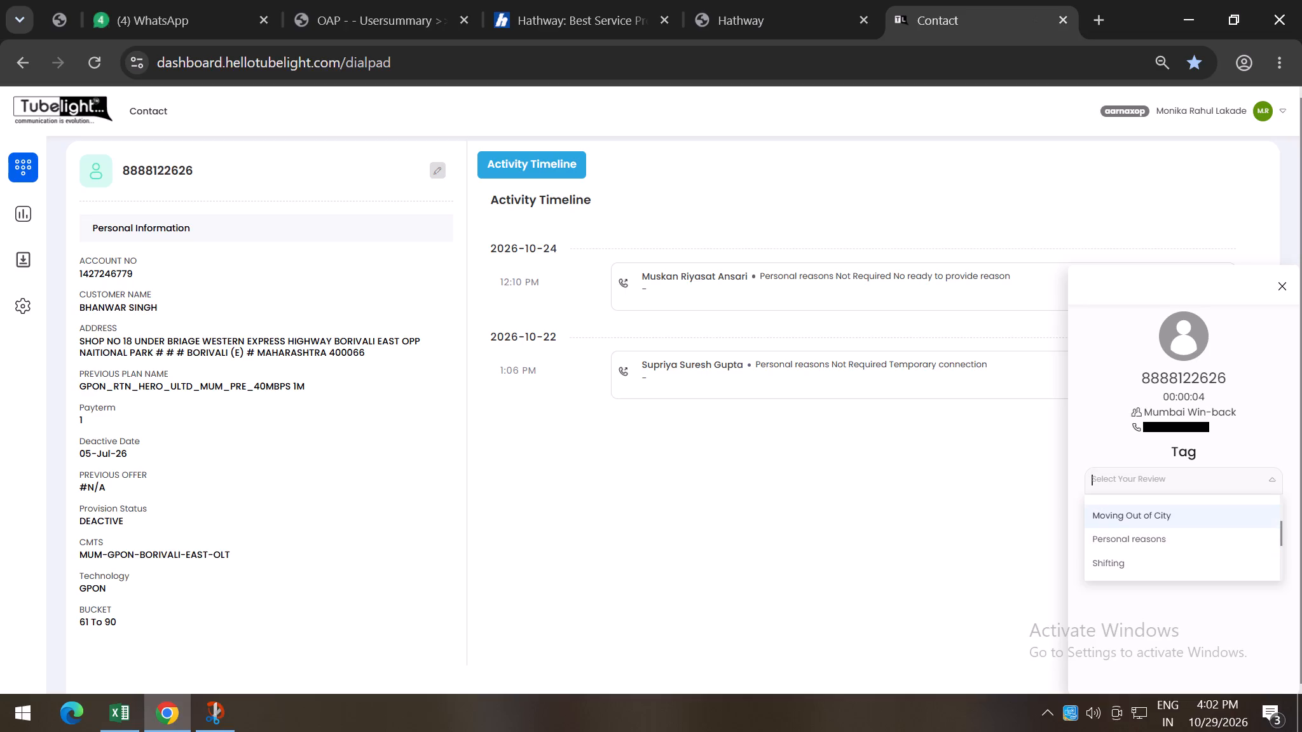
left_click(1129, 528)
left_click(1181, 482)
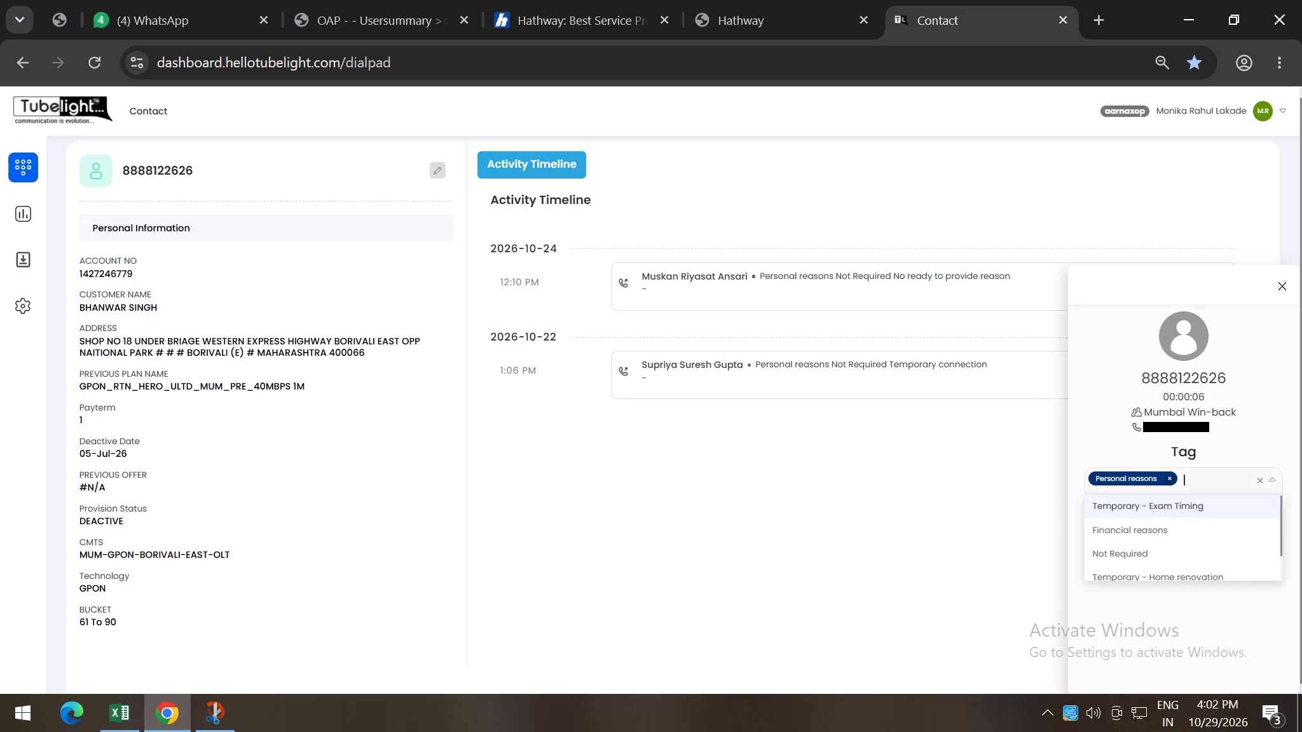
left_click(1162, 543)
left_click_drag(1227, 466, 1224, 480)
left_click_drag(1191, 540, 1188, 552)
left_click(1189, 597)
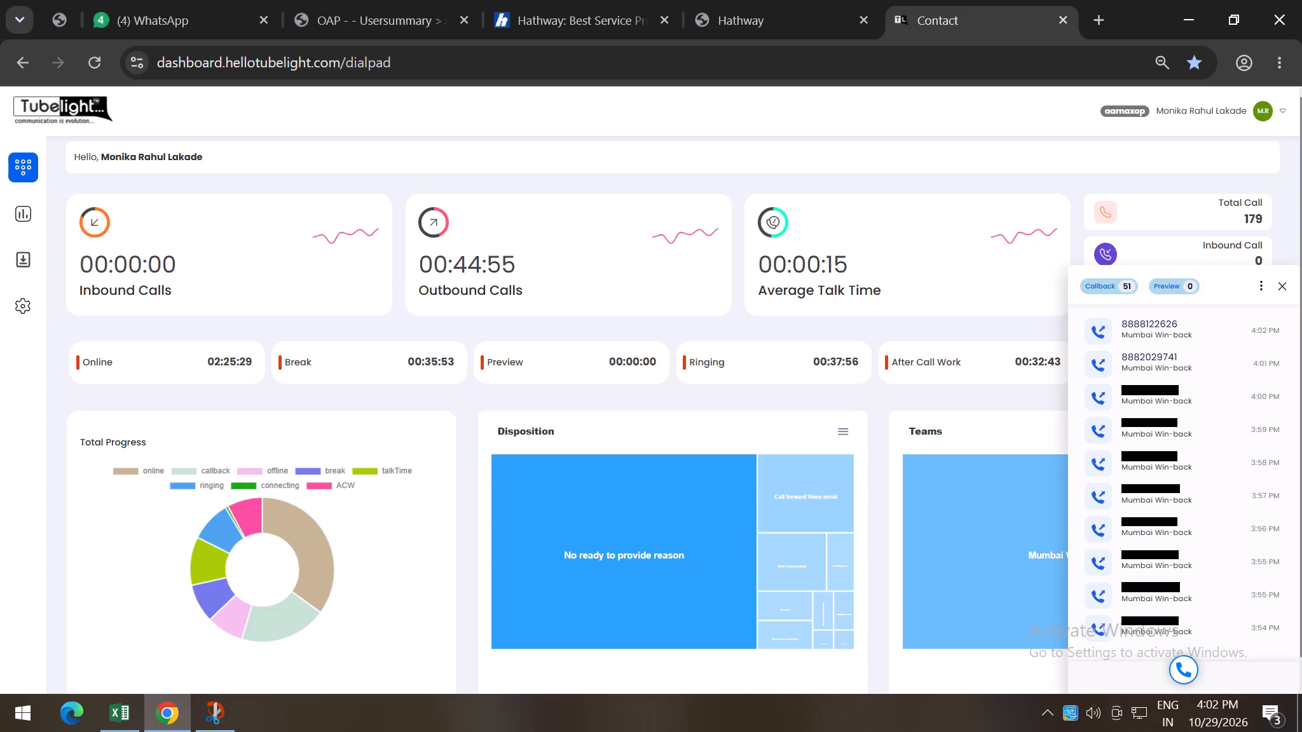
Return to the customer's account summary page and reveal the masked email address and mobile number.
left_click(366, 0)
scroll(268, 551, "down", 5)
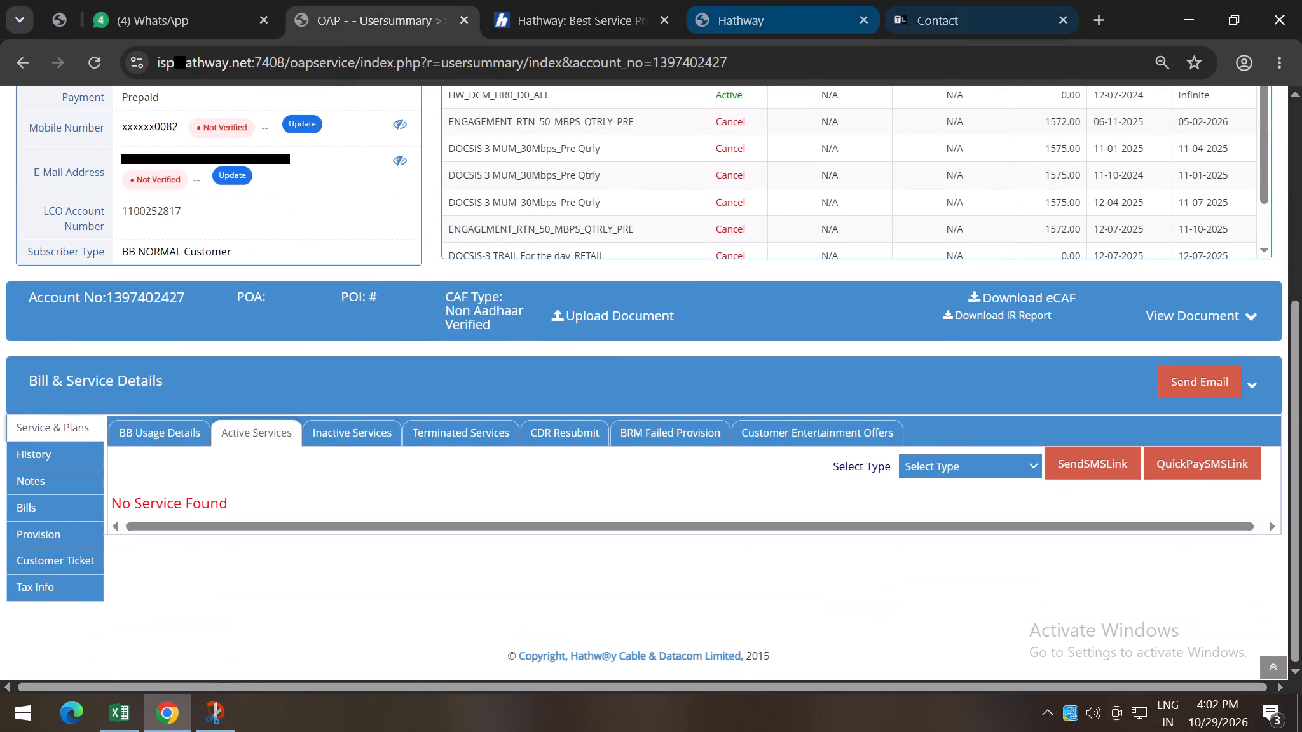
scroll(109, 386, "down", 5)
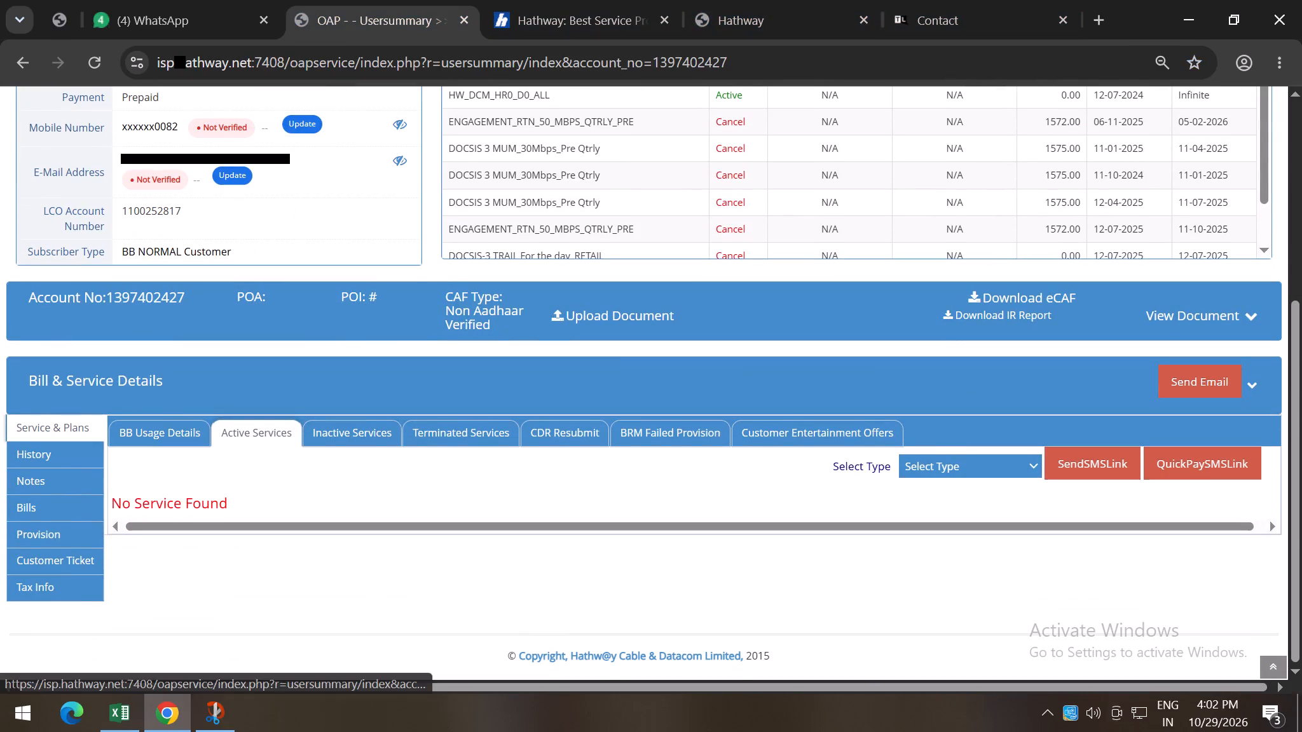
left_click(402, 163)
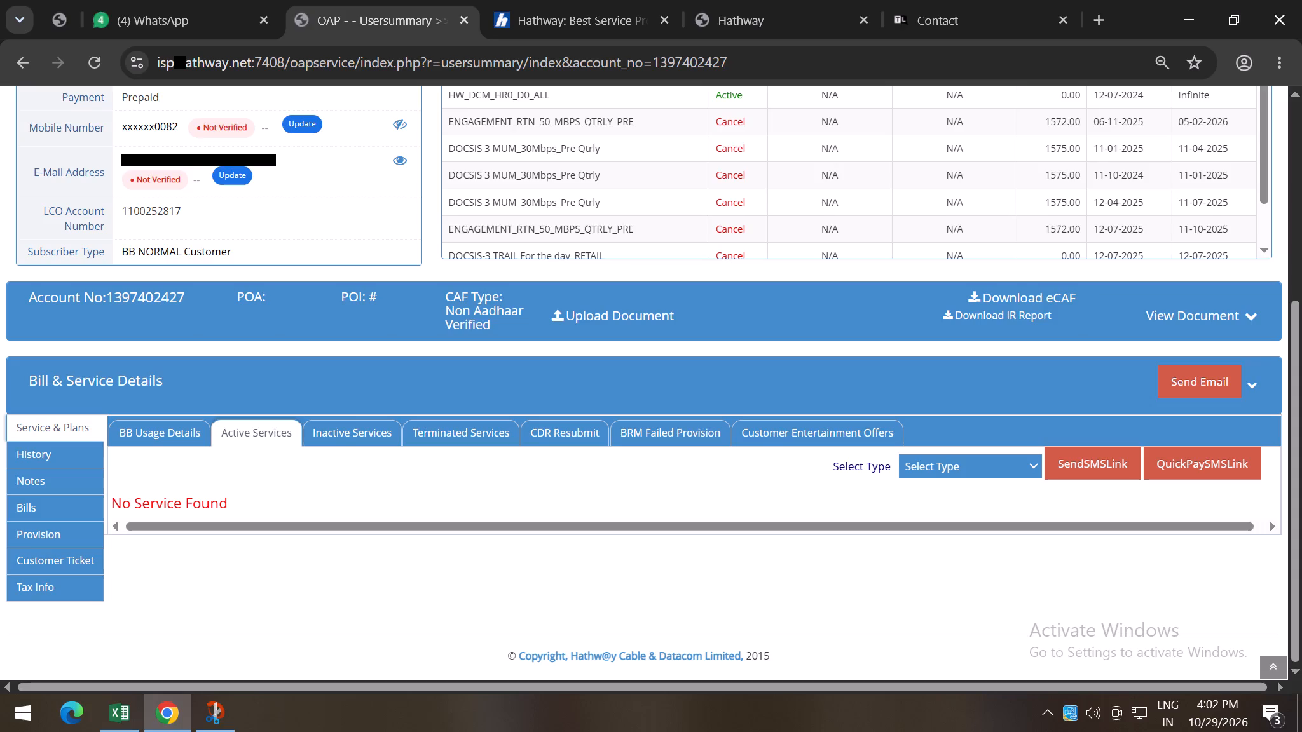
left_click(399, 118)
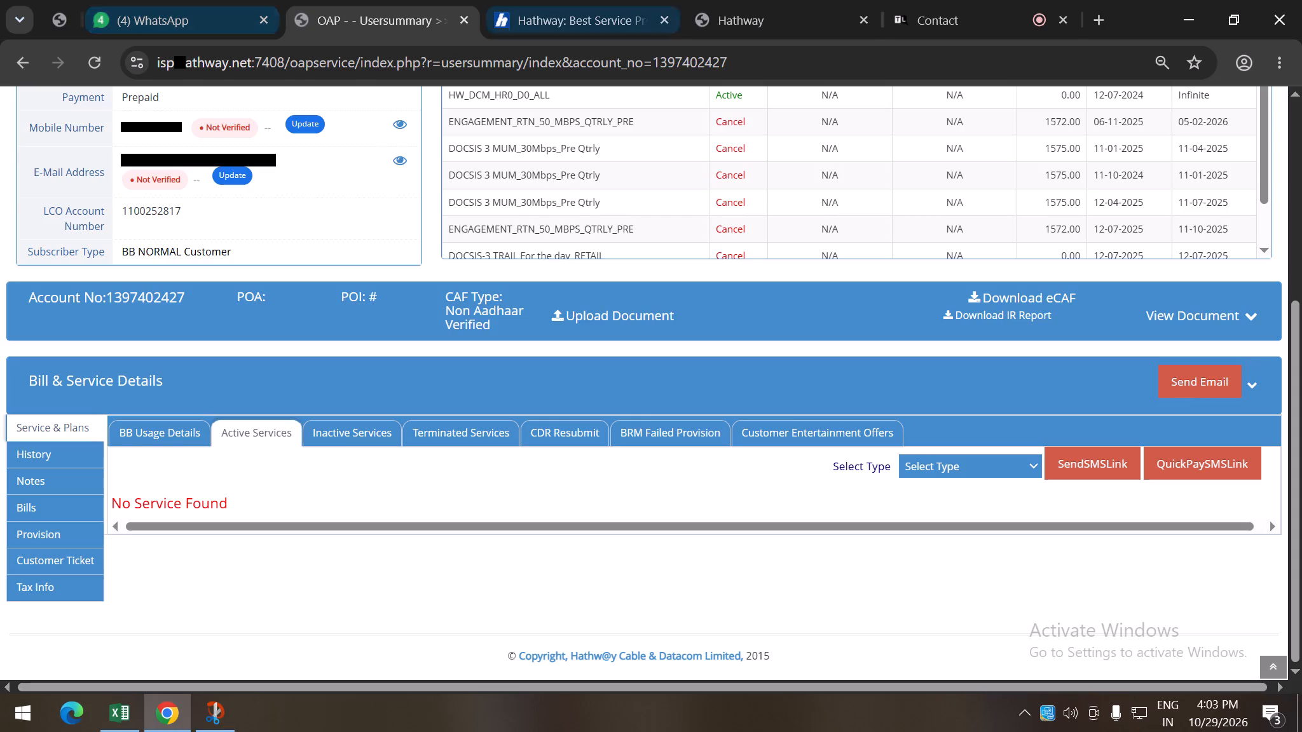
End the new Mumbai Win-back call in the dialer, tag it Personal reasons, Not Required plus a sub-reason, and submit the tag.
left_click(1062, 0)
left_click(1184, 665)
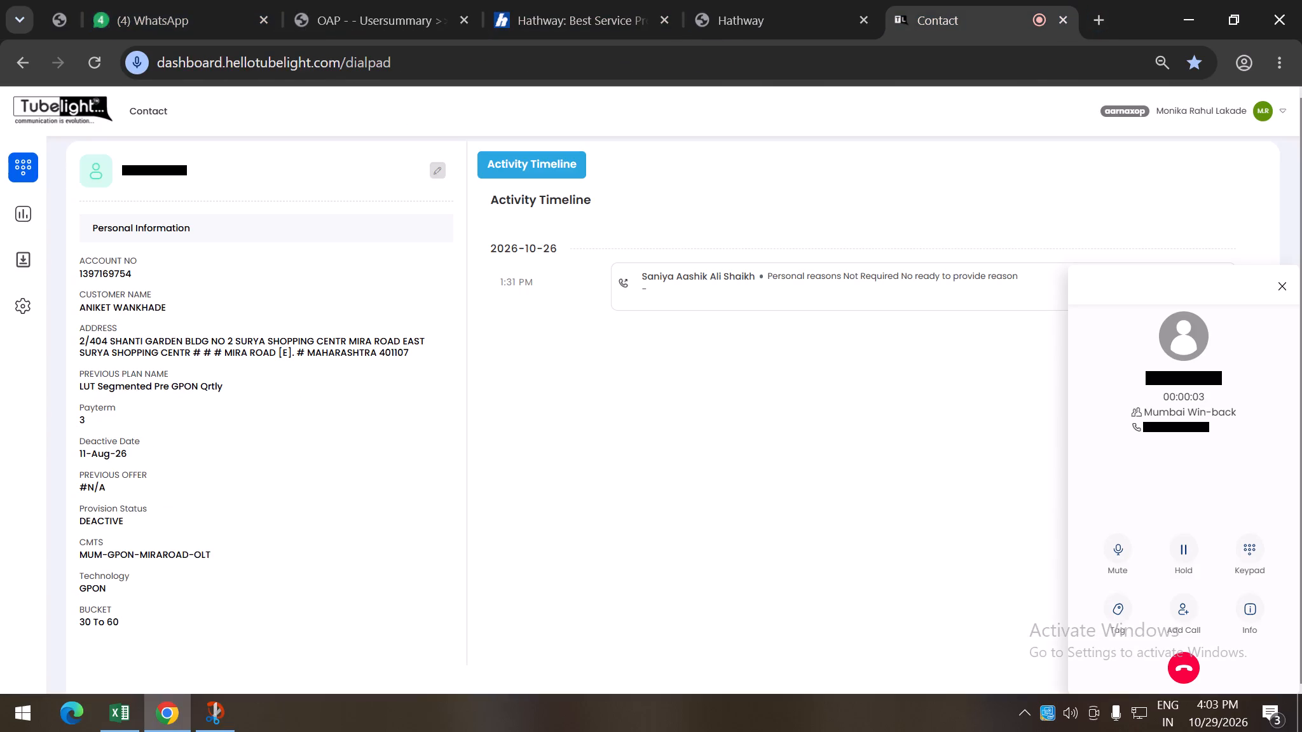
left_click(1185, 668)
left_click(1159, 485)
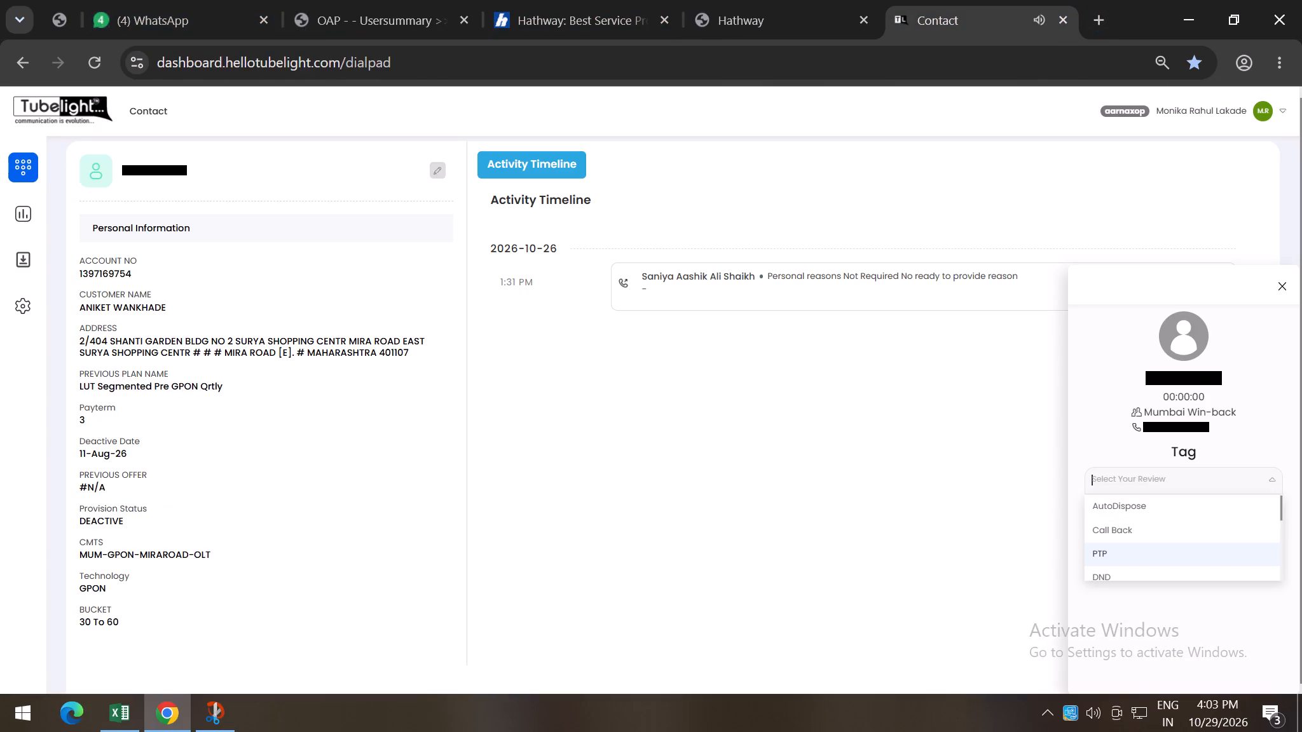
scroll(1148, 550, "down", 1)
left_click(1154, 534)
left_click(1176, 493)
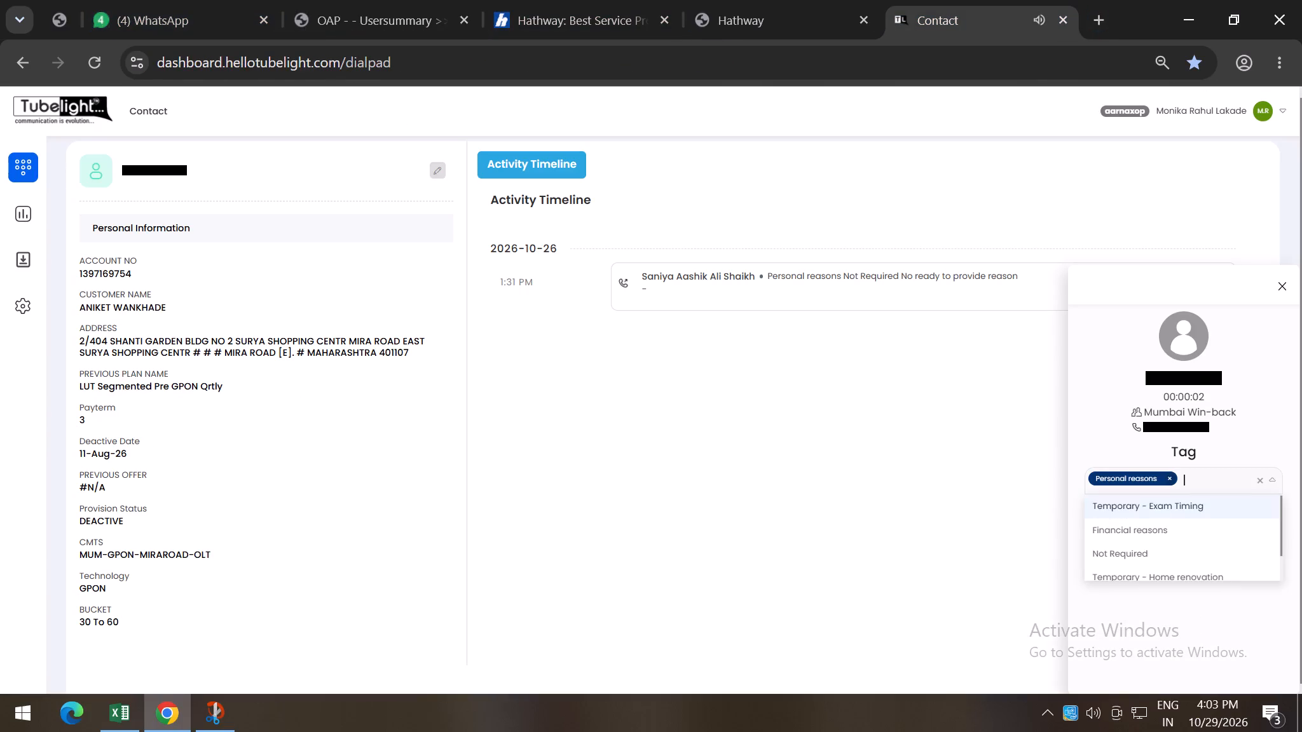
left_click(1146, 556)
left_click(1179, 502)
left_click(1173, 555)
left_click(1182, 603)
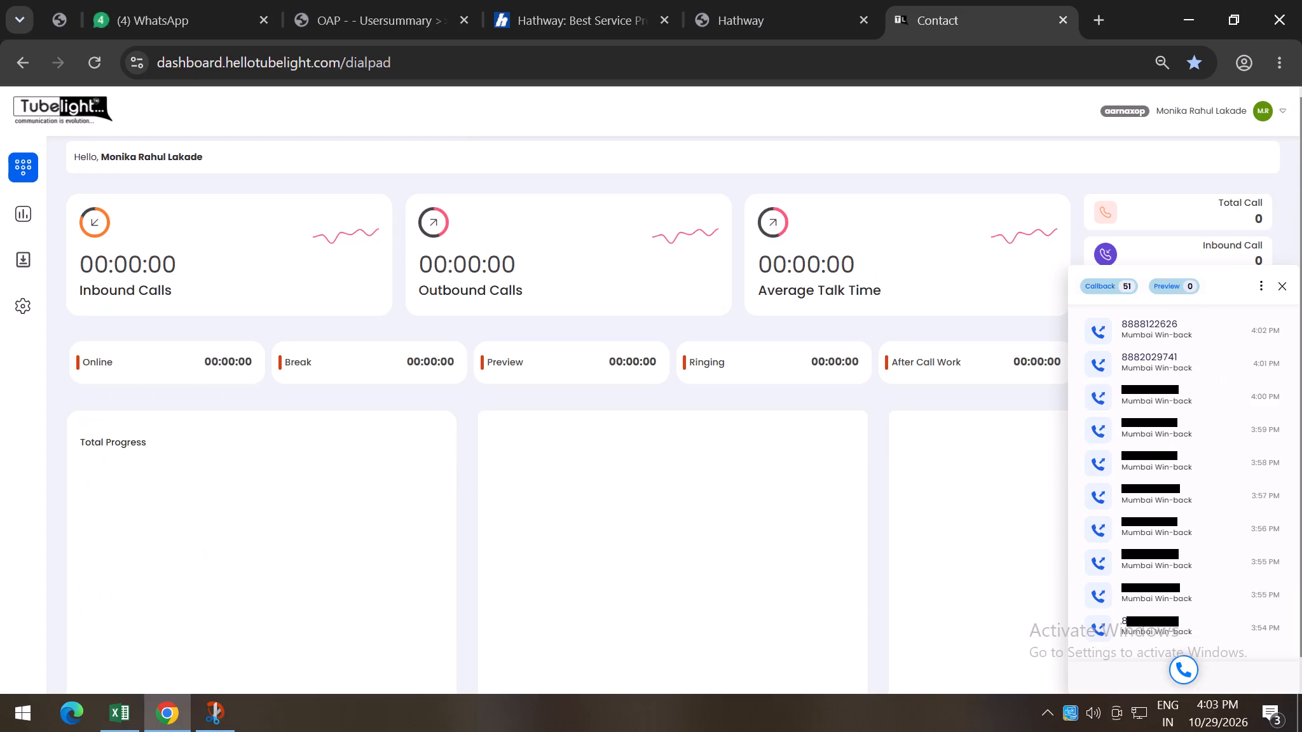
Open the callback list in the dialer.
left_click(1102, 283)
Switch back to the customer's account summary and reveal both the masked mobile number and the masked email address.
left_click(389, 19)
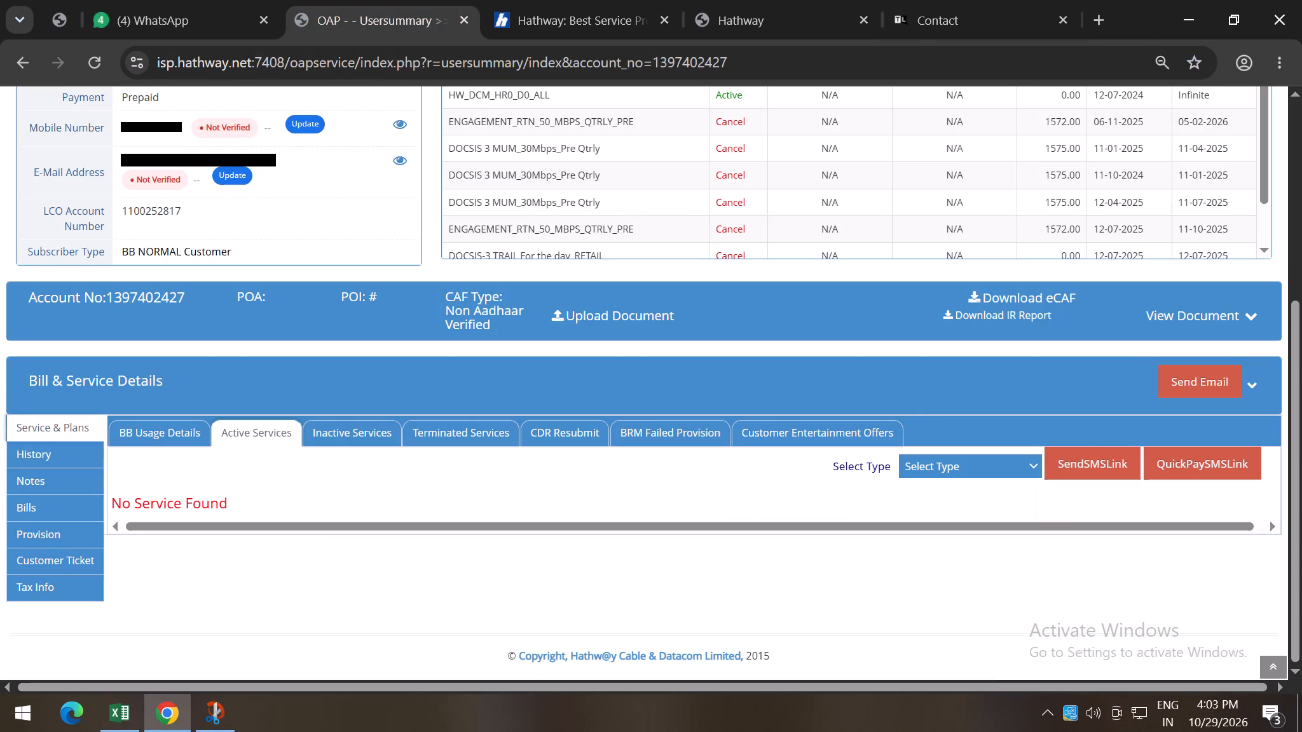
left_click(394, 122)
left_click(398, 159)
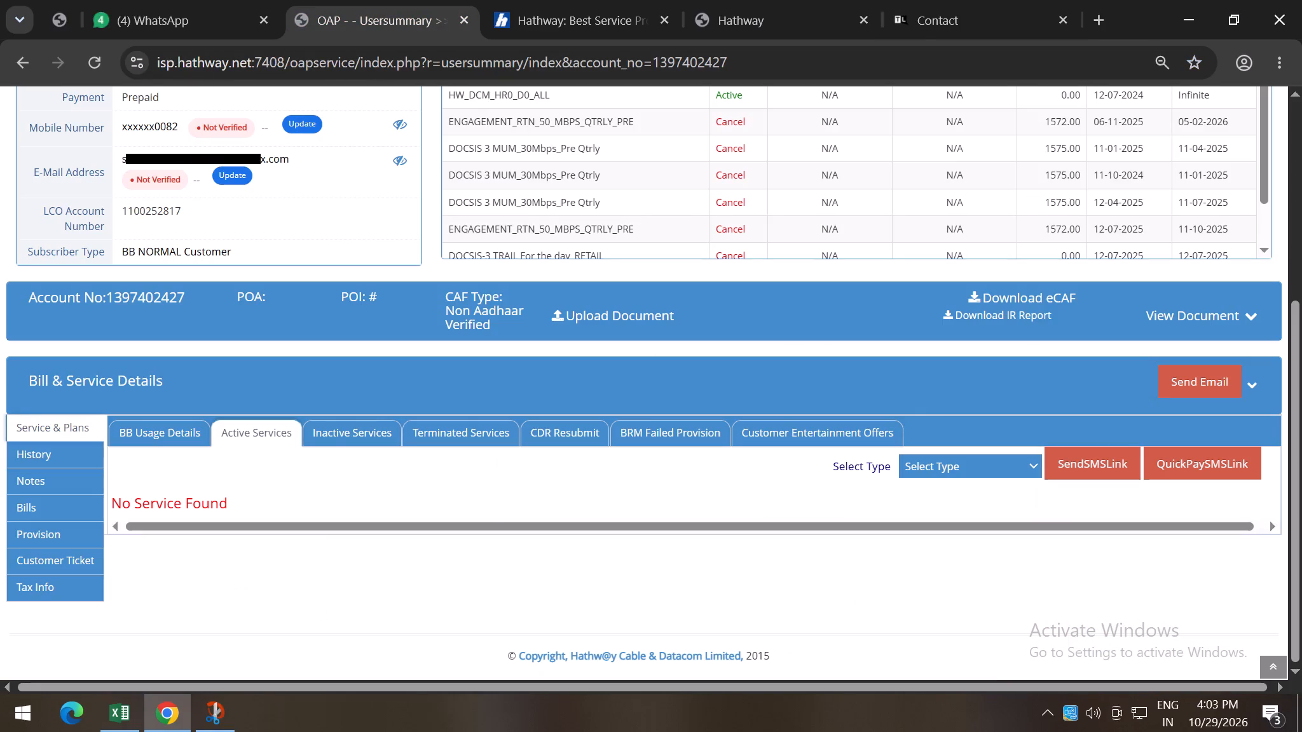
left_click(398, 159)
left_click(398, 159)
double_click(404, 126)
left_click(405, 154)
left_click(408, 159)
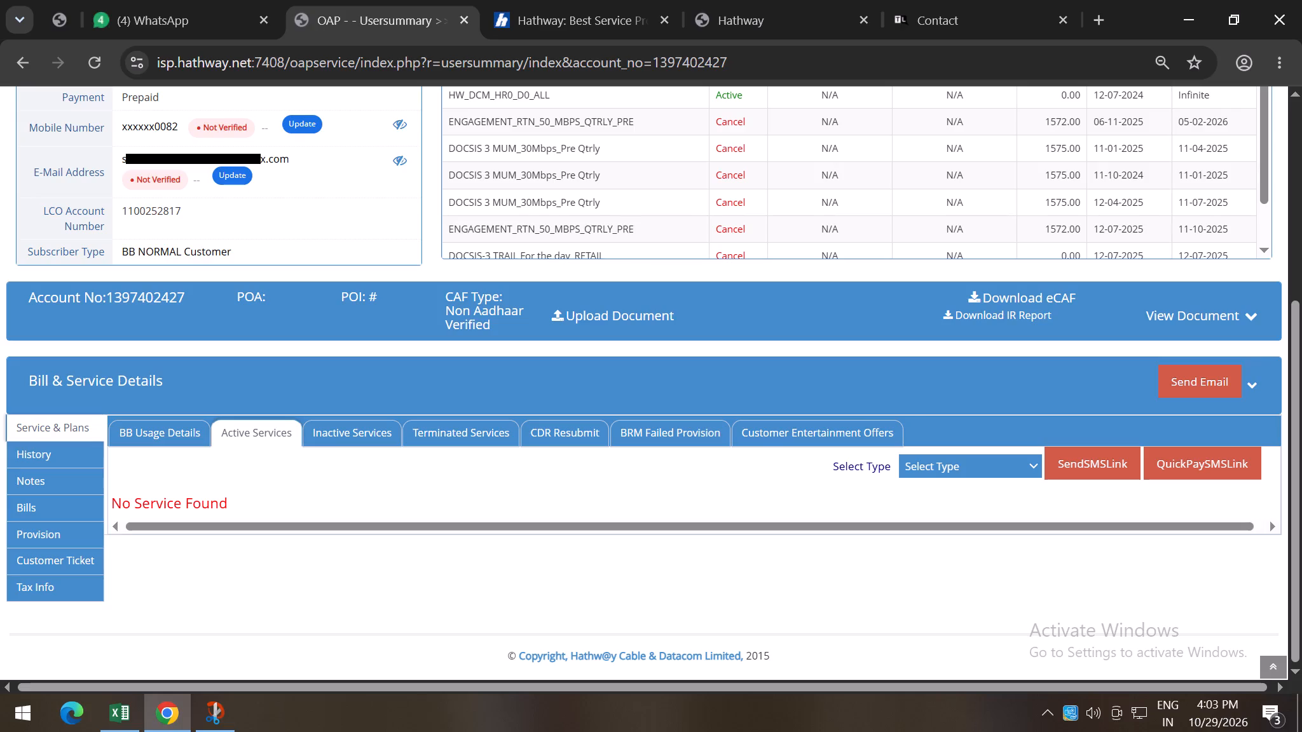
left_click(399, 123)
left_click(399, 128)
left_click(404, 159)
left_click(405, 161)
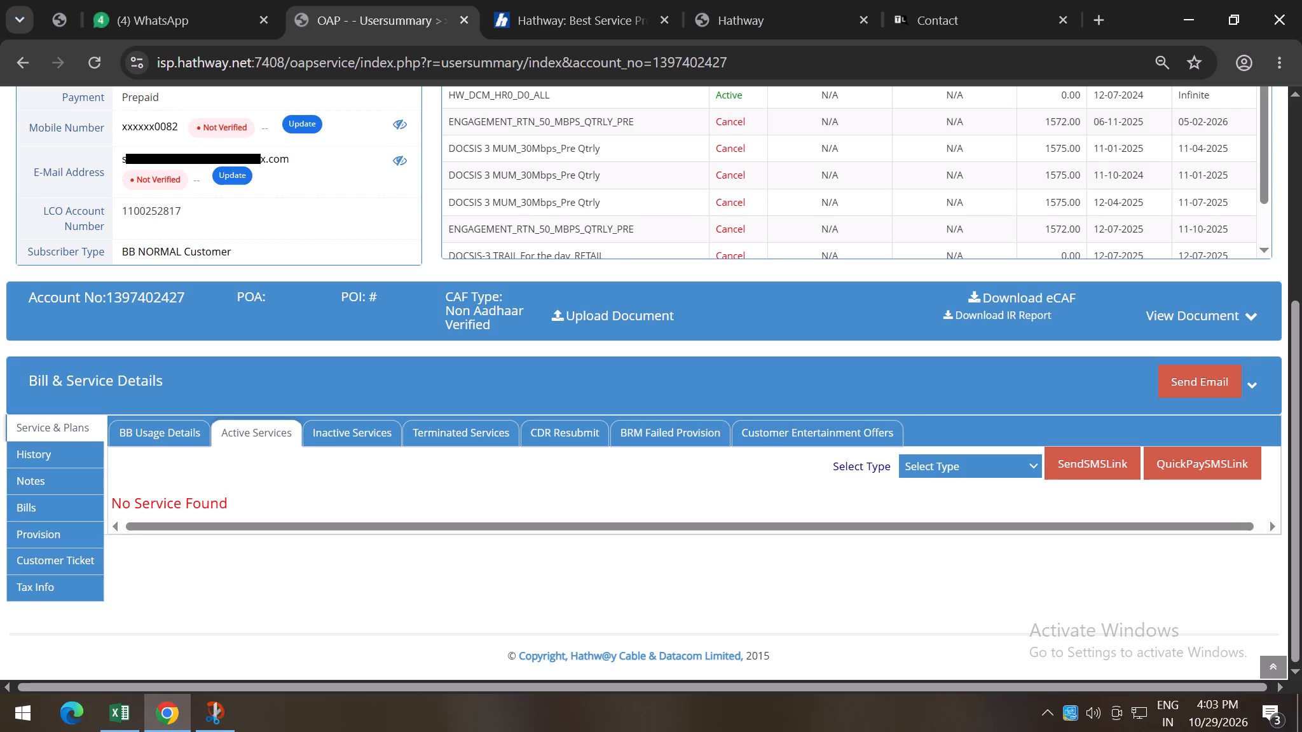
triple_click(407, 127)
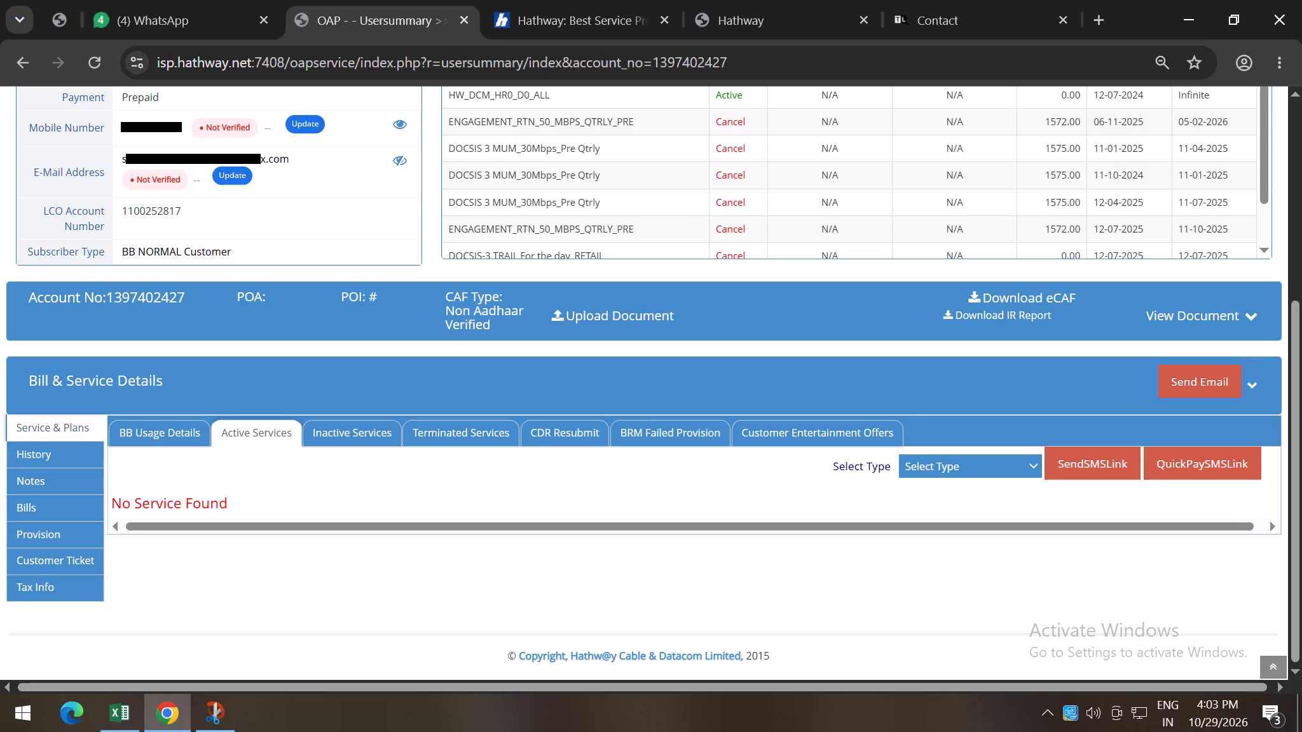
left_click(401, 156)
left_click(401, 158)
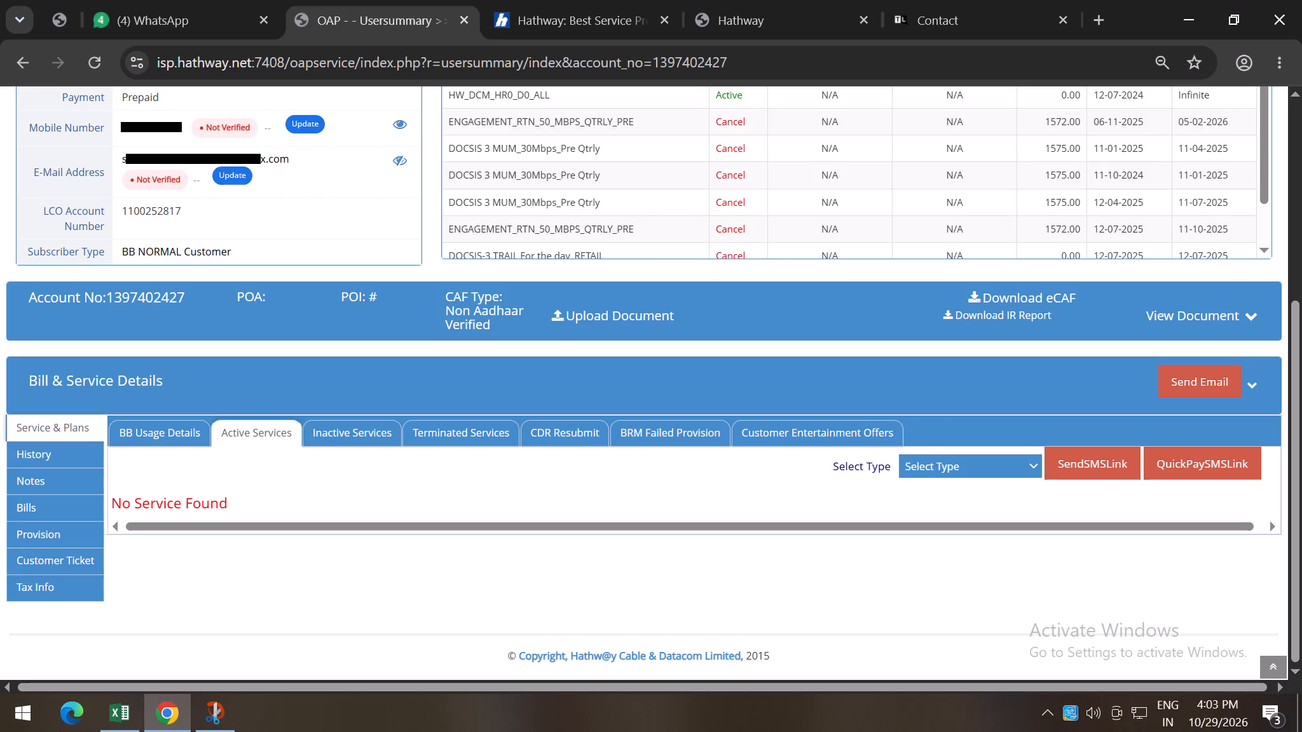
left_click(401, 158)
left_click(401, 158)
left_click(1002, 0)
left_click(352, 0)
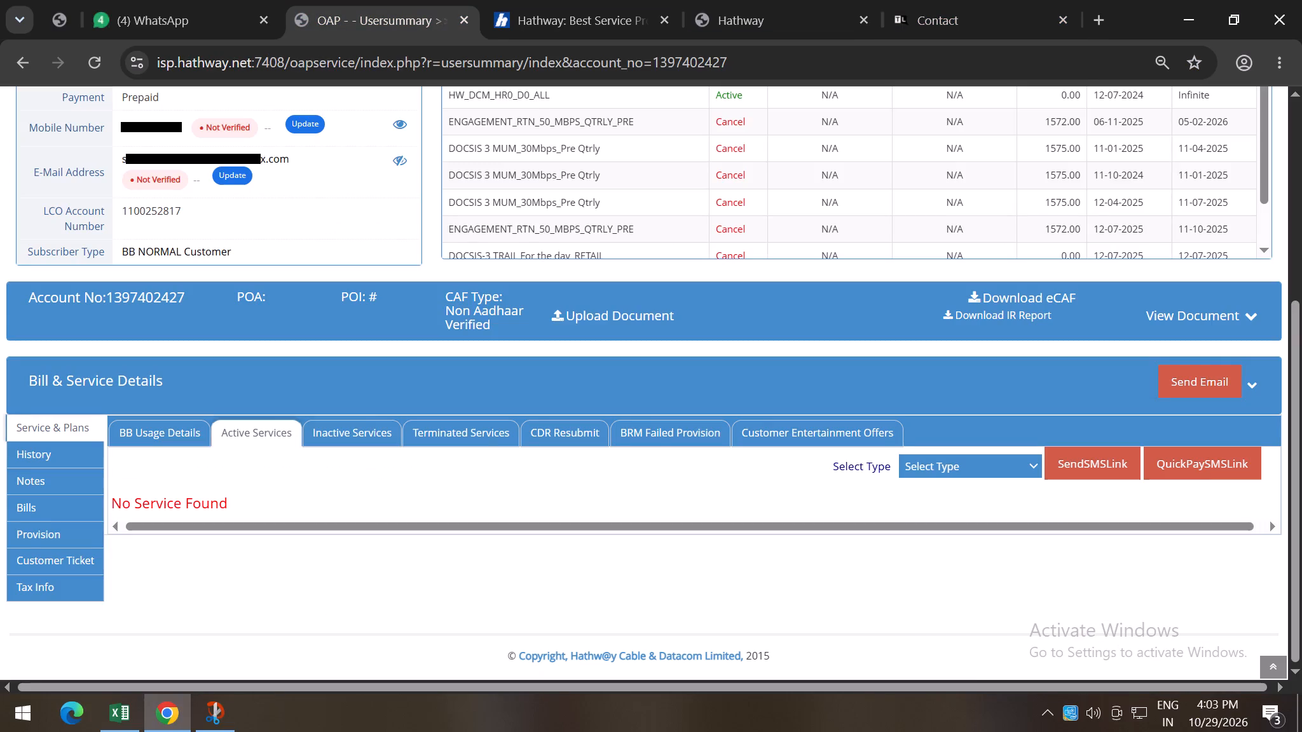
left_click(408, 119)
left_click(408, 119)
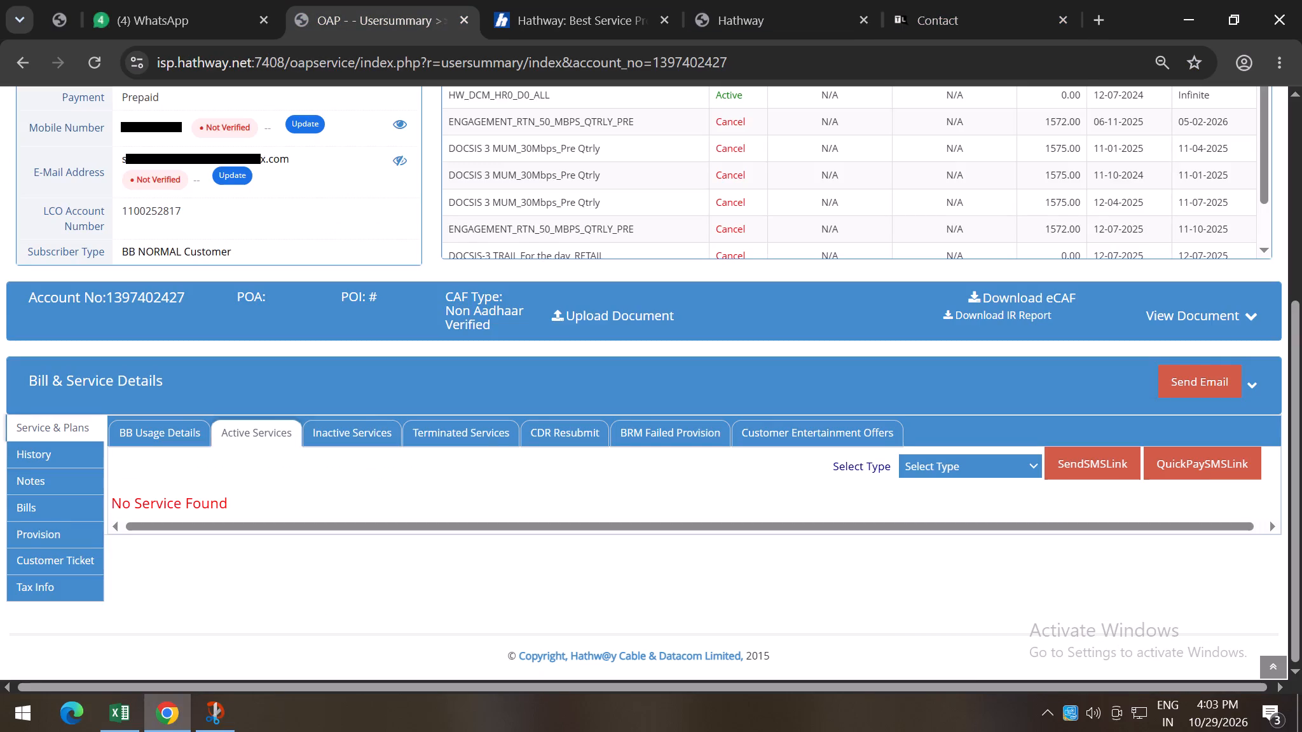
left_click(400, 125)
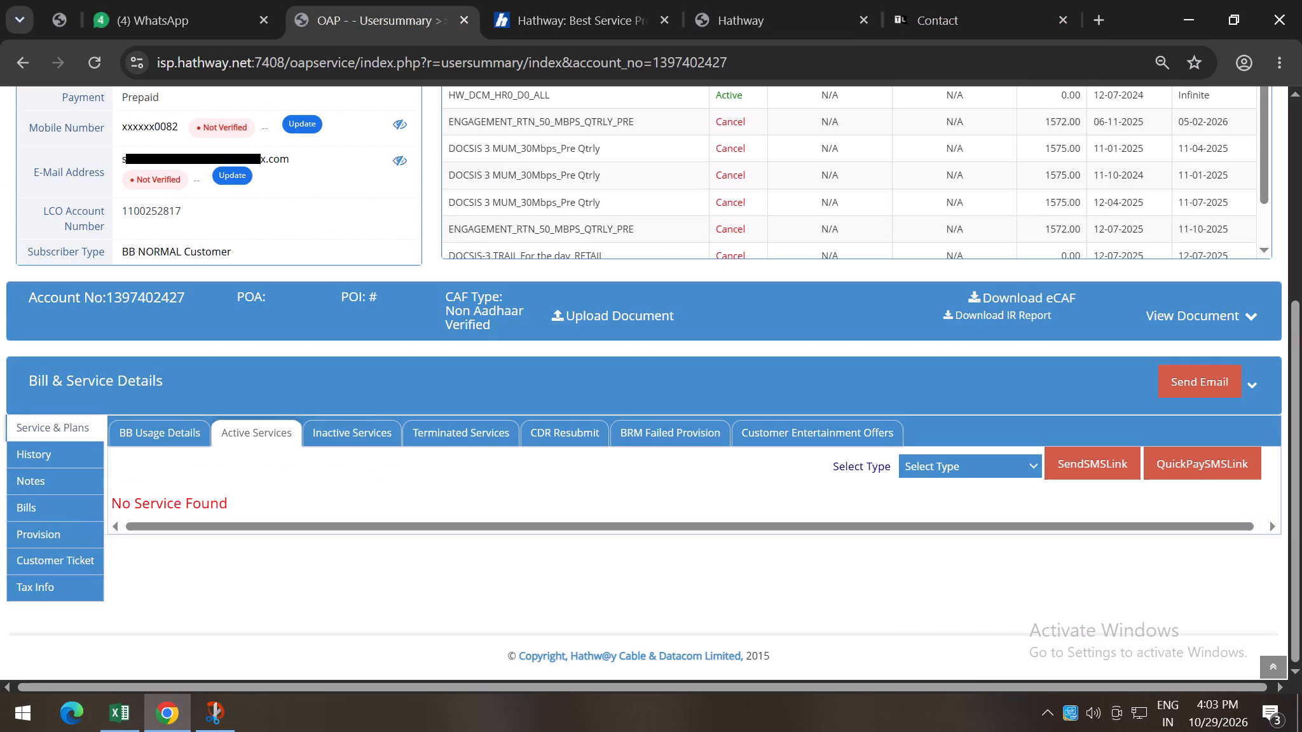
left_click(400, 125)
left_click(402, 156)
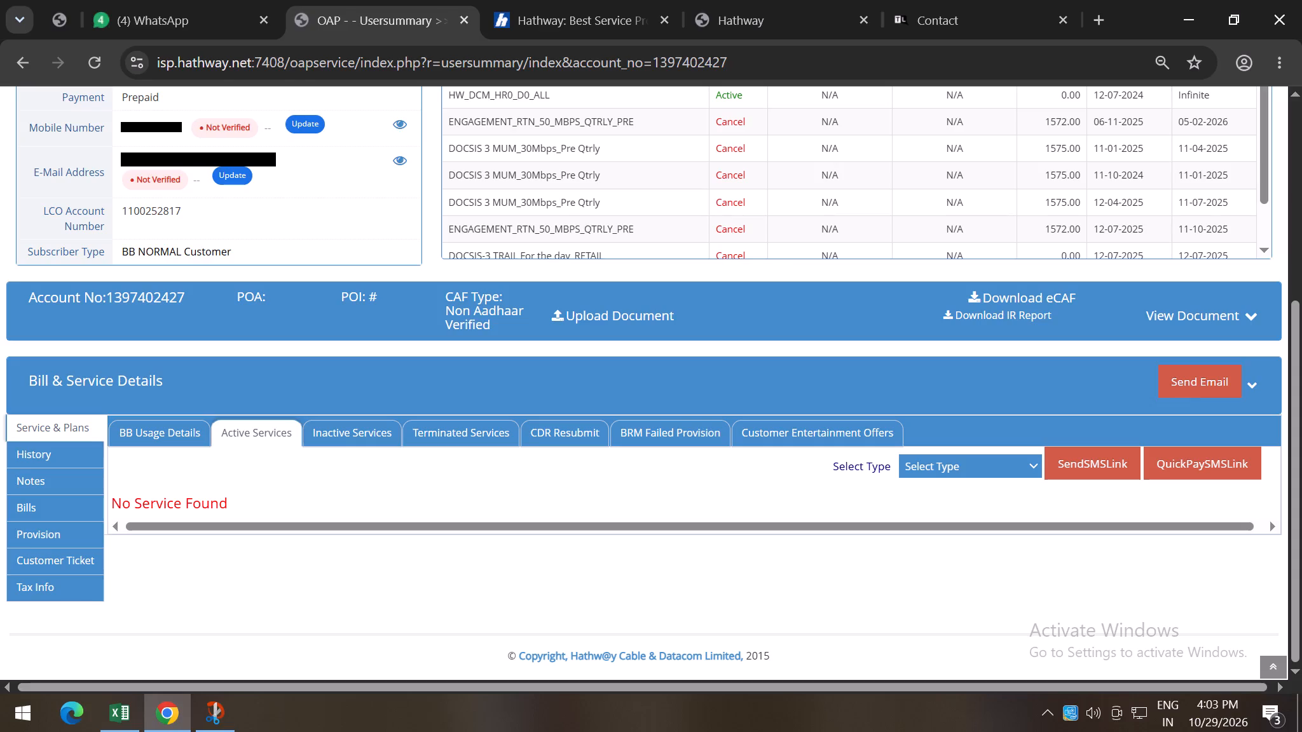
Search the account's payment history with the start date set to 23-June-2020 and look through the payment list.
scroll(343, 281, "down", 2)
scroll(85, 383, "down", 3)
left_click(74, 451)
left_click(74, 447)
scroll(257, 559, "down", 4)
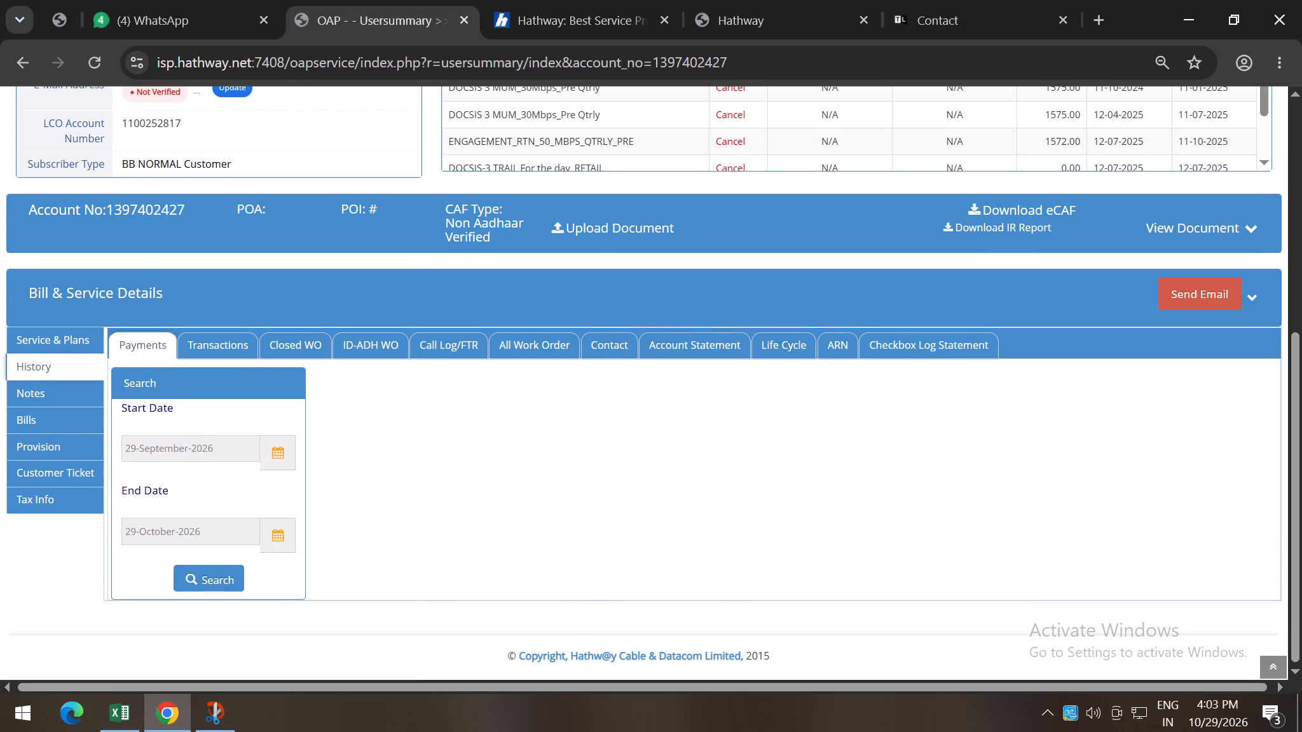
left_click(278, 460)
left_click(193, 454)
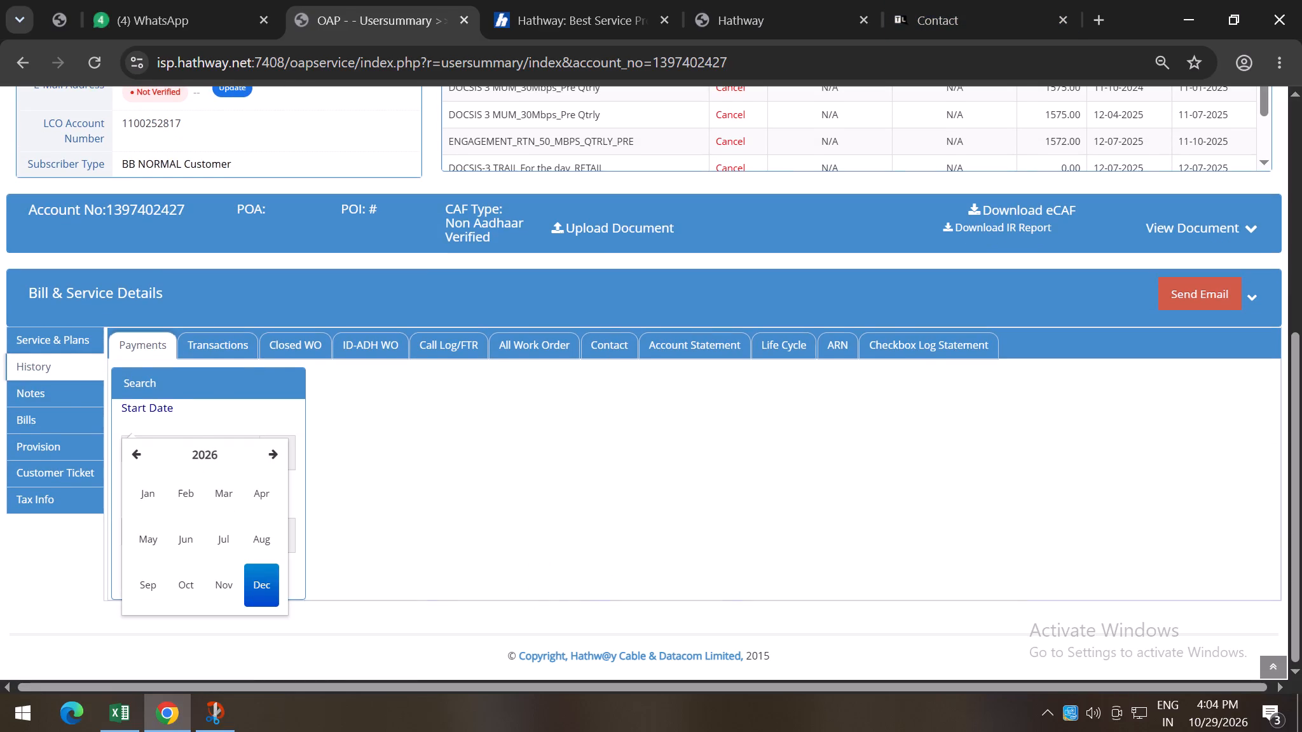
left_click(195, 457)
left_click(197, 487)
left_click(186, 533)
left_click(194, 572)
left_click(201, 576)
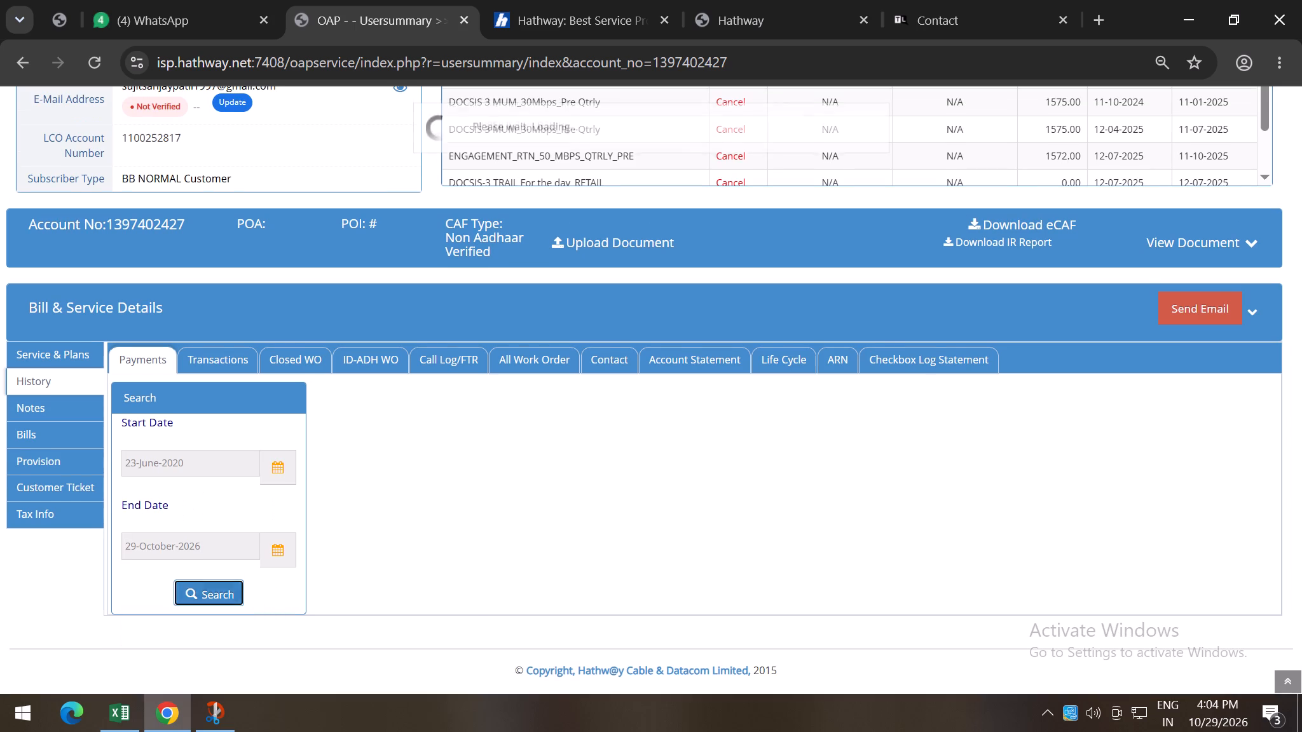
scroll(568, 571, "down", 14)
double_click(845, 574)
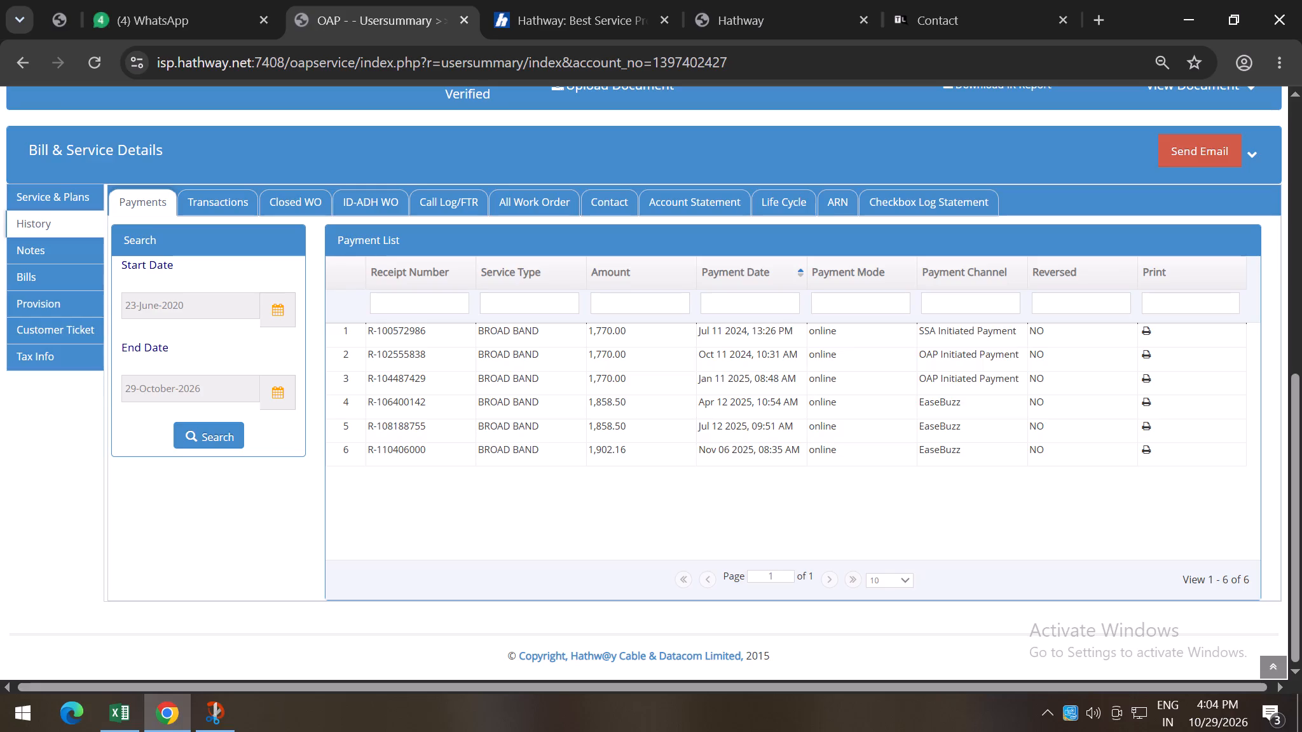
Return to the dialer and leave the callback list.
left_click(924, 0)
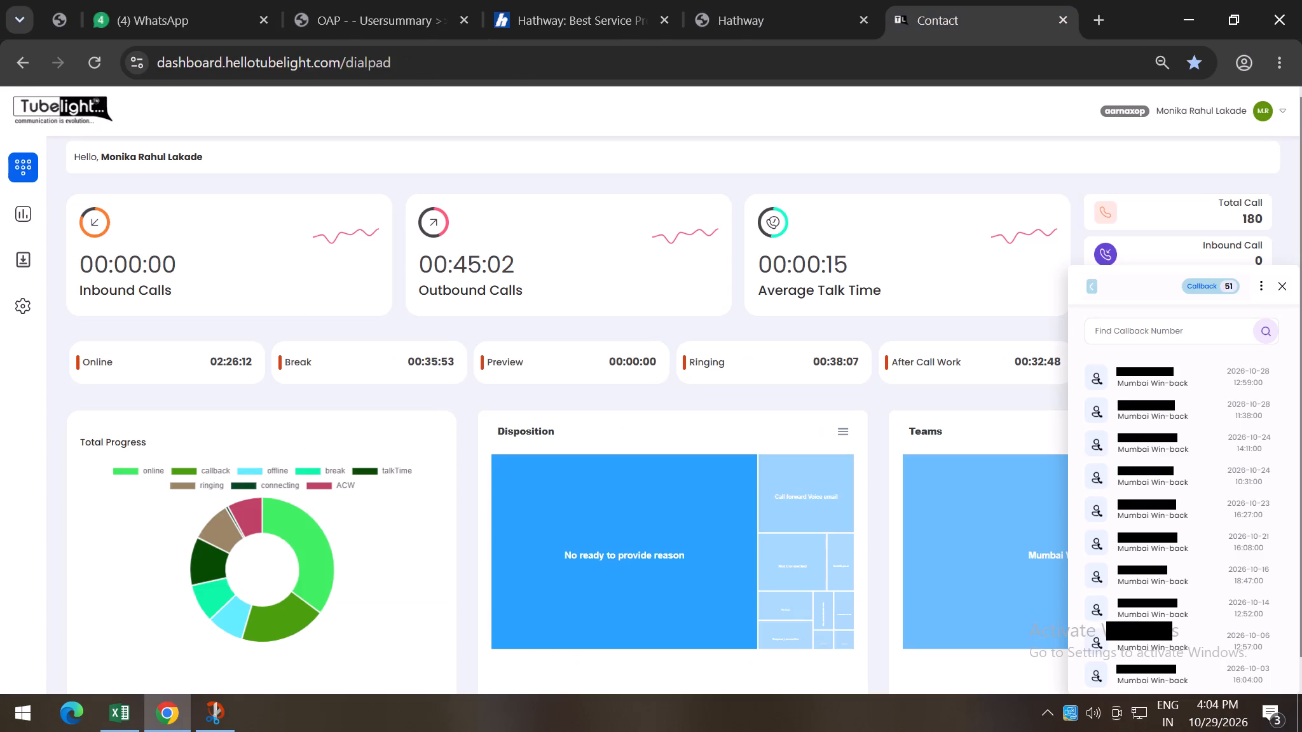
left_click(1088, 285)
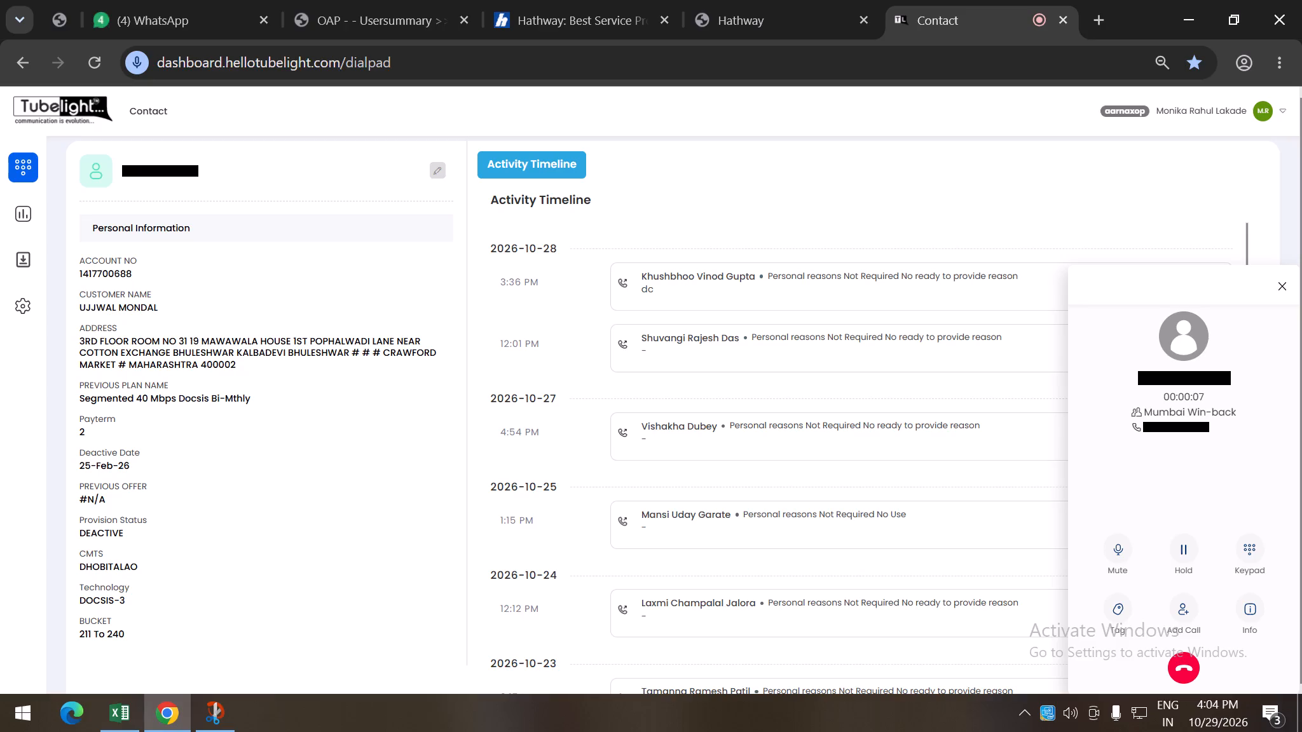
End the active Mumbai Win-back call, tag it Personal reasons, Not Required plus a sub-reason, and submit the tag.
left_click(1182, 657)
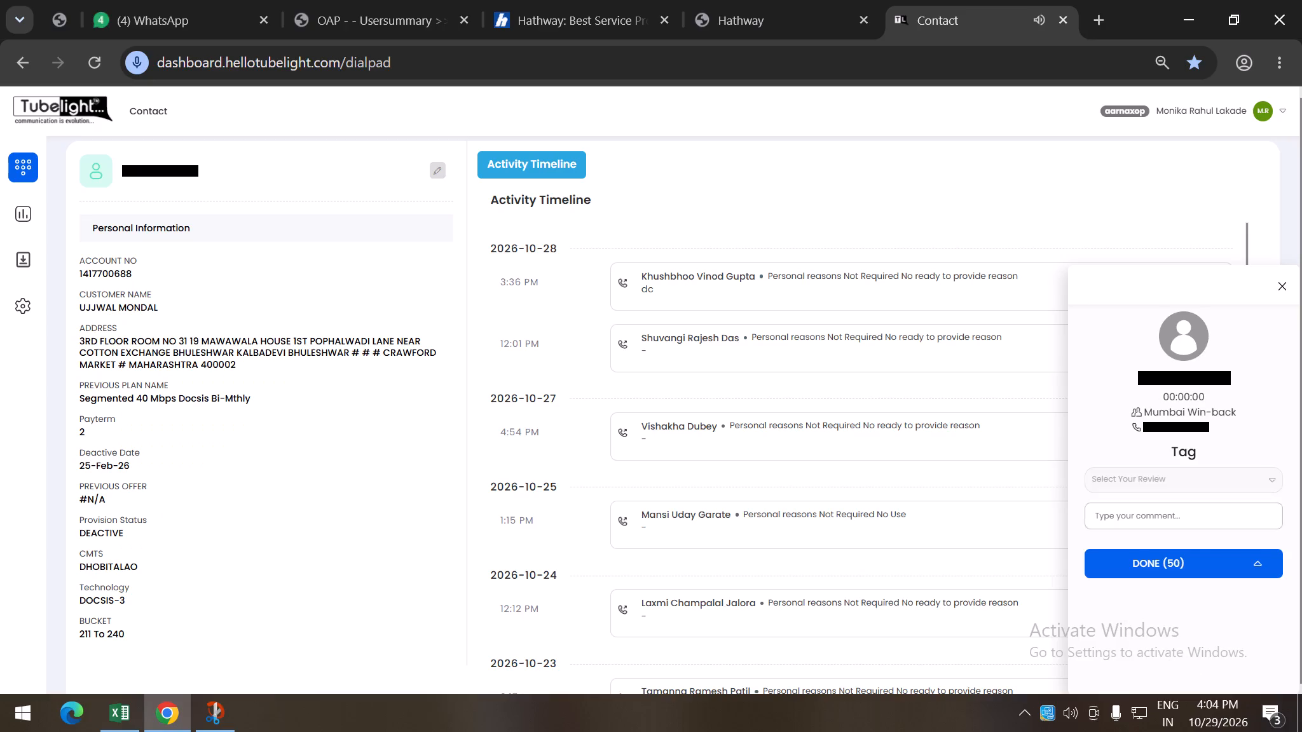
left_click(1154, 482)
scroll(1142, 552, "down", 1)
left_click(1146, 538)
left_click(1182, 484)
left_click(1162, 553)
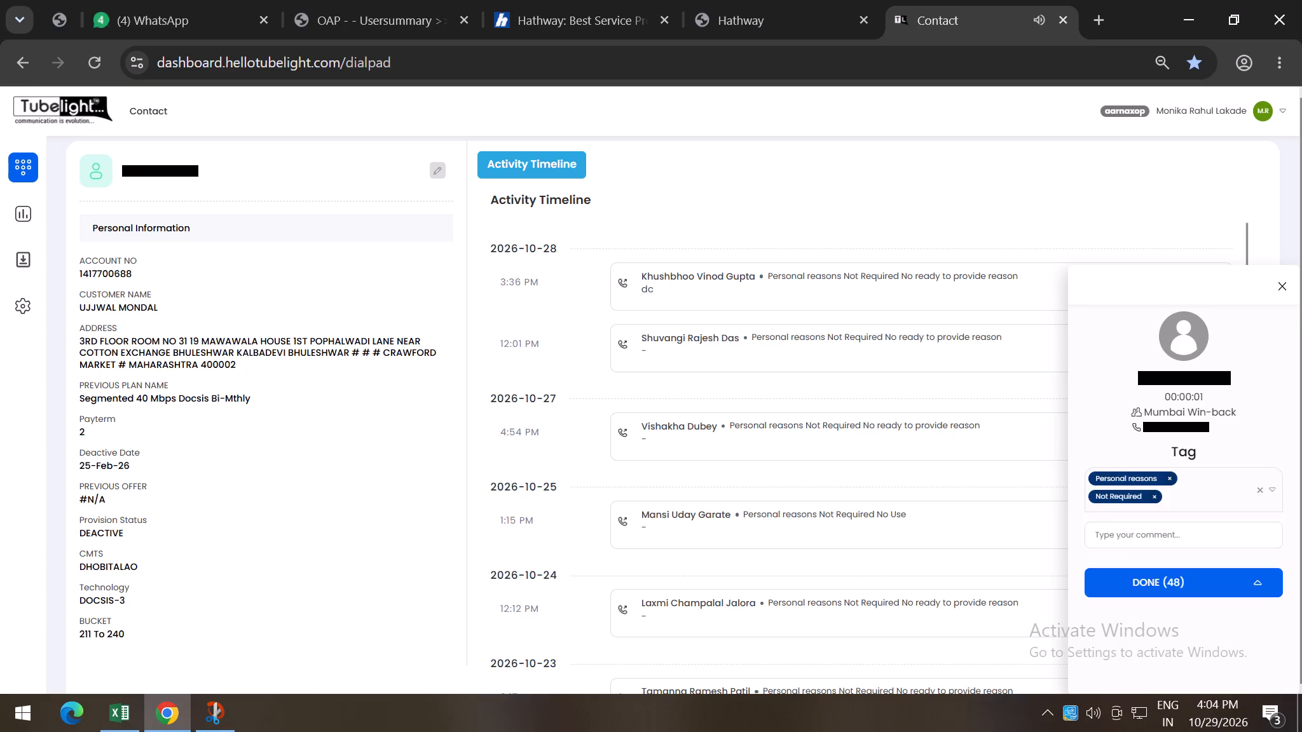
left_click_drag(1195, 494, 1195, 501)
left_click(1189, 556)
left_click(1200, 598)
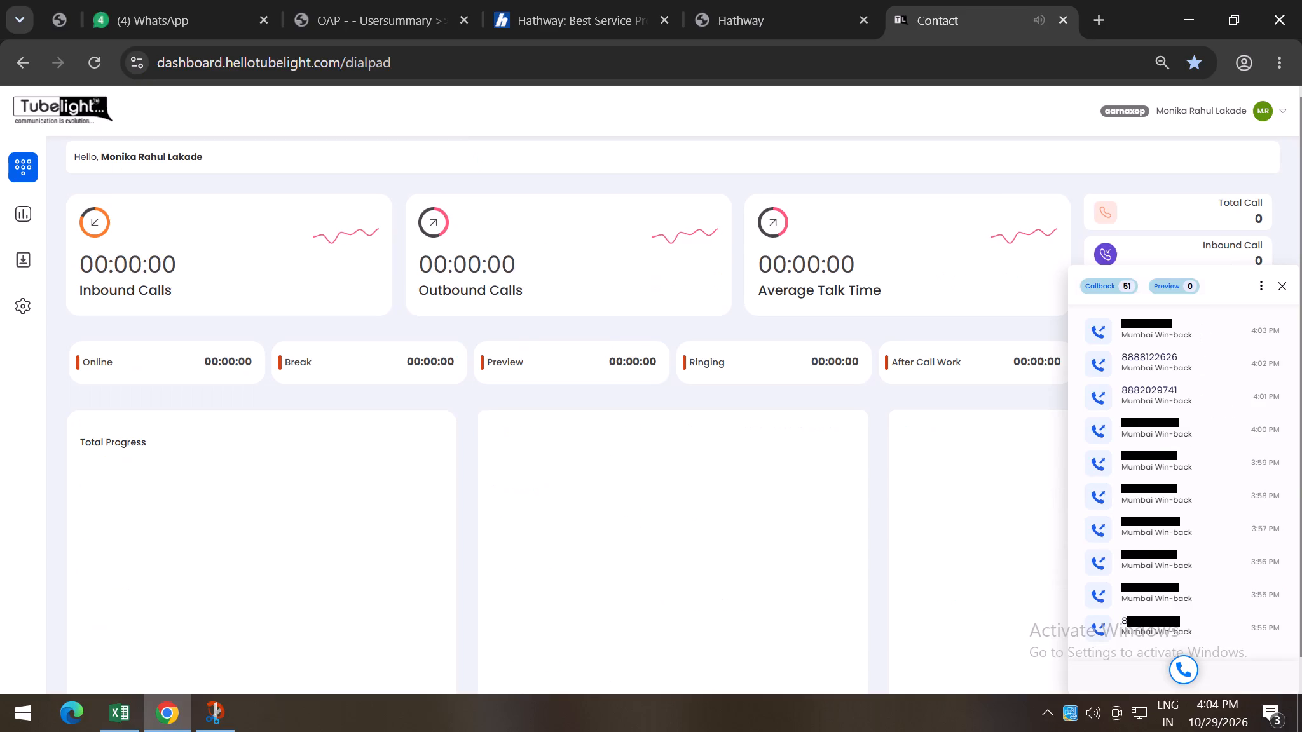
Return to the customer's account page and review the contact and plan details above the payment history.
scroll(947, 299, "down", 4)
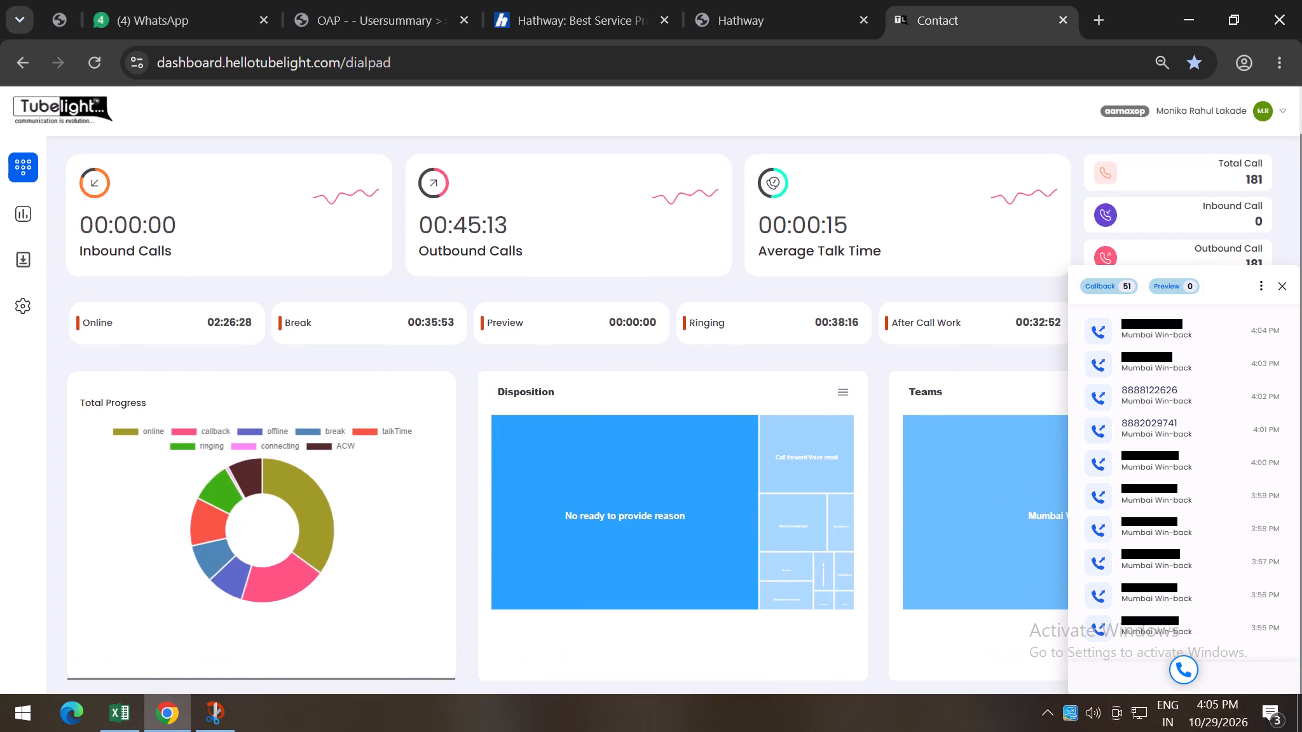
left_click(357, 8)
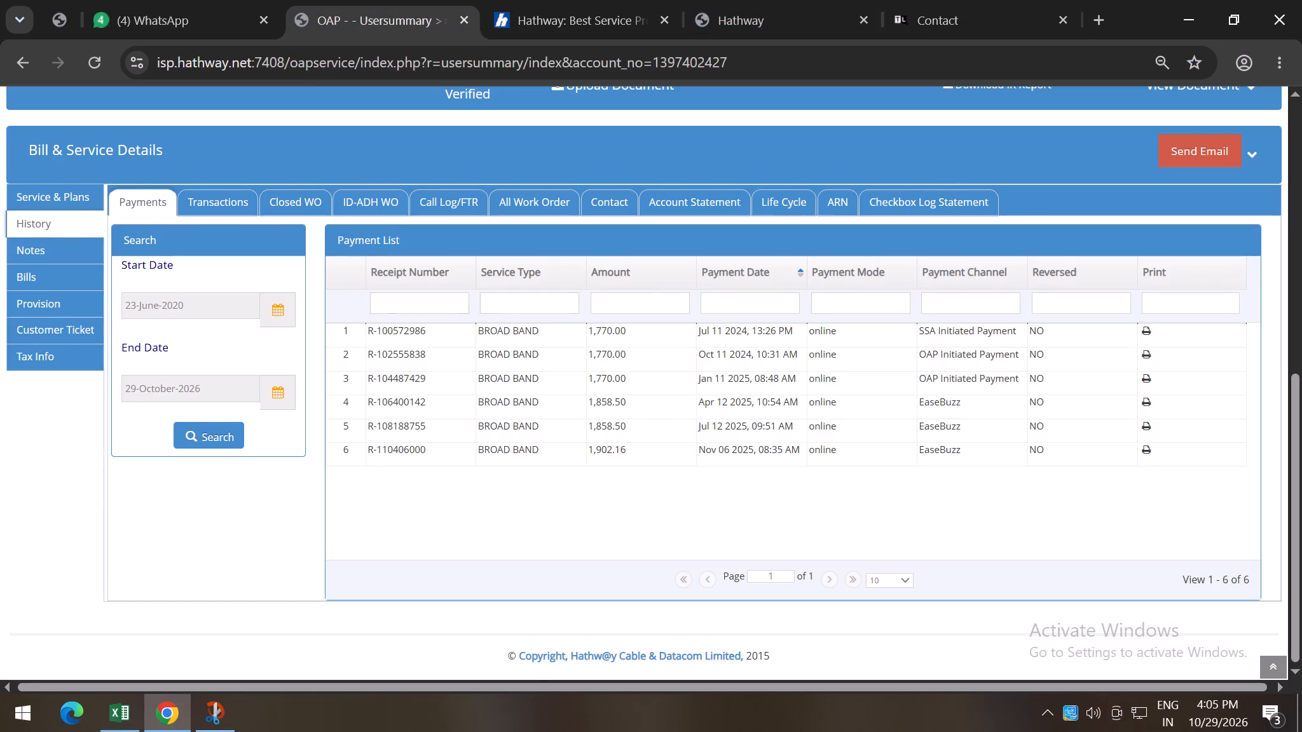
scroll(624, 316, "up", 1)
scroll(232, 220, "up", 2)
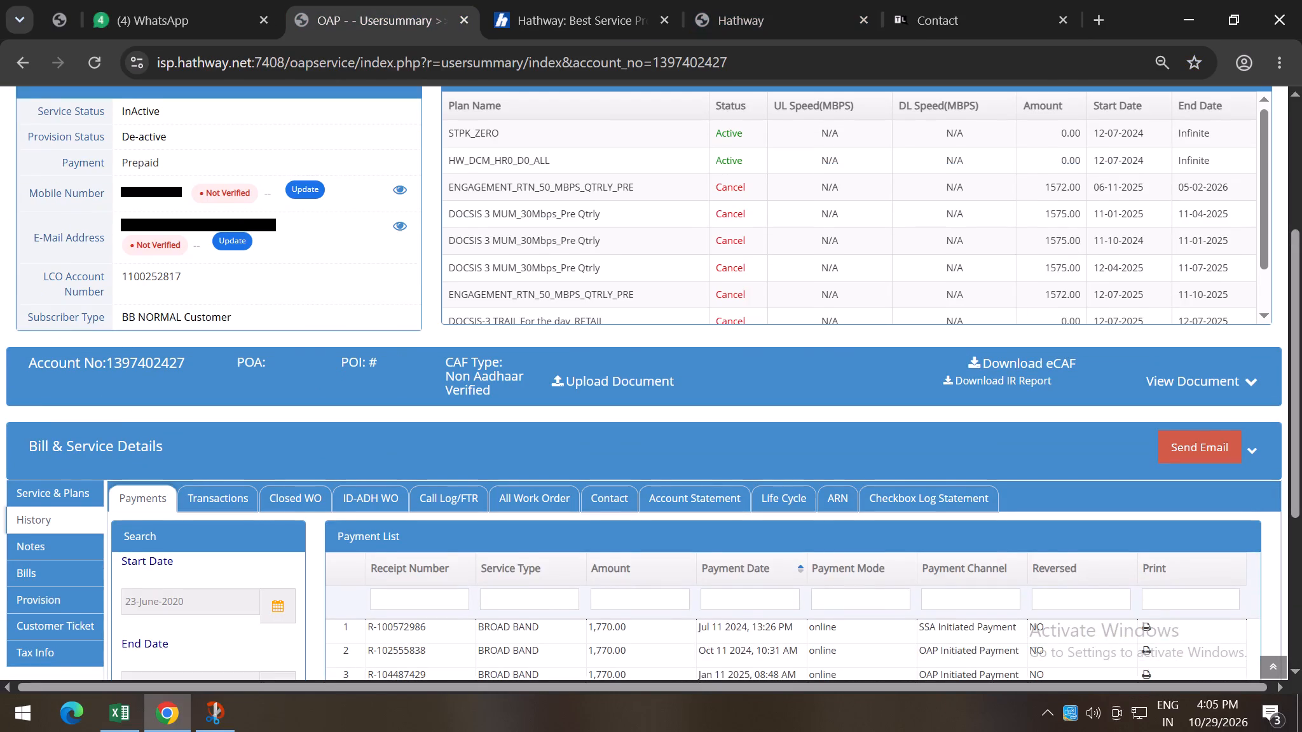
Check the Tubelight dialer and return to the customer's account page in OAP.
left_click(997, 15)
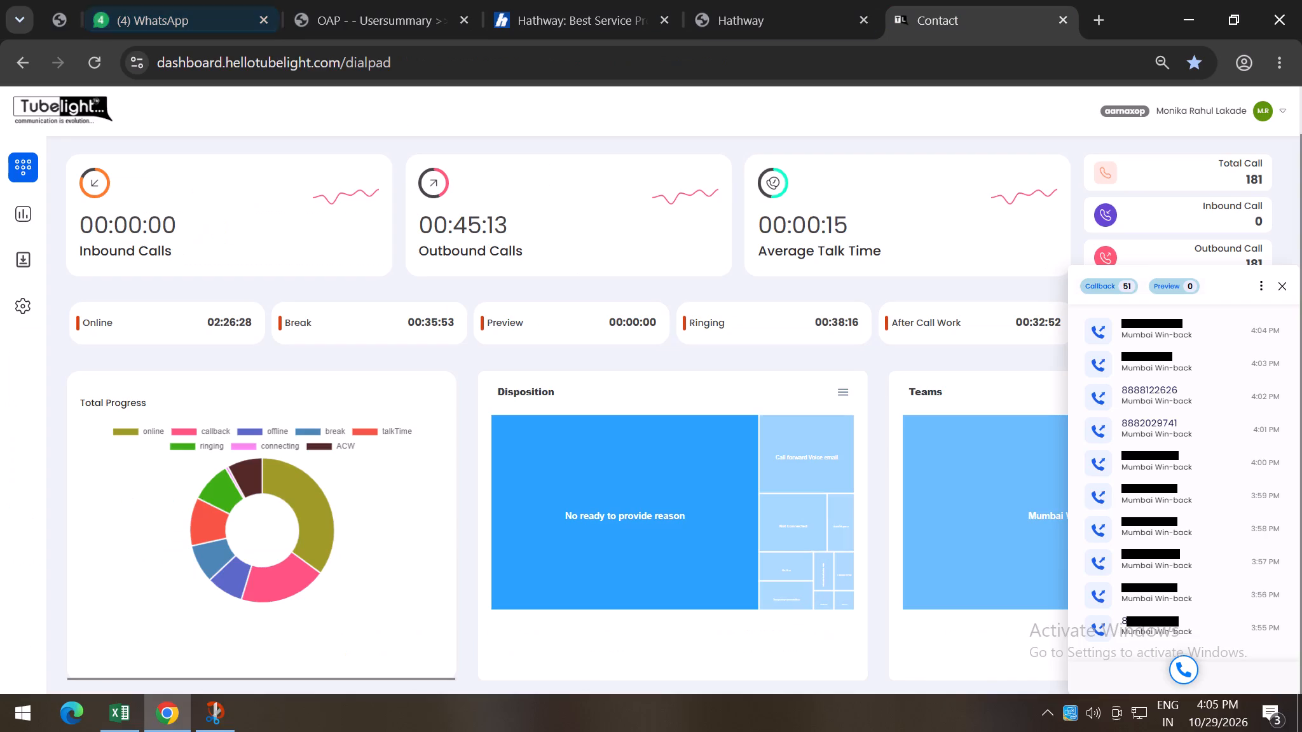
left_click(993, 10)
left_click(298, 6)
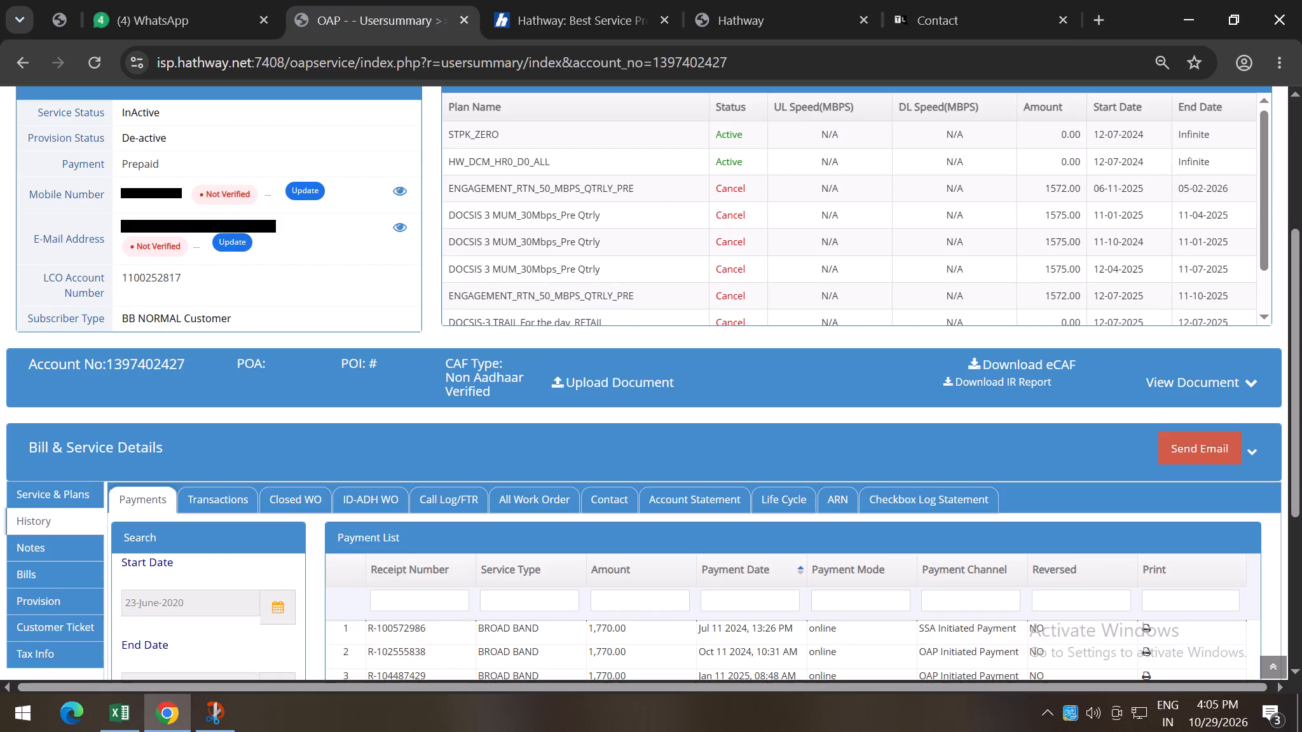
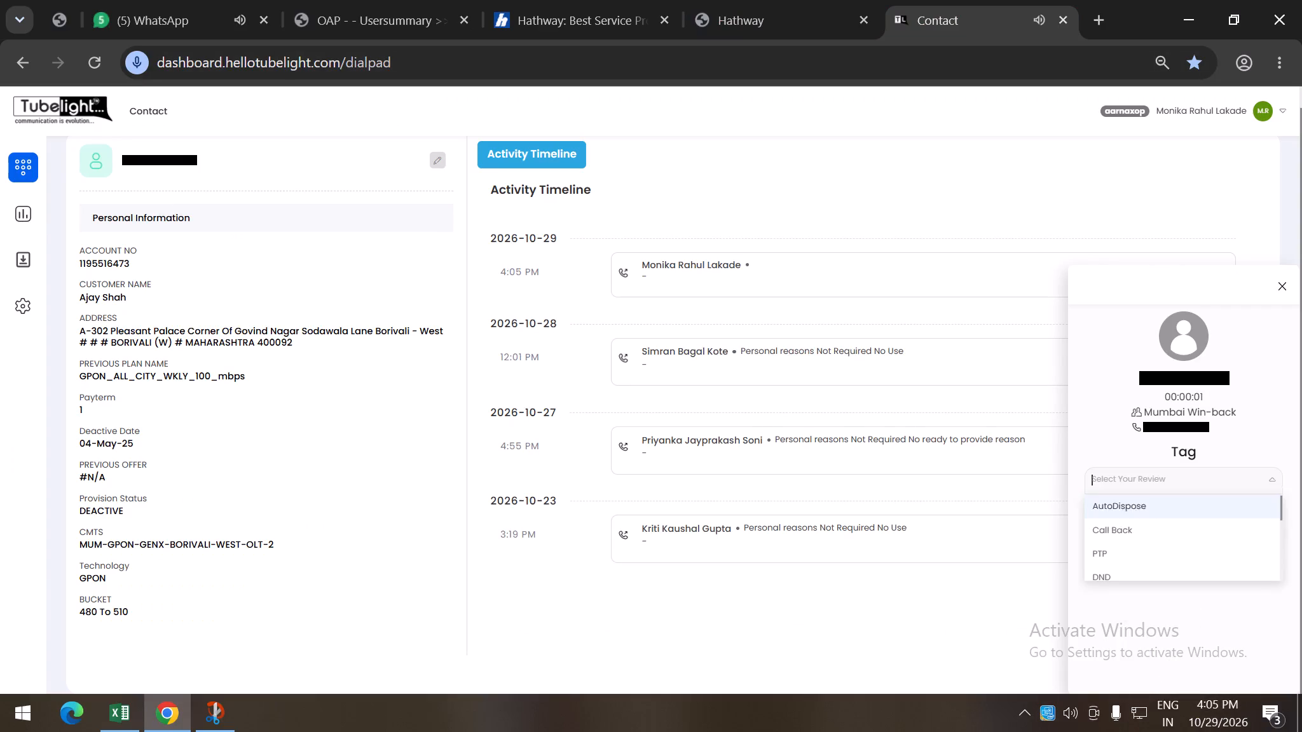
scroll(1155, 544, "down", 1)
left_click(1153, 540)
left_click_drag(1226, 478, 1217, 494)
left_click(1157, 560)
left_click_drag(1188, 498, 1188, 499)
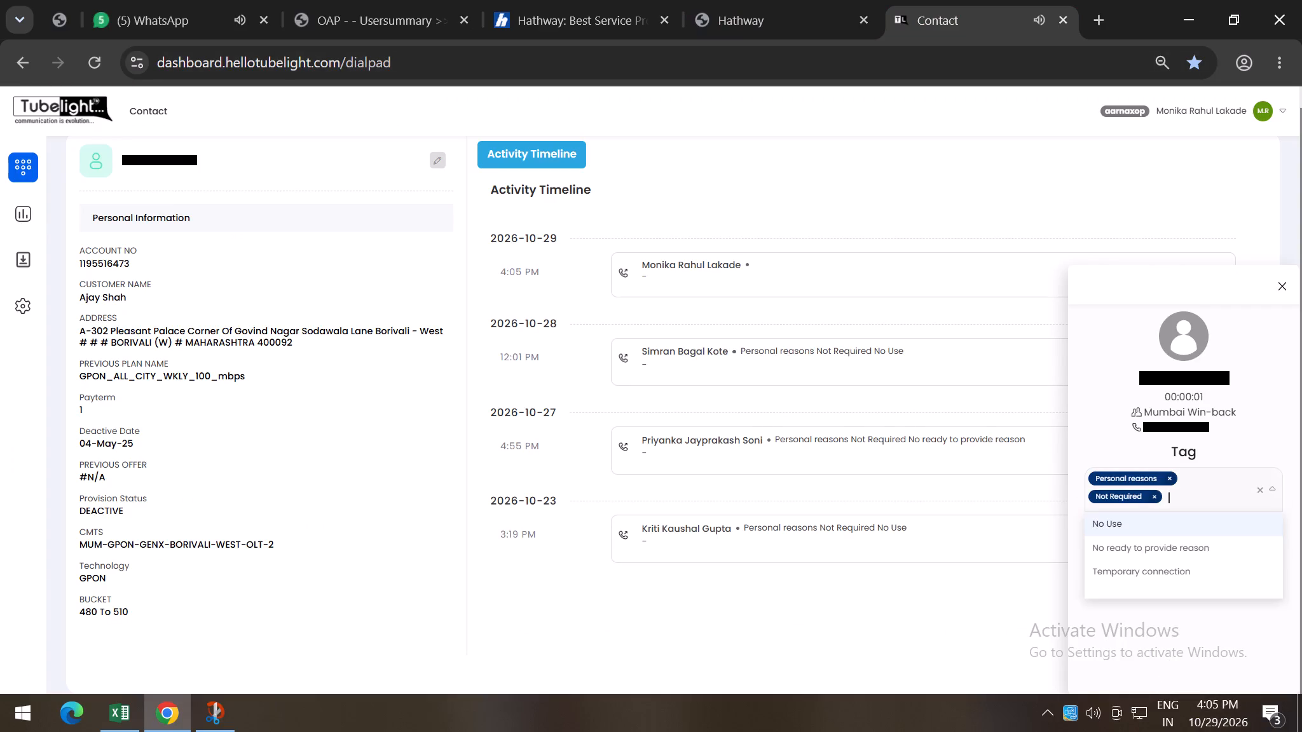
left_click_drag(1188, 499, 1187, 507)
left_click(1180, 535)
left_click(1182, 581)
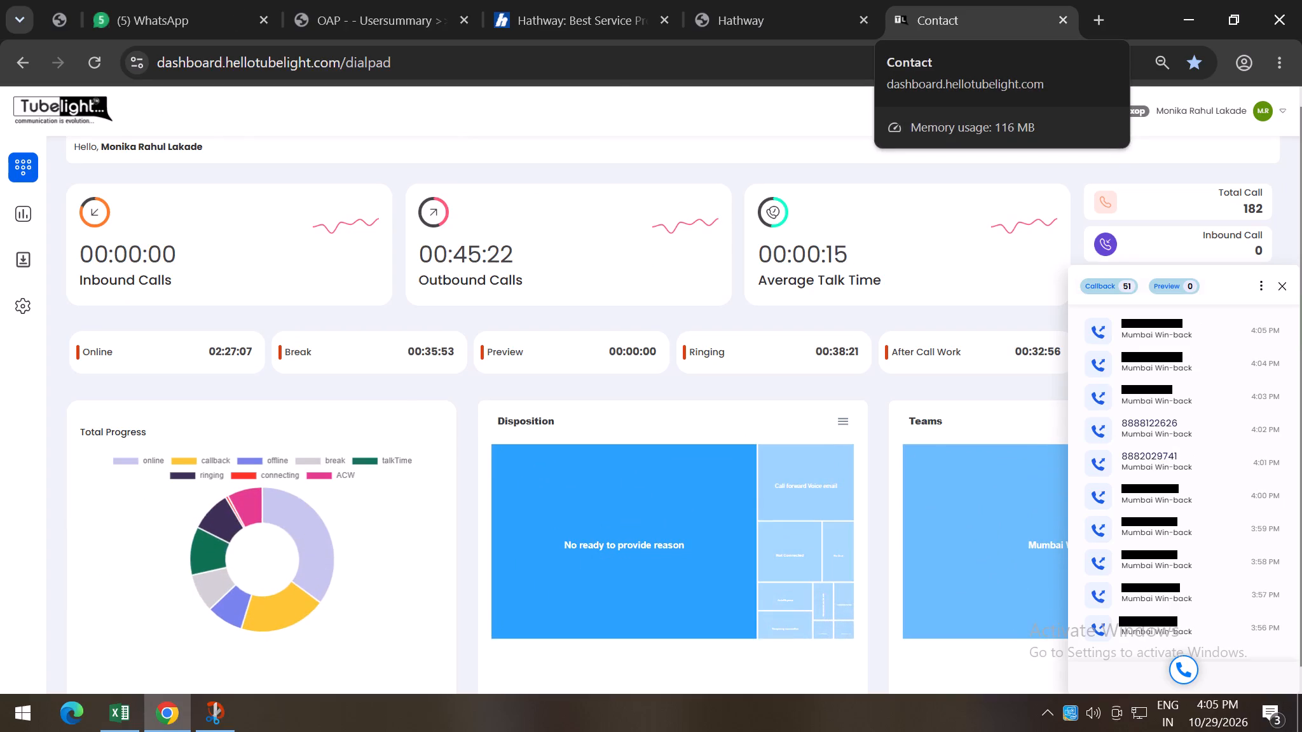
Return to the customer's account page and review the service details, active plan details and payment list.
left_click(339, 0)
scroll(216, 264, "up", 1)
scroll(266, 350, "up", 1)
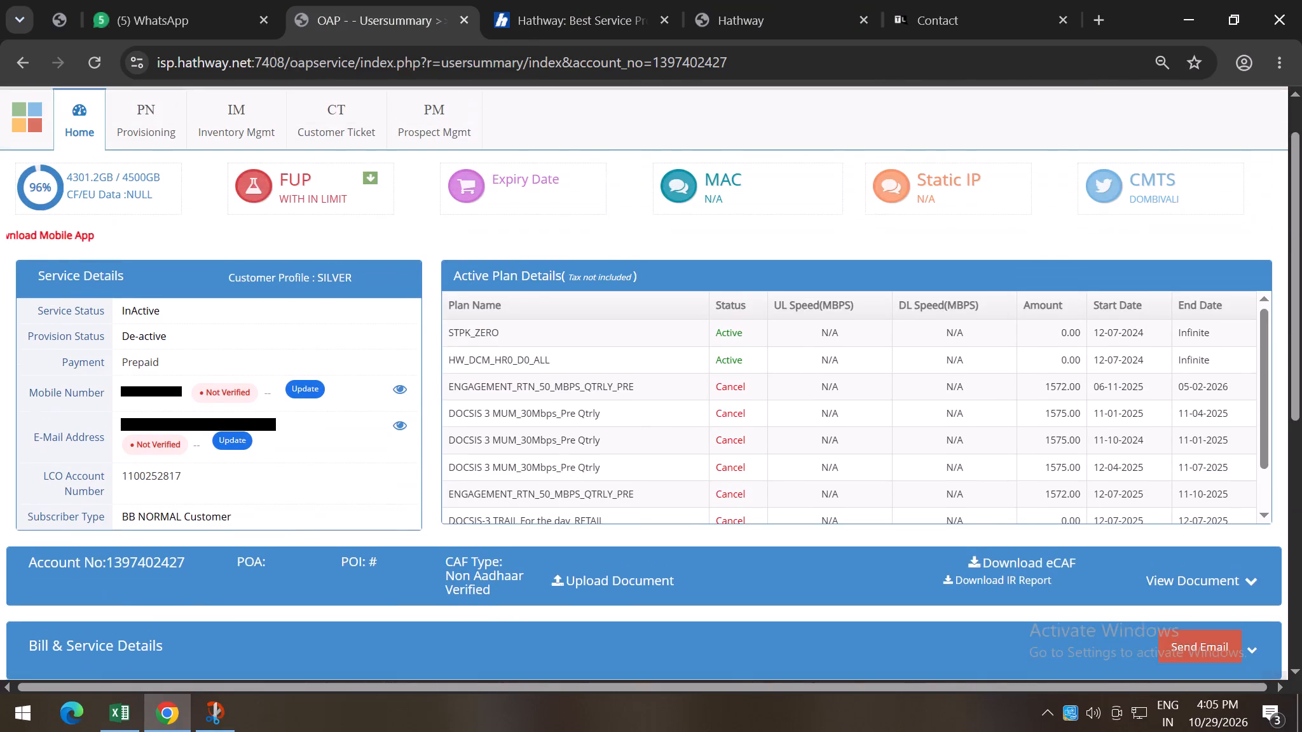
scroll(334, 424, "down", 1)
scroll(370, 322, "down", 1)
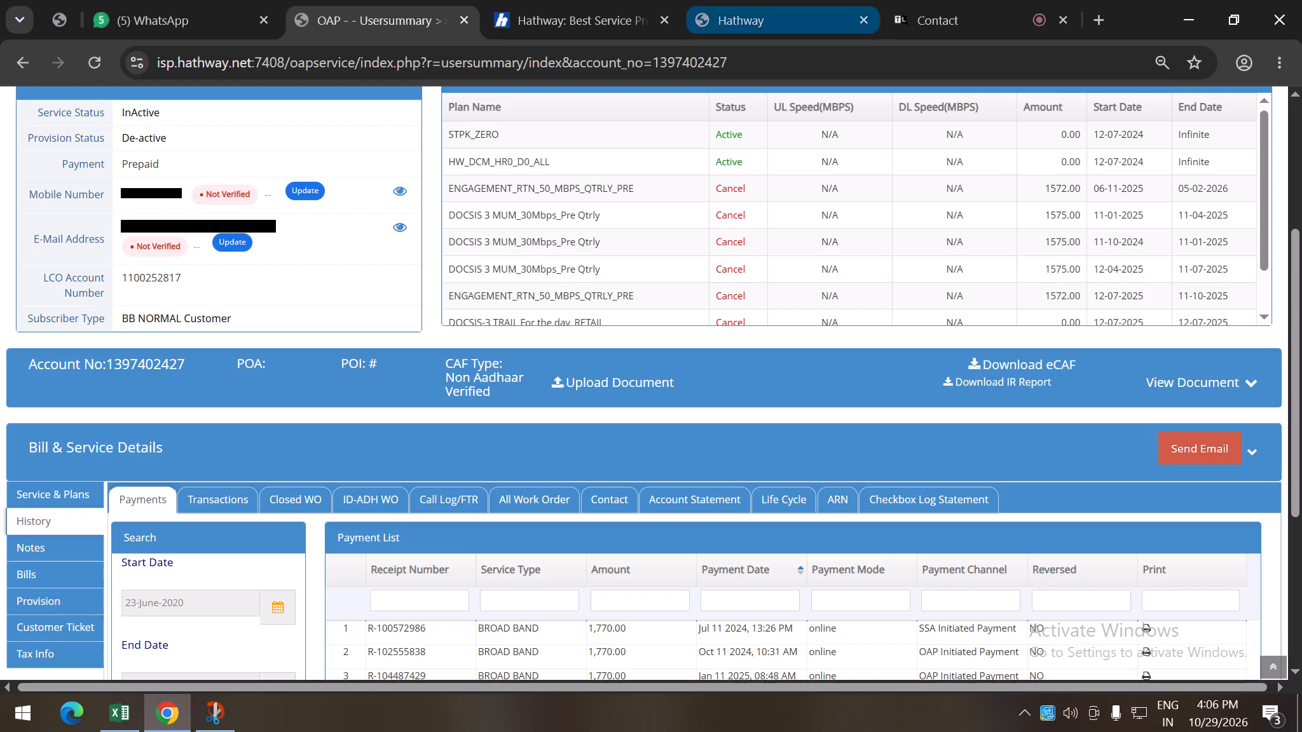
Switch to the dialer and end the active Mumbai Win-back call.
left_click(935, 0)
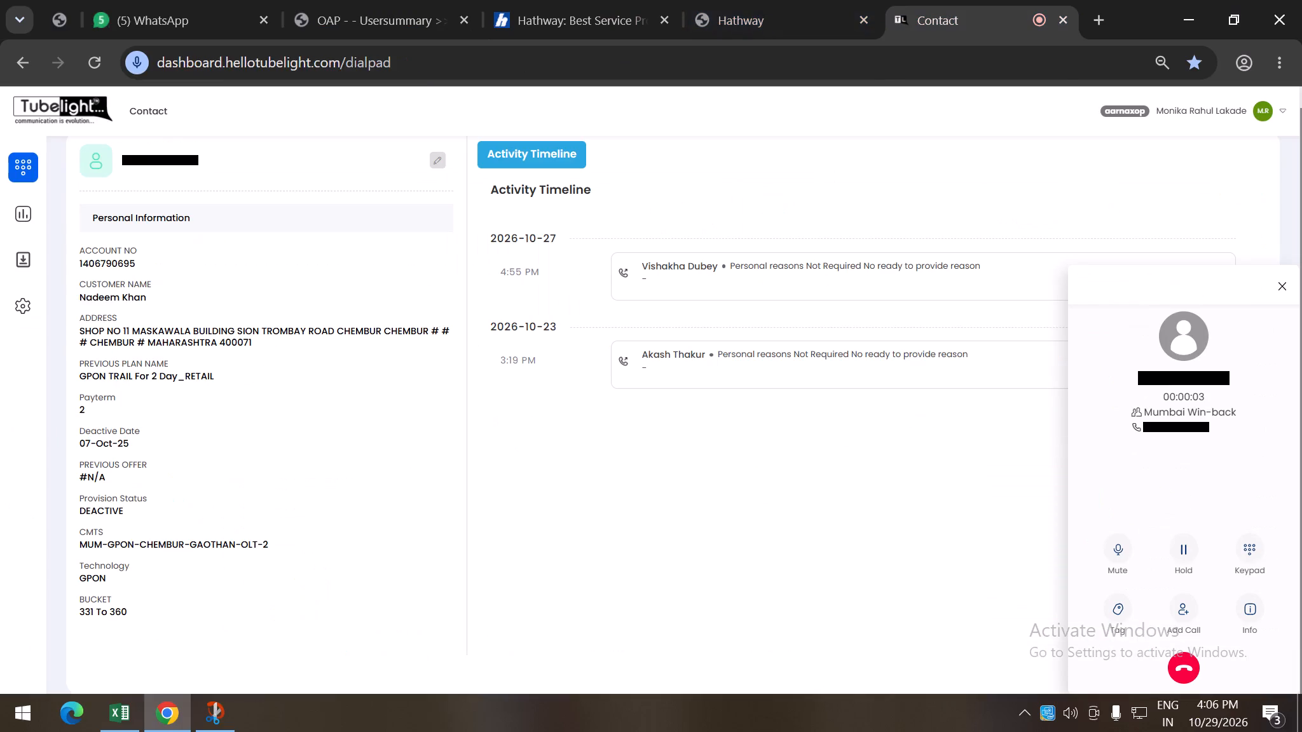
left_click(1196, 678)
left_click(1167, 660)
left_click(1170, 663)
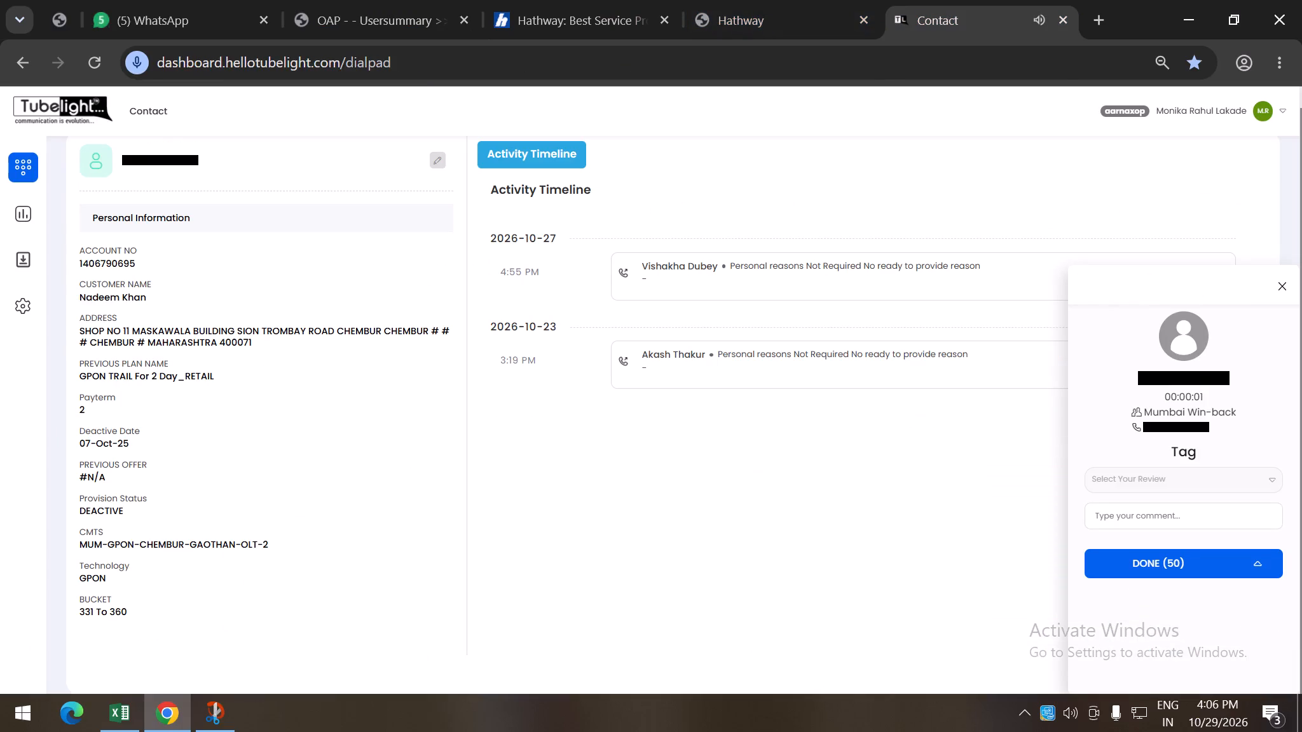
Tag the ended call as Personal reasons, Not Required, No ready to provide reason, and submit the tag.
left_click(1141, 482)
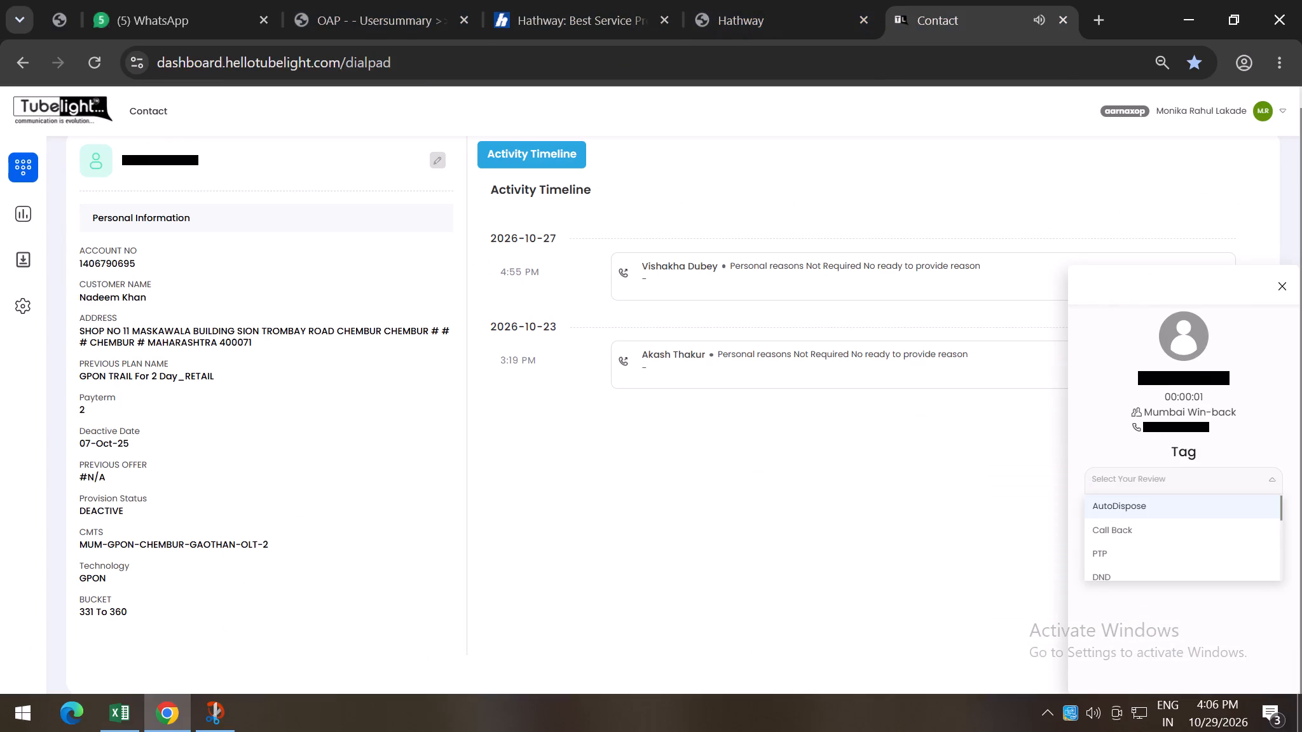
left_click(340, 0)
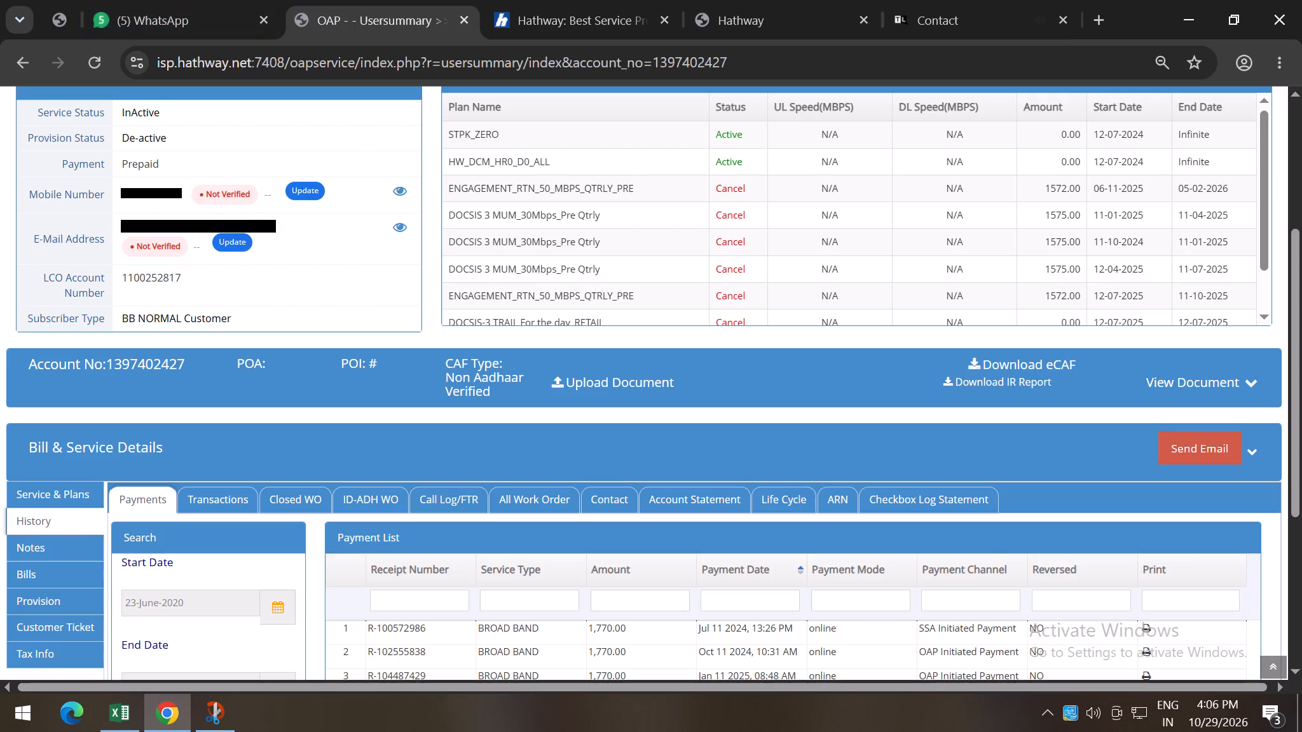
left_click(951, 0)
left_click(1123, 477)
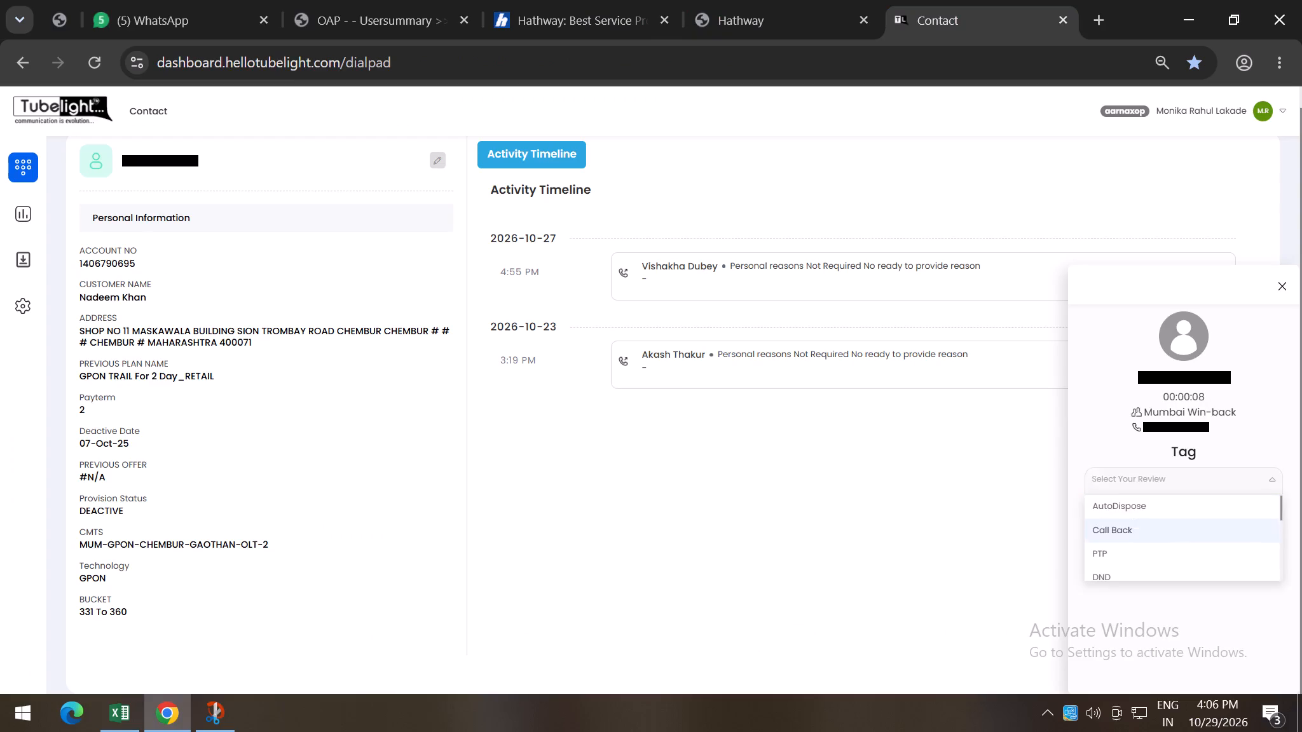
scroll(1127, 542, "down", 1)
left_click(1127, 542)
left_click(1189, 472)
left_click(1156, 544)
left_click_drag(1198, 486, 1200, 505)
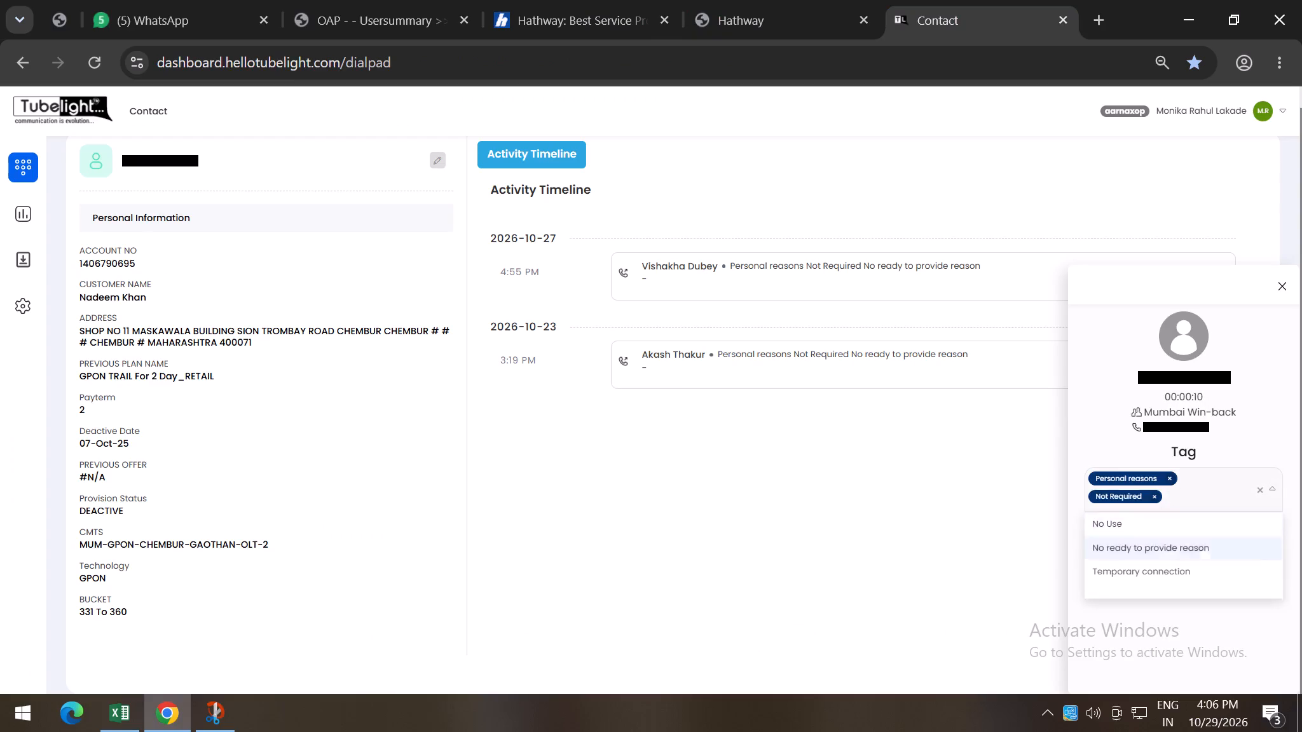
left_click(1199, 548)
left_click(1181, 607)
Open the dialer's callback list and highlight the mobile number on the customer's account page.
left_click(1107, 290)
left_click(345, 0)
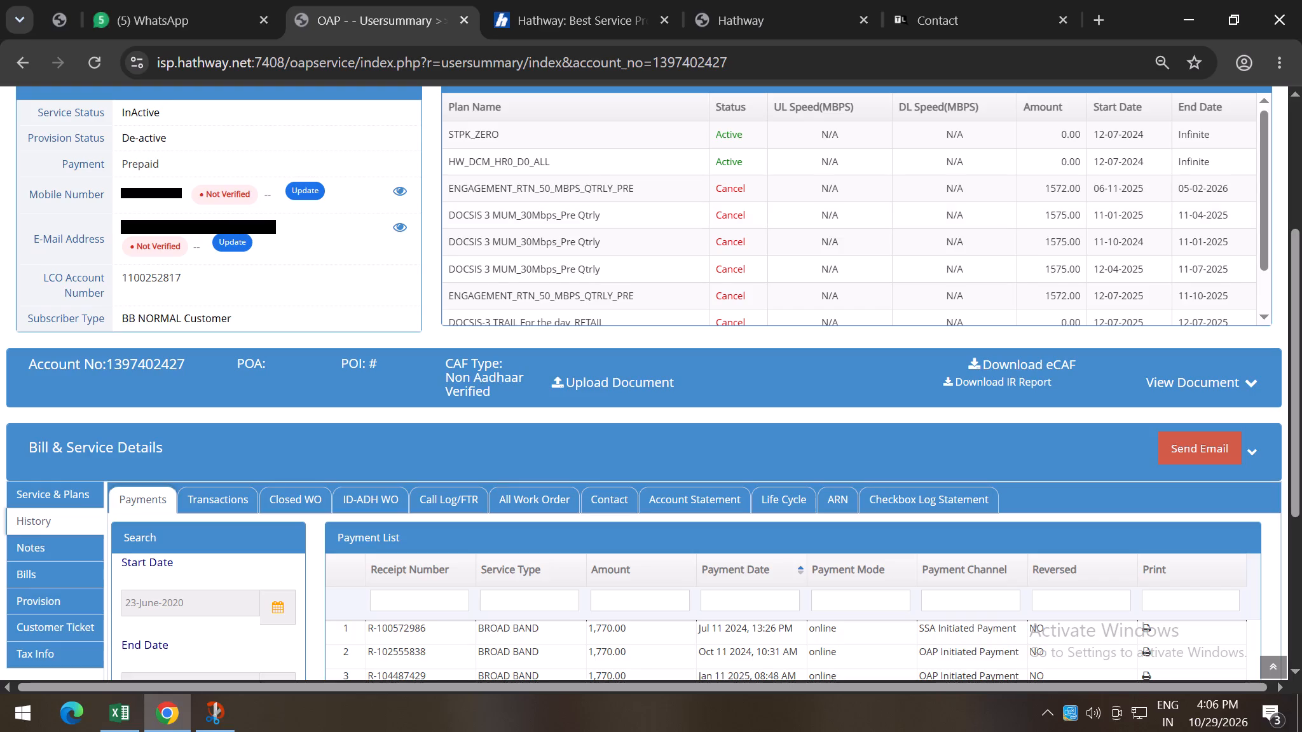
double_click(135, 193)
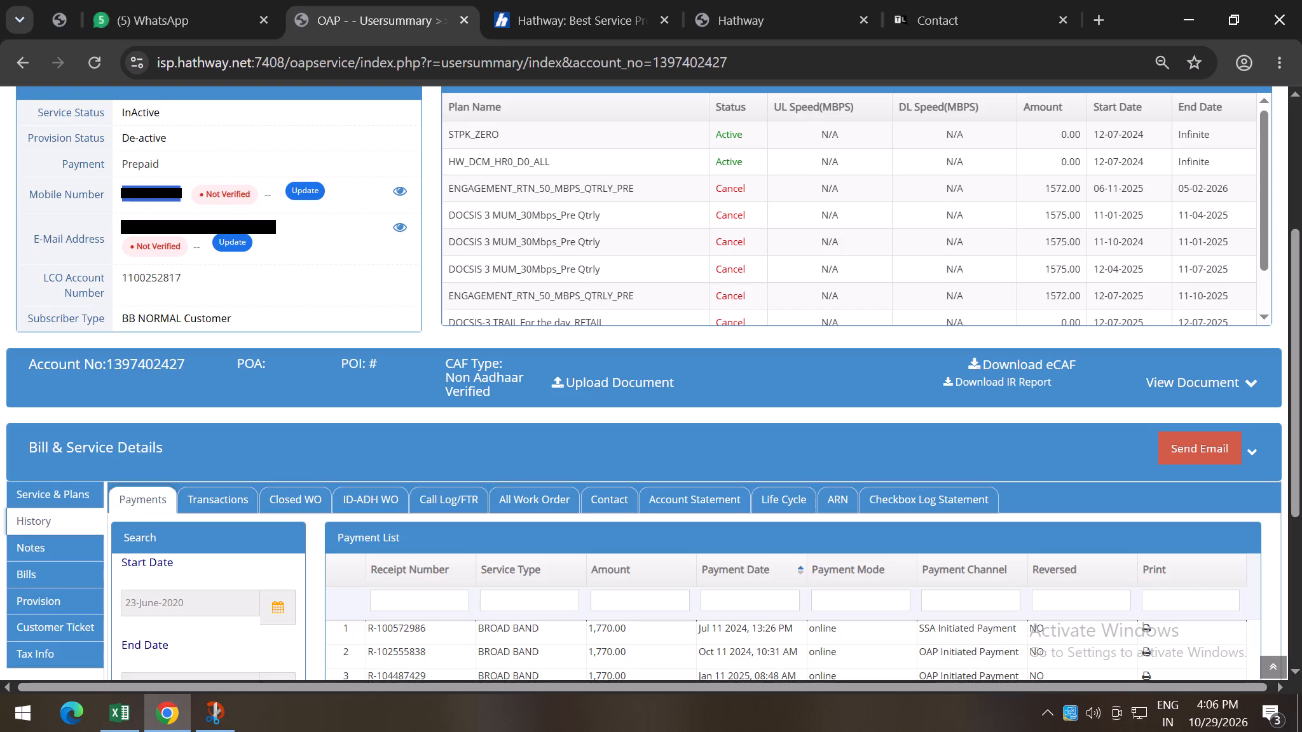
left_click(135, 193)
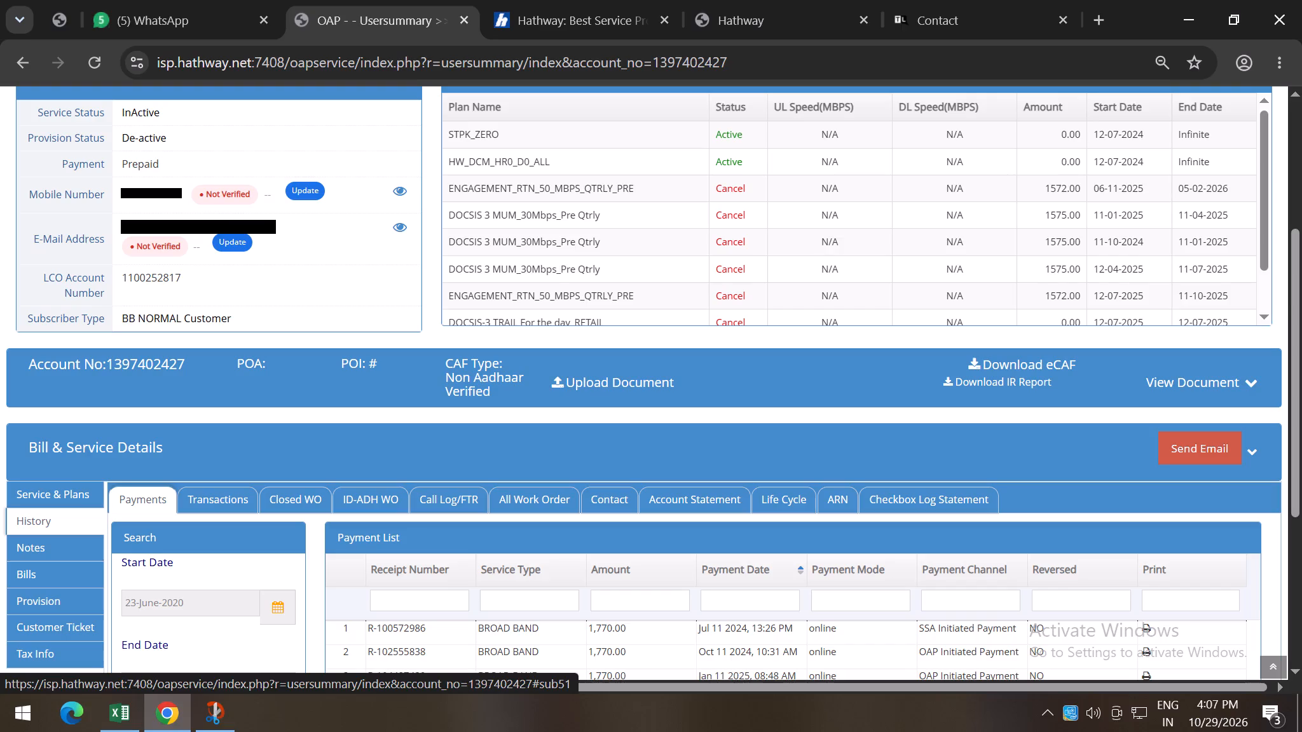
Return to the dialer and leave the callback list for the recent calls.
left_click(1037, 0)
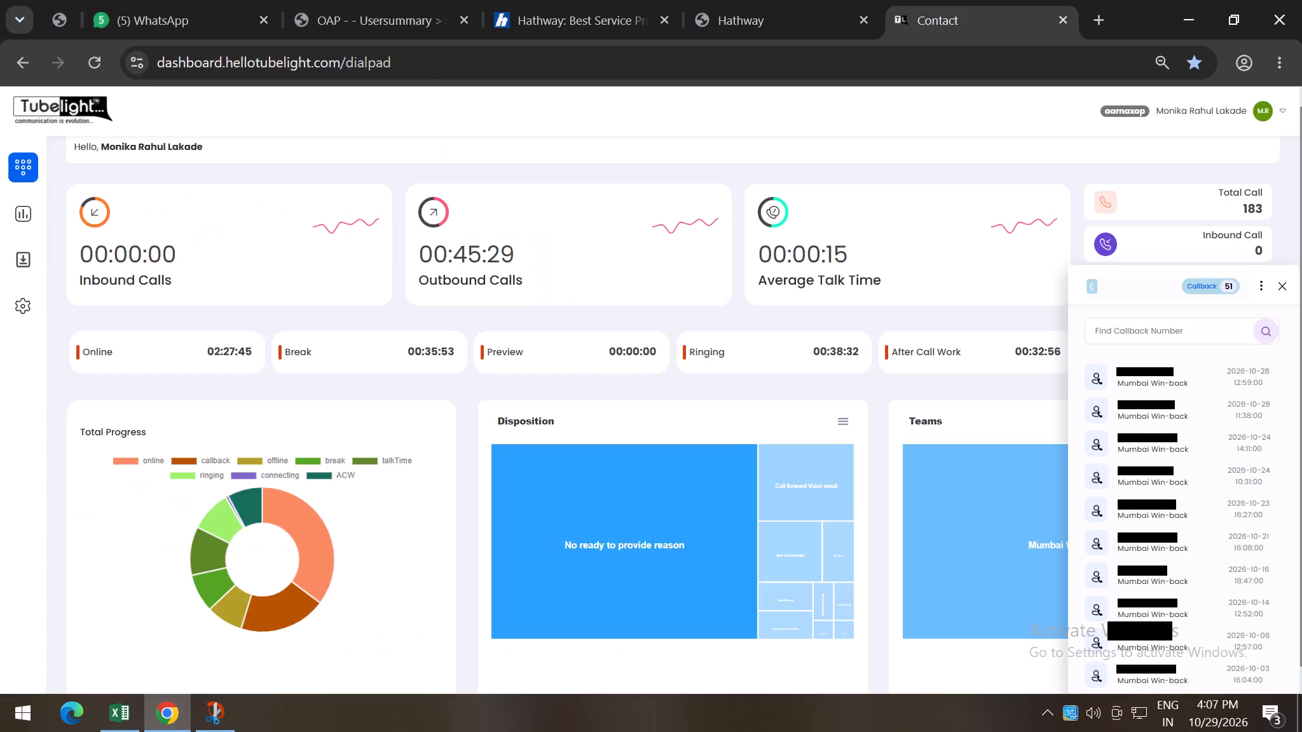
left_click(1087, 278)
left_click(1092, 287)
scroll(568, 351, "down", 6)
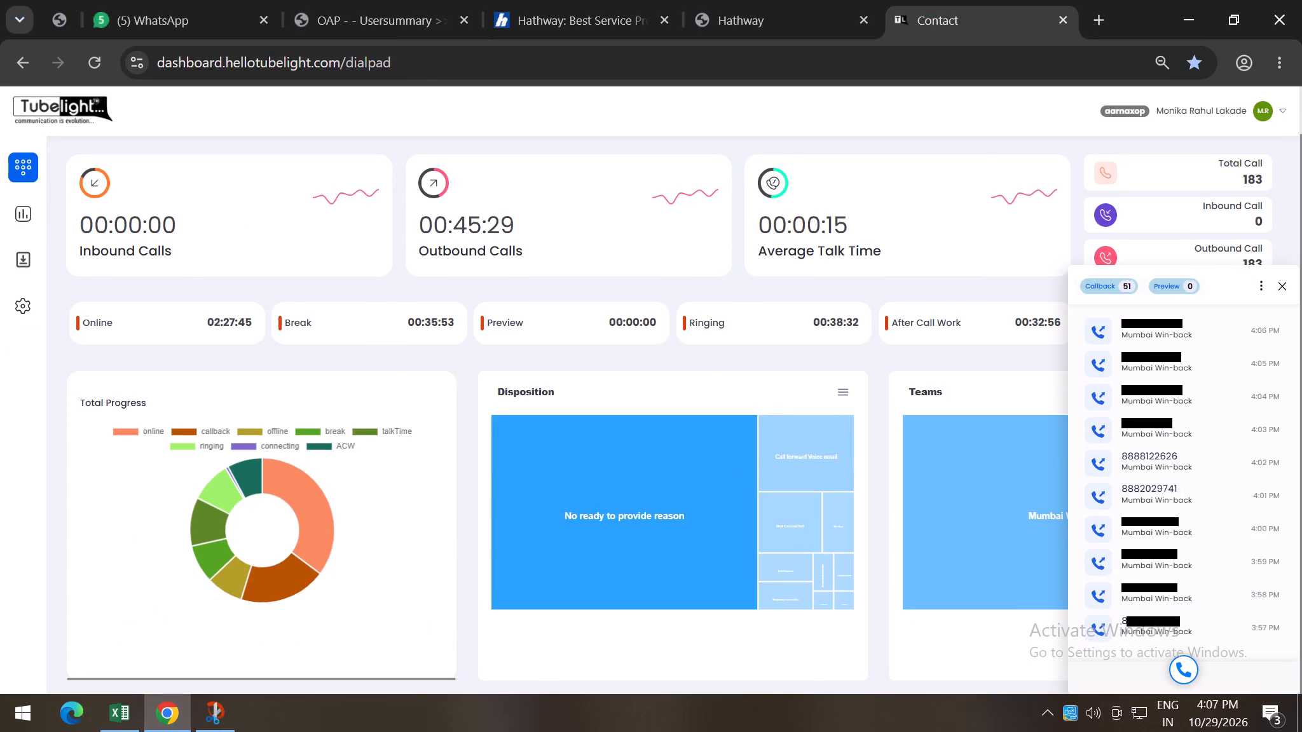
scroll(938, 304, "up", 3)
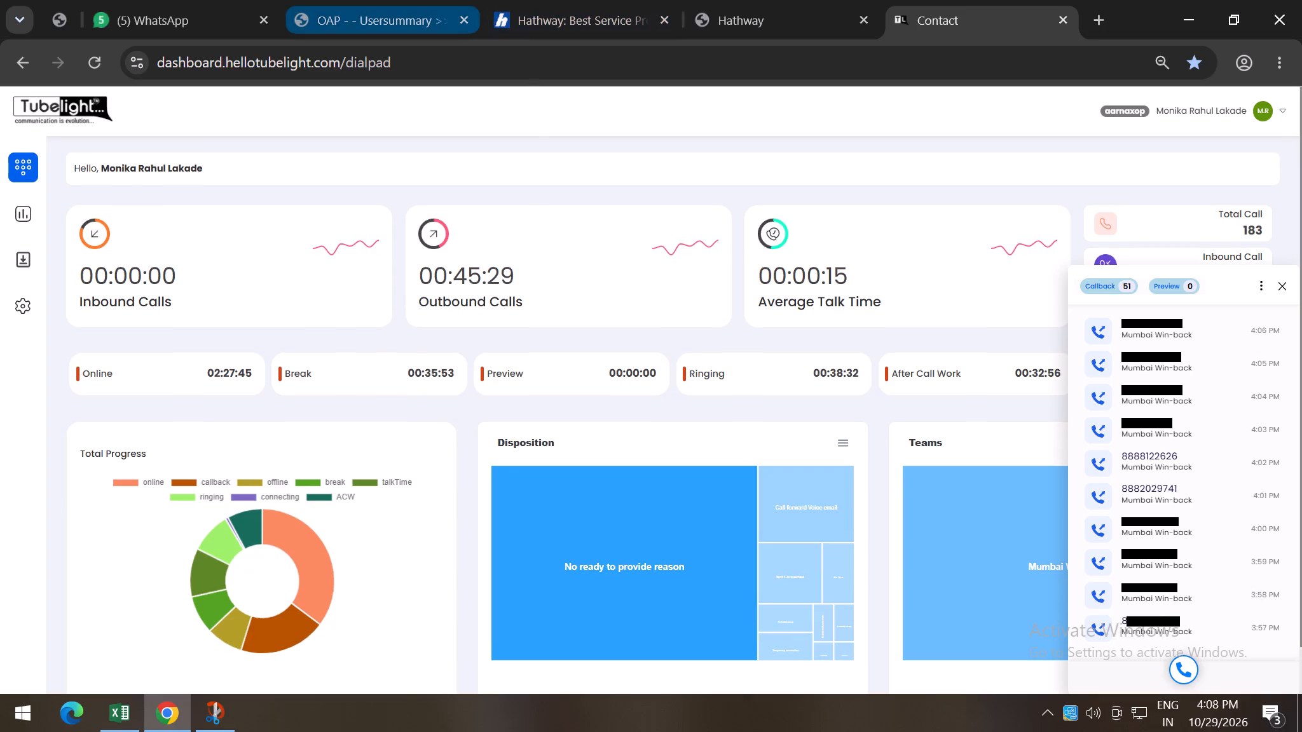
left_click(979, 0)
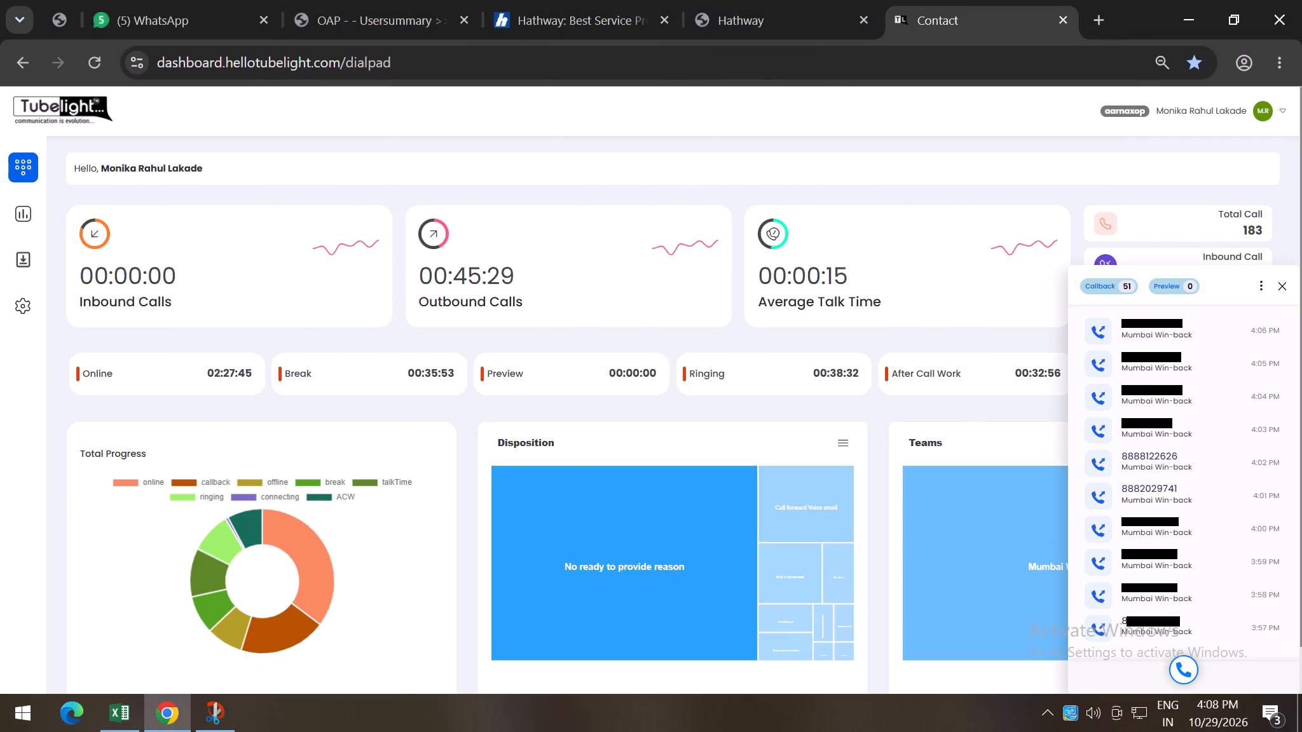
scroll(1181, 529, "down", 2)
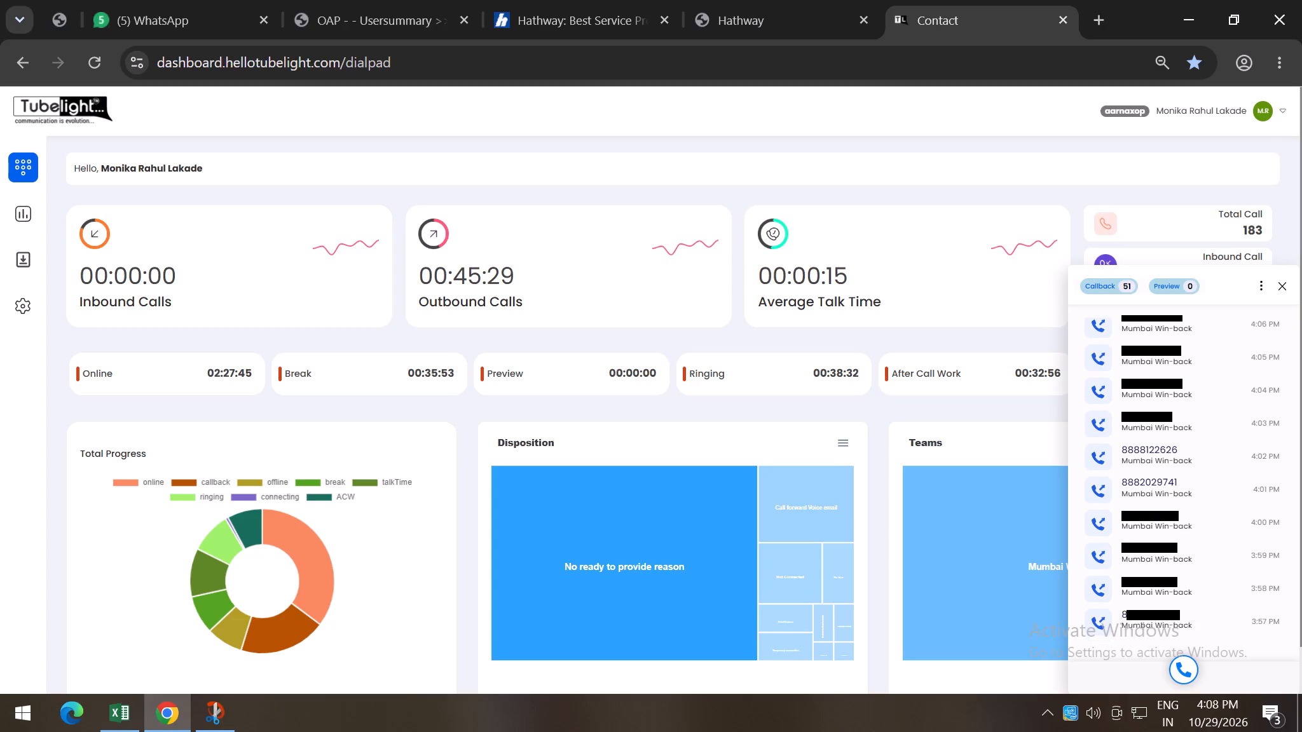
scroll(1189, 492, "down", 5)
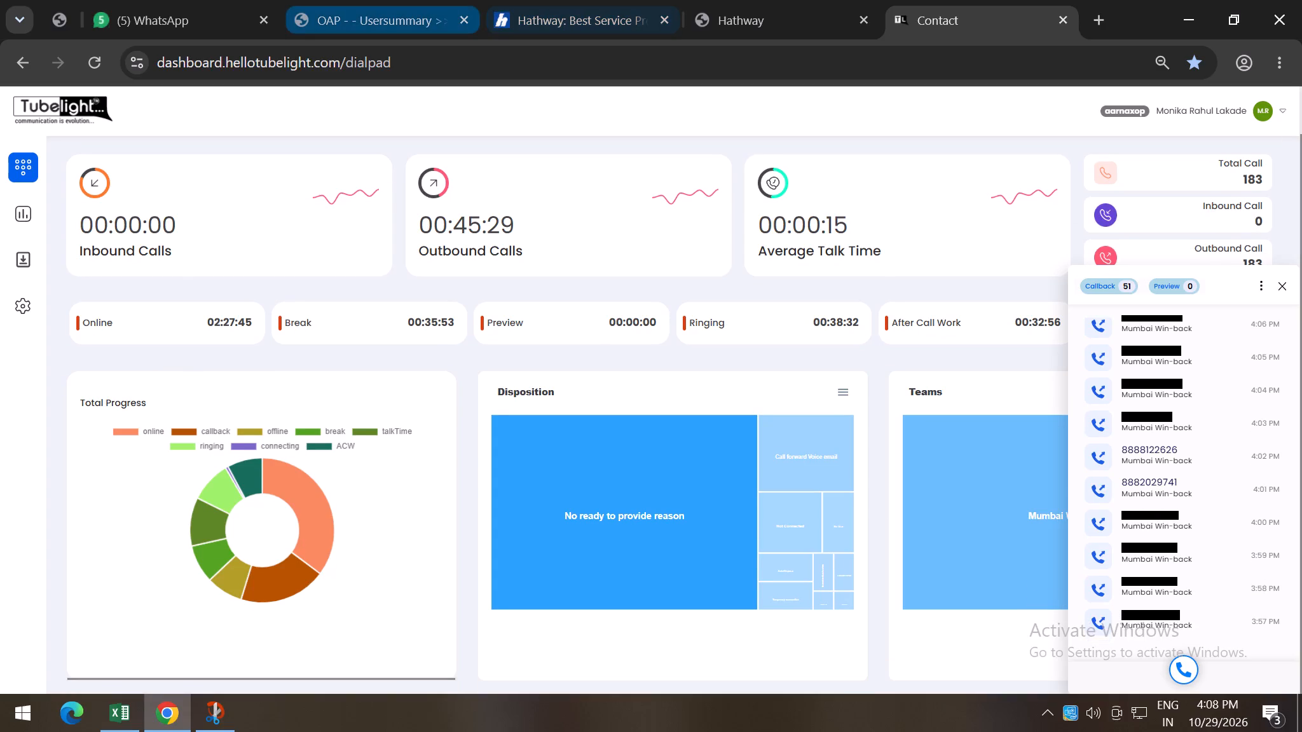
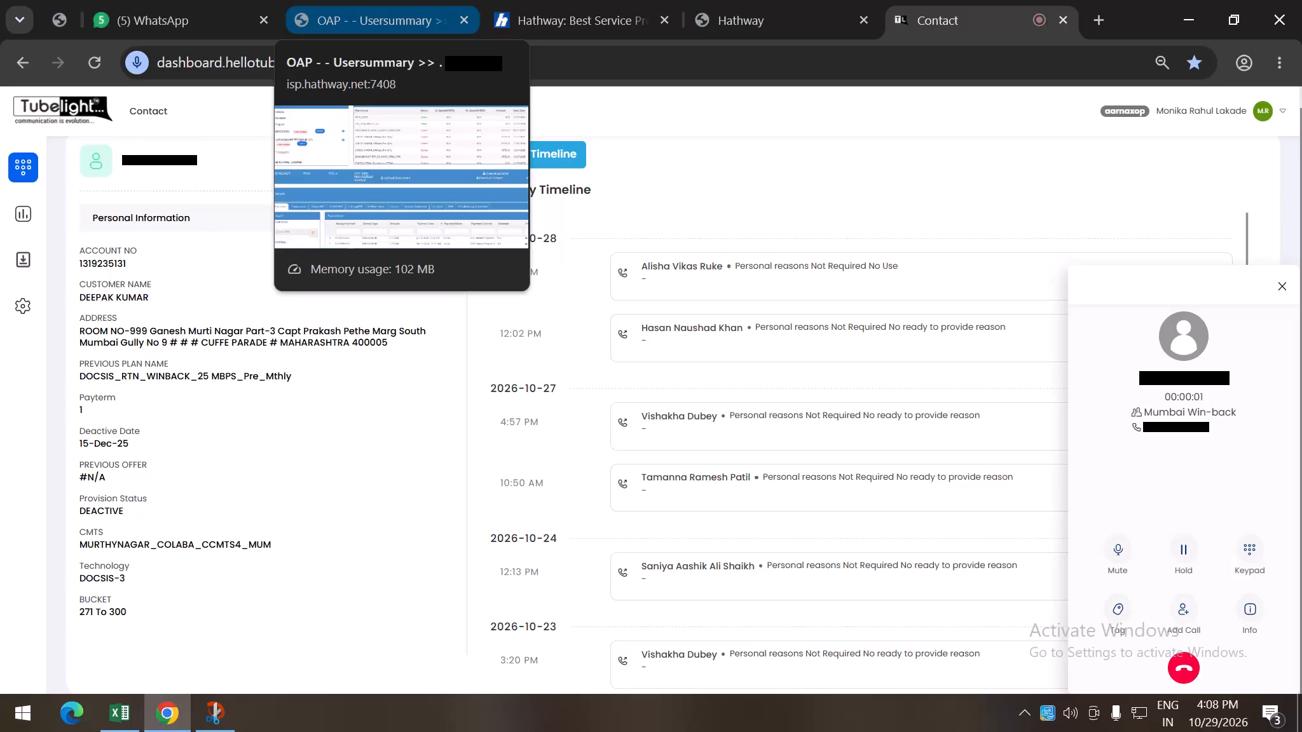
End the active Mumbai Win-back call.
left_click(1176, 665)
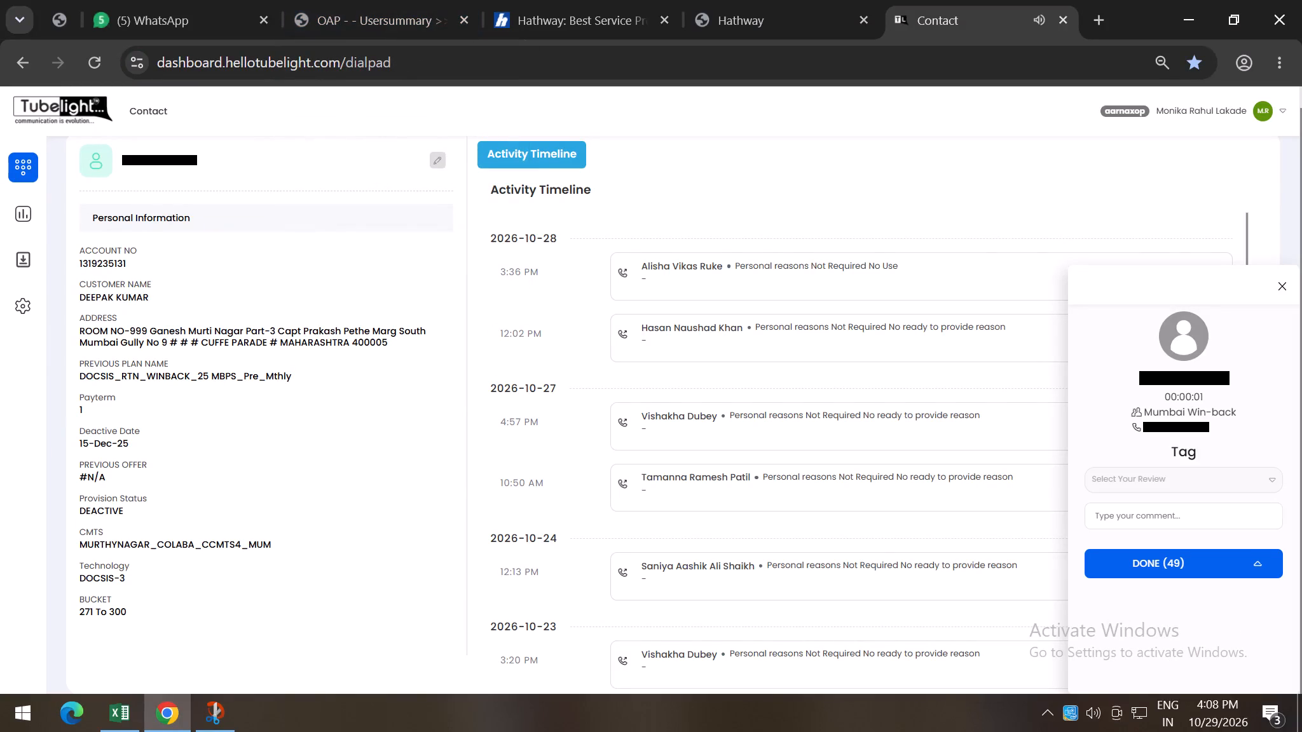
Tag the ended call with Personal reasons as the first review level and open the choice of the following tag.
left_click(1111, 468)
scroll(1126, 541, "down", 1)
left_click(1128, 543)
left_click(1188, 480)
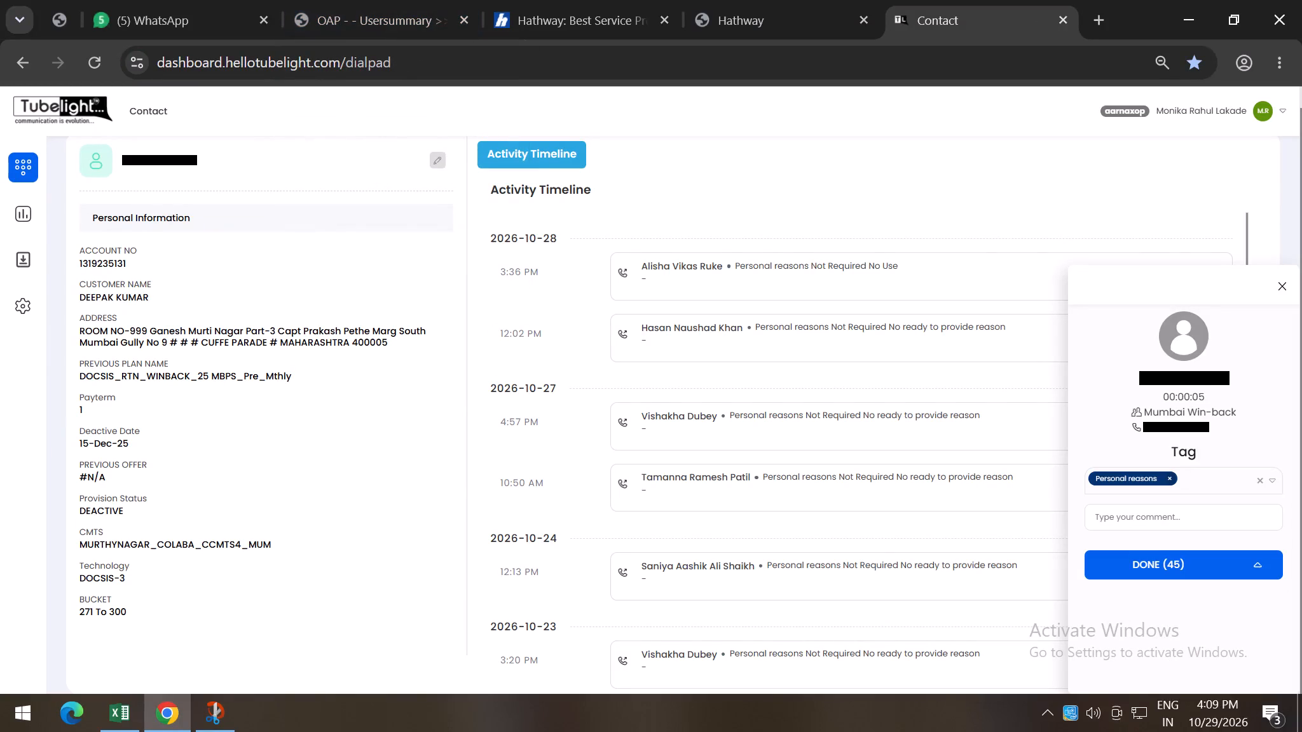
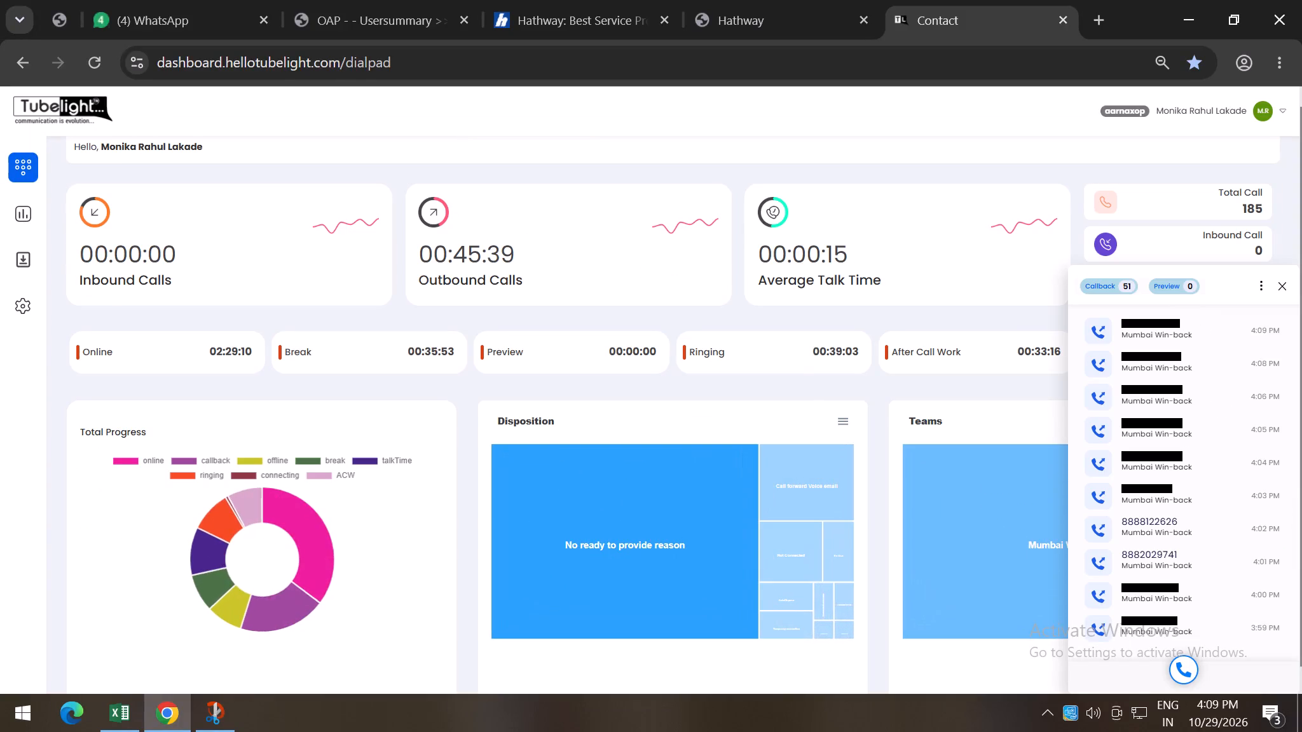
Switch from the dialer to the Hathway payment transaction summary page.
left_click(769, 0)
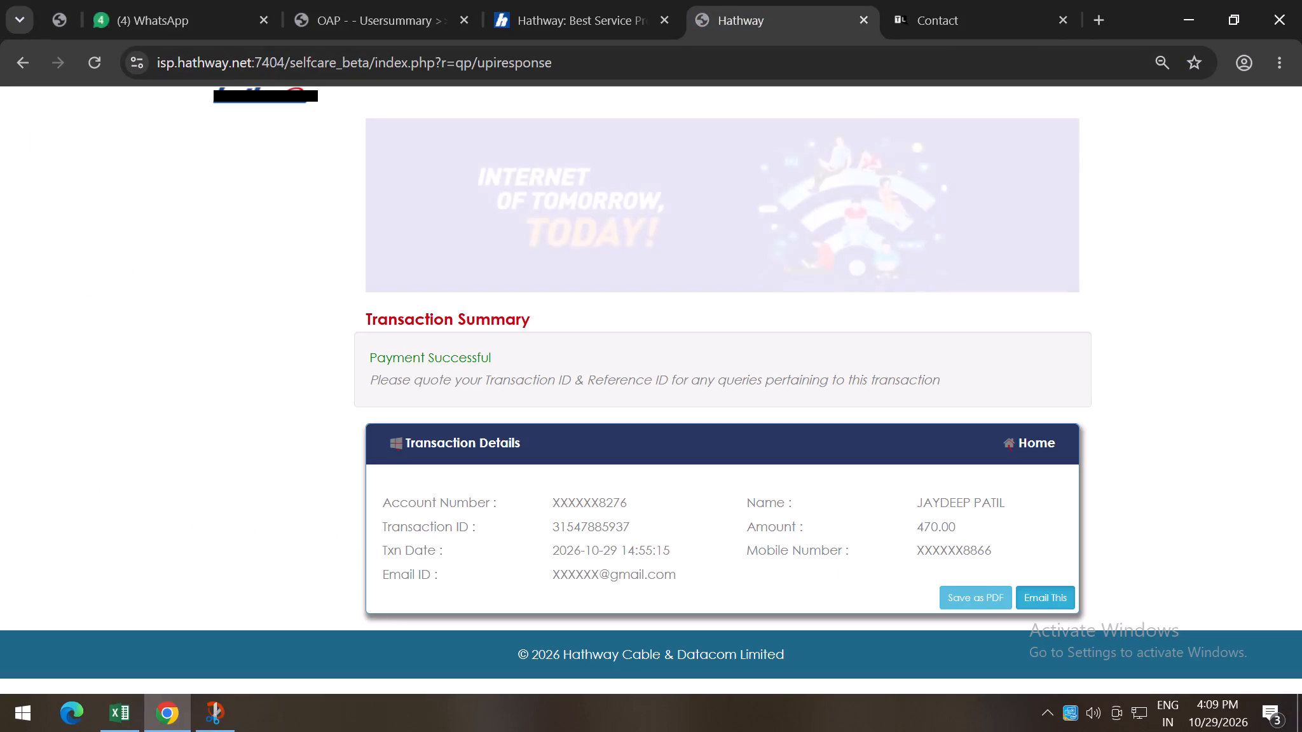
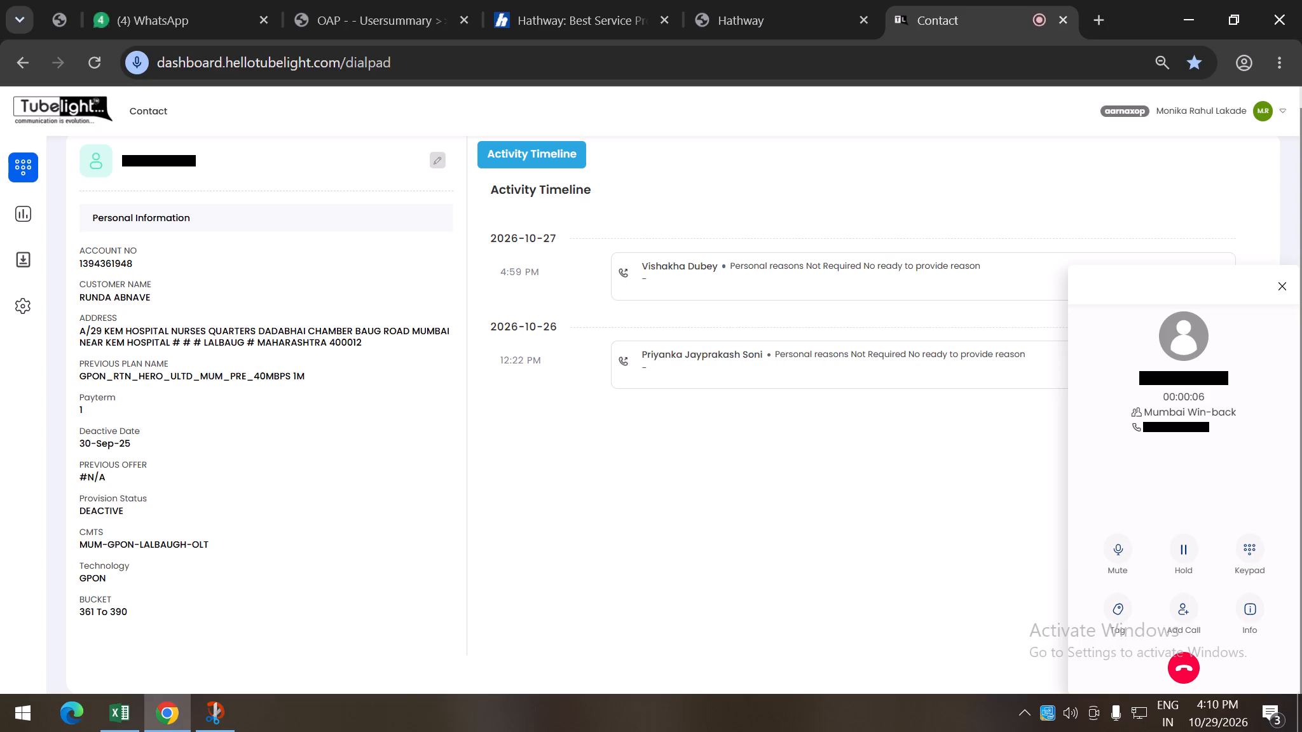
End the active Mumbai Win-back call and tag it as Not Connect, Not Contactable, Call forward Voice email.
left_click(1178, 664)
left_click(1134, 480)
scroll(1130, 563, "down", 1)
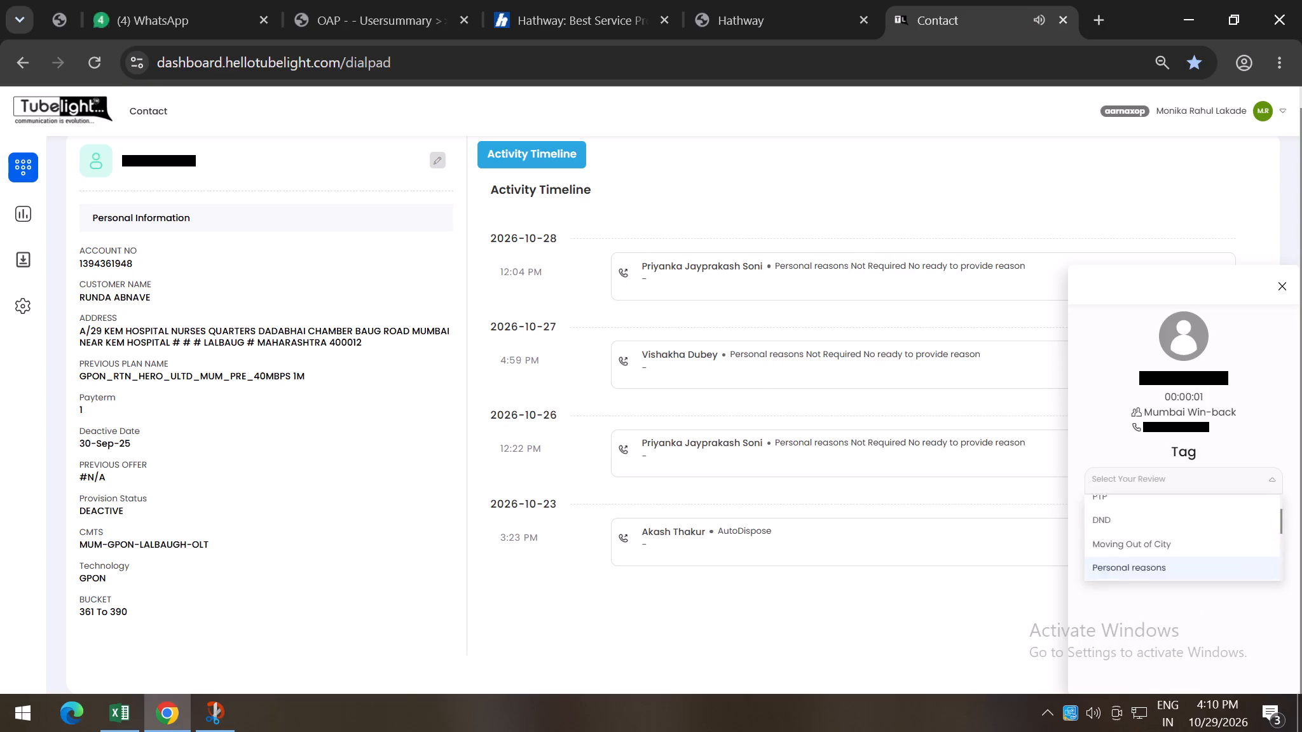
scroll(1130, 569, "down", 1)
left_click(1143, 566)
left_click(1188, 483)
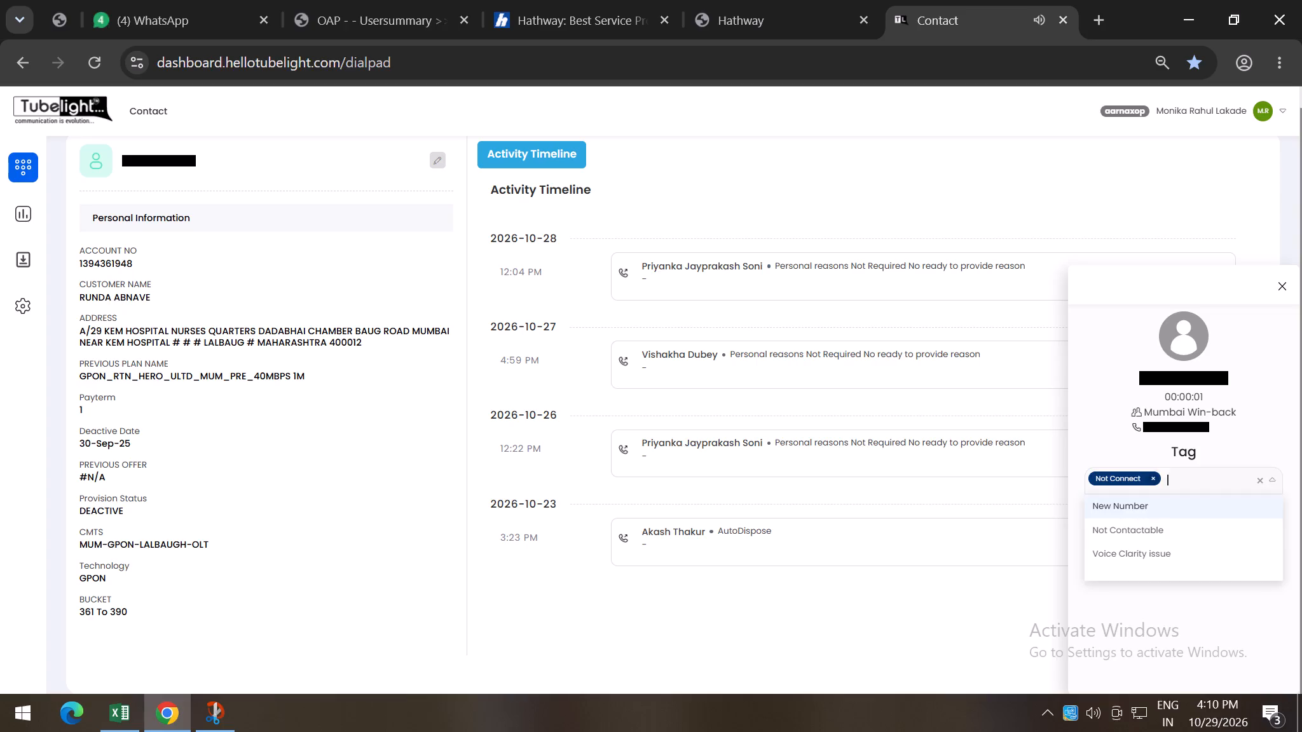
left_click(1150, 523)
left_click_drag(1220, 494, 1217, 499)
scroll(1125, 574, "down", 2)
left_click(1175, 534)
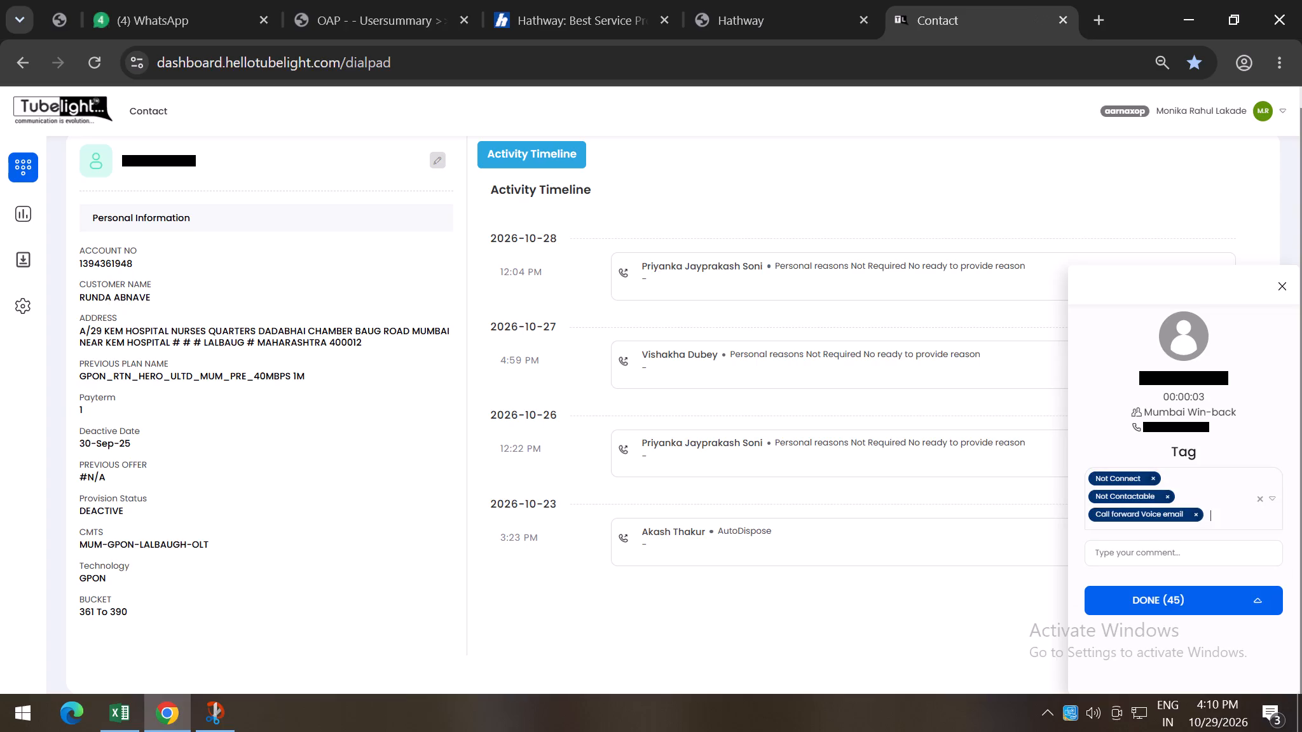
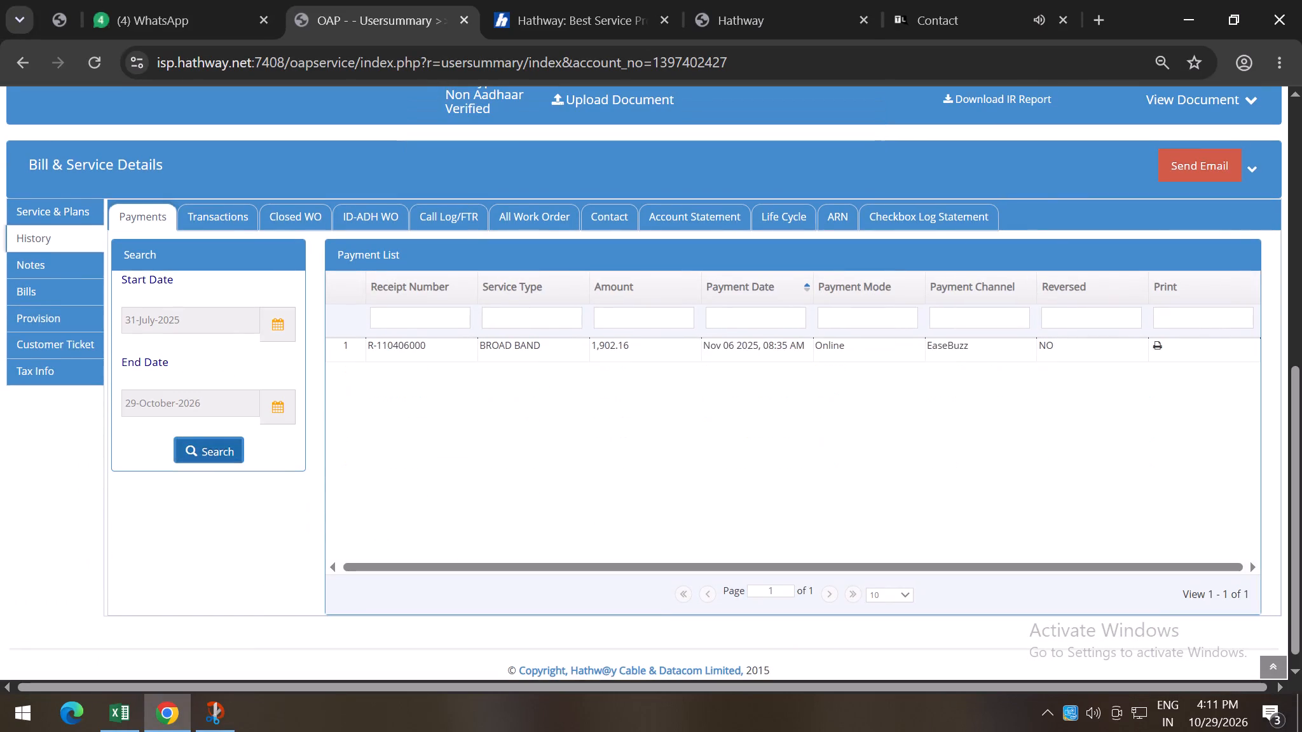
Switch to the dialer and tag the ended Mumbai Win-back call as Personal reasons, Not Required.
left_click(973, 0)
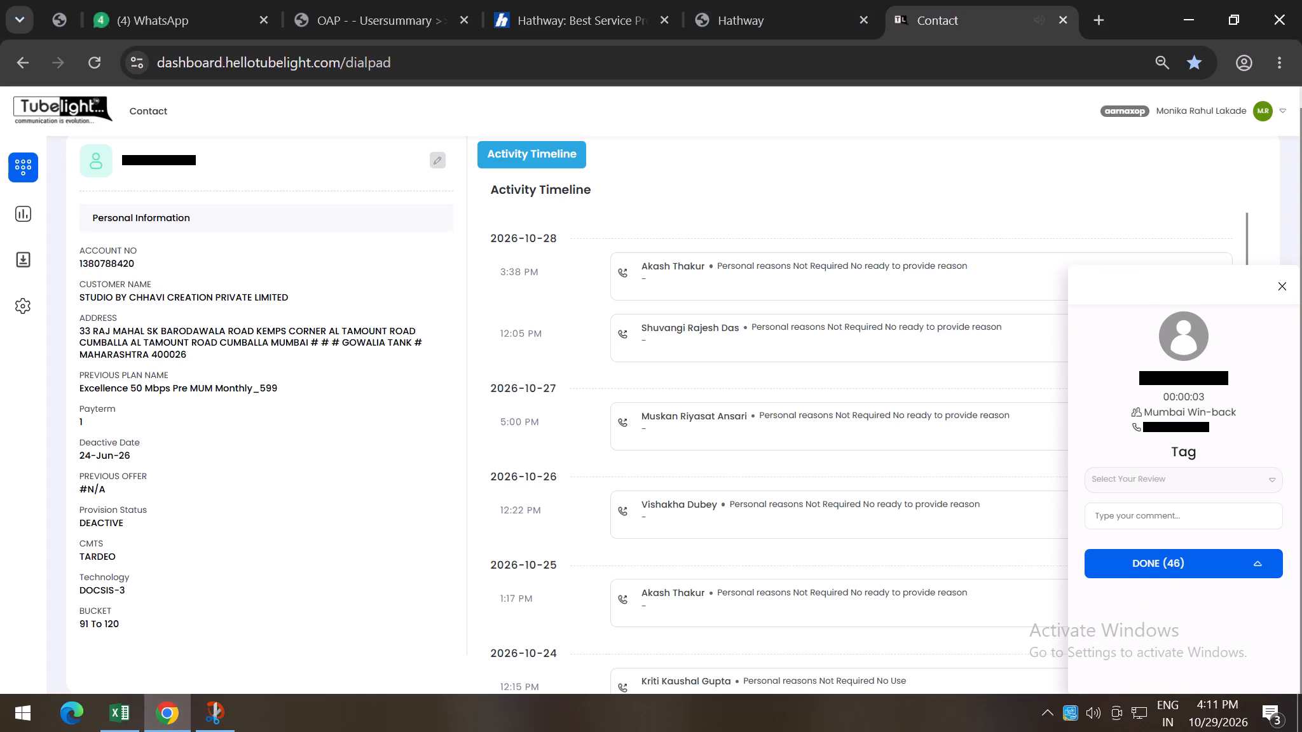
left_click_drag(1135, 480, 1110, 537)
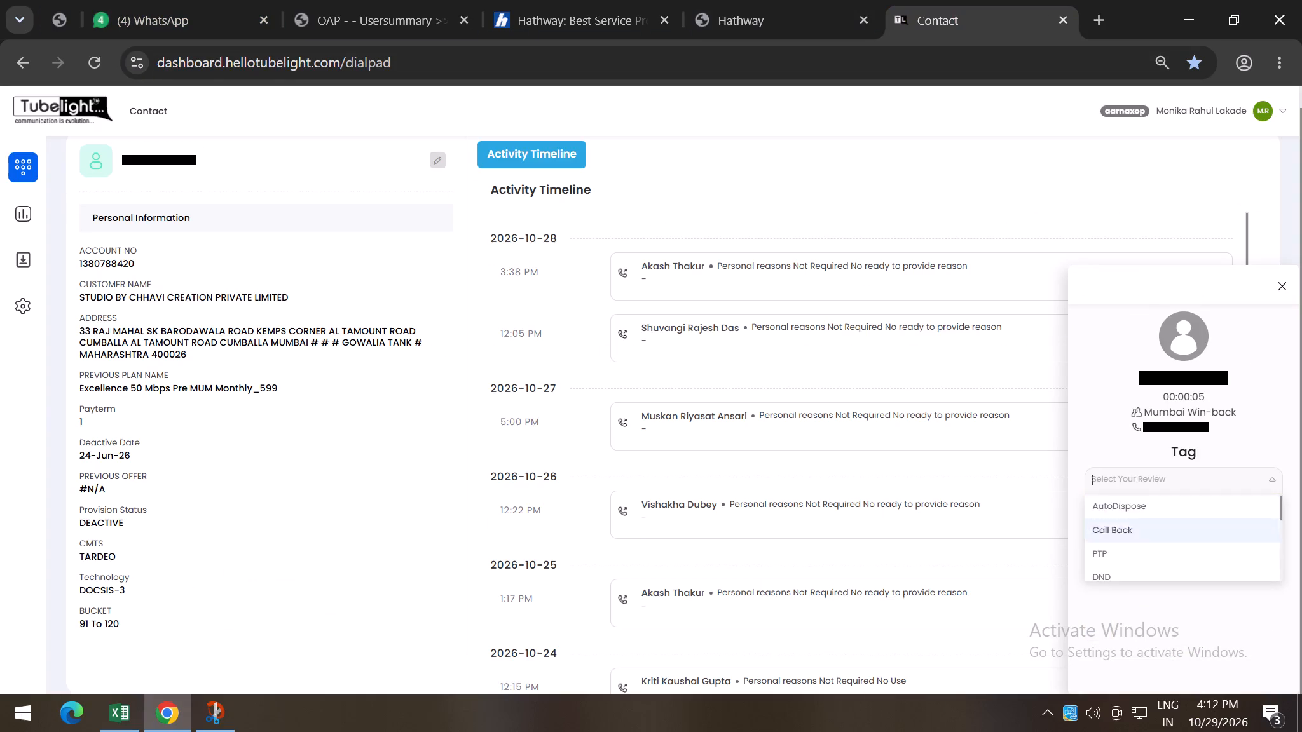
scroll(1113, 550, "down", 1)
left_click(1120, 546)
left_click(1206, 457)
left_click_drag(1197, 485, 1191, 494)
left_click_drag(1143, 555, 1159, 530)
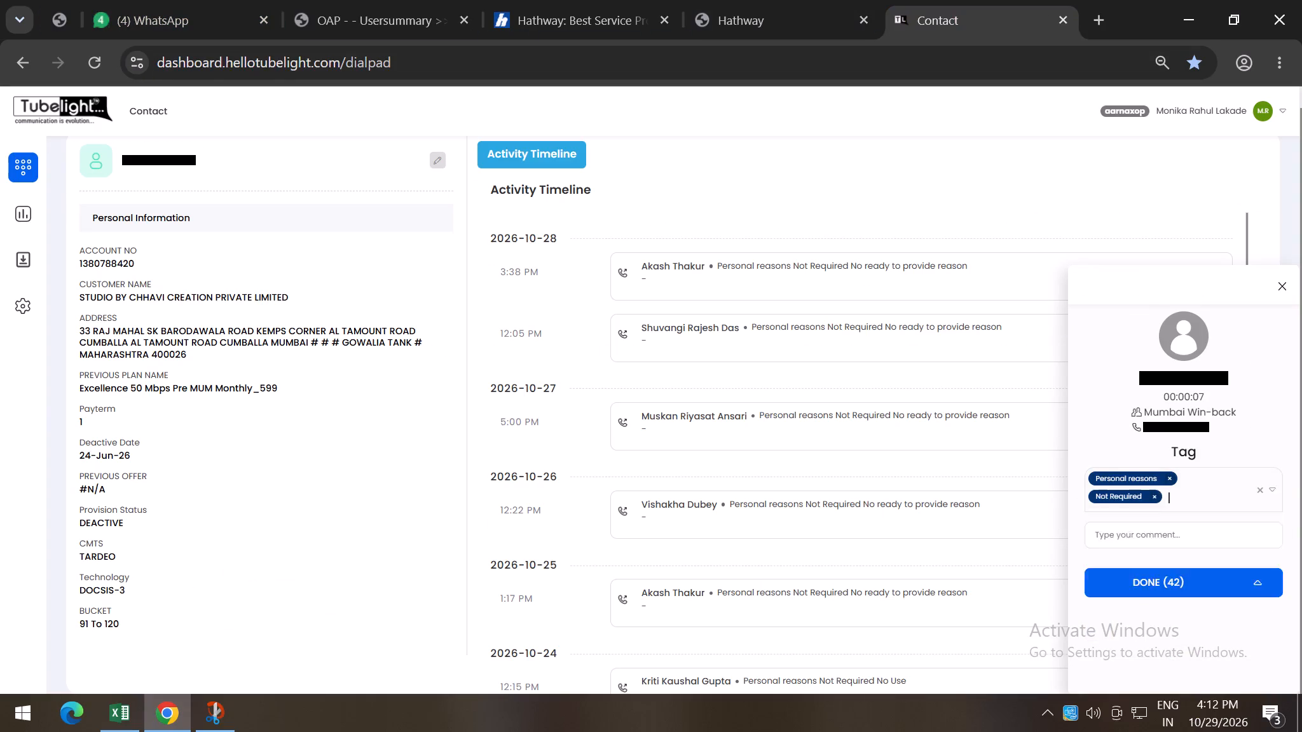
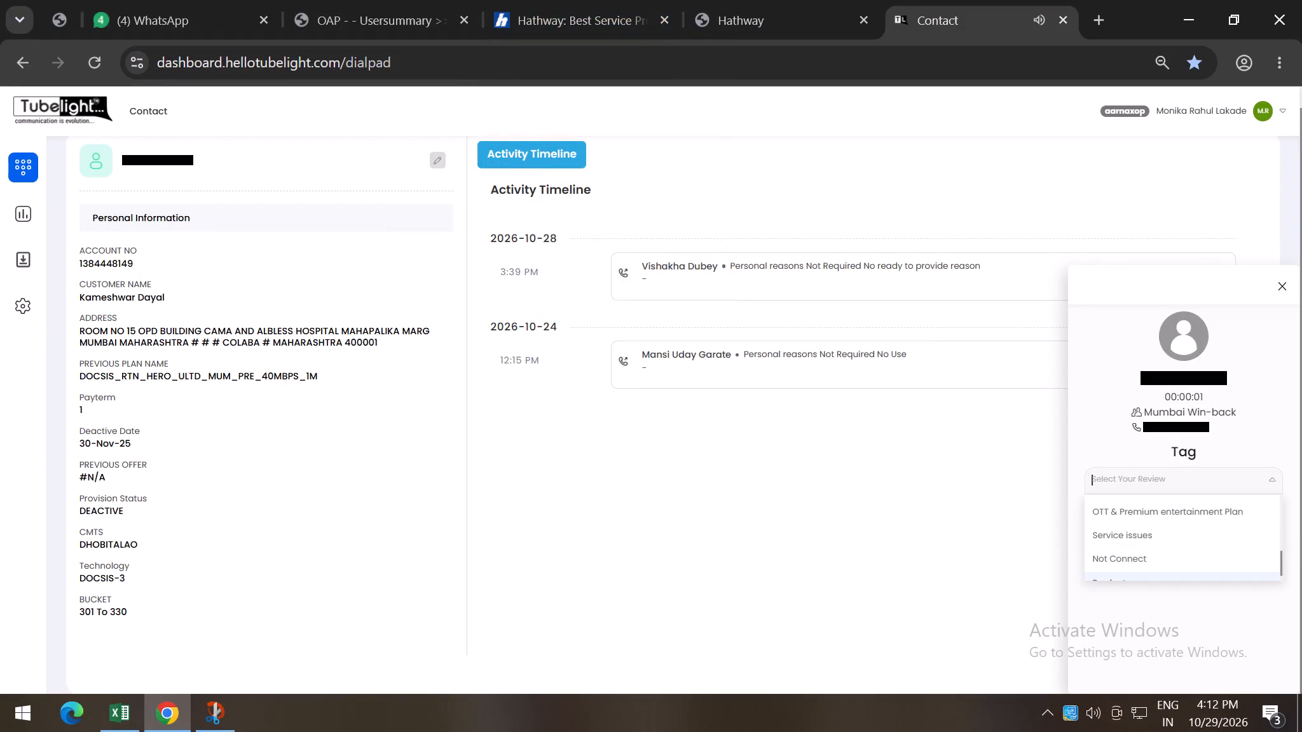
Tag the ended Mumbai Win-back call as Personal reasons, choose the two follow-up reasons beneath it, and submit the tag.
scroll(1132, 529, "down", 1)
scroll(1139, 538, "up", 1)
left_click(1151, 505)
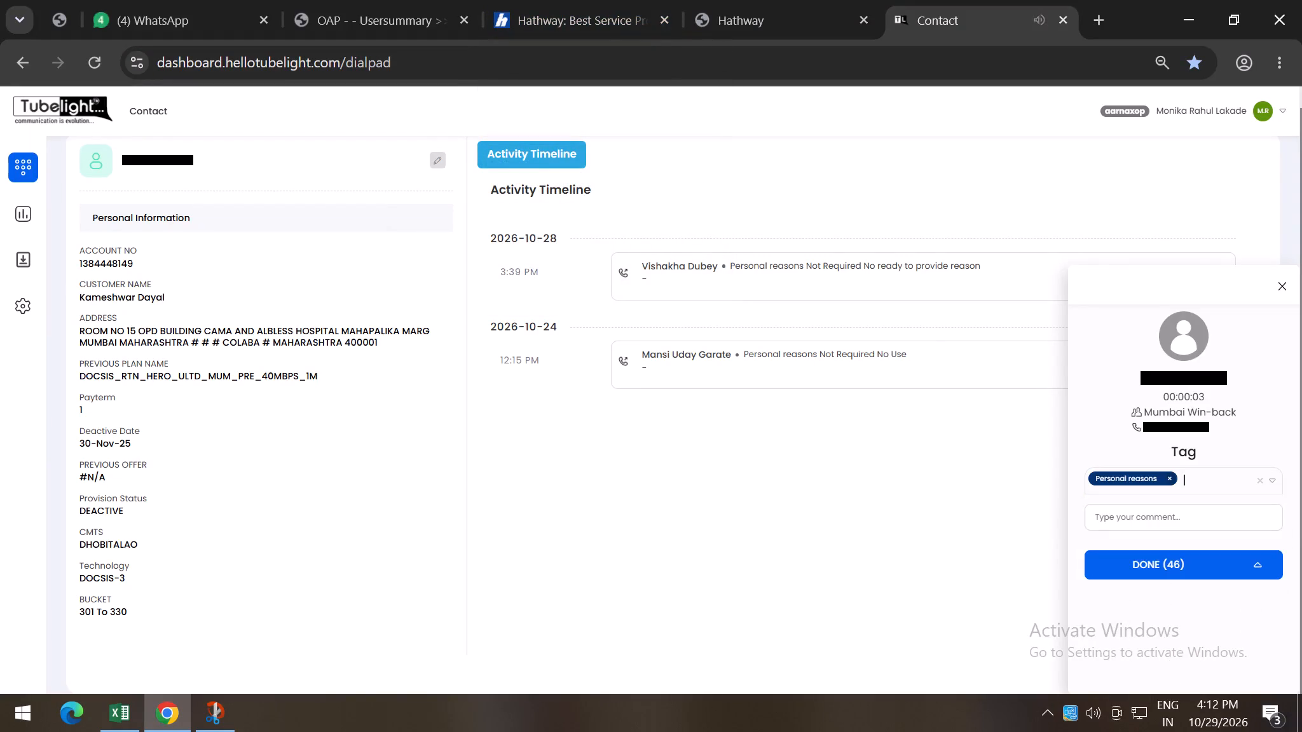
left_click(1191, 481)
left_click(1153, 545)
left_click(1198, 493)
left_click(1189, 542)
left_click(1188, 609)
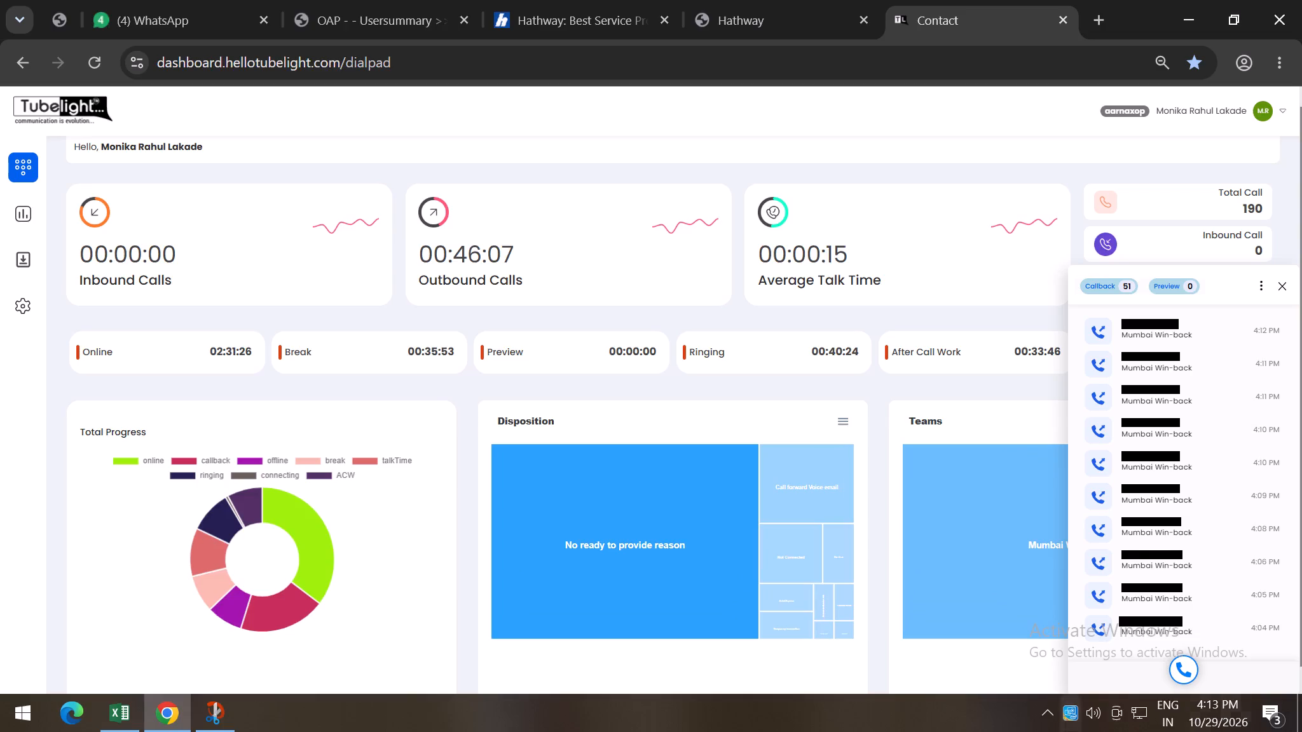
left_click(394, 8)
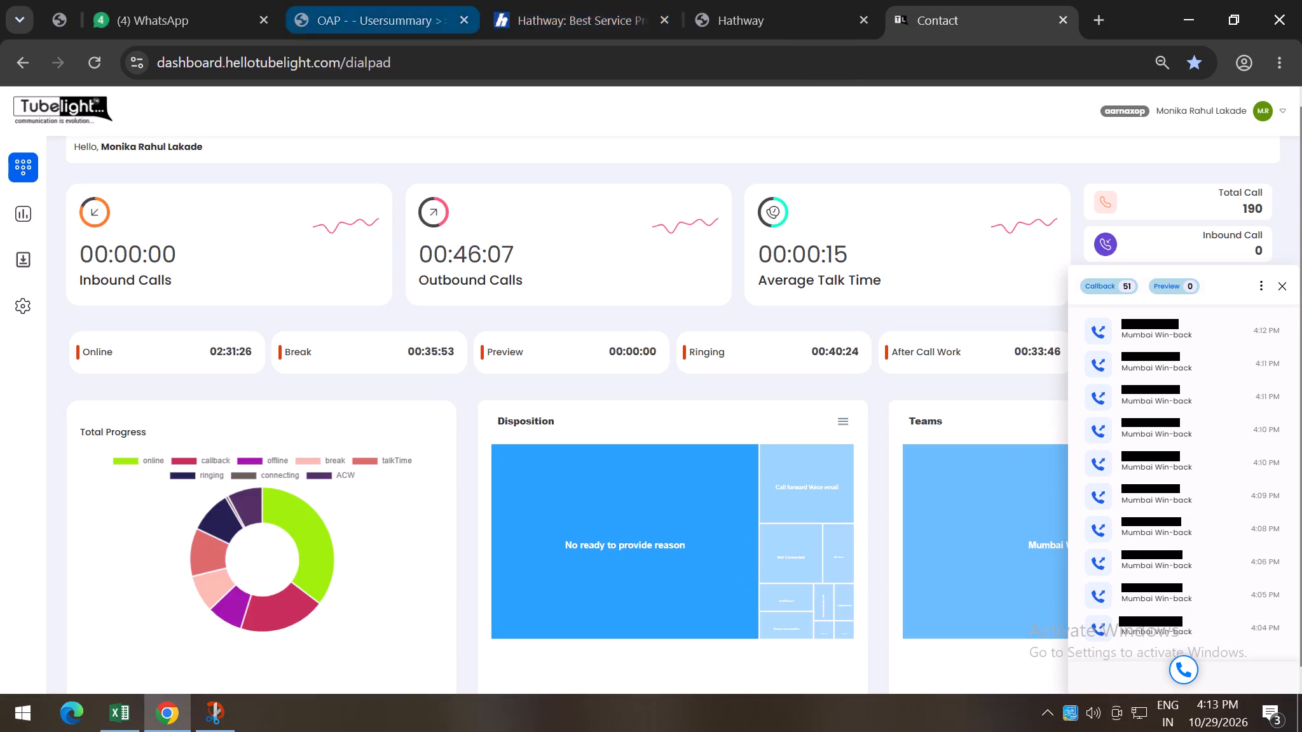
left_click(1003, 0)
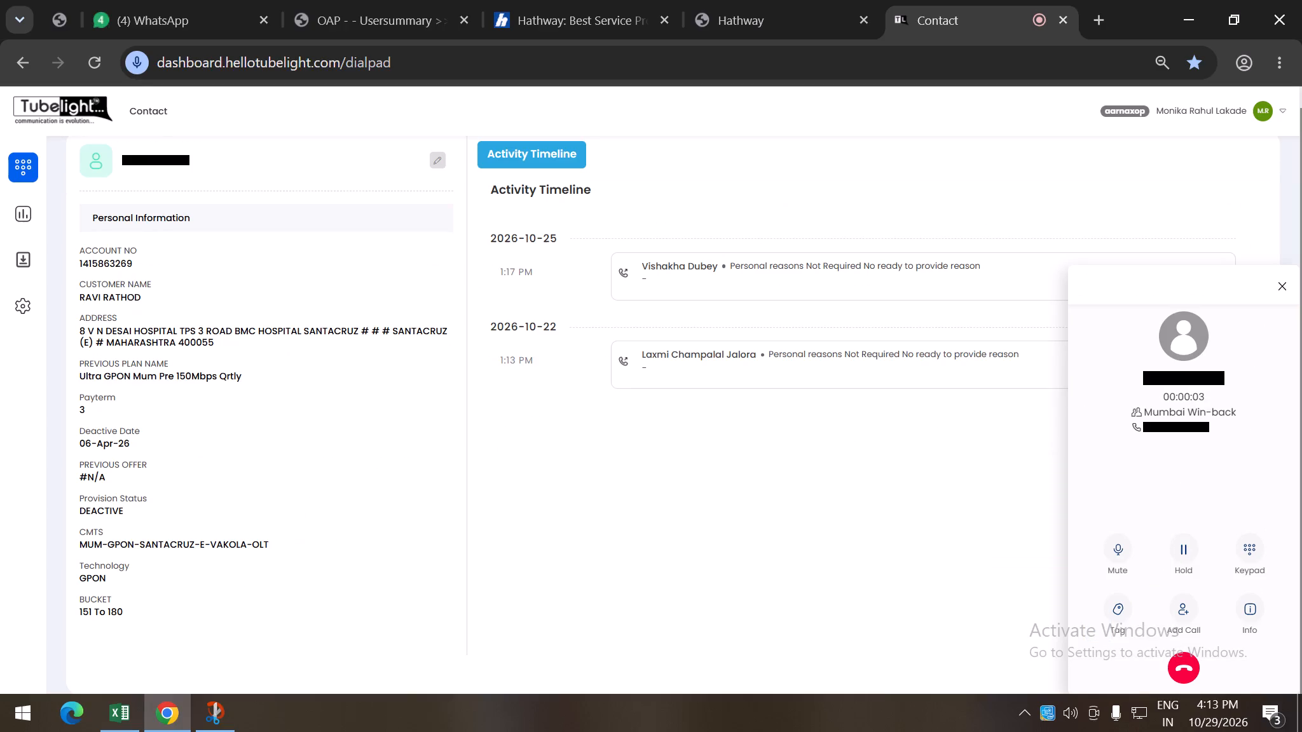
End the active Mumbai Win-back call with the deactivated GPON customer.
left_click_drag(1136, 501, 1200, 666)
left_click(1189, 670)
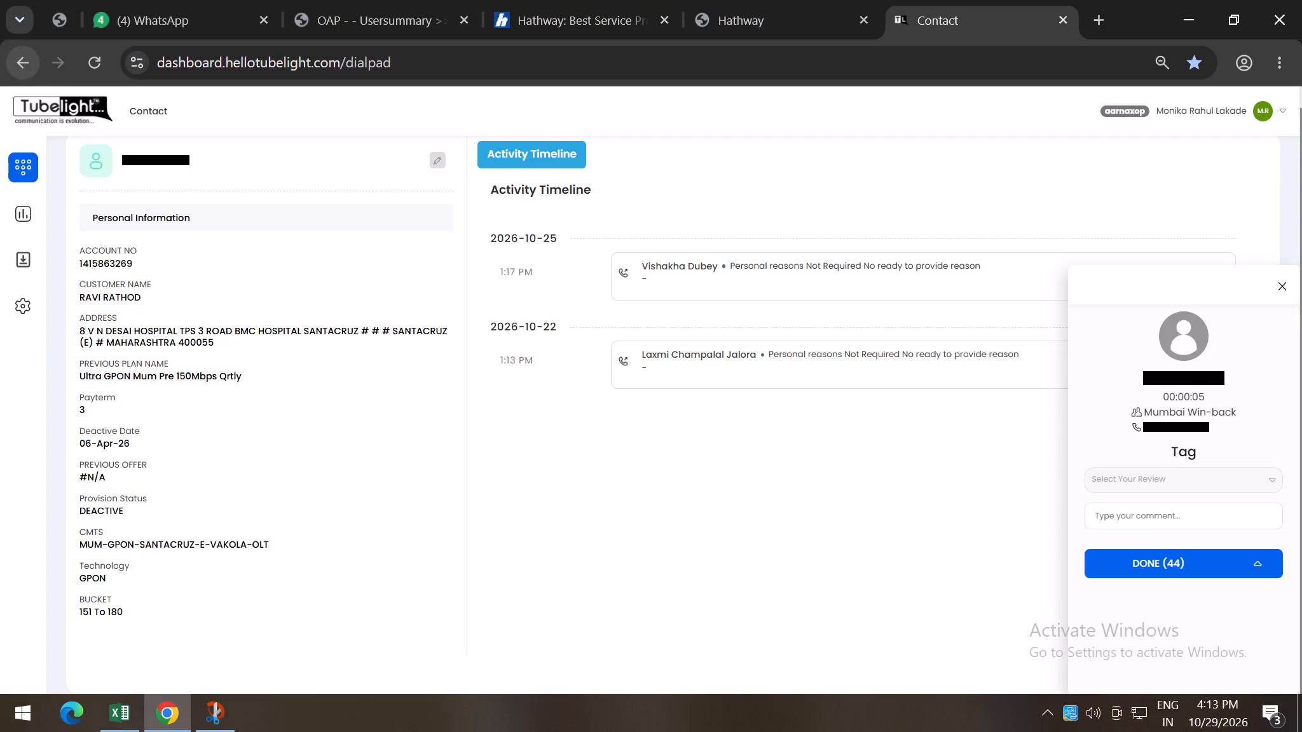
Tag the ended Mumbai Win-back call with the deactivated GPON customer as Personal reasons.
left_click(1100, 489)
scroll(1123, 541, "down", 1)
left_click(1124, 542)
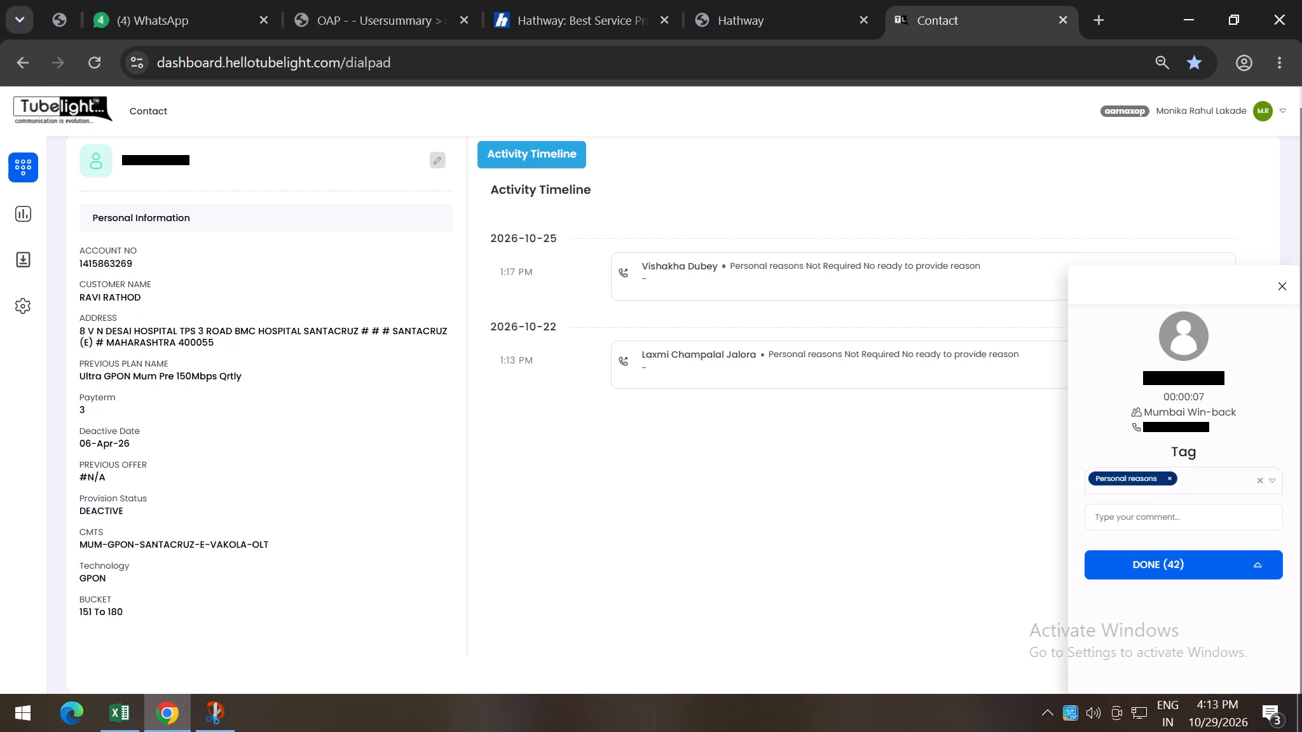
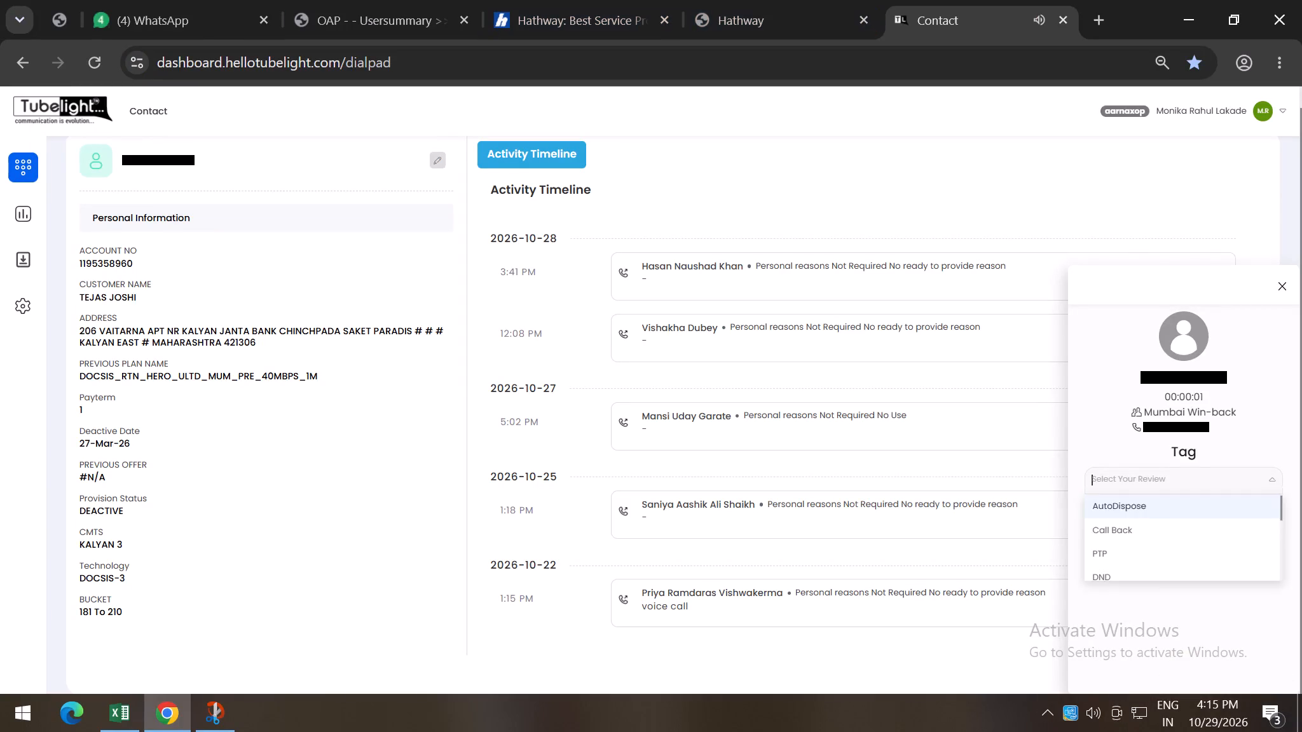
Tag the ended Mumbai Win-back call as Not Connect, Not Contactable and Call forward Voice email, and submit the tag.
scroll(1148, 550, "down", 2)
left_click(1148, 550)
left_click_drag(1195, 478, 1193, 485)
left_click(1156, 530)
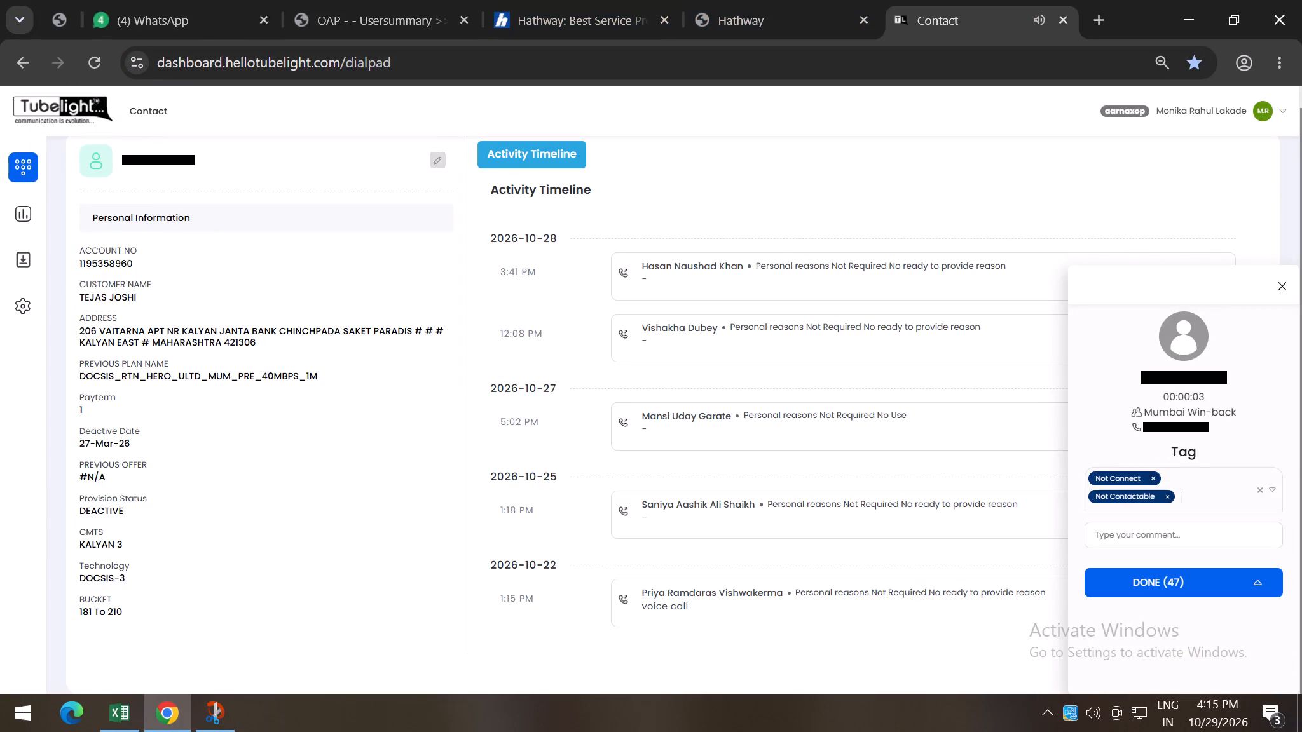
left_click(1181, 510)
scroll(1127, 591, "down", 2)
left_click(1151, 532)
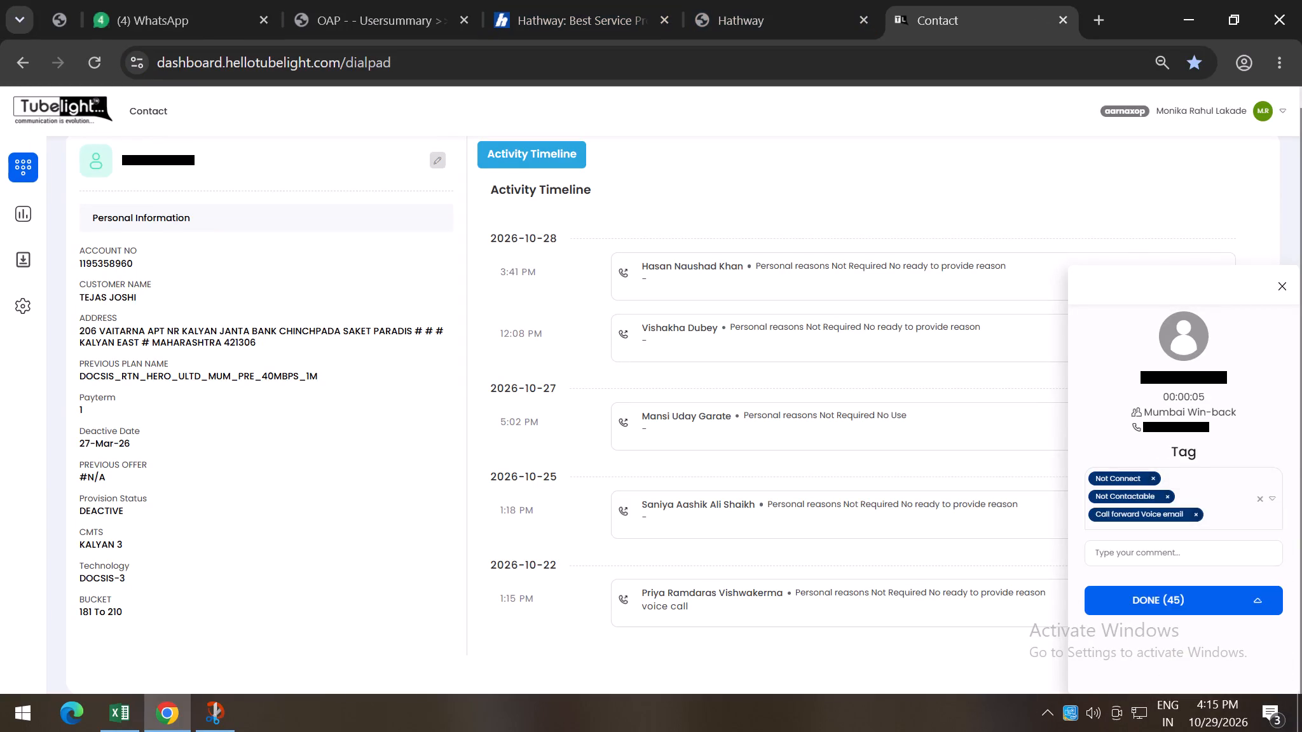
left_click(1158, 612)
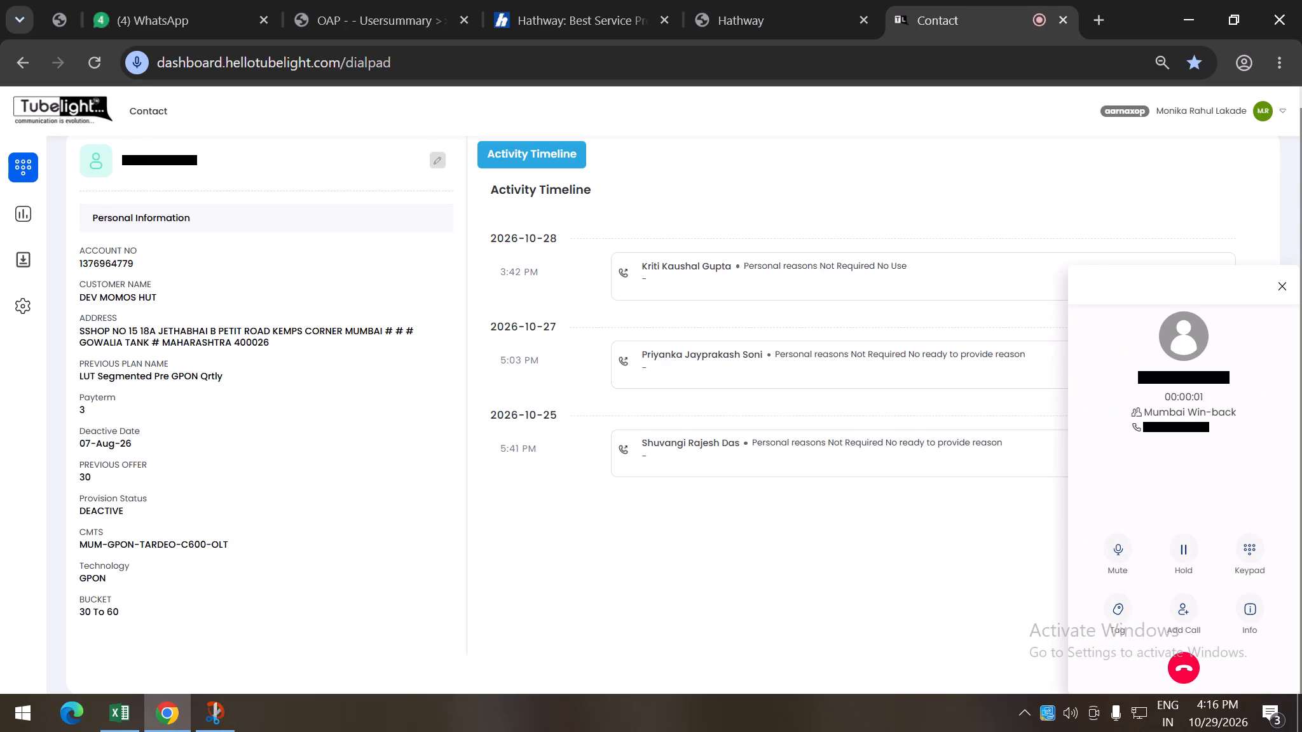
End the active Mumbai Win-back call with Dev Momos Hut.
left_click(1186, 672)
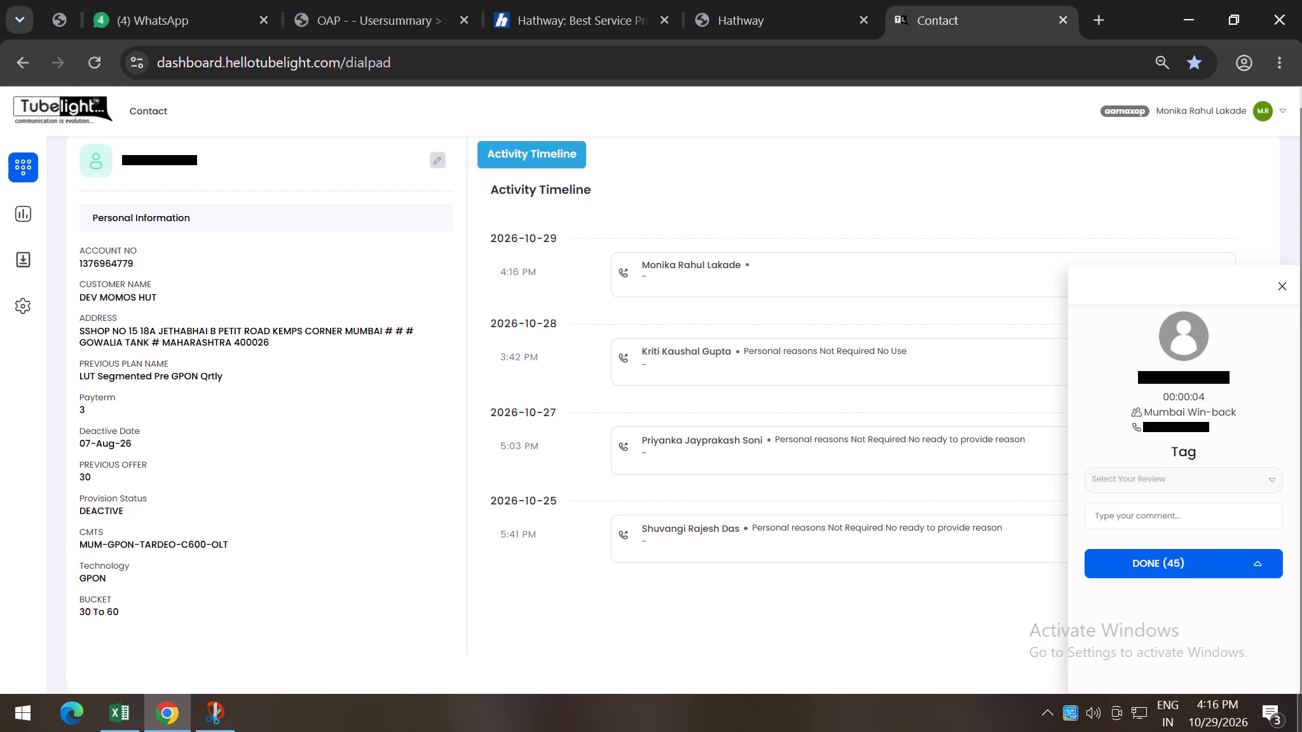
Tag the ended Dev Momos Hut call as Personal reasons, Not Required, with a further reason beneath it, and submit the tag.
left_click(1161, 489)
scroll(1139, 514, "down", 1)
left_click(1139, 541)
left_click_drag(1239, 470, 1238, 470)
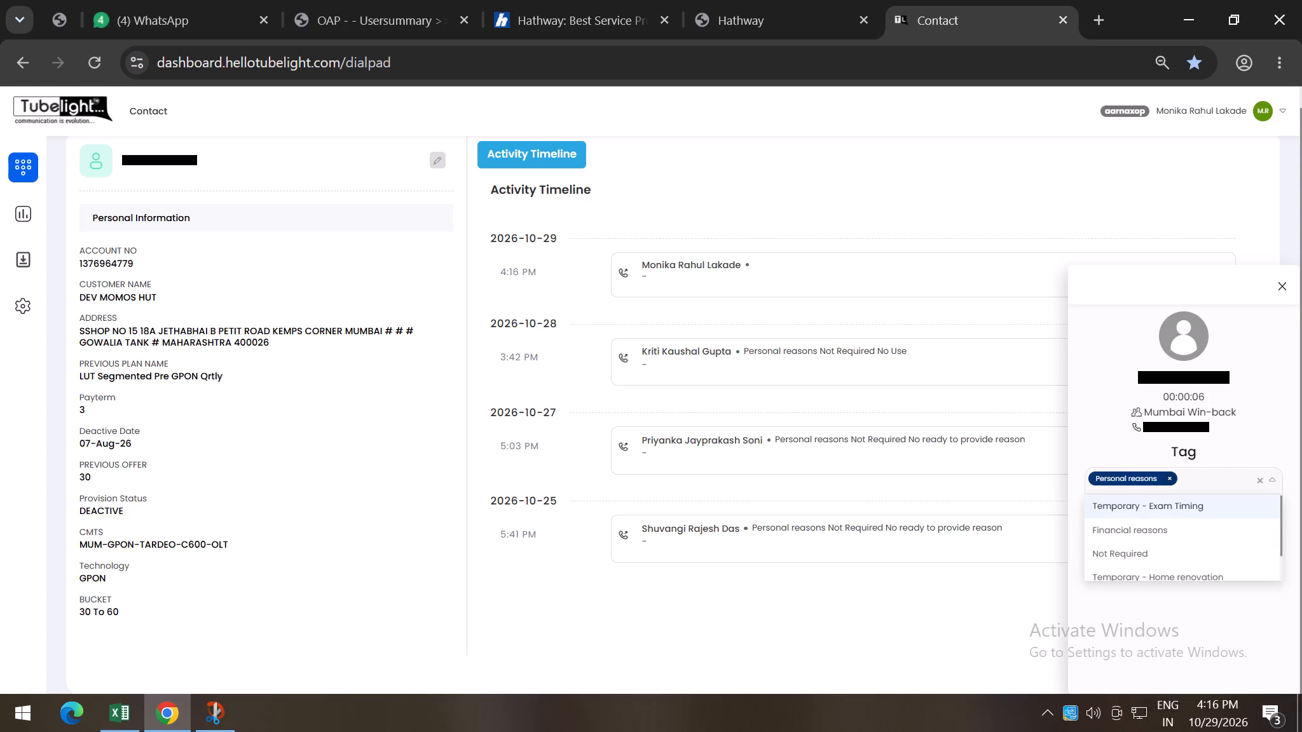
left_click_drag(1238, 470, 1233, 473)
left_click(1163, 552)
left_click_drag(1200, 506, 1200, 520)
left_click(1195, 541)
left_click(1201, 592)
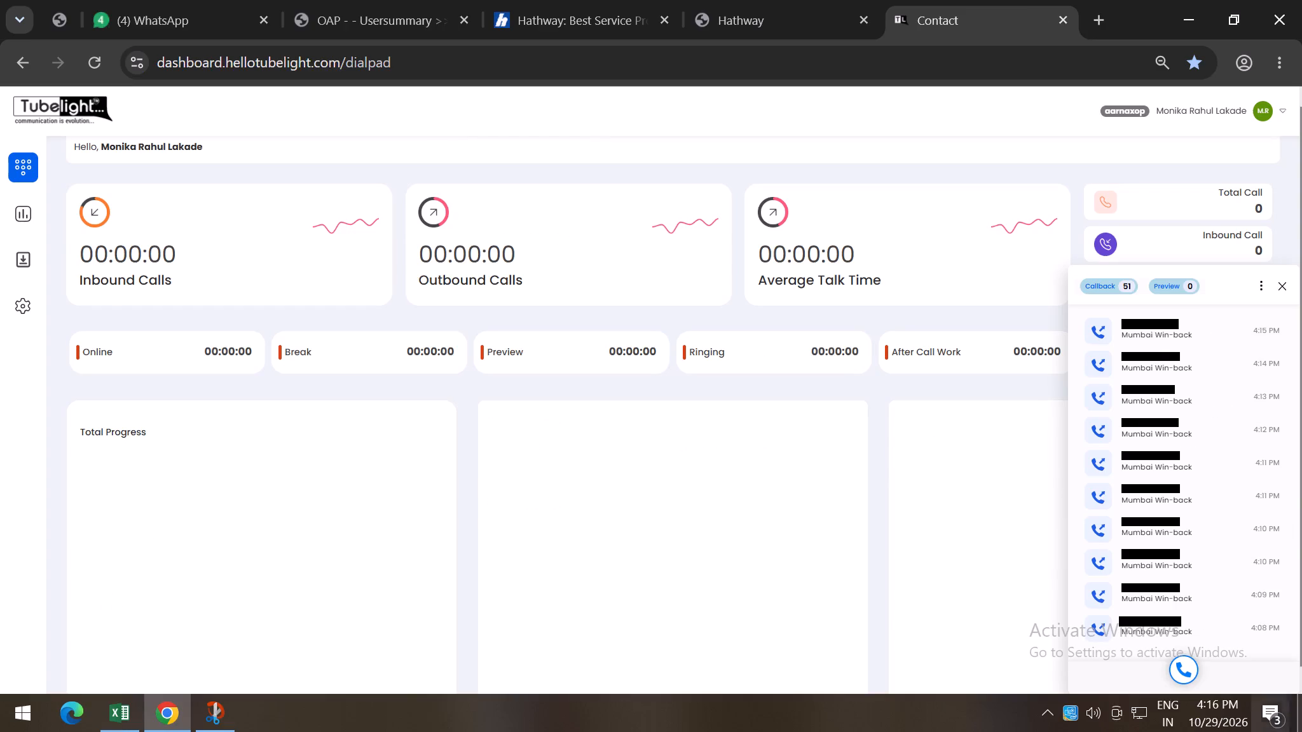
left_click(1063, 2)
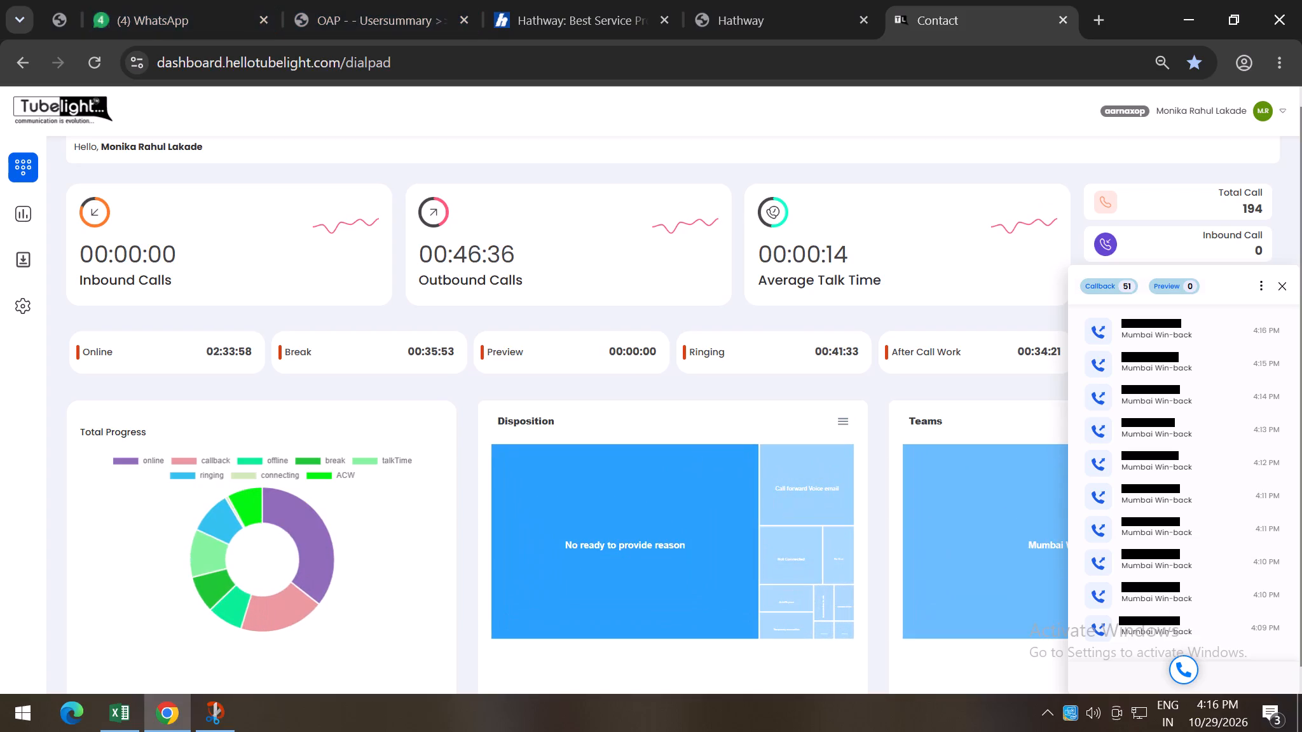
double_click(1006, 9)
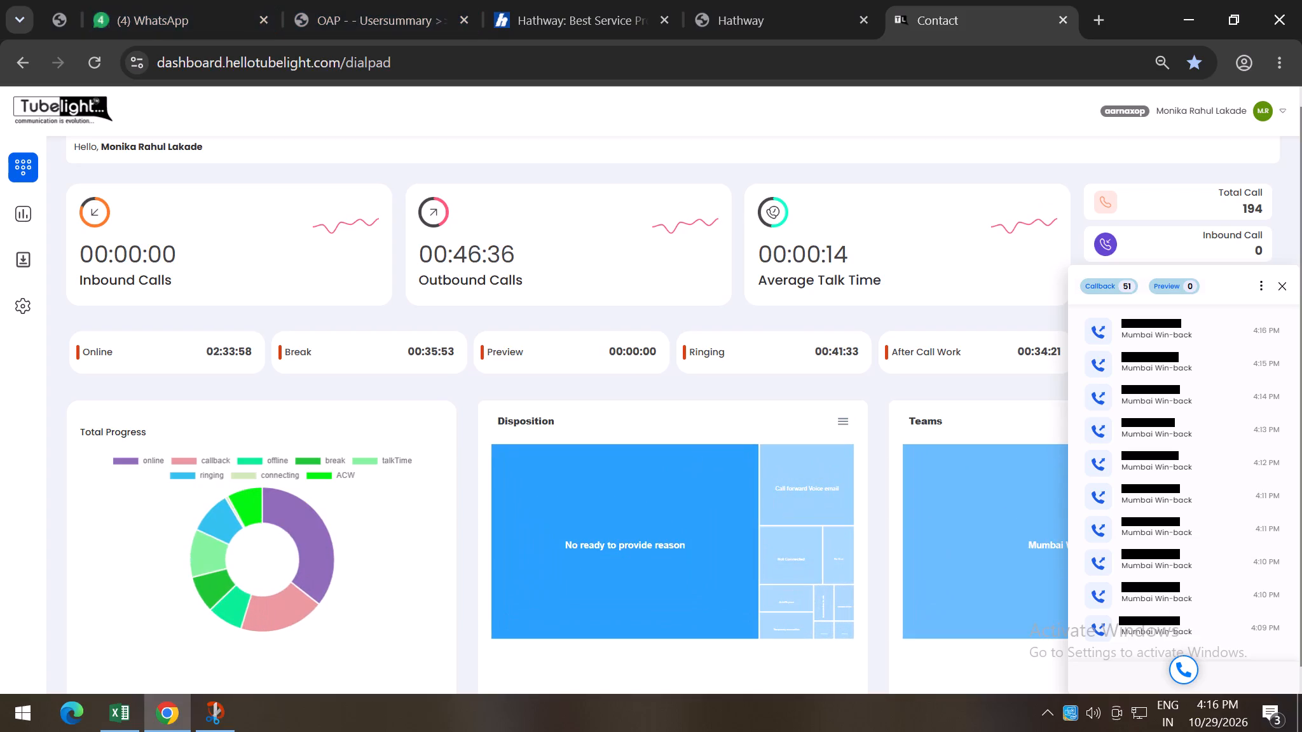
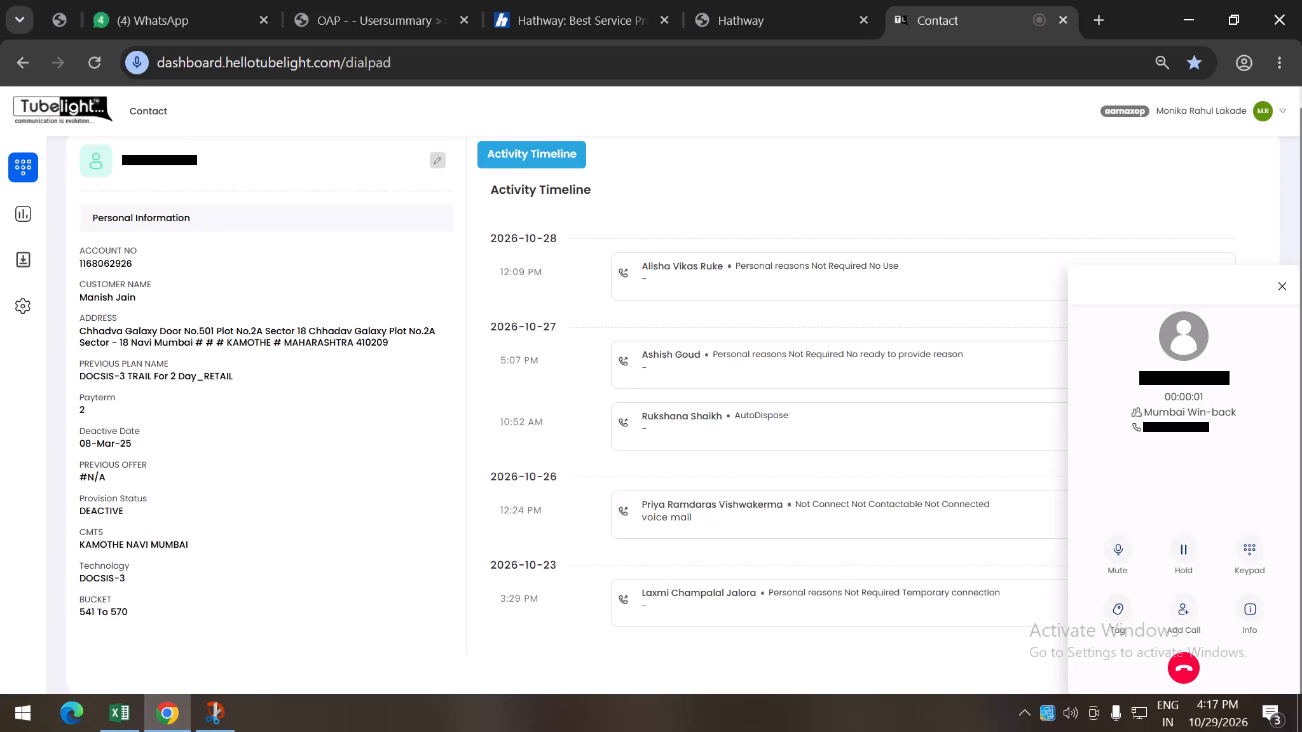
End the active Mumbai Win-back call with the deactivated DOCSIS-3 customer in Kamothe.
left_click(1177, 668)
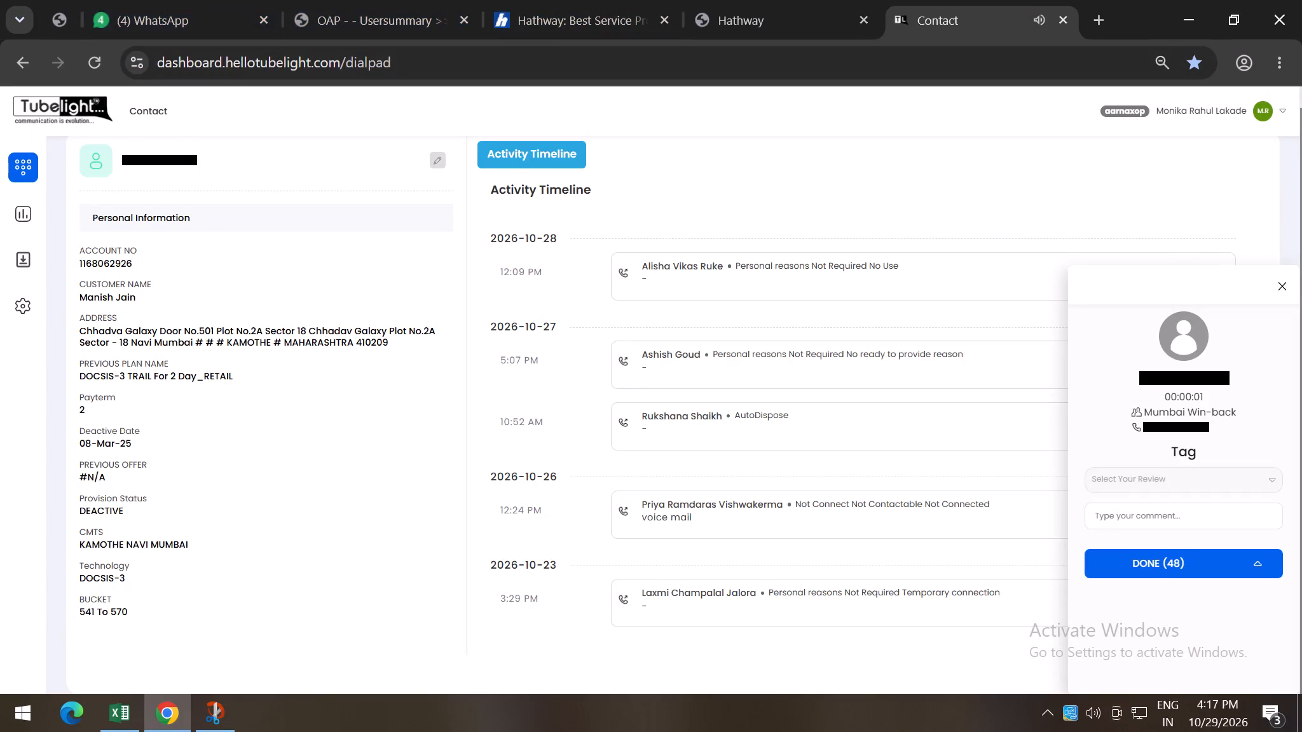
Tag the ended Kamothe customer call as Personal reasons, Not Required, No ready to provide reason.
left_click(1162, 475)
scroll(1151, 538, "down", 1)
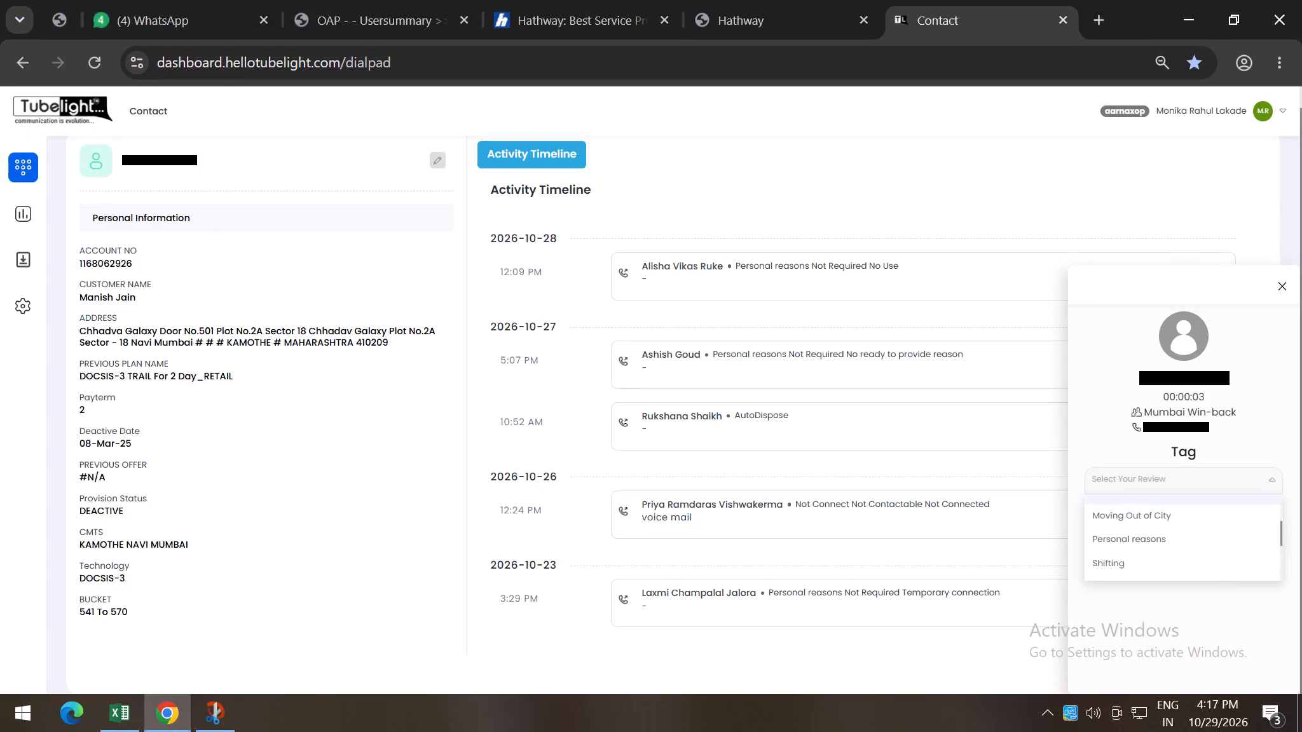
left_click(1149, 545)
left_click_drag(1191, 470, 1189, 486)
left_click(1139, 559)
left_click_drag(1192, 489, 1186, 507)
left_click_drag(1181, 547, 1181, 553)
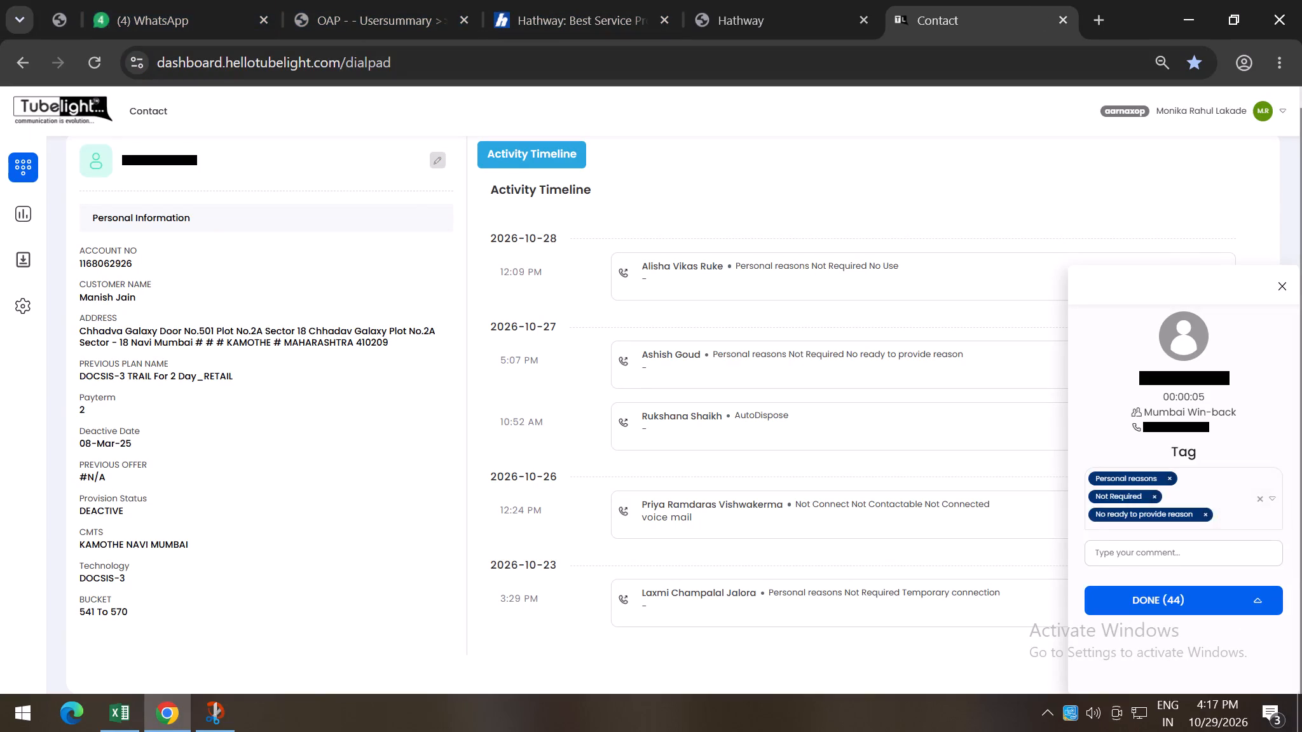
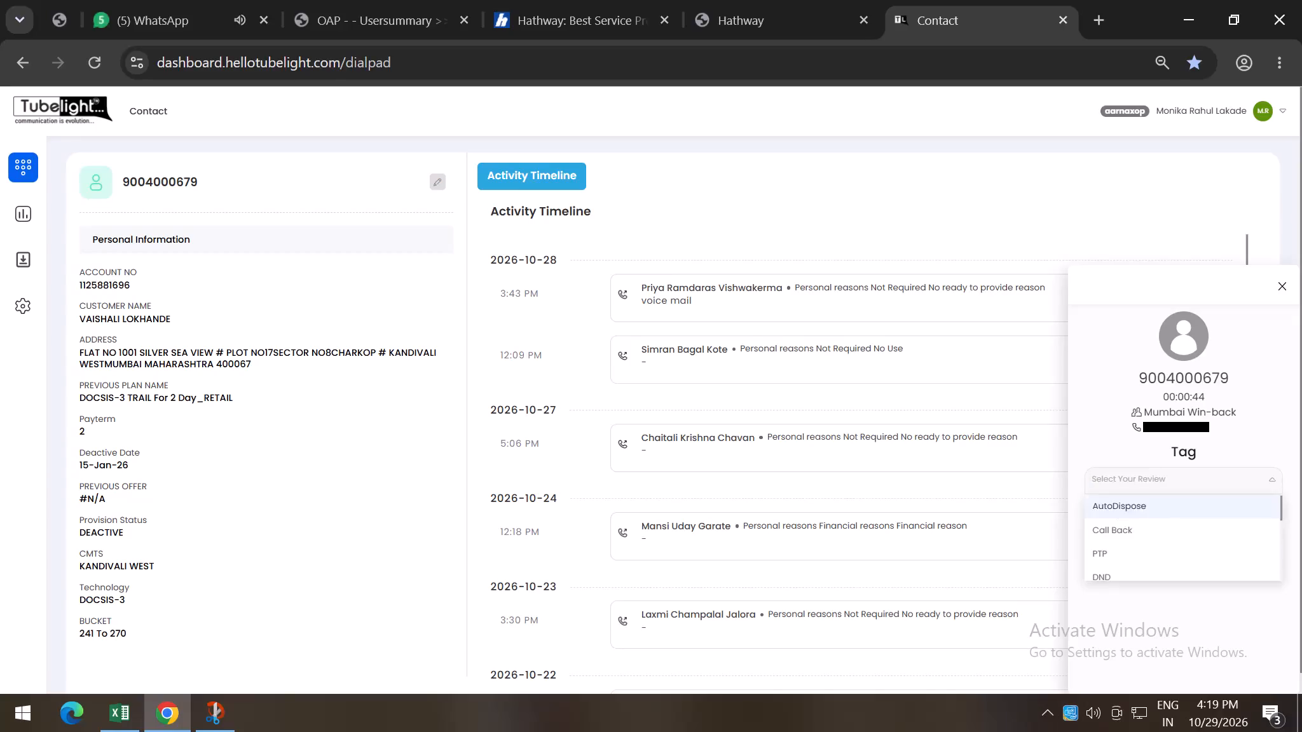
Tag the ended Kandivali West customer call as Personal reasons, Not Required, with a further reason beneath it, and submit the tag.
scroll(1144, 561, "down", 1)
left_click(1147, 546)
left_click(1205, 482)
left_click(1142, 559)
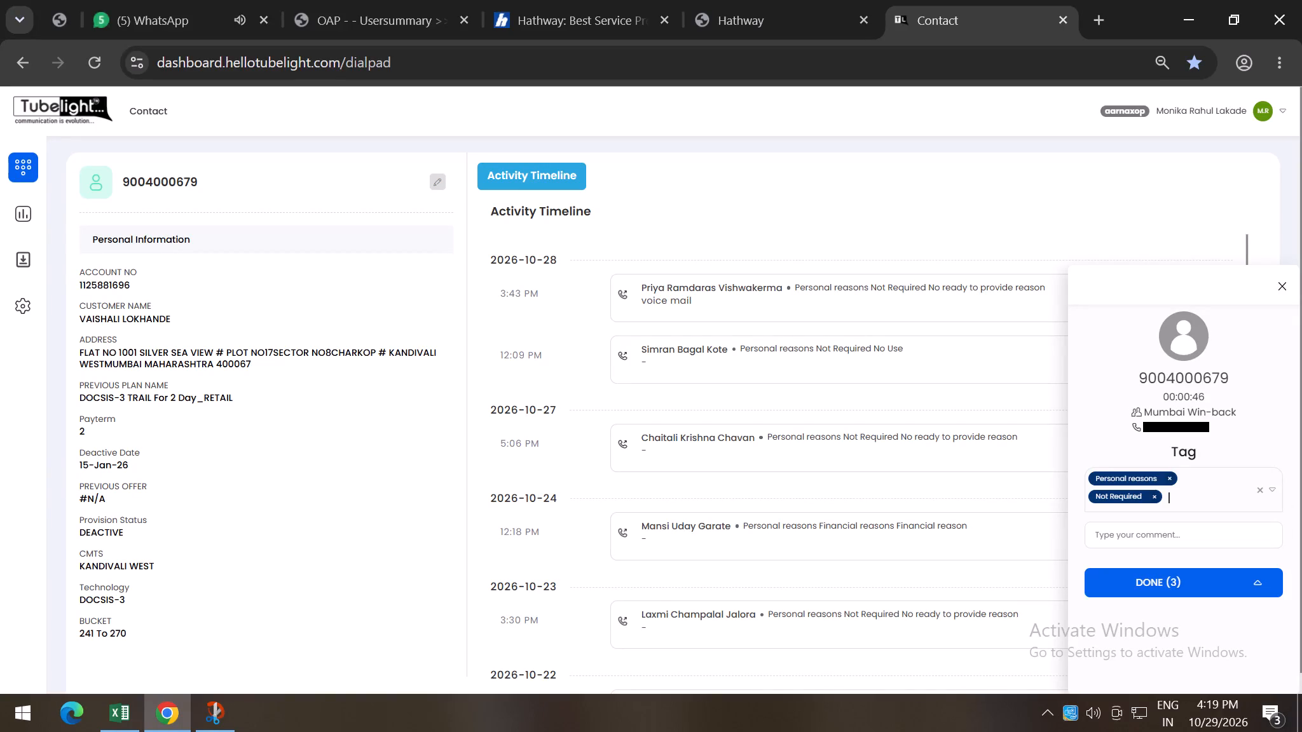
left_click(1174, 491)
left_click(1162, 556)
left_click(1160, 606)
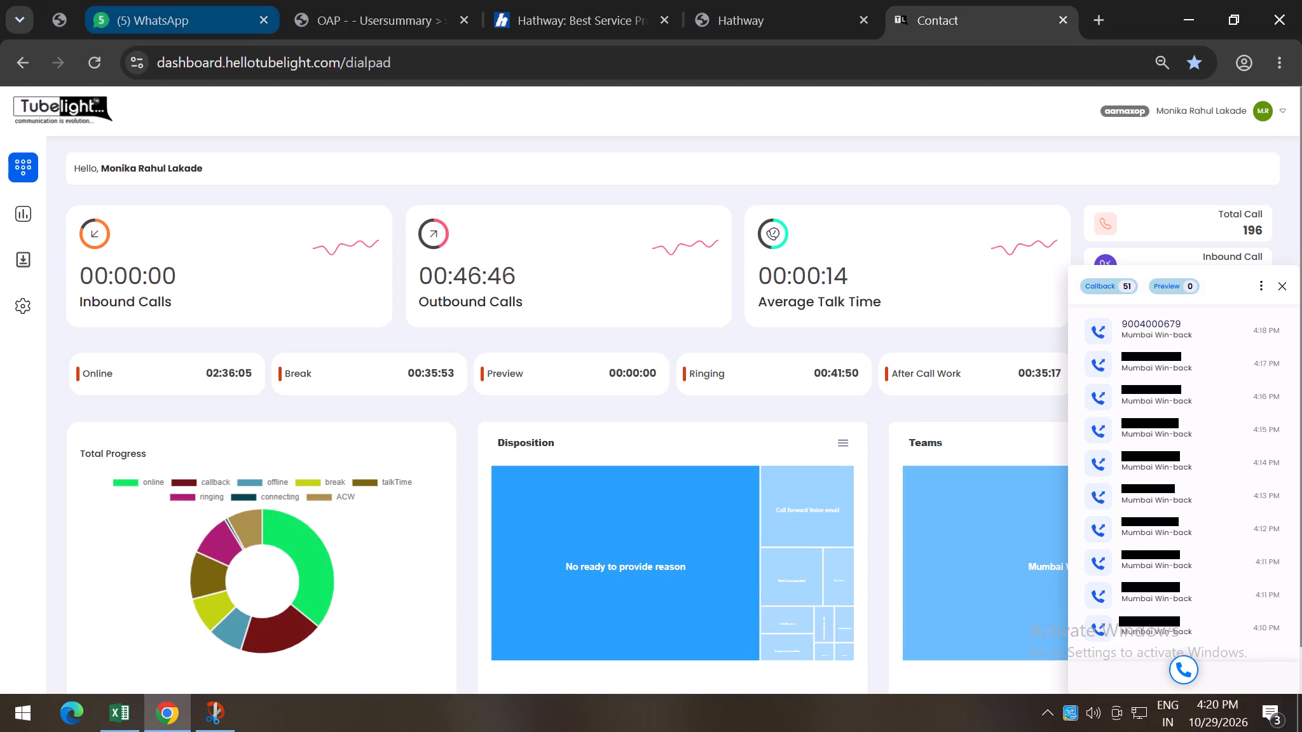
Switch to the OAP user summary page showing the Dombivali customer's account.
left_click(299, 0)
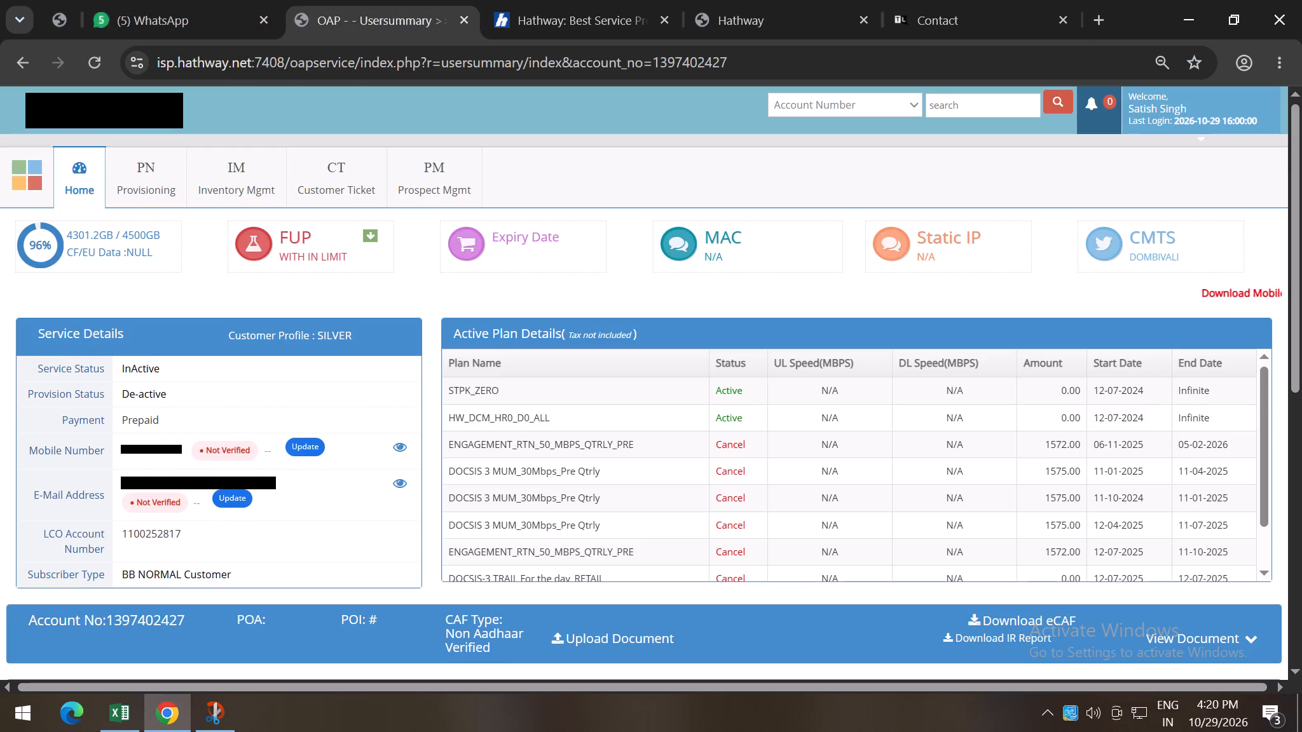
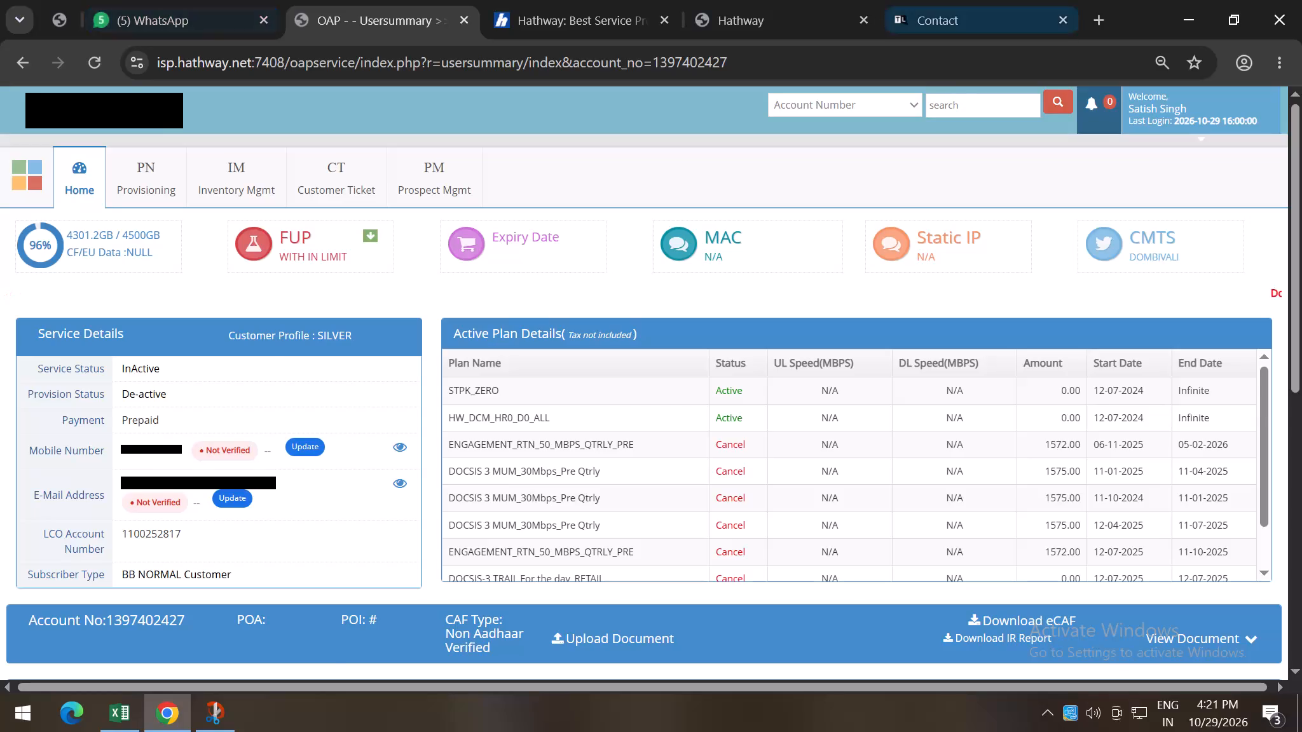
Switch to the Tubelight dialpad page showing the Mumbai Win-back callback list.
left_click(1007, 0)
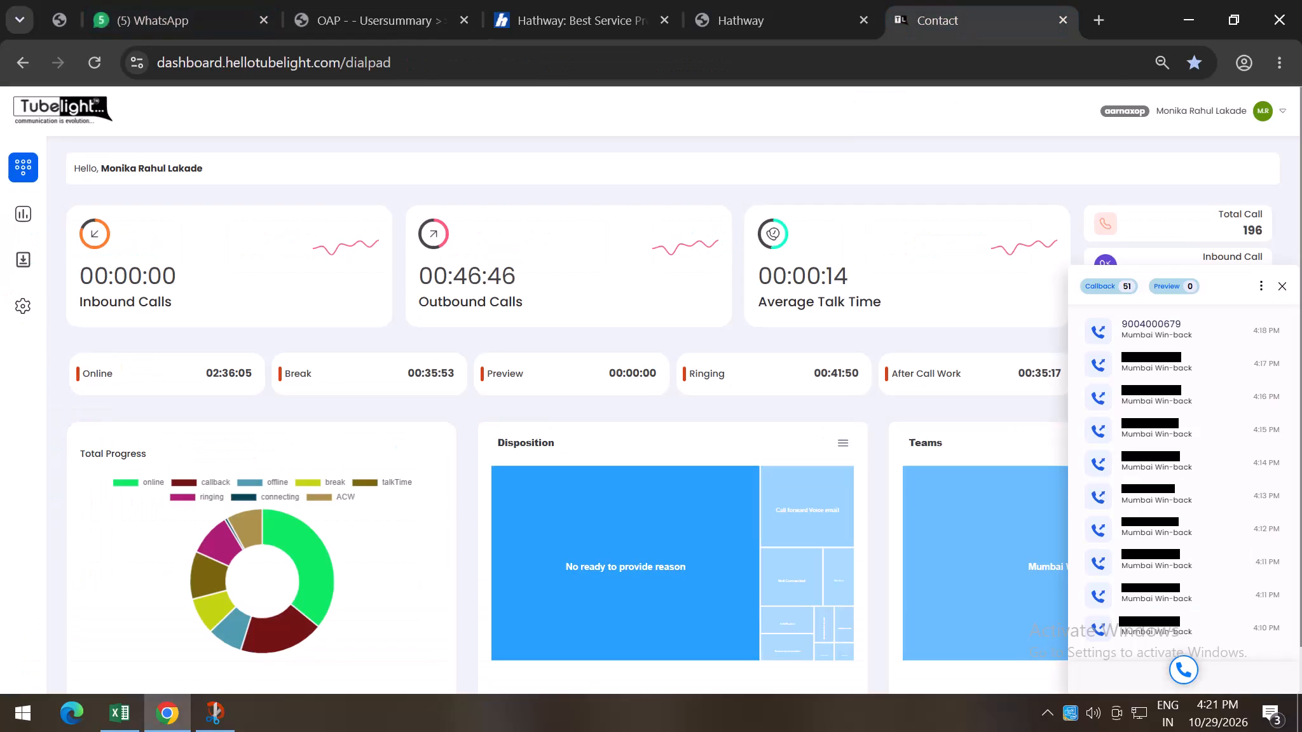
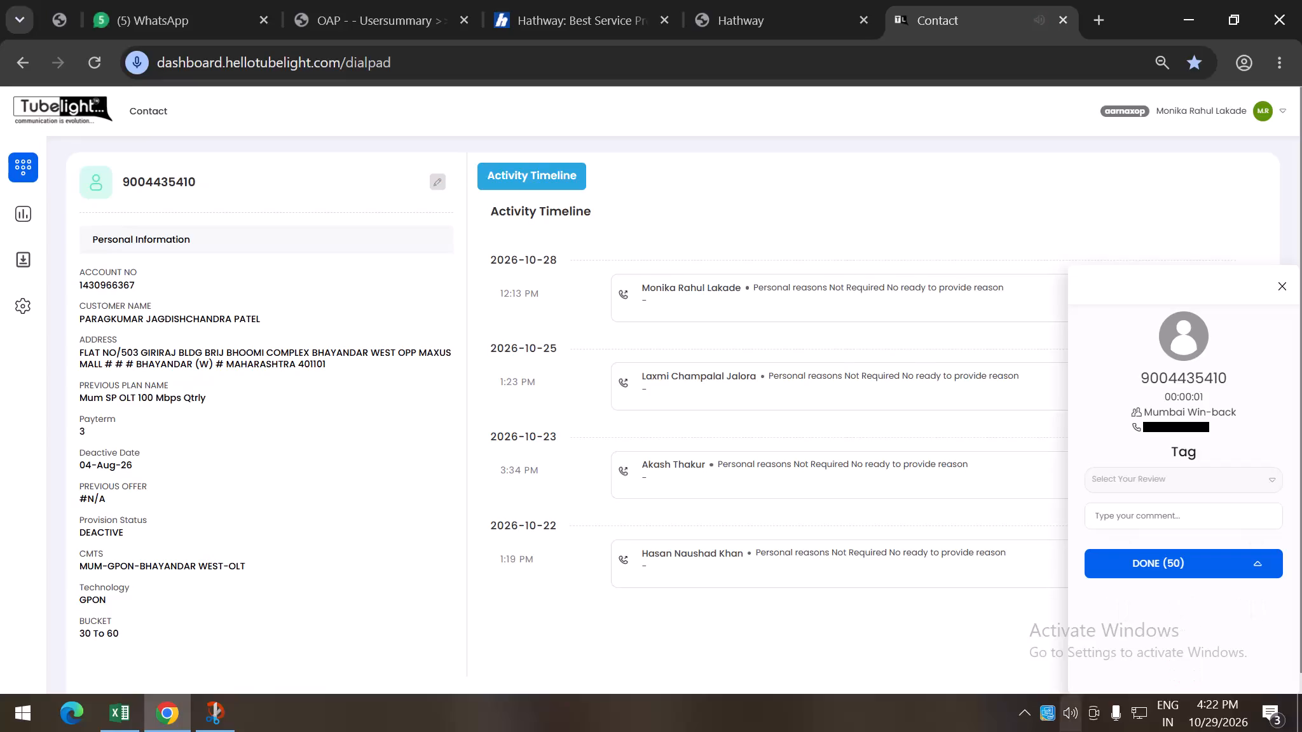
Tag the ended Bhayandar West customer call as Personal reasons, with two further levels of reason beneath it, and submit the tag.
left_click(1106, 476)
scroll(1139, 525, "down", 1)
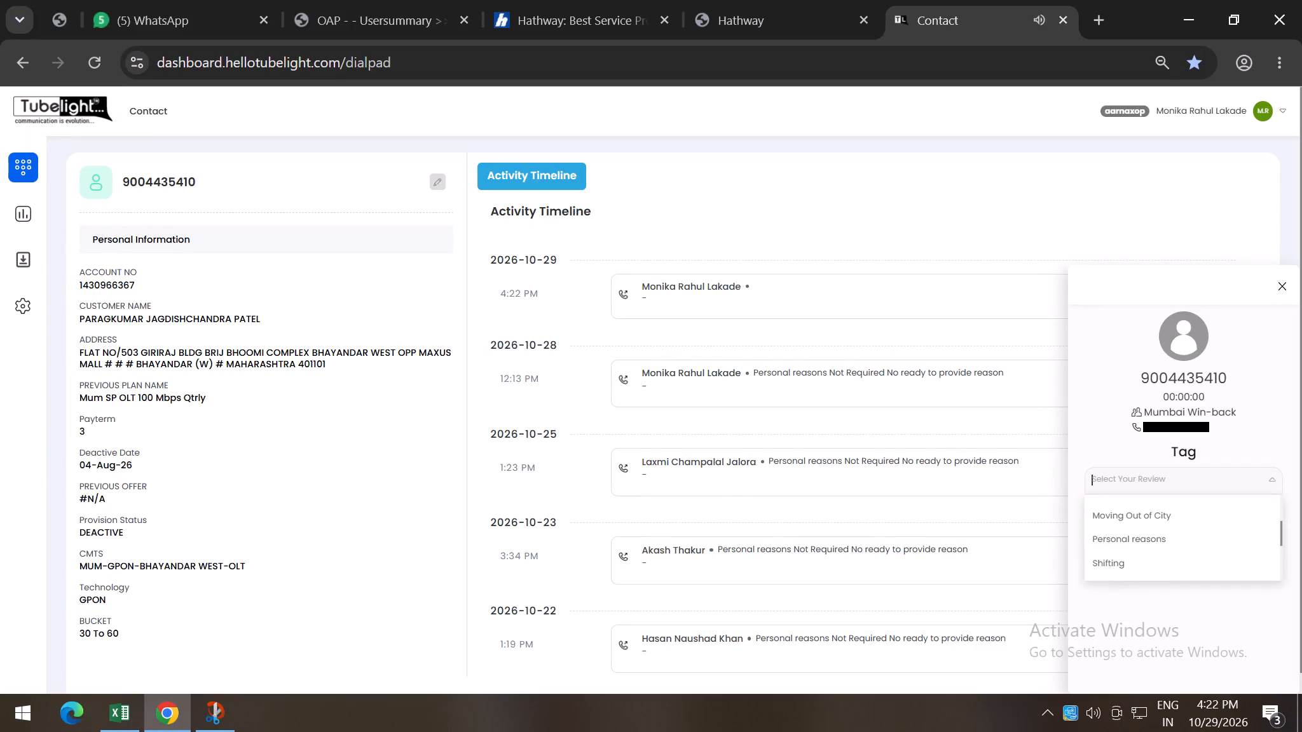
left_click(1139, 535)
left_click_drag(1191, 478, 1186, 492)
left_click(1156, 551)
left_click(1193, 489)
left_click(1179, 549)
left_click(1183, 599)
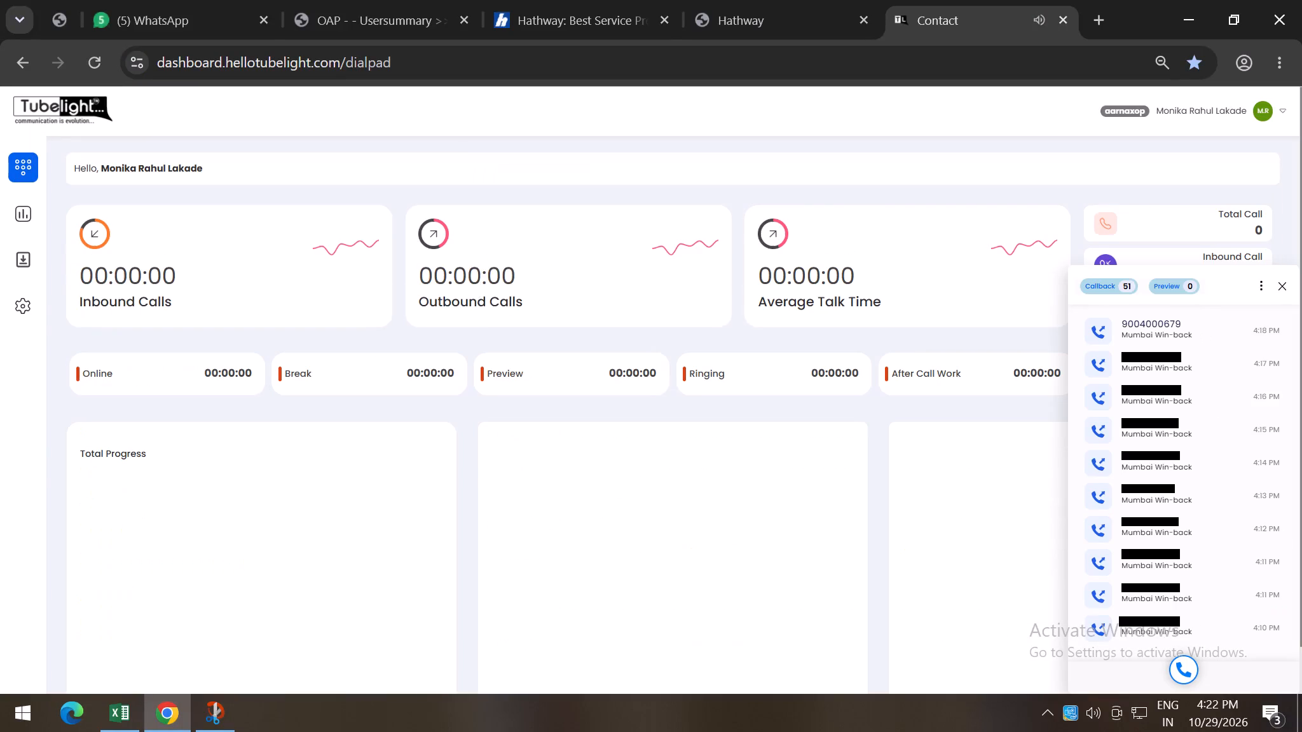
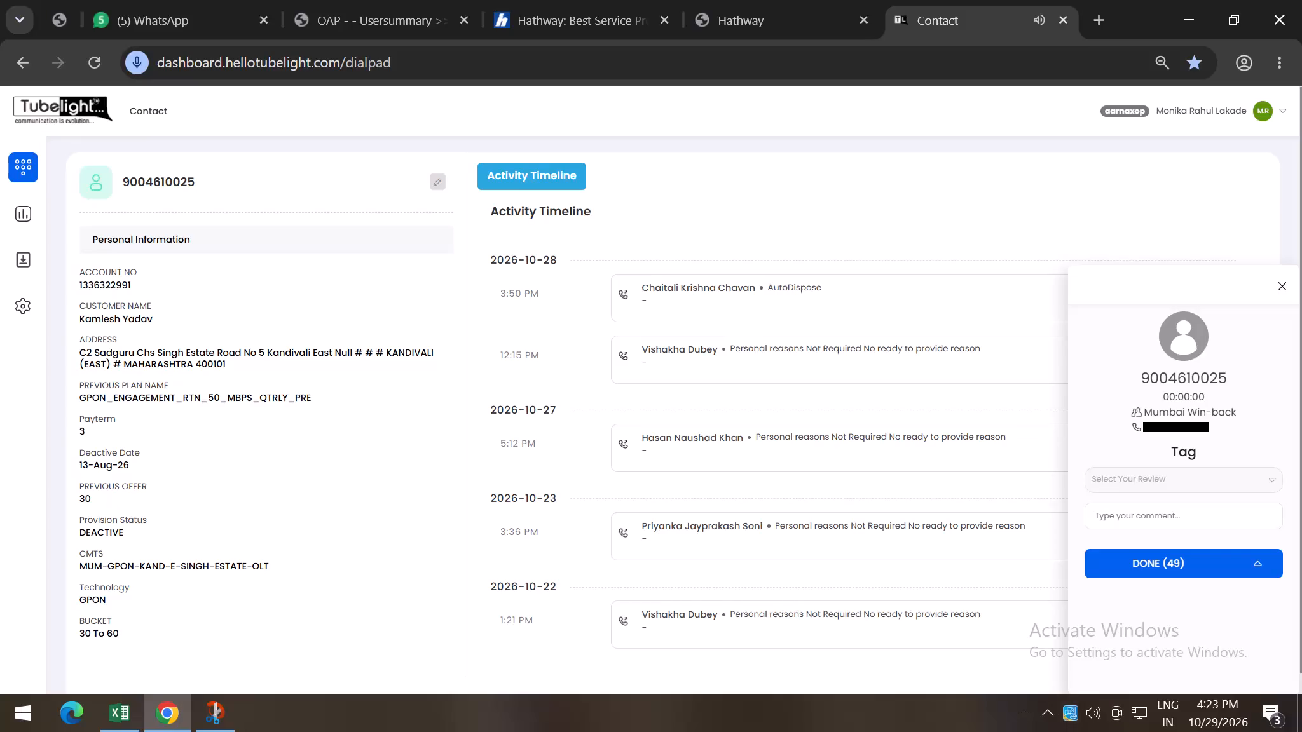
Tag the ended Kandivali East customer call as Not Connect, Not Contactable, Not Connected.
left_click(1151, 480)
scroll(1142, 526, "down", 2)
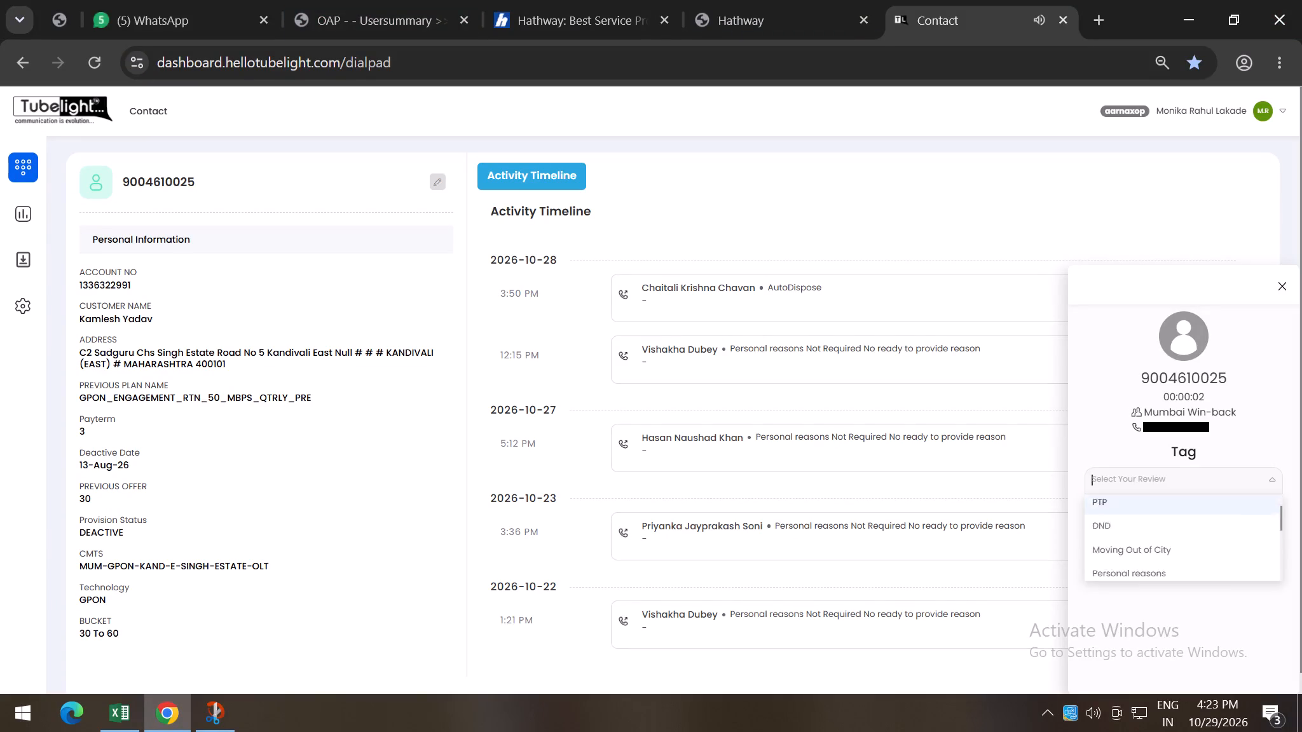
left_click_drag(1144, 557, 1149, 545)
left_click(1185, 466)
left_click(1151, 534)
left_click(1210, 513)
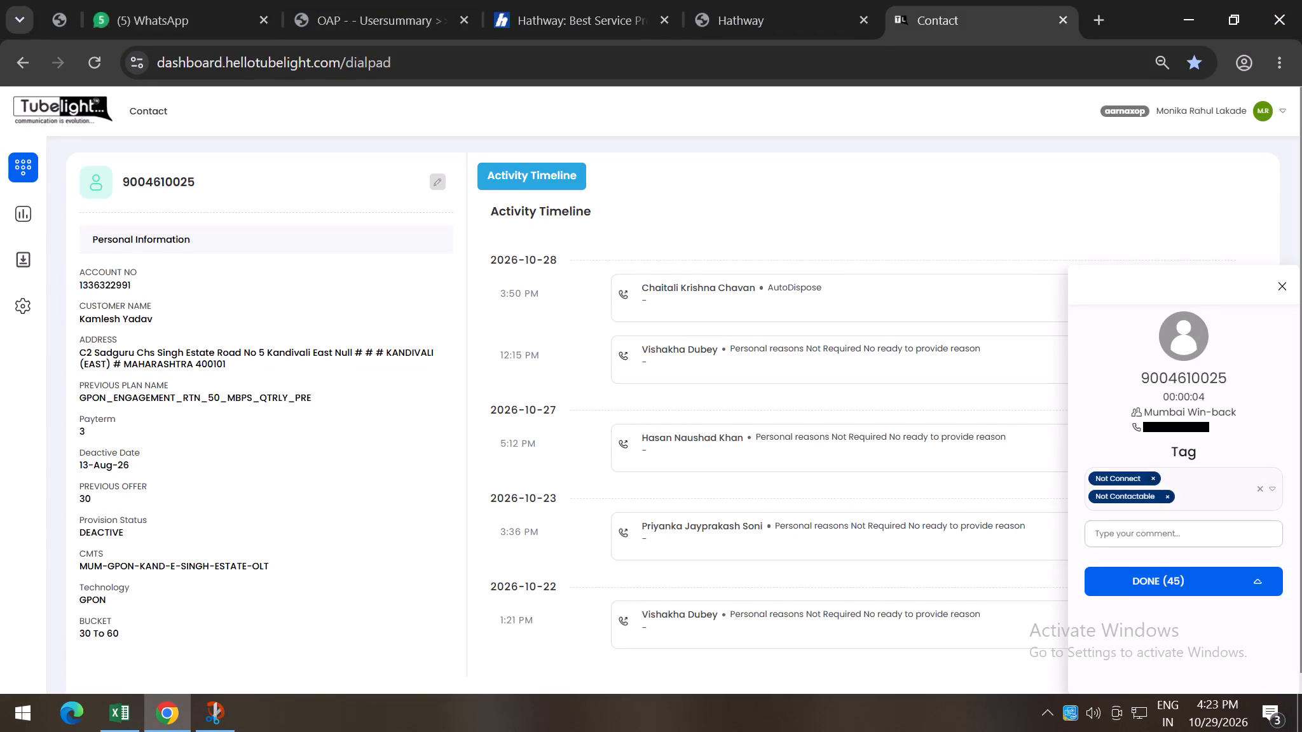
scroll(1173, 566, "down", 1)
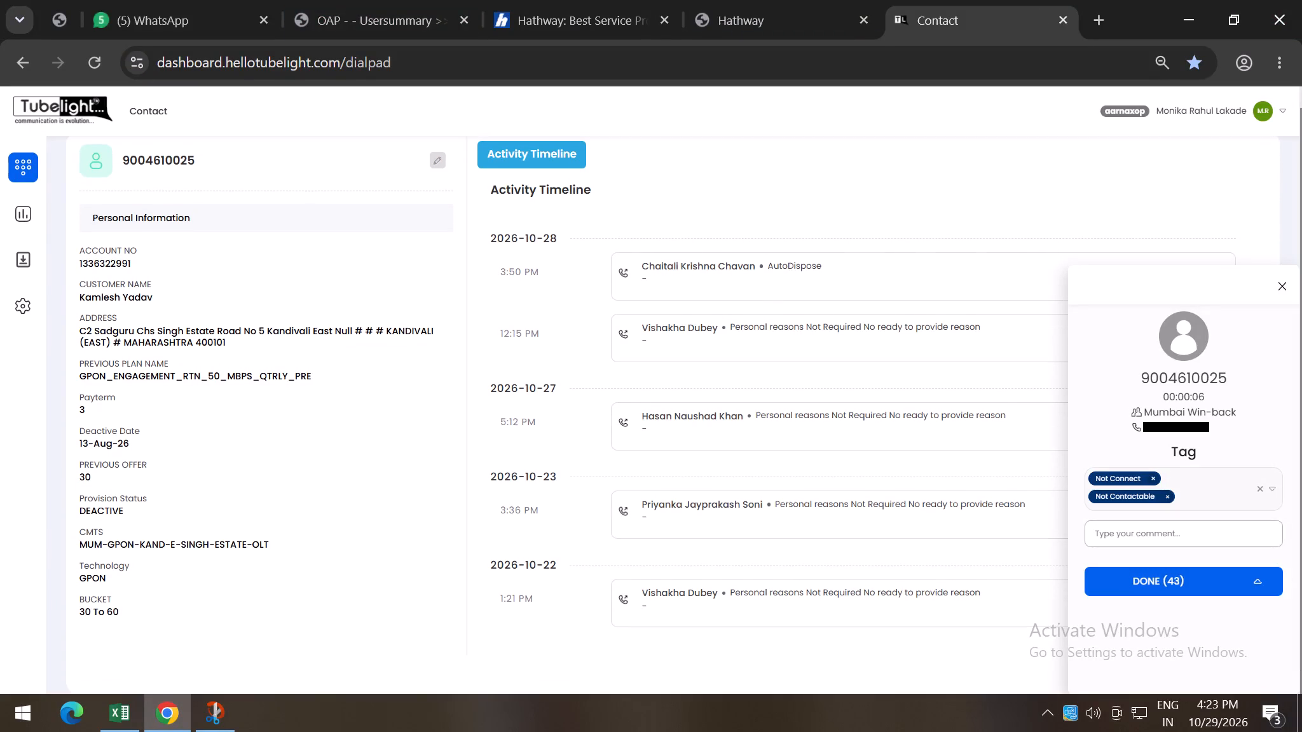
left_click(1202, 505)
scroll(1169, 568, "down", 1)
left_click(1167, 563)
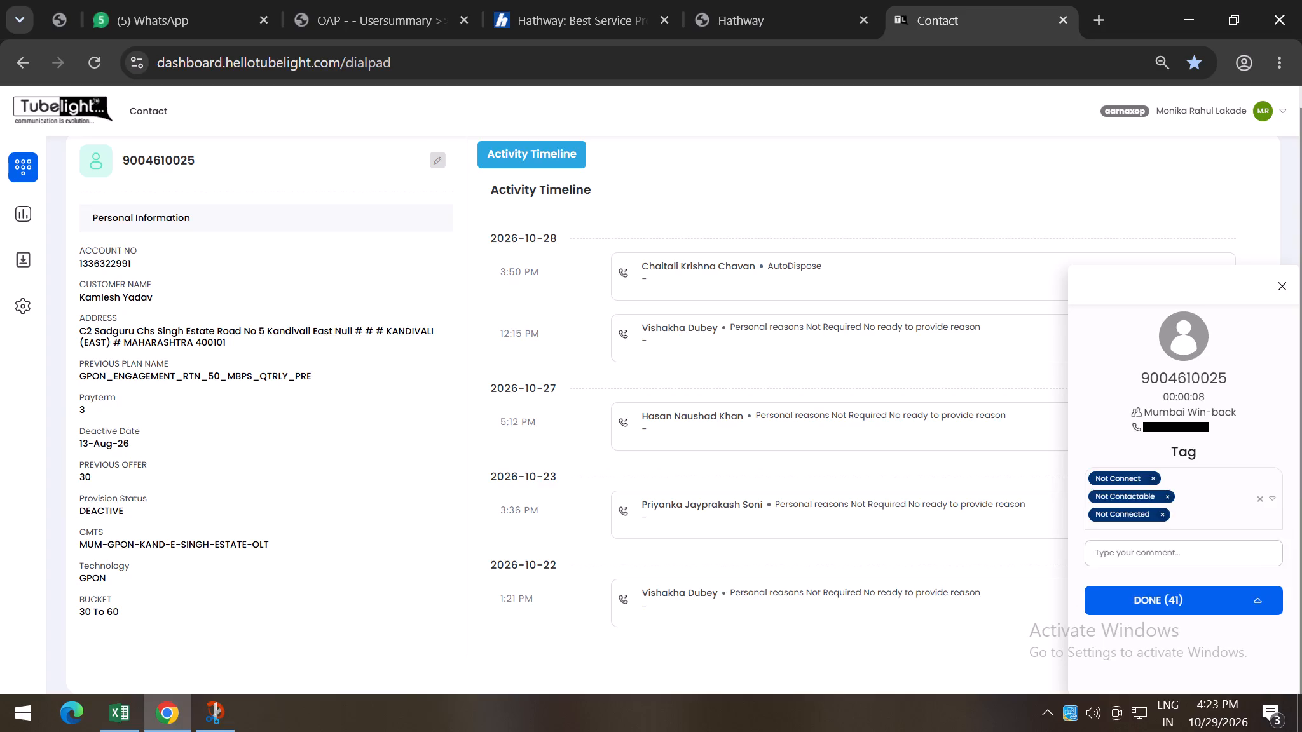
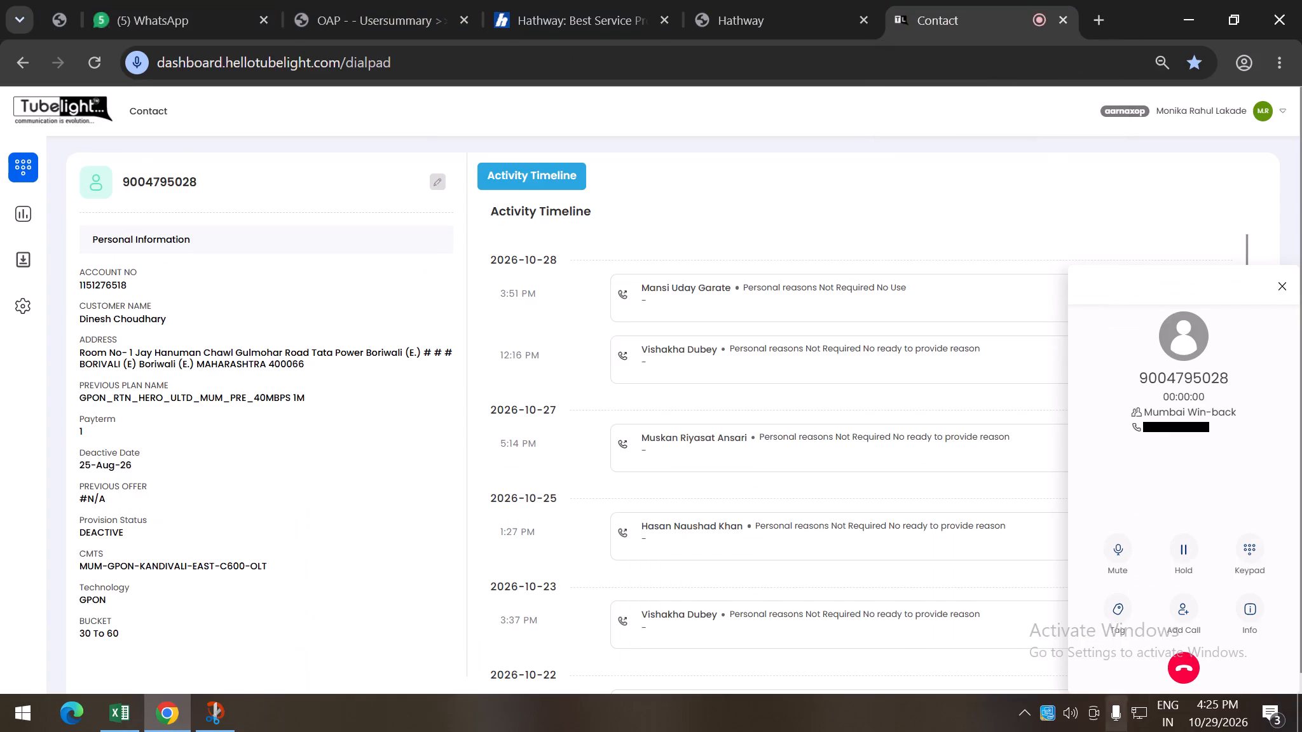
End the active Mumbai Win-back call and submit its outcome tagged as Personal reasons with the two follow-up sub-reasons.
left_click(1174, 668)
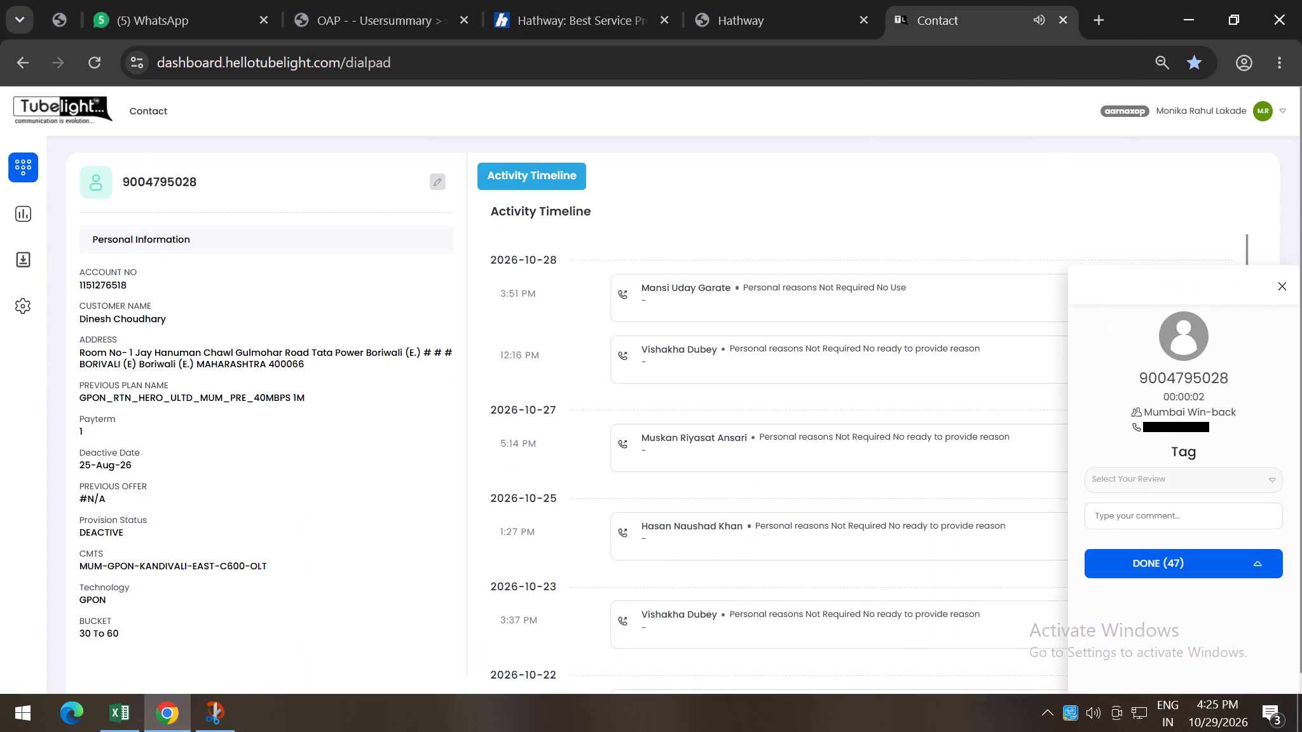
left_click(1139, 493)
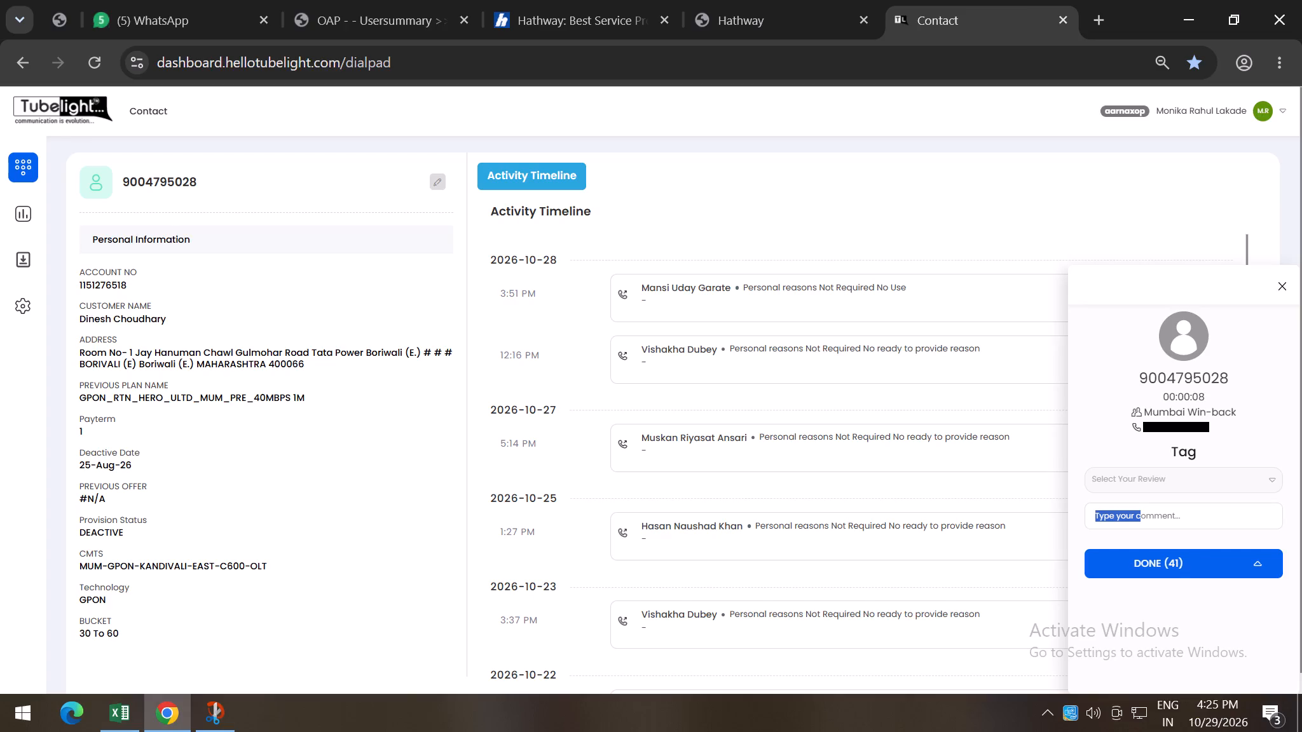
left_click(1132, 467)
scroll(1131, 527, "down", 1)
left_click(1128, 541)
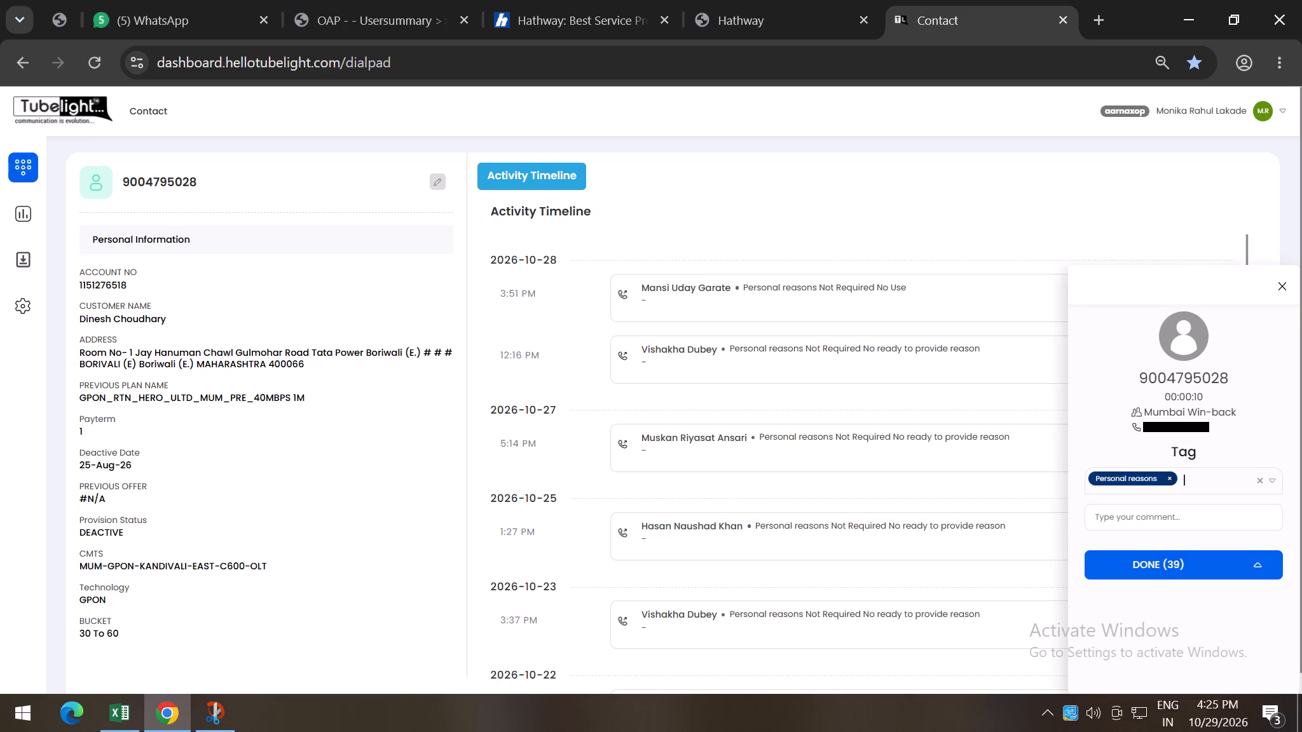
left_click(1185, 491)
left_click(1137, 548)
left_click_drag(1184, 491, 1184, 498)
left_click(1183, 560)
left_click(1181, 595)
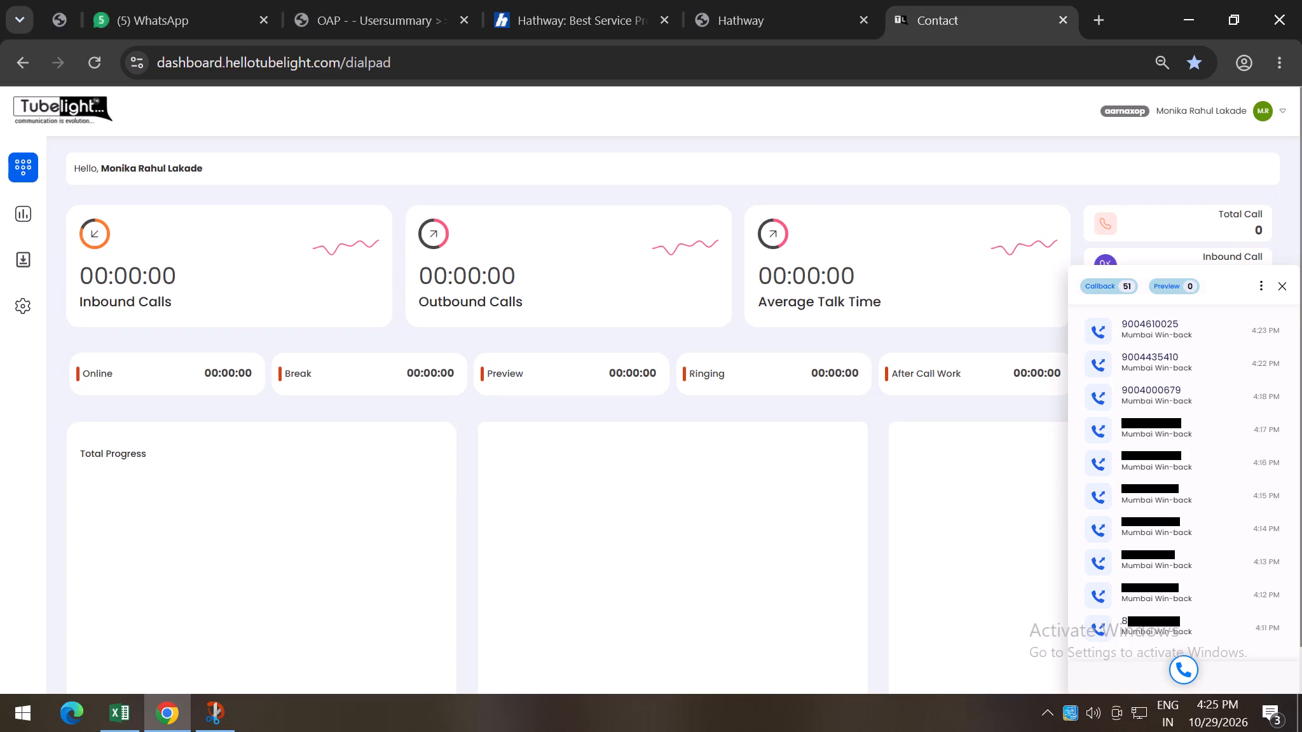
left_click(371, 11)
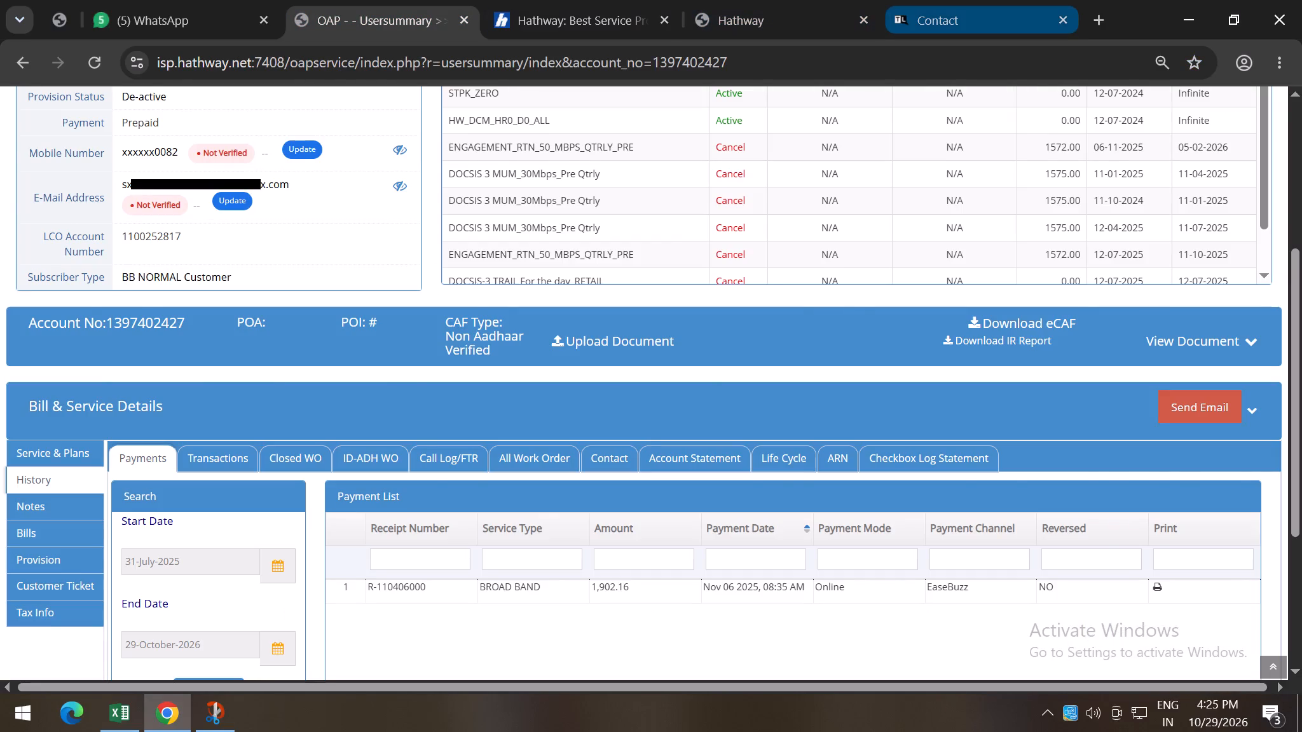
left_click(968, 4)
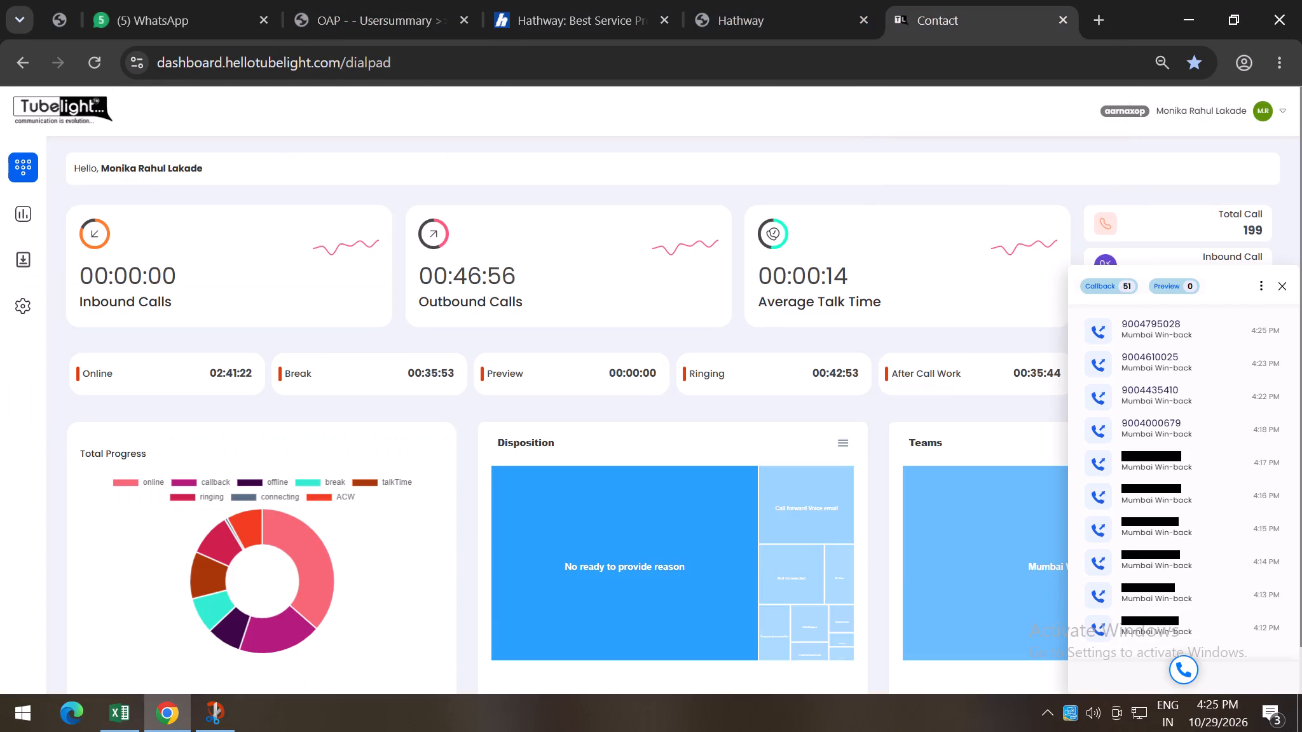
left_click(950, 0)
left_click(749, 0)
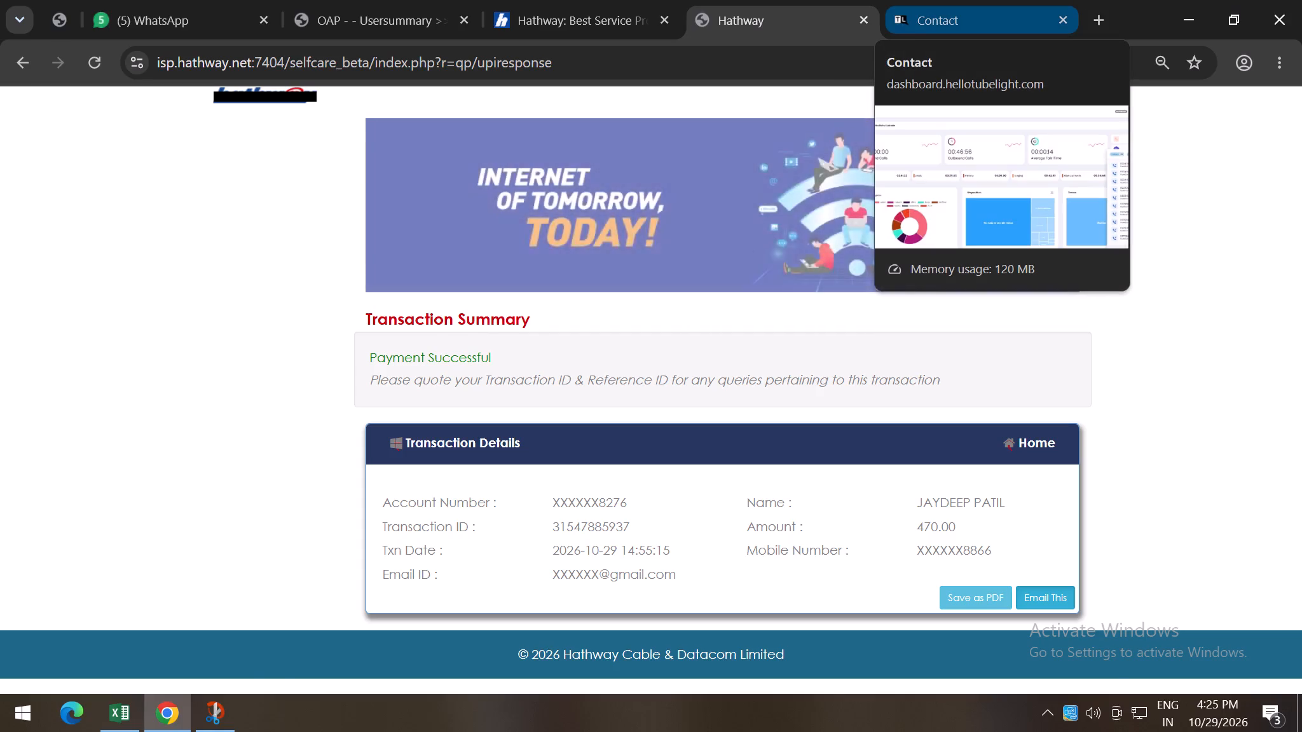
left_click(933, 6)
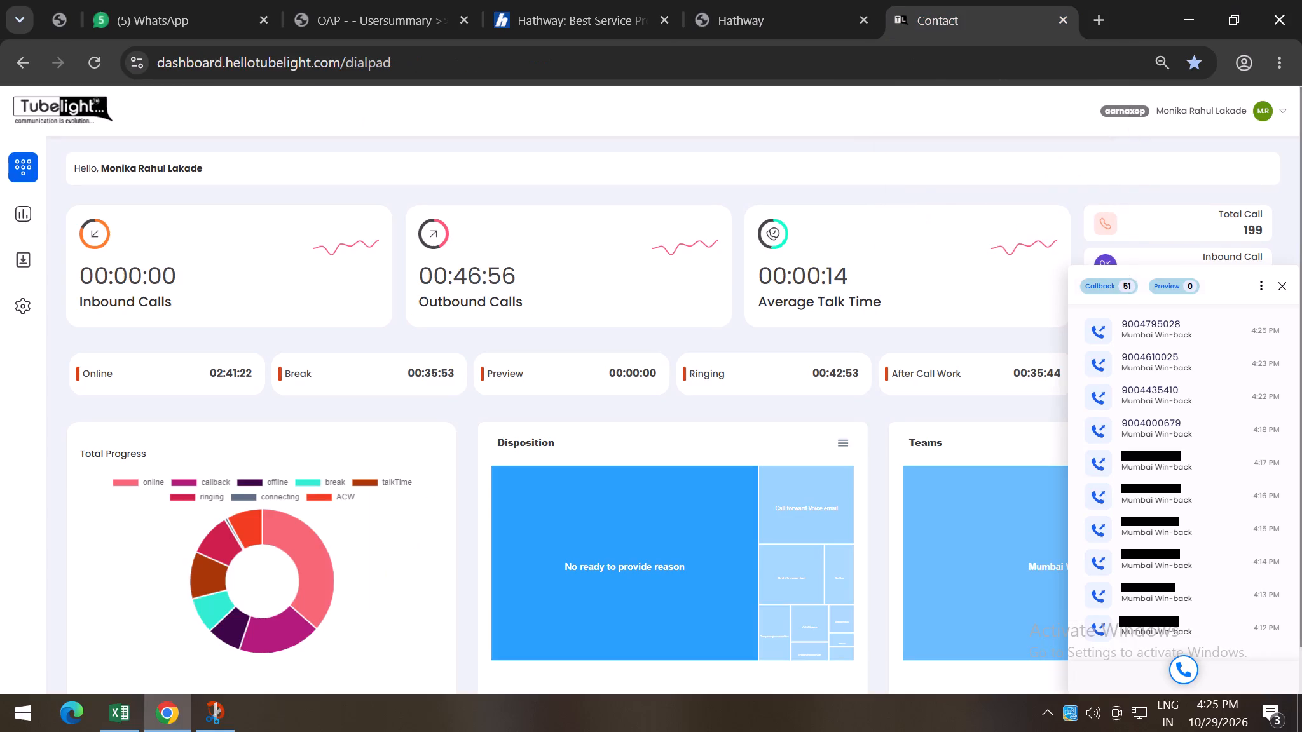
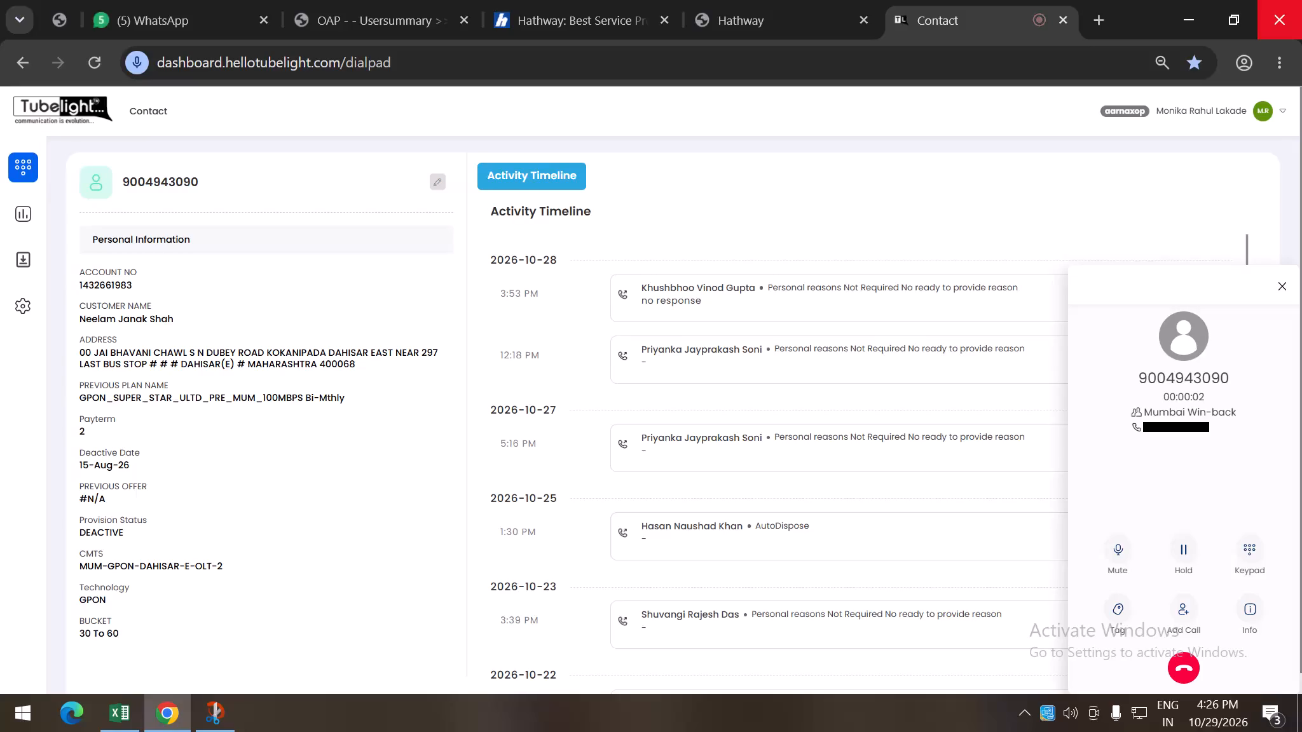
End the active Mumbai Win-back call and tag its outcome as Not Connect with the sub-reason Not Contactable, opening the third-level reason choices.
left_click_drag(1301, 121, 1301, 220)
left_click(1301, 222)
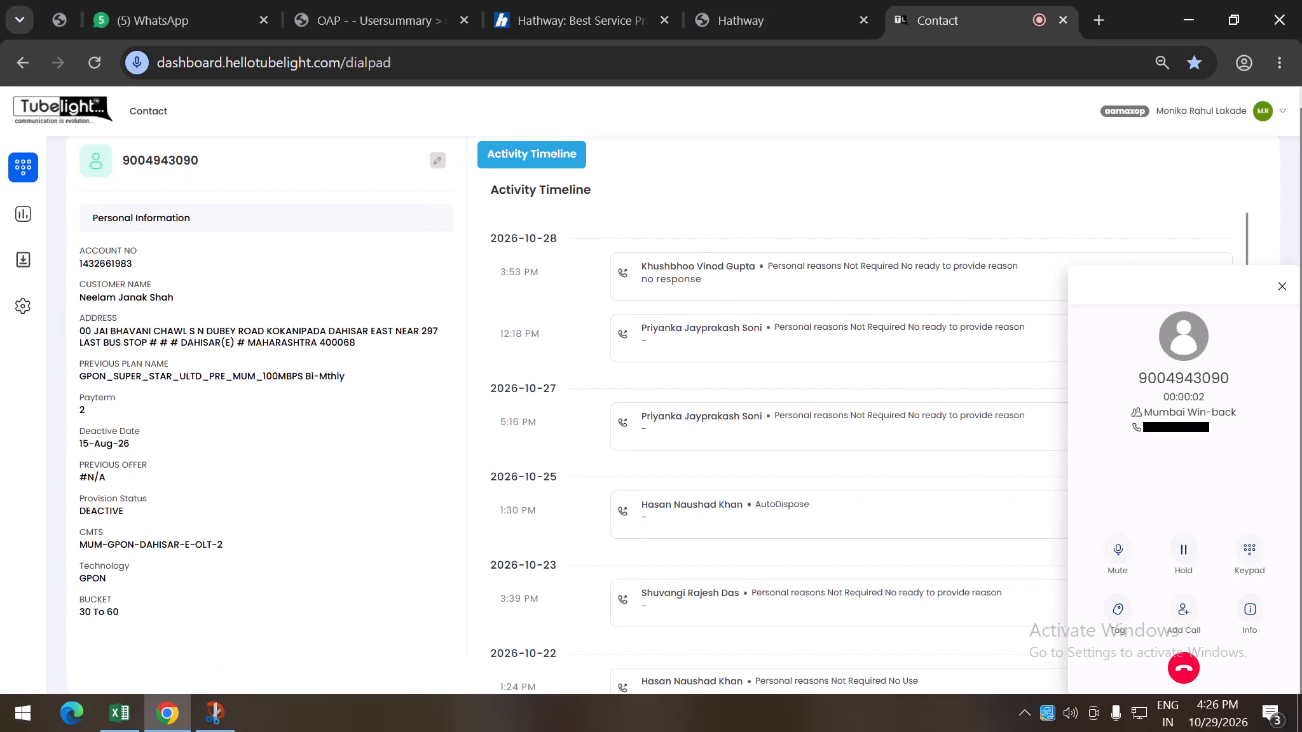
left_click(1186, 672)
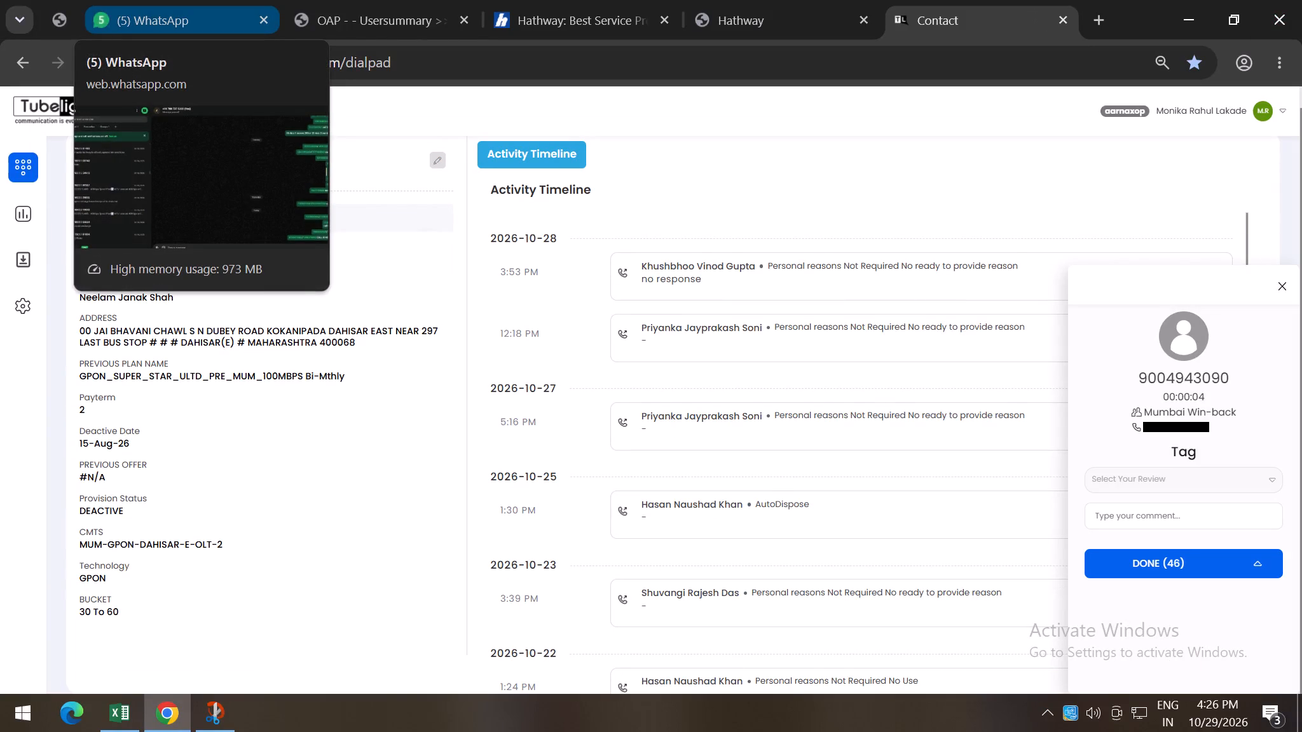
left_click(1181, 482)
scroll(1139, 557, "down", 3)
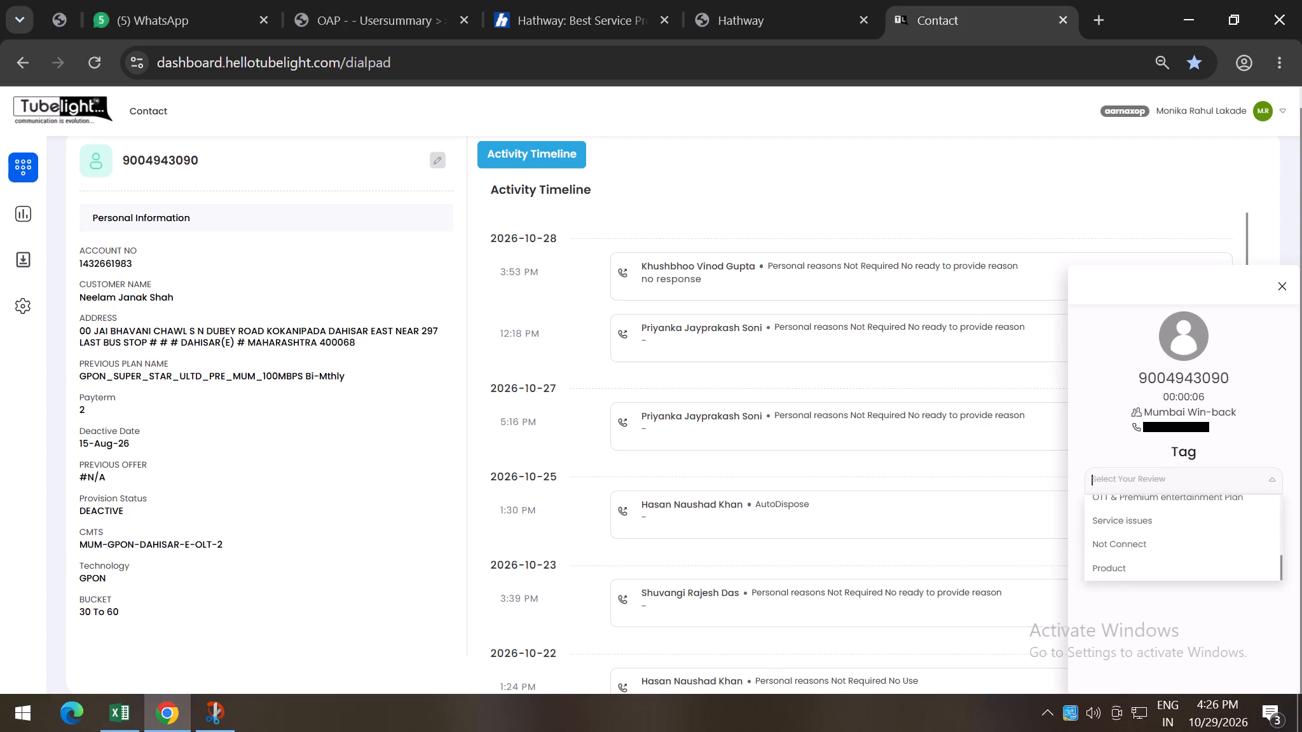
left_click(1127, 547)
left_click(1193, 488)
left_click(1155, 532)
left_click(1186, 492)
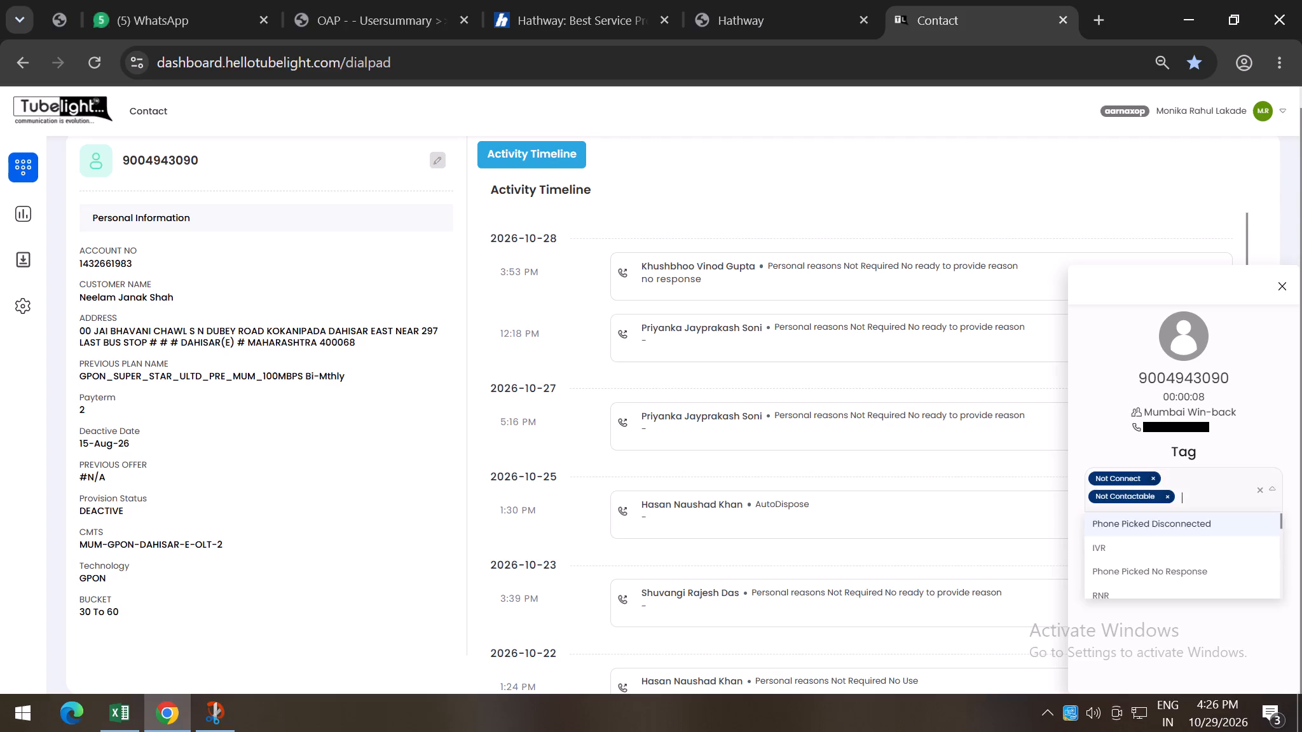
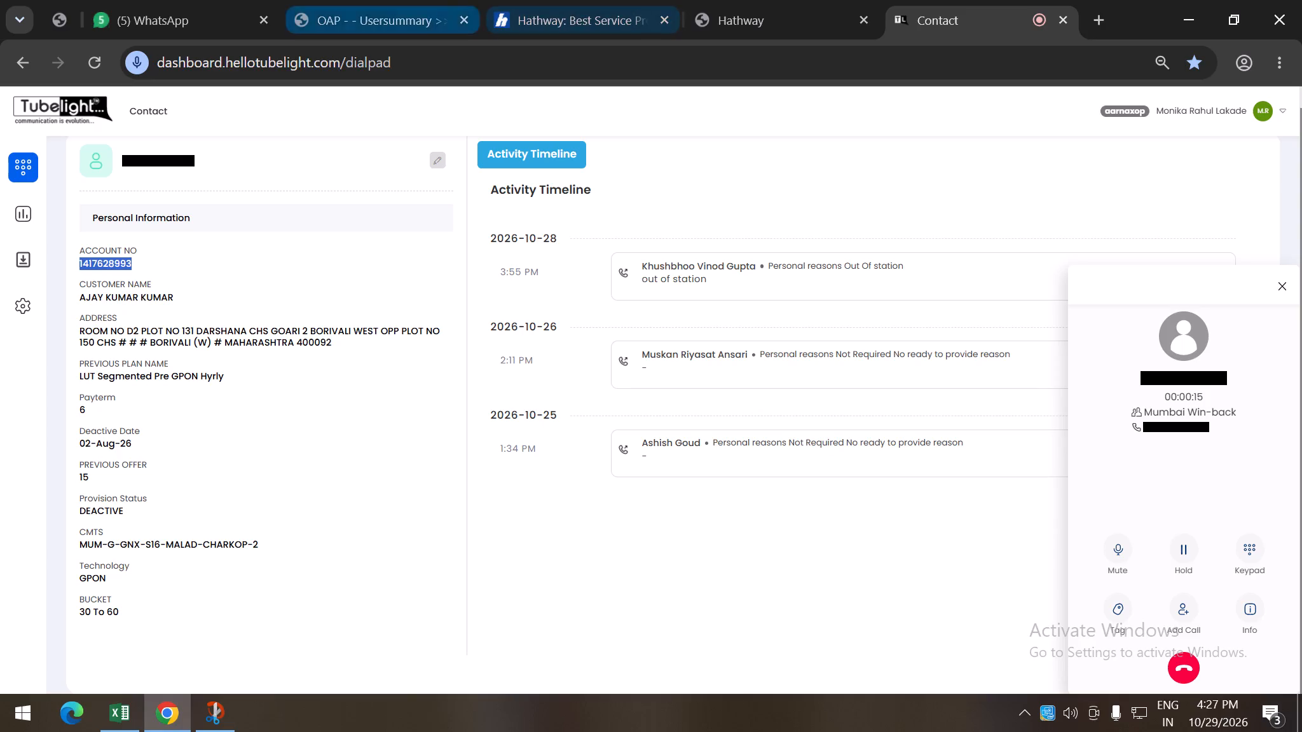
Switch to the OAP user summary page and search for the active caller's copied account number.
left_click(436, 0)
scroll(942, 172, "up", 7)
left_click(956, 110)
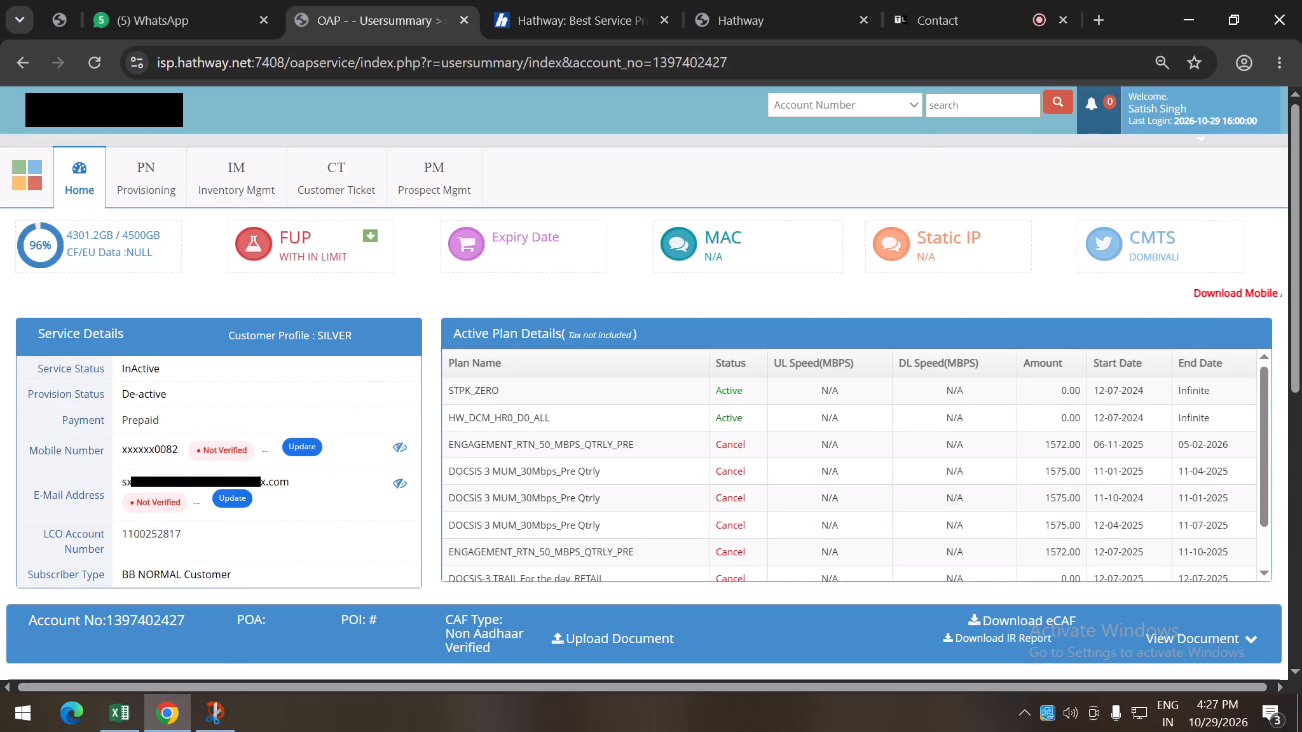
key("ctrl+v")
left_click(1048, 101)
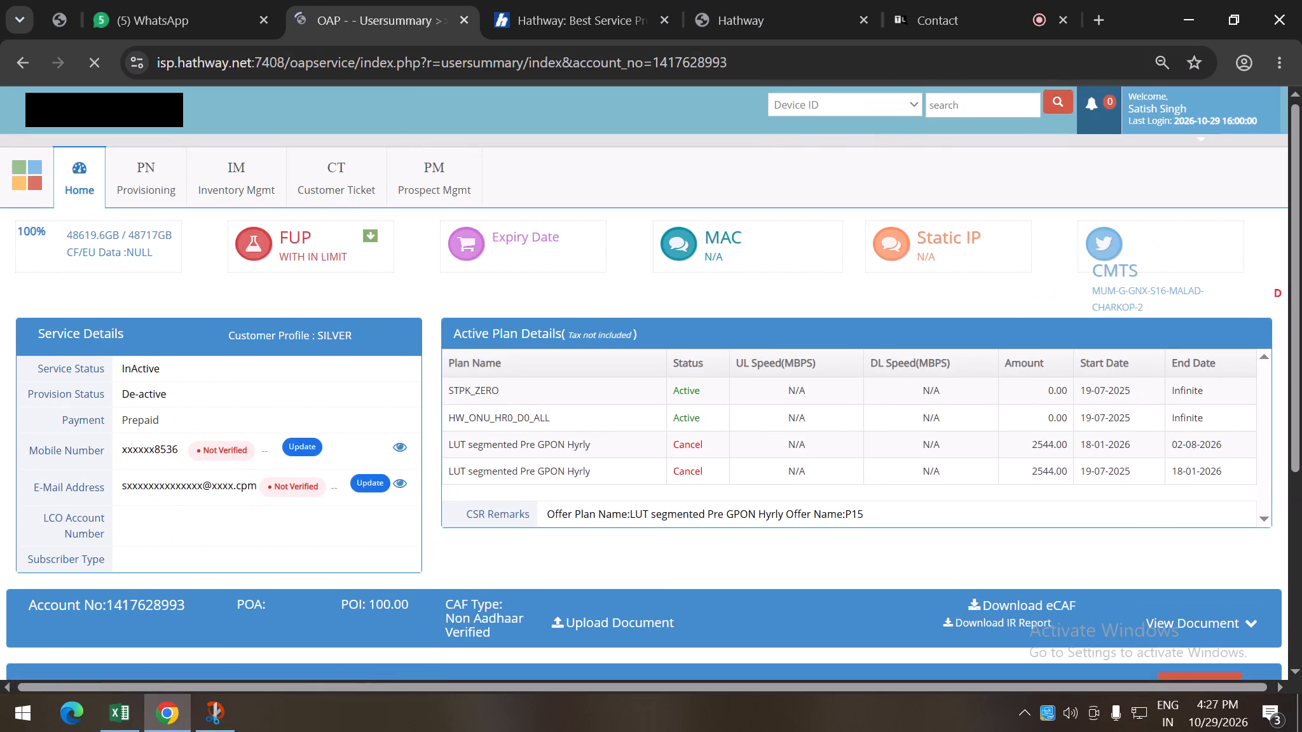
Return to the Tubelight dialpad, end the active Mumbai Win-back call and tag its outcome as Personal reasons with sub-reason Out Of station.
left_click(935, 0)
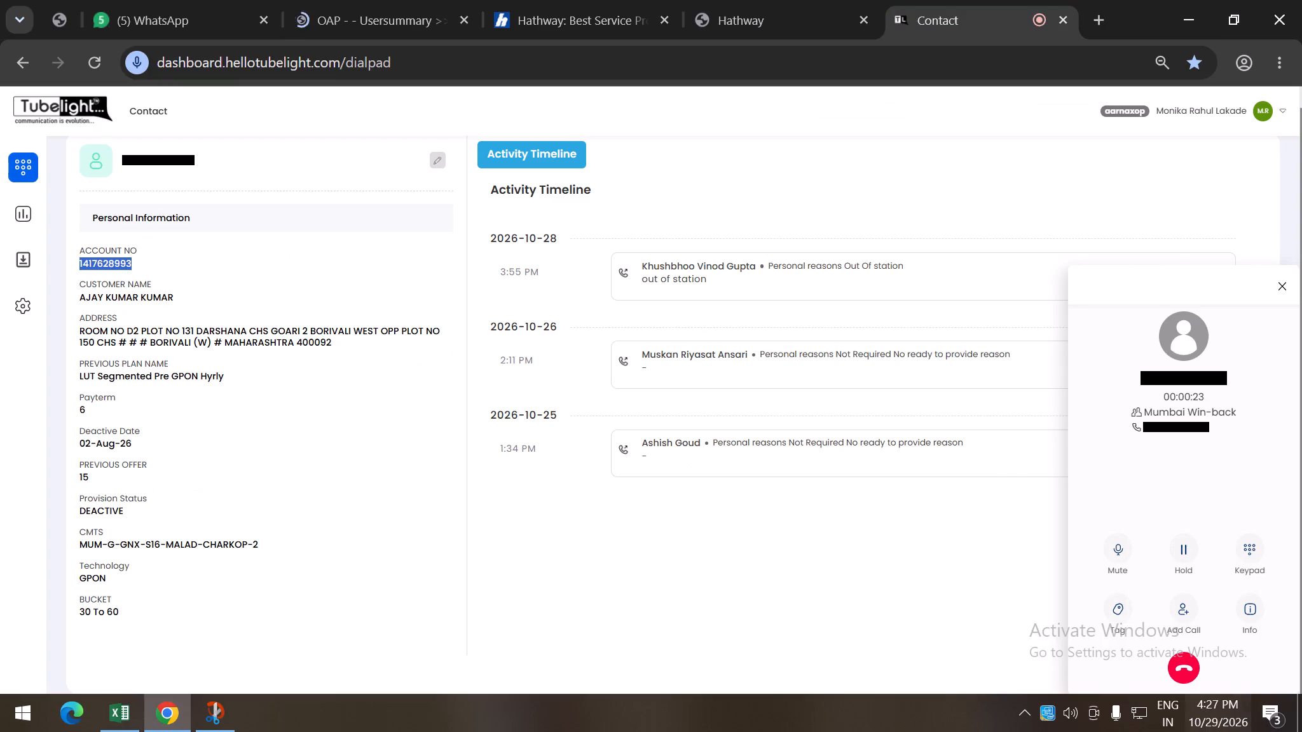
left_click(1174, 660)
left_click(1141, 469)
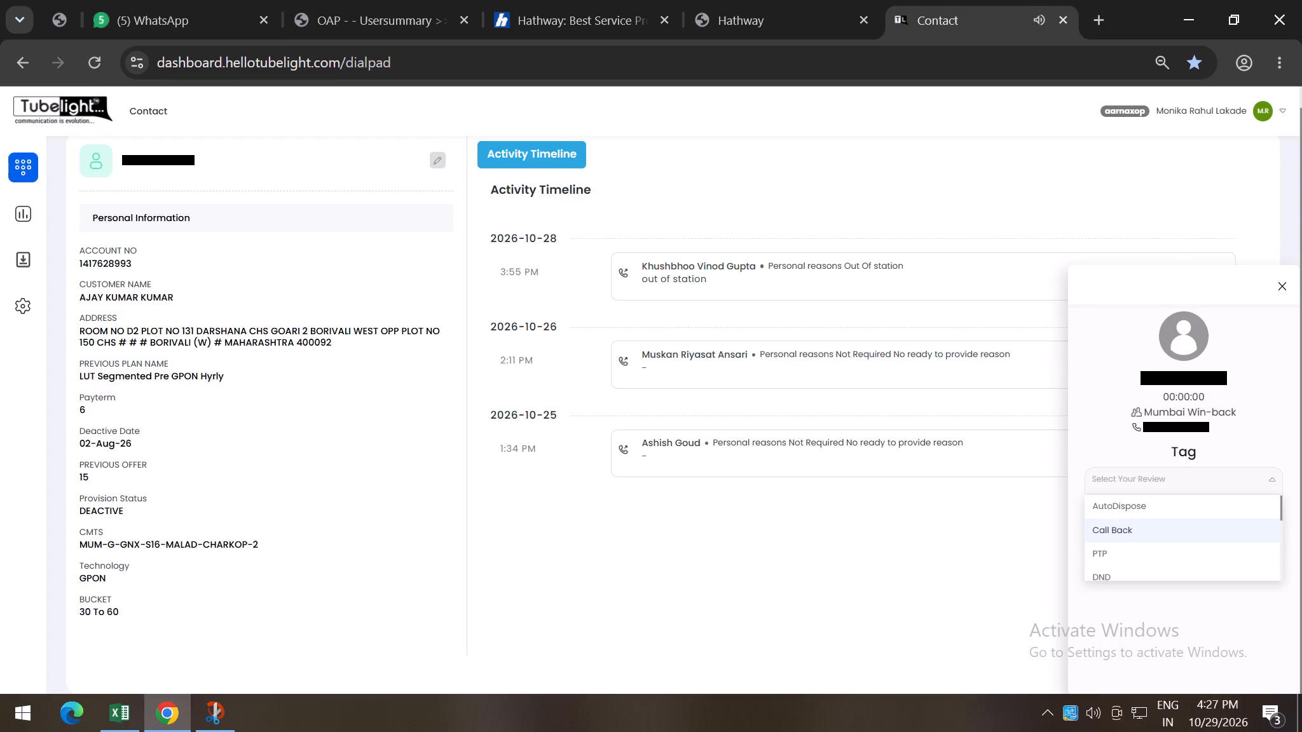
scroll(1139, 546, "down", 1)
left_click(1142, 543)
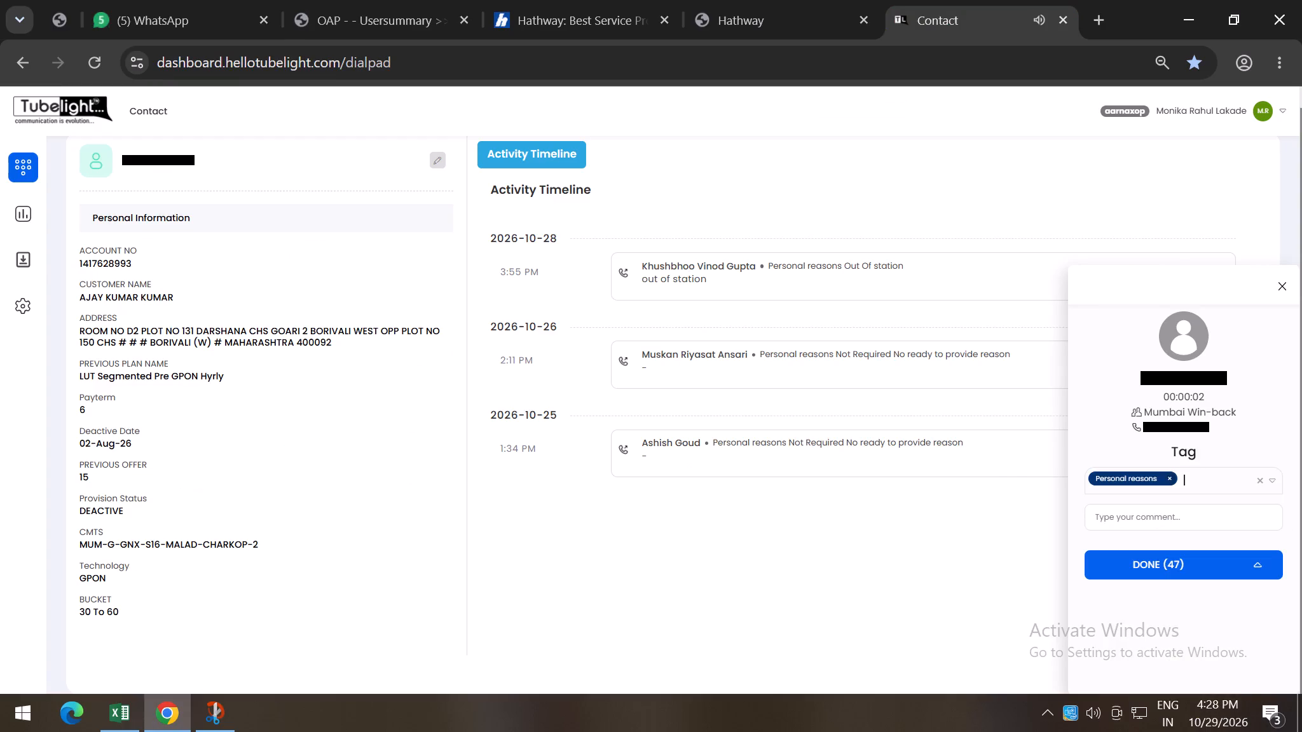
left_click(1211, 487)
left_click(1156, 557)
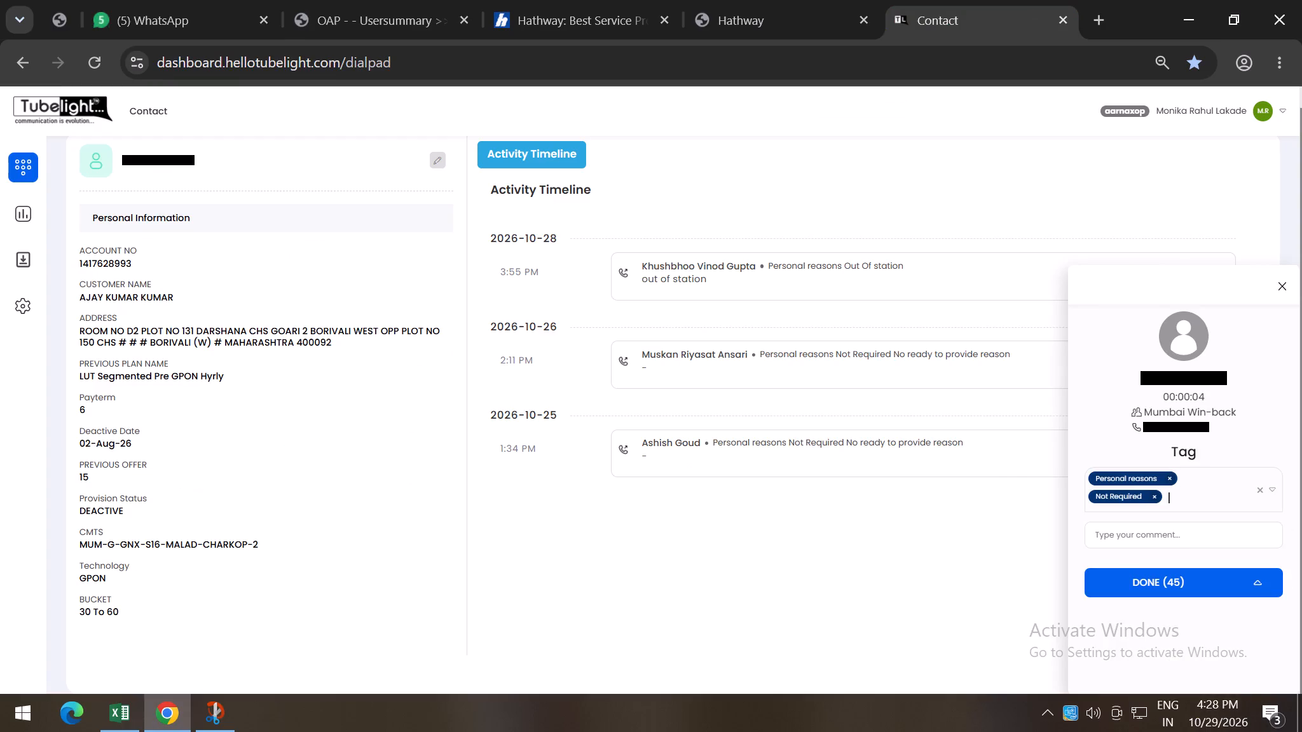
left_click(1195, 500)
left_click(1156, 497)
left_click(1230, 472)
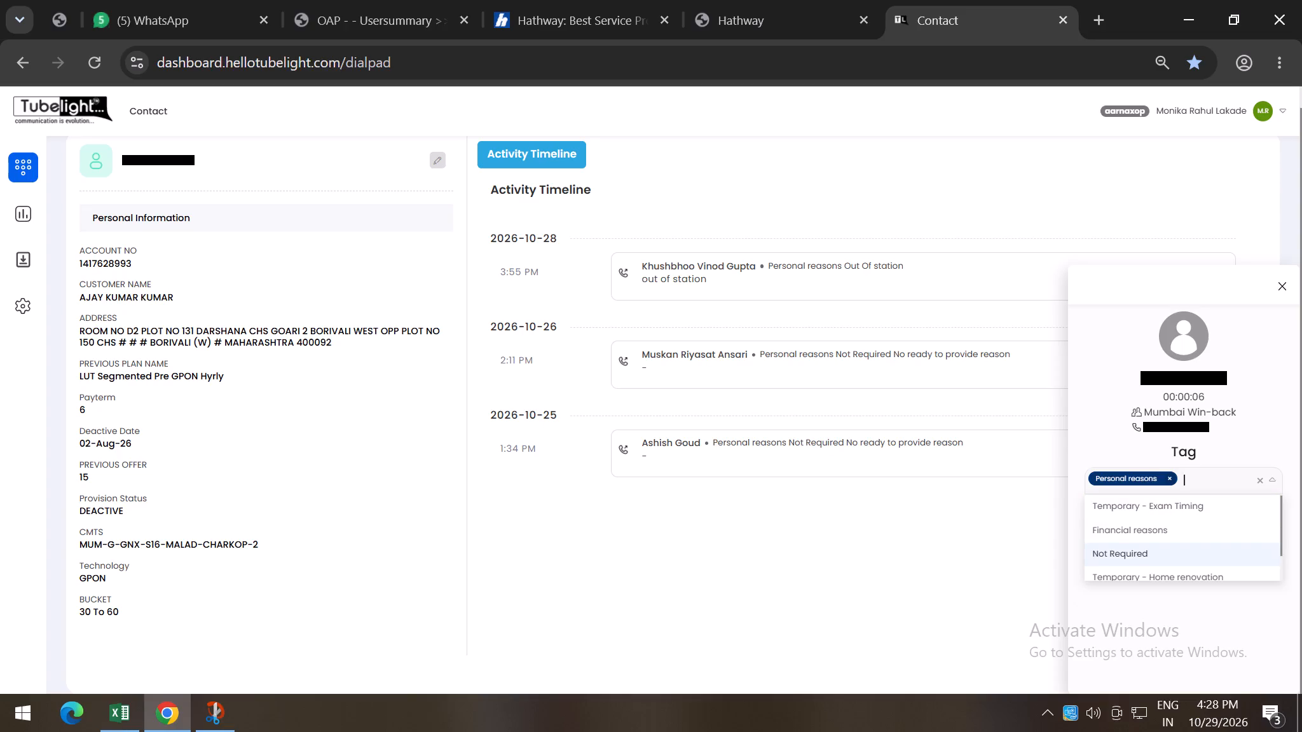
scroll(1138, 558, "down", 2)
left_click(1137, 564)
Enter the comment OUT OF STATION for the tagged call outcome.
left_click(1148, 532)
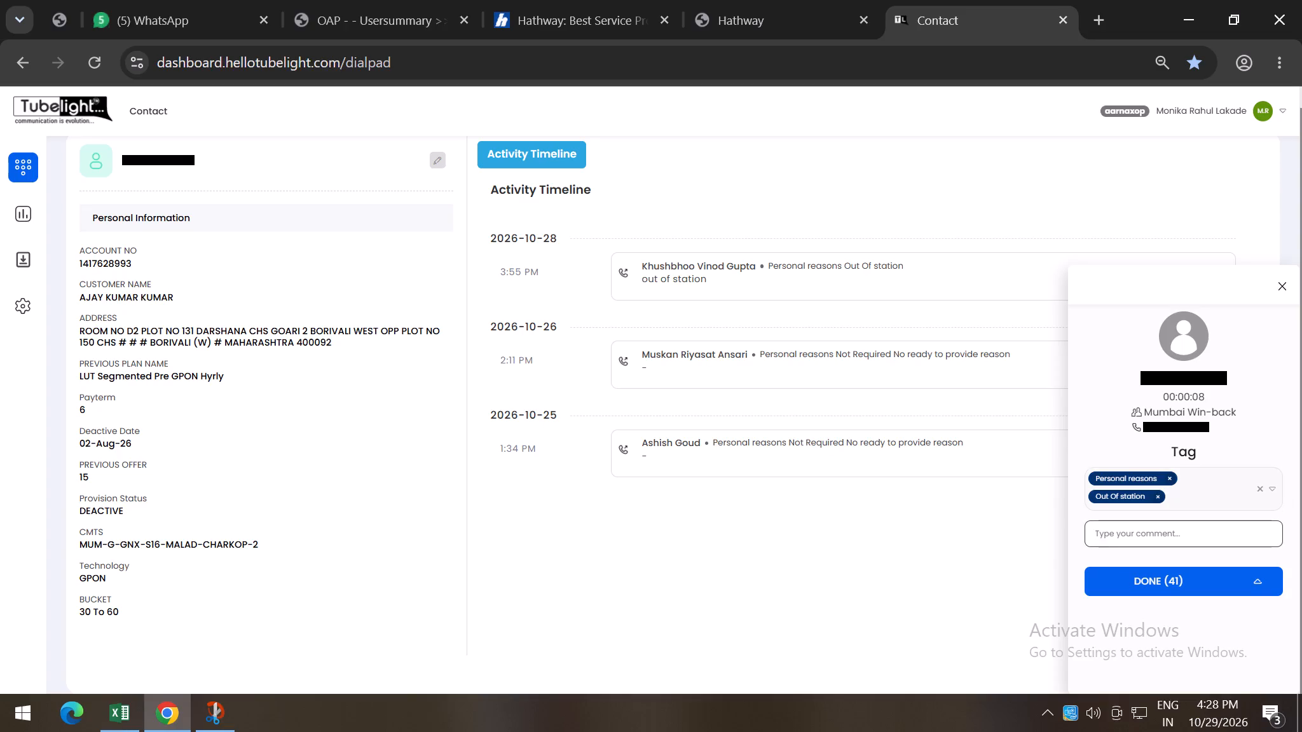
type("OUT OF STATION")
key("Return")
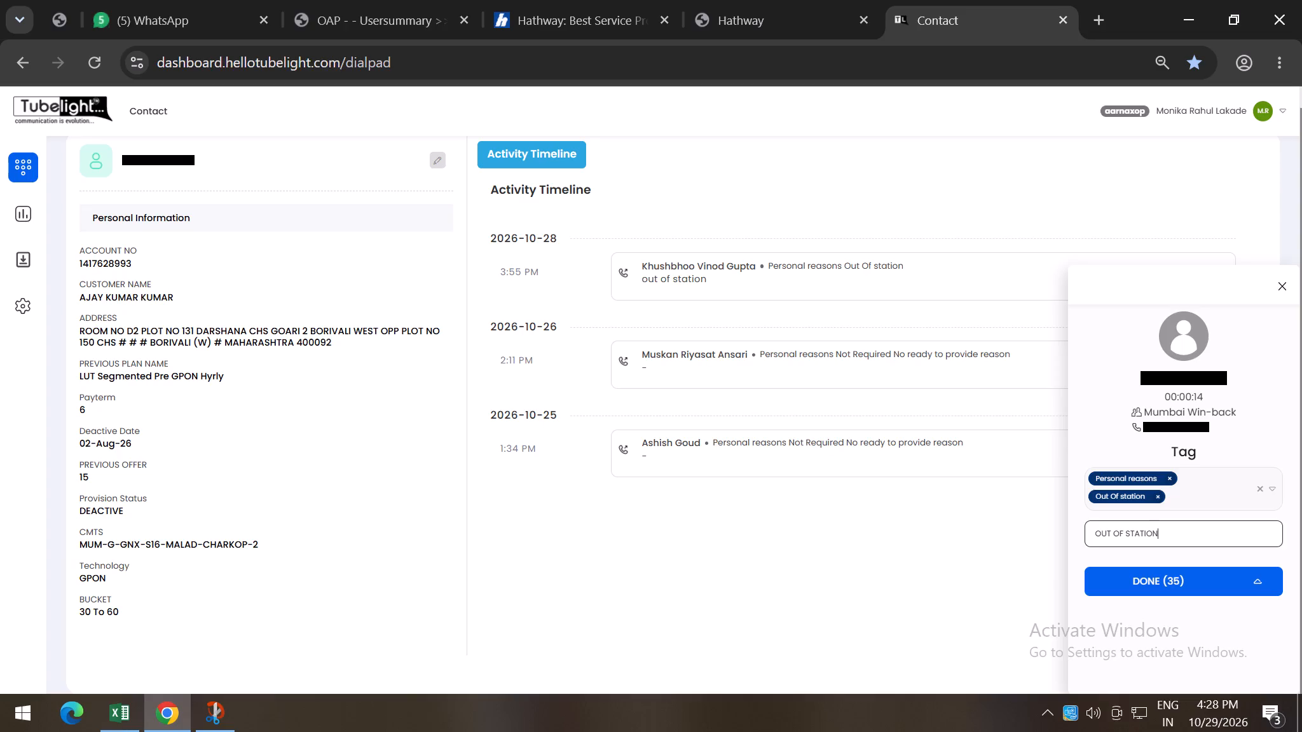
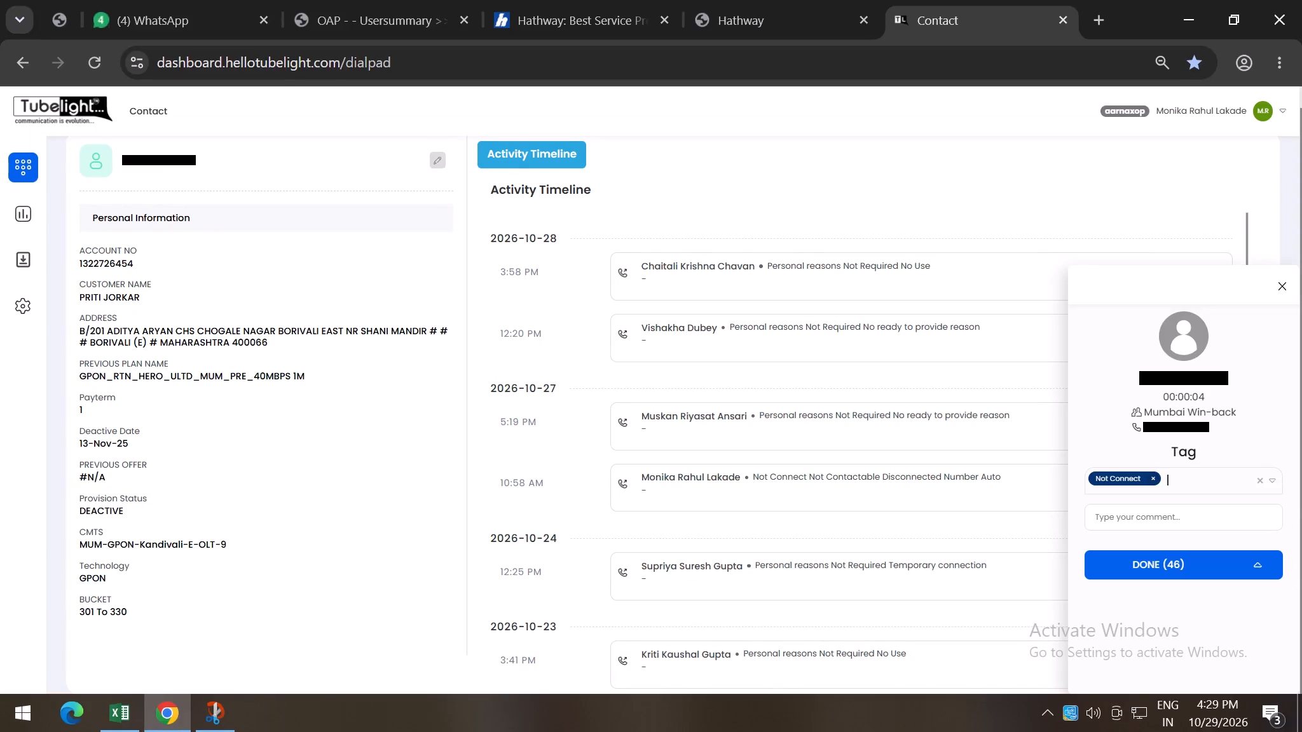
Complete the Not Connect tag on the Mumbai Win-back call with the sub-reasons Not Contactable and Call forward Voice email.
left_click(1217, 487)
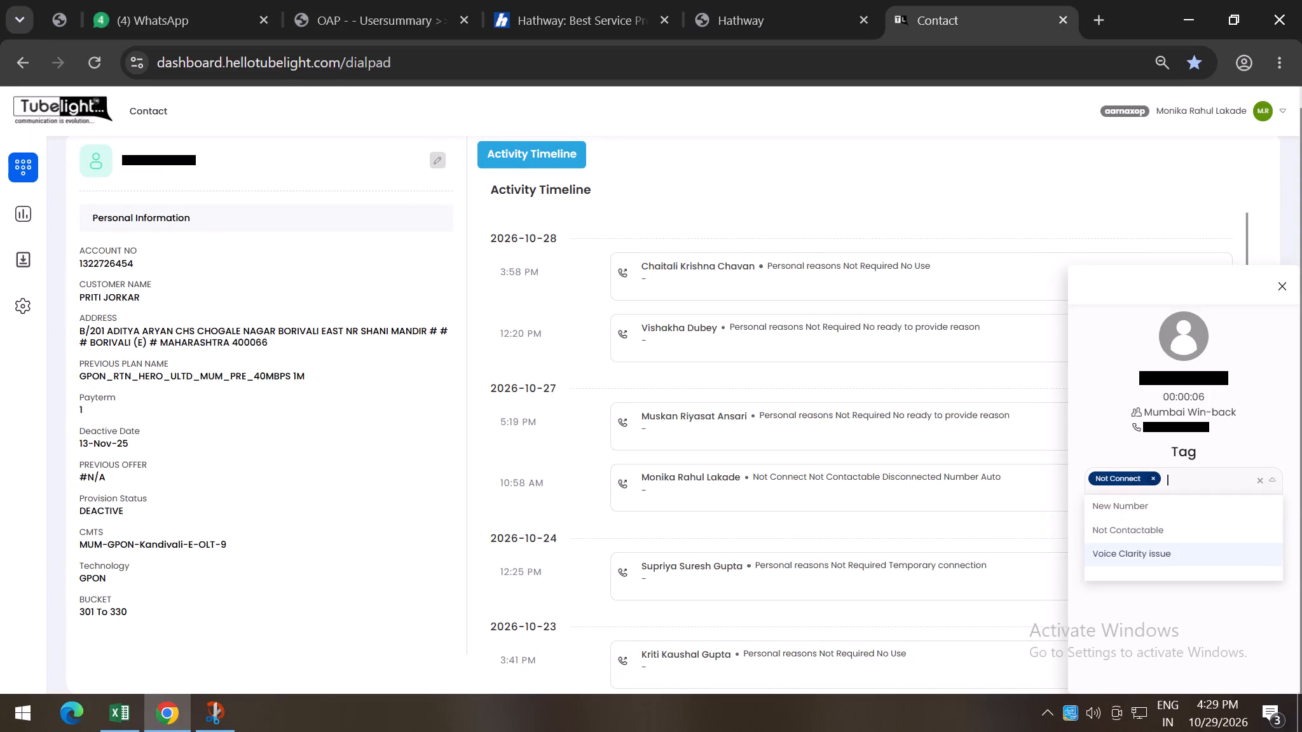
left_click(1172, 538)
left_click_drag(1254, 481, 1244, 495)
scroll(1163, 542, "down", 2)
left_click(1166, 536)
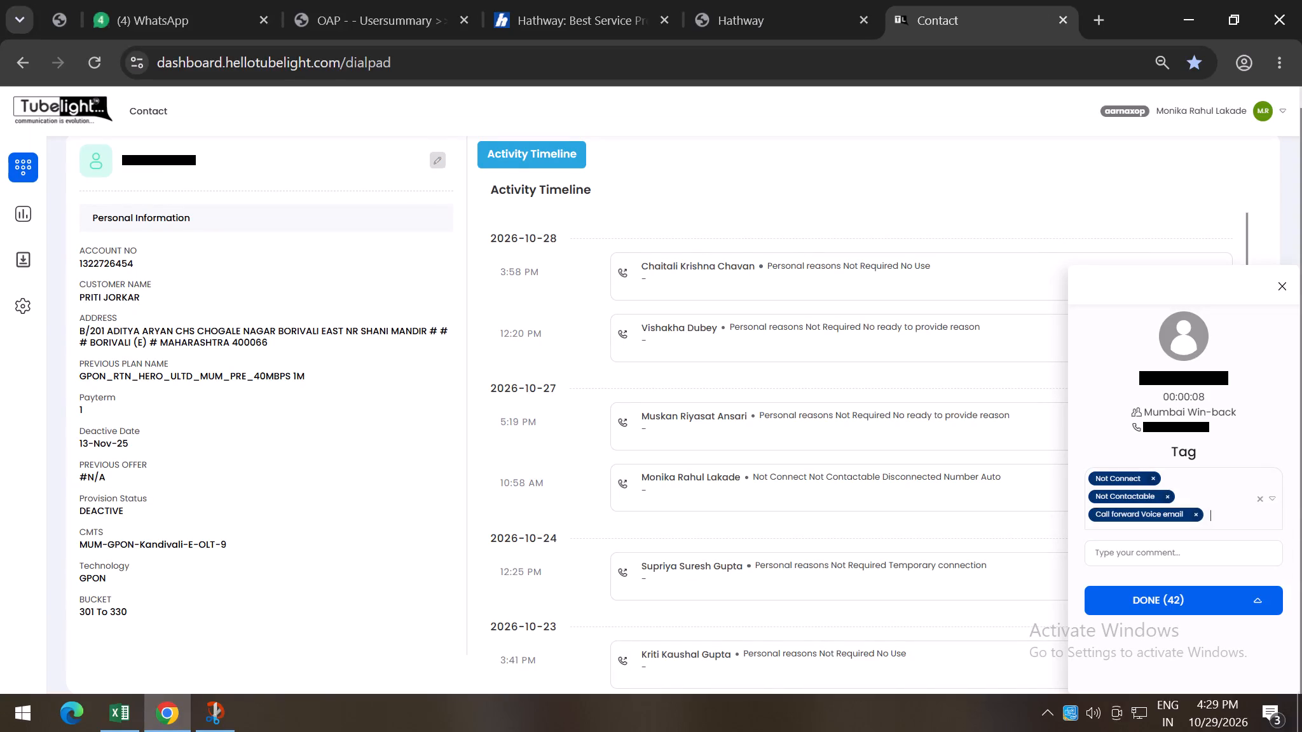
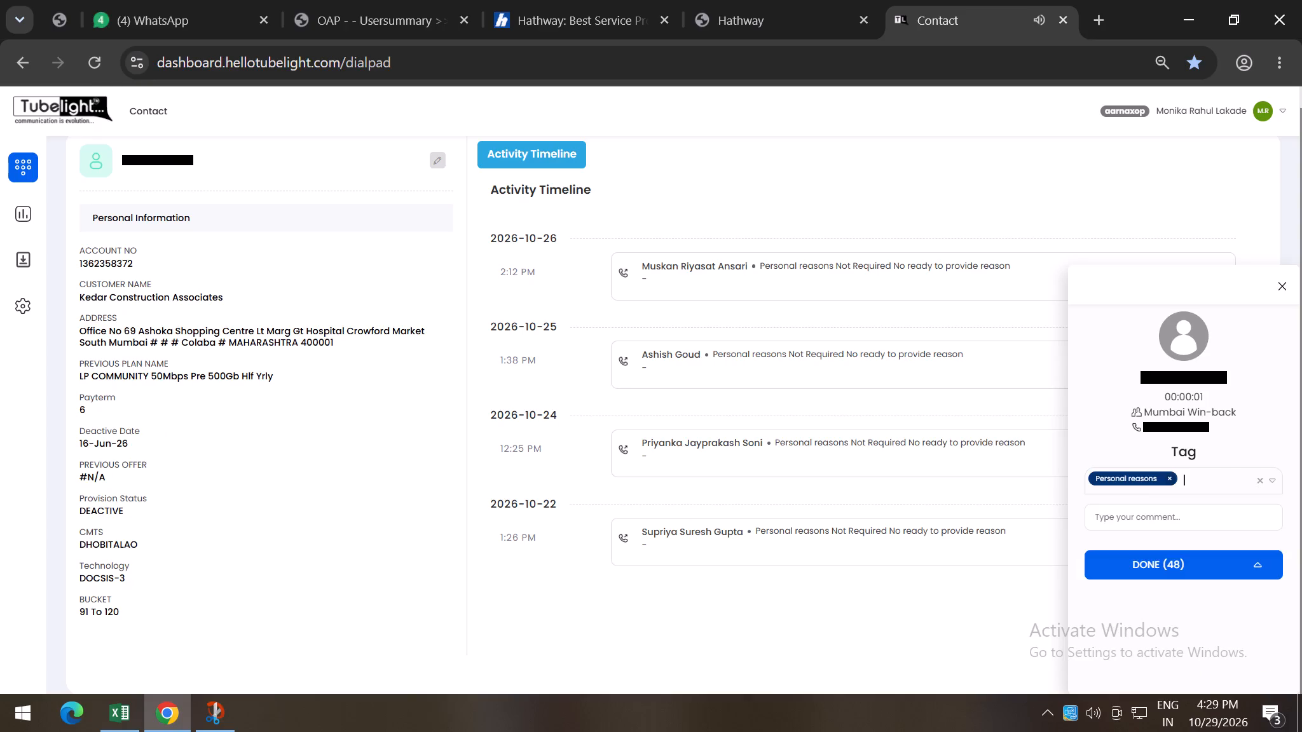
Complete the Personal reasons tag on the Kedar Construction Associates call with second- and third-level reasons, and submit the call outcome.
left_click(1198, 478)
left_click(1143, 552)
left_click_drag(1214, 495, 1207, 524)
left_click(1186, 557)
left_click(1187, 605)
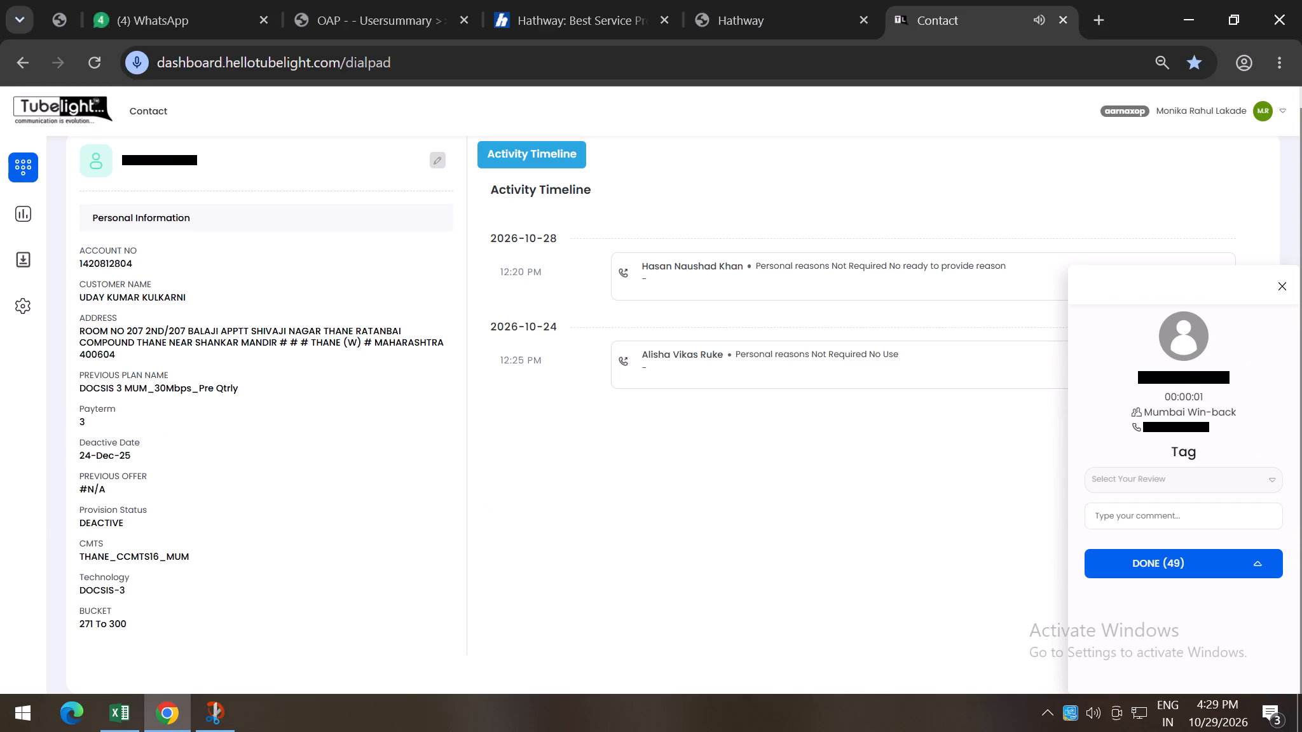
Open the first-level review choices for tagging the Thane customer's Mumbai Win-back call.
left_click(1188, 466)
left_click(1174, 485)
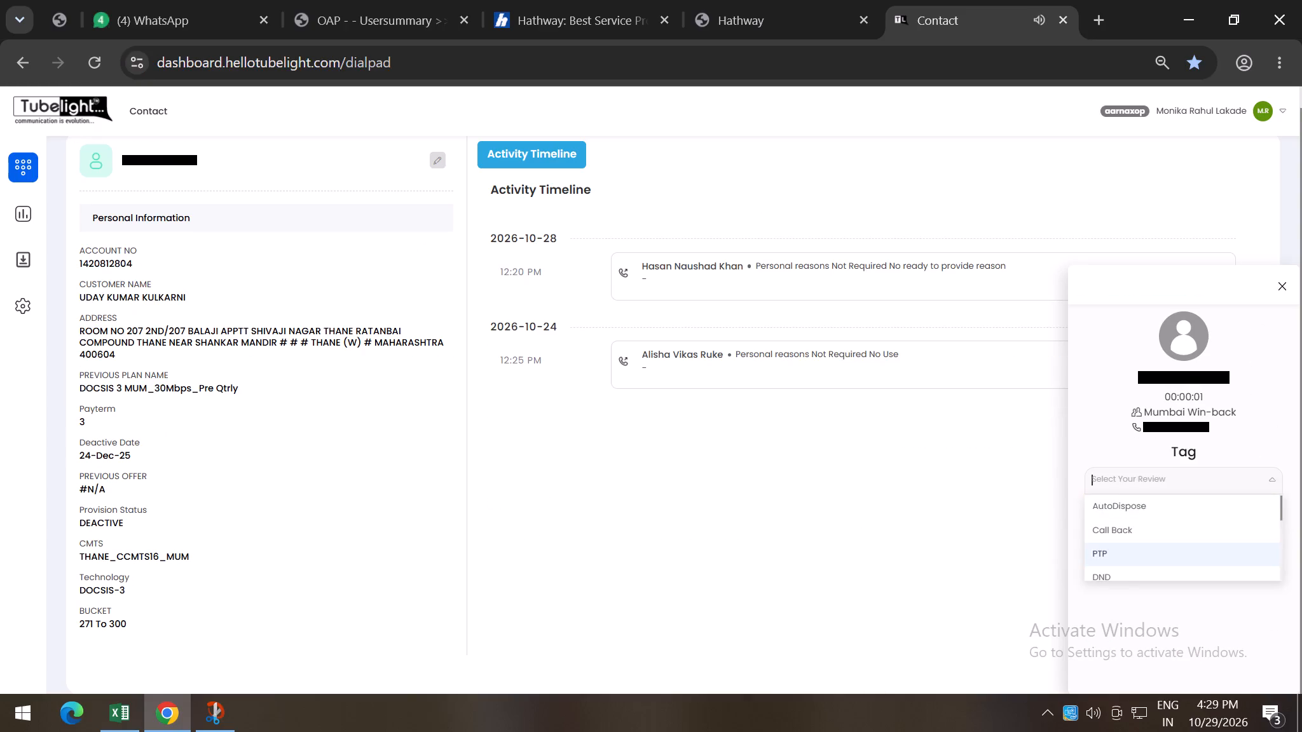
Tag the Thane customer's Mumbai Win-back call as Personal reasons with second- and third-level reasons, and submit the call outcome.
scroll(1162, 560, "down", 1)
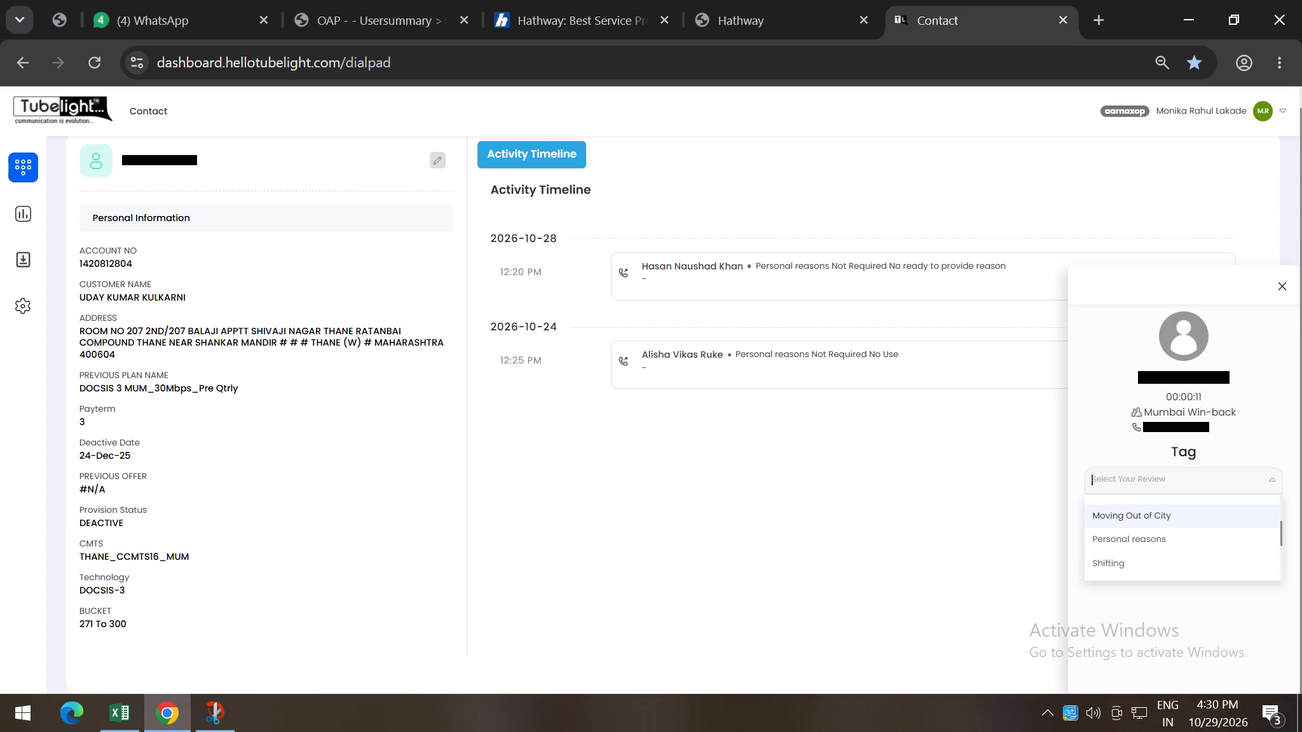
left_click(1132, 529)
left_click(1181, 498)
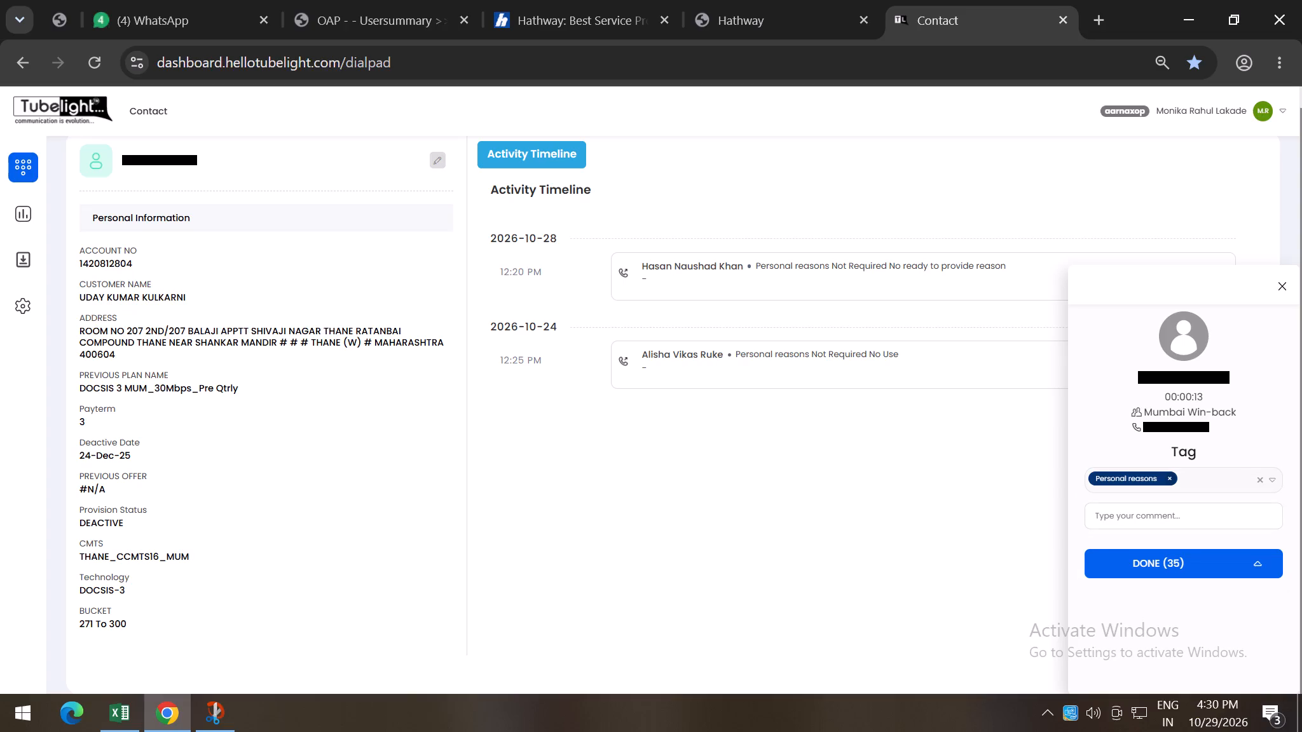
left_click_drag(1199, 491, 1189, 501)
left_click(1151, 551)
left_click_drag(1188, 508, 1186, 524)
left_click(1175, 557)
left_click(1172, 589)
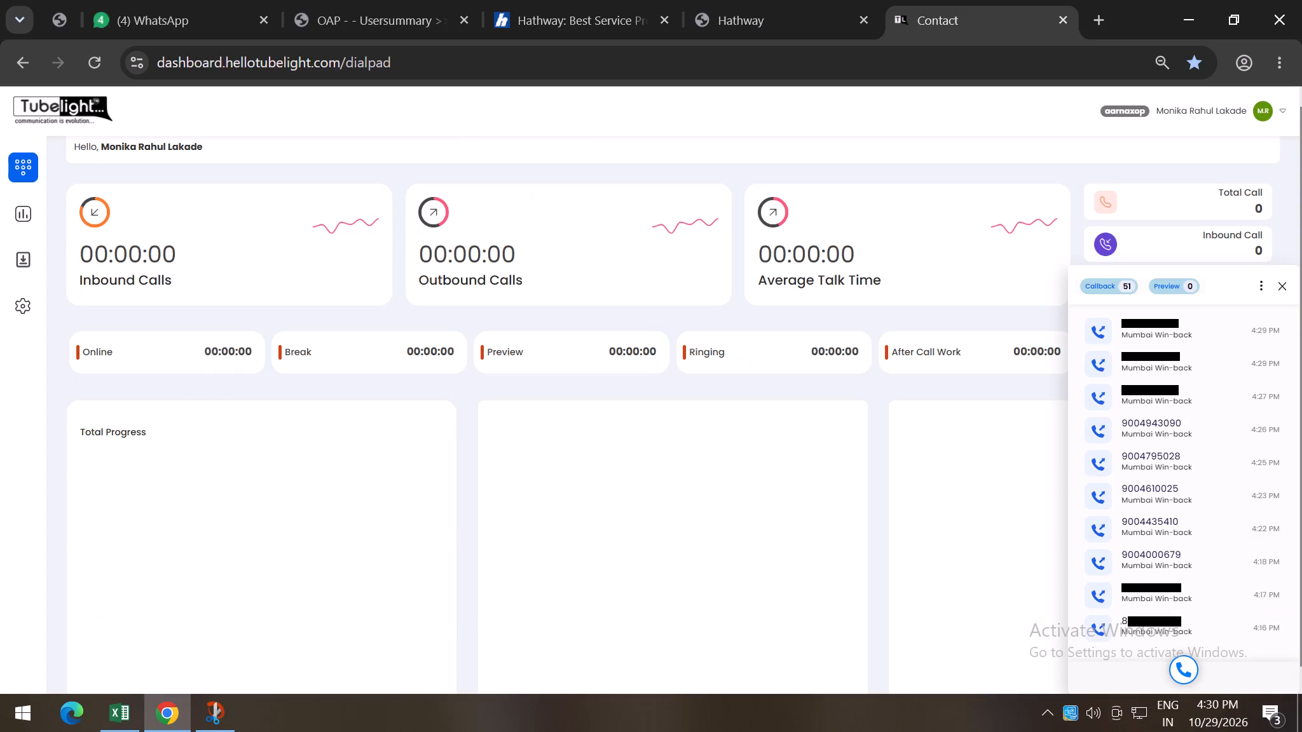
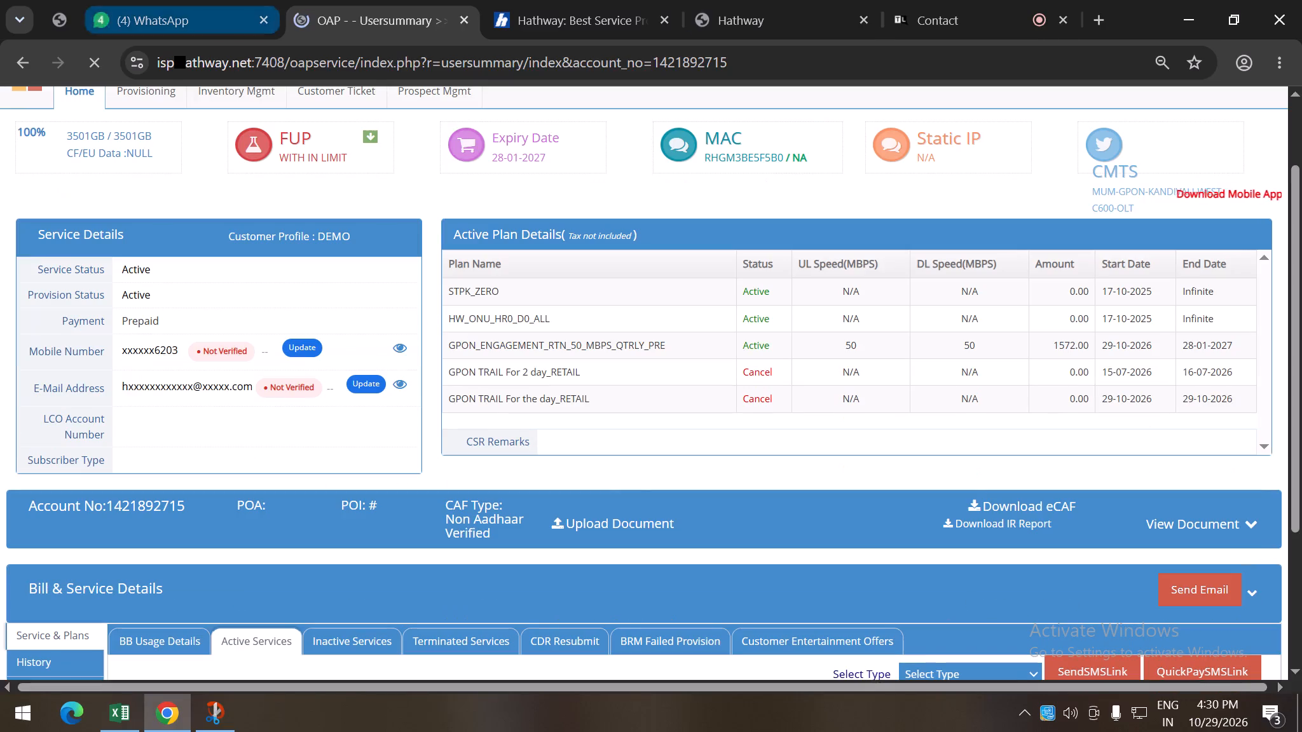
In Tubelight, tag the Vile Parle customer's Mumbai Win-back call as Personal reasons with sub-reason Not Required, opening the third-level reason choices.
left_click(1006, 17)
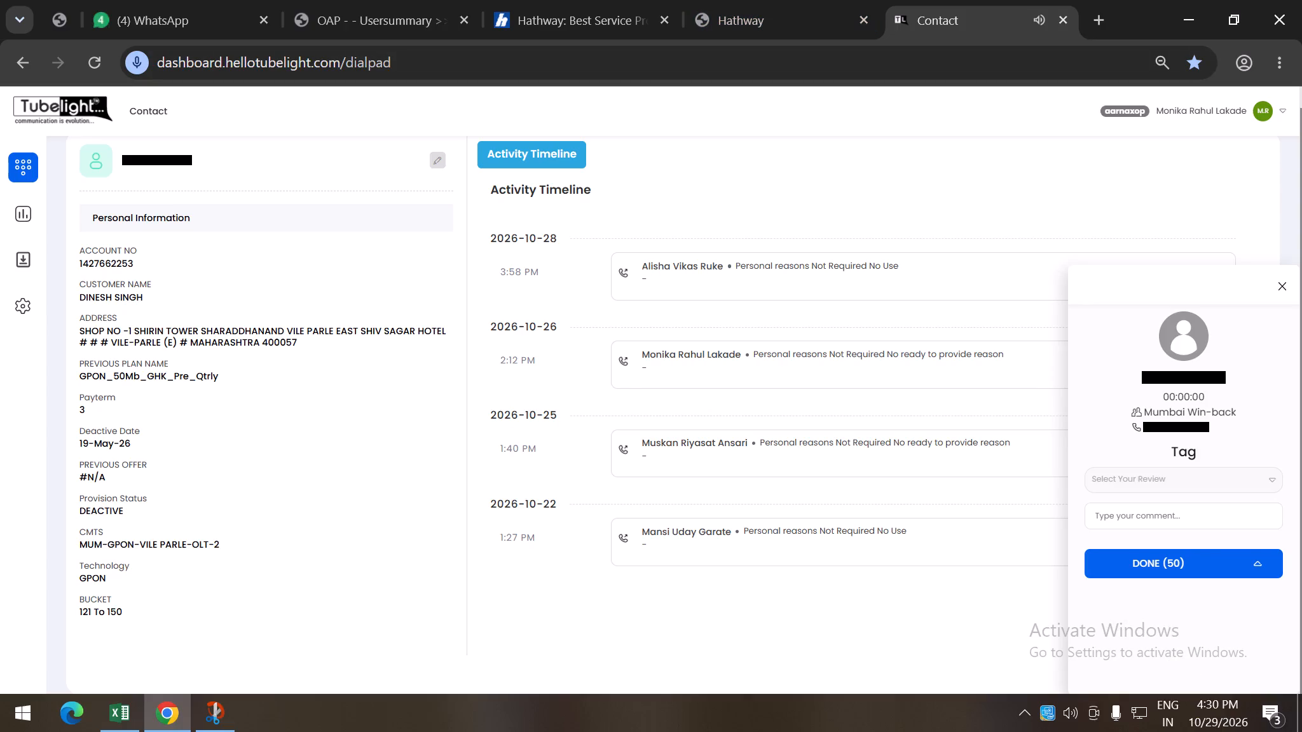
left_click_drag(1168, 469, 1167, 477)
scroll(1131, 537, "down", 1)
left_click_drag(1131, 538, 1150, 520)
left_click(1217, 471)
left_click(1141, 548)
left_click_drag(1182, 504, 1181, 513)
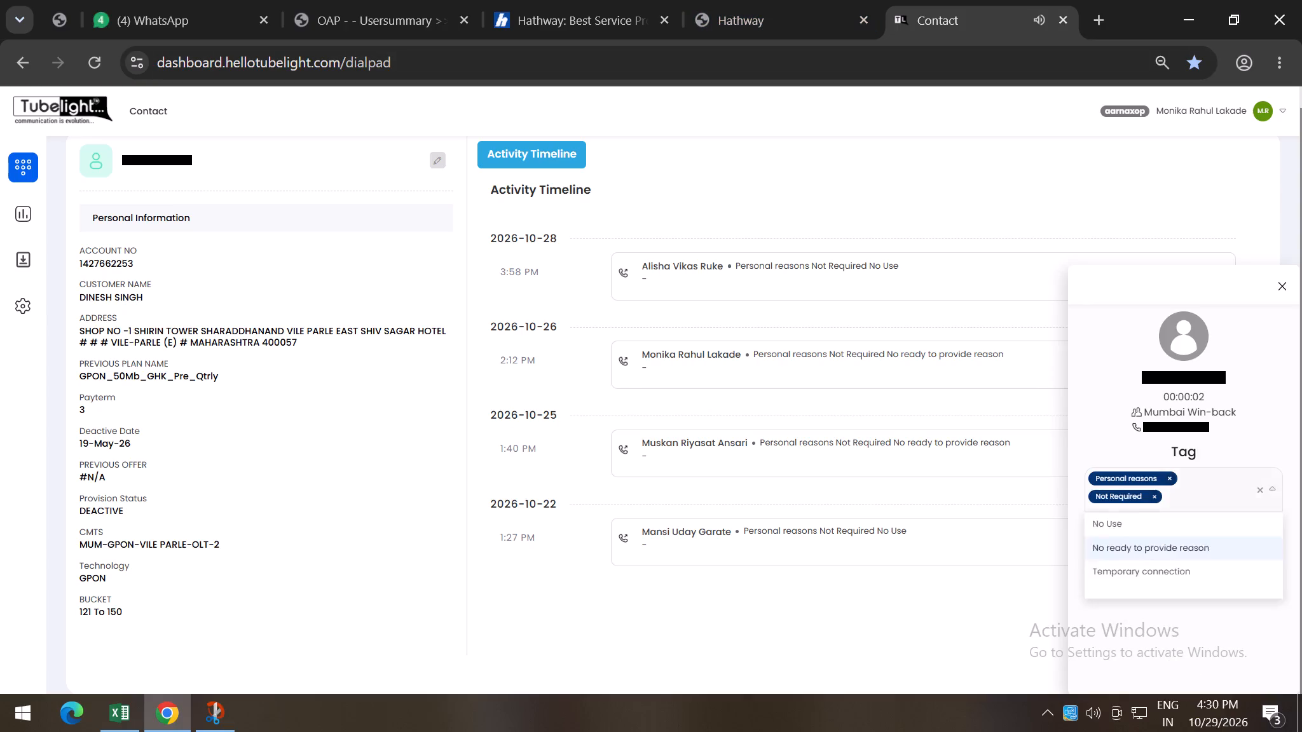
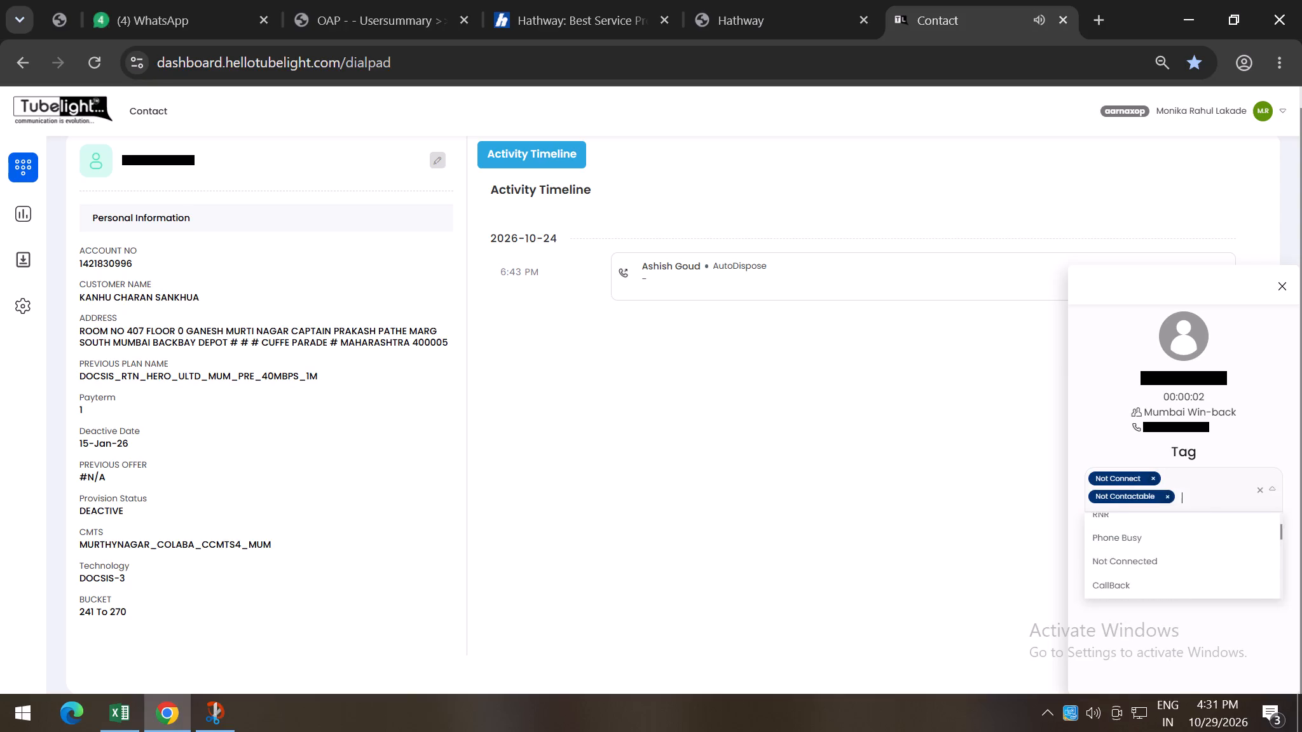
Add Phone Busy to the Not Connect, Not Contactable tags on the Cuffe Parade customer's Mumbai Win-back call and submit the outcome.
left_click(1156, 528)
left_click(1156, 600)
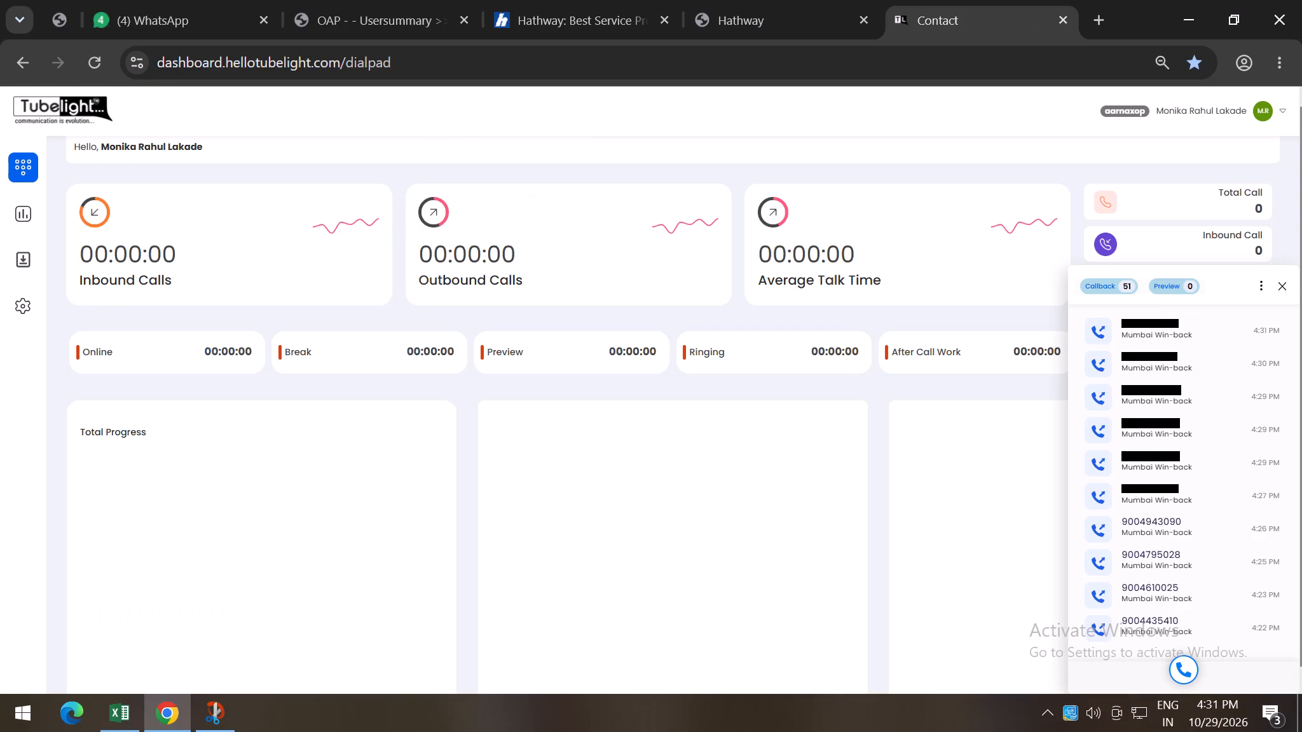
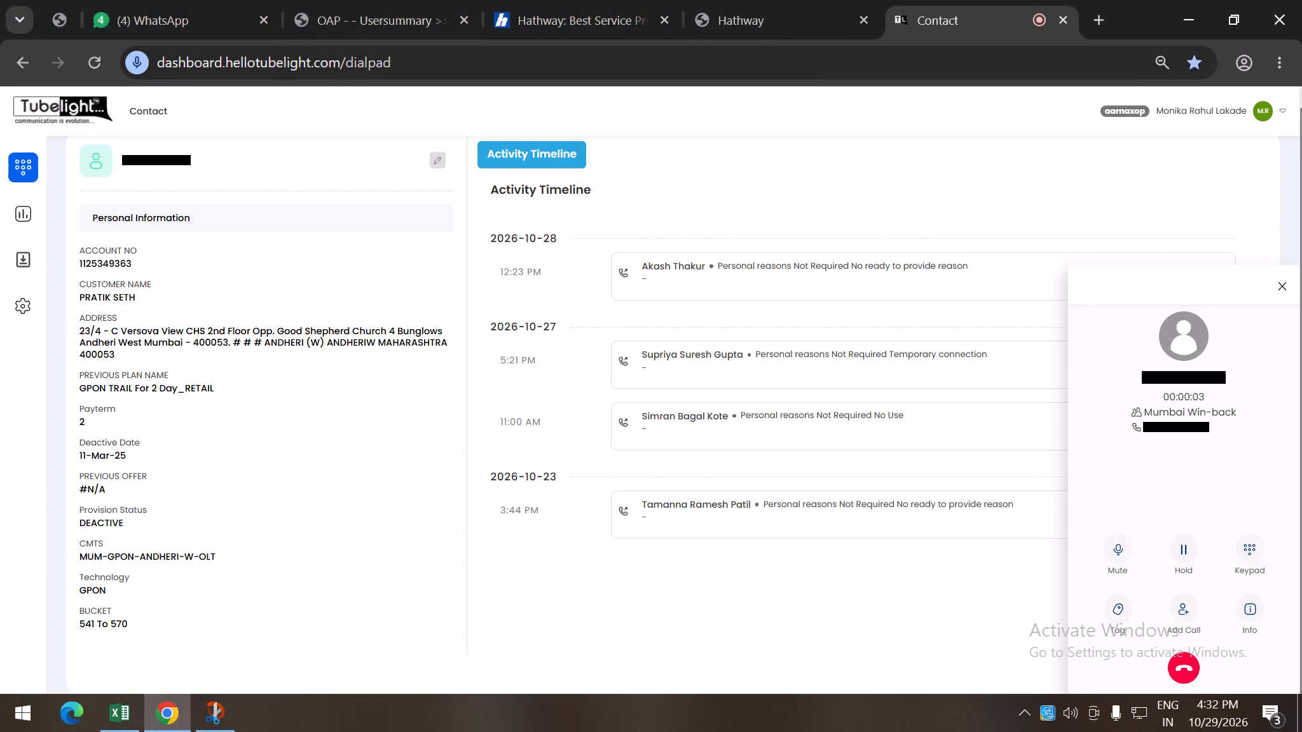
End the Andheri West customer's Mumbai Win-back call, tag it Not Connect, Not Contactable with a specific reason, and submit the outcome.
left_click(1186, 665)
left_click(1165, 479)
scroll(1153, 550, "down", 5)
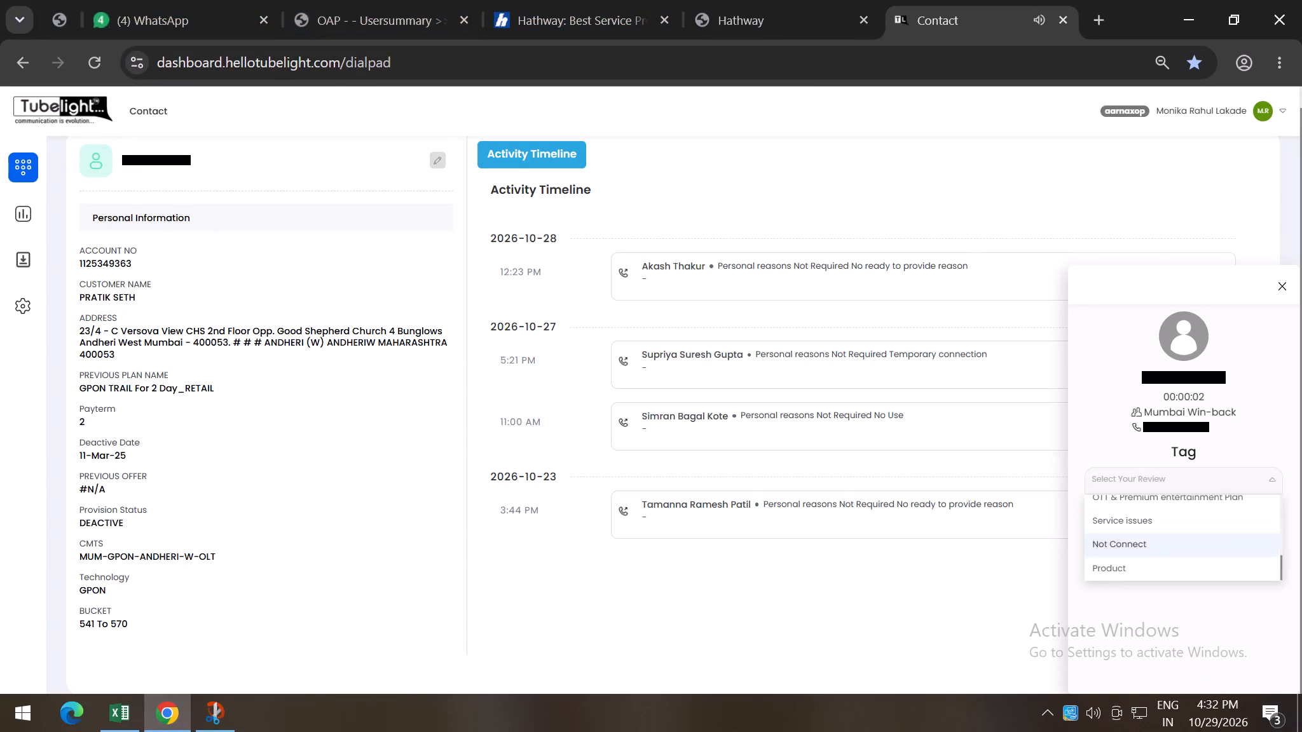
left_click(1136, 545)
left_click(1177, 475)
left_click(1138, 533)
left_click(1184, 507)
scroll(1135, 556, "down", 1)
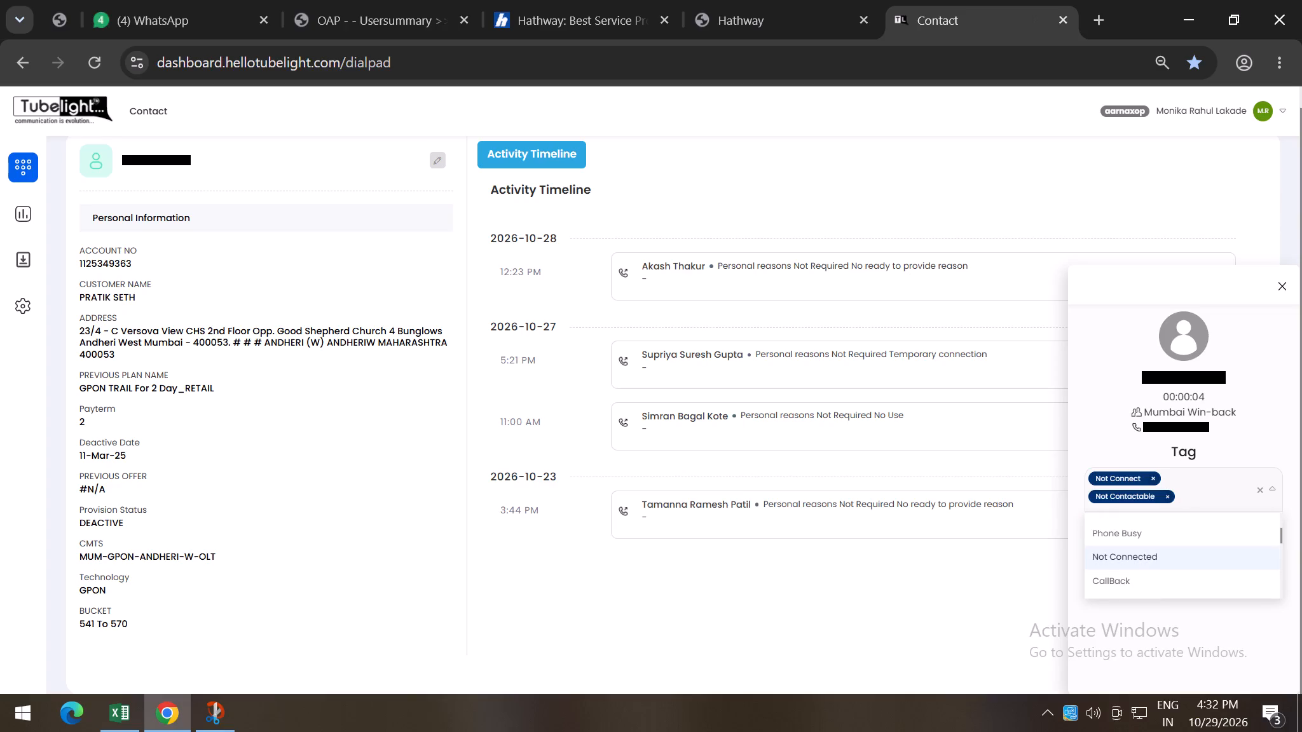
scroll(1140, 554, "down", 1)
left_click(1156, 546)
left_click(1158, 600)
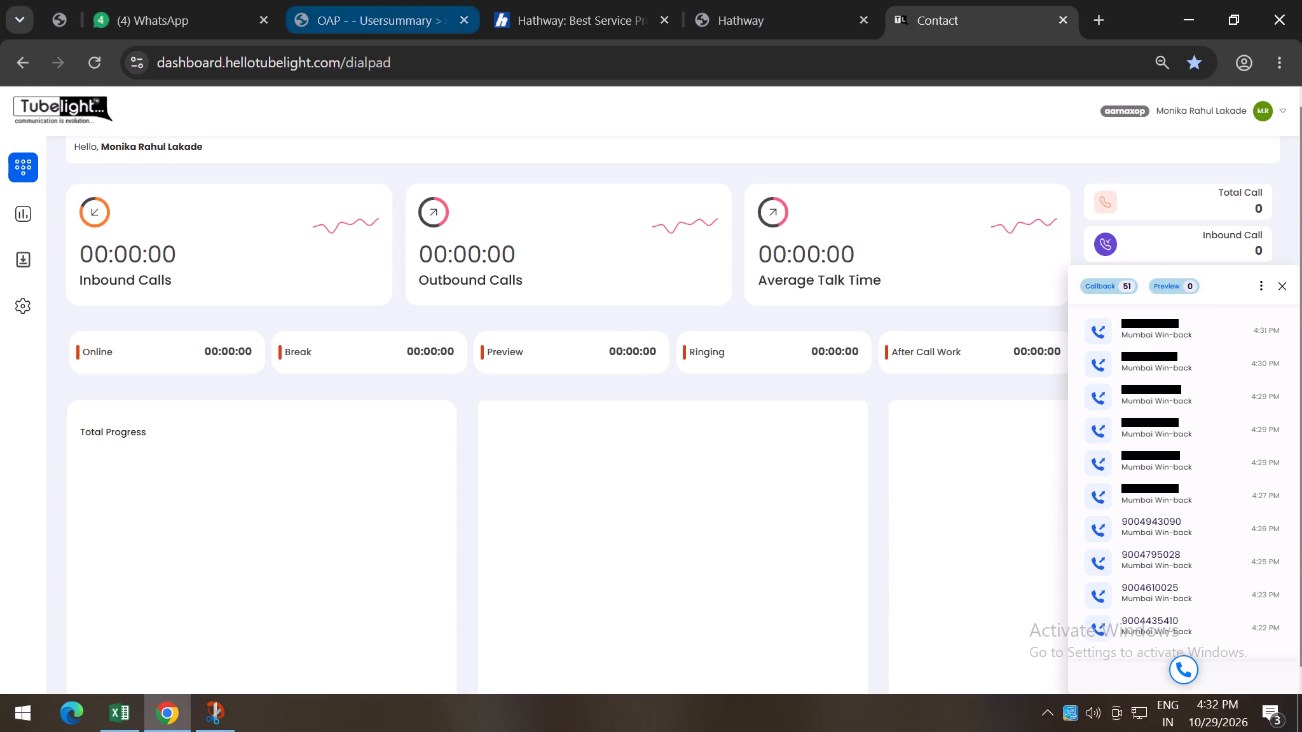
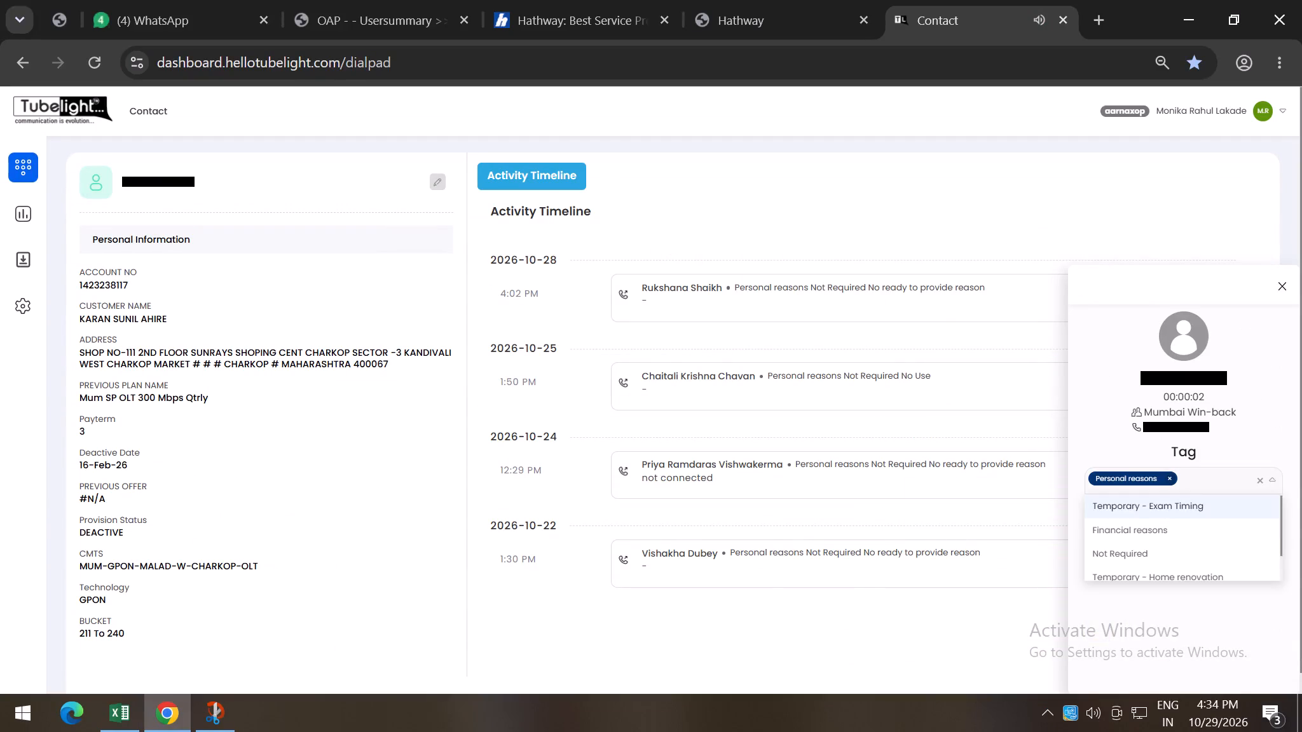
Add Not Required and No ready to provide reason to the Personal reasons tag on the Charkop customer's call and submit the outcome.
left_click(1163, 543)
left_click_drag(1191, 494, 1189, 510)
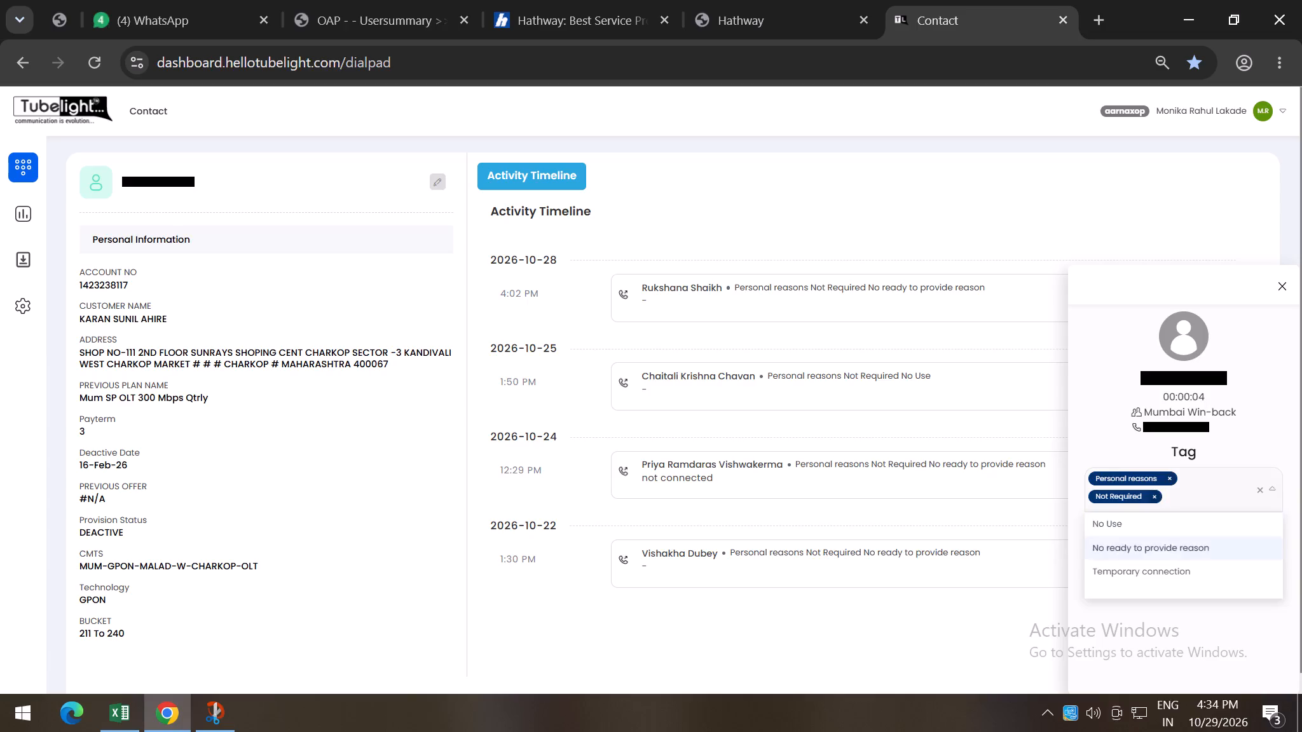
left_click(1177, 542)
left_click(1186, 595)
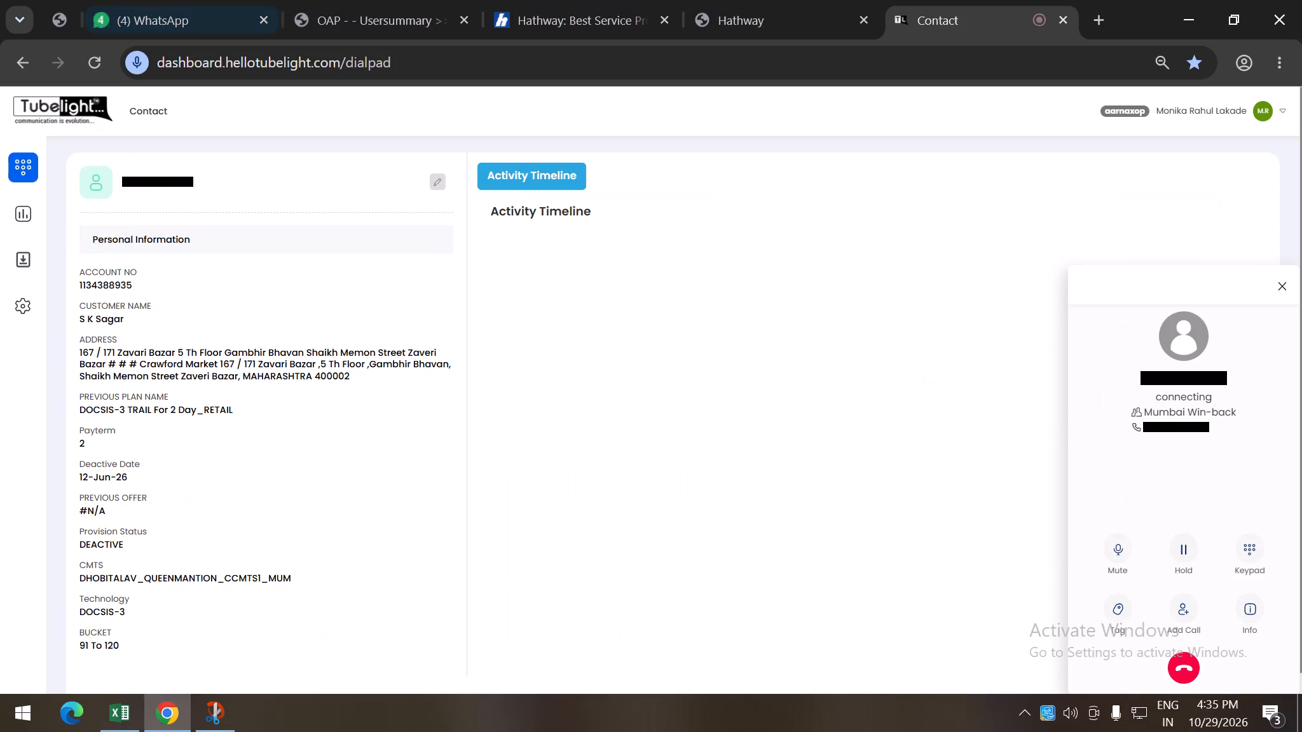
End the Zaveri Bazar customer's Mumbai Win-back call and bring up the first-level review choices for tagging it.
left_click(1188, 662)
left_click(1156, 478)
scroll(1142, 524, "down", 1)
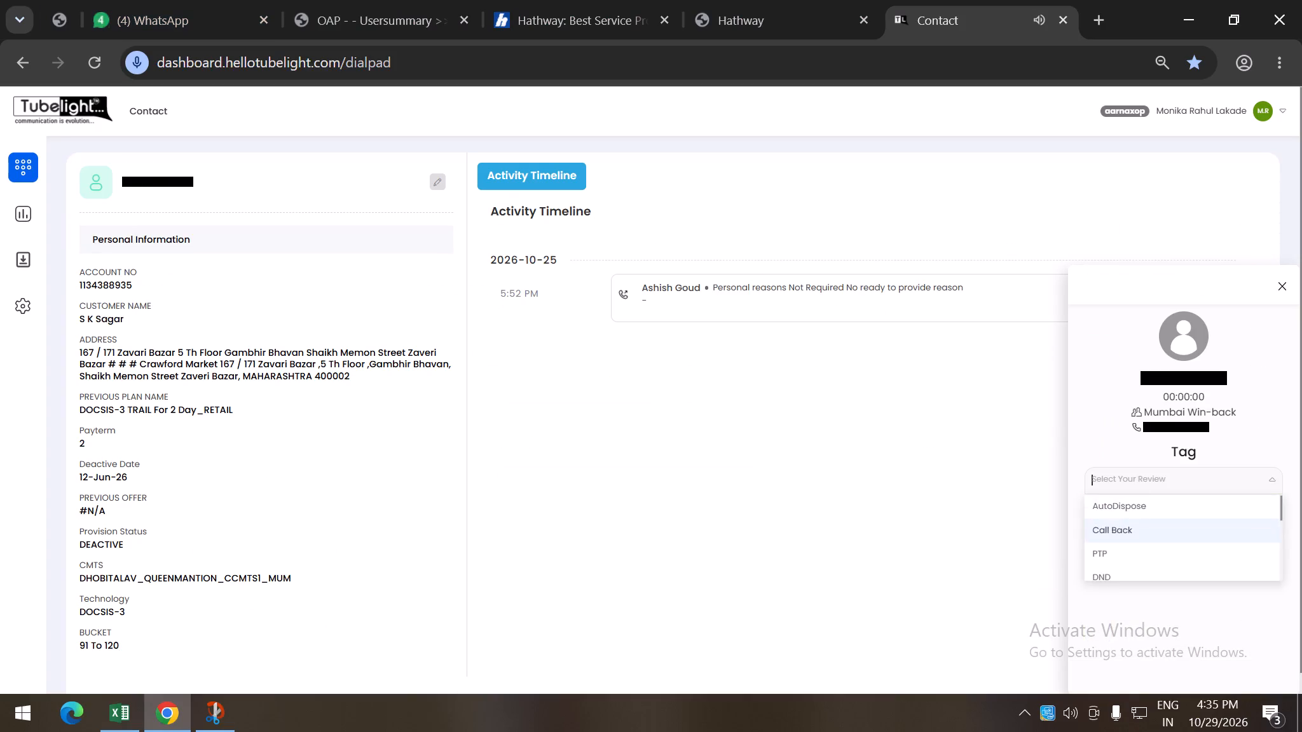
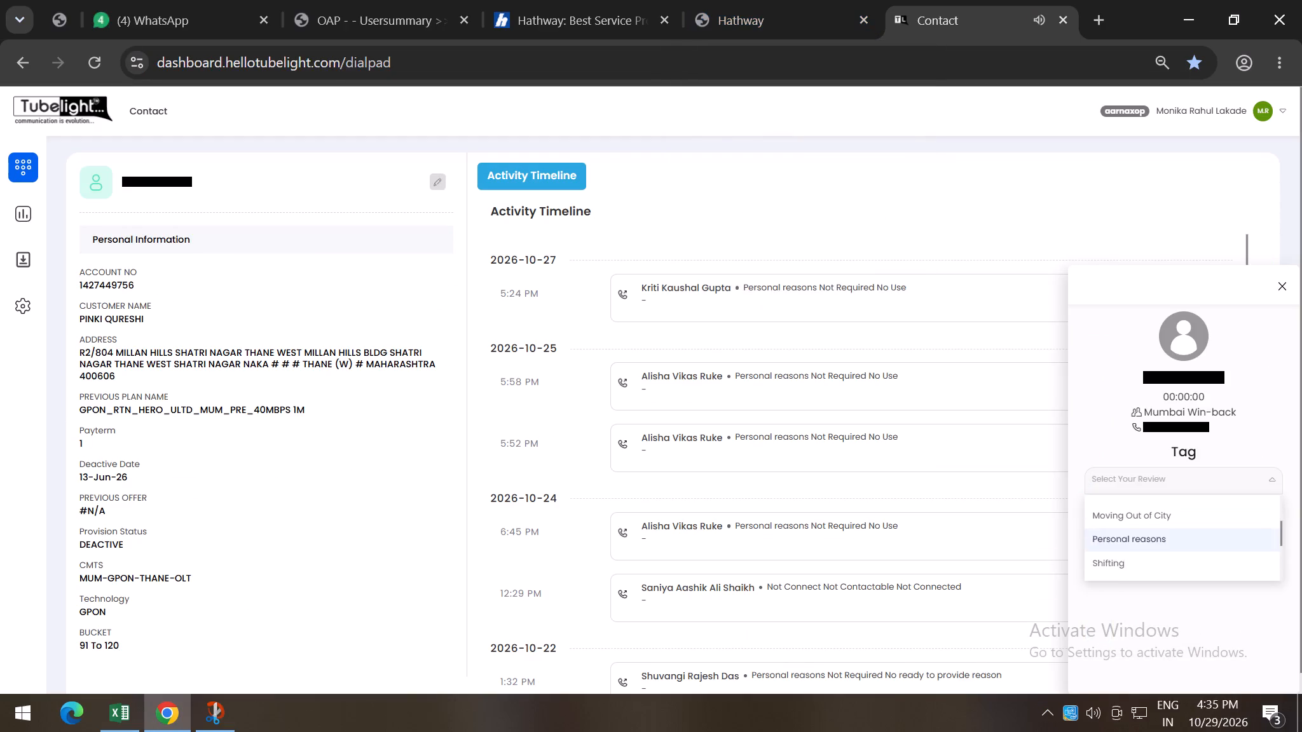
Tag the Thane West customer's Mumbai Win-back call Personal reasons, Not Required, No ready to provide reason, and submit the outcome.
left_click(1126, 539)
left_click(1186, 476)
left_click(1131, 553)
left_click(1192, 480)
left_click(1150, 548)
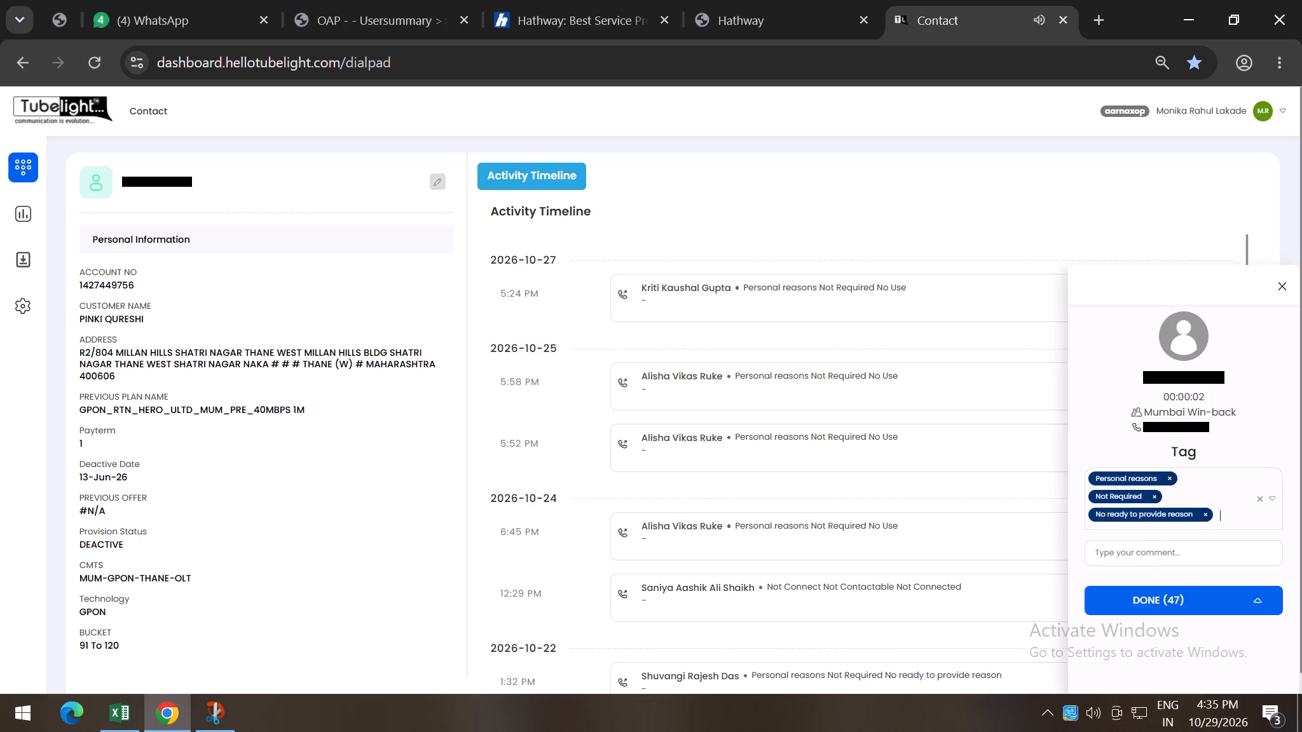
left_click(1145, 600)
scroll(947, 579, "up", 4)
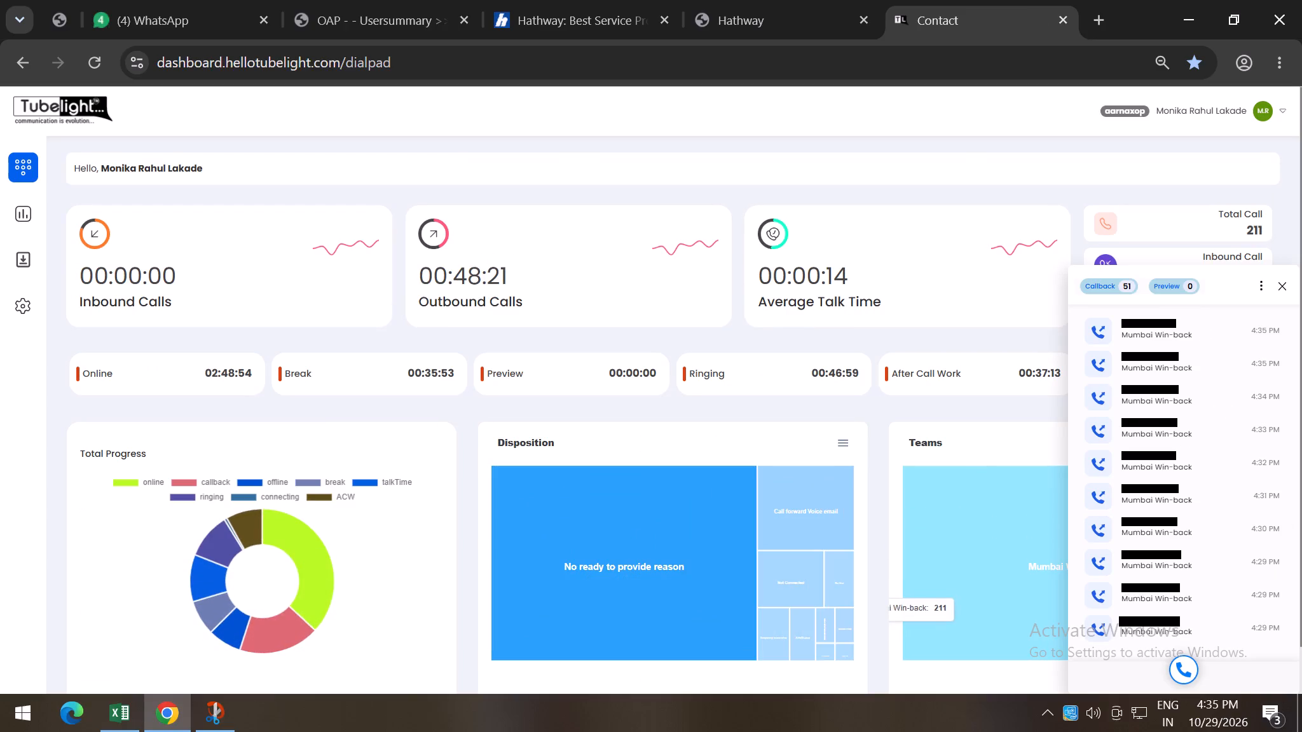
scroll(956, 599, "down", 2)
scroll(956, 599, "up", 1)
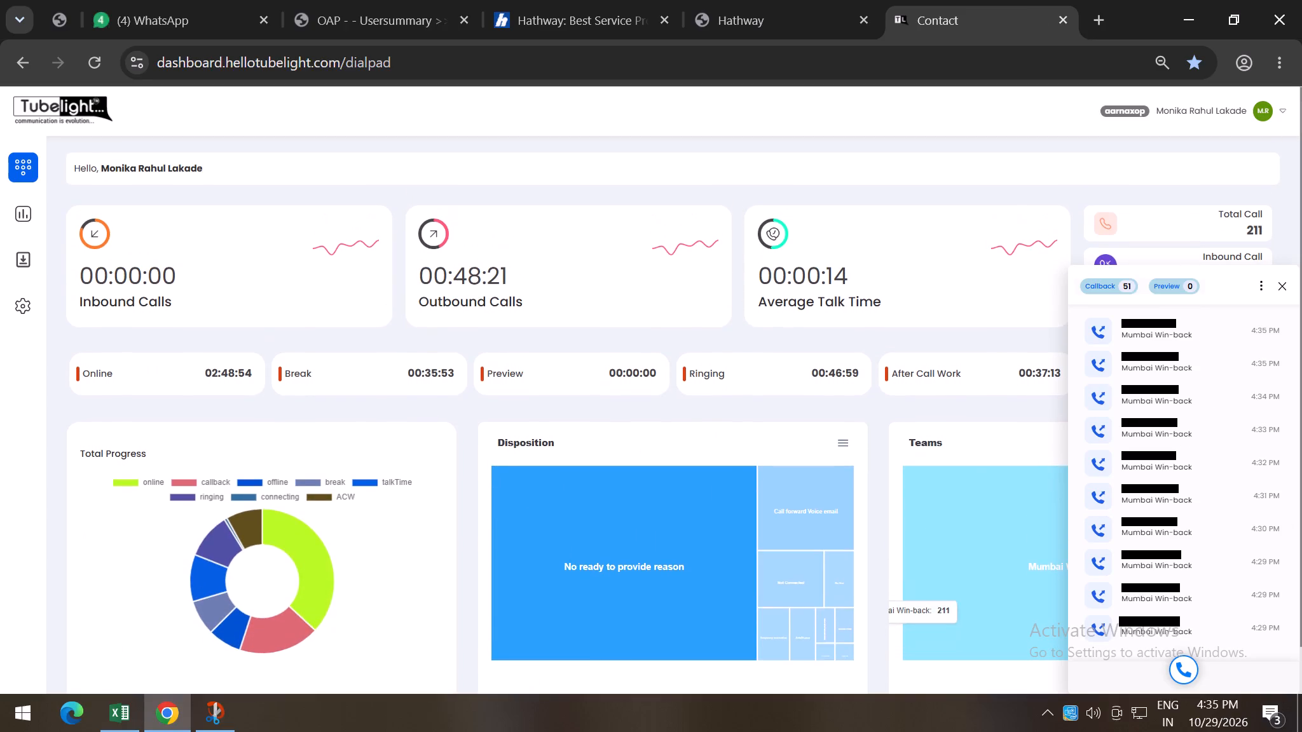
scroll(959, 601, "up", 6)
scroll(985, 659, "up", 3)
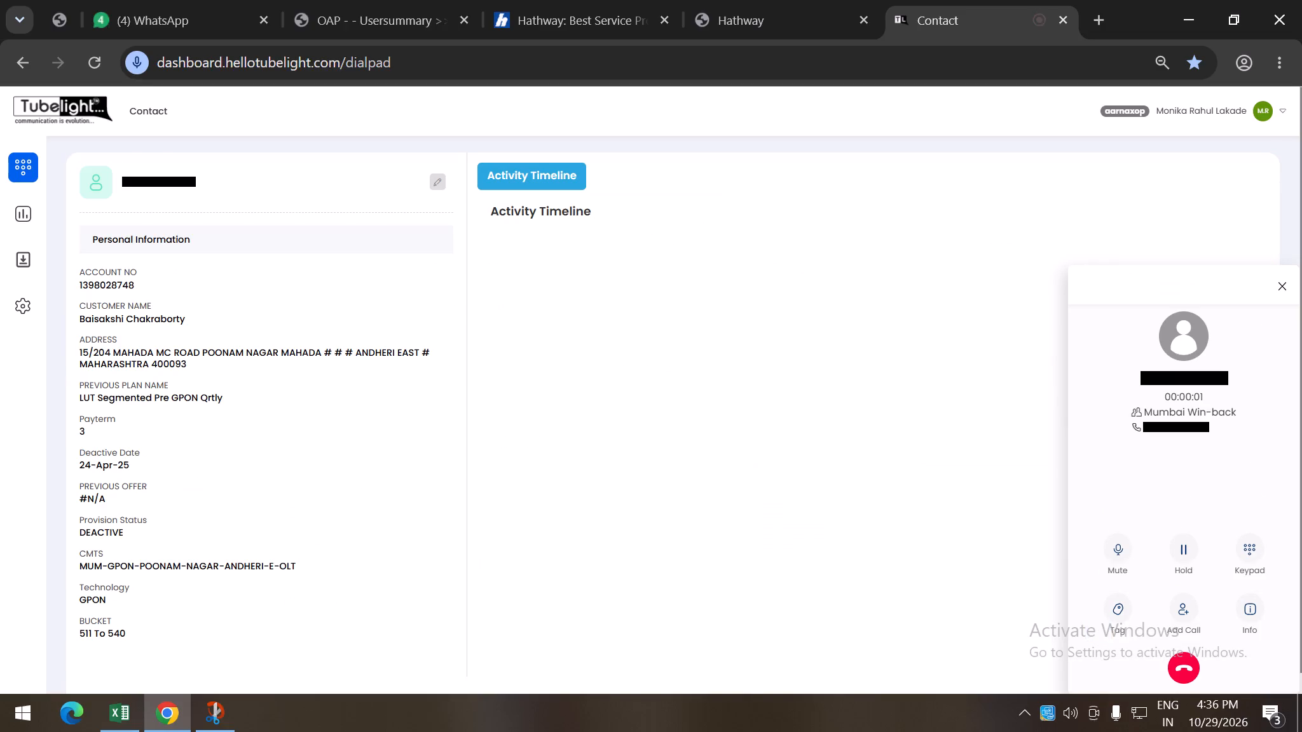
End the Andheri East customer's Mumbai Win-back call, tag it Not Connect, Not Contactable, and open the third-level reasons.
left_click(1169, 669)
left_click(1149, 478)
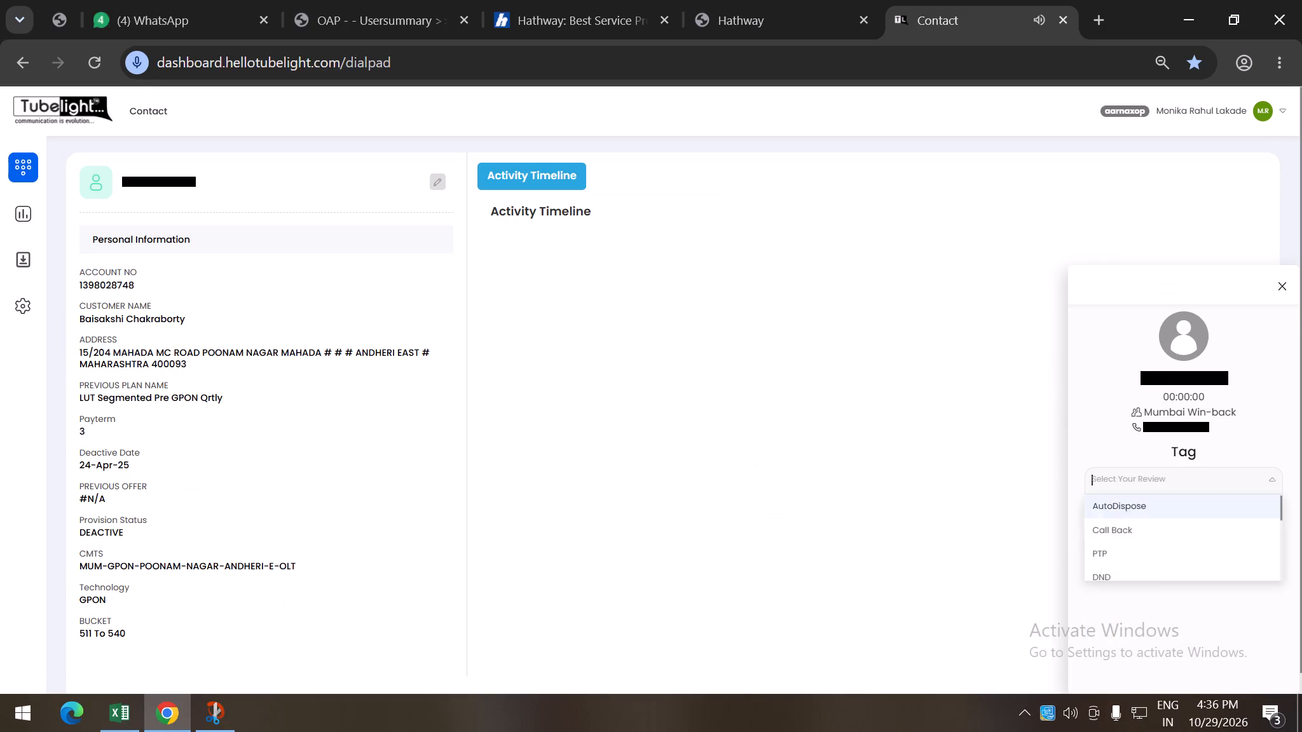
scroll(1139, 555, "down", 4)
left_click(1137, 545)
left_click(1185, 478)
left_click(1143, 532)
left_click_drag(1188, 501, 1179, 517)
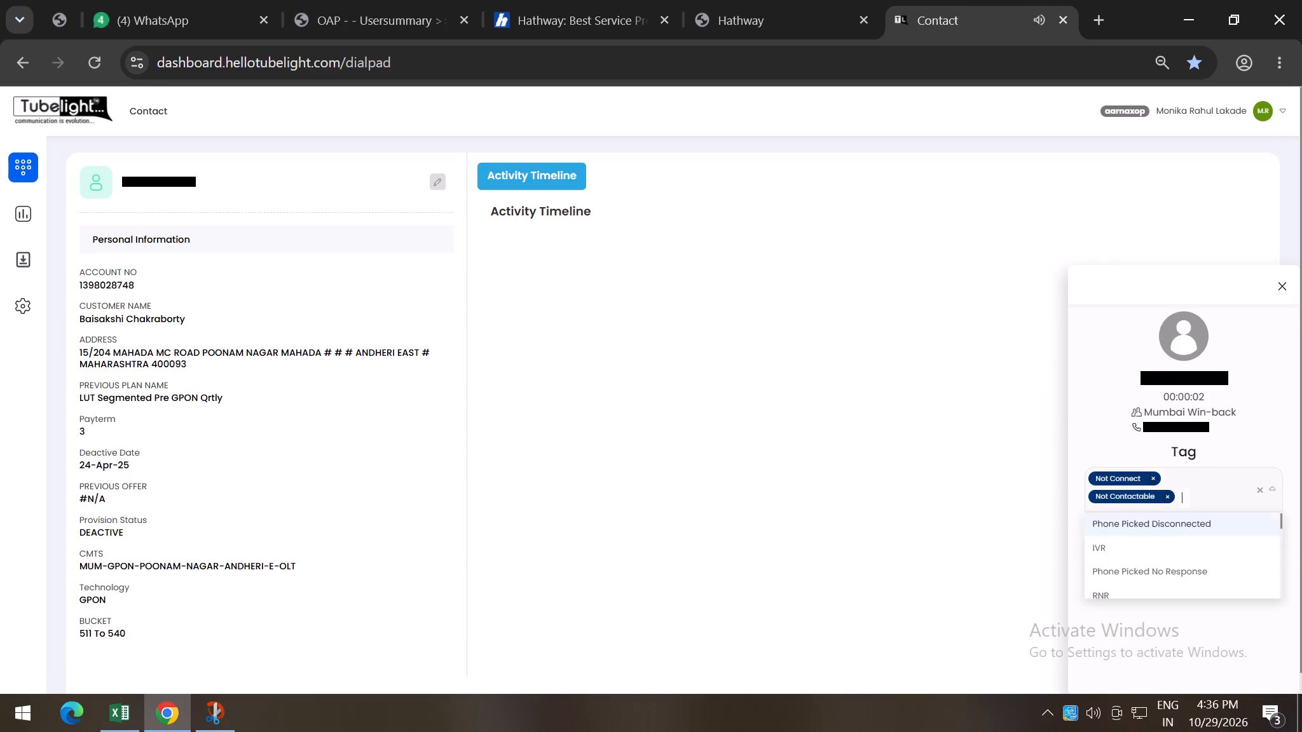
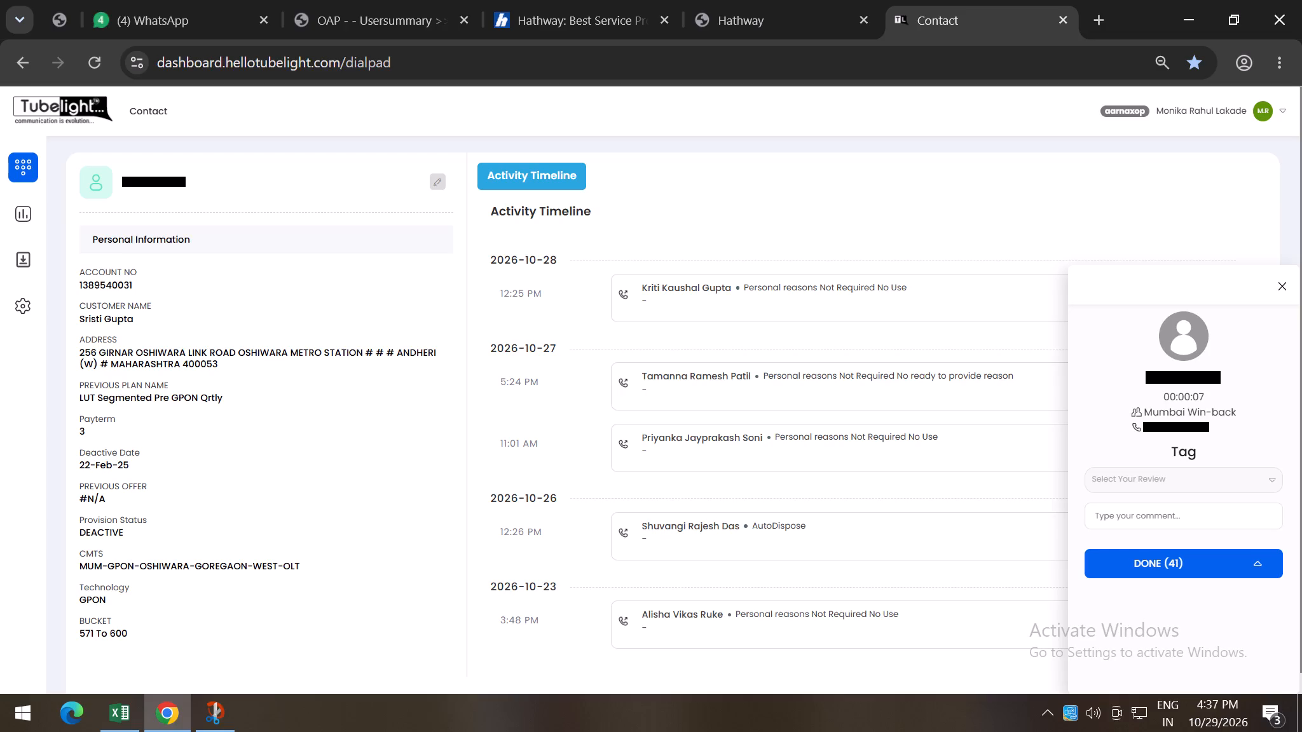
Tag the Oshiwara customer's Mumbai Win-back call as Not Connect, Not Contactable, and find the specific non-contact reason.
left_click(1156, 480)
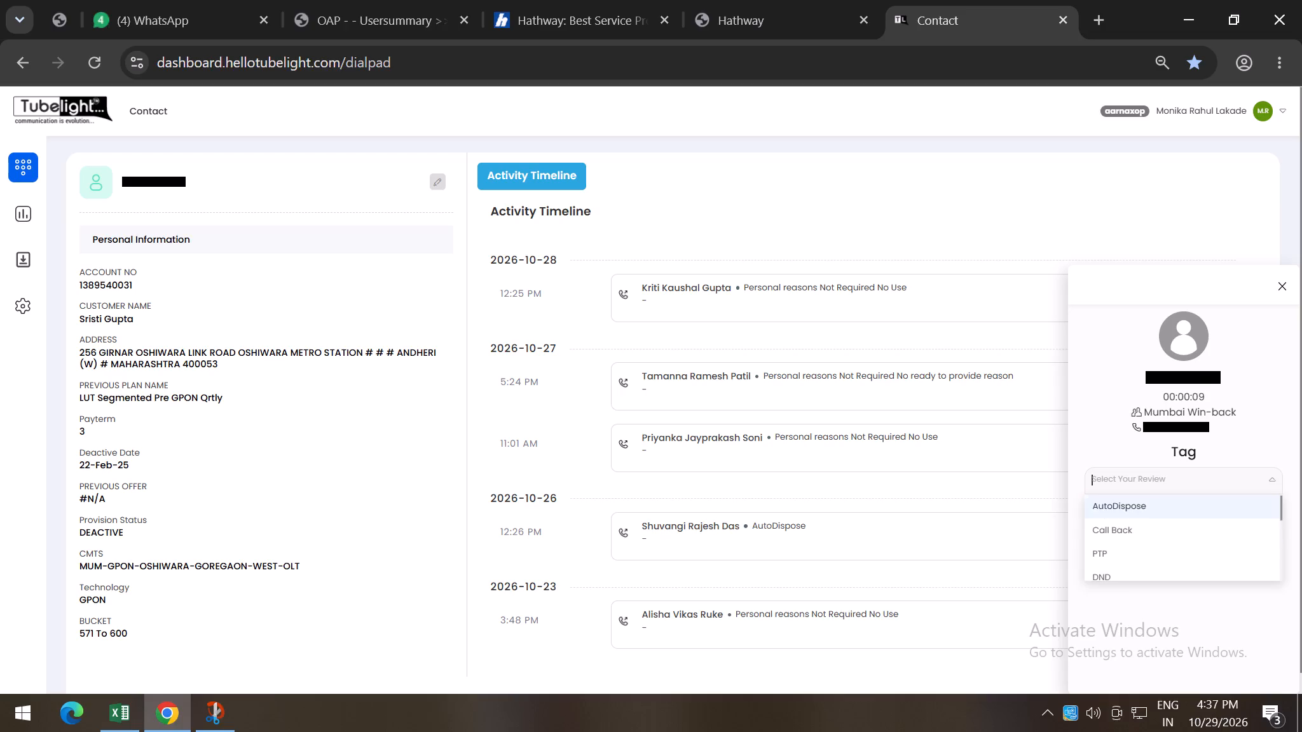
scroll(1142, 546, "down", 3)
left_click(1144, 551)
left_click(1195, 485)
left_click(1158, 531)
left_click_drag(1195, 503, 1153, 536)
scroll(1146, 544, "down", 1)
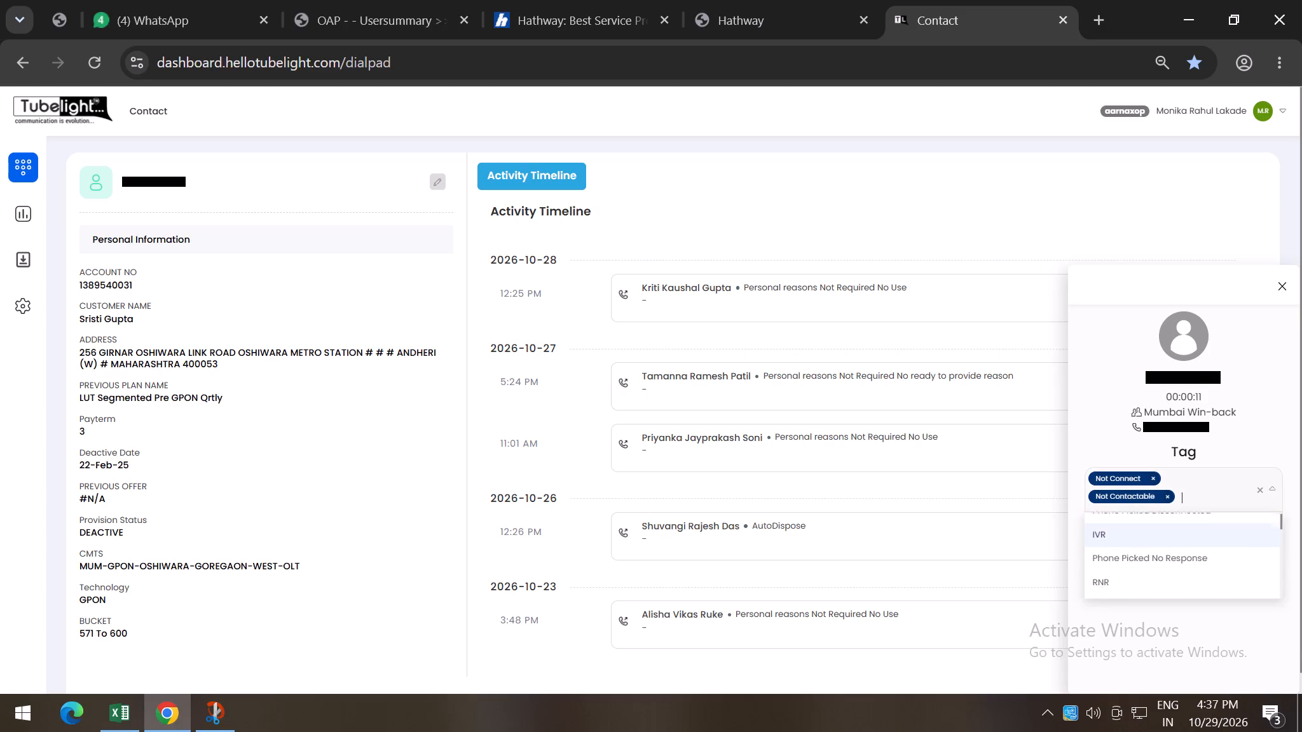
scroll(1144, 548, "down", 1)
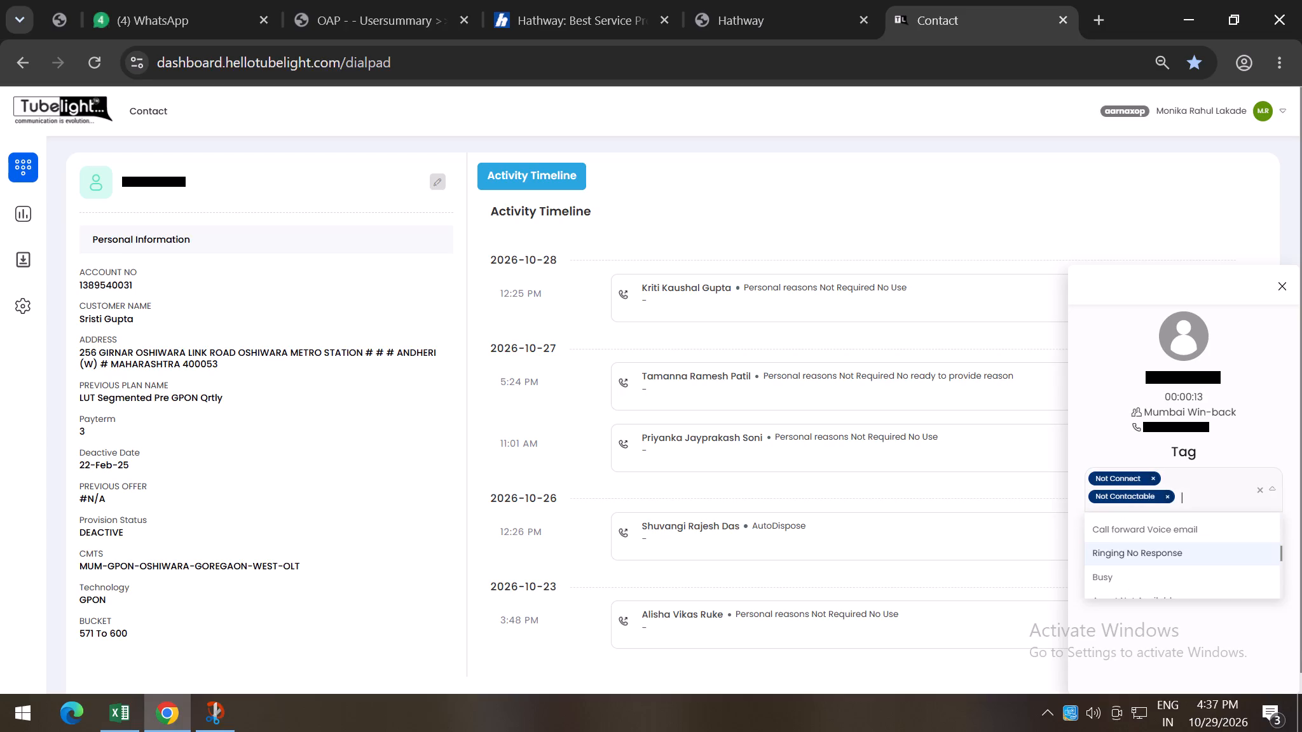
Add Call forward Voice email as the specific reason on the Oshiwara customer's Mumbai Win-back call and submit the outcome.
left_click(1141, 539)
left_click(1140, 595)
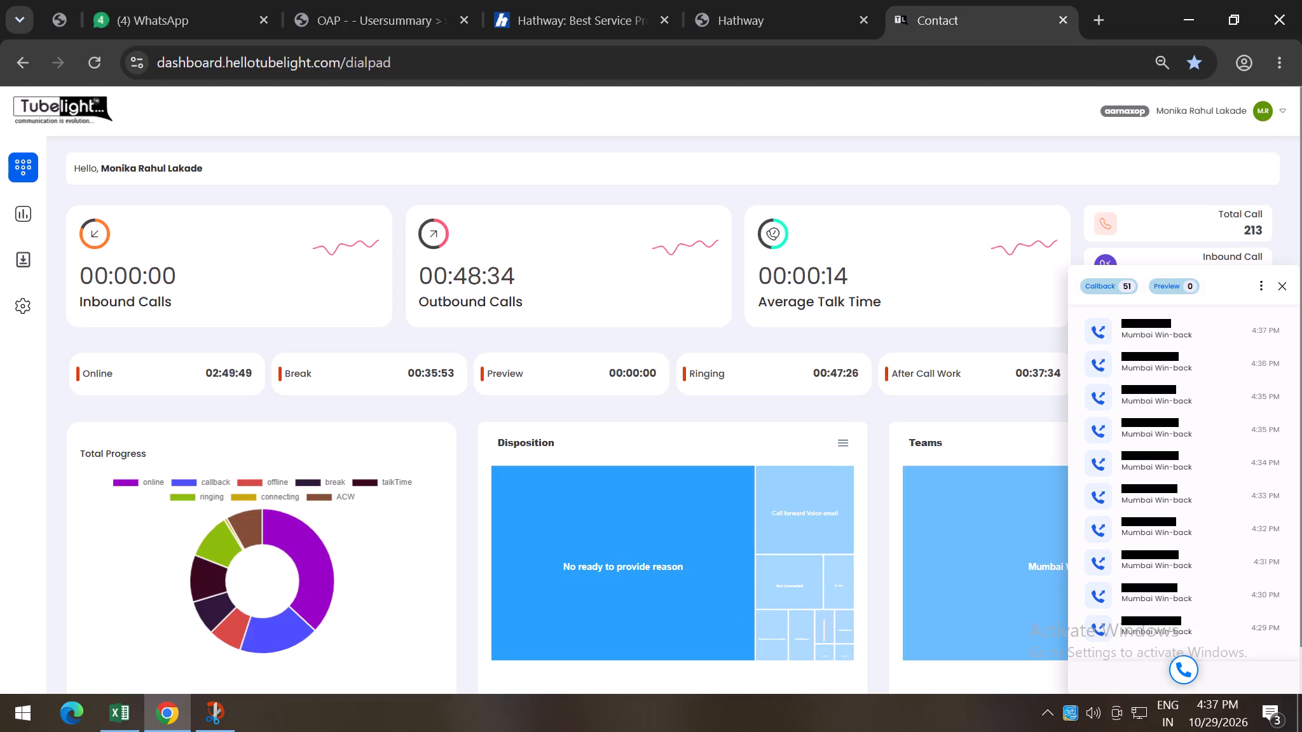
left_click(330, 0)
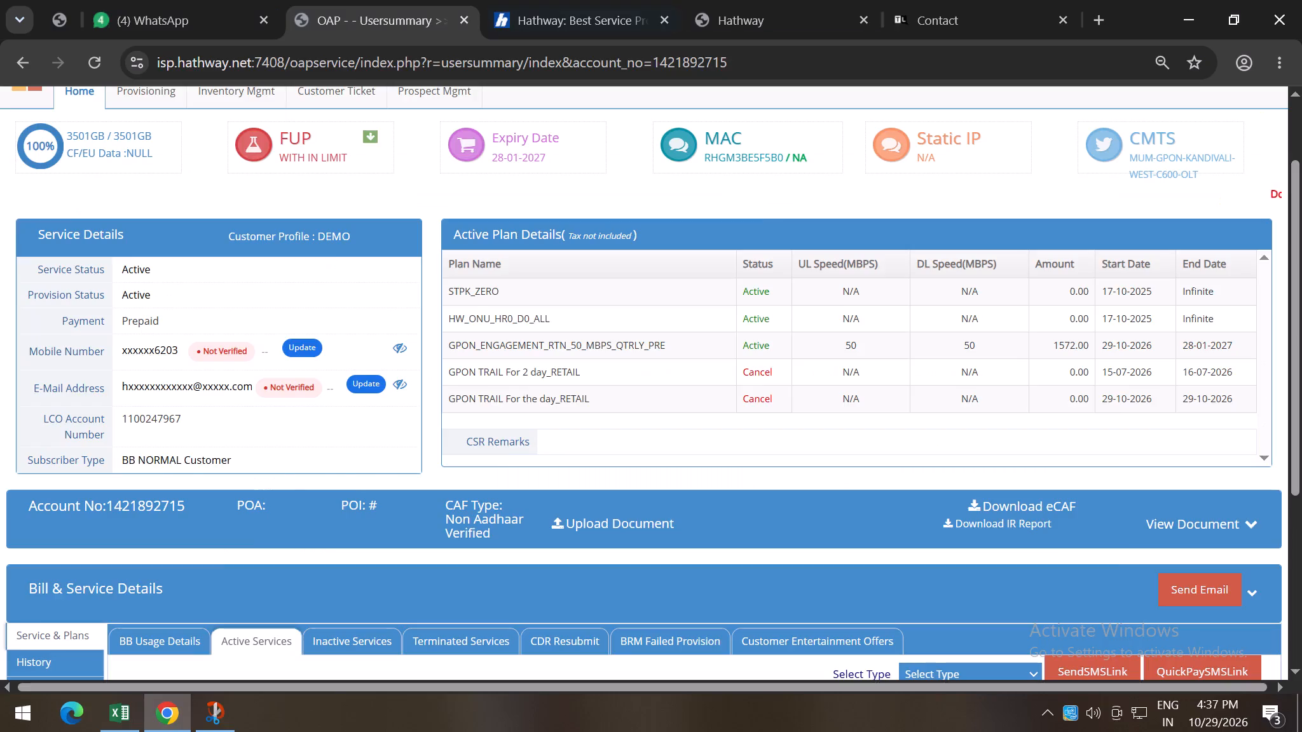
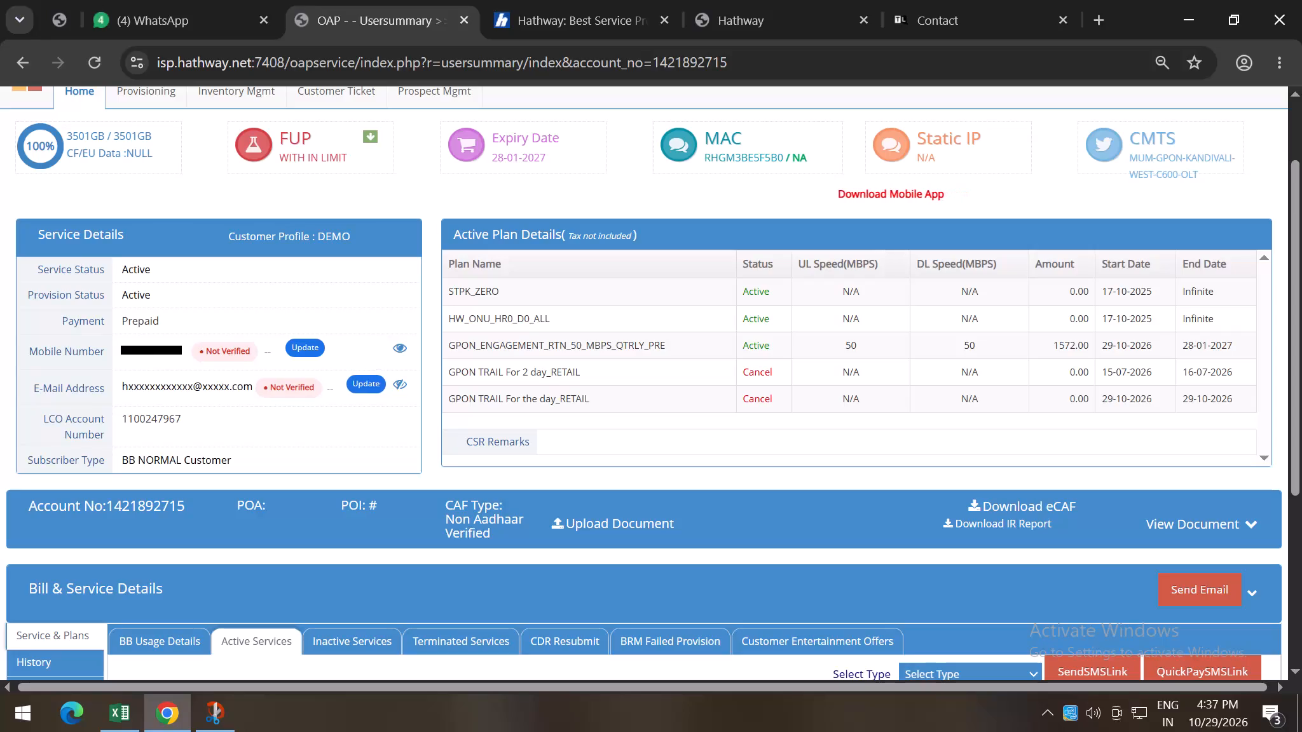
Check the Hathway payment transaction summary and return to the Tubelight Contact page.
left_click(936, 0)
left_click(801, 3)
left_click(938, 0)
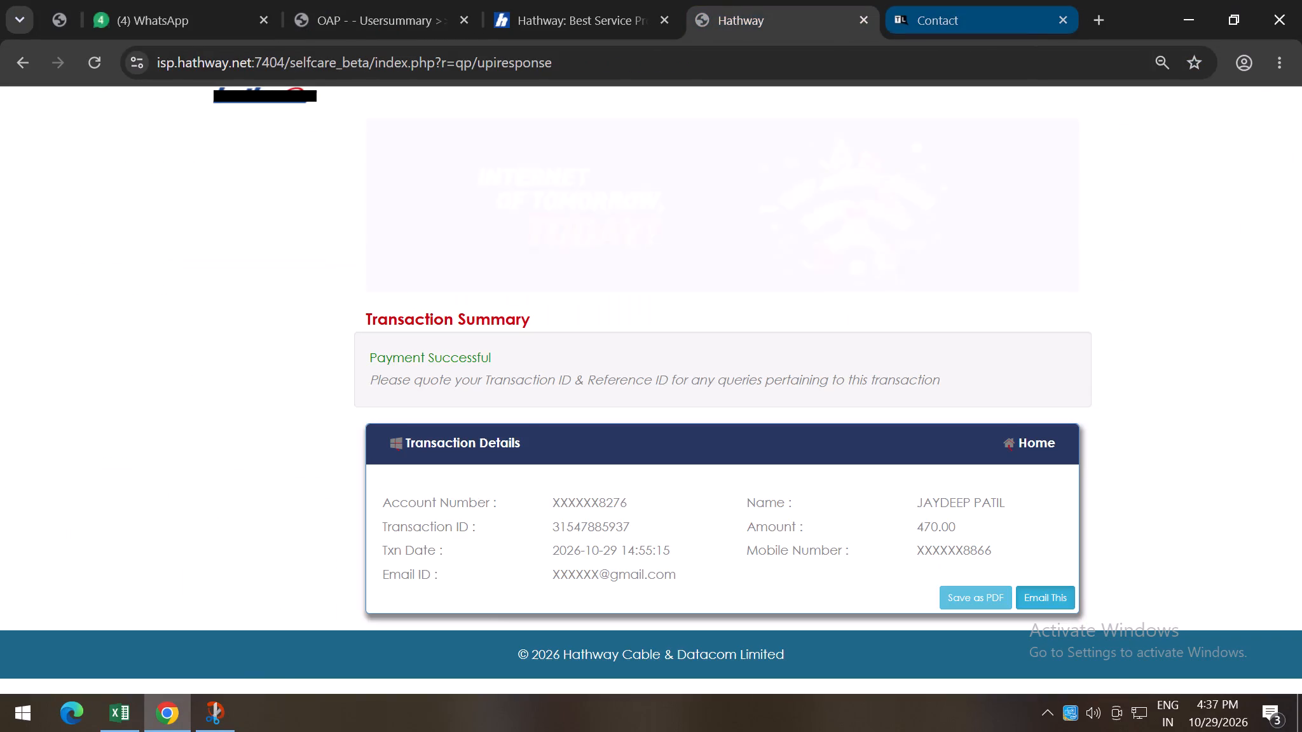
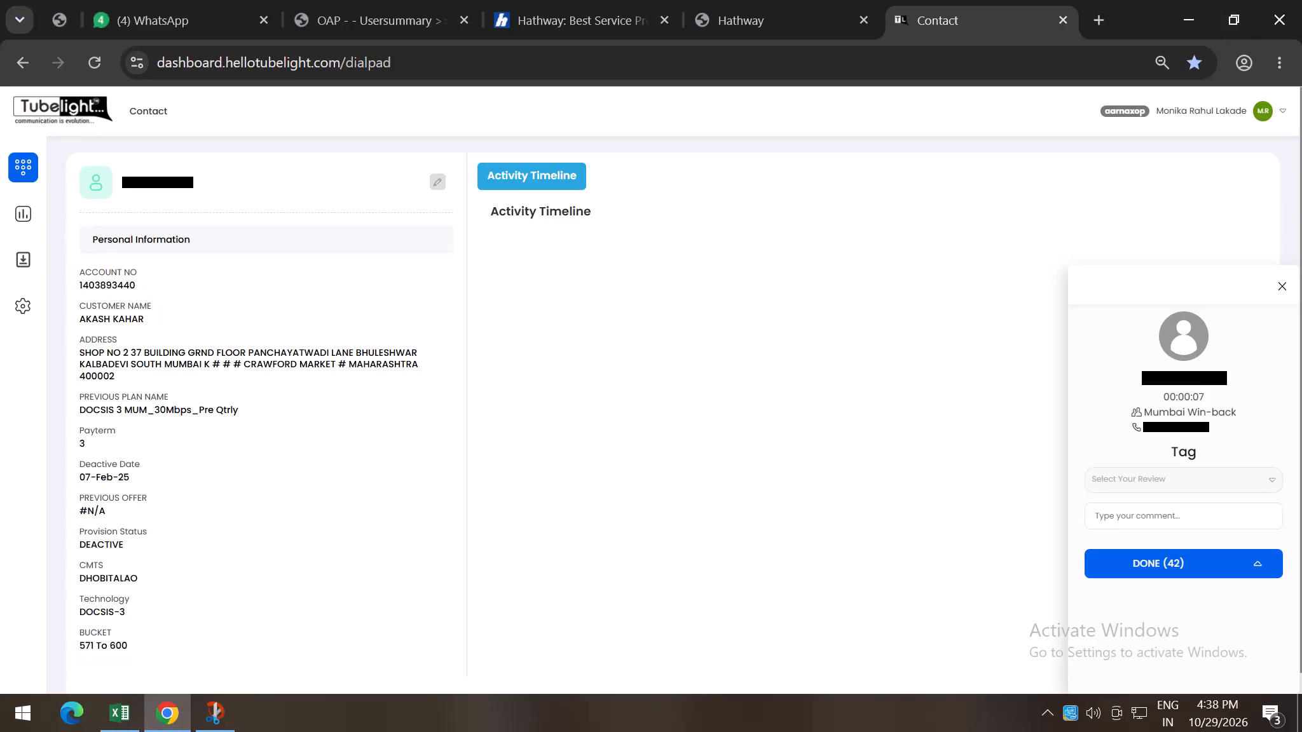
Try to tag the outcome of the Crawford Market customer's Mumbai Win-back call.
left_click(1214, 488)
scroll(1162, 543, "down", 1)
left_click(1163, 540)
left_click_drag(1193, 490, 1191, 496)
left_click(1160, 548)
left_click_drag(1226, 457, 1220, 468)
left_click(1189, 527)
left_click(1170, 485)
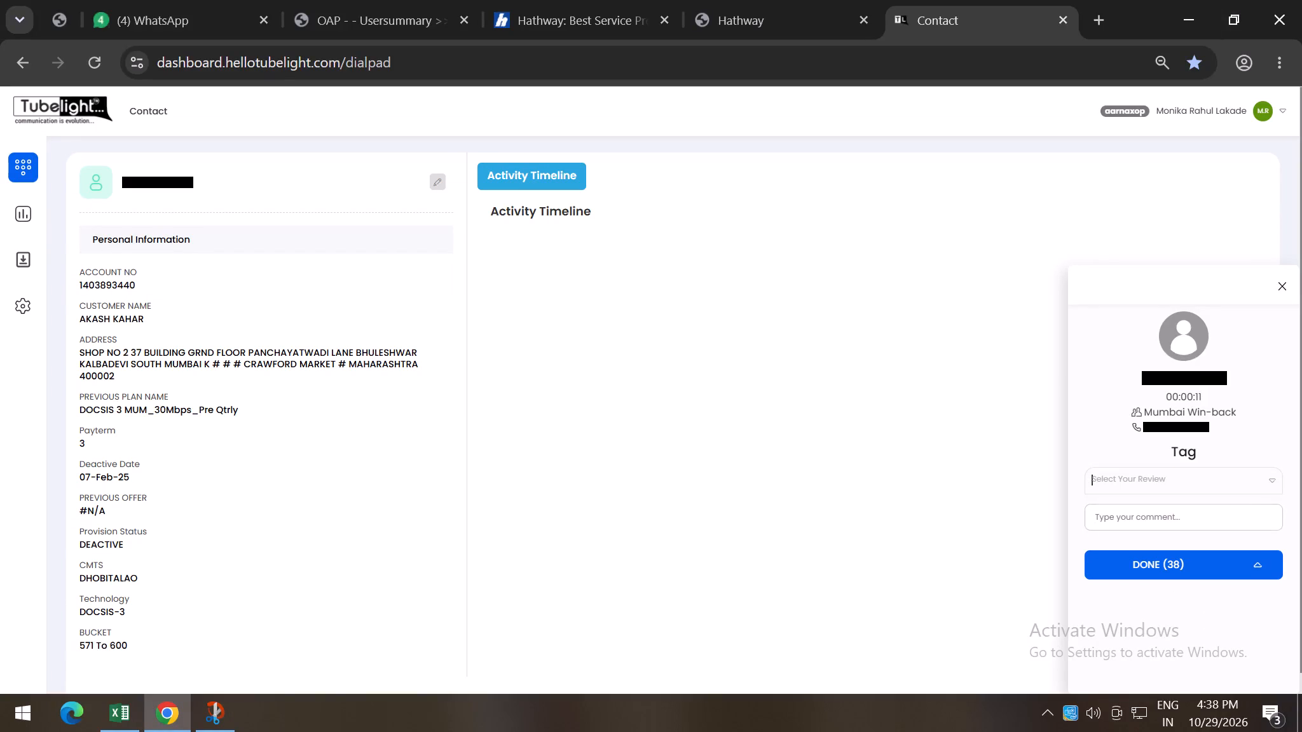
Choose the review tag and its sub-reasons for the Crawford Market customer's Mumbai Win-back call, and submit the call outcome.
left_click(1125, 474)
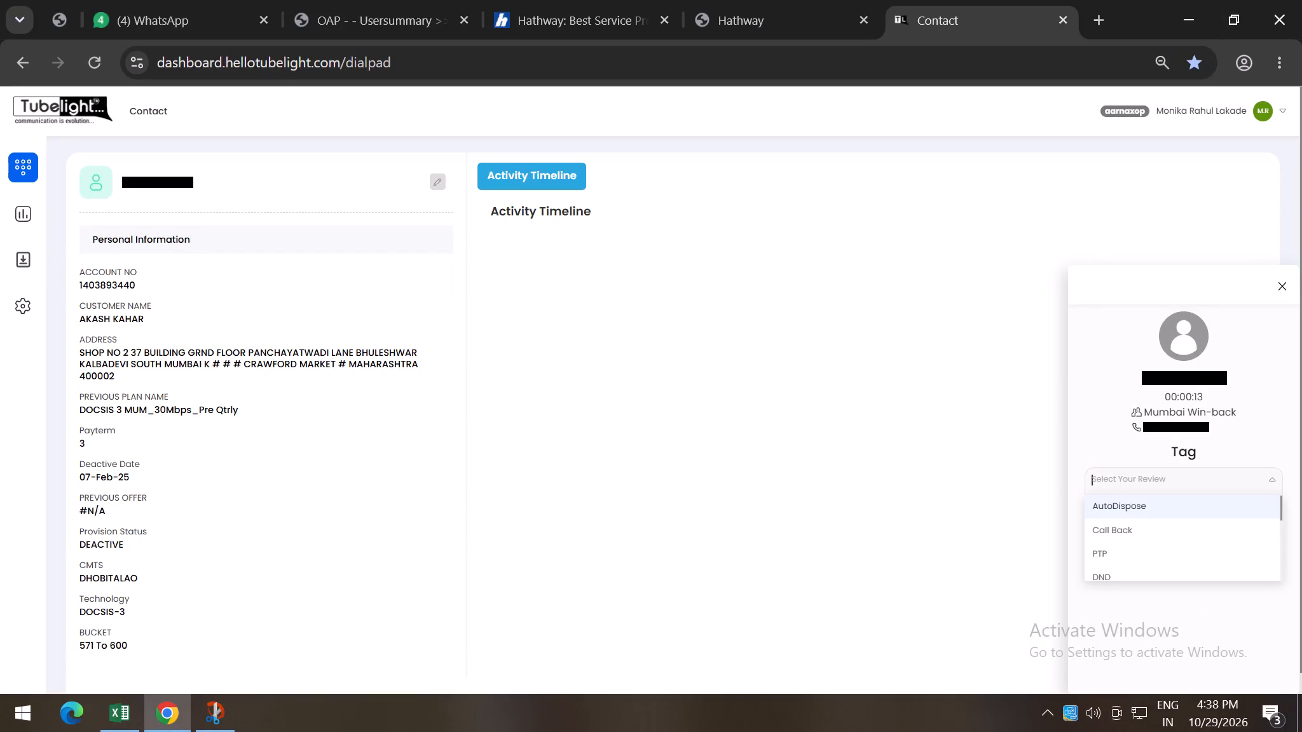
scroll(1129, 548, "down", 1)
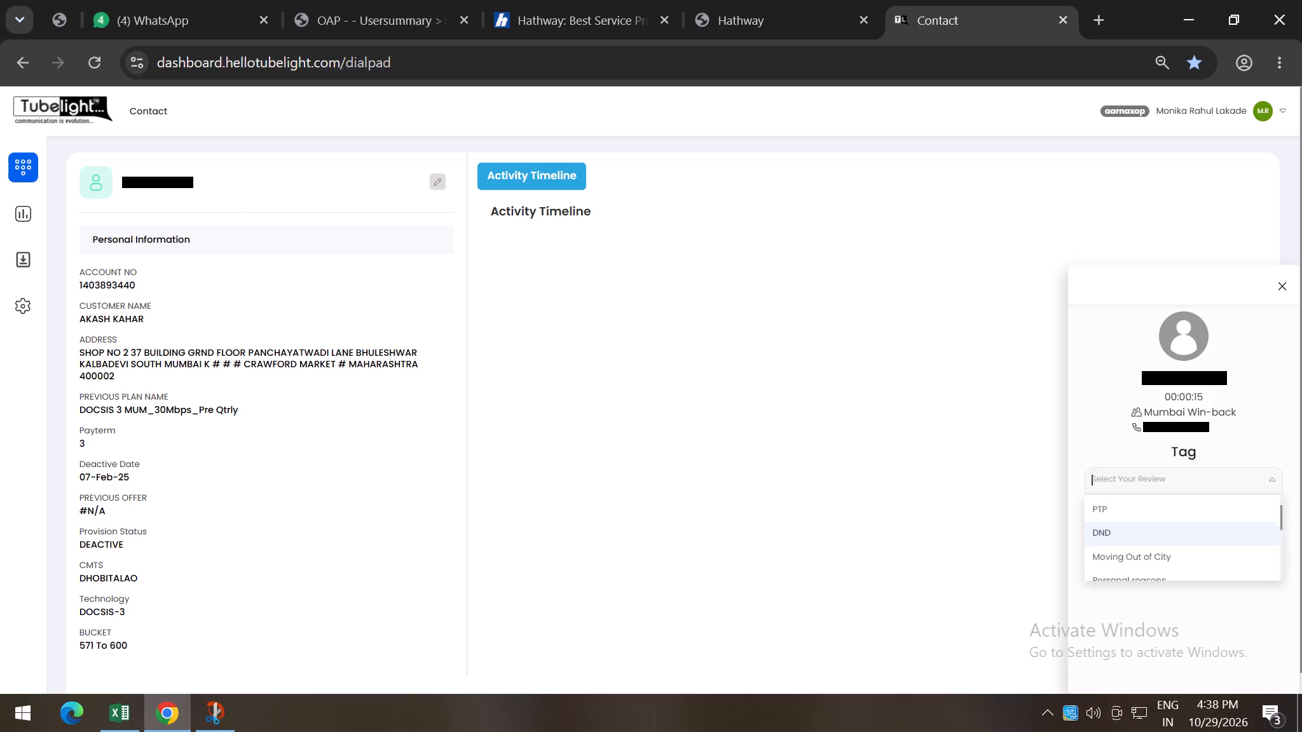
scroll(1133, 579, "down", 2)
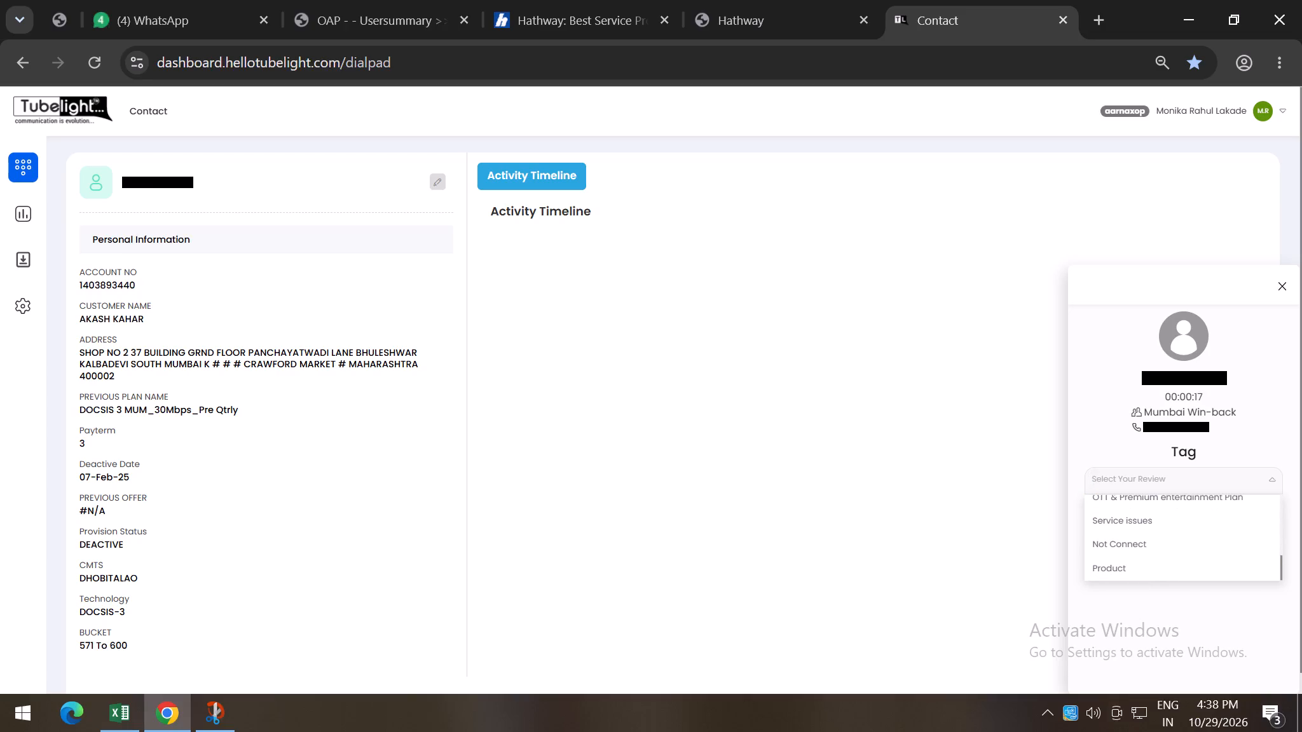
scroll(1125, 581, "down", 1)
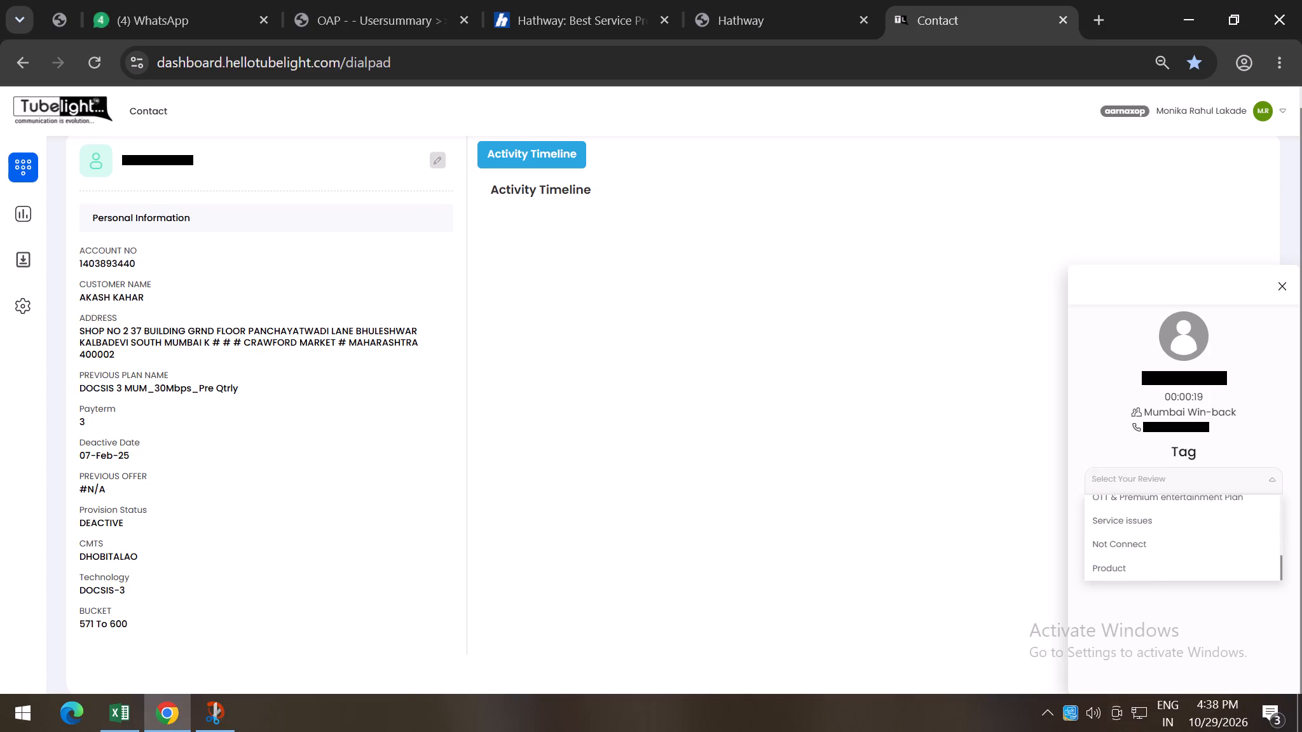
scroll(1153, 517, "up", 1)
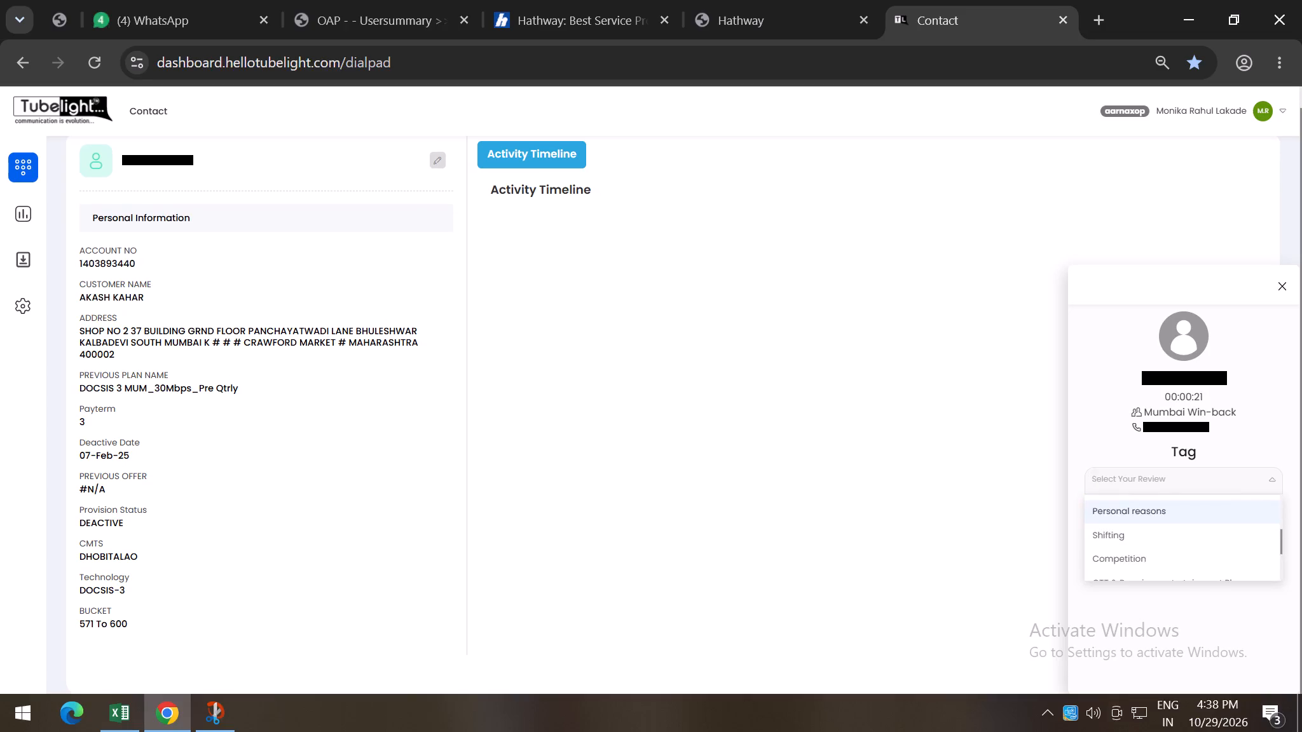
left_click(1153, 518)
left_click_drag(1205, 479, 1199, 488)
left_click_drag(1144, 559, 1149, 552)
left_click_drag(1195, 498, 1192, 508)
left_click(1171, 559)
left_click(1171, 599)
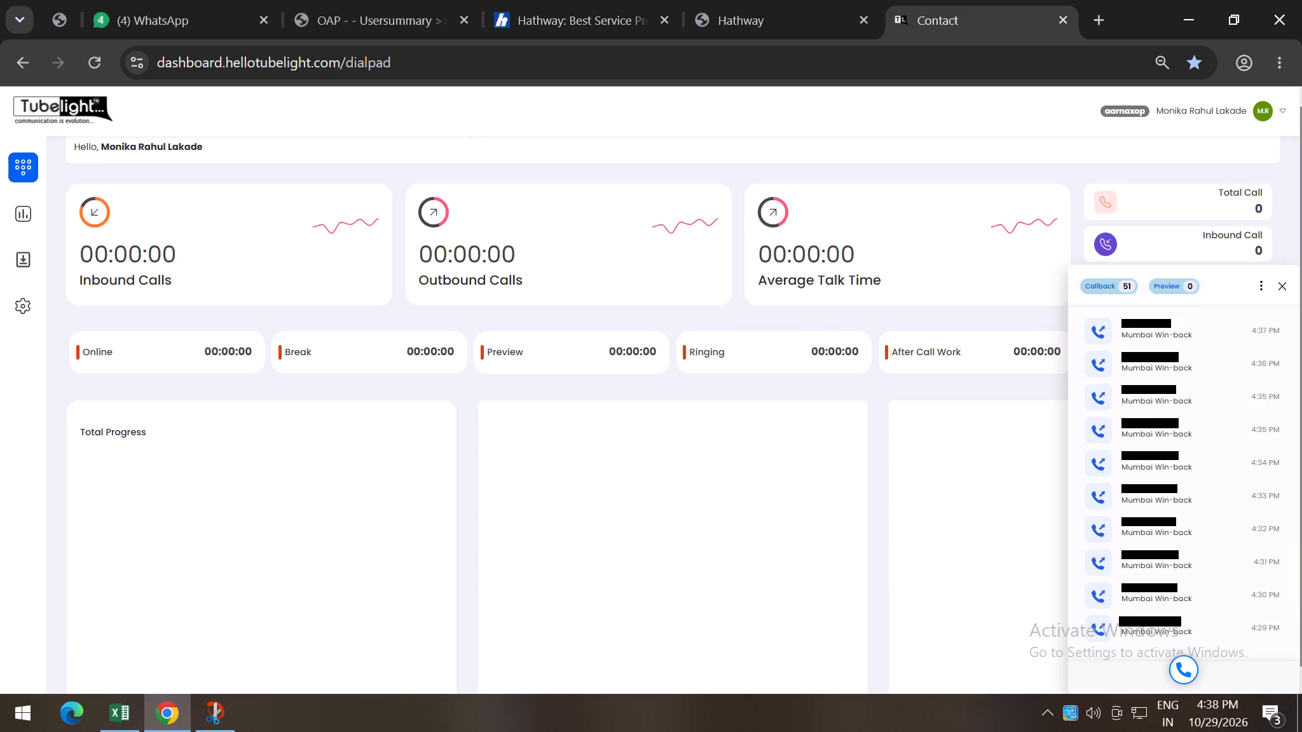
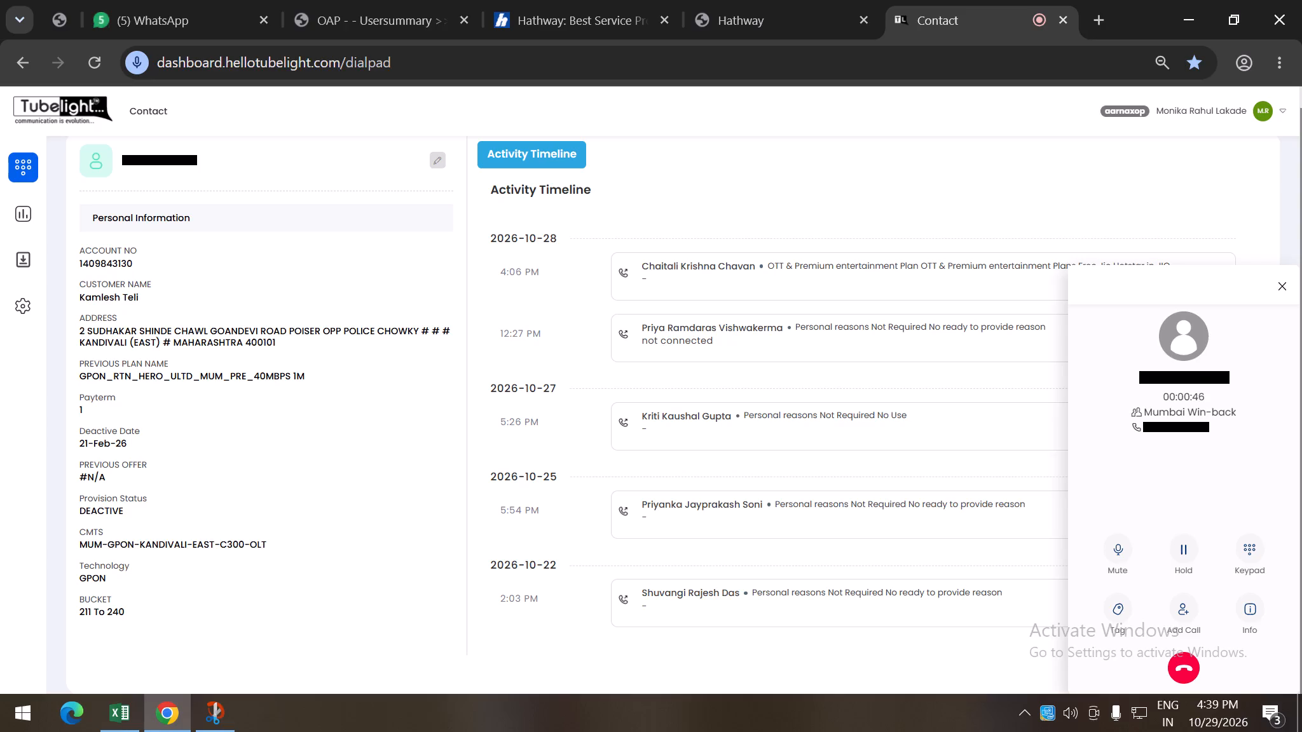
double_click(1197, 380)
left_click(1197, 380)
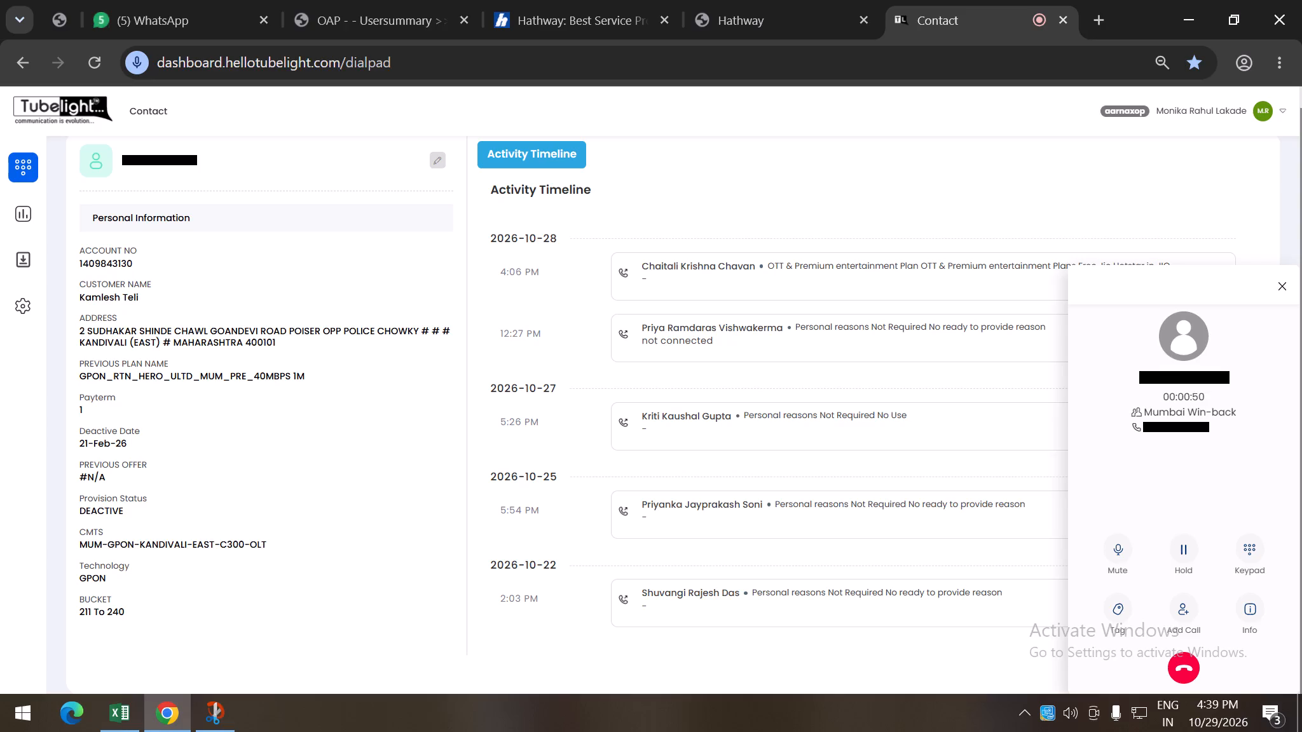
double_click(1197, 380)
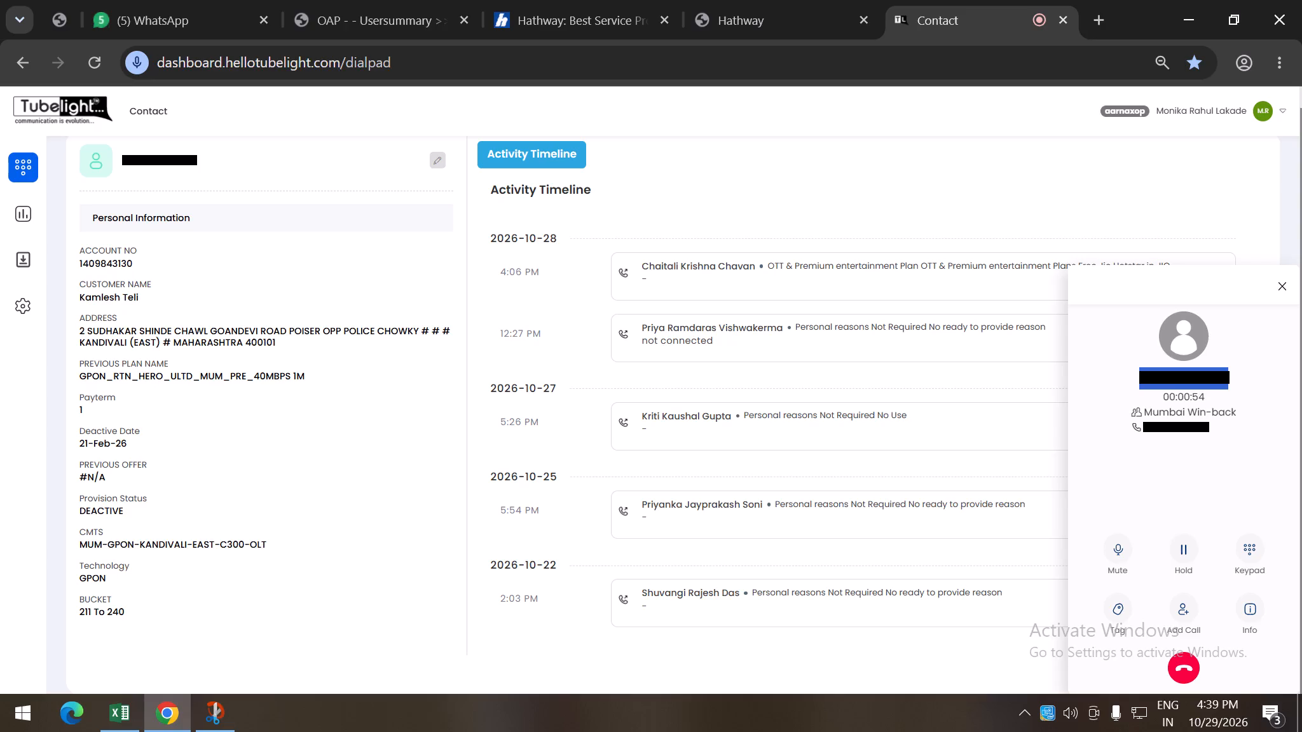
Copy the Kandivali East customer's account number from the Tubelight contact details and look it up by Account Number in OAP.
triple_click(128, 262)
key("ctrl+c")
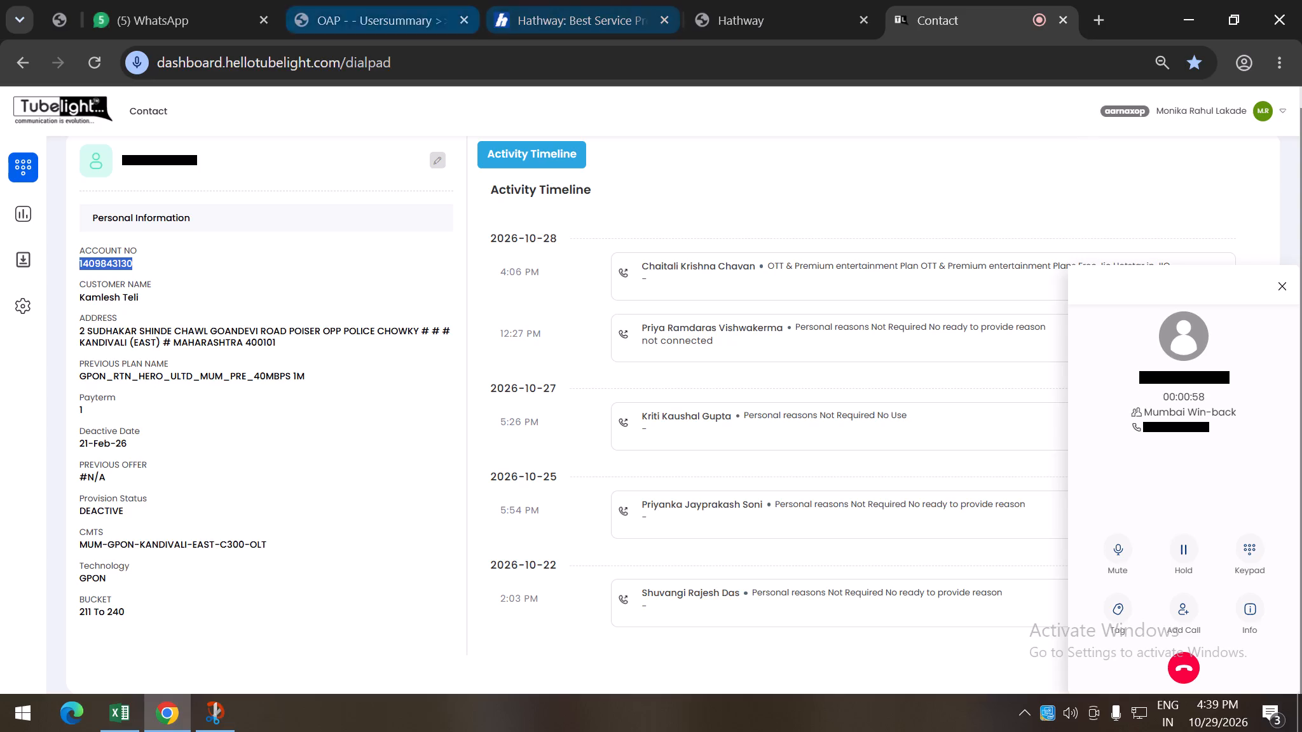
left_click(394, 1)
scroll(828, 130, "up", 4)
left_click(993, 107)
key("ctrl+v")
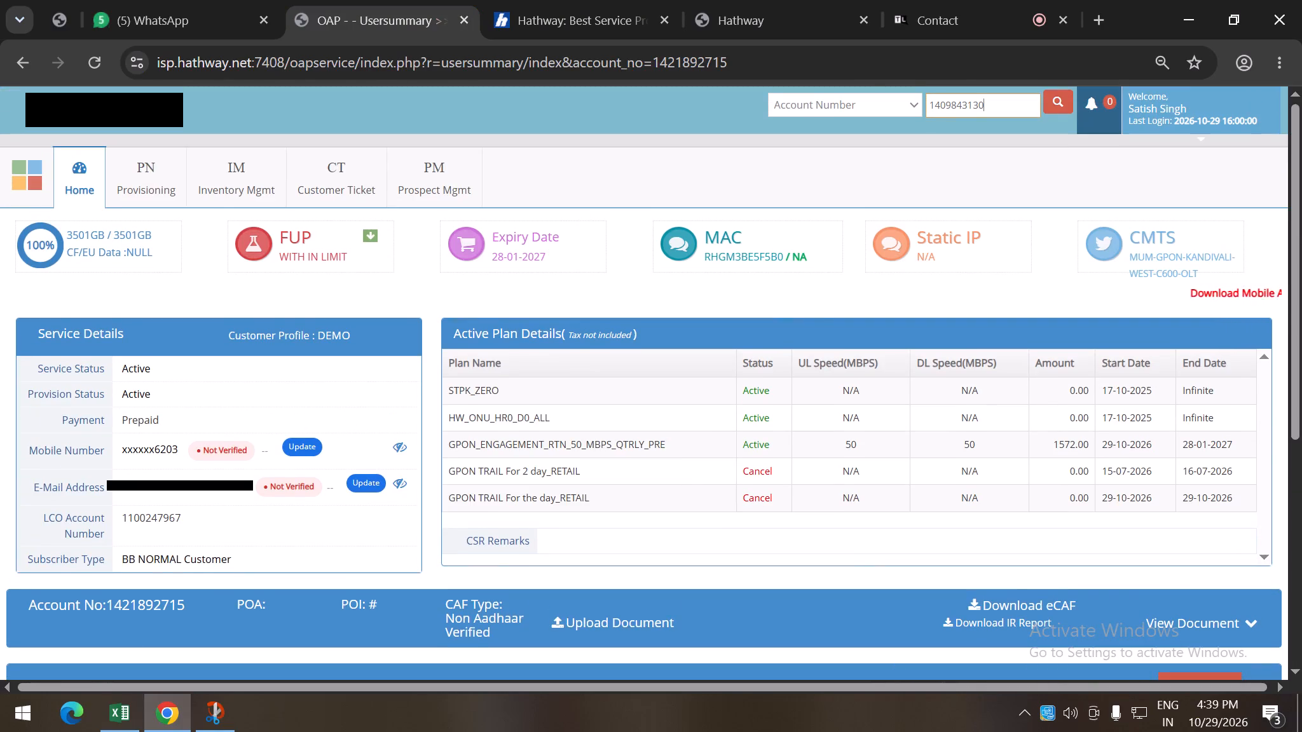
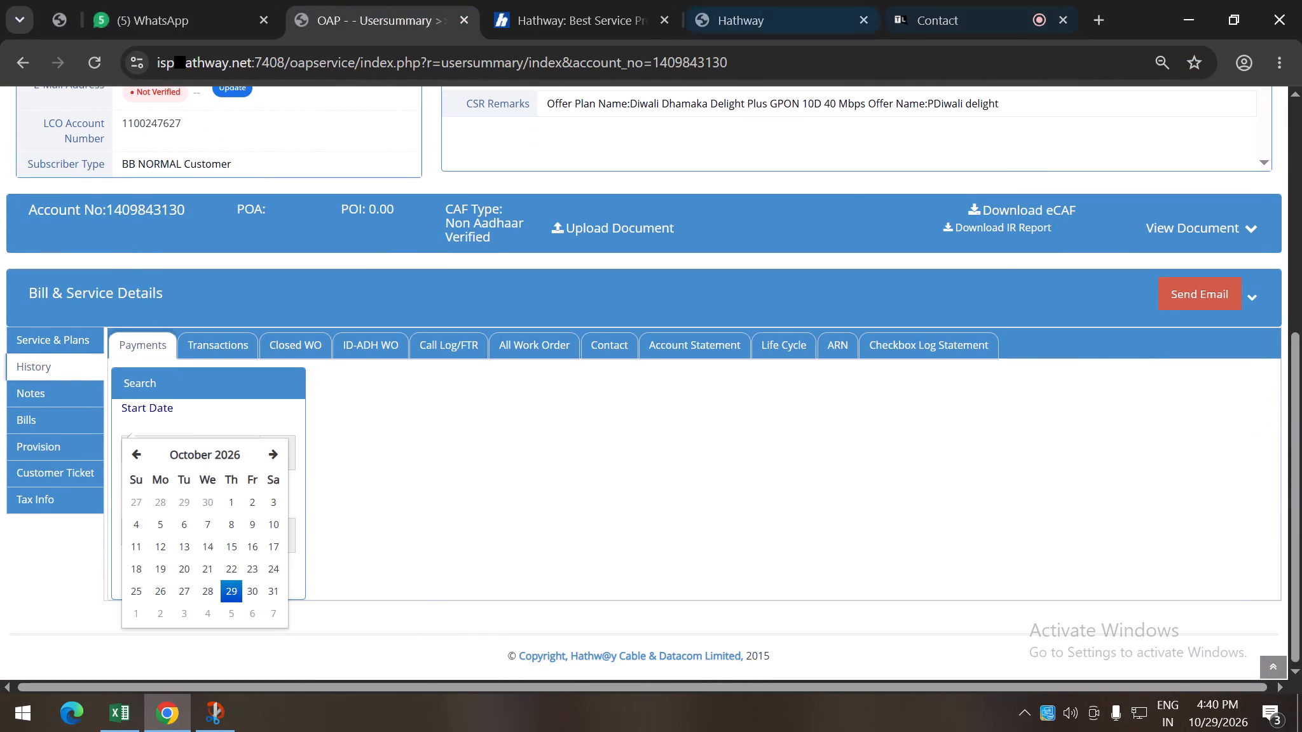
Return to the Tubelight contact page and end the Kandivali East customer's Mumbai Win-back call.
left_click(963, 20)
left_click(1187, 668)
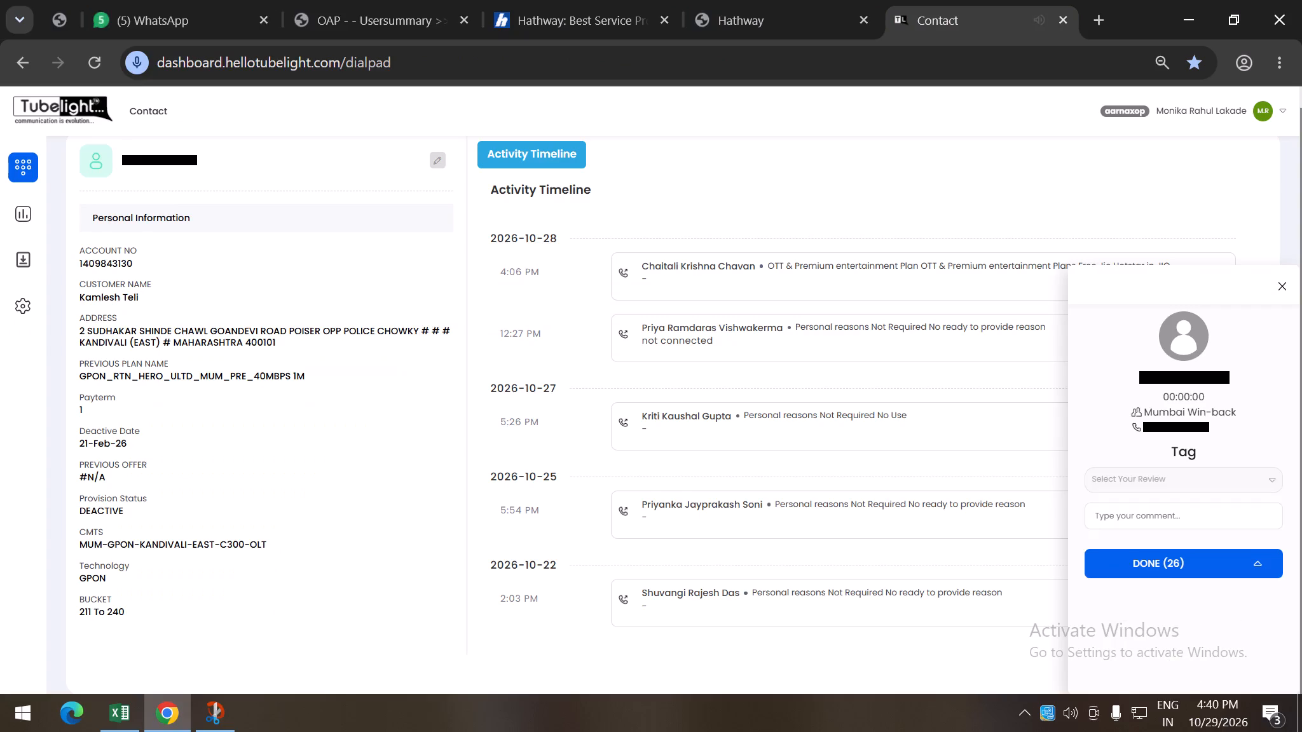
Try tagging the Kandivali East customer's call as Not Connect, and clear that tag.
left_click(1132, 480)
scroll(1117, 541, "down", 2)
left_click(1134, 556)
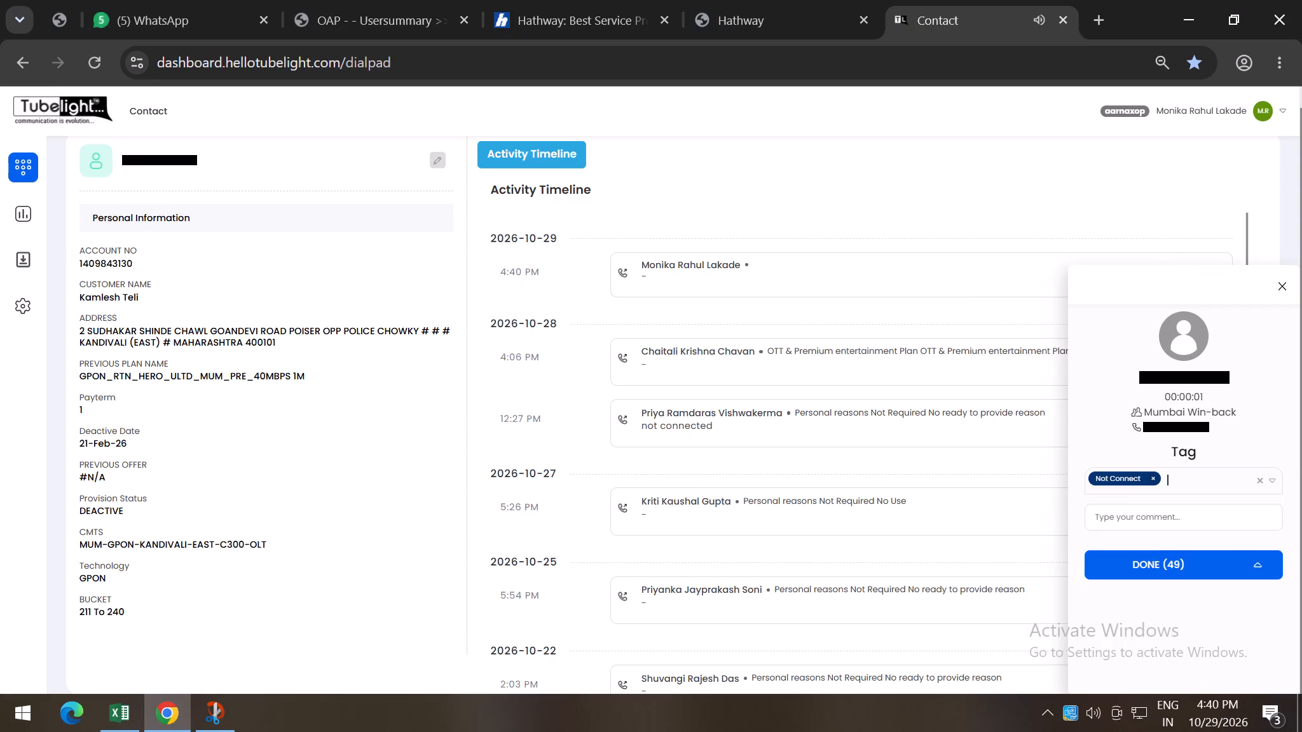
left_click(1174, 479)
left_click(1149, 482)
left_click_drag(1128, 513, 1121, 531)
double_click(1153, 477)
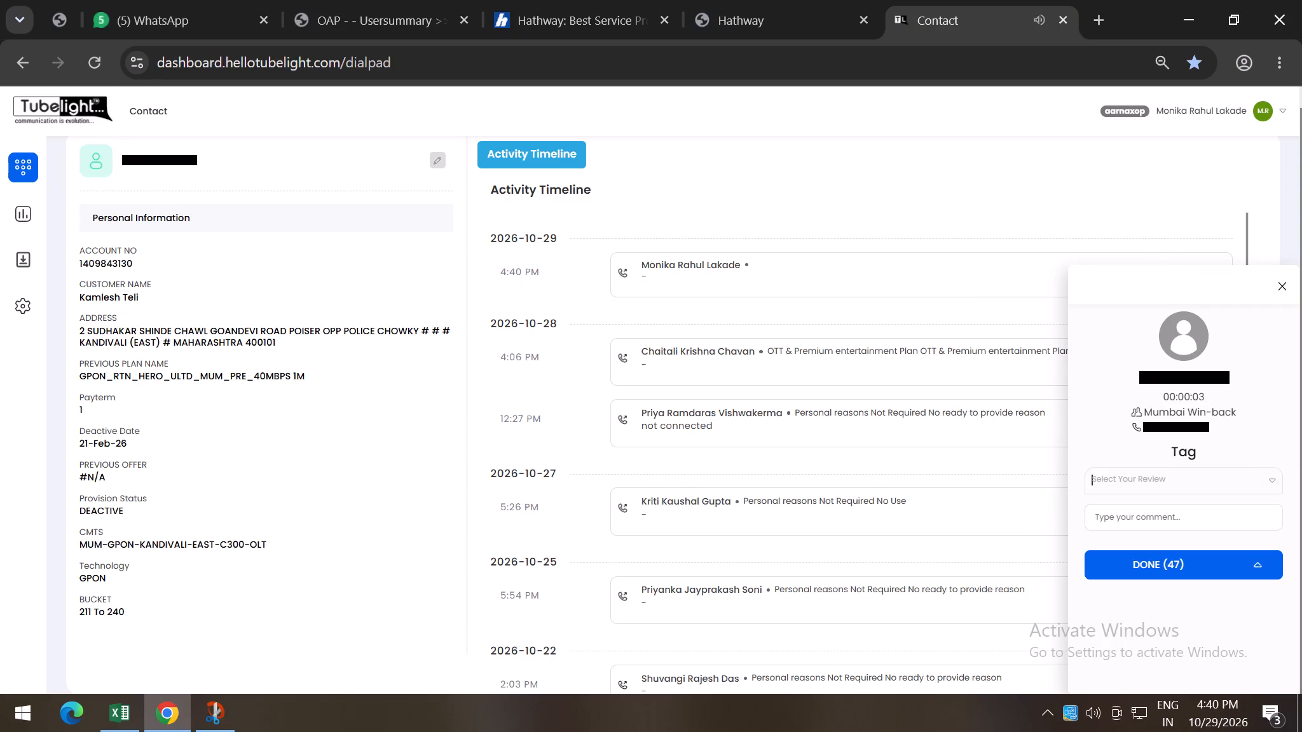
Tag the Kandivali East customer's call as Personal reasons, Not Required with a specific reason, and submit the outcome.
scroll(1129, 524, "down", 1)
left_click(1128, 537)
left_click(1172, 486)
left_click(1140, 553)
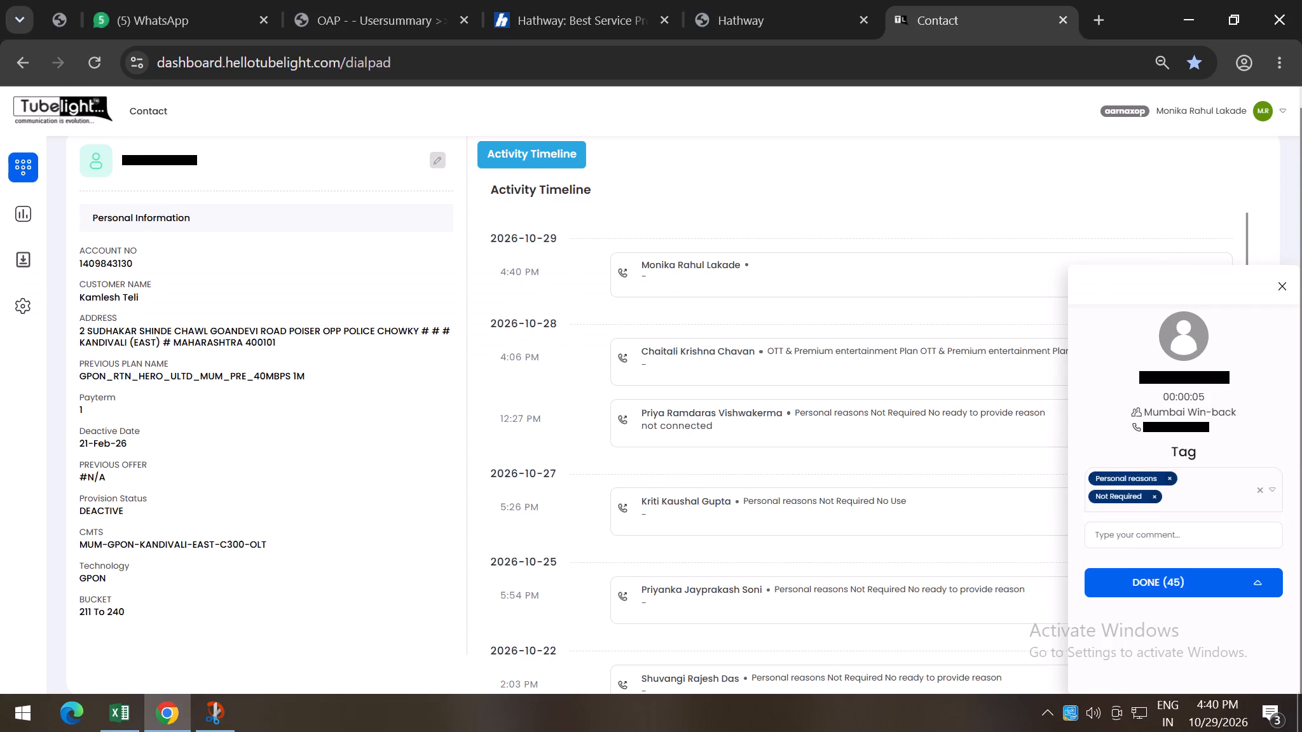
left_click_drag(1198, 492, 1191, 527)
left_click(1181, 551)
left_click(1170, 597)
In OAP, search the Kandivali East customer's payment history with both start and end dates set to 30-September-2026.
left_click(339, 1)
scroll(255, 306, "down", 6)
scroll(270, 527, "down", 2)
left_click(207, 512)
left_click(195, 547)
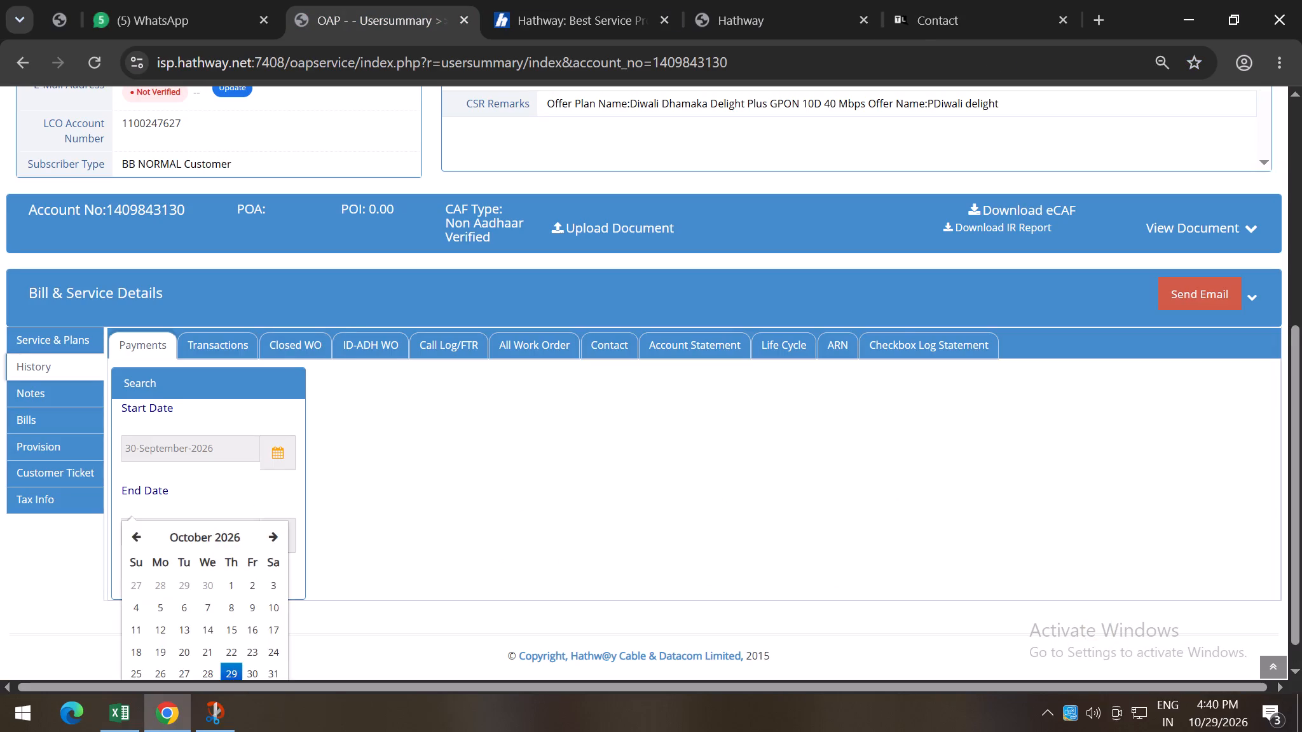
double_click(207, 593)
left_click(216, 577)
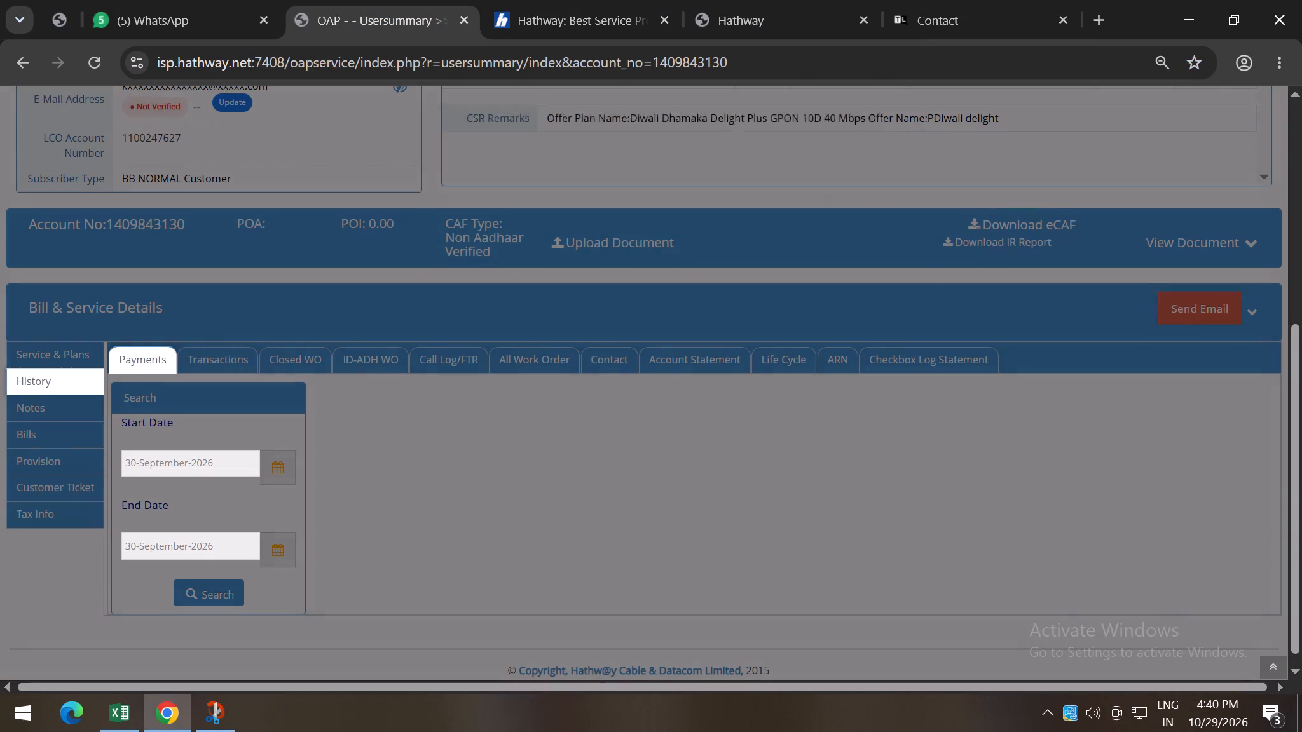
left_click(870, 215)
left_click(892, 201)
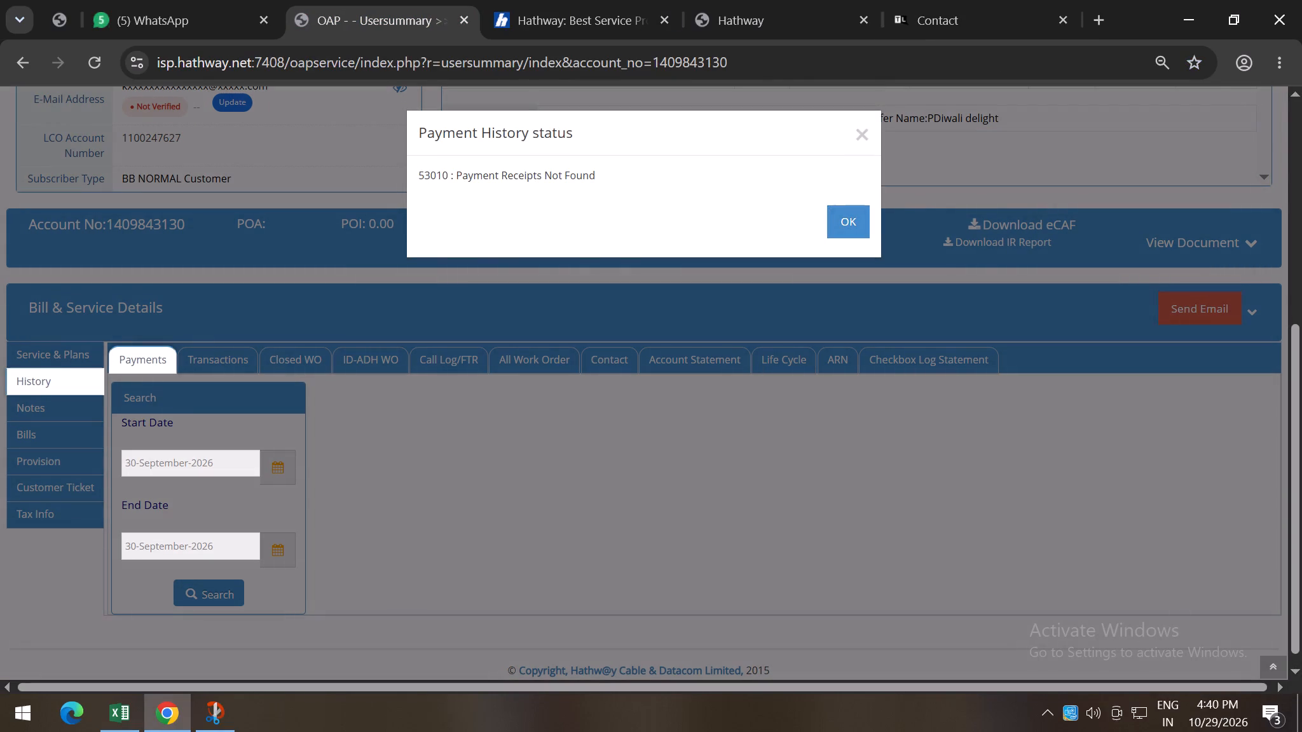
left_click(862, 217)
Set the payment history start date to 22-September-2020, search again, and review the customer's payment list.
scroll(380, 440, "down", 7)
left_click(271, 452)
double_click(207, 451)
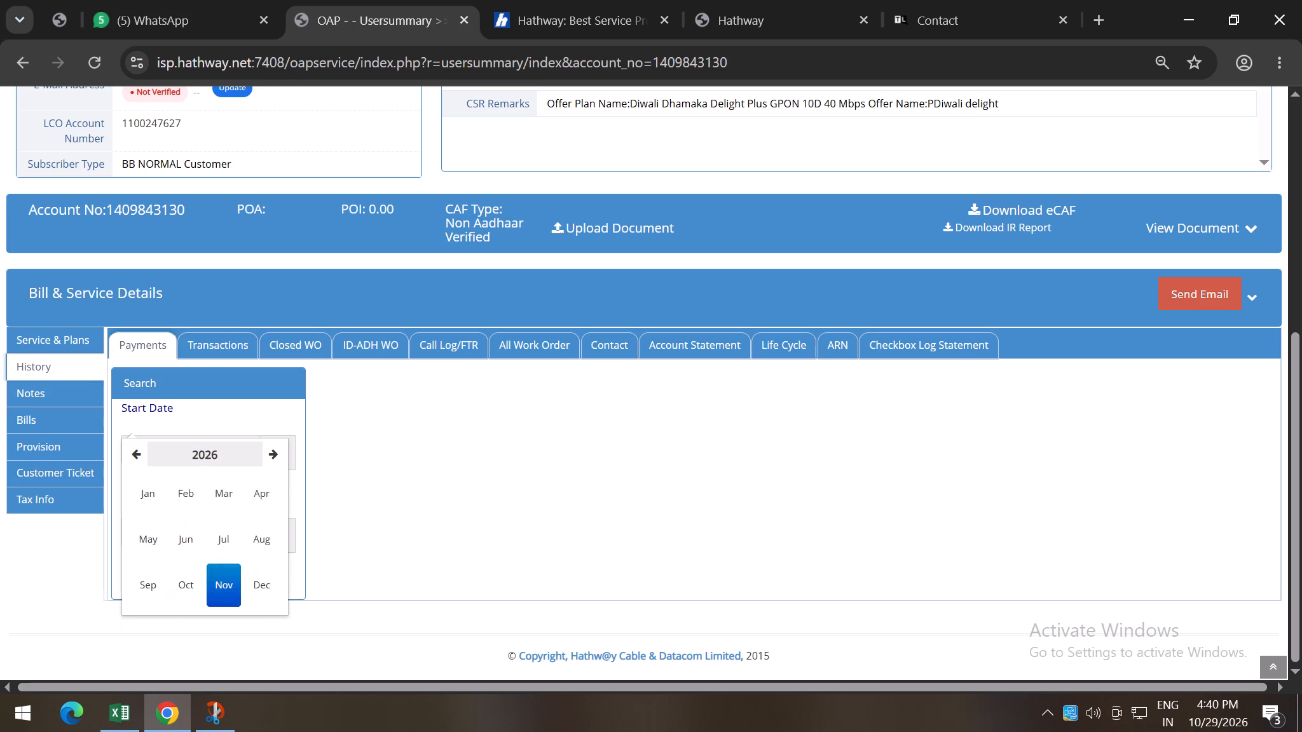
left_click(181, 485)
left_click(178, 517)
left_click_drag(186, 563, 188, 570)
left_click(194, 586)
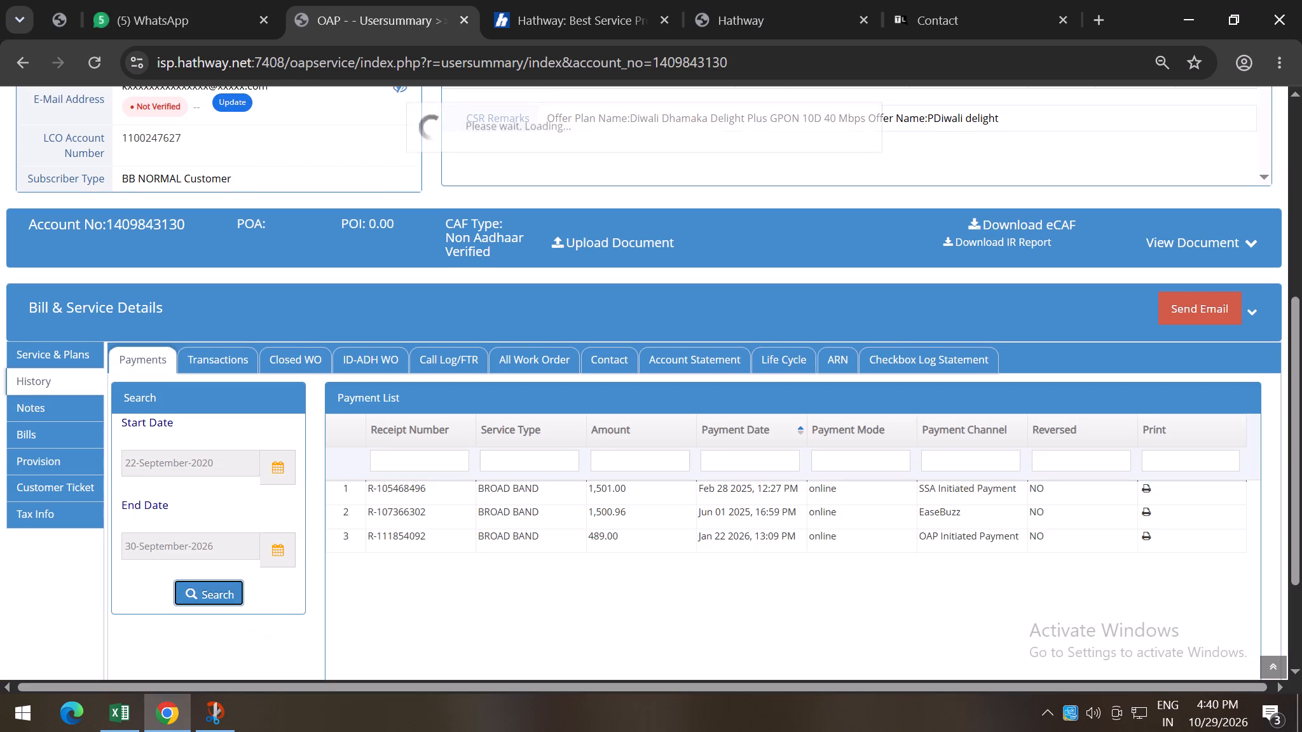
scroll(370, 519, "down", 6)
scroll(483, 507, "down", 5)
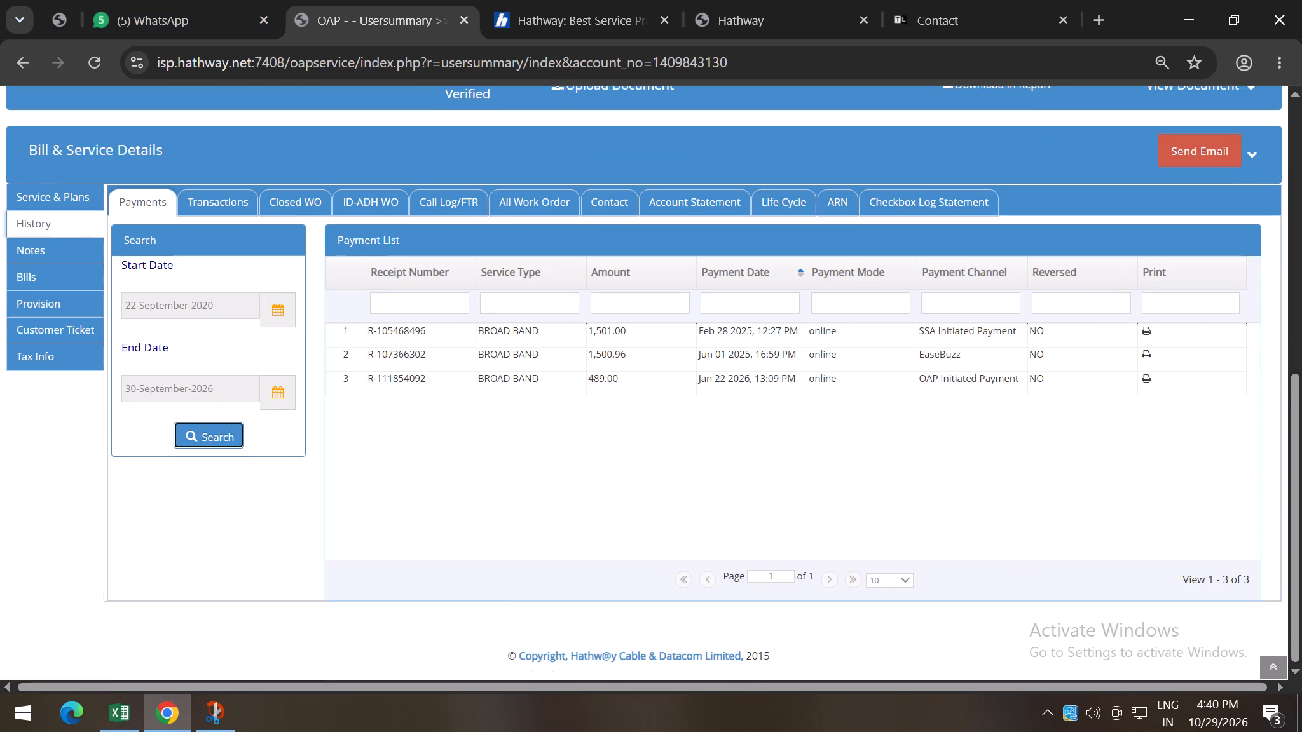
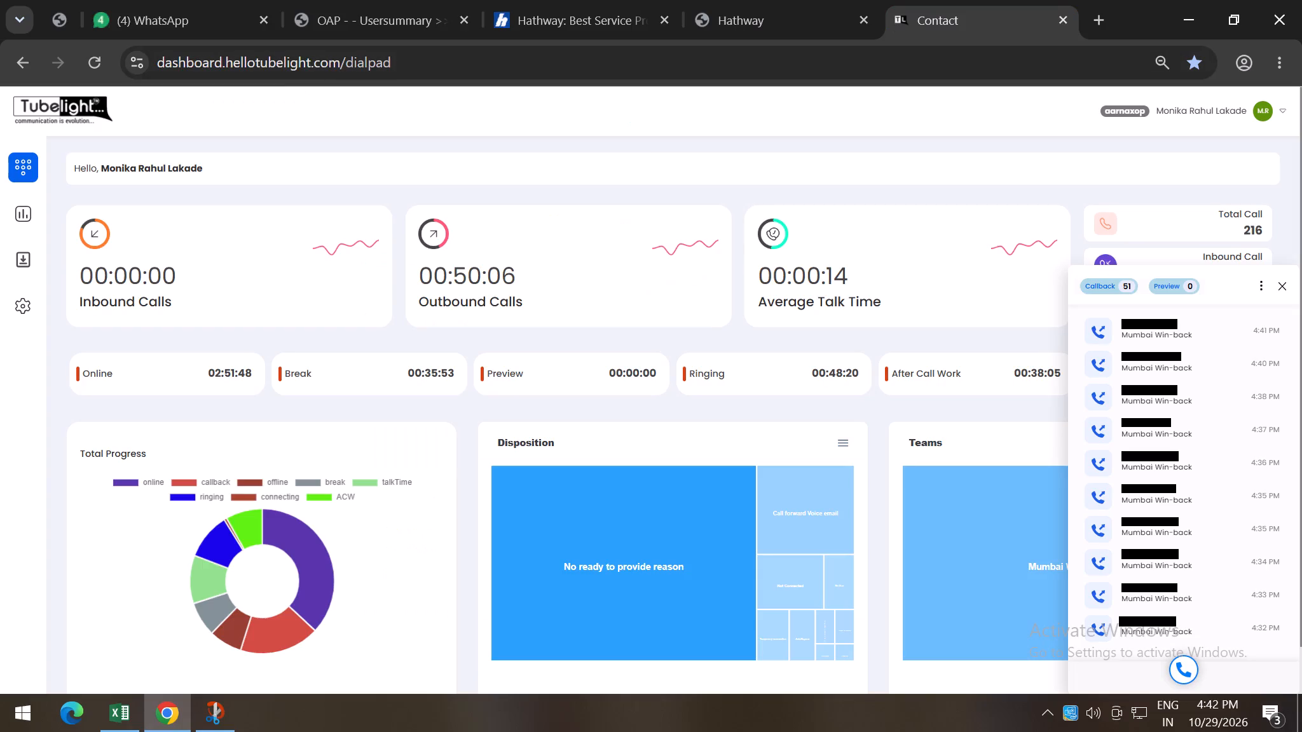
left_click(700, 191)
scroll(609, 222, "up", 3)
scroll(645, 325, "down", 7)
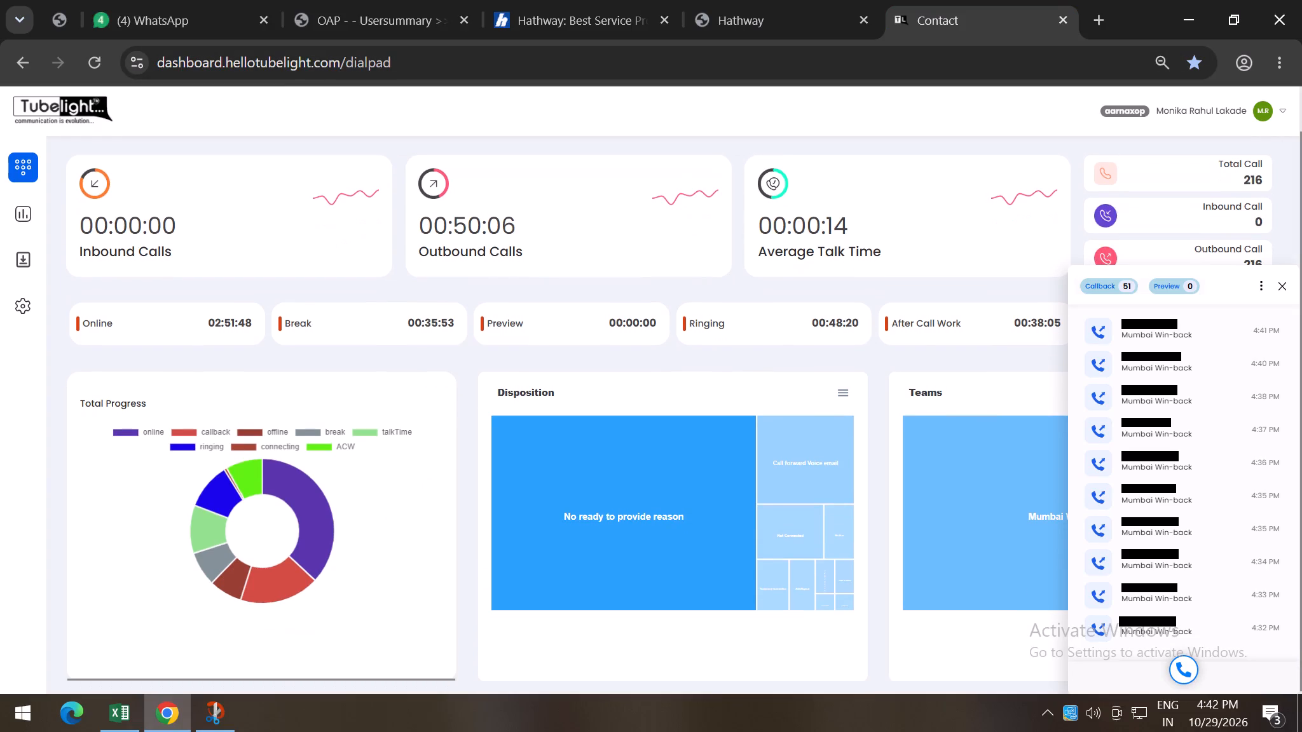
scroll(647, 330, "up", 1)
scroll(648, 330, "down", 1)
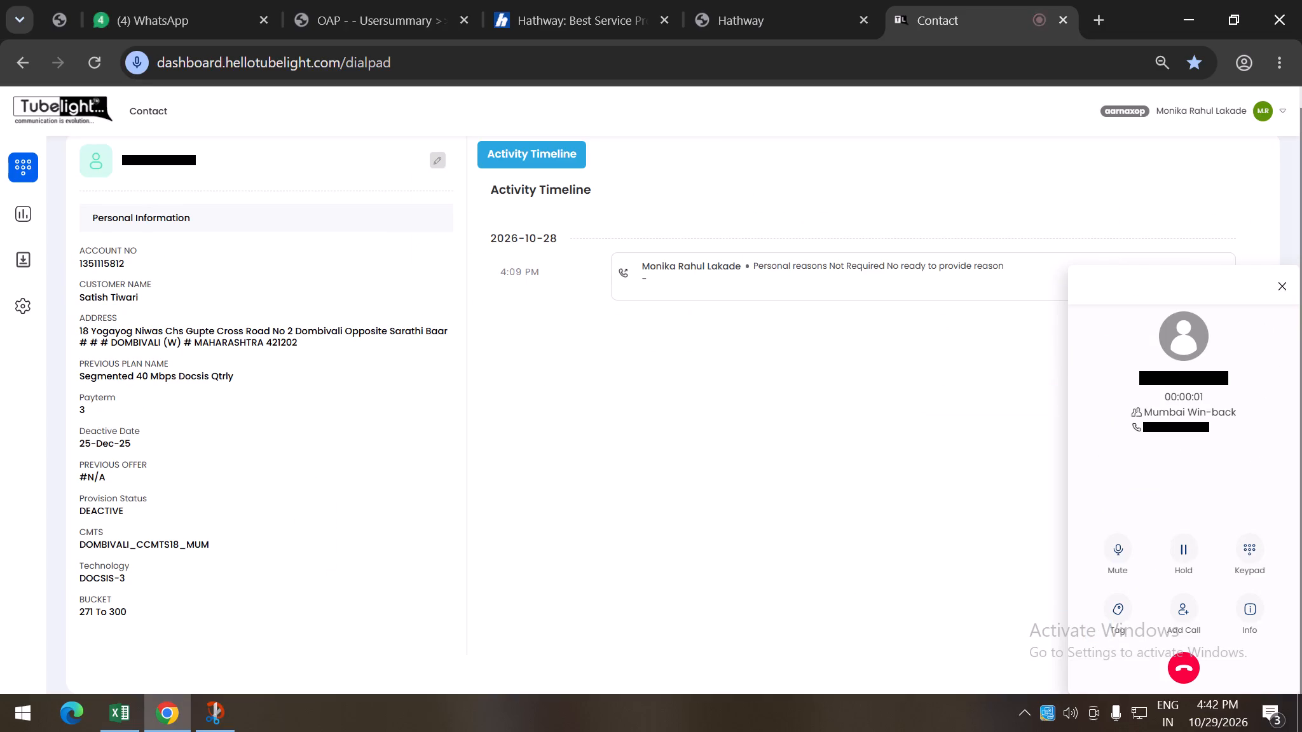
End the Dombivali (W) customer's Mumbai Win-back call and tag its outcome as Personal reasons, Not Required.
left_click(1187, 673)
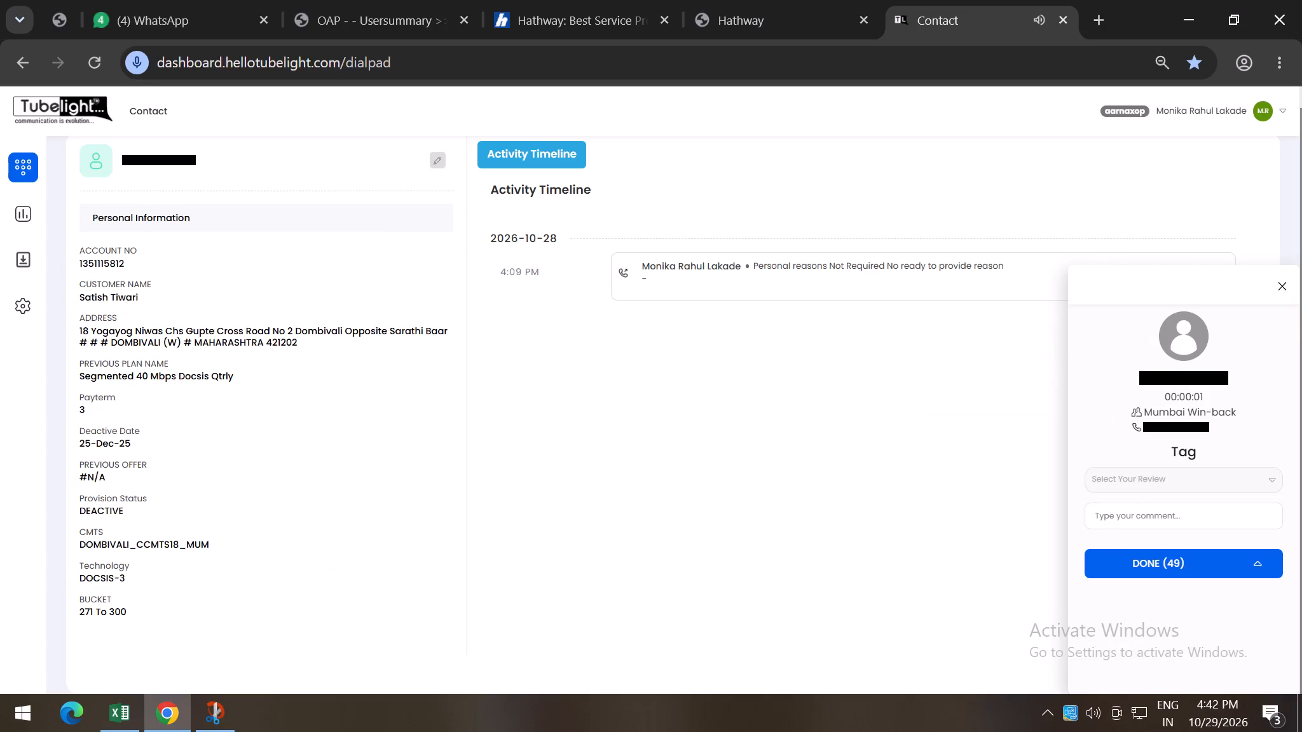
left_click(1212, 485)
scroll(1212, 486, "down", 1)
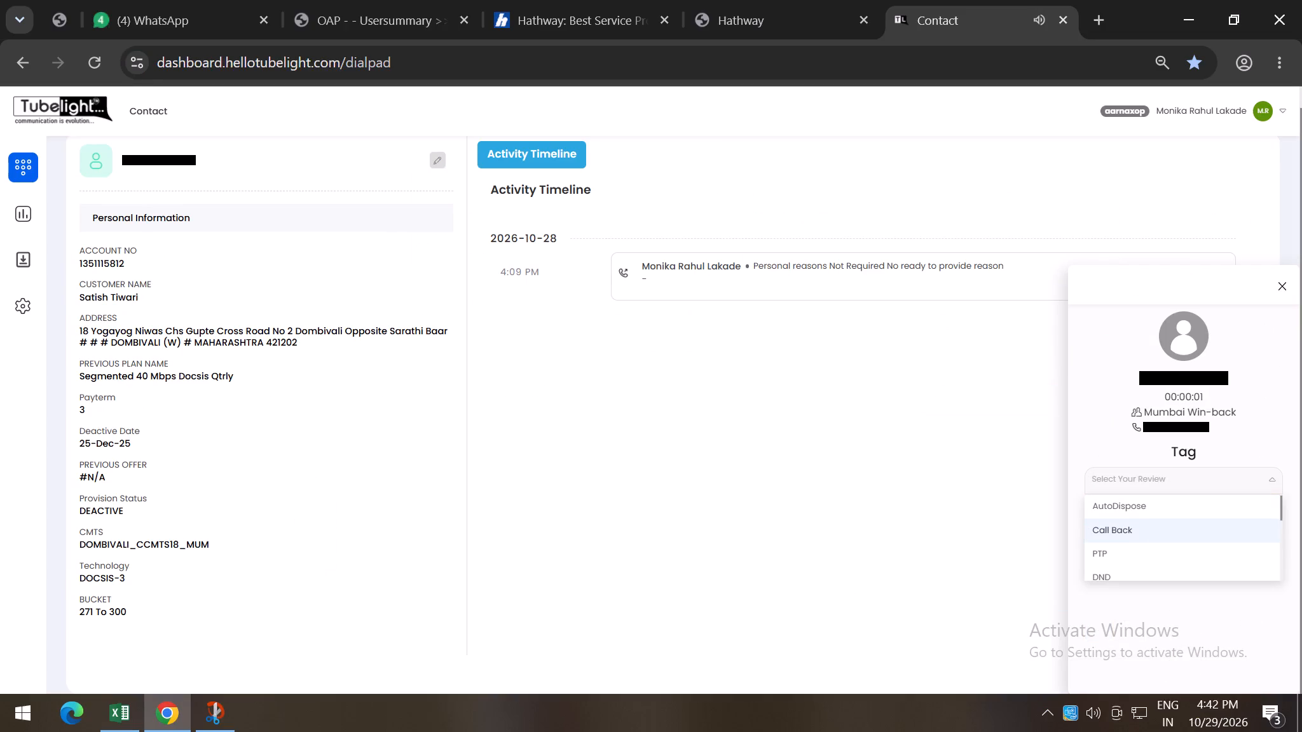
scroll(1135, 557, "down", 2)
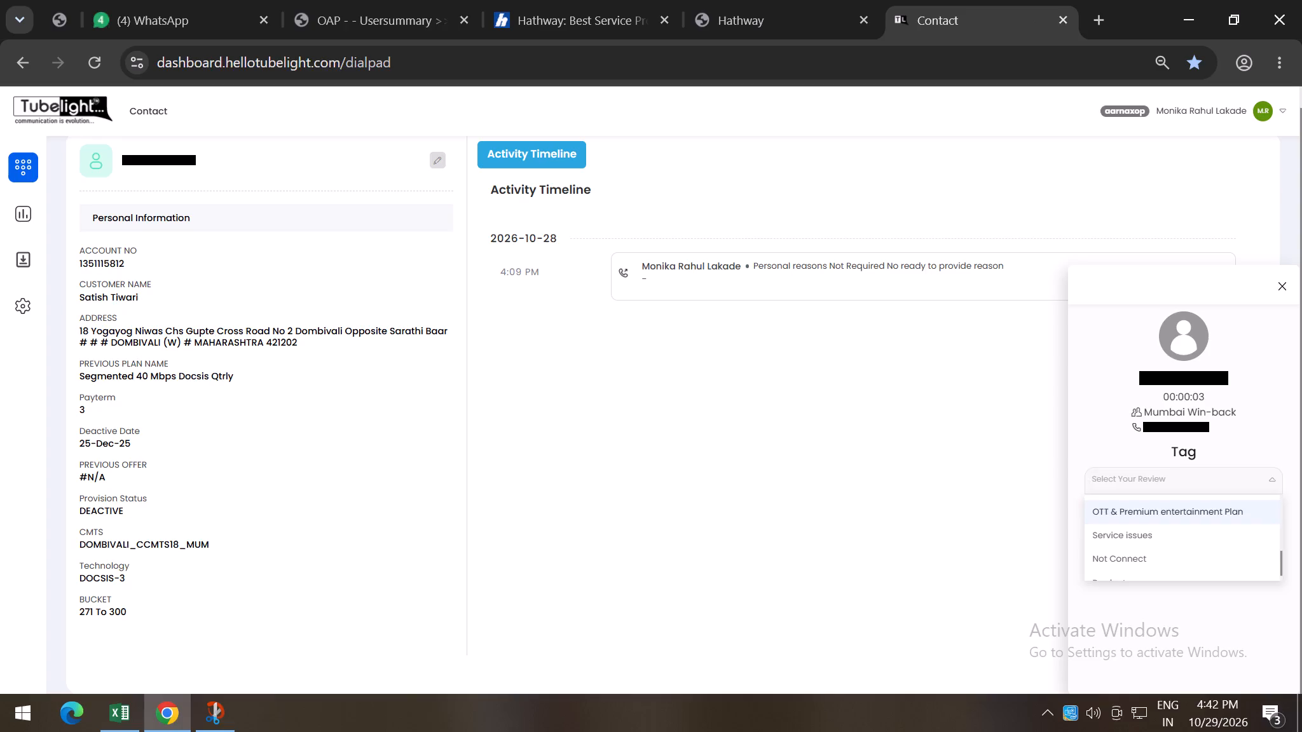
scroll(1159, 520, "up", 1)
left_click(1159, 520)
left_click(1209, 480)
left_click(1139, 553)
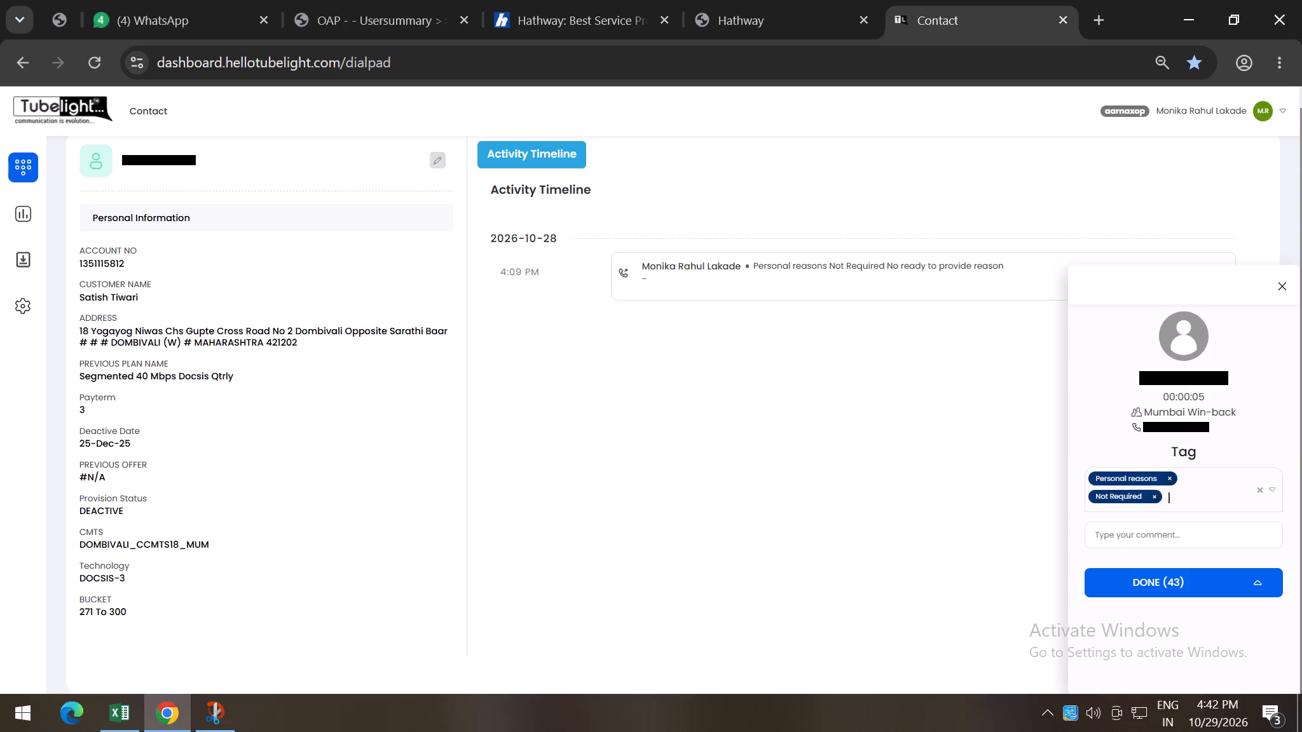
Add the sub-reason No ready to provide reason to the Dombivali (W) customer's call tag and submit the outcome.
left_click_drag(1184, 510, 1160, 555)
left_click(1167, 541)
left_click(1164, 588)
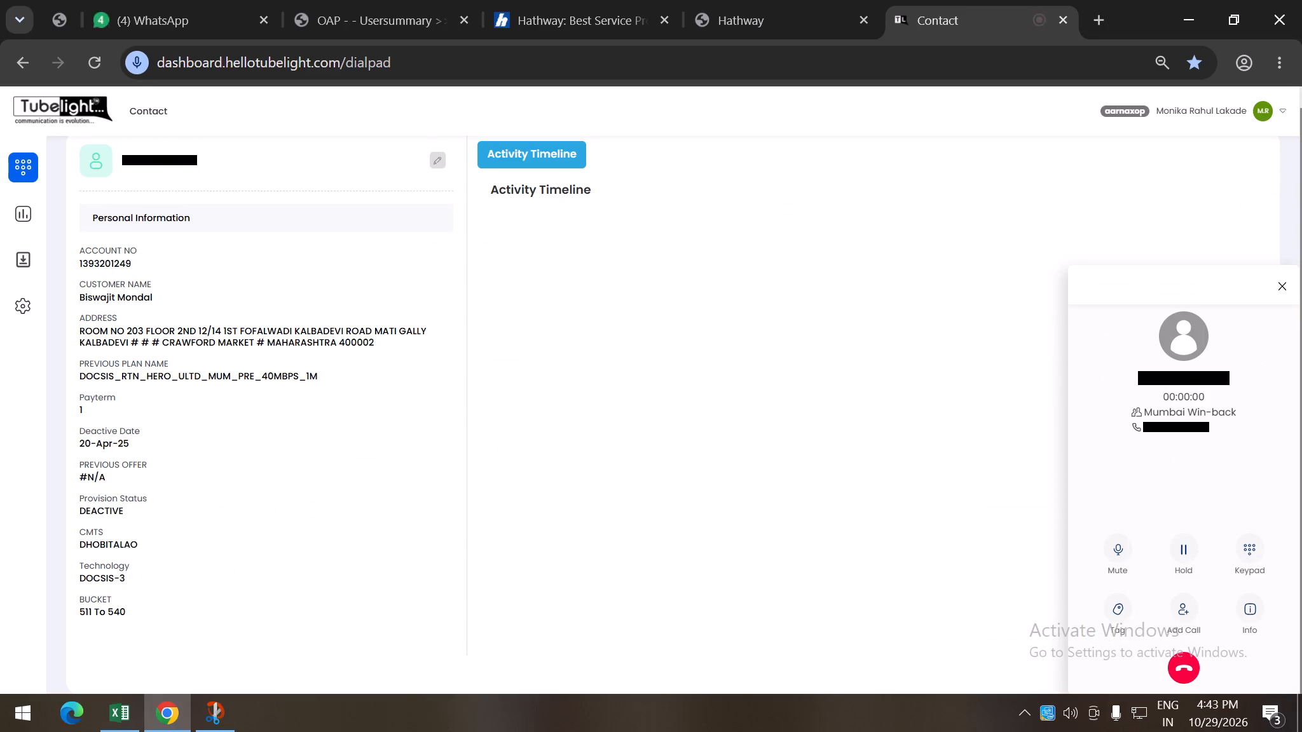
End the Crawford Market customer's Mumbai Win-back call and tag its outcome as Personal reasons, Not Required.
left_click(1180, 662)
left_click(1163, 484)
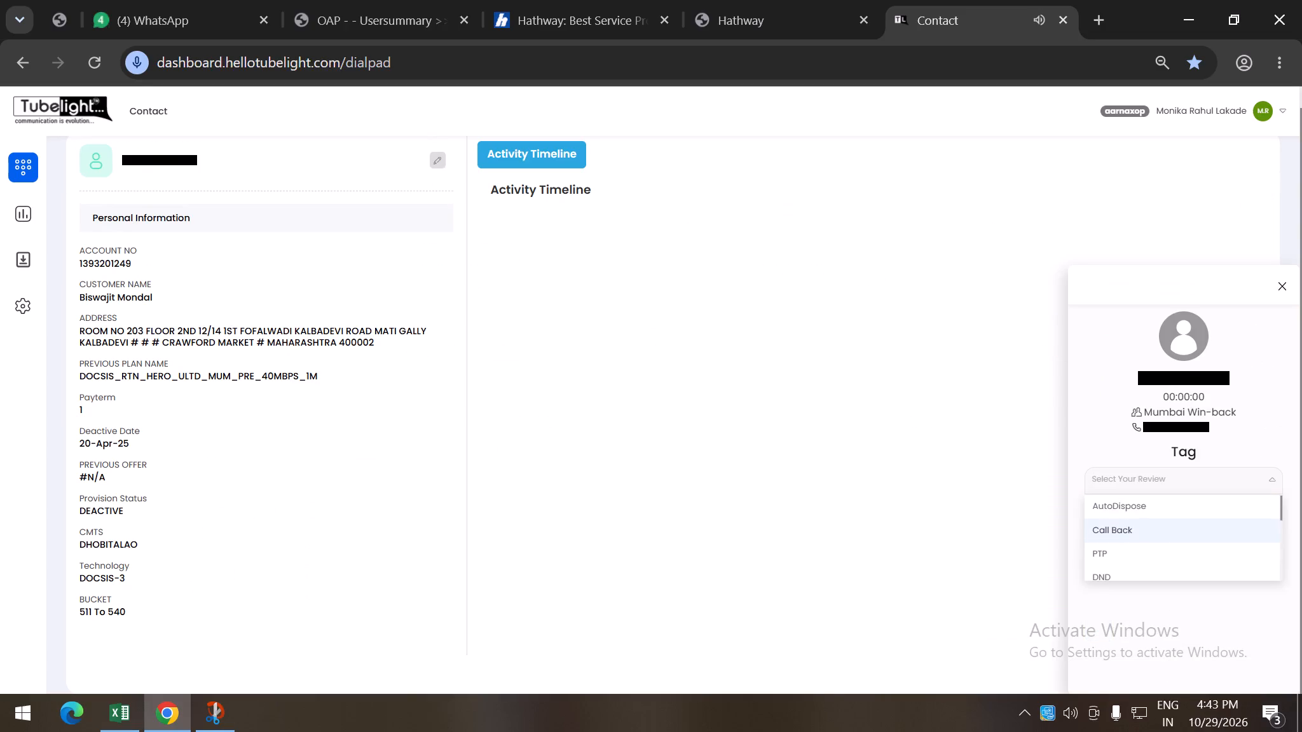
scroll(1148, 534, "down", 1)
left_click(1148, 536)
left_click_drag(1213, 471, 1209, 478)
left_click(1121, 550)
left_click(1172, 512)
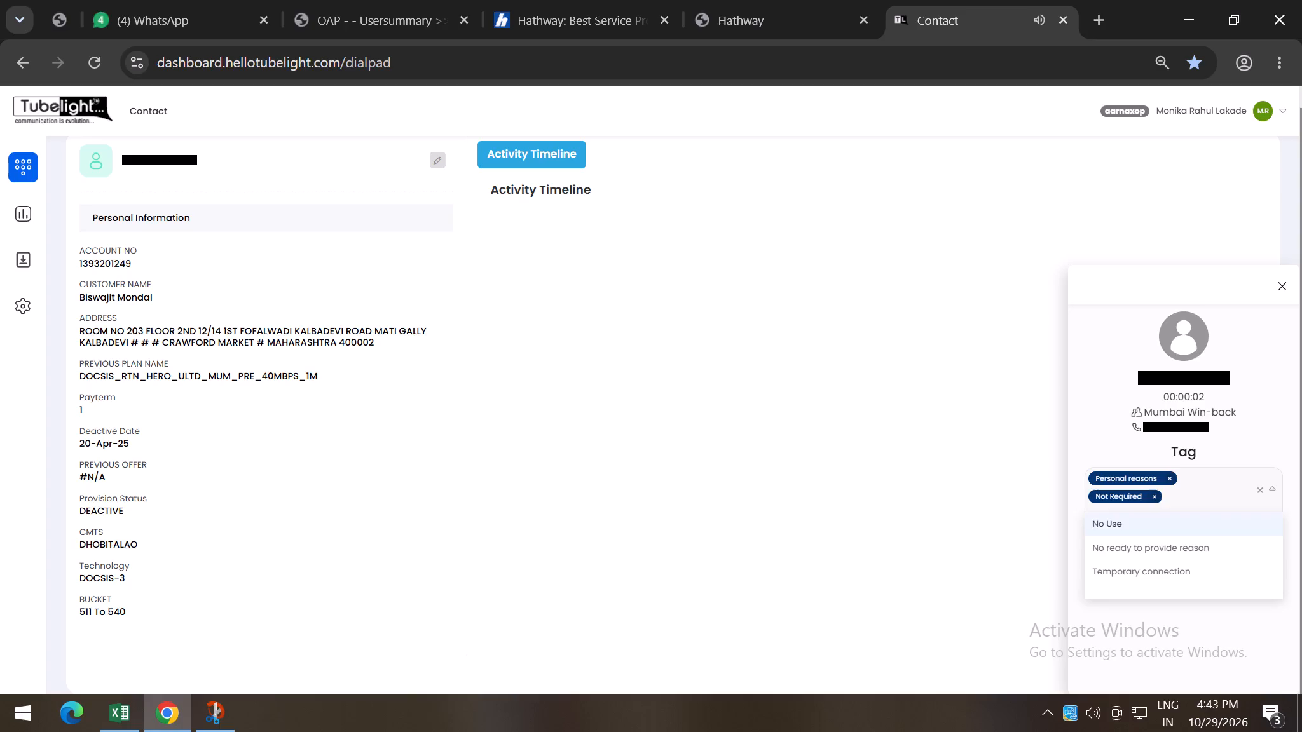
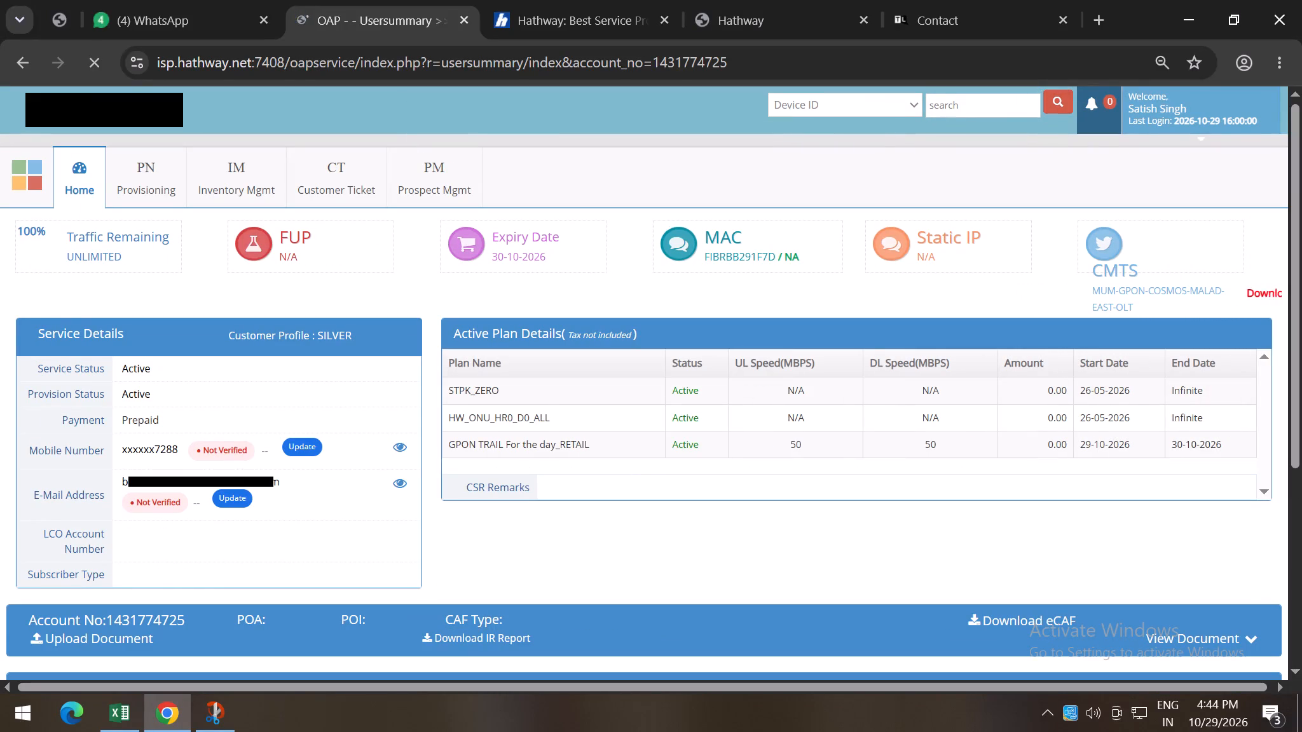
Expand the account's contact and account information, and search its payment history from 29 September to 29 October 2026.
scroll(427, 487, "down", 5)
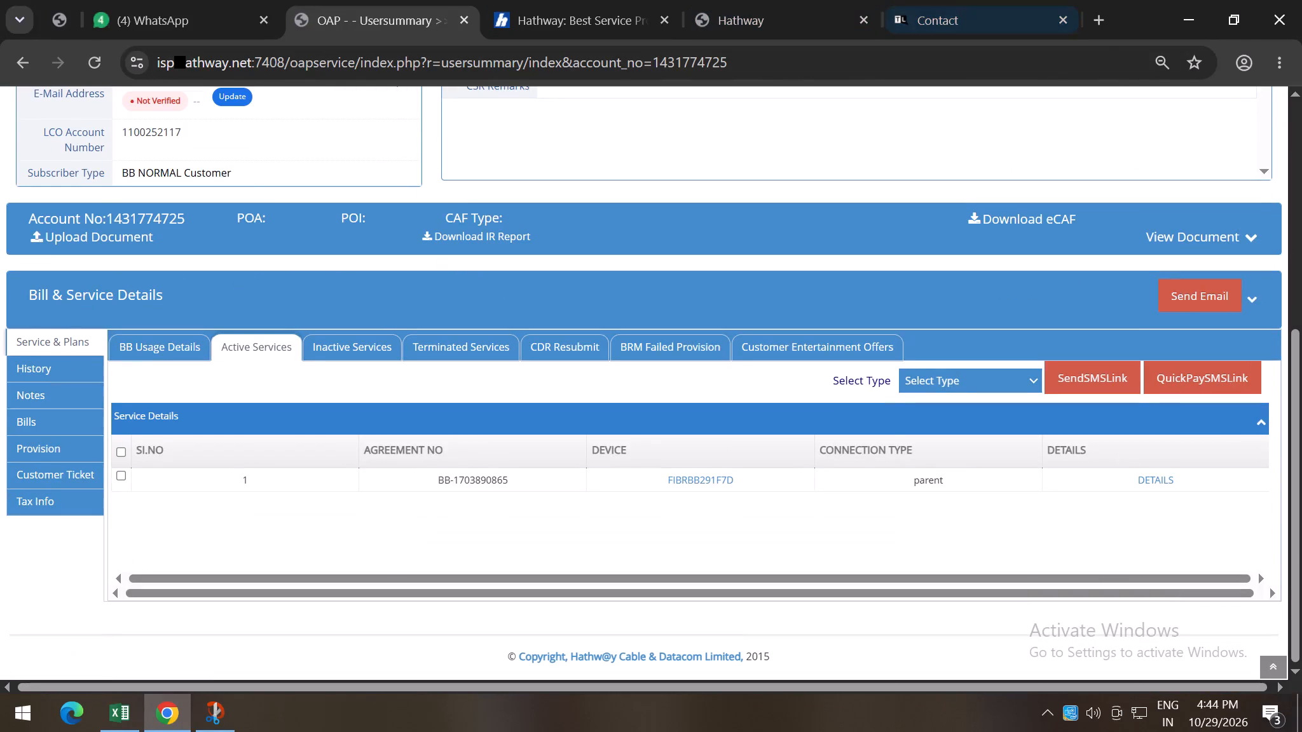
left_click(1253, 241)
scroll(1041, 410, "down", 2)
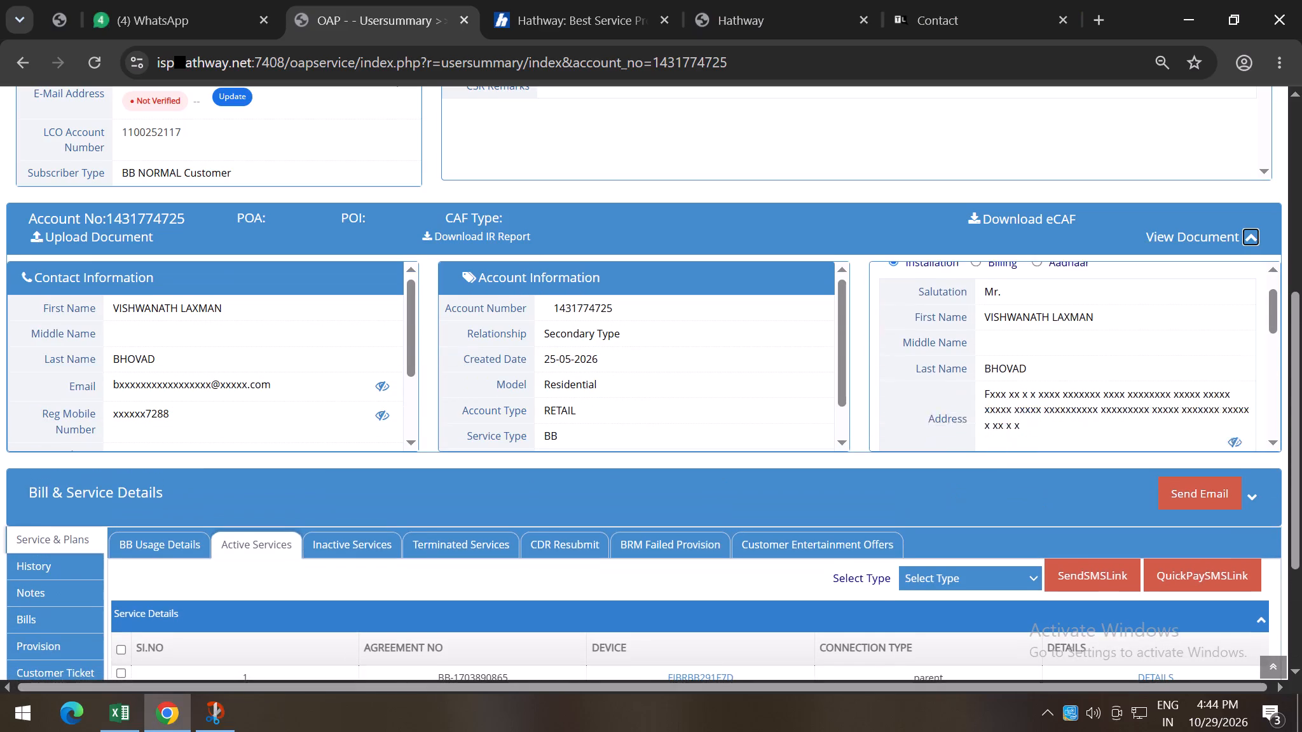
left_click(75, 560)
scroll(82, 581, "down", 5)
left_click(210, 566)
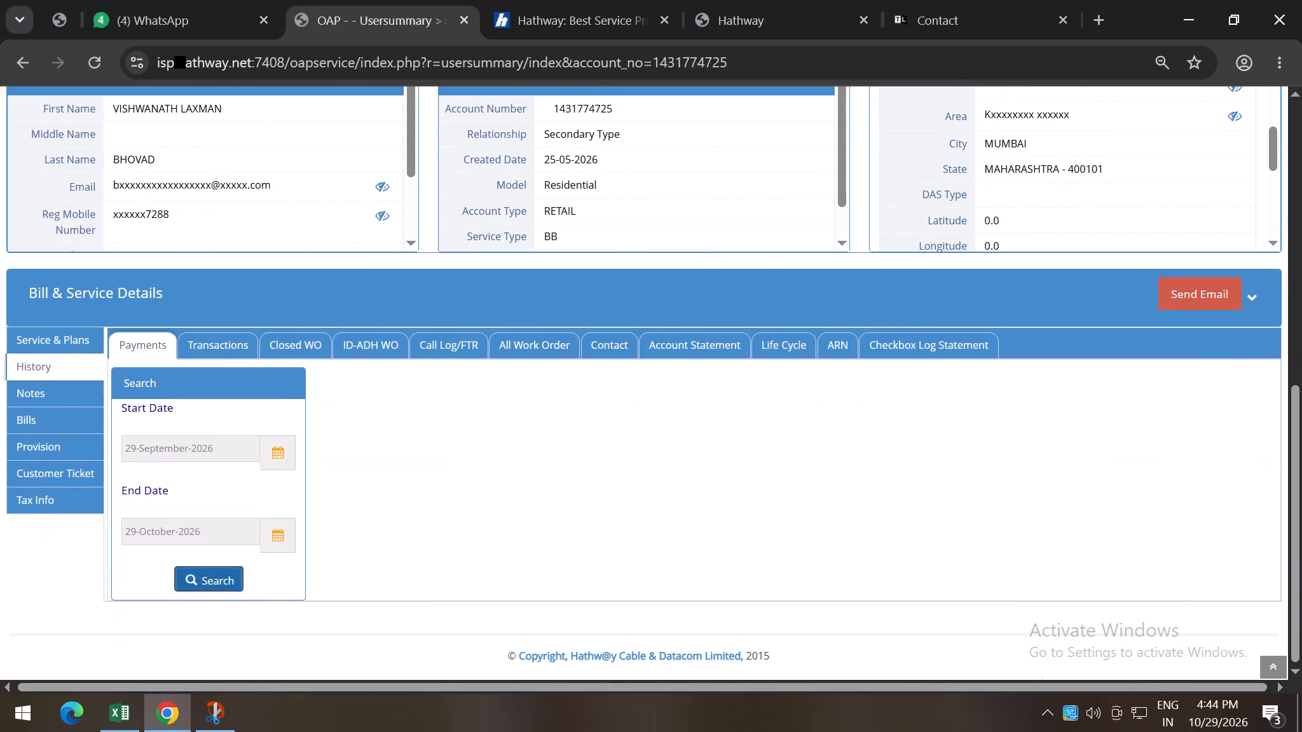
Reveal the customer's masked mobile number in the service details.
scroll(212, 566, "up", 2)
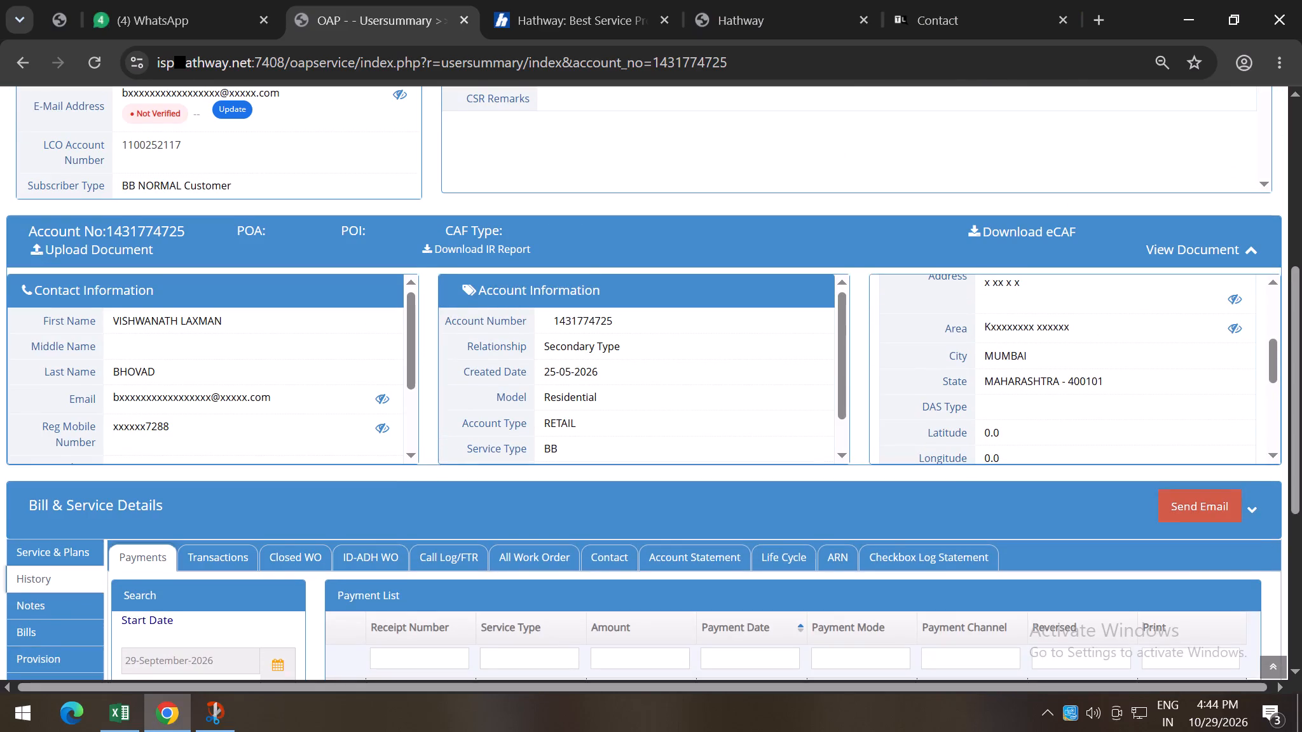
scroll(409, 209, "up", 2)
left_click(397, 253)
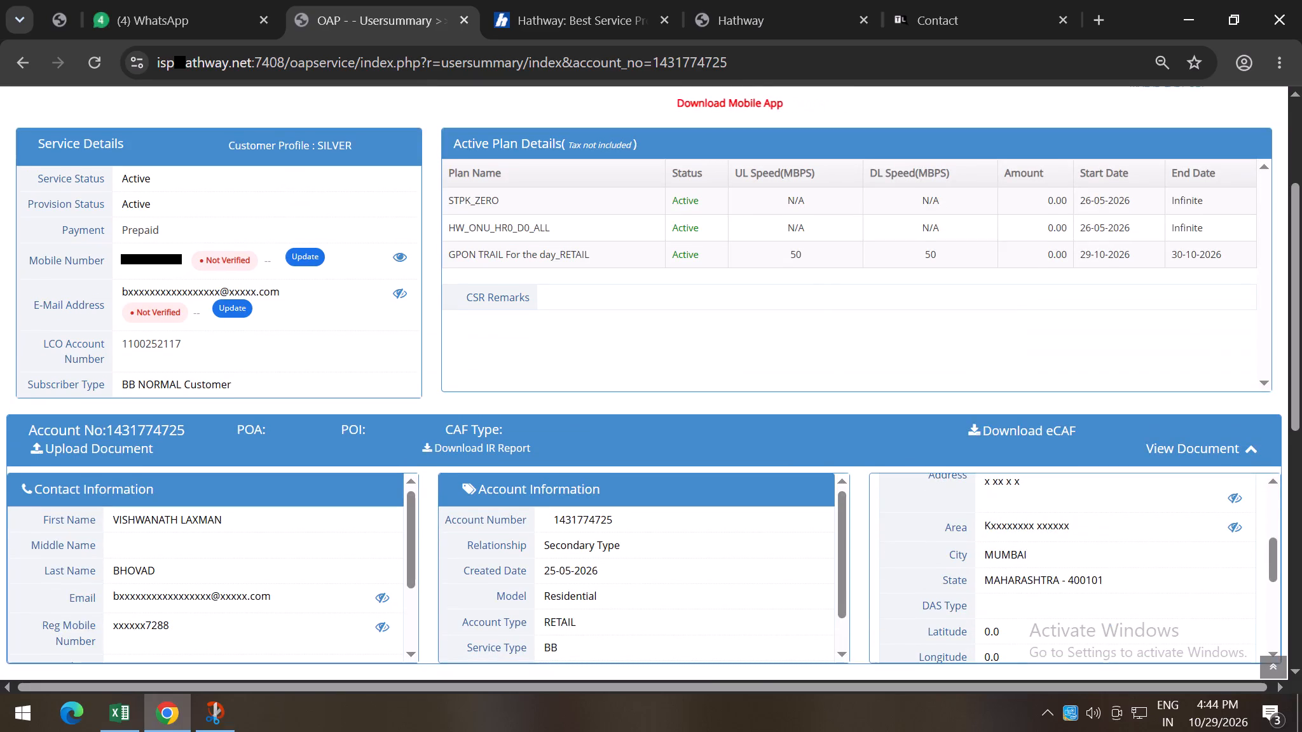
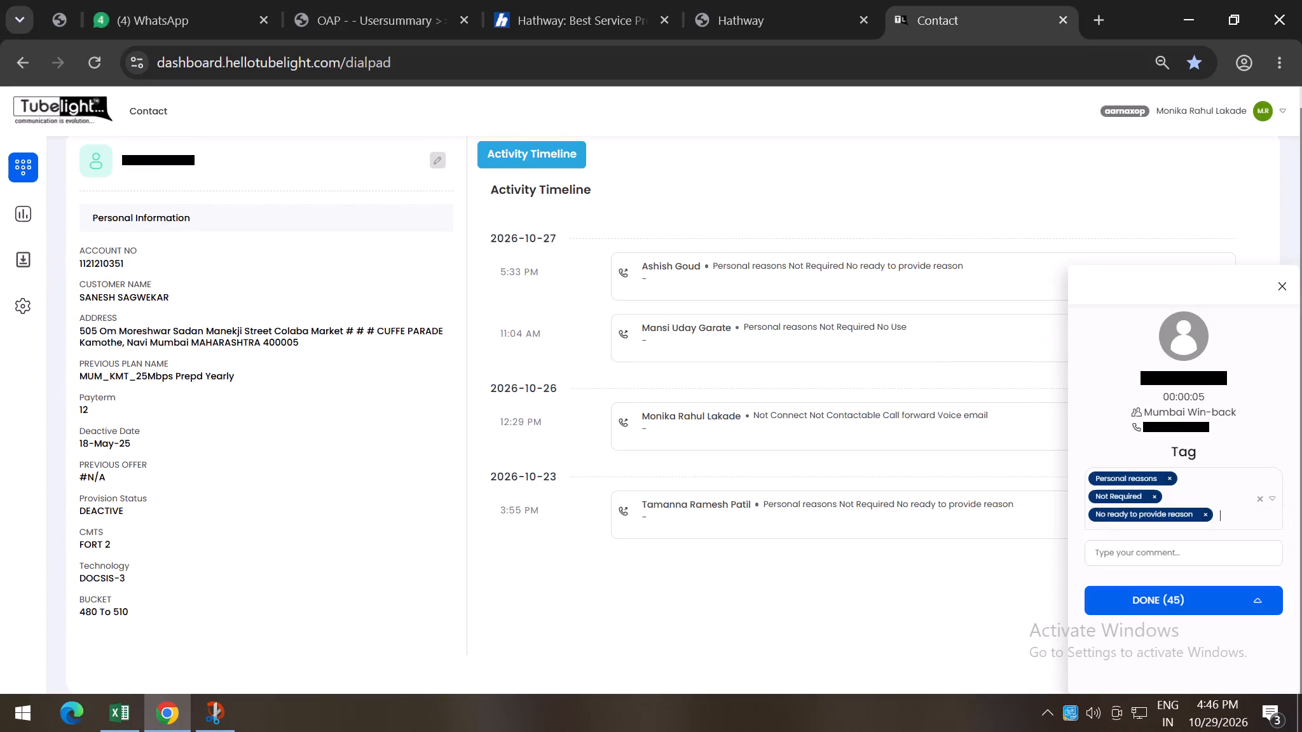
Submit the Kamothe customer's Mumbai Win-back call outcome tagged Personal reasons, Not Required, No ready to provide reason.
left_click(1172, 598)
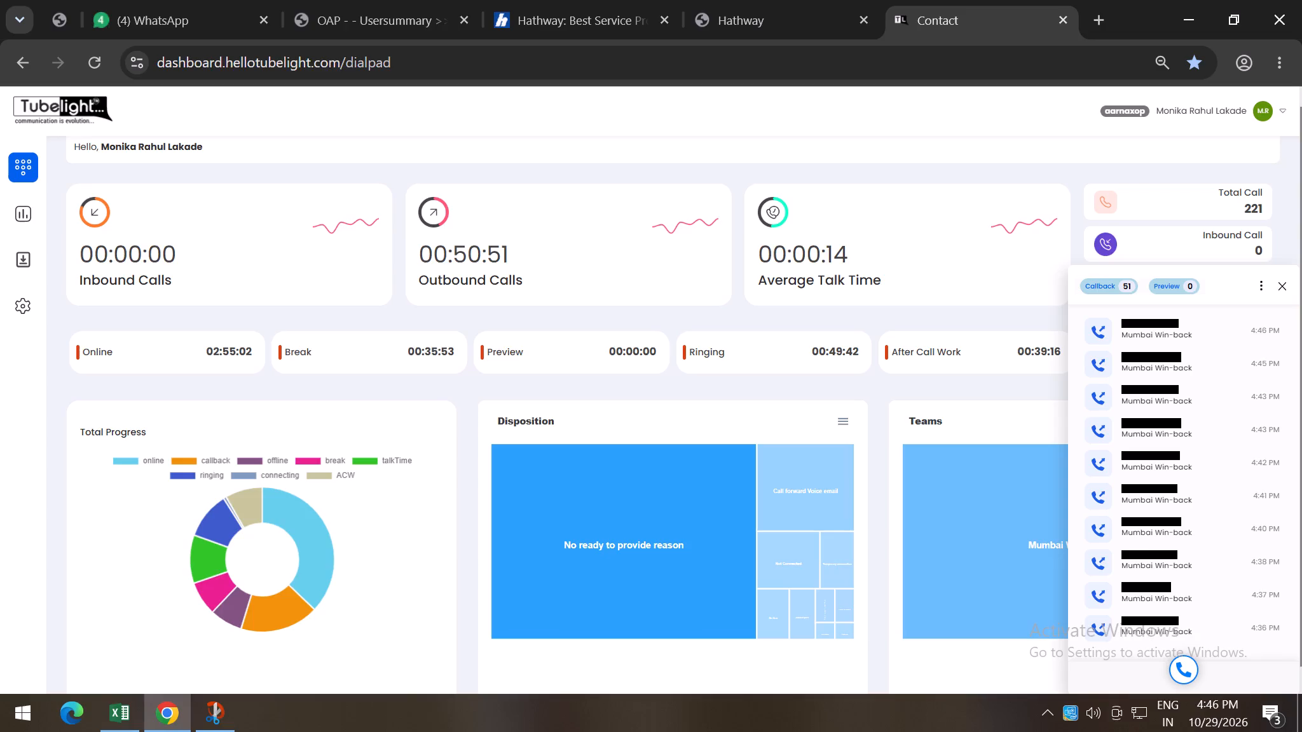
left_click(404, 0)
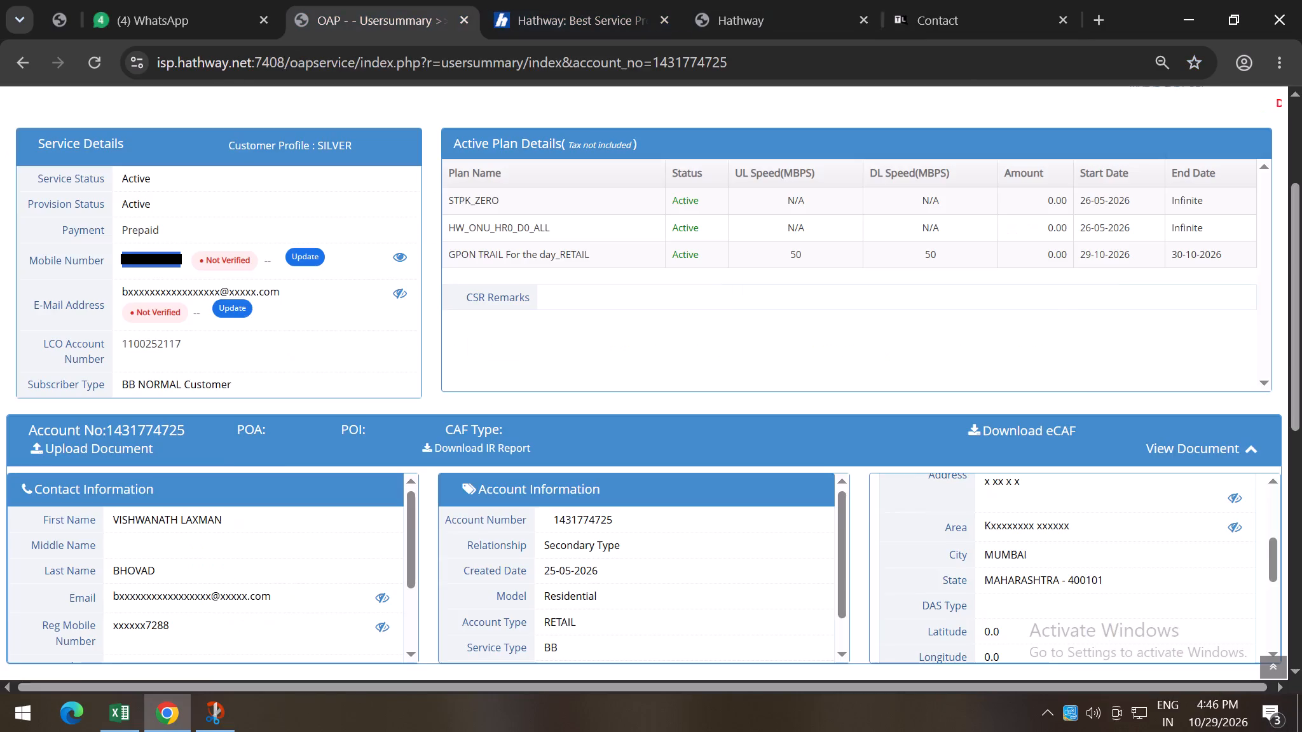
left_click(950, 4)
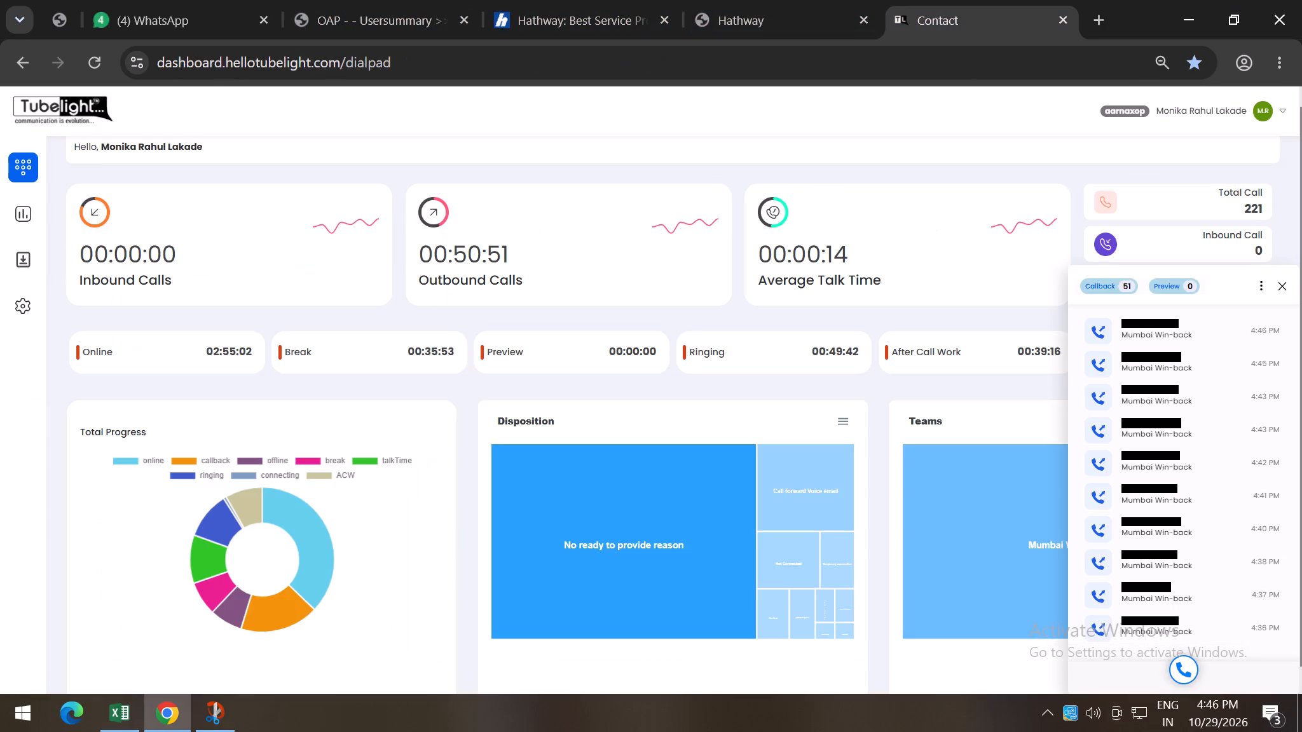
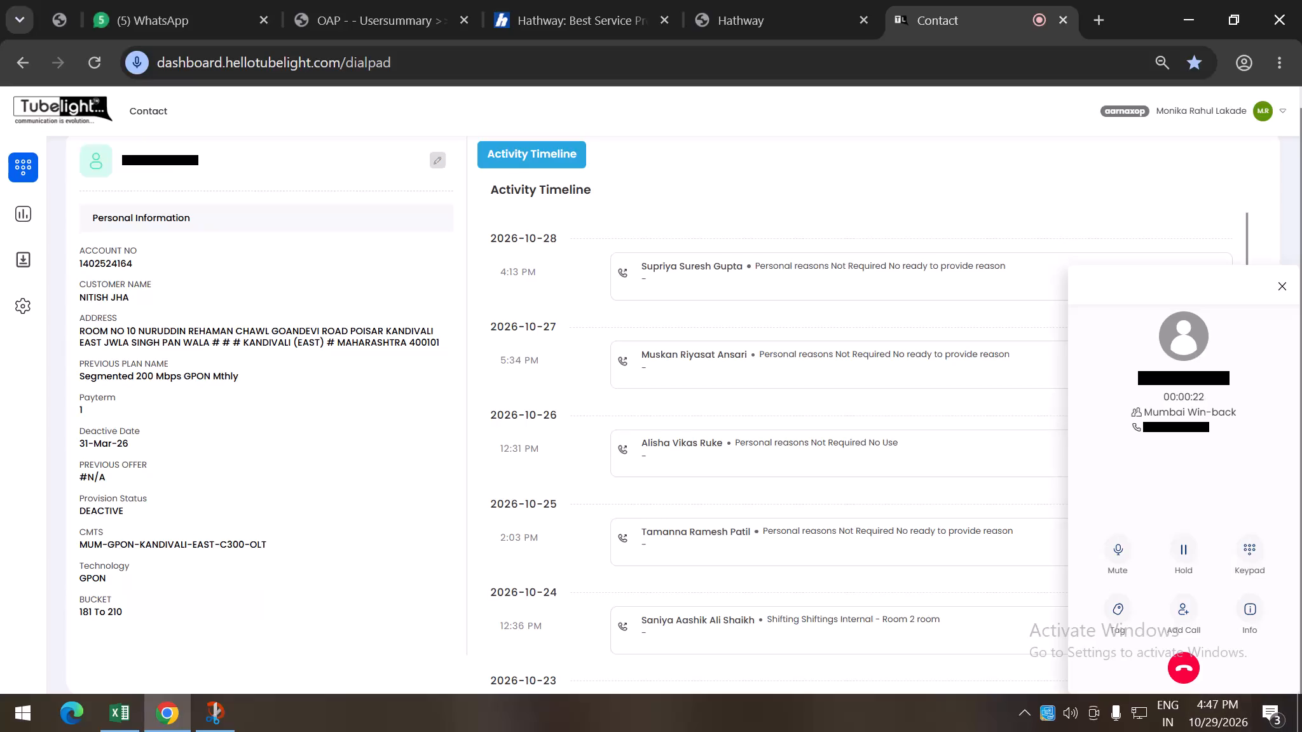
End the current Mumbai Win-back call and submit its outcome tag under Personal reasons, selecting the follow-up sub-reasons.
left_click(1178, 656)
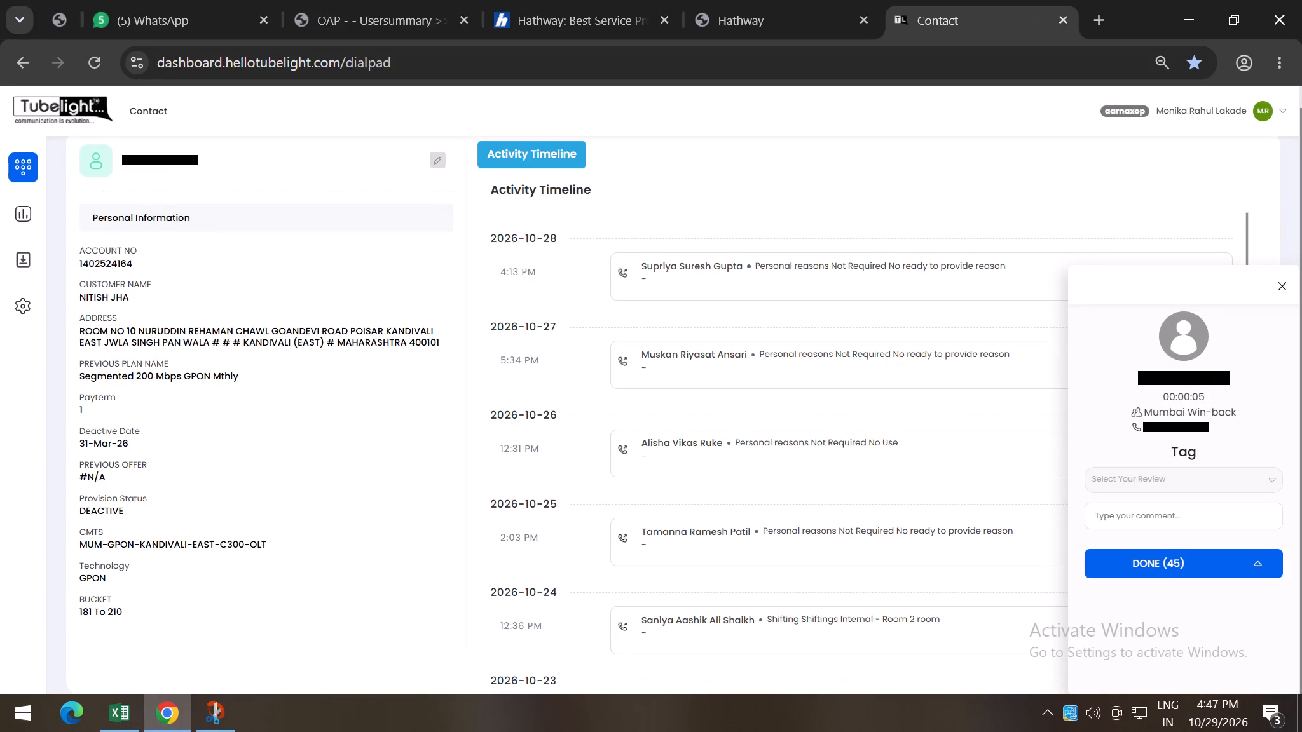
left_click(1148, 478)
scroll(1144, 531, "down", 1)
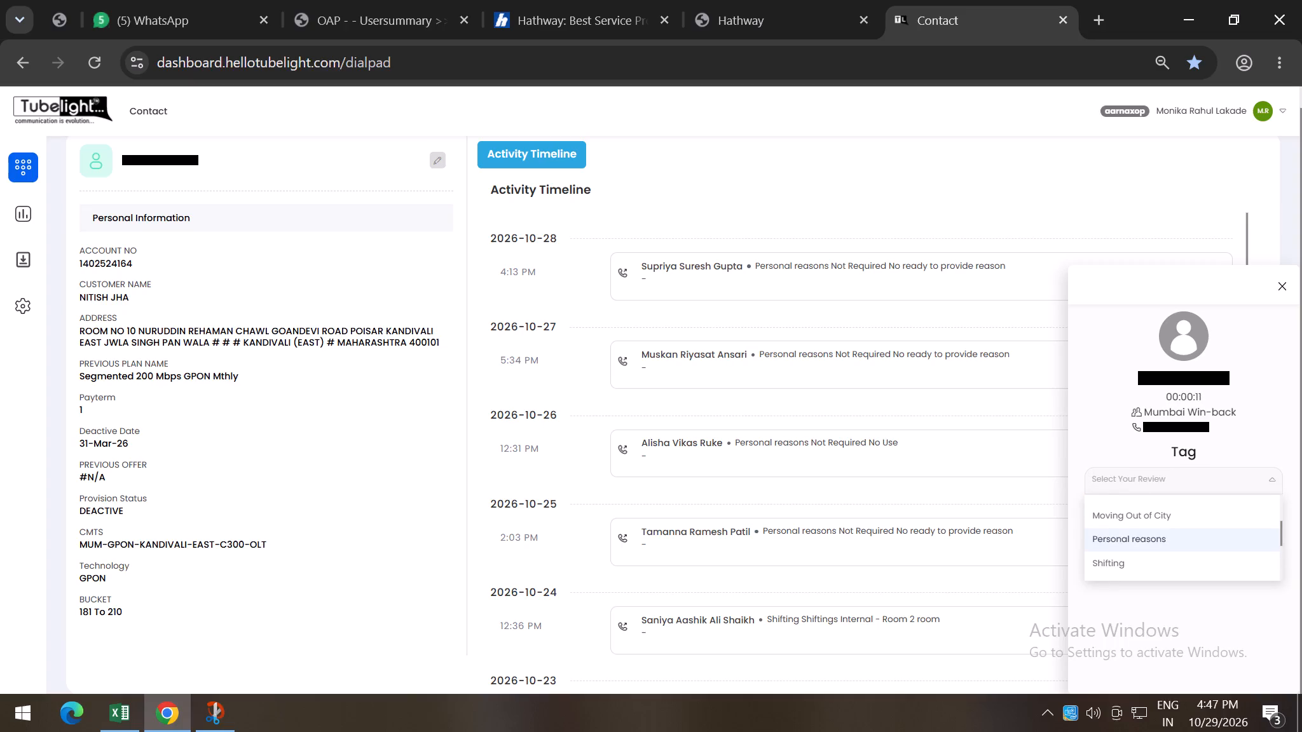
left_click(1119, 541)
left_click(1186, 473)
left_click(1142, 555)
left_click_drag(1201, 488, 1195, 510)
left_click(1170, 546)
left_click(1163, 588)
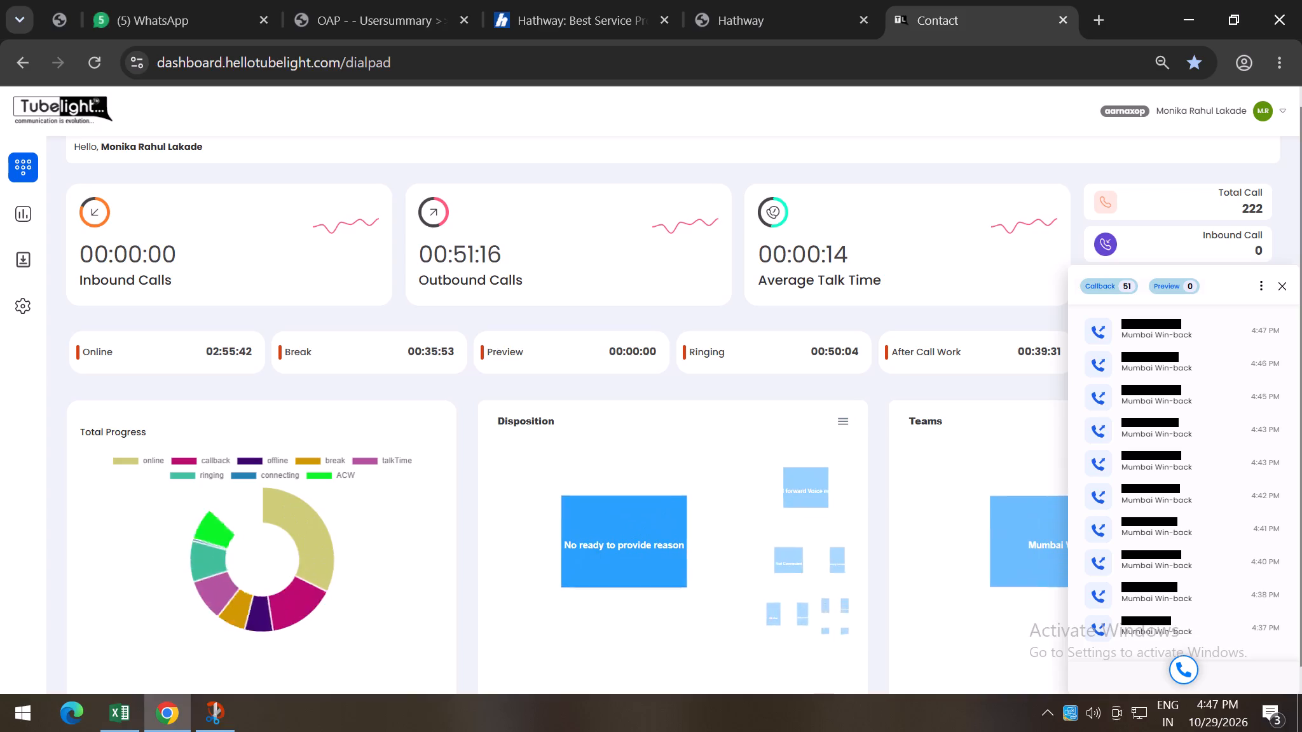
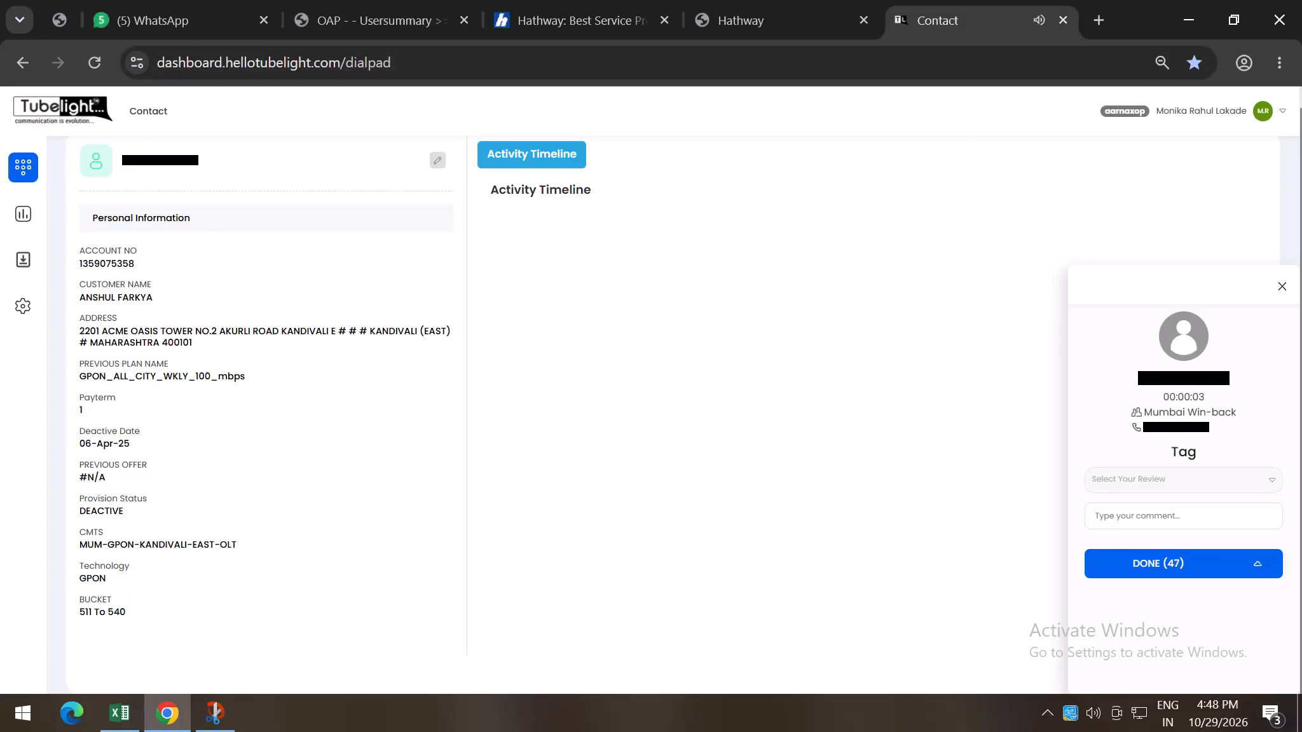
Tag the Kandivali (East) customer's Mumbai Win-back call as Not Connect and bring up its sub-reason choices.
left_click(1202, 484)
scroll(1144, 562, "down", 2)
left_click(1144, 555)
left_click(1167, 482)
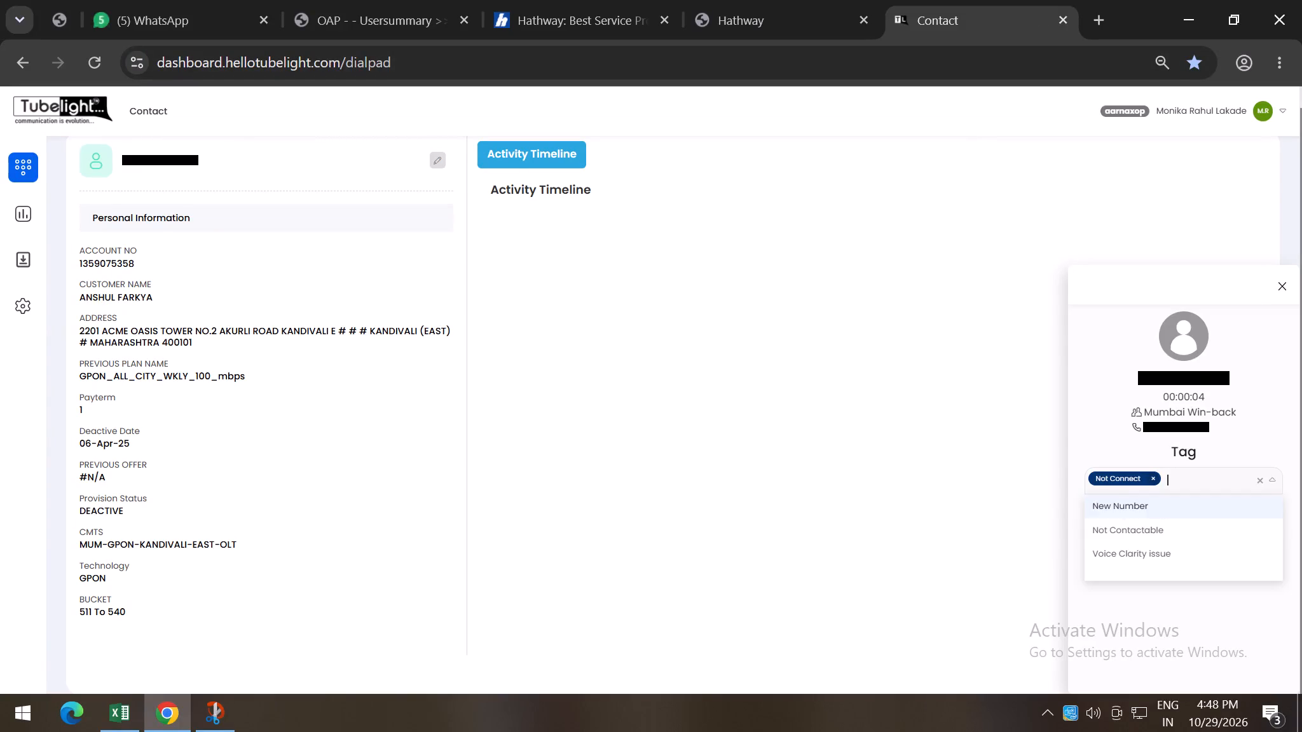
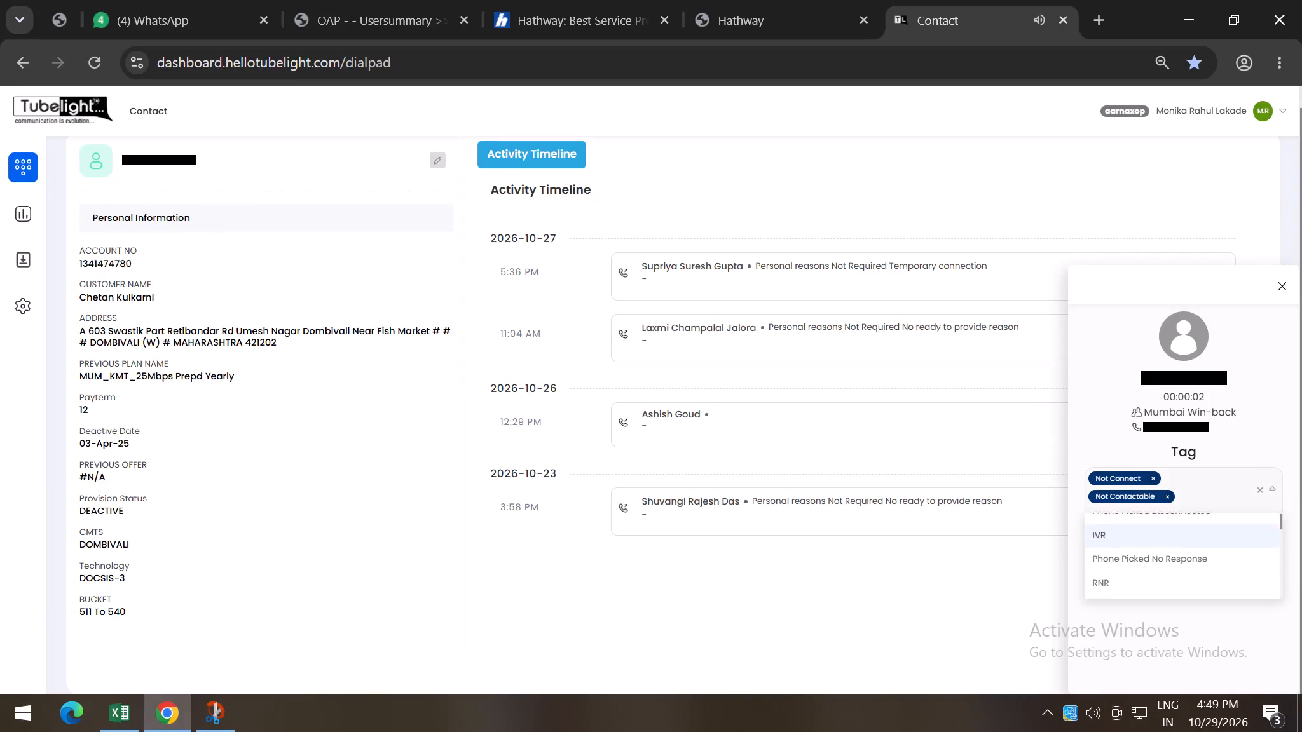
Add the Call forward Voice email sub-reason to the Not Connect, Not Contactable tag for the Dombivali (W) customer's Mumbai Win-back call.
scroll(1151, 555, "down", 1)
left_click(1162, 539)
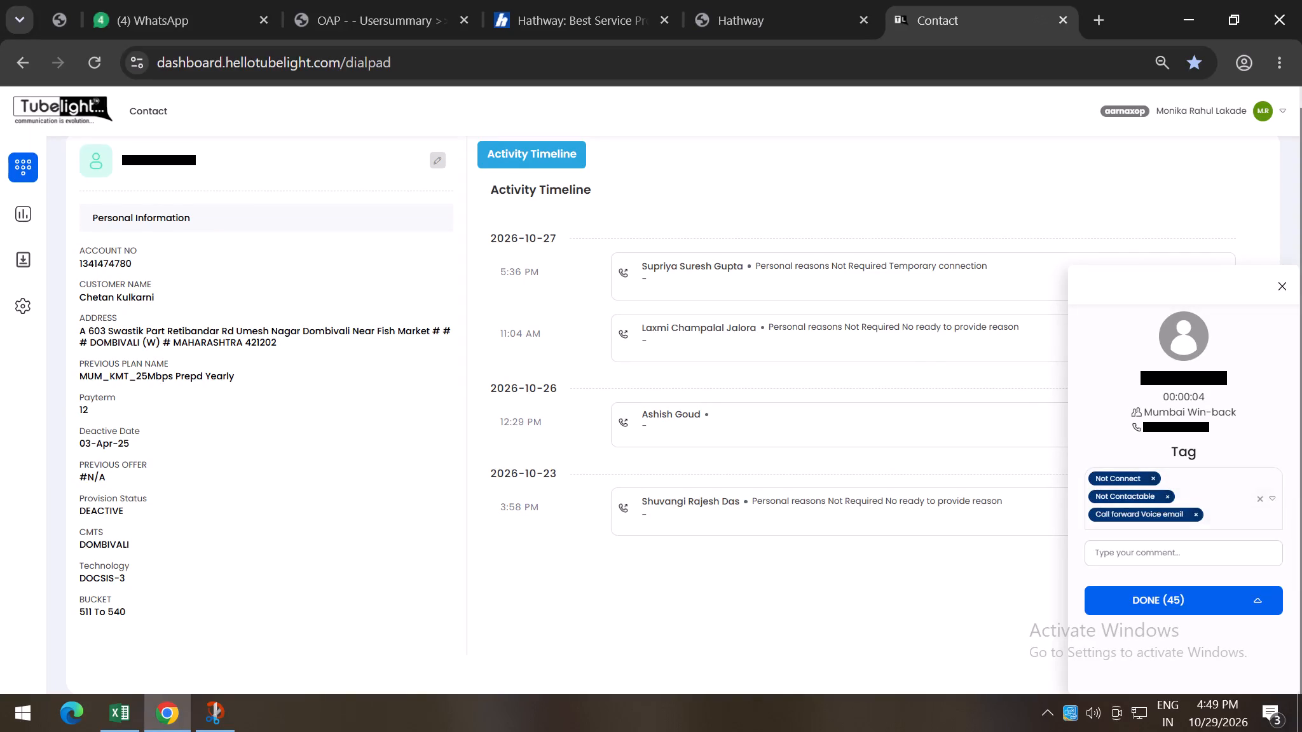
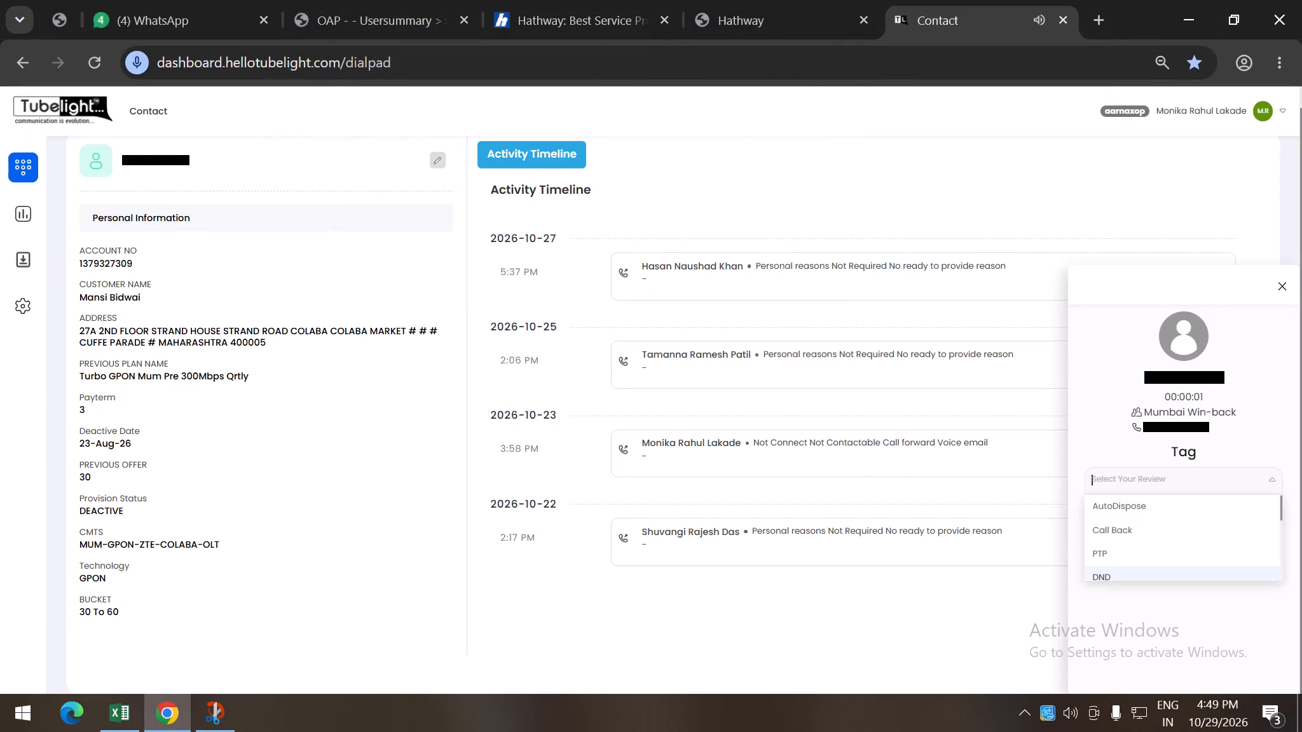
Tag the Colaba customer's Mumbai Win-back call as Not Connect, Not Contactable.
scroll(1128, 569, "down", 3)
left_click(1135, 541)
left_click_drag(1191, 483, 1188, 489)
left_click(1158, 534)
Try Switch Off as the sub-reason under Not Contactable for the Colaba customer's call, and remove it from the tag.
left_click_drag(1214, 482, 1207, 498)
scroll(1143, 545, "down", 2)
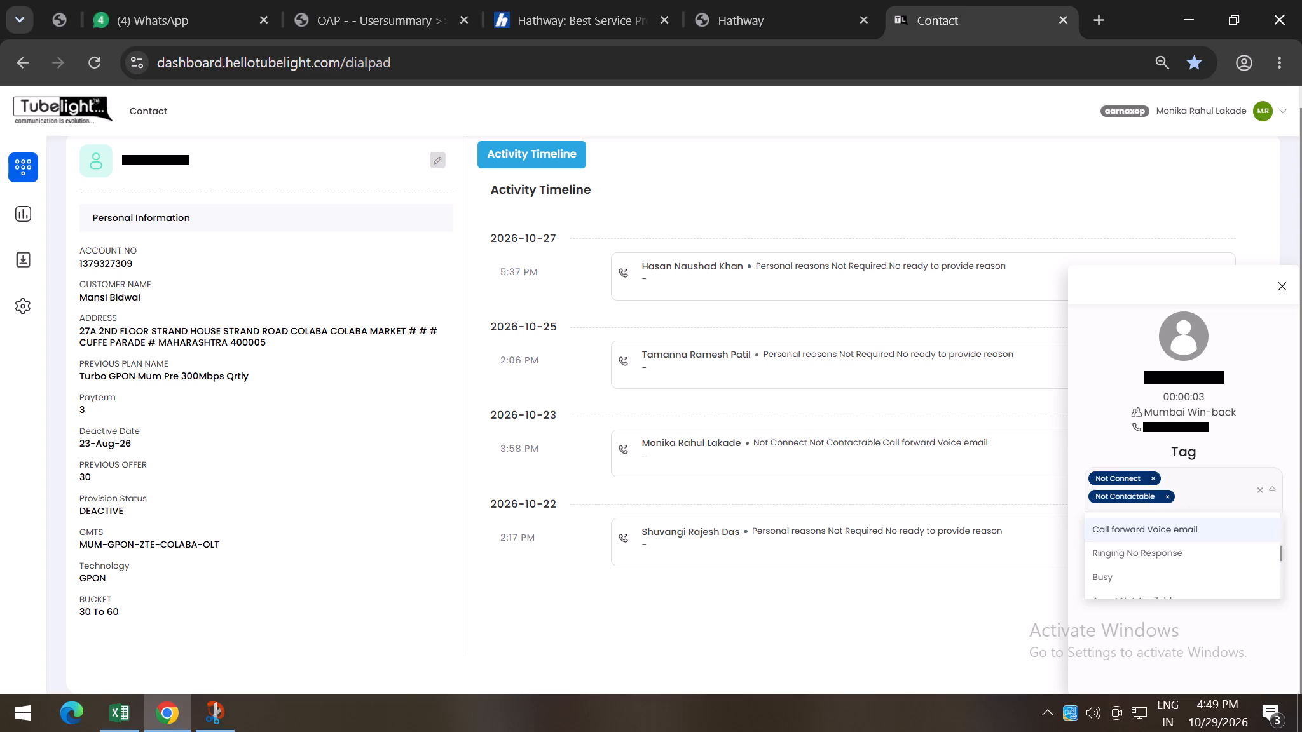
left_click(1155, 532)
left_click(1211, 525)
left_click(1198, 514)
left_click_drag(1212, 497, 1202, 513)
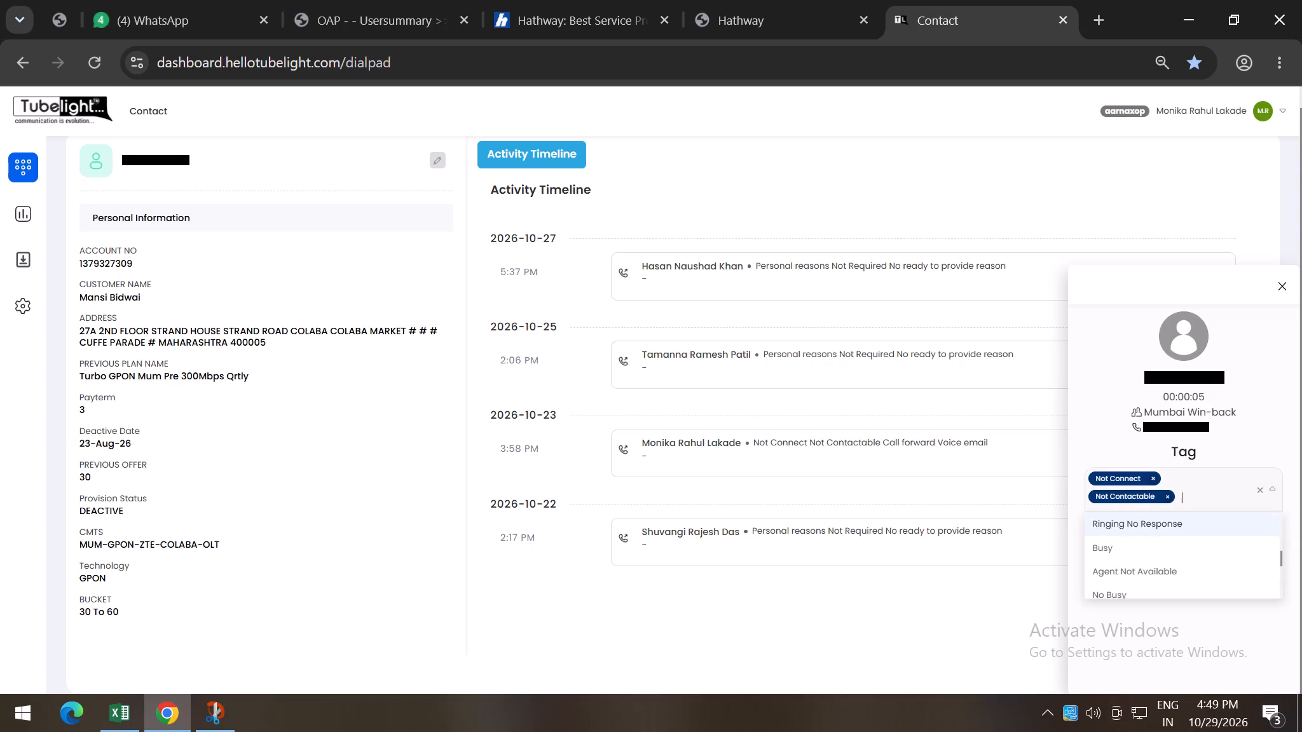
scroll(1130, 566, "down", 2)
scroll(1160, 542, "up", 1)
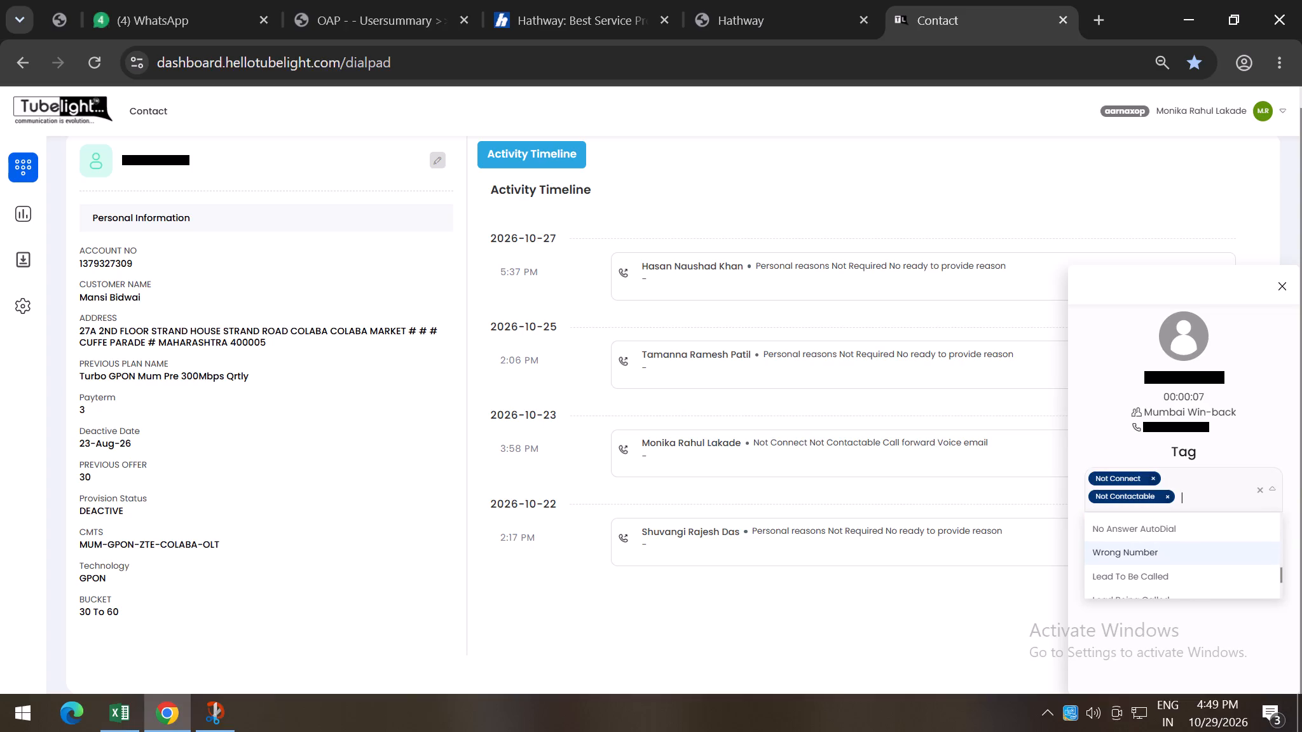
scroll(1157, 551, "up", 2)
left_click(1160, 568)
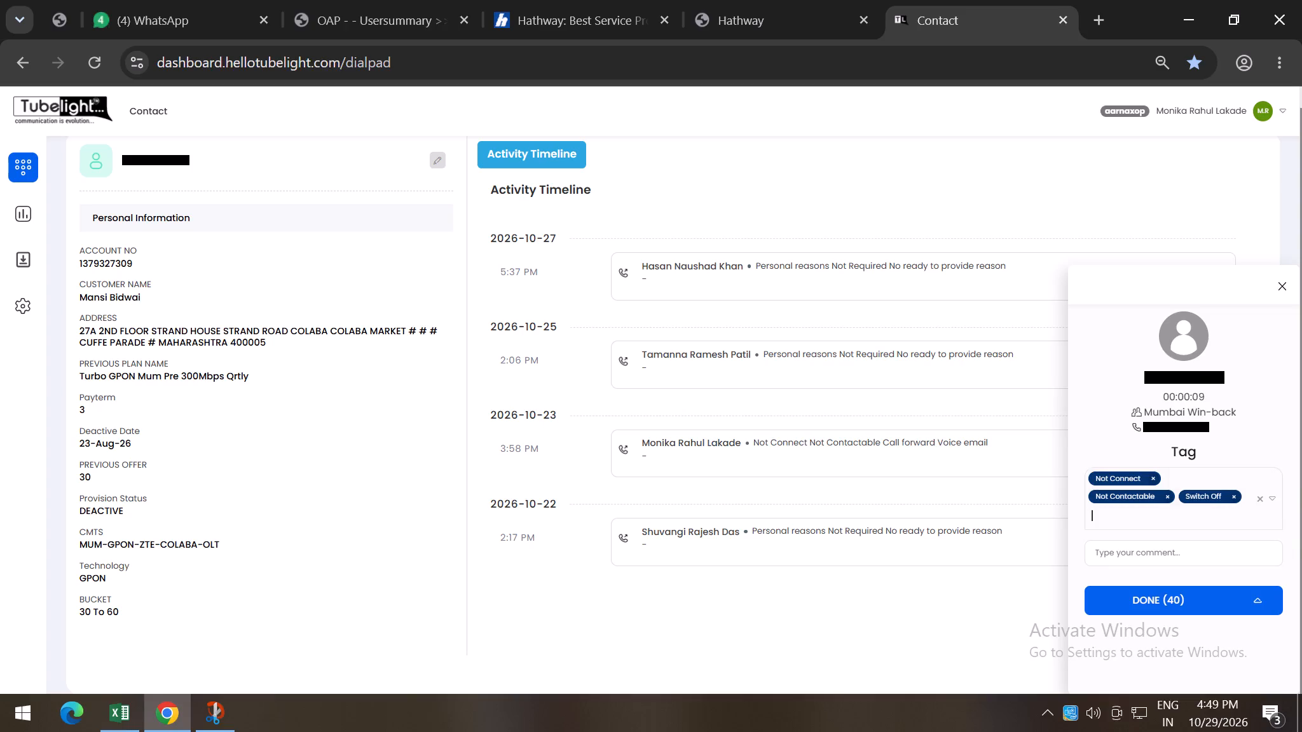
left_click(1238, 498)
Look for a replacement sub-reason under Not Contactable for the Colaba customer's call outcome.
left_click_drag(1218, 494, 1208, 501)
scroll(1140, 564, "down", 2)
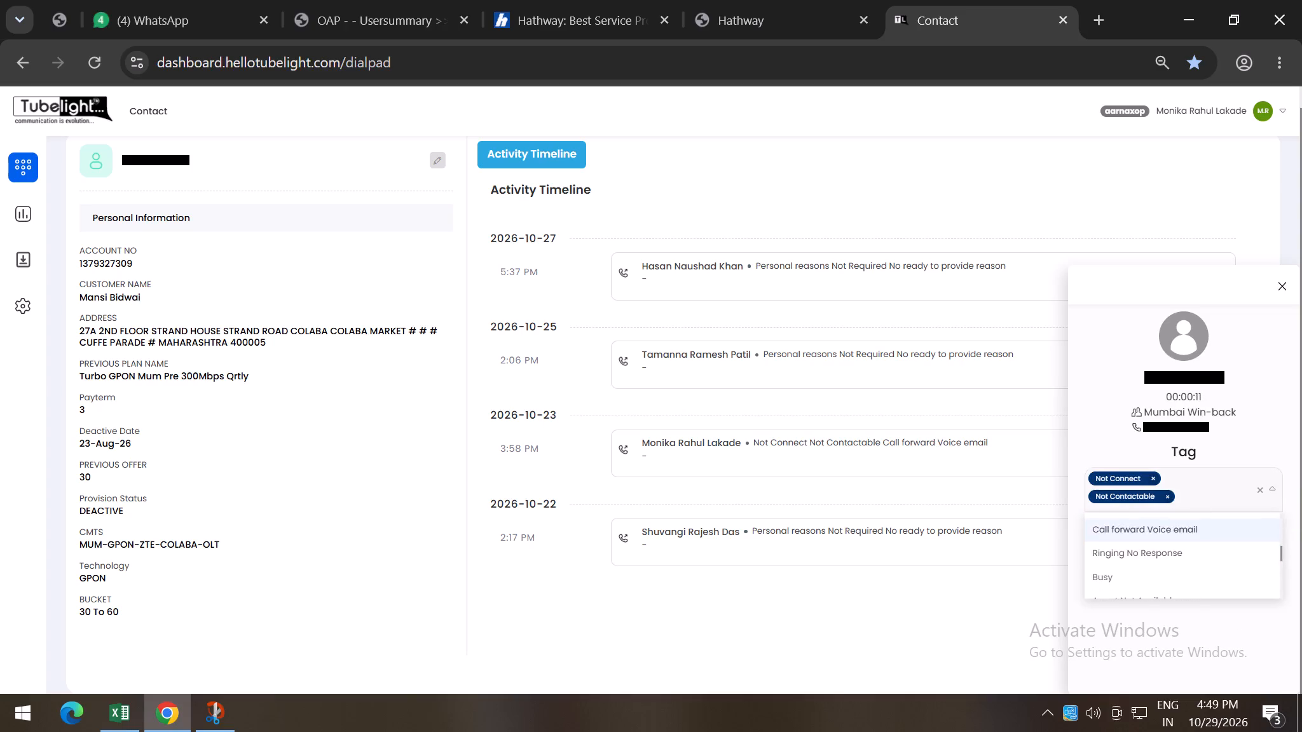
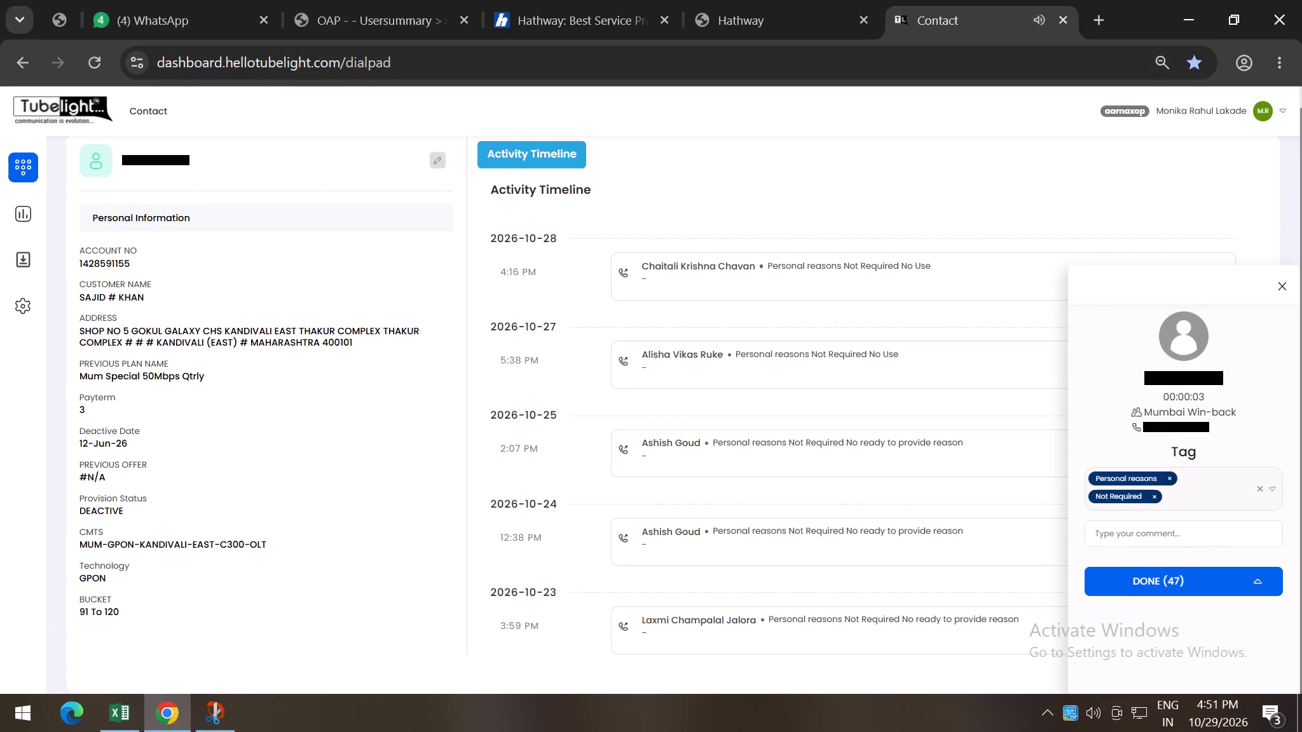
Add the sub-reason "No ready to provide reason" to the Mumbai Win-back call's Personal reasons, Not Required tag.
left_click(1193, 497)
left_click(1176, 546)
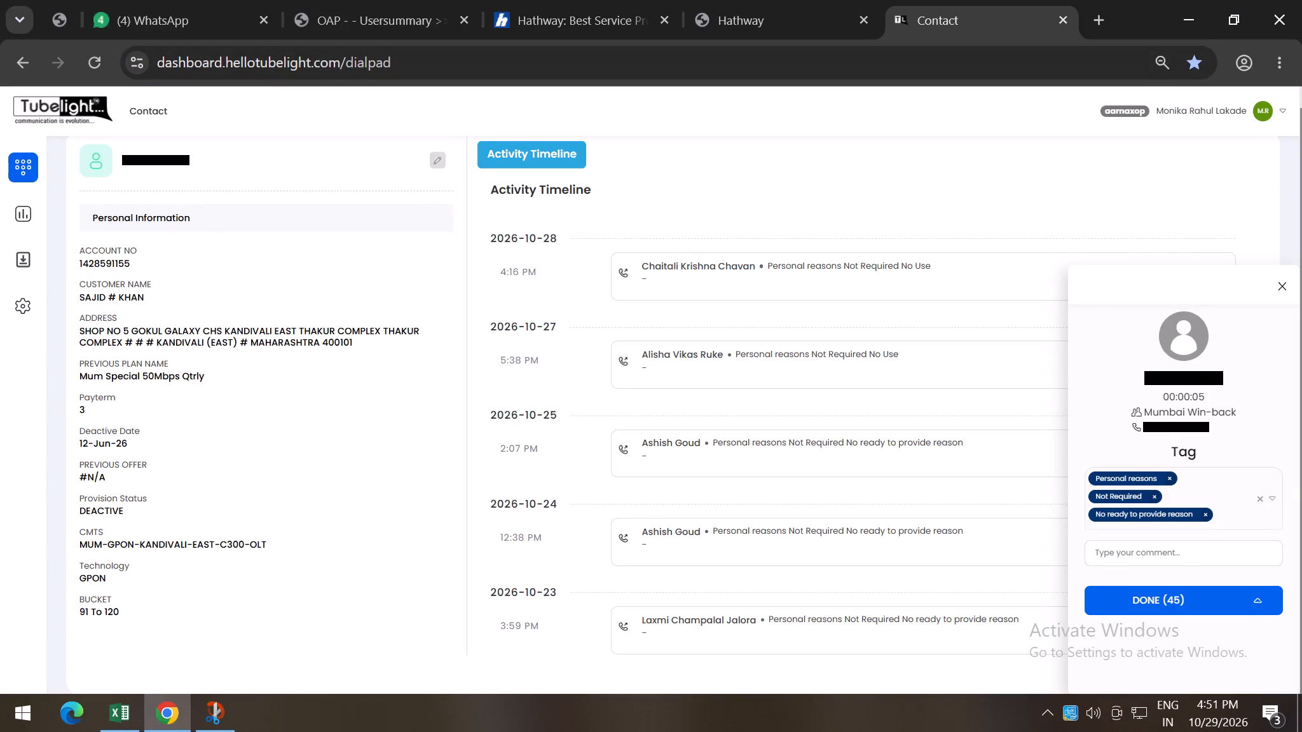
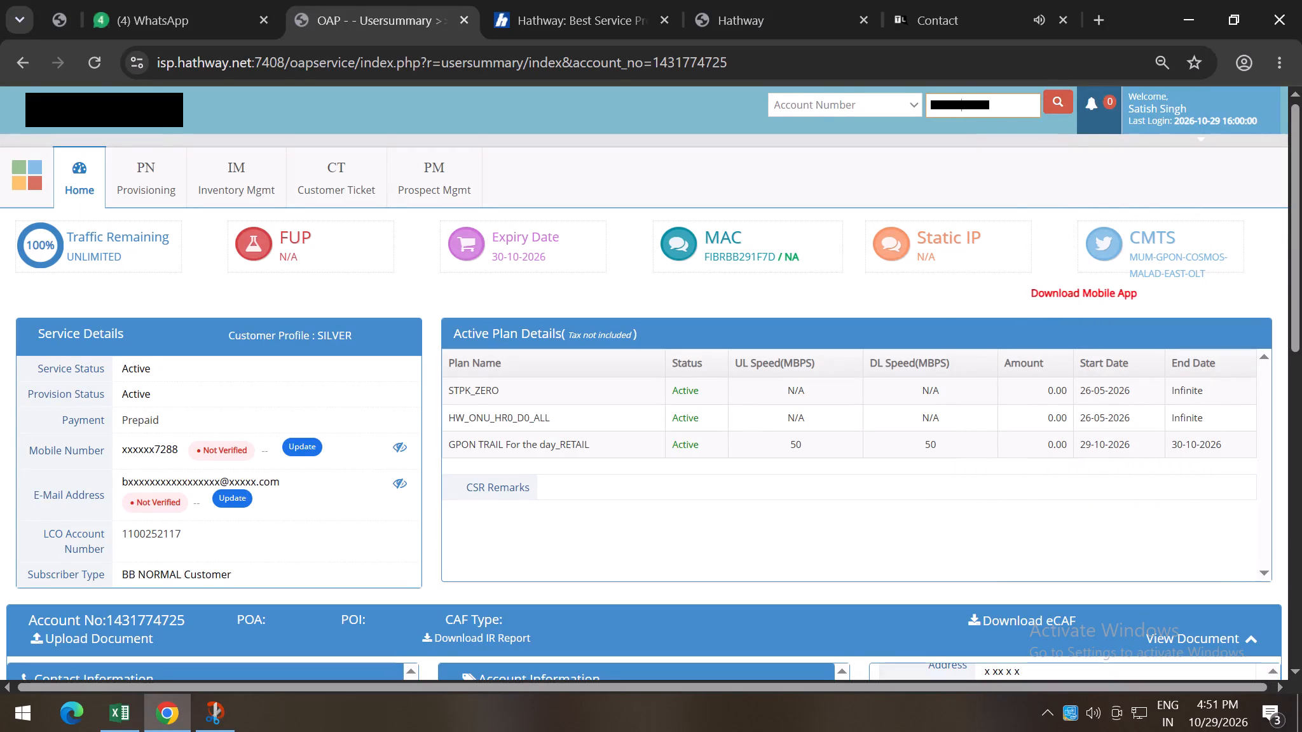
Look up the customer by Registered Mobile Number and open the matching account's summary.
key("BackSpace")
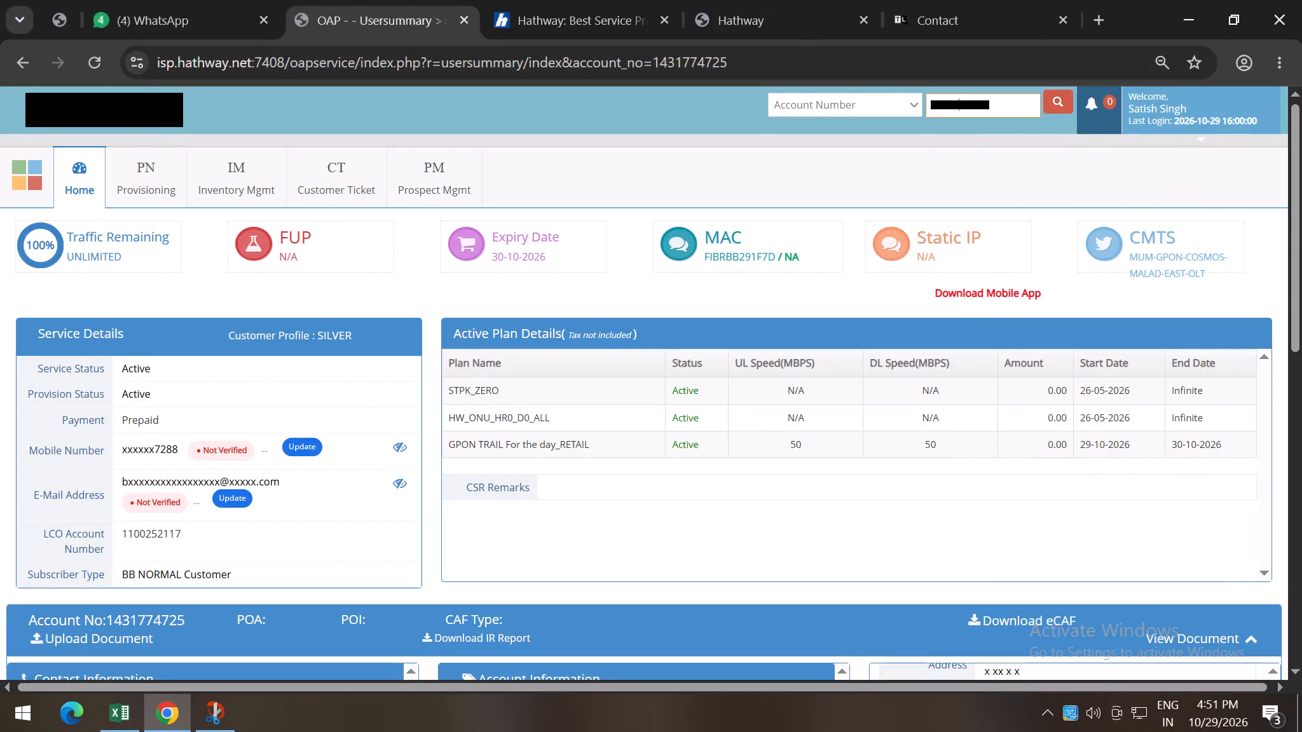
left_click(913, 108)
left_click(908, 242)
left_click(1053, 110)
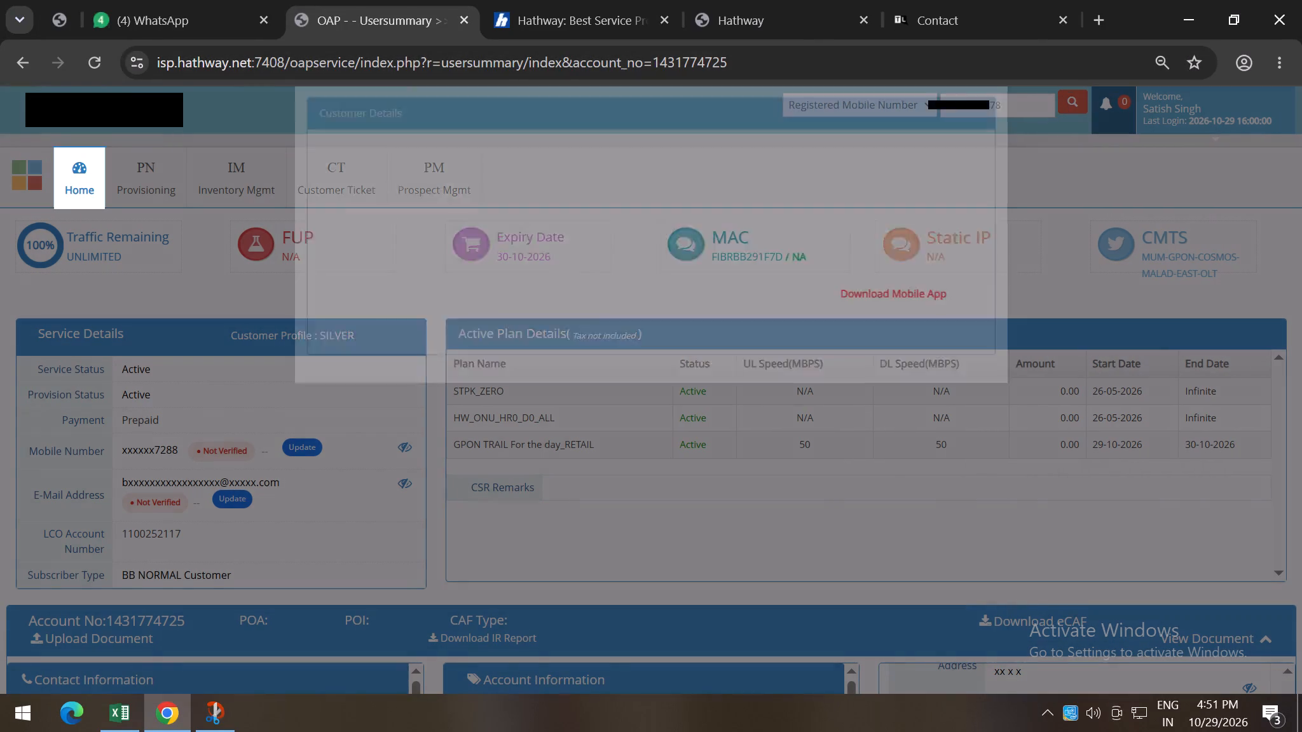
left_click(929, 279)
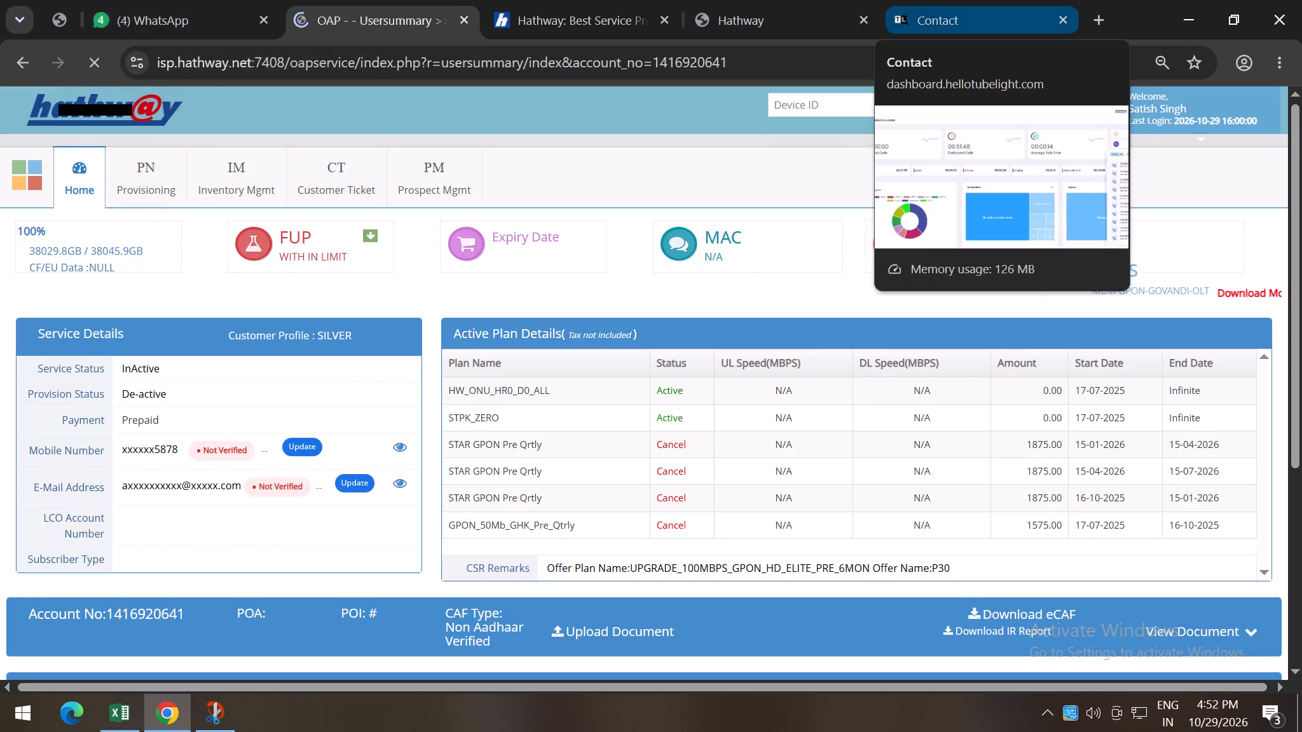
In the Tubelight Contact page, tag the Mumbai Win-back call as Personal reasons, Not Required with a sub-reason, and submit it.
left_click(974, 8)
left_click(1154, 487)
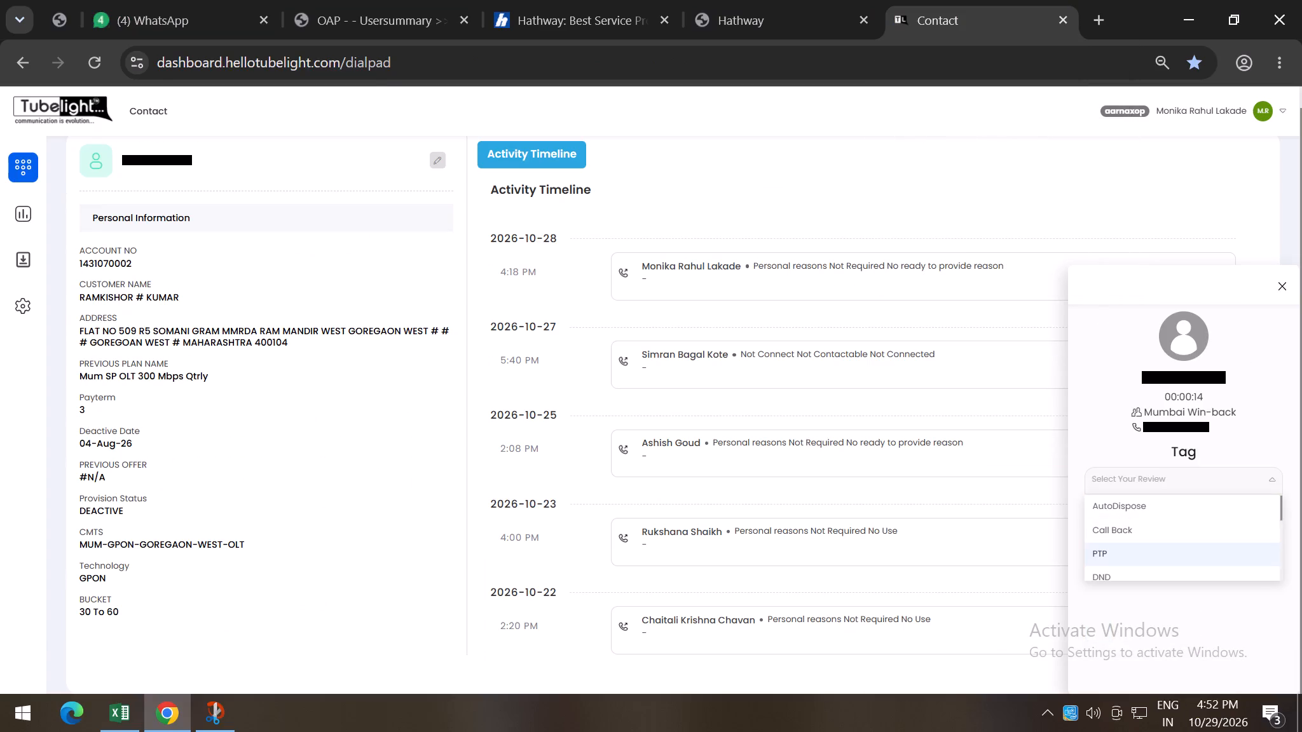
scroll(1147, 553, "down", 1)
left_click(1146, 545)
left_click(1187, 482)
left_click(1141, 554)
left_click(1177, 506)
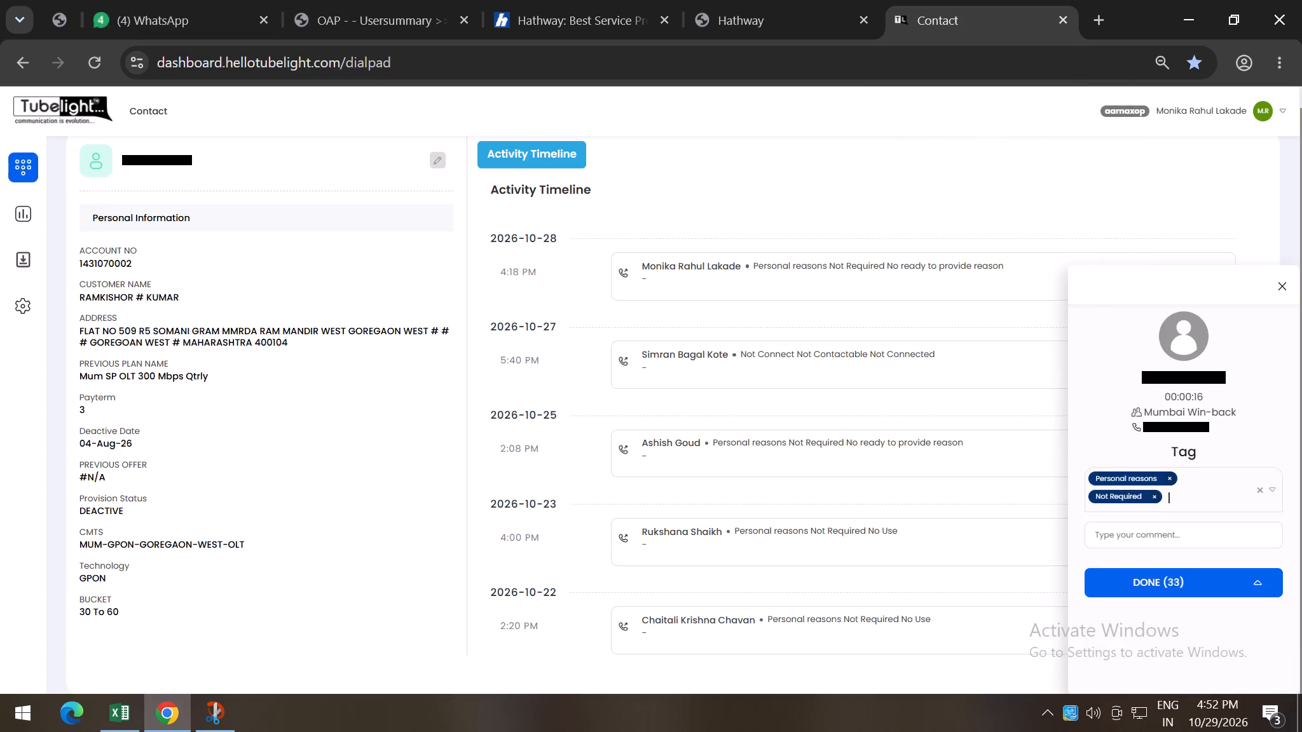
left_click(1175, 541)
left_click(1172, 593)
Switch back to the OAP user summary to view the looked-up customer's service and plan details.
left_click(299, 0)
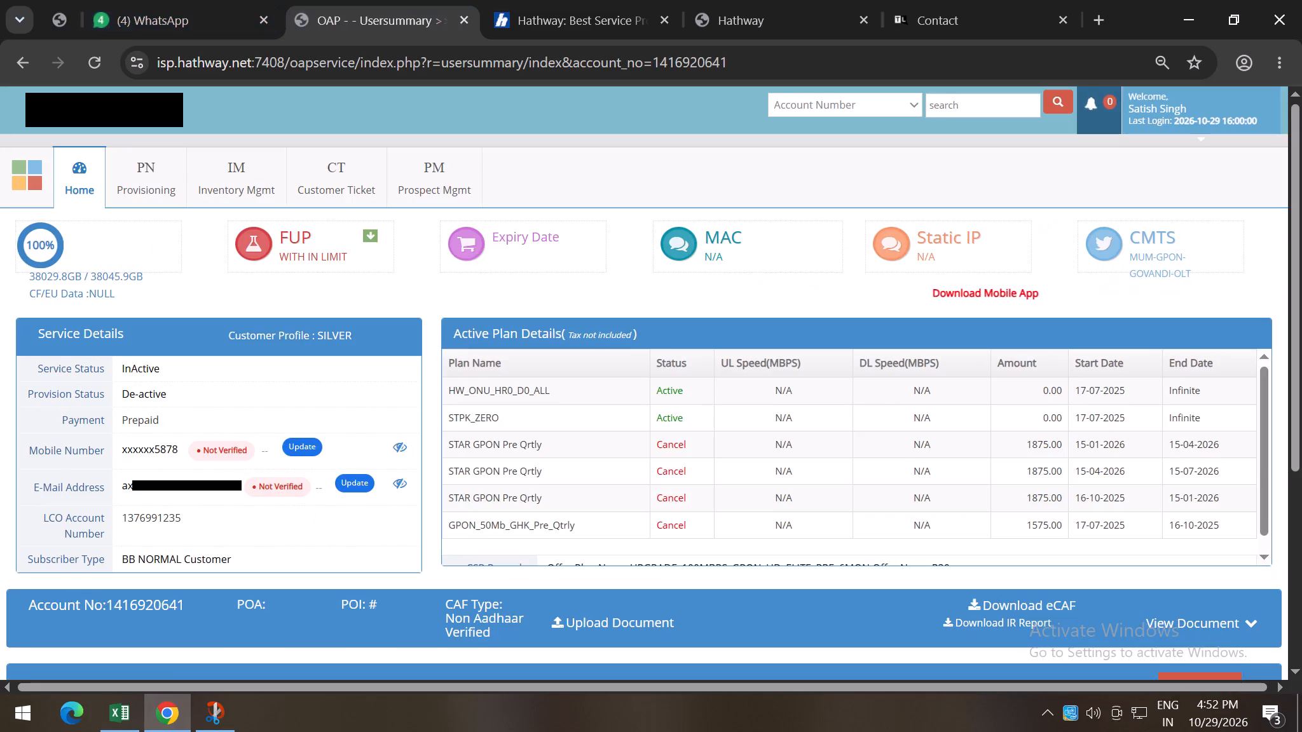
Reveal the masked mobile number and e-mail address in Service Details, and copy the customer's mobile number.
scroll(316, 393, "down", 3)
left_click(401, 154)
left_click(409, 200)
left_click(404, 186)
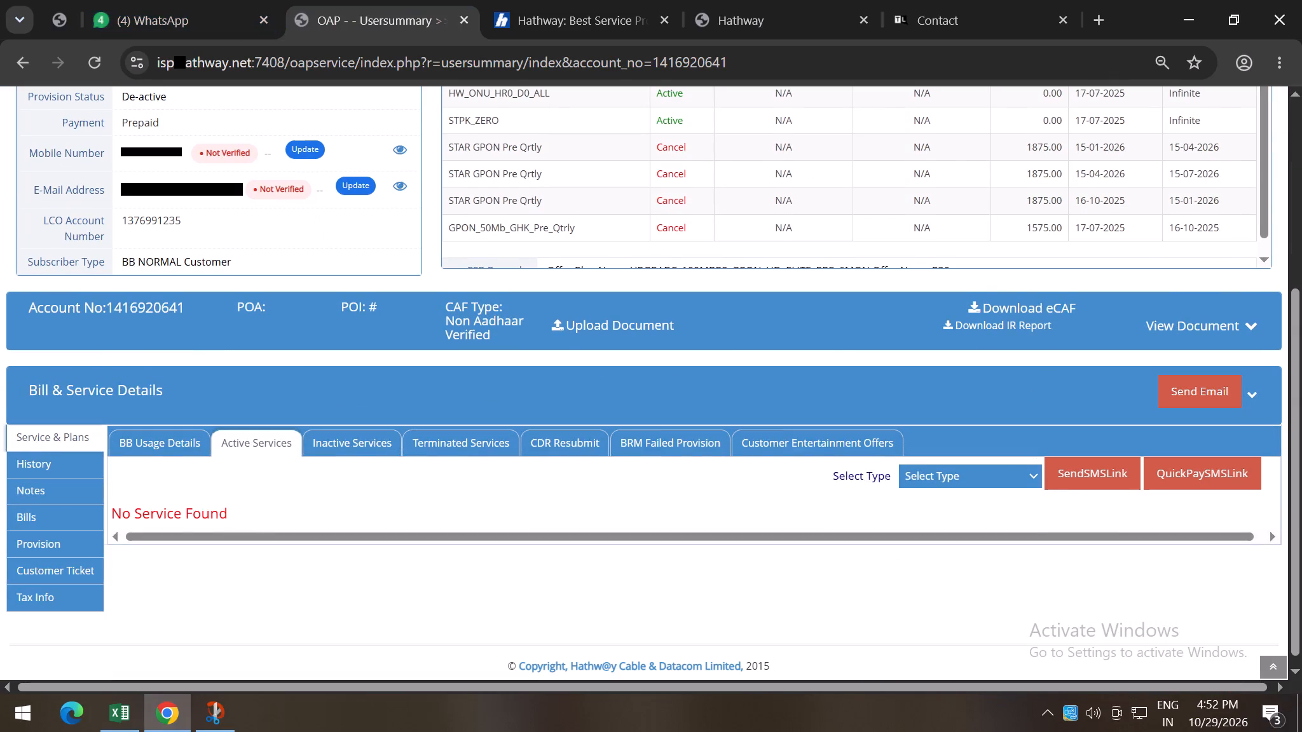
scroll(416, 190, "up", 1)
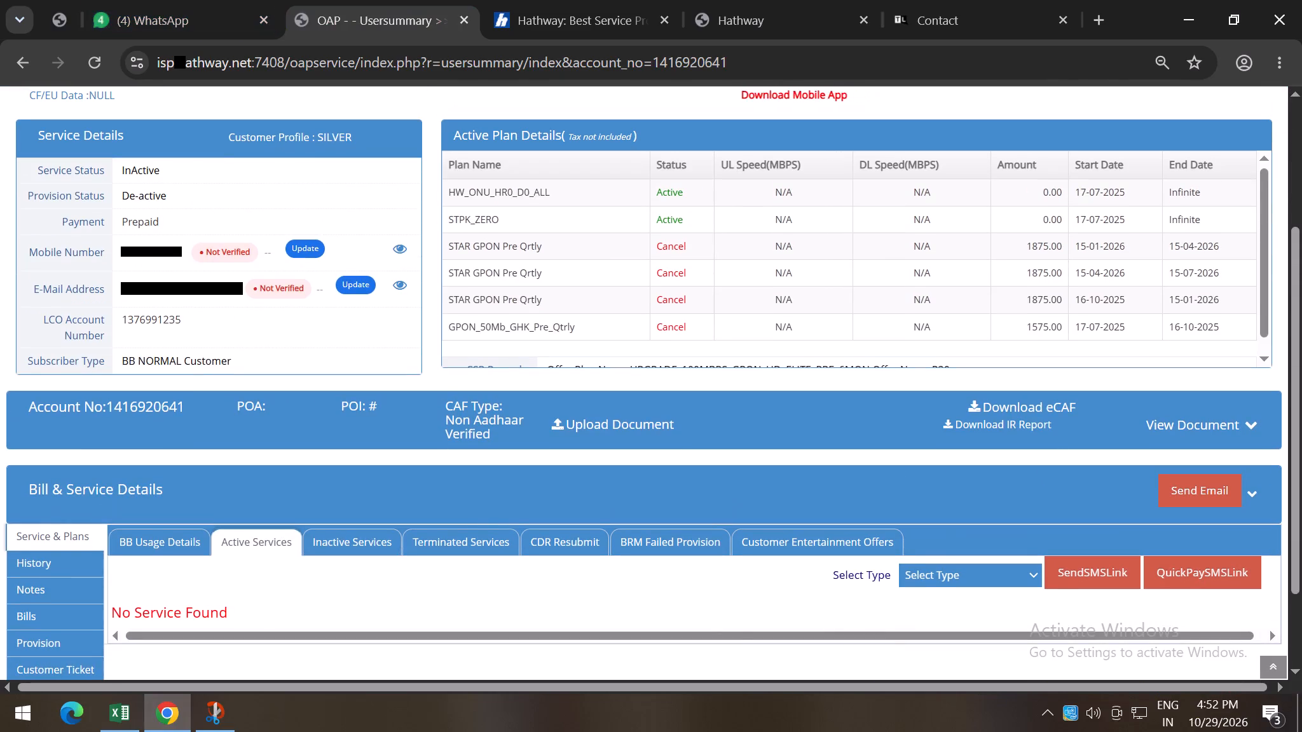
double_click(161, 254)
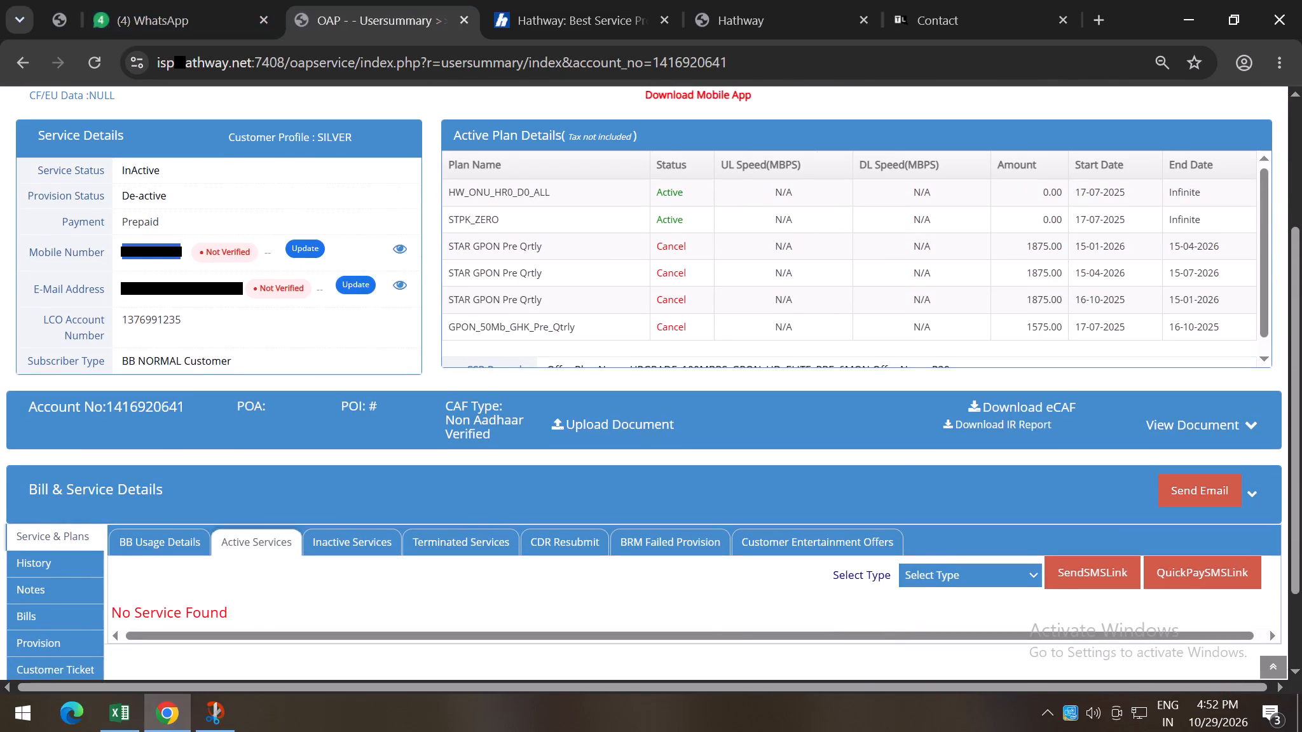
key("ctrl+c")
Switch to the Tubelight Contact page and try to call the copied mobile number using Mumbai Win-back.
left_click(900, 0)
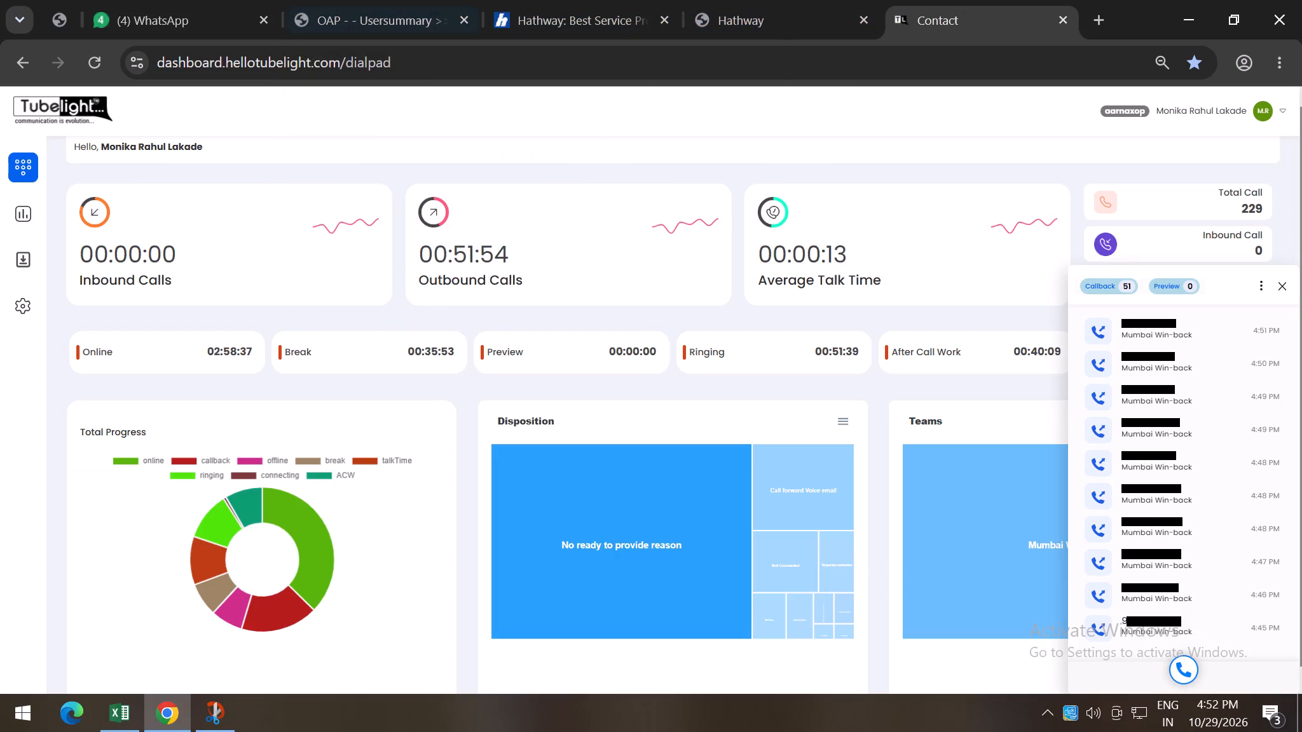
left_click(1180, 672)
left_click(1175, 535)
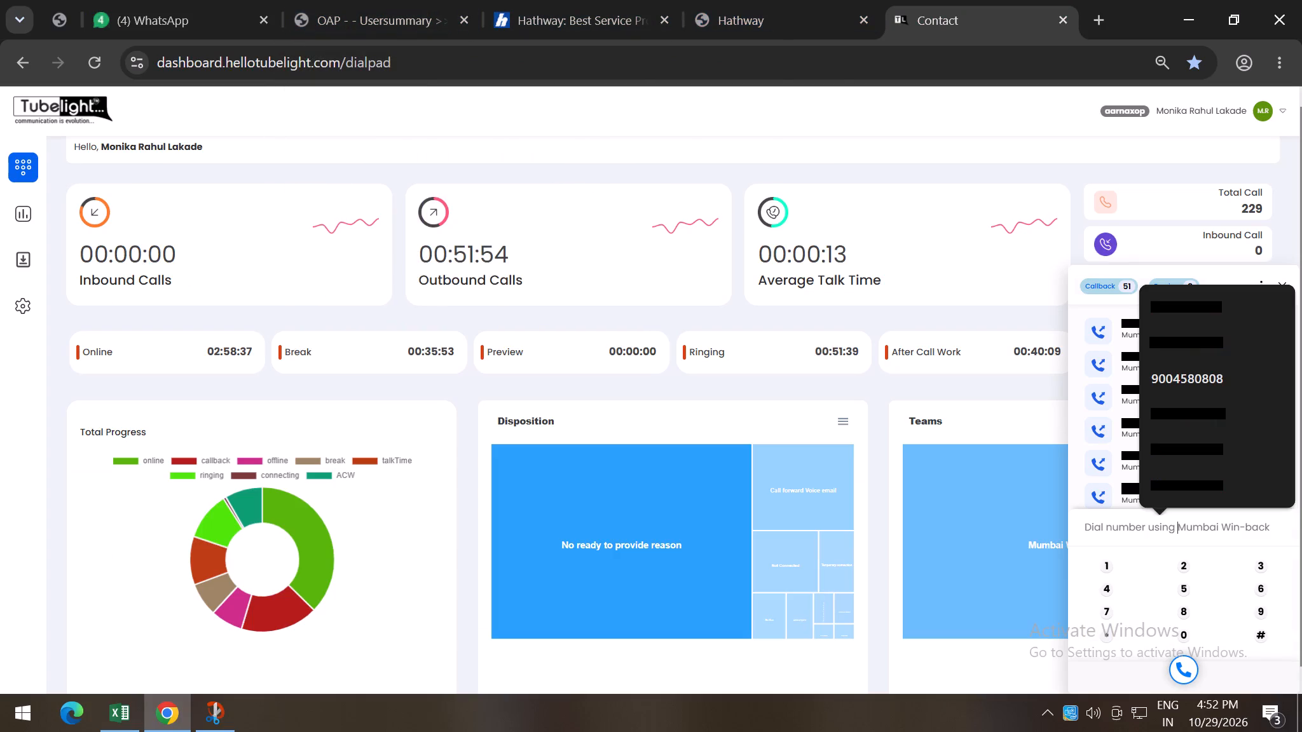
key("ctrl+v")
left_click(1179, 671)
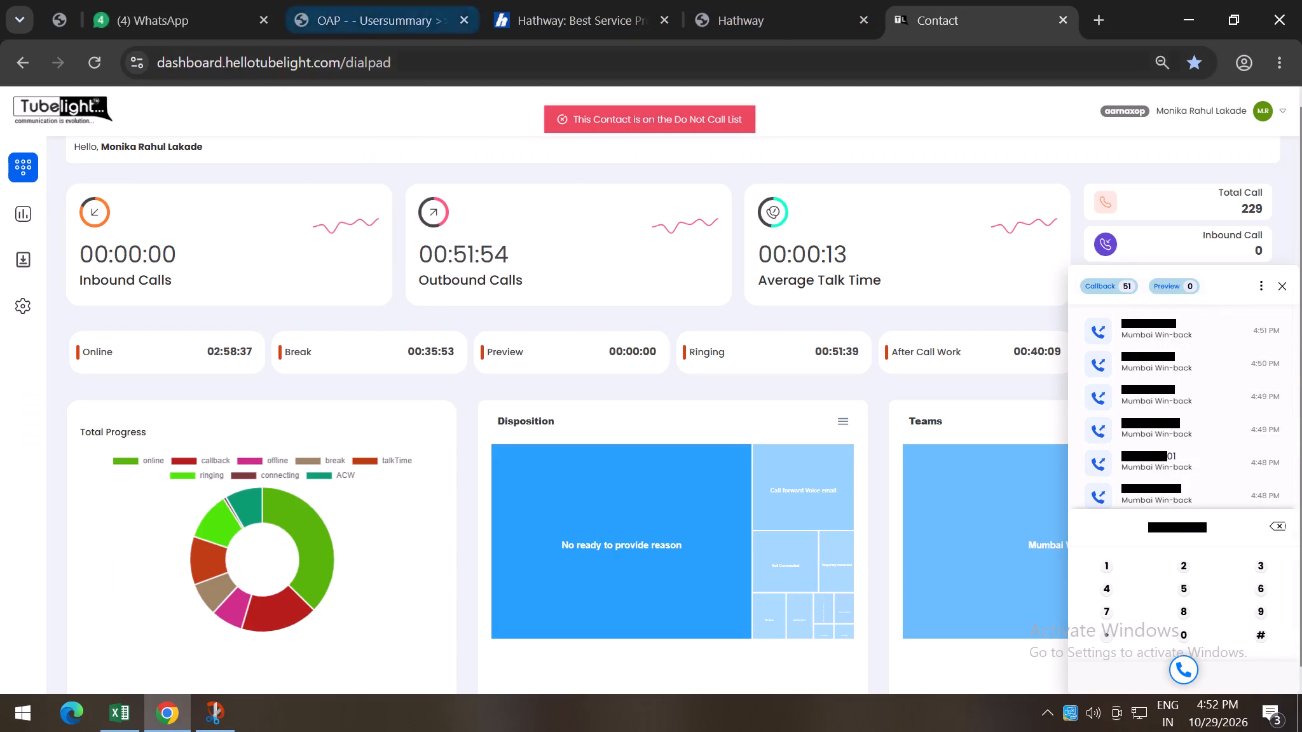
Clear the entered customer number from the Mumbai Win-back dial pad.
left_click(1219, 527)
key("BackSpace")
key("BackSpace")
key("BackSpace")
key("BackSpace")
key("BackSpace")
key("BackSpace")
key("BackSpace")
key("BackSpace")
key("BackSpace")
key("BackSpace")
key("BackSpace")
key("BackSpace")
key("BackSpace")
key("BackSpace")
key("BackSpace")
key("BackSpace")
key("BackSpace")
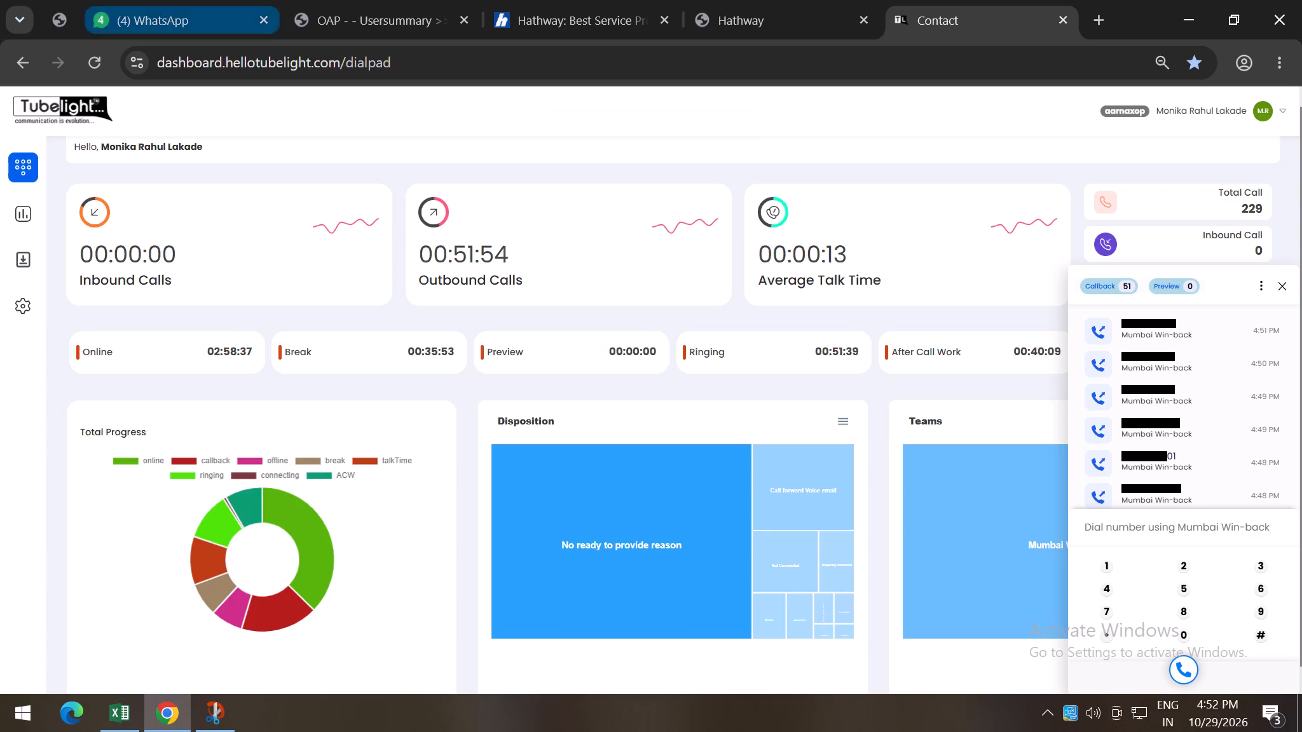
Switch back to the OAP user summary and return to the customer's mobile number in Service Details.
left_click(362, 0)
left_click(146, 255)
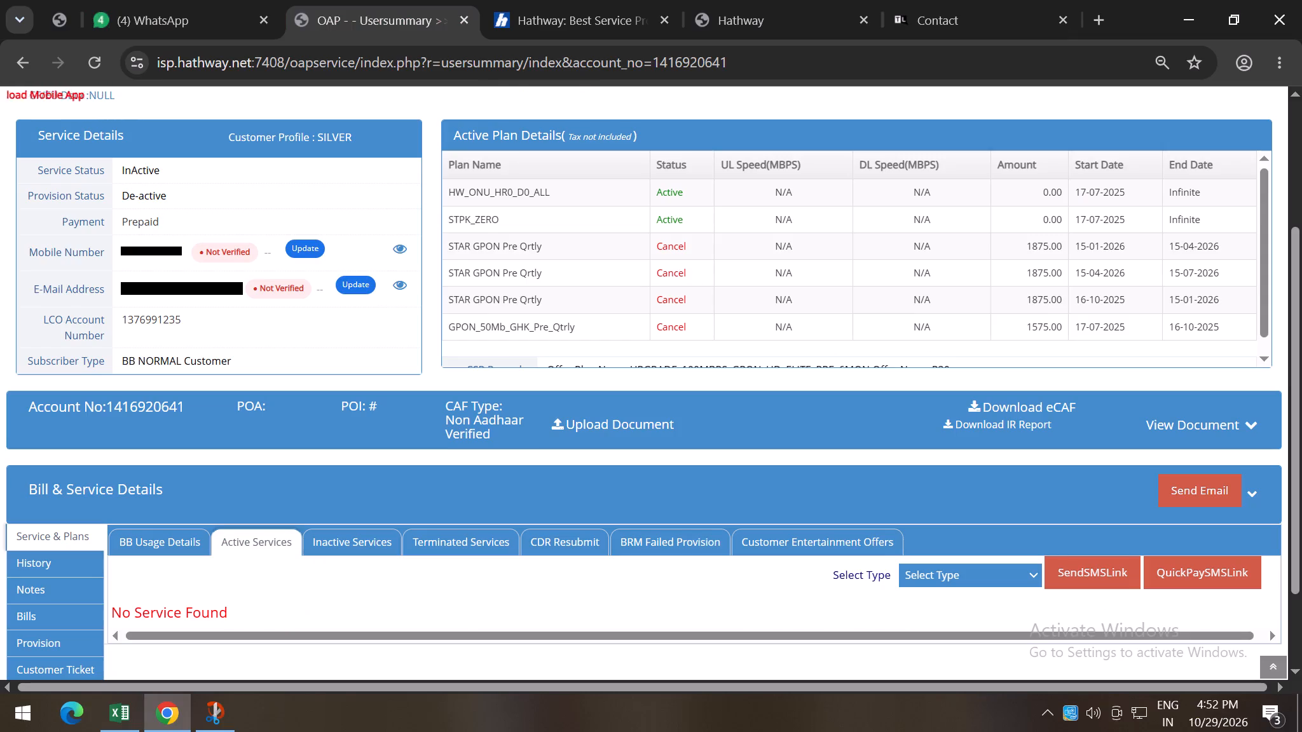
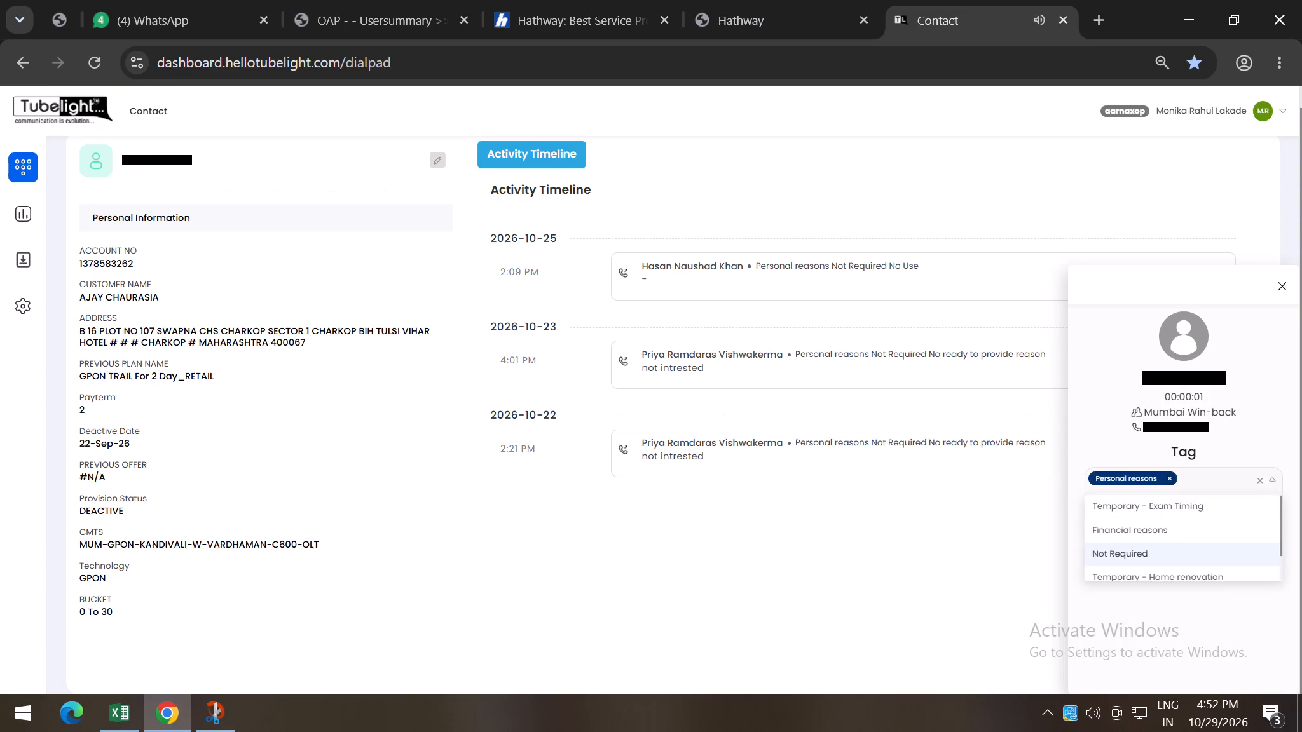
Finish tagging the Mumbai Win-back call as Personal reasons, Not Required with a sub-reason, and submit the tag.
left_click_drag(1188, 491, 1179, 517)
left_click(1158, 550)
left_click(1160, 591)
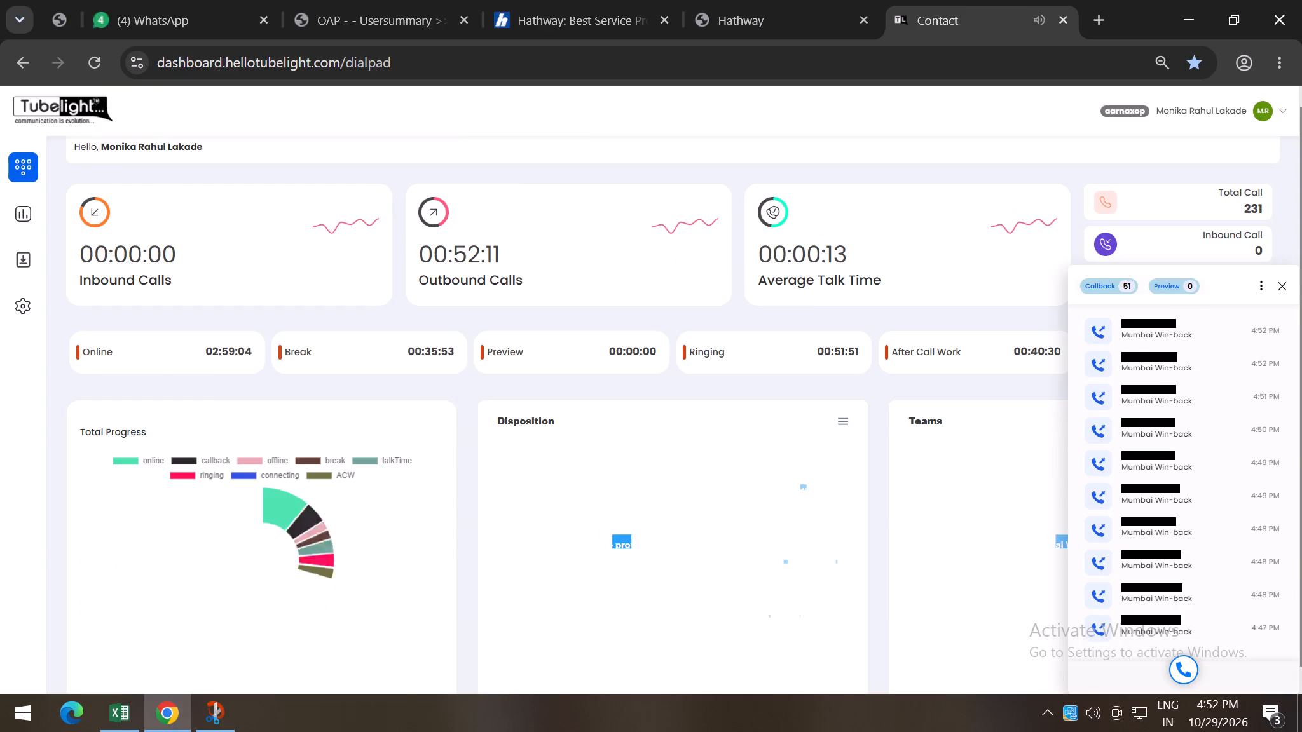
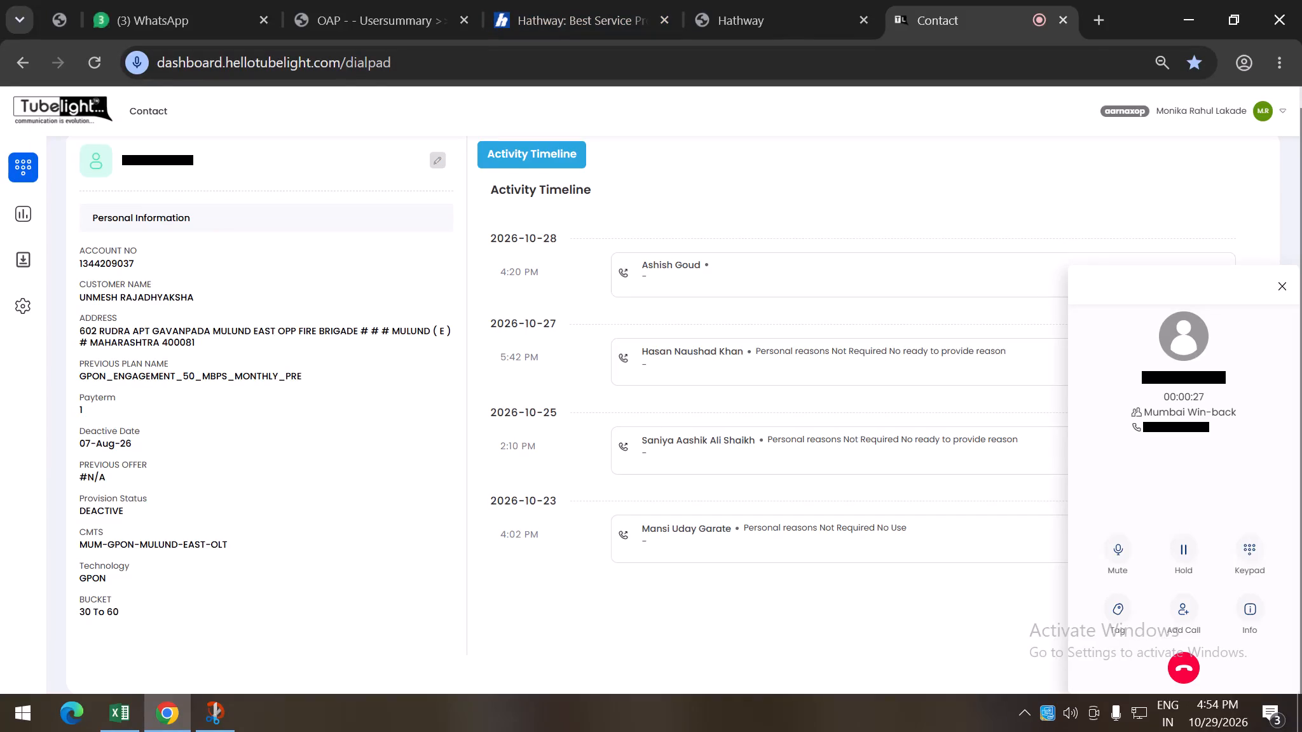
Tag the ended Mumbai Win-back call as Personal reasons, Not Required with a sub-reason, and submit the tag.
double_click(1167, 498)
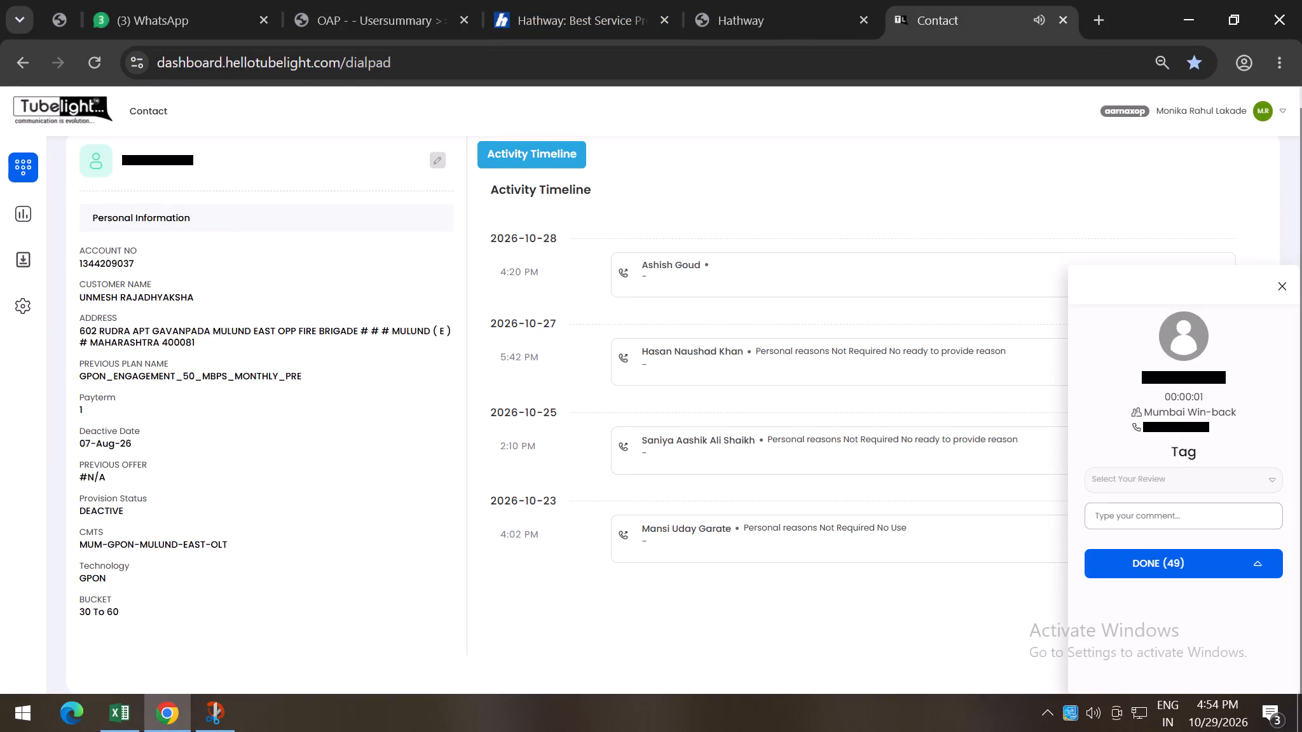
left_click_drag(1168, 485, 1166, 495)
scroll(1151, 543, "down", 1)
left_click(1151, 538)
left_click_drag(1205, 484, 1200, 493)
left_click(1152, 552)
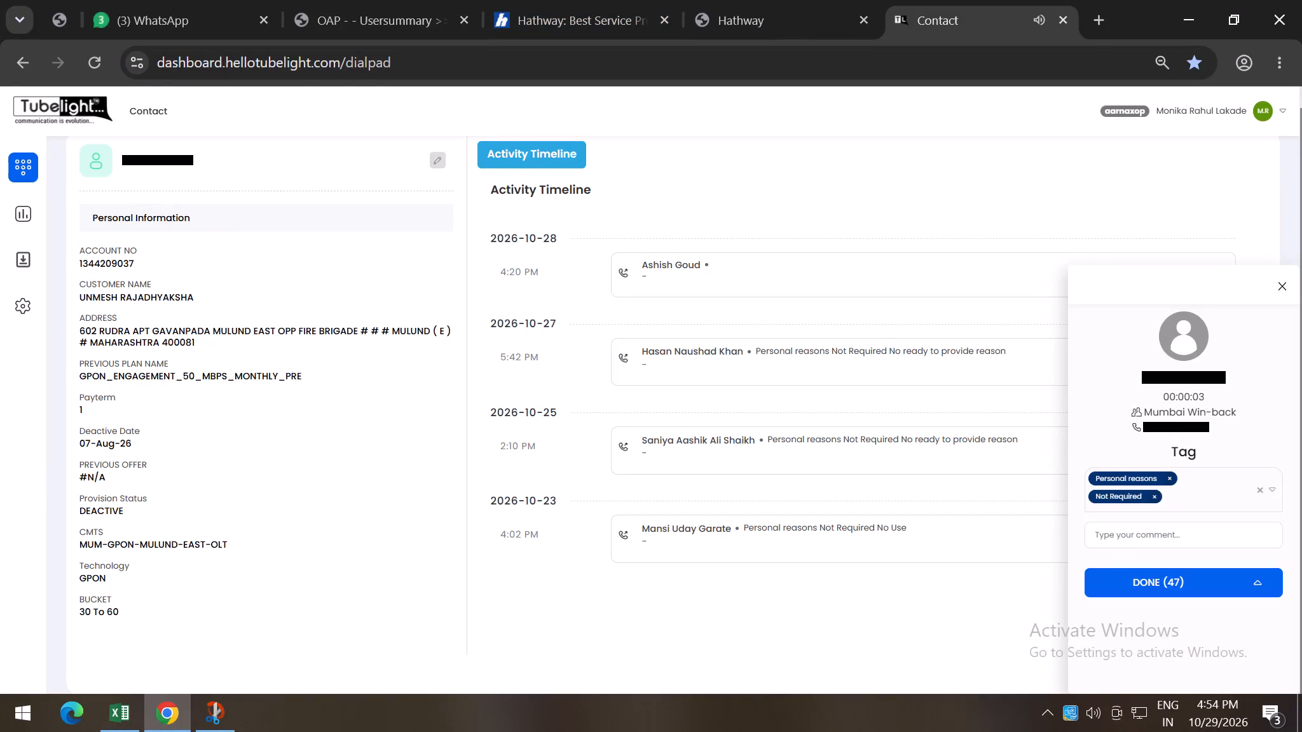
left_click_drag(1196, 494, 1191, 508)
left_click(1176, 545)
left_click(1171, 600)
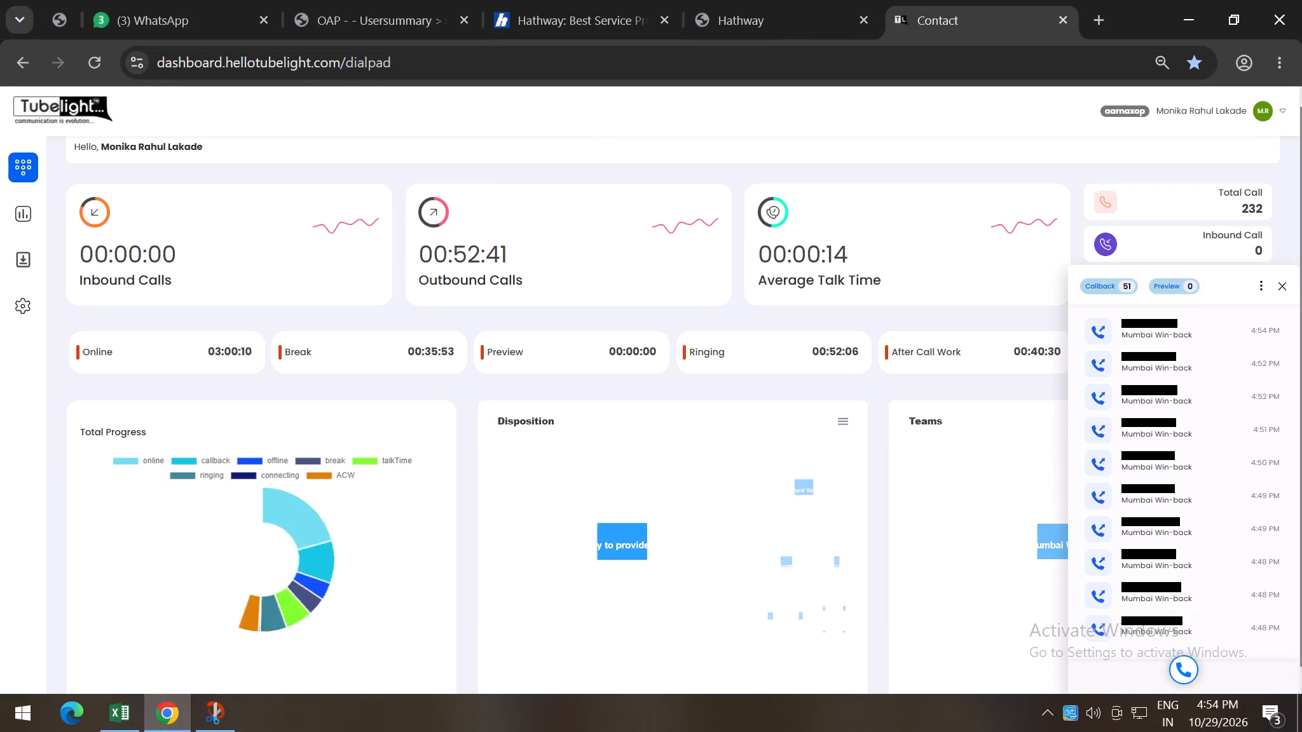
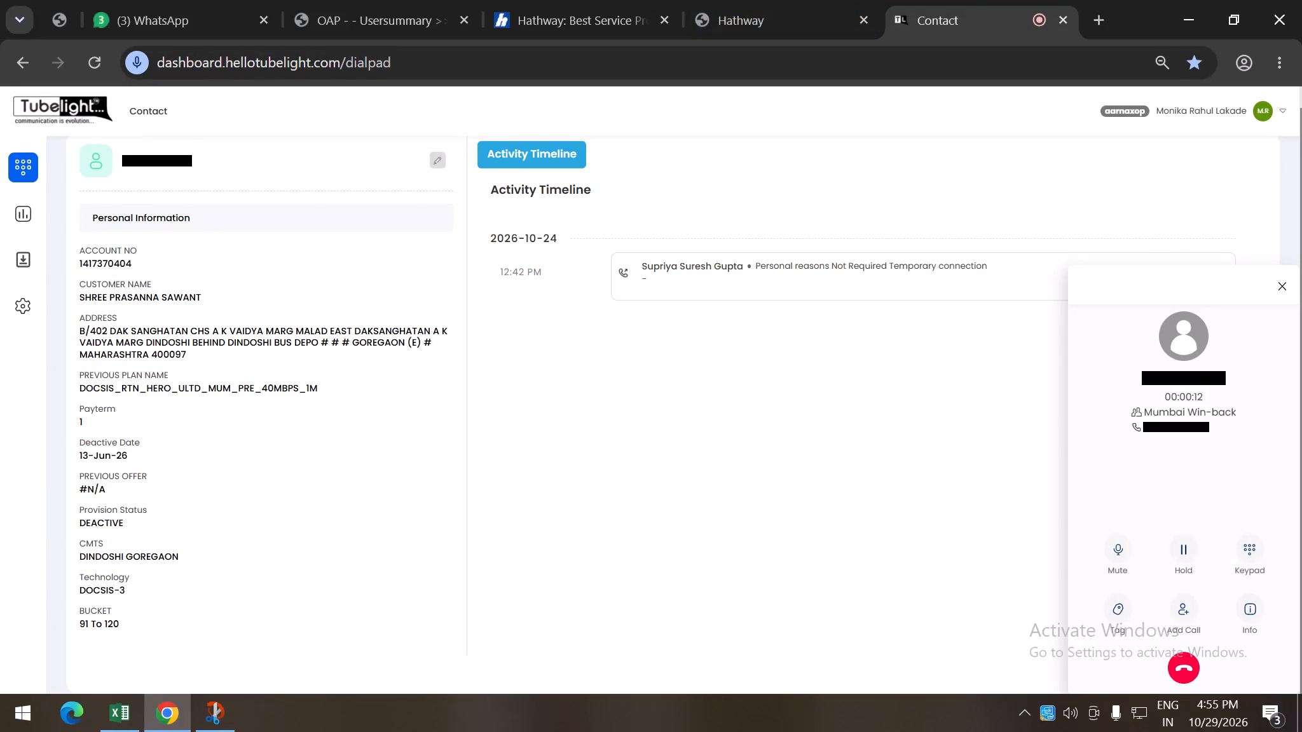
Copy the customer's account number from the Personal Information of the ongoing Mumbai Win-back call.
triple_click(117, 266)
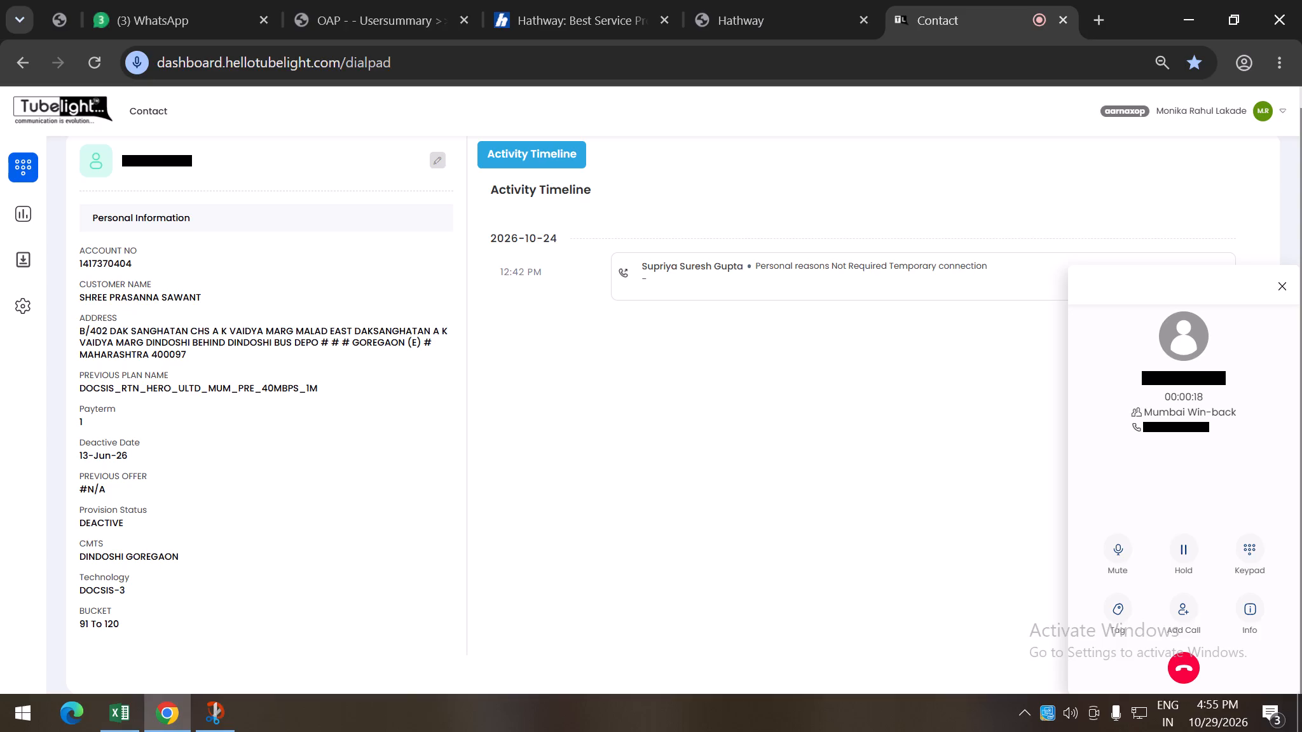
left_click(118, 267)
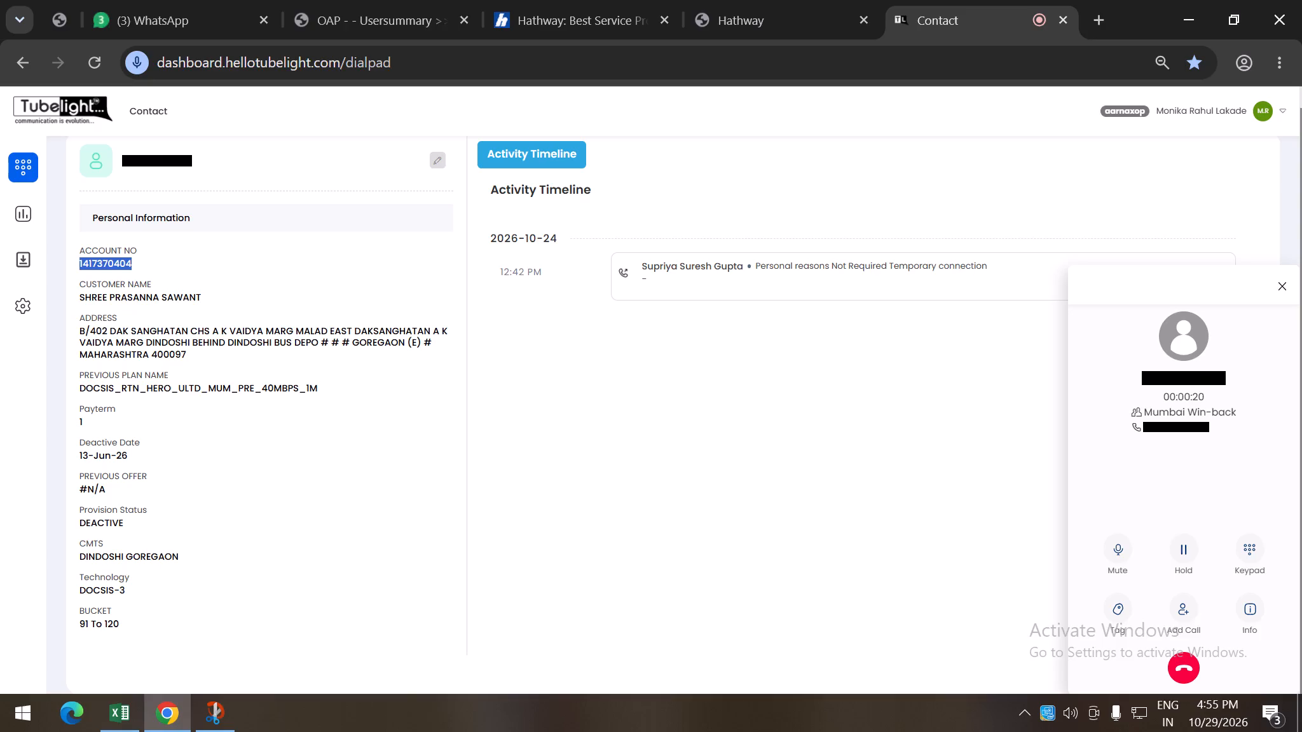
triple_click(118, 267)
key("ctrl+c")
End the Mumbai Win-back call and submit its tags as Personal reasons, Not Required, No ready to provide reason.
left_click(1186, 656)
left_click(1167, 471)
scroll(1142, 553, "down", 1)
left_click(1144, 550)
left_click(1188, 485)
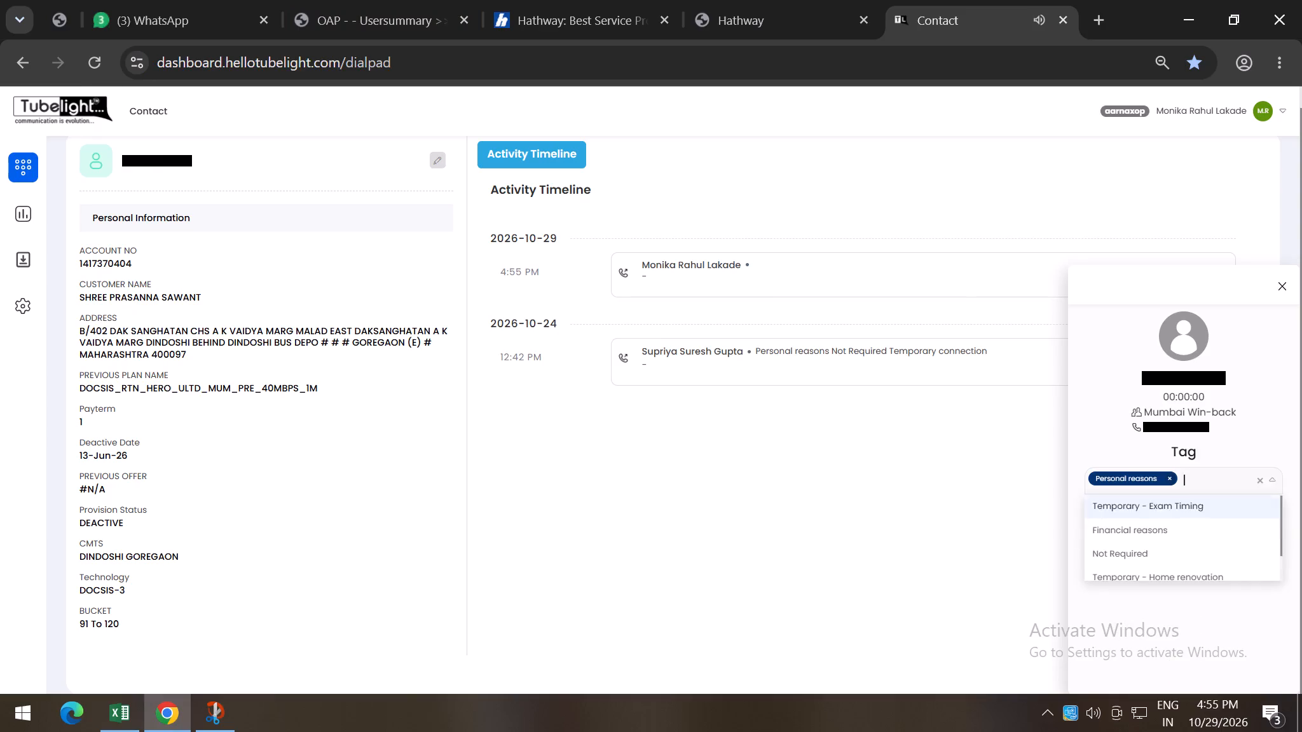
left_click(1159, 552)
left_click(1182, 512)
left_click(1189, 501)
left_click(1177, 557)
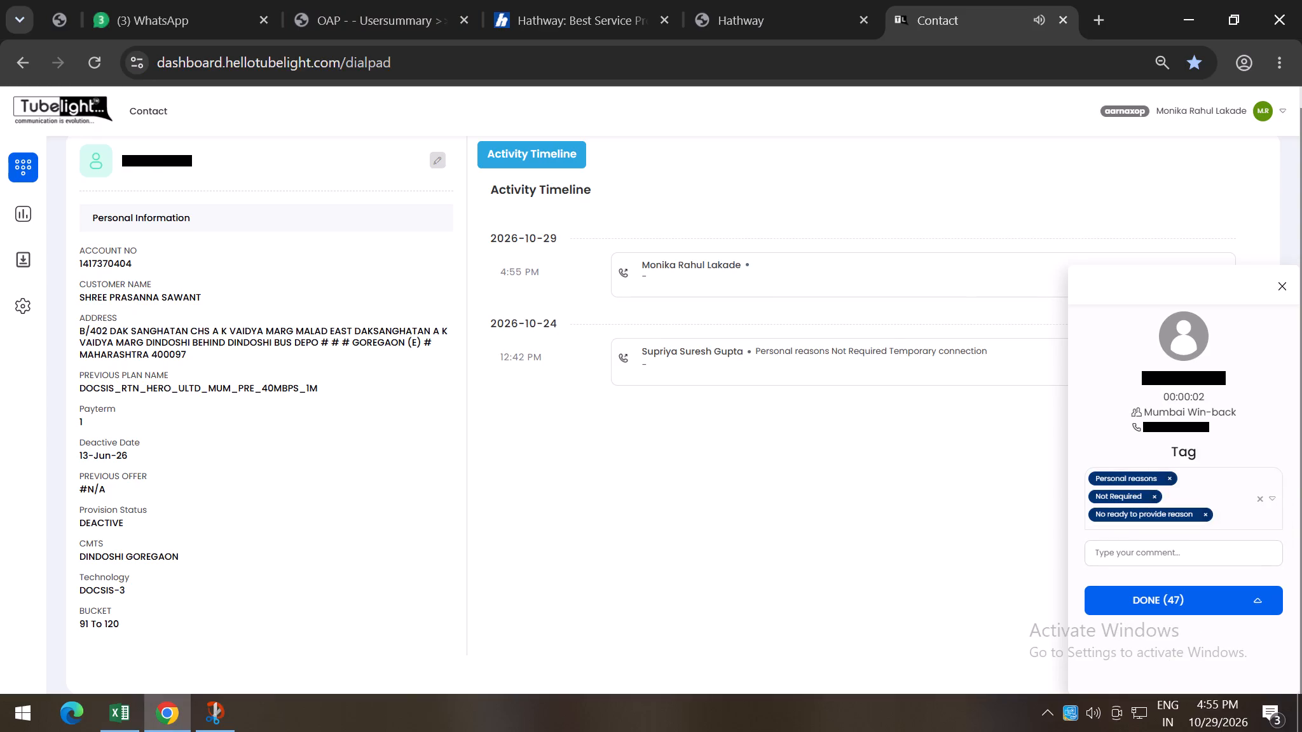
left_click(1165, 603)
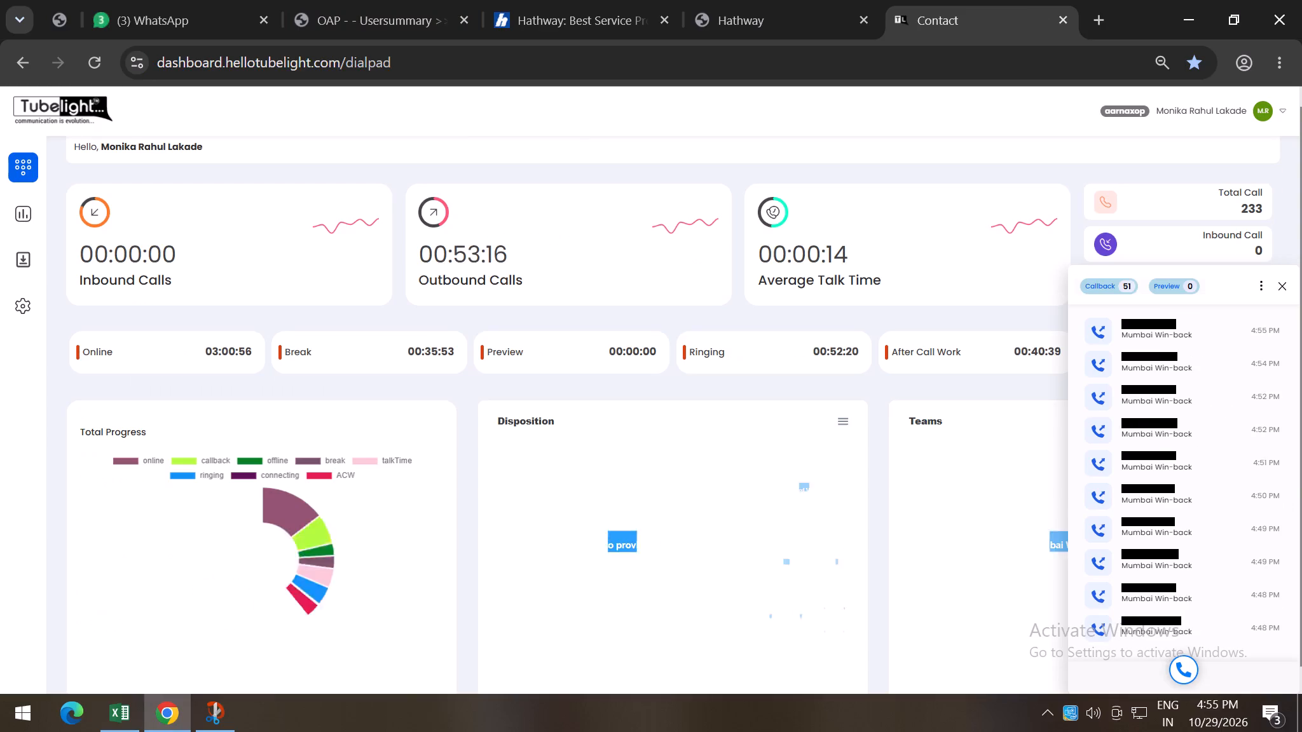
Reload the dialpad dashboard.
key("F5")
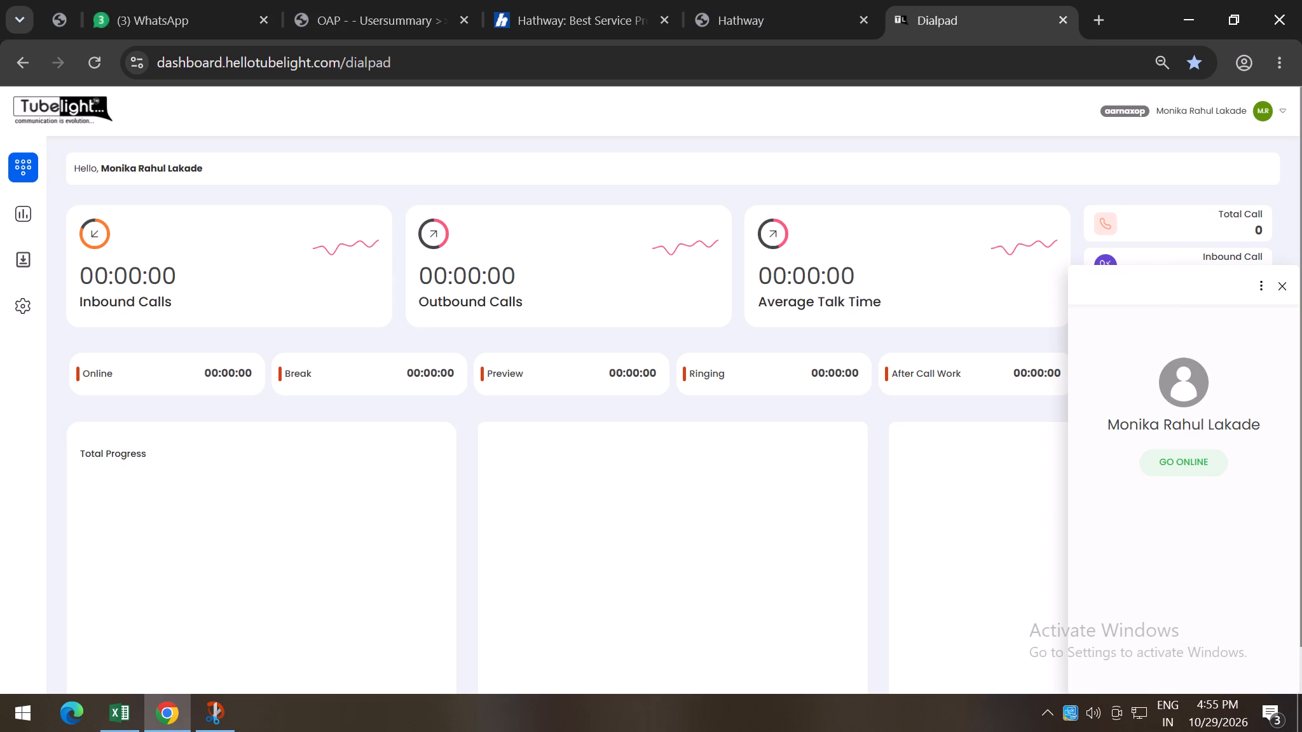
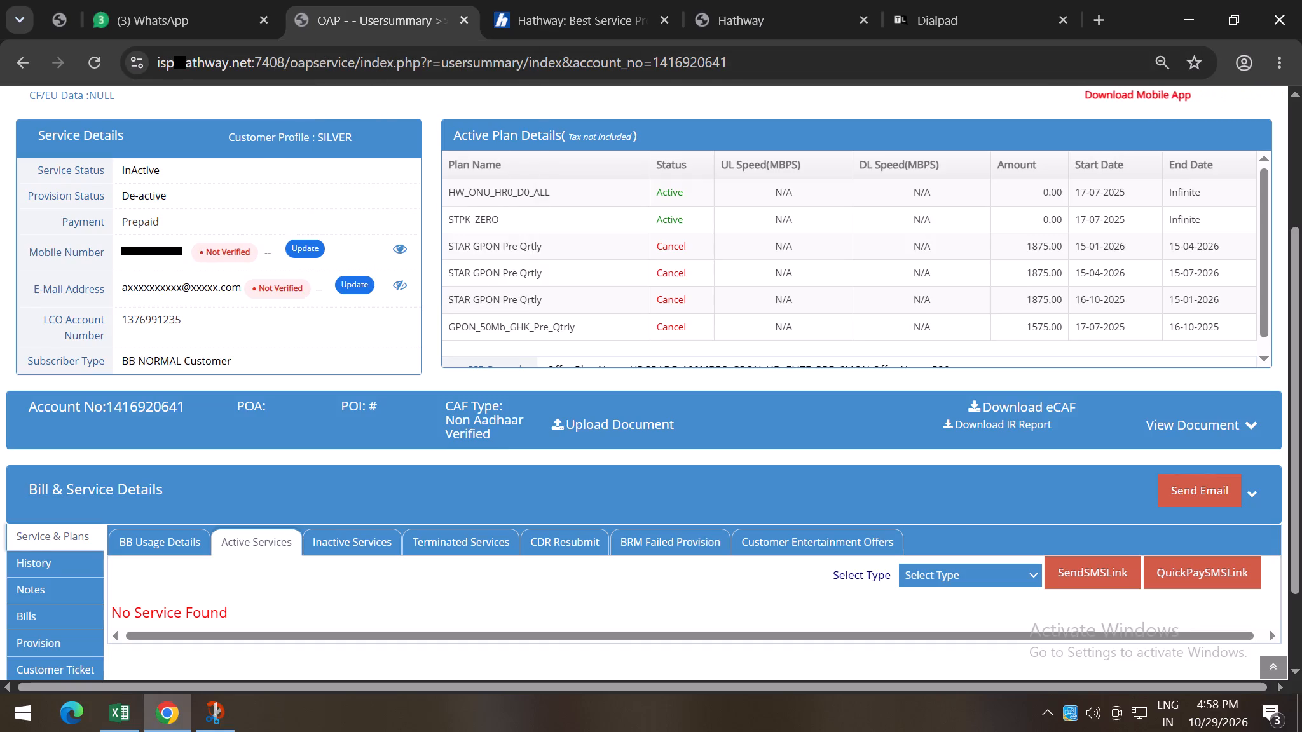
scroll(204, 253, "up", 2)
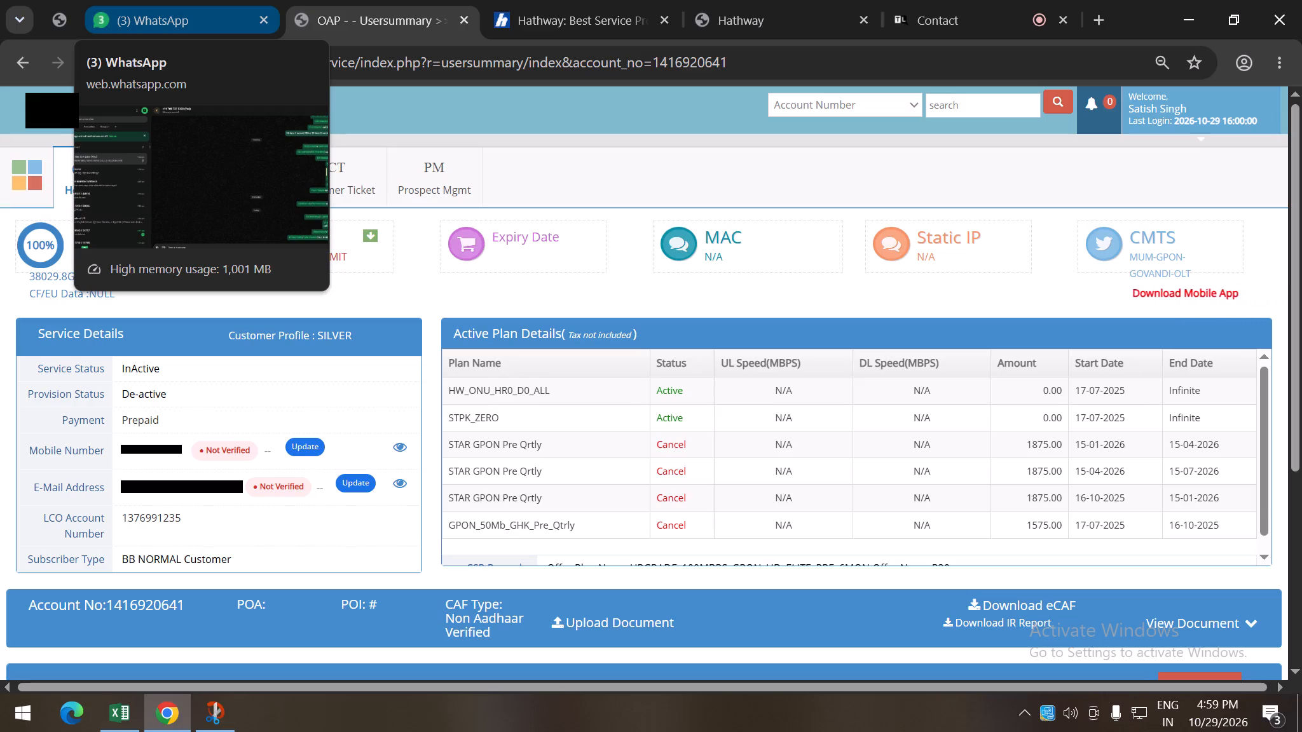
Switch to the Tubelight contact page, end the ongoing Mumbai Win-back call and tag it as Personal reasons.
left_click(959, 0)
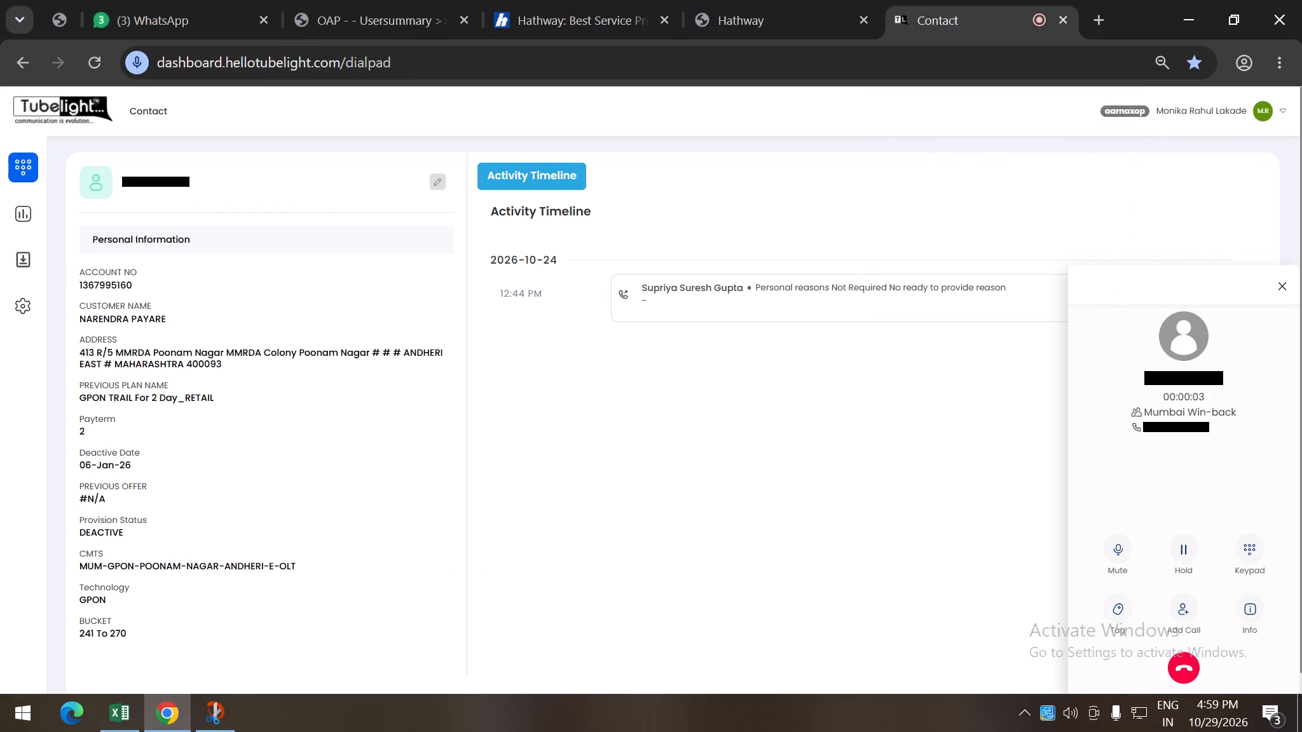
left_click(1198, 668)
left_click(1168, 481)
scroll(1142, 535, "down", 1)
left_click(1142, 536)
left_click(1181, 492)
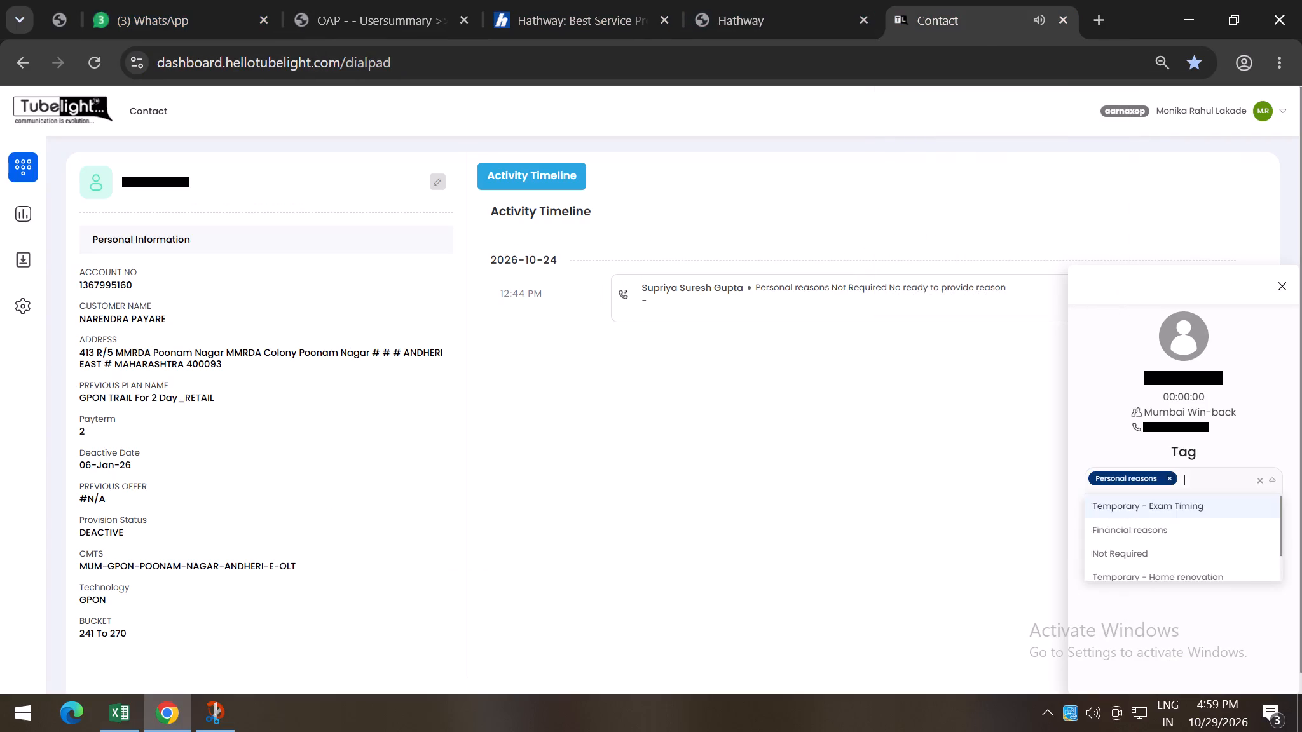
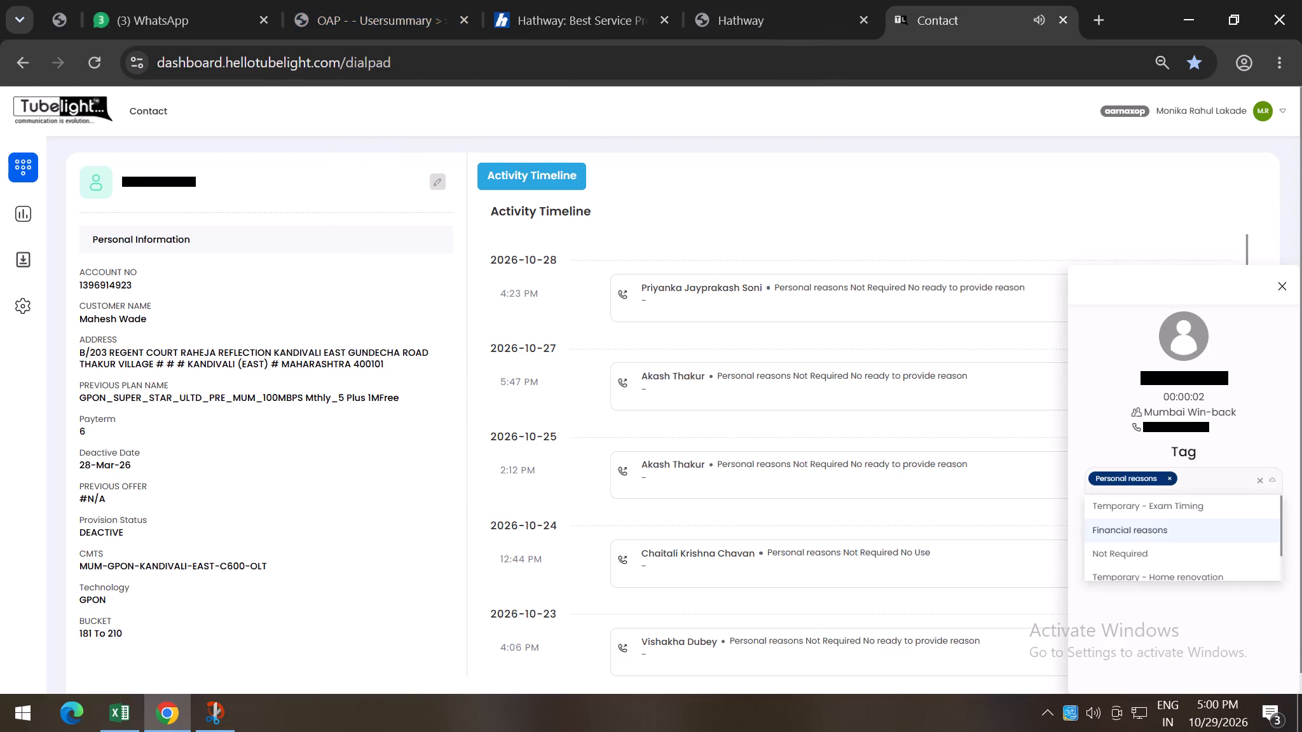
Tag the ended Mumbai Win-back call as Personal reasons, Not Required.
left_click(1161, 531)
left_click(1175, 501)
left_click(1207, 474)
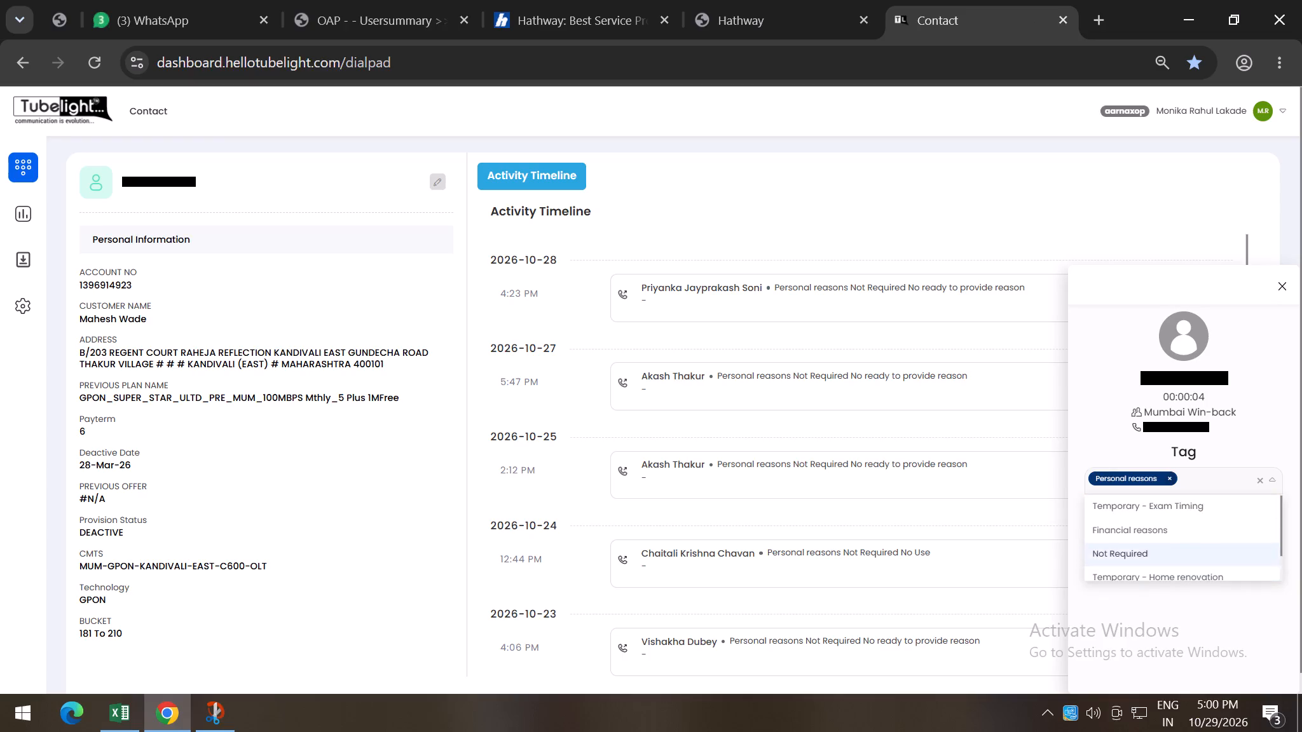
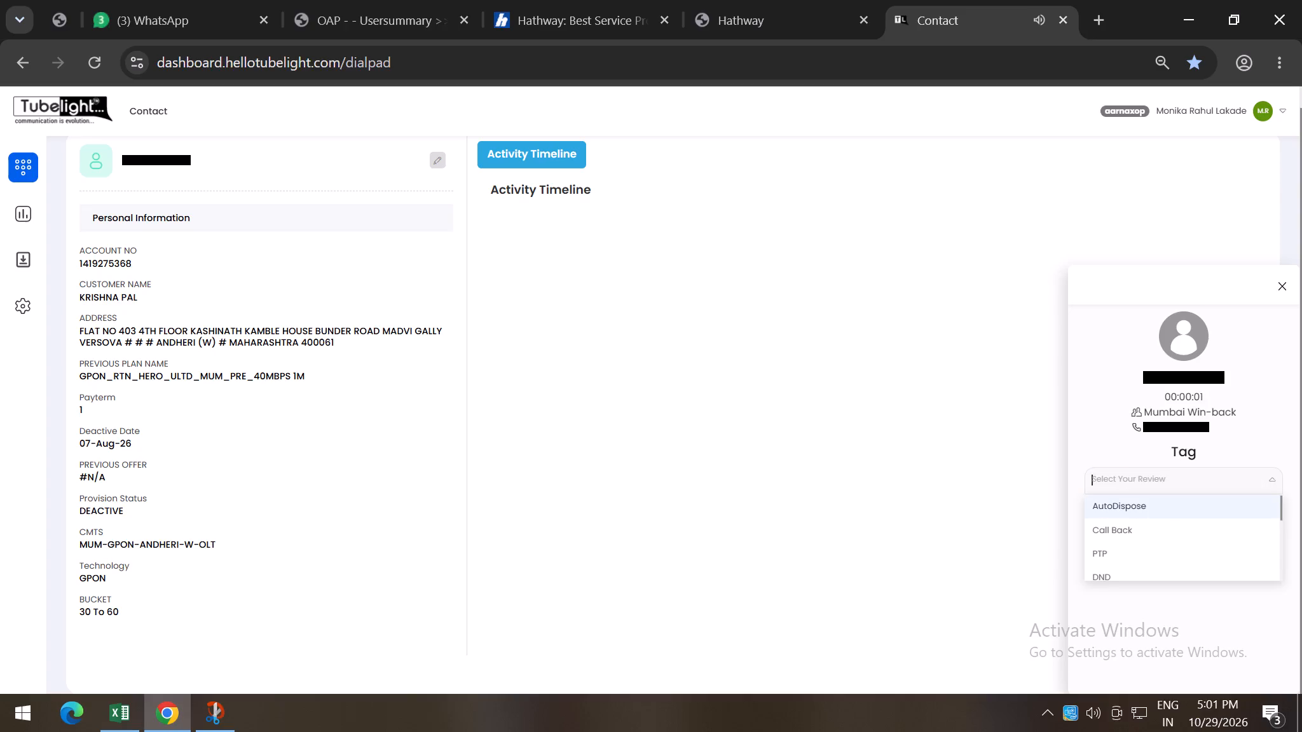
Tag the ended Mumbai Win-back call as Personal reasons, Not Required, and bring up the sub-reason choices.
scroll(1124, 541, "down", 1)
left_click(1124, 541)
left_click(1176, 489)
left_click(1164, 543)
left_click_drag(1182, 501, 1182, 512)
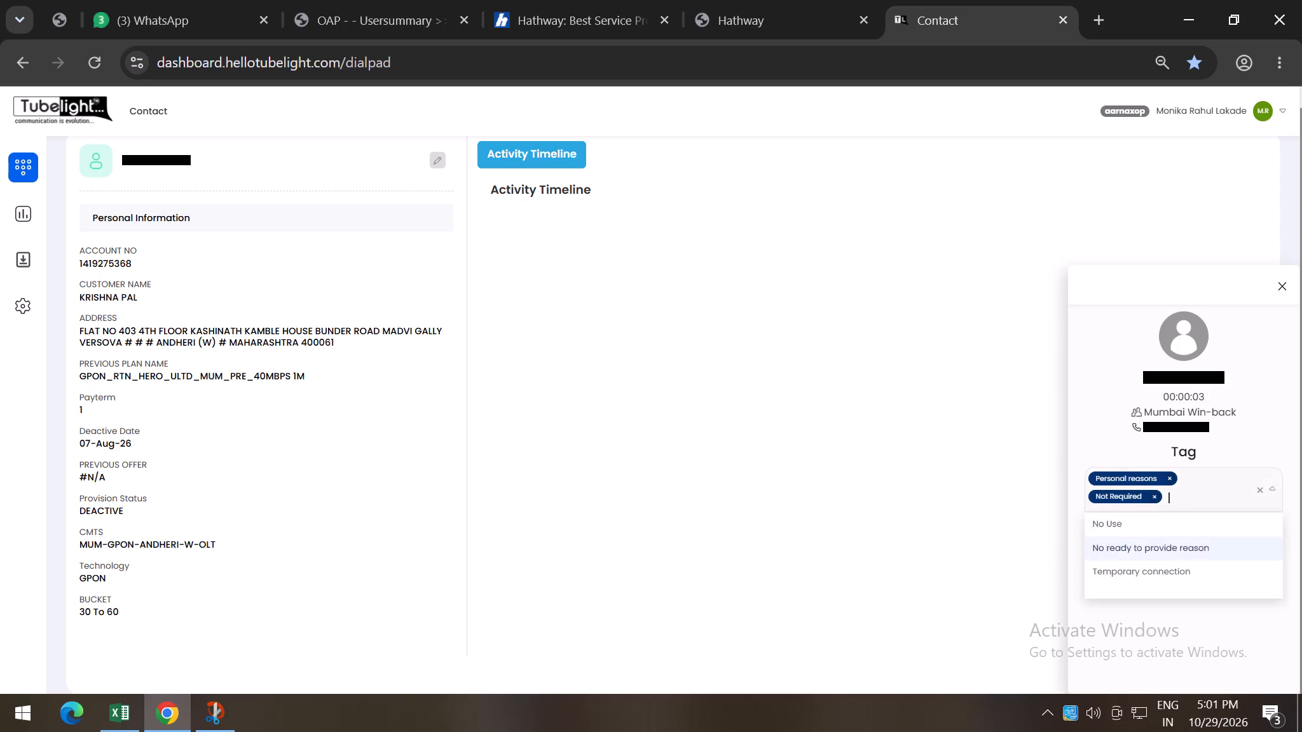
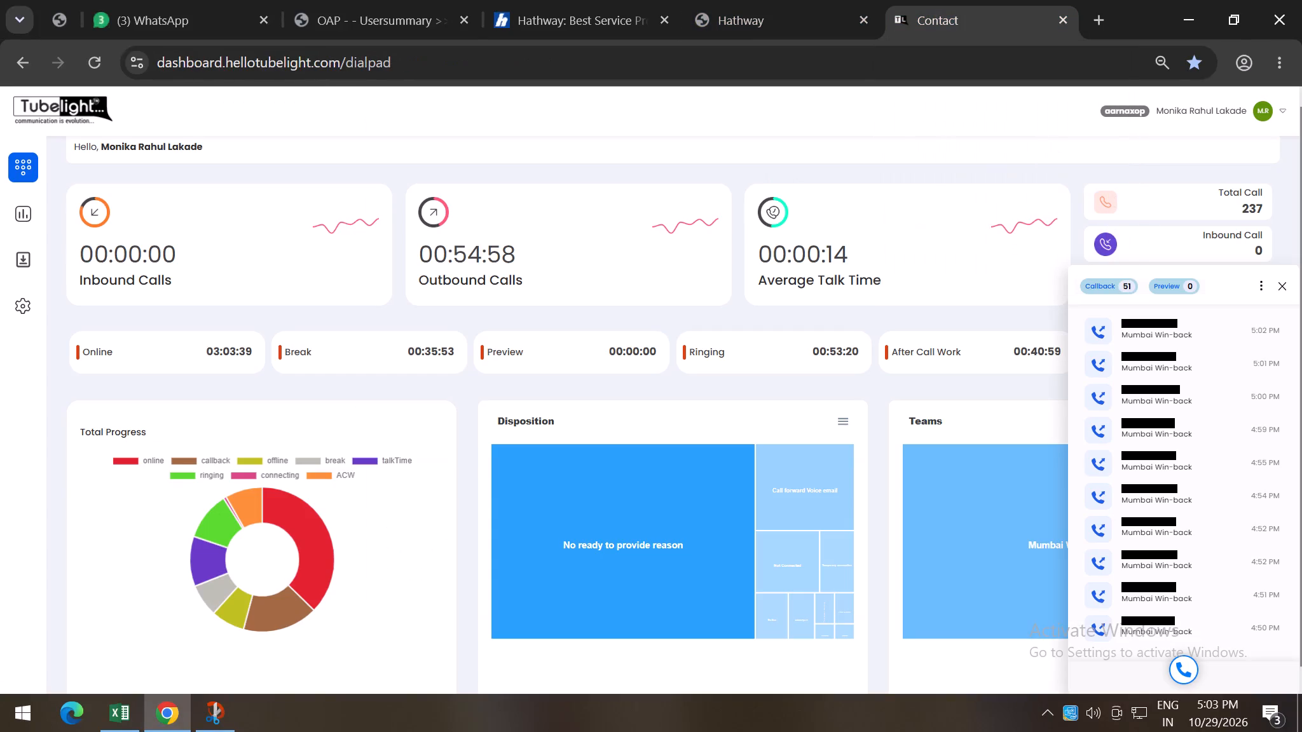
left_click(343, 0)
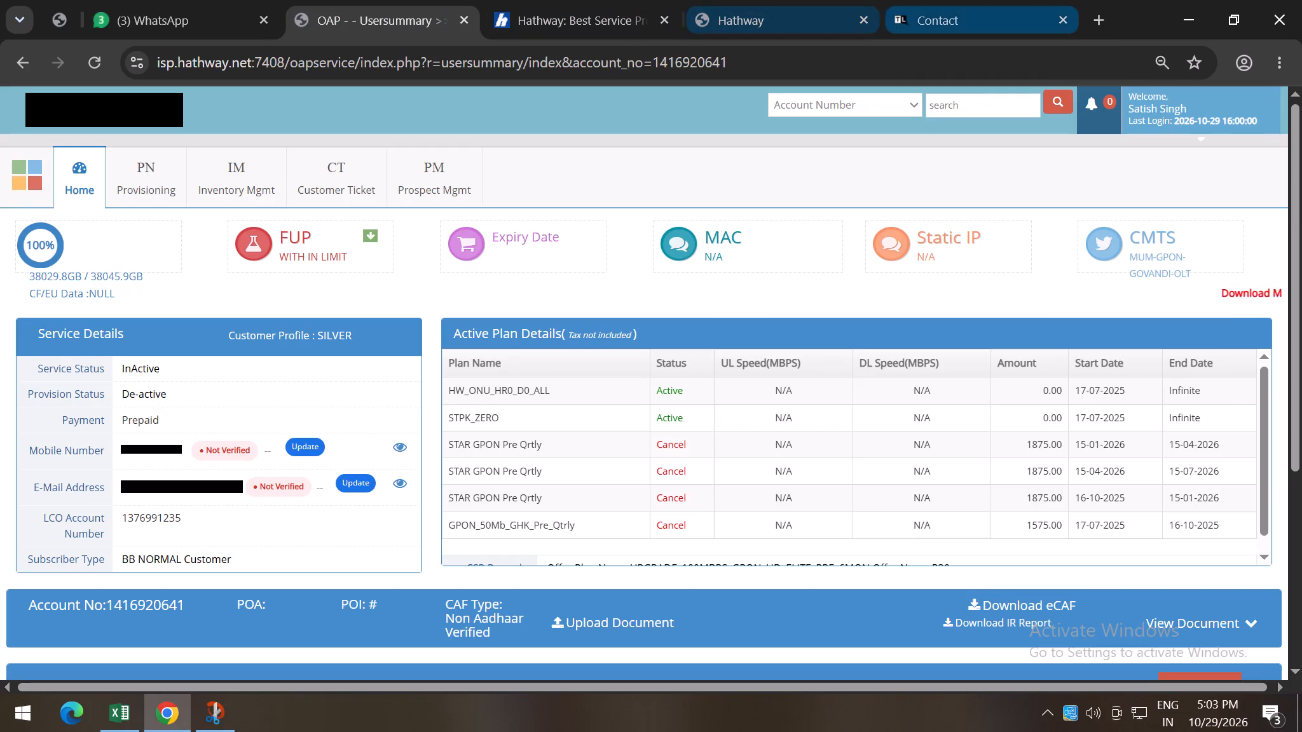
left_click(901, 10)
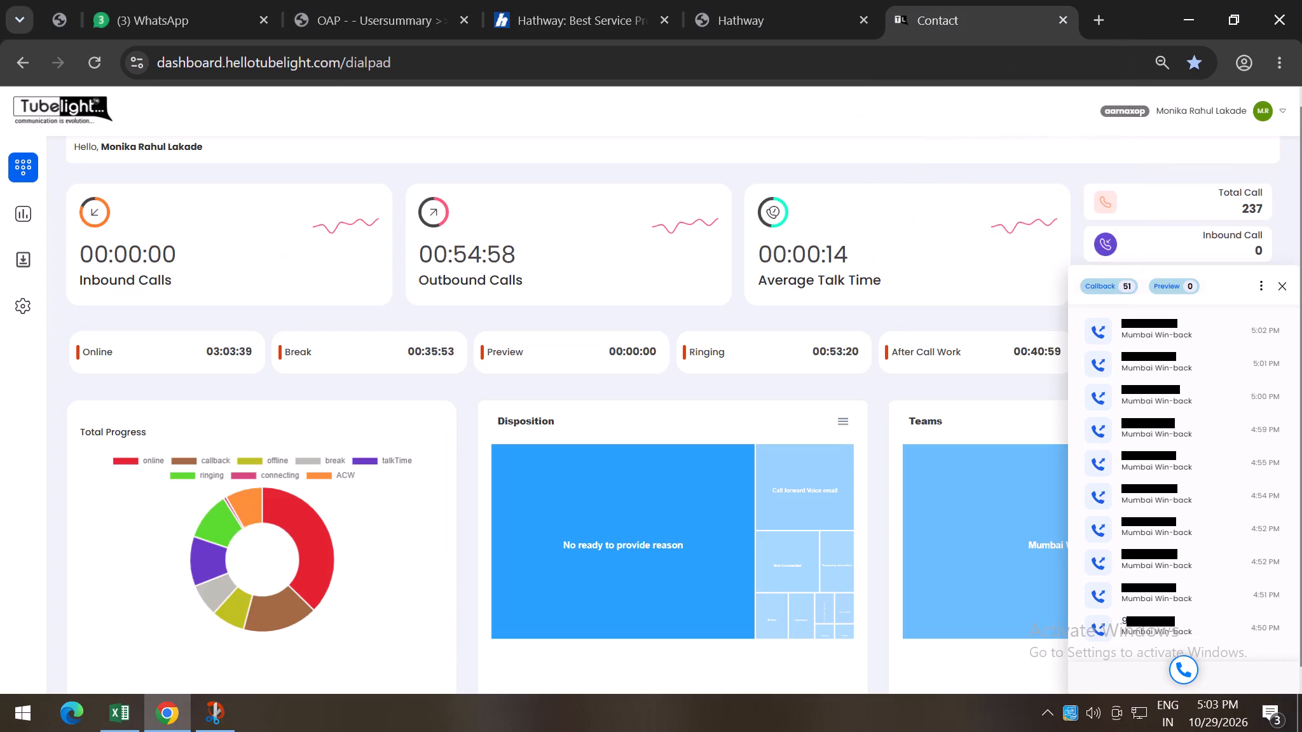
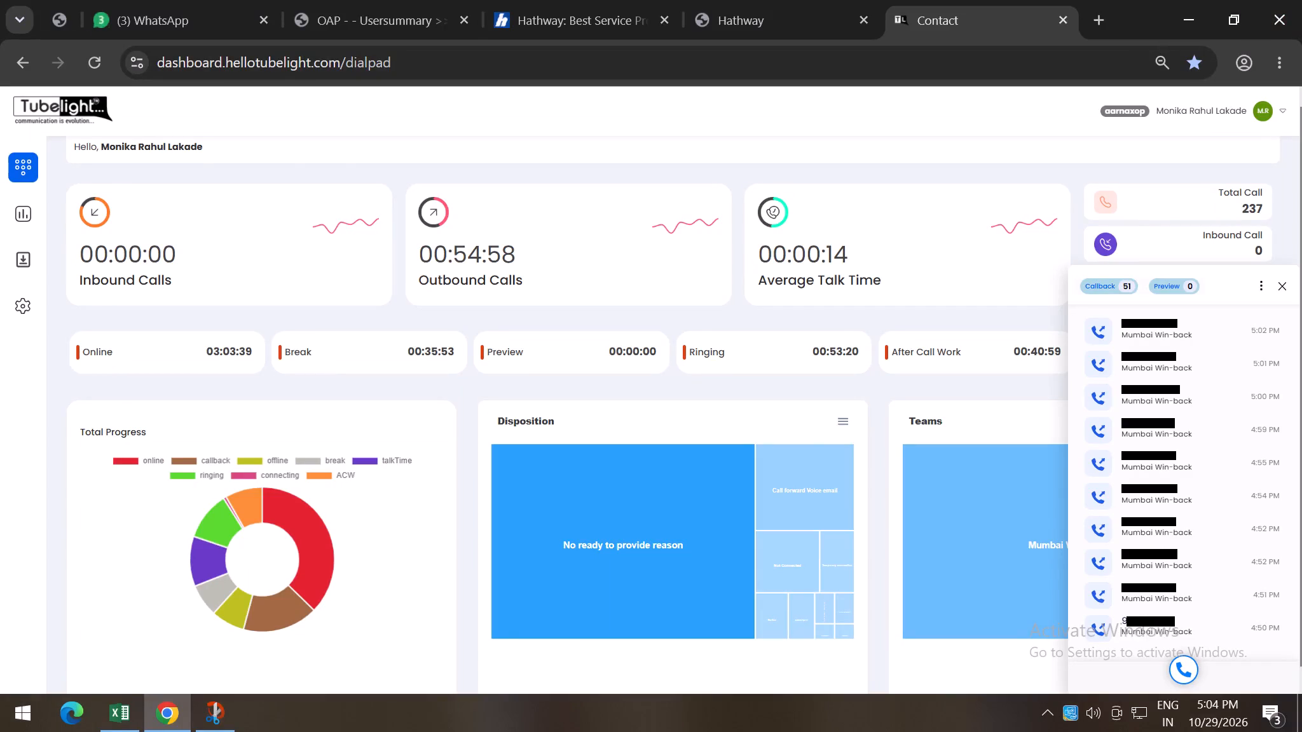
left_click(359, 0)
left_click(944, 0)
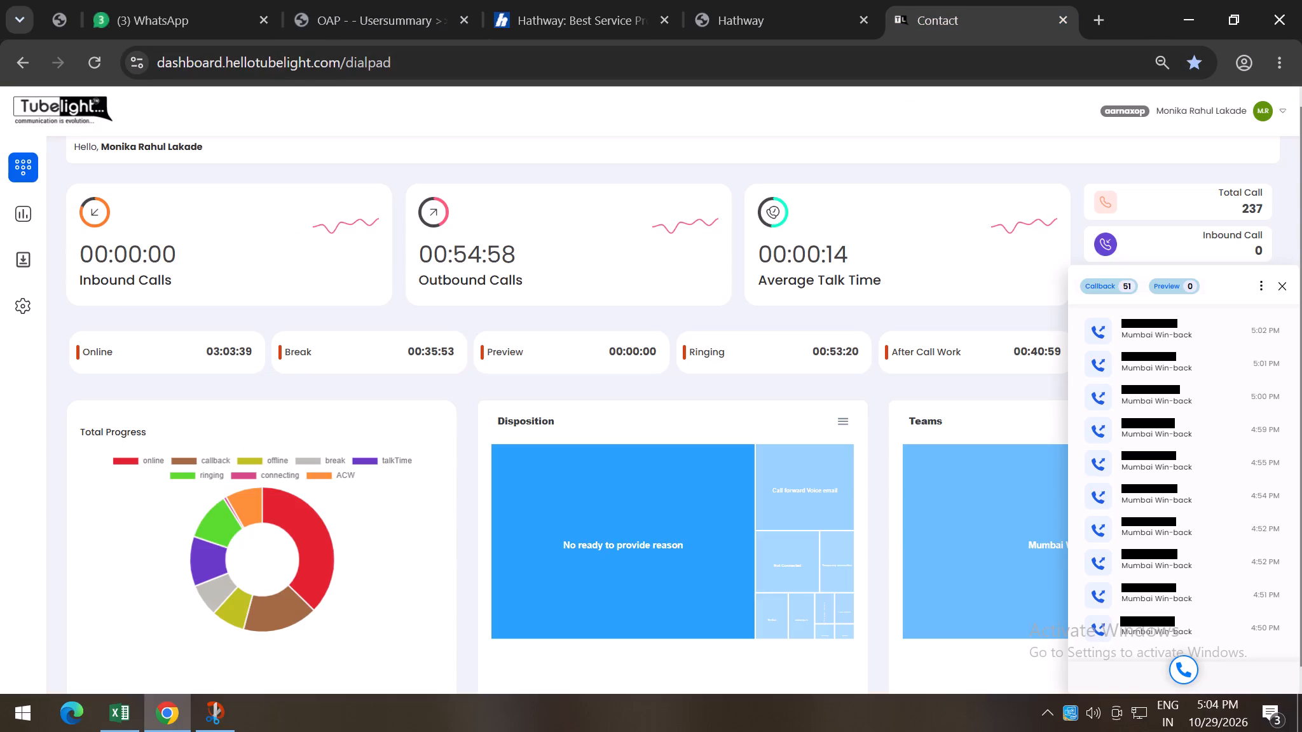
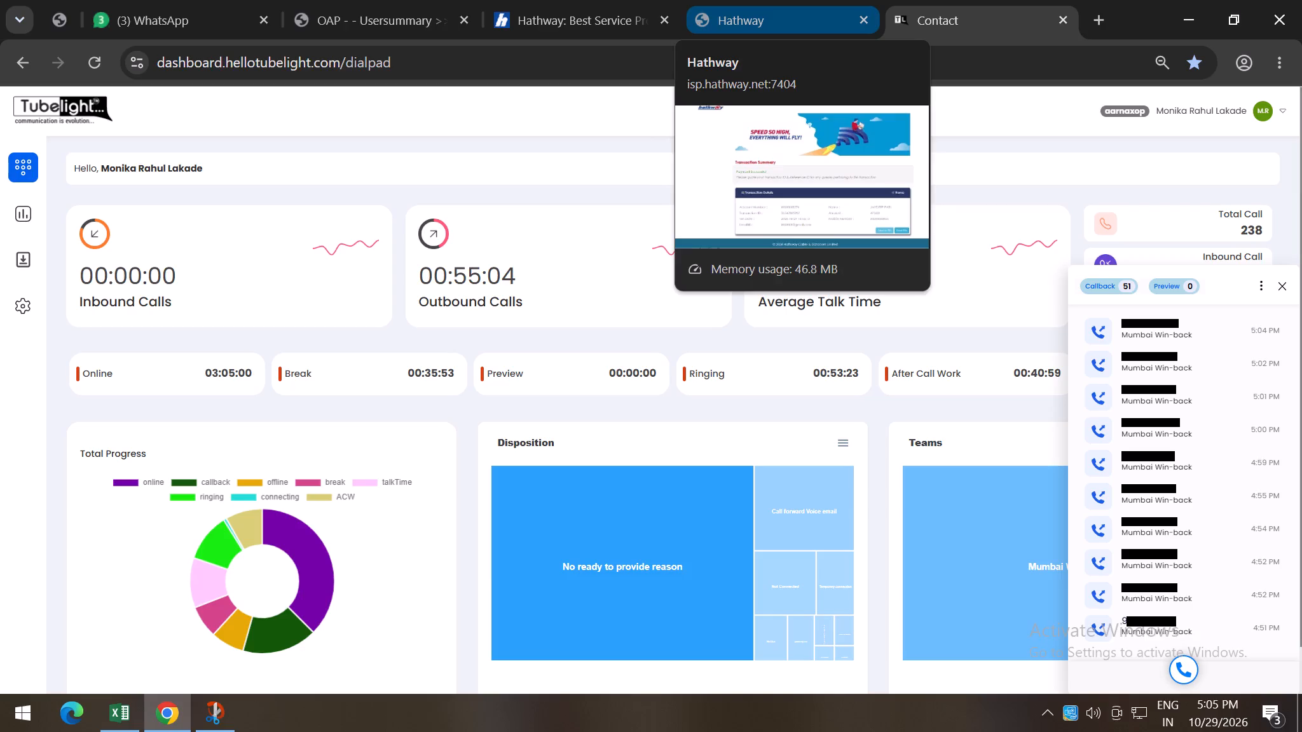
End the new Mumbai Win-back call and submit its tags as Personal reasons, Not Required, No ready to provide reason.
left_click(990, 4)
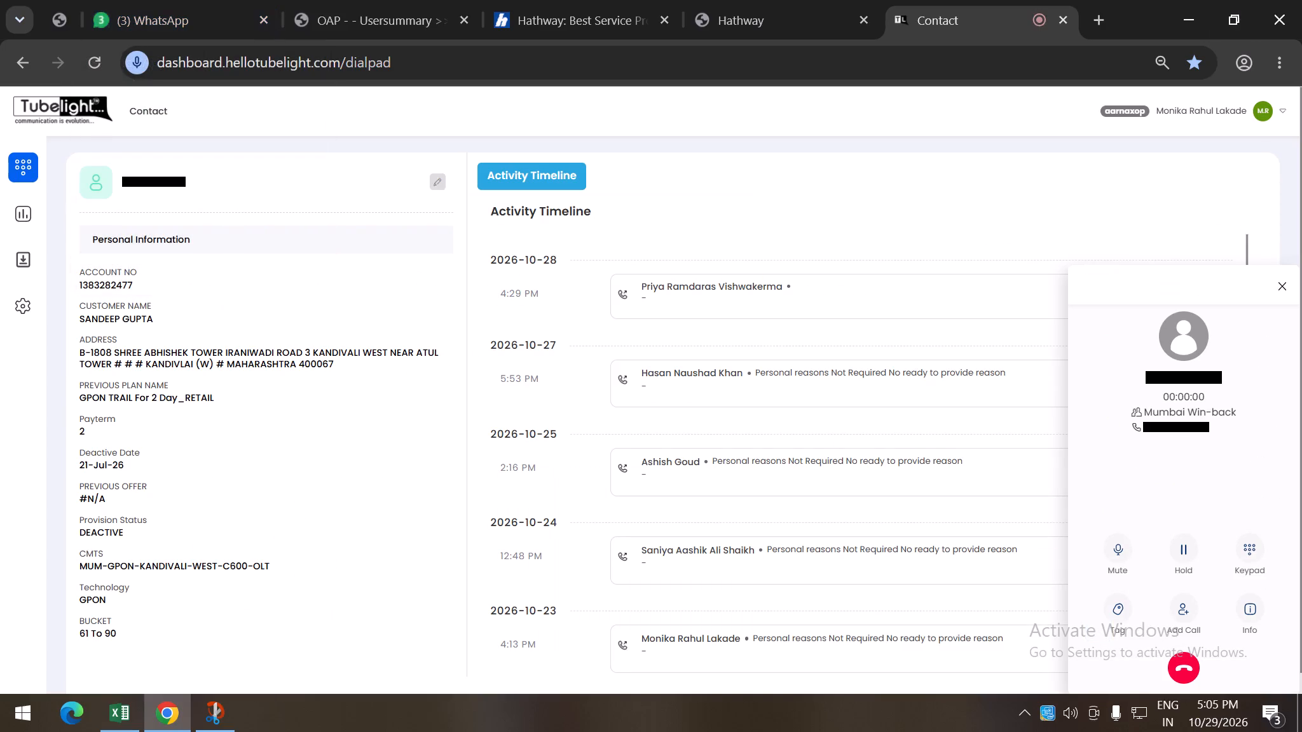
left_click(1186, 673)
left_click(1152, 482)
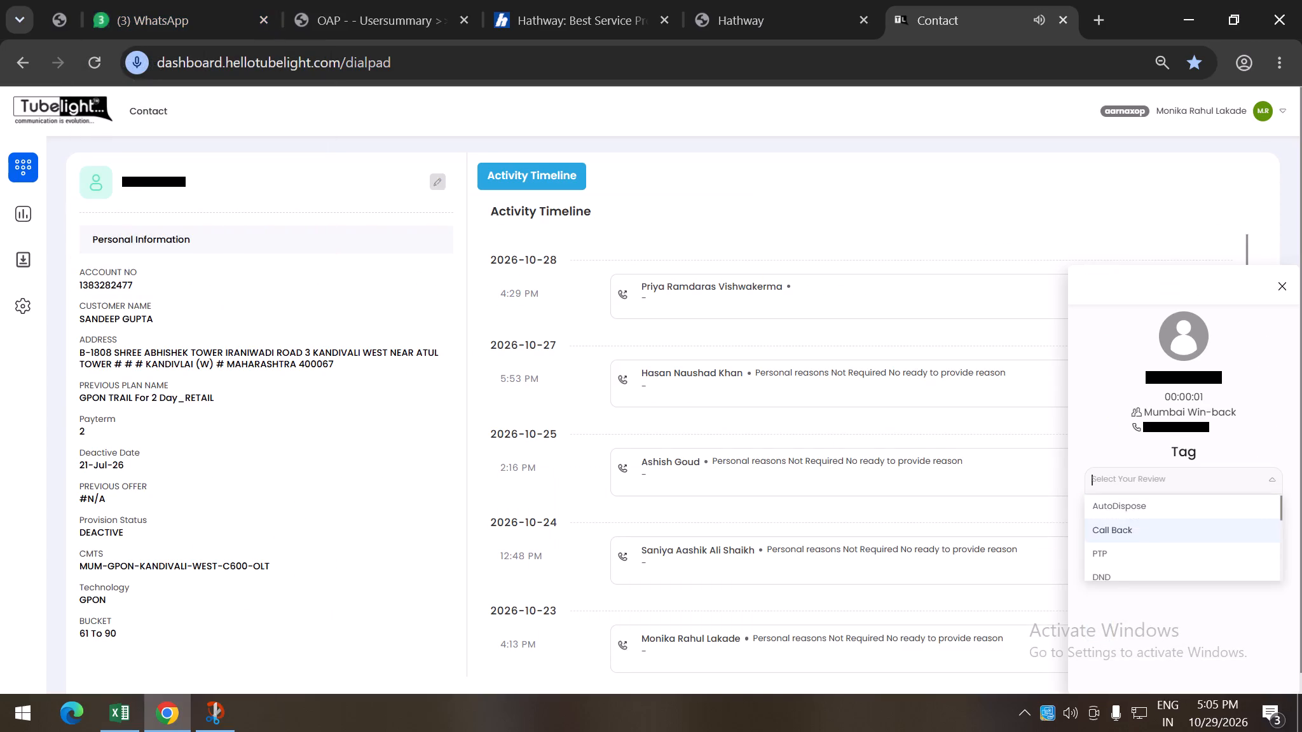
scroll(1134, 536, "down", 1)
left_click(1135, 538)
left_click(1203, 484)
left_click(1146, 560)
left_click_drag(1200, 493, 1197, 506)
left_click(1178, 553)
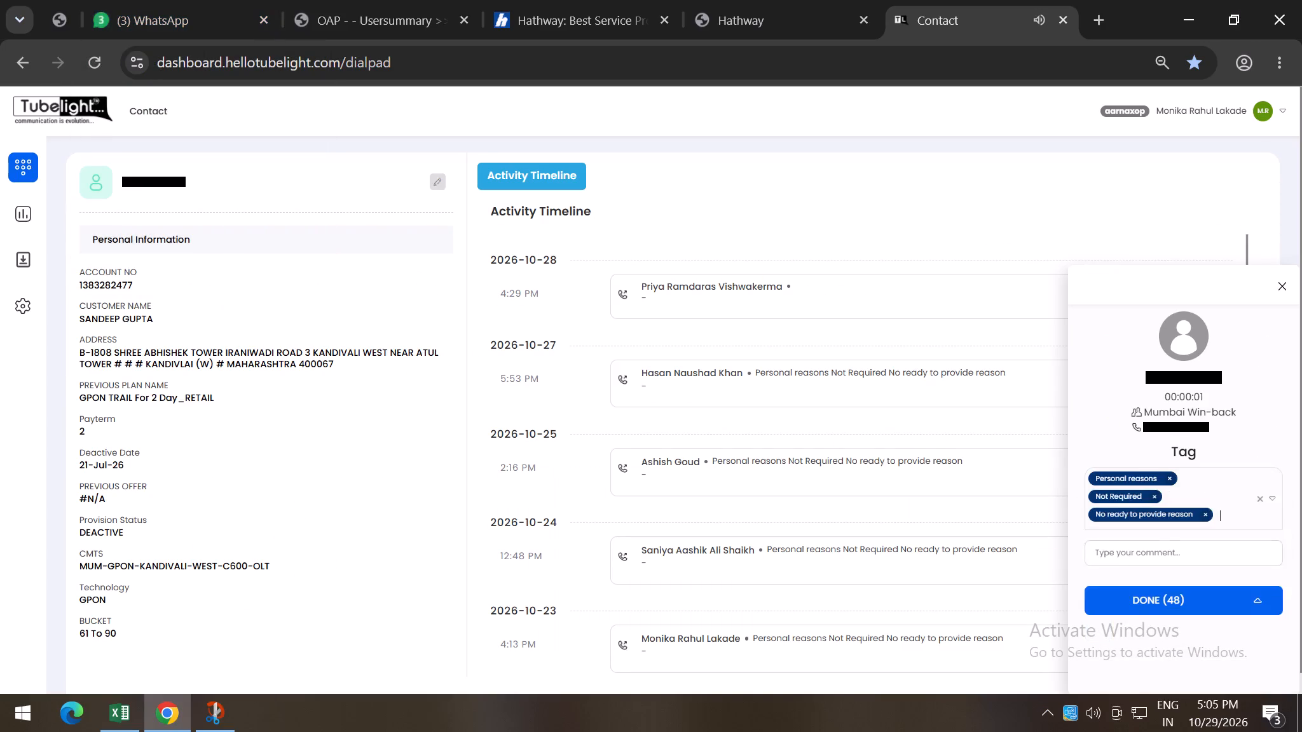
left_click(1171, 605)
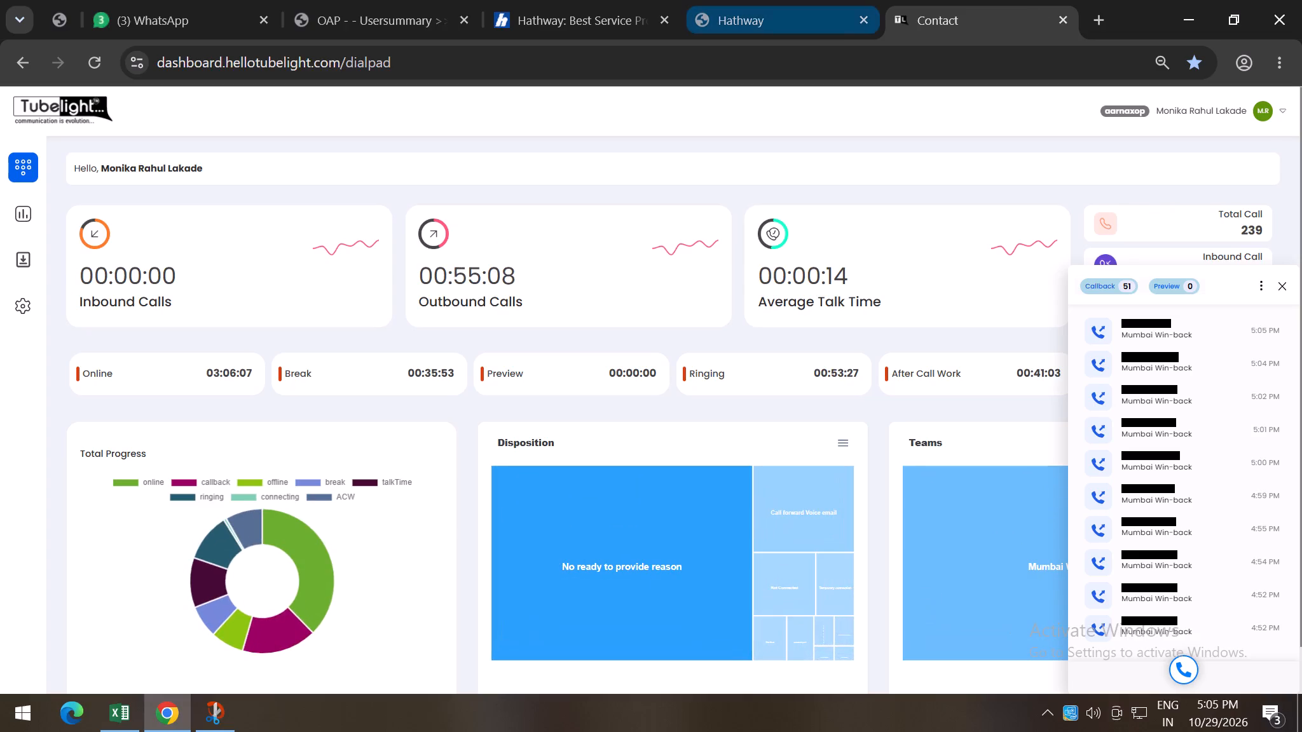
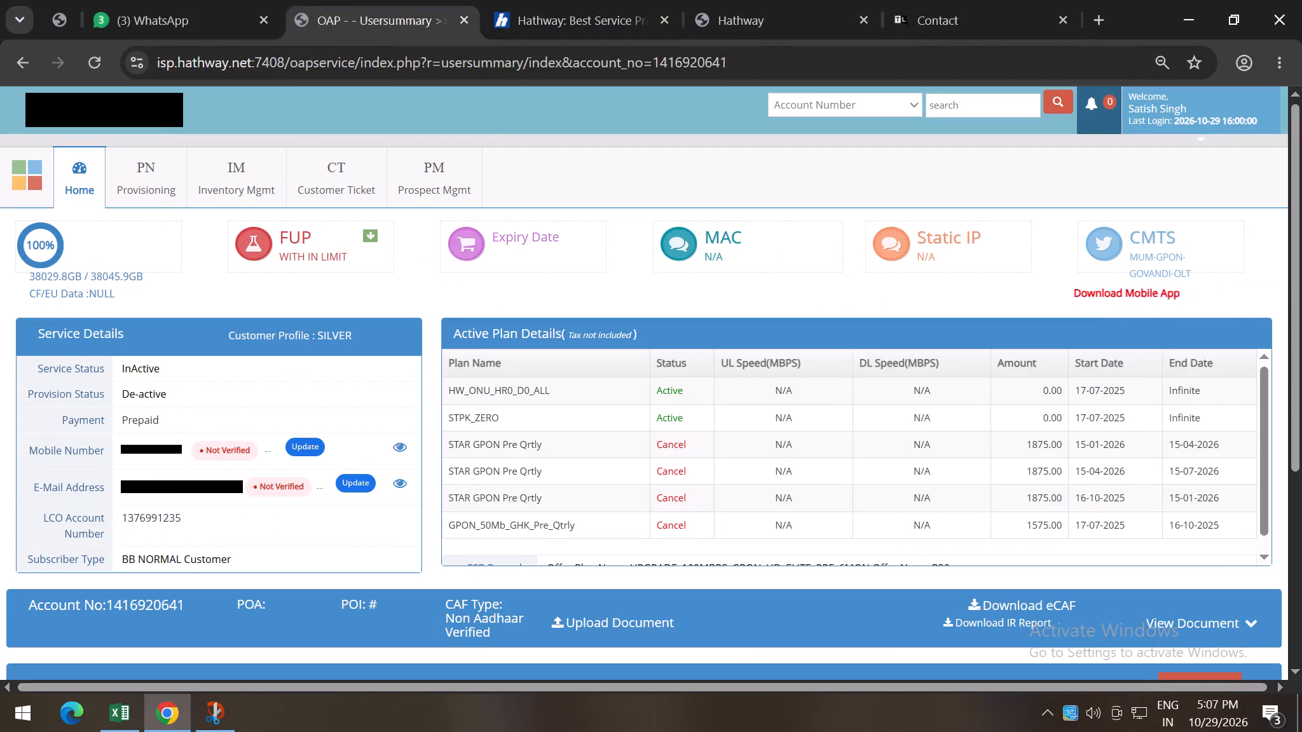
Return to the OAP user summary and reveal the customer's masked mobile number in Service Details.
left_click(360, 5)
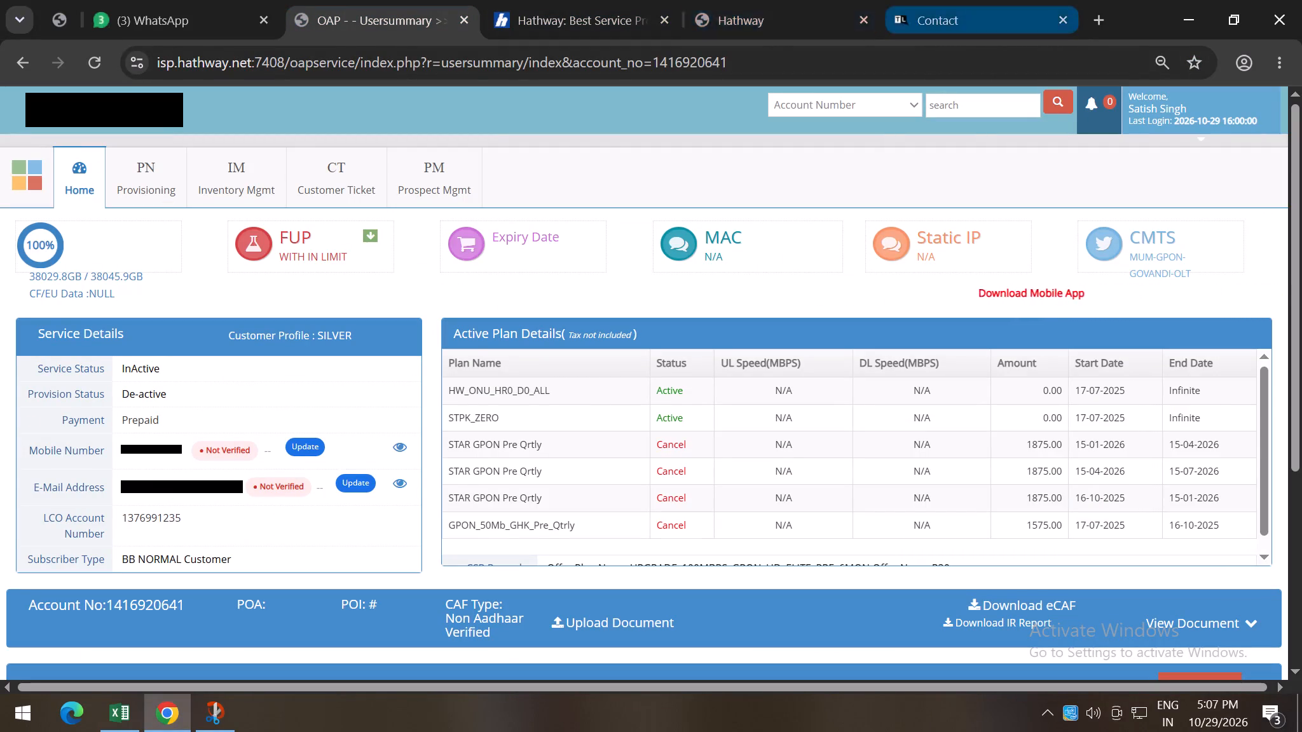
left_click(912, 3)
left_click(392, 0)
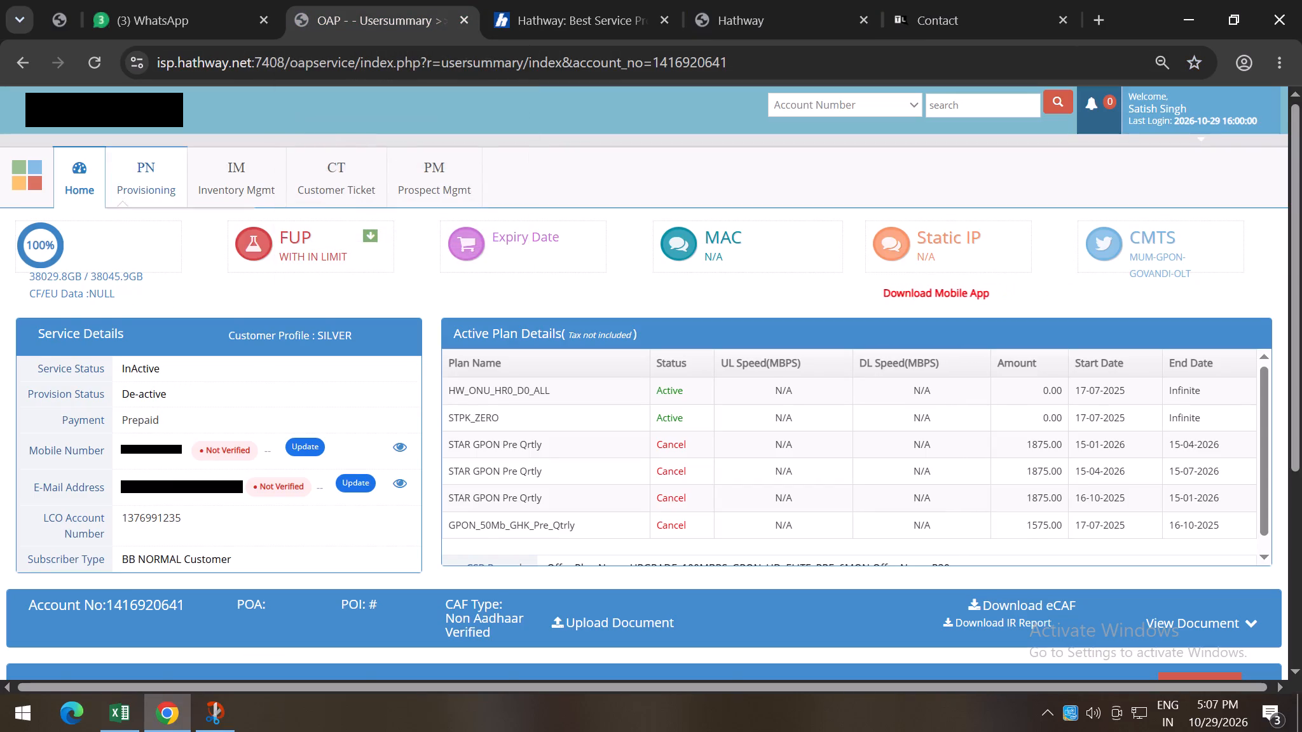
scroll(144, 381, "down", 2)
double_click(397, 247)
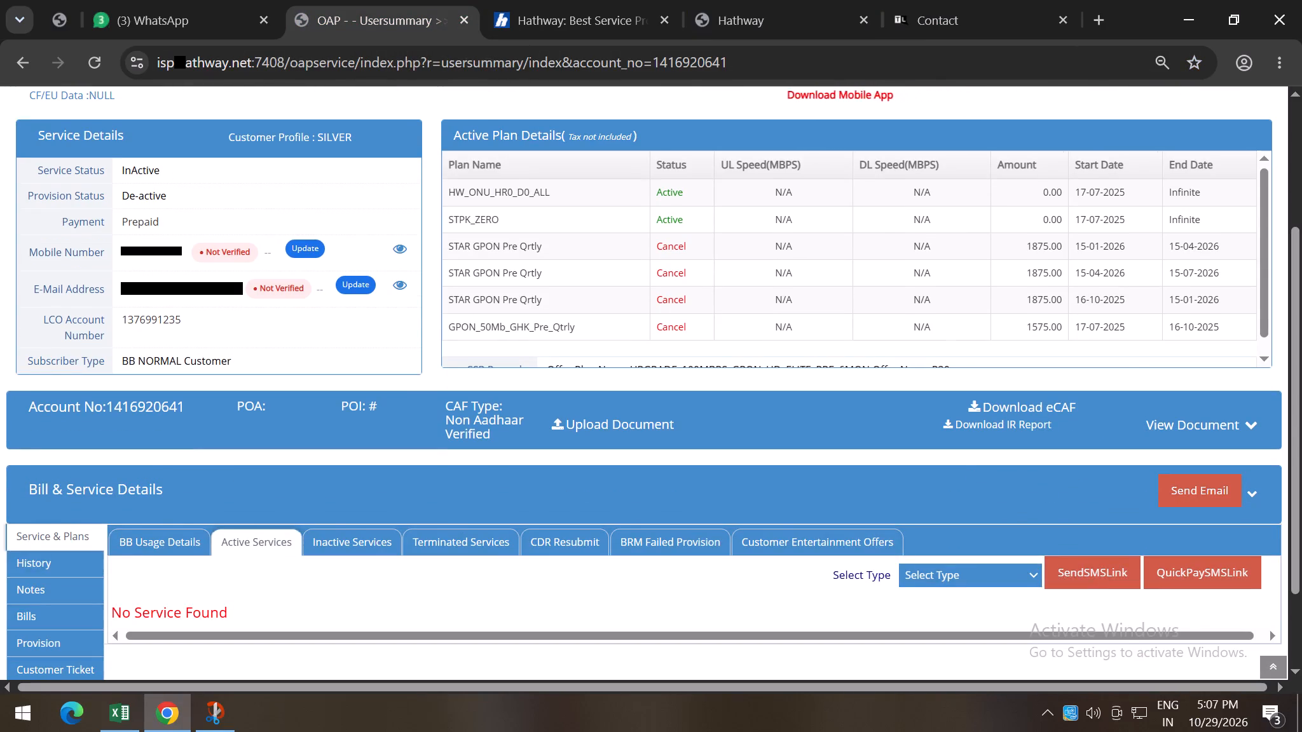
Mask the customer's mobile number and e-mail address in the account's Service Details.
double_click(397, 285)
left_click(395, 241)
left_click(394, 290)
Search the account's payment history for 29 September 2026 to 29 October 2026.
scroll(186, 518, "down", 4)
left_click(83, 448)
scroll(202, 516, "down", 5)
left_click(279, 460)
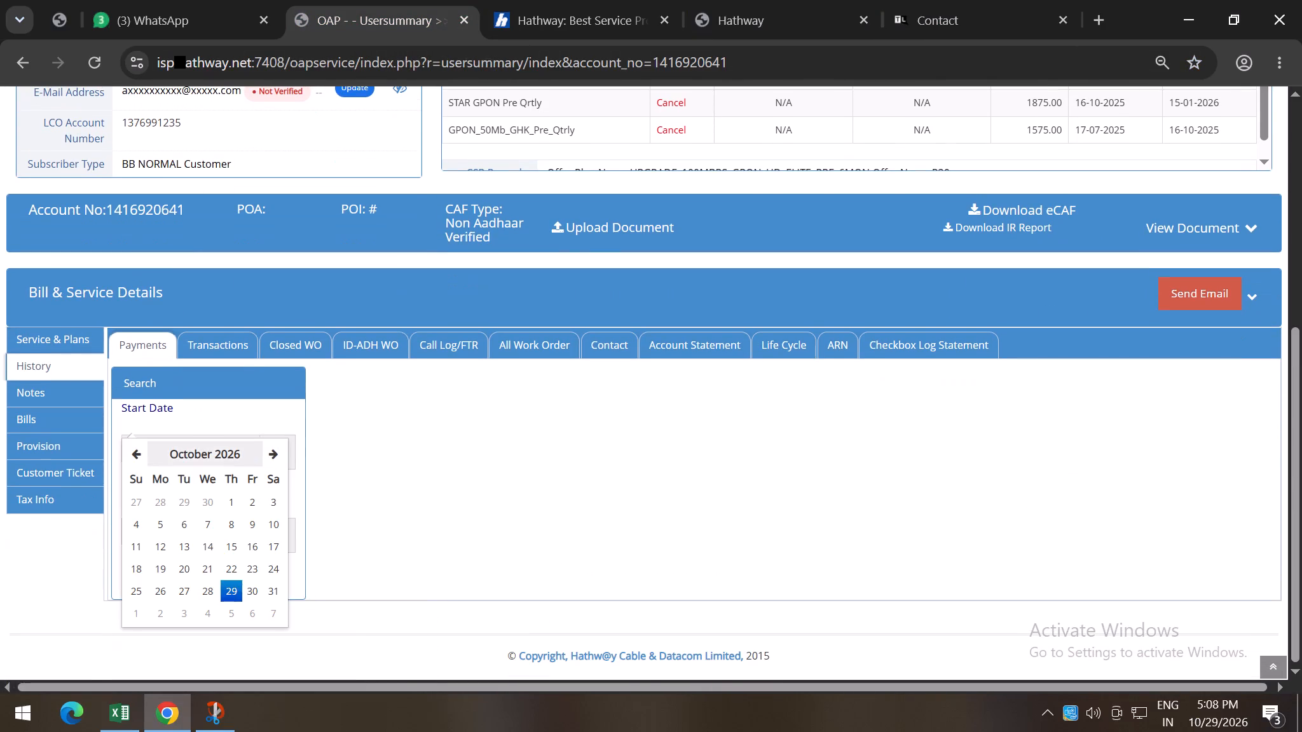
double_click(215, 466)
left_click(182, 449)
left_click(182, 469)
left_click(185, 510)
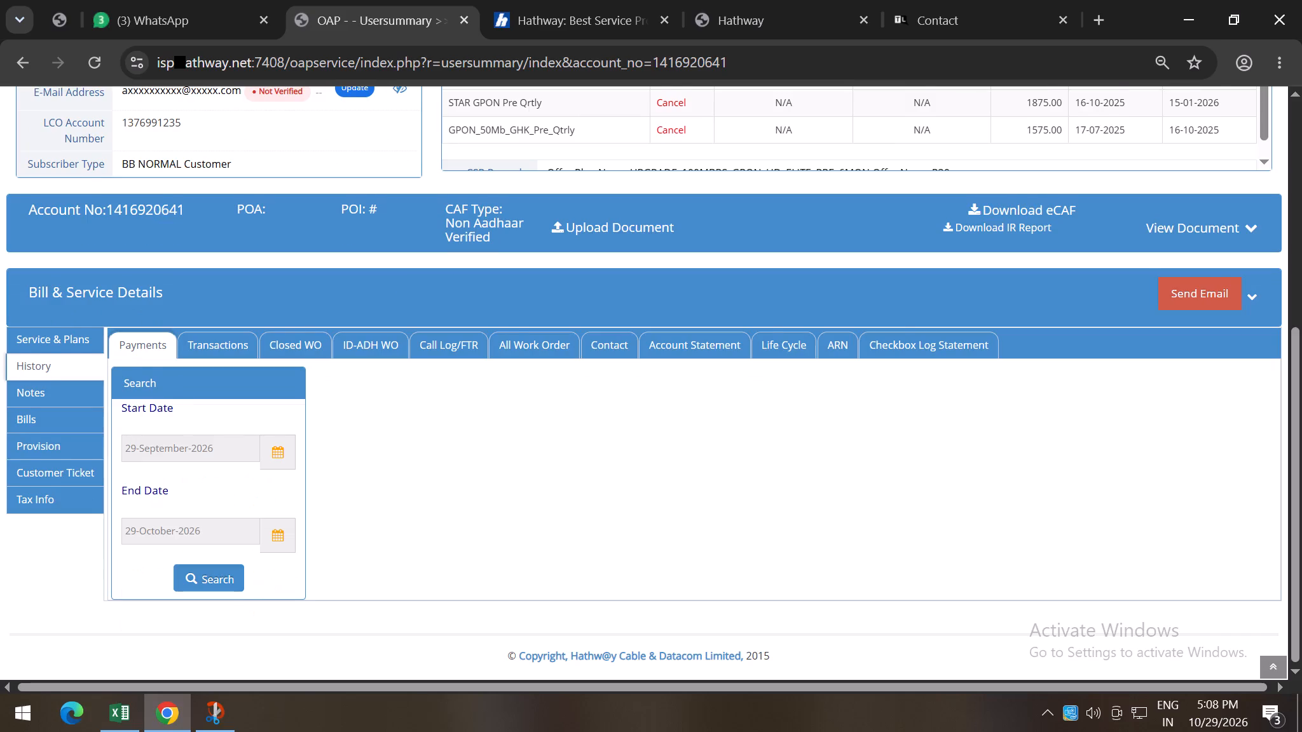
left_click(201, 587)
scroll(207, 590, "down", 6)
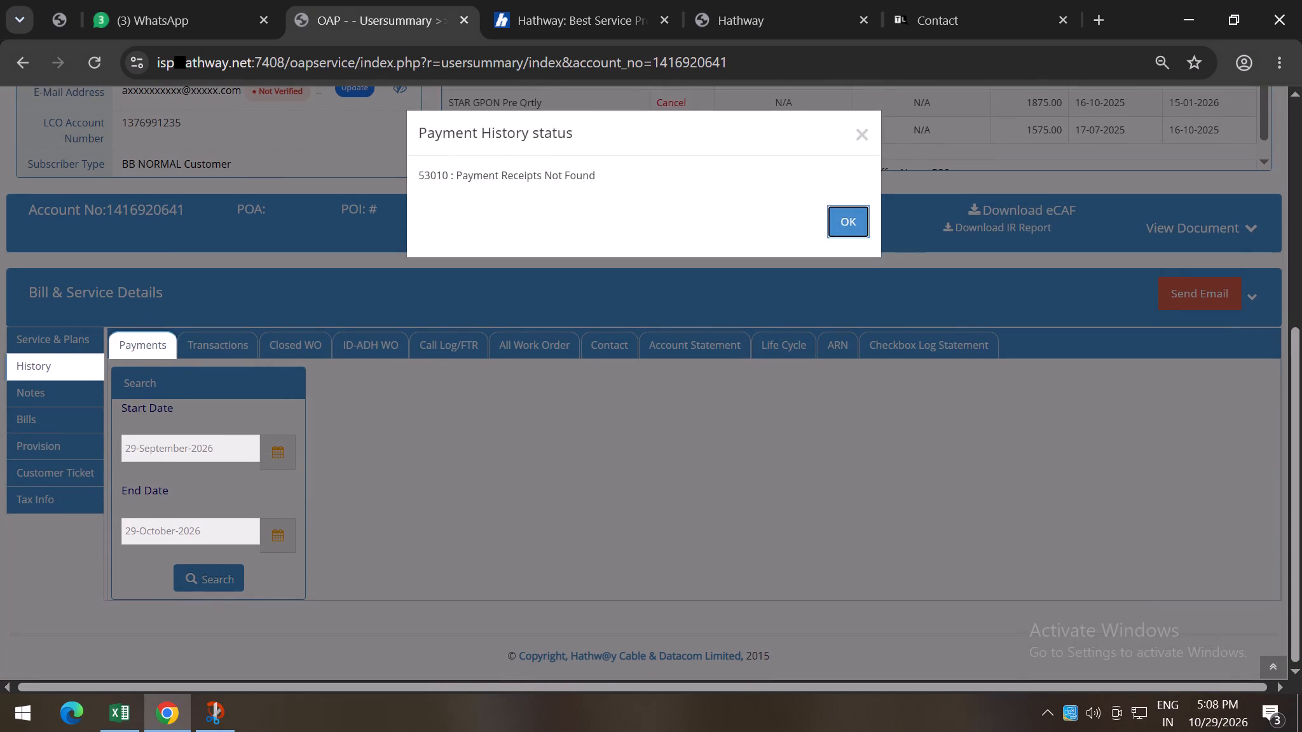
left_click(852, 232)
Set the payment history start date to 1 July 2020 and search payments up to 29 October 2026.
left_click(964, 0)
left_click(293, 22)
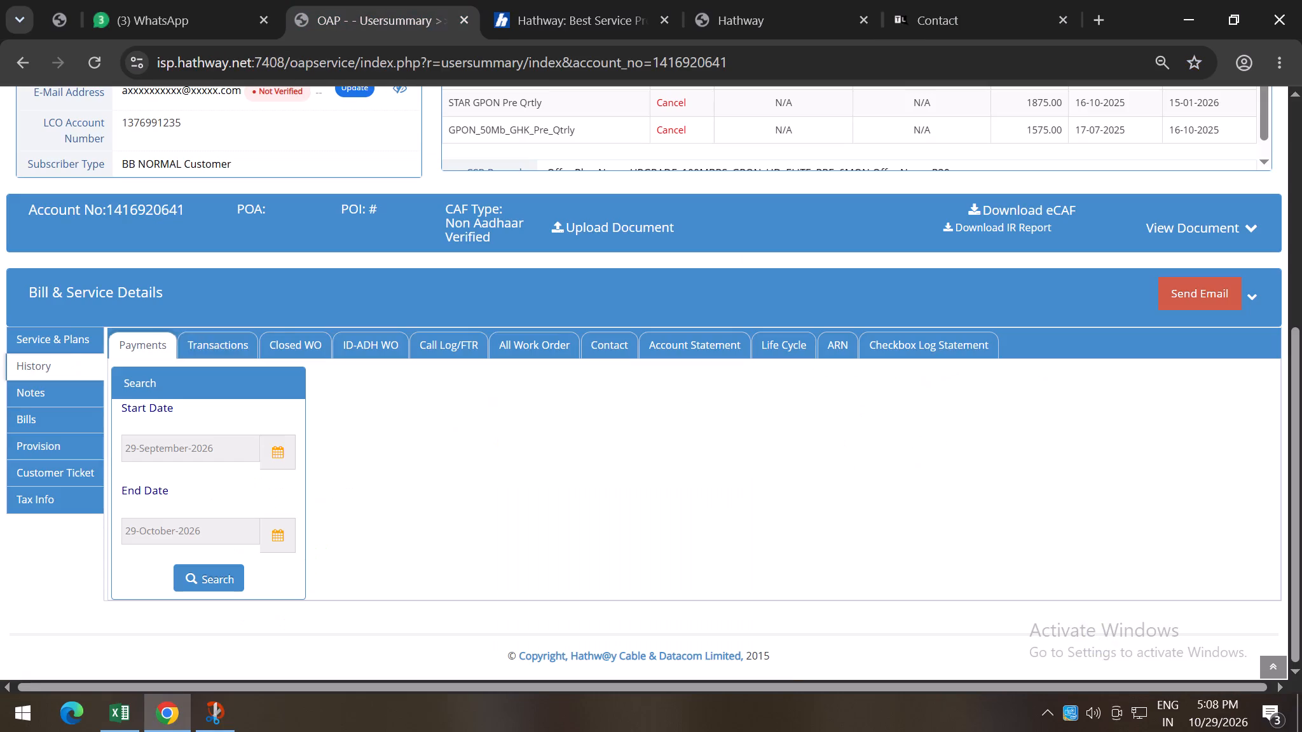
left_click(279, 452)
left_click(202, 449)
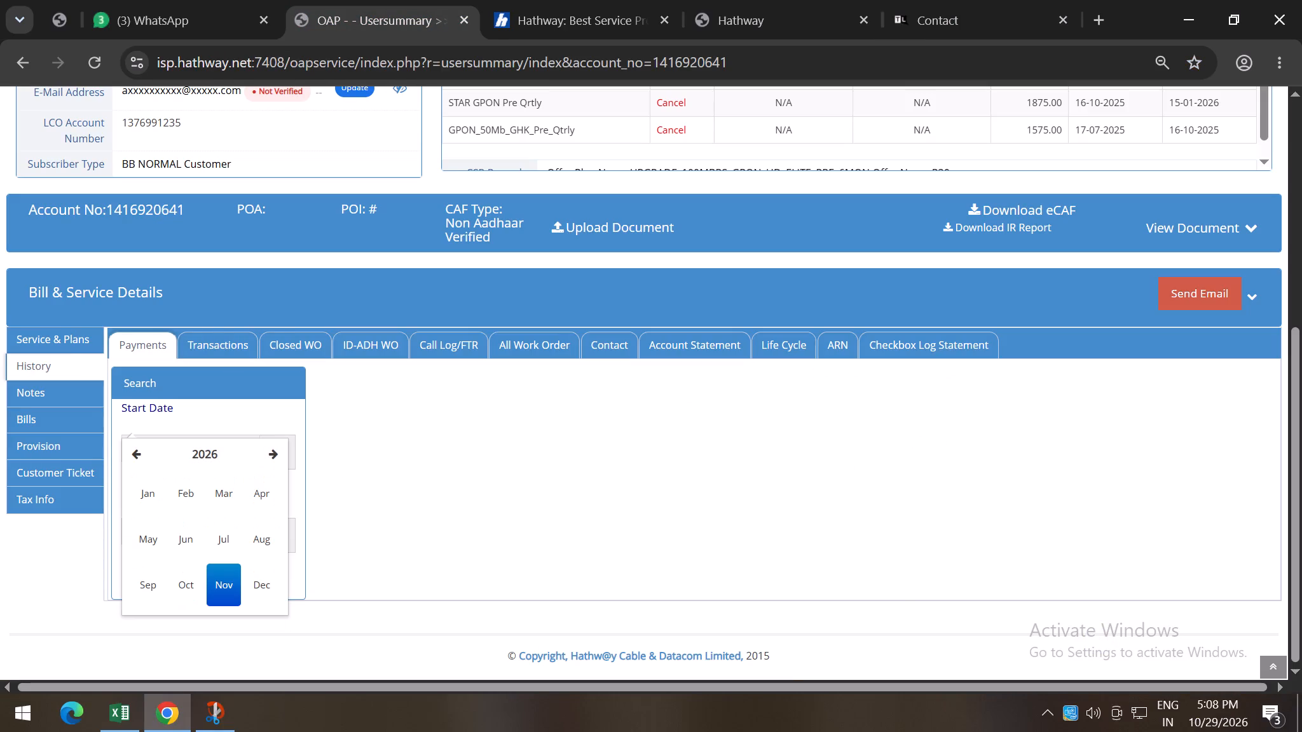
left_click(209, 443)
left_click(176, 512)
left_click(186, 549)
left_click_drag(195, 586, 196, 593)
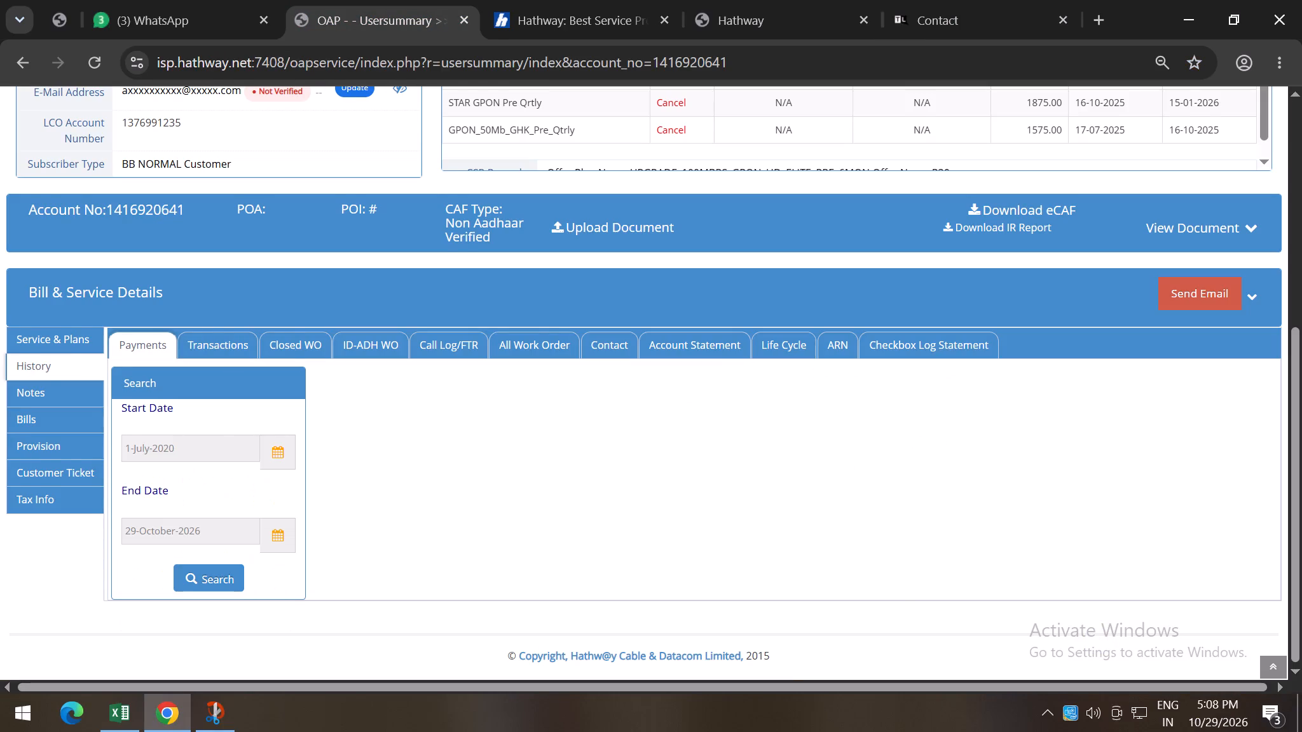
left_click(201, 588)
scroll(490, 538, "down", 7)
left_click(201, 444)
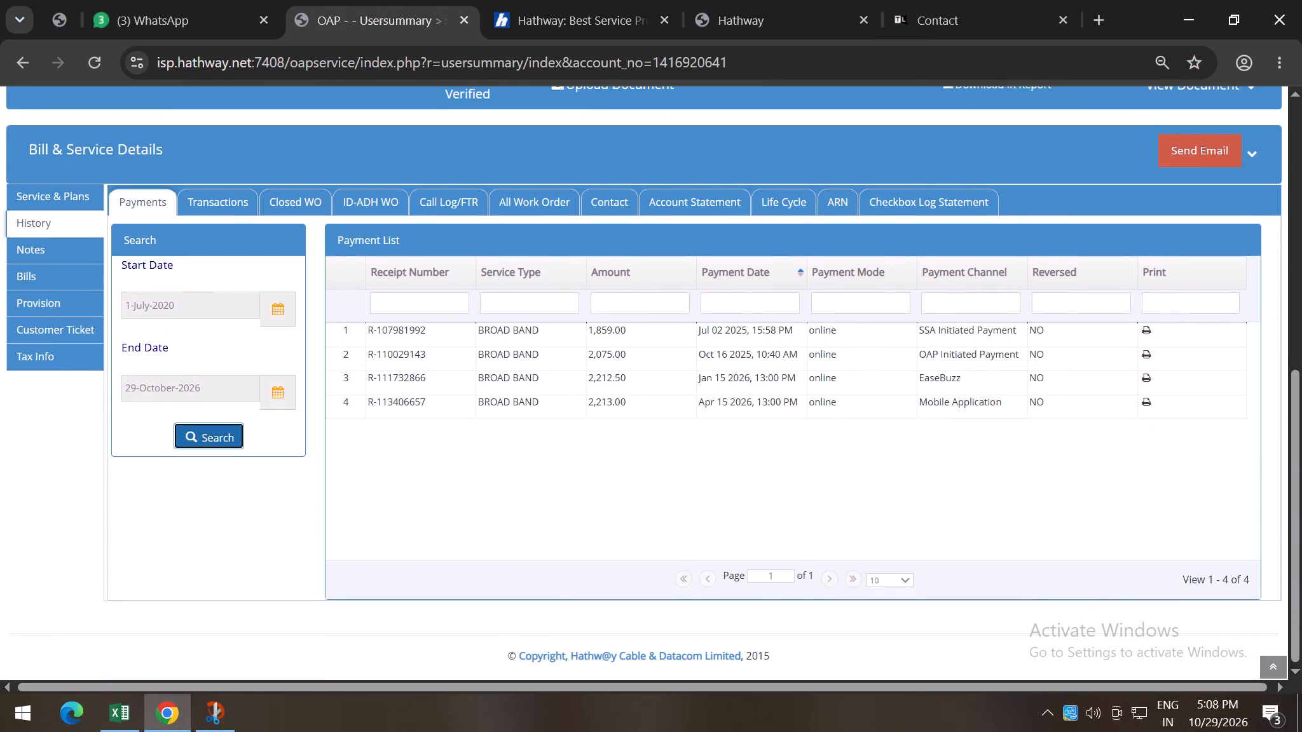
Switch to the dialpad dashboard to check the call status and callback list.
left_click(943, 18)
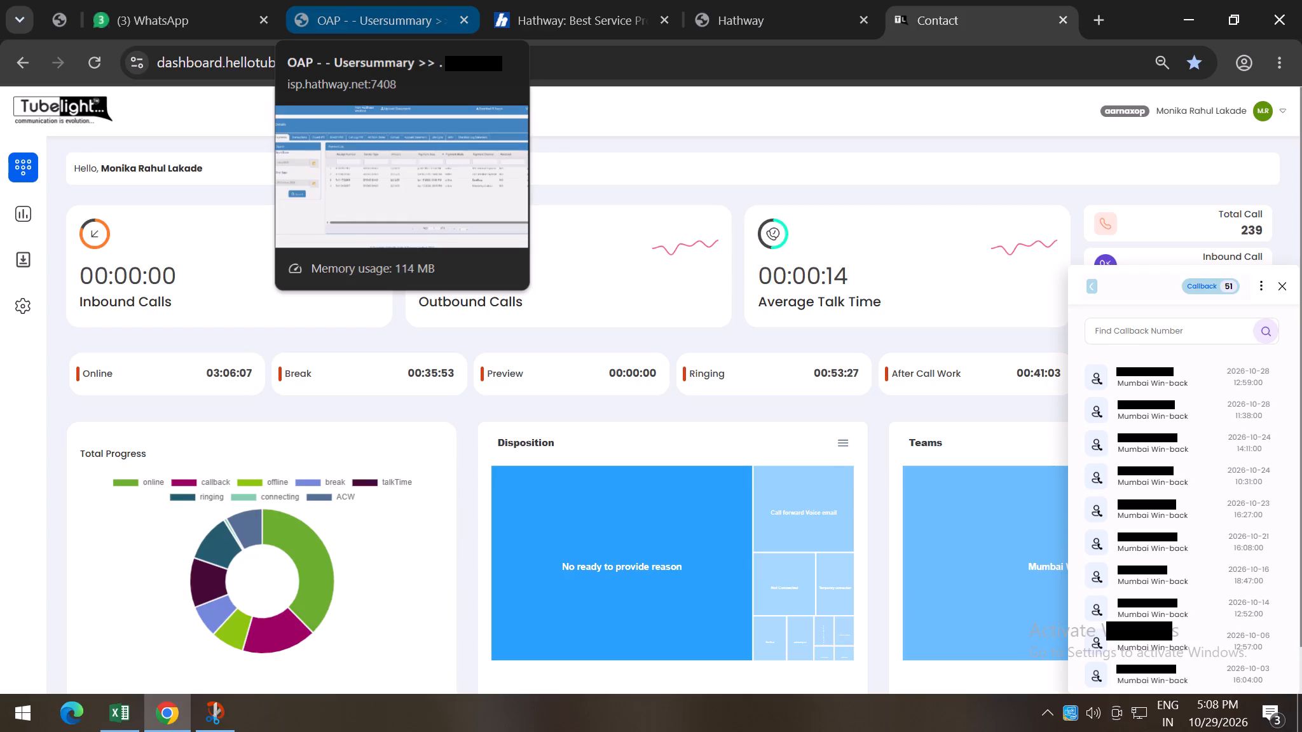
Return to the customer's account summary and reveal the masked mobile number and e-mail address in Service Details.
left_click(373, 0)
scroll(752, 196, "up", 2)
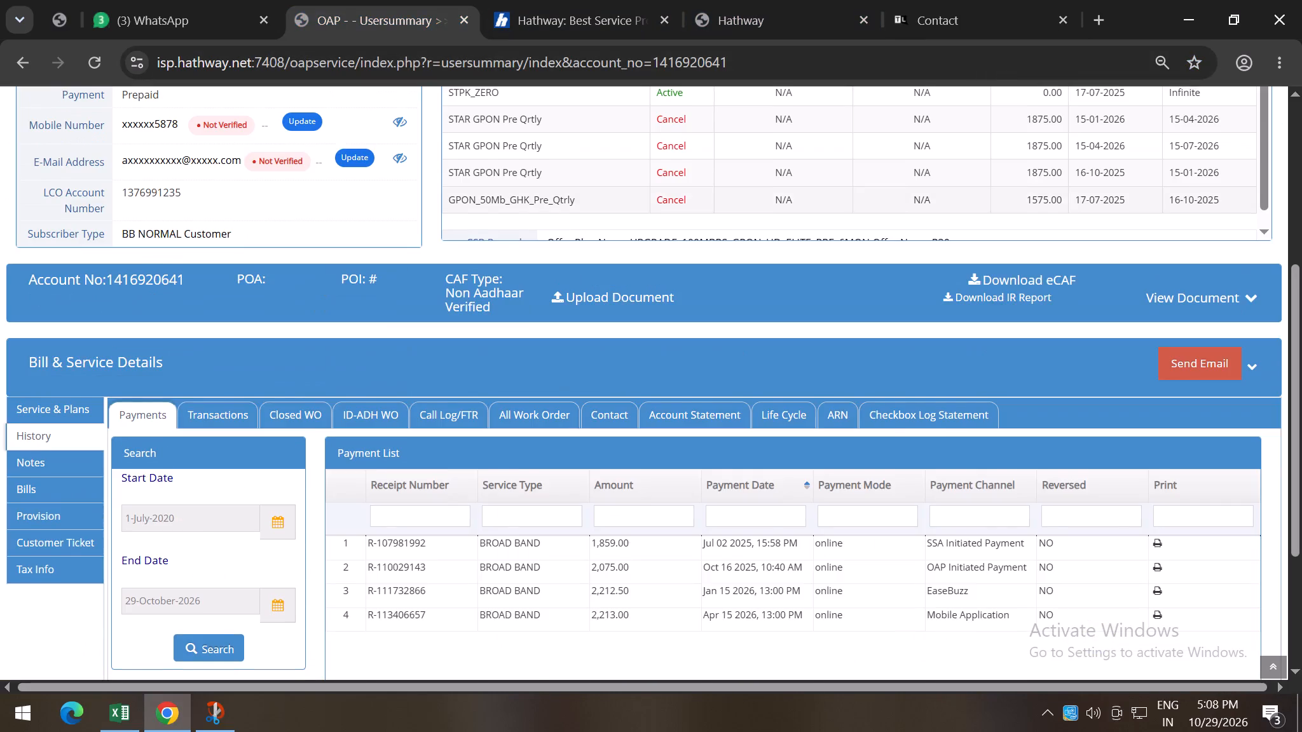
scroll(760, 207, "up", 1)
left_click(408, 215)
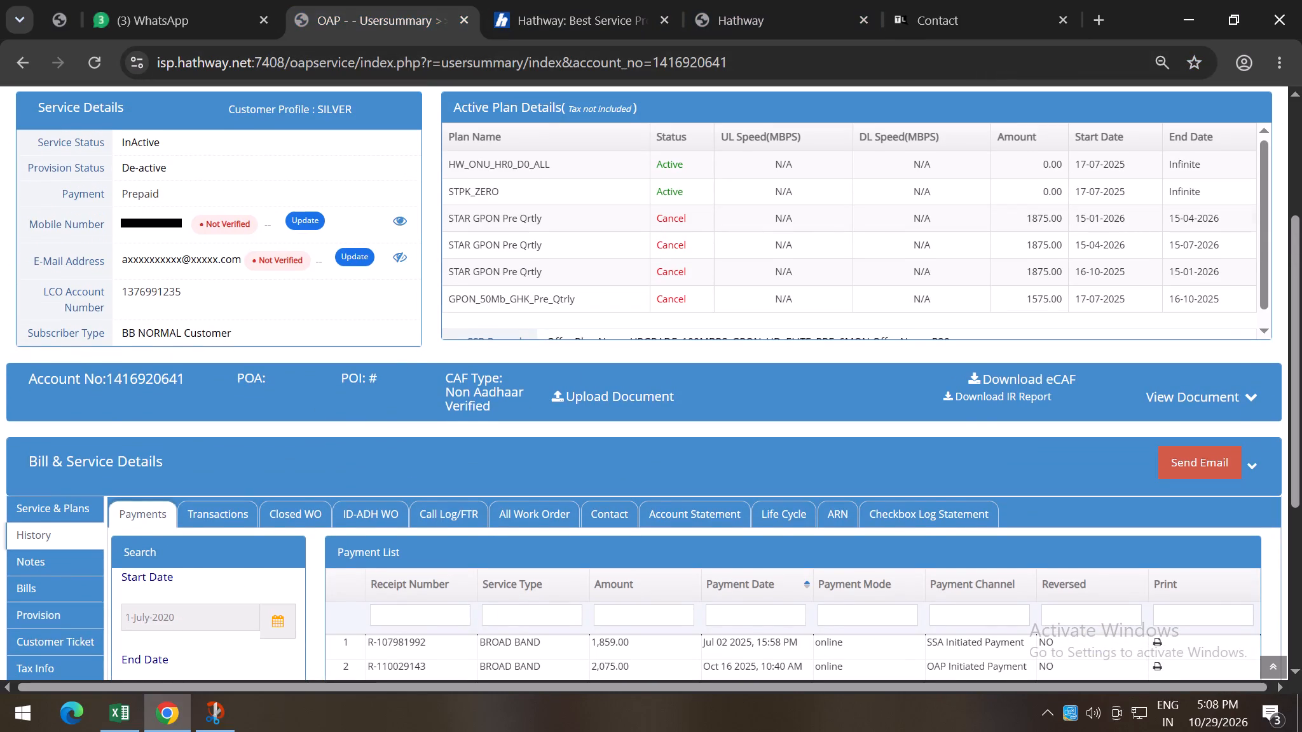
left_click(402, 257)
left_click(402, 257)
left_click(402, 257)
left_click(402, 215)
left_click(403, 221)
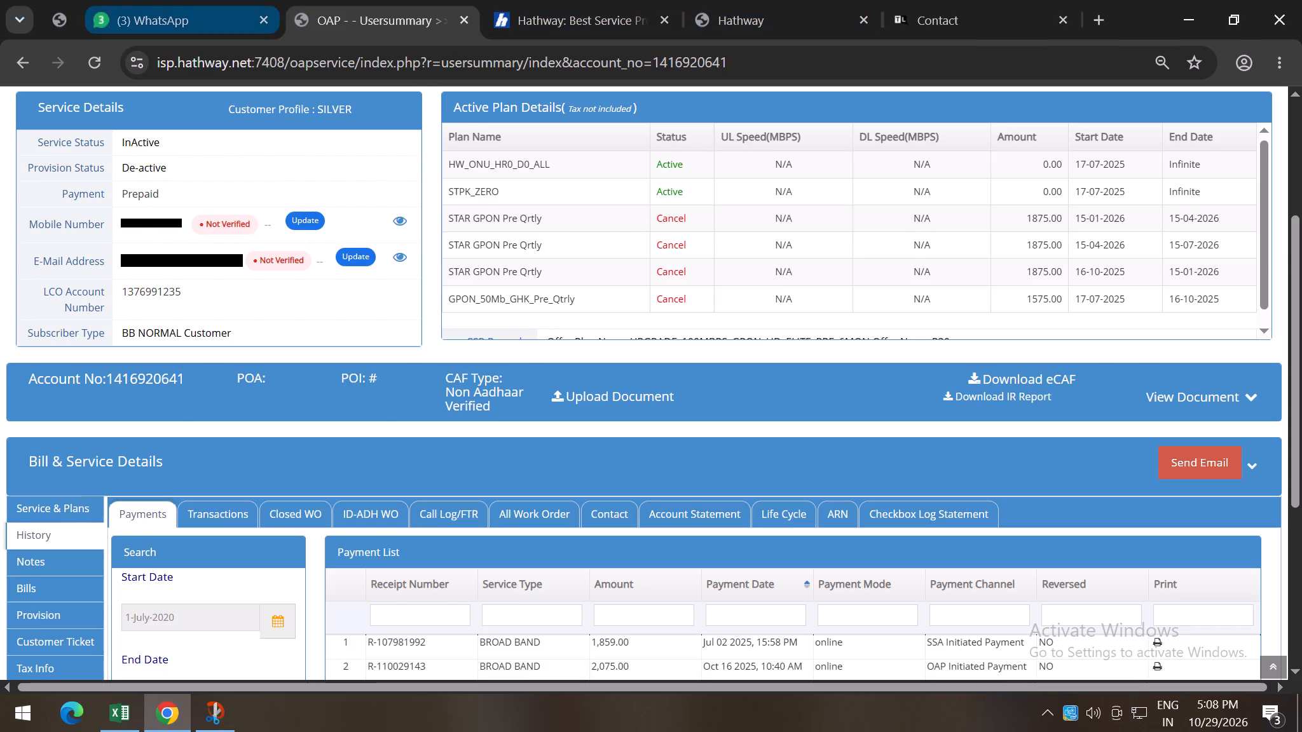
Rerun the account's payment history search for 1 July 2020 to 29 October 2026.
scroll(240, 372, "down", 4)
left_click(226, 426)
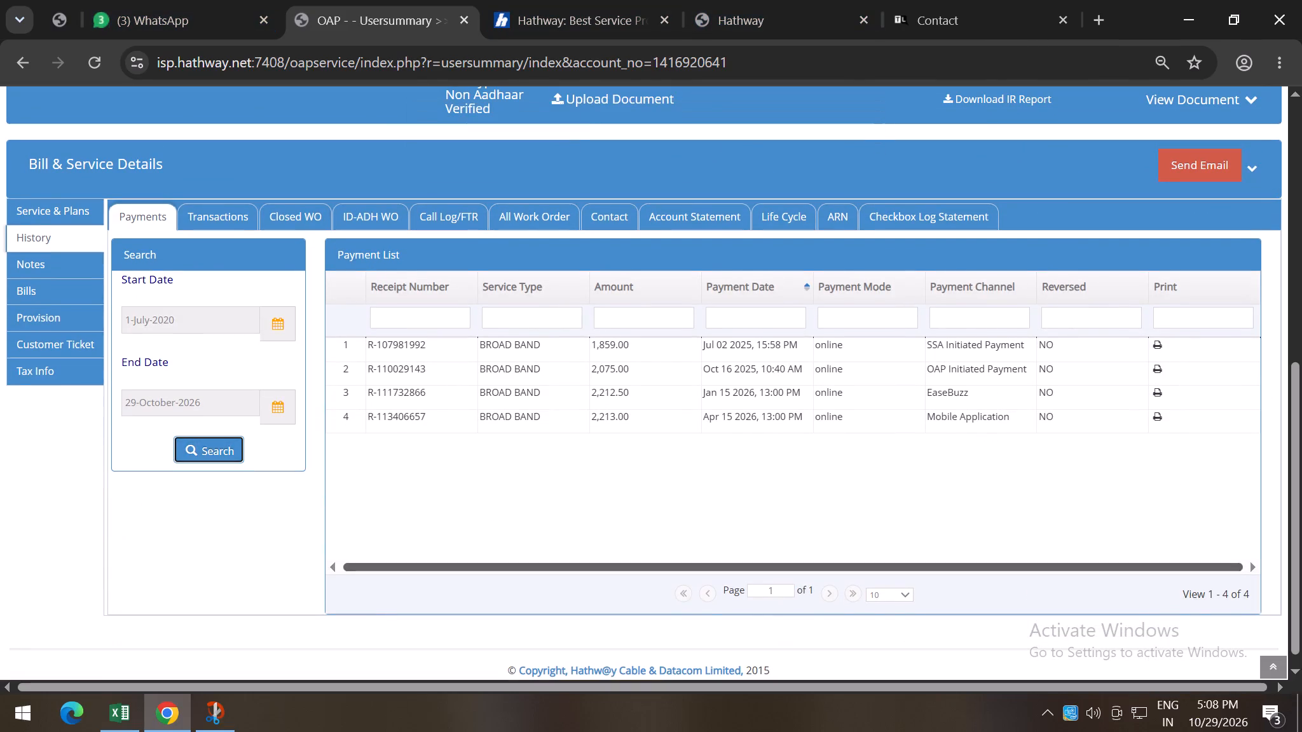
Return from the payment history to the account's Service Details and Active Plan Details for review.
double_click(854, 591)
scroll(493, 408, "up", 4)
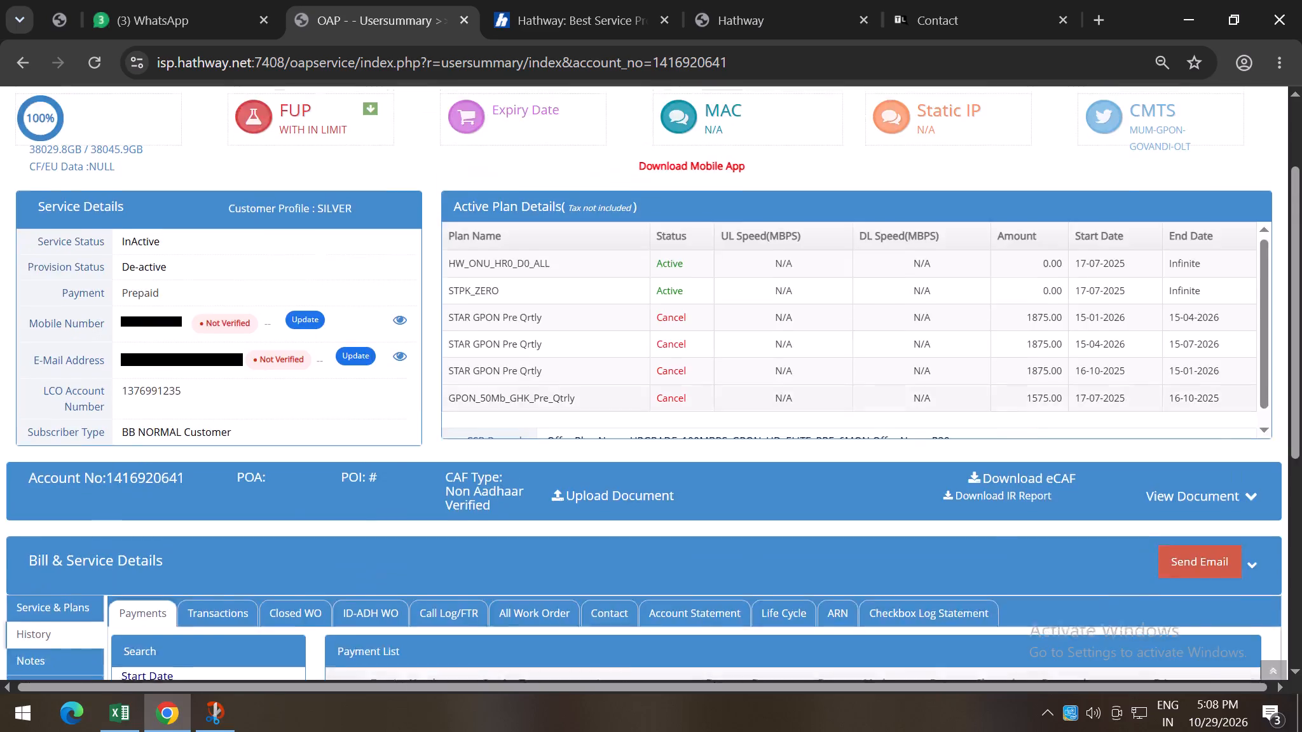
scroll(493, 408, "up", 1)
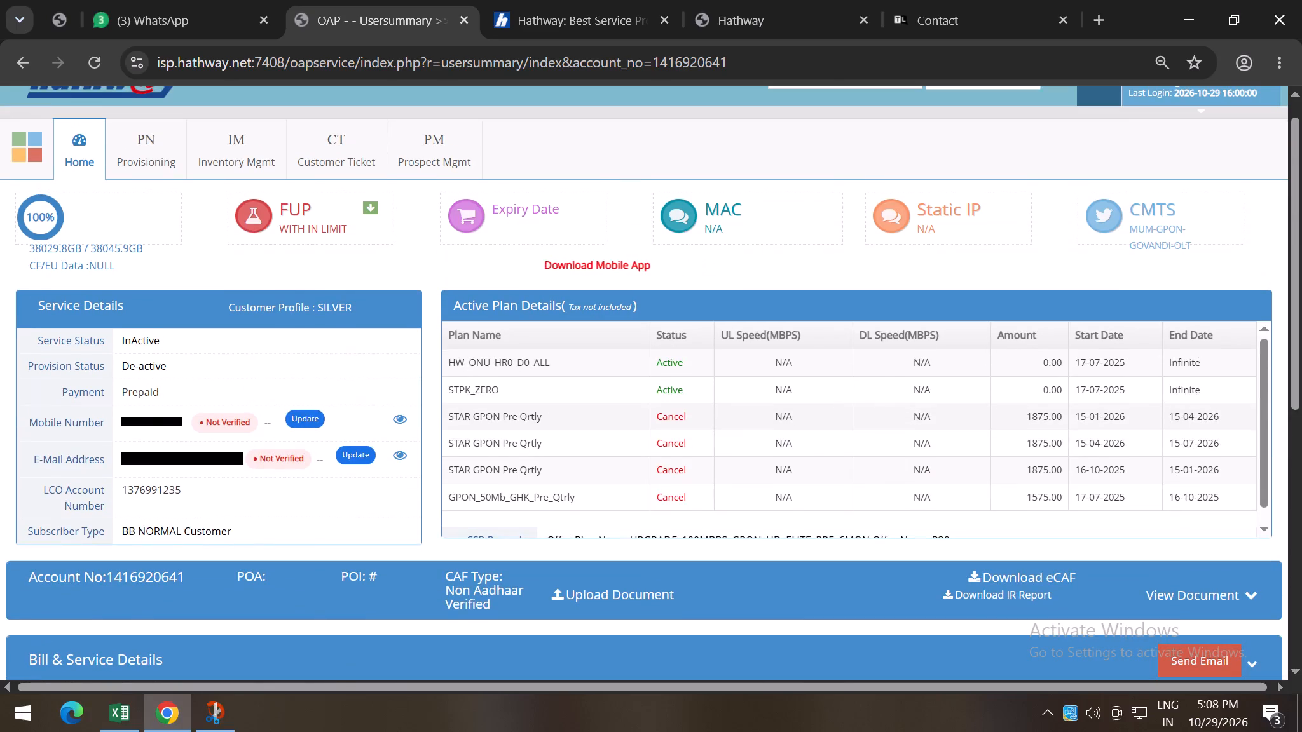
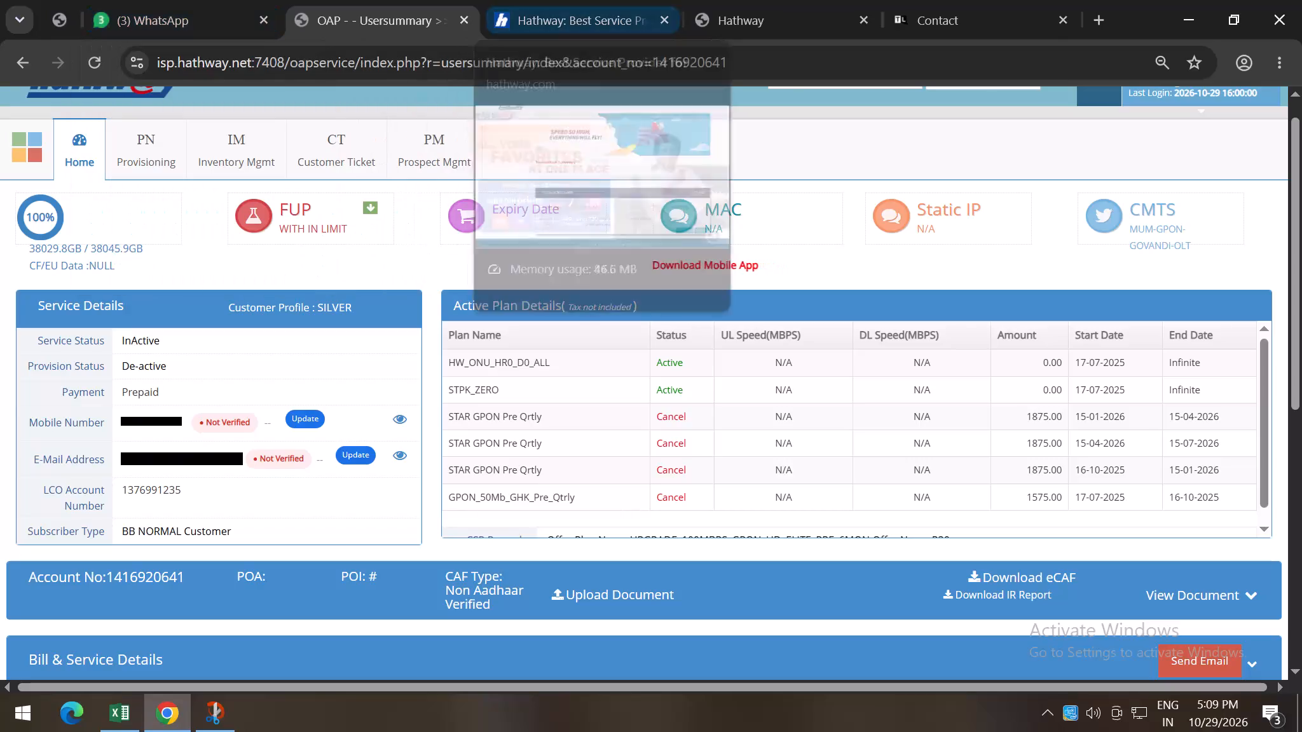
Toggle the masking of the customer's mobile number and e-mail address in Service Details to view both contact details.
double_click(397, 423)
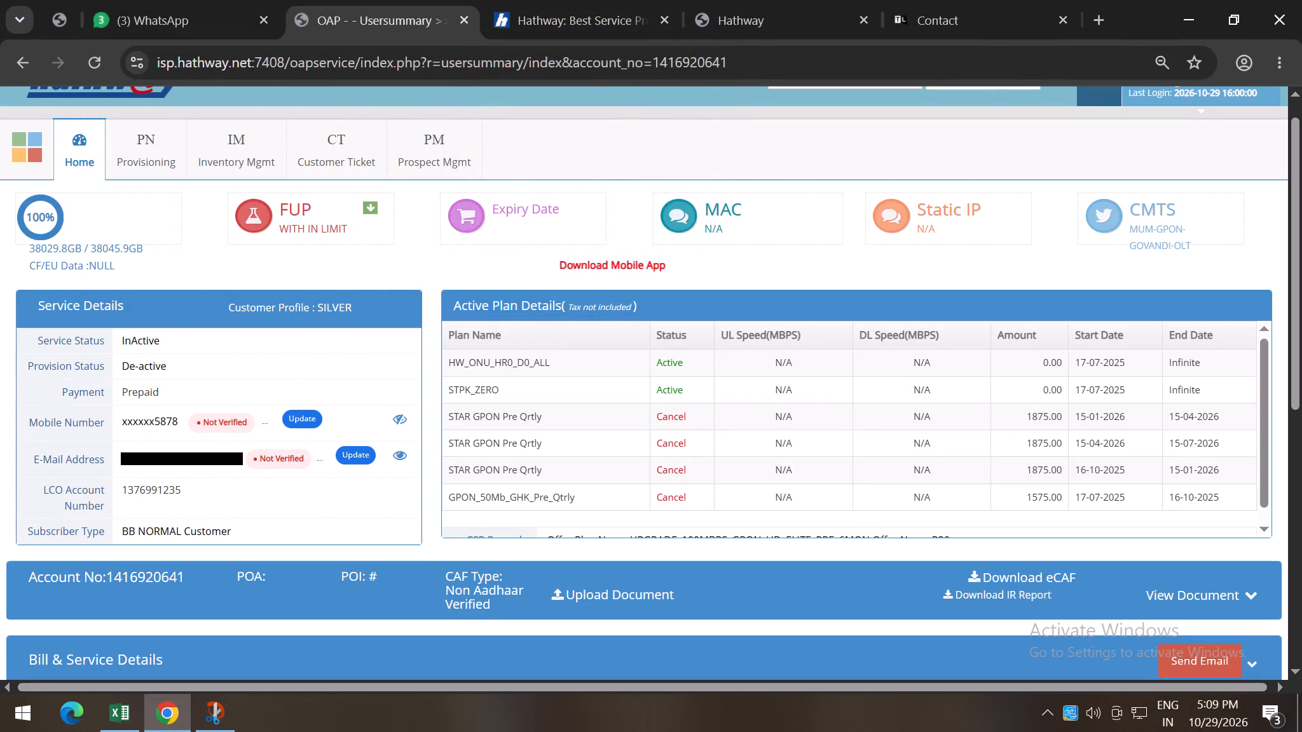
double_click(404, 459)
Rerun the account's payment history search for 1 July 2020 to 29 October 2026.
scroll(249, 587, "down", 3)
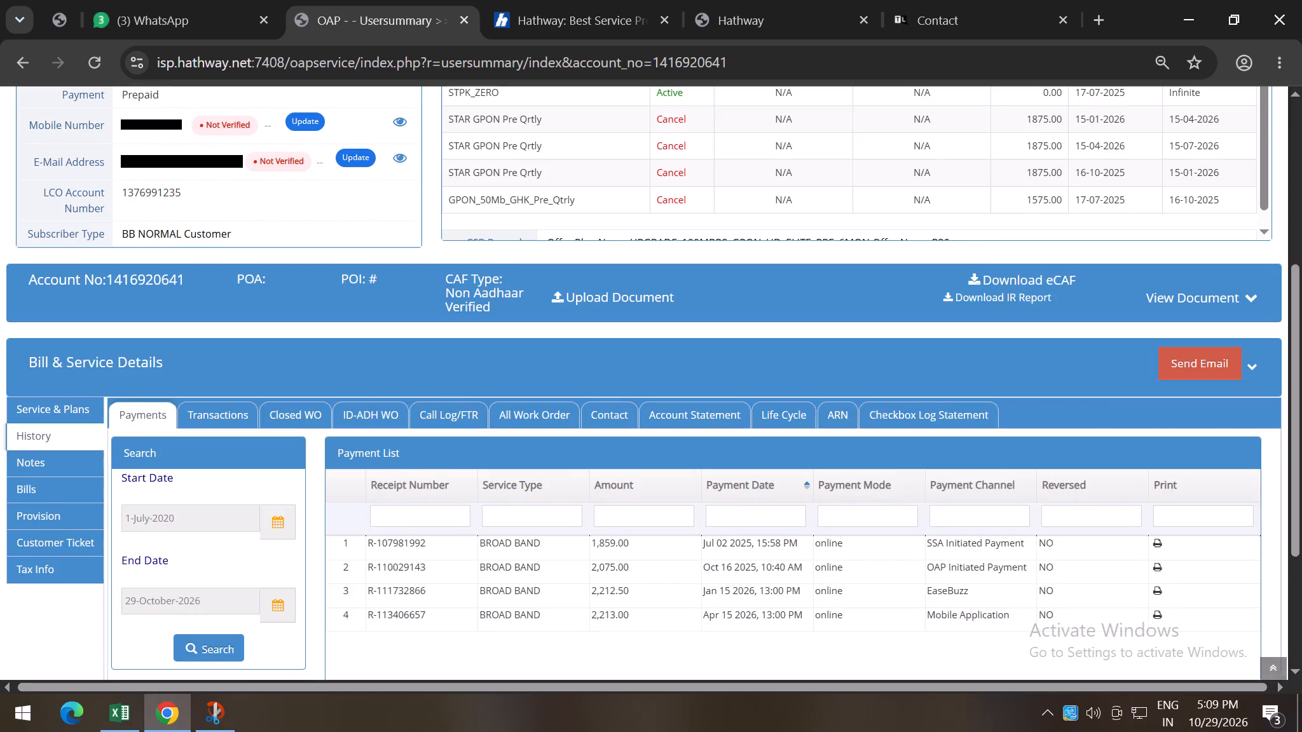
scroll(250, 594, "down", 4)
left_click(199, 444)
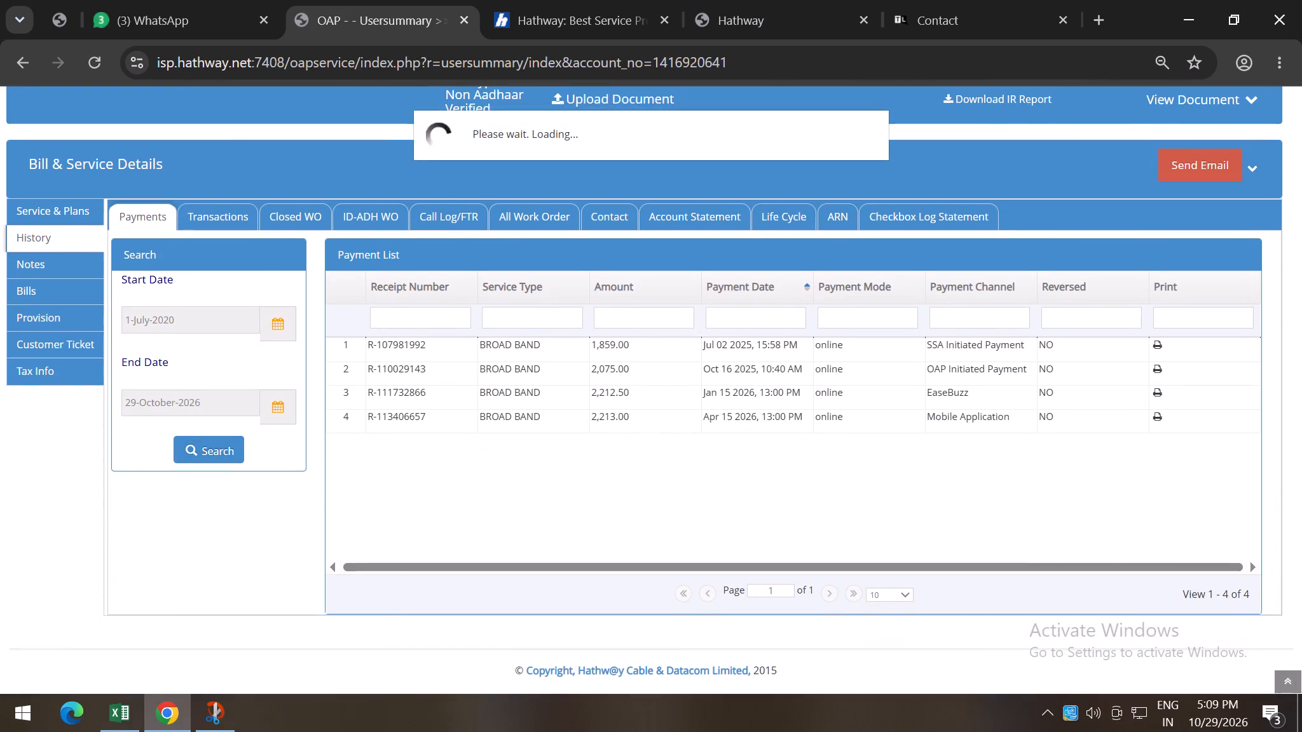
Switch to the Tubelight dialpad dashboard and show the callback list.
left_click(947, 0)
left_click(1090, 289)
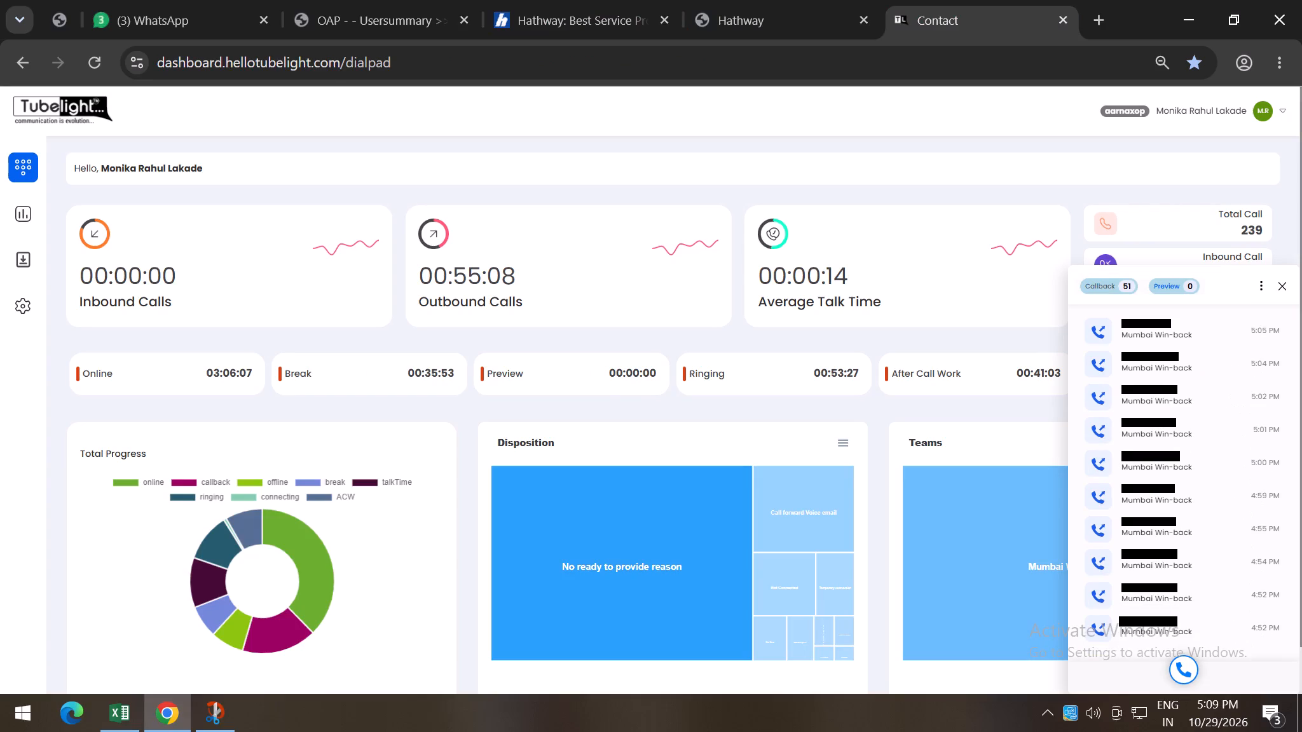
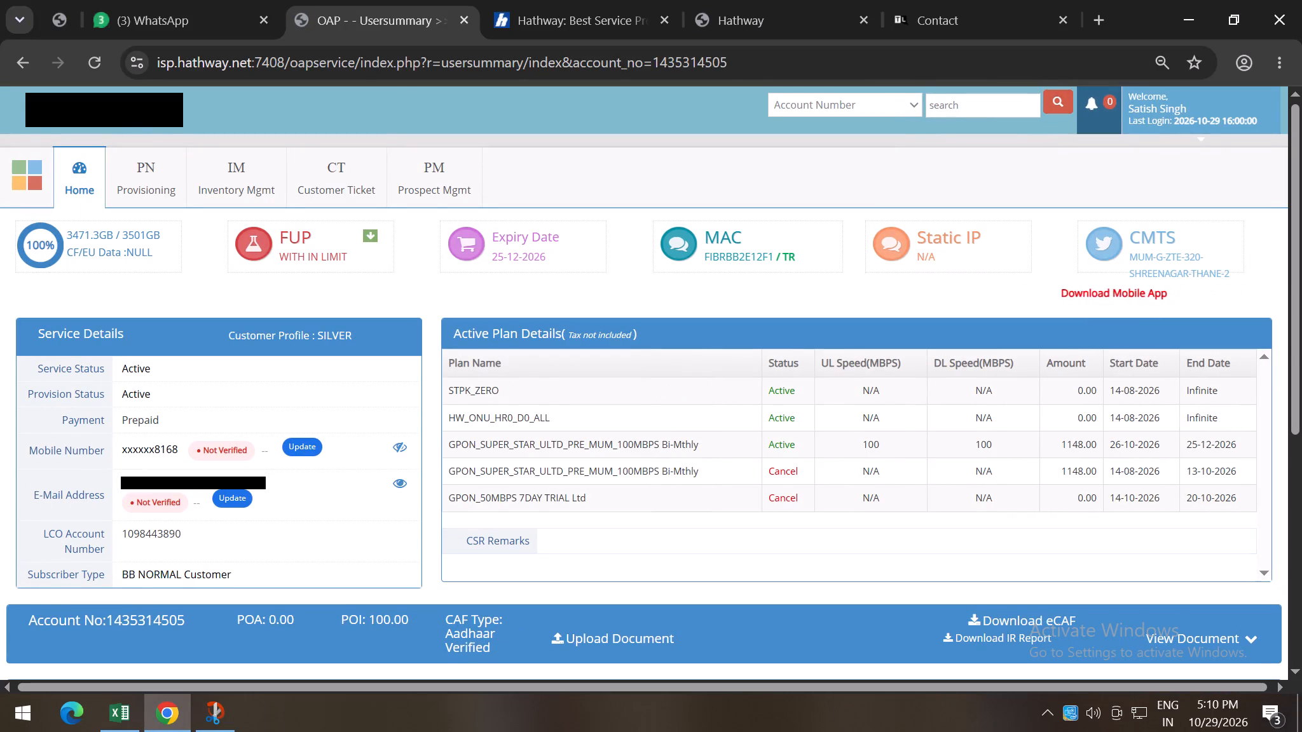
Reveal the masked mobile number in the customer's Service Details.
left_click(395, 449)
Open the account's payment history search under Bill & Service Details.
scroll(123, 602, "down", 4)
left_click(75, 388)
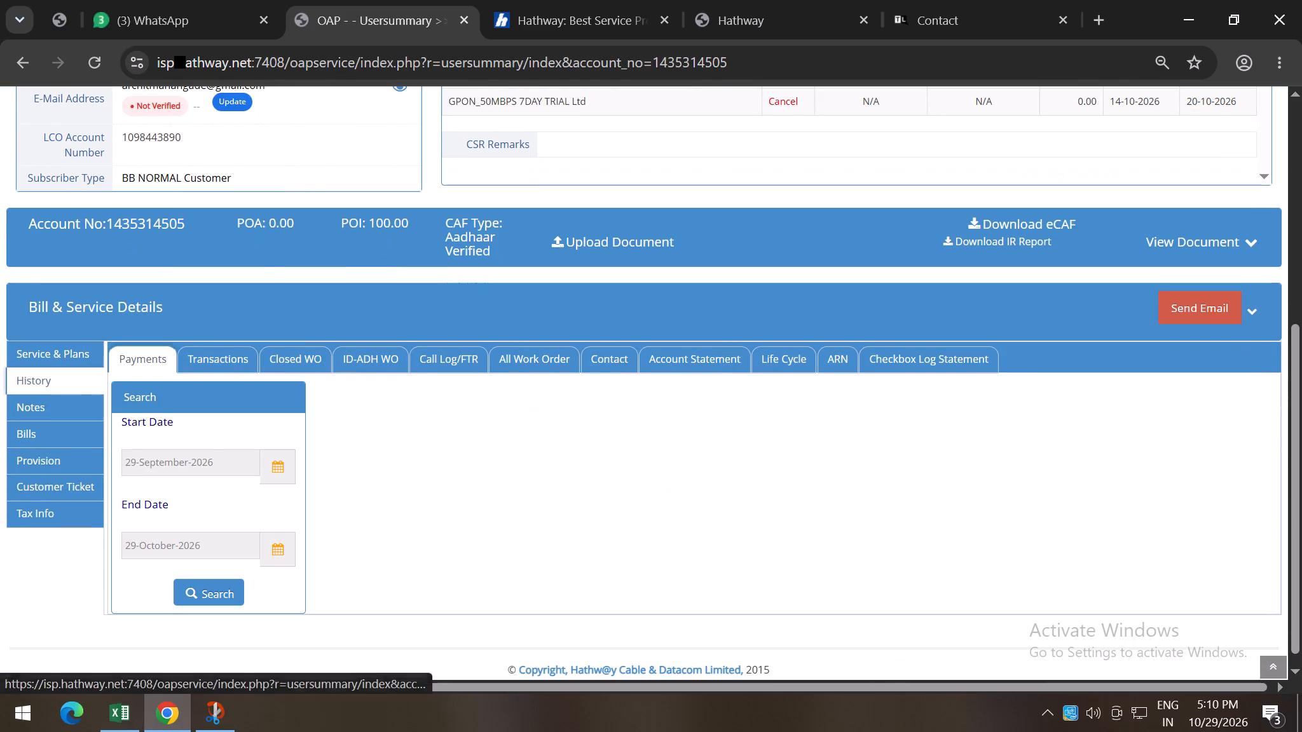
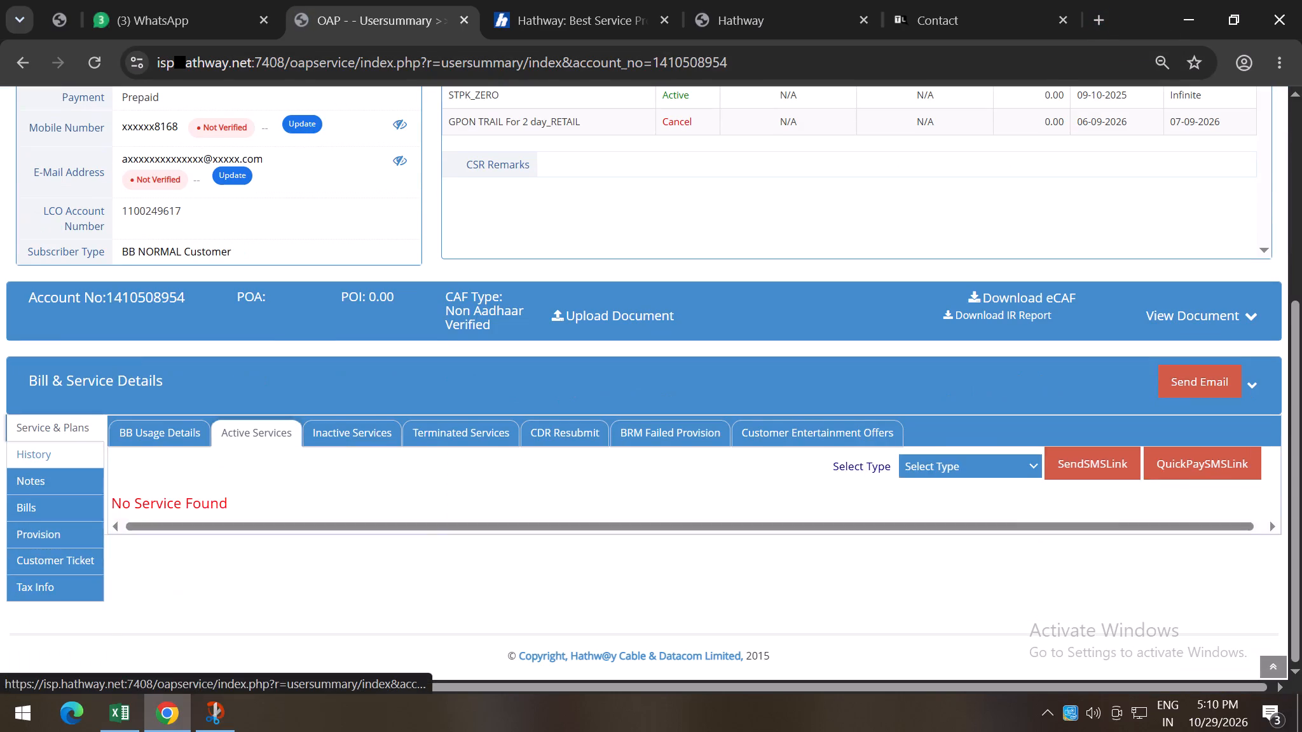
Open the account's payment history and search payments from 29 September 2026 to 29 October 2026, repeating the search once.
left_click(67, 455)
left_click(182, 651)
left_click(192, 660)
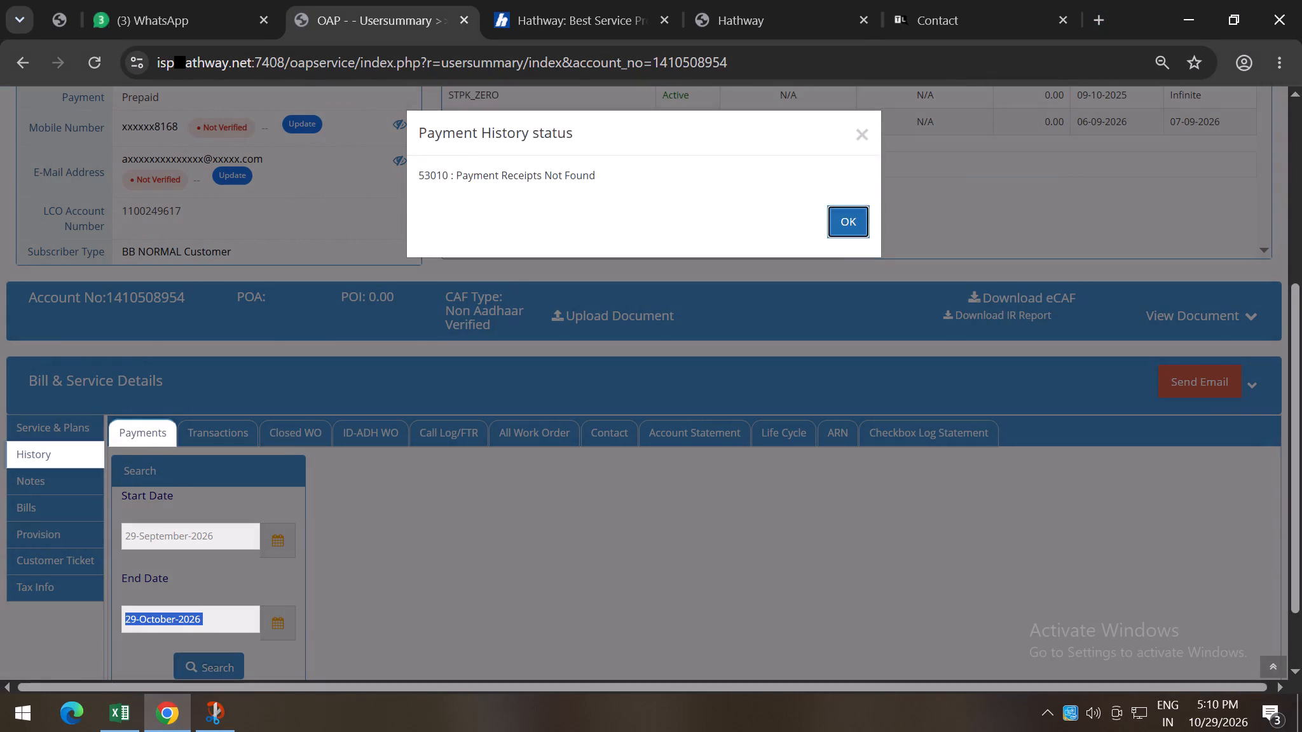
left_click(866, 223)
left_click(221, 665)
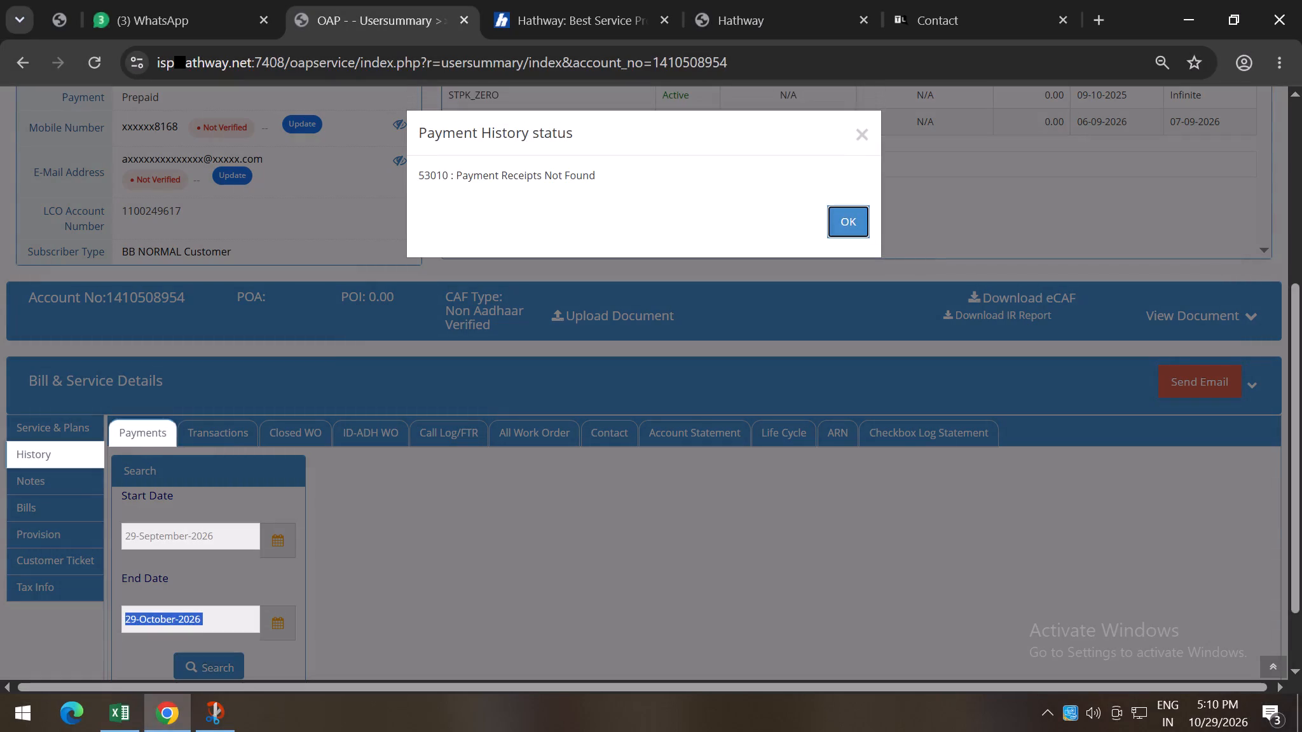
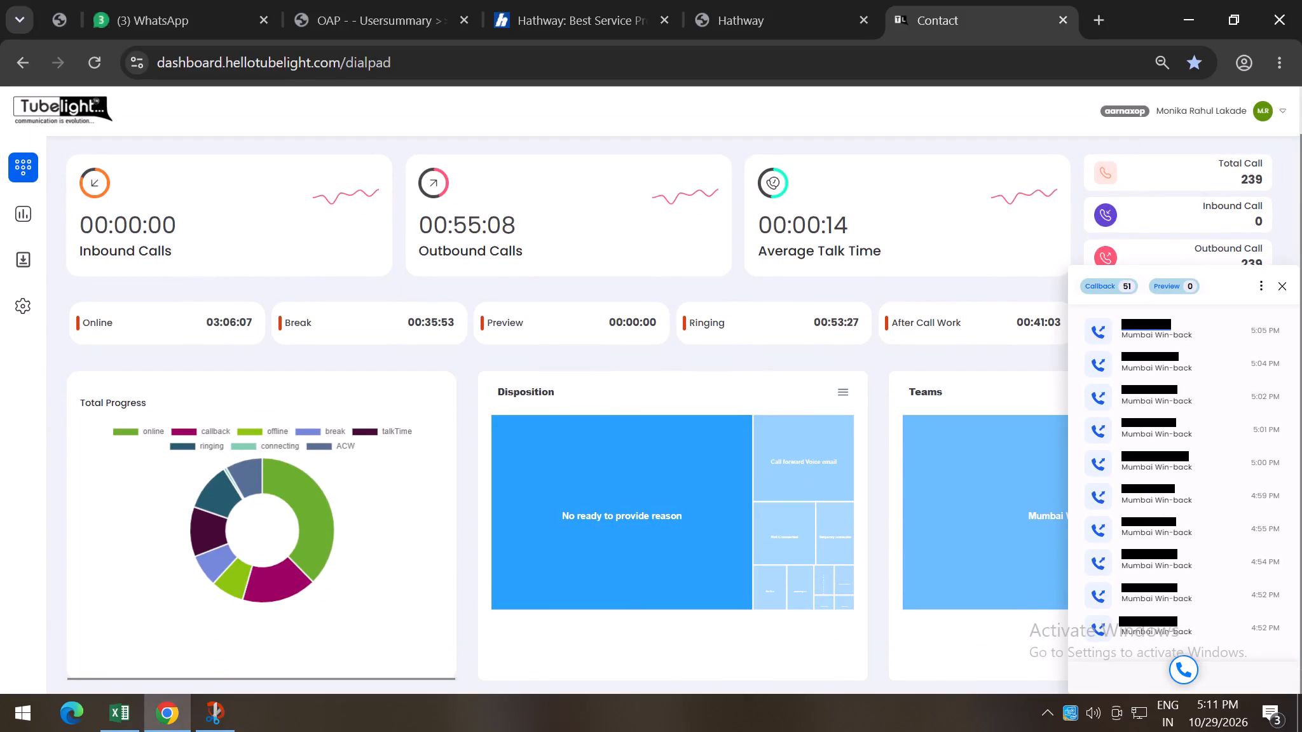
Switch to the October data workbook in Excel, enter "ringing" in column DI of row 16, and save the workbook.
left_click(1145, 315)
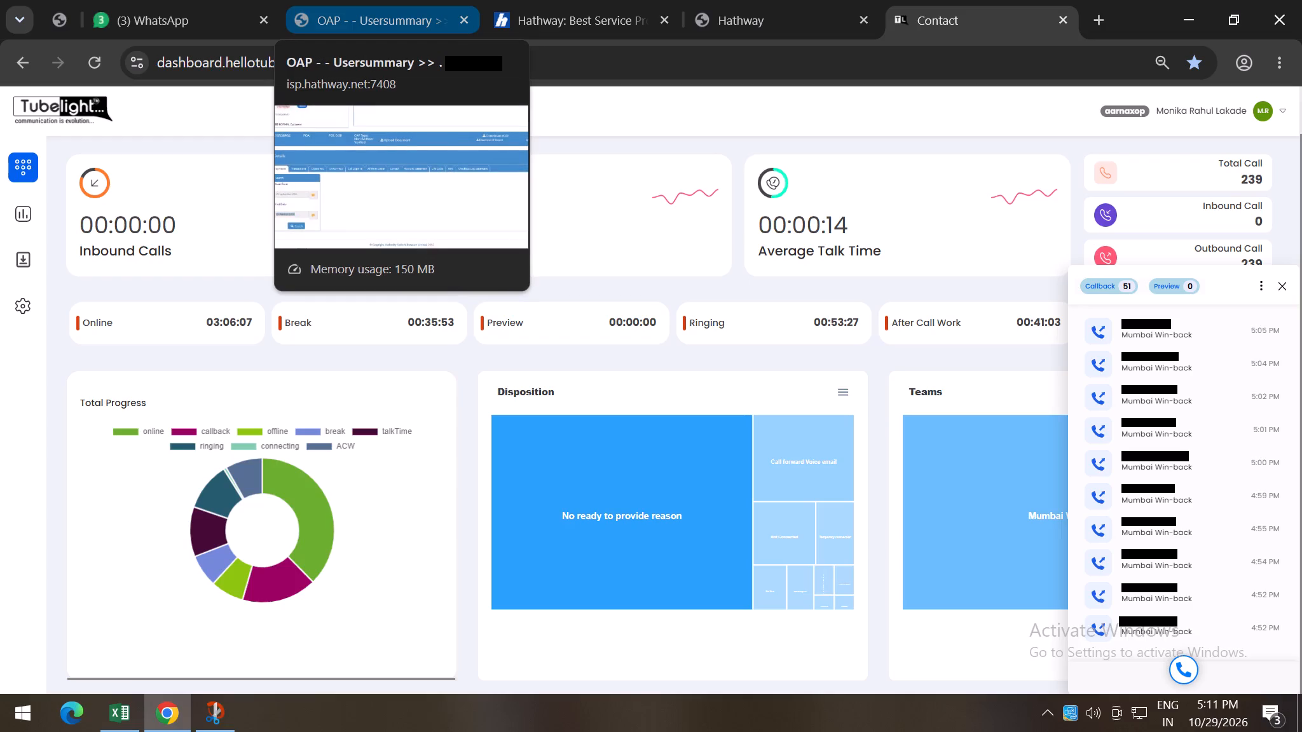
left_click(129, 715)
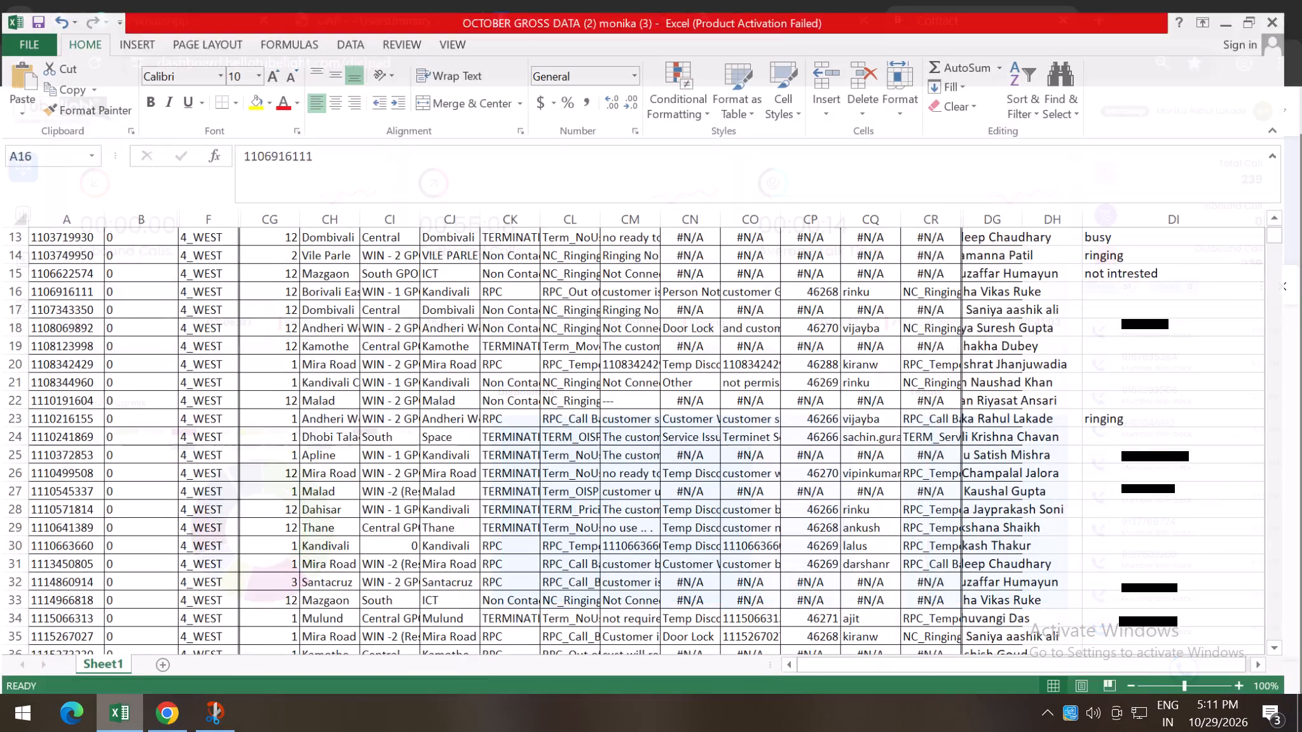
left_click(1123, 294)
left_click(1124, 284)
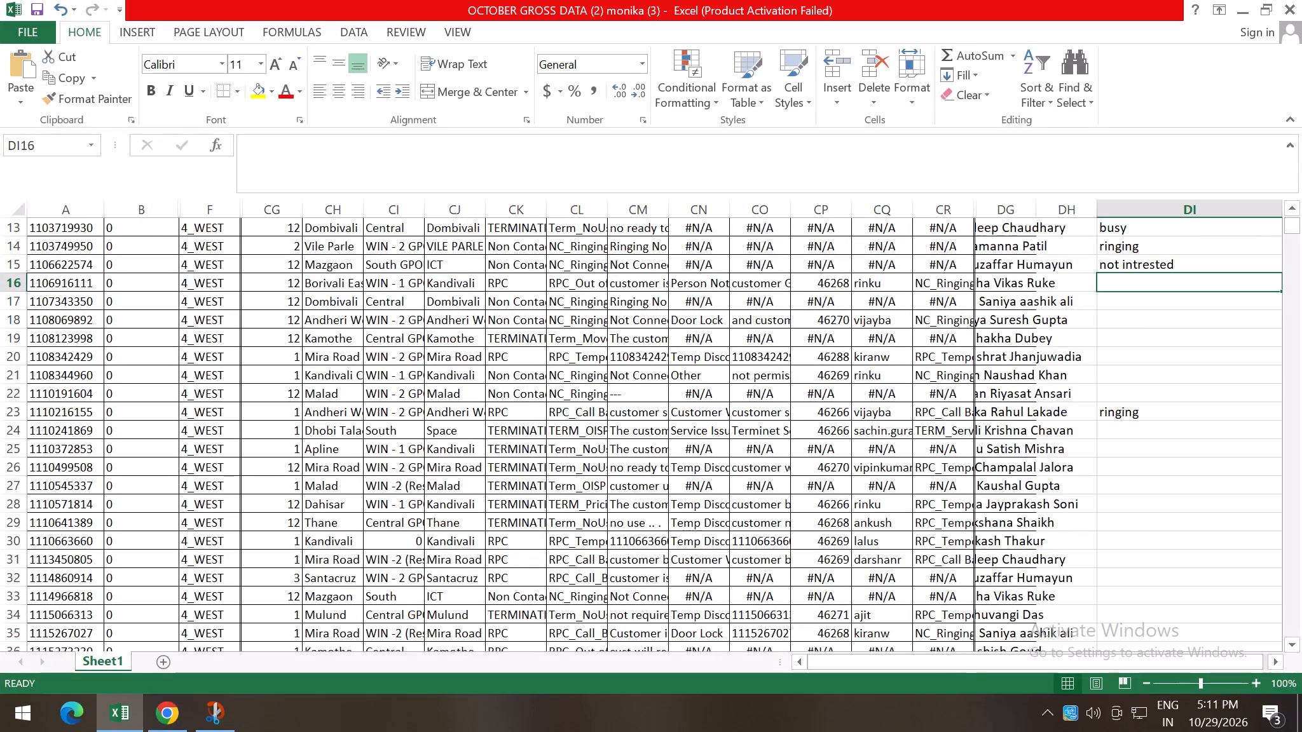
key("r")
type("ing")
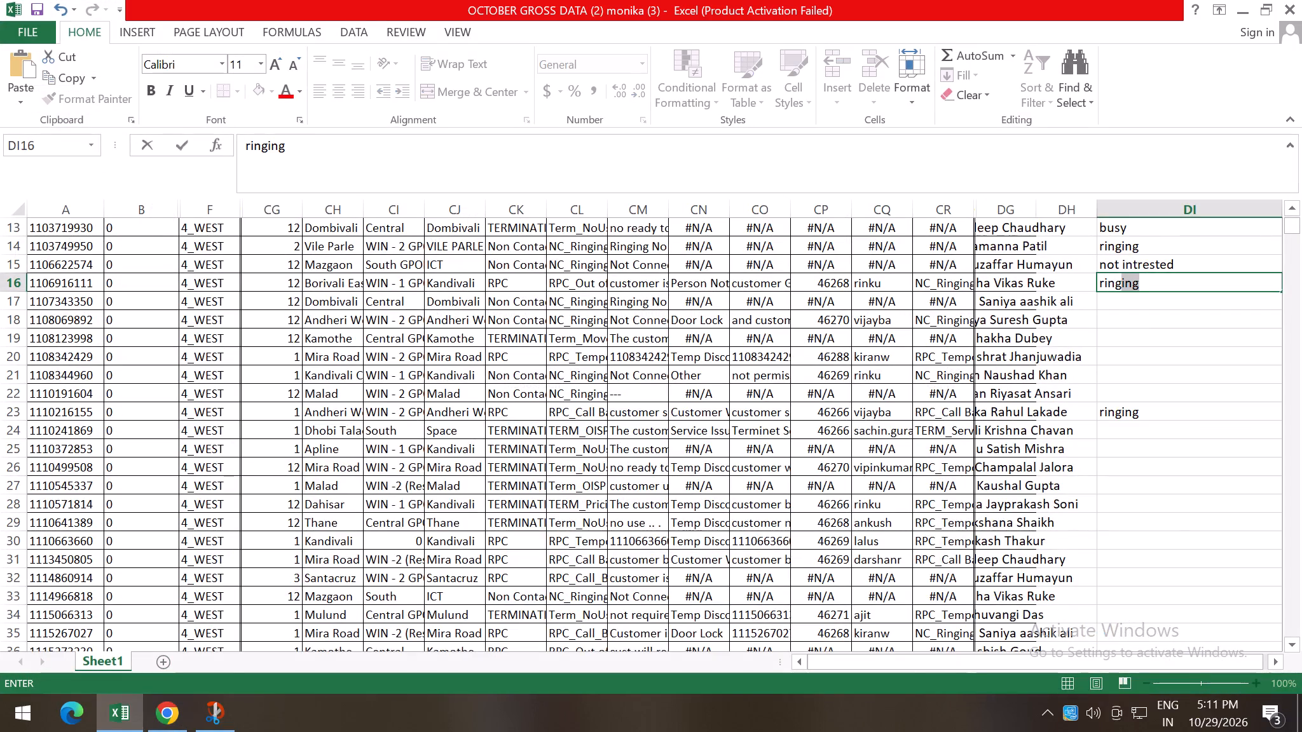
left_click(1126, 306)
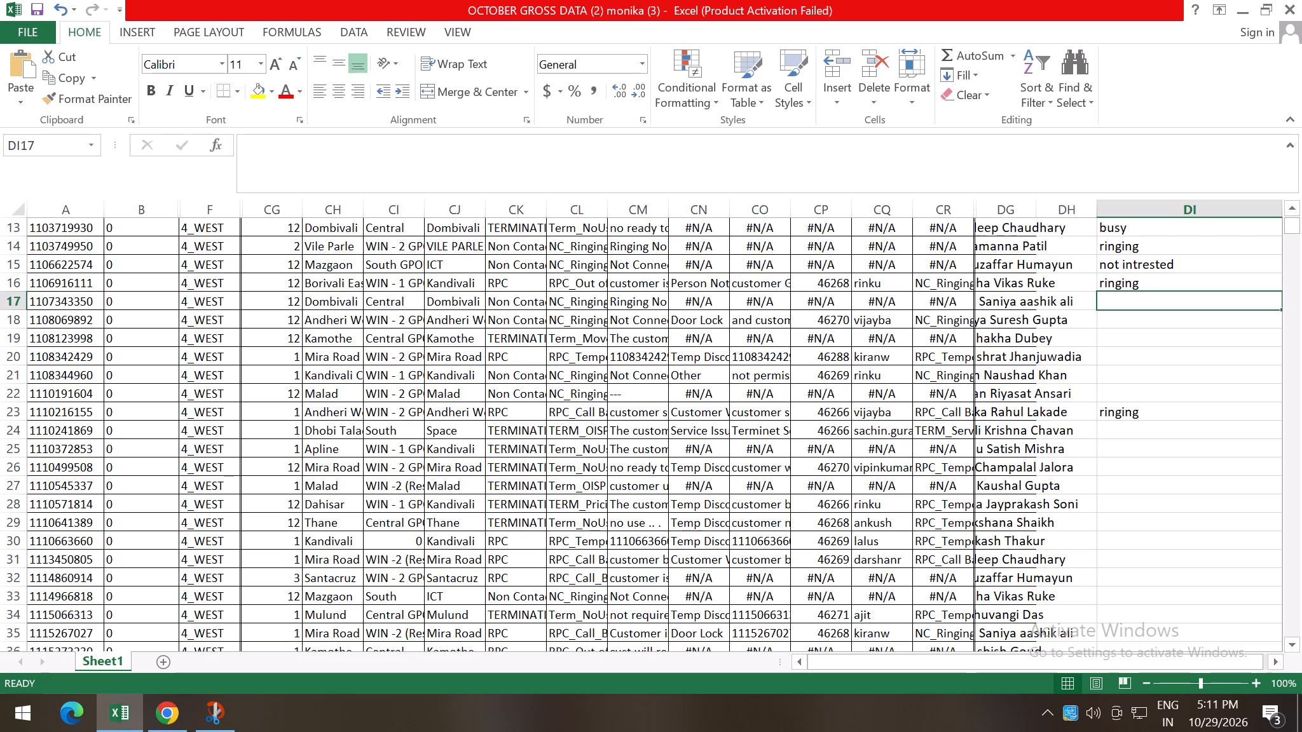
key("ctrl+s")
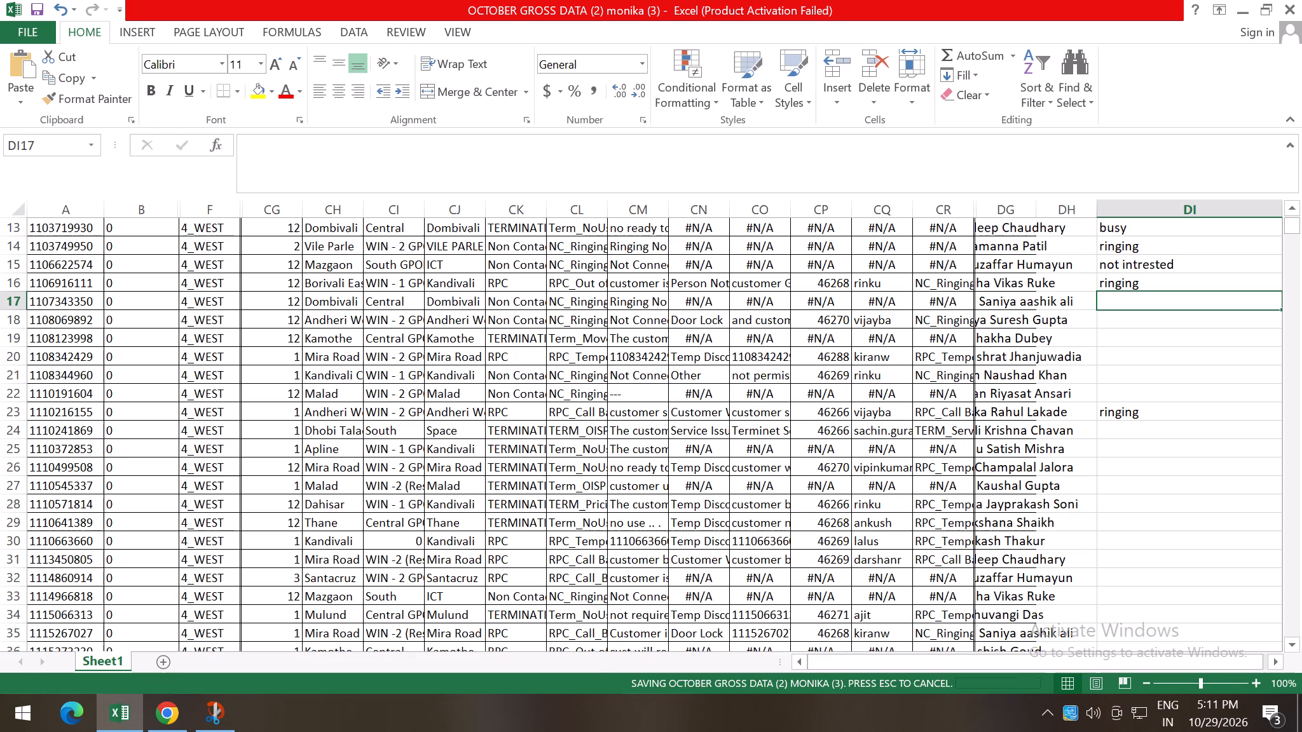
Copy the account number from row 17 of the sheet and look up that account in the browser's OAP user summary.
left_click(62, 297)
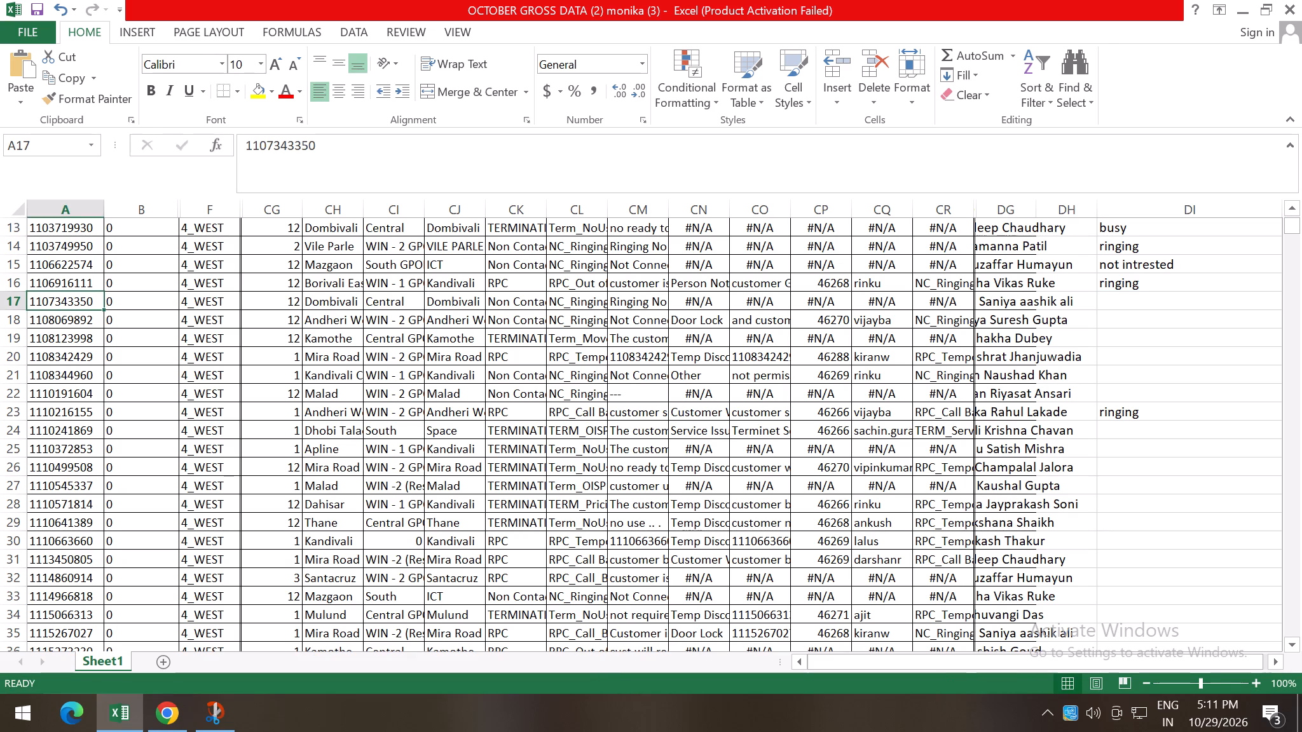
key("ctrl+c")
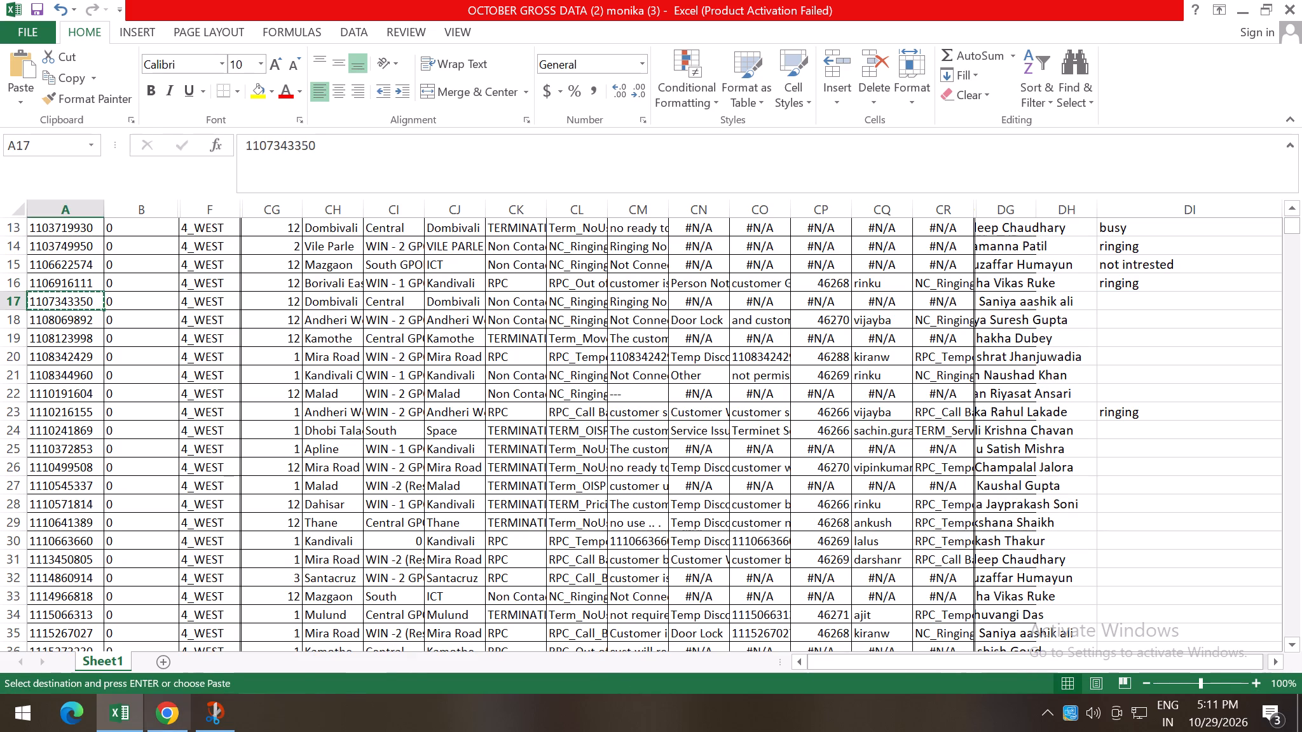
left_click(160, 708)
left_click(464, 0)
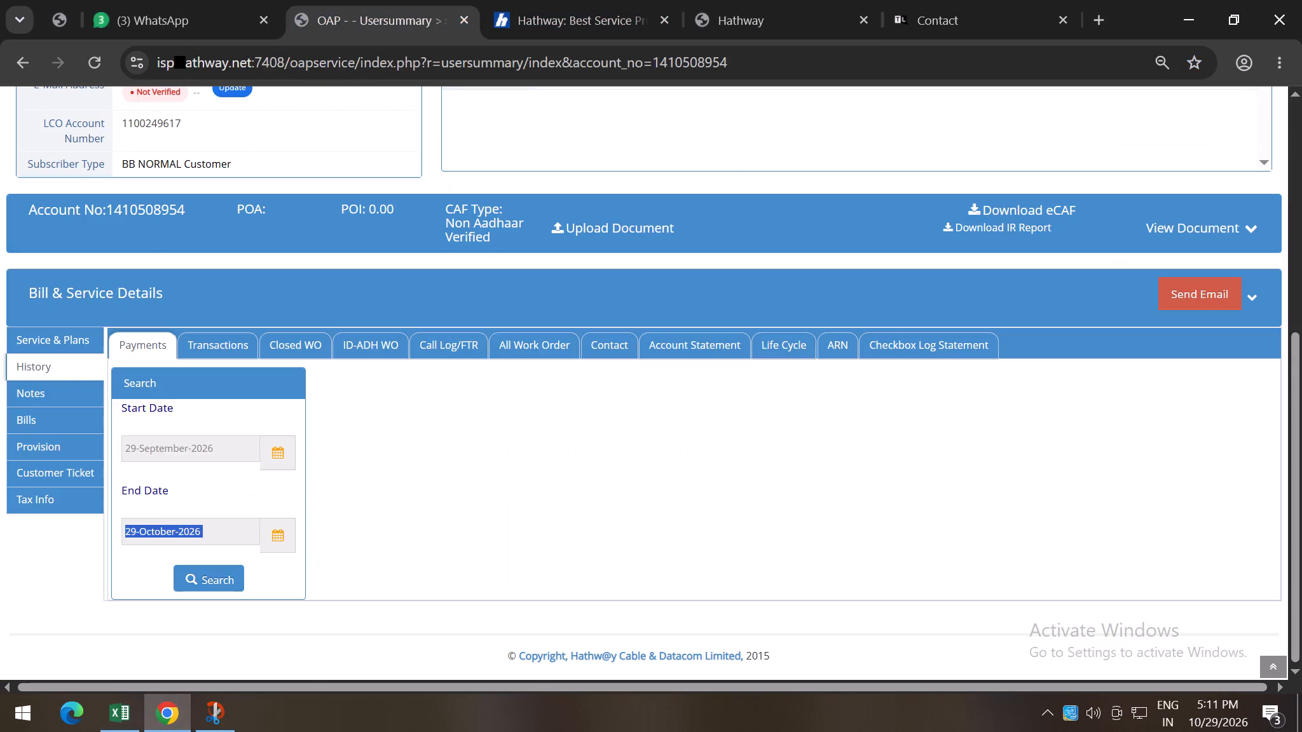
scroll(716, 194, "up", 8)
left_click(958, 113)
right_click(958, 113)
right_click(958, 113)
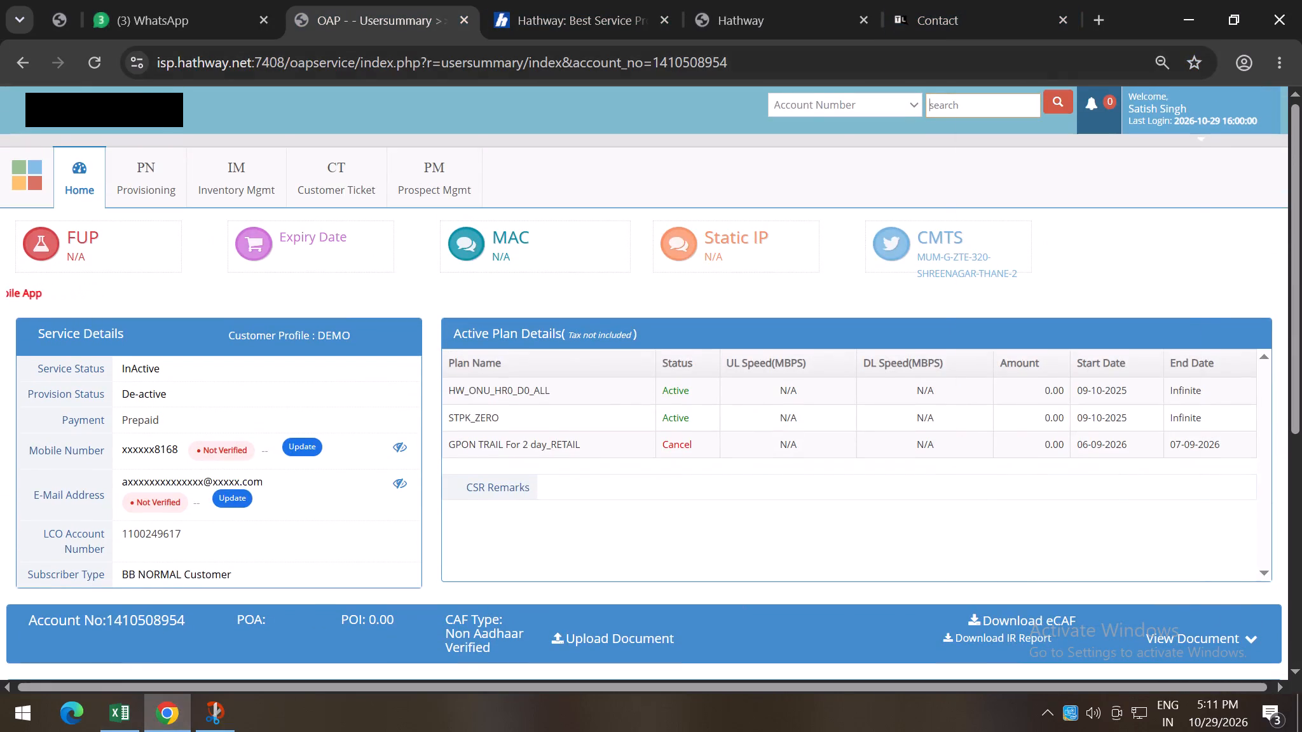
left_click(1006, 346)
left_click(1062, 107)
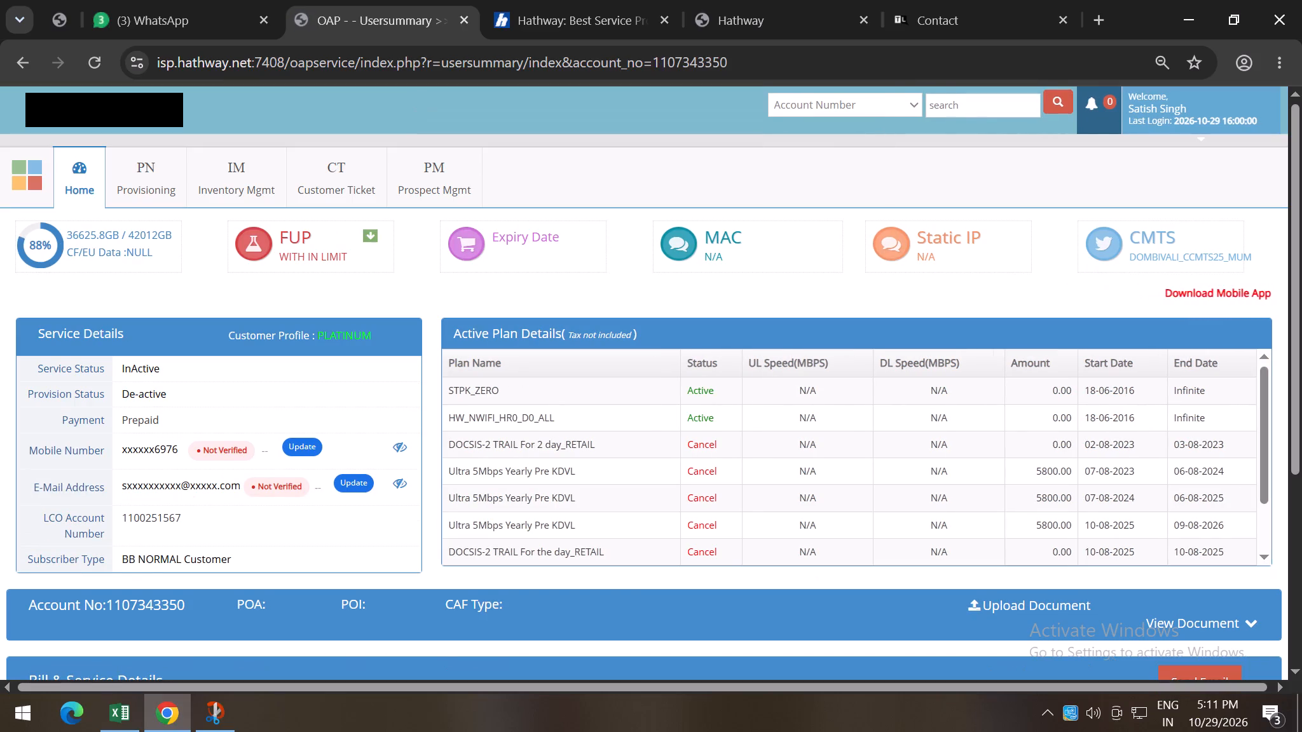
Reveal the customer's masked mobile number in Service Details and copy it.
left_click(396, 444)
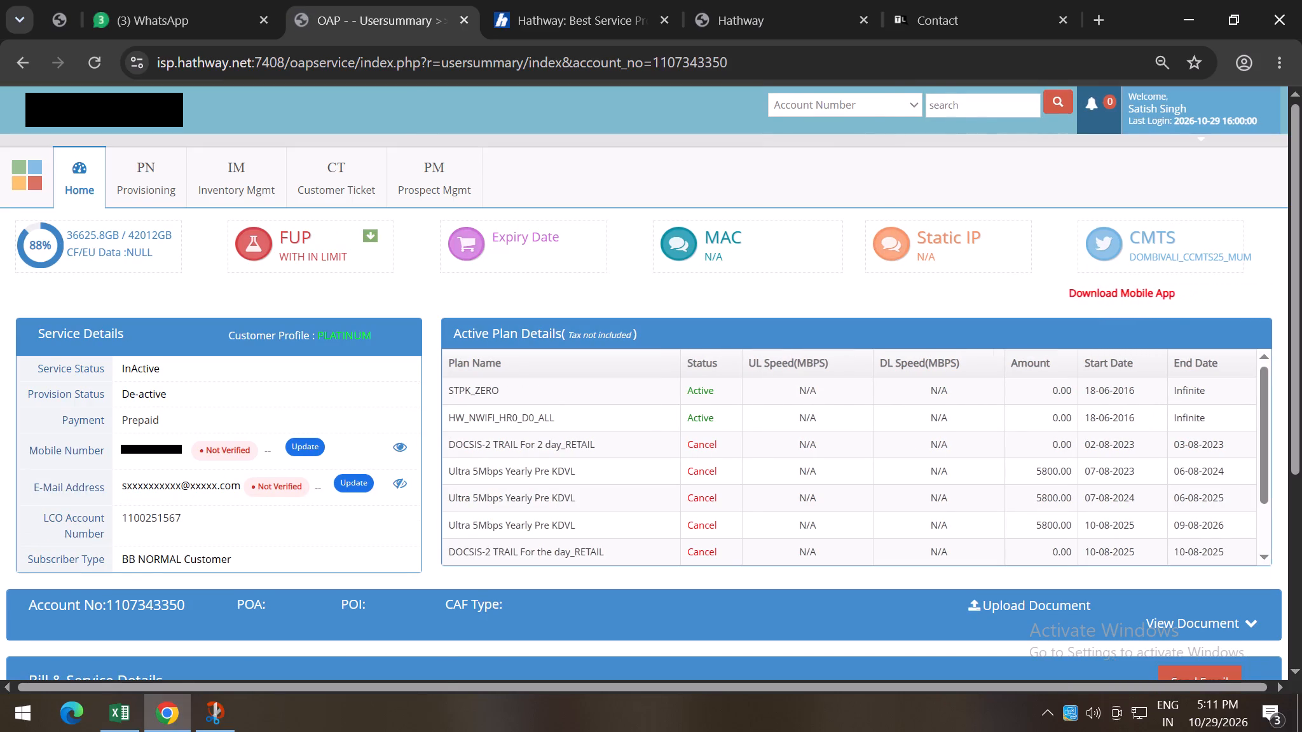
left_click(157, 455)
triple_click(157, 455)
left_click(157, 455)
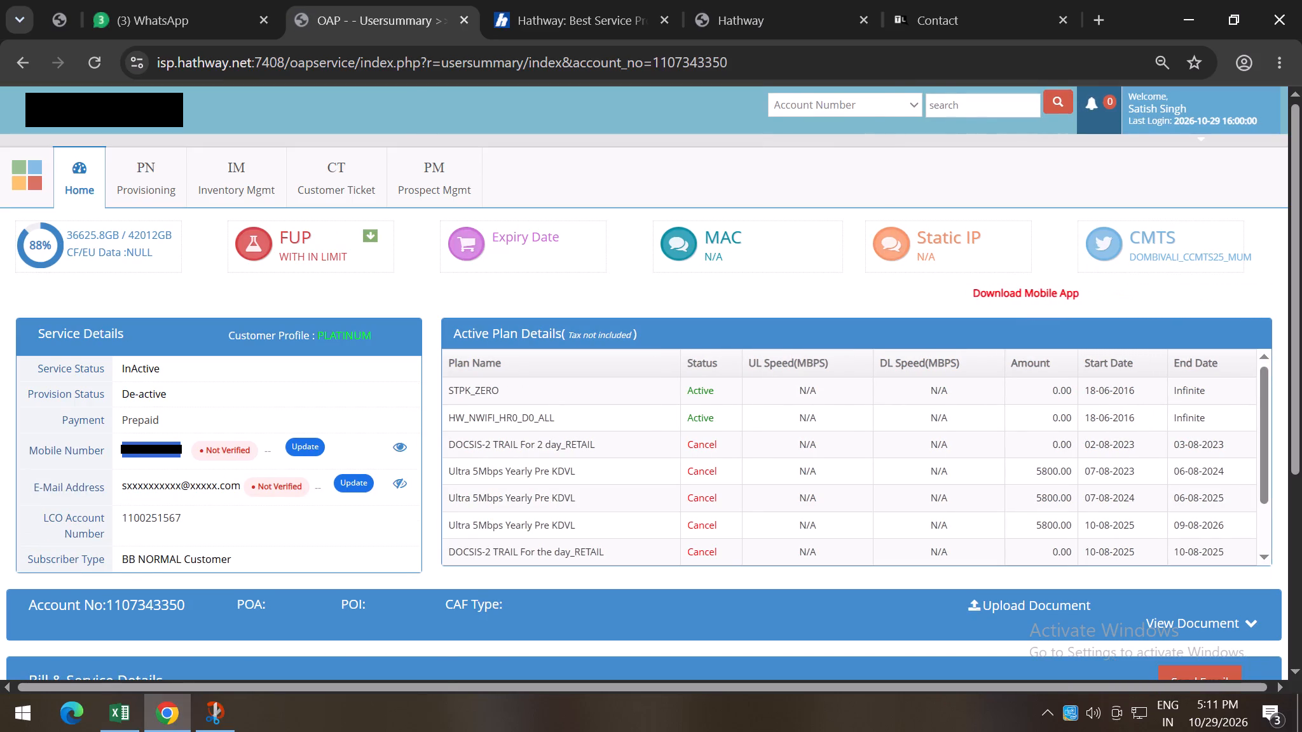
key("ctrl+c")
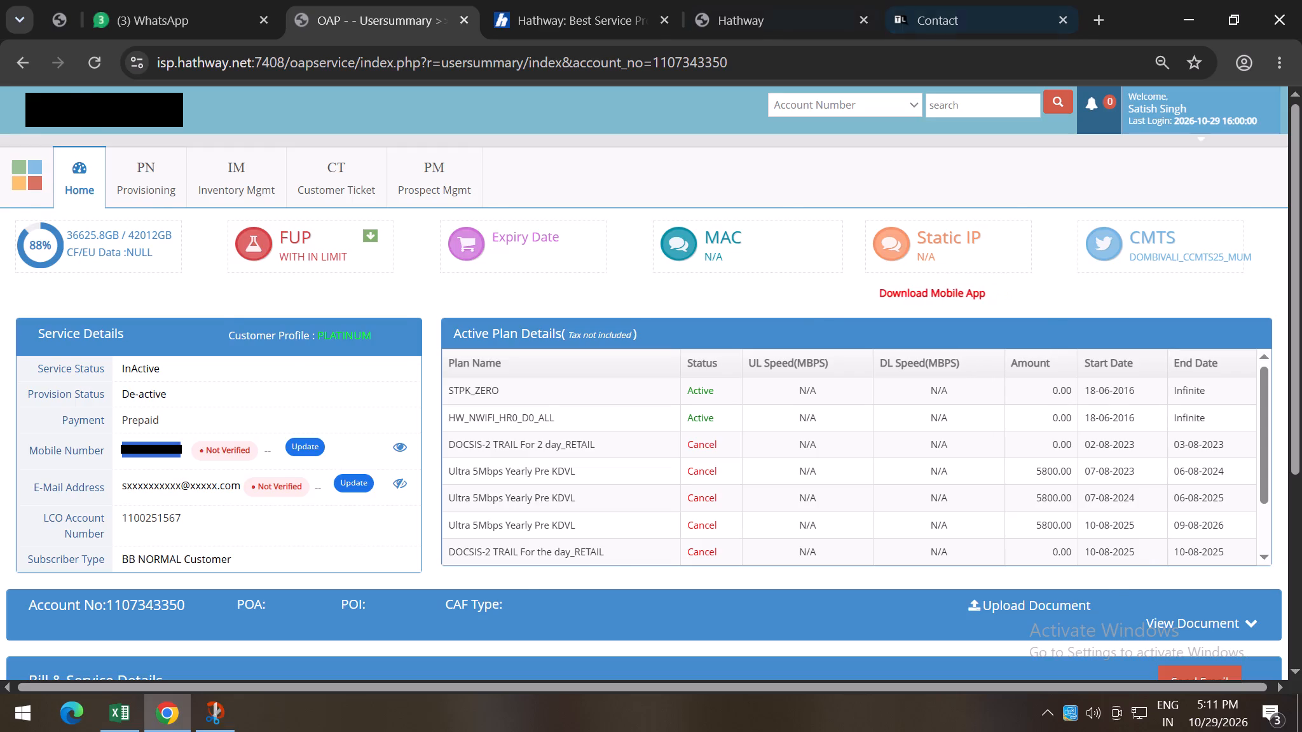
left_click(927, 0)
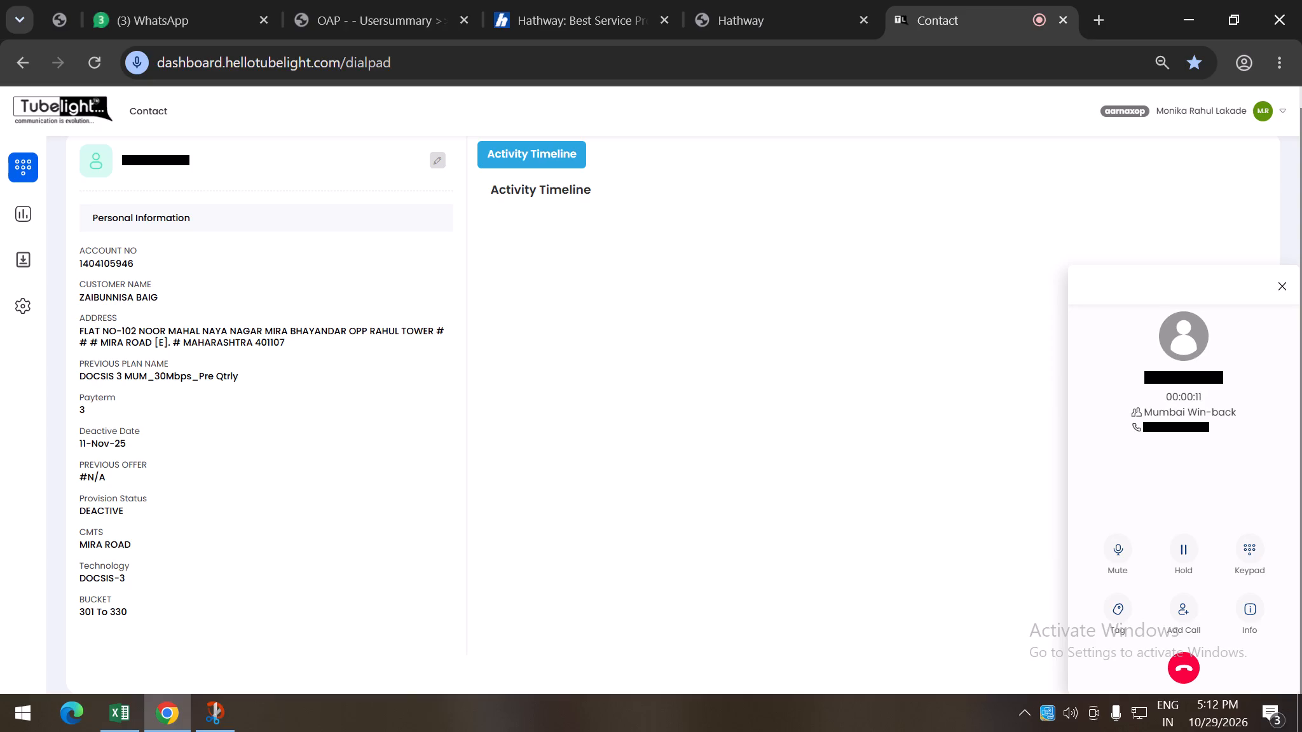
double_click(121, 267)
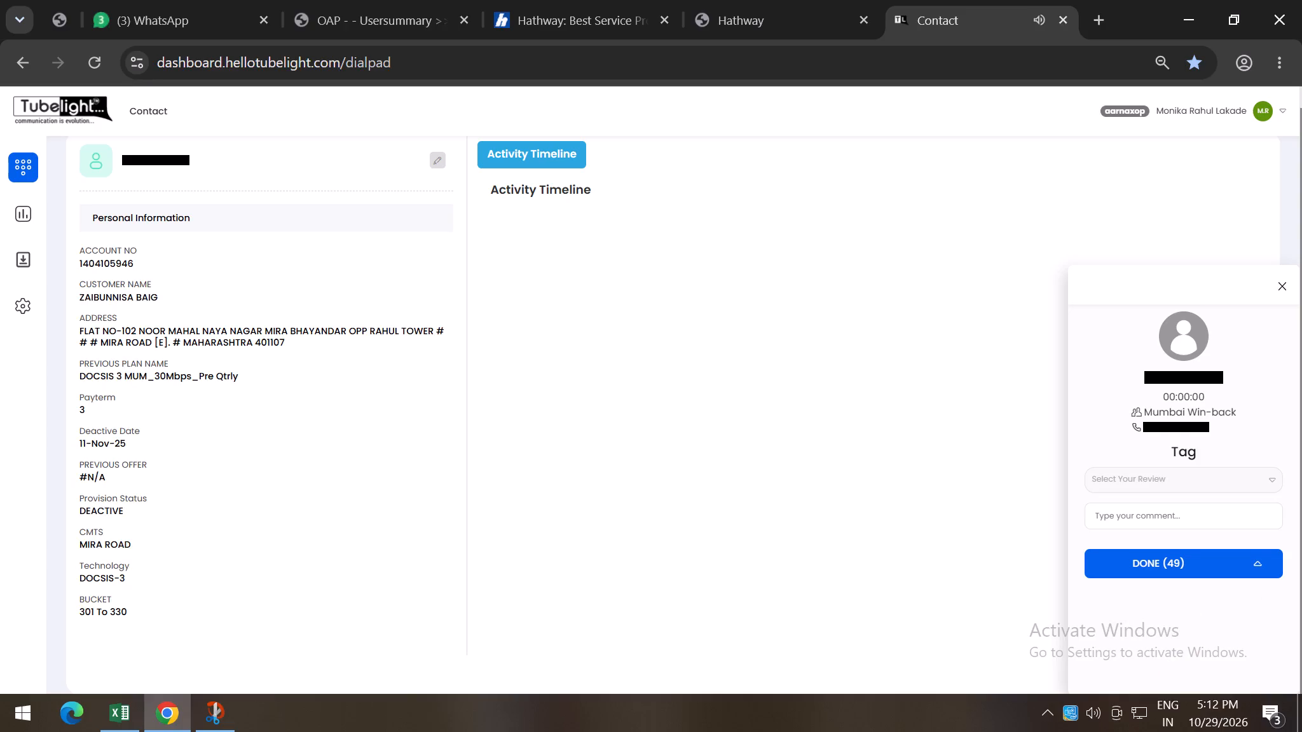
left_click(1182, 478)
scroll(1146, 527, "down", 1)
left_click(1143, 534)
left_click(1181, 489)
left_click(1137, 545)
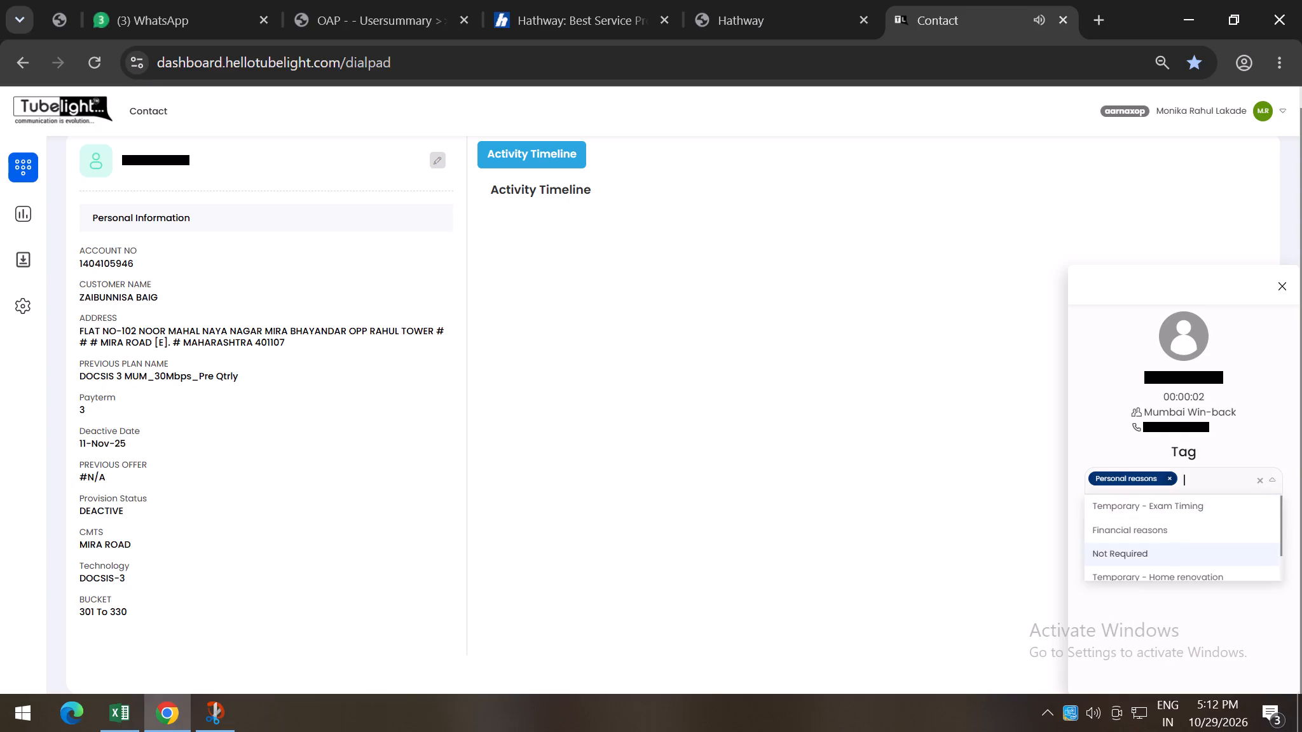
left_click(1196, 496)
left_click(1169, 553)
left_click(1175, 595)
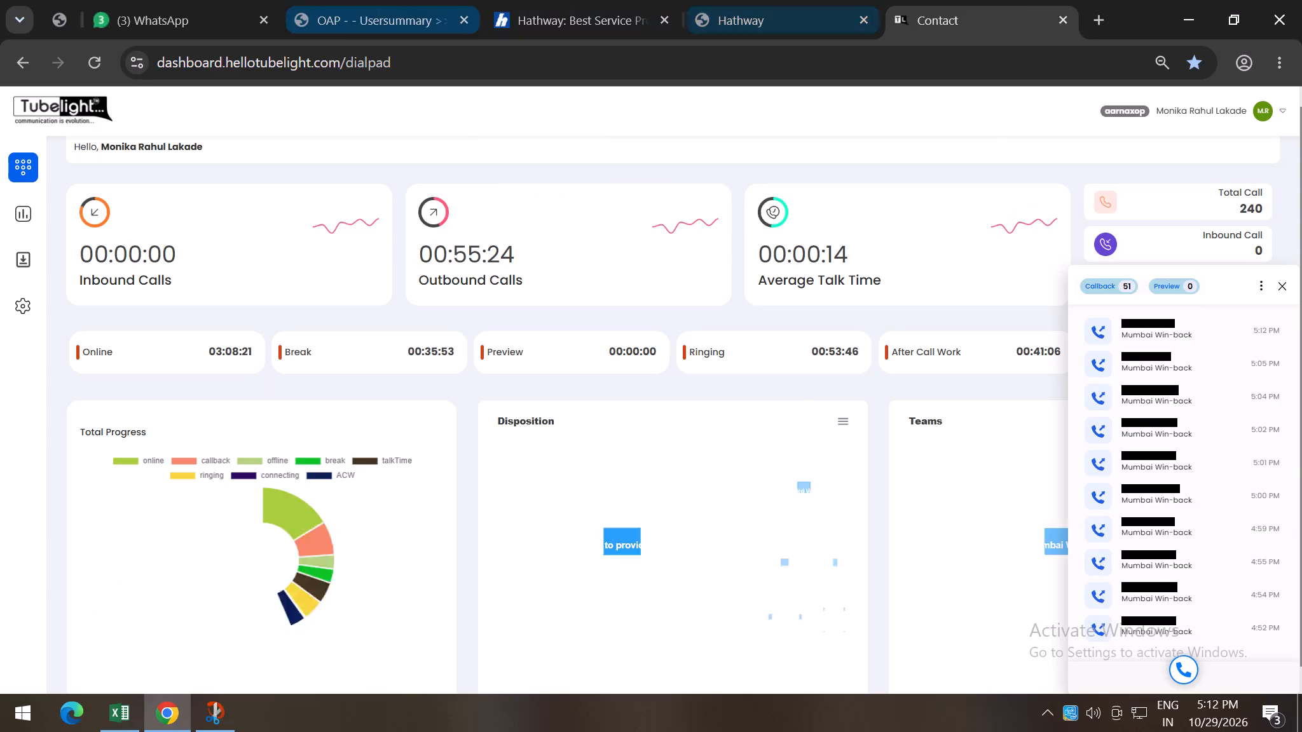
left_click(352, 0)
scroll(277, 437, "down", 3)
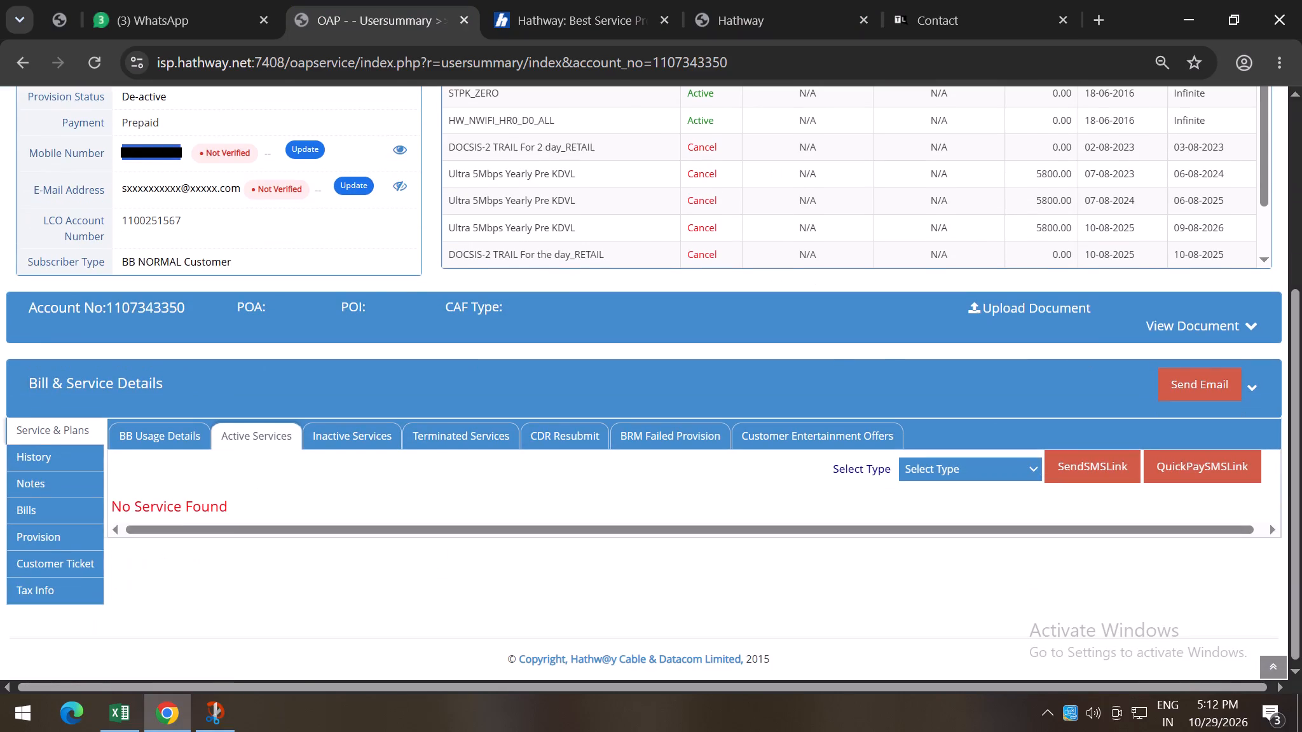
left_click(170, 147)
left_click(402, 149)
double_click(402, 191)
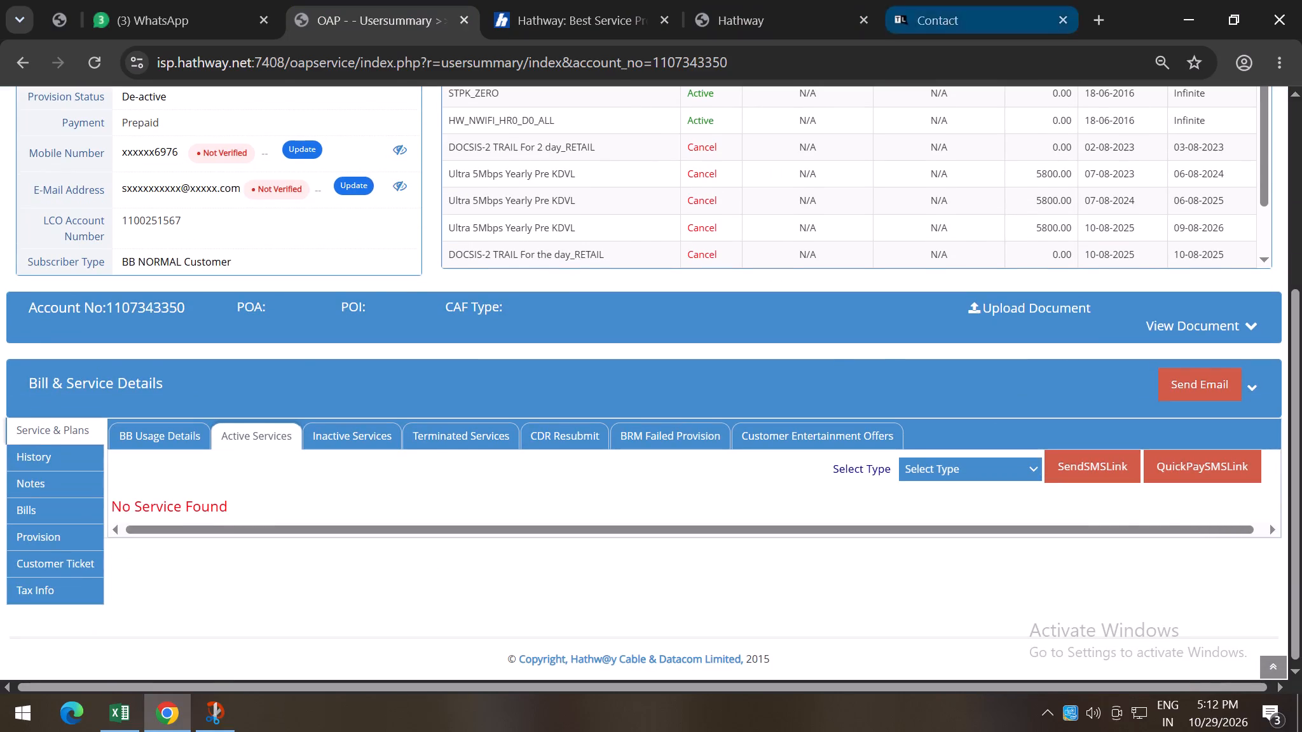
Switch back to the Tubelight dialpad dashboard.
left_click(957, 0)
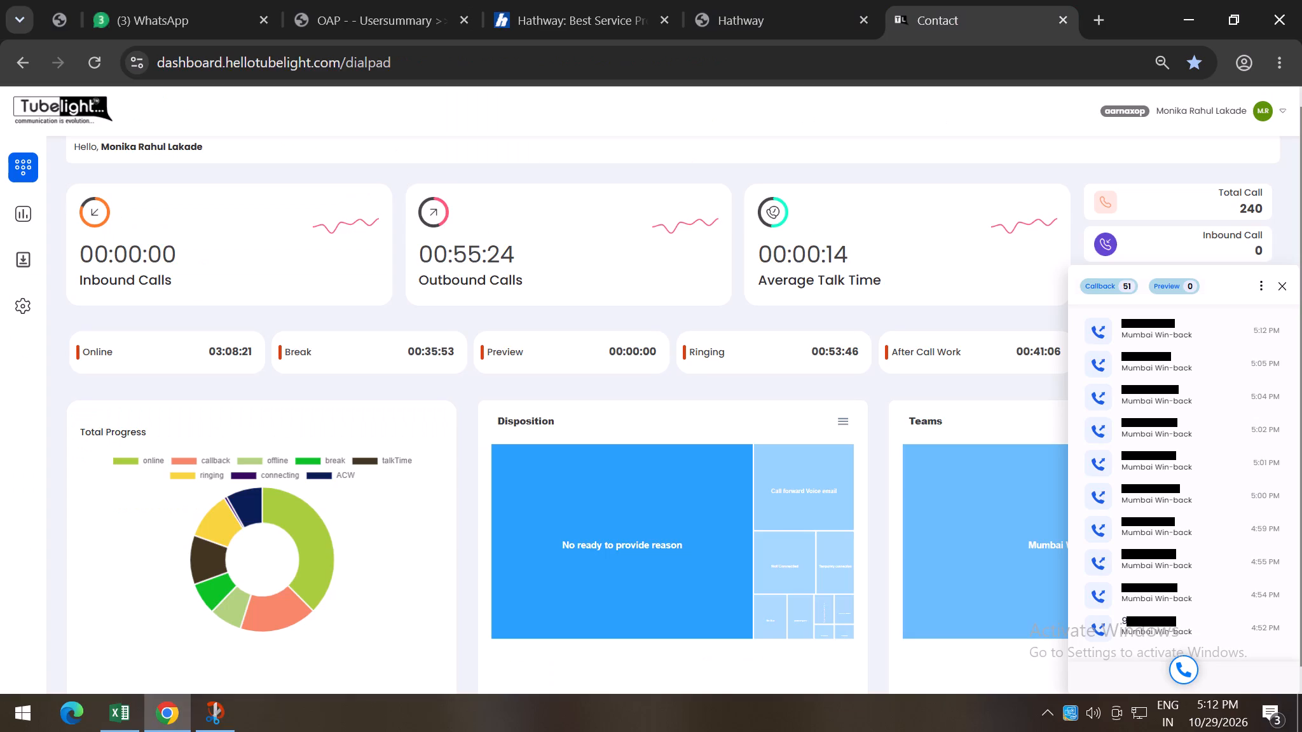
left_click(986, 9)
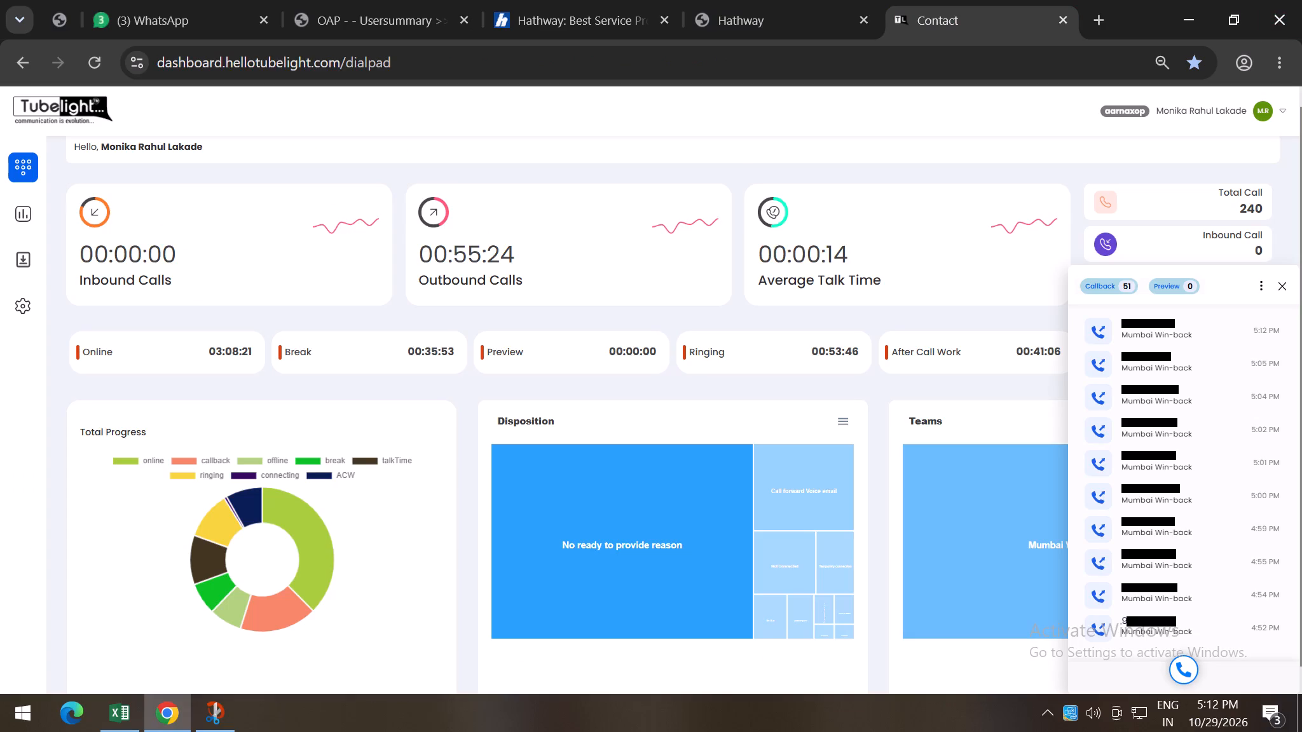
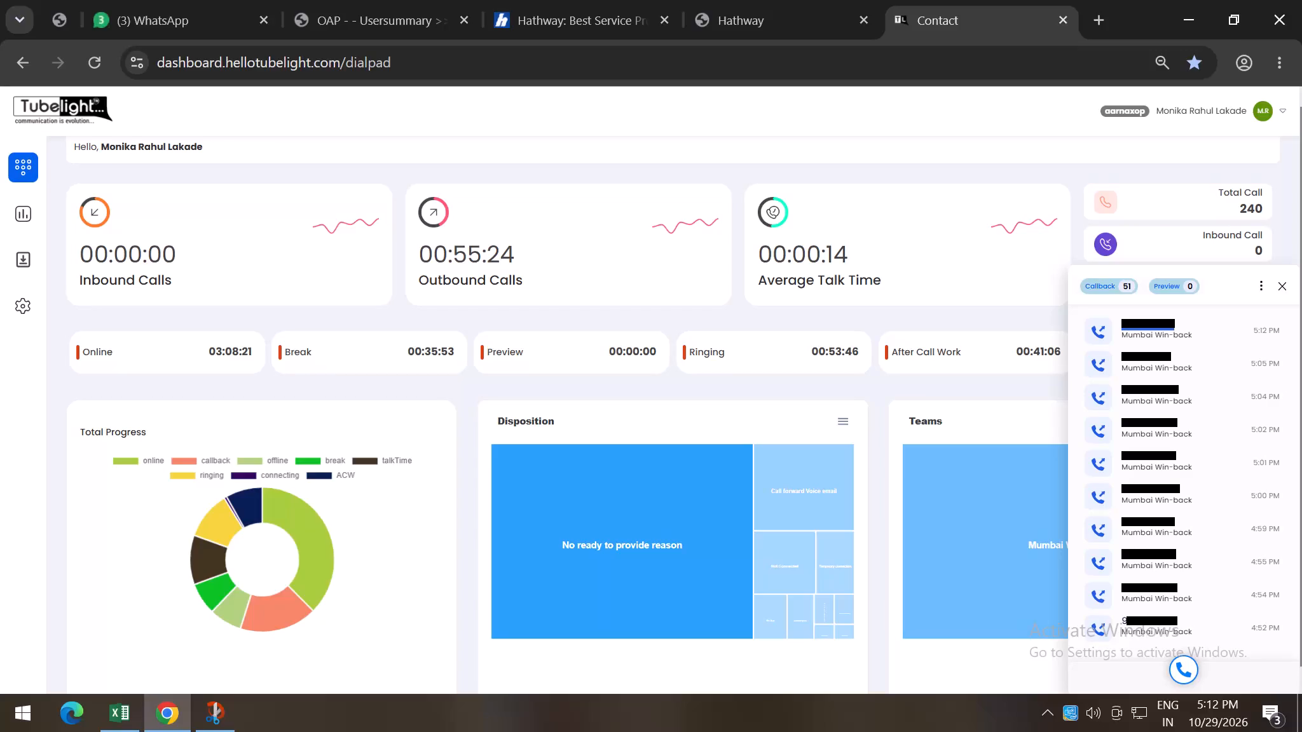
Select the phone number of the most recent Mumbai Win-back entry in Tubelight's callback list.
triple_click(1151, 315)
Copy the latest number in the dialpad's Callback list and enter it in the OAP user search as a Registered Mobile Number.
key("ctrl+c")
left_click(415, 15)
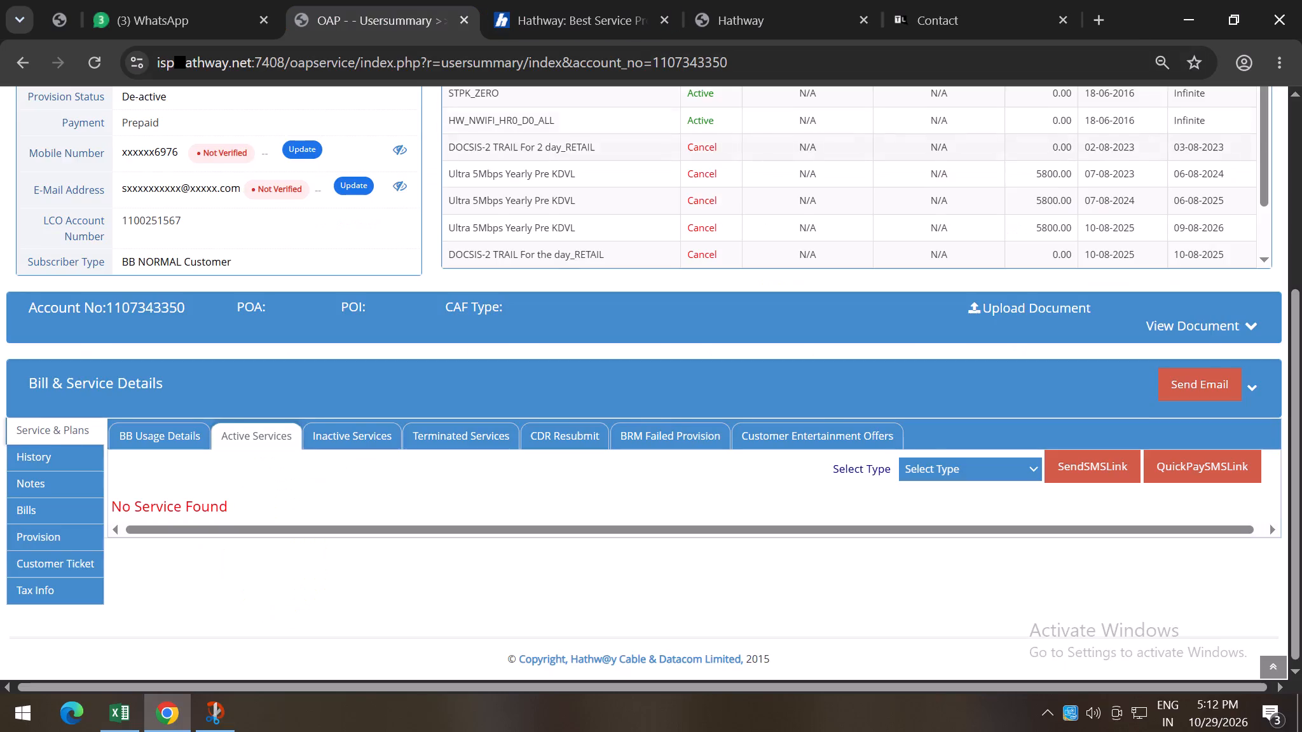
scroll(951, 154, "up", 3)
left_click(957, 110)
key("ctrl+v")
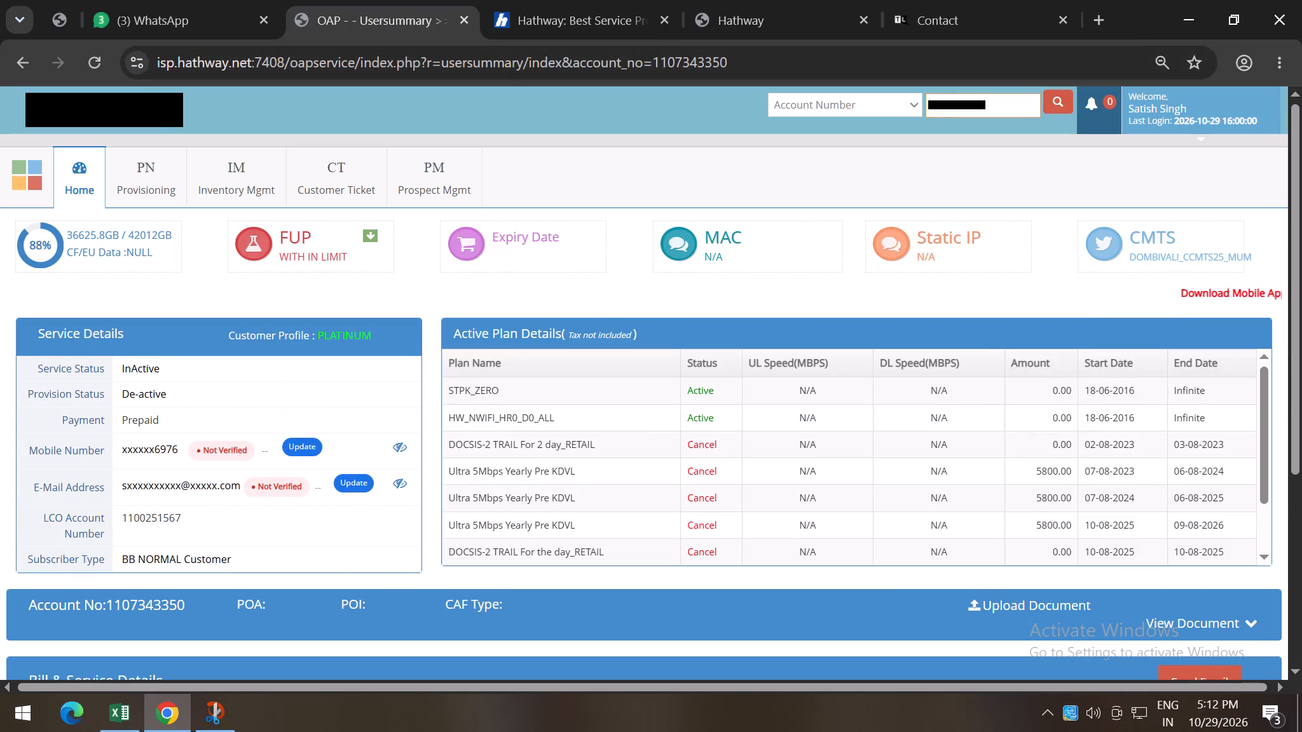
left_click(906, 104)
left_click(865, 246)
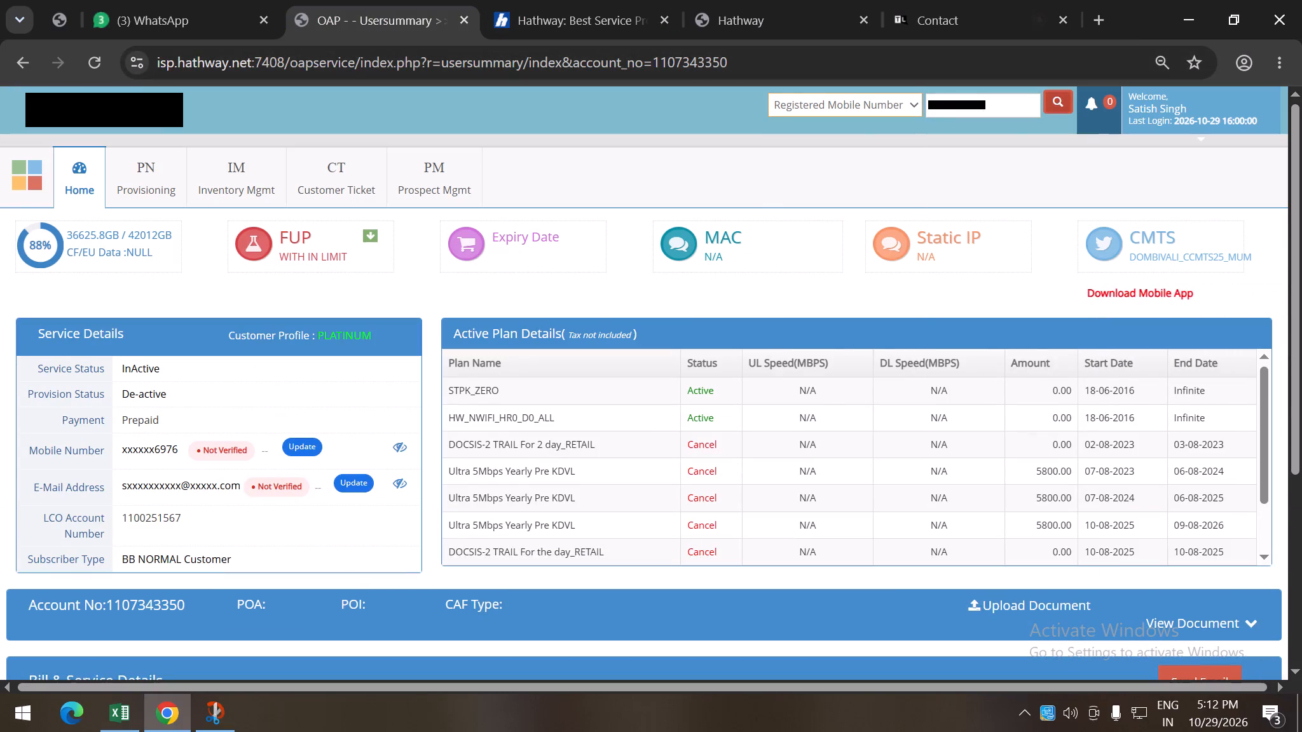
Return to the Tubelight Contact page and open the Tag review choices for the Mumbai Win-back call.
left_click(991, 0)
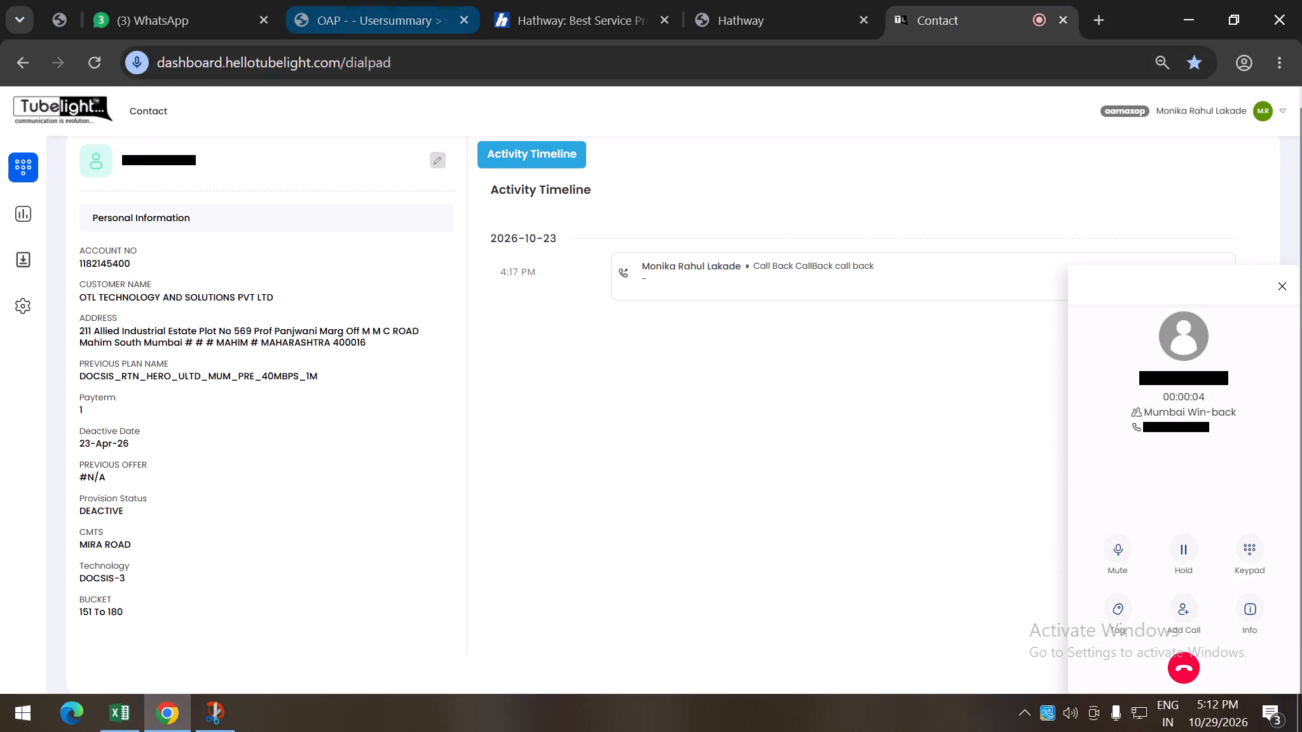
left_click(1144, 484)
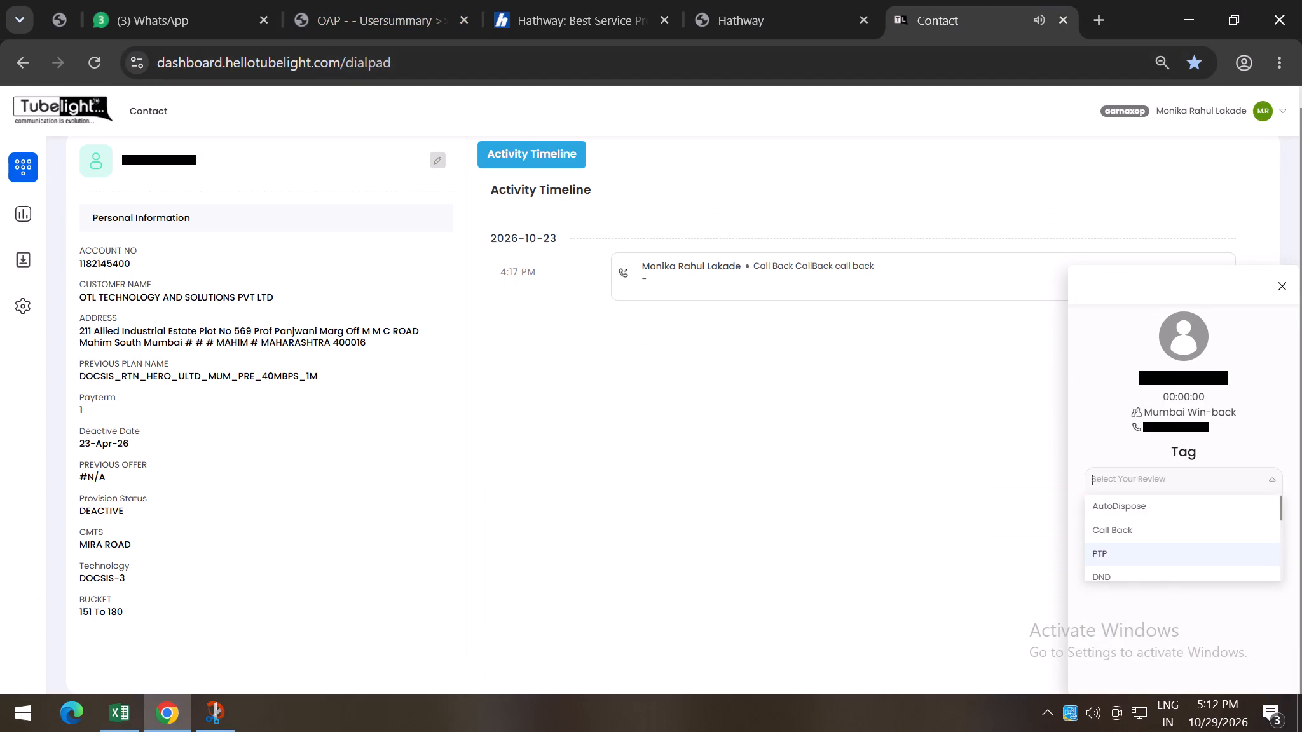
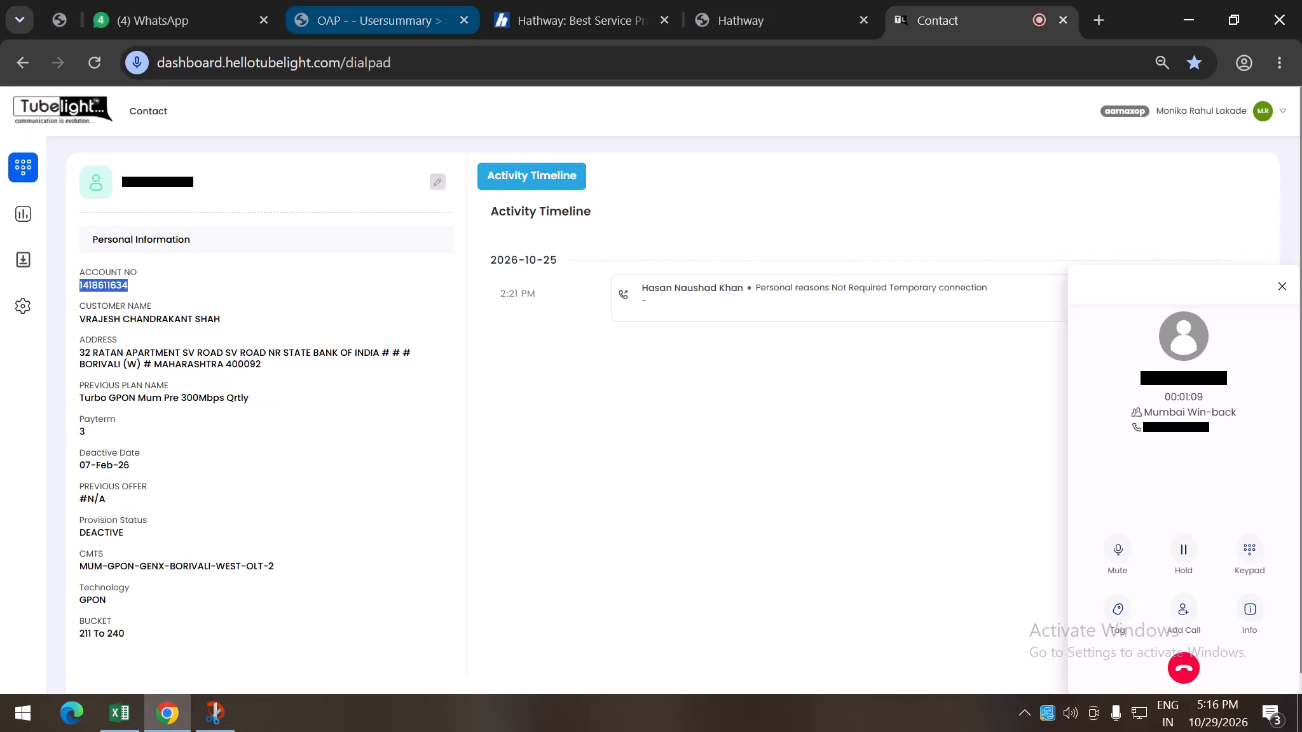
Switch to the OAP user summary page and clear the Registered Mobile Number search entry.
left_click(399, 0)
left_click(1008, 114)
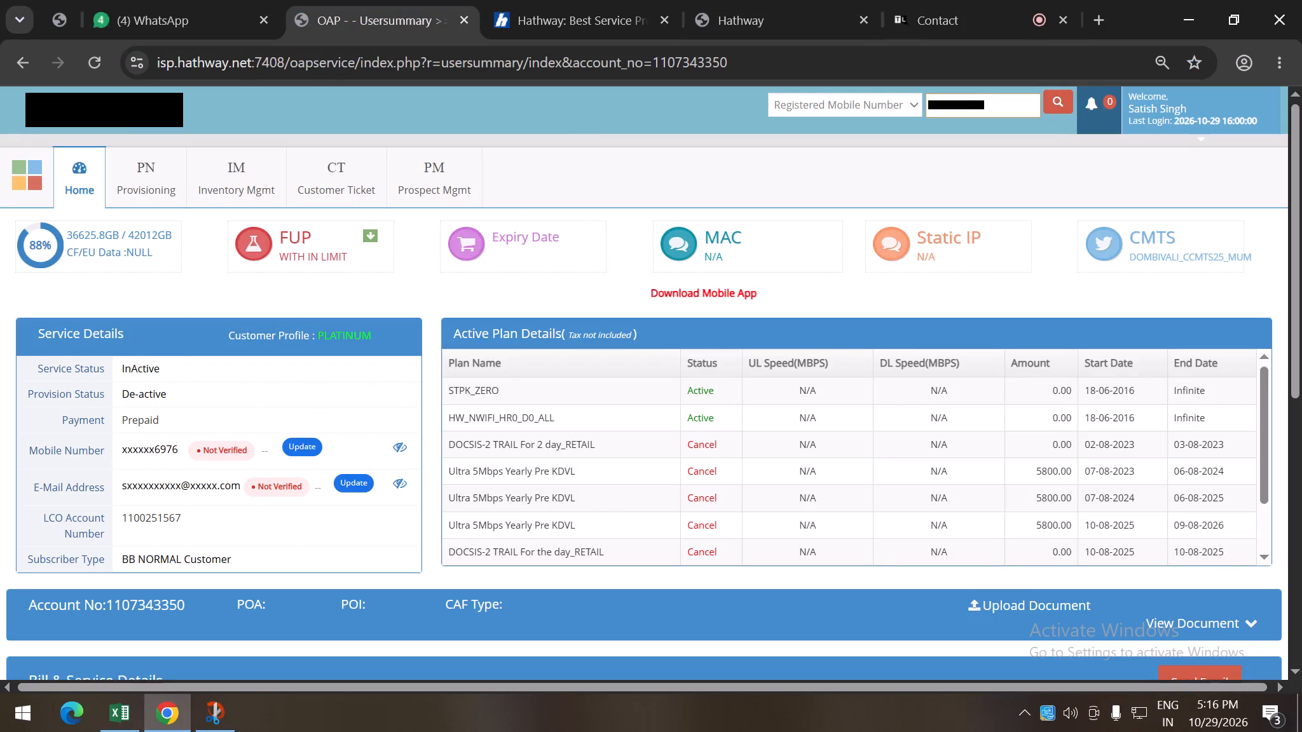
key("BackSpace")
key("BackSpace")
key("BackSpace")
key("BackSpace")
key("BackSpace")
key("BackSpace")
key("BackSpace")
key("BackSpace")
key("BackSpace")
key("BackSpace")
key("BackSpace")
key("BackSpace")
key("BackSpace")
key("BackSpace")
key("BackSpace")
key("BackSpace")
key("BackSpace")
key("BackSpace")
Return to the Tubelight Contact page and end the ongoing Mumbai Win-back call.
double_click(921, 0)
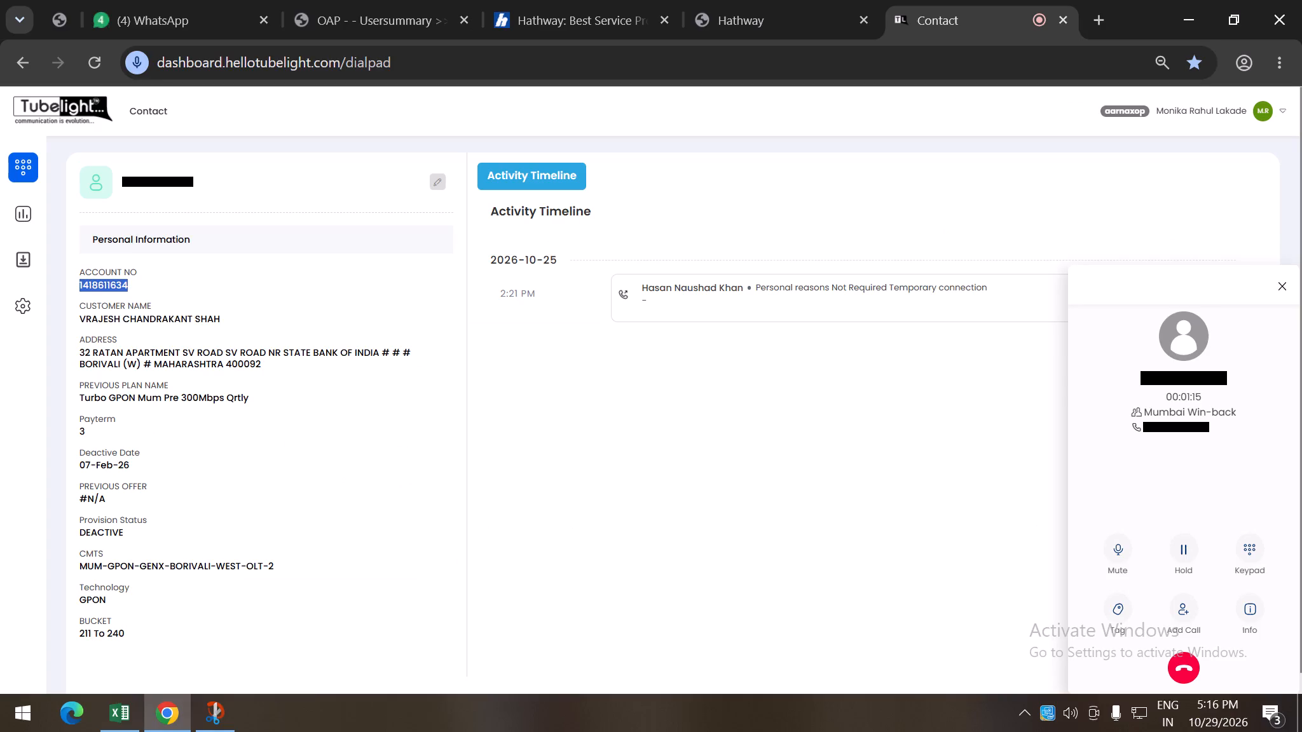
left_click(1196, 670)
Tag the ended call as Personal reasons, Not Required and Temporary connection, and submit the tags.
left_click(1148, 474)
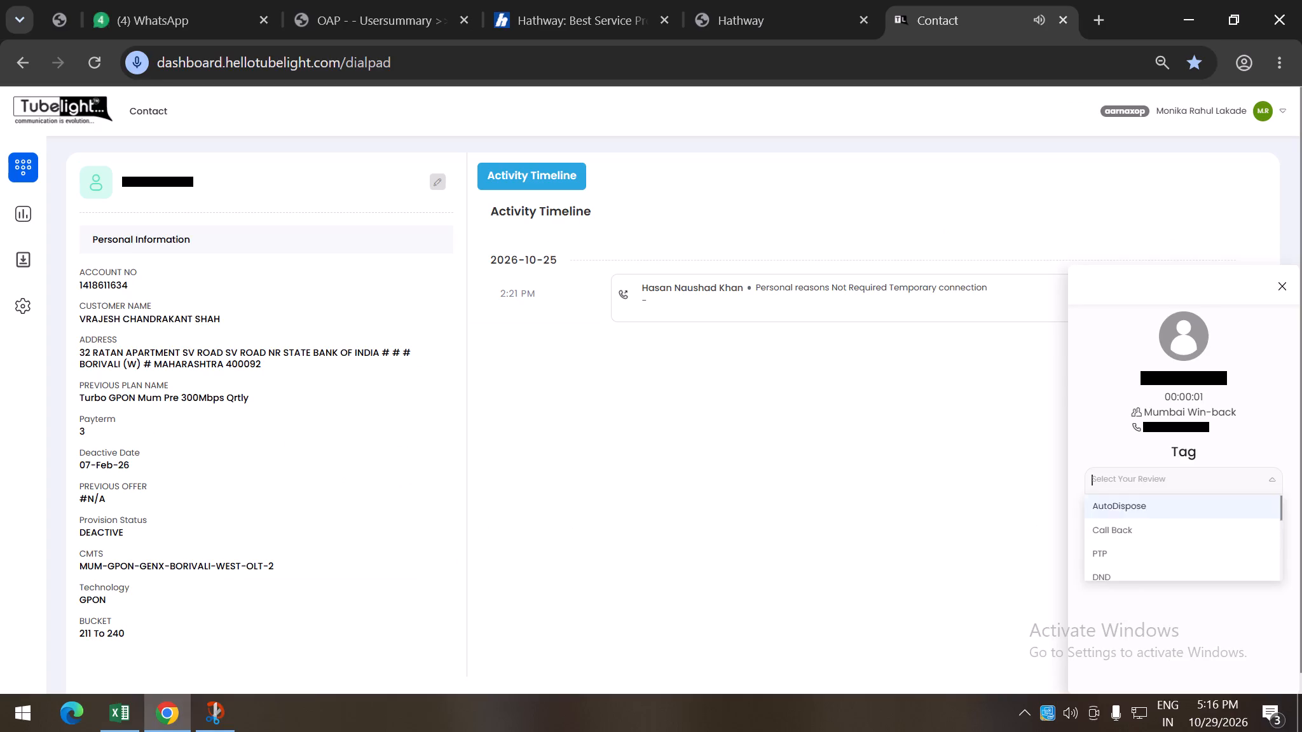
scroll(1139, 541, "down", 1)
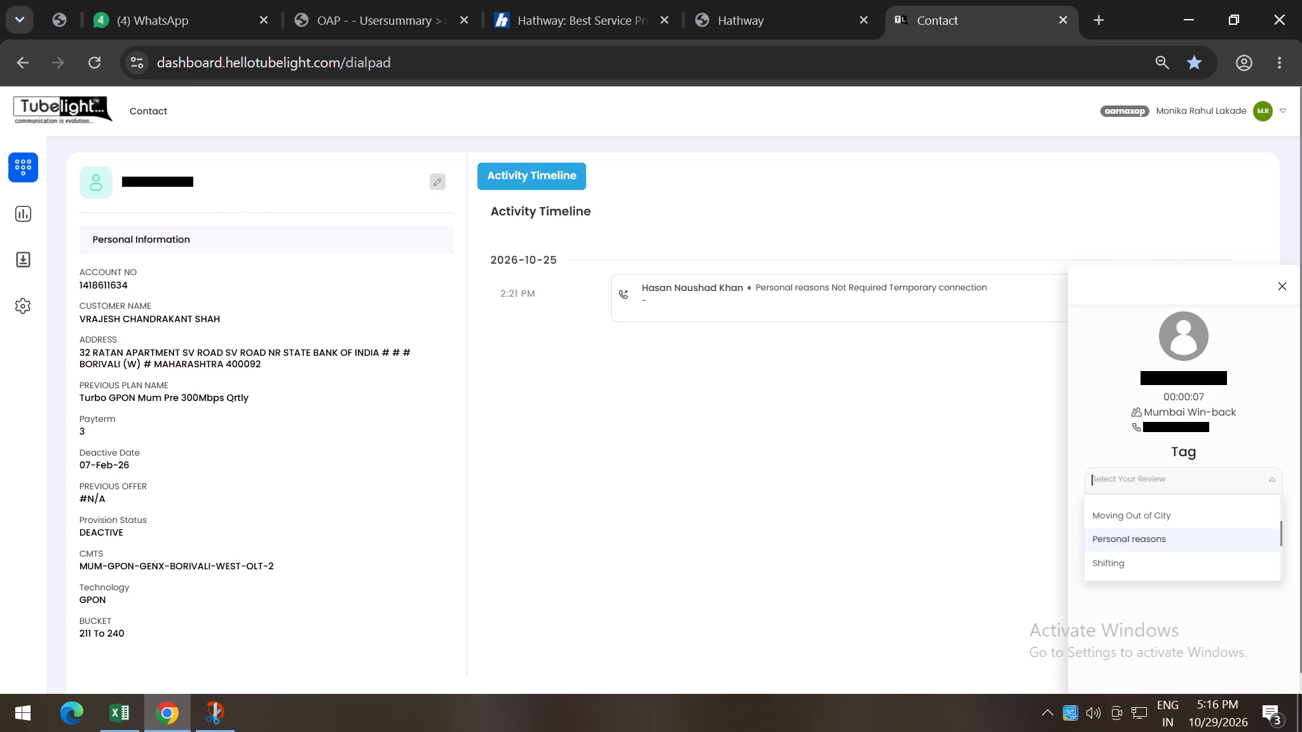
left_click(1128, 540)
left_click(1198, 466)
left_click_drag(1212, 475, 1209, 481)
left_click(1155, 551)
left_click(1181, 502)
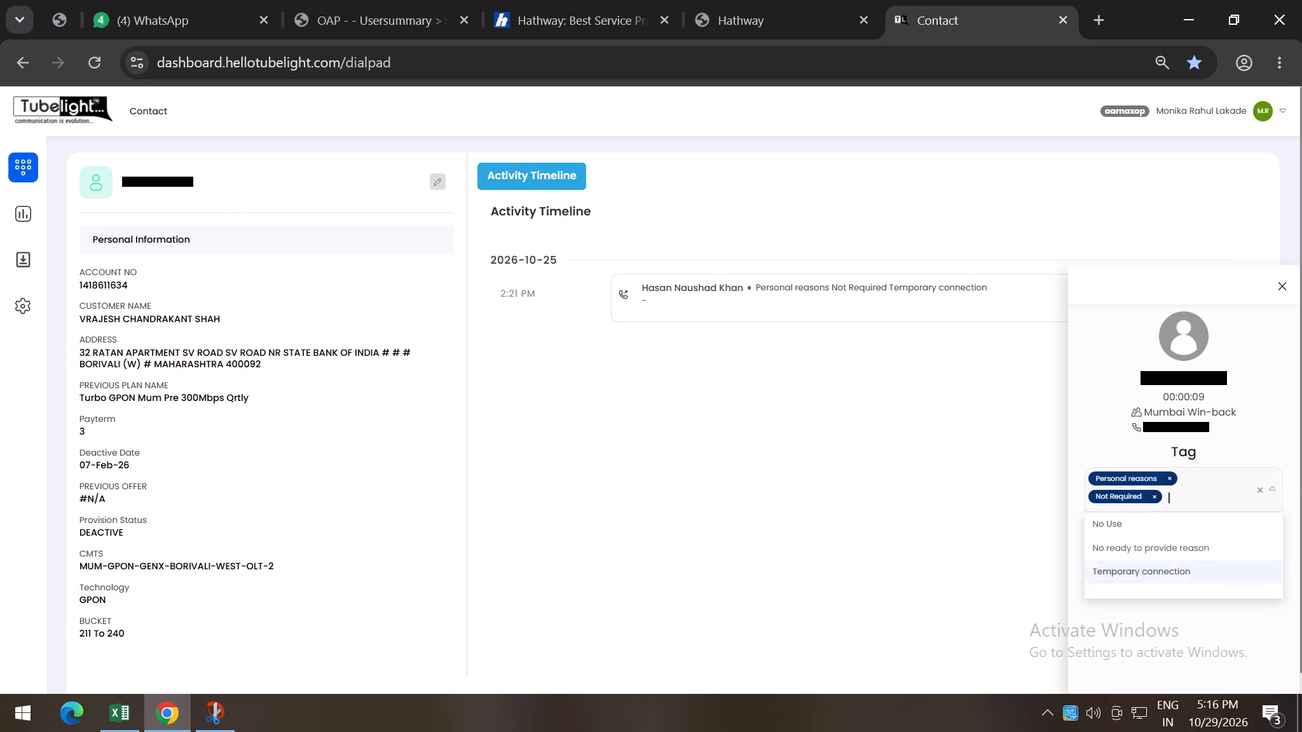
left_click(1163, 560)
left_click(1153, 596)
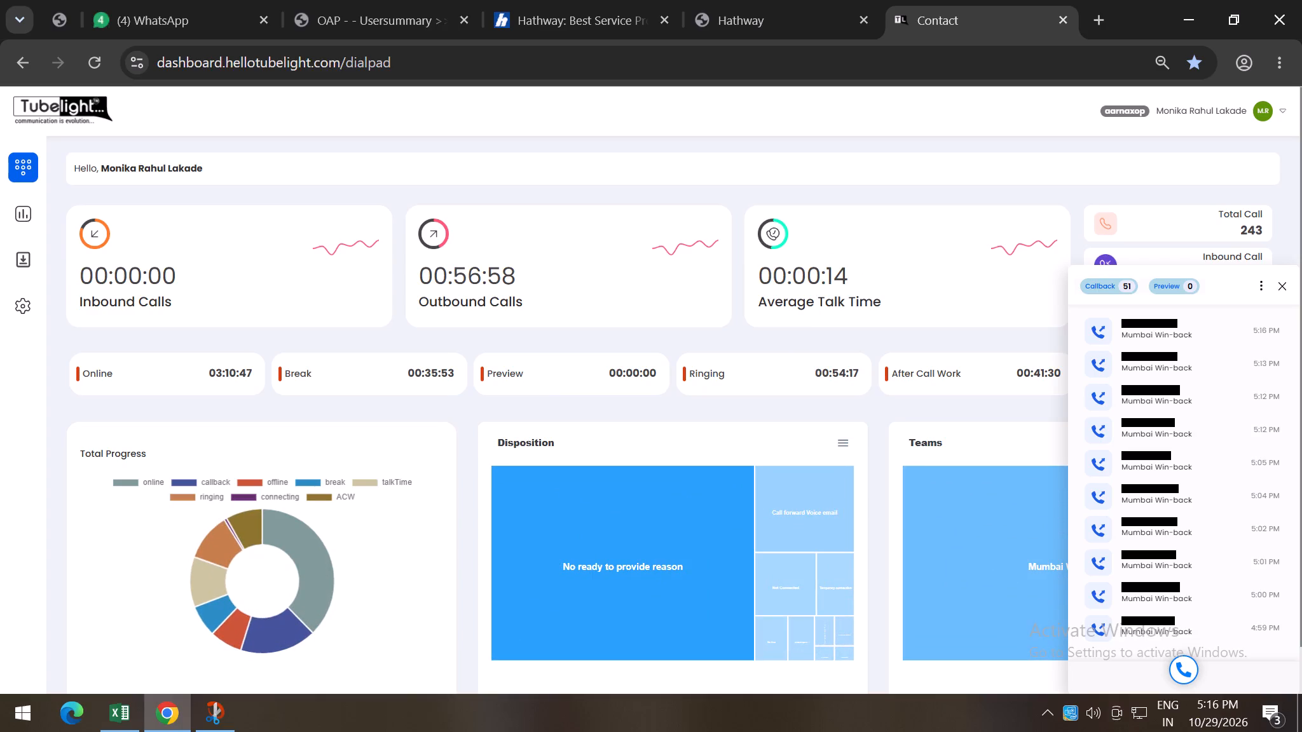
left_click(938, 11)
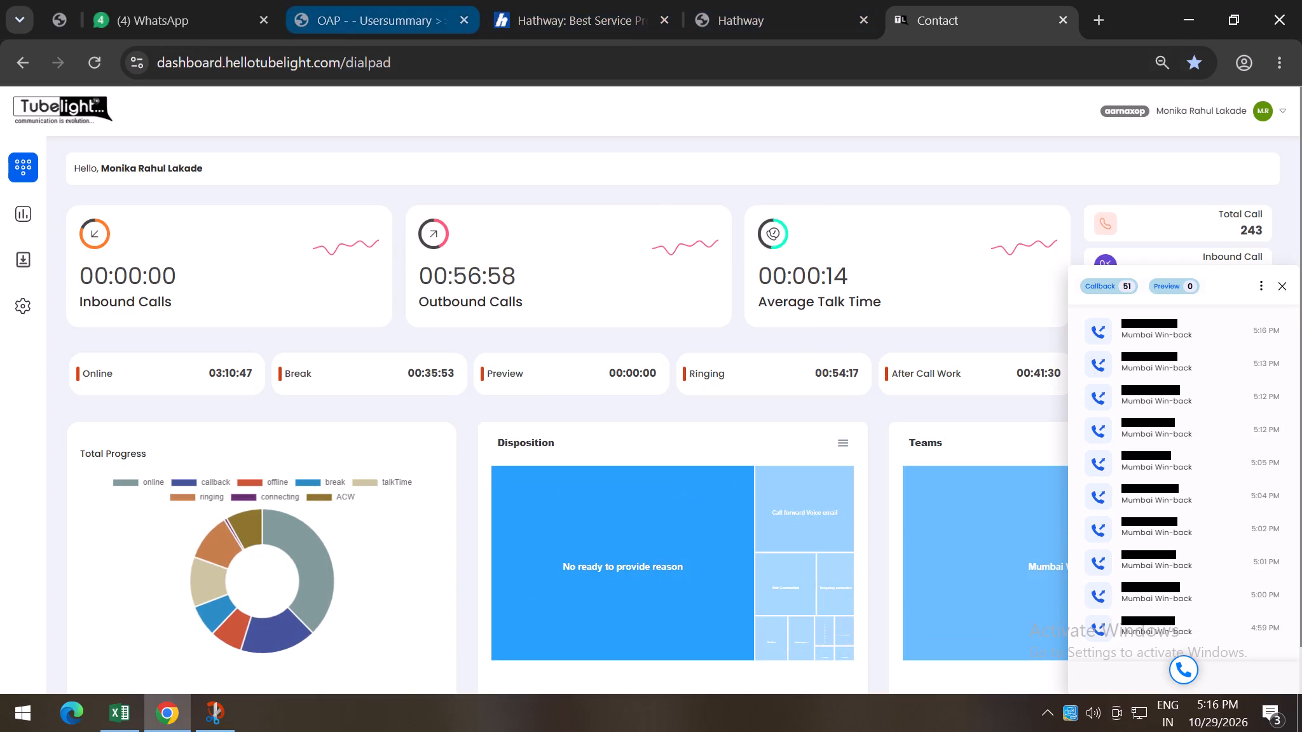
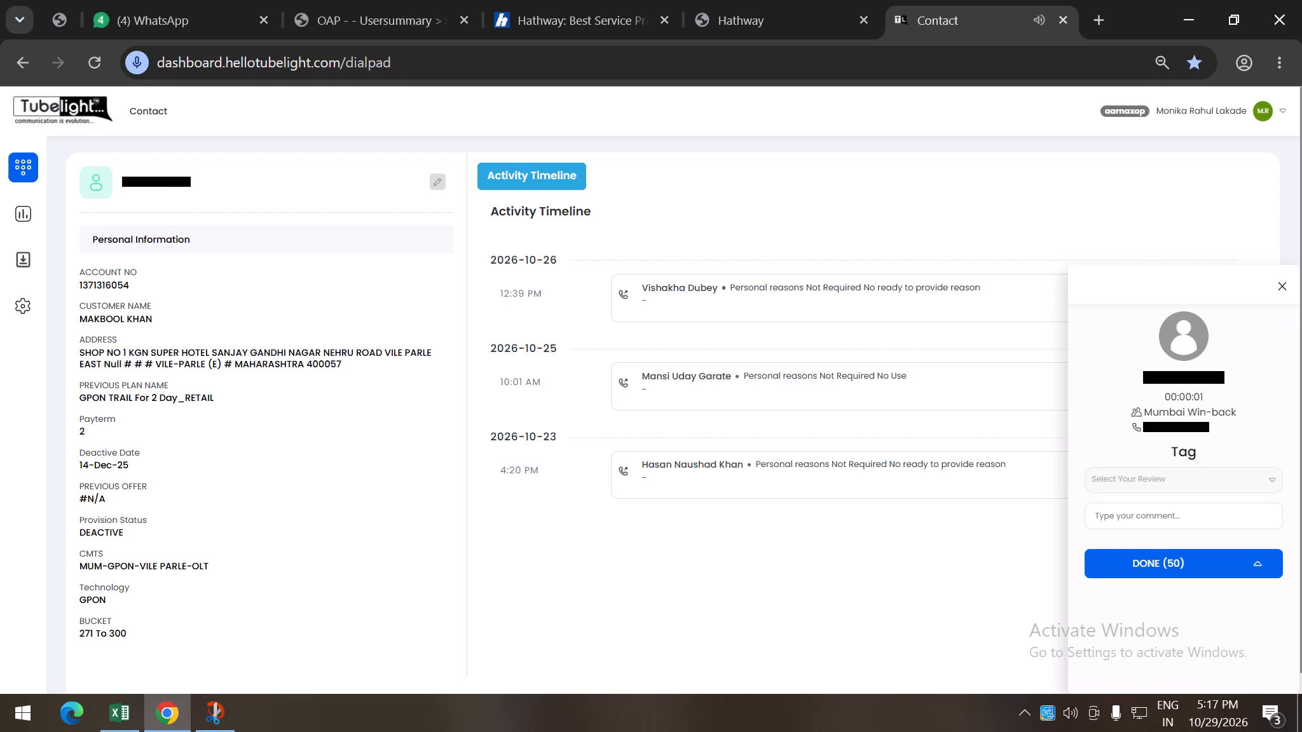
Tag the Mumbai Win-back call as Personal reasons, Not Required and No ready to provide reason.
left_click(1153, 483)
scroll(1101, 550, "down", 1)
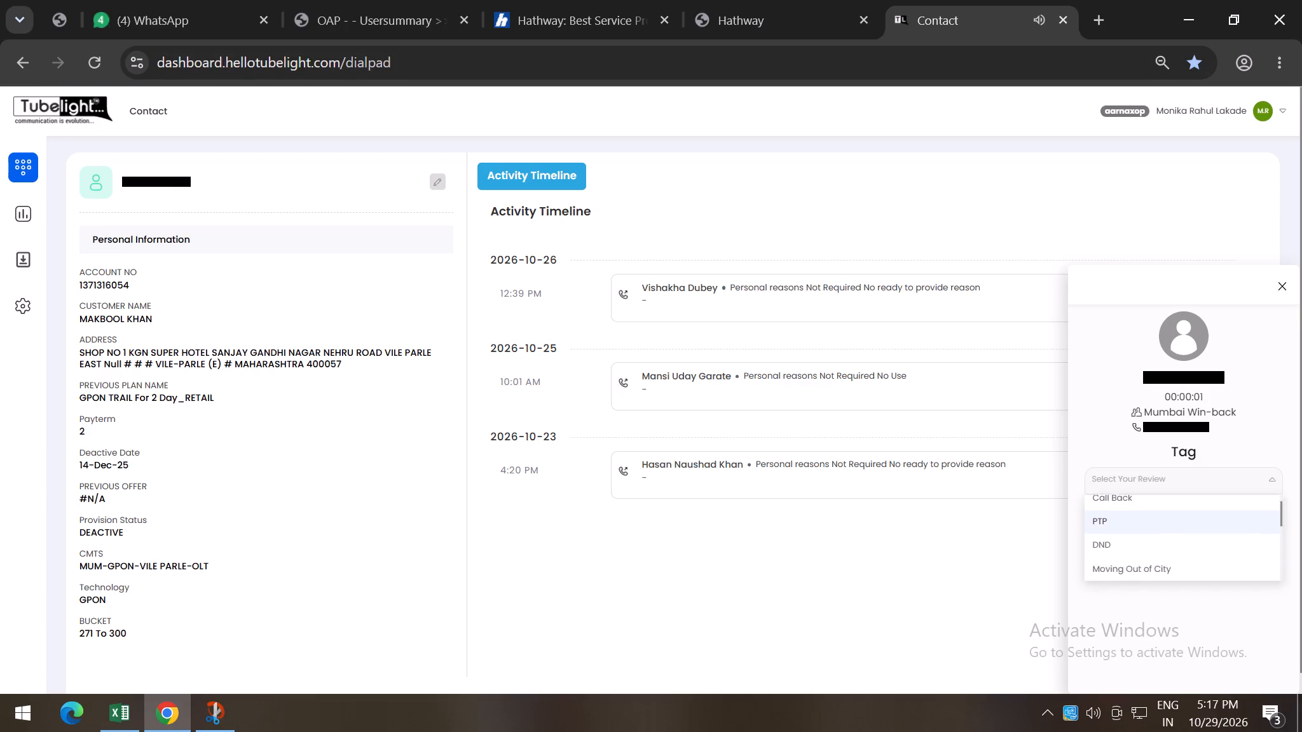
left_click(1127, 541)
left_click_drag(1212, 485, 1208, 491)
left_click(1151, 553)
left_click(1184, 507)
left_click(1174, 551)
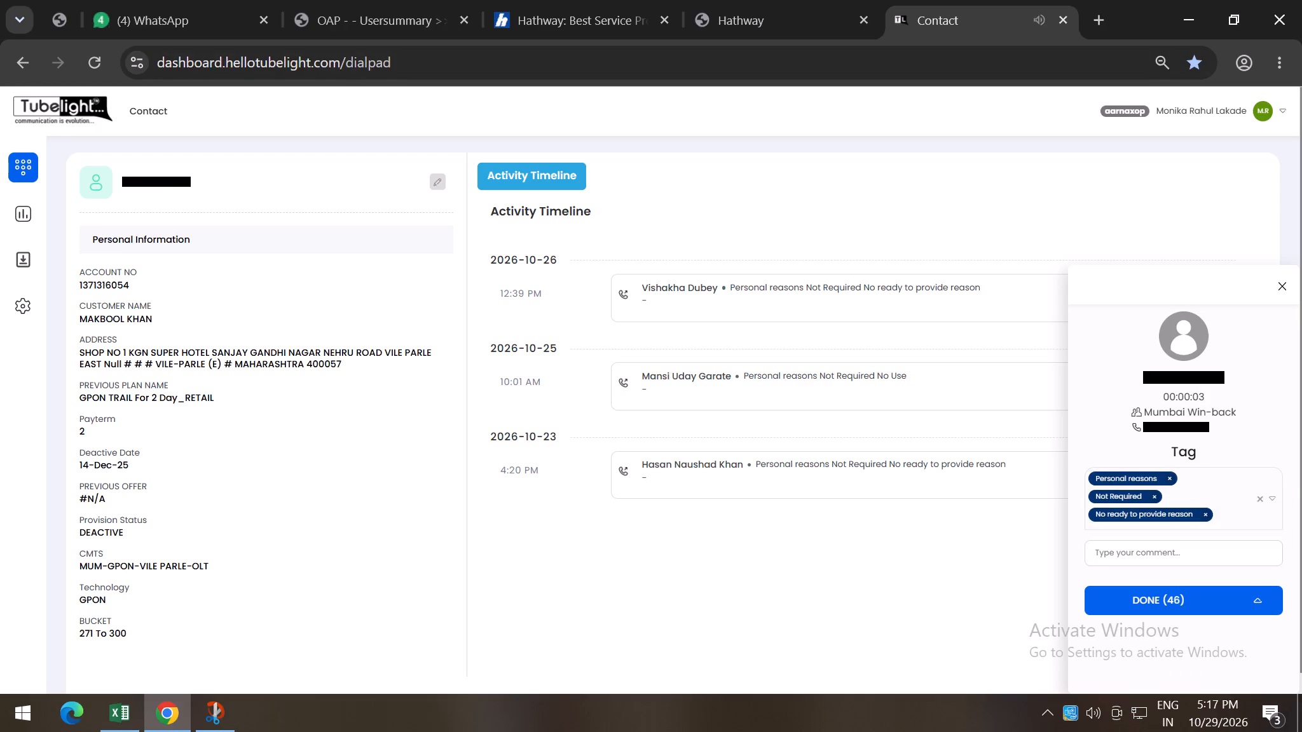
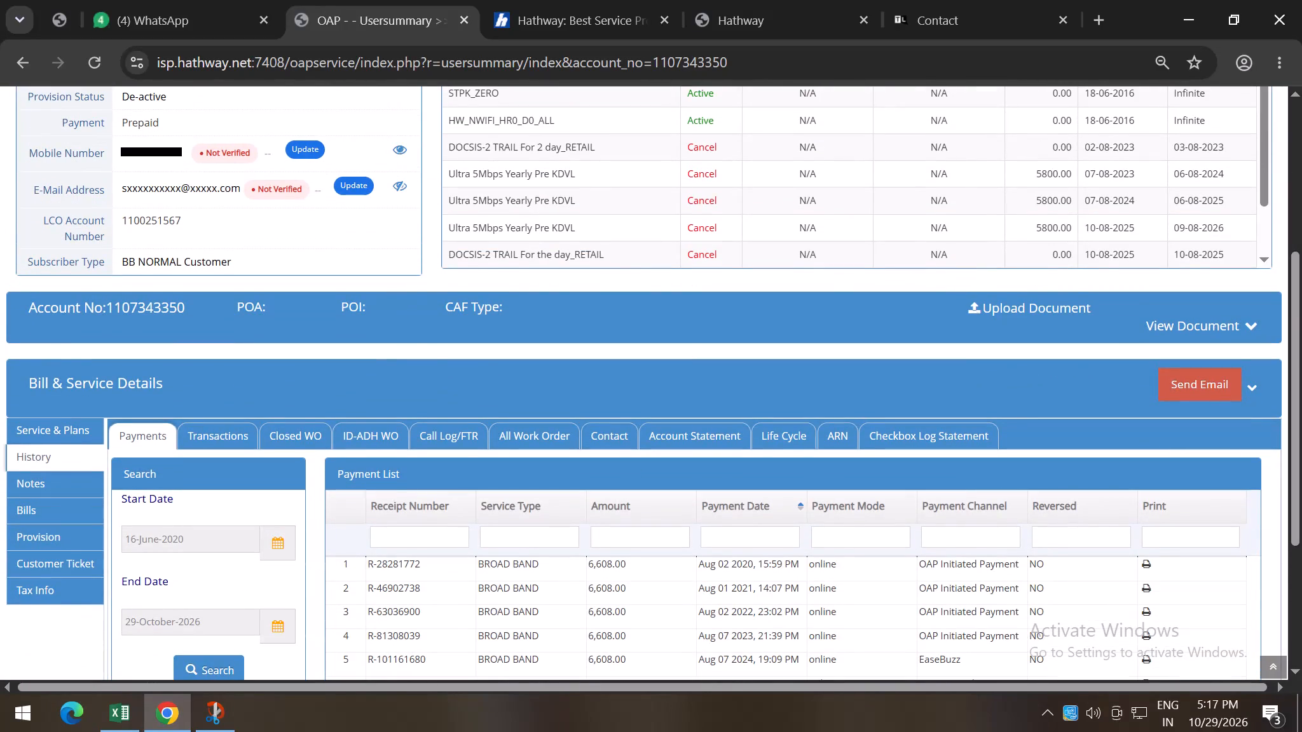
left_click(396, 152)
left_click(395, 191)
left_click(395, 191)
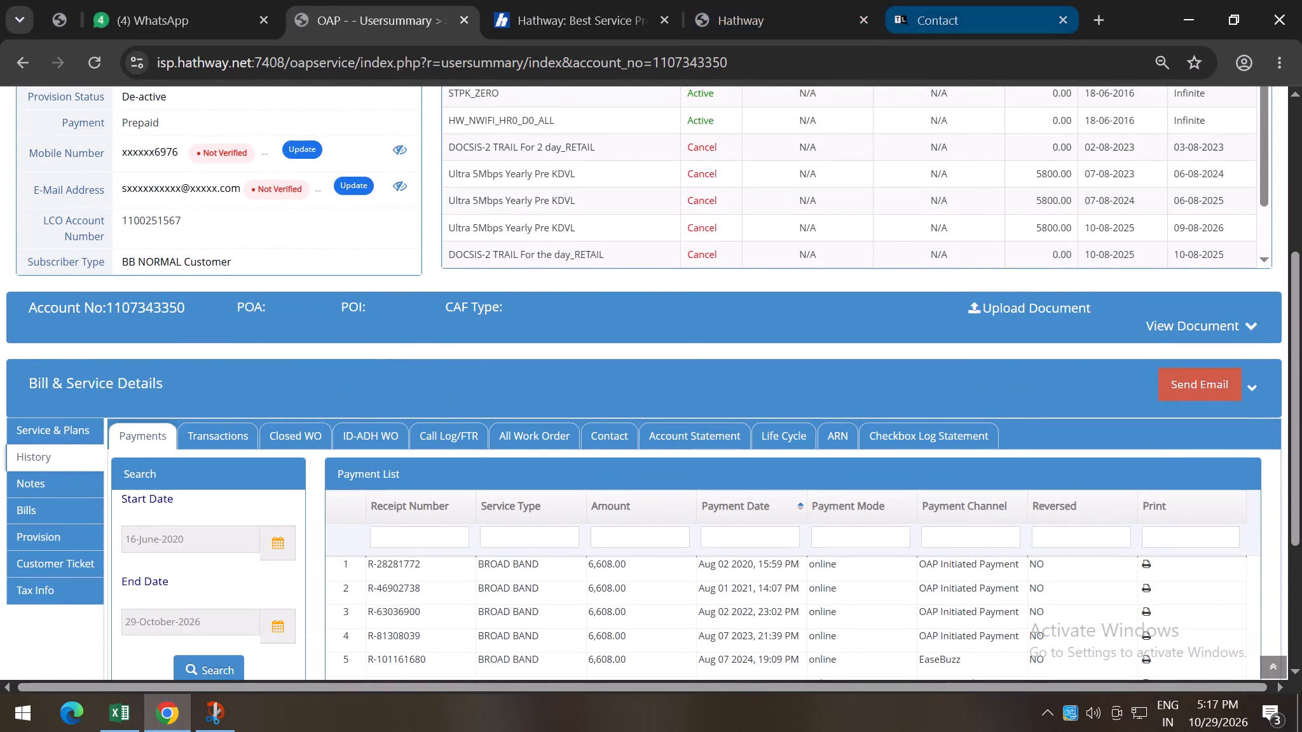
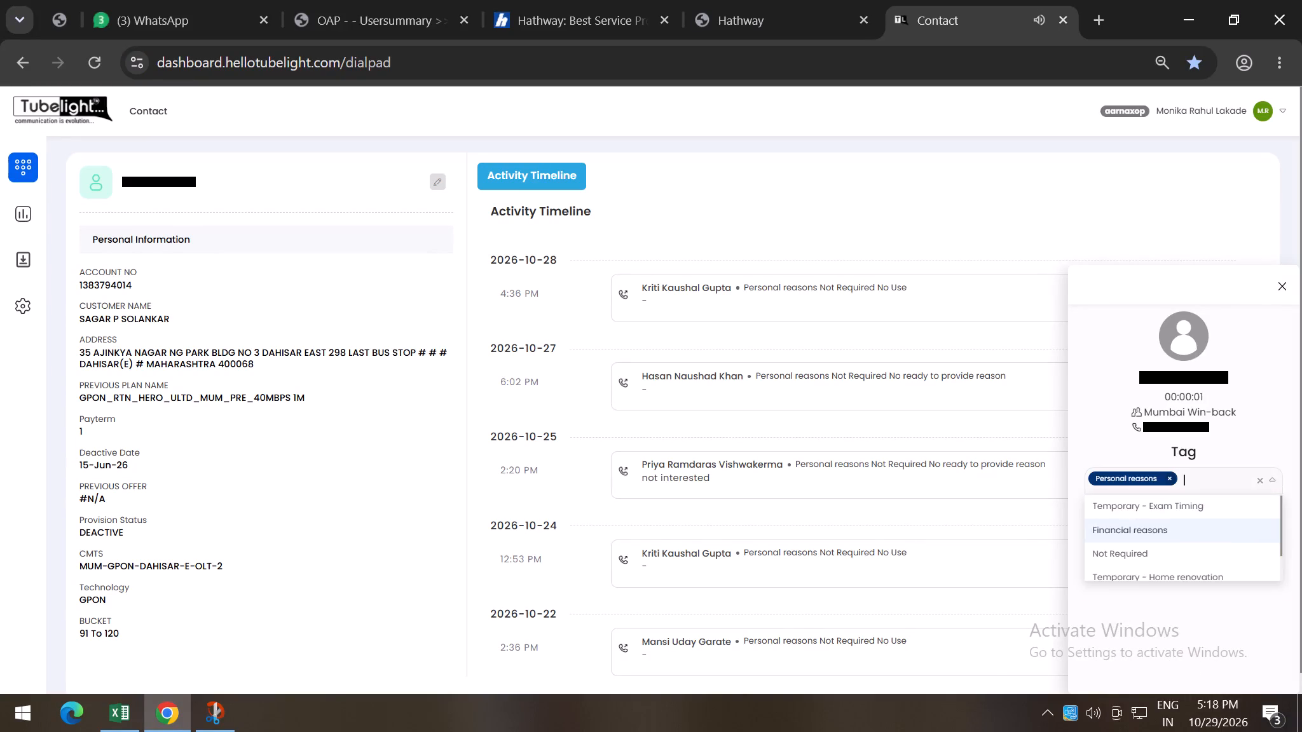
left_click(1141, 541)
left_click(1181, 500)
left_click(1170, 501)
Add the Not Required and No ready to provide reason tags to the Mumbai Win-back call already tagged Personal reasons.
left_click(1184, 477)
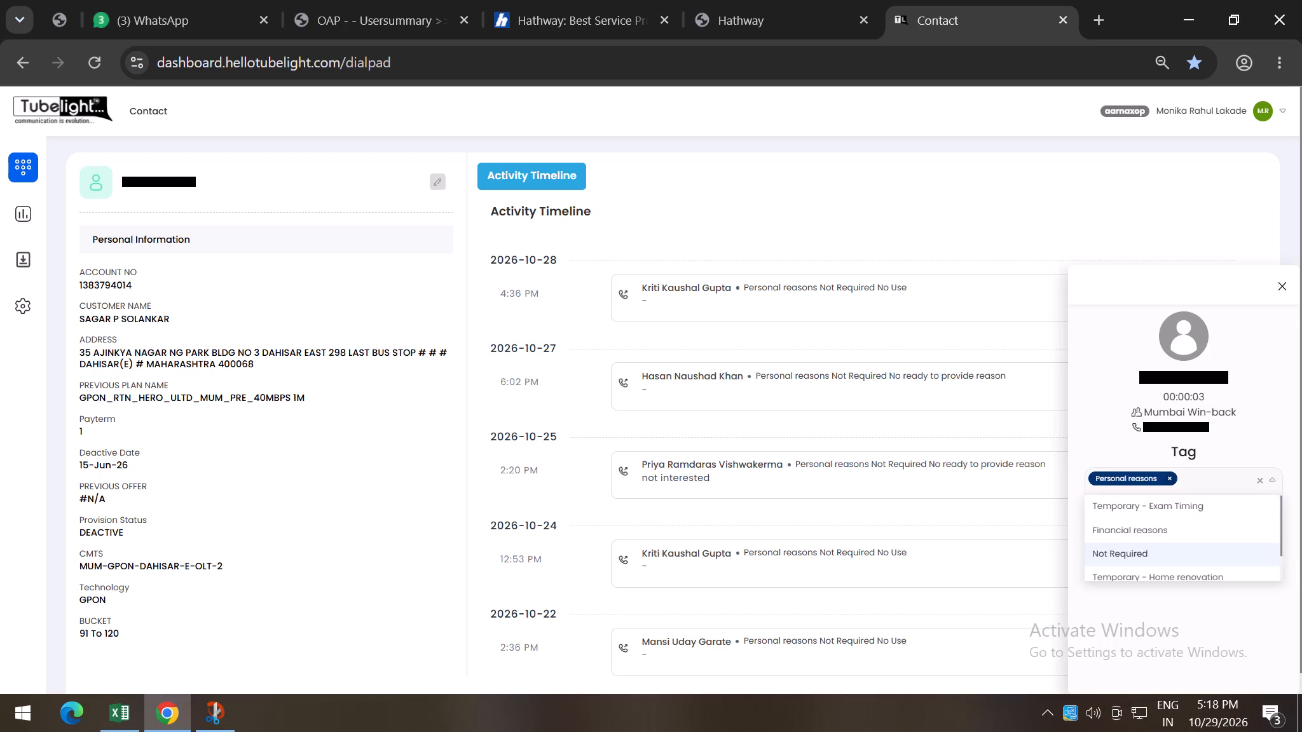
left_click(1134, 560)
left_click(1212, 477)
left_click(1172, 541)
left_click(1229, 517)
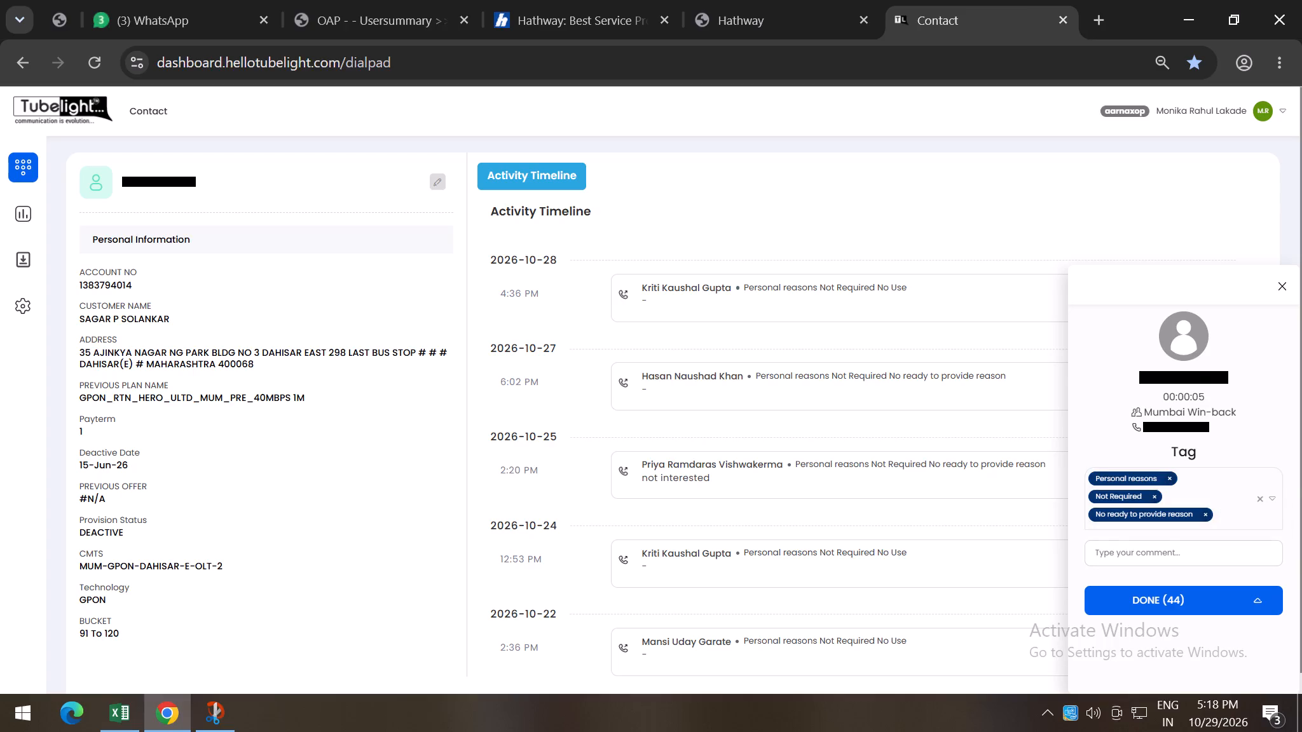
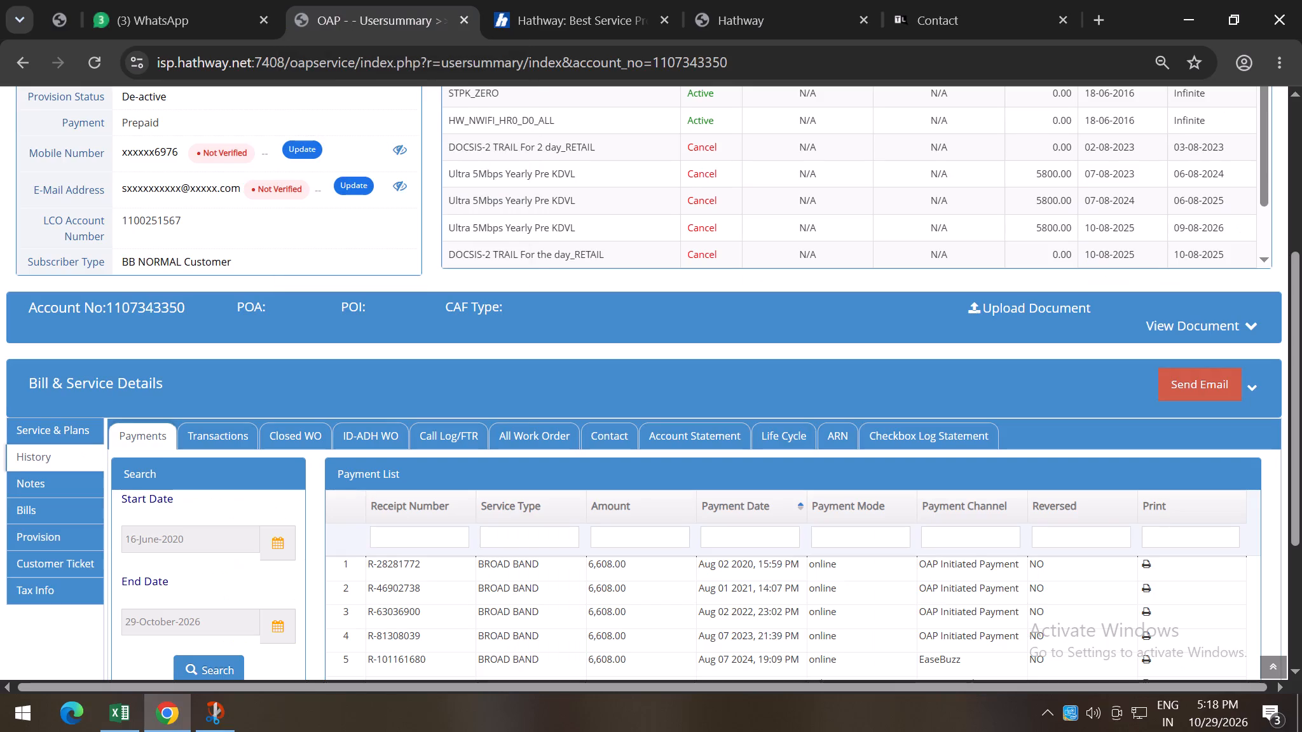
Reveal the customer's masked mobile number in the OAP user summary.
left_click(388, 152)
left_click(396, 150)
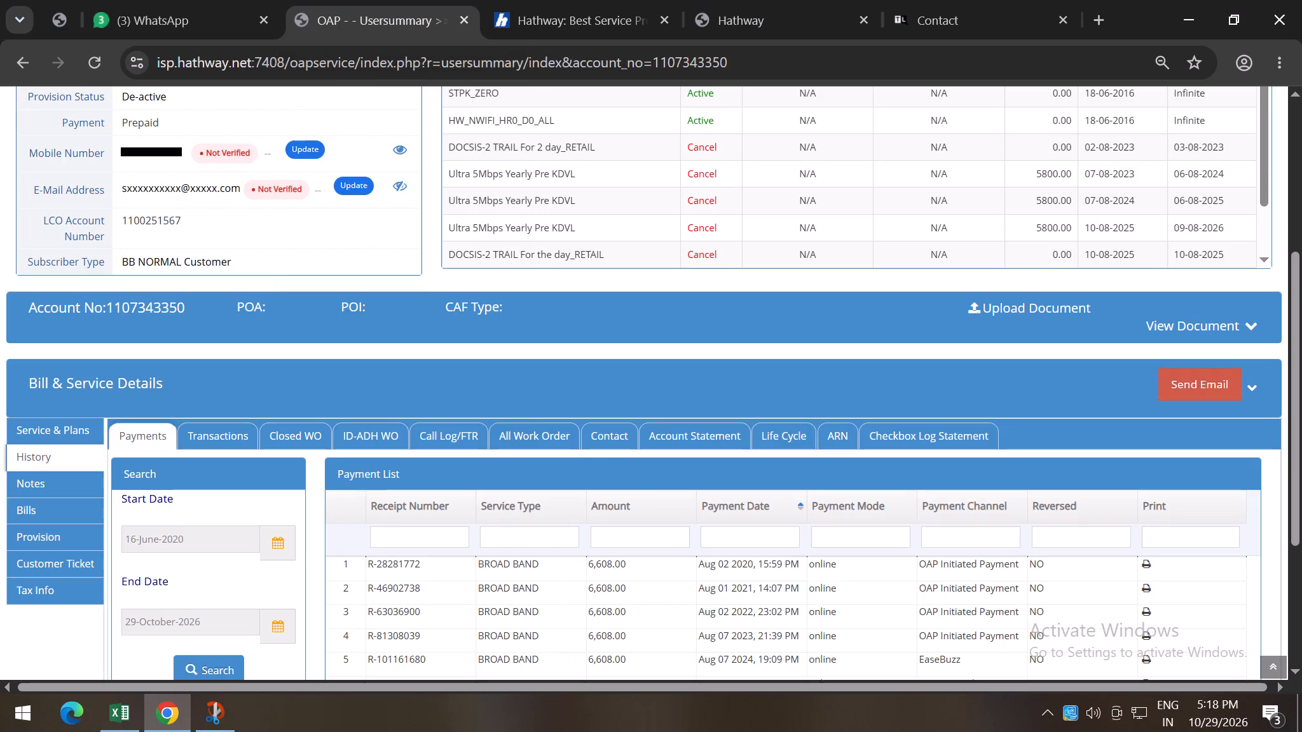
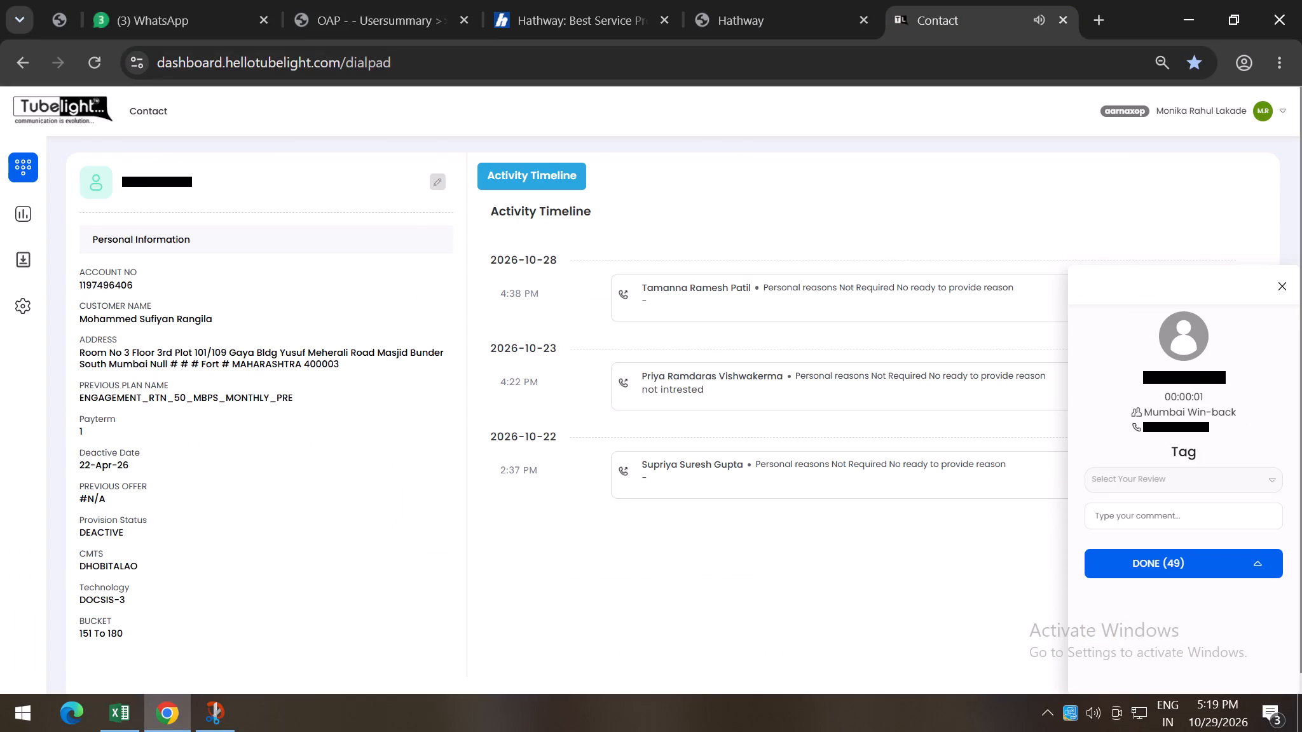
Tag the ended Mumbai Win-back call as Personal reasons, Not Required and No ready to provide reason.
left_click(1144, 480)
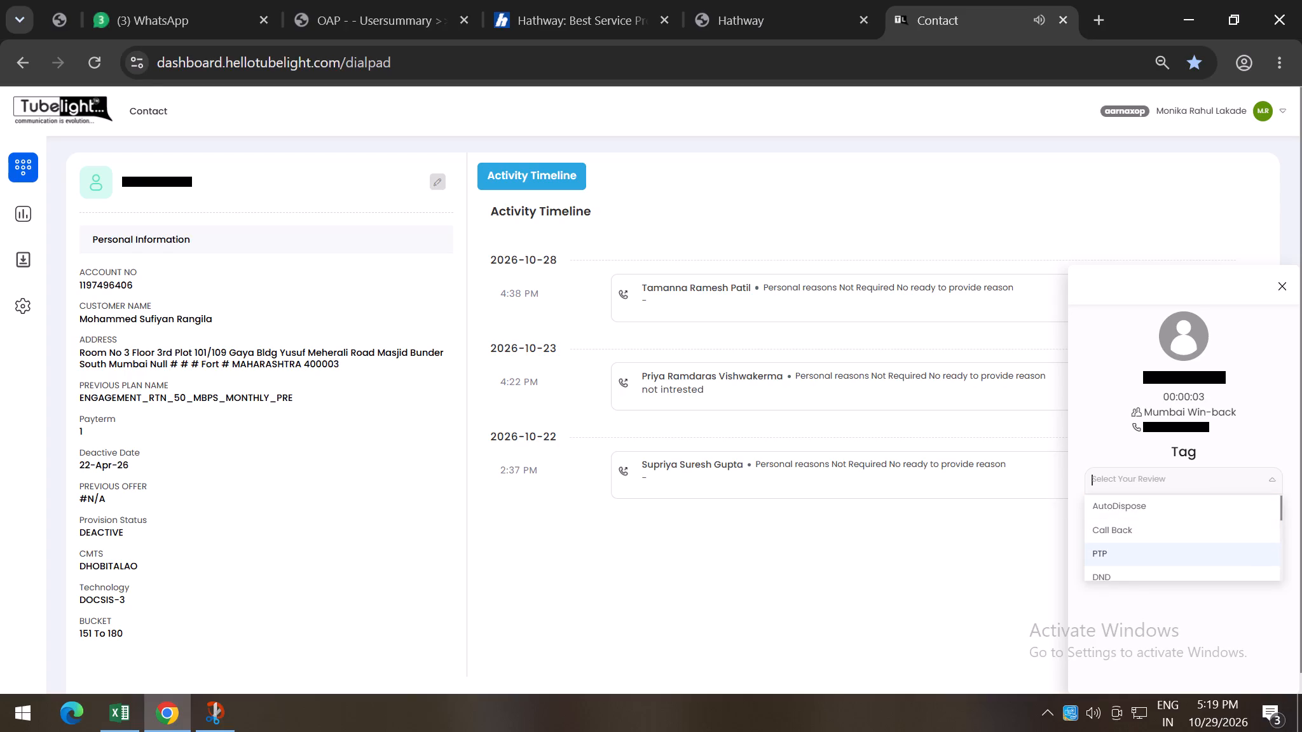
scroll(1125, 556, "down", 1)
left_click(1132, 539)
left_click(1196, 480)
left_click(1156, 548)
left_click_drag(1179, 507, 1178, 519)
left_click(1173, 547)
left_click(1222, 512)
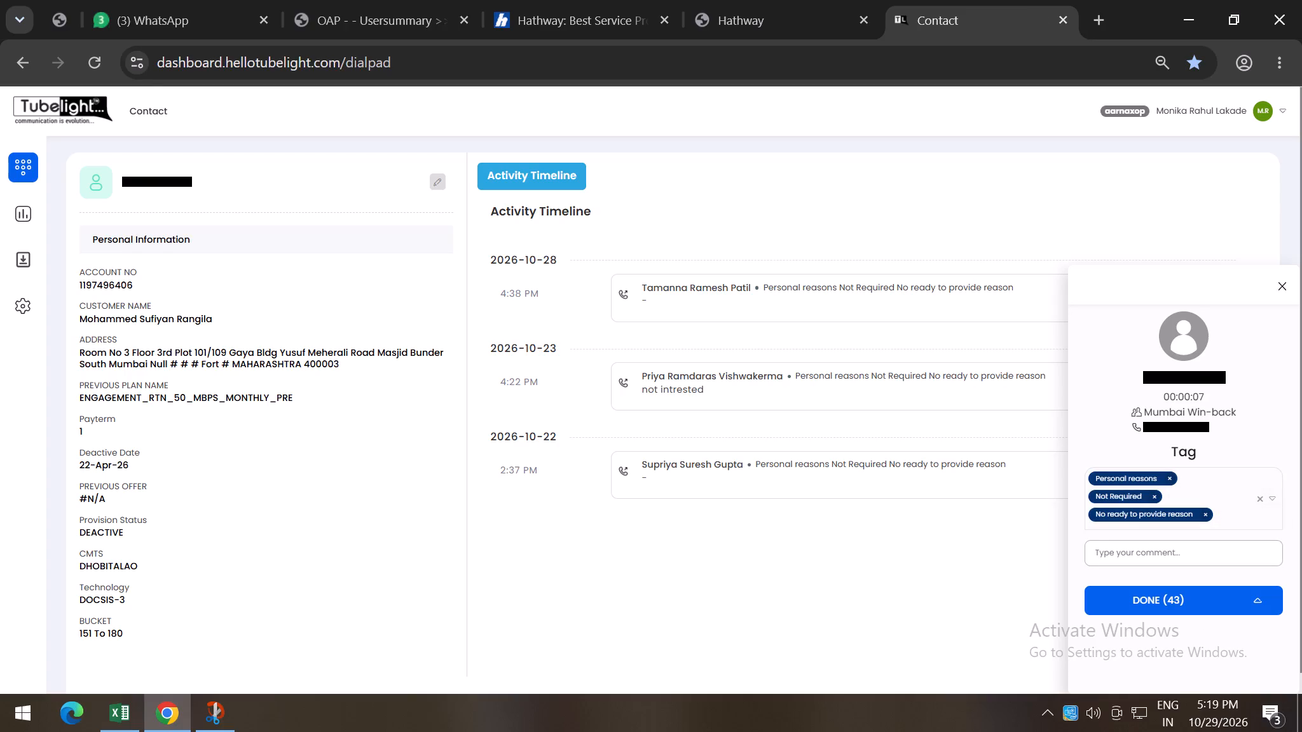
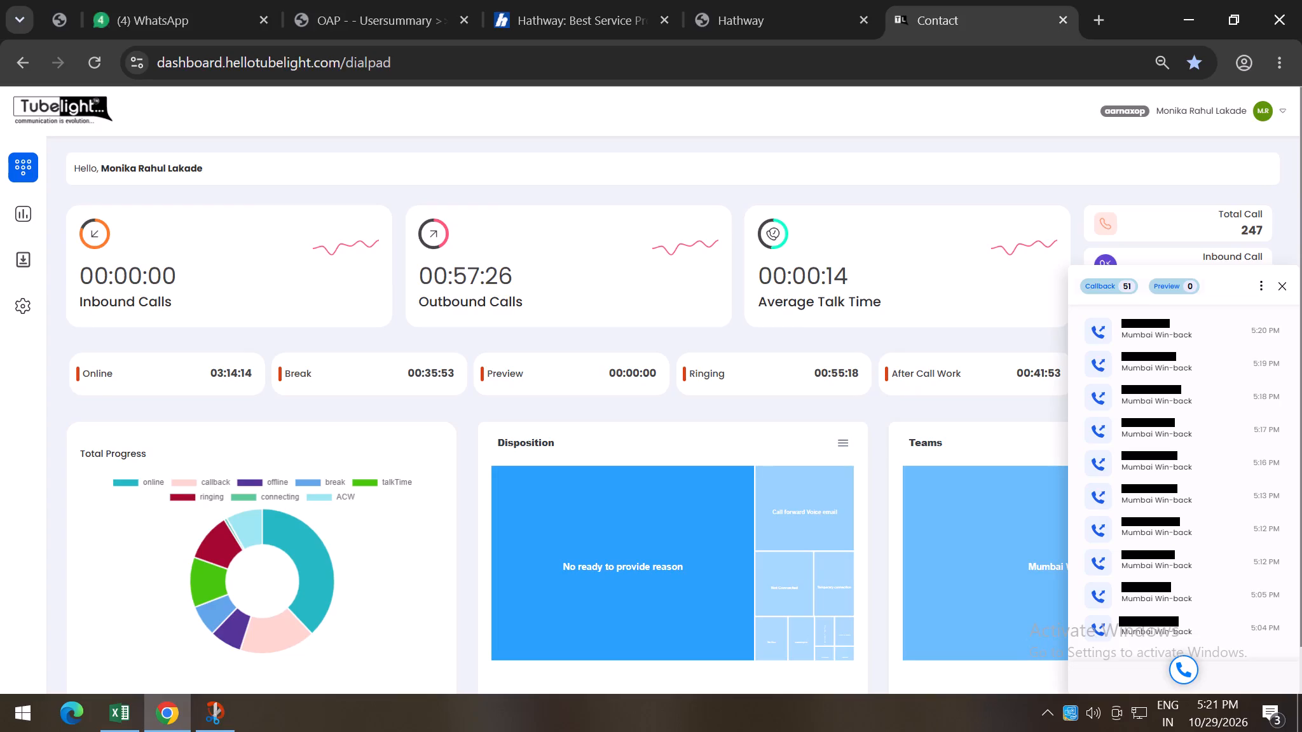
Switch to the Hathway page showing the payment transaction summary.
left_click(809, 0)
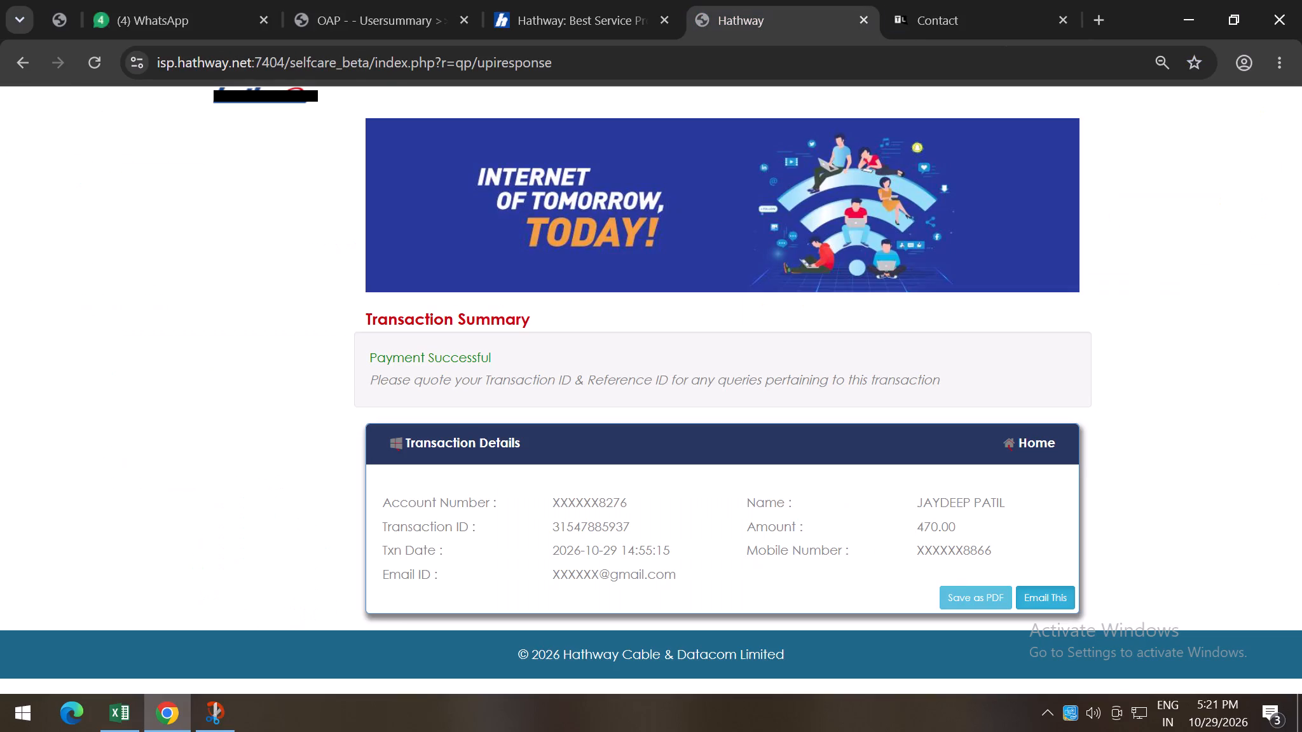
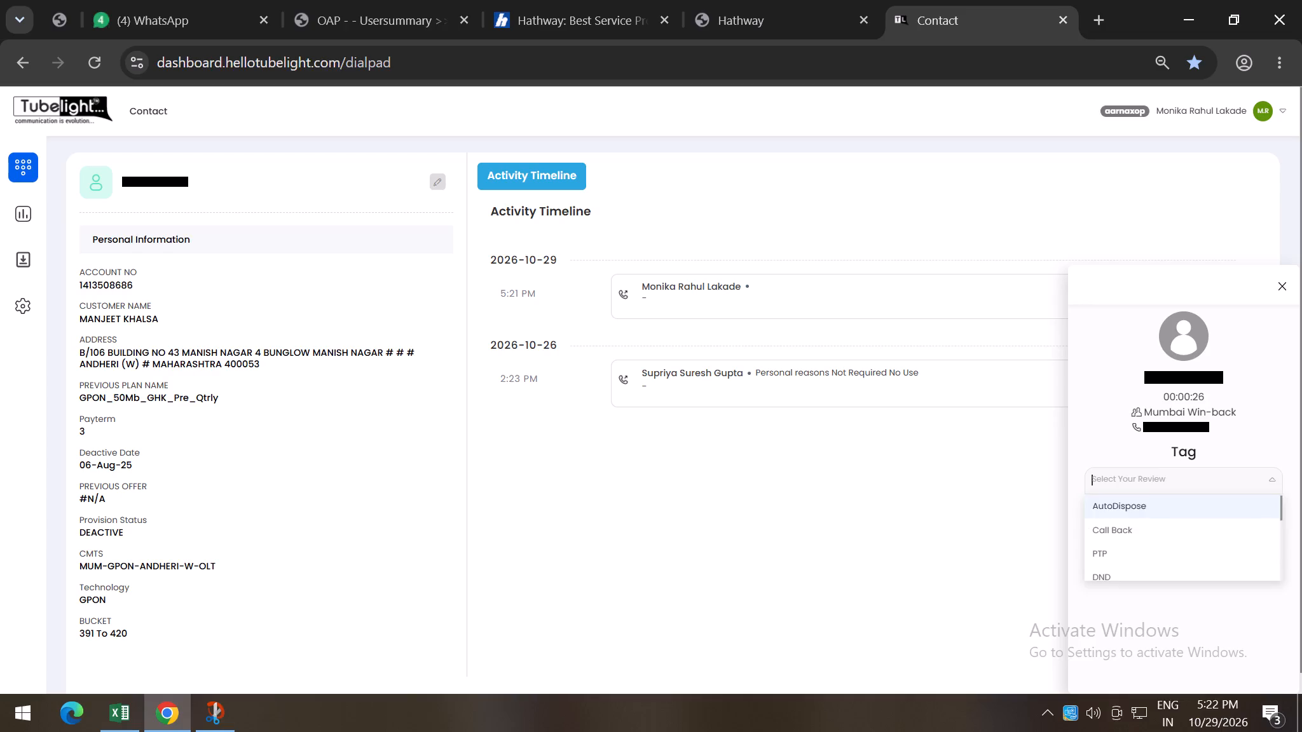
Tag the ended Mumbai Win-back call as Personal reasons and Not Required, add a further sub-reason, and submit the tags.
scroll(1141, 535, "down", 1)
left_click(1141, 535)
left_click(1200, 482)
left_click(1116, 562)
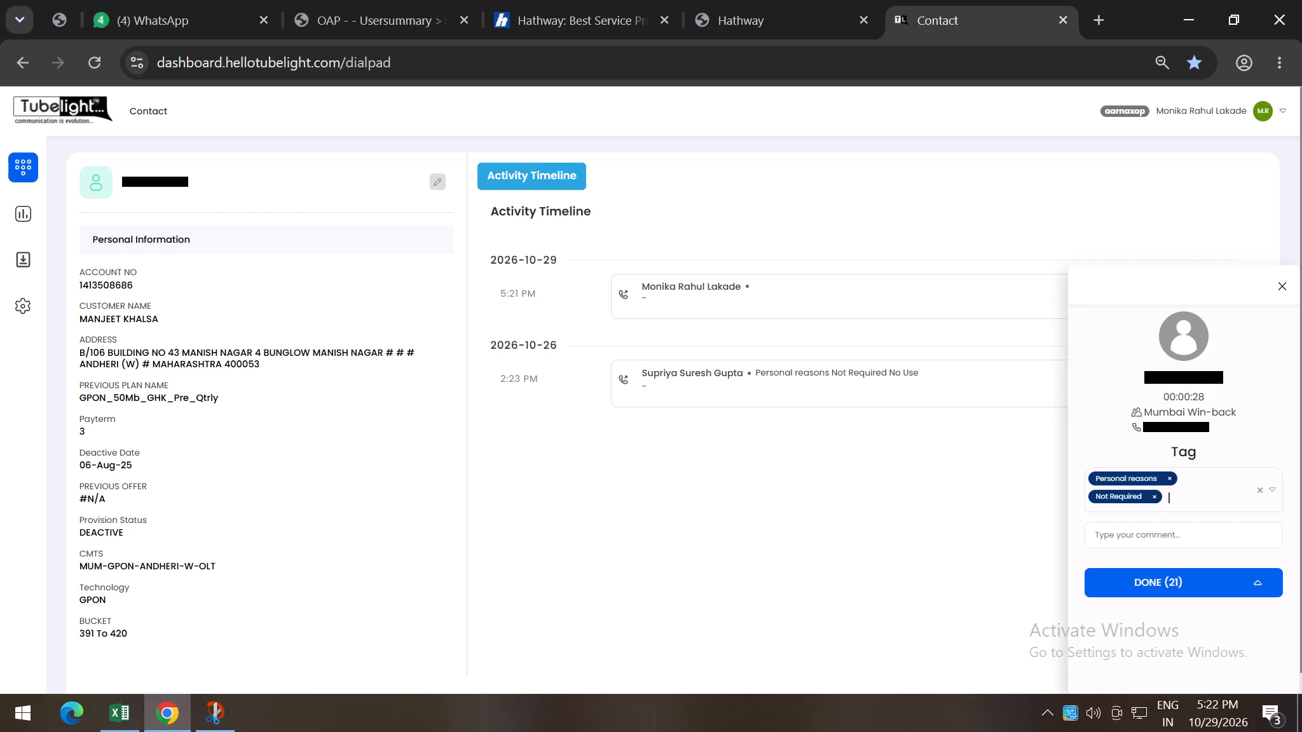
left_click(1190, 503)
left_click(1161, 552)
left_click(1166, 610)
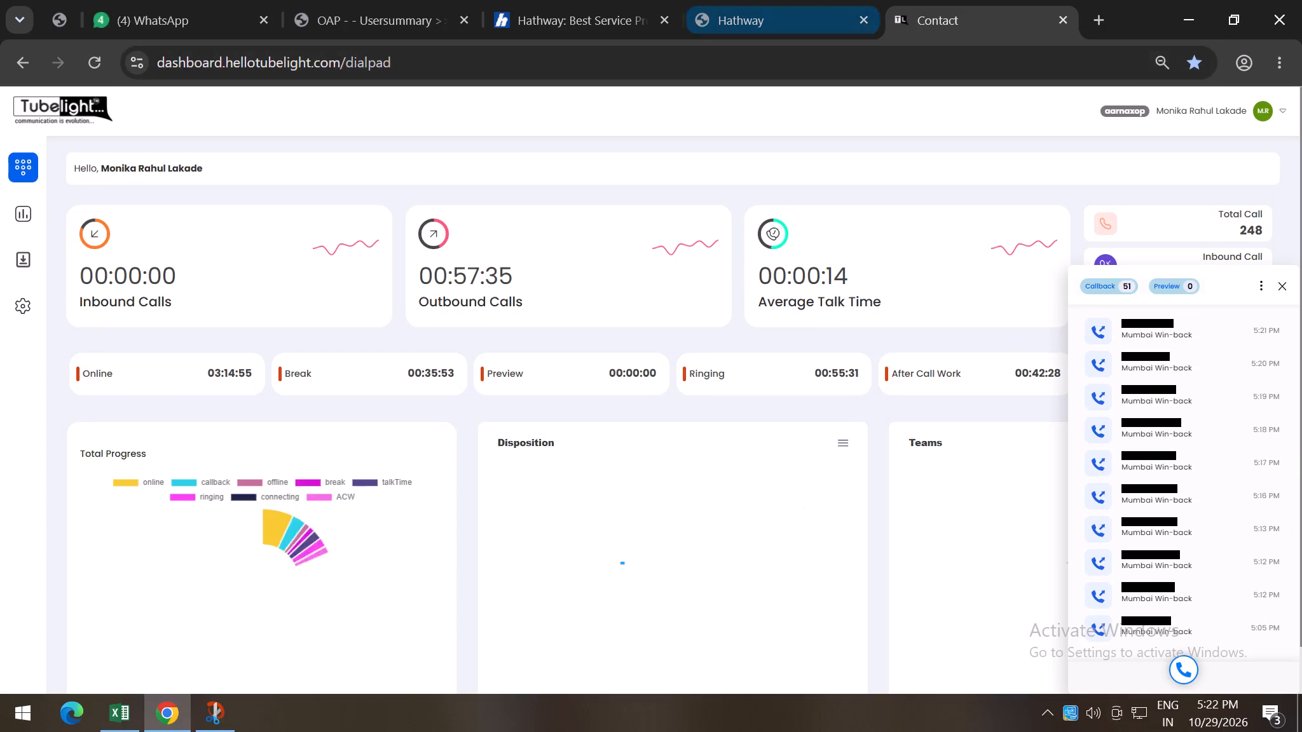
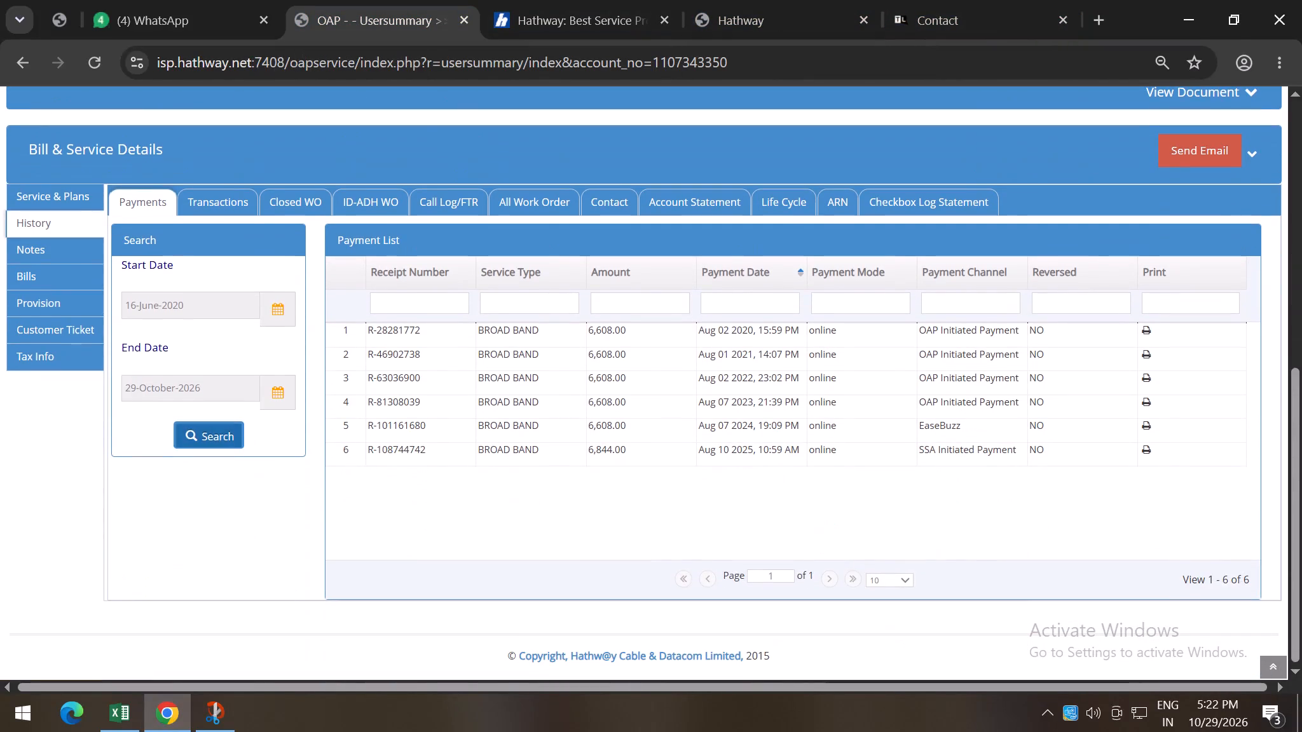
Rerun the broadband account's payment history search for 16 June 2020 to 29 October 2026 and review the payment list.
scroll(235, 445, "down", 1)
left_click(244, 433)
left_click(228, 437)
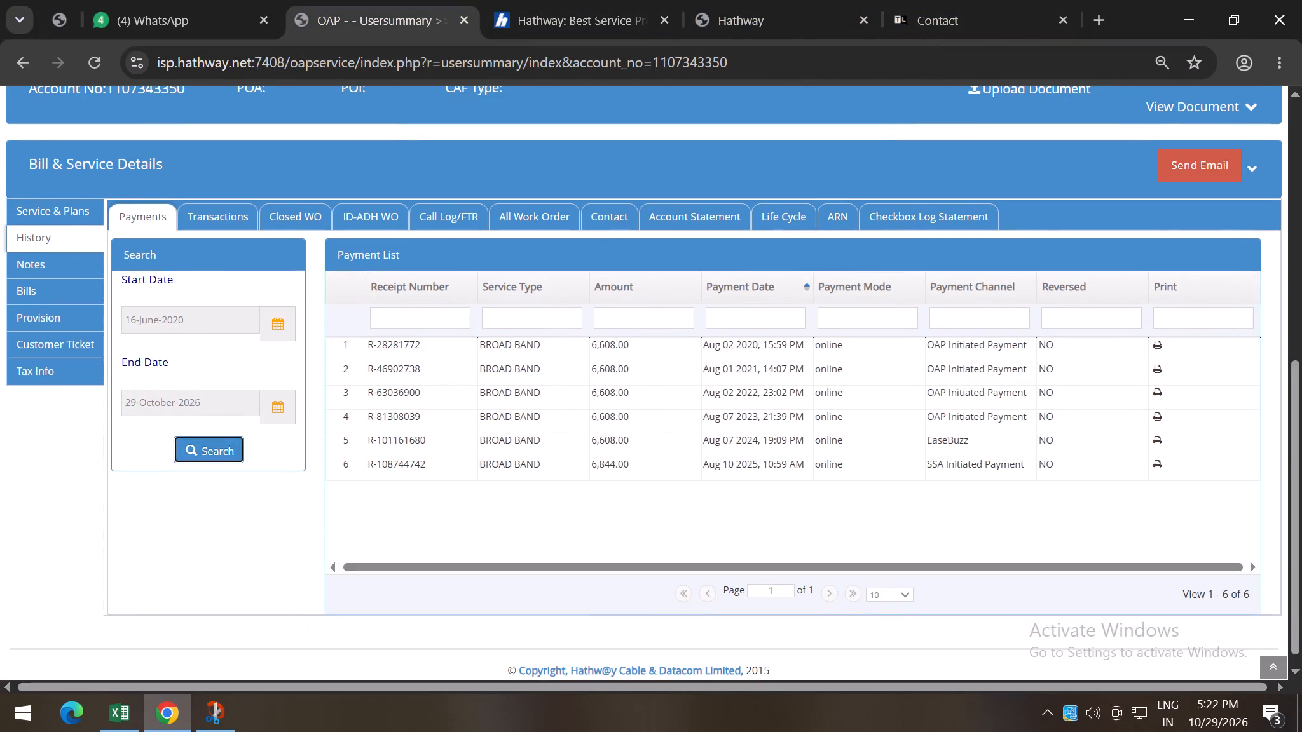
left_click(856, 592)
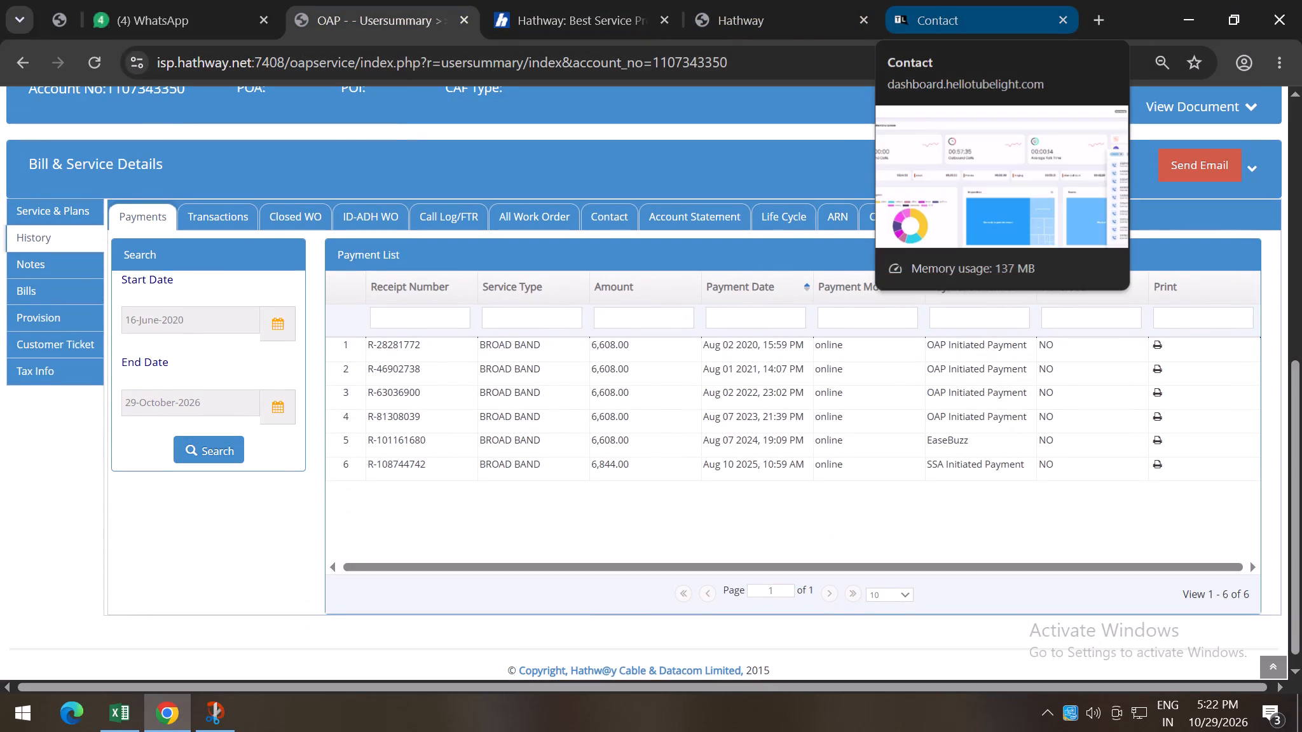
Switch to the Tubelight contact page and end the outgoing Mumbai Win-back call.
left_click(982, 0)
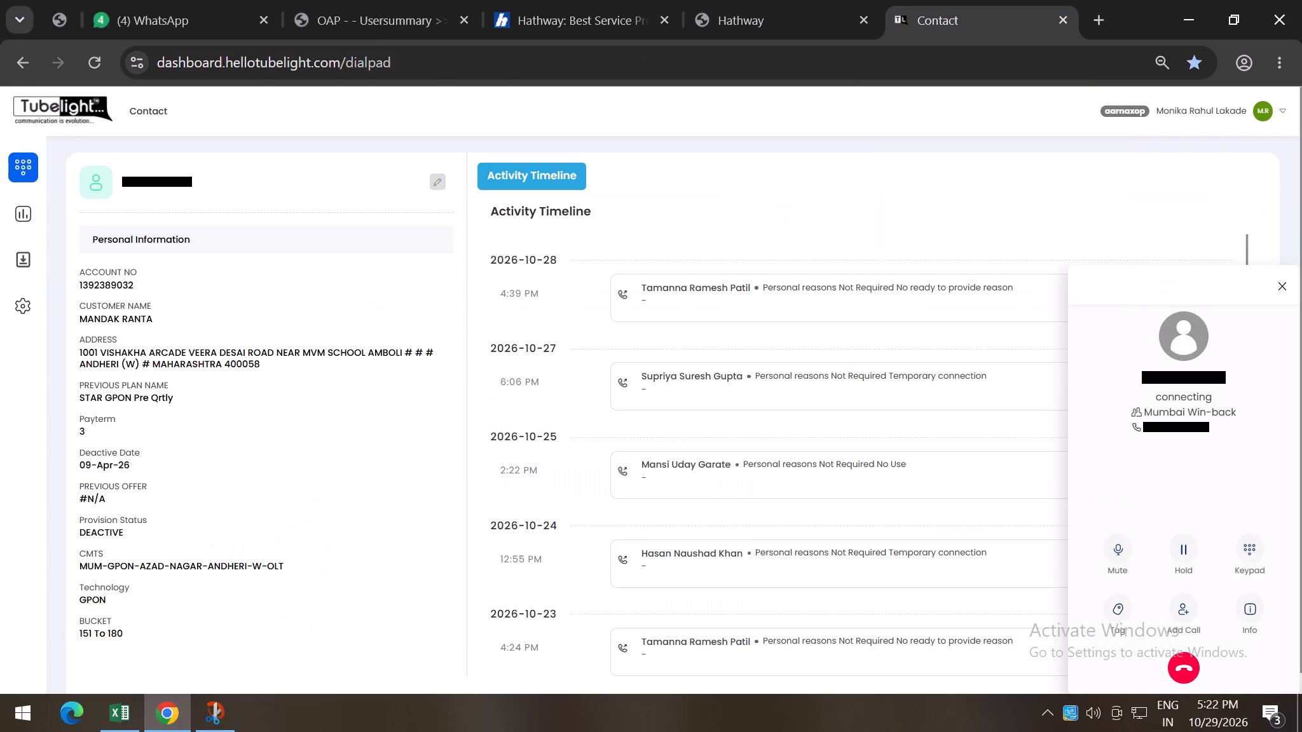
left_click(1183, 672)
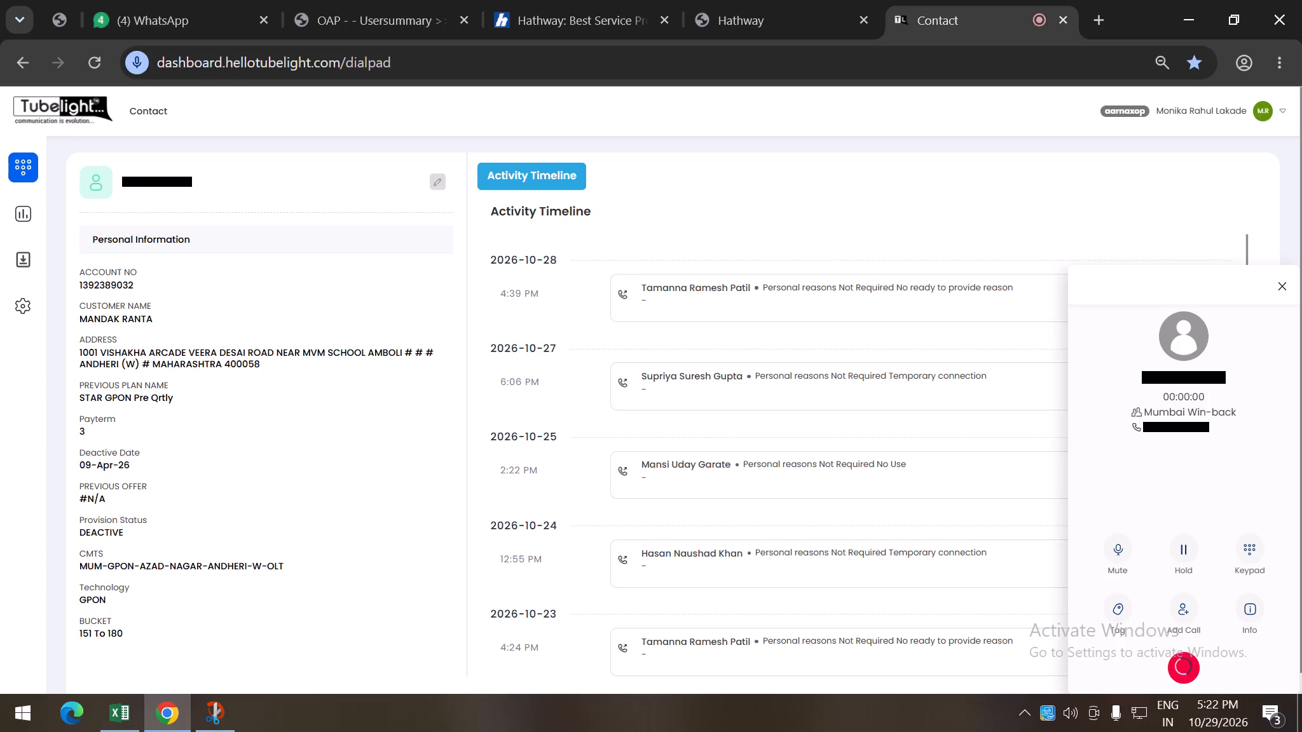
Tag the ended Mumbai Win-back call as Personal reasons and open the choices for its sub-reason.
left_click(1168, 481)
scroll(1131, 552, "down", 1)
left_click(1134, 539)
left_click(1196, 482)
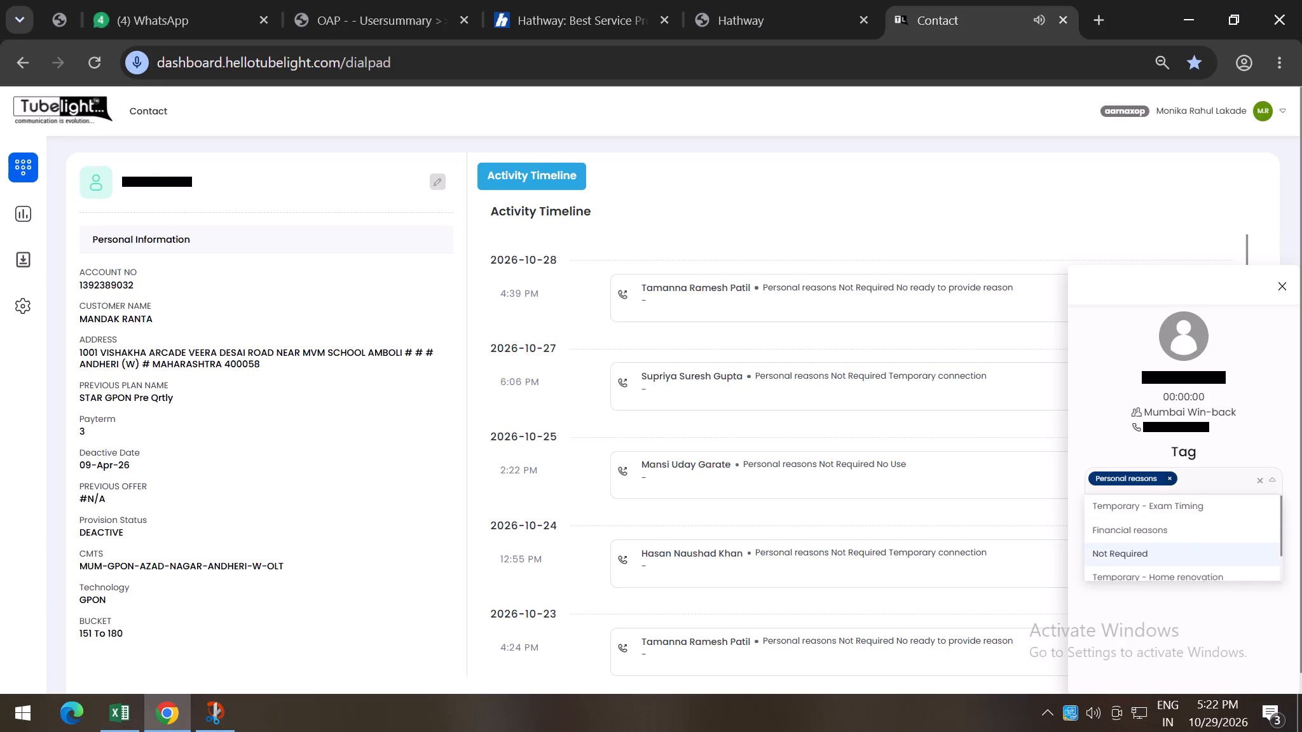
Add Not Required and a further sub-reason to the call's Personal reasons tag, and submit the tags.
left_click_drag(1153, 553, 1168, 527)
left_click(1182, 500)
left_click_drag(1172, 552, 1171, 558)
left_click(1172, 599)
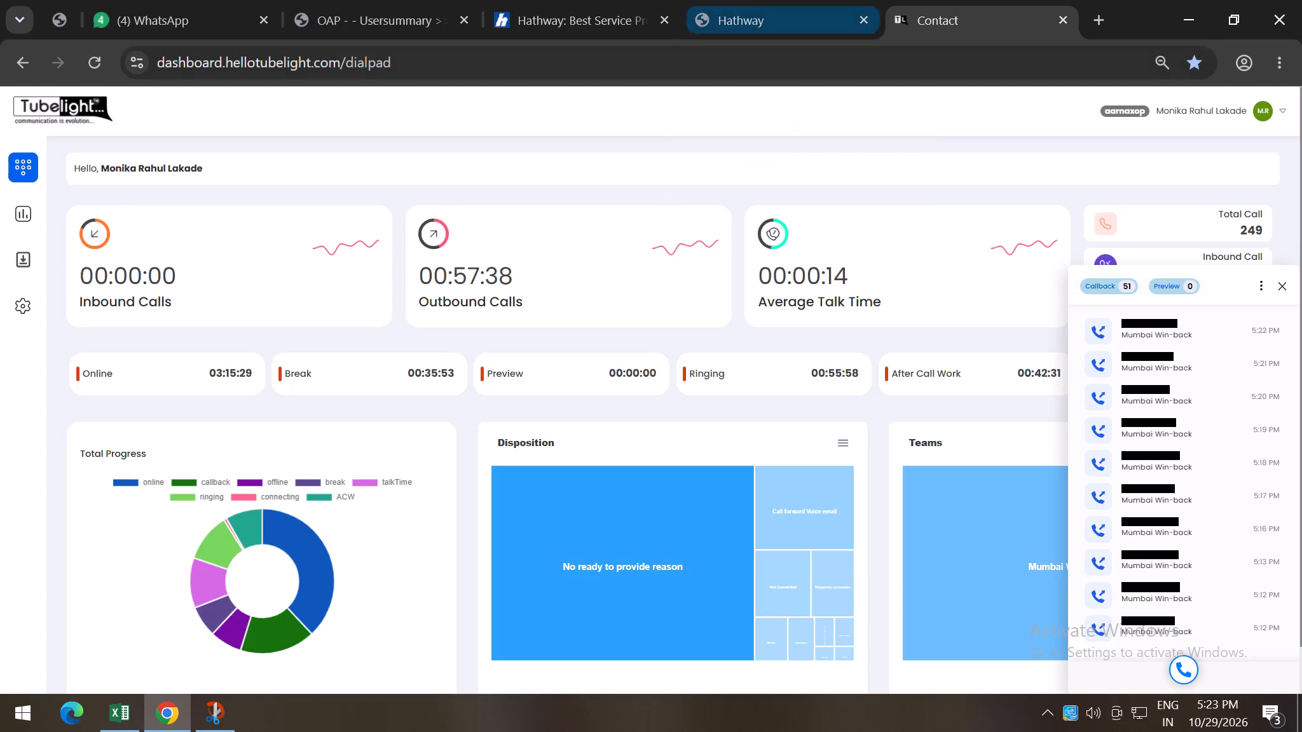
Switch to the OAP user summary page showing the broadband account's payment list.
left_click(985, 0)
left_click(381, 1)
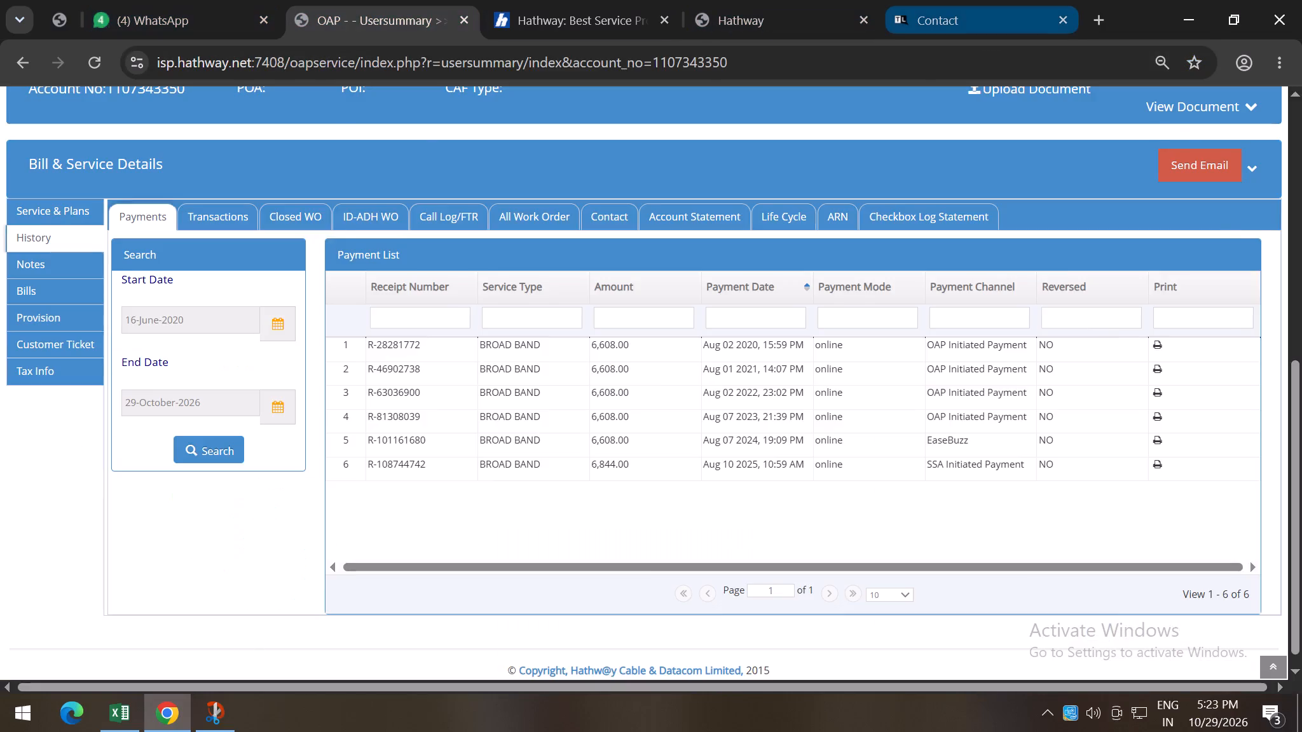
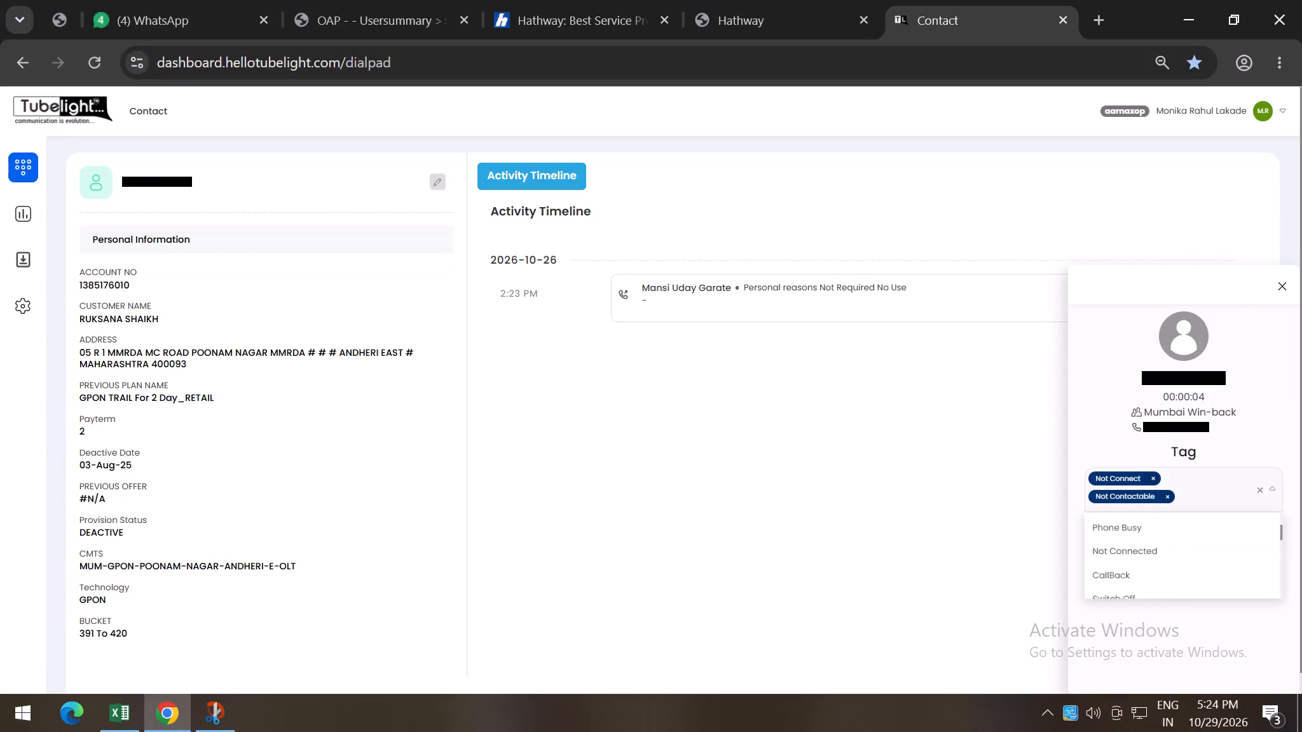
Complete the Mumbai Win-back call's Not Connect and Not Contactable tags with a further sub-reason, and submit them.
left_click(1172, 526)
double_click(1192, 511)
scroll(1145, 571, "down", 5)
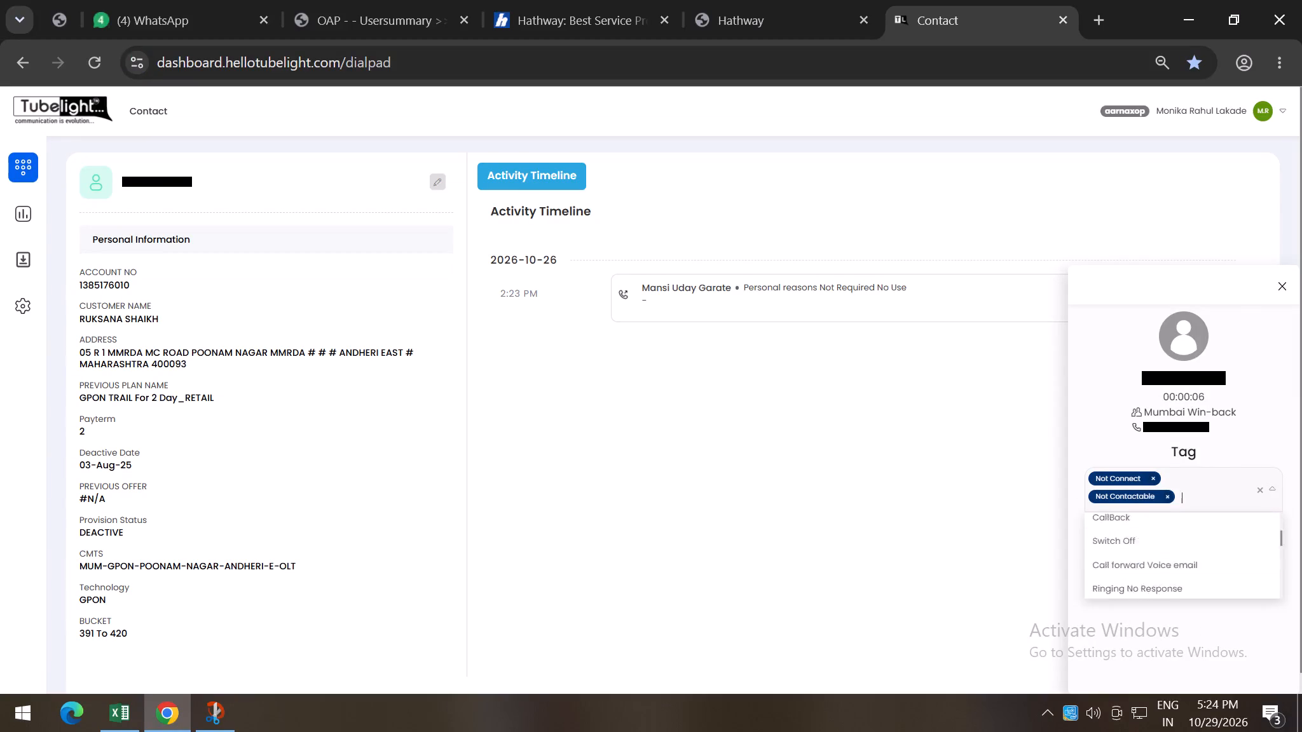
left_click(1164, 532)
left_click(1157, 600)
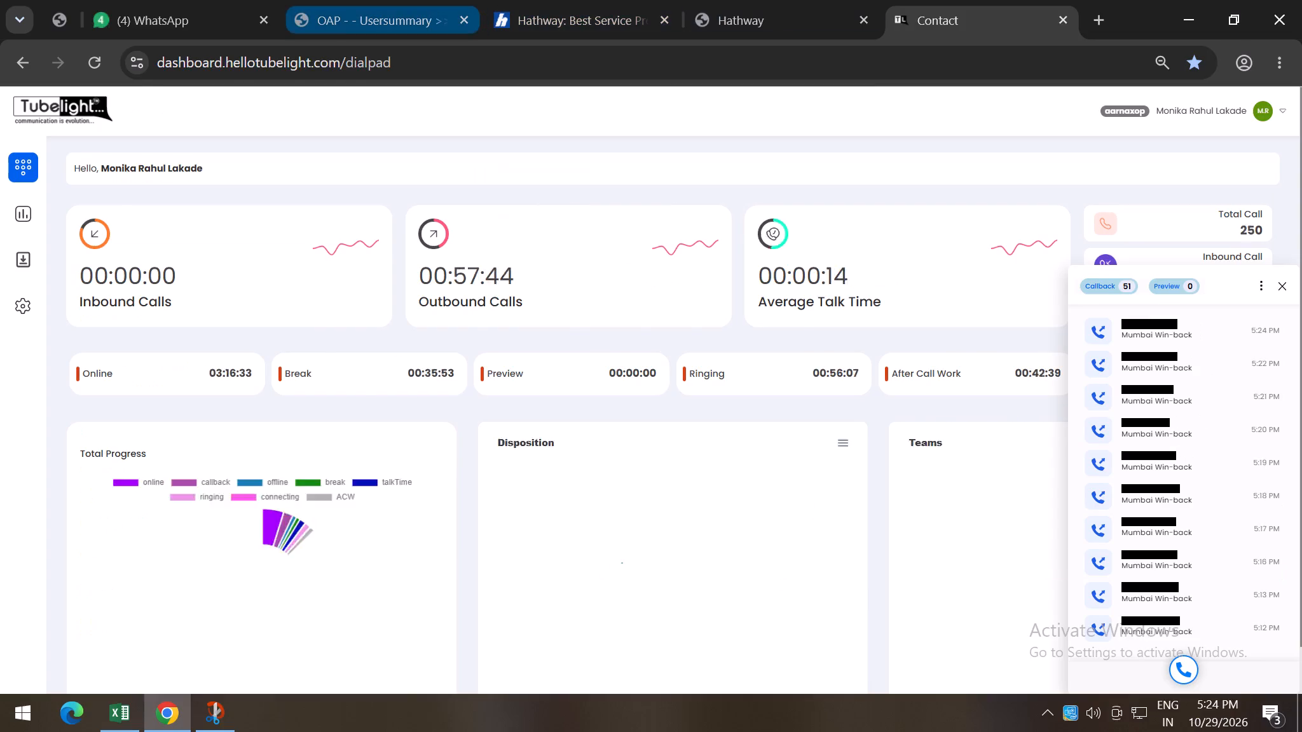
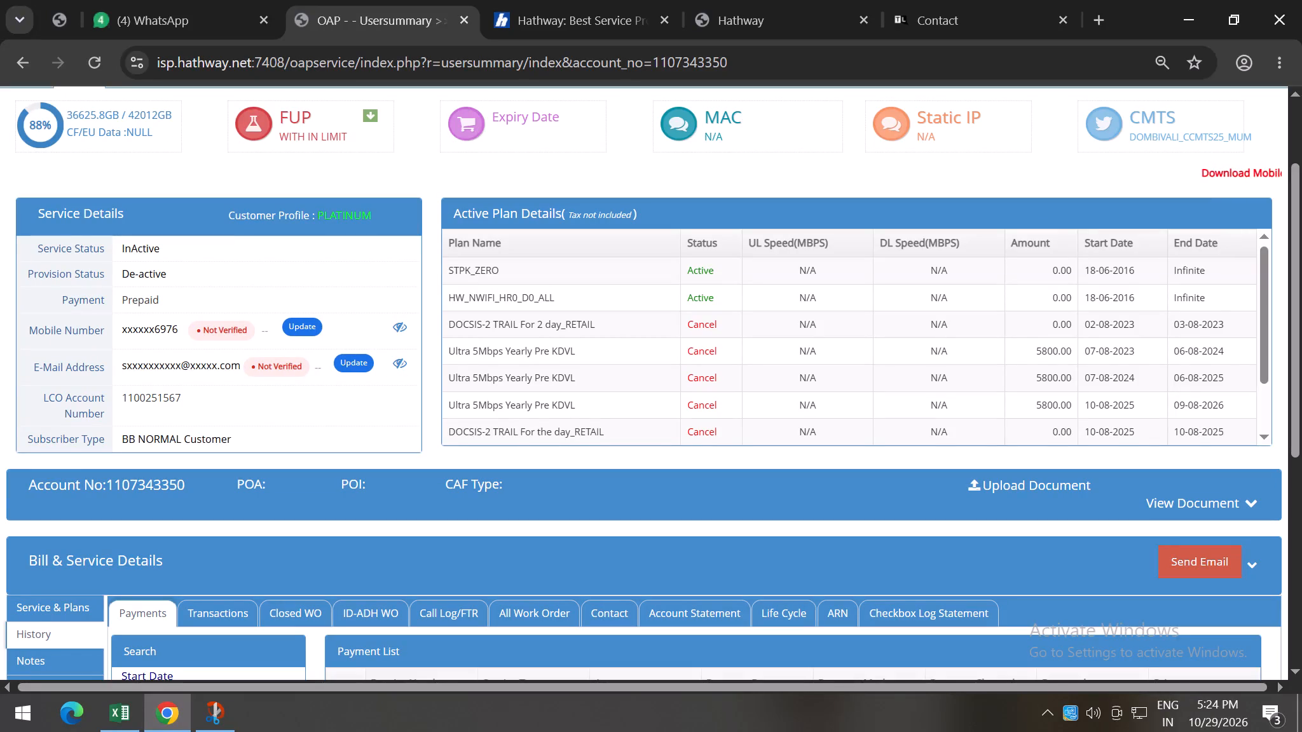
In Tubelight, tag the ended Mumbai Win-back call as Personal reasons and Not Required, add a further sub-reason, and submit the tags.
left_click(917, 10)
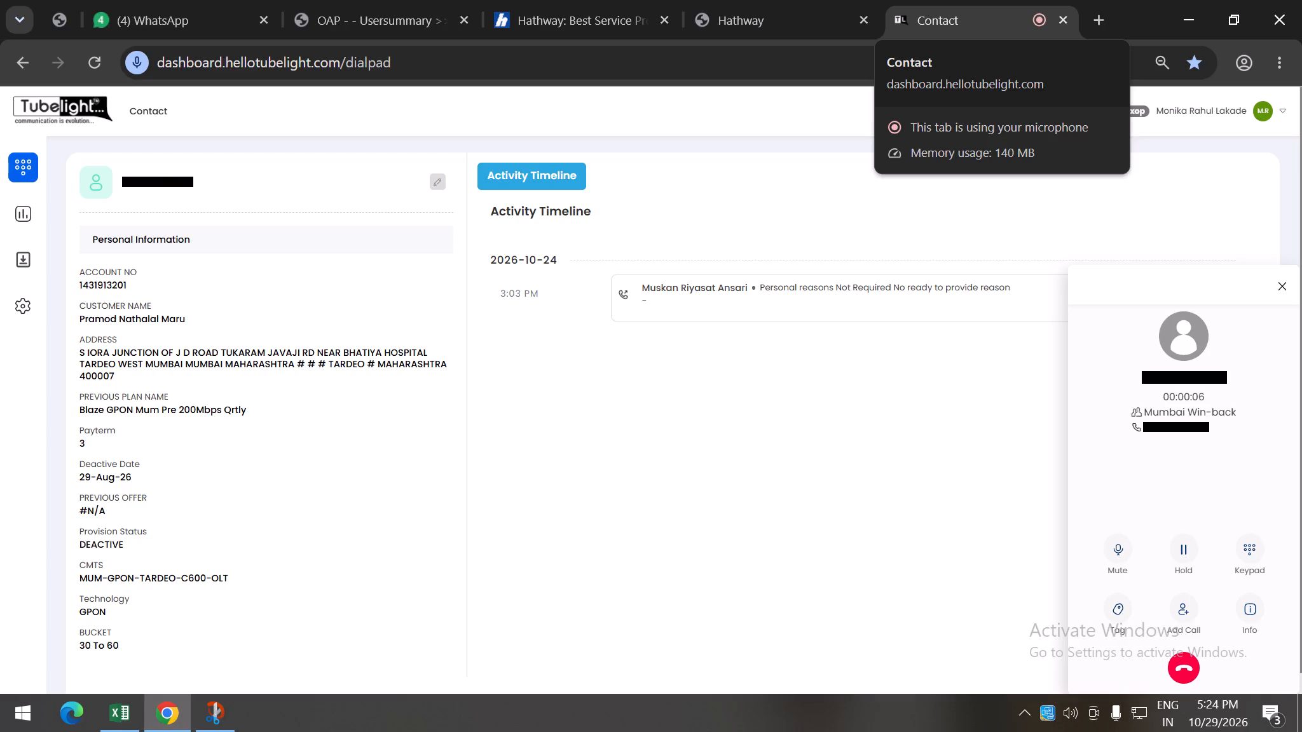
left_click(1156, 470)
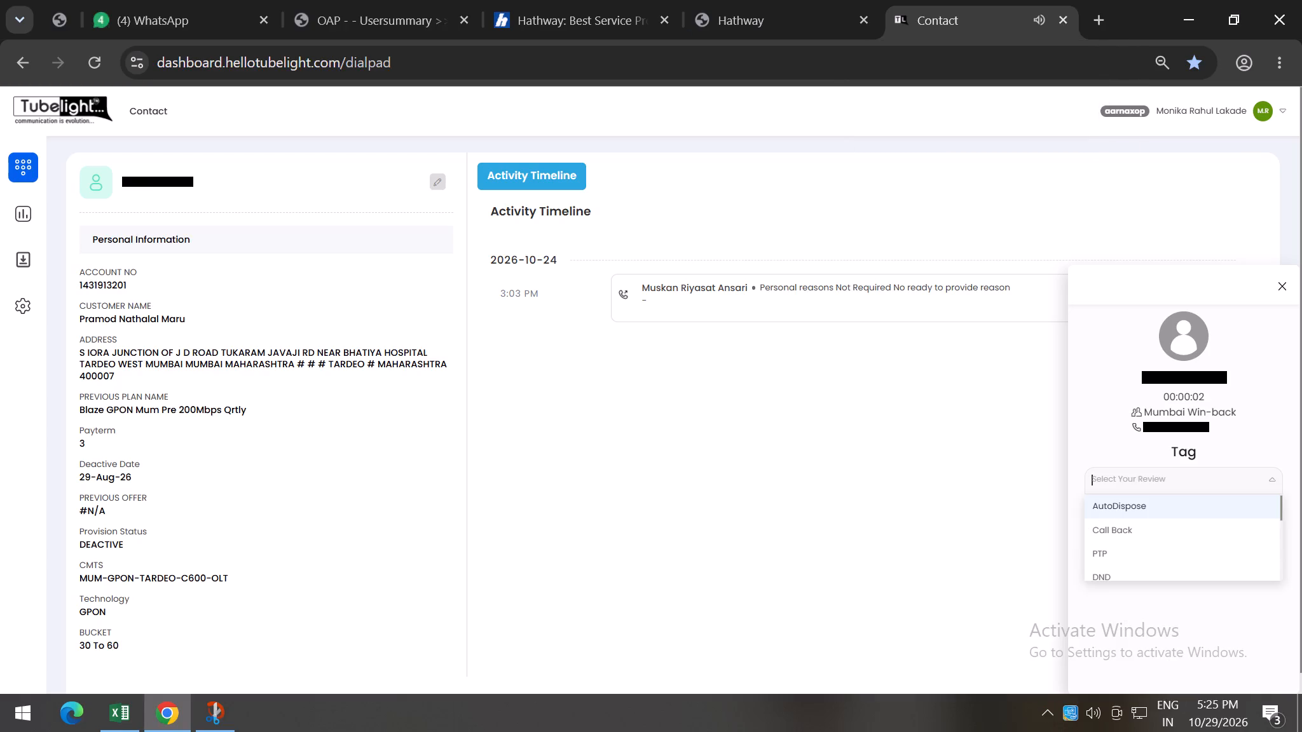
scroll(1123, 509, "down", 1)
left_click(1135, 540)
left_click(1196, 486)
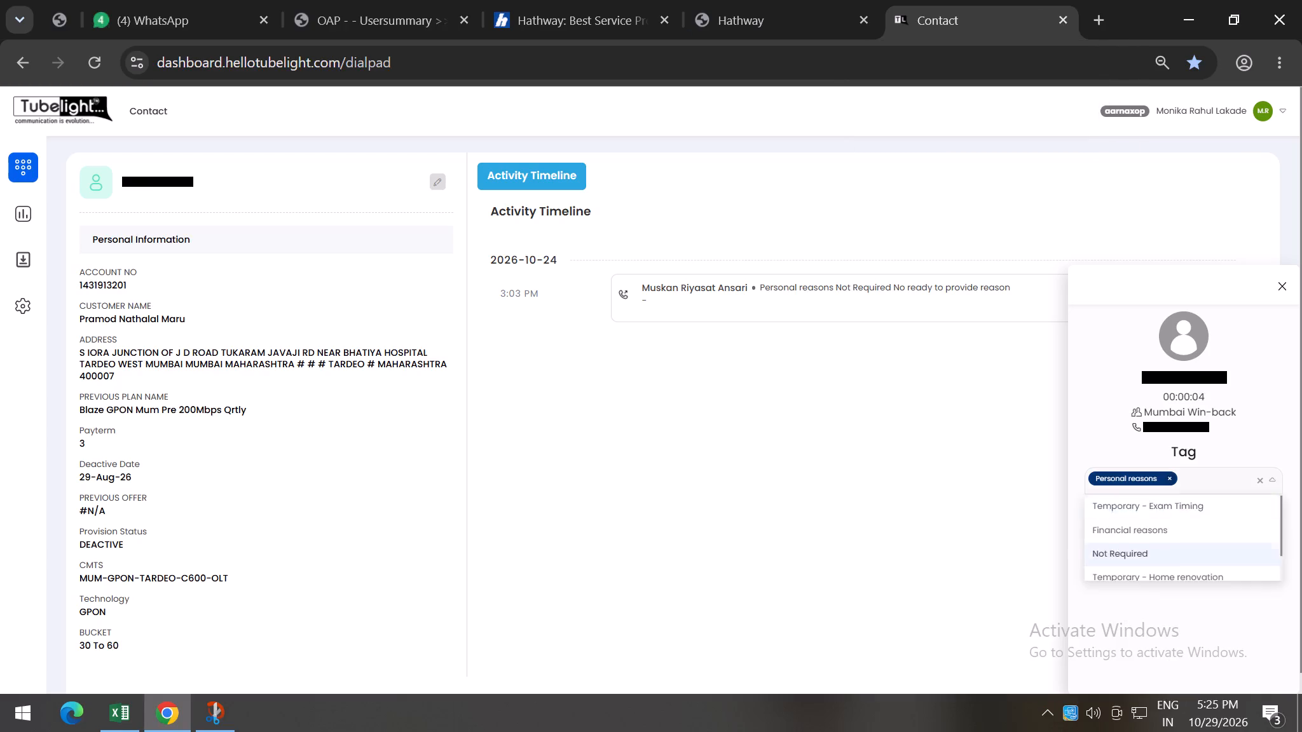
left_click(1155, 548)
left_click_drag(1216, 485, 1214, 499)
left_click(1181, 553)
left_click(1157, 599)
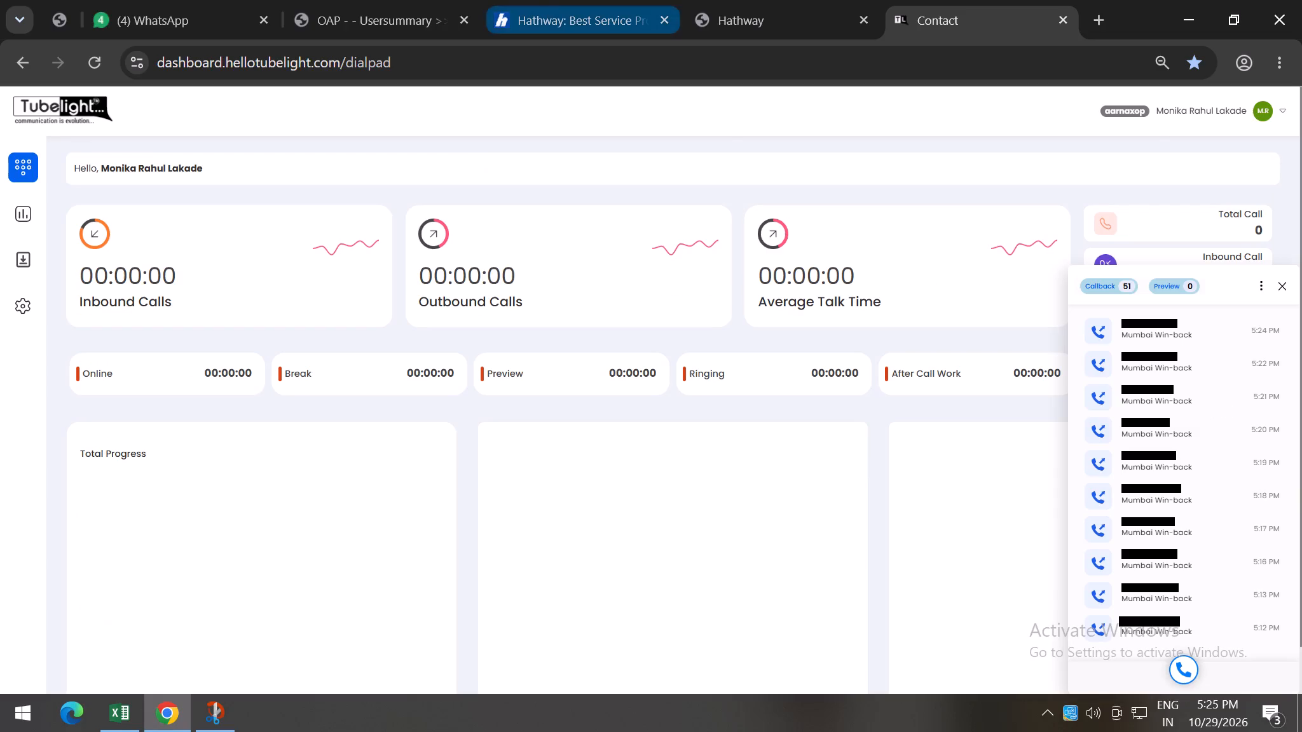
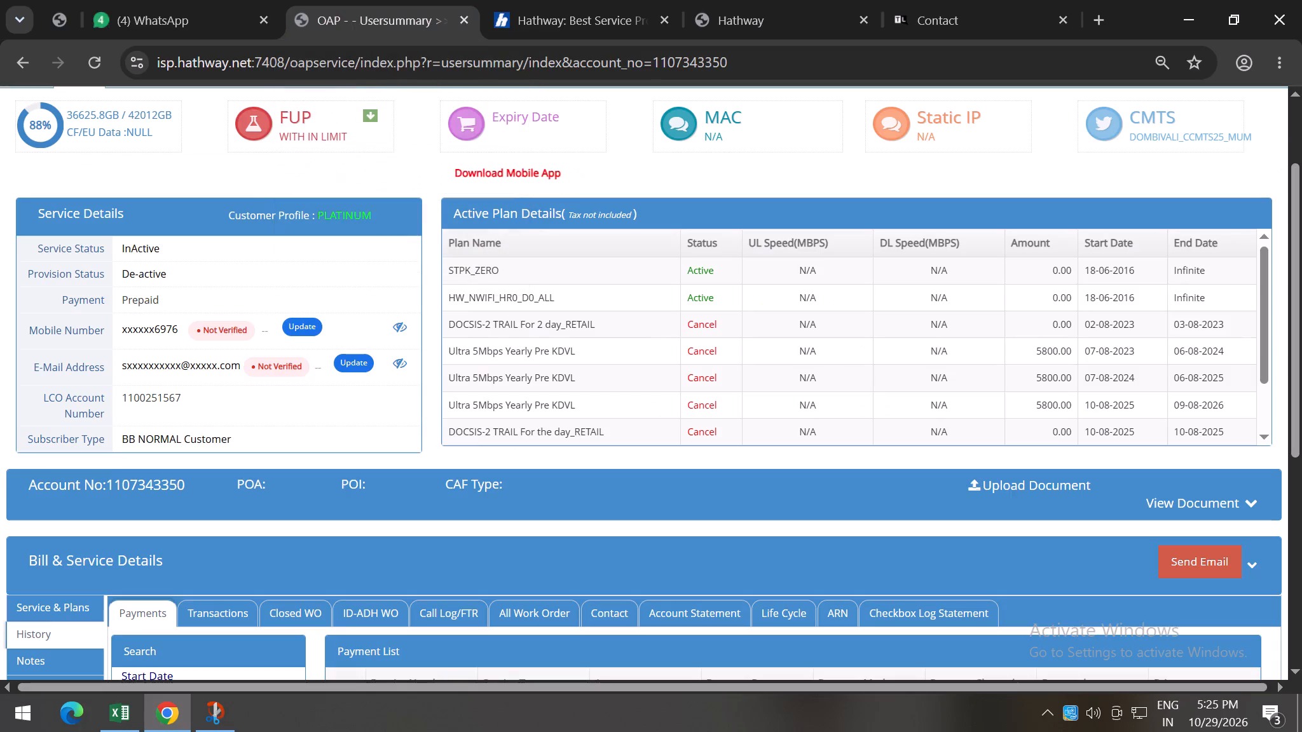
Glance at the broadband account summary, return to the Tubelight contact page and look over its call dashboard.
left_click(350, 0)
left_click(911, 0)
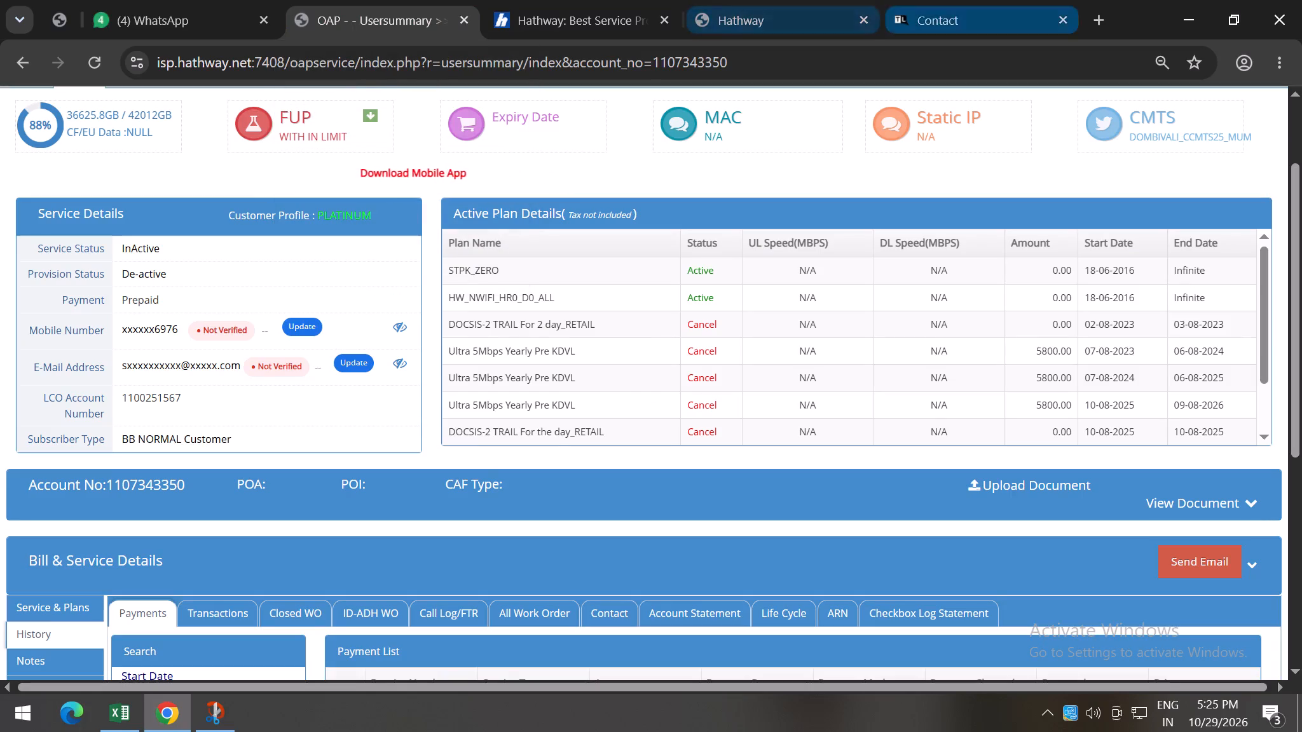
scroll(732, 304, "down", 3)
scroll(737, 305, "up", 2)
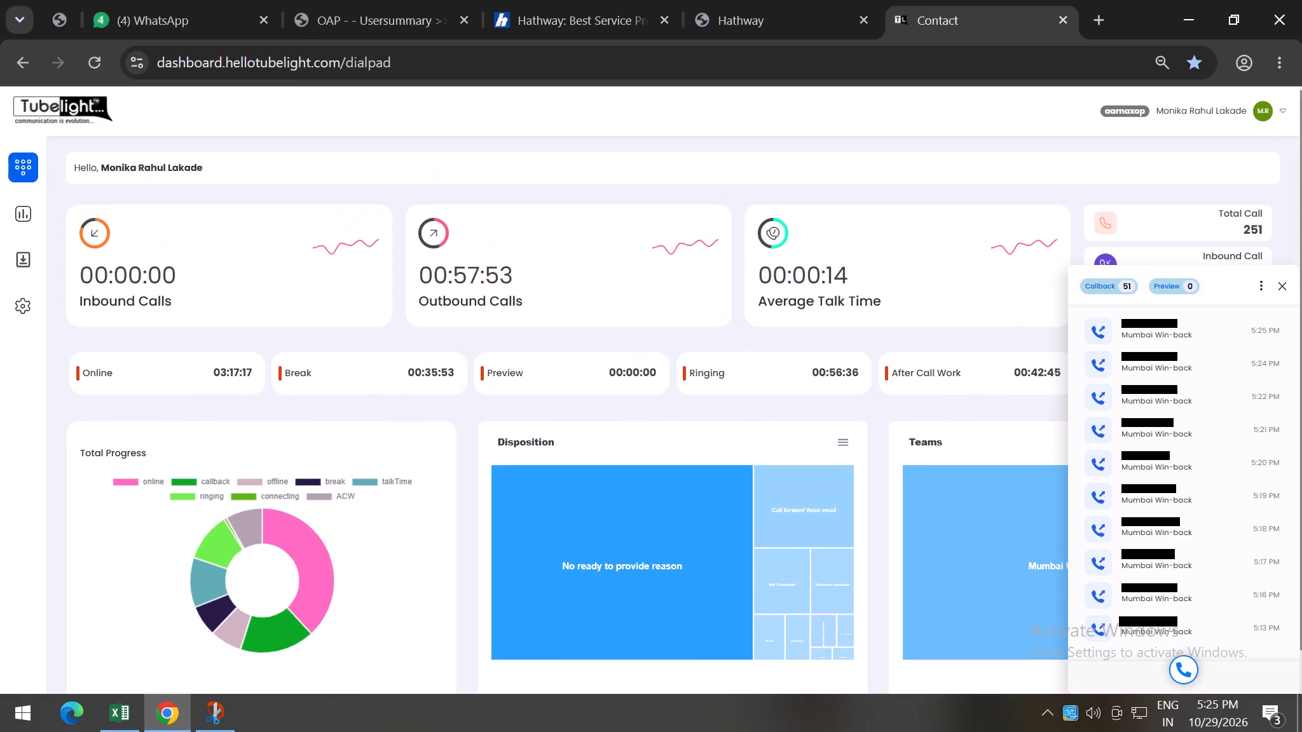
scroll(748, 304, "up", 3)
scroll(751, 304, "down", 2)
scroll(751, 304, "up", 1)
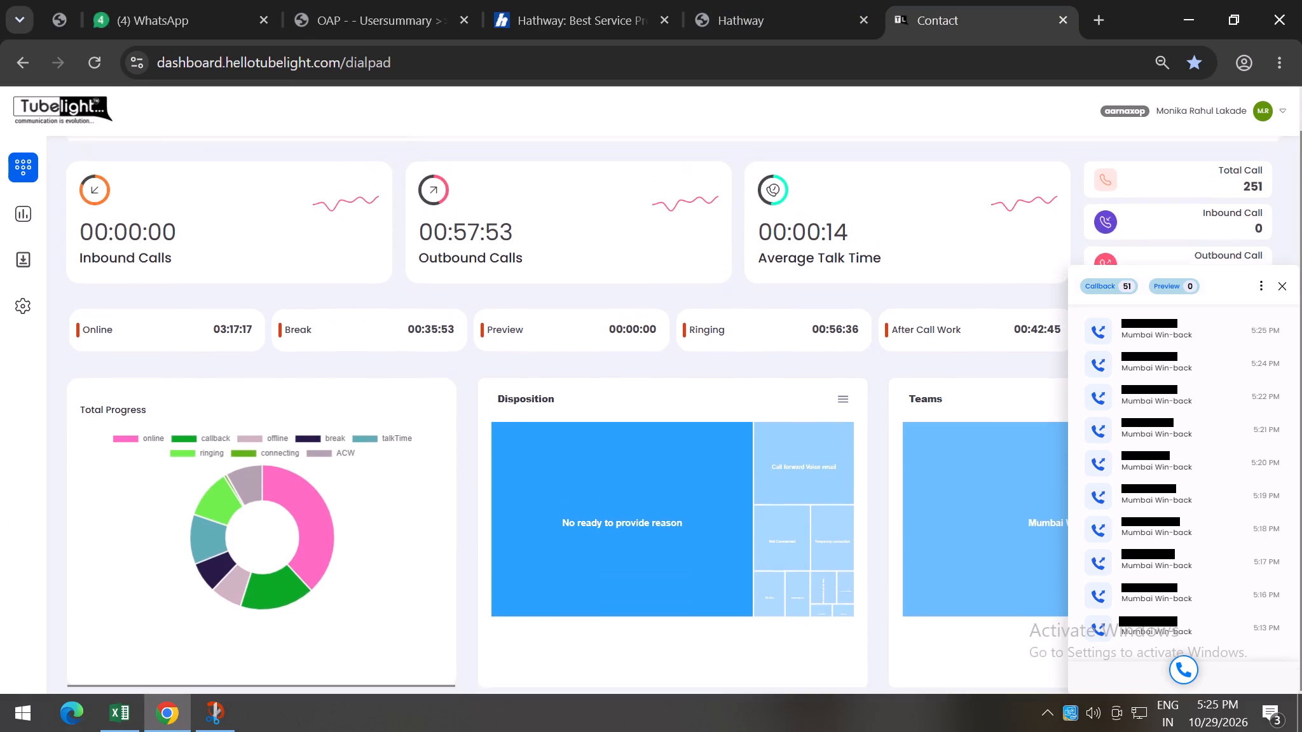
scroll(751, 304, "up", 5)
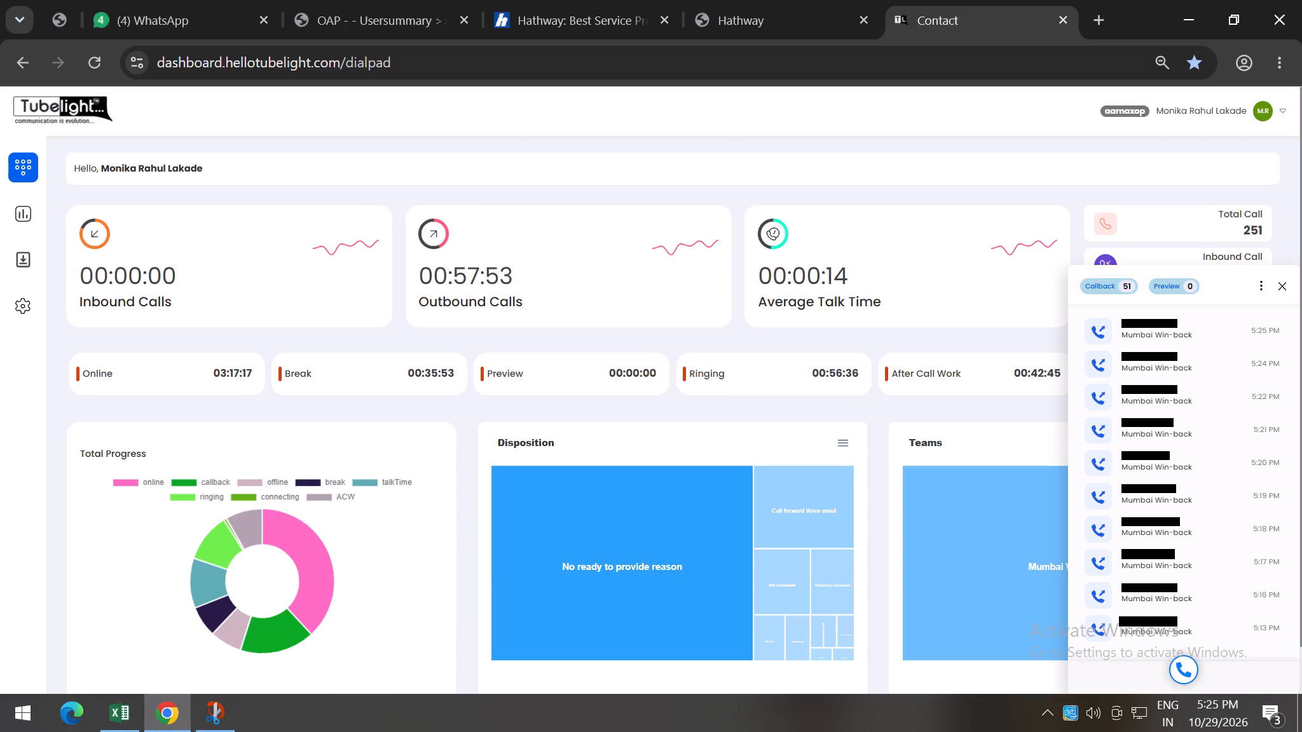
Return to the OAP account summary and reveal the masked mobile number and e-mail address in Service Details.
left_click(364, 0)
scroll(291, 344, "down", 2)
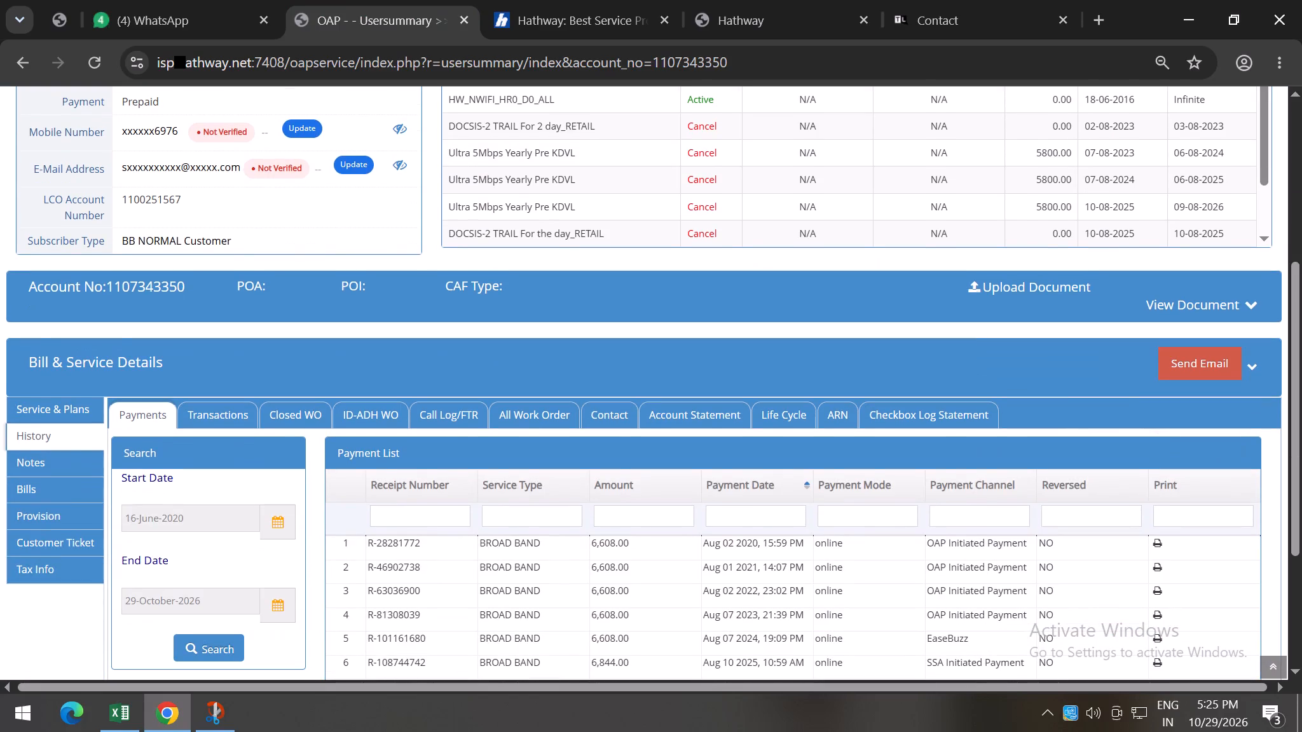
left_click(401, 130)
left_click(401, 170)
scroll(321, 276, "up", 2)
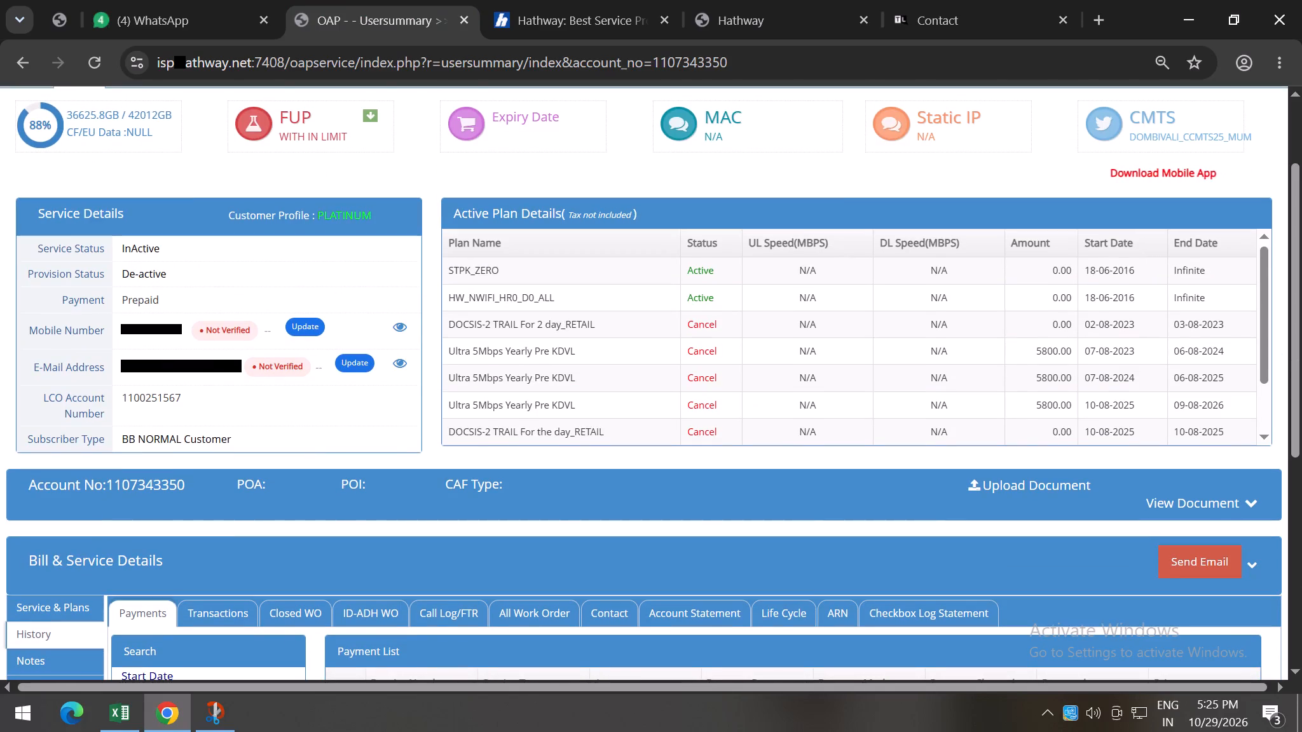
double_click(402, 335)
left_click(401, 363)
left_click(401, 363)
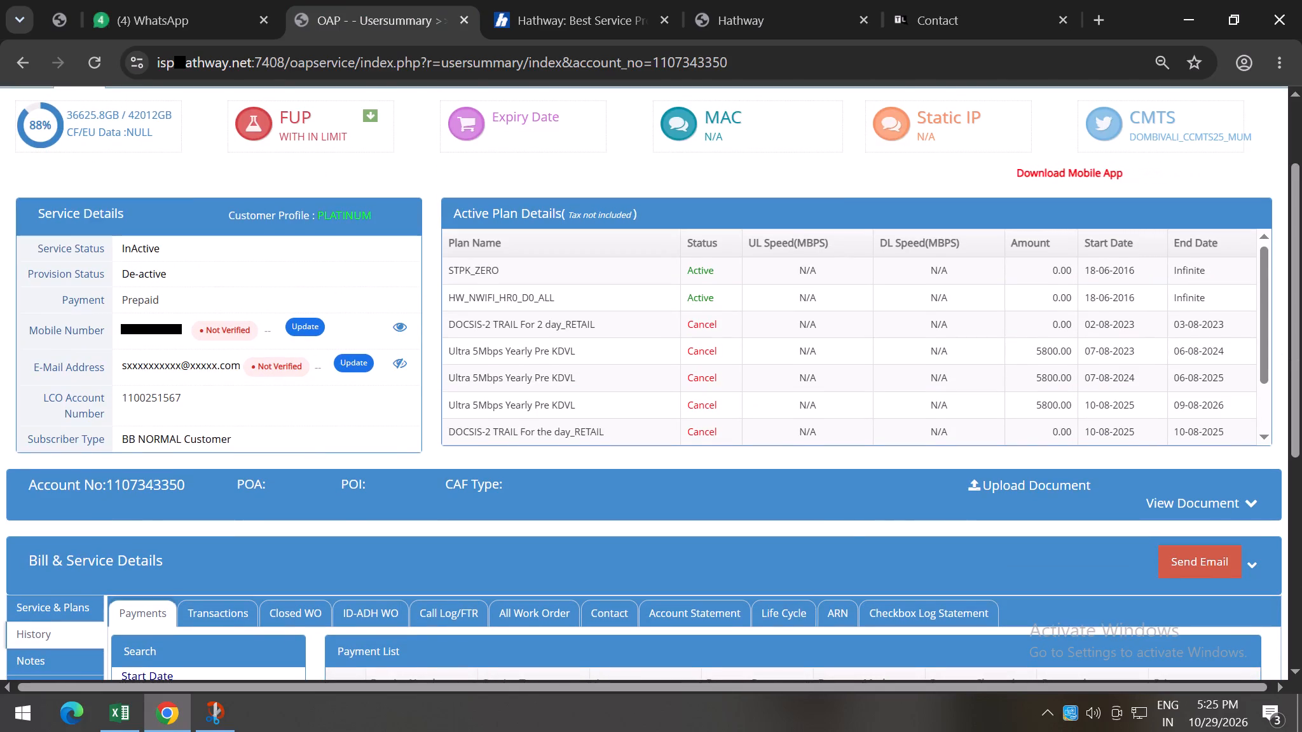
Rerun the account's payment history search for 16 June 2020 to 29 October 2026, returning to the account summary.
scroll(270, 503, "down", 5)
left_click(247, 431)
left_click(238, 433)
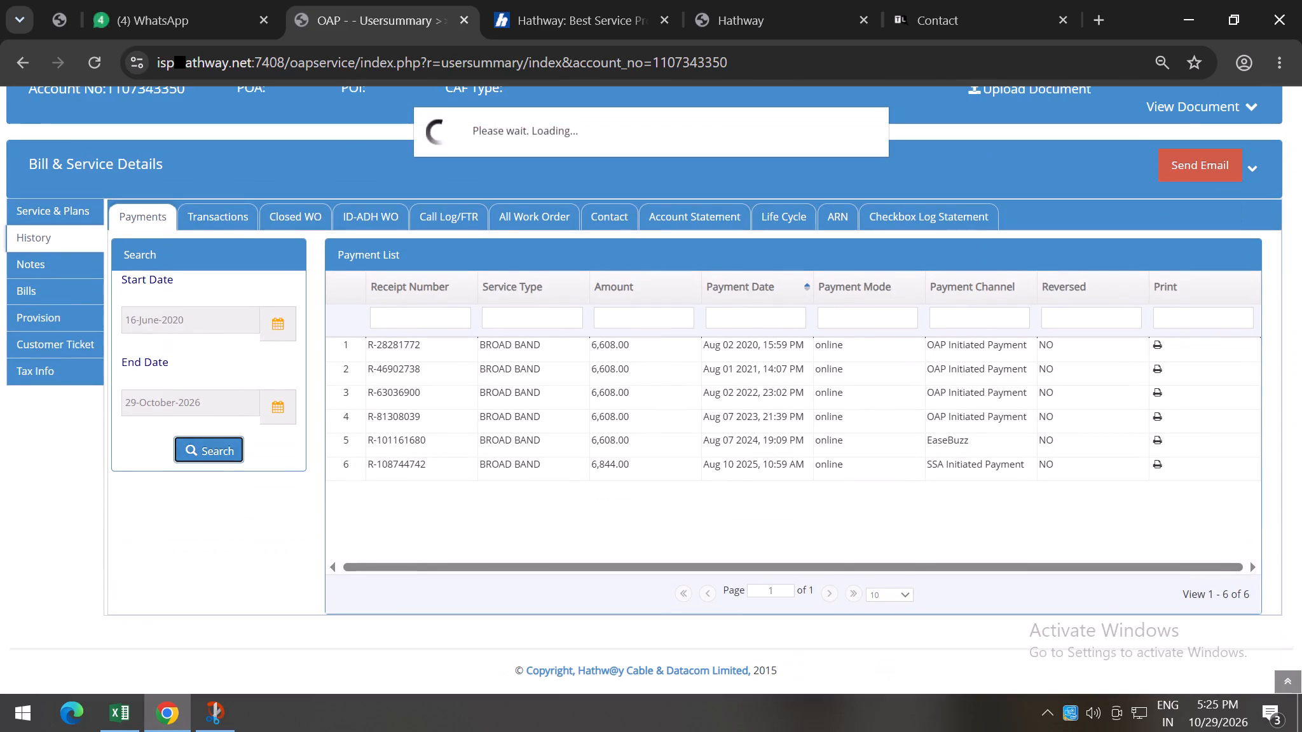
scroll(496, 362, "up", 6)
scroll(125, 231, "up", 5)
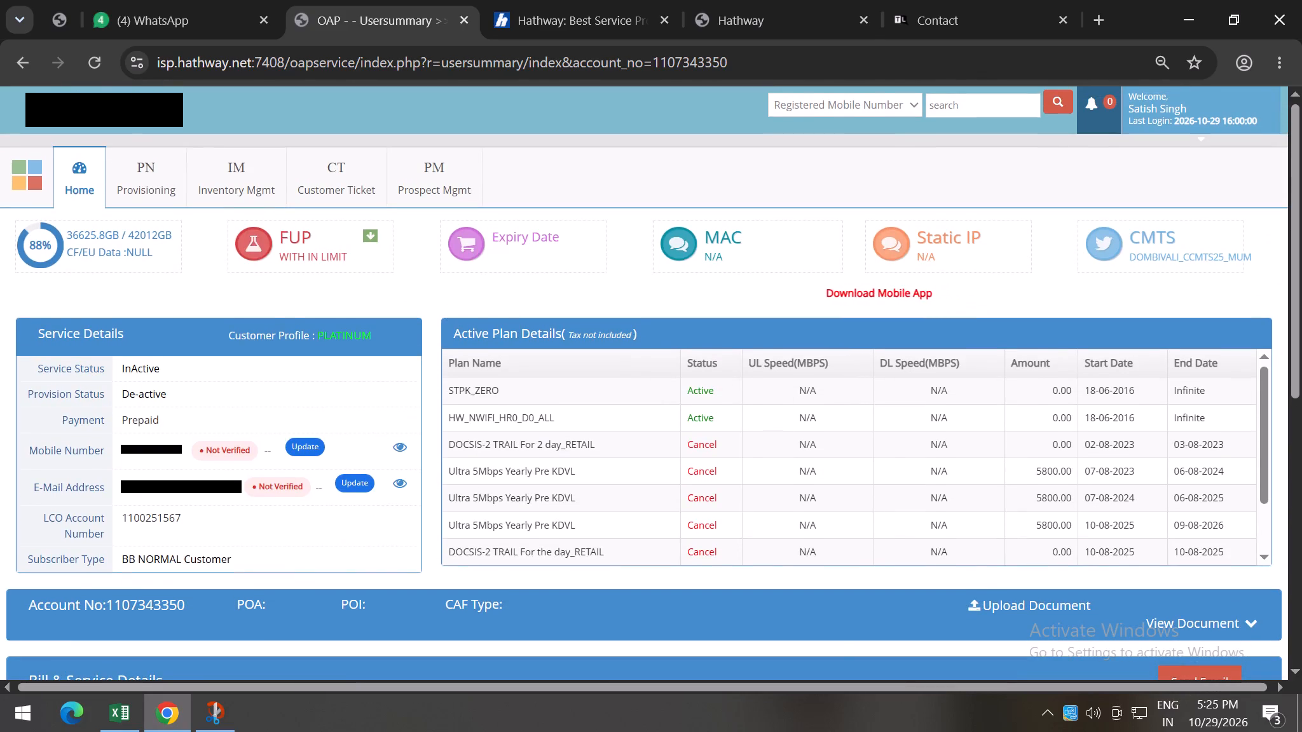
Switch to the Tubelight contact page and look over its call dashboard.
left_click(1002, 0)
scroll(760, 233, "down", 2)
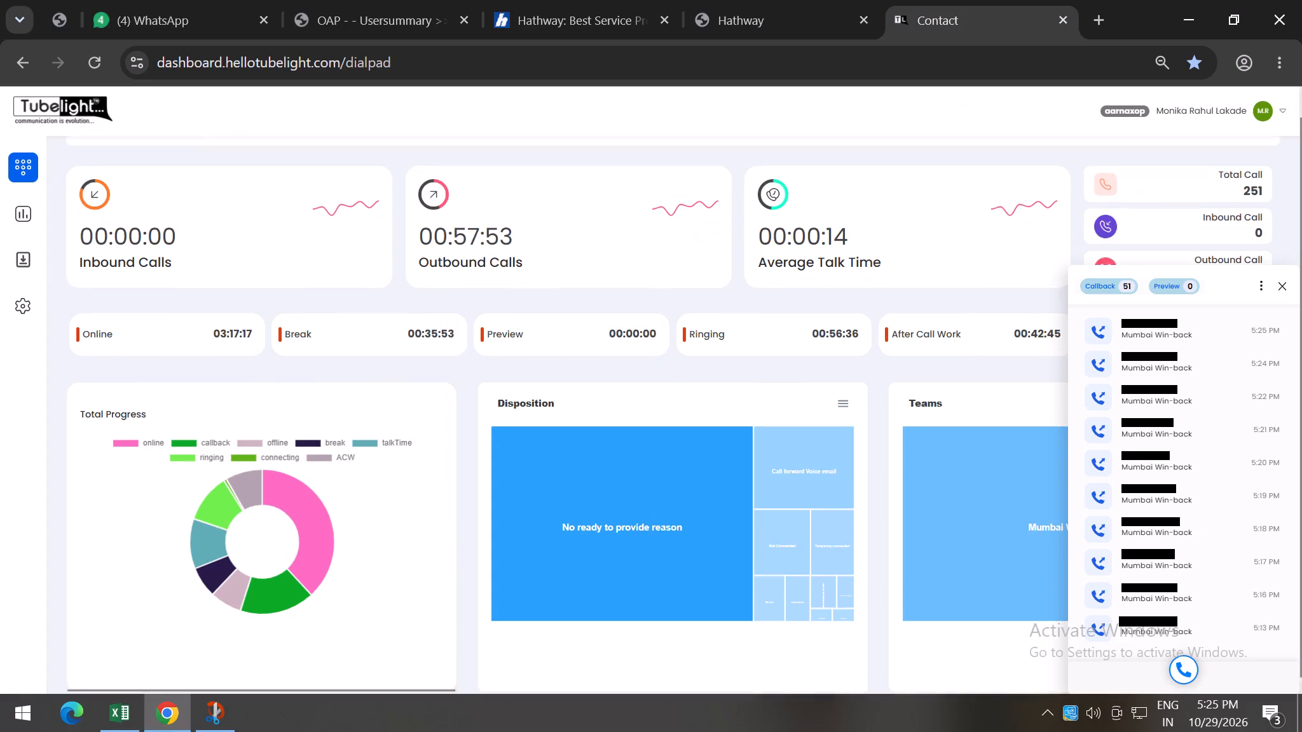
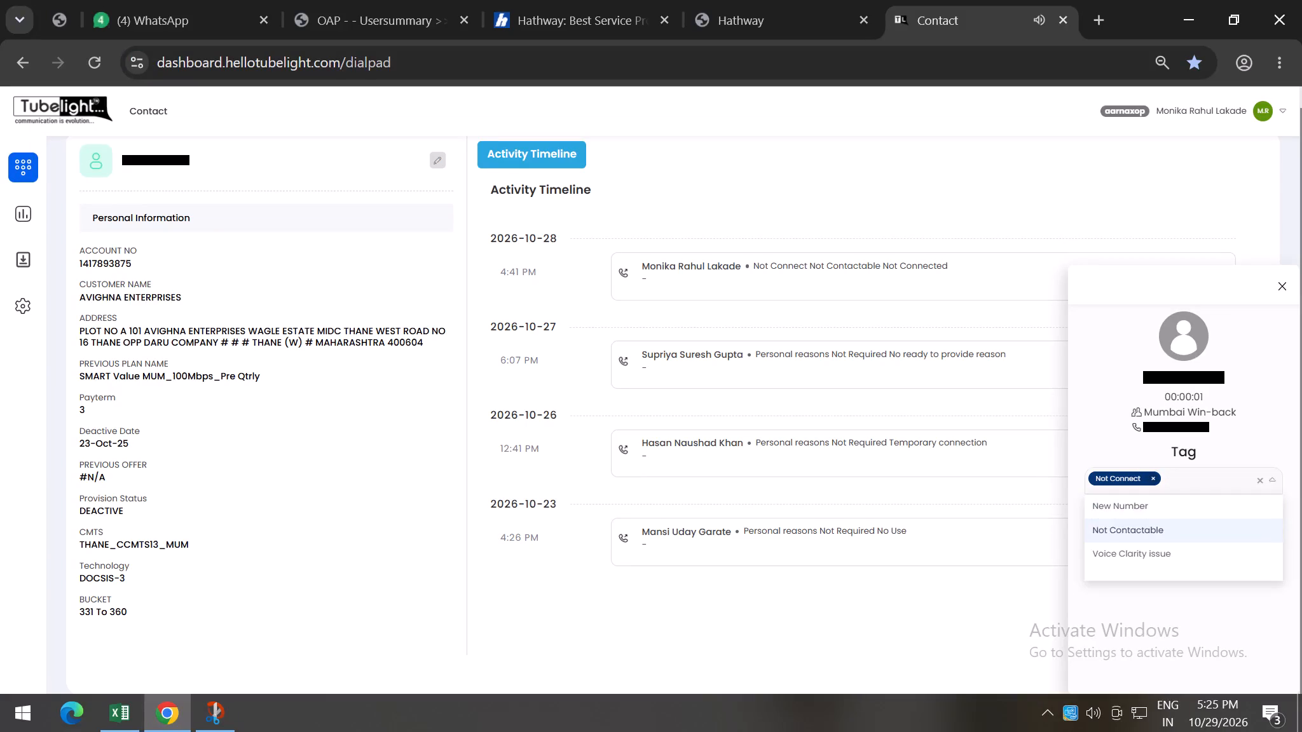
Complete the Mumbai Win-back call's tags with Not Contactable and Call forward Voice email under Not Connect, and submit the outcome.
left_click(1139, 535)
left_click(1203, 492)
scroll(1092, 563, "down", 4)
scroll(1189, 518, "up", 3)
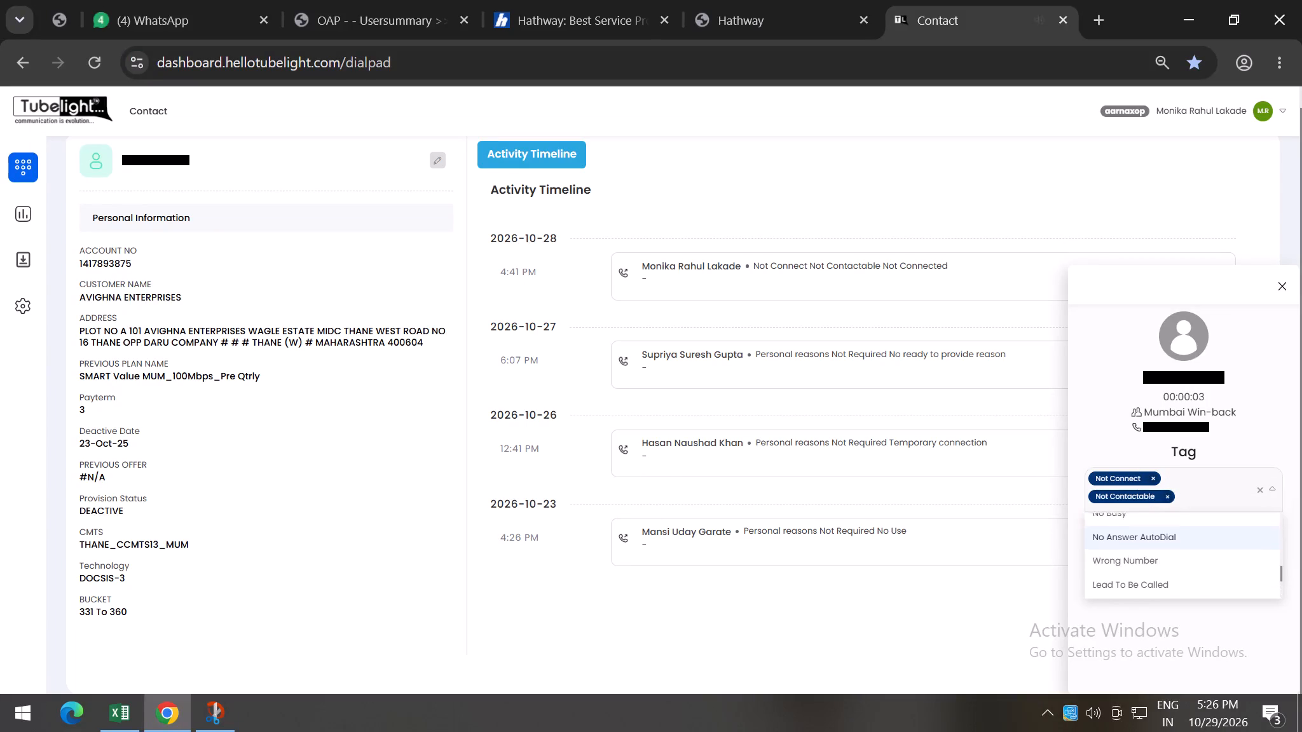
scroll(1177, 548, "down", 1)
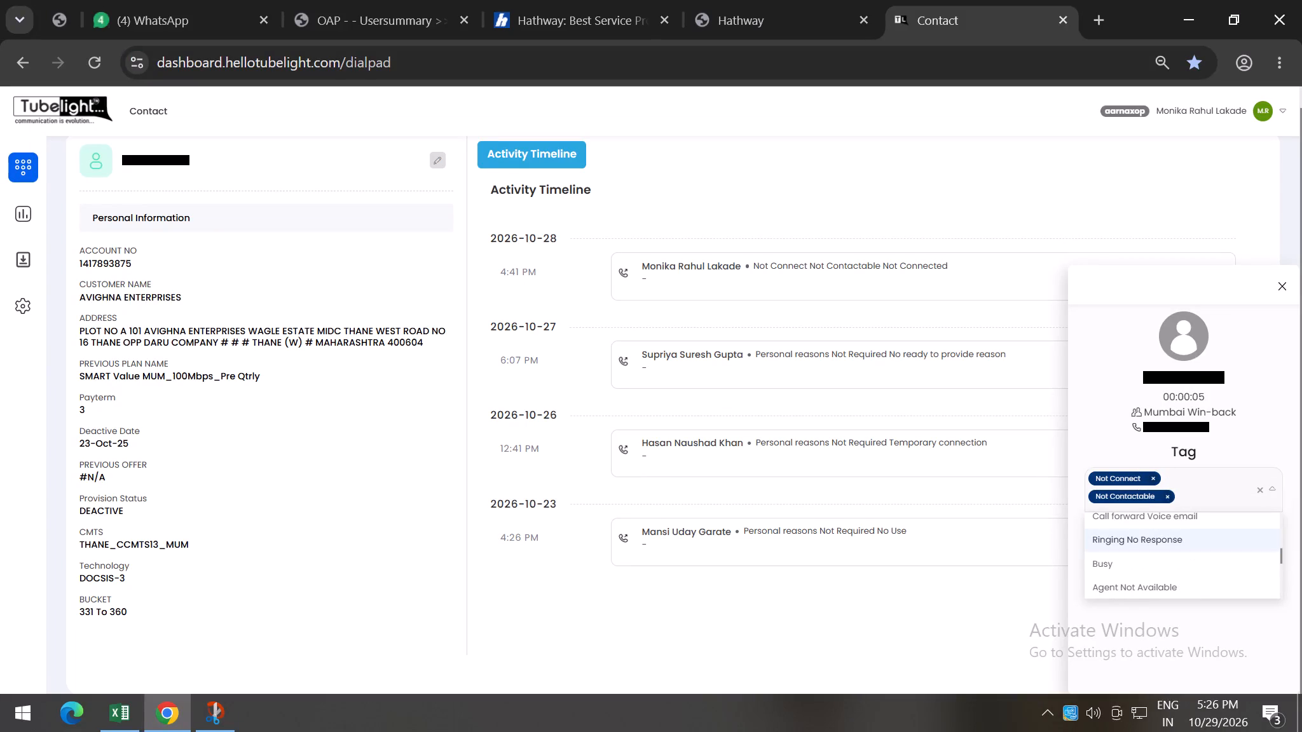
left_click(1180, 521)
left_click(1221, 510)
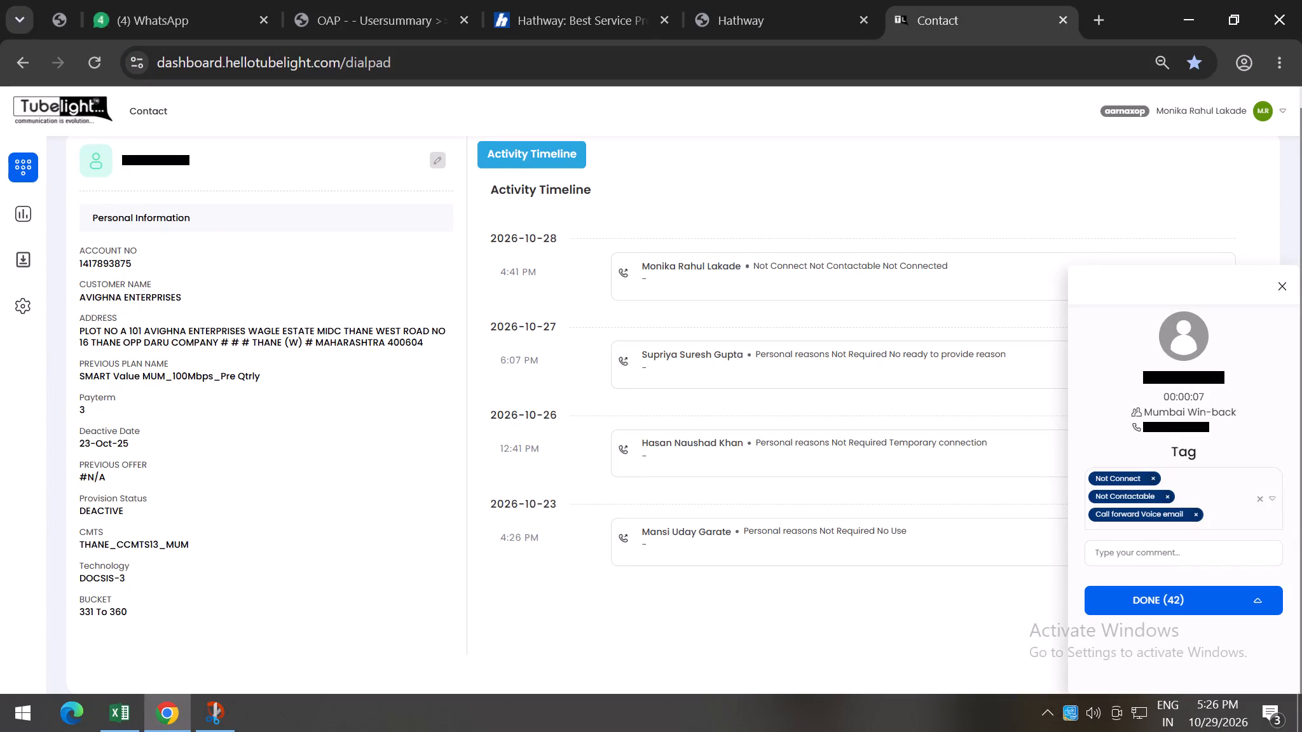
left_click(1146, 603)
scroll(584, 208, "up", 5)
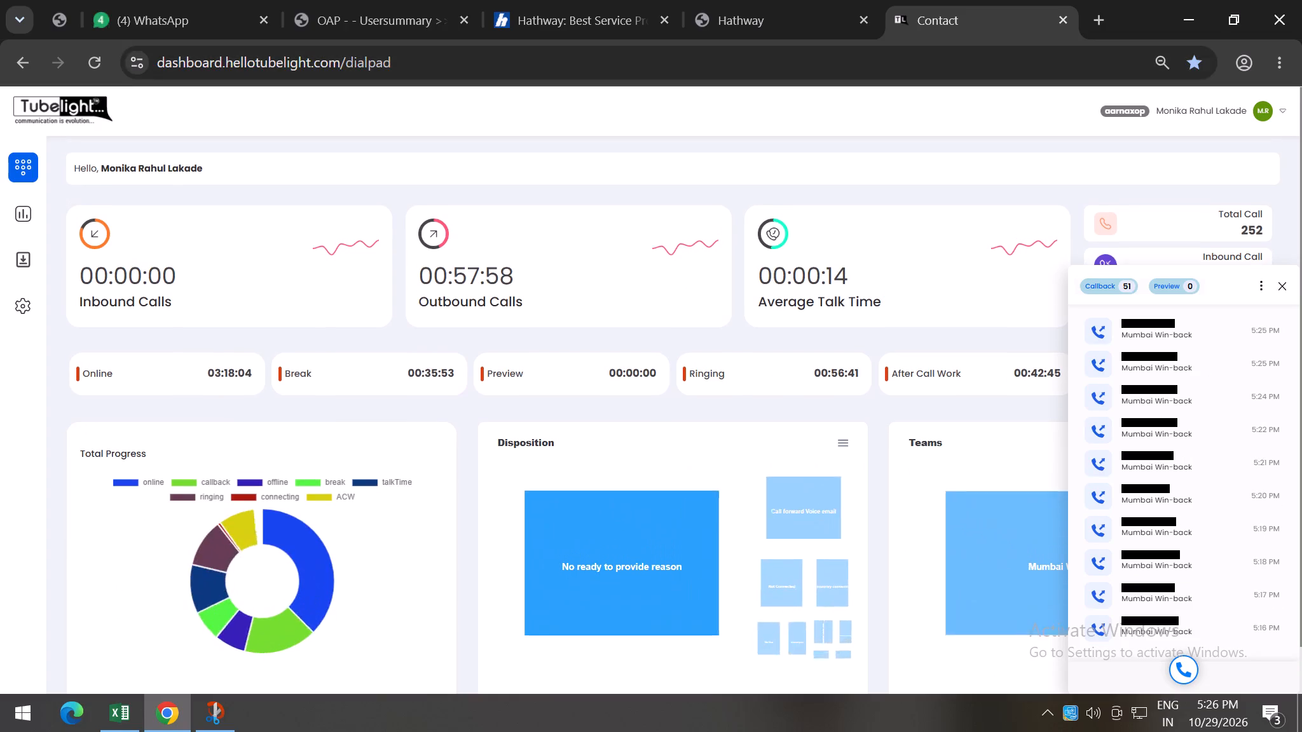
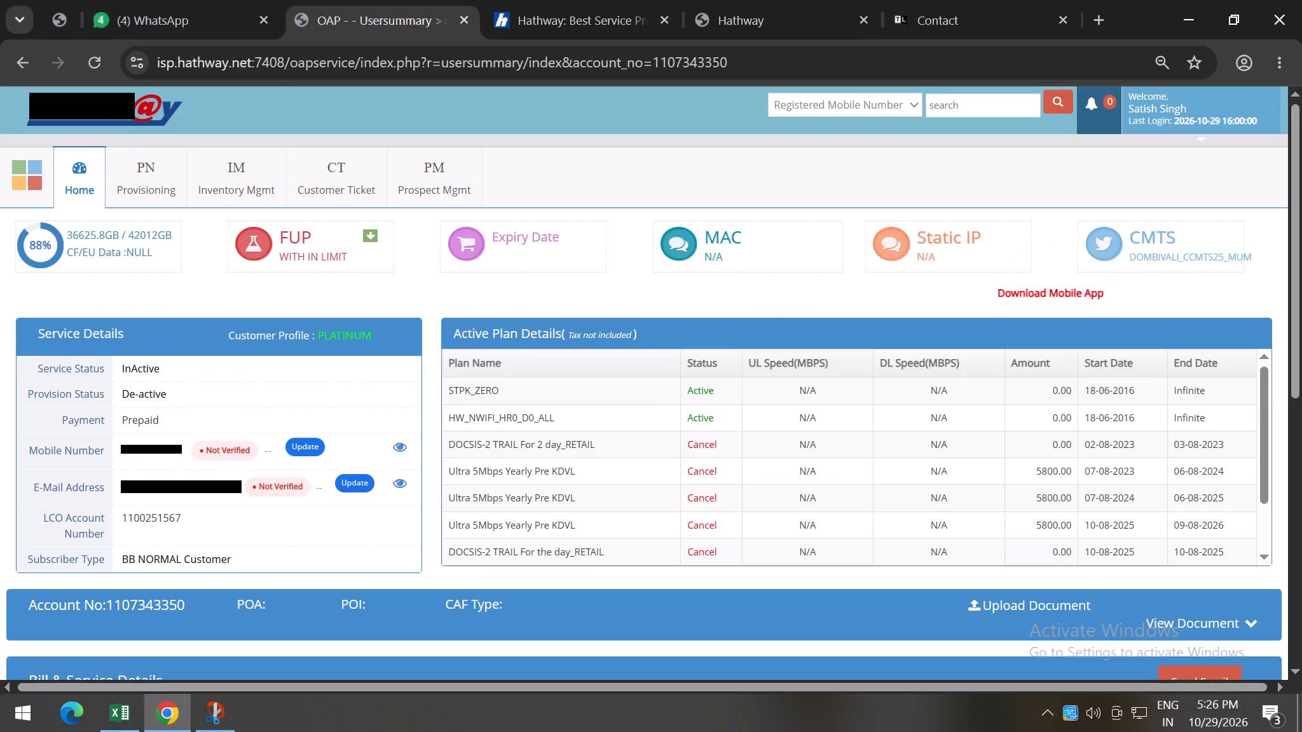
Mask the mobile number and e-mail address in the broadband account's service details.
left_click(406, 447)
left_click(401, 476)
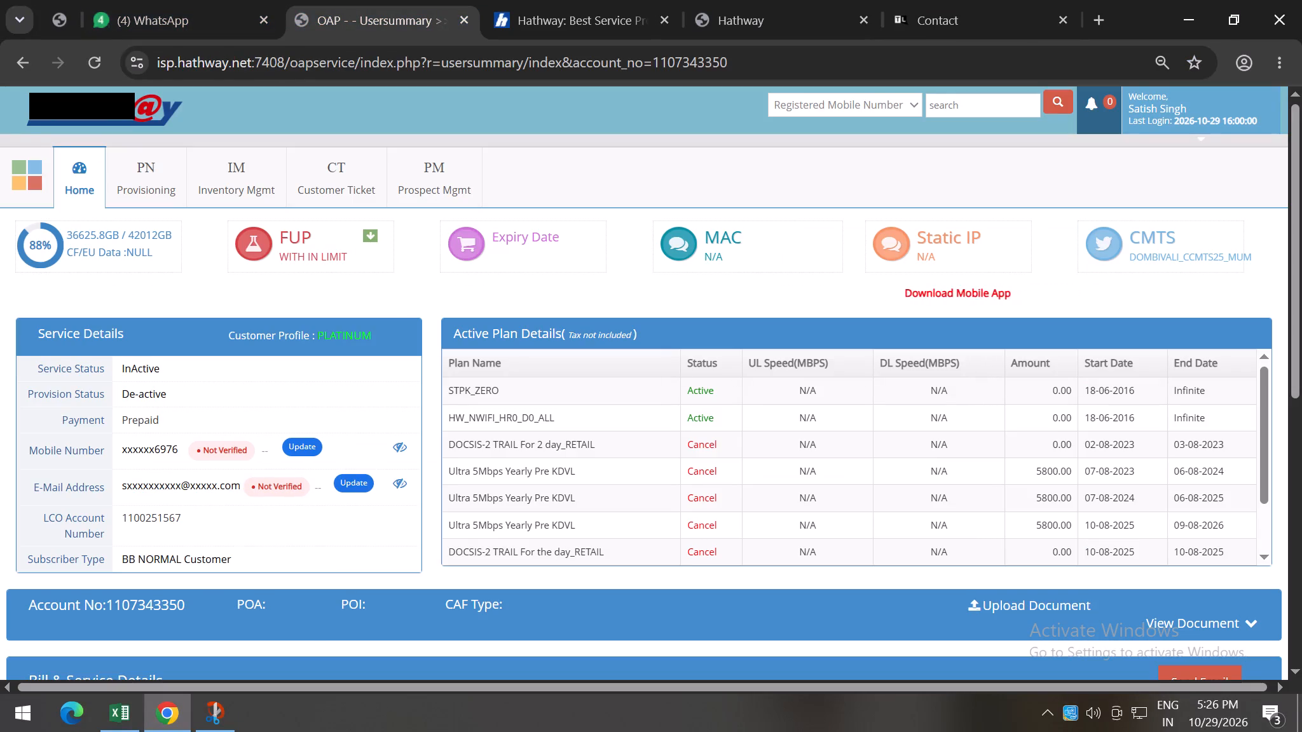
Switch to the Tubelight contact page and end the active Mumbai Win-back call.
left_click(973, 0)
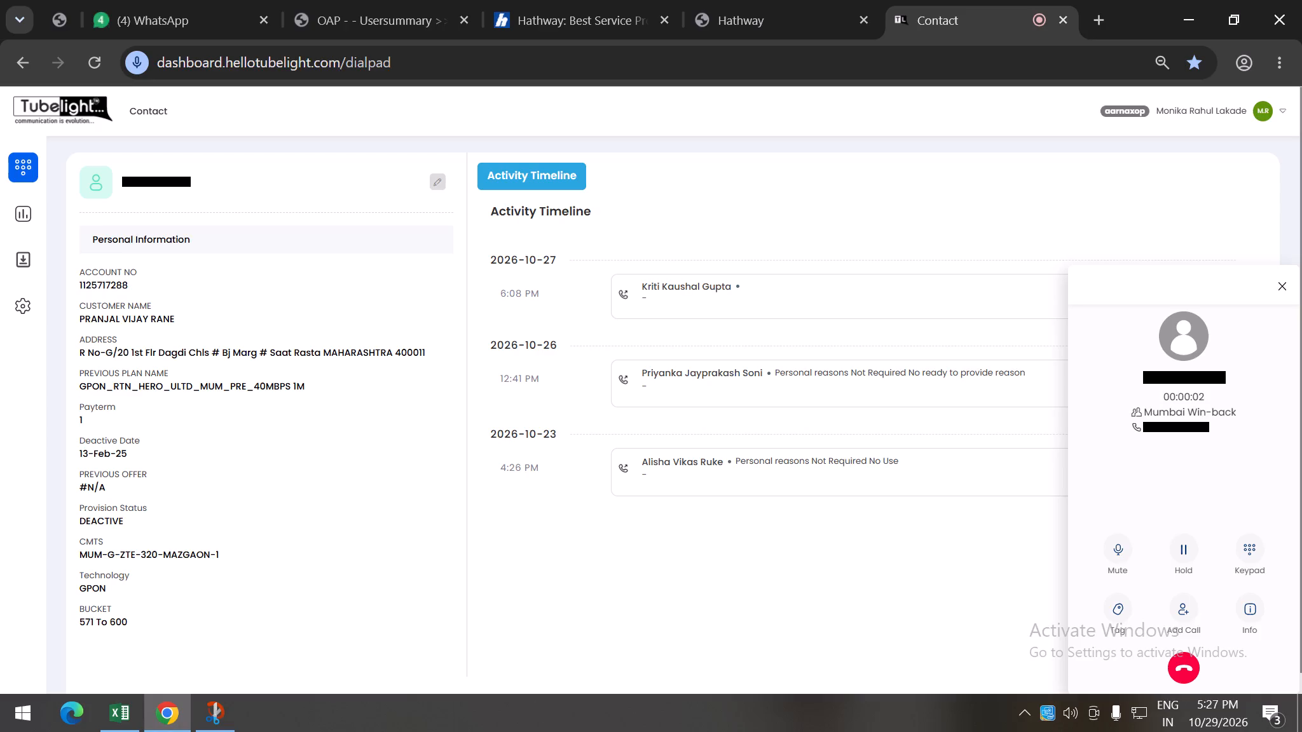
left_click(1194, 649)
left_click(1183, 660)
Tag the ended Mumbai Win-back call as Not Connect, Not Contactable and Call forward Voice email.
left_click(1134, 479)
scroll(1137, 542, "down", 5)
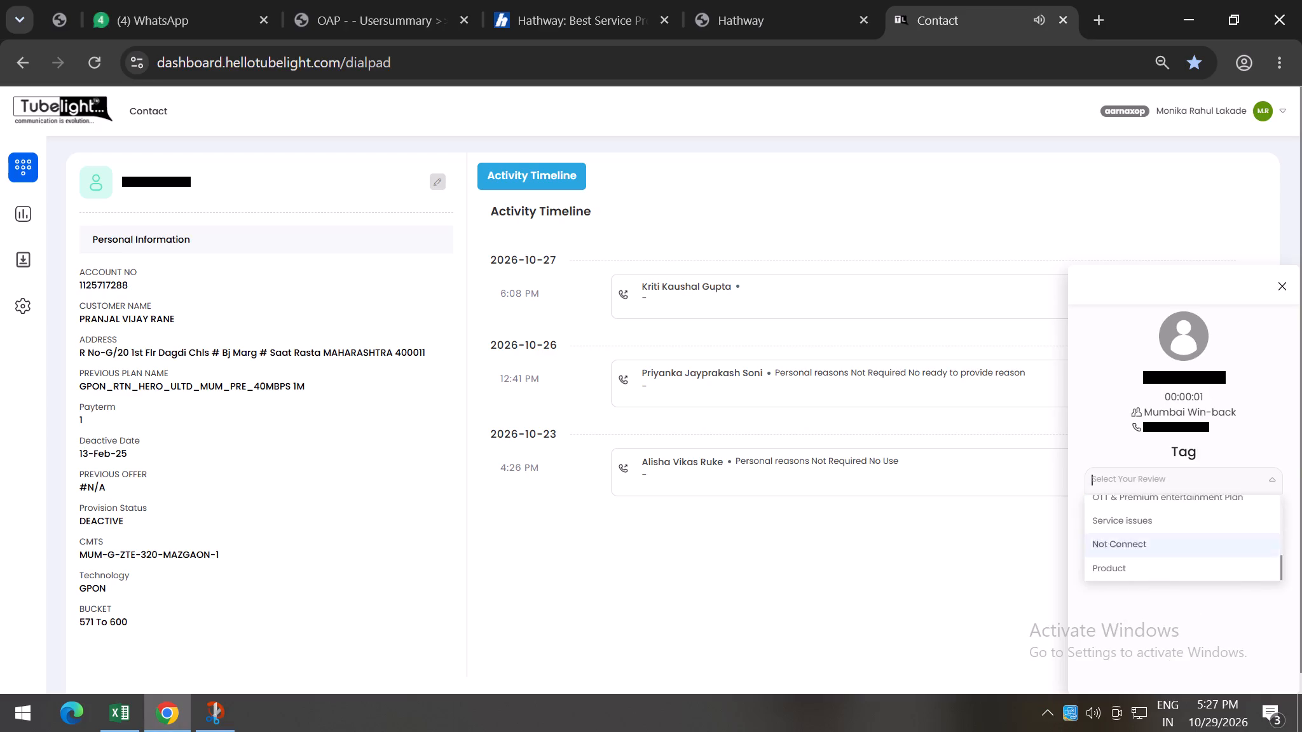
left_click(1137, 545)
left_click(1179, 487)
left_click(1145, 535)
left_click(1196, 487)
scroll(1144, 557, "down", 2)
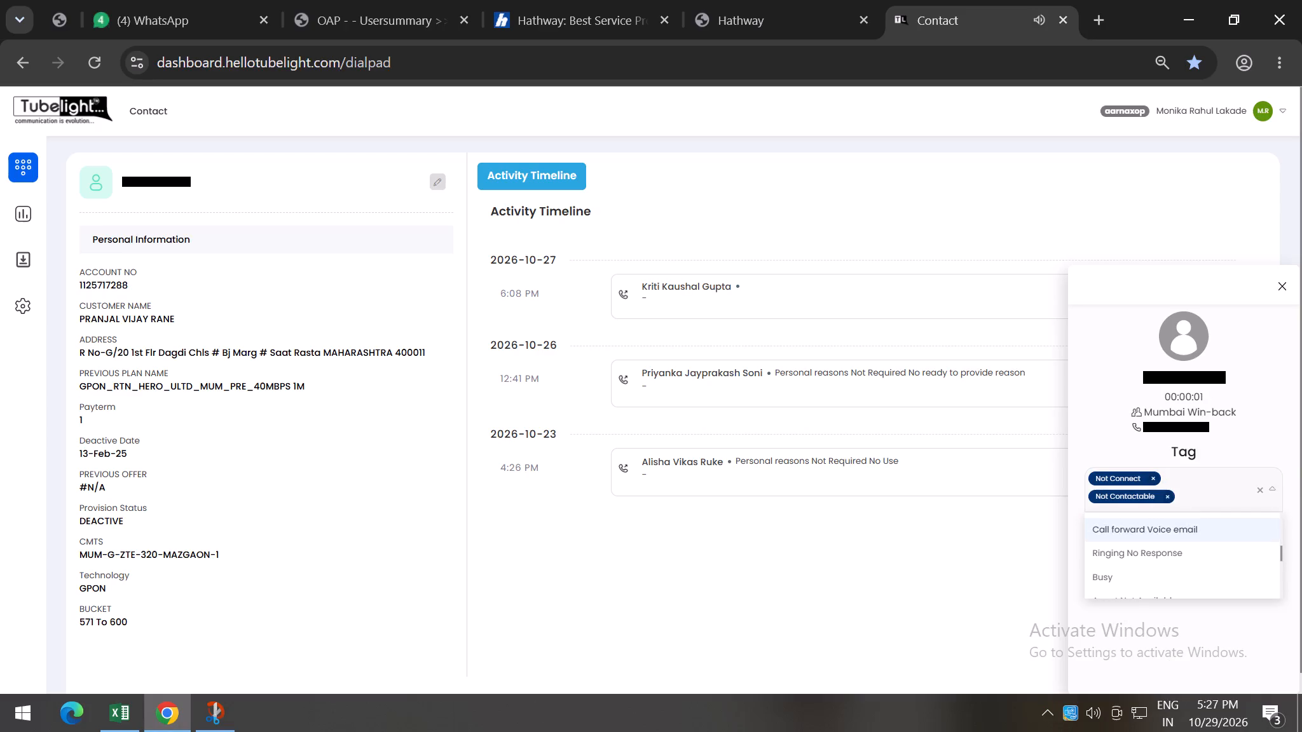
left_click(1142, 535)
left_click(1220, 509)
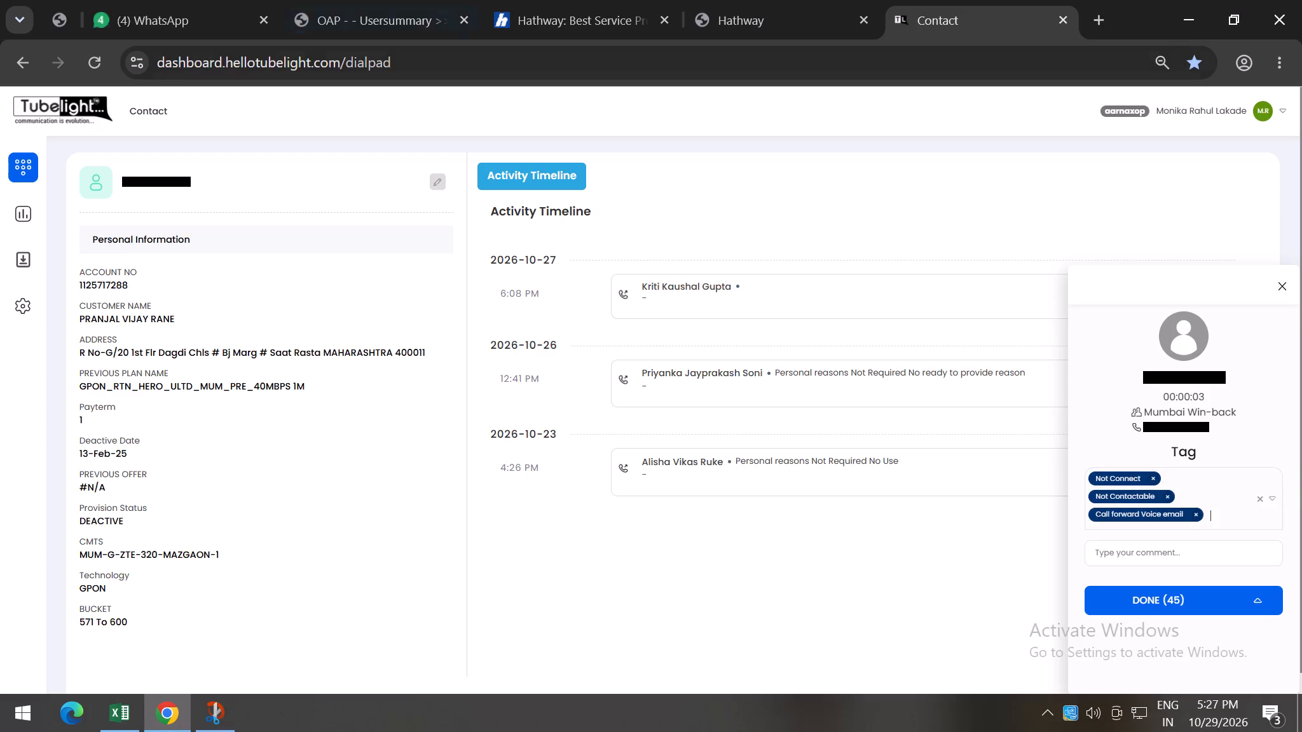
left_click(1223, 501)
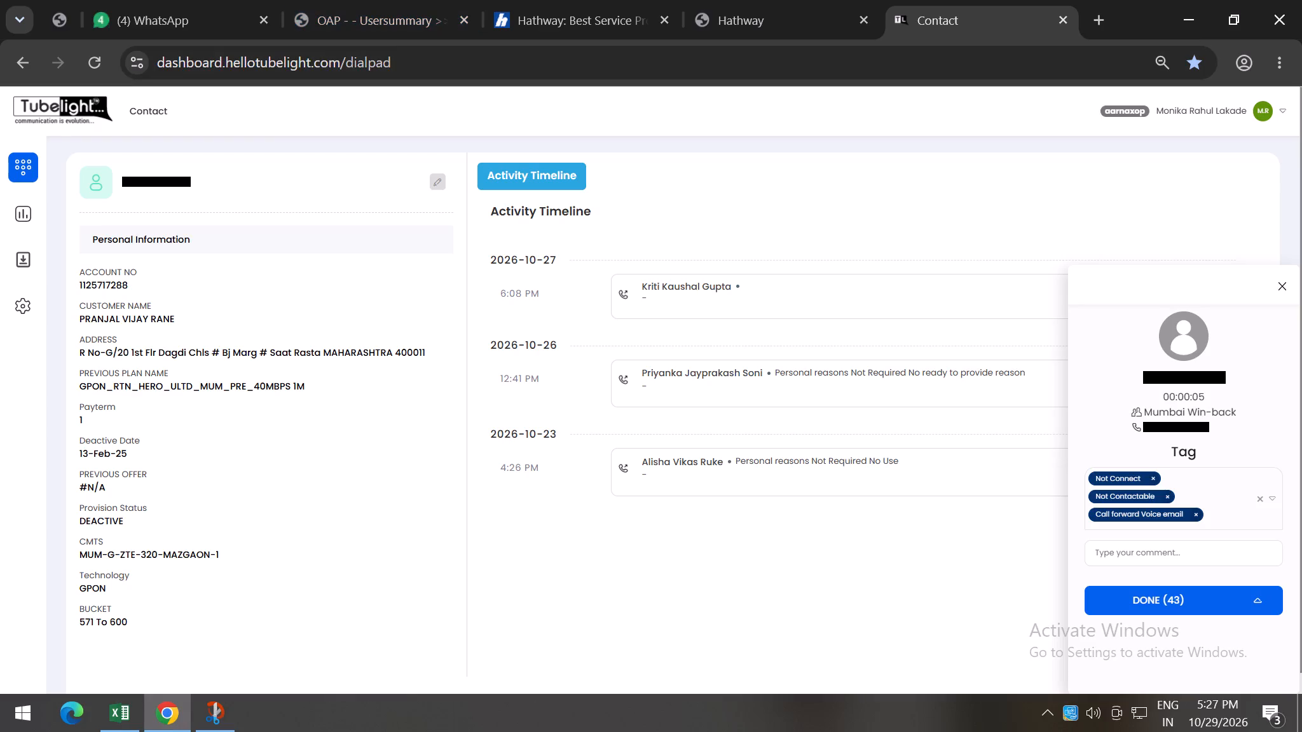
left_click(1216, 505)
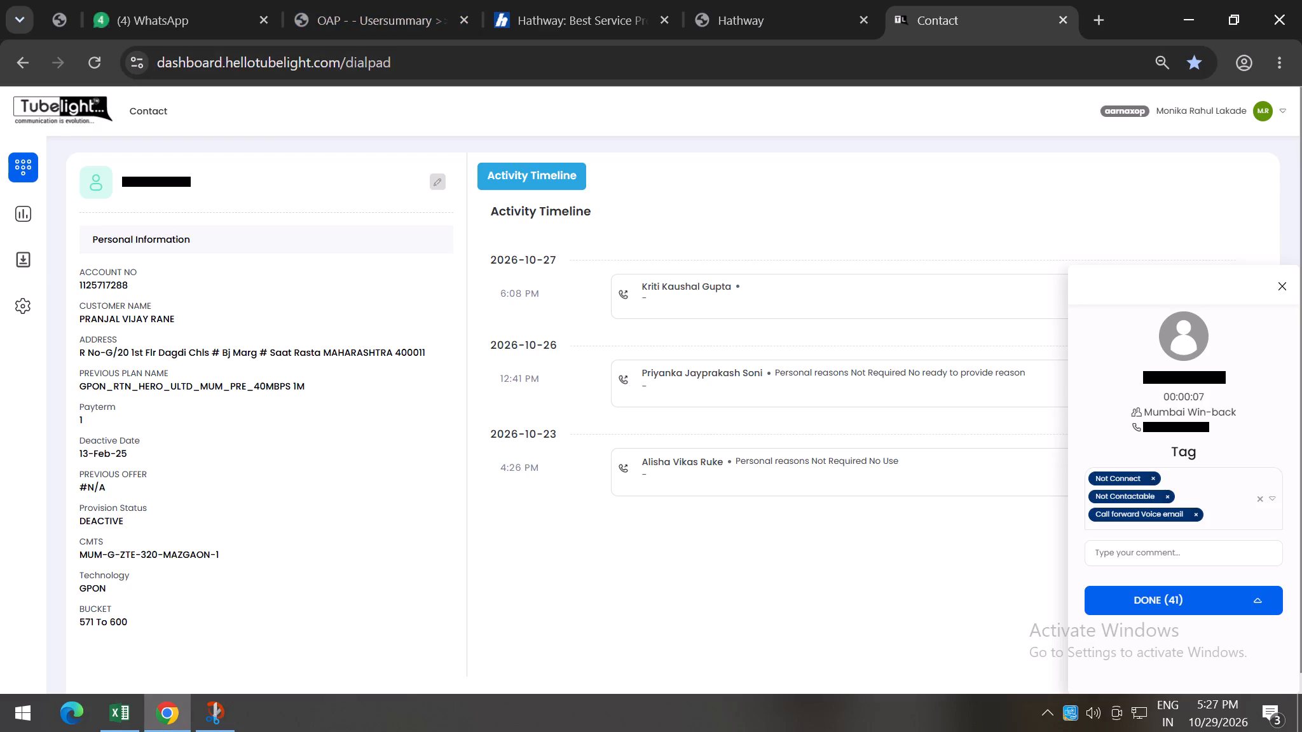
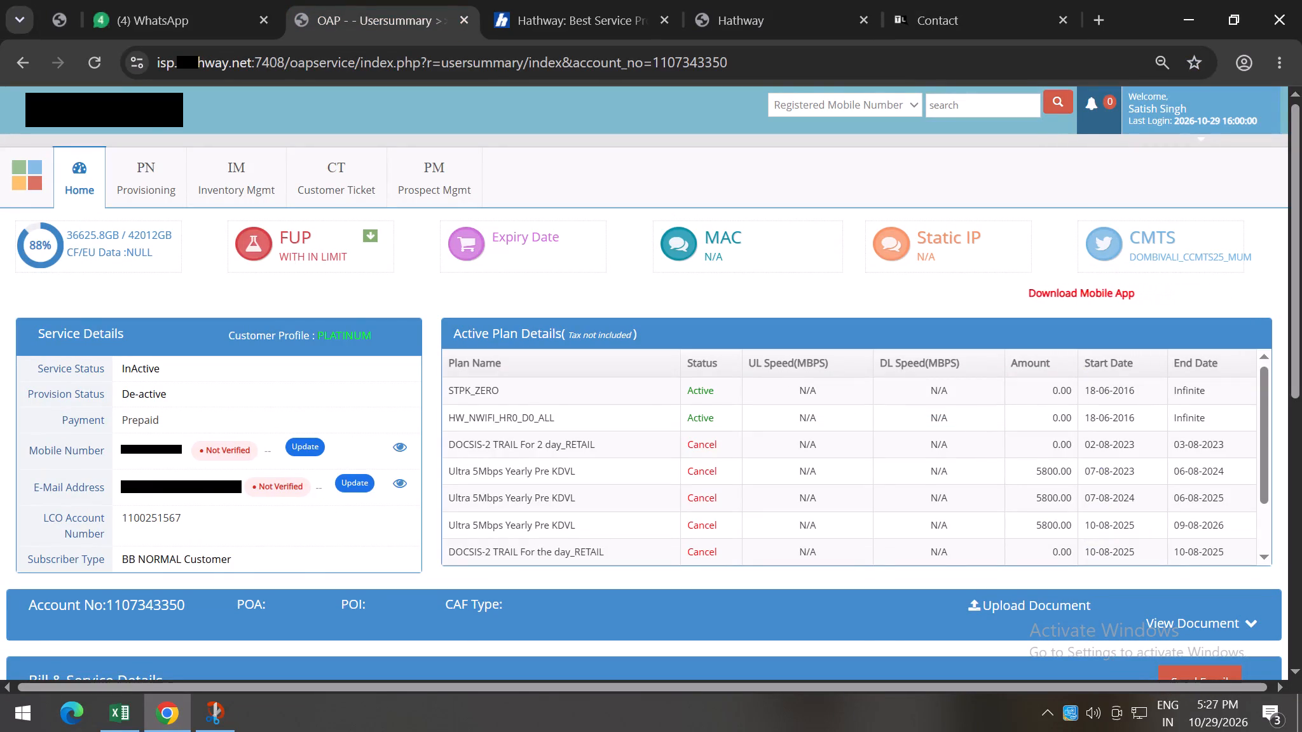
Hide the customer's mobile number and e-mail address in the broadband account's service details.
left_click(397, 480)
left_click(409, 461)
left_click(404, 449)
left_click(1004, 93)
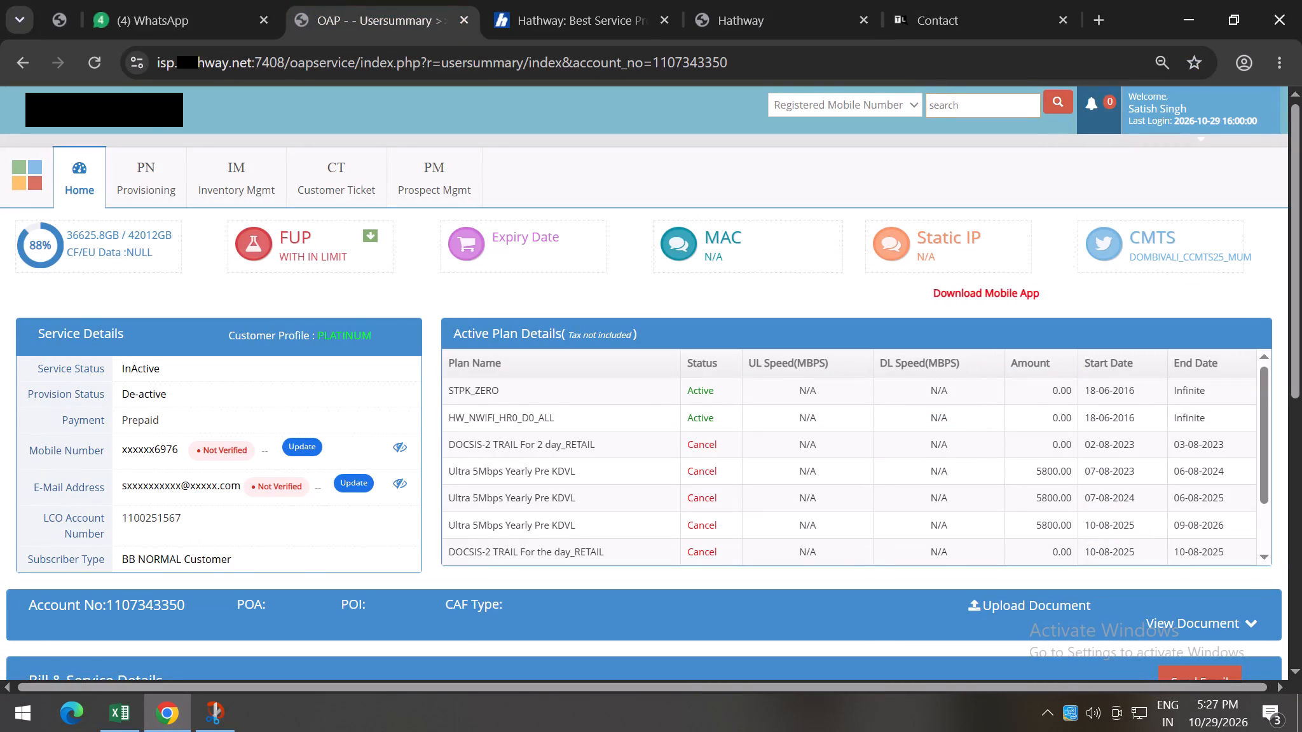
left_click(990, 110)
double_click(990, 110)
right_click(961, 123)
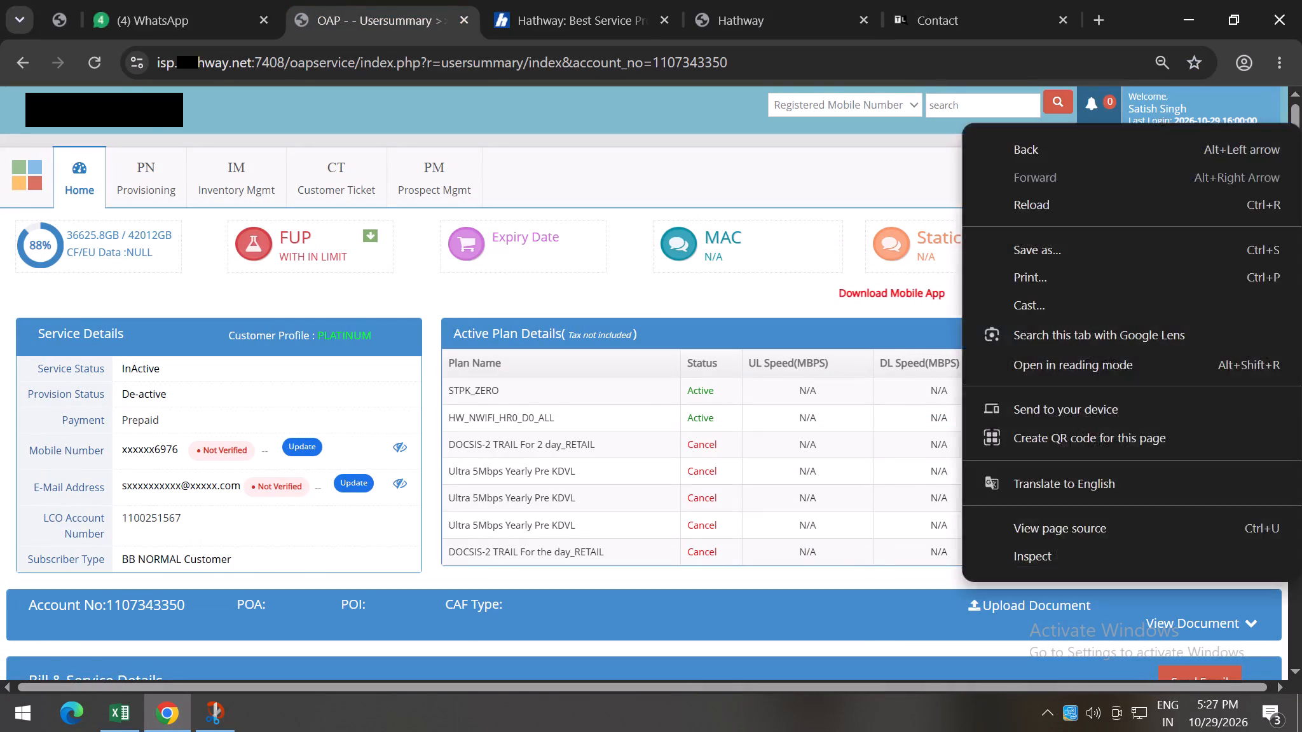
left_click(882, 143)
Switch to the Tubelight contact page to view the call dashboard and callback list.
left_click(753, 0)
left_click(1001, 0)
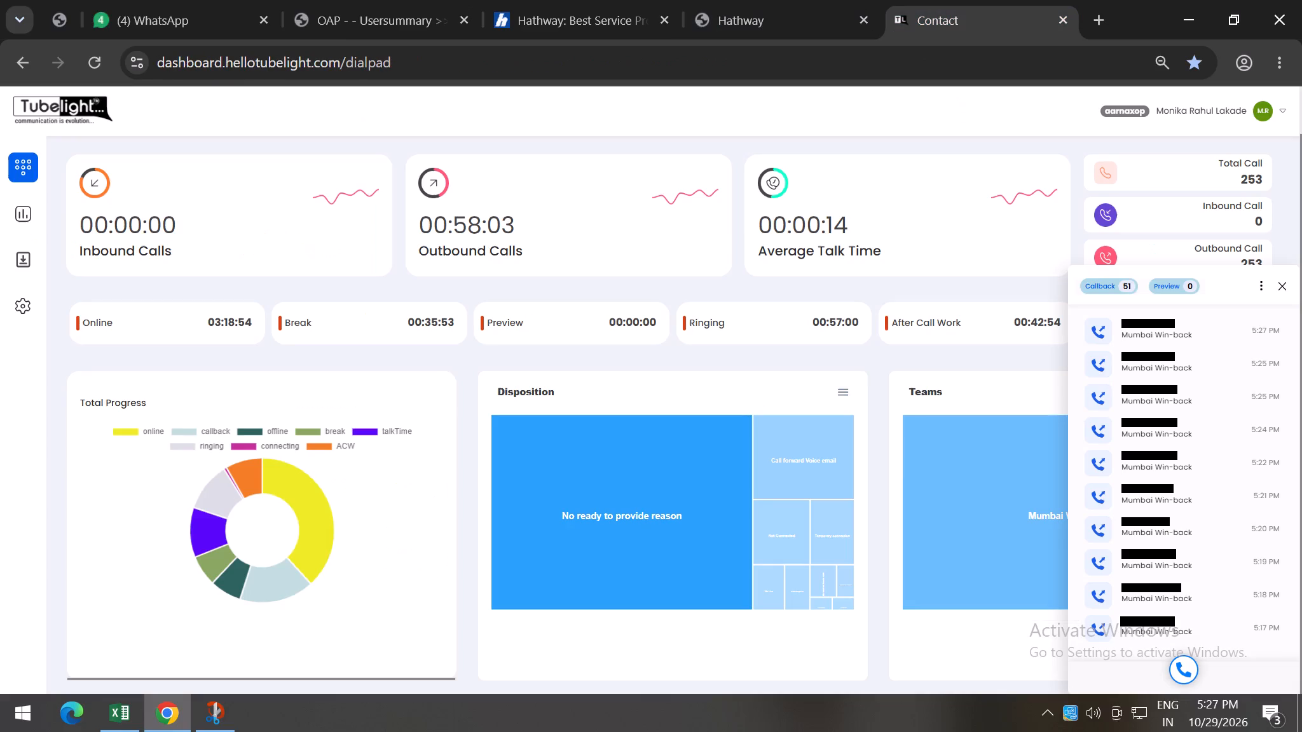
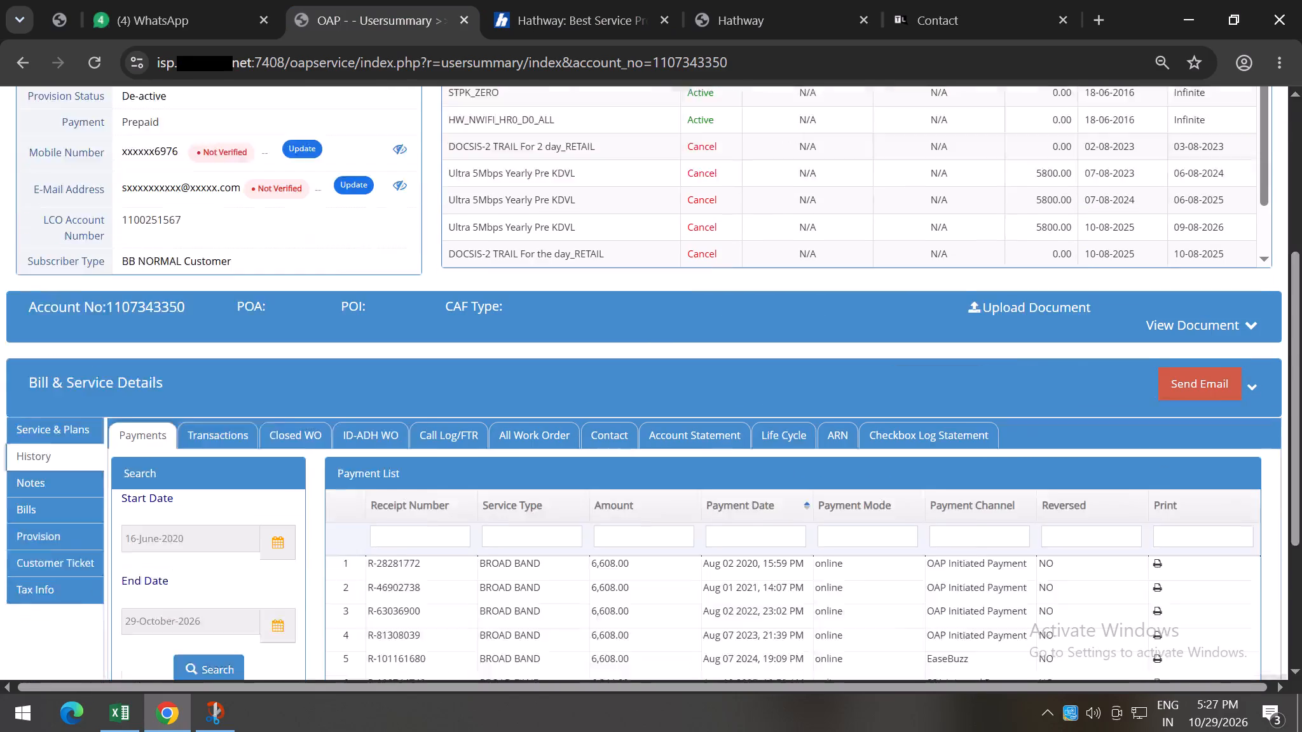
scroll(358, 230, "up", 2)
left_click(406, 252)
left_click(394, 287)
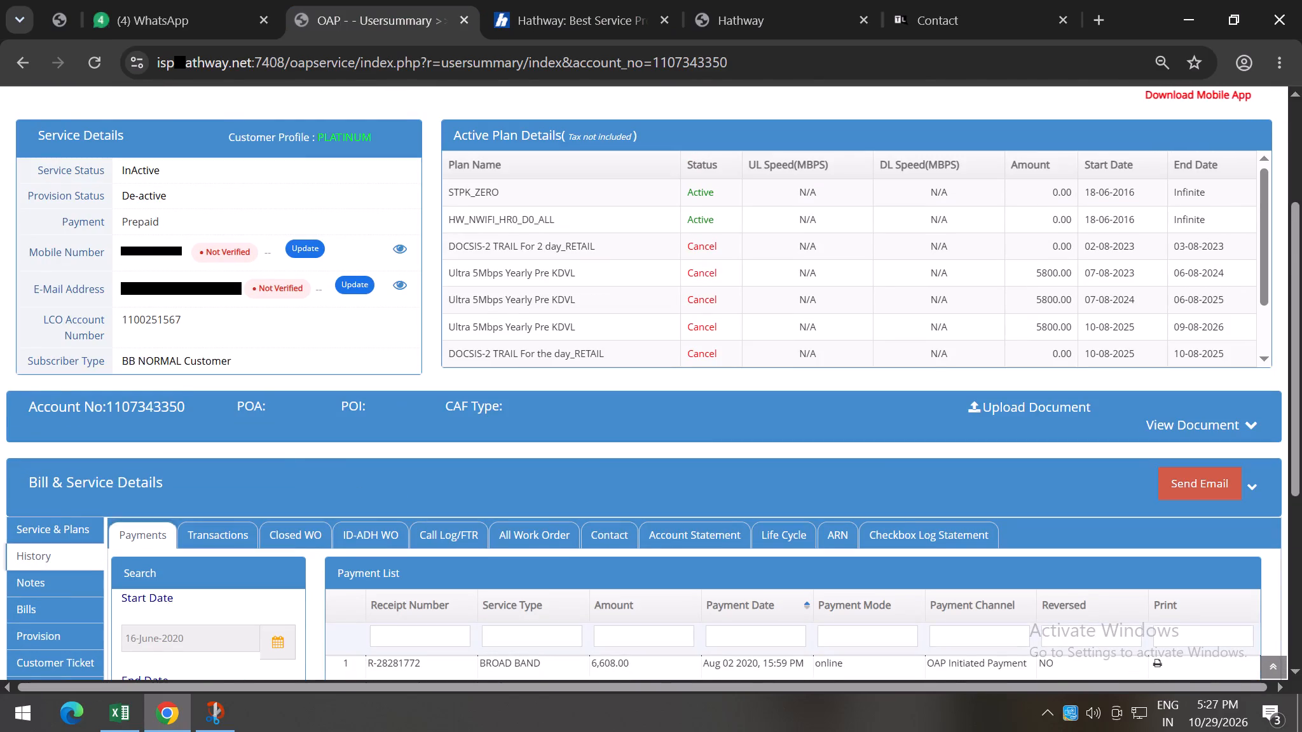
double_click(401, 287)
left_click(401, 287)
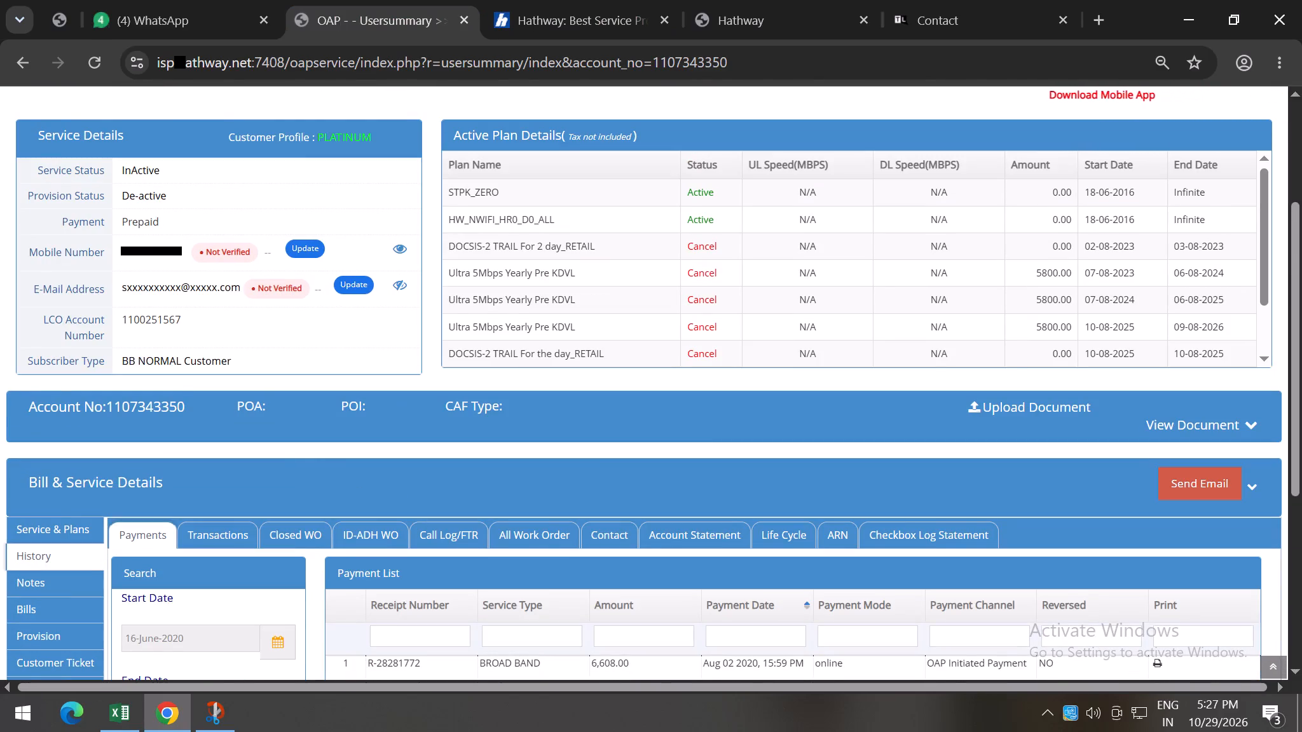
left_click(401, 287)
Search the account's payment history from 16-June-2020 to 29-October-2026 and review the payment list.
scroll(148, 418, "down", 5)
left_click(221, 442)
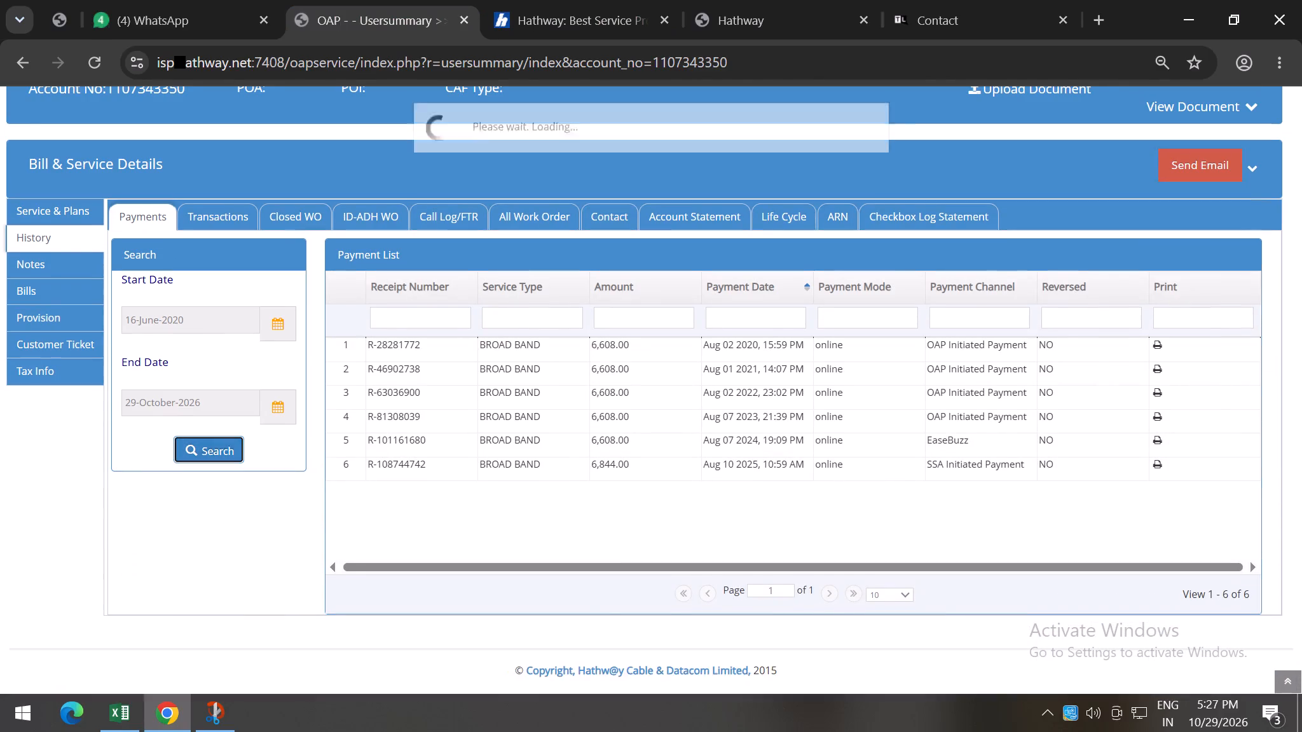
left_click(852, 592)
left_click(852, 592)
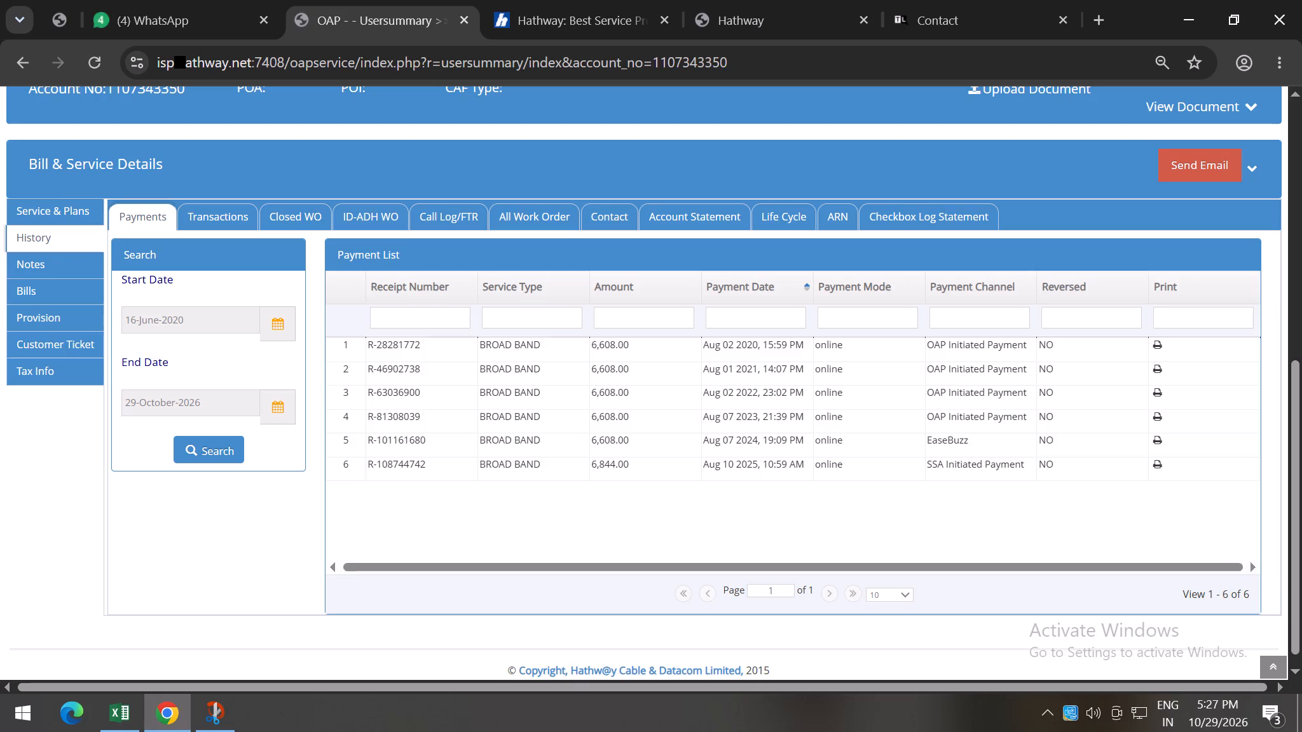
Recheck the registered mobile number in the account's service details.
scroll(707, 477, "up", 3)
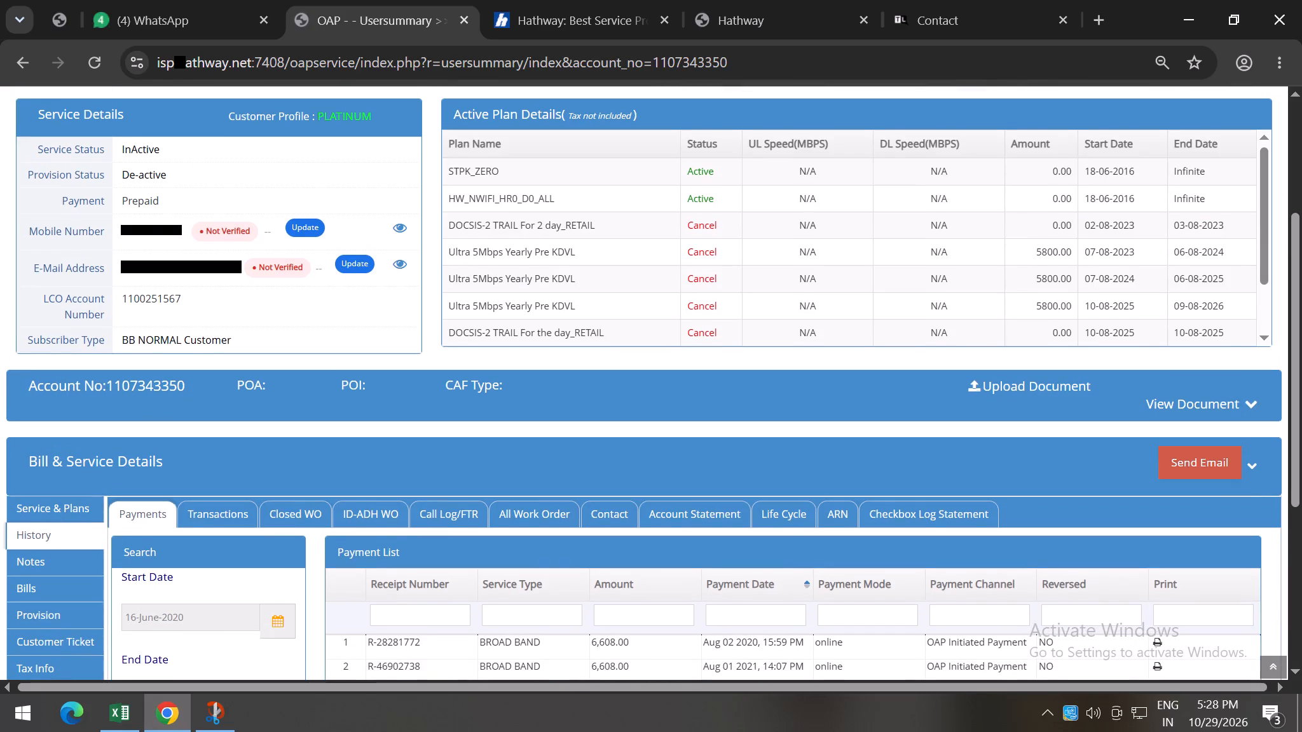
left_click(404, 227)
left_click(404, 227)
Switch to the Hello Tubelight dialpad page and reload it.
left_click(1030, 10)
key("F5")
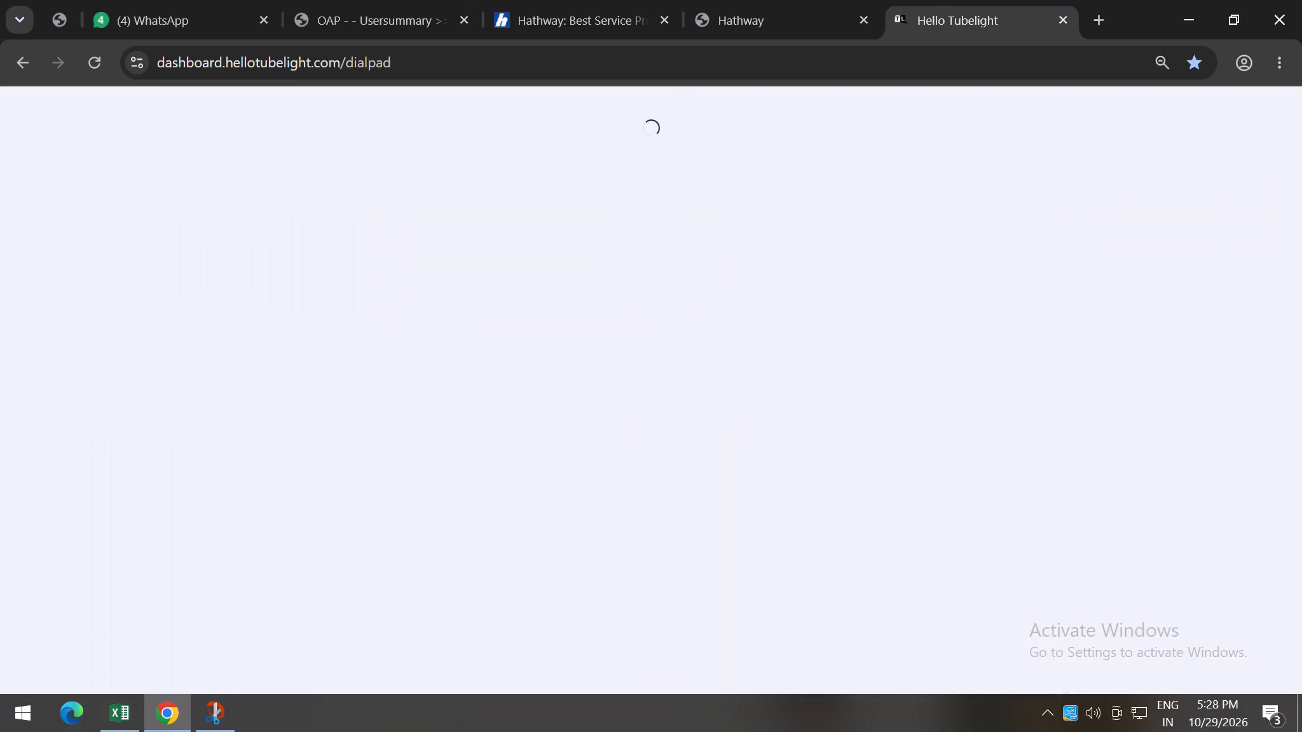
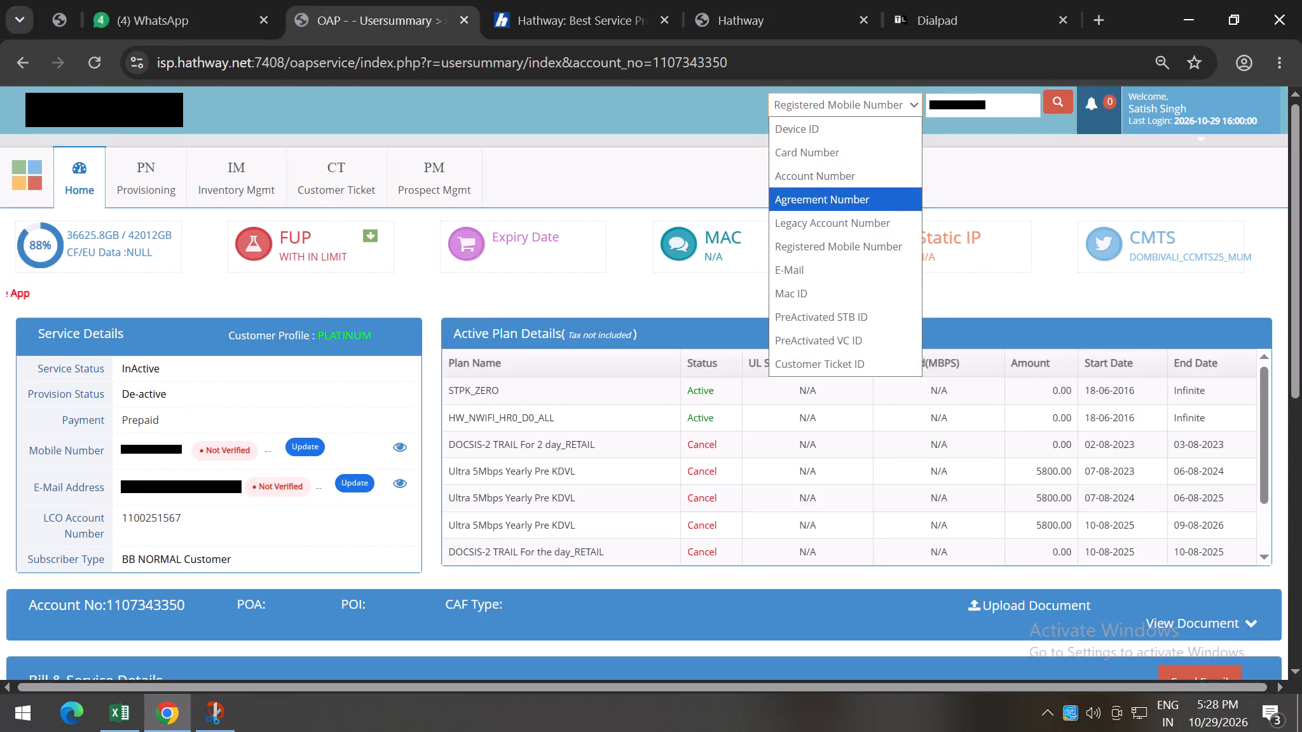
Search for the next customer using the entered number as an Account Number and open the account summary.
left_click(861, 173)
left_click(1053, 101)
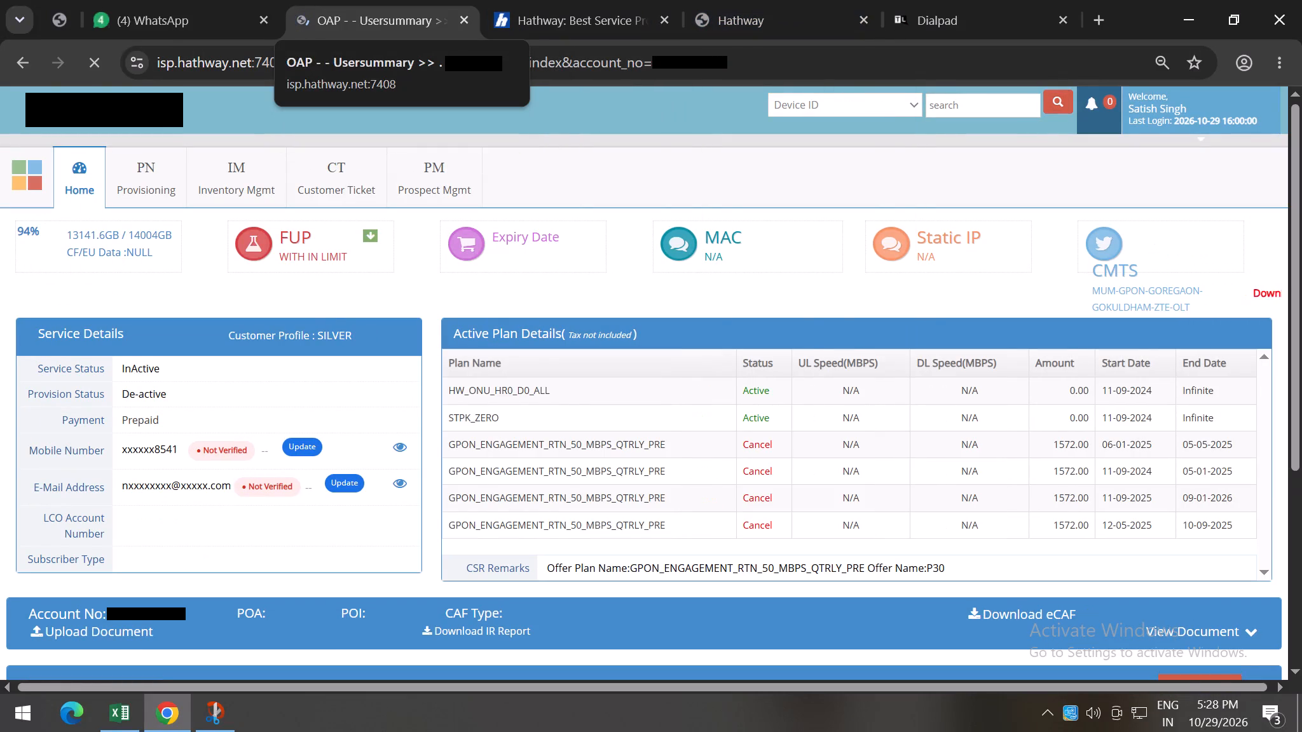
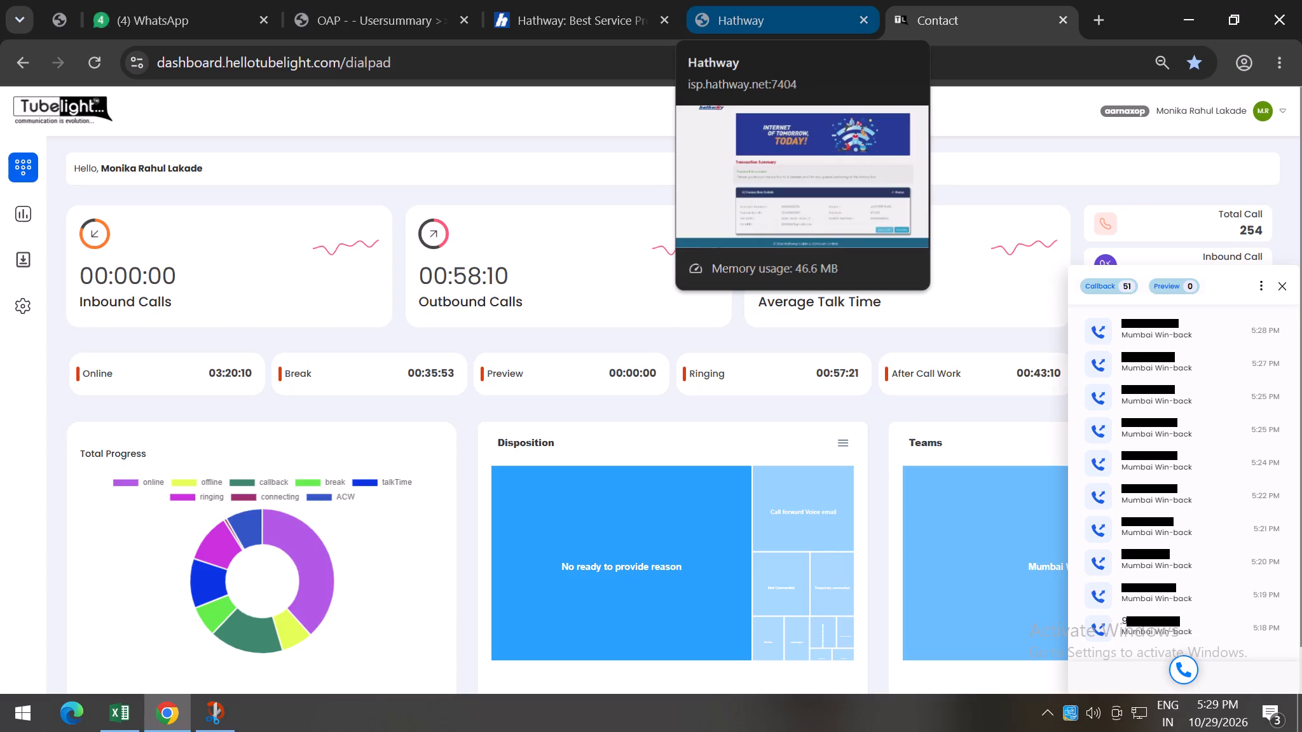
Switch to the Hathway selfcare page showing the payment Transaction Summary.
left_click(836, 0)
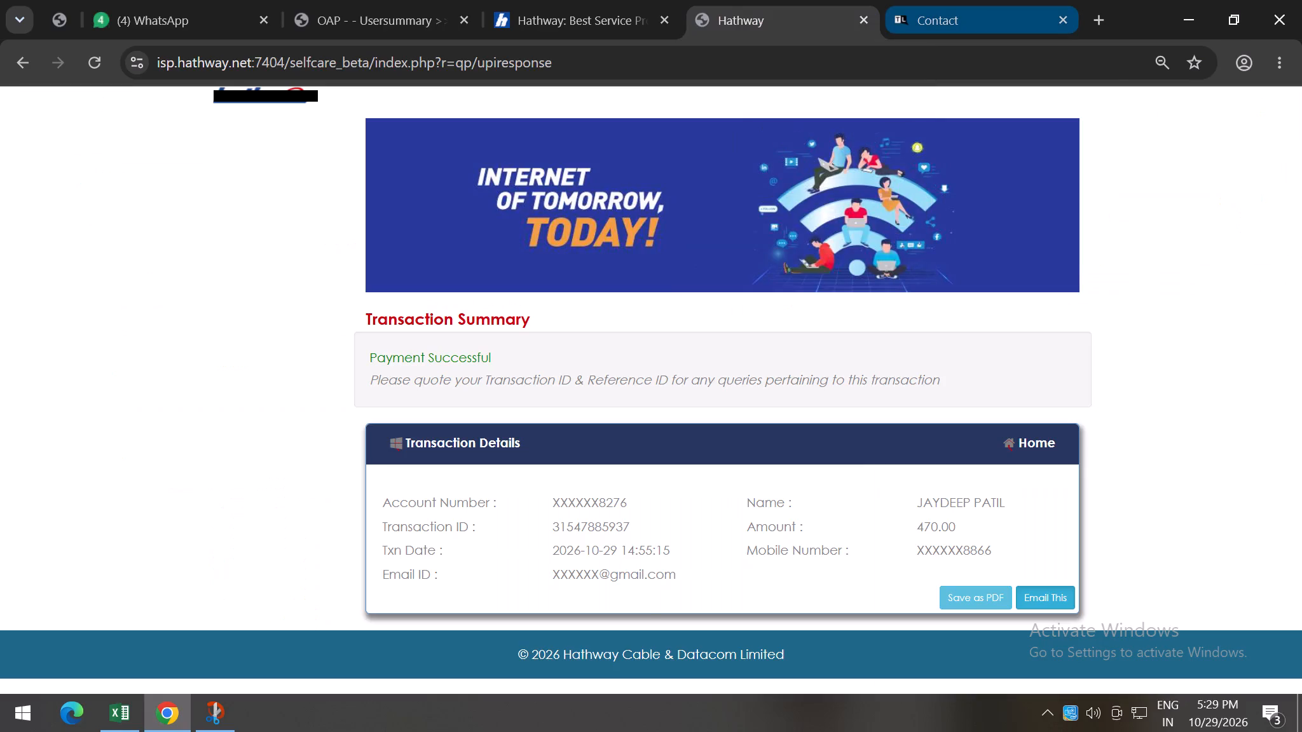
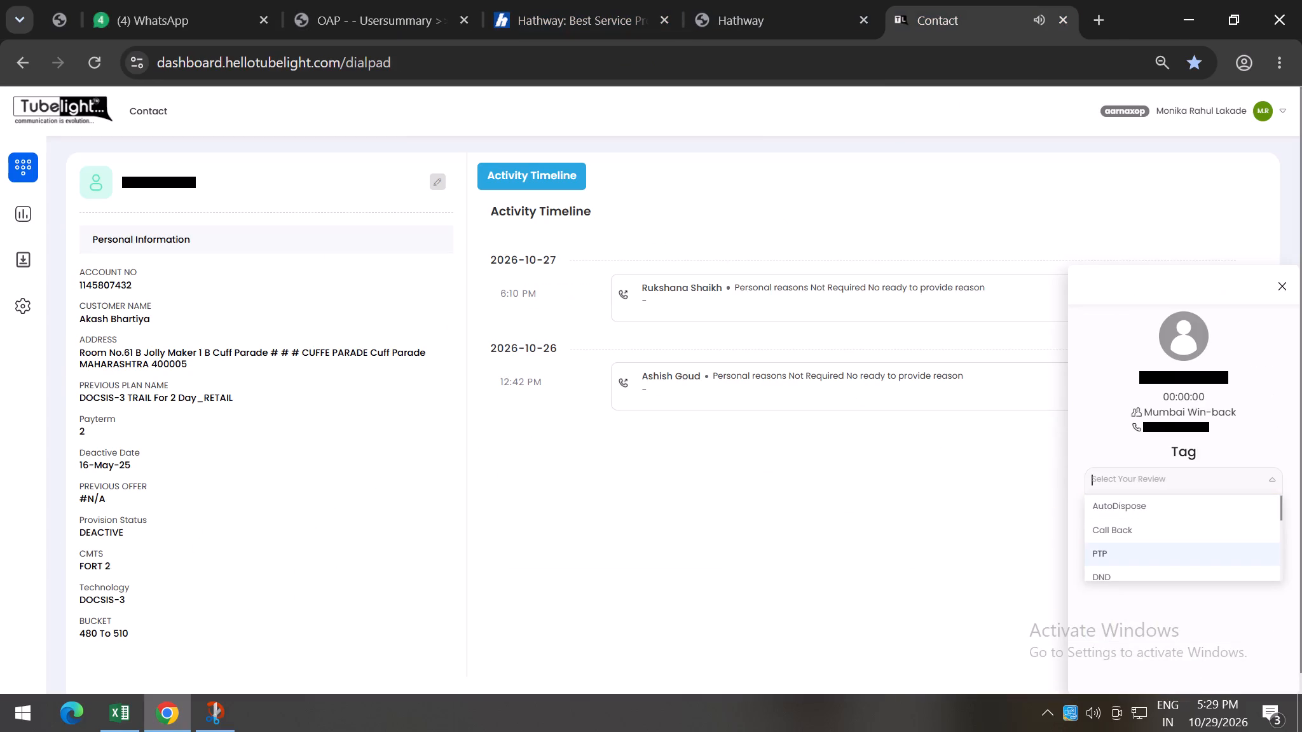
Tag the Mumbai Win-back call as Not Connect, Not Contactable, Call forward Voice email and submit the disposition.
scroll(1139, 538, "down", 1)
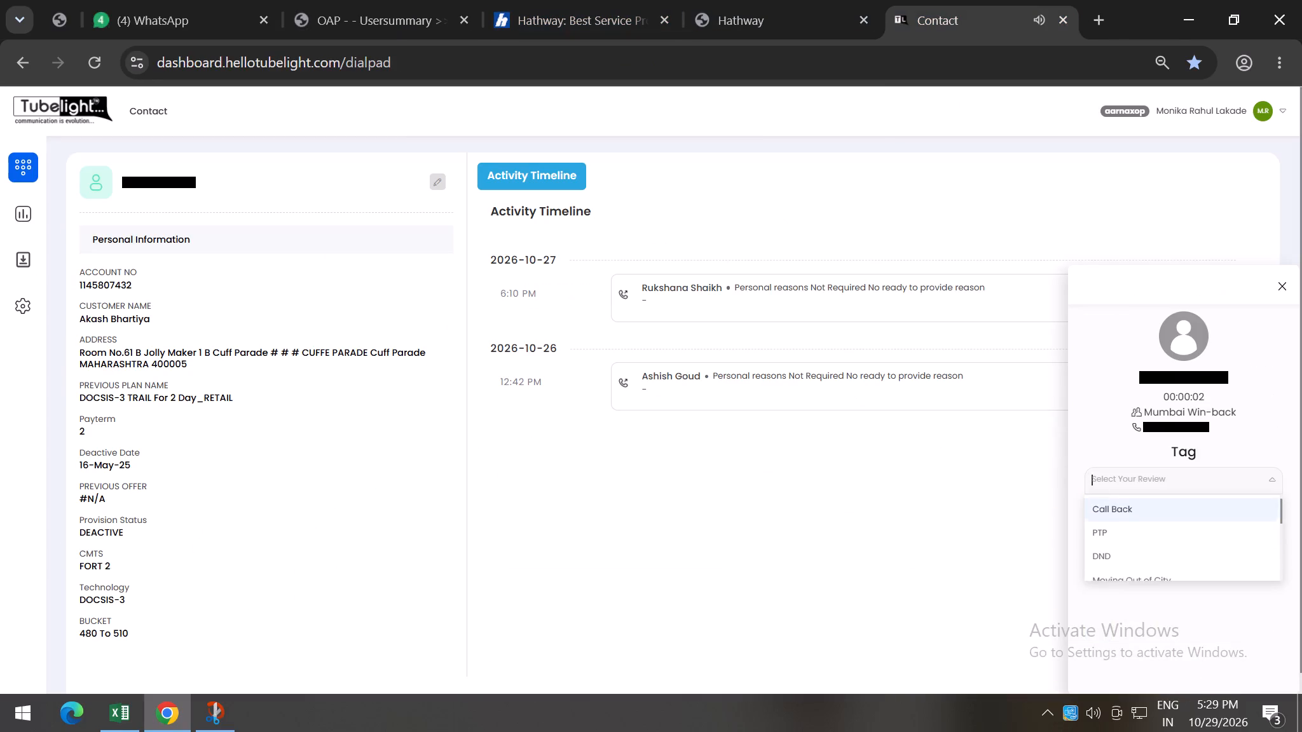
scroll(1139, 538, "down", 3)
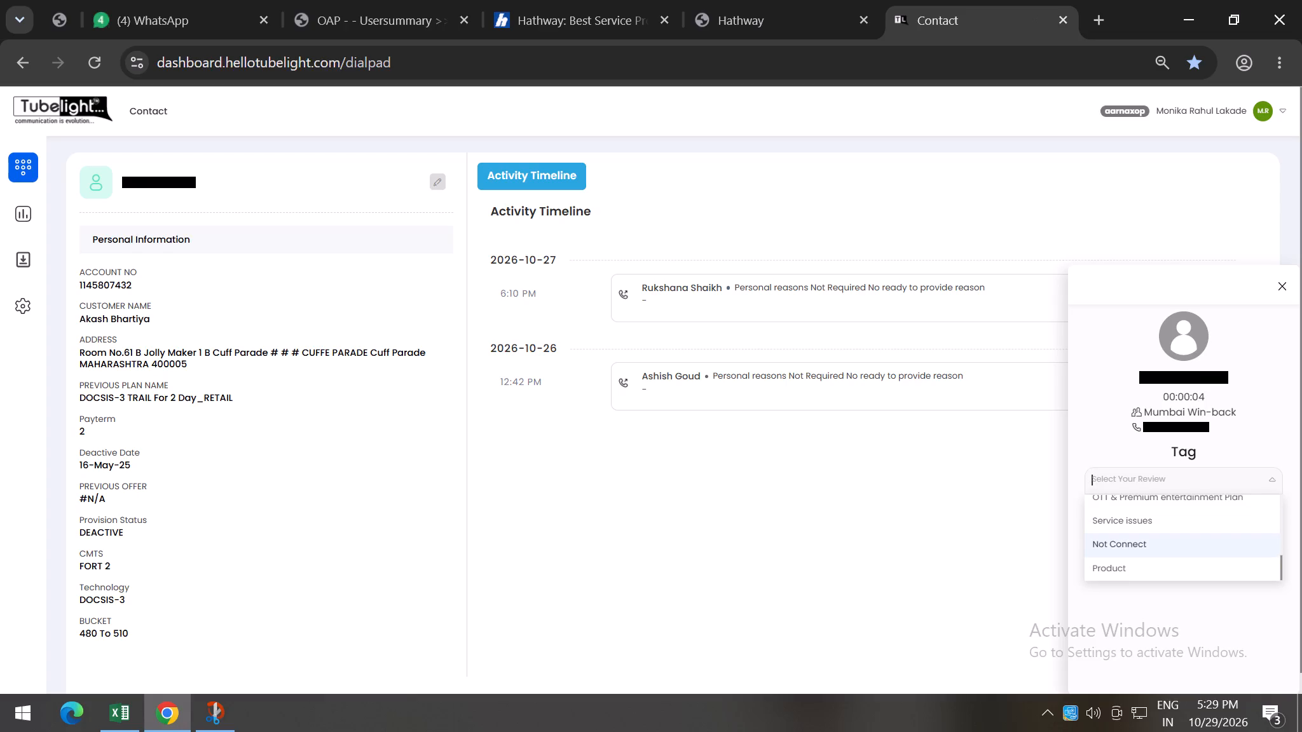
scroll(1139, 538, "down", 6)
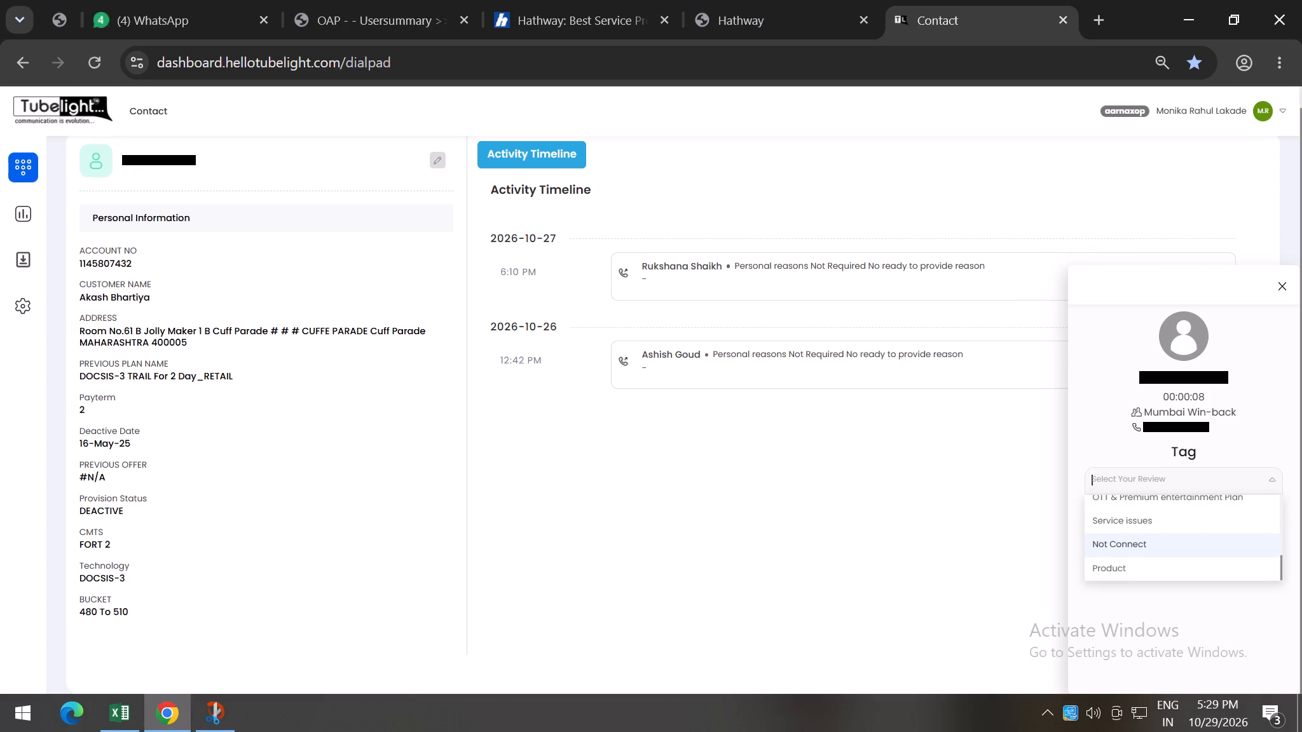
left_click(1142, 542)
left_click(1210, 472)
left_click(1156, 531)
left_click(1197, 492)
scroll(1131, 557, "down", 2)
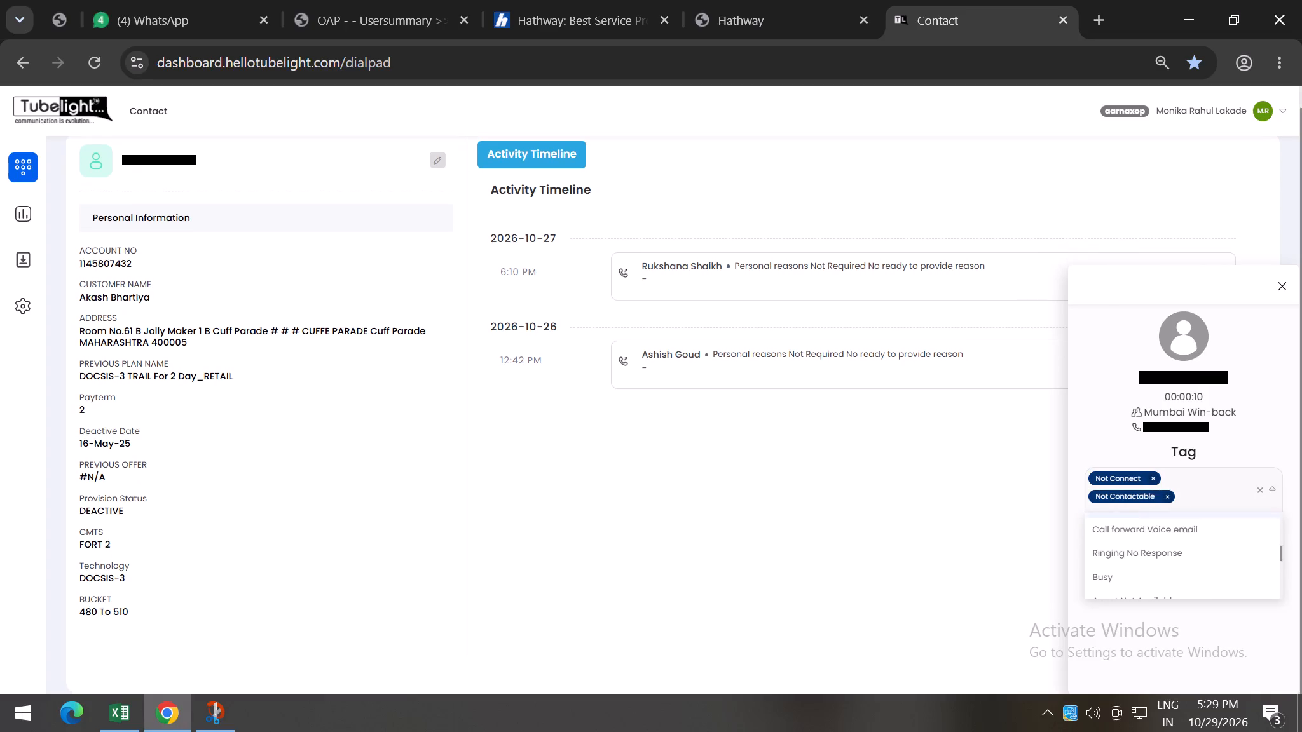
left_click(1175, 532)
left_click(1230, 508)
left_click(1156, 597)
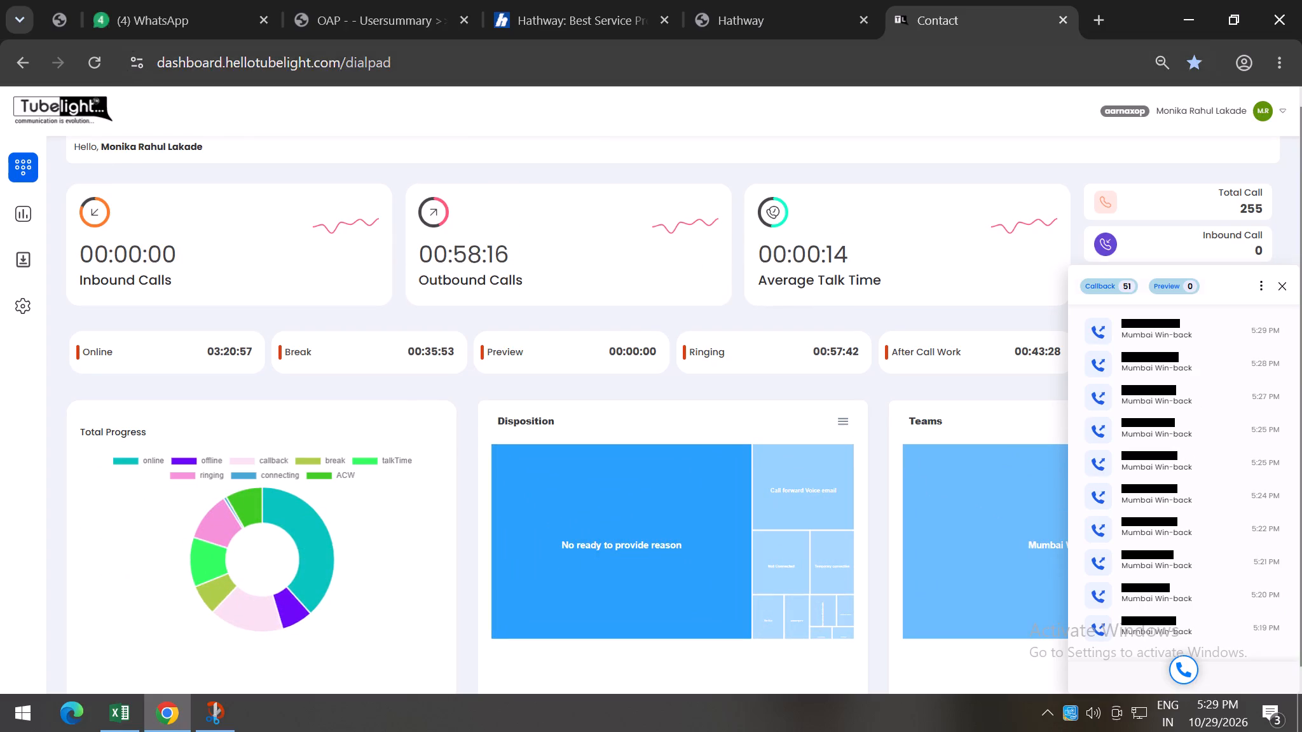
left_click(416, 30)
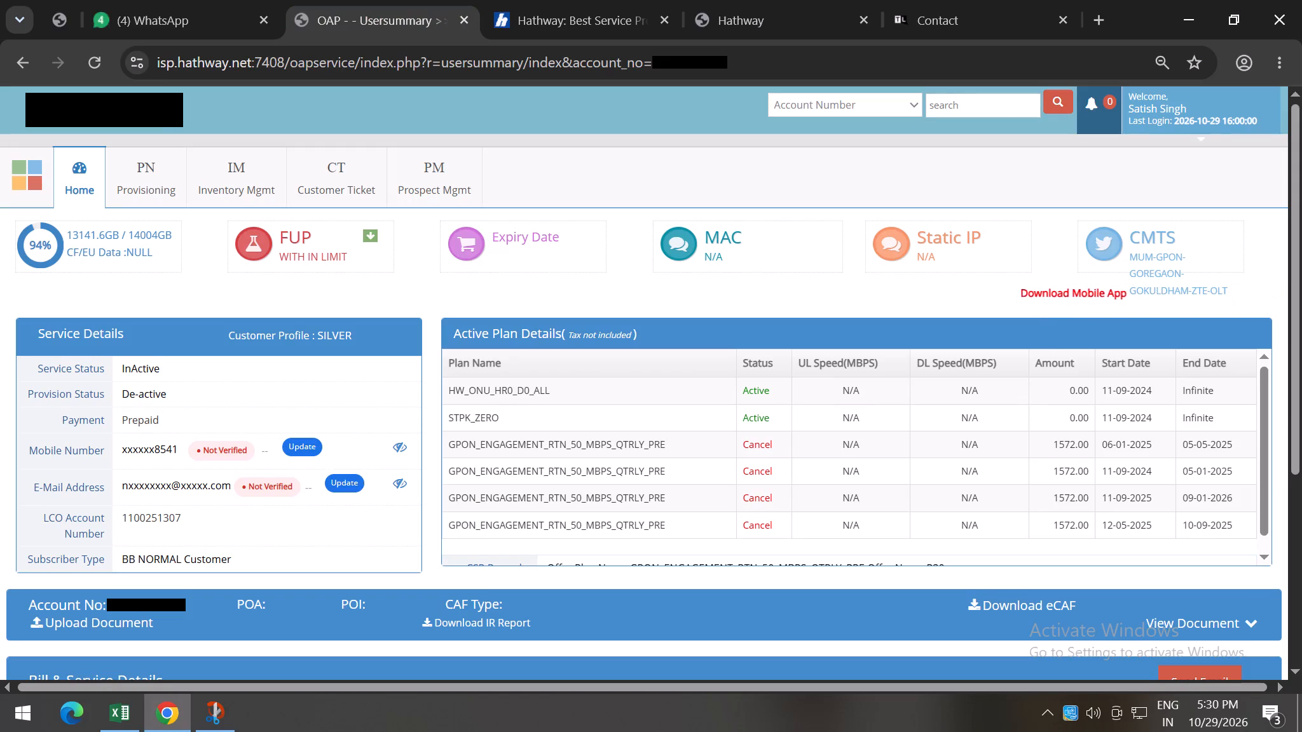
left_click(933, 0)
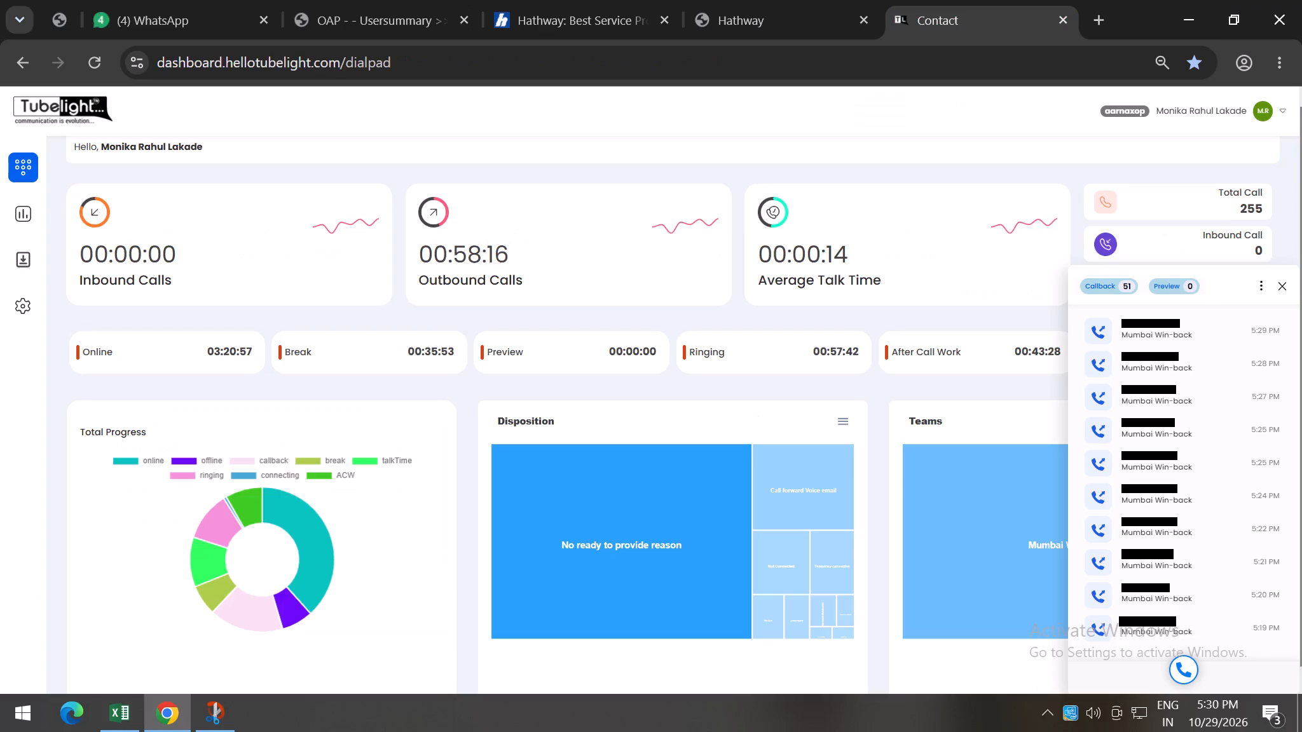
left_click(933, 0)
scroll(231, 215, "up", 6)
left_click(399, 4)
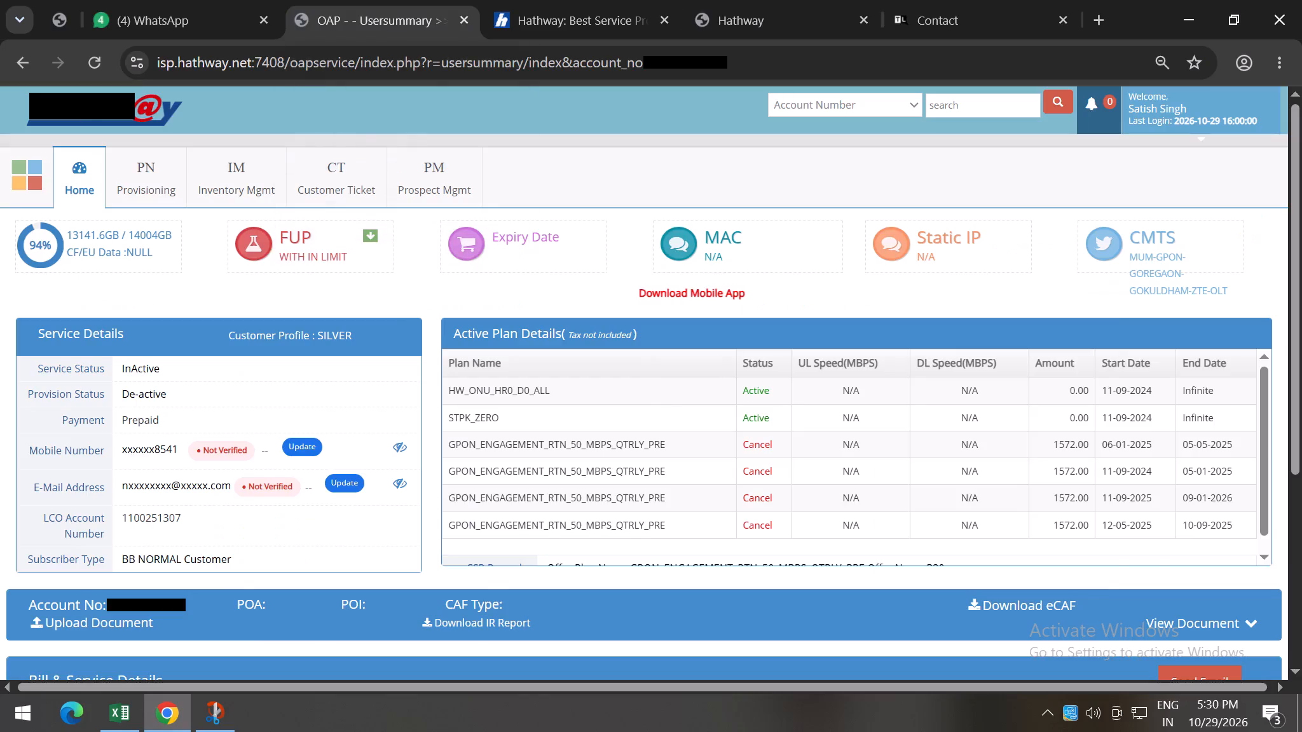
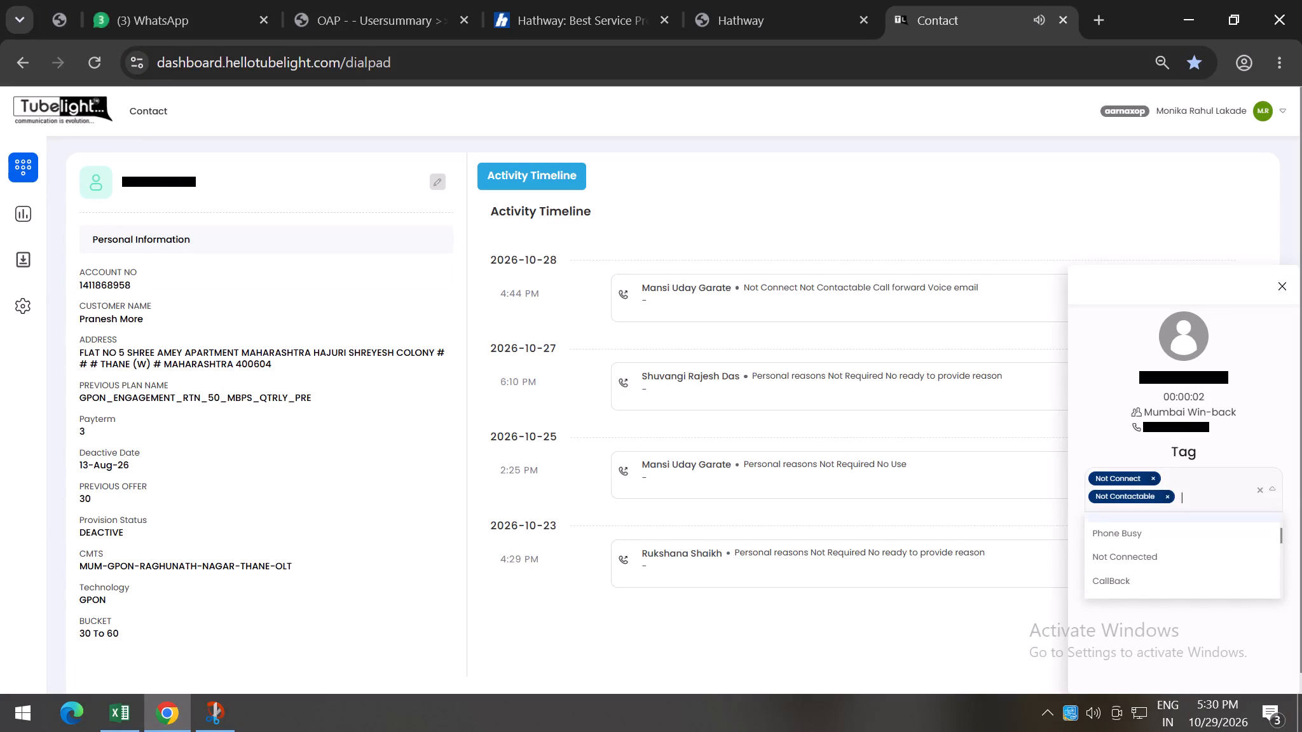
Add the Call forward Voice email tag to the Not Connect, Not Contactable call and submit the disposition.
scroll(1135, 536, "down", 1)
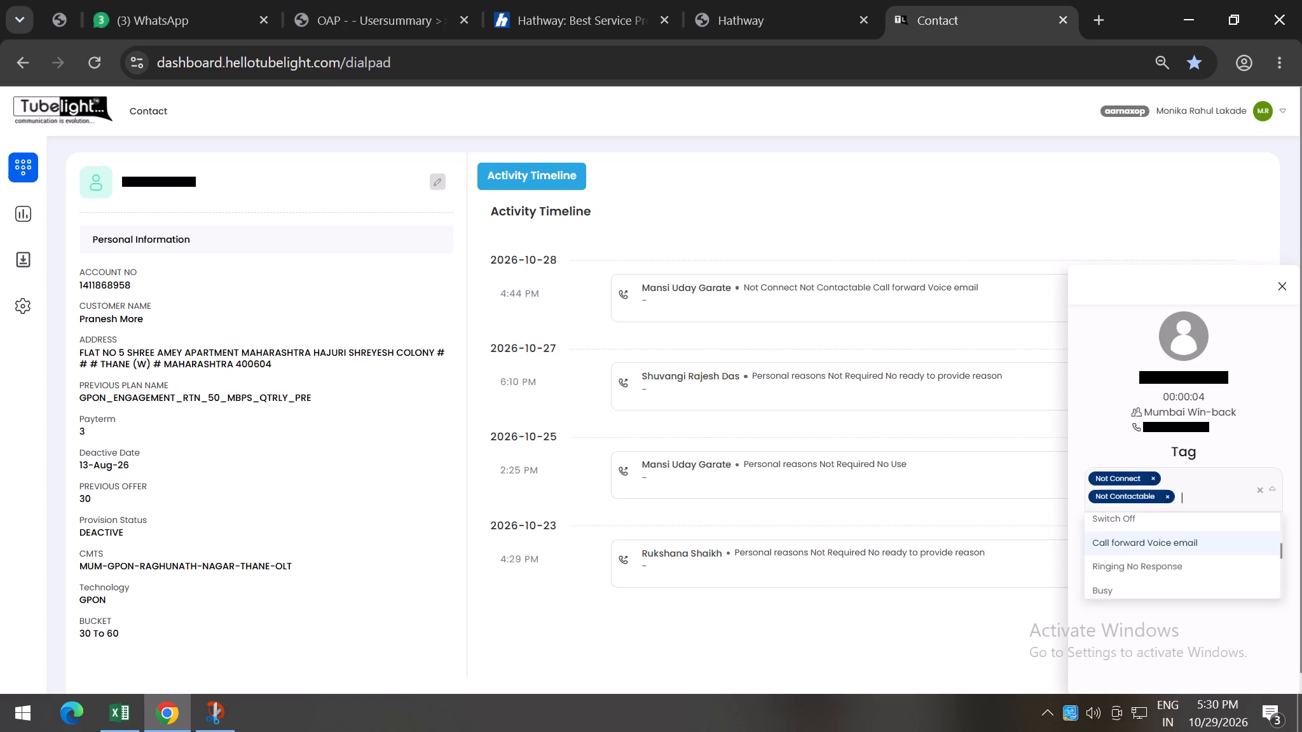
left_click(1135, 544)
left_click(1165, 610)
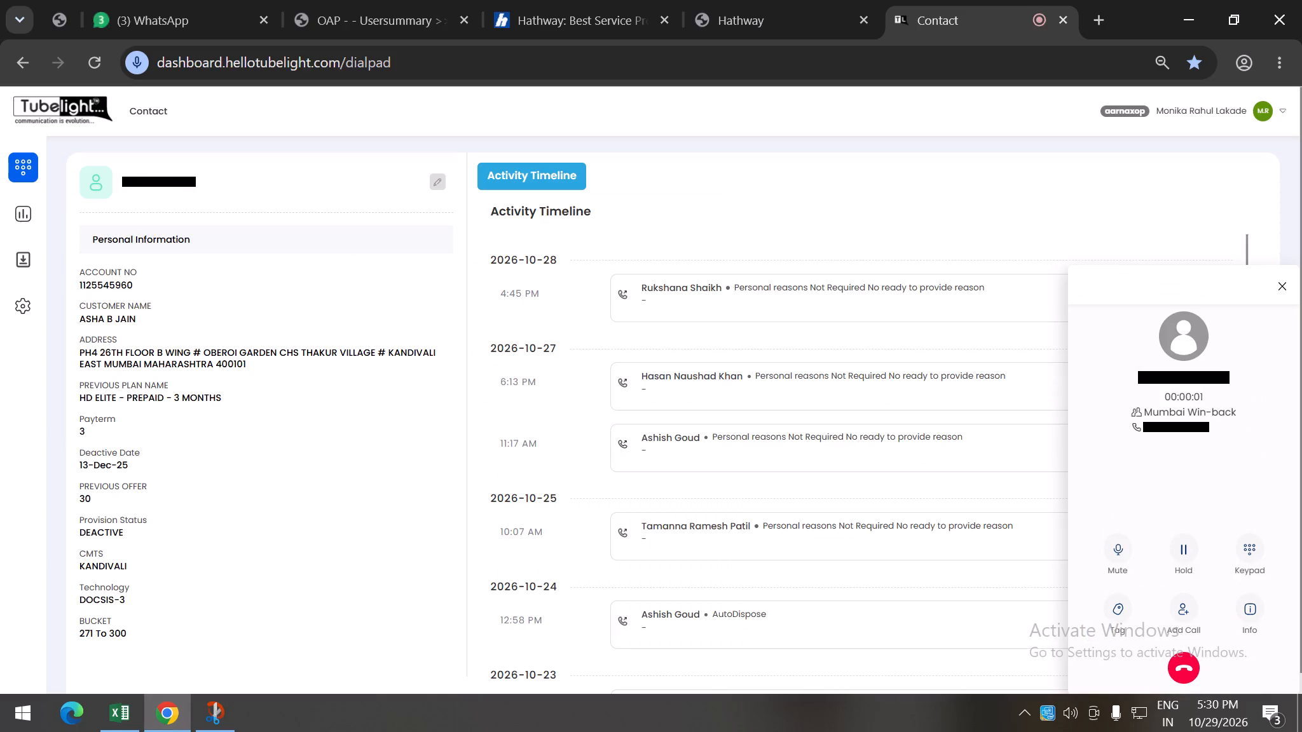
End the Mumbai Win-back call to the Kandivali customer, tag it with a three-level disposition and submit it.
left_click(1176, 663)
left_click(1175, 489)
scroll(1144, 534, "down", 2)
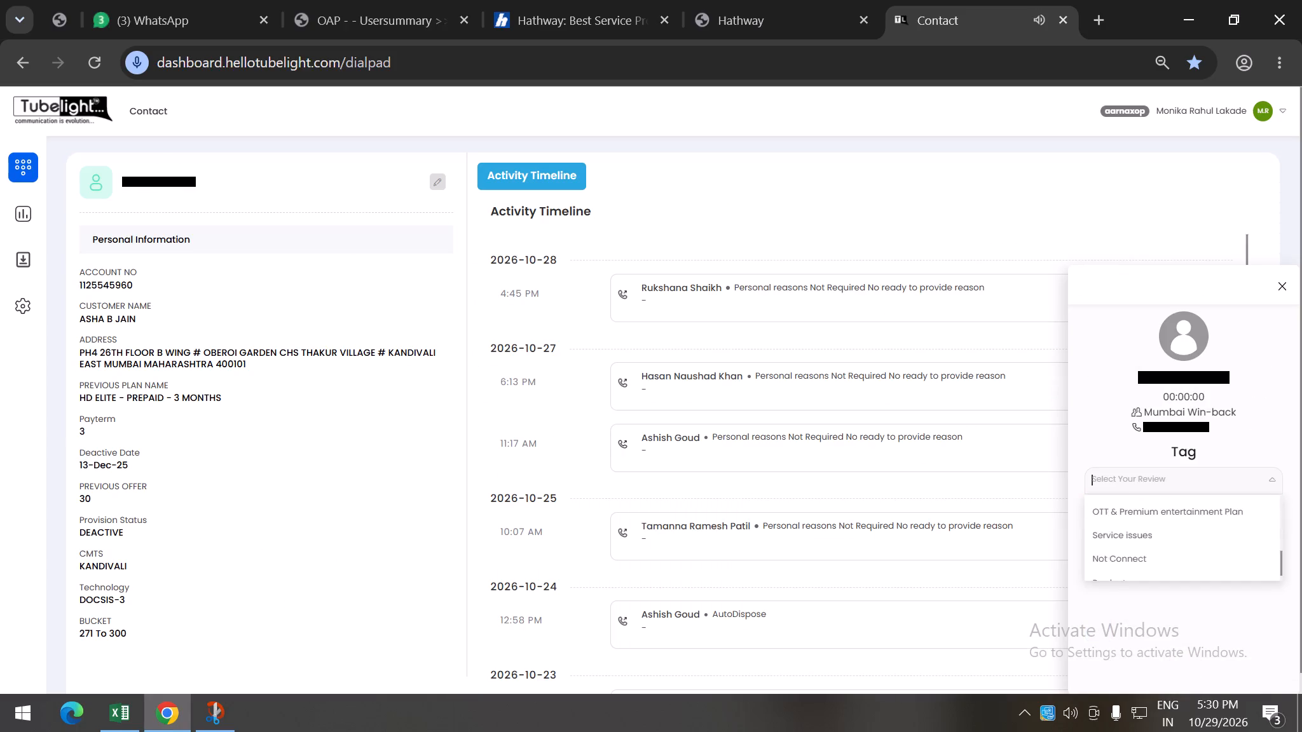
left_click(1143, 539)
double_click(1158, 484)
scroll(1142, 534, "down", 1)
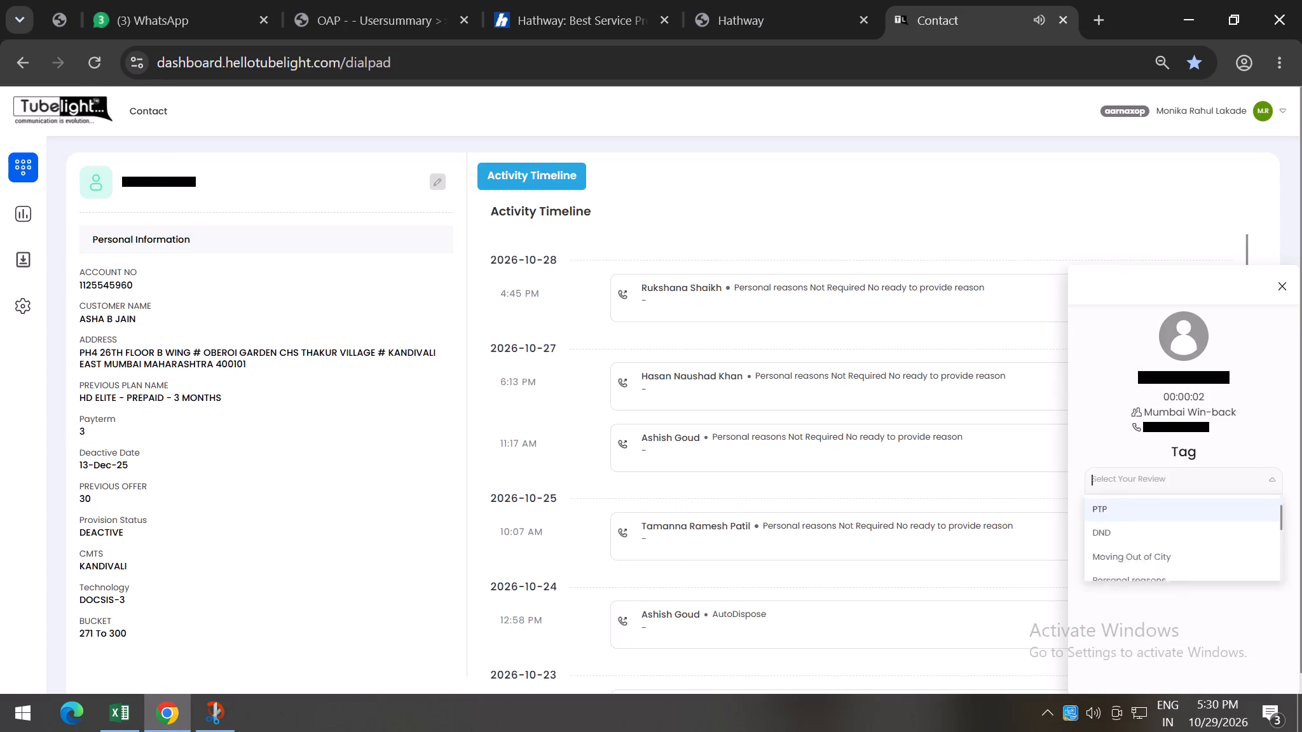
left_click(1140, 535)
left_click(1209, 487)
left_click(1153, 548)
left_click(1189, 500)
left_click(1179, 543)
left_click(1189, 592)
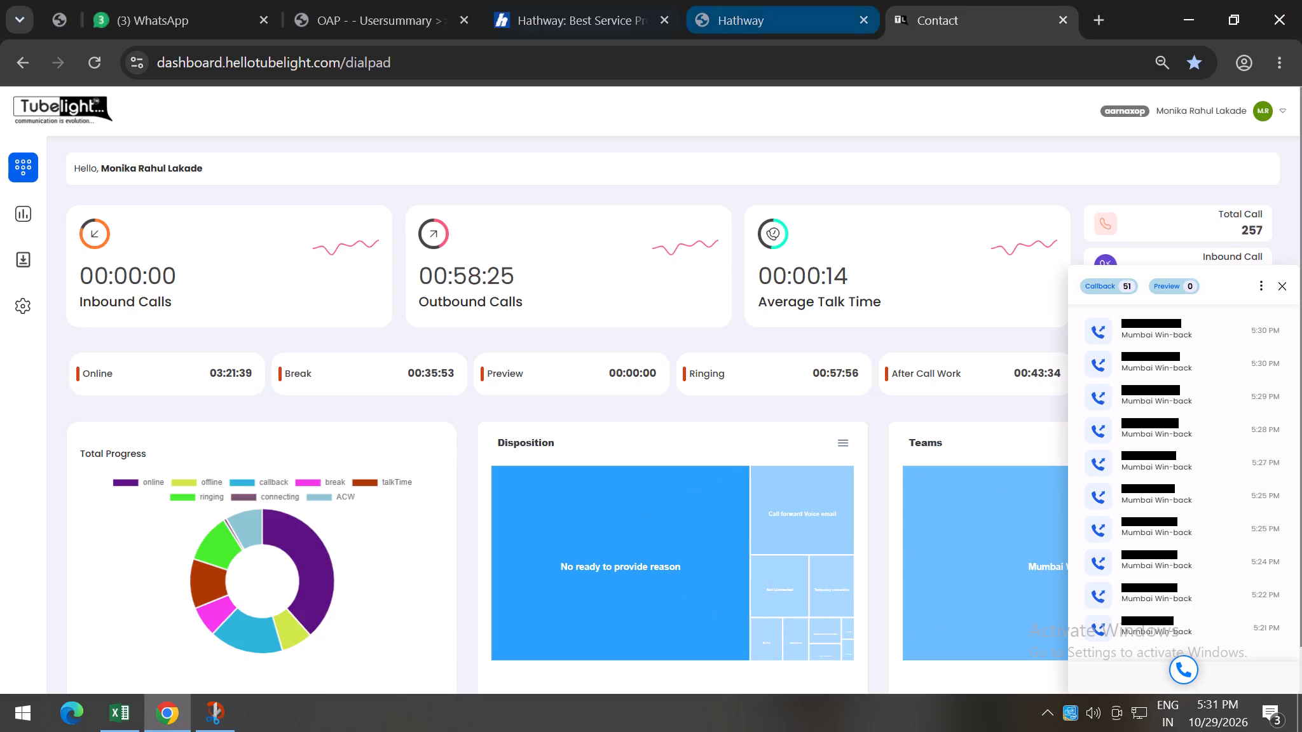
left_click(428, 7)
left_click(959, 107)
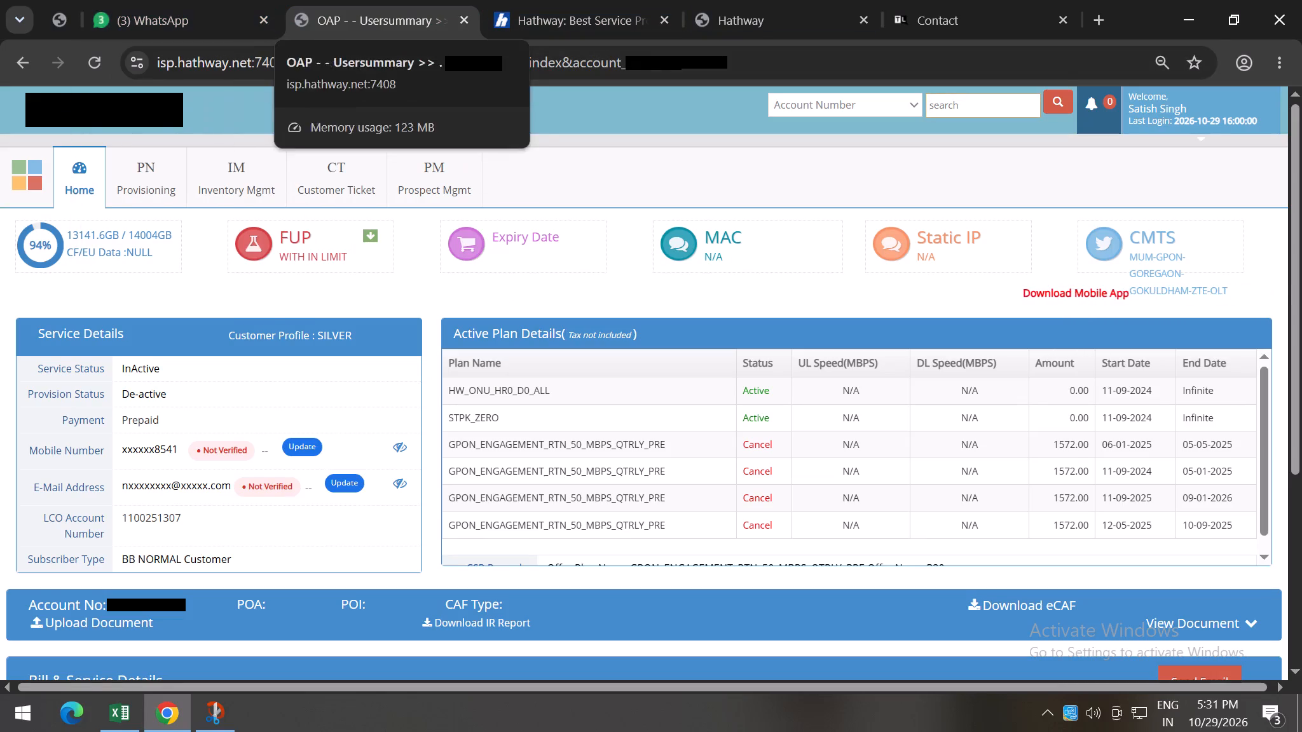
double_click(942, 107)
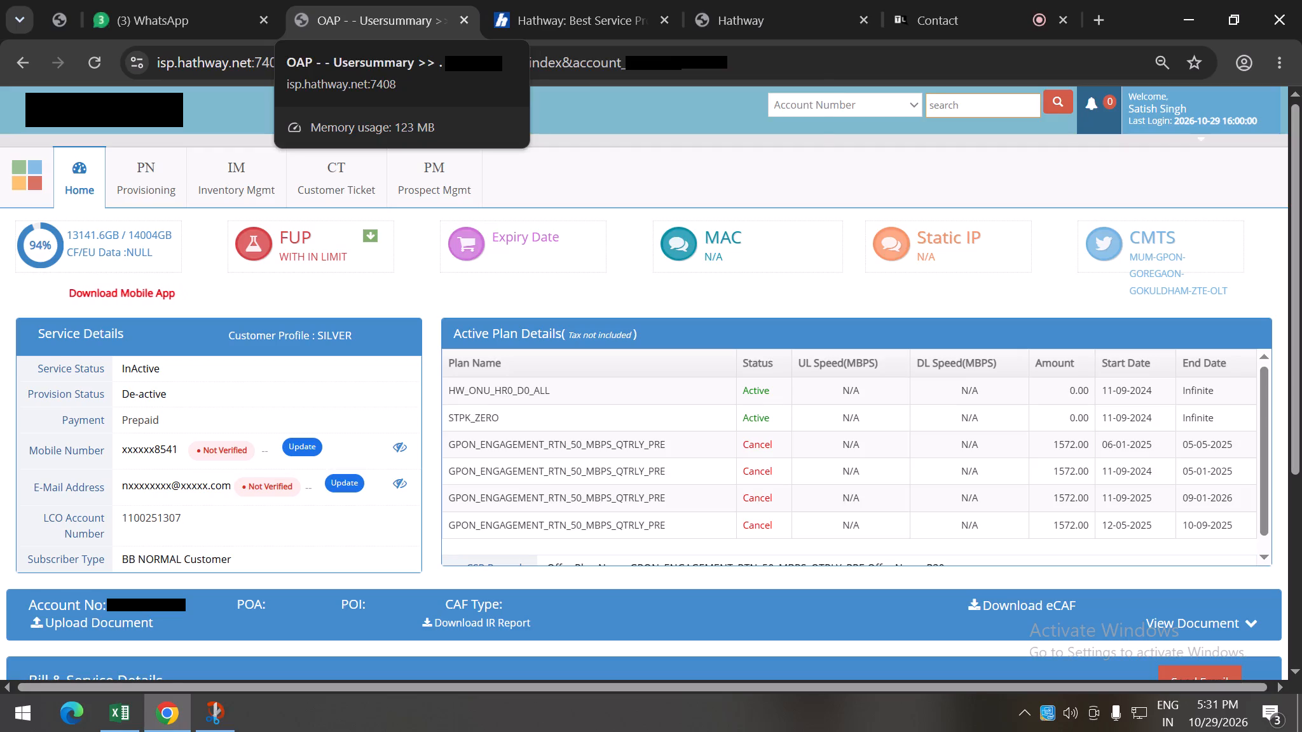
End the Borivali customer's call, tag it Personal reasons, Not Required, No ready to provide reason, and submit the disposition.
left_click(958, 0)
left_click(1189, 668)
left_click(1153, 476)
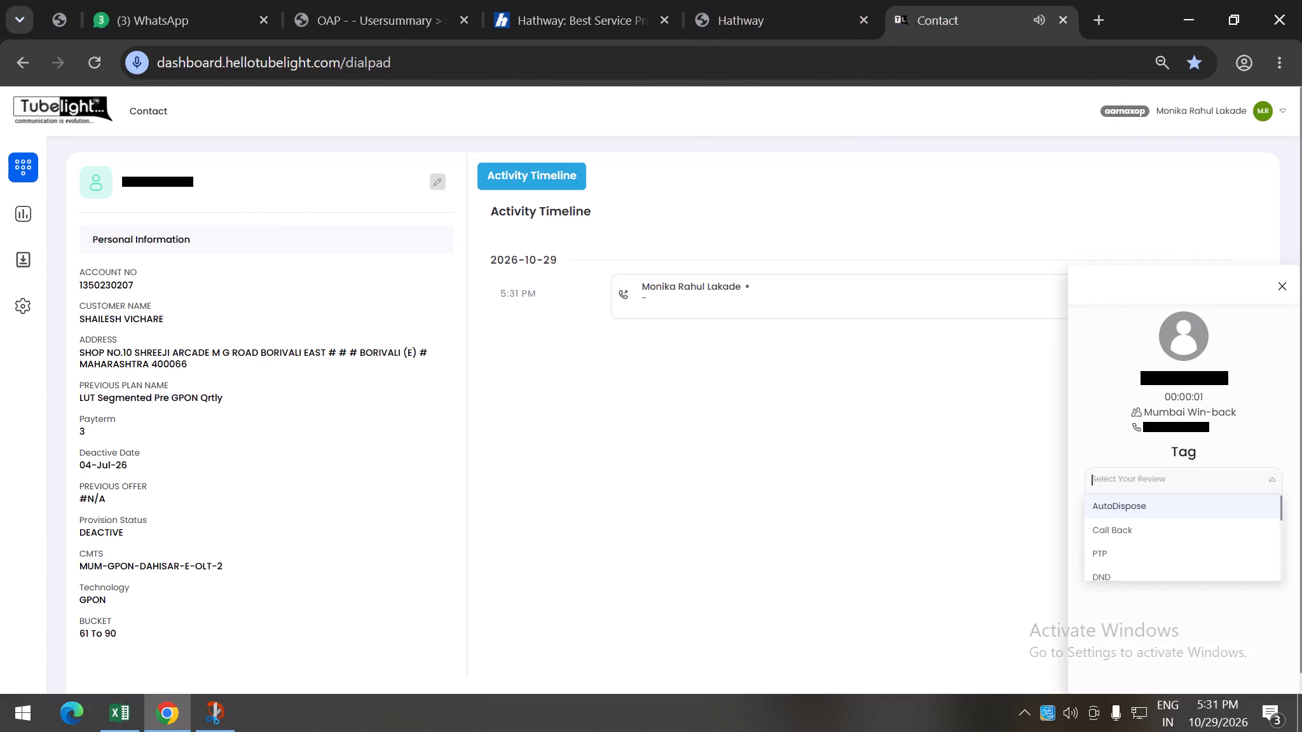
scroll(1118, 552, "down", 2)
scroll(1139, 528, "up", 2)
scroll(1143, 541, "down", 1)
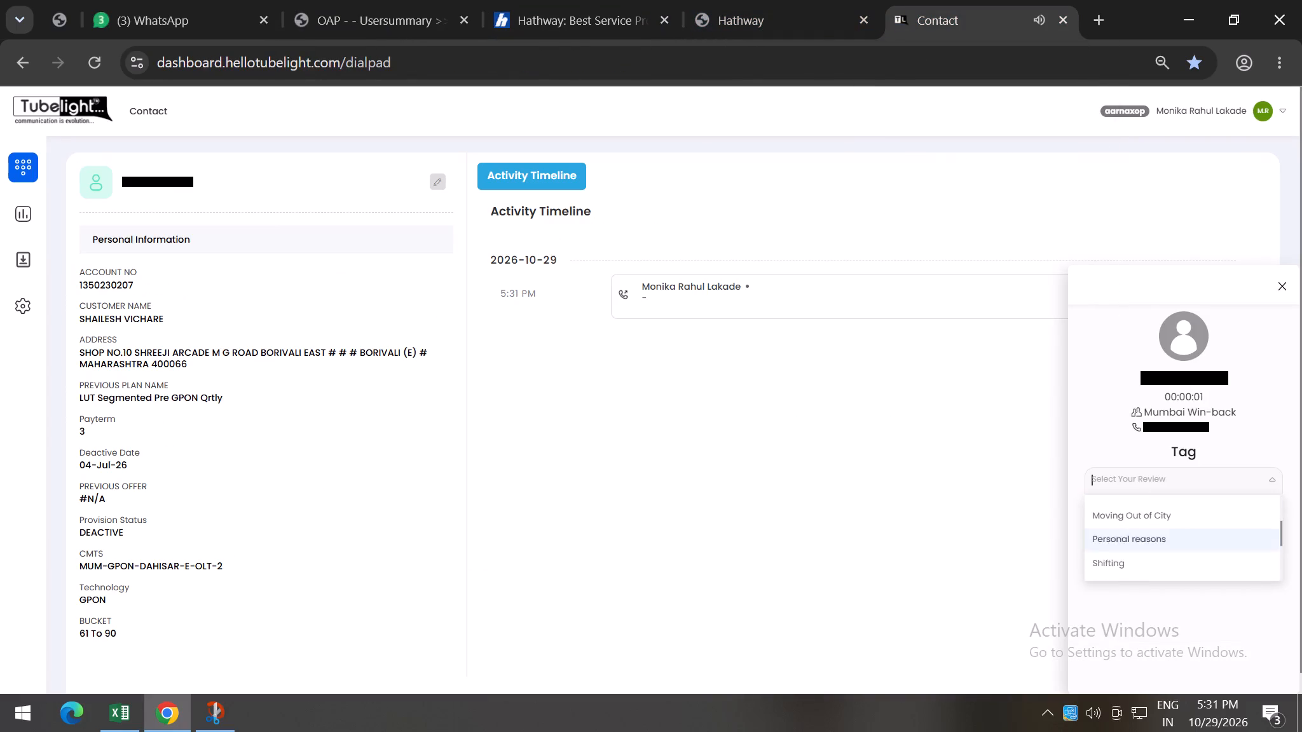
left_click(1144, 540)
left_click(1190, 488)
left_click(1121, 561)
left_click(1190, 503)
left_click(1152, 550)
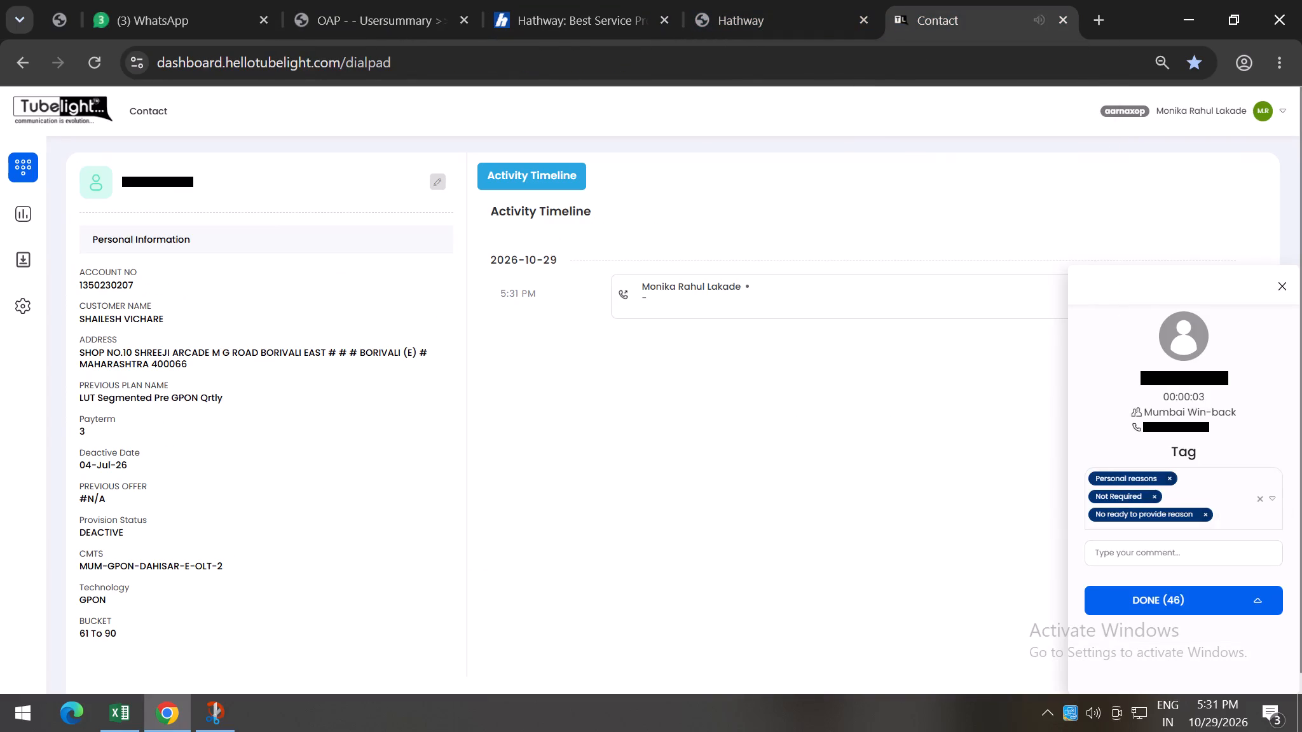
left_click(1162, 611)
Check the Mumbai Win-back callback list and return to the recent calls.
left_click(1093, 286)
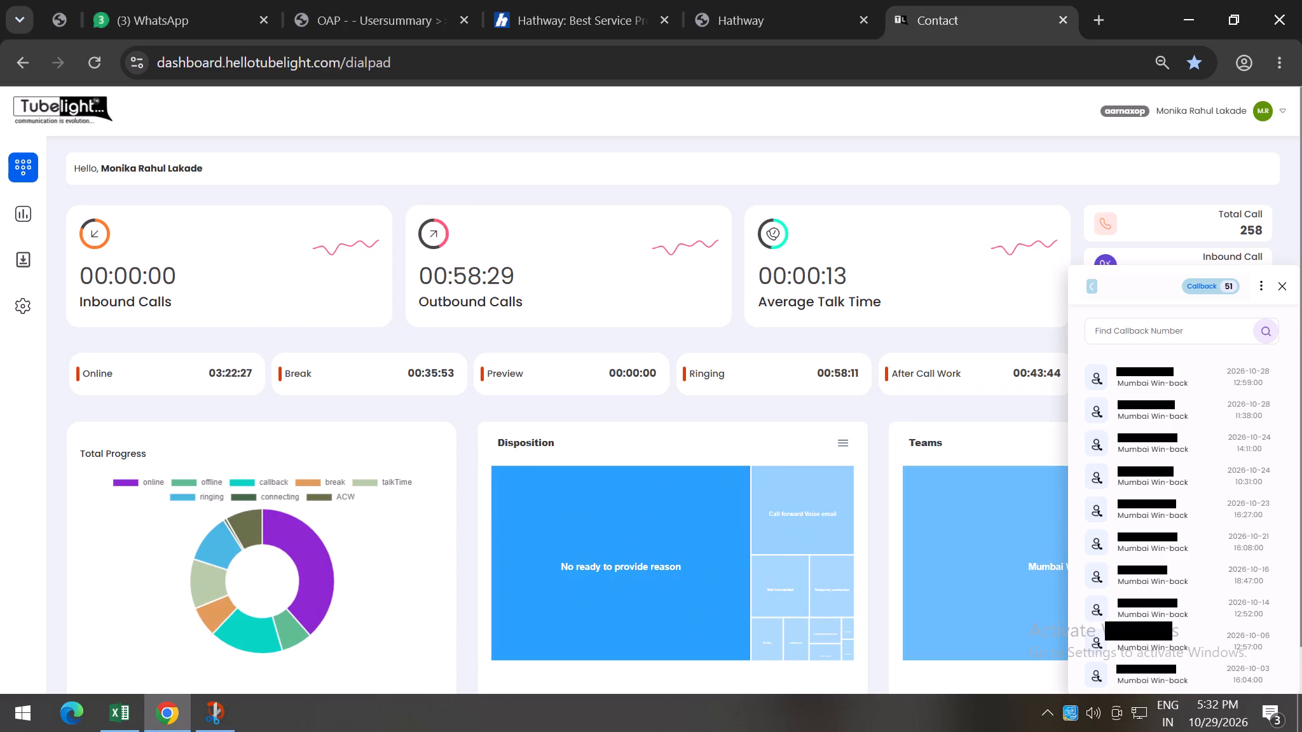
left_click(1093, 286)
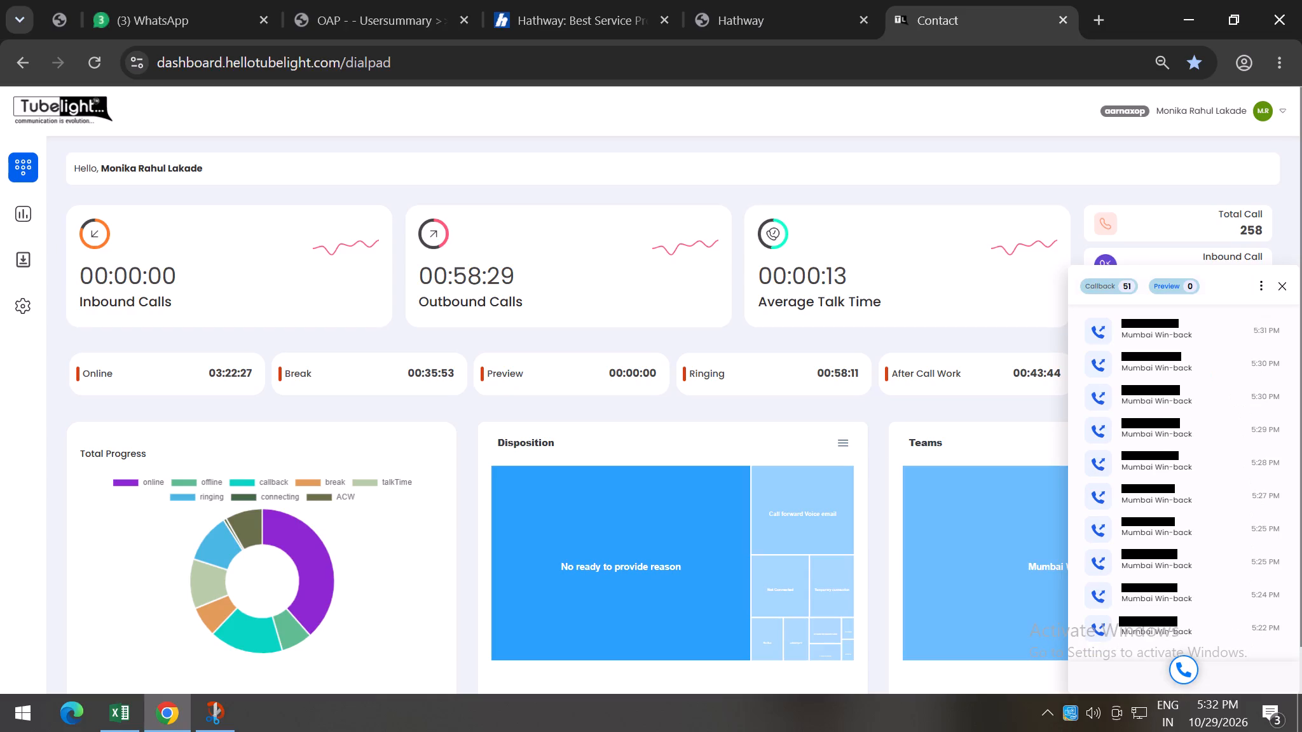
Reload the dialpad page.
key("F5")
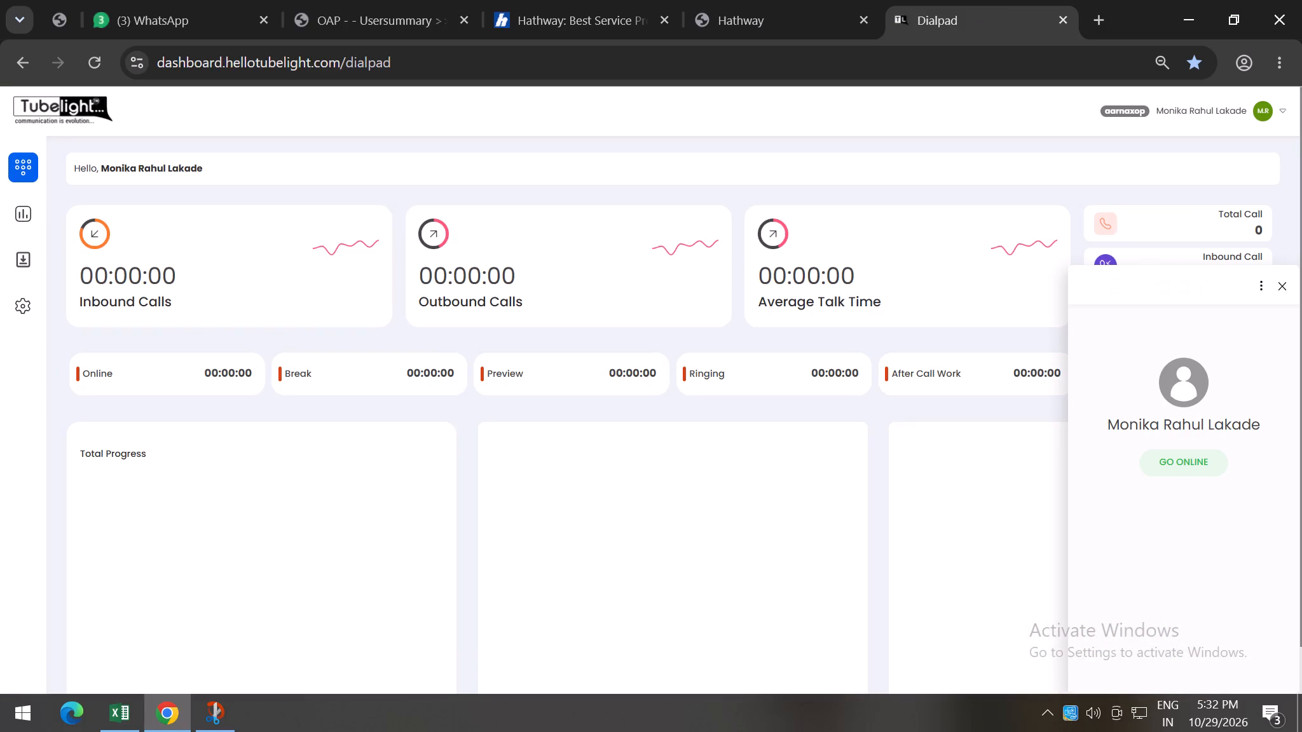
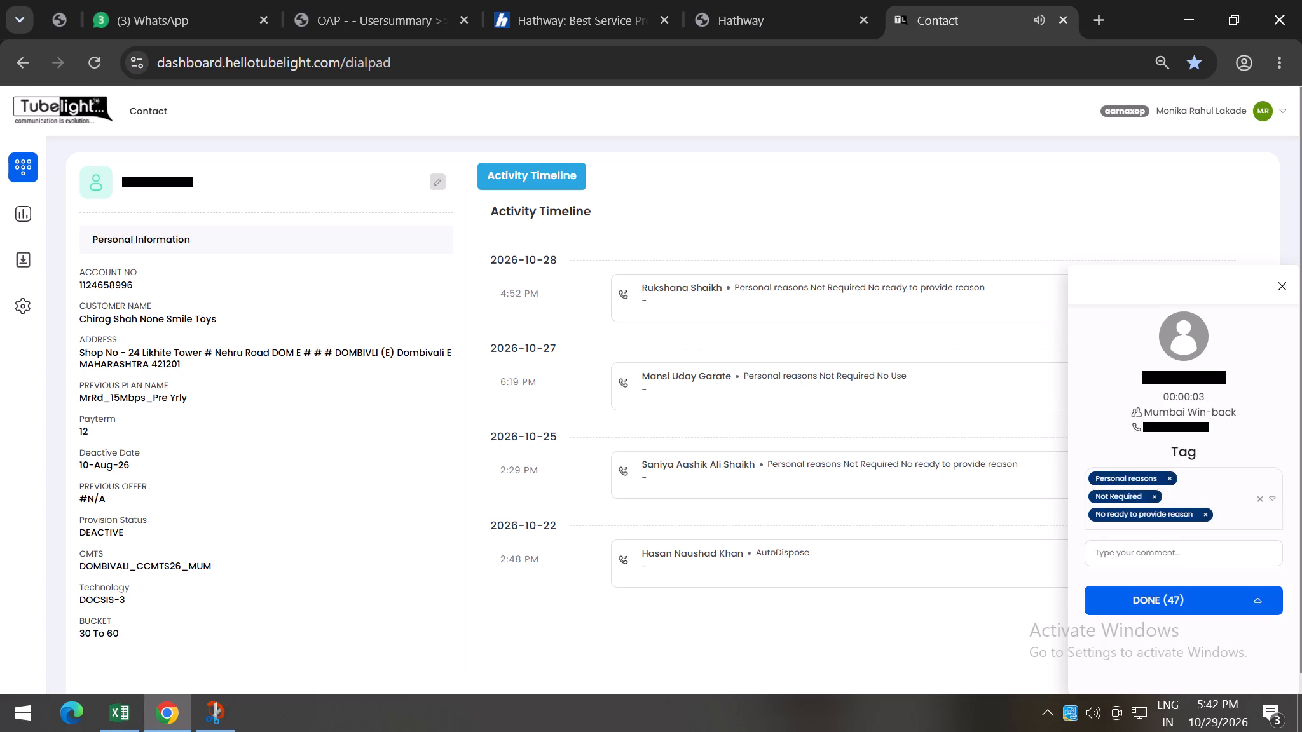
Submit the Dombivli customer's Mumbai Win-back call disposition with the tags Personal reasons, Not Required, No ready to provide reason.
left_click(1175, 597)
left_click(951, 3)
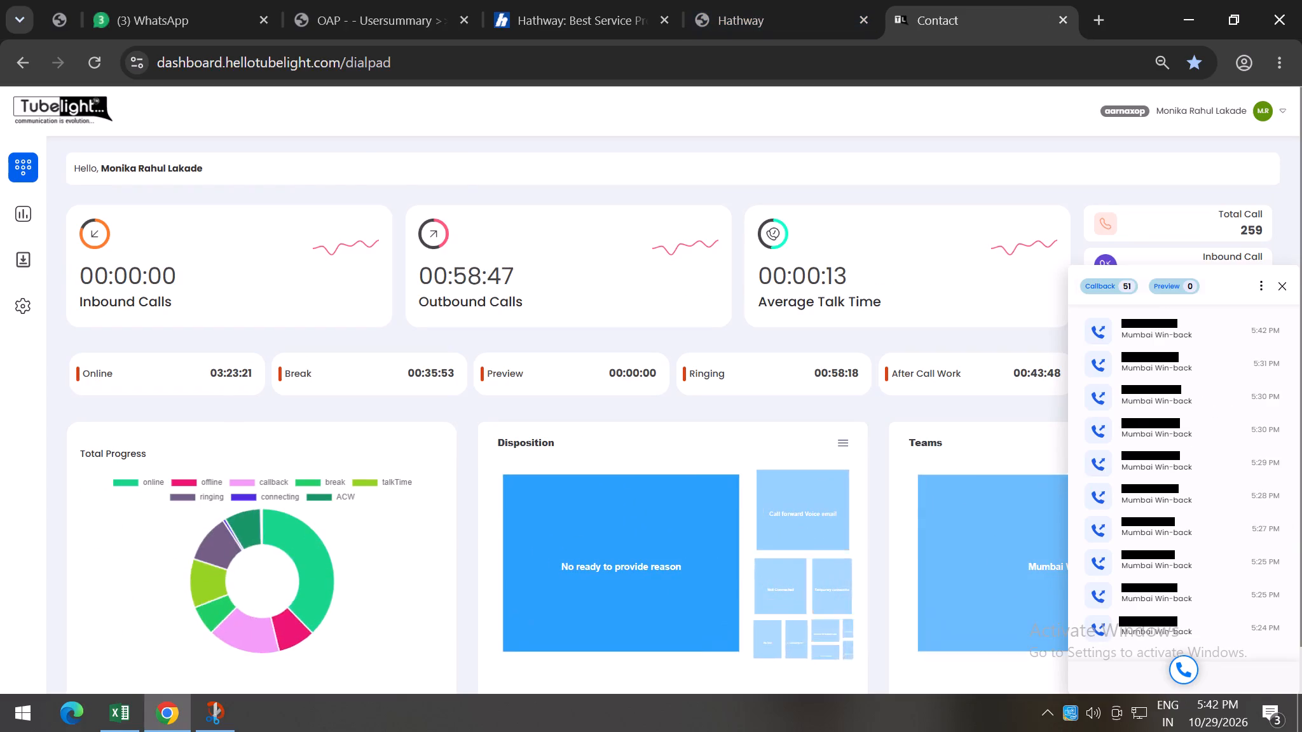
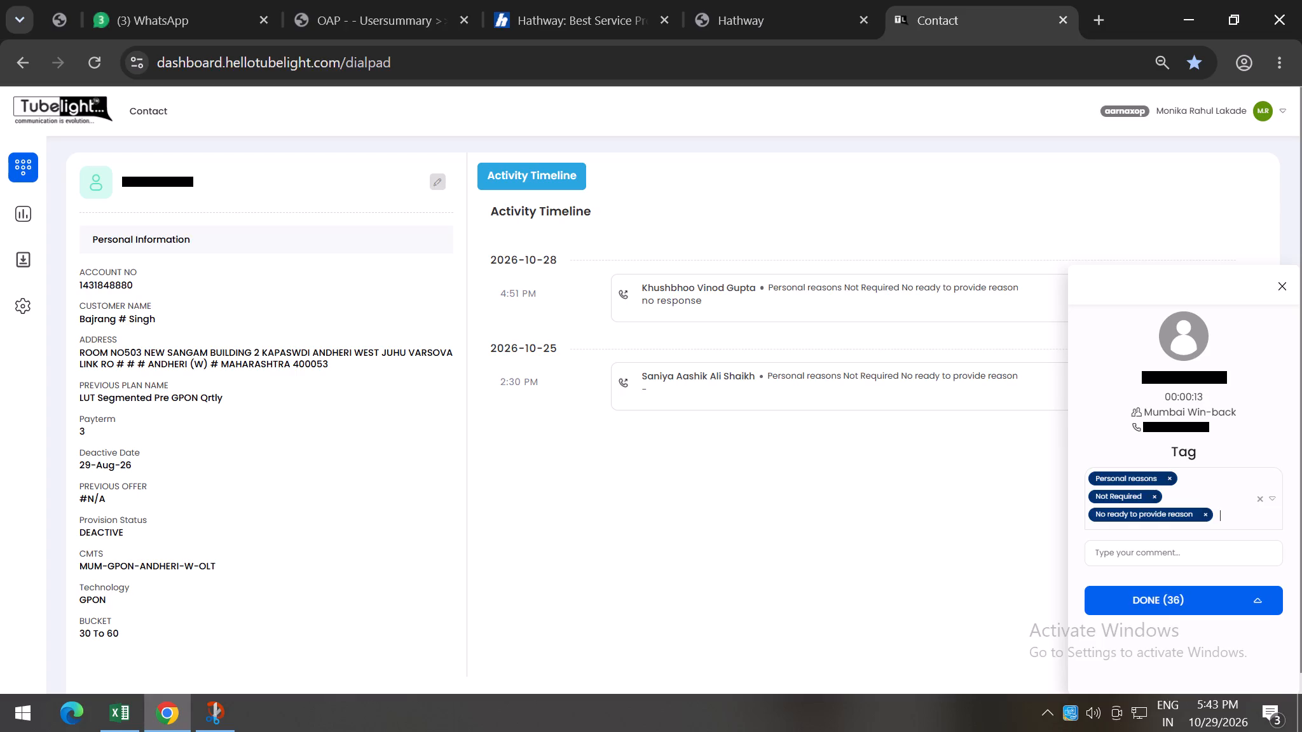
Submit the Andheri West customer's Mumbai Win-back call disposition with the tags Personal reasons, Not Required, No ready to provide reason.
left_click(1202, 600)
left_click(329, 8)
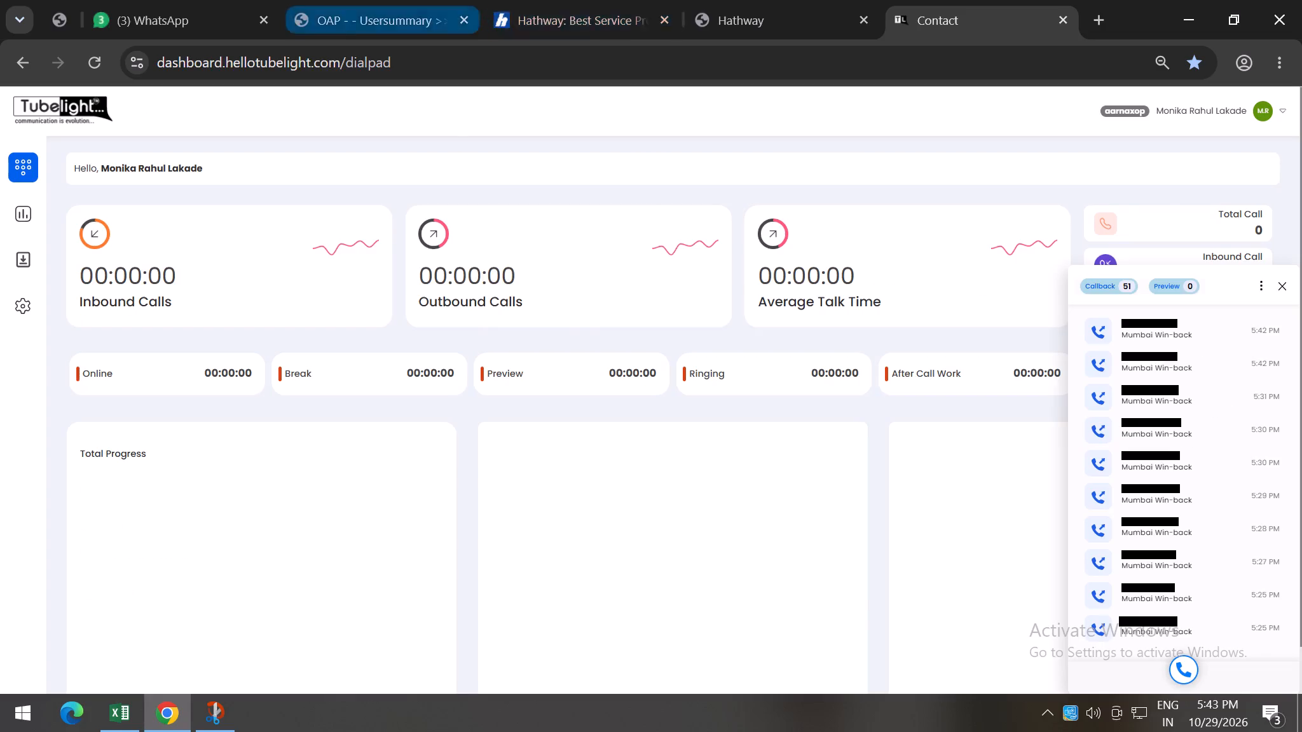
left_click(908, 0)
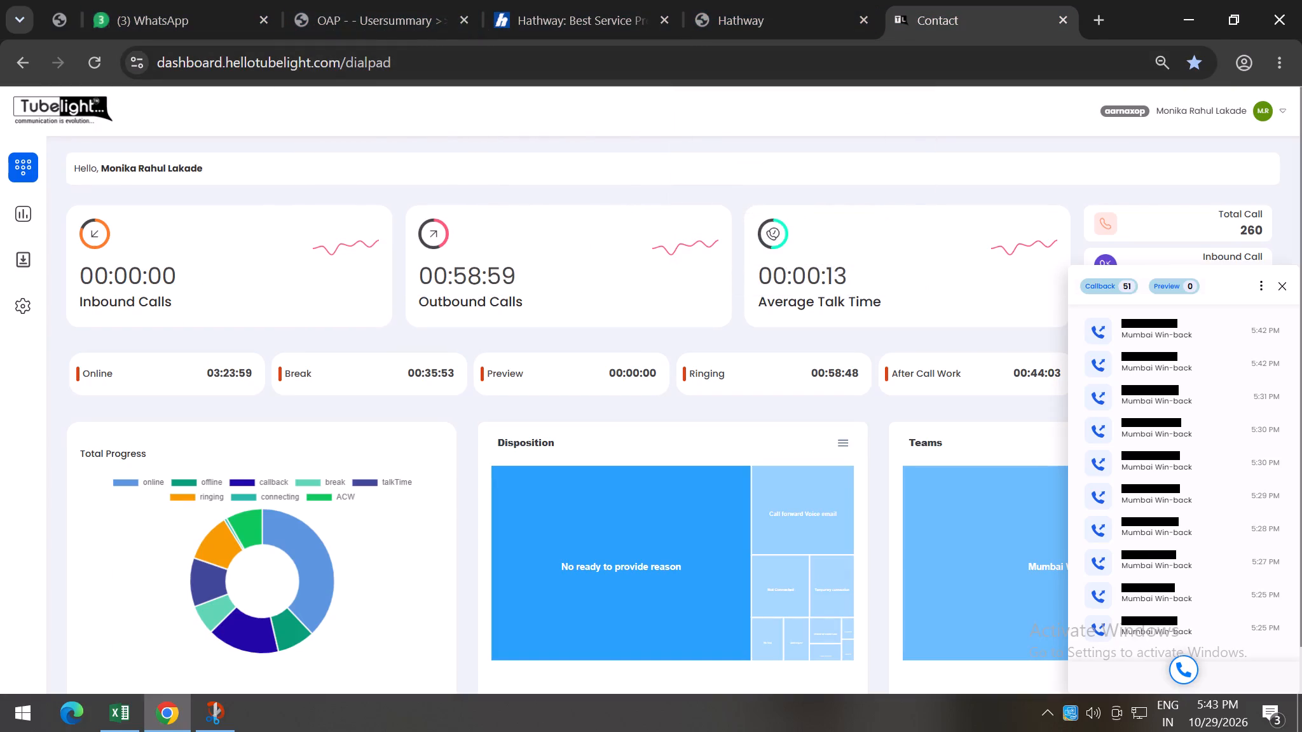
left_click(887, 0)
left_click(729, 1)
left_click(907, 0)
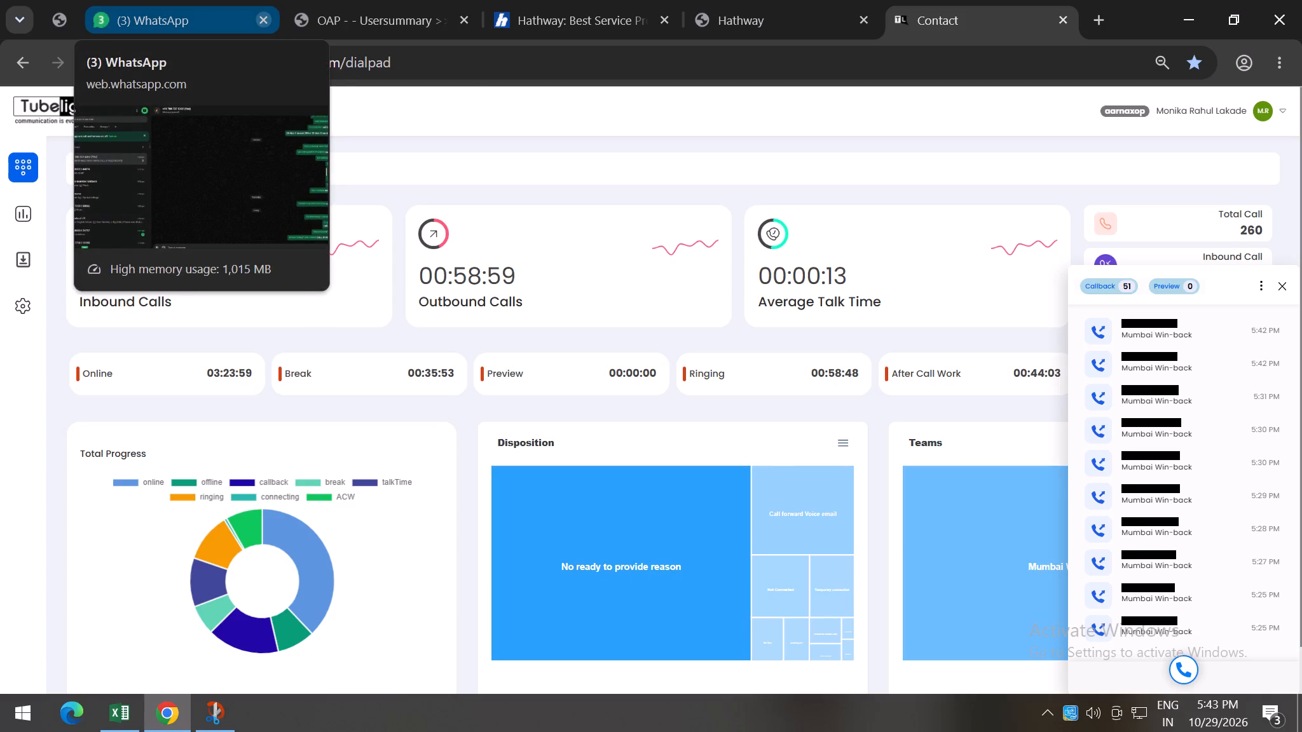
Switch to the OAP user summary page to view the customer's service and plan details.
left_click(344, 0)
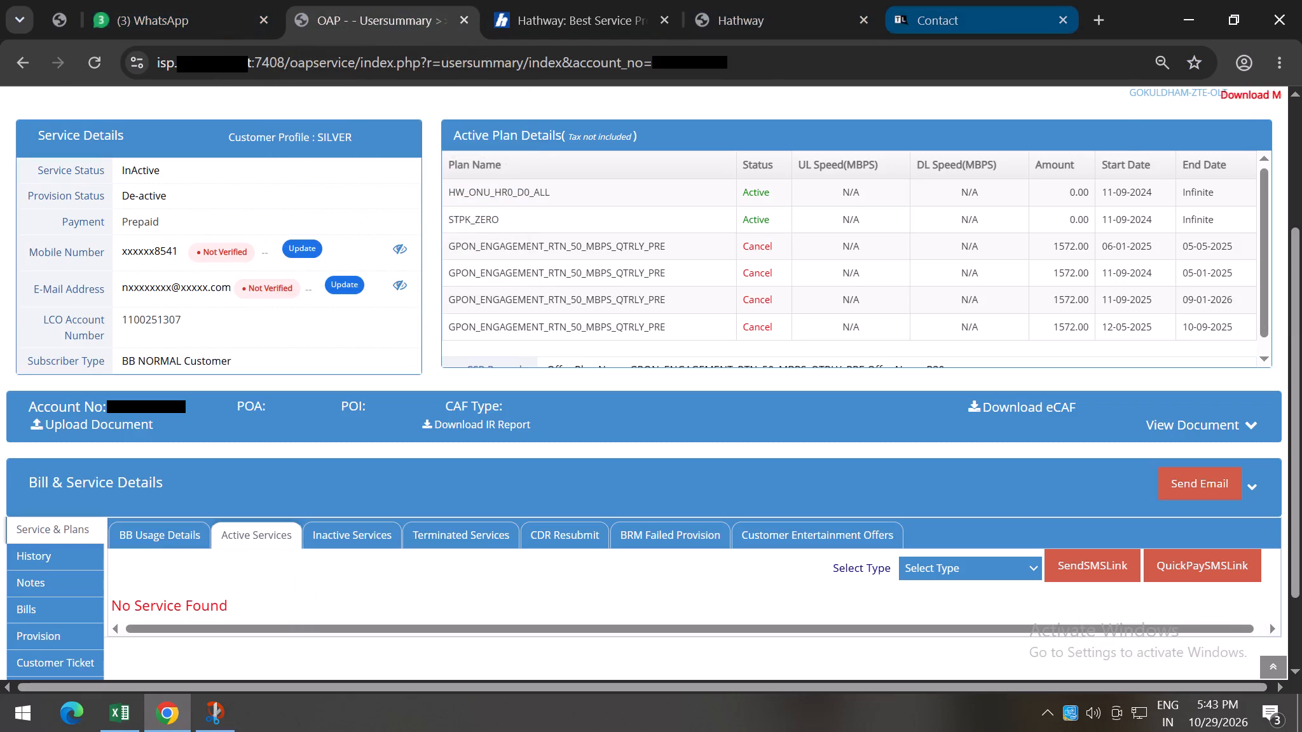
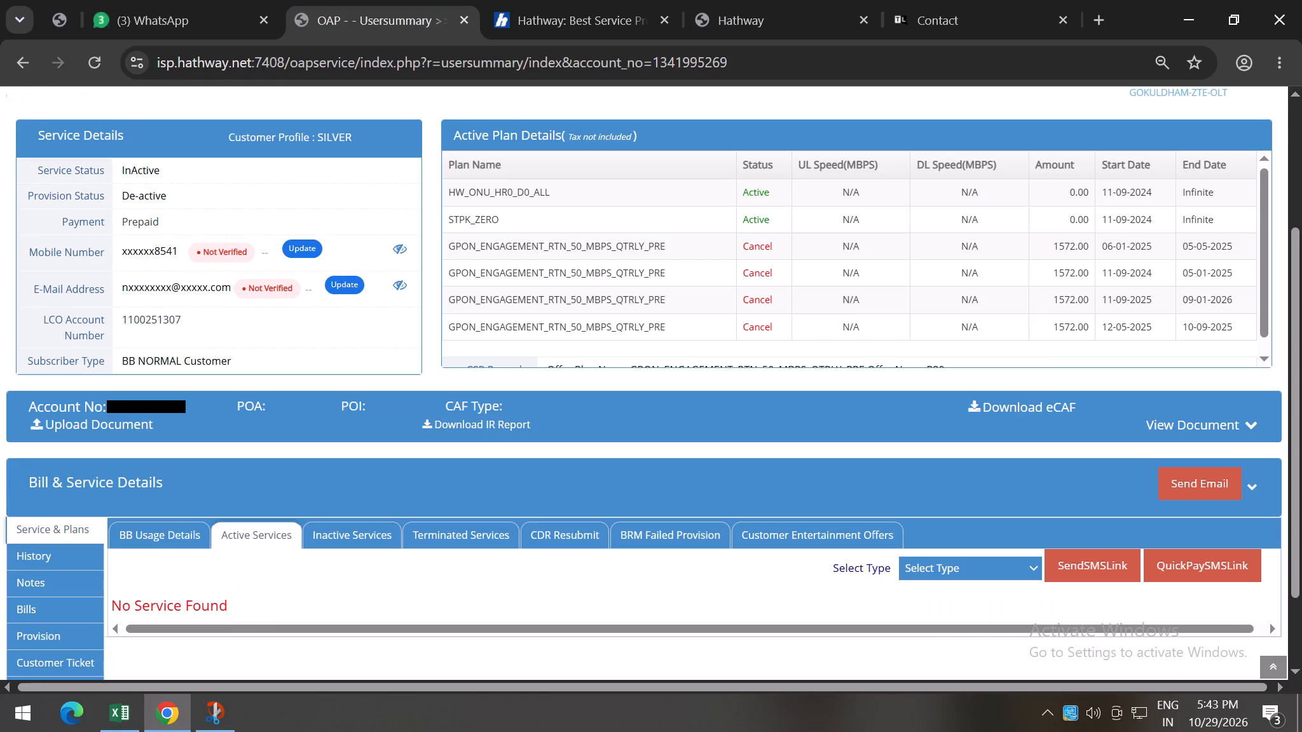
Reveal the customer's masked mobile number in the service details of the deactivated broadband account.
left_click(400, 245)
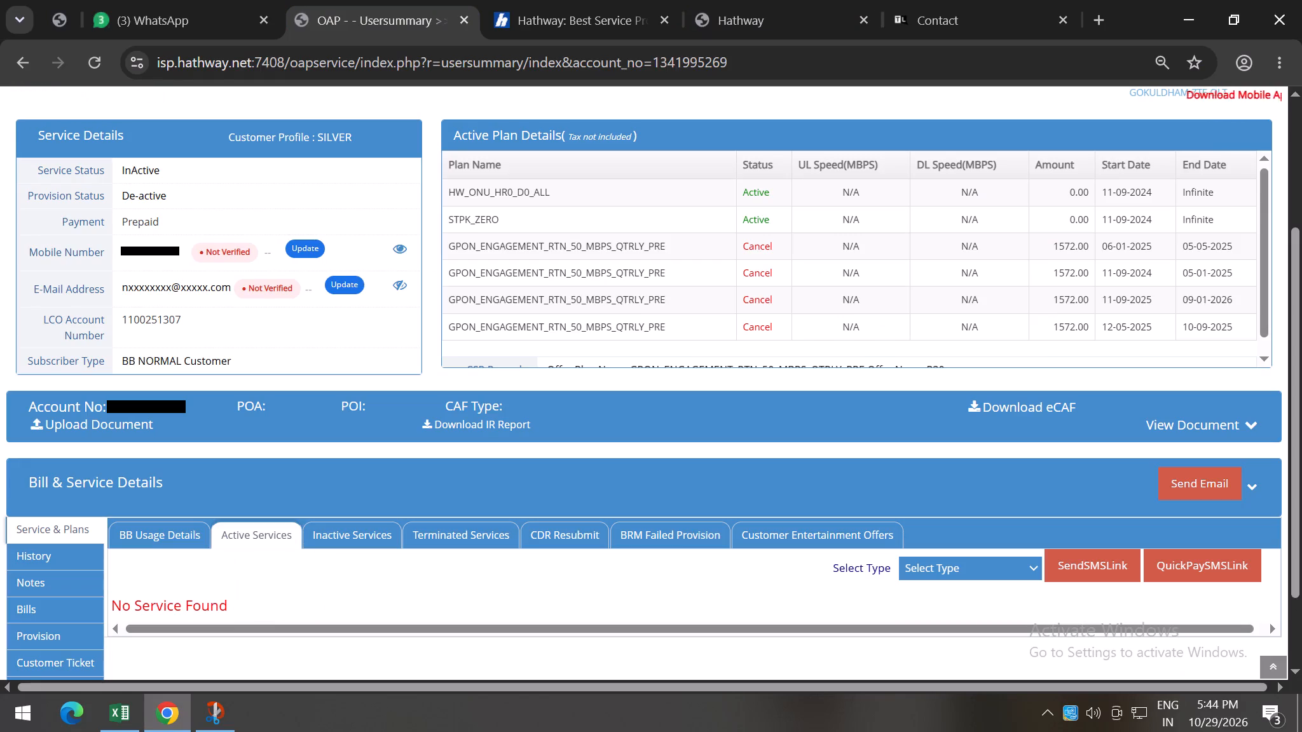
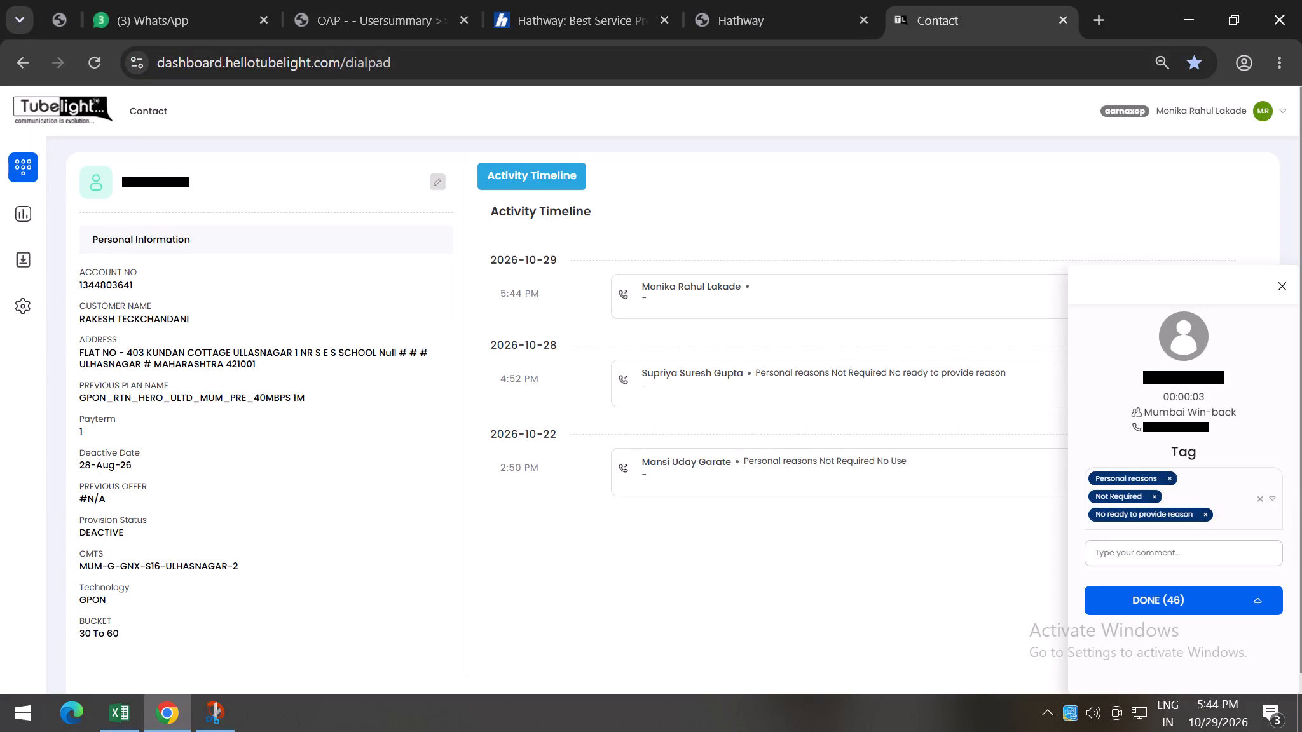
Submit the Ulhasnagar customer's Mumbai Win-back call disposition with the tags Personal reasons, Not Required, No ready to provide reason.
left_click(1220, 513)
scroll(819, 510, "down", 2)
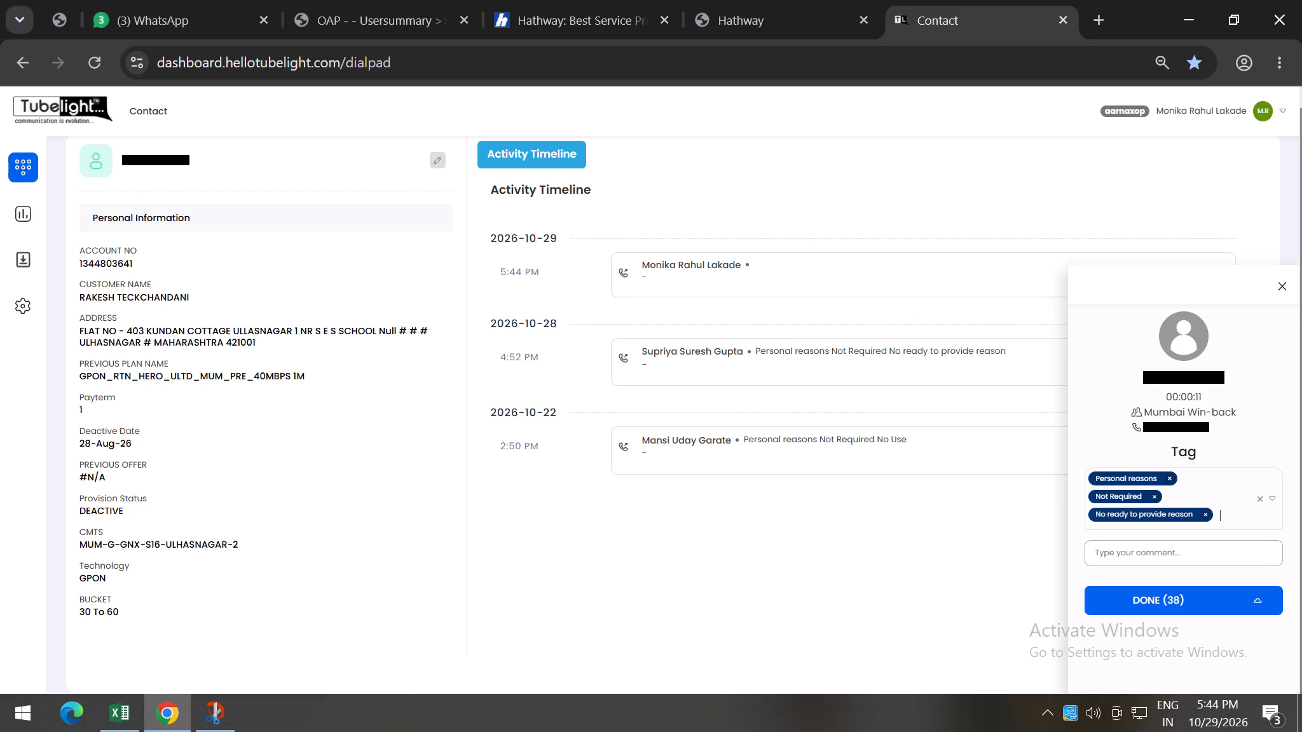
left_click(1155, 592)
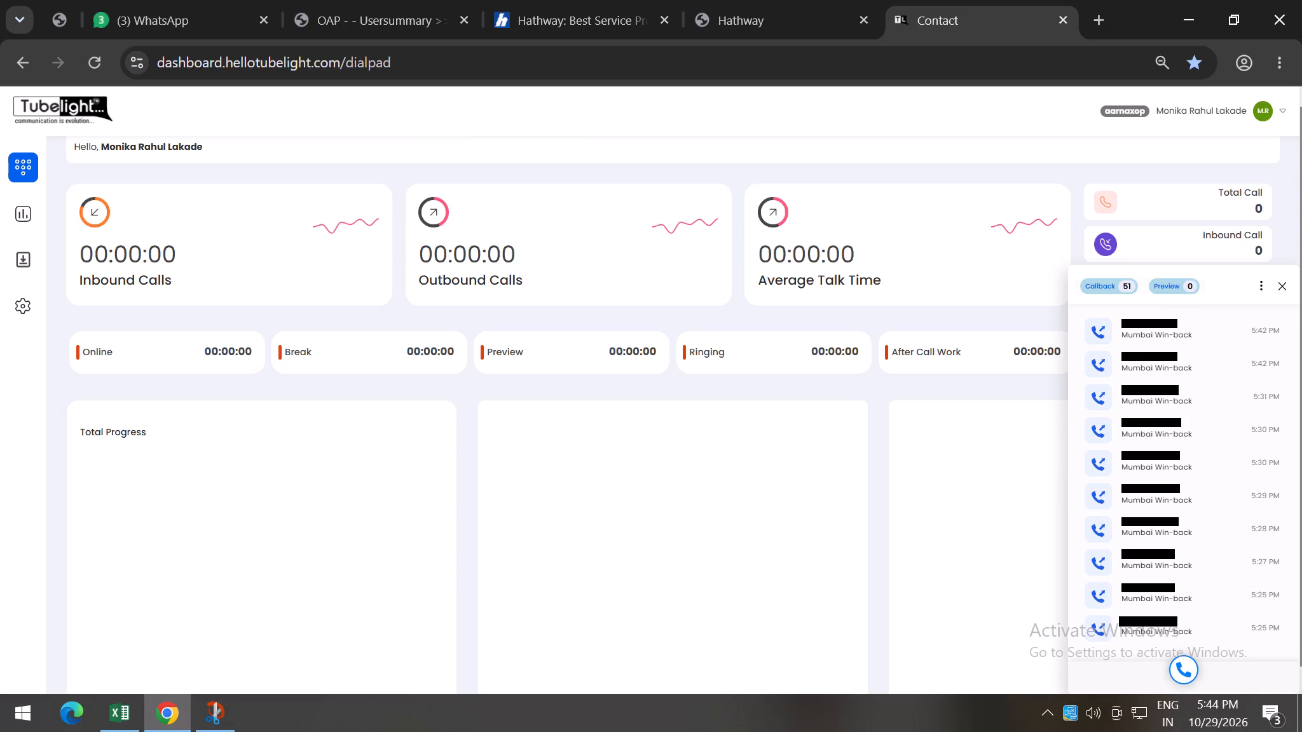
Open the dialer's list of Mumbai Win-back callbacks.
left_click(1106, 286)
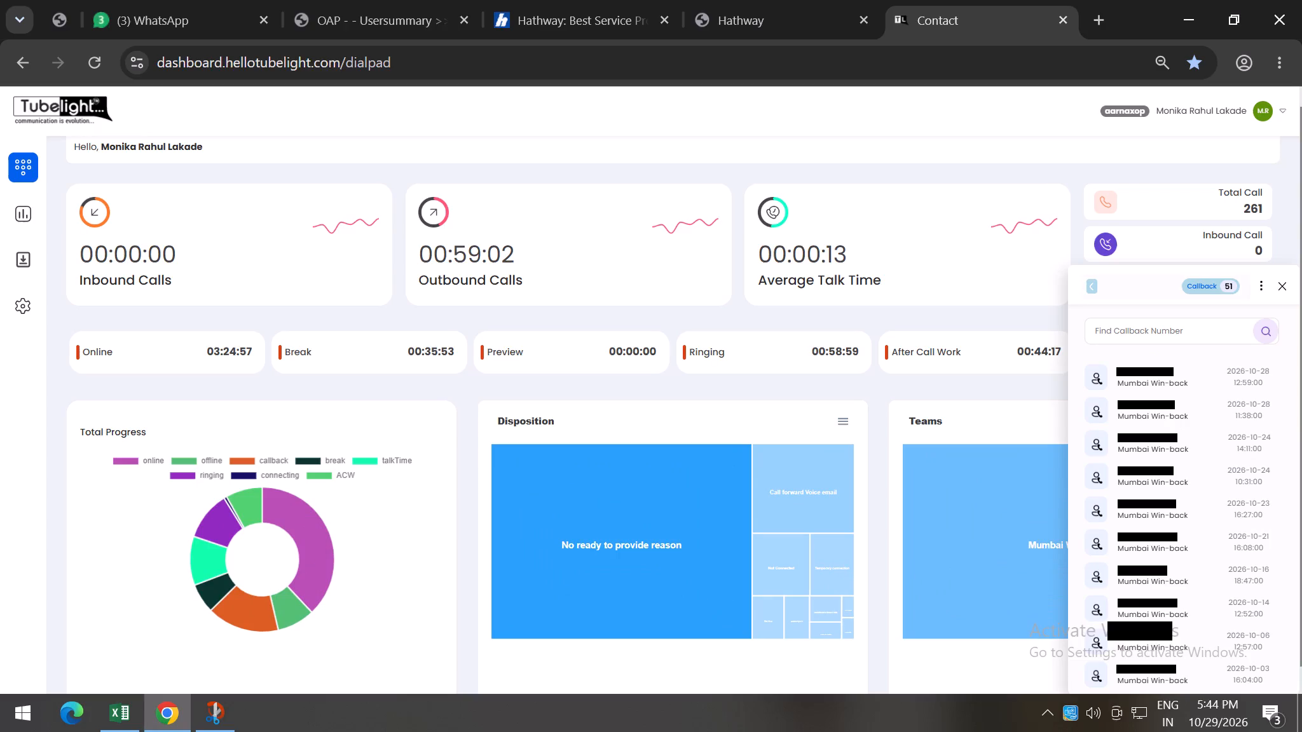
Check the masked mobile number and e-mail address in the service details of the customer's OAP user summary, masking them again when done.
left_click(357, 0)
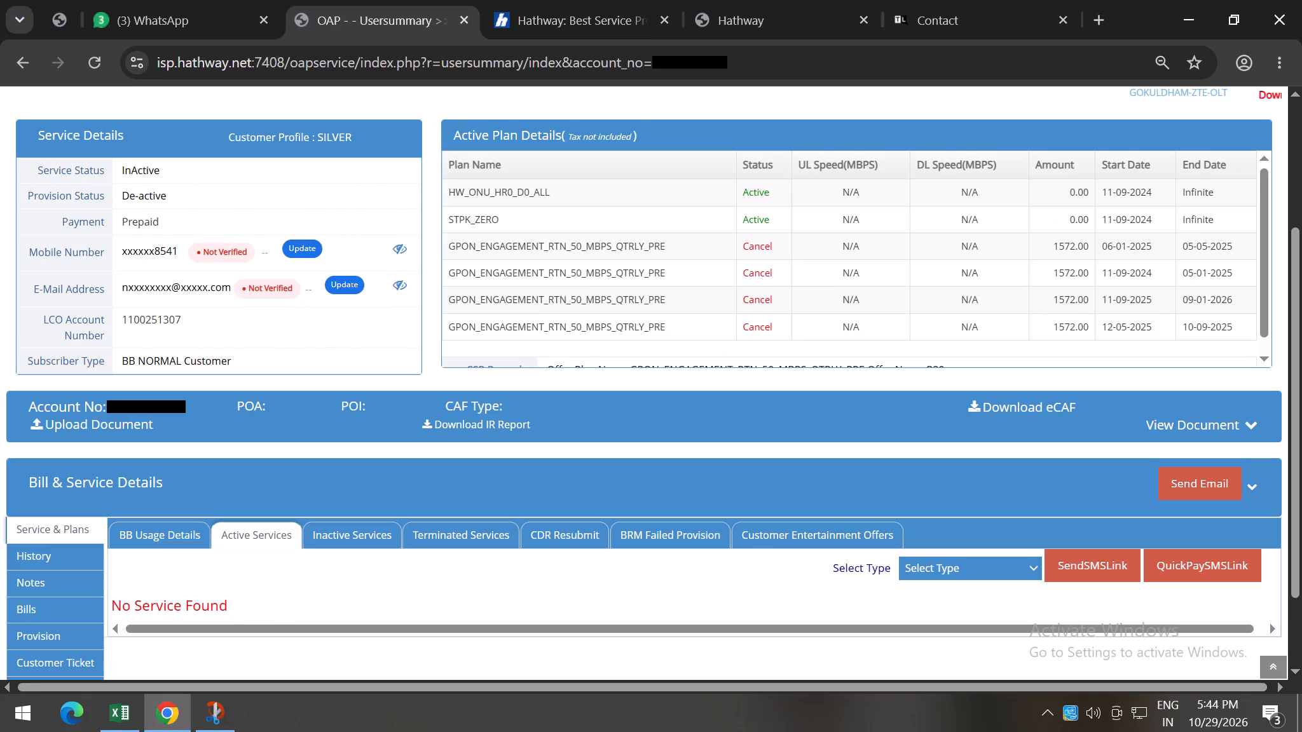
left_click(395, 245)
left_click(400, 287)
left_click(400, 287)
left_click(393, 241)
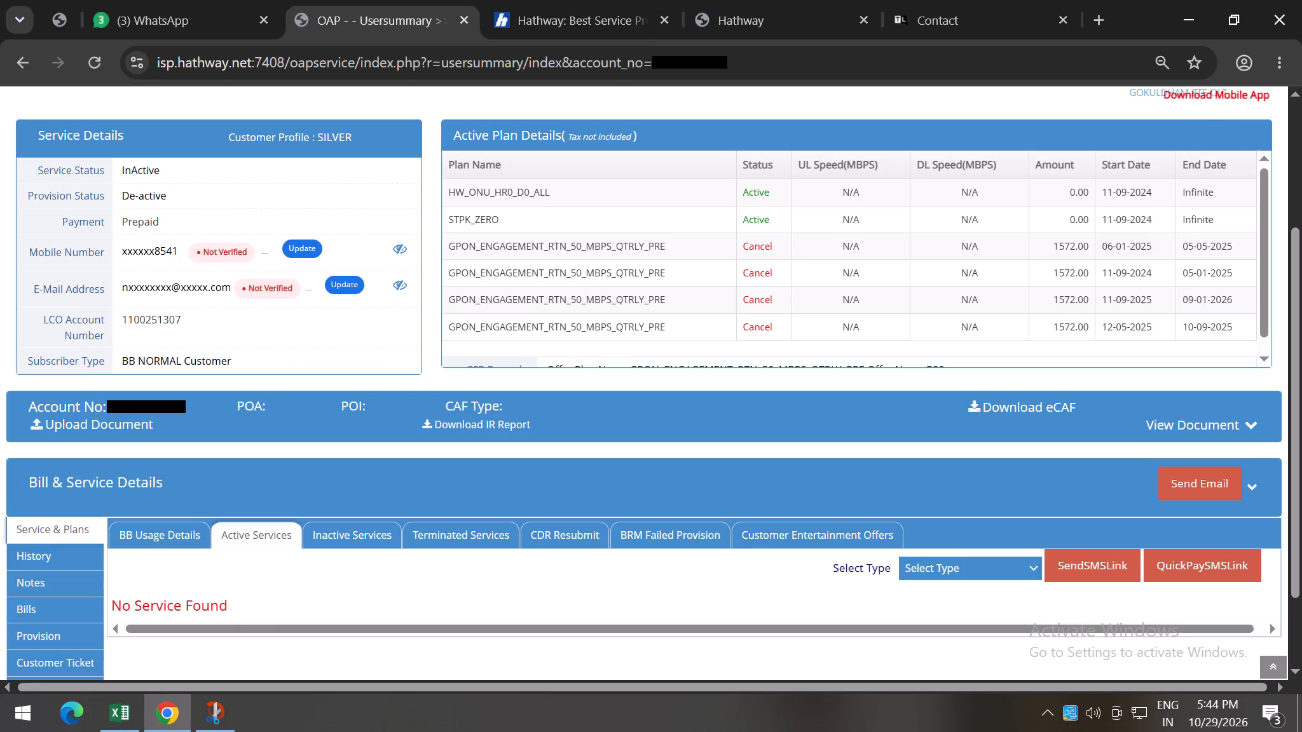
double_click(395, 246)
left_click(940, 0)
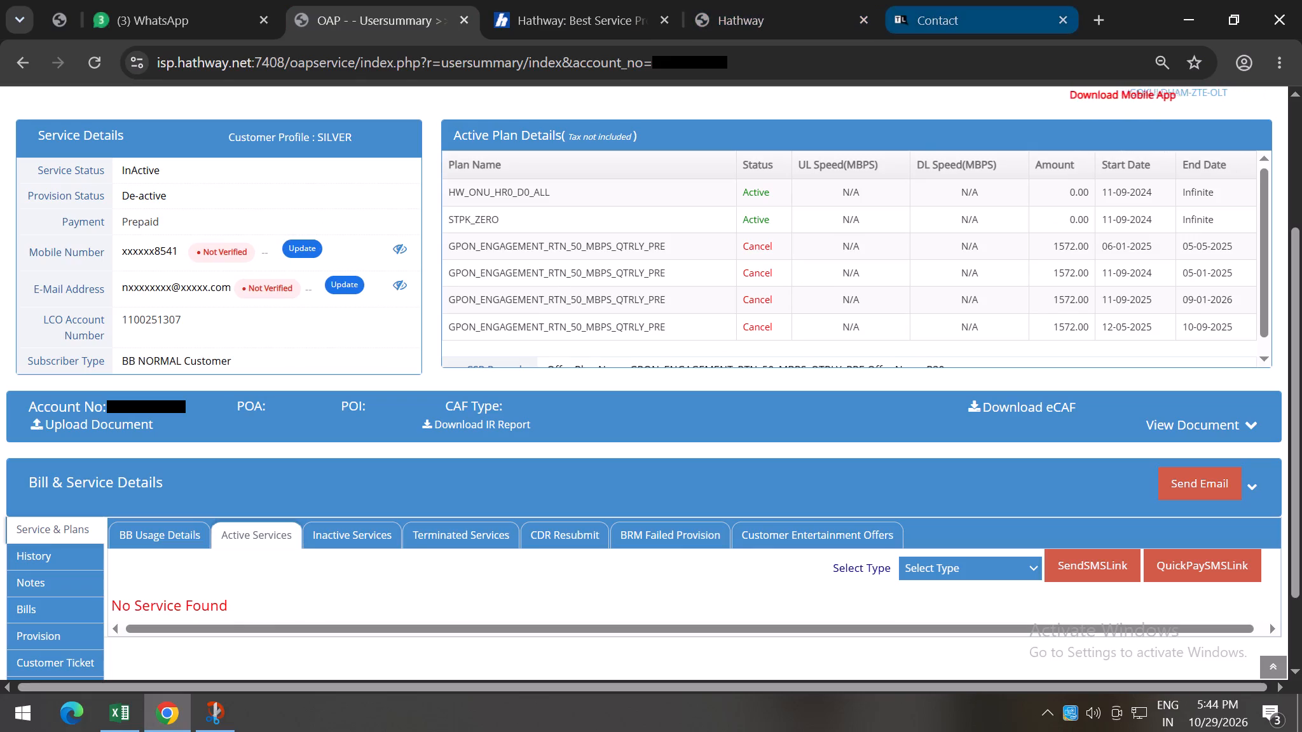
left_click(363, 0)
left_click(394, 255)
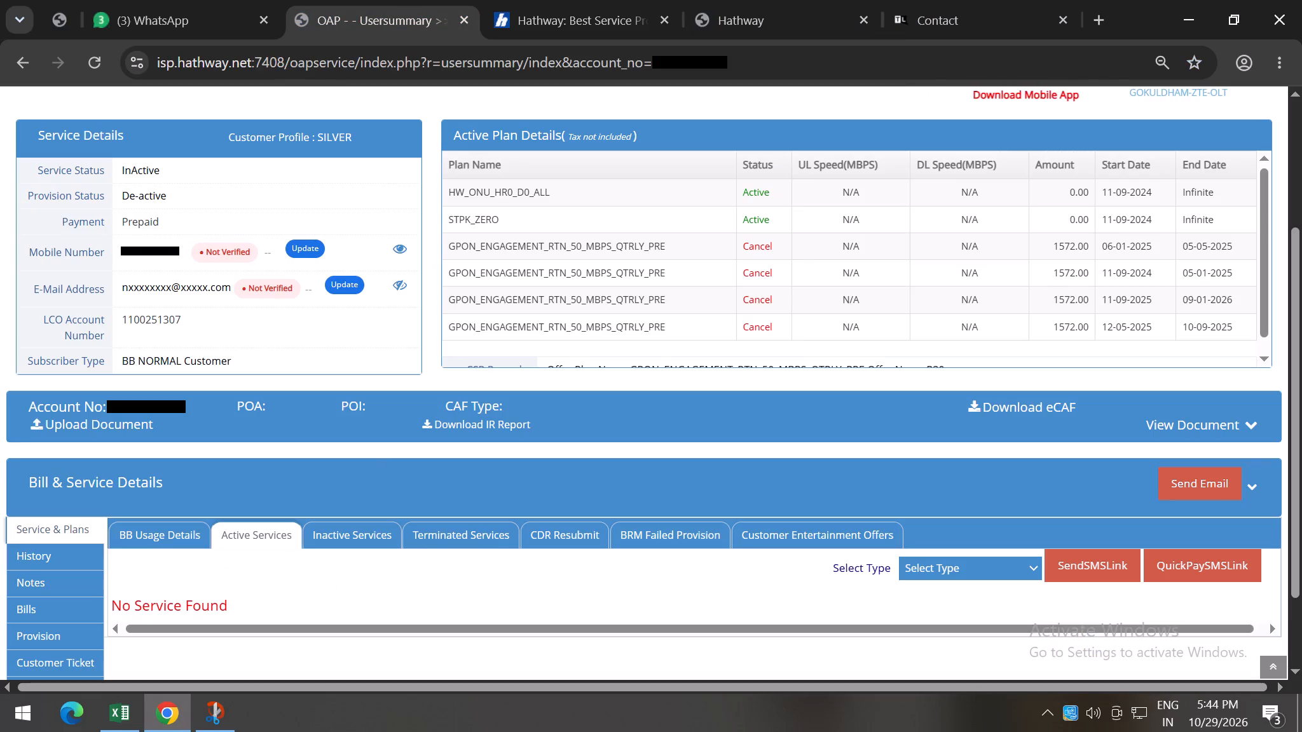
left_click(404, 290)
left_click(399, 248)
left_click(399, 287)
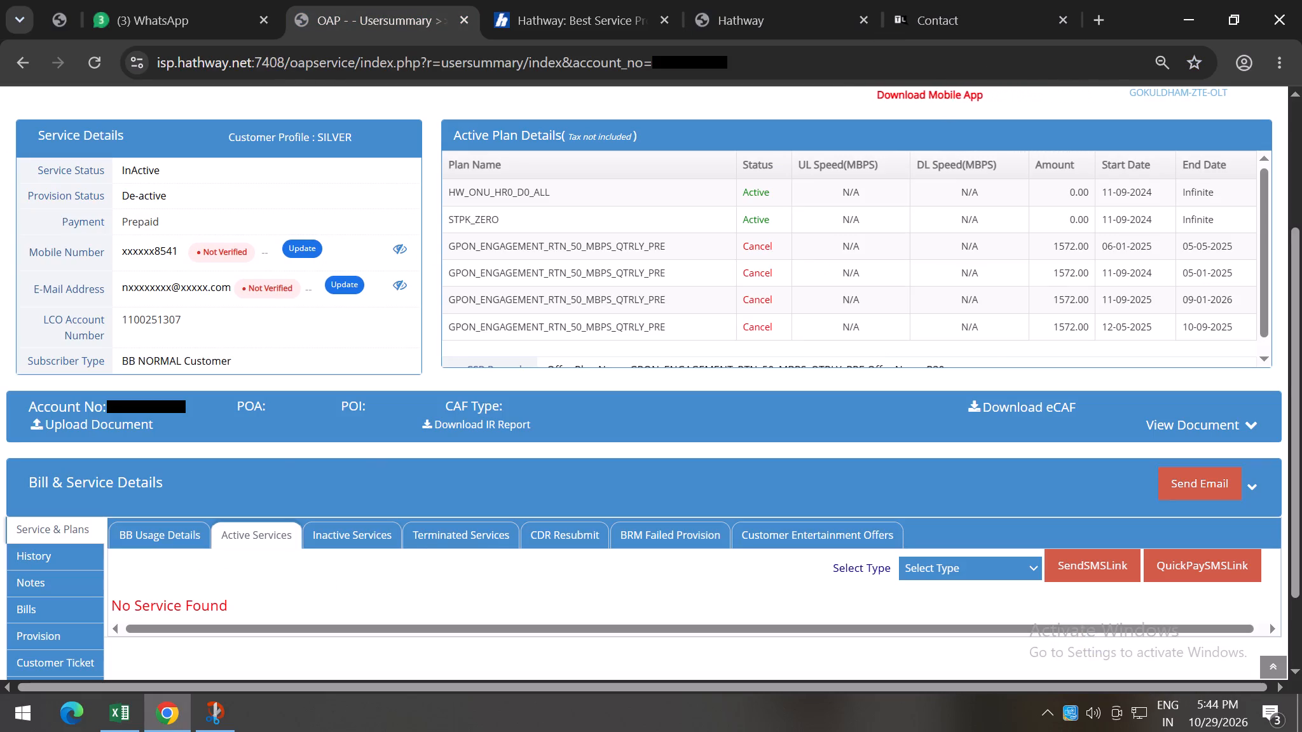
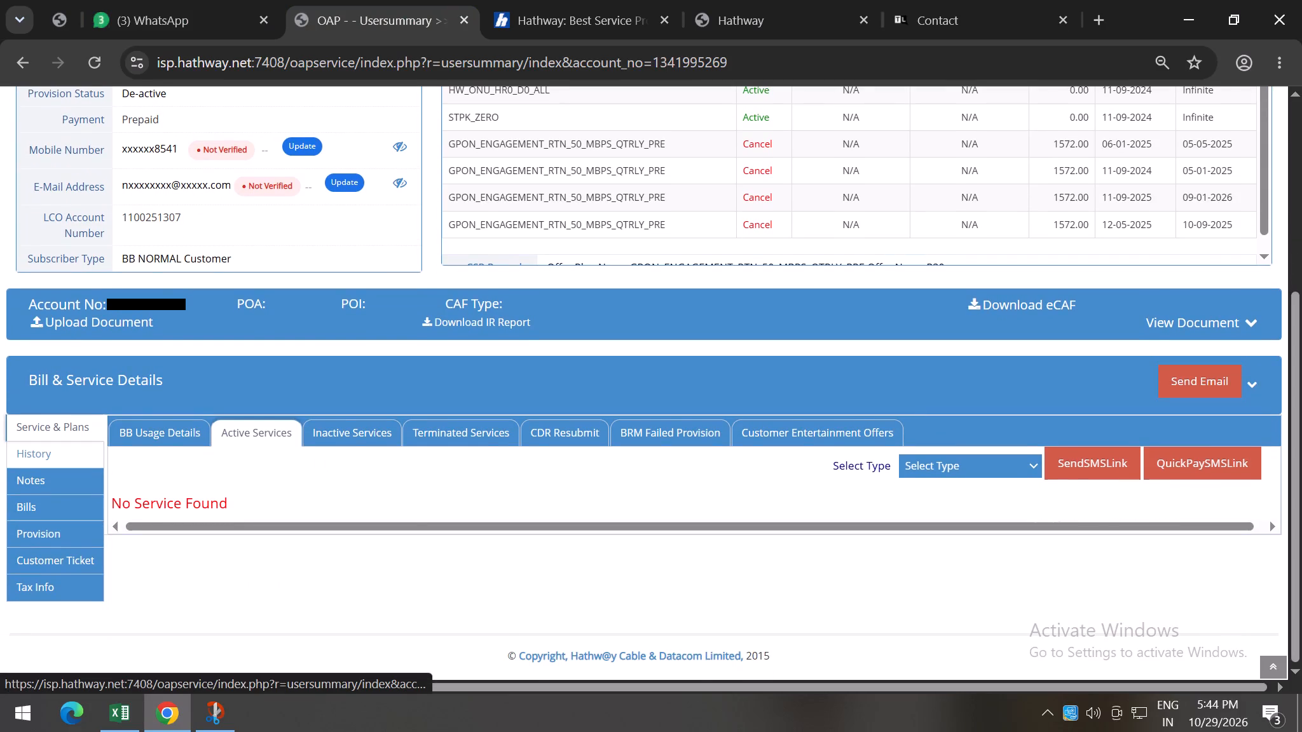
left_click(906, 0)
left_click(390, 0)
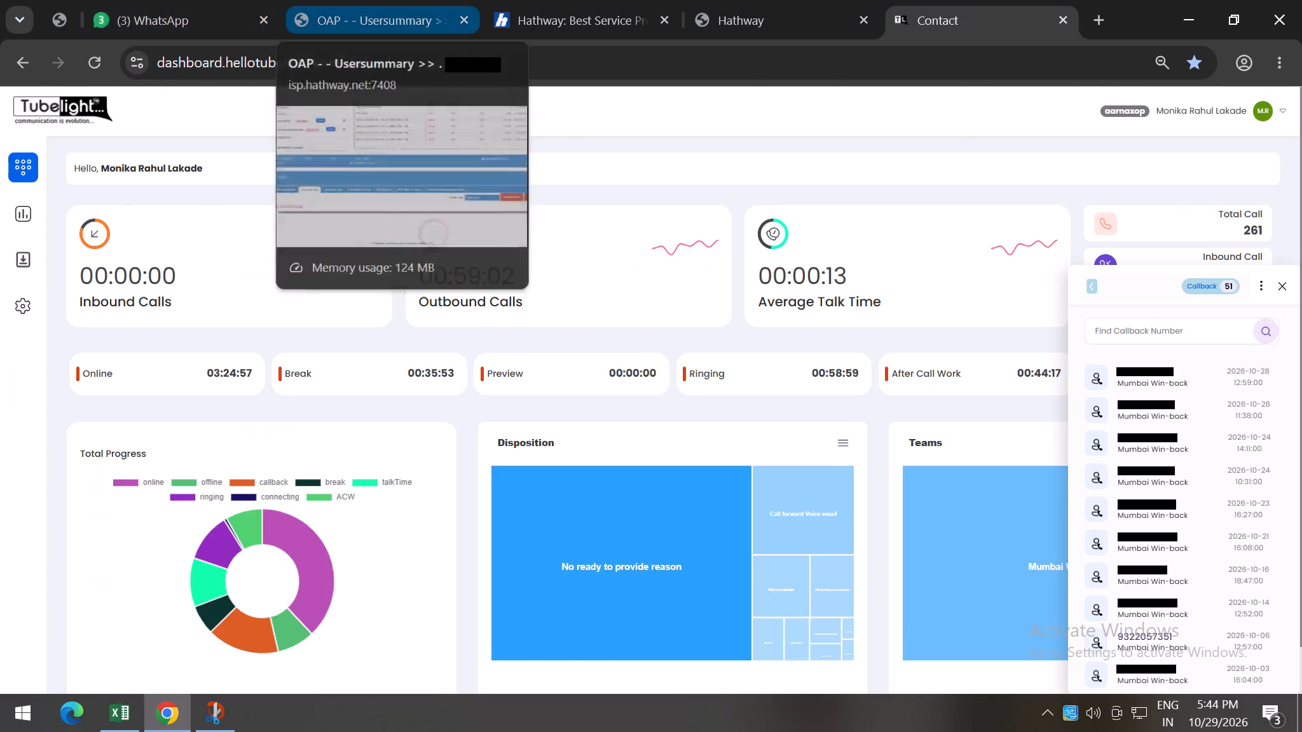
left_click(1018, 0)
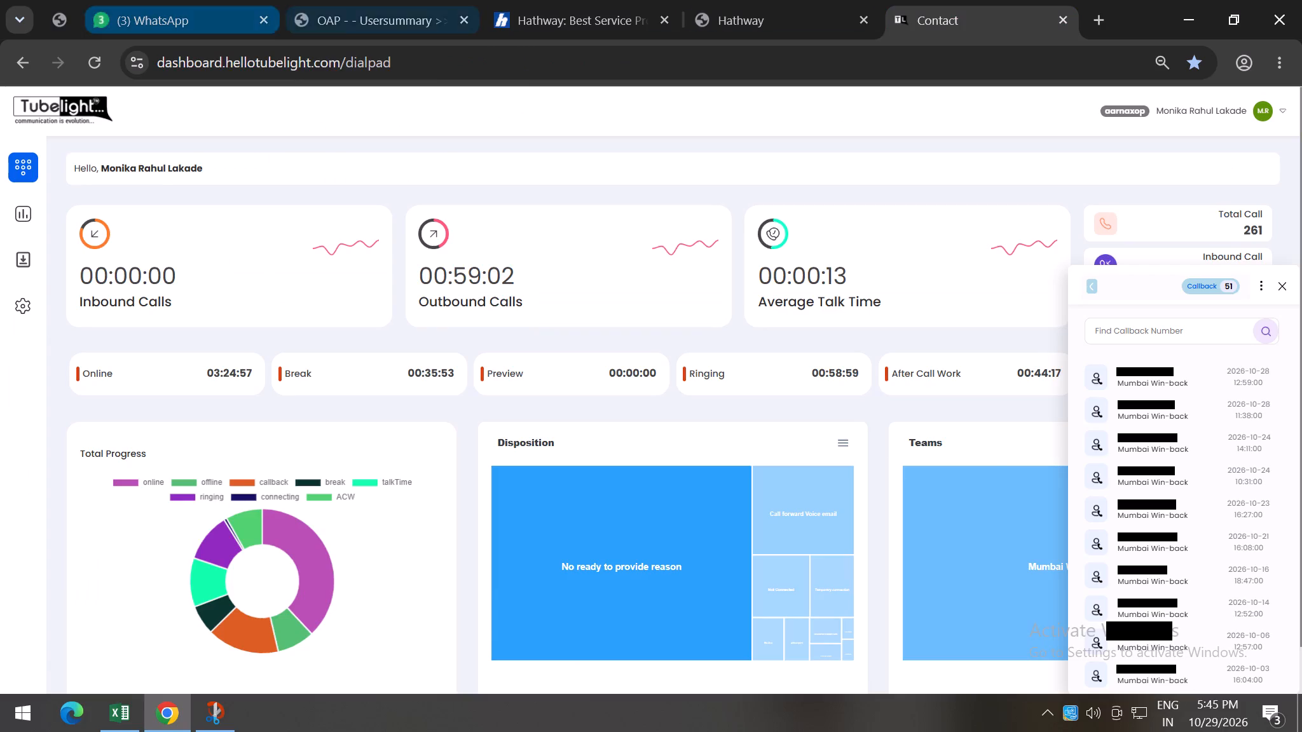
Return to the customer's OAP user summary and reveal the masked e-mail address and mobile number.
left_click(320, 5)
double_click(403, 156)
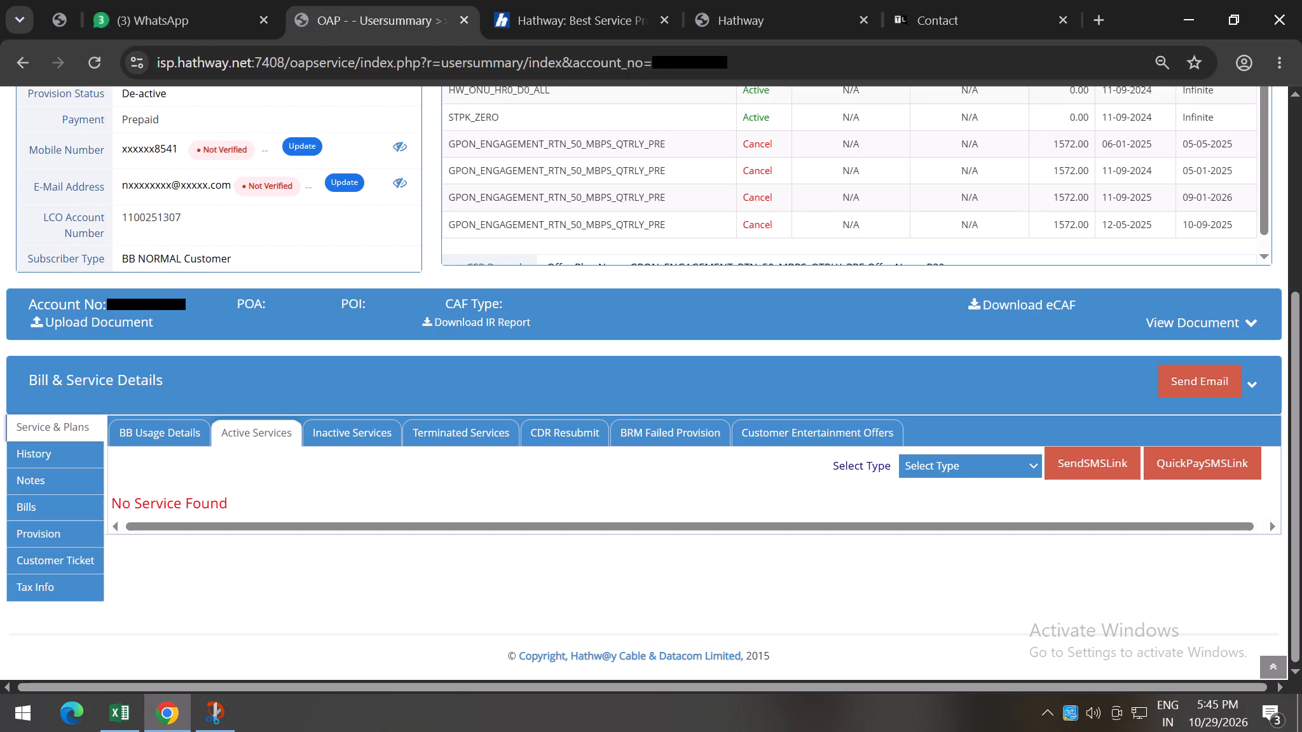
left_click(402, 183)
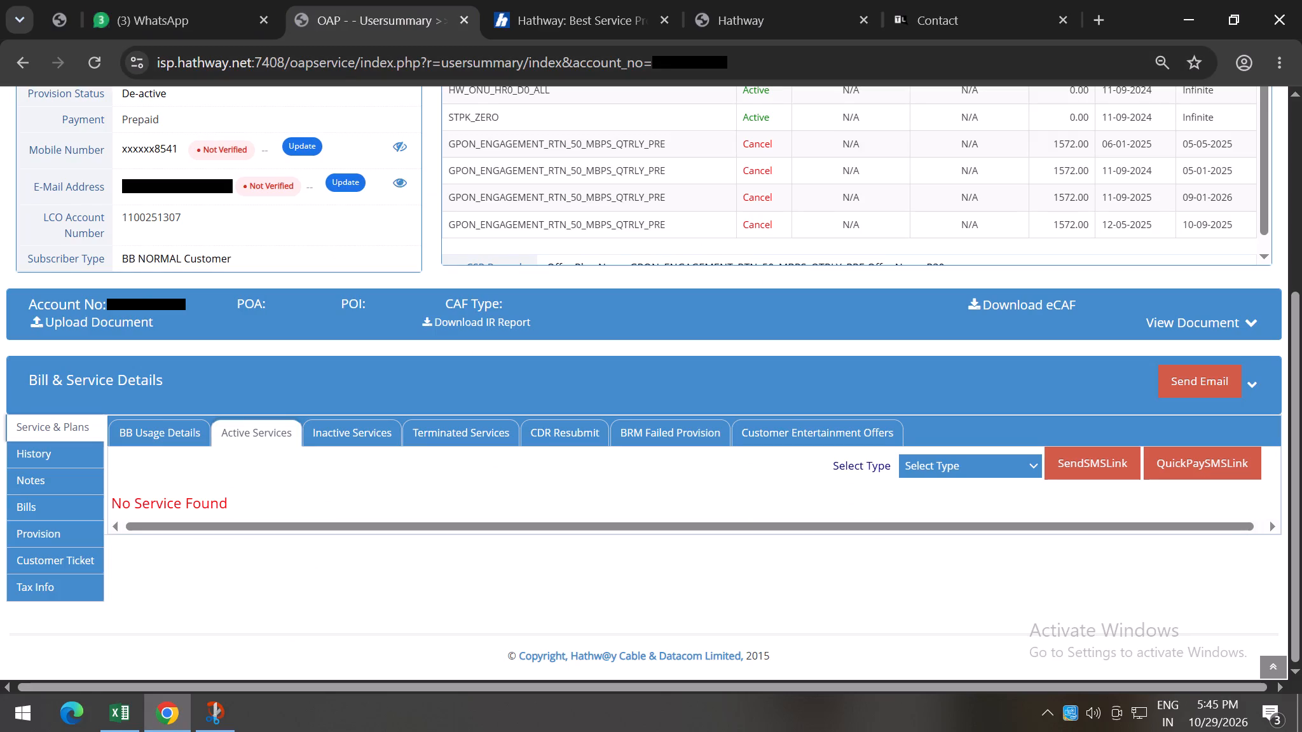
left_click(406, 150)
Search the customer's payment history with start date 16-June-2020 and look through the payment list to its last page.
left_click(44, 450)
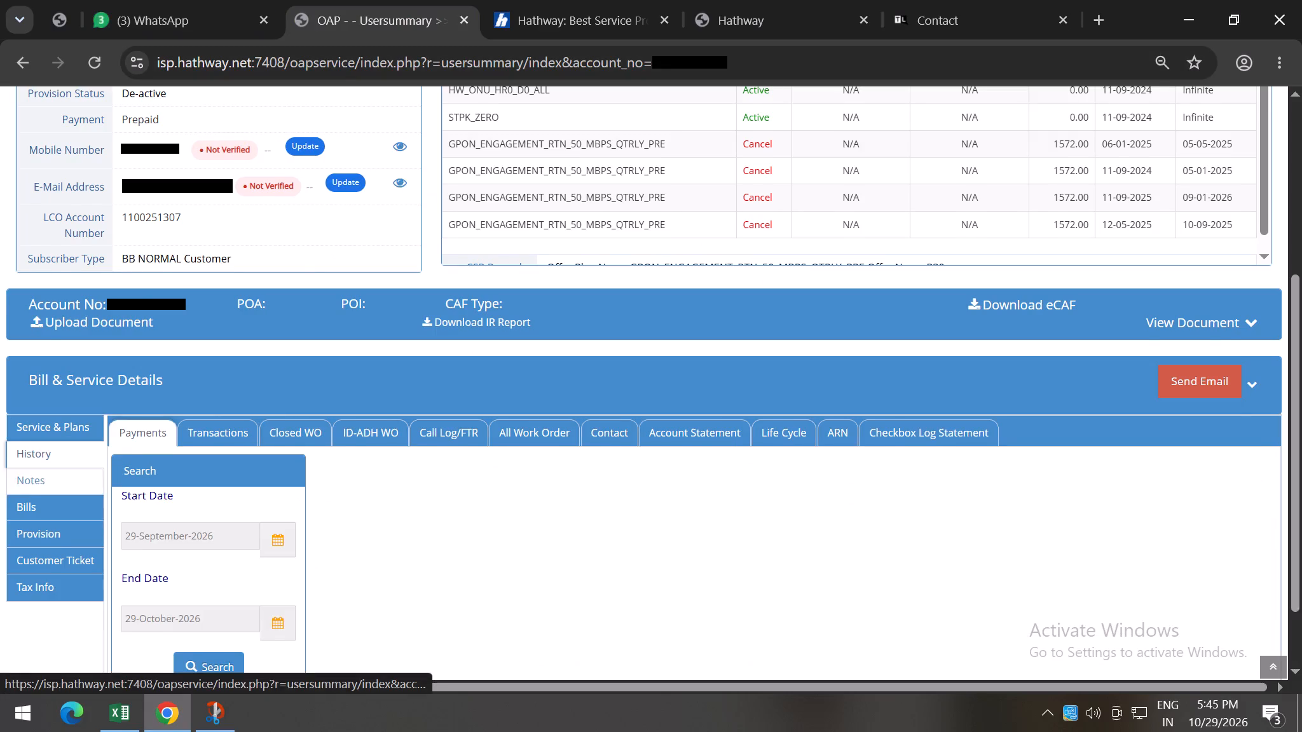
scroll(97, 486, "down", 3)
left_click(285, 450)
double_click(188, 451)
left_click(172, 498)
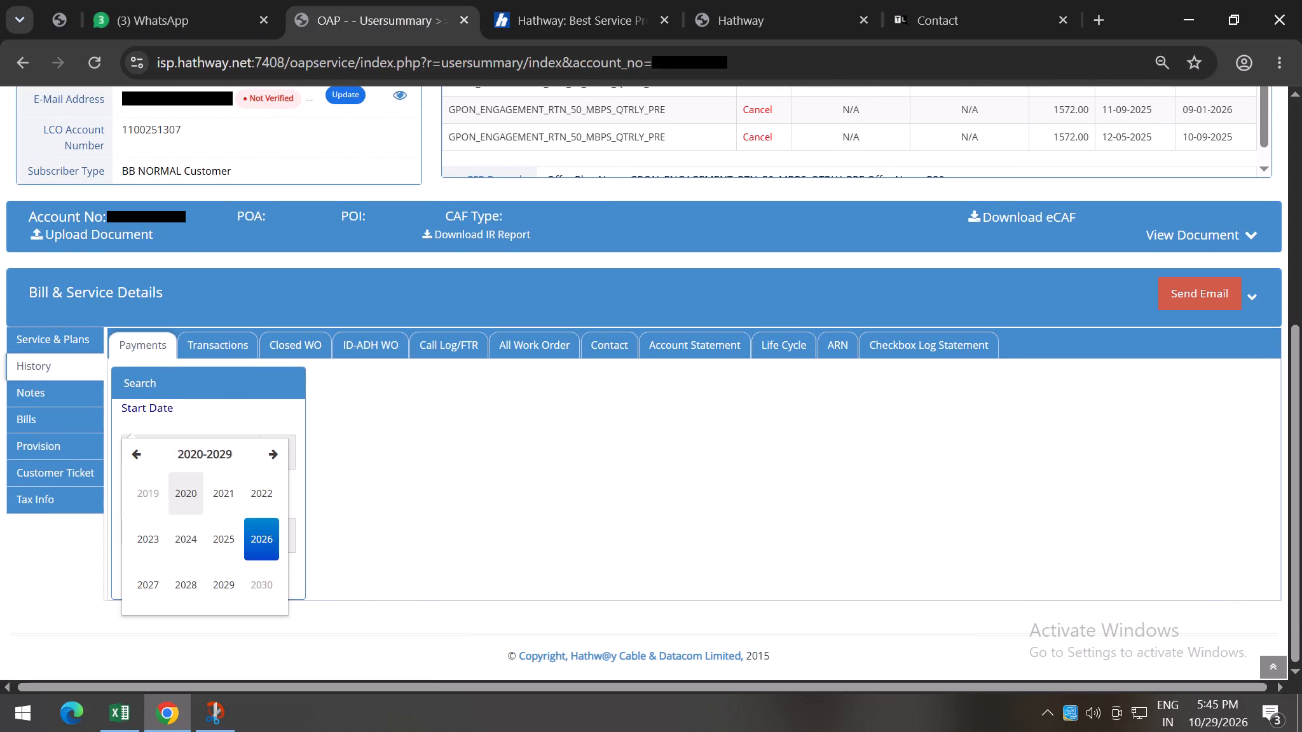
left_click(188, 542)
left_click(189, 556)
left_click(196, 583)
scroll(594, 587, "down", 8)
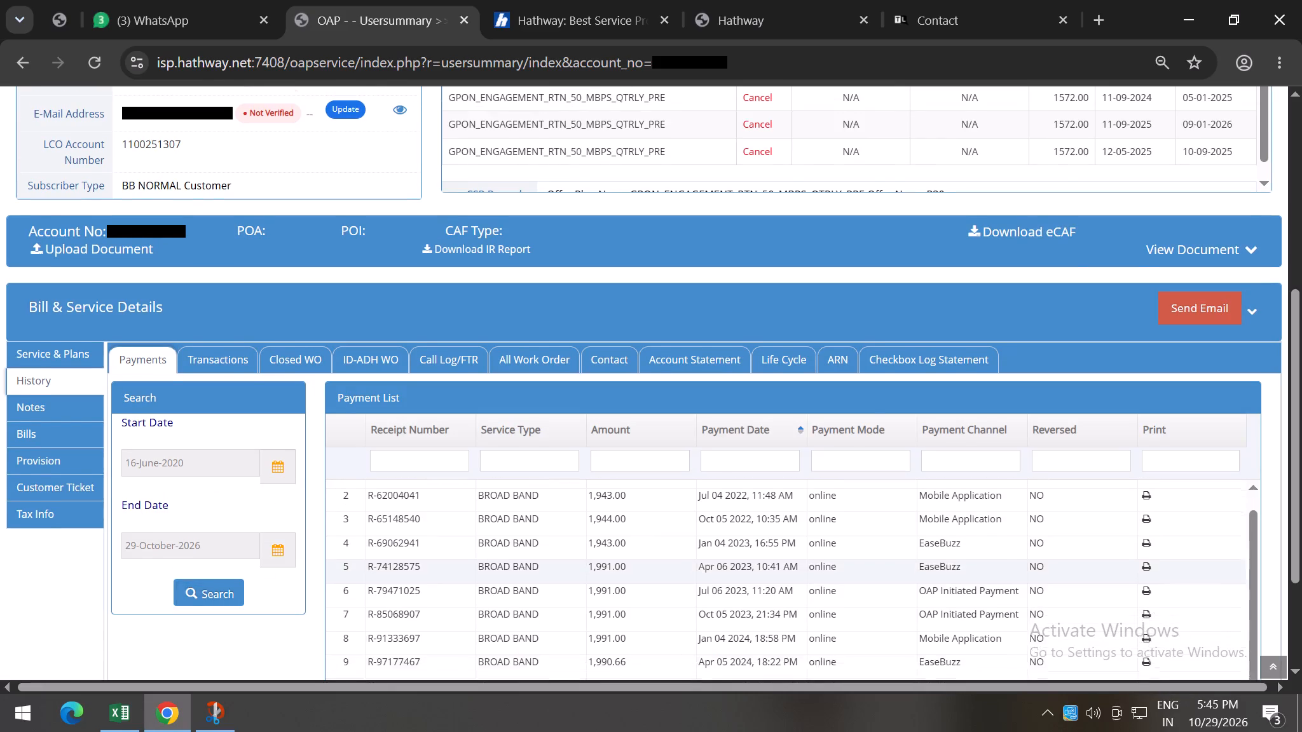
scroll(672, 593, "down", 4)
triple_click(849, 579)
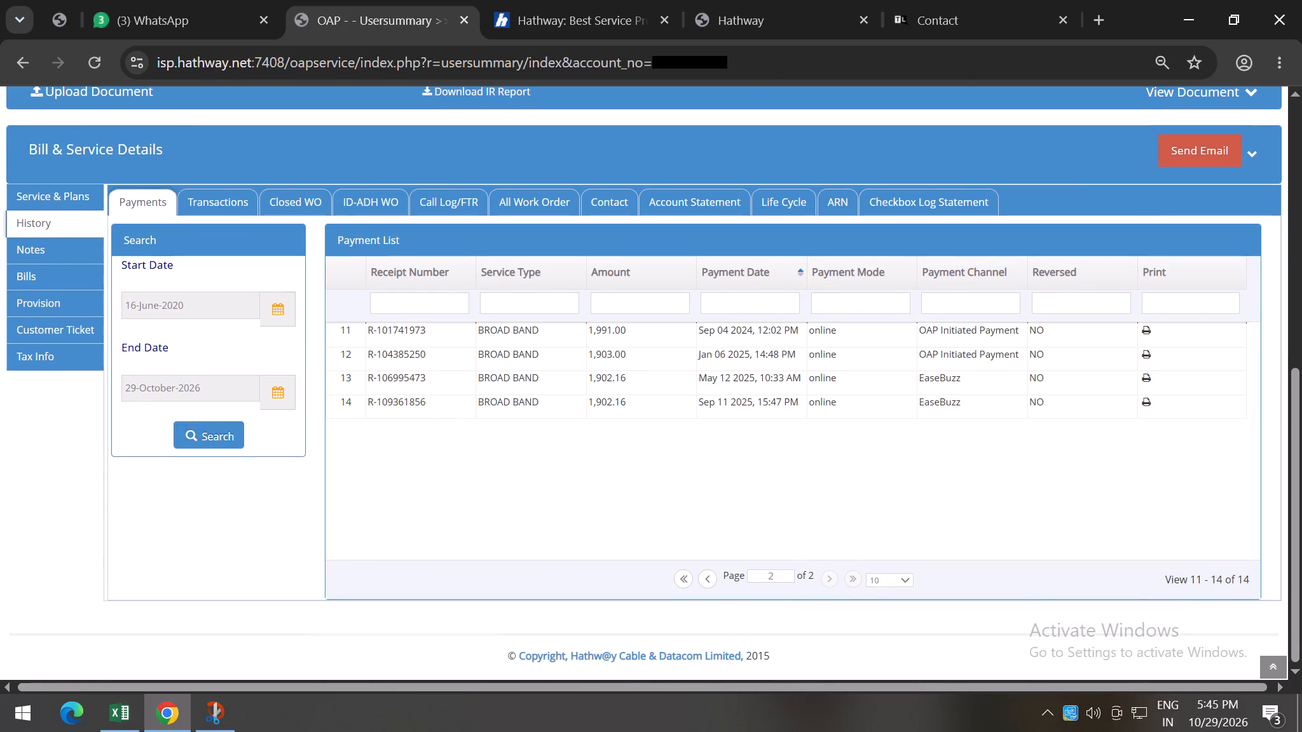
Switch to the Mumbai Win-back callback list in Tubelight, glancing back once at the customer's payment list in OAP.
left_click(932, 0)
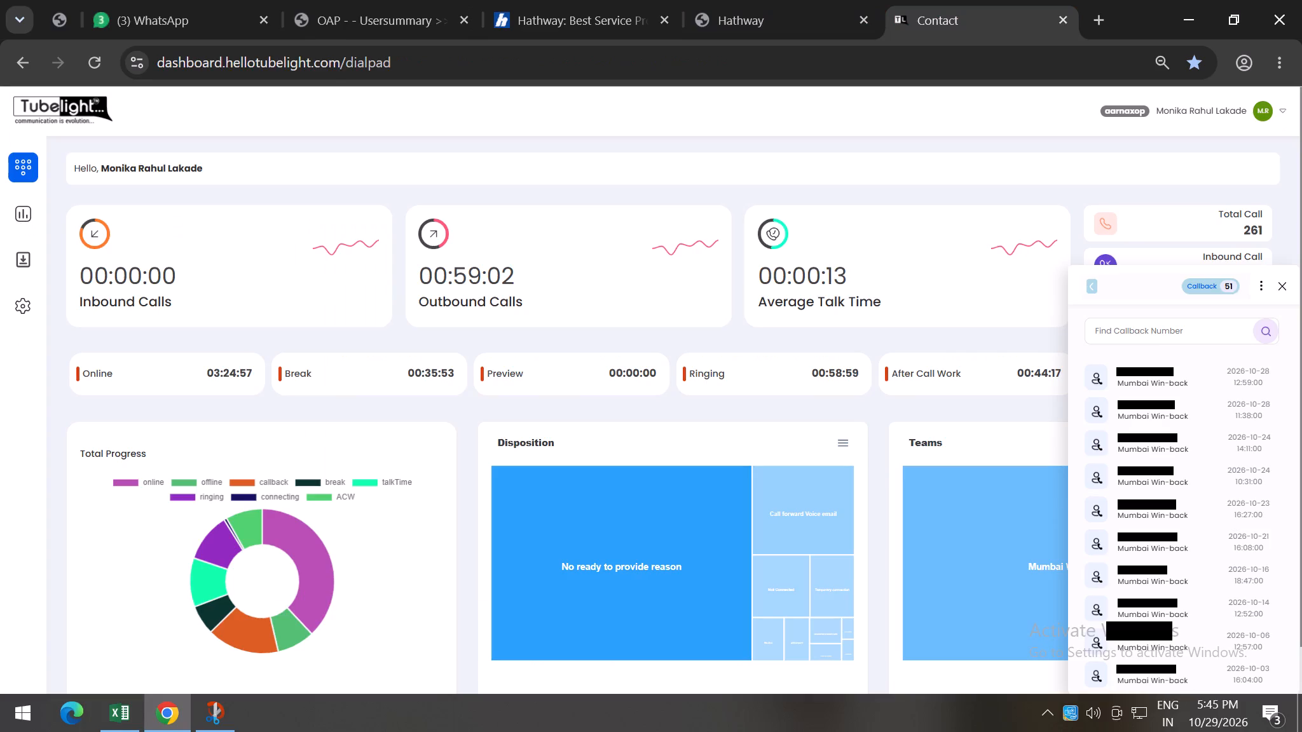
left_click(404, 16)
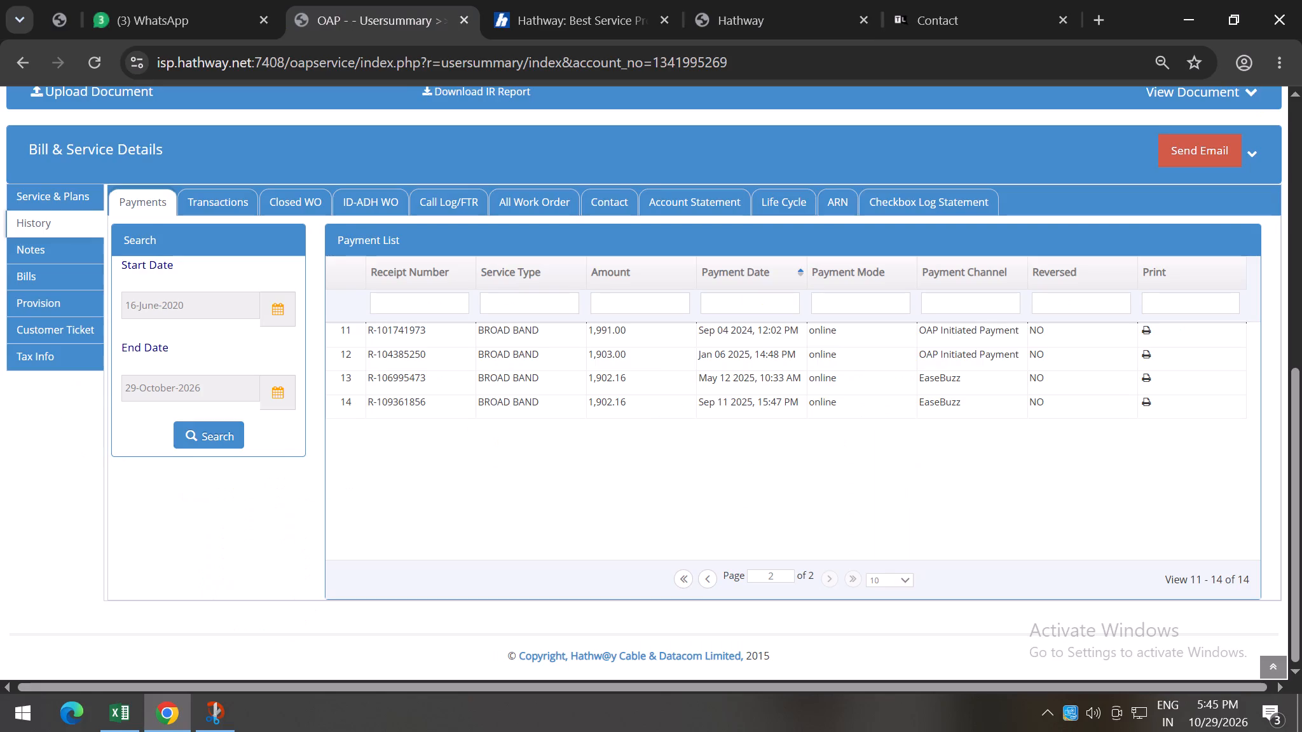
left_click(945, 7)
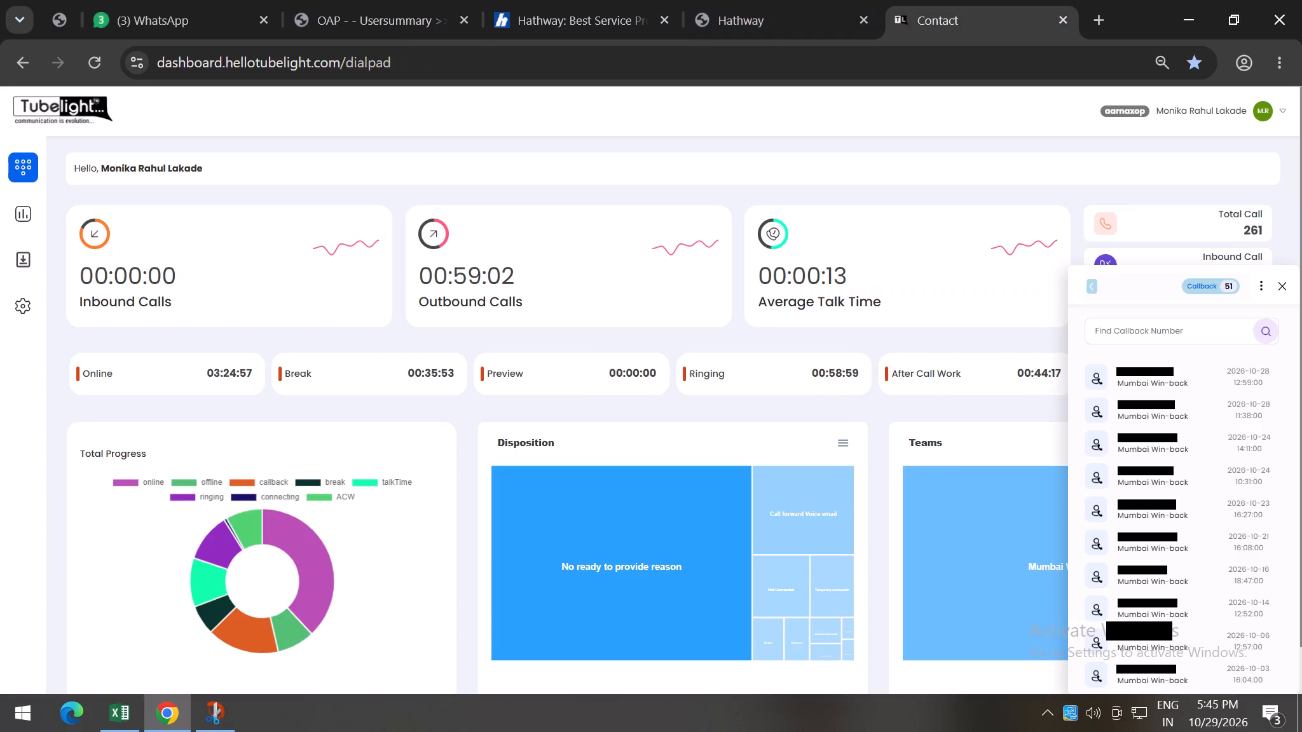
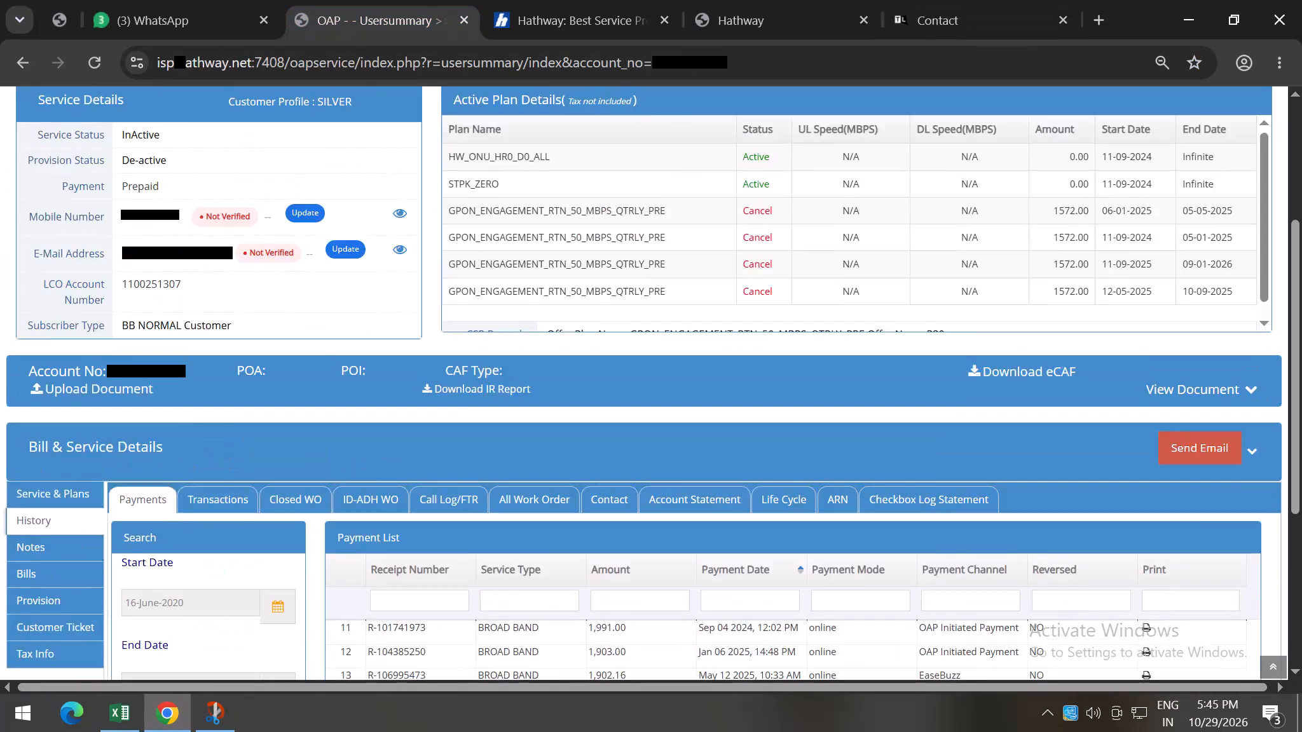
Mask the customer's mobile number and e-mail address again in the service details of the OAP user summary.
scroll(352, 266, "up", 3)
left_click(408, 445)
left_click(399, 476)
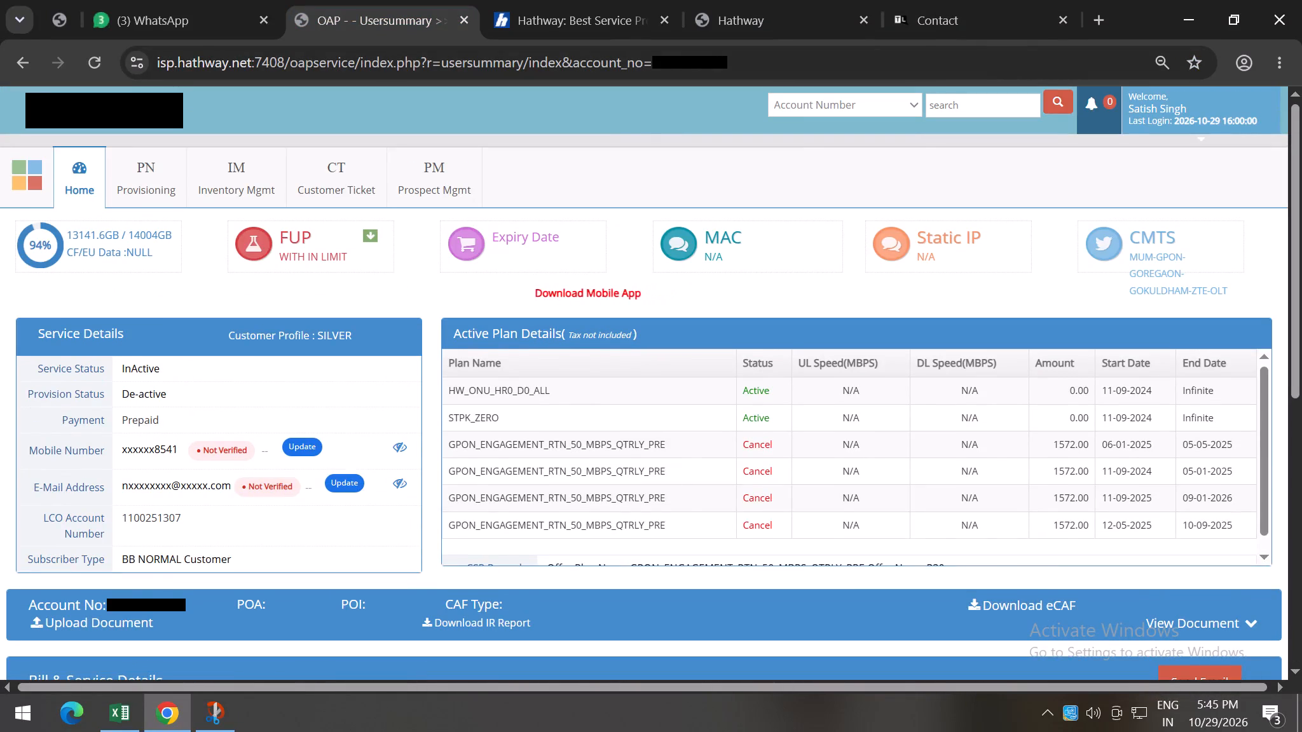
double_click(399, 482)
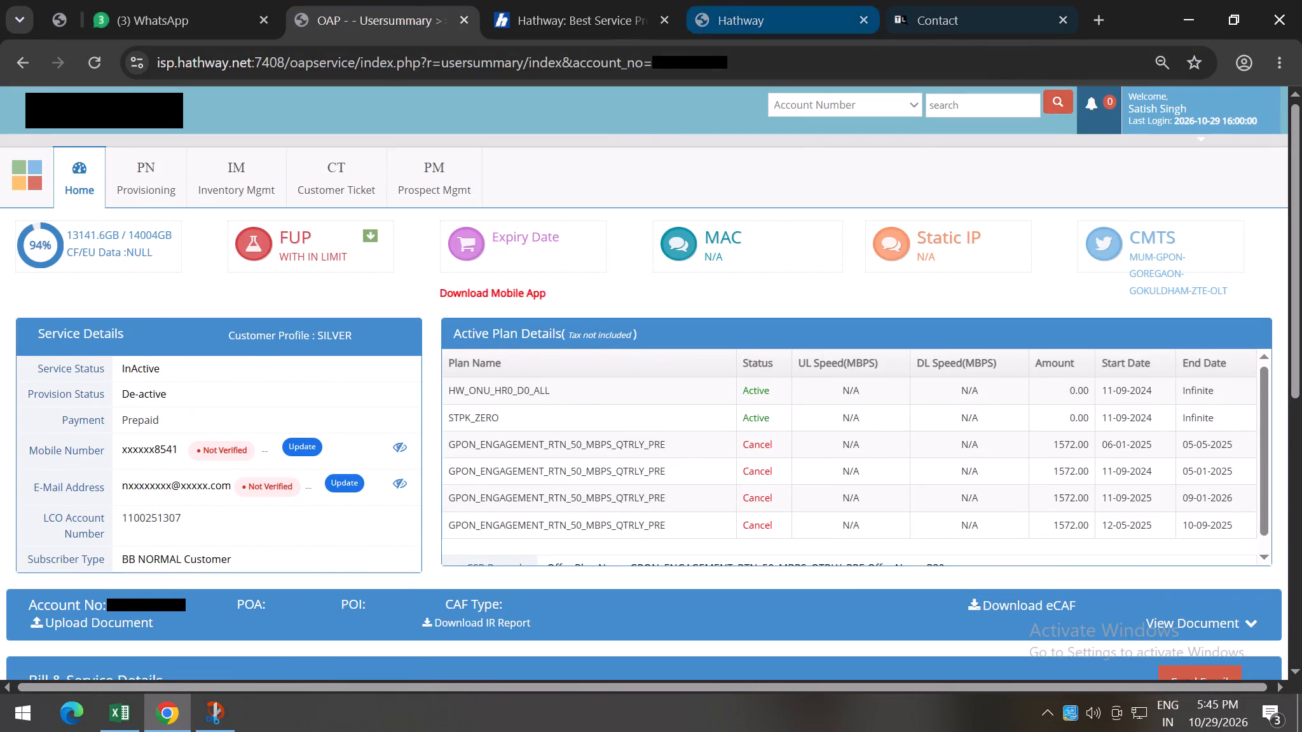
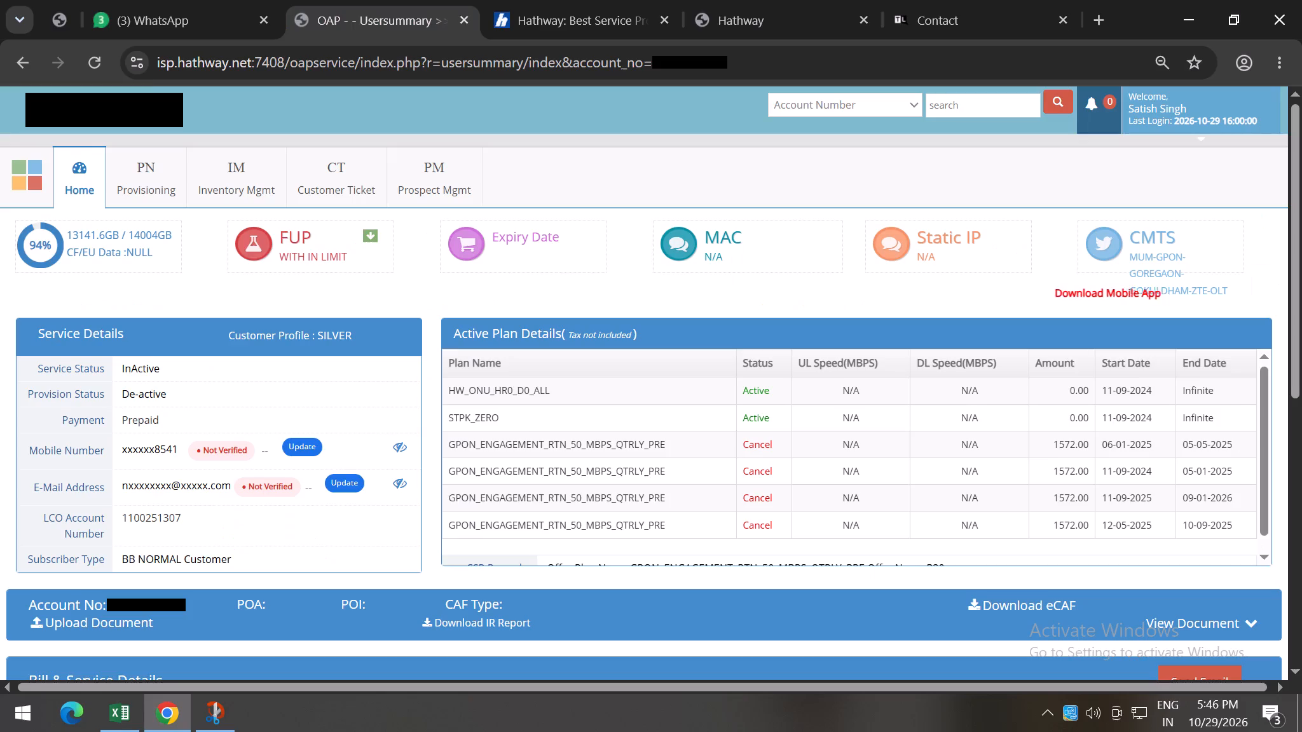
Check the customer's masked e-mail address and mobile number in the service details, masking them again when done.
scroll(200, 463, "down", 1)
left_click(388, 346)
left_click(396, 379)
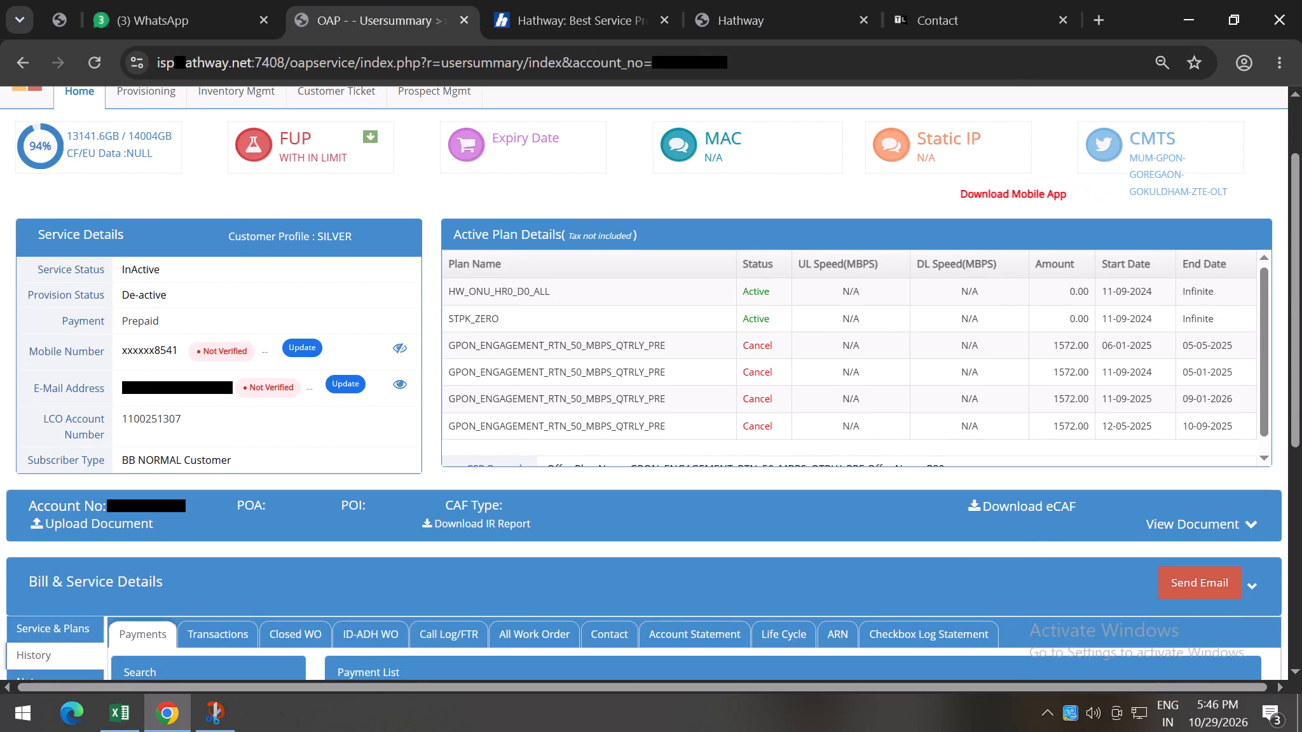
left_click(406, 341)
left_click(405, 354)
left_click(408, 386)
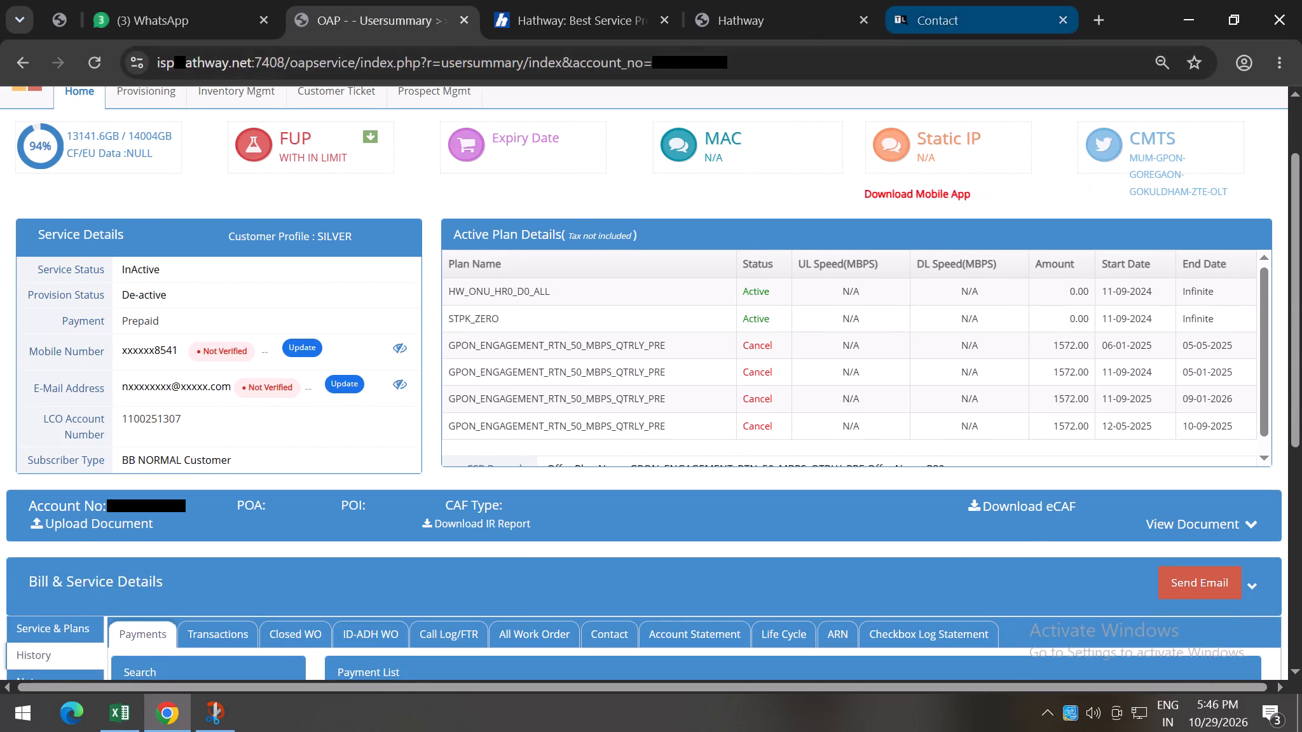
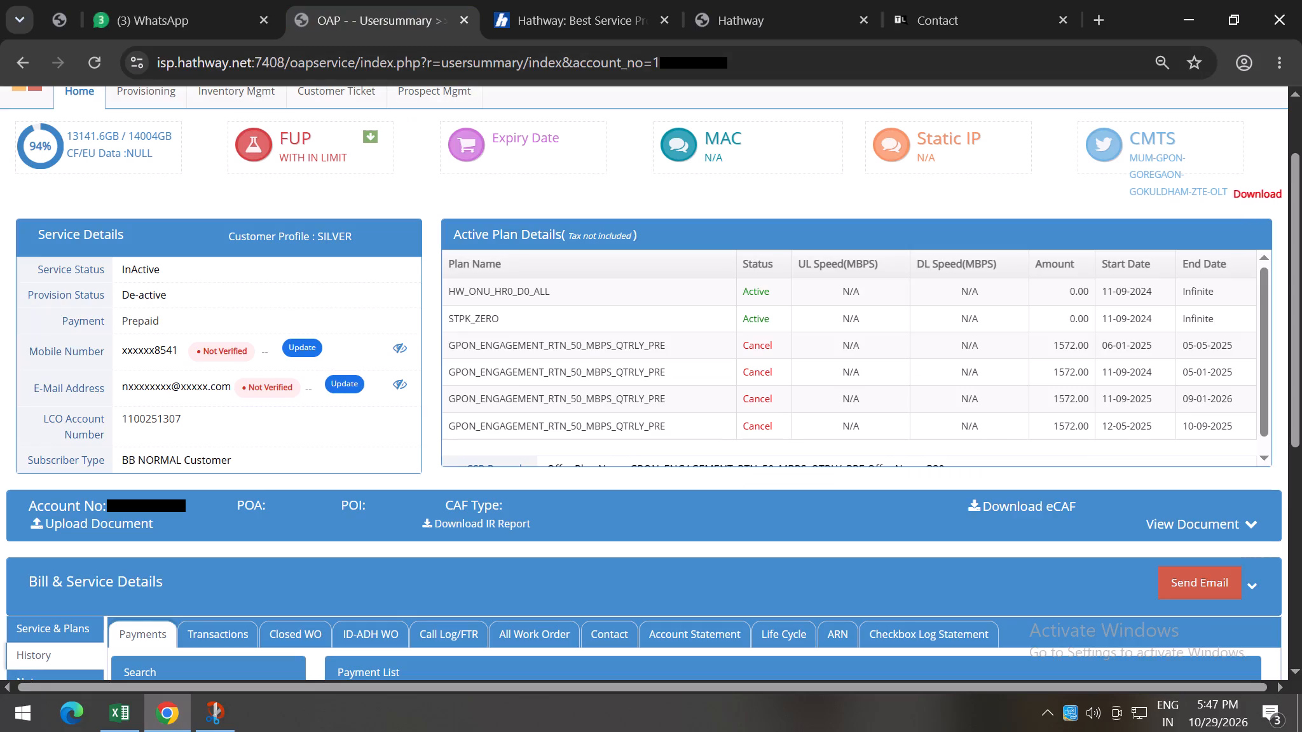
Reveal the masked mobile number and e-mail address in the service details of the customer's OAP user summary.
left_click(399, 355)
left_click(404, 390)
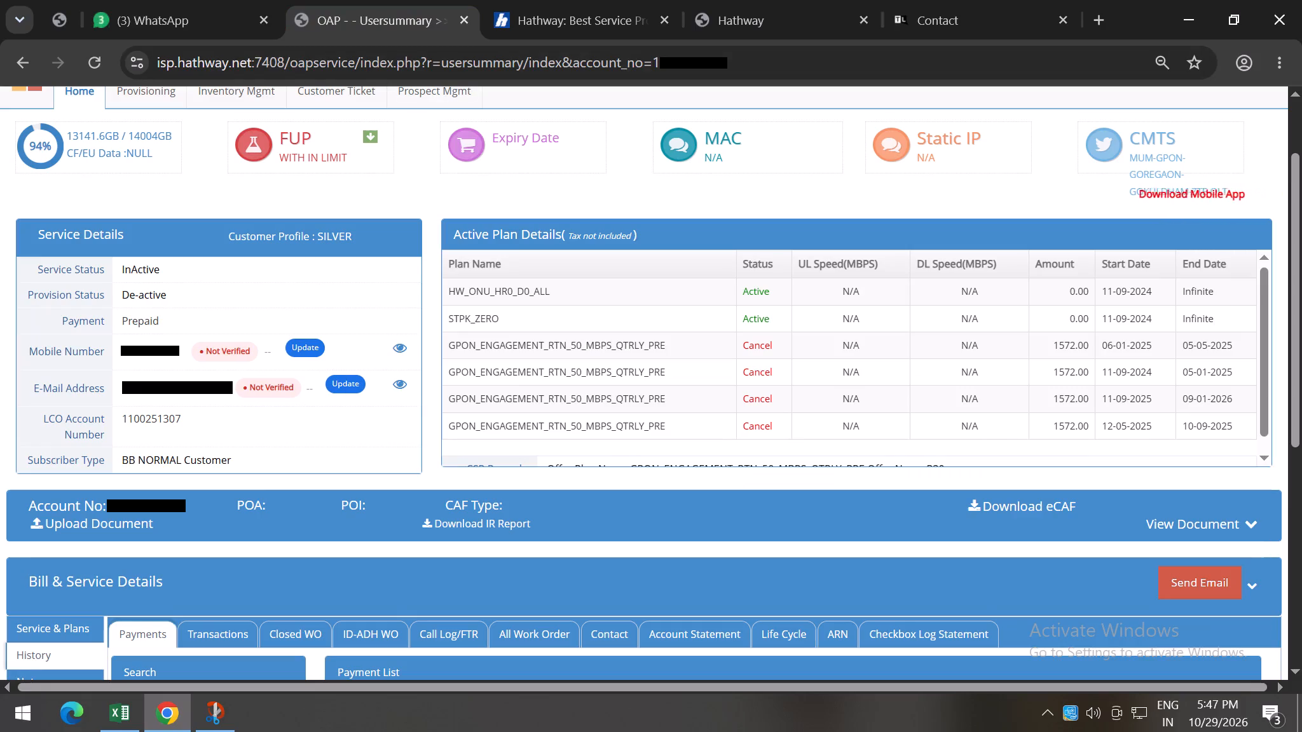
double_click(404, 390)
scroll(372, 421, "down", 2)
scroll(372, 421, "up", 2)
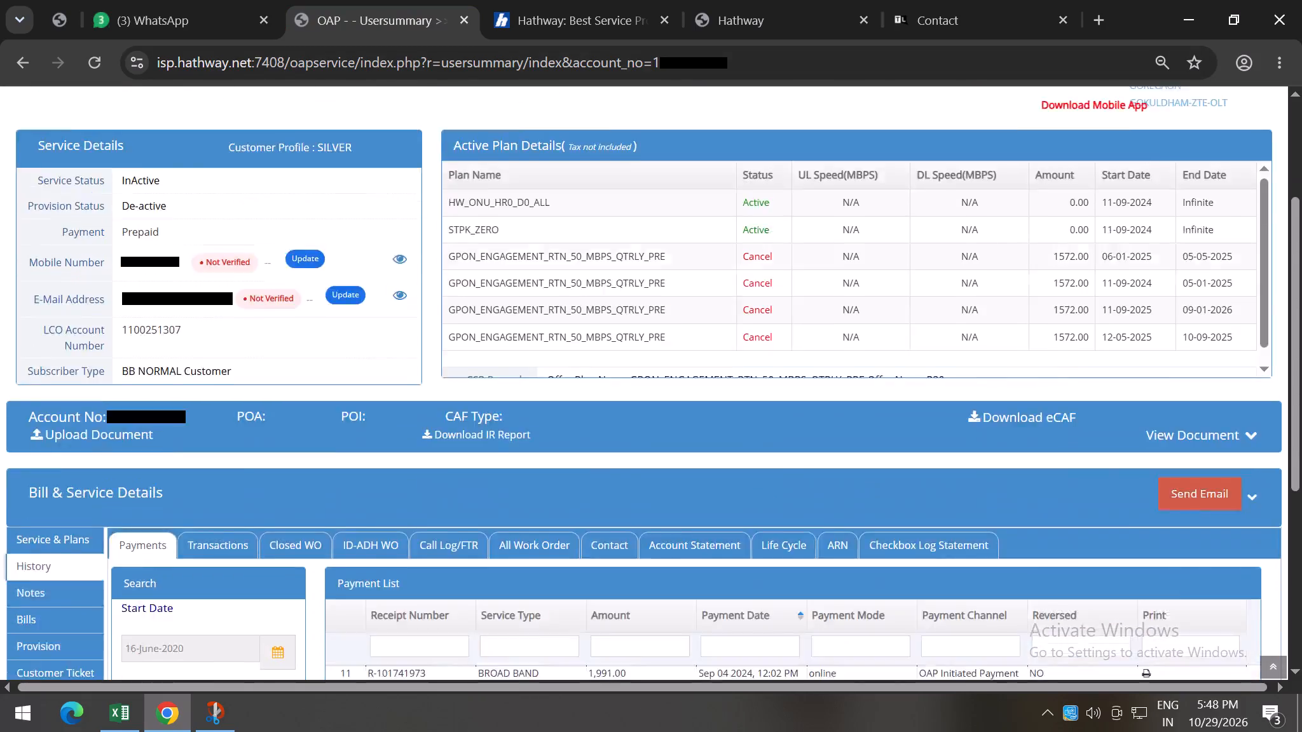
Switch to the Tubelight dialer and end the ongoing Mumbai Win-back call.
left_click(975, 0)
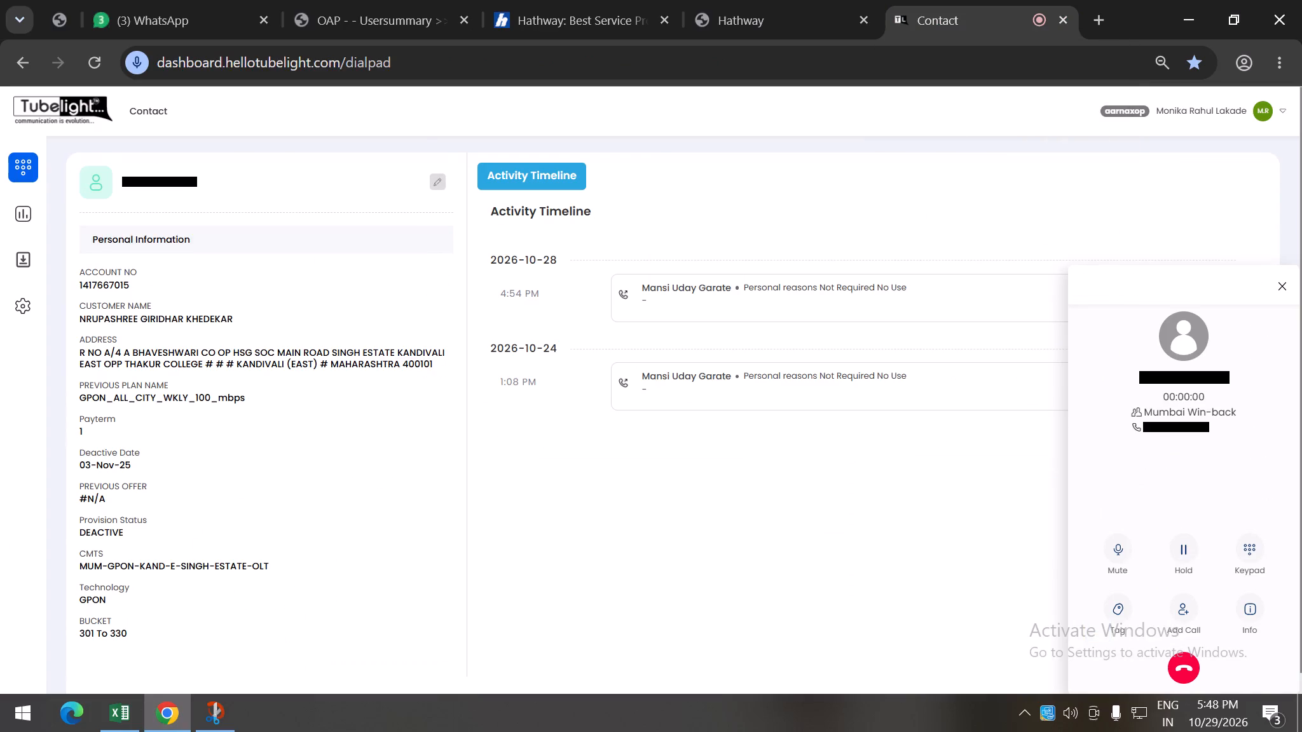
left_click(1177, 665)
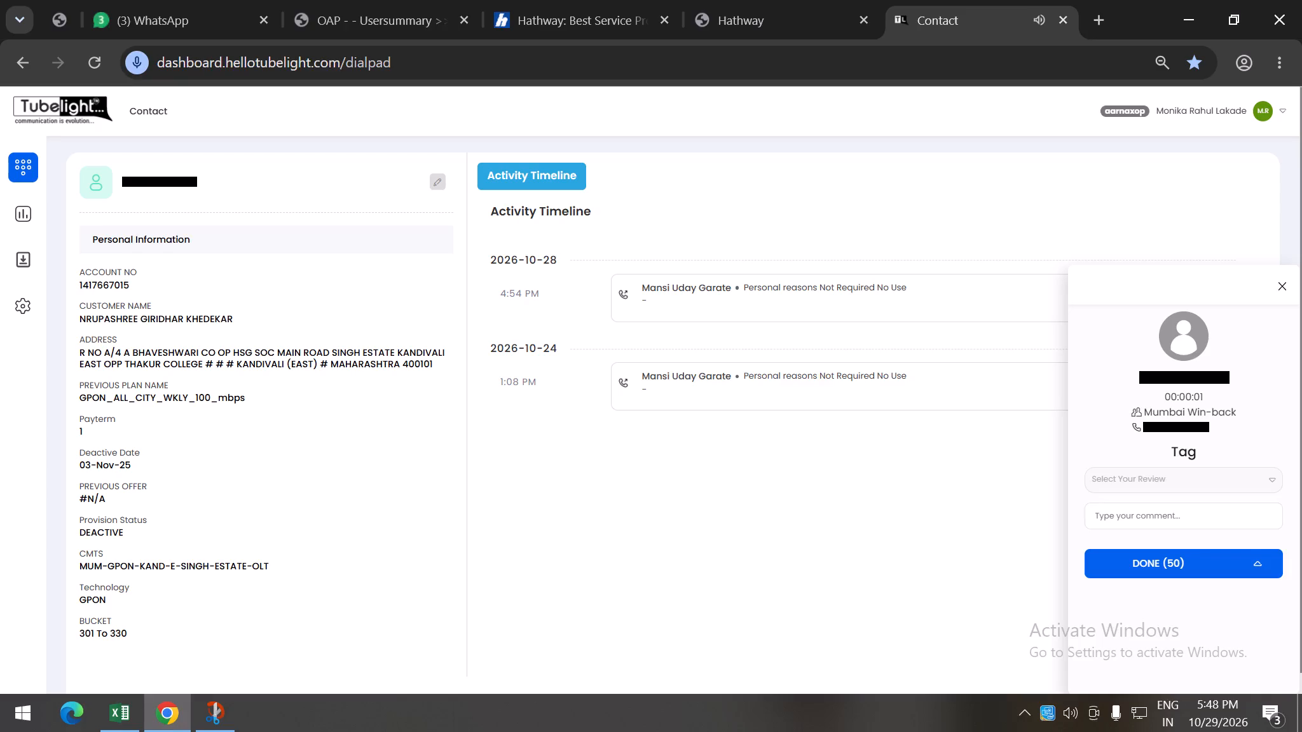
Tag the Mumbai Win-back call as Not Connect, Not Contactable, Call forward Voice email, and submit the disposition.
left_click(1135, 484)
scroll(1144, 548, "down", 3)
left_click(1145, 550)
left_click(1165, 484)
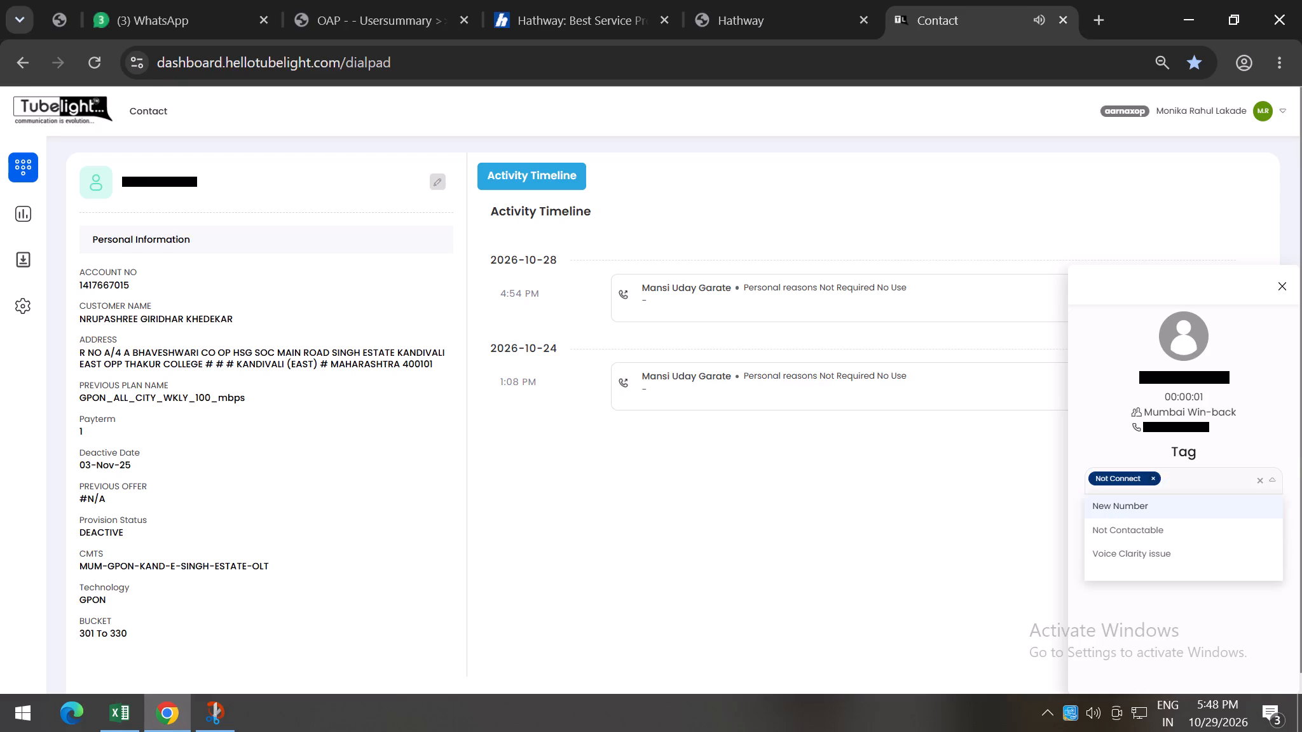
left_click(1154, 529)
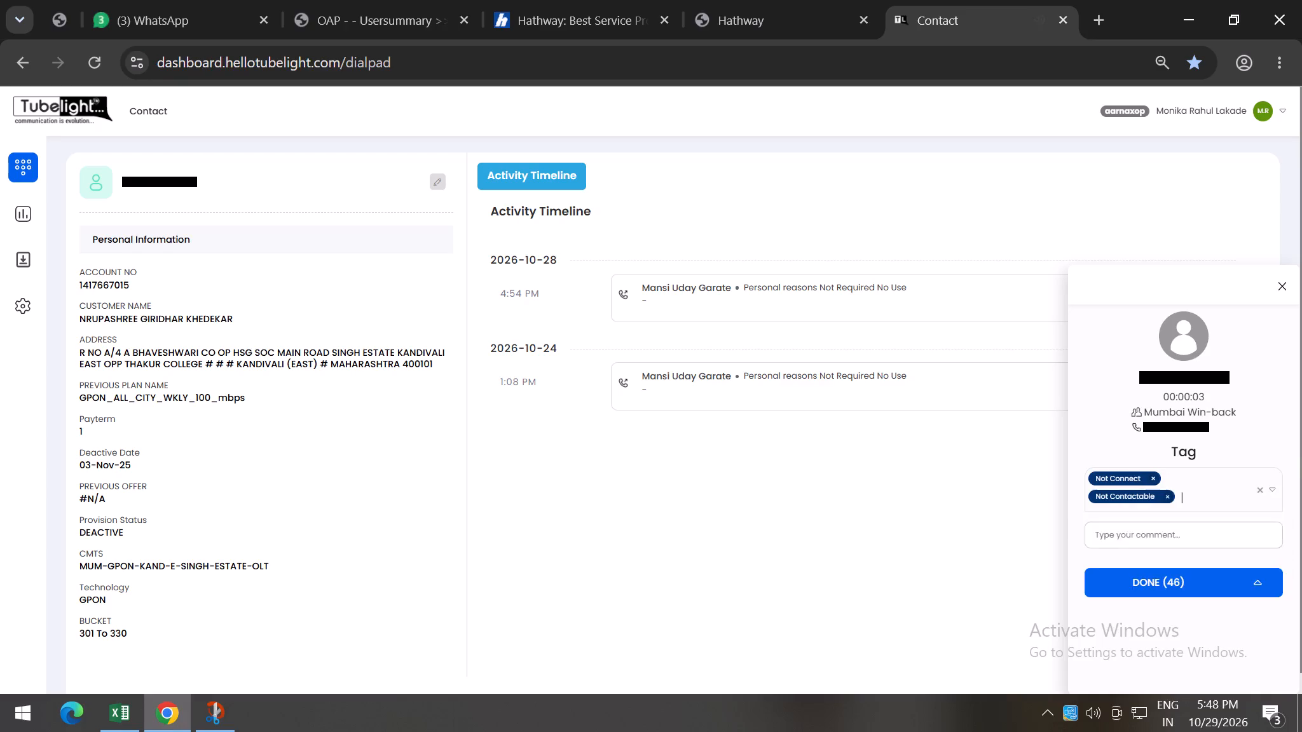
left_click_drag(1190, 501, 1186, 507)
scroll(1141, 557, "down", 2)
left_click(1148, 546)
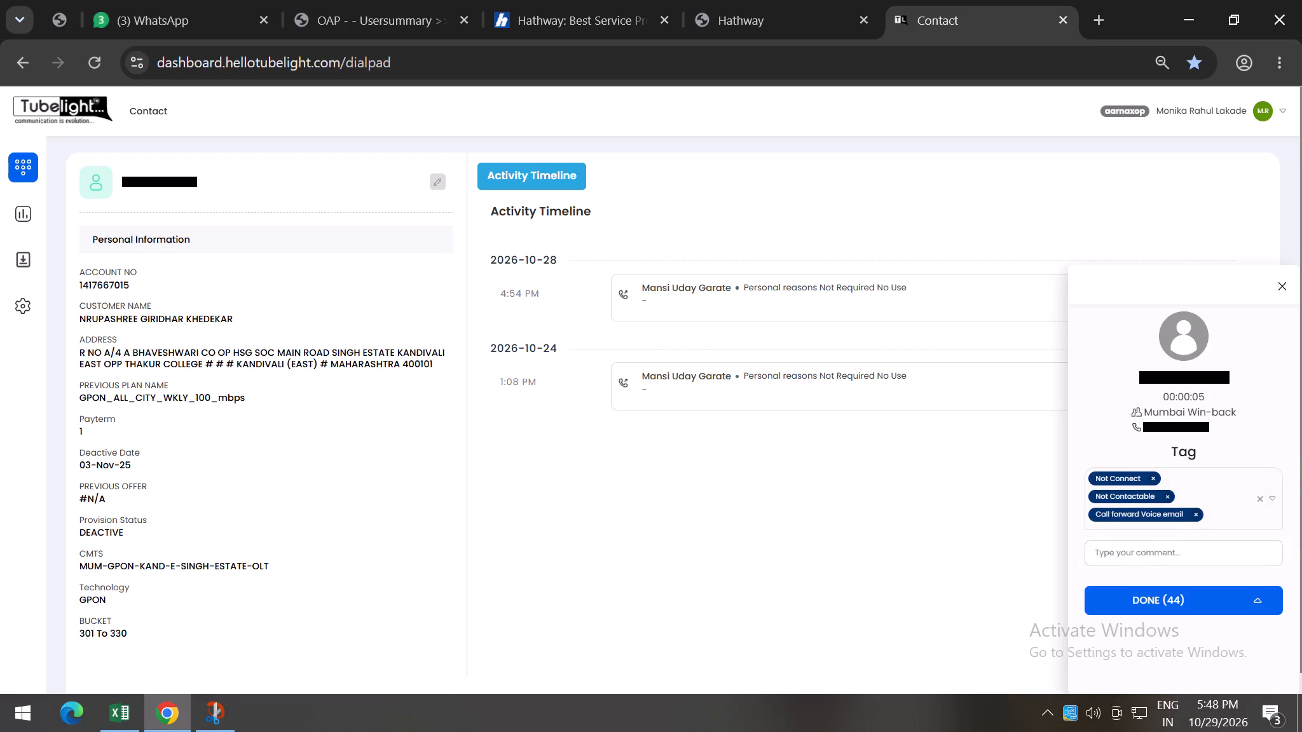
left_click(1148, 605)
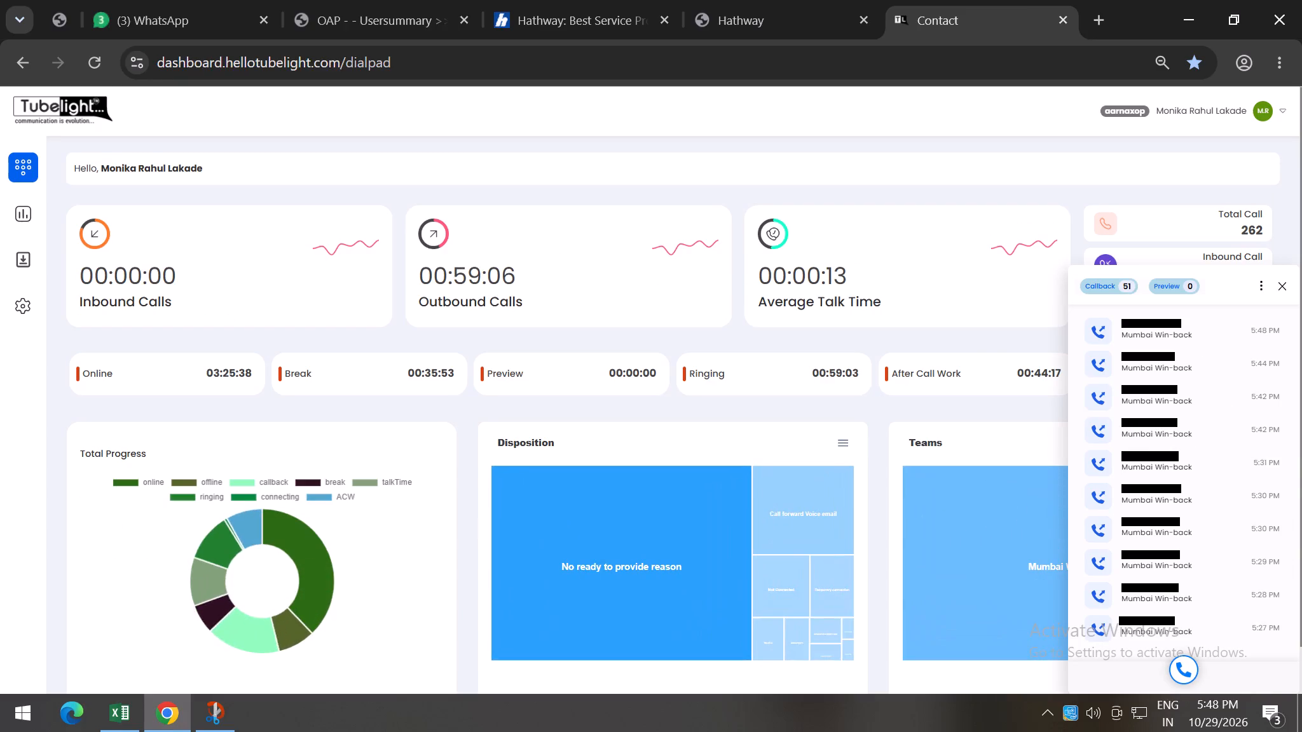
Switch to the customer's OAP user summary and toggle the masking of the mobile number and e-mail address.
left_click(396, 0)
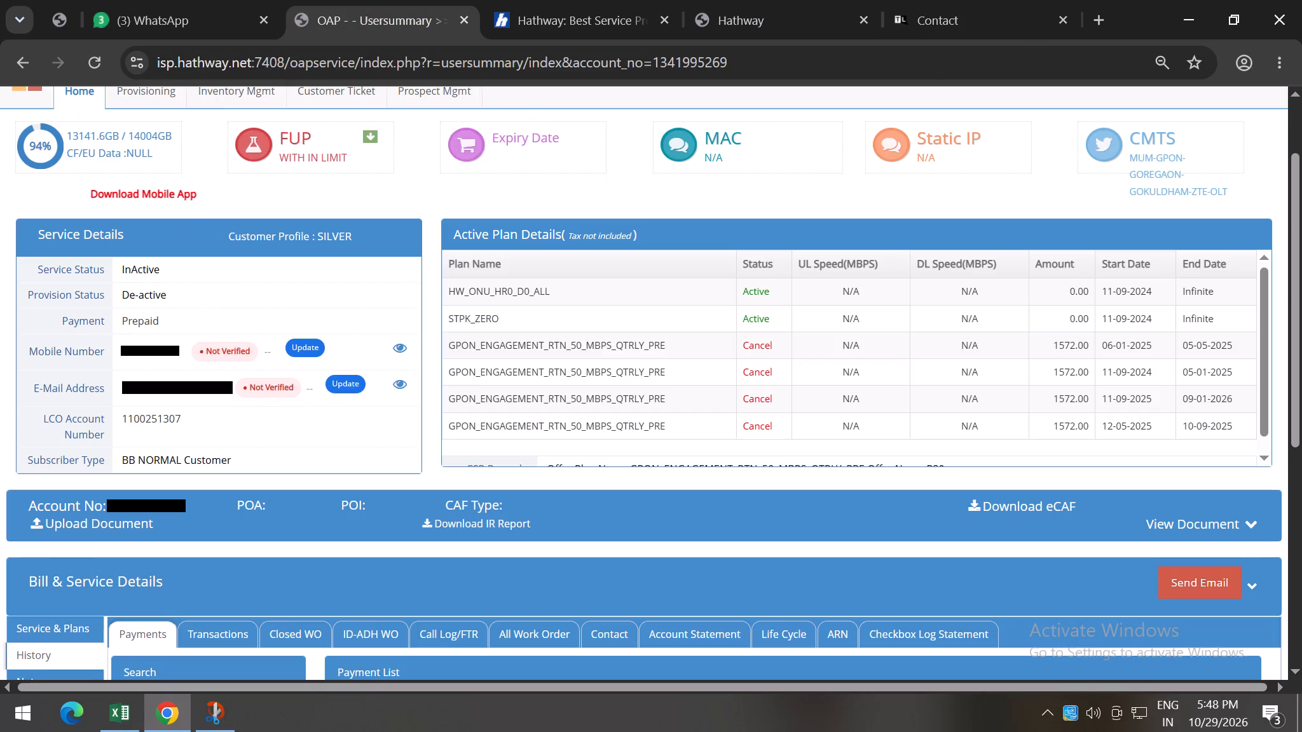
left_click(403, 349)
left_click(395, 386)
double_click(397, 383)
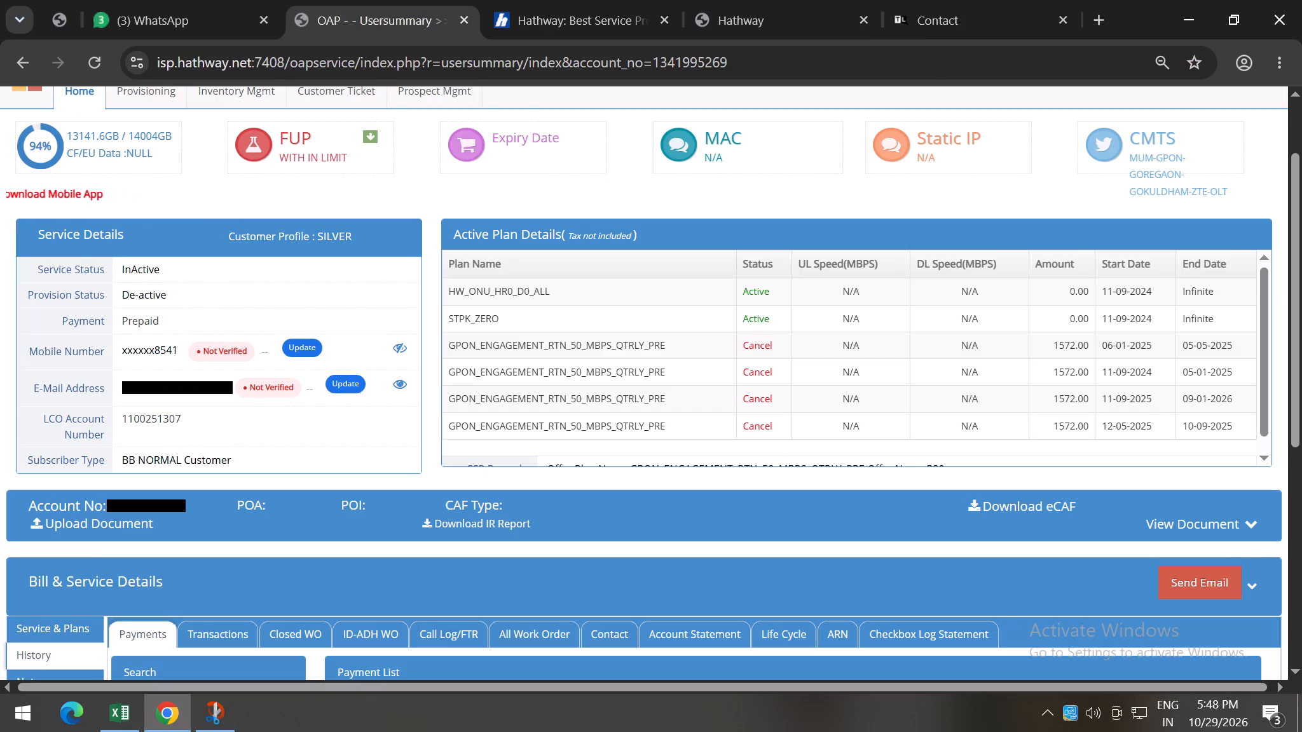
left_click(921, 0)
left_click(423, 2)
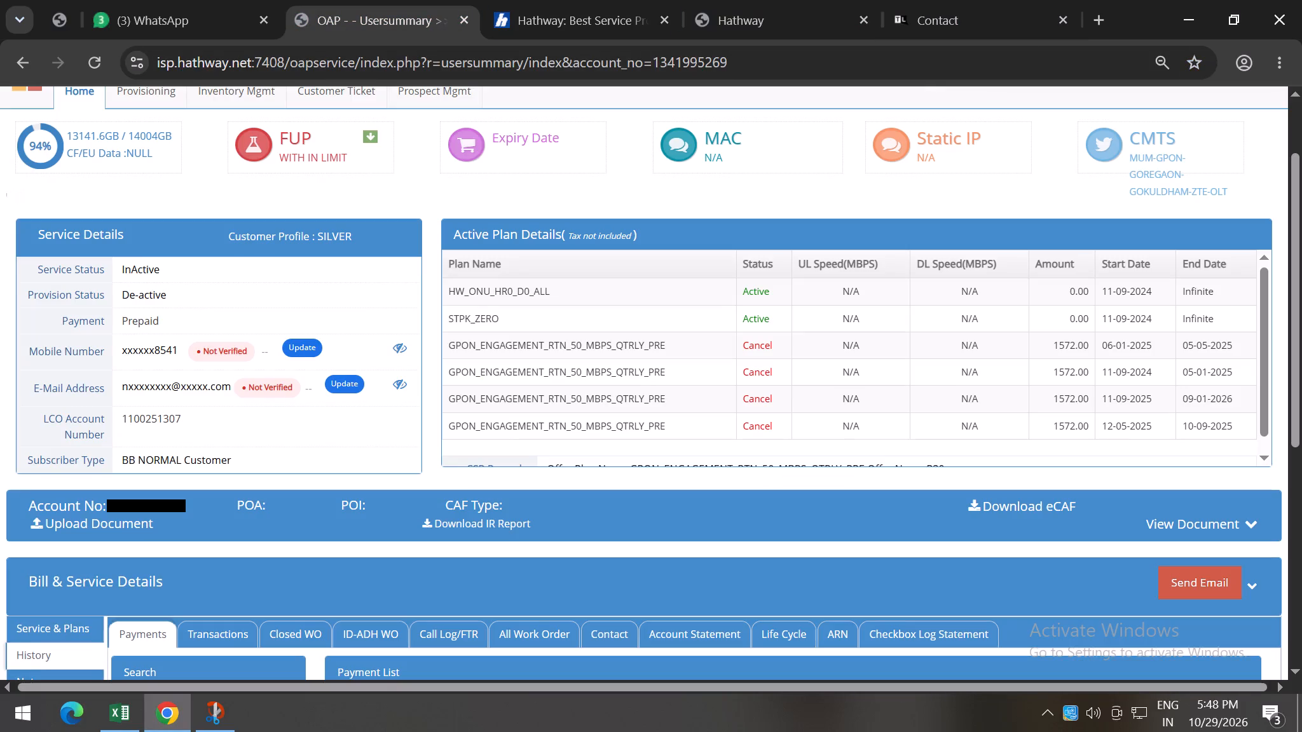
double_click(399, 348)
double_click(404, 390)
double_click(404, 390)
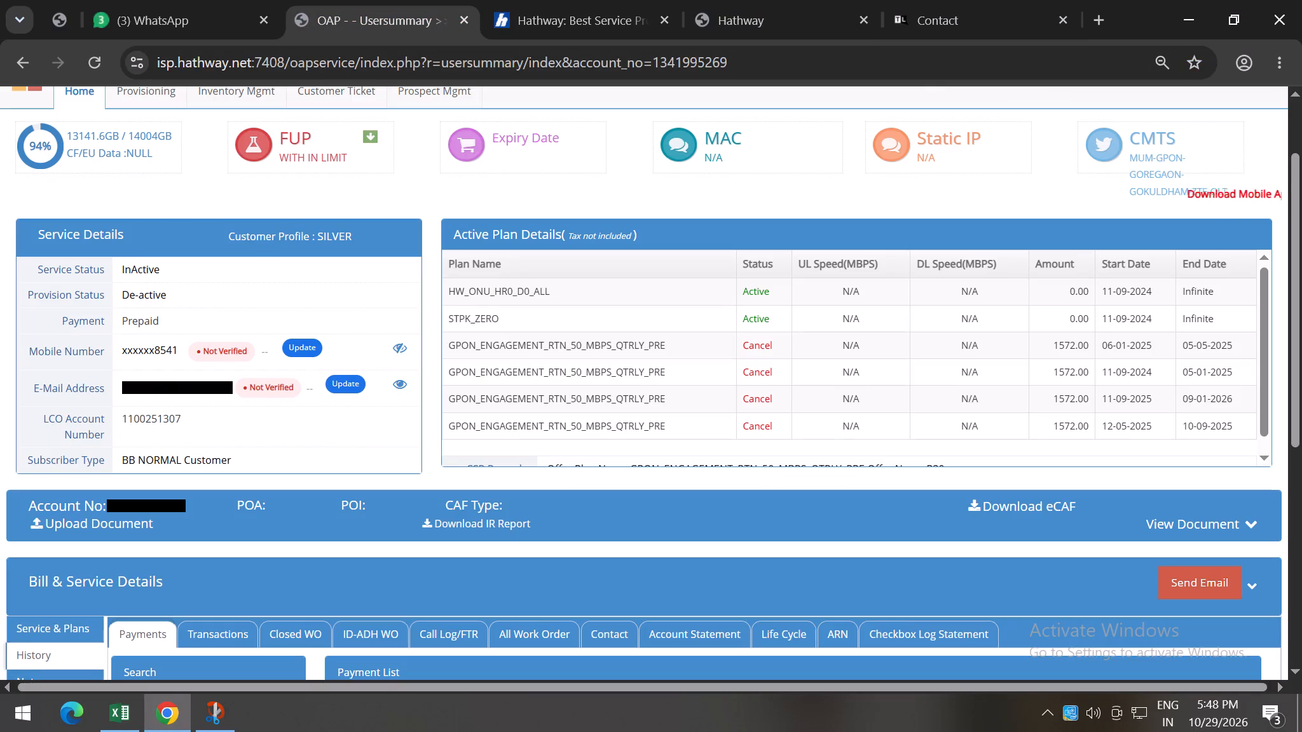
Return to the Tubelight contact page, end the Mumbai Win-back call and tag it as Not Connect, Not Contactable.
left_click(392, 0)
left_click(980, 0)
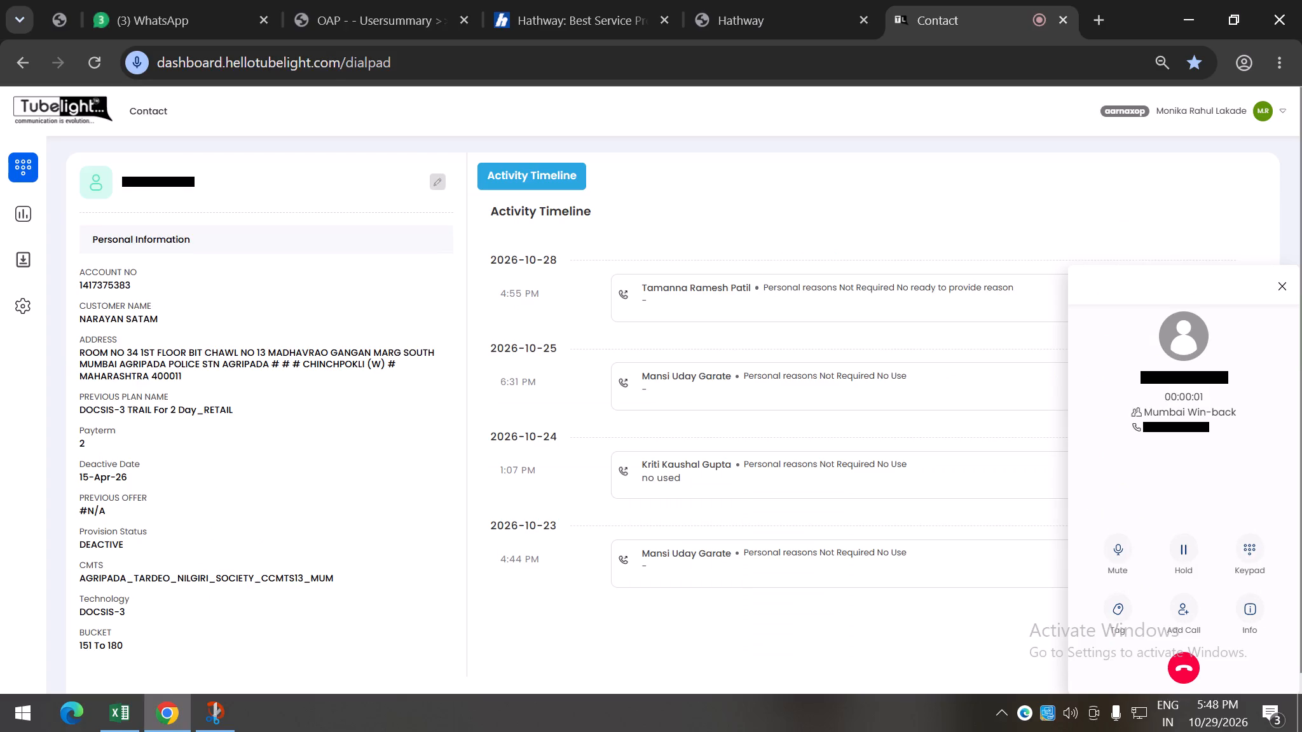
left_click(1179, 670)
left_click(1172, 485)
scroll(1156, 534, "down", 5)
left_click(1160, 543)
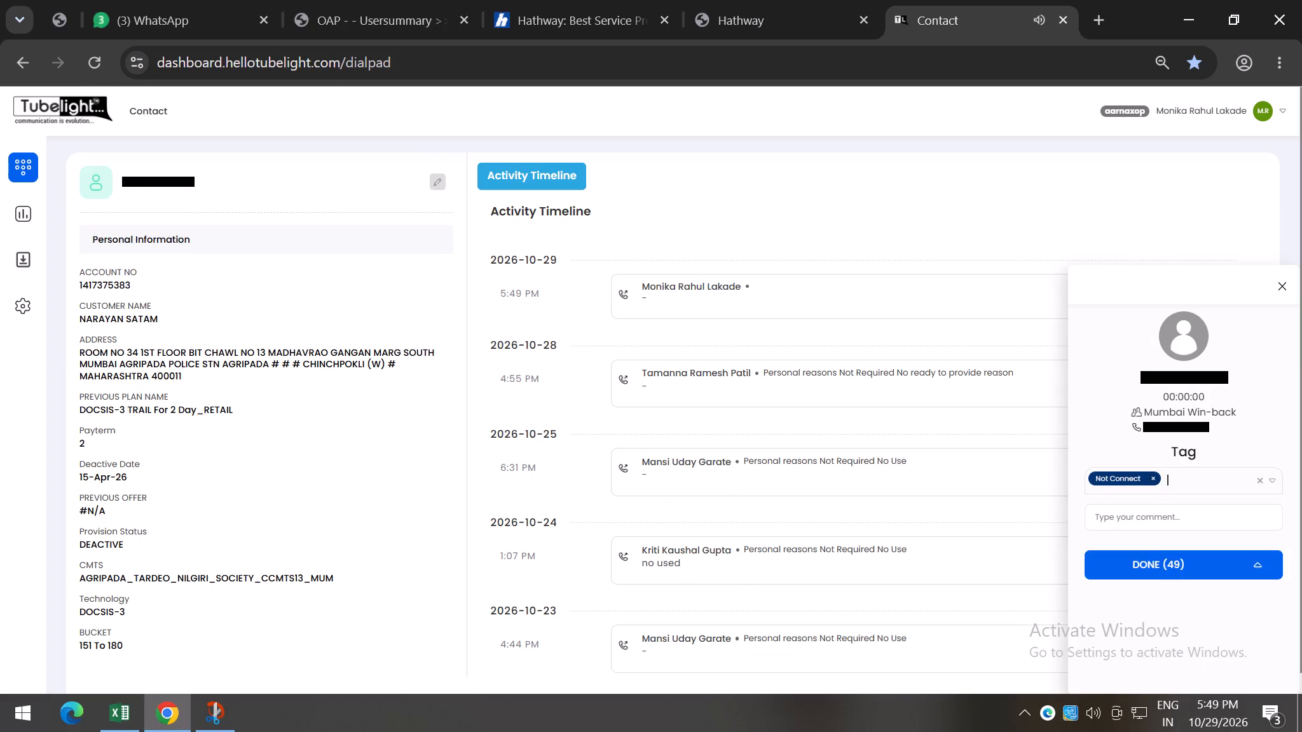
left_click(1195, 485)
left_click(1151, 538)
left_click(1225, 477)
scroll(1161, 539, "down", 2)
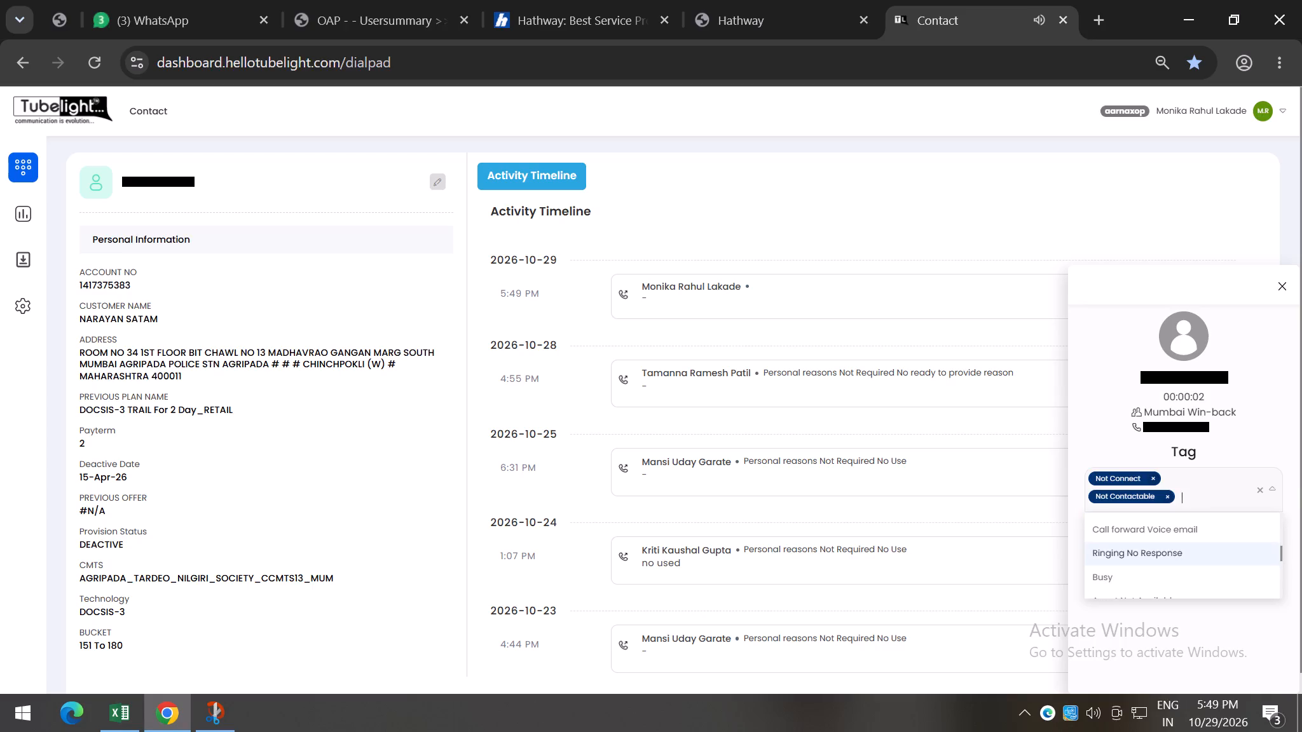
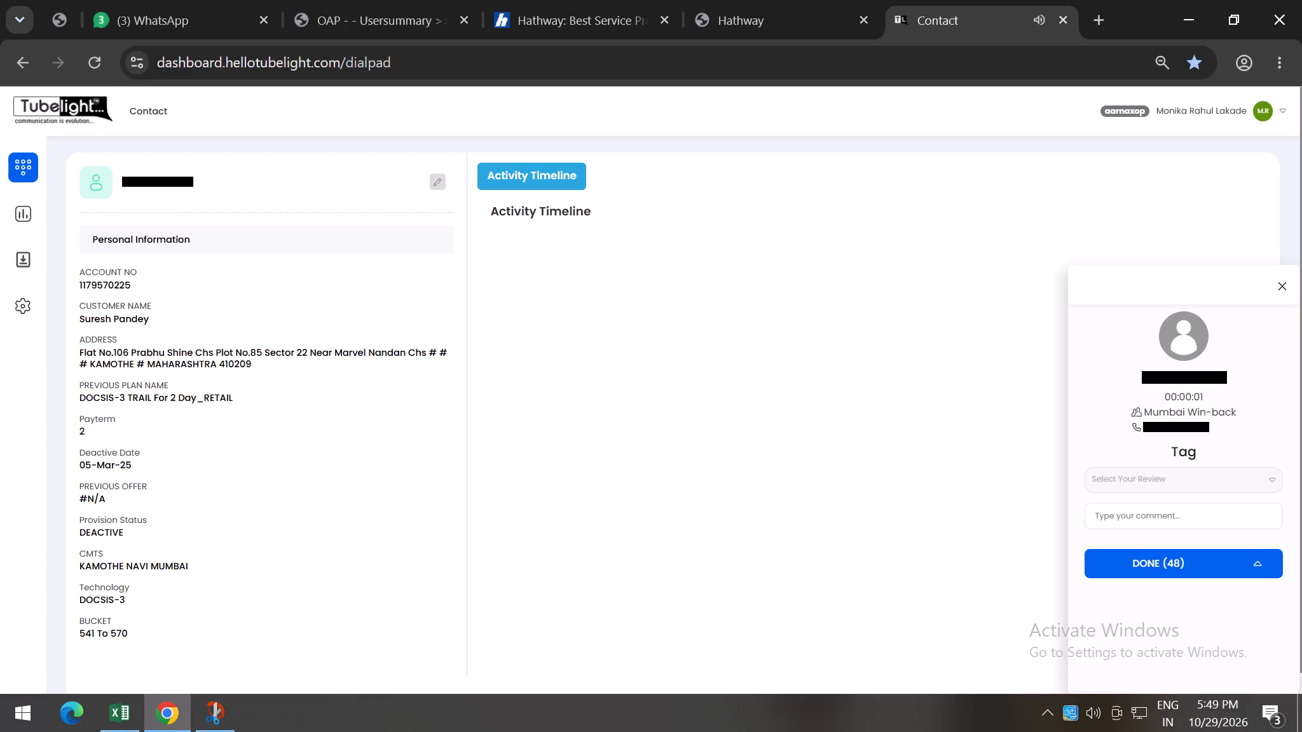
Tag the Mumbai Win-back call as Personal reasons, Not Required, No ready to provide reason, submit the disposition and reload the dialer.
left_click(1102, 482)
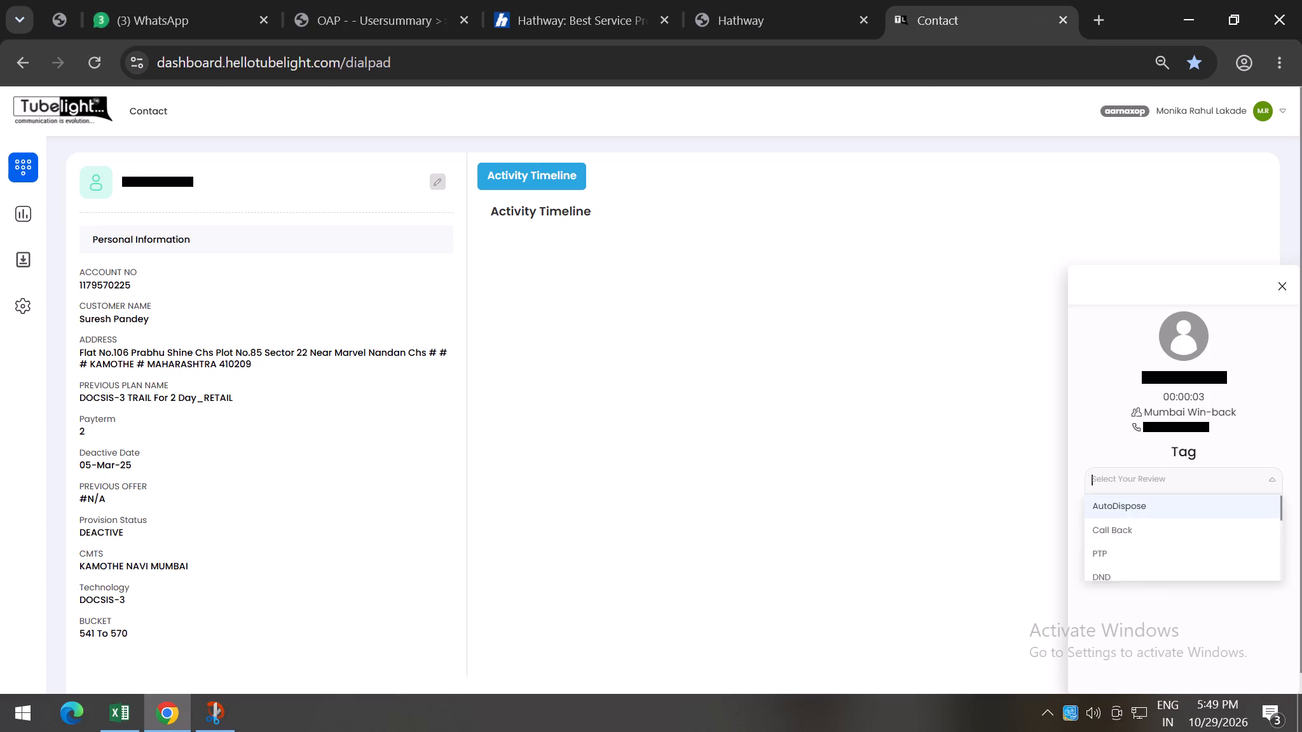
scroll(1108, 537, "down", 1)
left_click(1117, 542)
left_click(1196, 471)
left_click(1155, 561)
left_click(1194, 489)
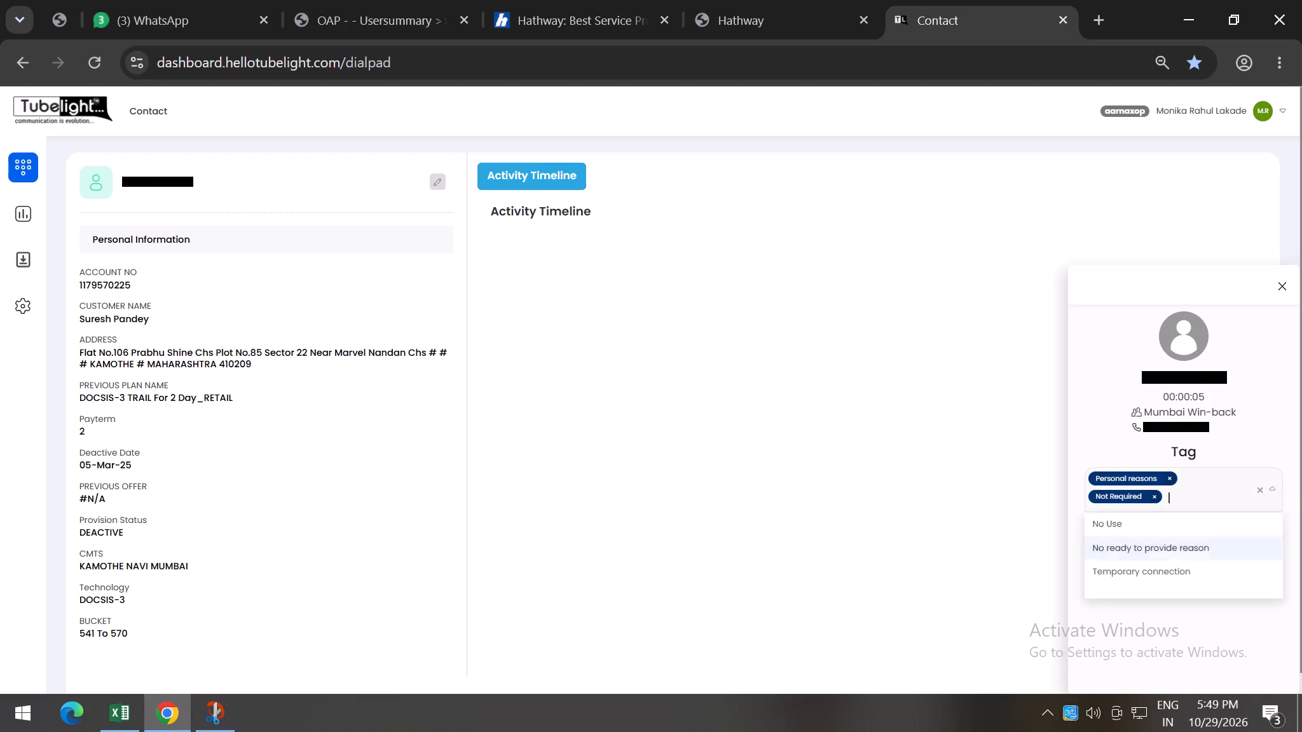
left_click(1181, 553)
left_click(1174, 606)
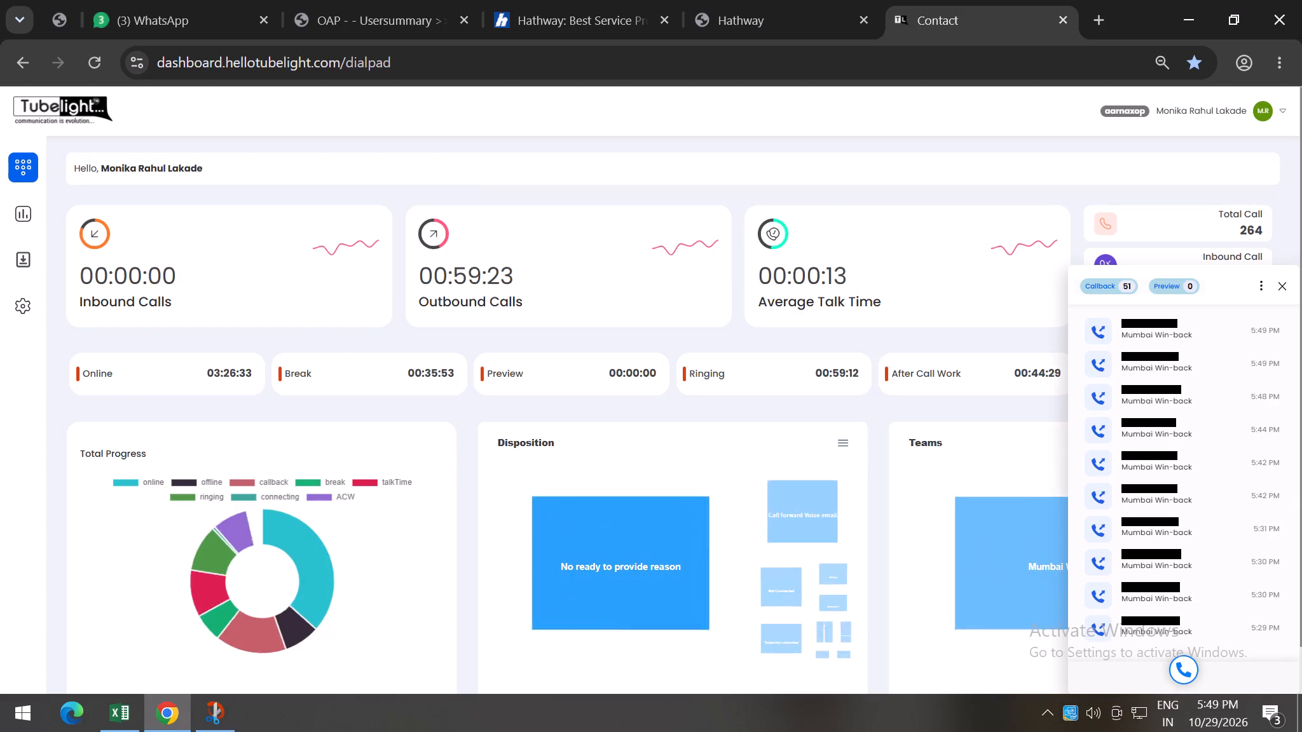
key("F5")
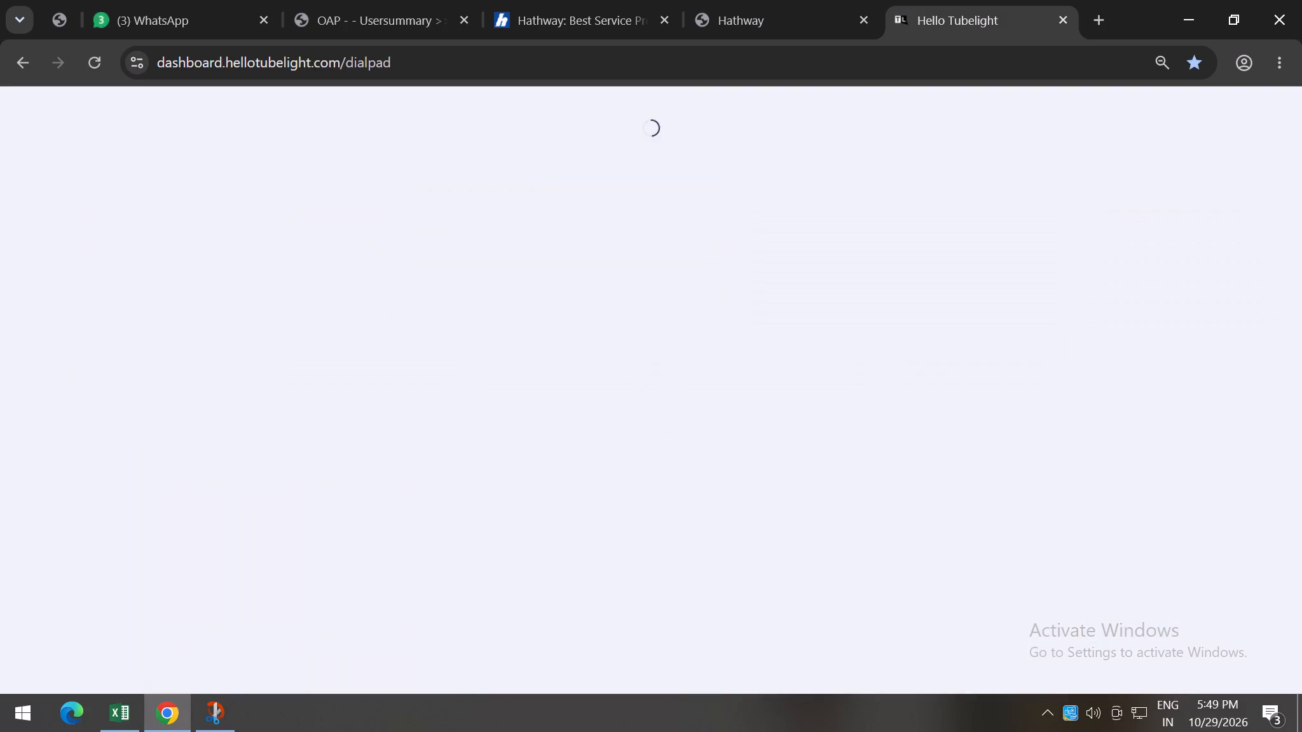
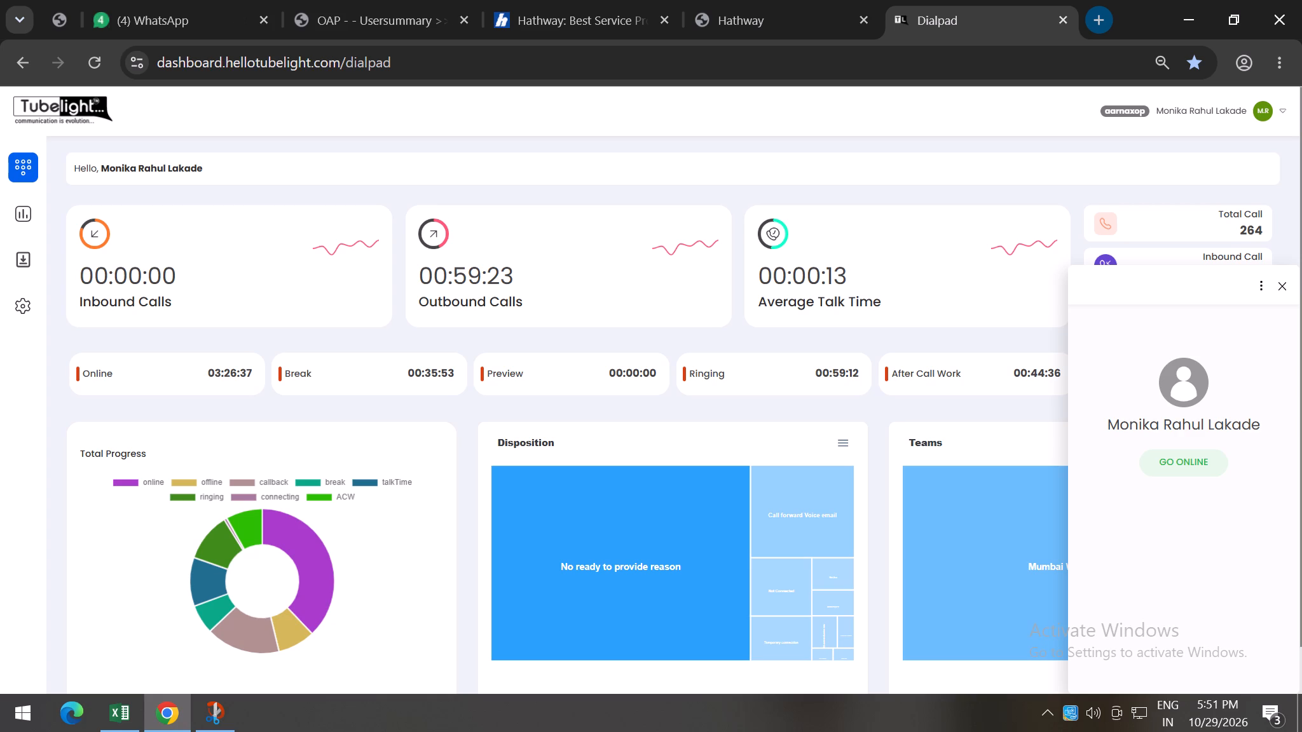
Set the agent status to online in the dialer to take the next Mumbai Win-back call.
left_click(1200, 461)
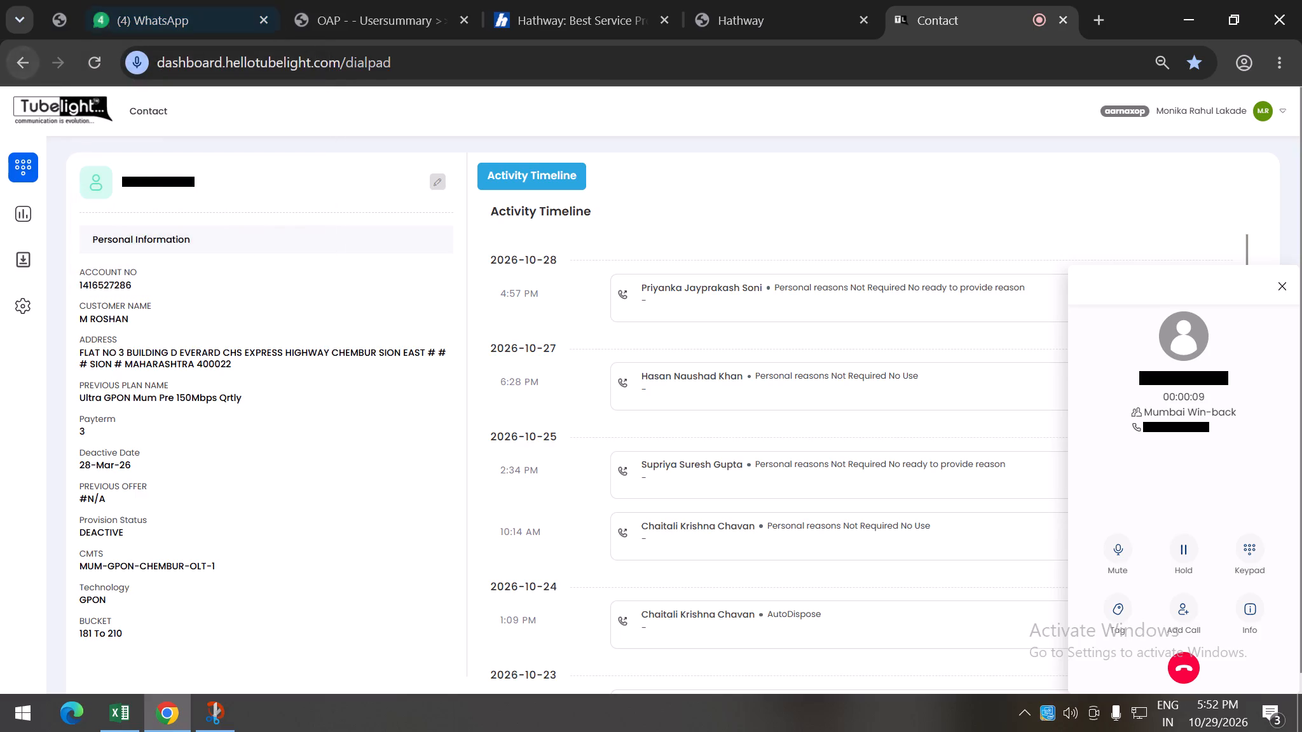
End the Mumbai Win-back call, tag it Not Connect, Not Contactable with a further sub-reason, and submit the disposition.
left_click(1187, 660)
left_click(1165, 476)
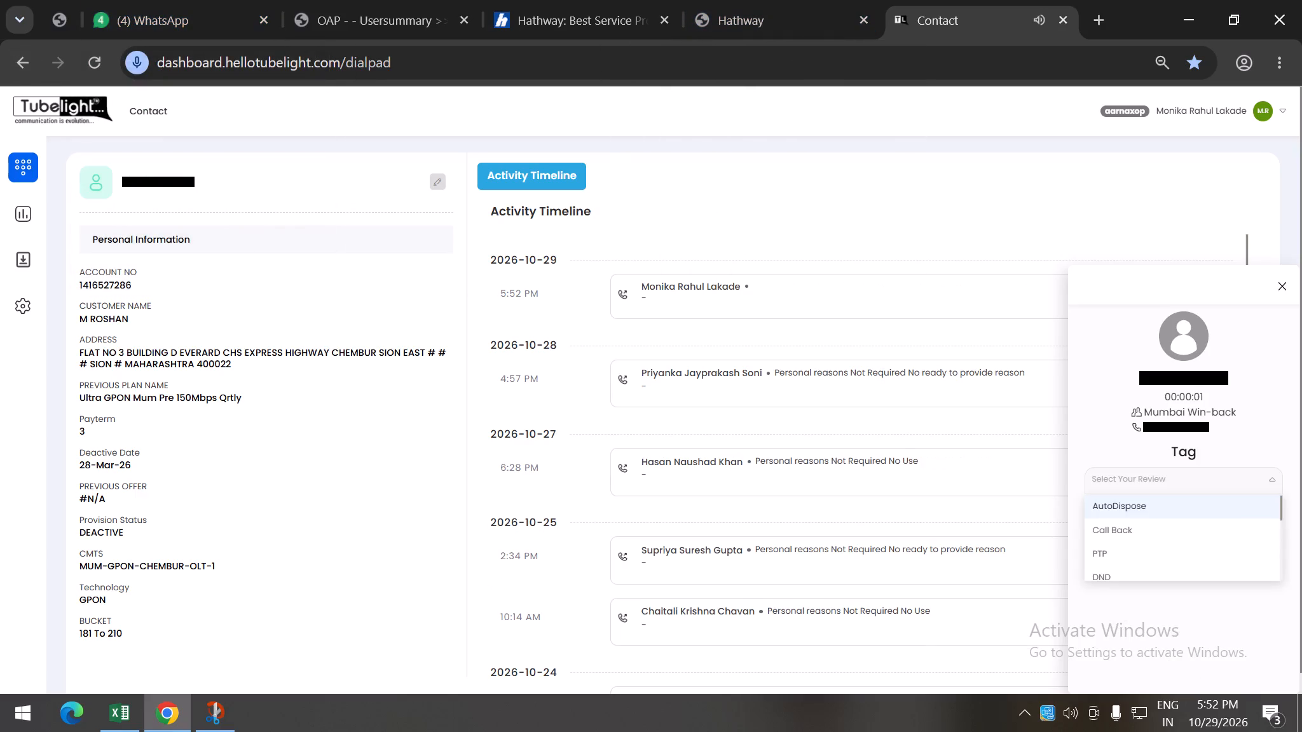
scroll(1148, 504, "down", 4)
left_click(1127, 540)
left_click(1177, 492)
left_click_drag(1149, 525, 1175, 508)
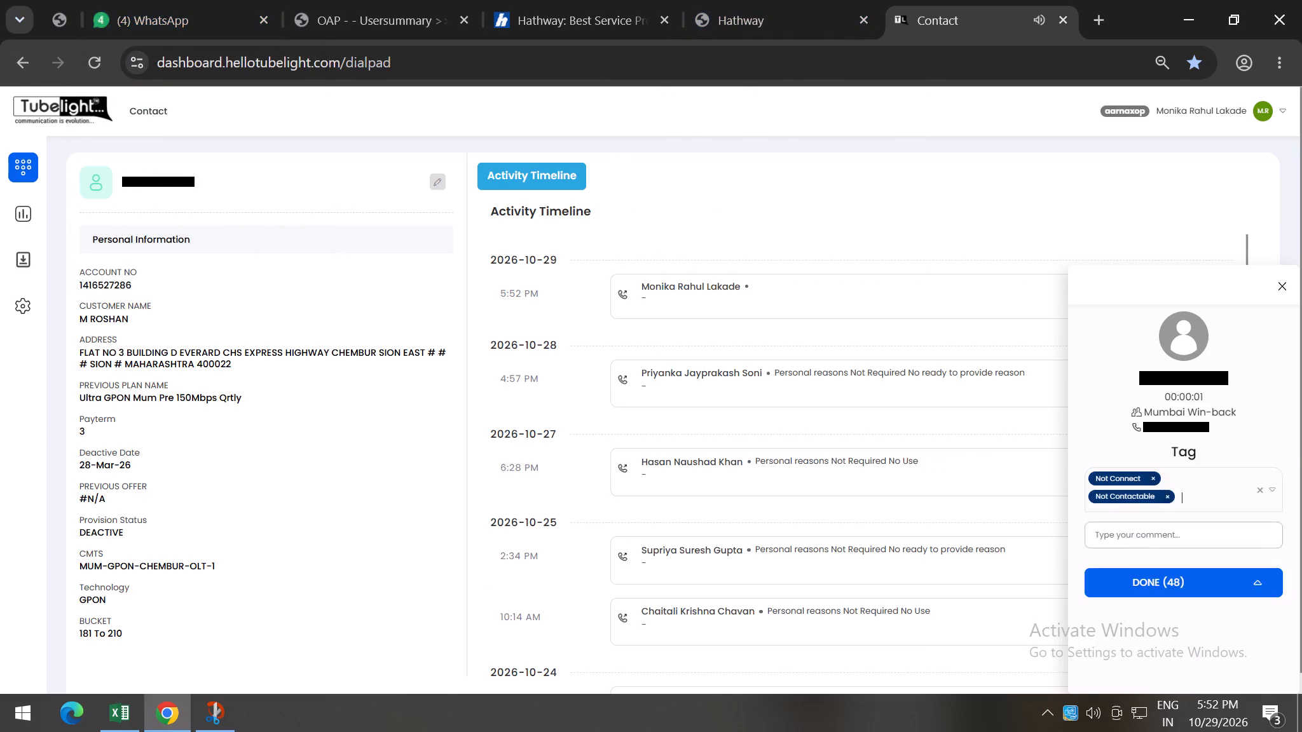
left_click_drag(1197, 492, 1194, 499)
scroll(1093, 576, "down", 1)
left_click(1149, 562)
left_click(1150, 604)
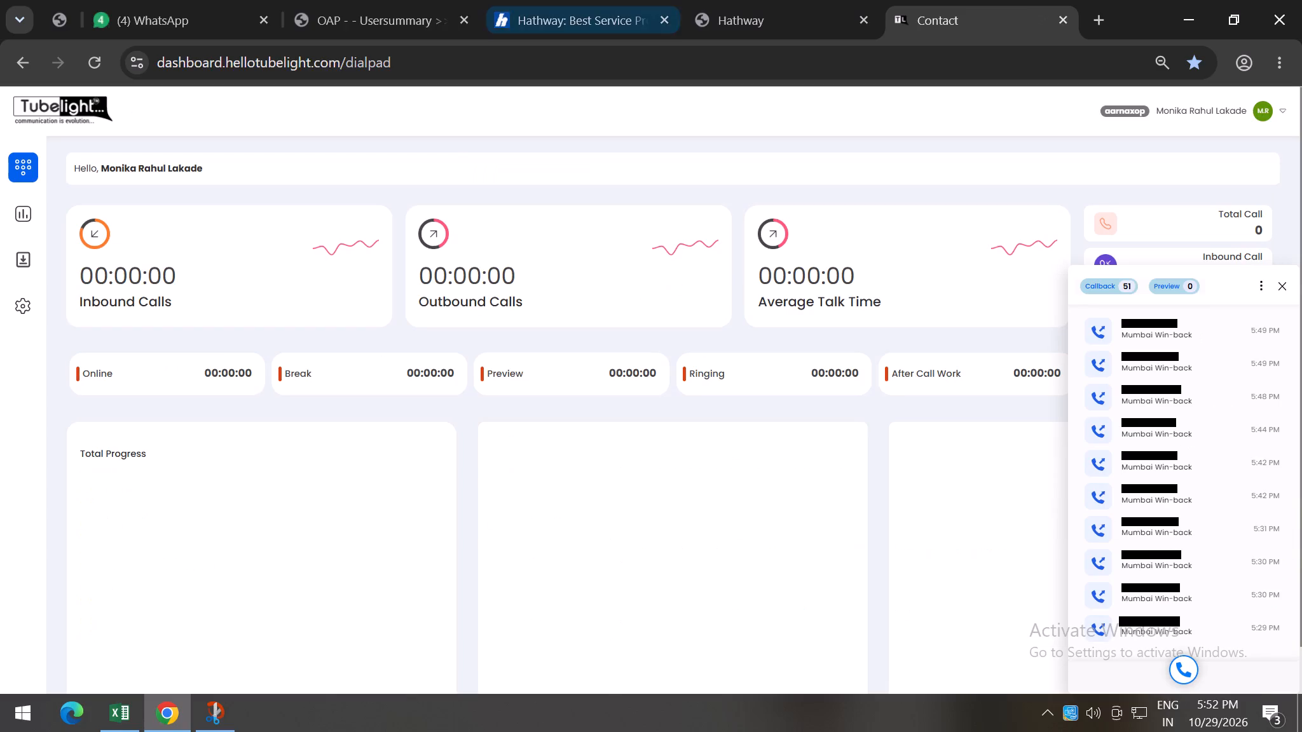
left_click(996, 0)
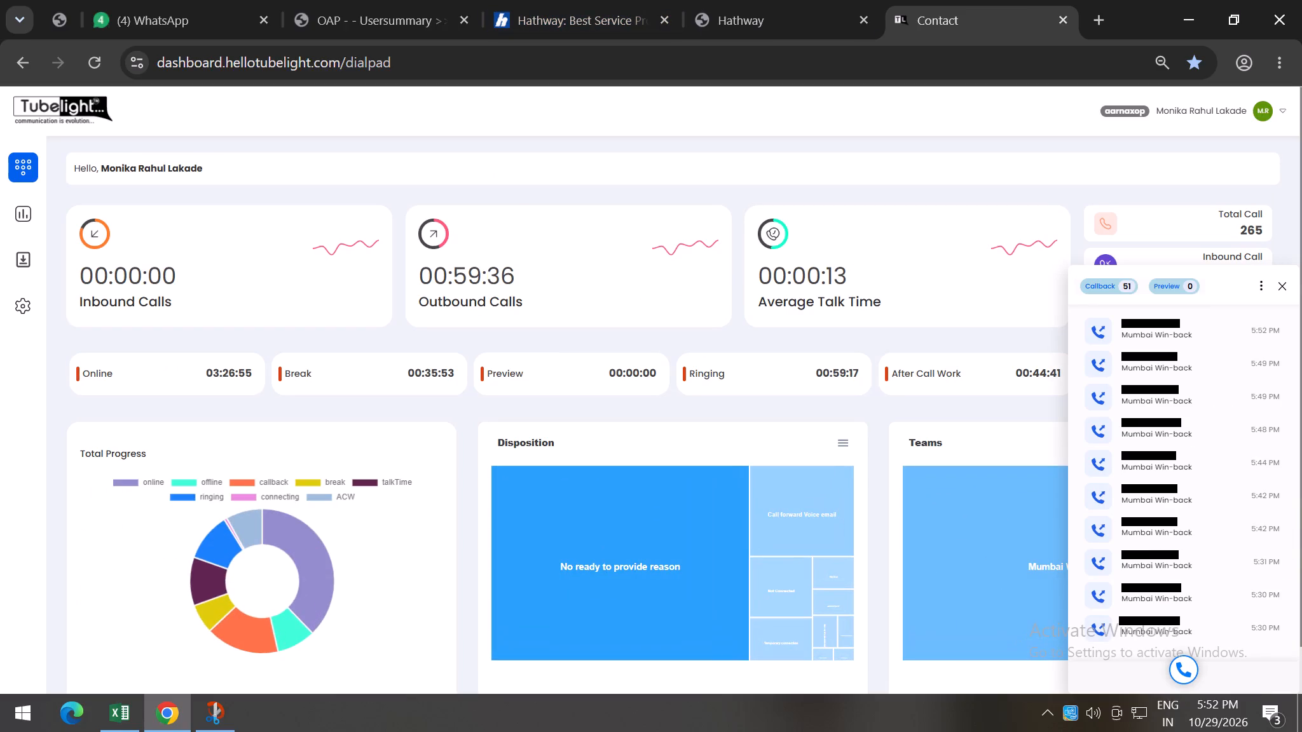
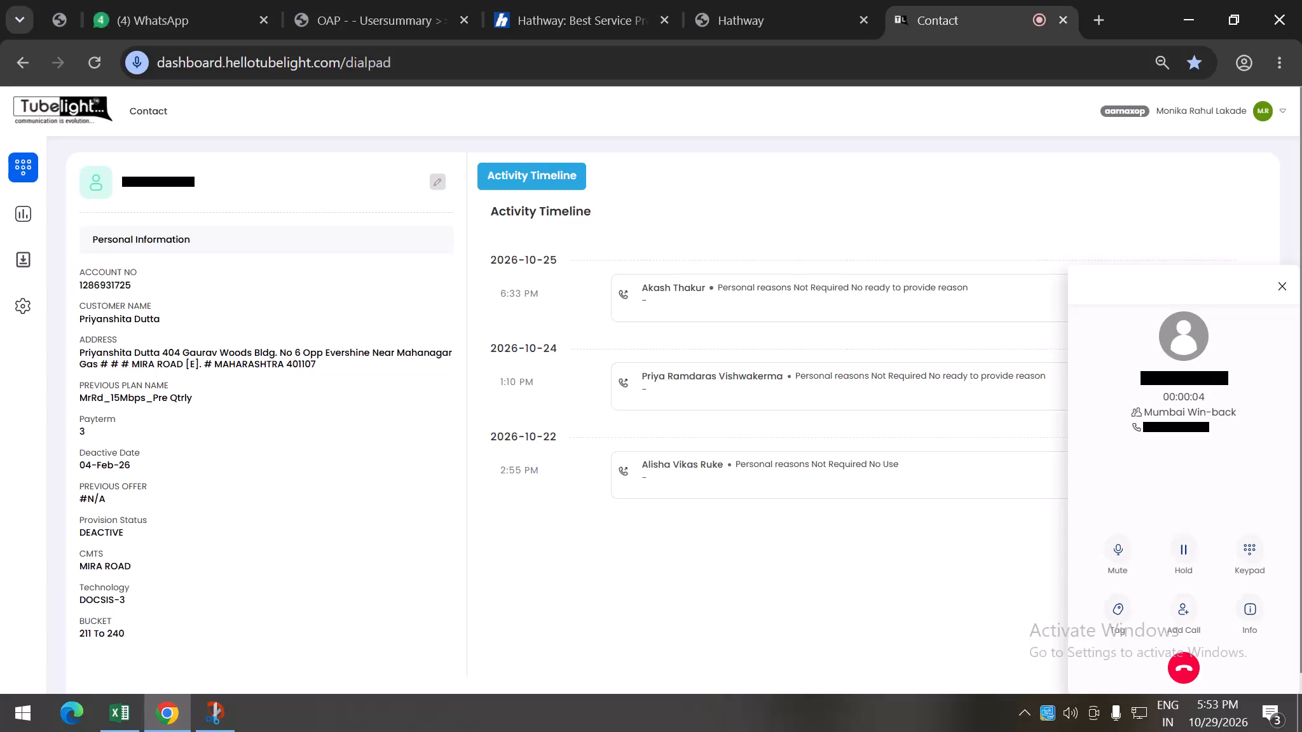
End the current Mumbai Win-back call, tag it Not Connect, Not Contactable, and open the choice of further sub-reasons.
left_click(1177, 672)
left_click(1153, 487)
scroll(1148, 531, "down", 2)
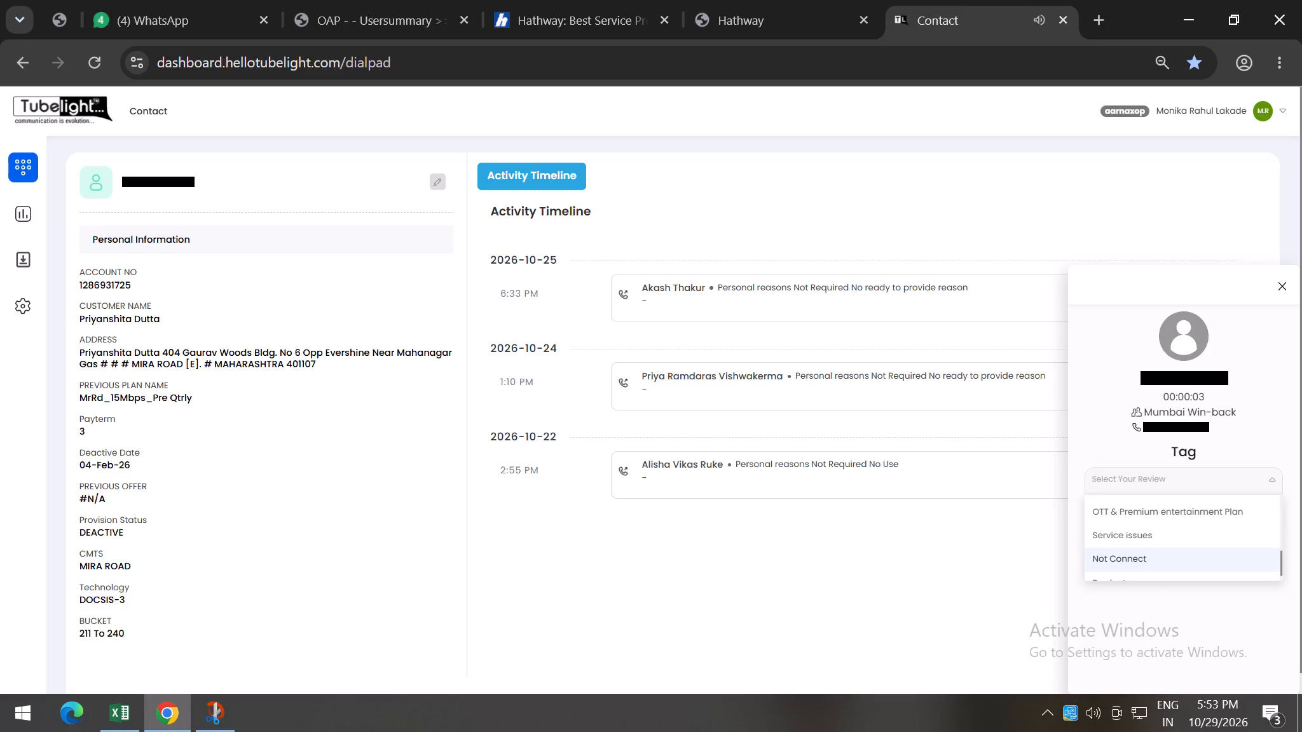
left_click(1134, 557)
left_click(1169, 476)
left_click_drag(1156, 527, 1170, 520)
left_click_drag(1200, 496, 1182, 518)
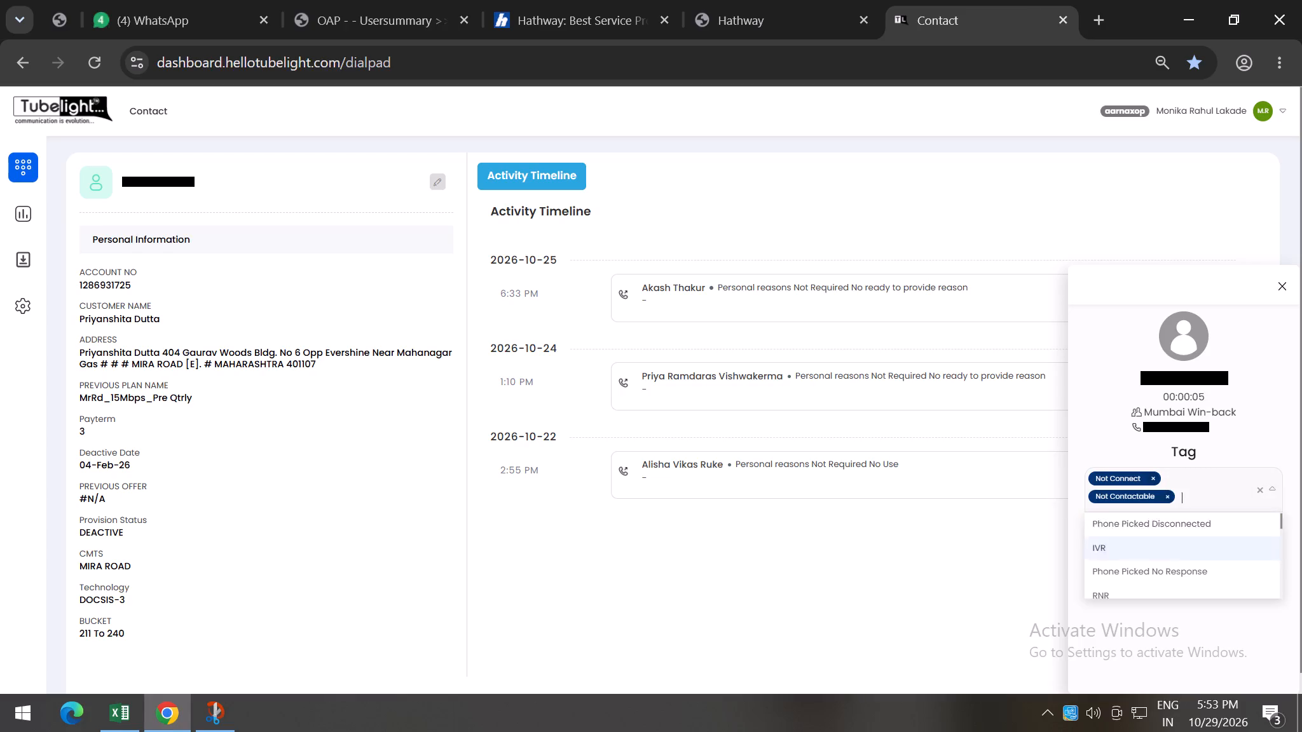
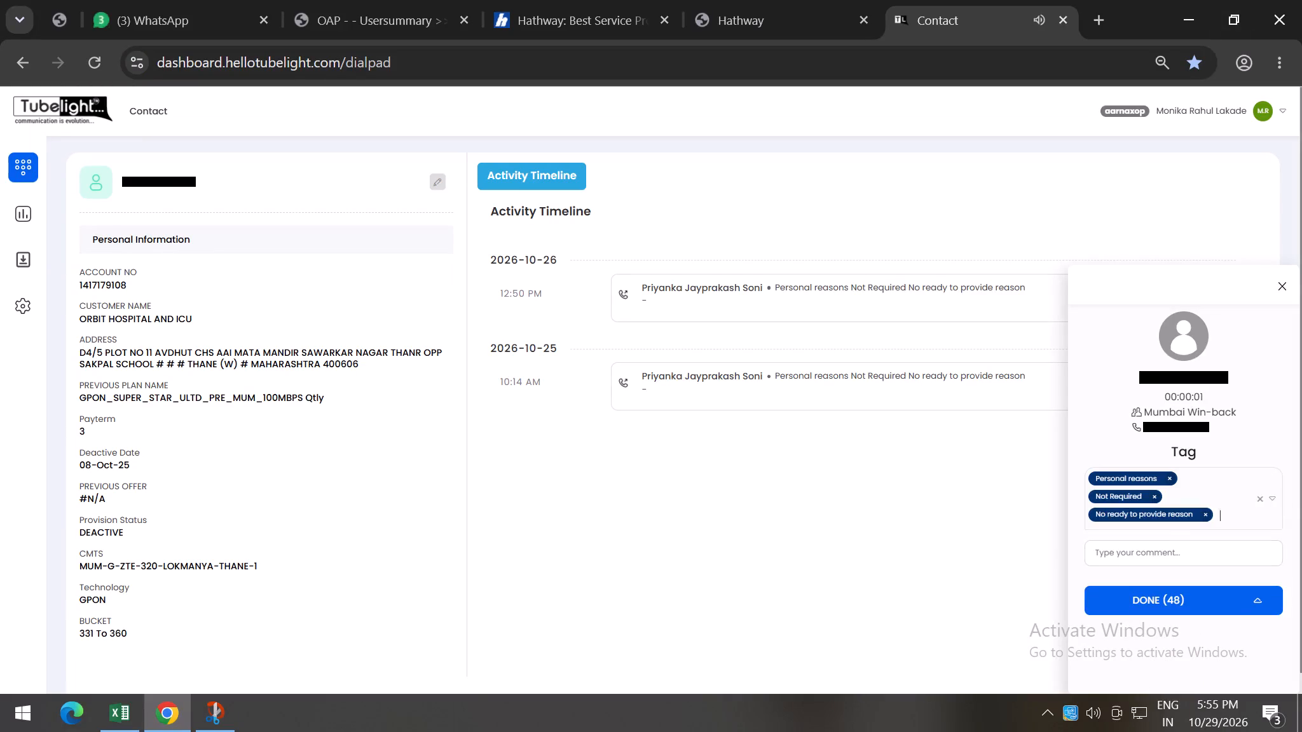
Submit the ORBIT HOSPITAL AND ICU call disposition tagged Personal reasons, Not Required, No ready to provide reason.
left_click(1193, 600)
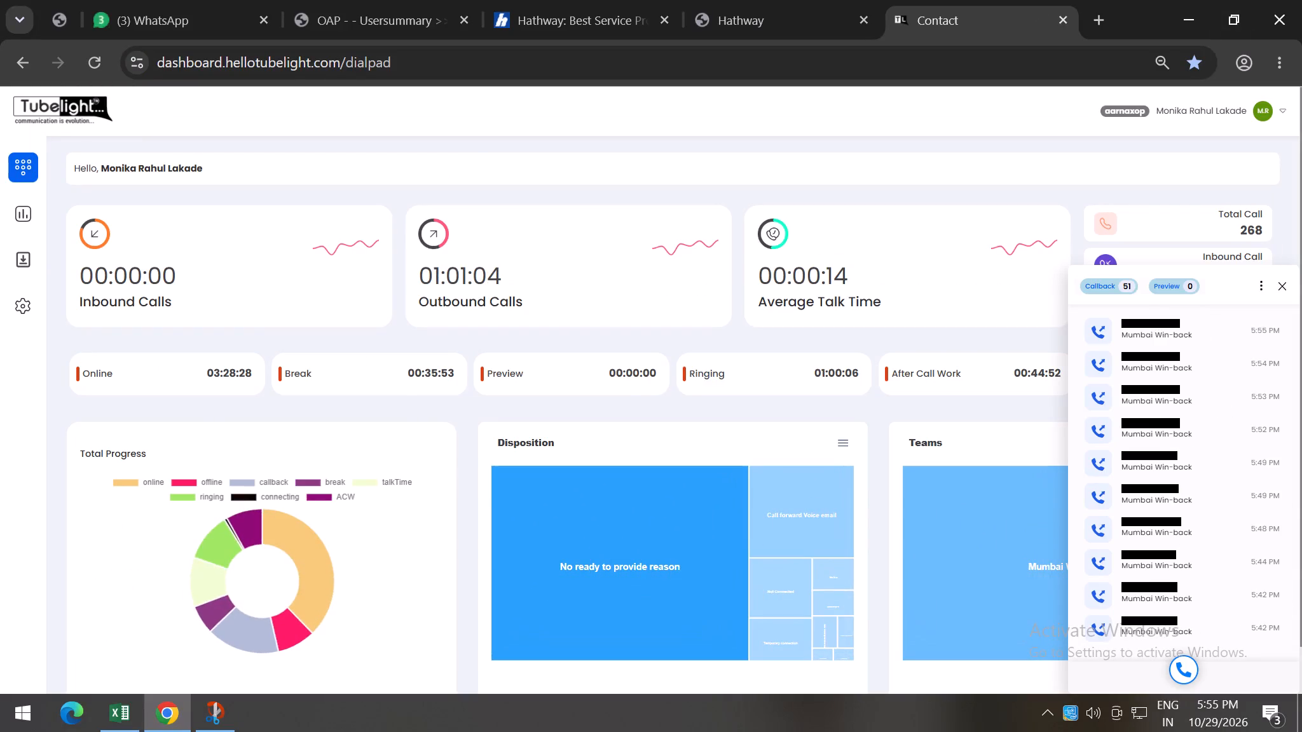
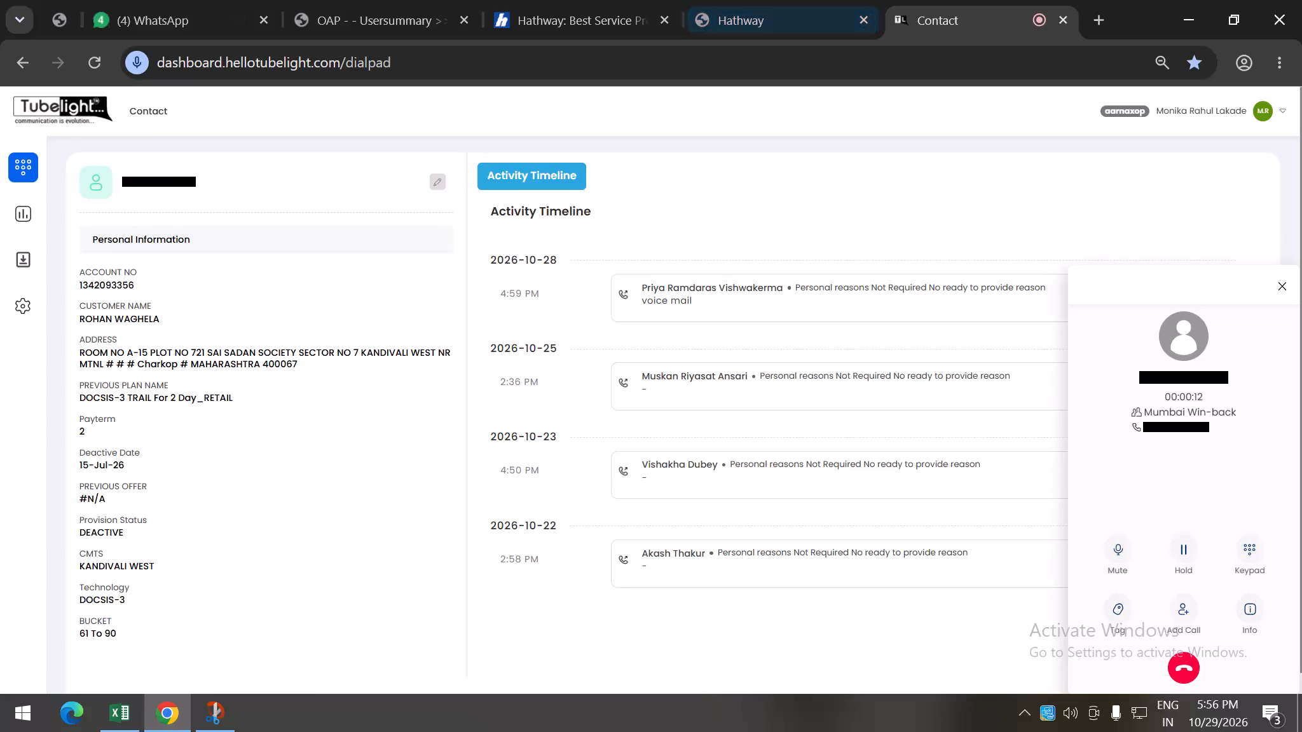
End the active Mumbai Win-back call with the Kandivali West customer and submit its disposition under Personal reasons with two further sub-reason tags.
left_click(1187, 657)
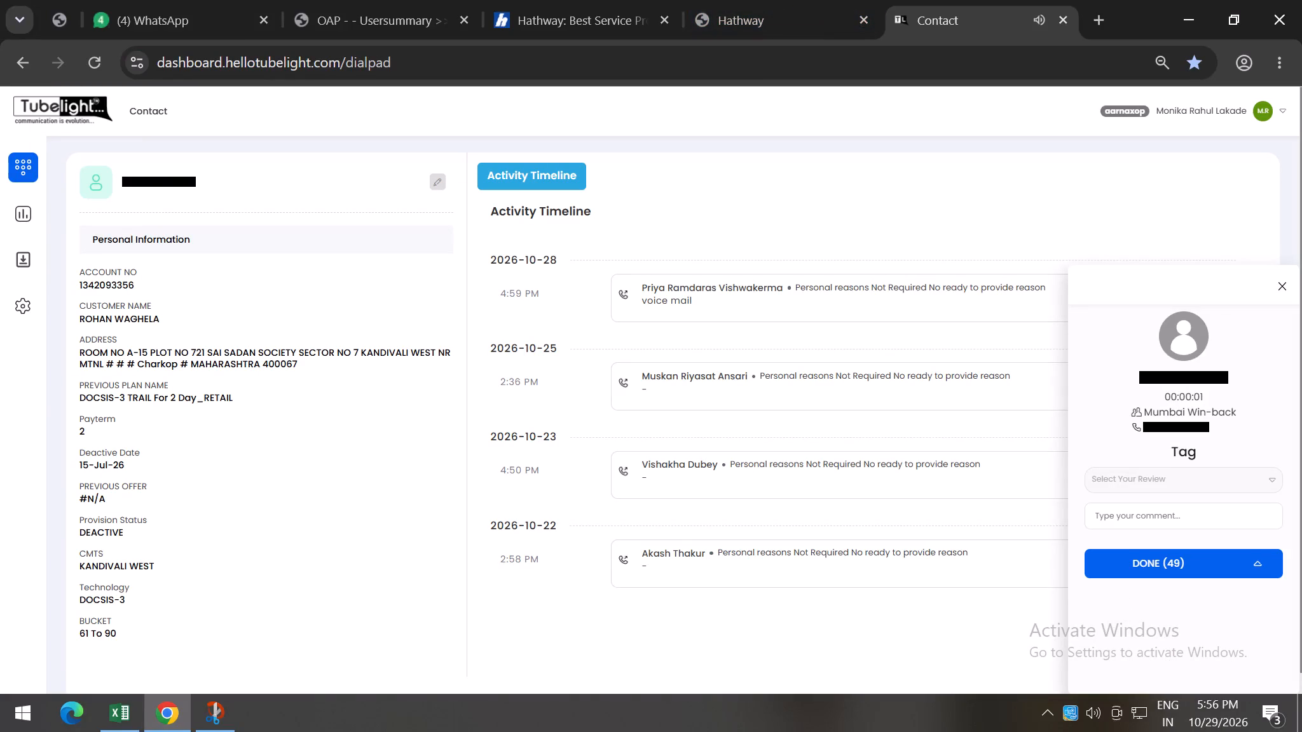
left_click(1120, 481)
scroll(1118, 534, "down", 1)
left_click(1125, 543)
left_click_drag(1187, 477, 1186, 490)
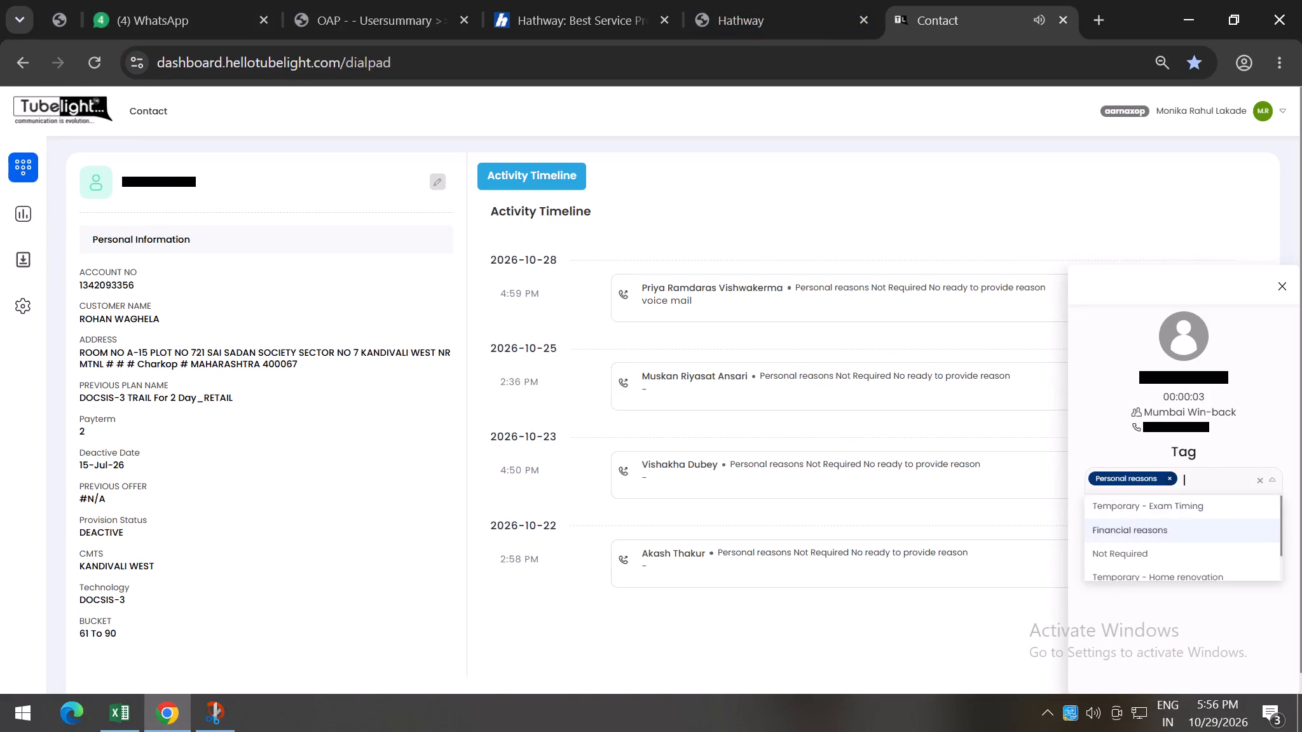
left_click(1165, 539)
left_click_drag(1195, 495, 1194, 502)
left_click(1163, 520)
left_click(1165, 591)
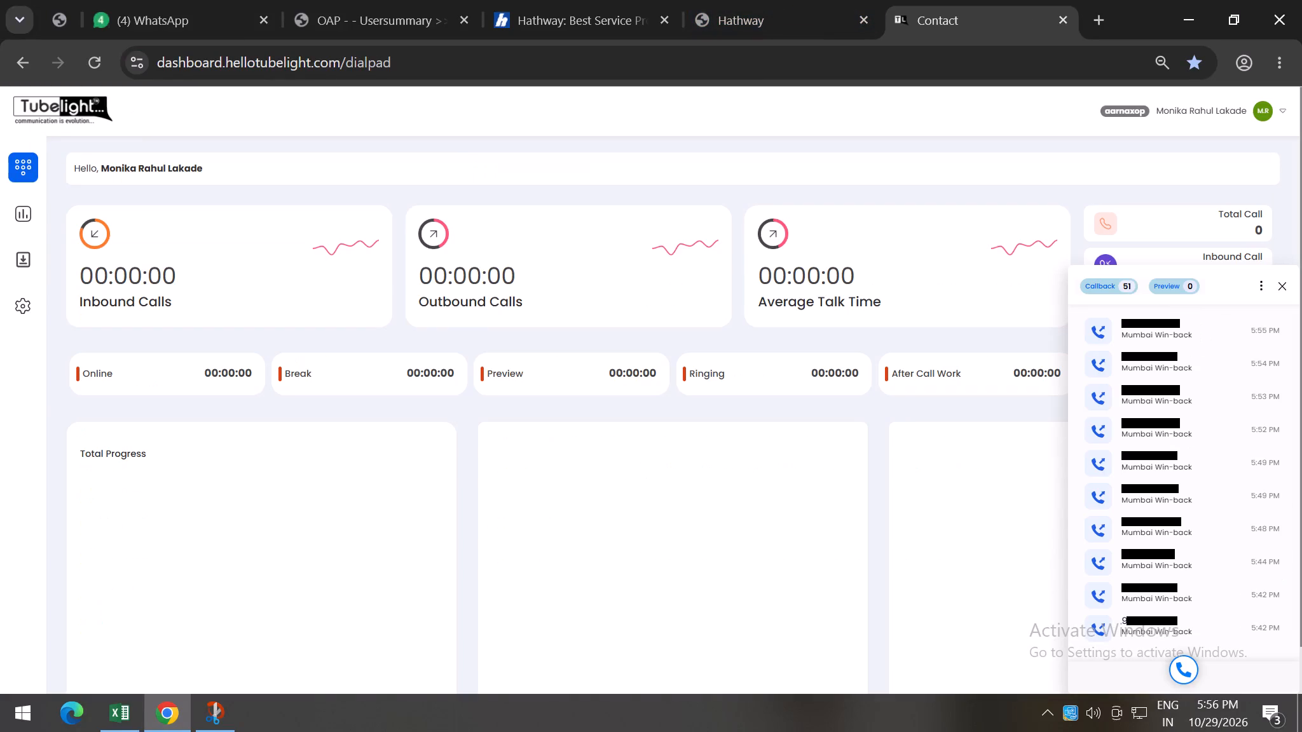
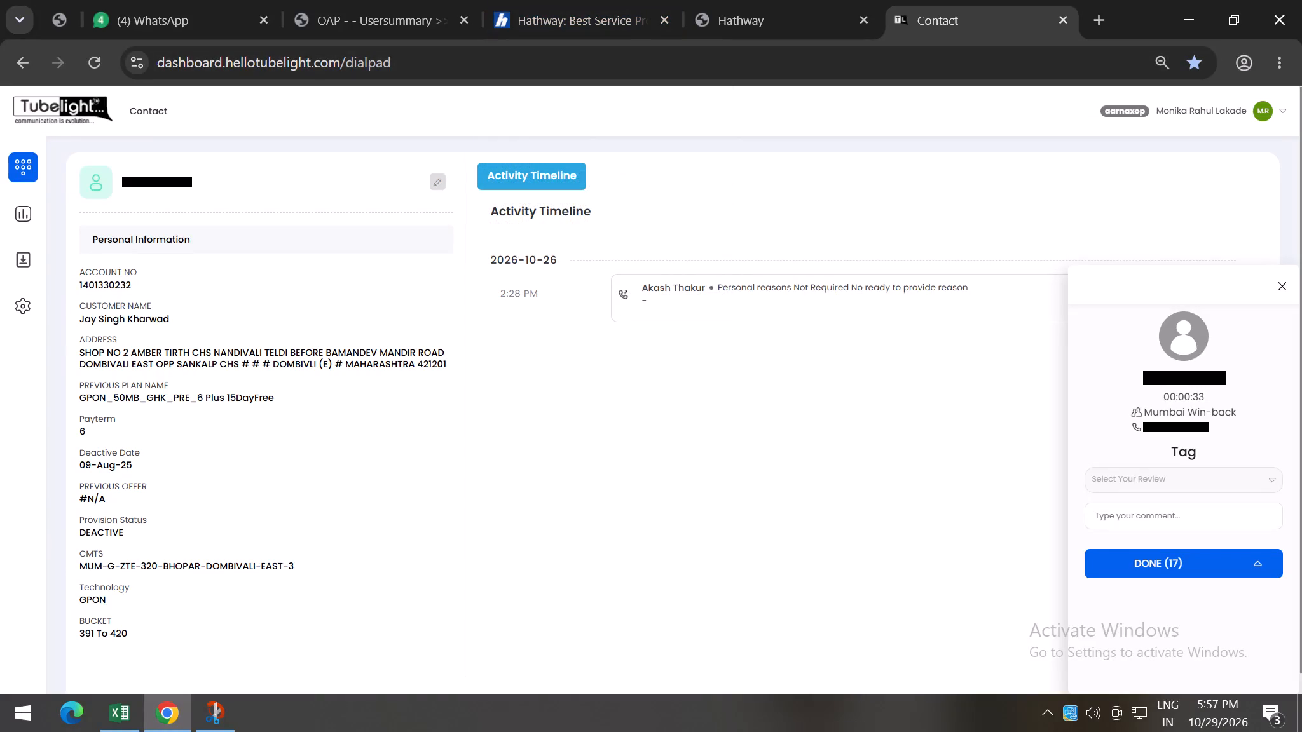
Tag the ended Mumbai Win-back call with the Dombivli East customer as Personal reasons and open the choice of sub-reasons.
left_click(1170, 473)
scroll(1155, 547, "down", 1)
left_click(1156, 536)
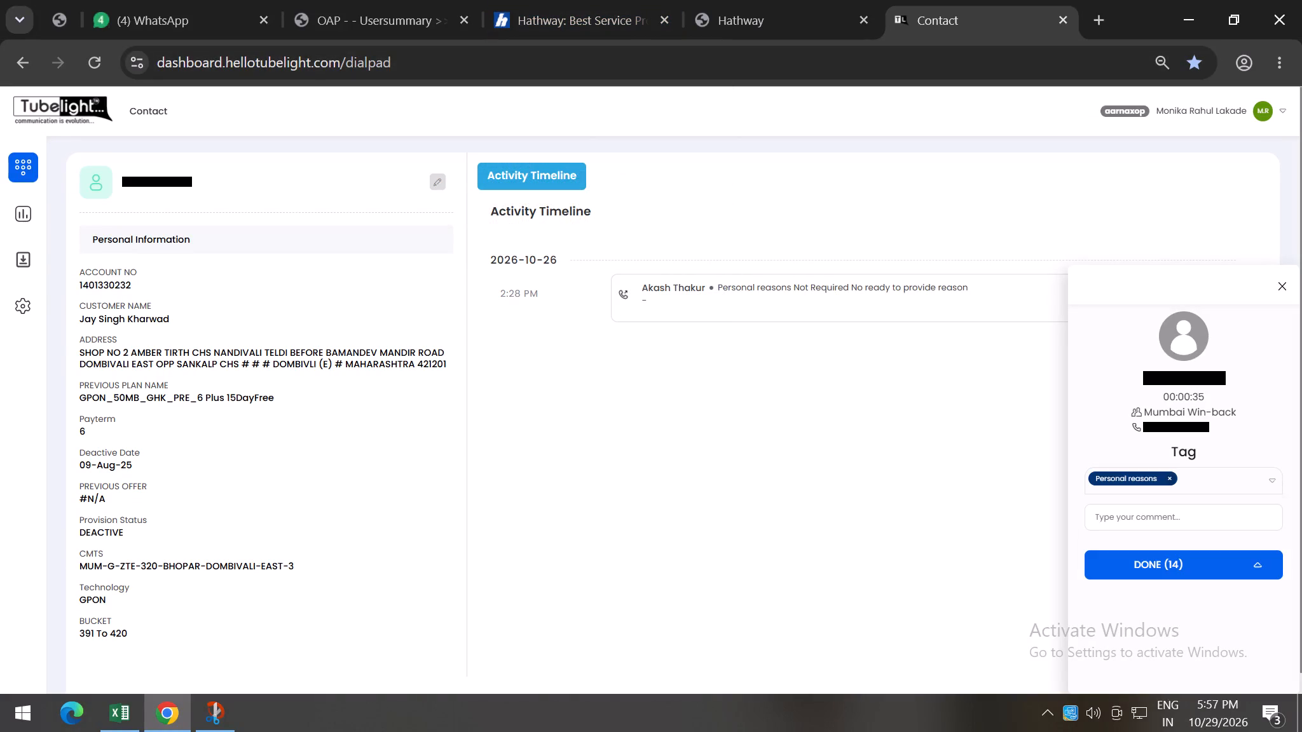
left_click_drag(1230, 467, 1216, 490)
left_click_drag(1169, 540, 1166, 546)
left_click(1196, 499)
left_click(1175, 493)
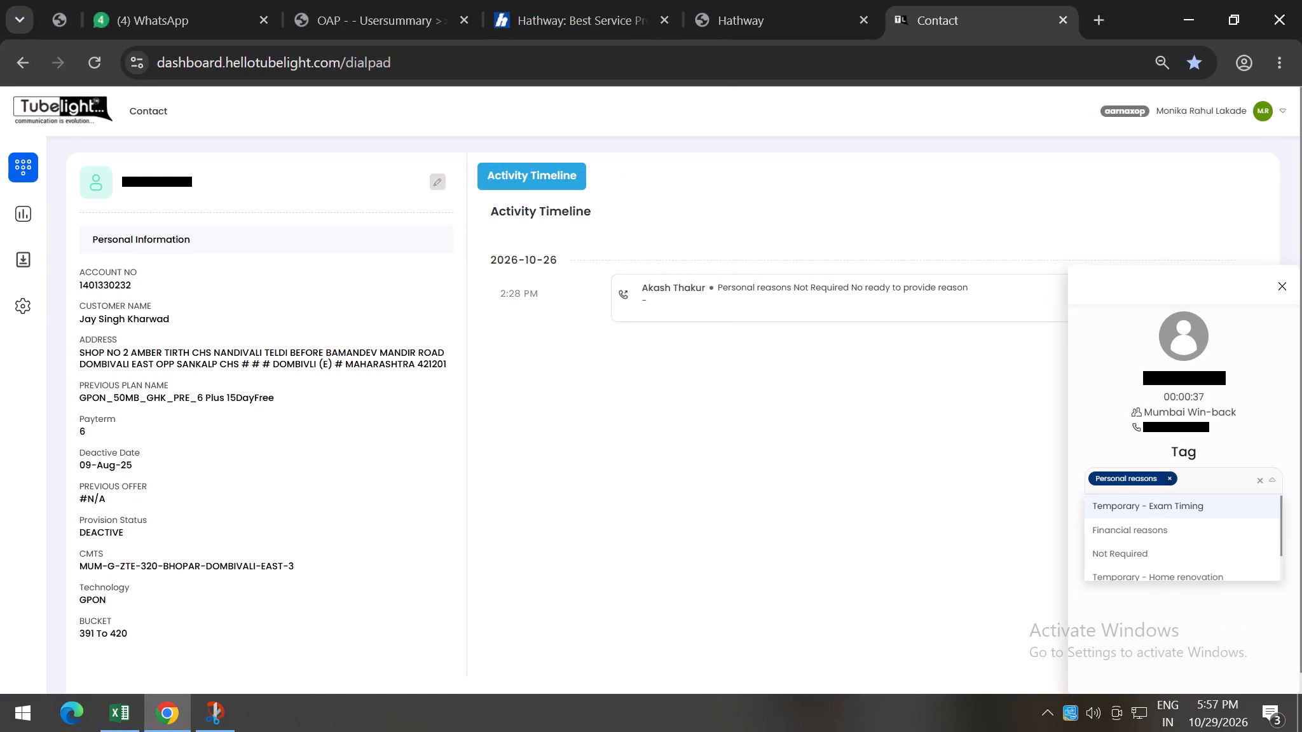
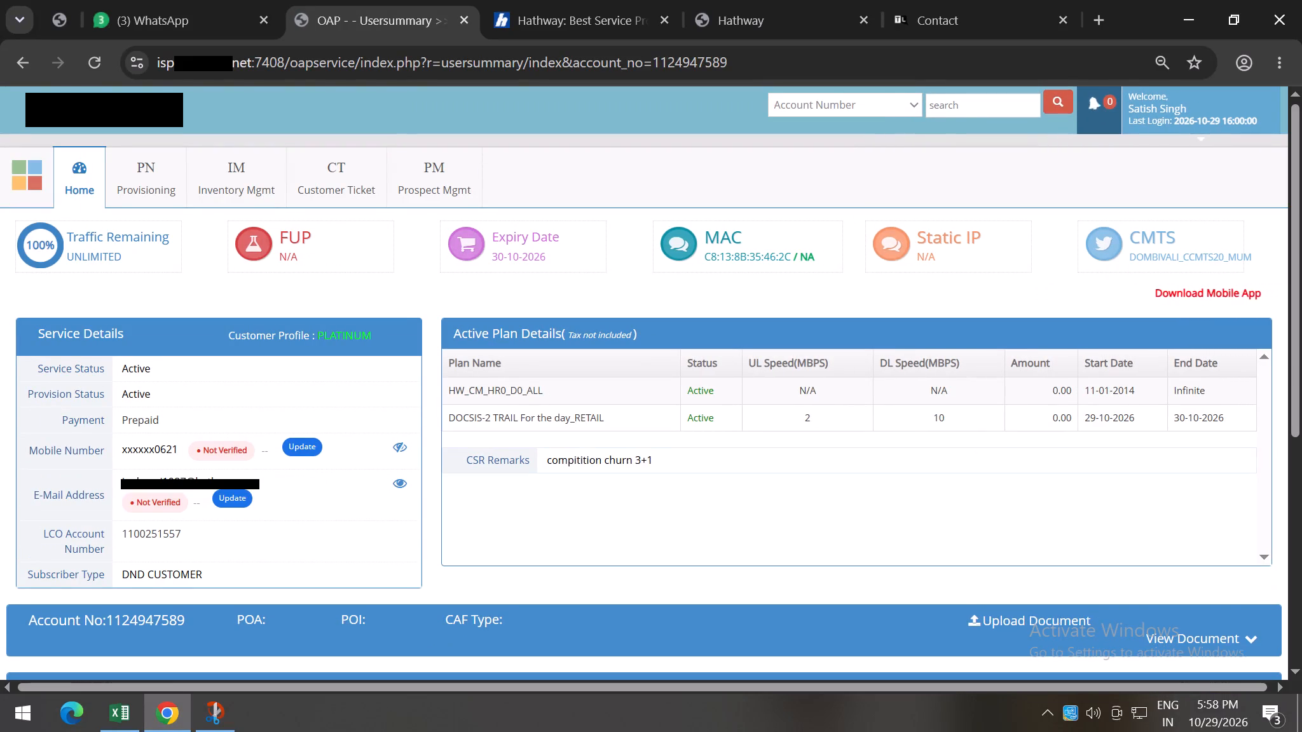
Reveal the customer's masked mobile number in the service details.
left_click(396, 444)
Search the account's payment history from 29 September 2026 to 29 October 2026.
scroll(269, 507, "down", 7)
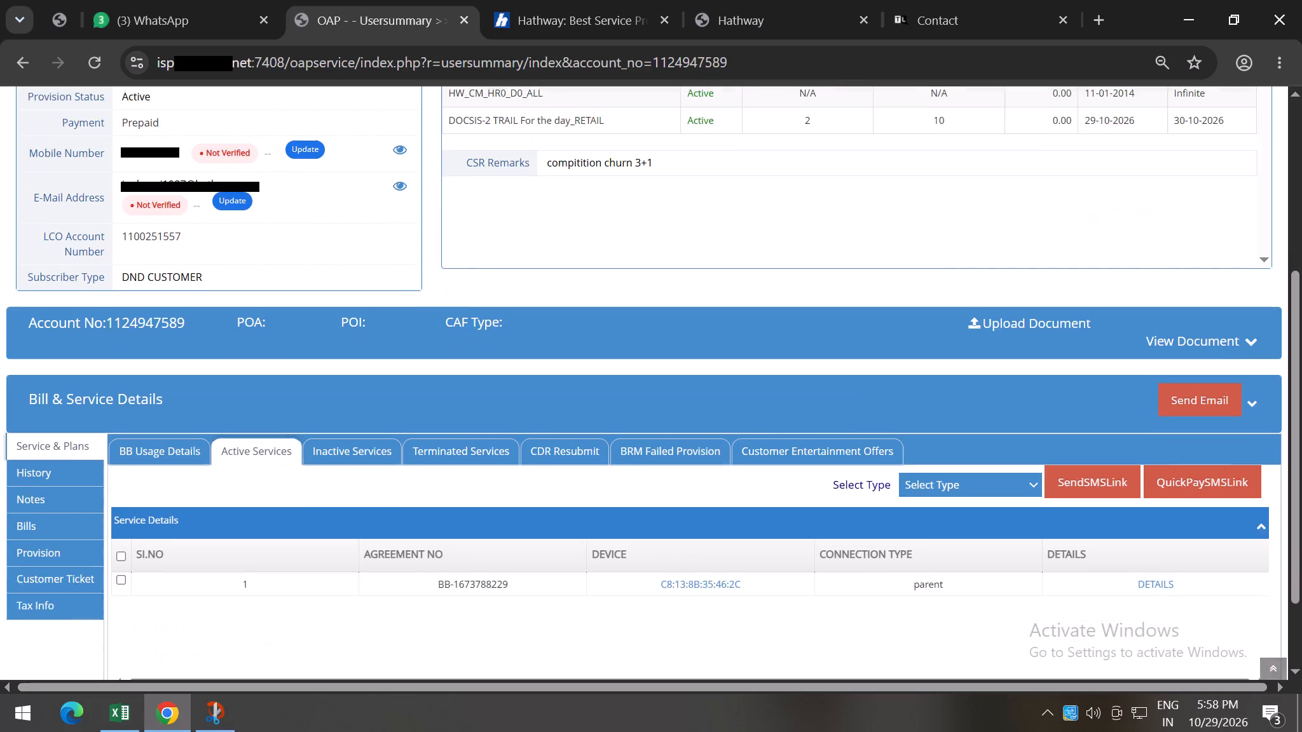
left_click(74, 376)
left_click(202, 590)
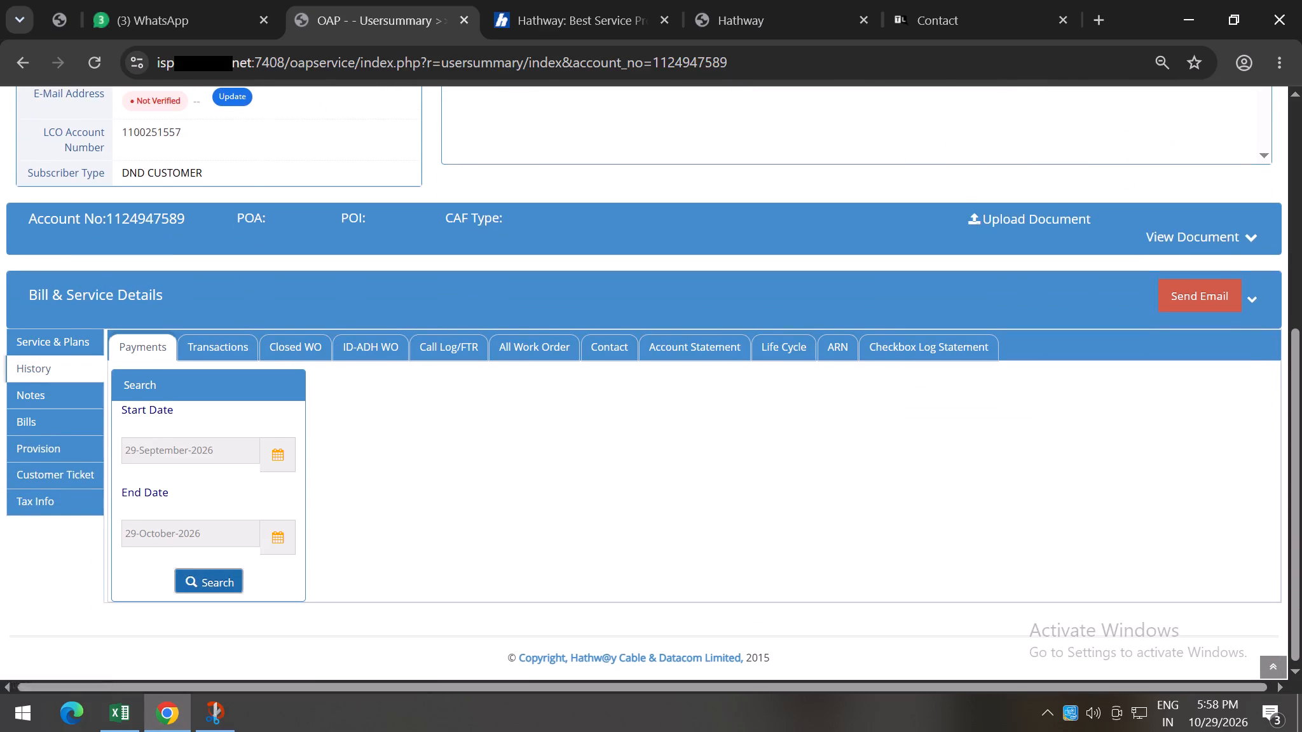
Expand the account's contact and account information and reveal the customer's masked address.
scroll(661, 536, "up", 5)
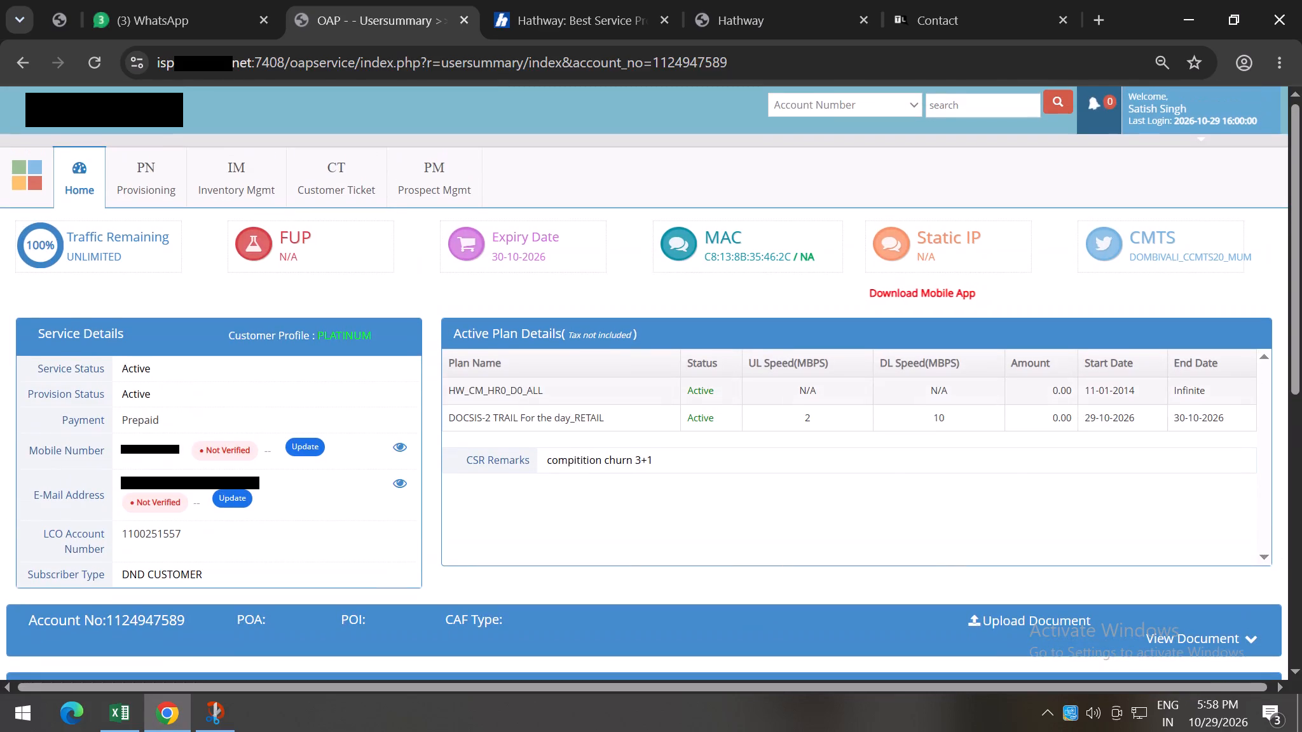
scroll(1104, 545, "down", 2)
left_click(1248, 438)
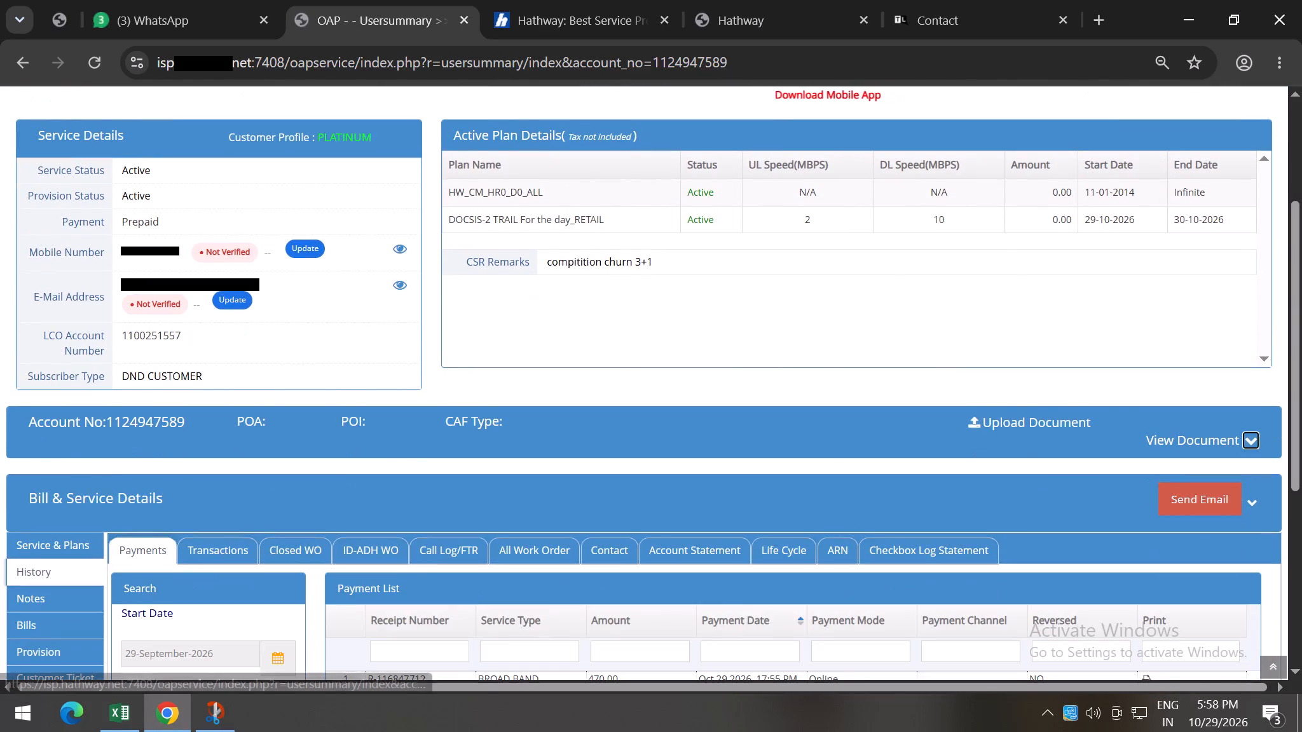
left_click_drag(1270, 496, 1268, 512)
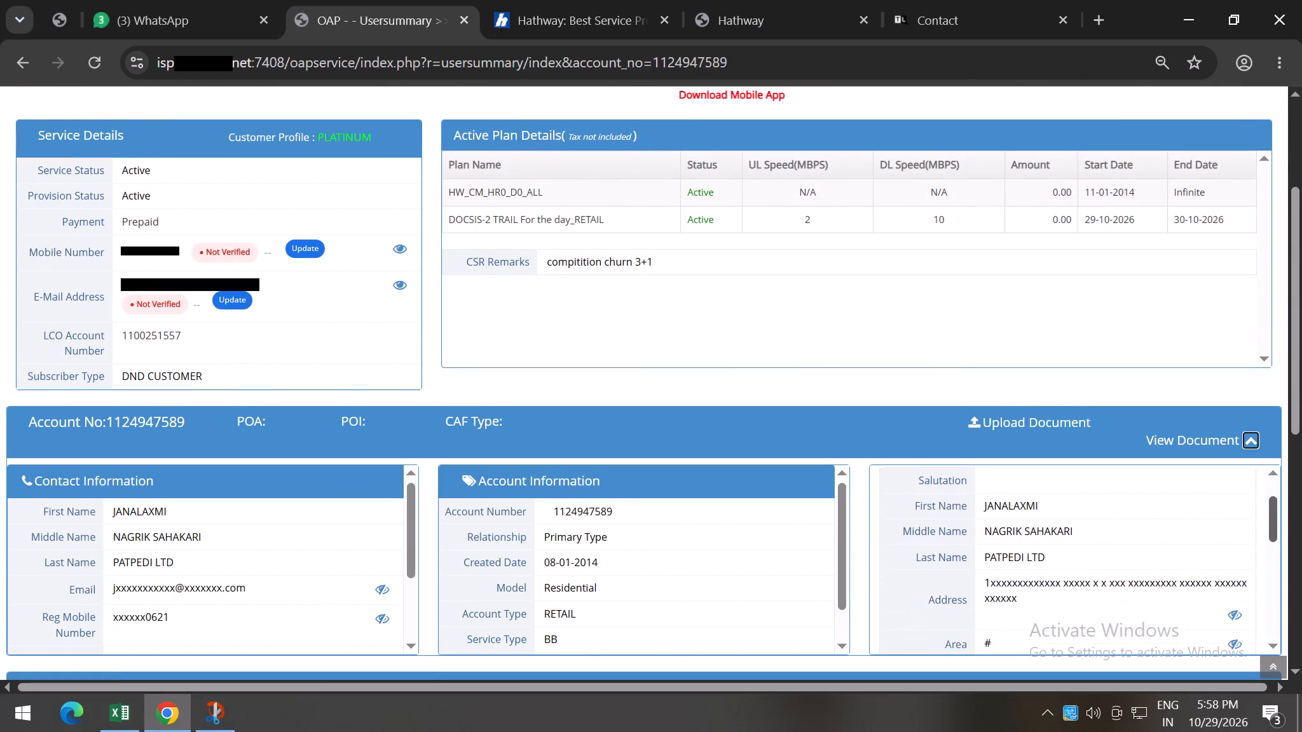
left_click_drag(1268, 512, 1268, 514)
double_click(1236, 607)
Switch from the account summary to the separate Hathway page.
left_click(705, 0)
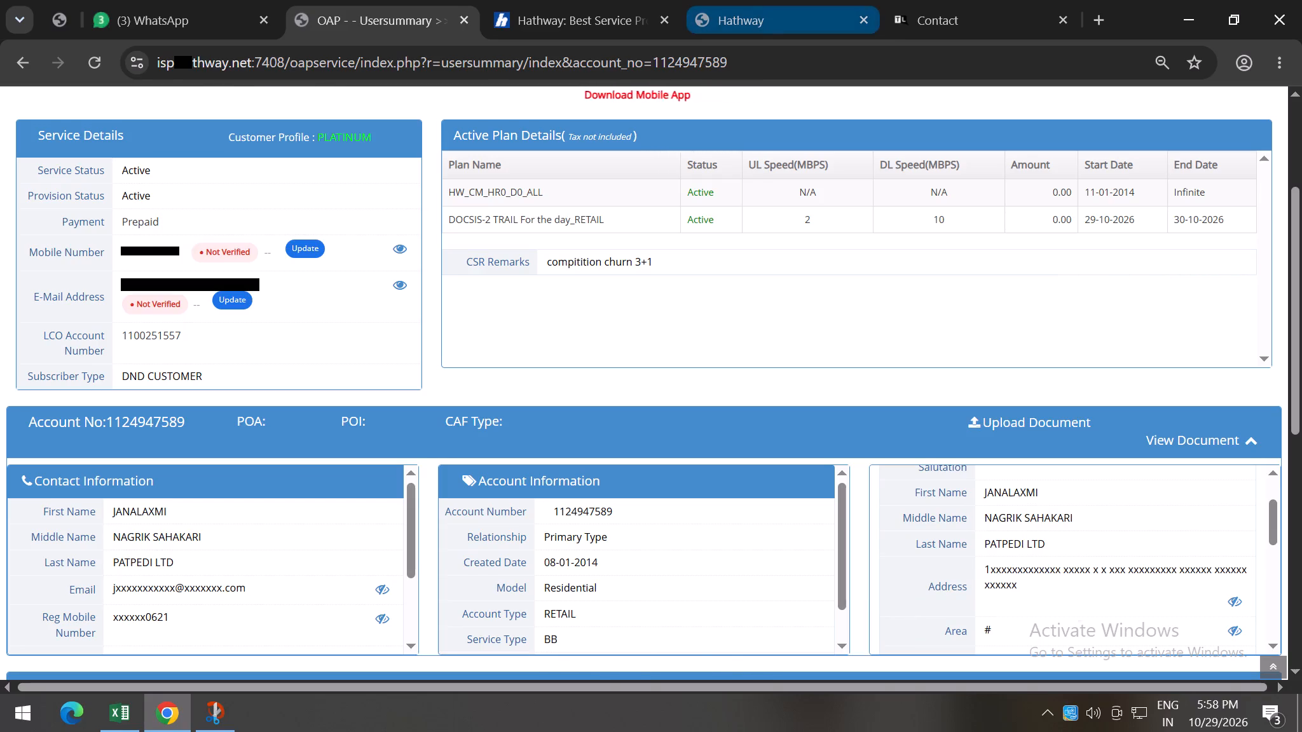
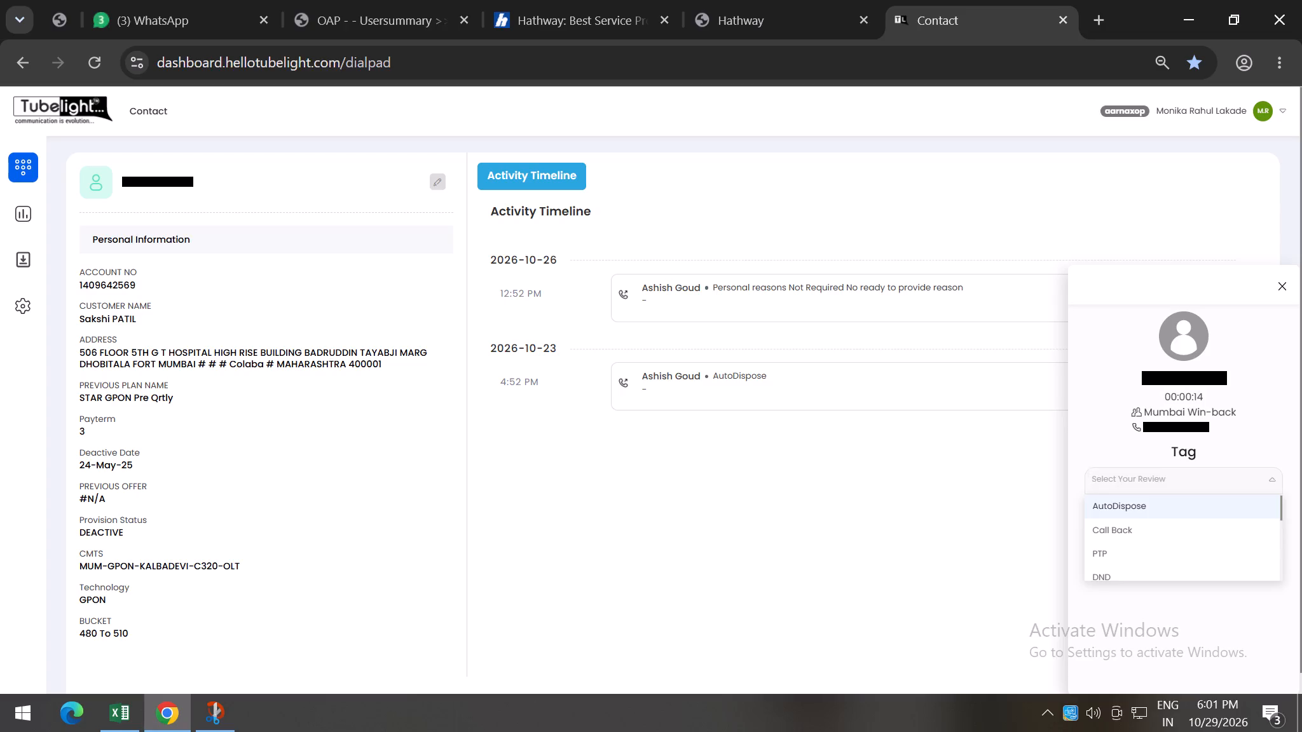
Tag the ended Mumbai Win-back call with the Colaba customer as Personal reasons plus two further sub-reasons and submit the disposition.
scroll(1162, 546, "down", 1)
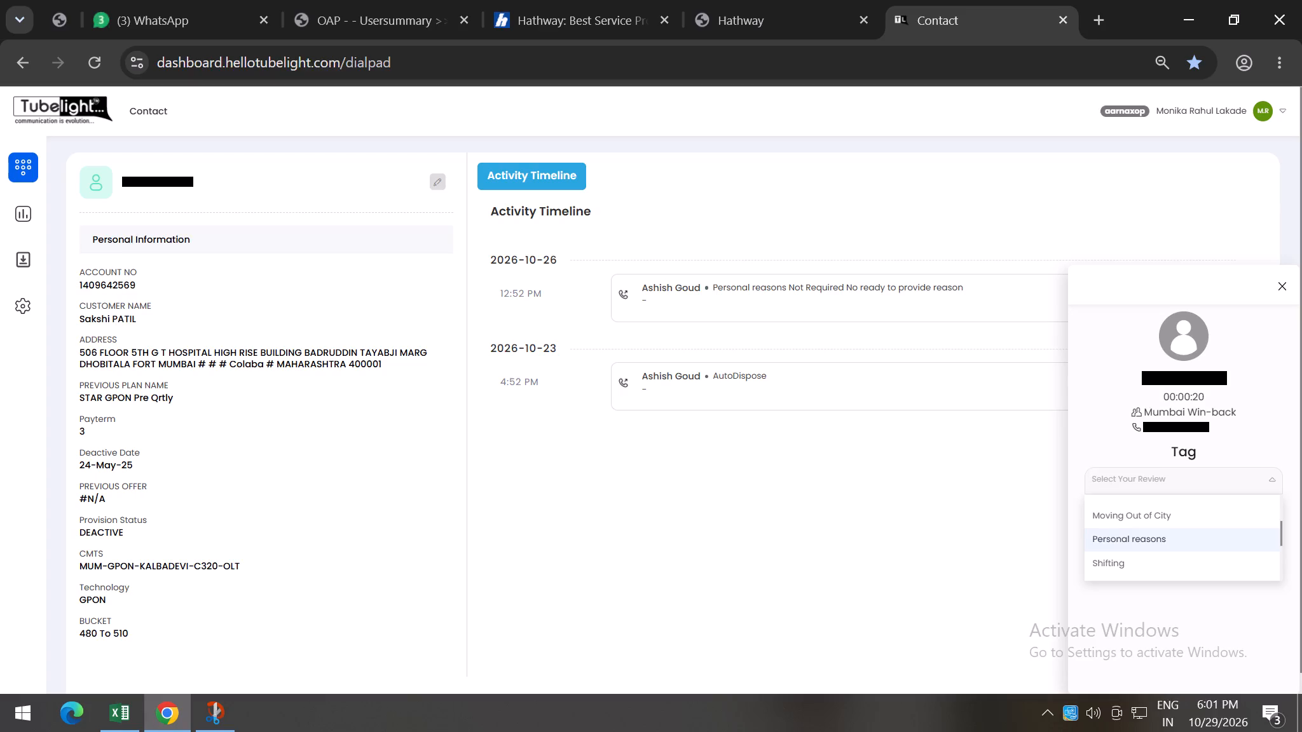
left_click(1152, 540)
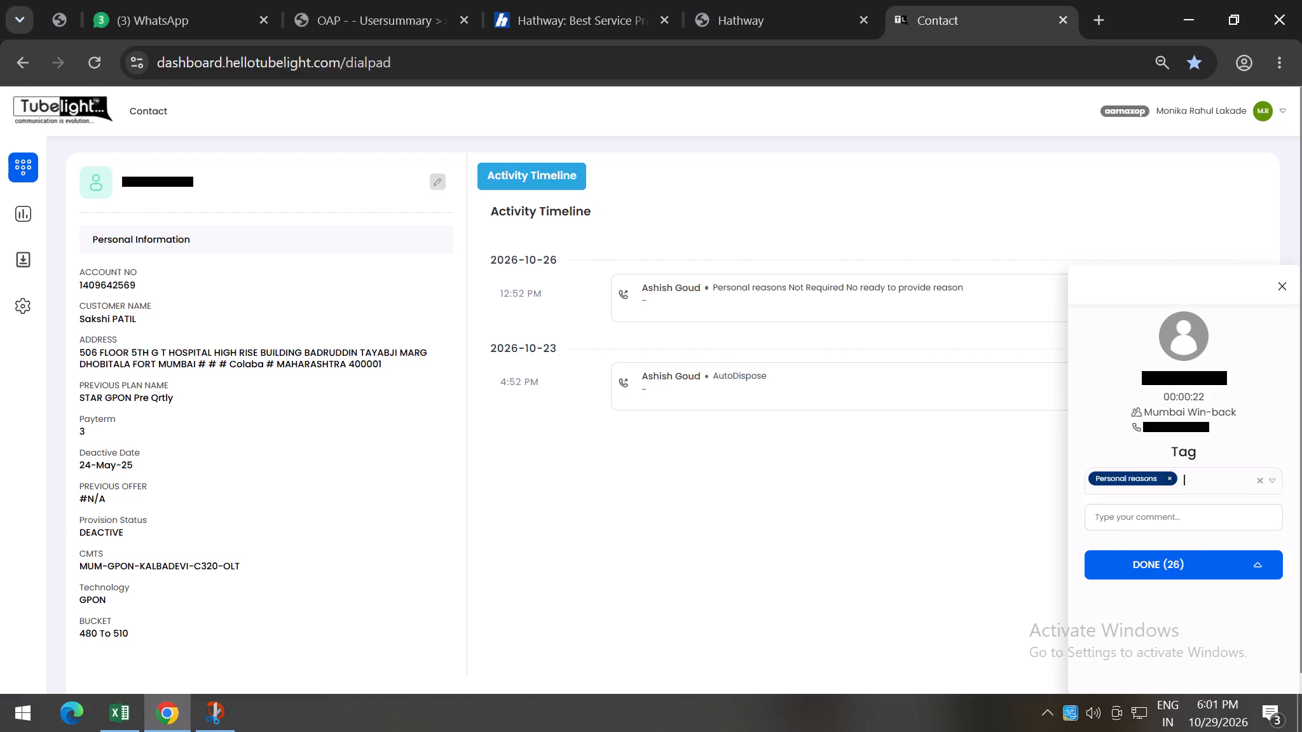
left_click(1193, 496)
left_click(1196, 489)
left_click(1148, 552)
left_click_drag(1188, 492, 1186, 508)
left_click(1158, 553)
left_click(1169, 600)
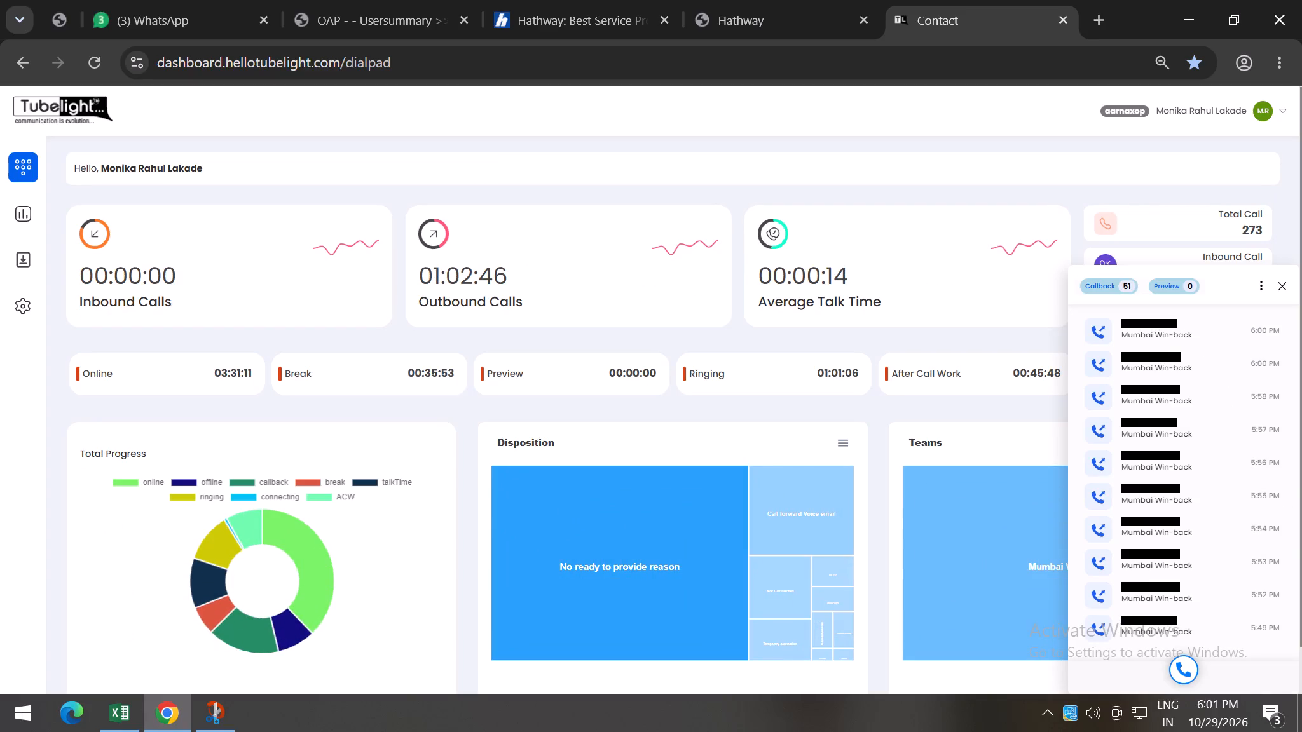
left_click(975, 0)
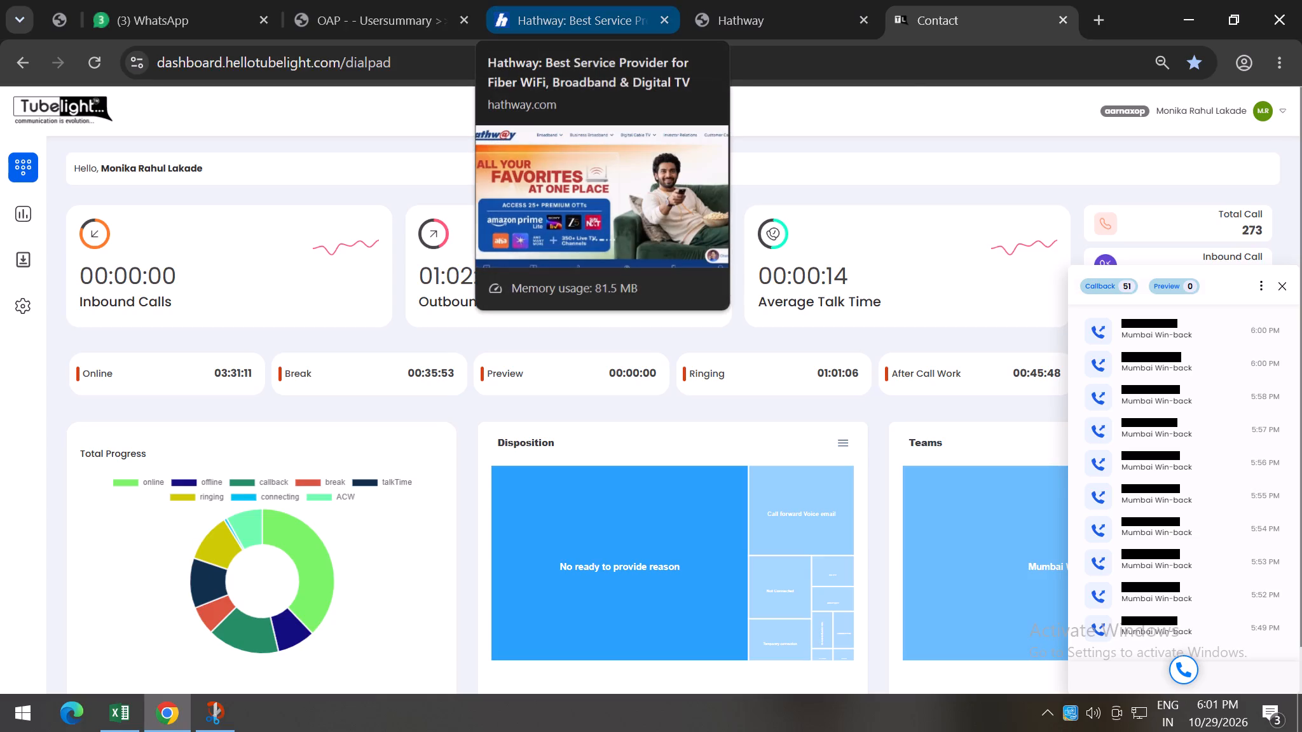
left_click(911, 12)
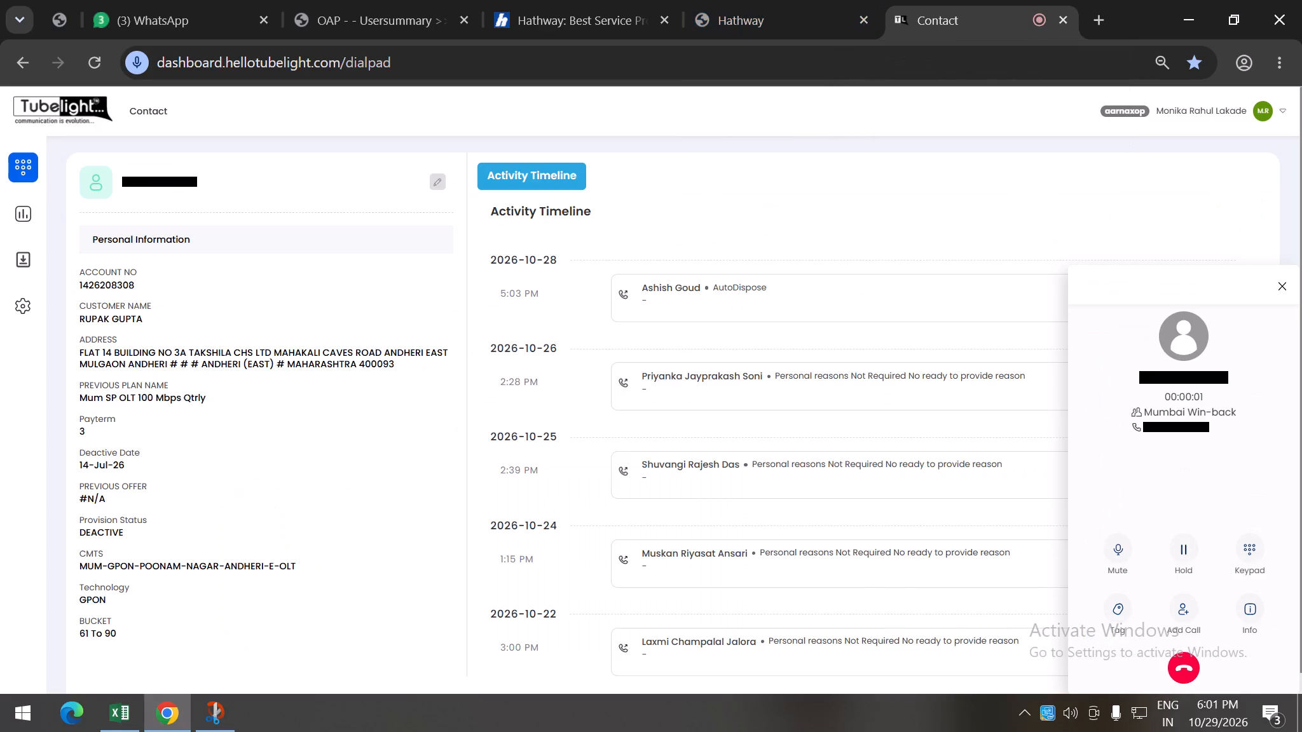
End the call with the Andheri East customer and submit its disposition as Personal reasons, Not Required and one further sub-reason.
left_click(1186, 667)
left_click(1196, 487)
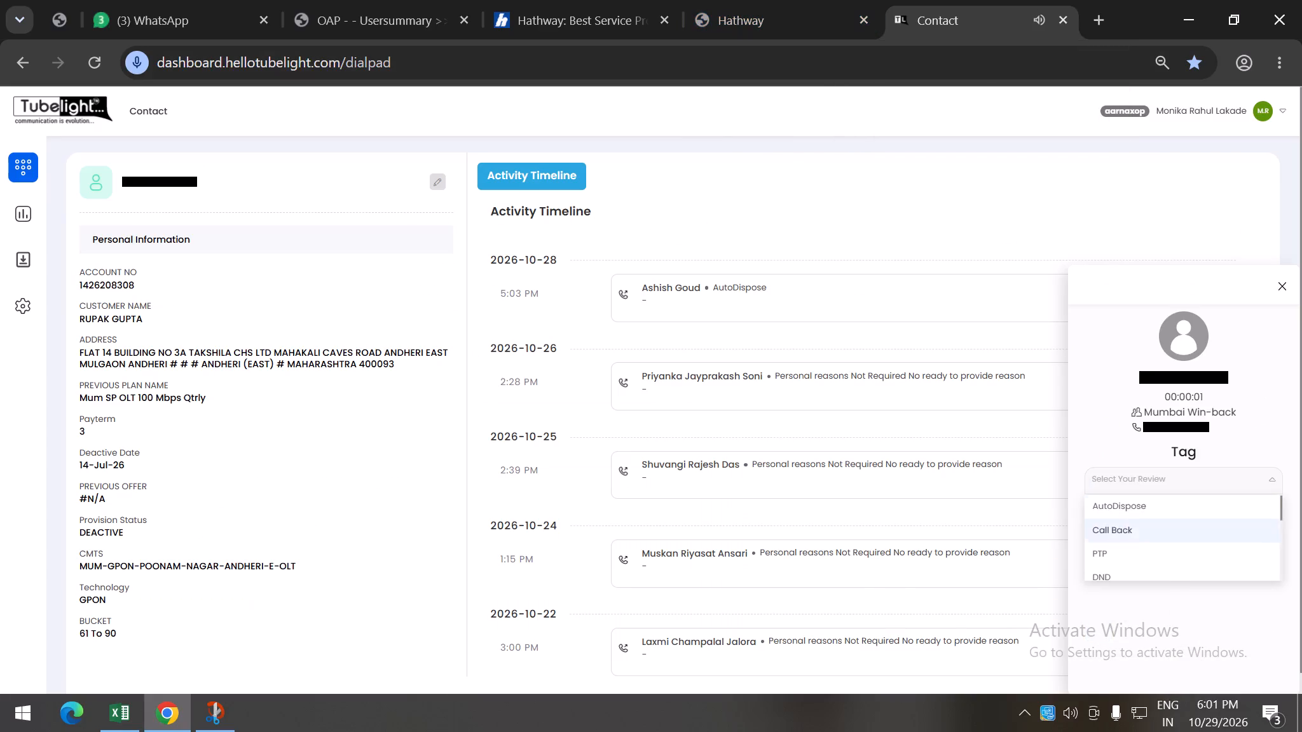
scroll(1134, 555, "down", 1)
left_click(1138, 545)
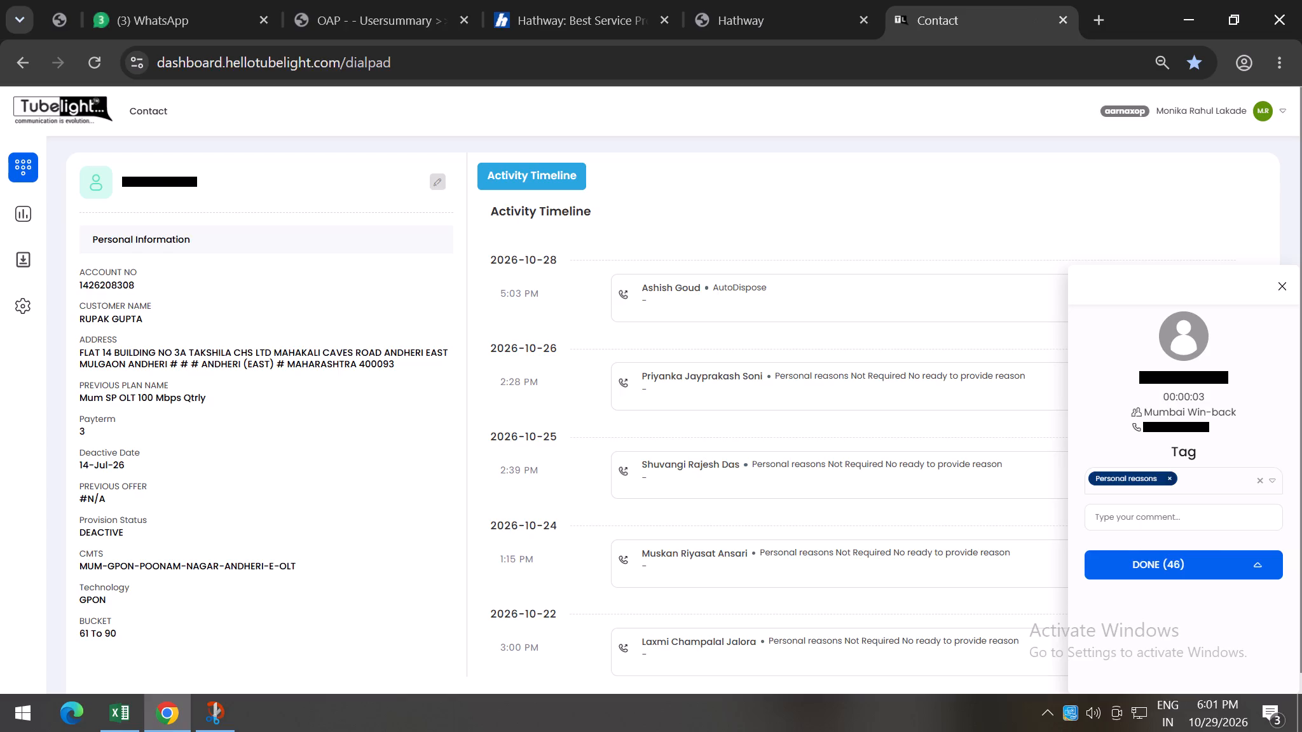
left_click(1223, 479)
left_click(1125, 557)
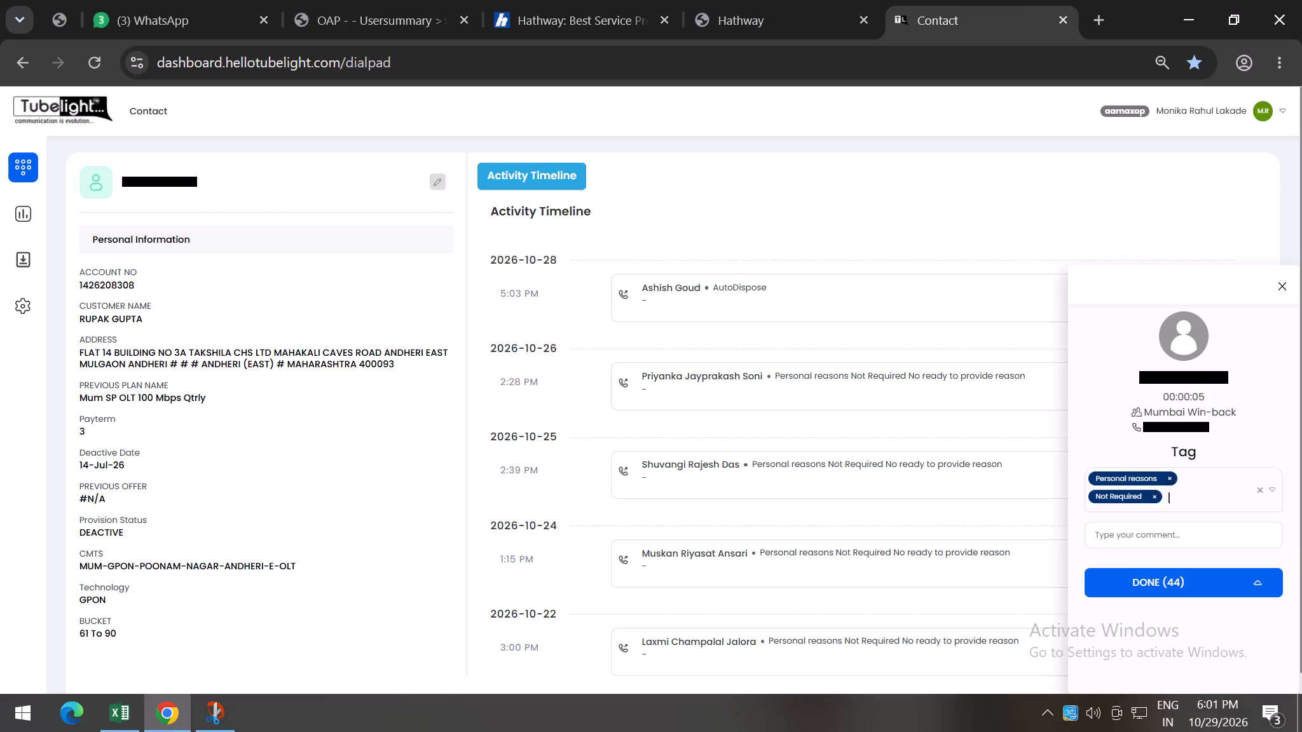
left_click(1191, 499)
left_click(1176, 548)
left_click(1188, 606)
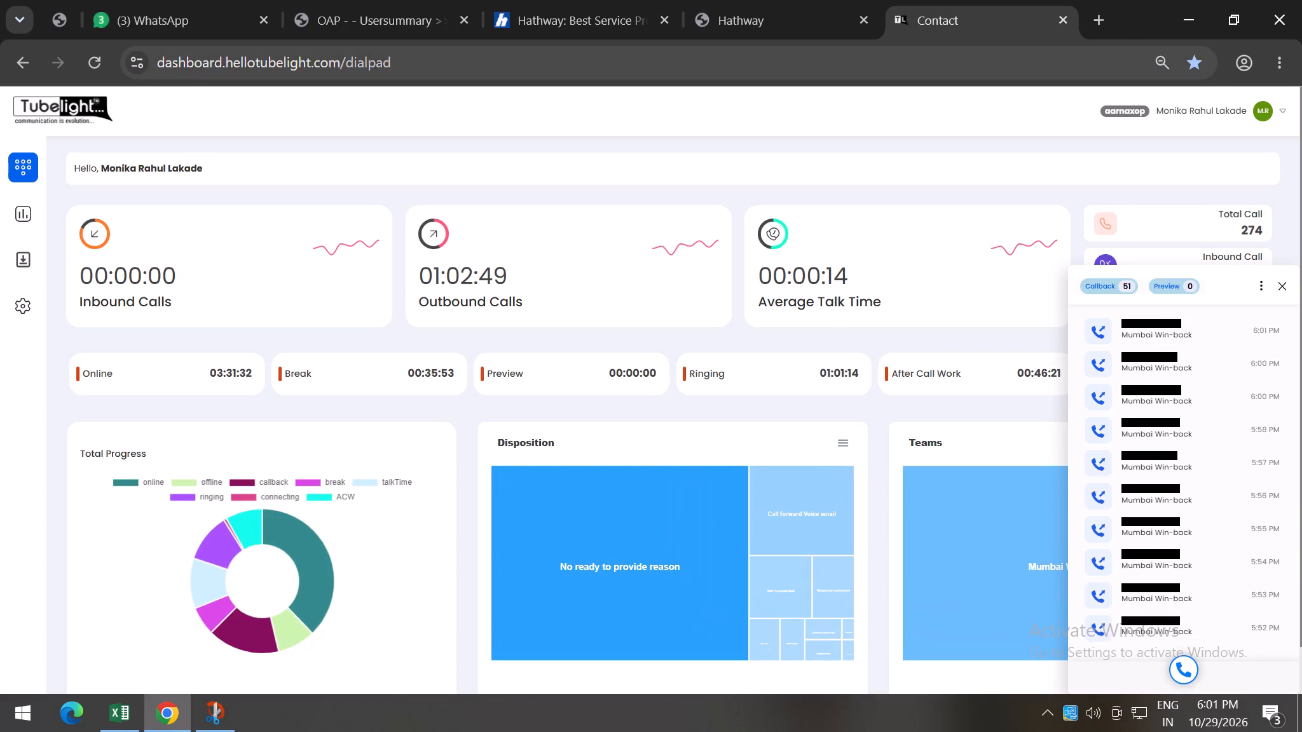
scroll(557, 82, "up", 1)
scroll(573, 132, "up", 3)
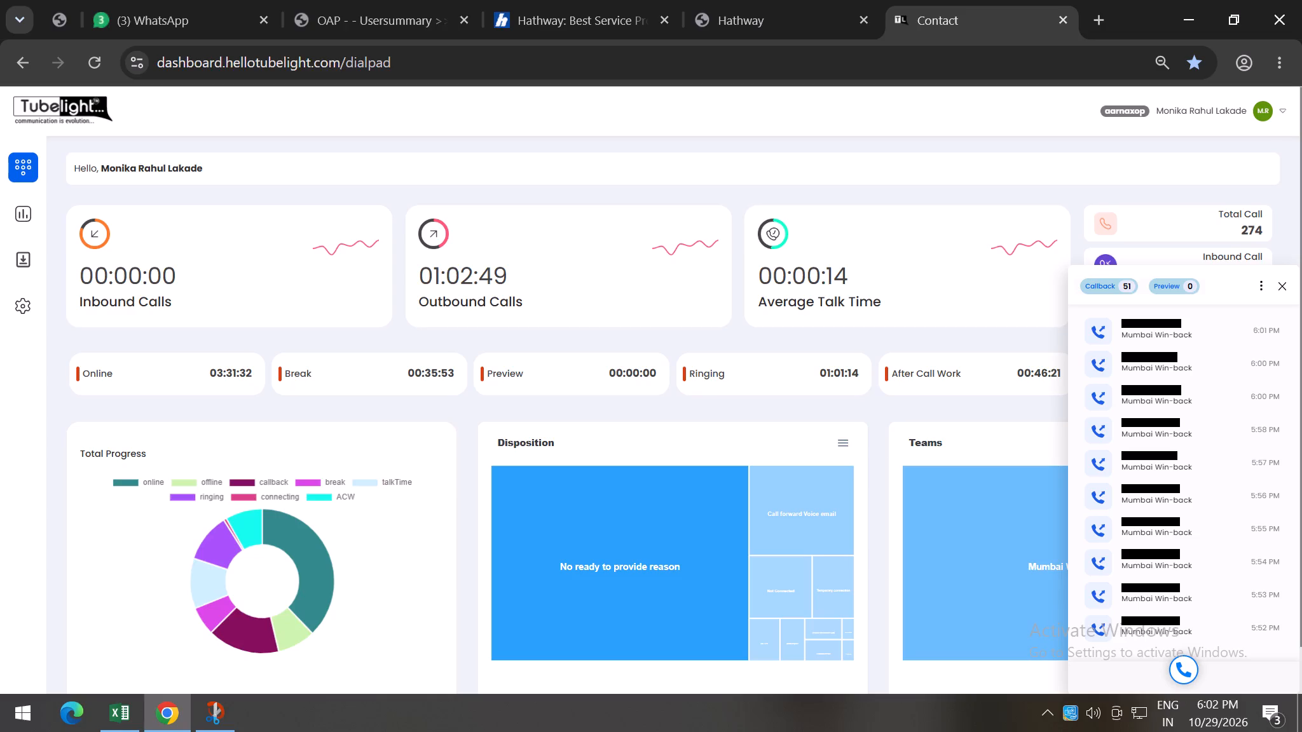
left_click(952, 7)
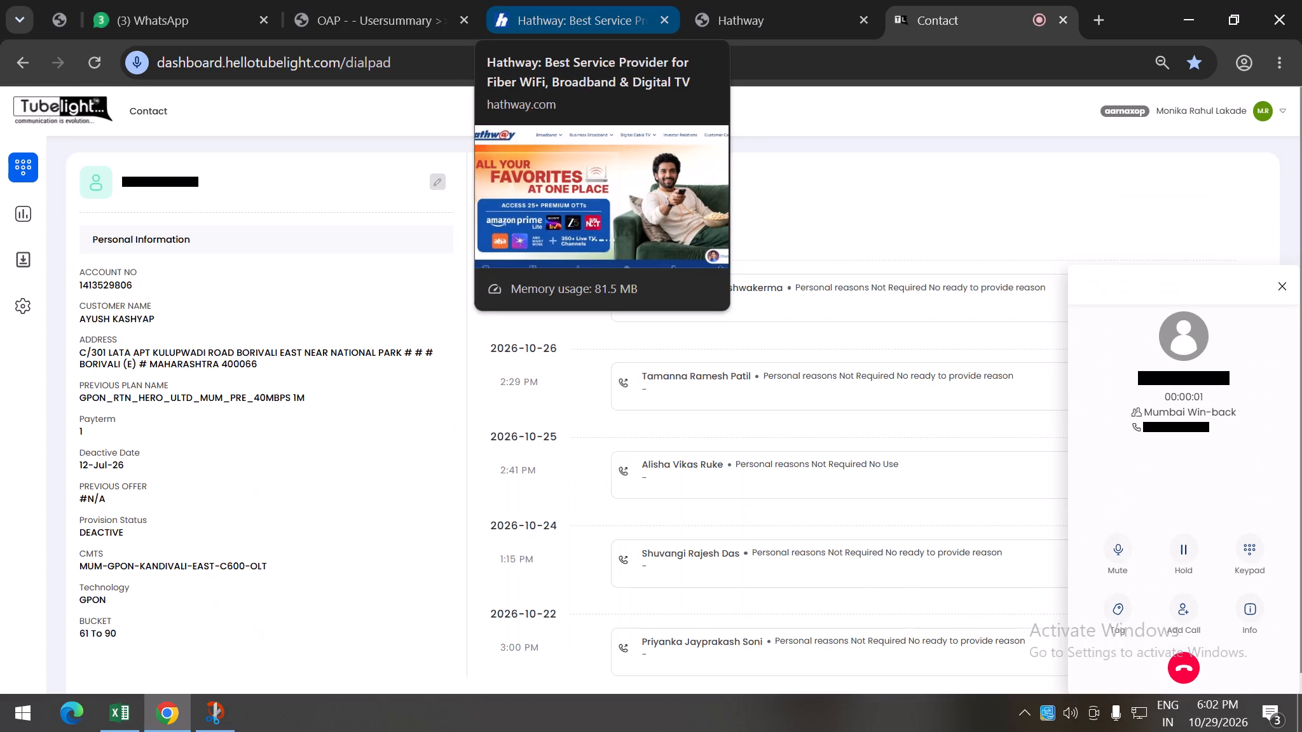
End the call with the Borivali East customer and submit its disposition under Personal reasons with two further sub-reason tags.
left_click(1178, 658)
left_click(1128, 473)
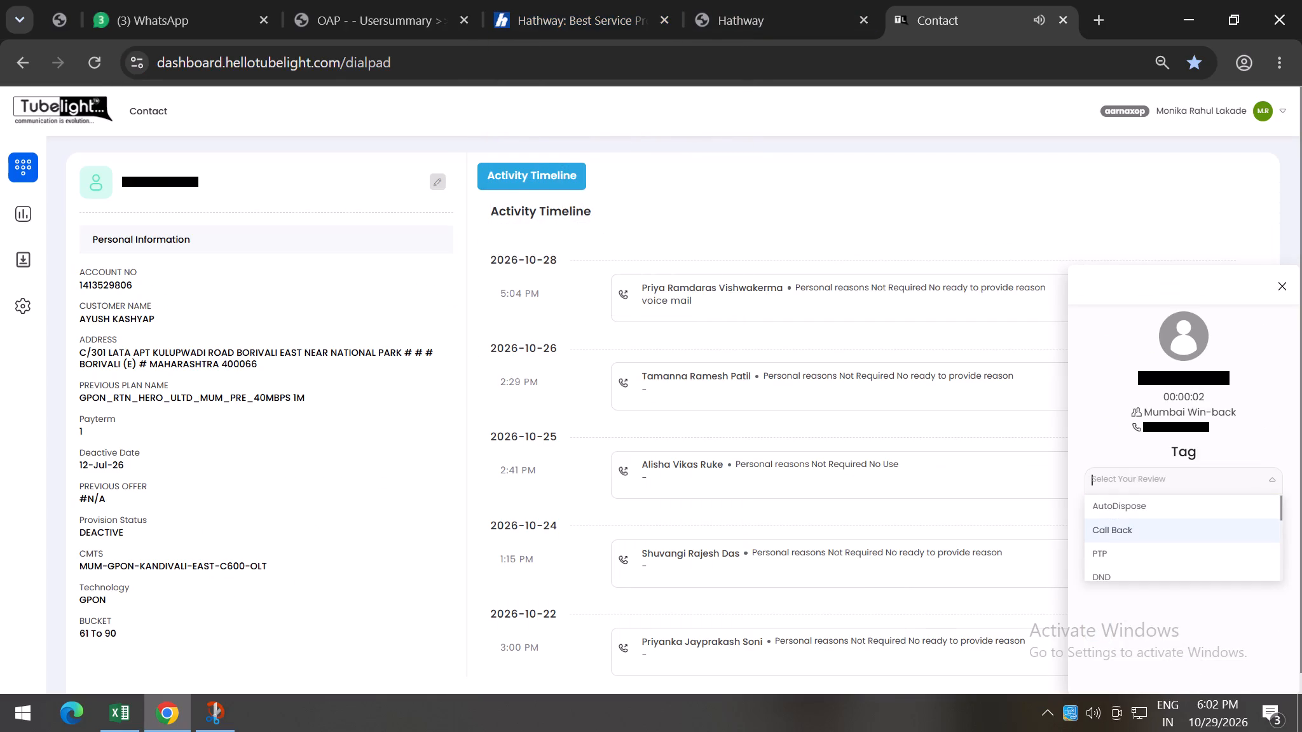
scroll(1170, 553, "down", 1)
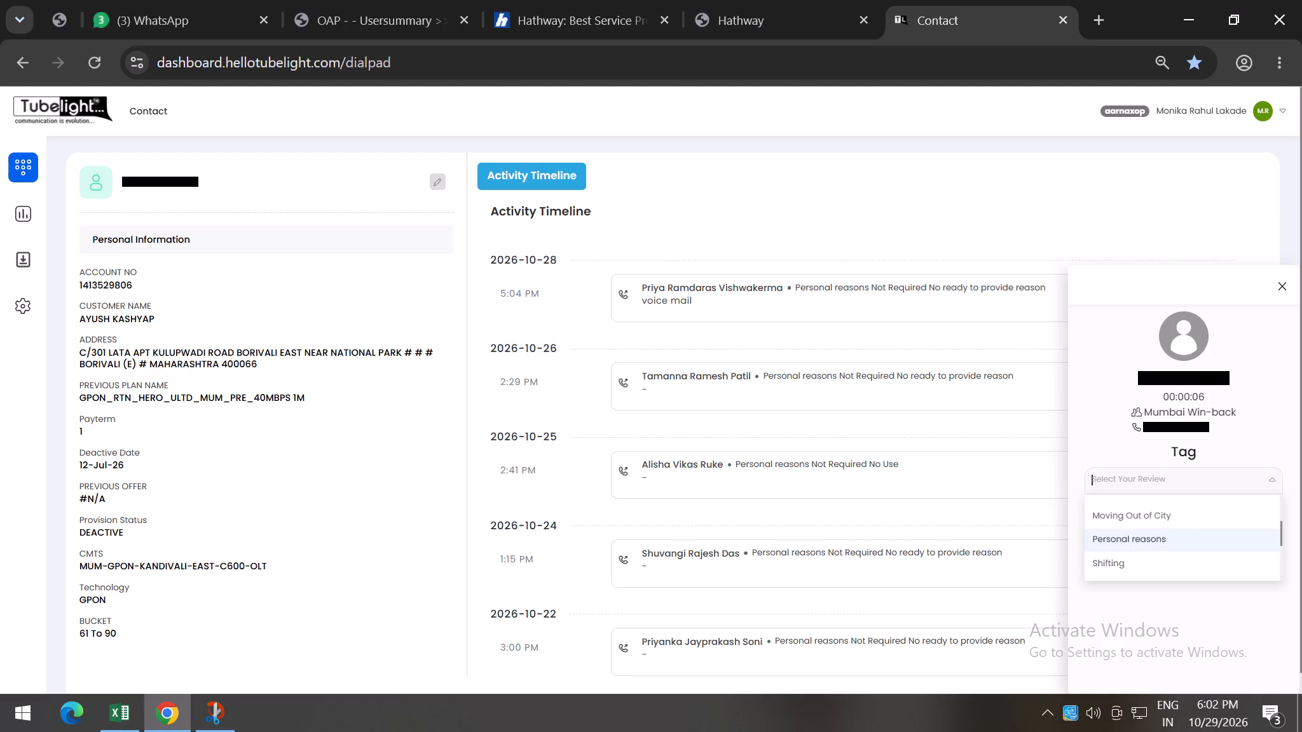
left_click(1163, 542)
left_click(1205, 483)
left_click(1181, 548)
left_click_drag(1208, 492, 1206, 503)
left_click(1189, 532)
left_click(1202, 585)
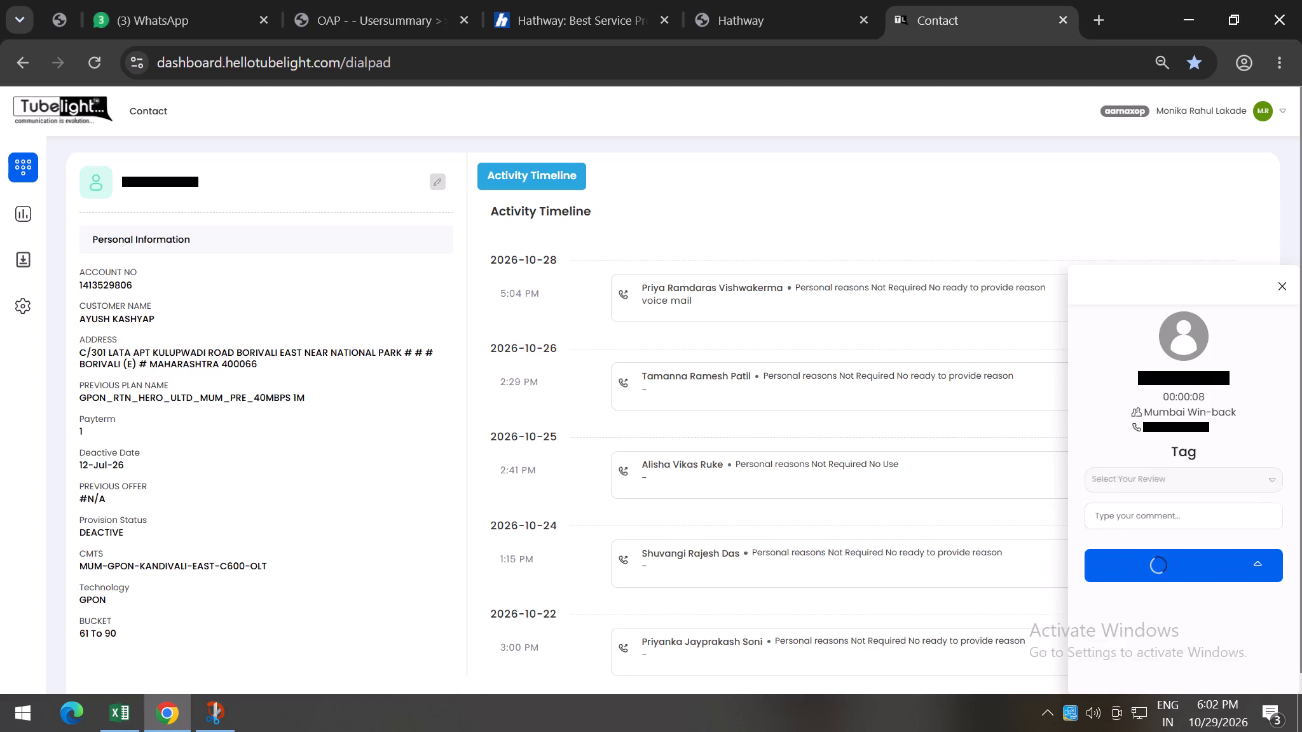
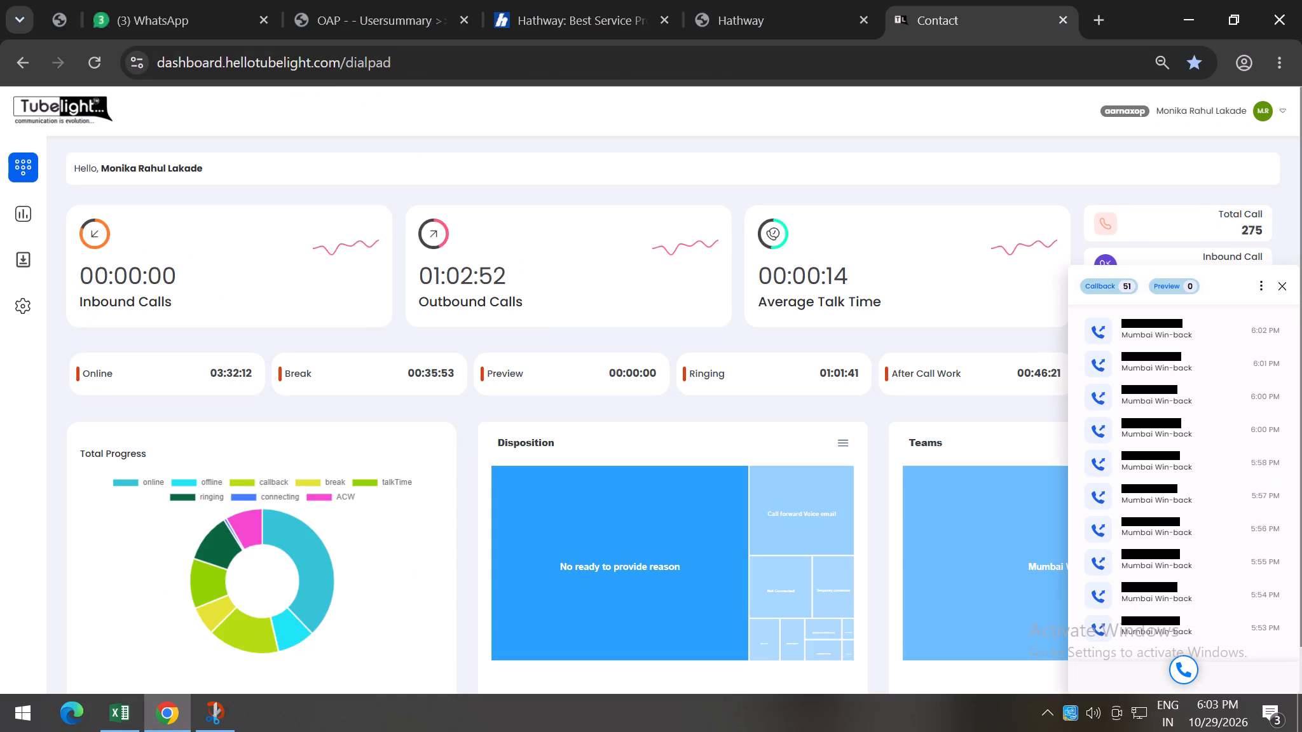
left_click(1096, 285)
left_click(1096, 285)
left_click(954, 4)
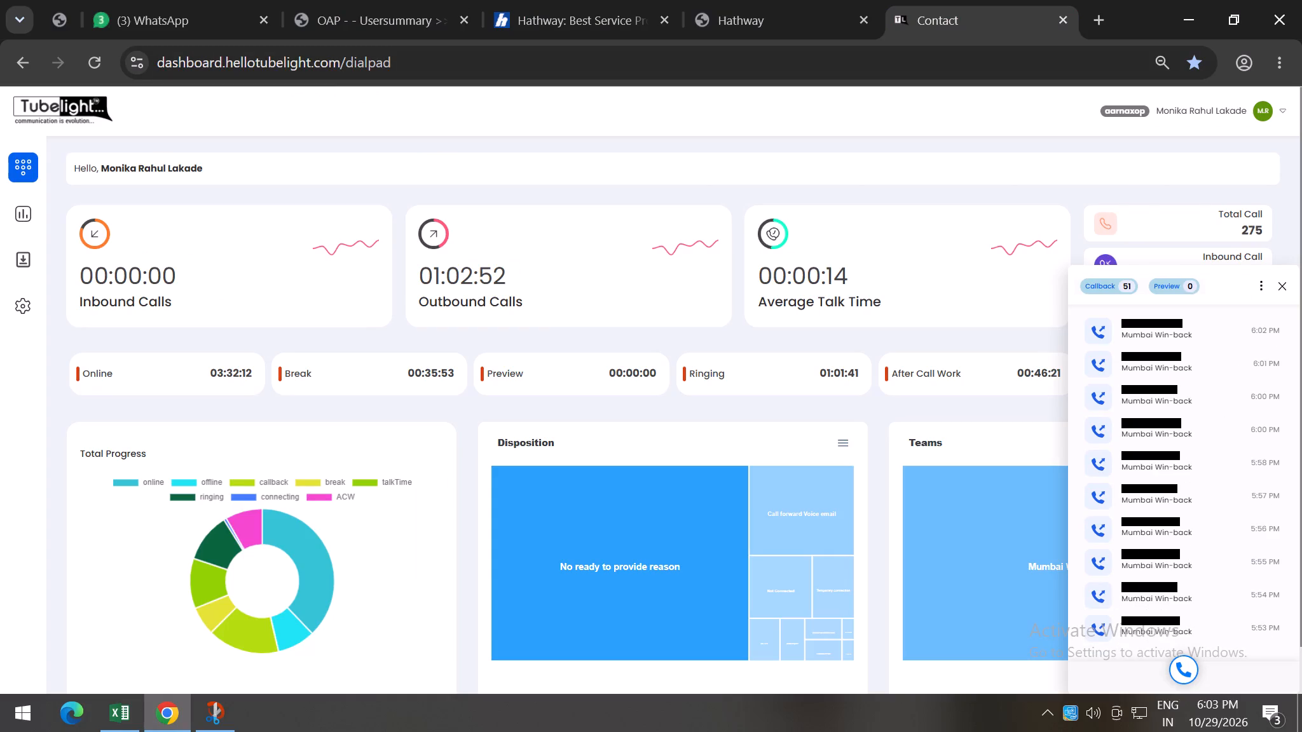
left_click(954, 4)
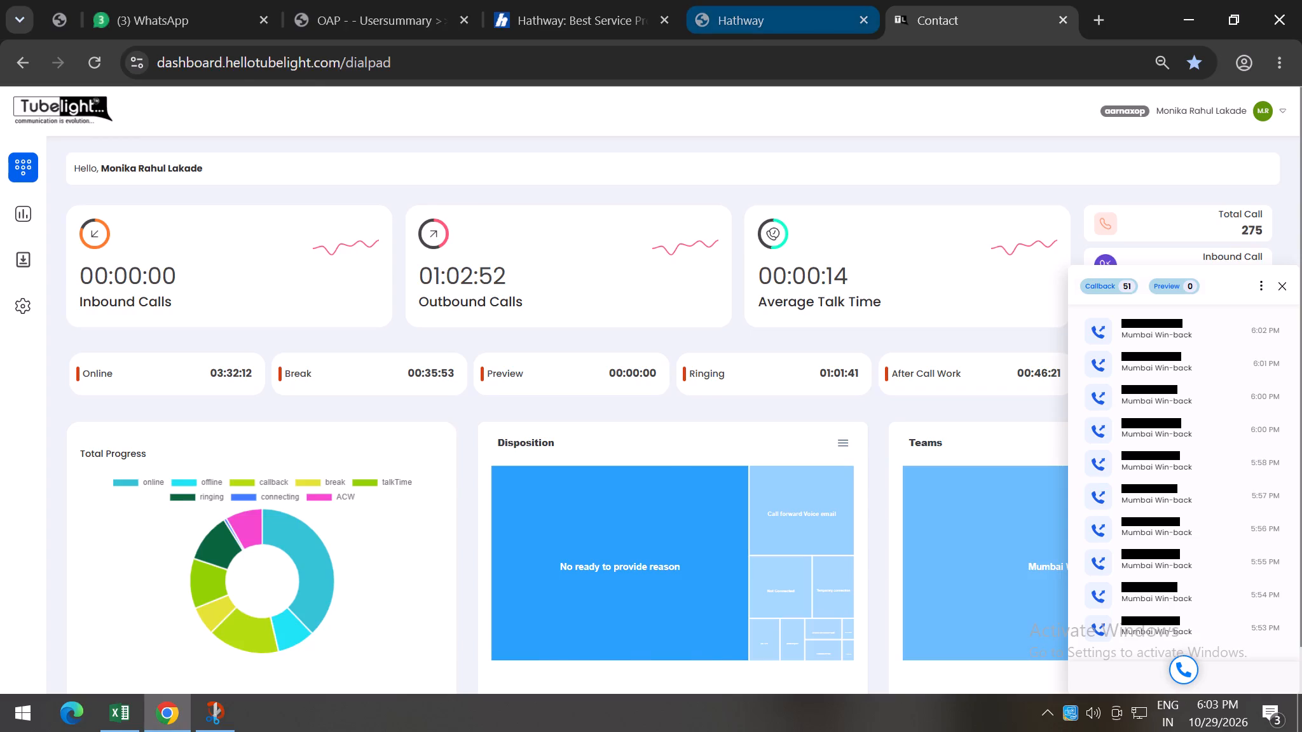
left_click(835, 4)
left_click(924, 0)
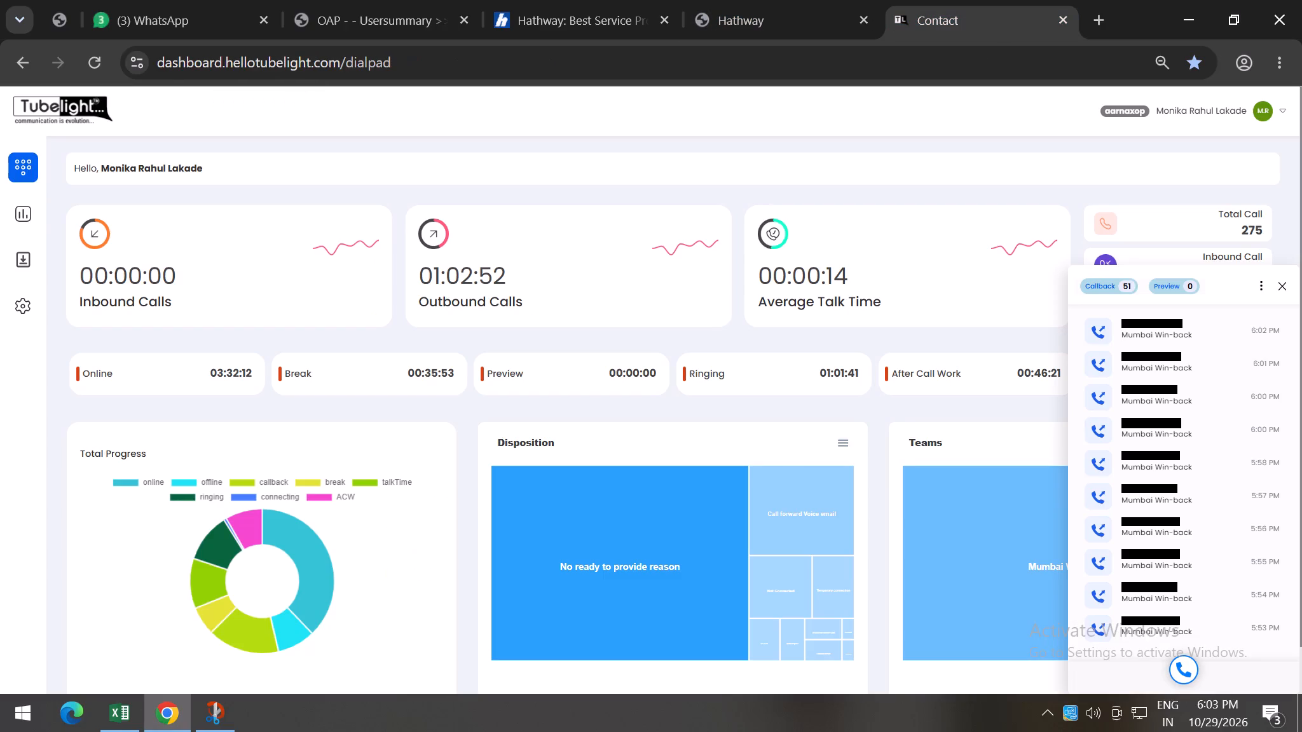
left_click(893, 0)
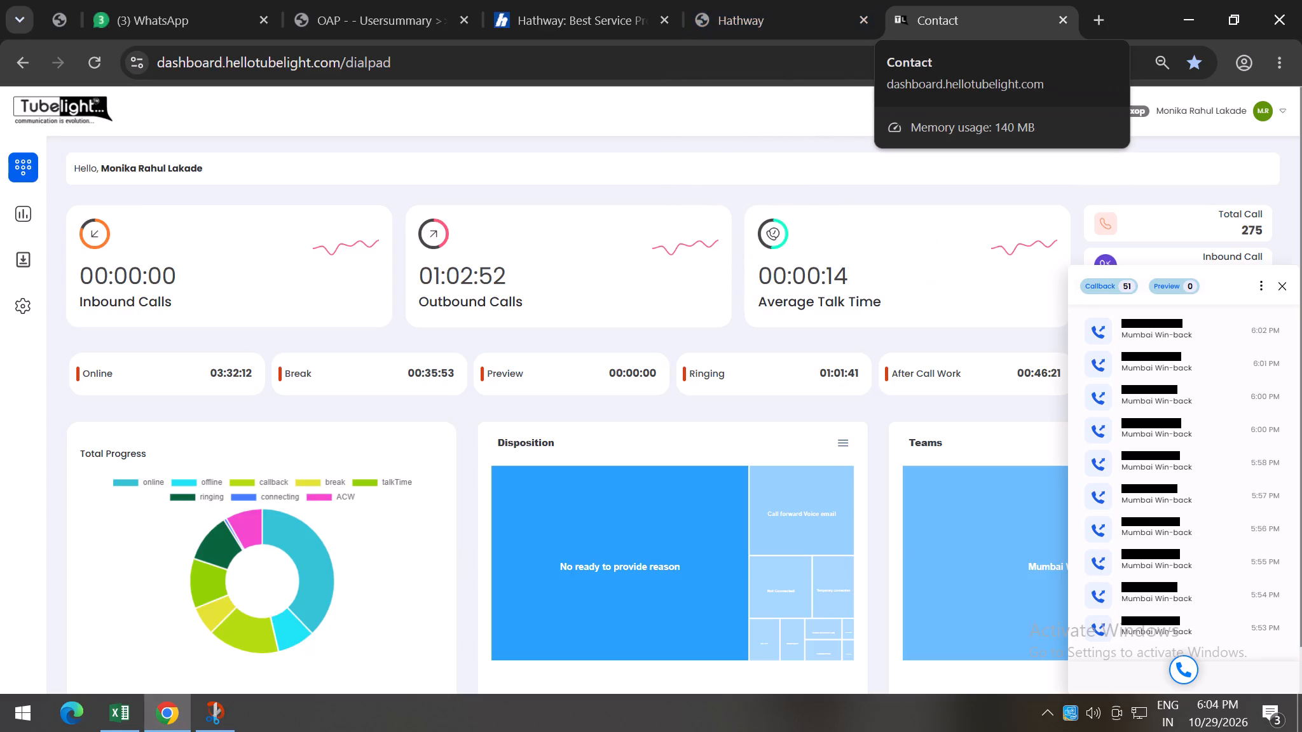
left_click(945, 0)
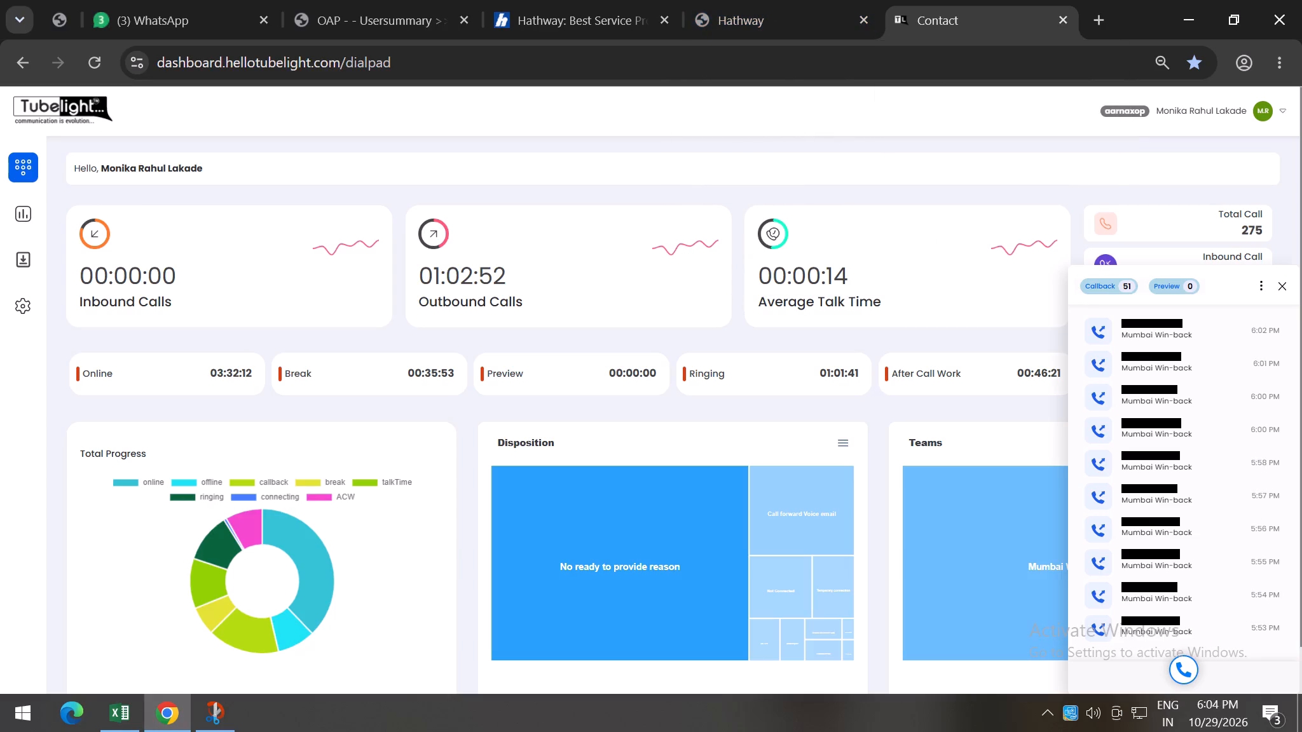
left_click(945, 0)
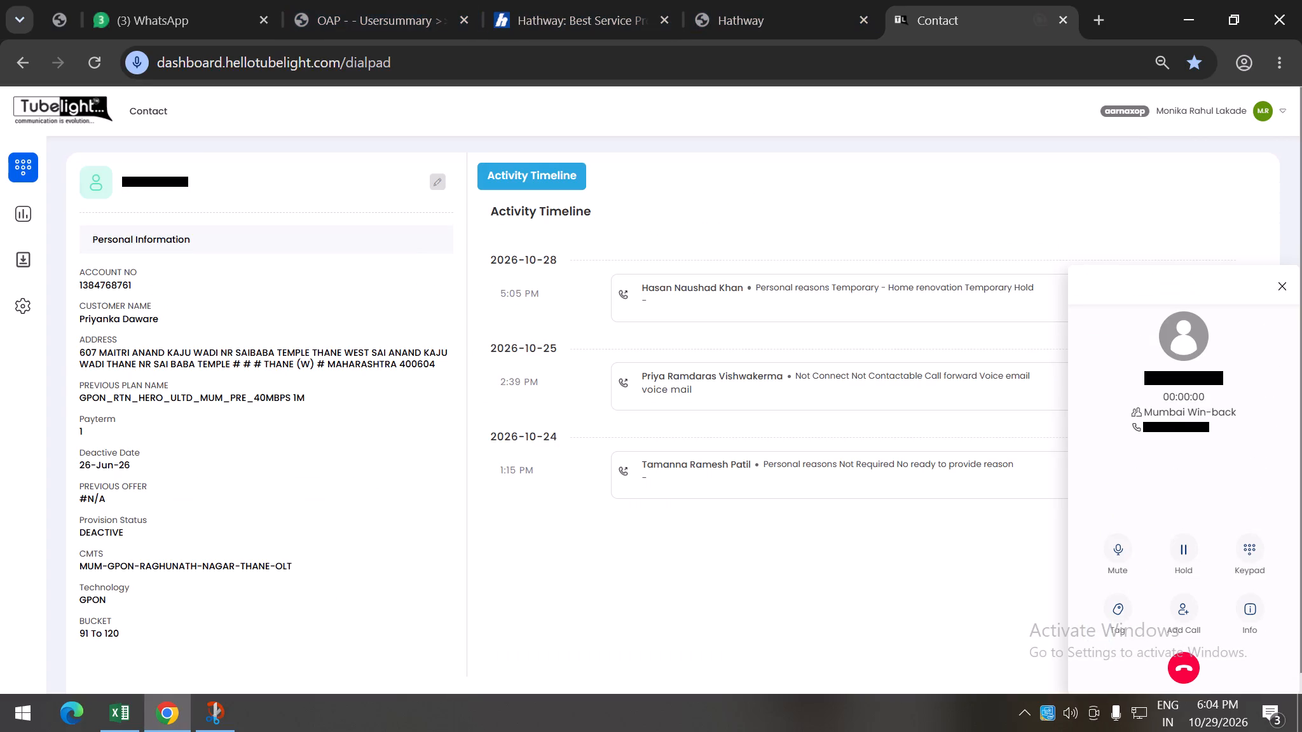
End the Mumbai Win-back call with the Thane West customer and tag its disposition as Personal reasons.
left_click(1182, 660)
left_click(1188, 487)
scroll(1189, 516, "down", 2)
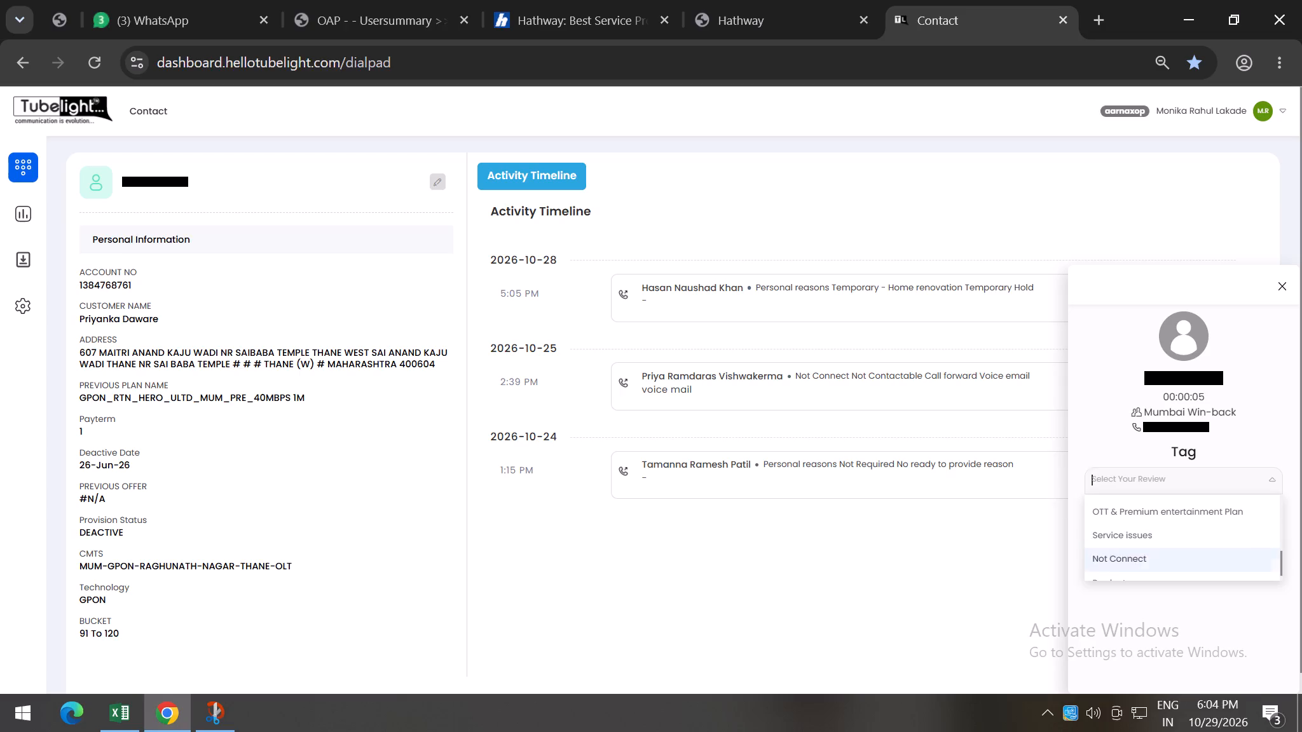
scroll(1181, 543, "down", 1)
scroll(1176, 528, "up", 1)
left_click(1168, 518)
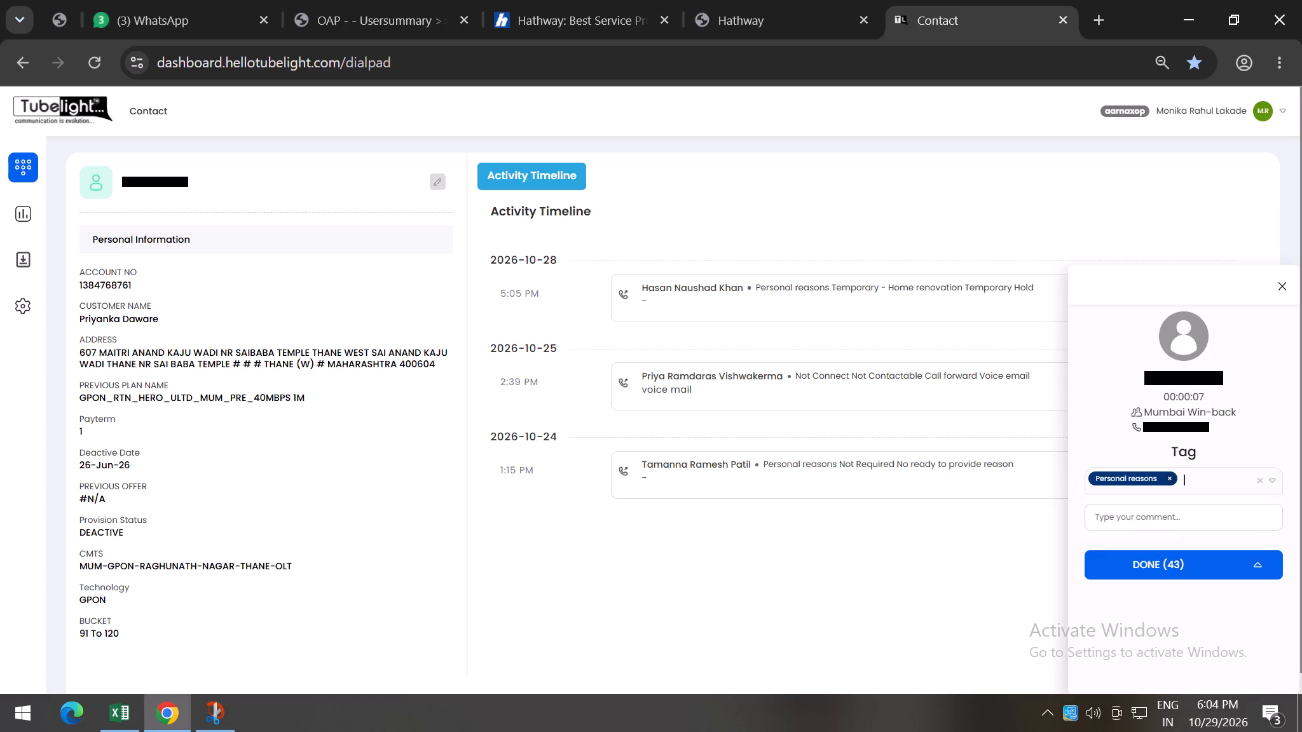
Add two further sub-reasons under Personal reasons for the ended Thane West call and submit the disposition.
left_click(1188, 485)
left_click(1135, 544)
left_click_drag(1202, 484, 1202, 492)
left_click(1184, 546)
left_click(1188, 587)
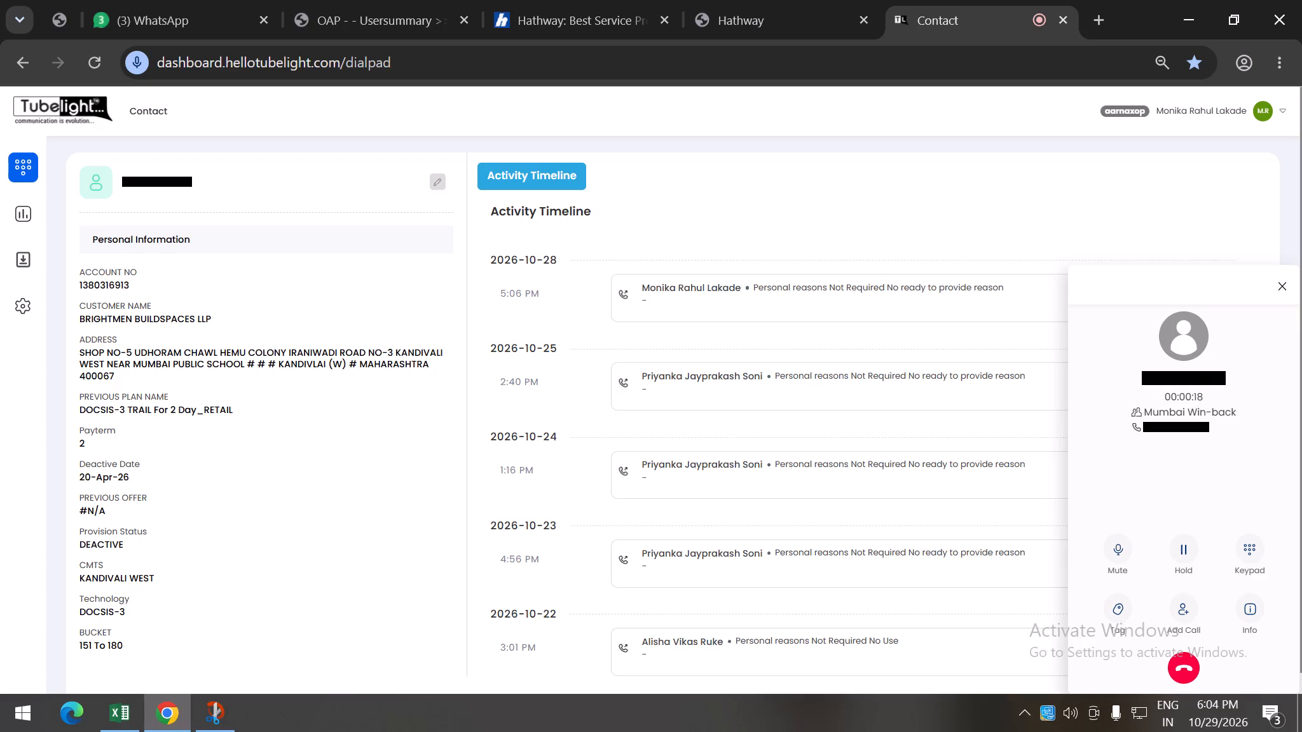
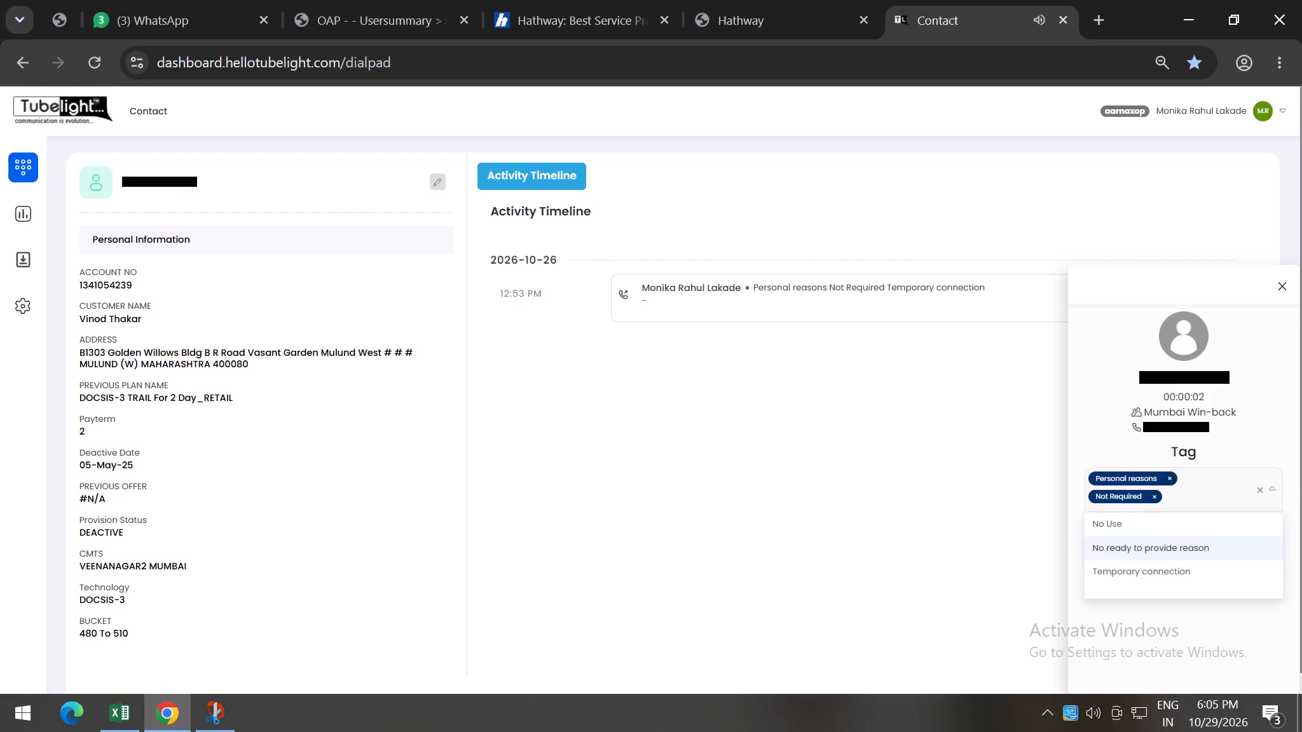
Add the No ready to provide reason tag to the Mulund West customer's Mumbai Win-back call and submit the disposition.
left_click(1175, 548)
left_click(1163, 606)
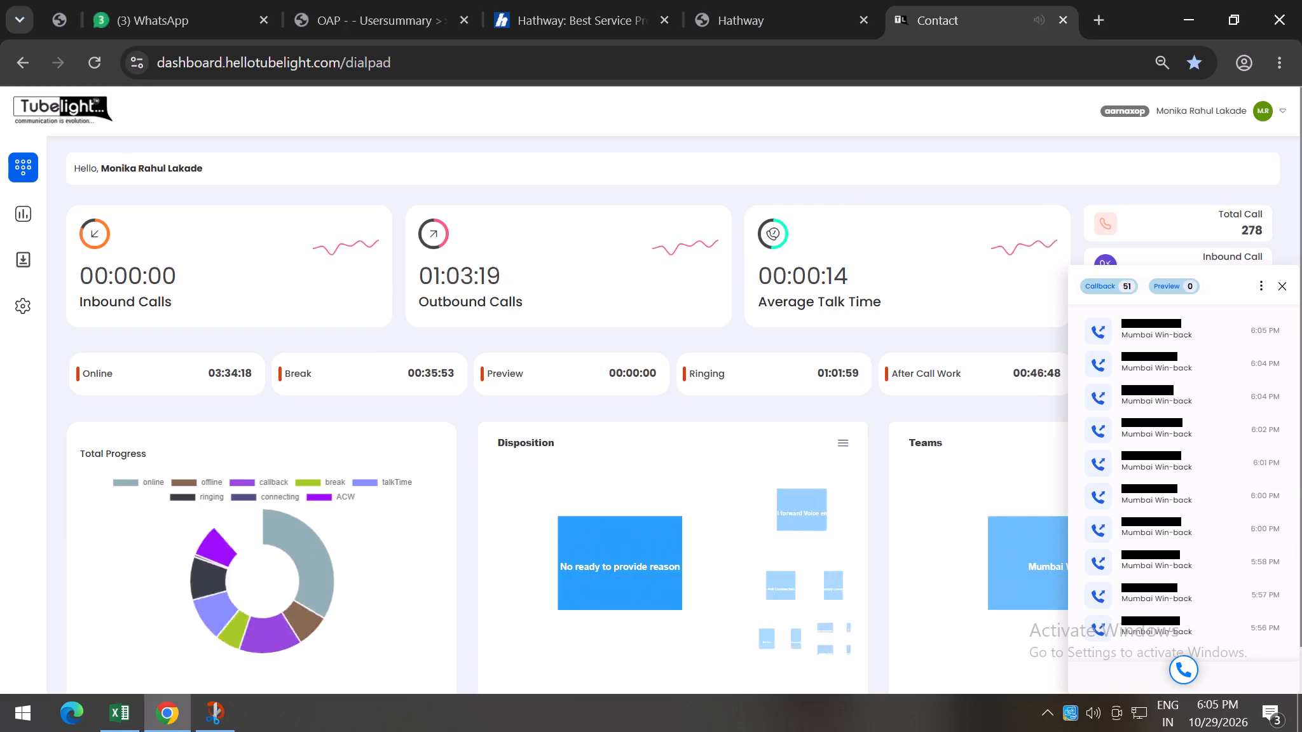
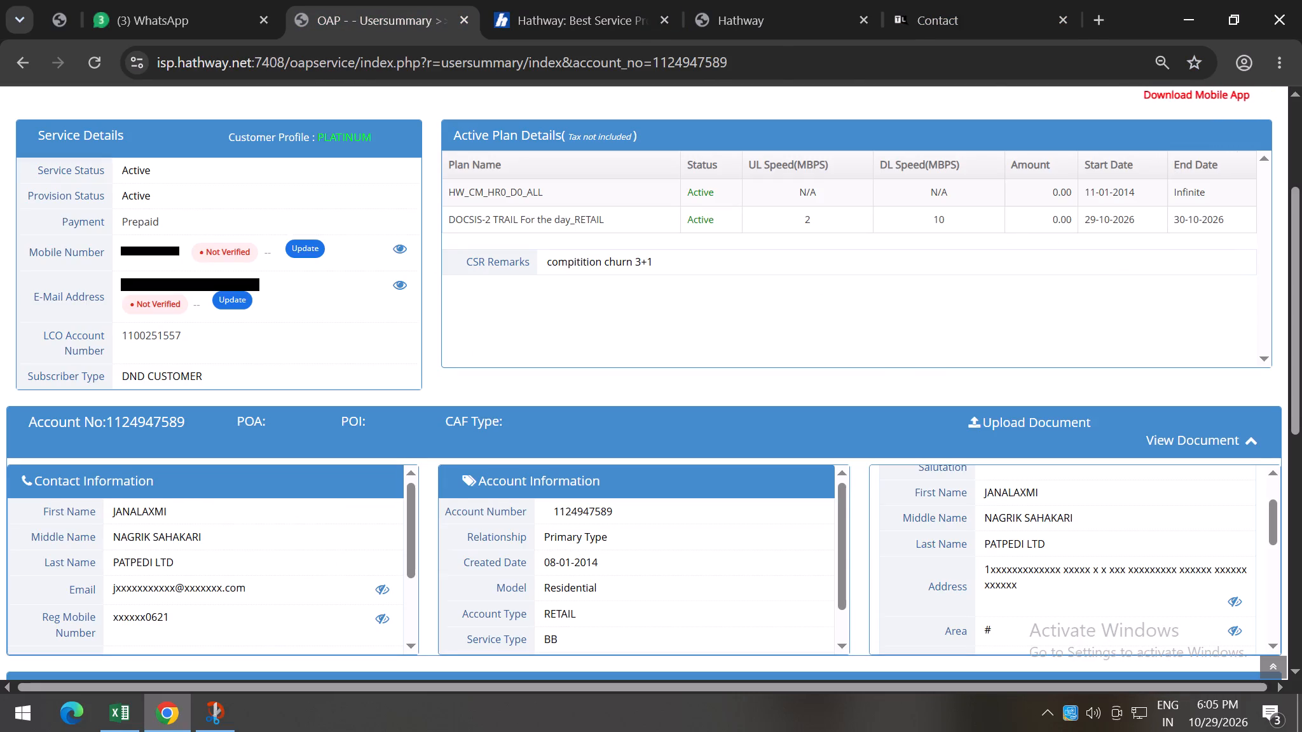
Hide the customer's e-mail address and mobile number again in the Service Details of the open Hathway account.
left_click(395, 287)
left_click(401, 241)
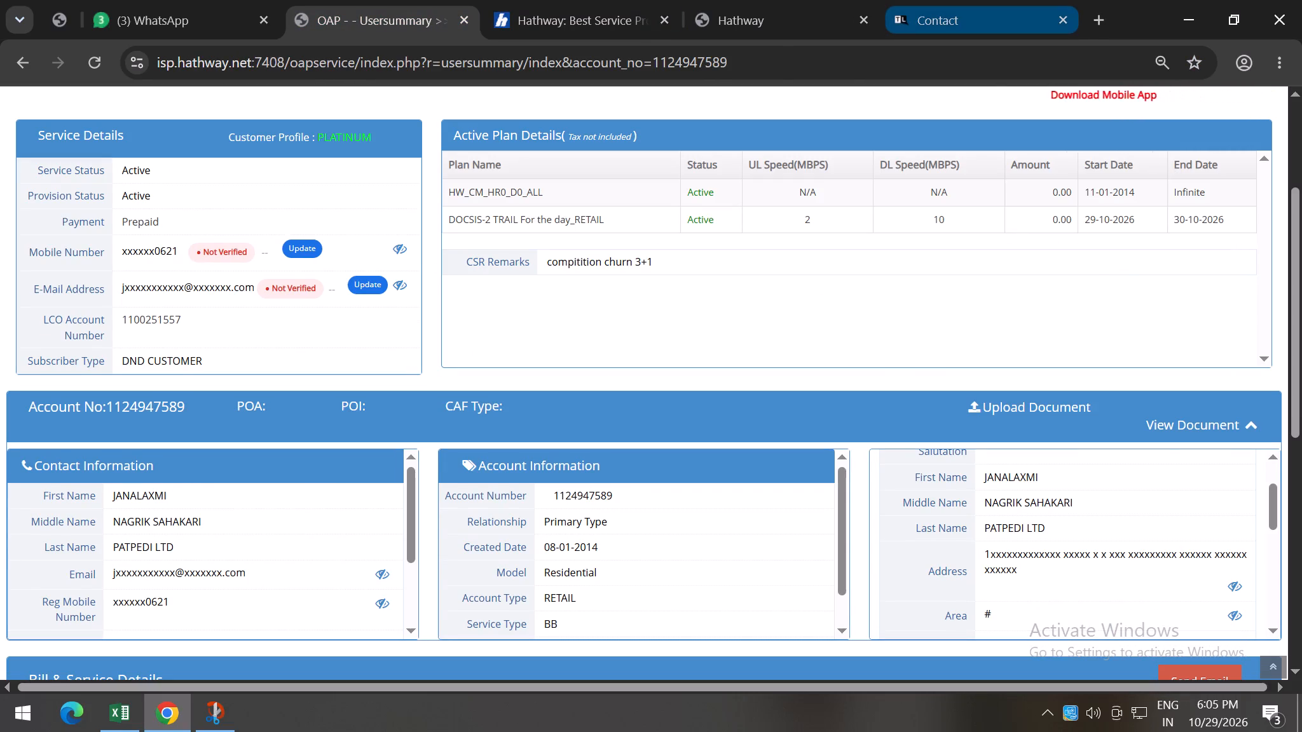
Switch back to the Tubelight contact page to view the Mumbai Win-back call with the Colaba customer.
left_click(1008, 0)
scroll(530, 255, "up", 1)
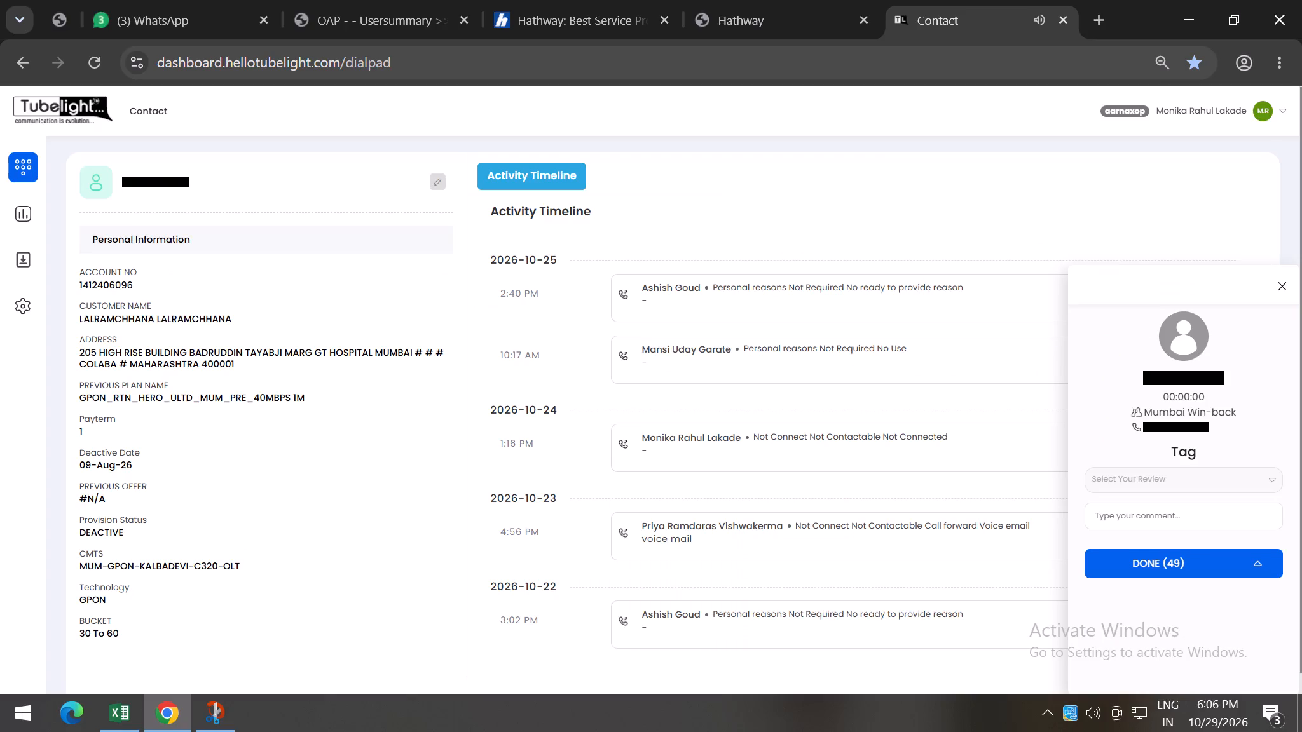
Tag the Colaba customer's Mumbai Win-back call as Personal reasons, choose its two follow-up reason levels, and submit the disposition.
left_click(1122, 485)
double_click(1152, 546)
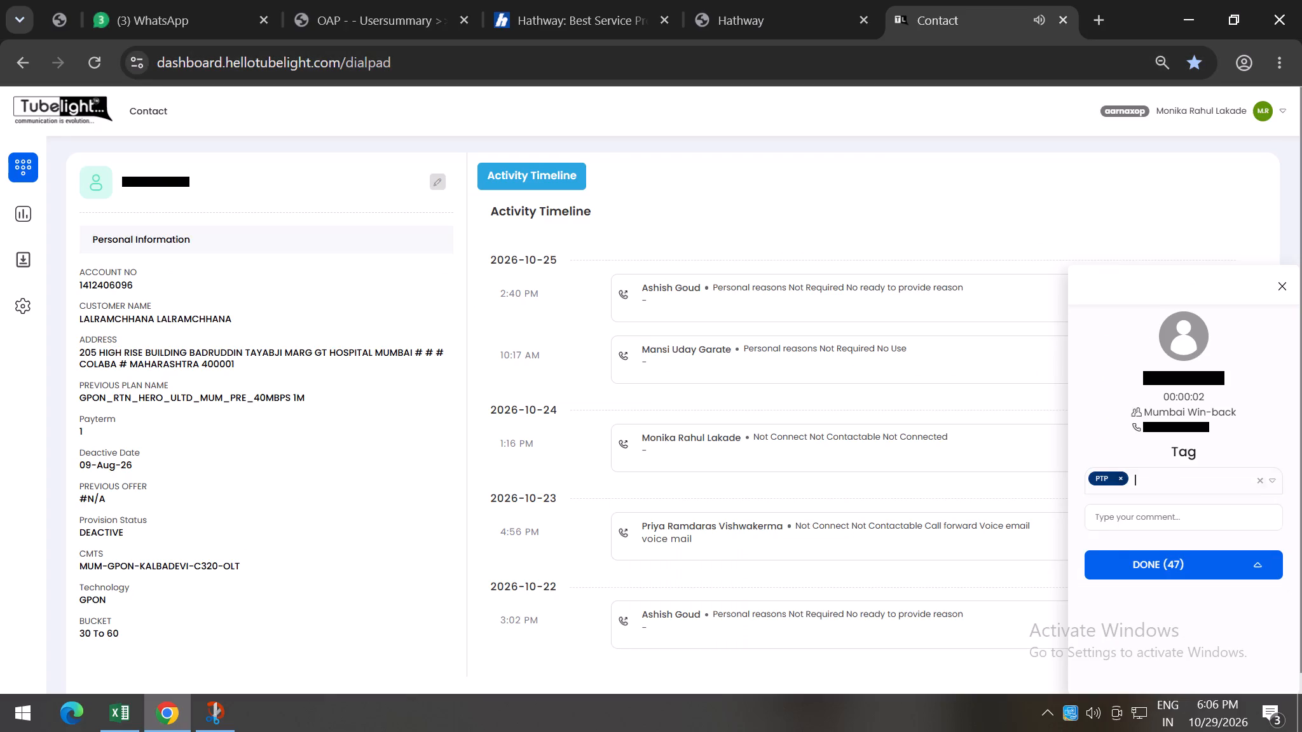
double_click(1126, 475)
scroll(1134, 532, "down", 1)
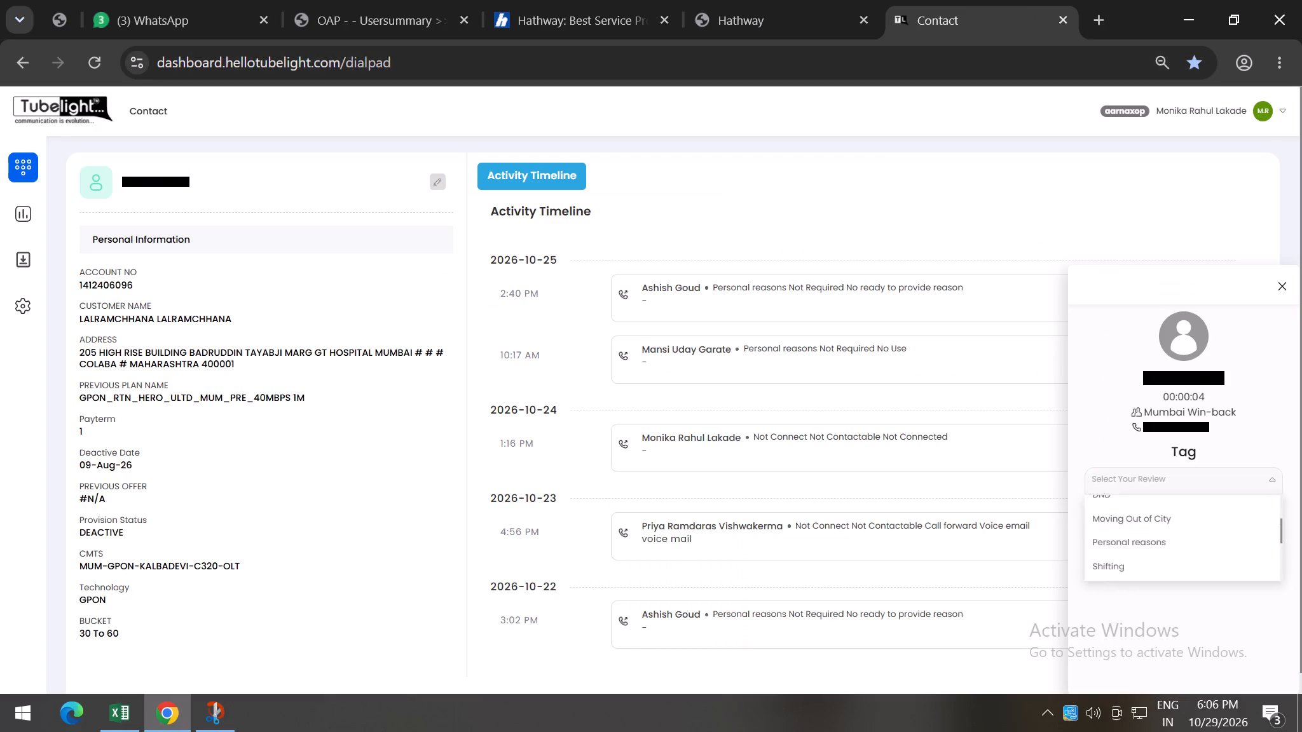
left_click(1137, 538)
left_click(1184, 491)
left_click(1138, 550)
left_click(1181, 502)
left_click(1174, 555)
left_click(1173, 595)
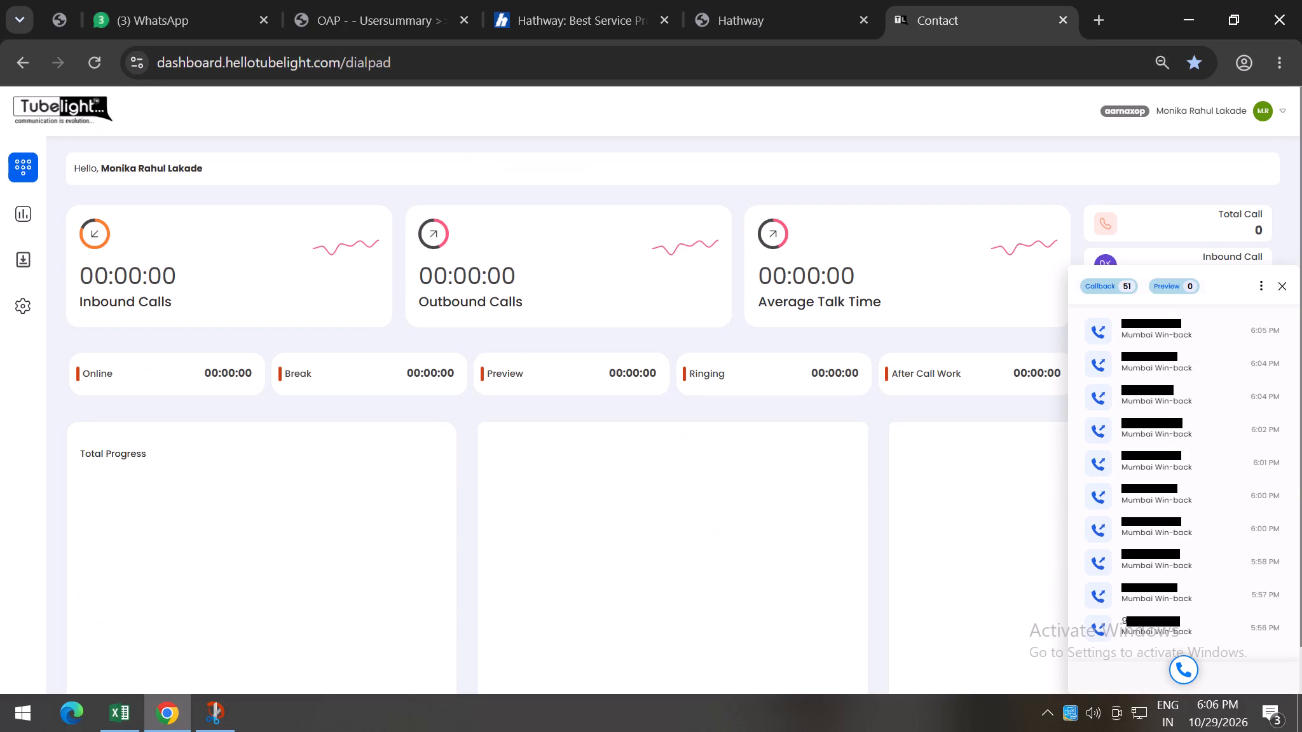
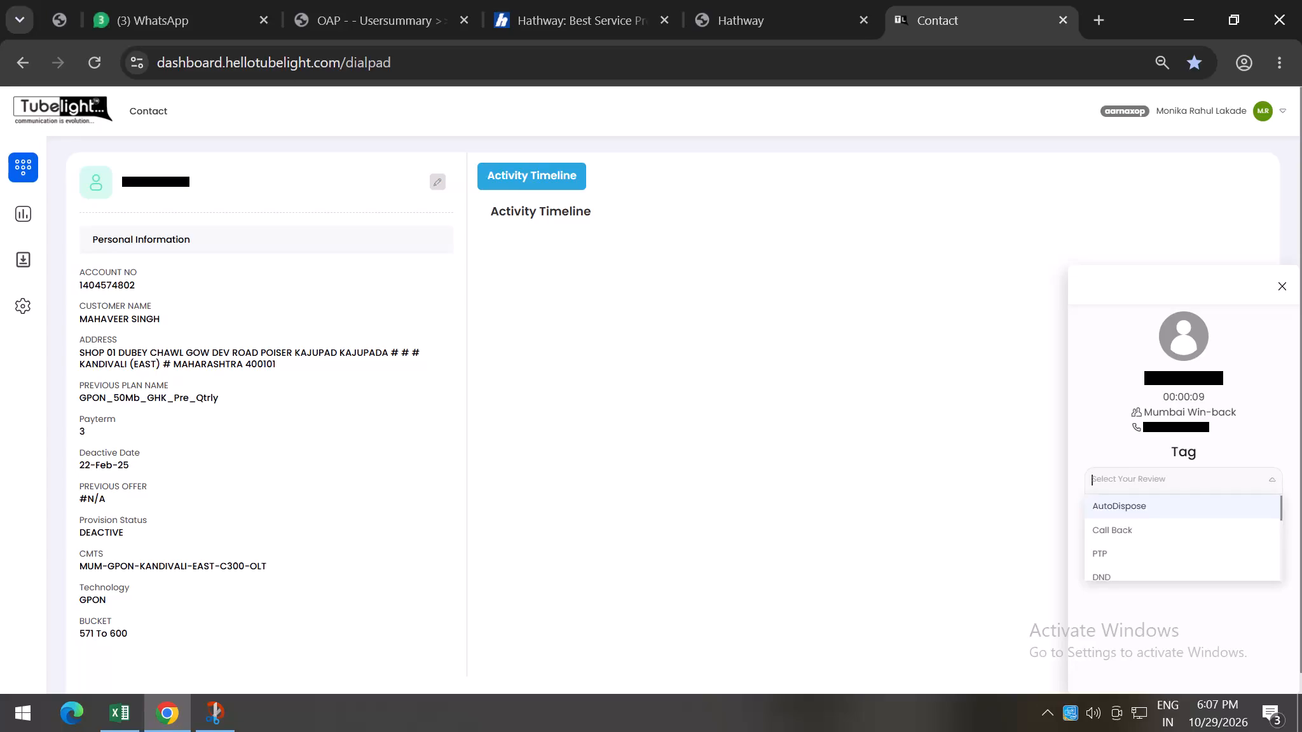
Tag the Kandivali East customer's Mumbai Win-back call as Personal reasons, choose the follow-up reasons, and submit the disposition.
scroll(1148, 538, "down", 1)
left_click(1148, 539)
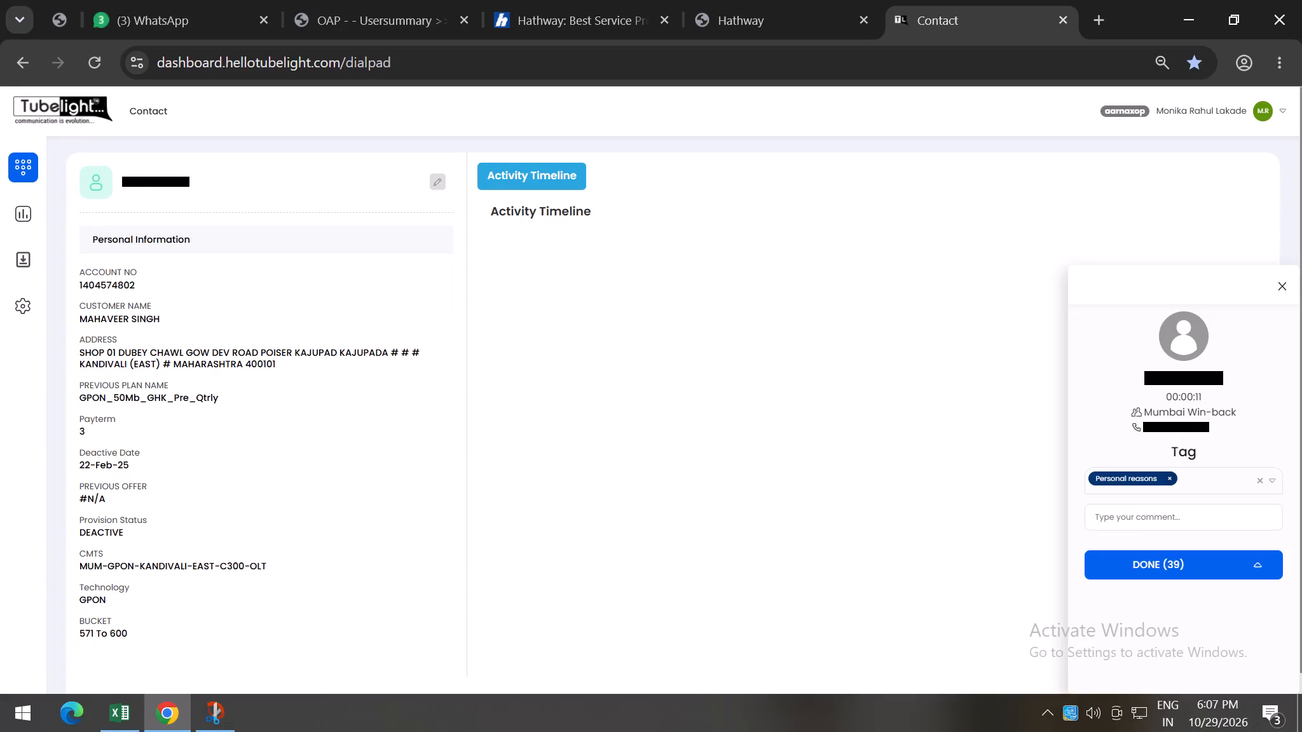
left_click(1193, 480)
left_click_drag(1141, 554, 1169, 527)
left_click_drag(1207, 494, 1206, 505)
left_click_drag(1188, 546, 1180, 559)
left_click(1172, 599)
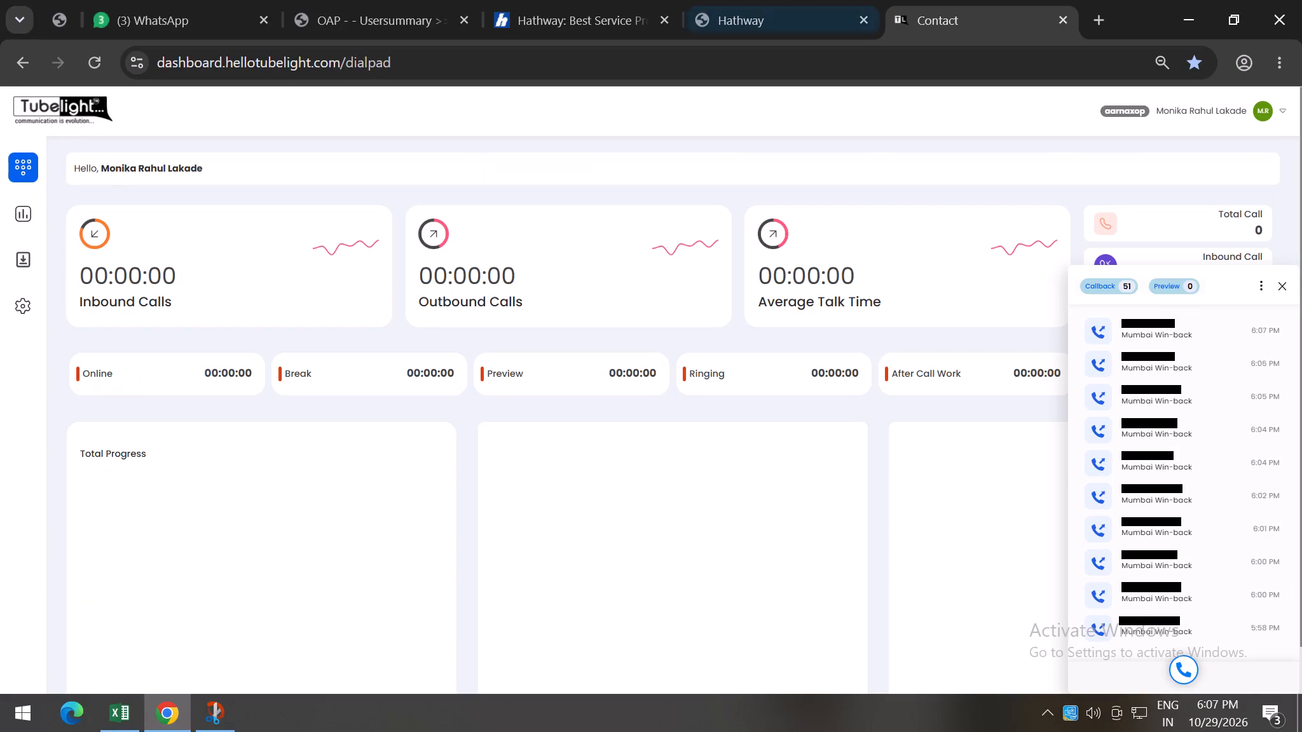
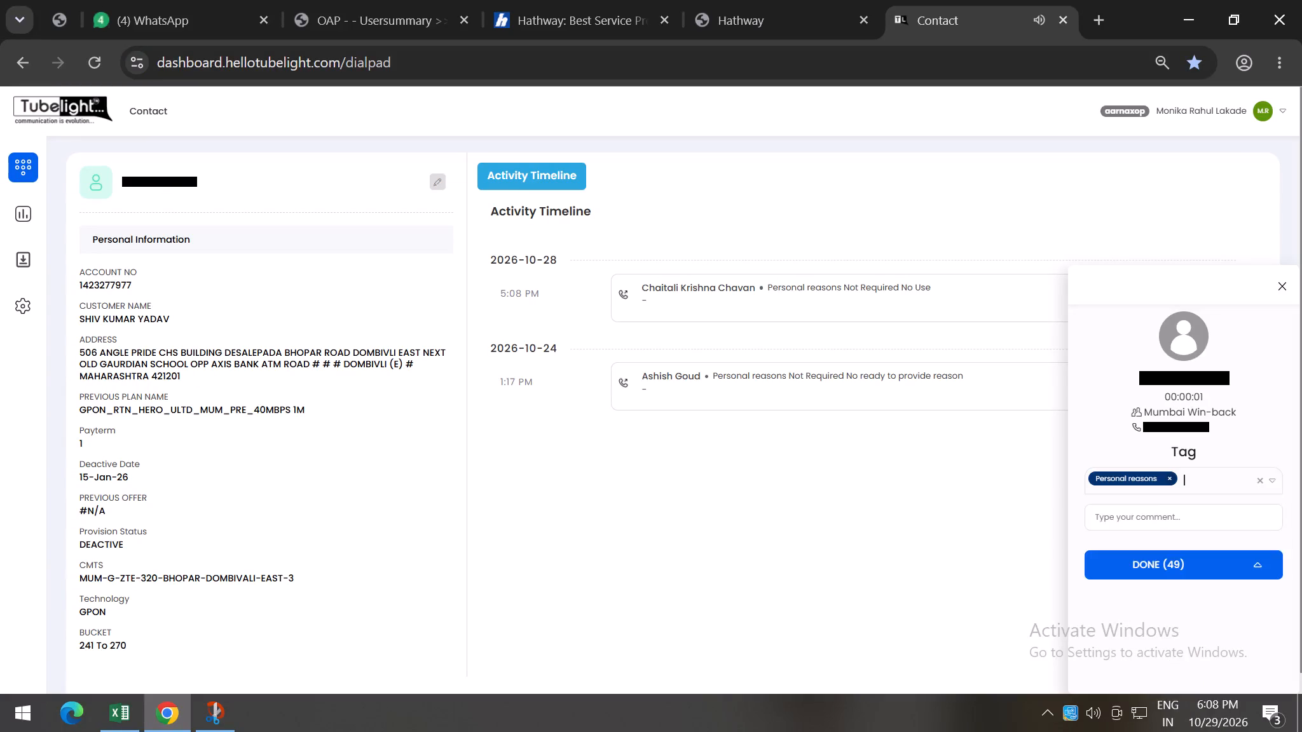
Add the two follow-up reason levels under Personal reasons for the Dombivli East customer's Mumbai Win-back call and submit the disposition.
left_click(1180, 484)
left_click(1136, 560)
left_click(1175, 510)
left_click(1166, 555)
left_click(1165, 594)
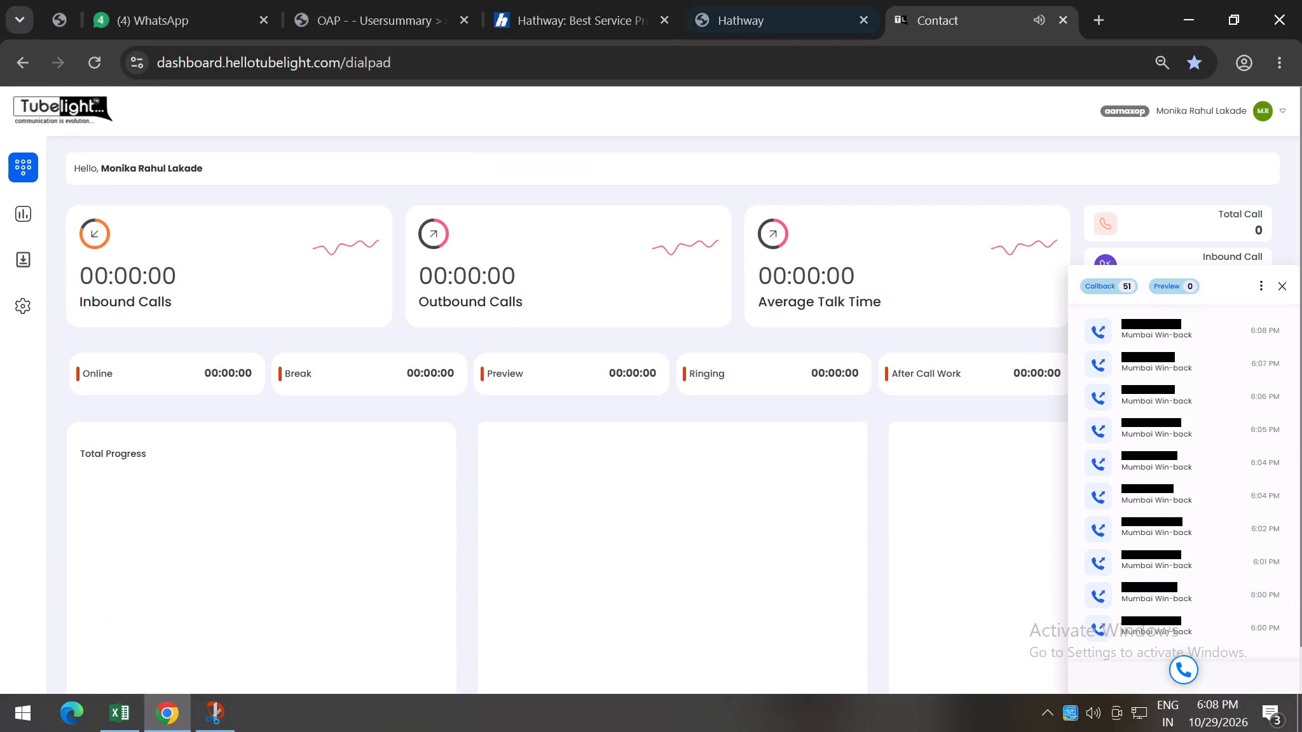
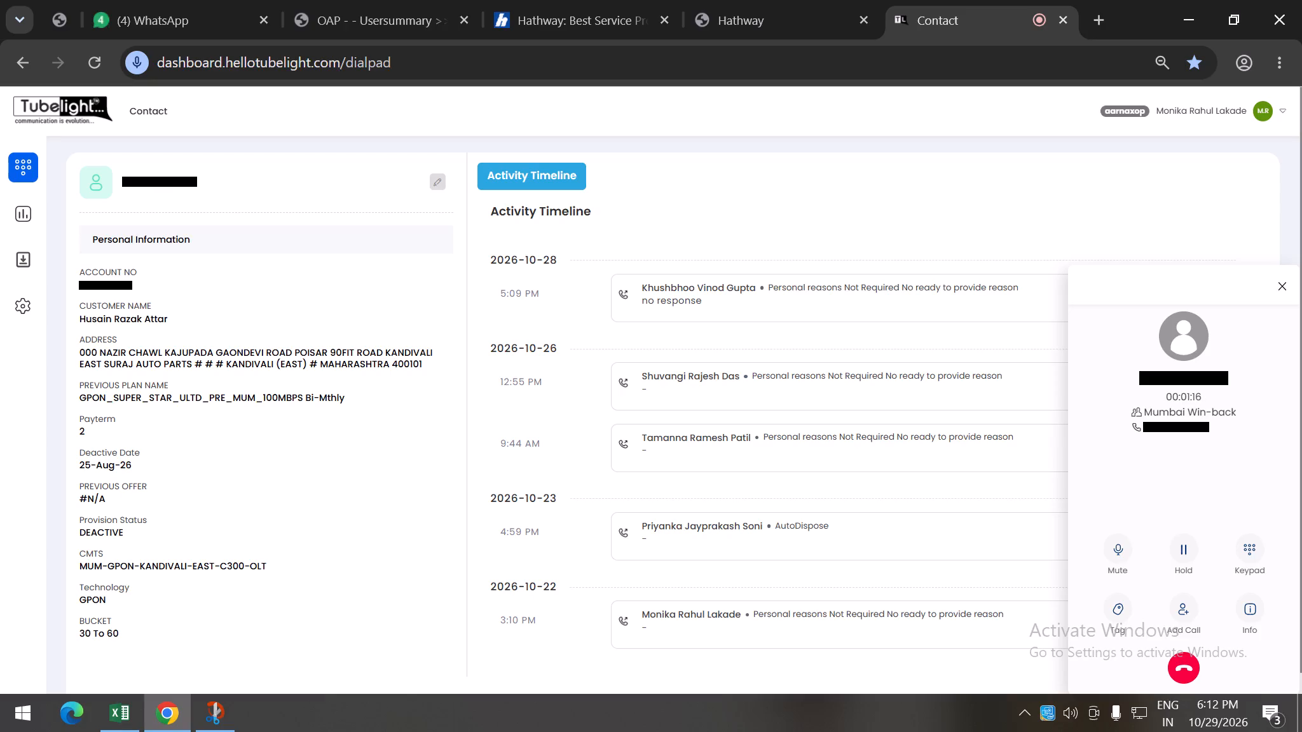
End the Mumbai Win-back call with the Kandivali East customer and open the review reasons for tagging its disposition.
double_click(121, 287)
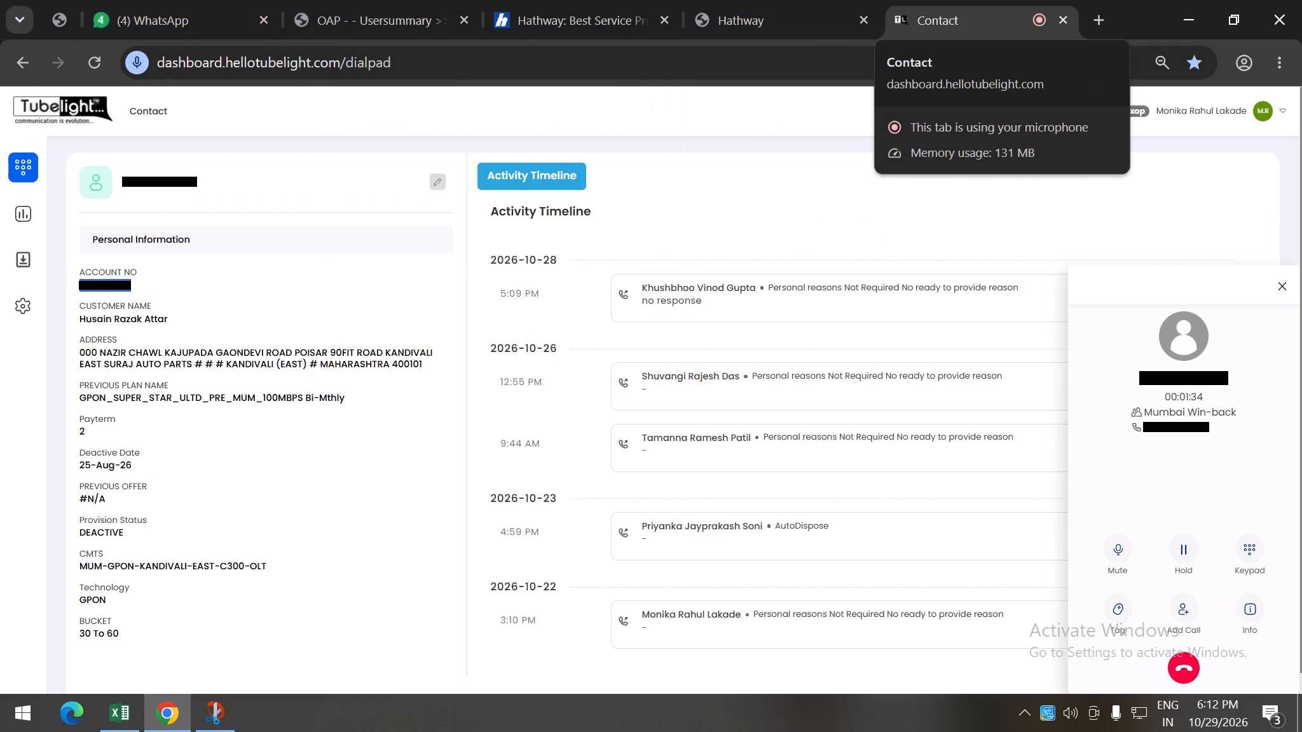
left_click(1191, 659)
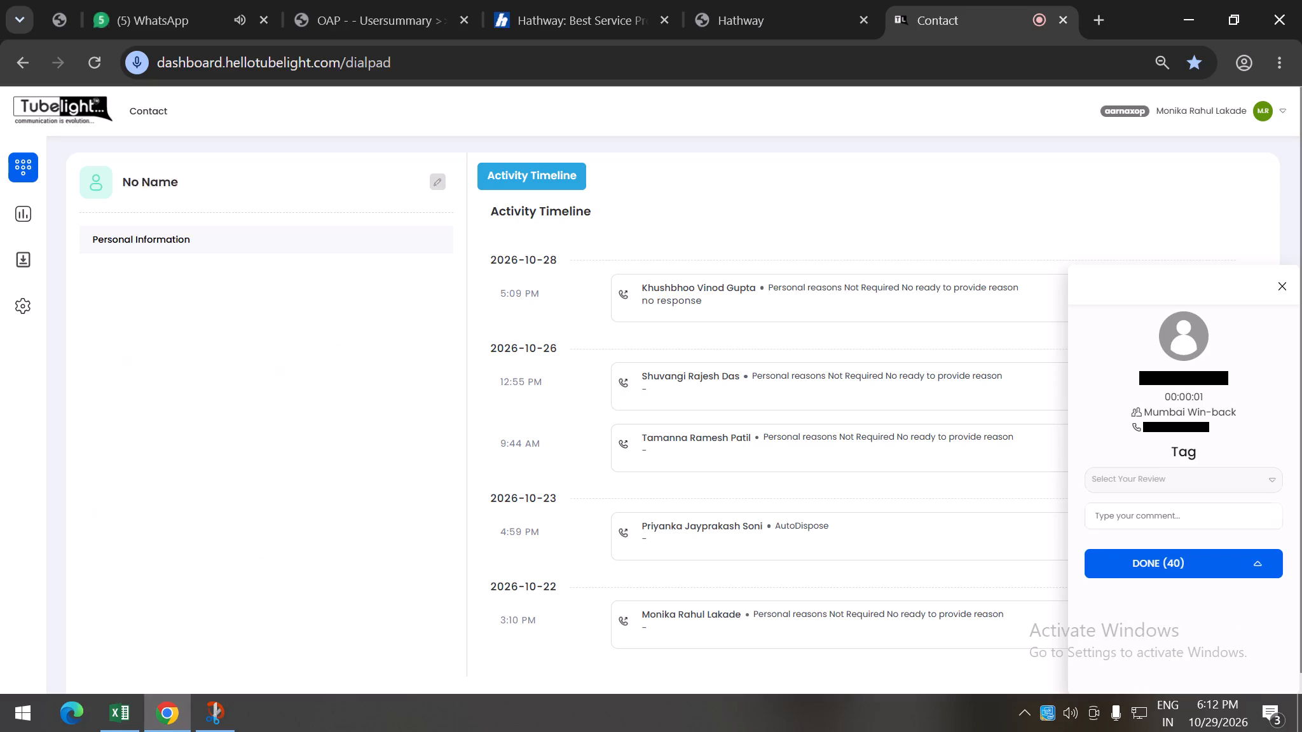
left_click(1152, 488)
scroll(1149, 541, "down", 2)
scroll(1161, 522, "up", 1)
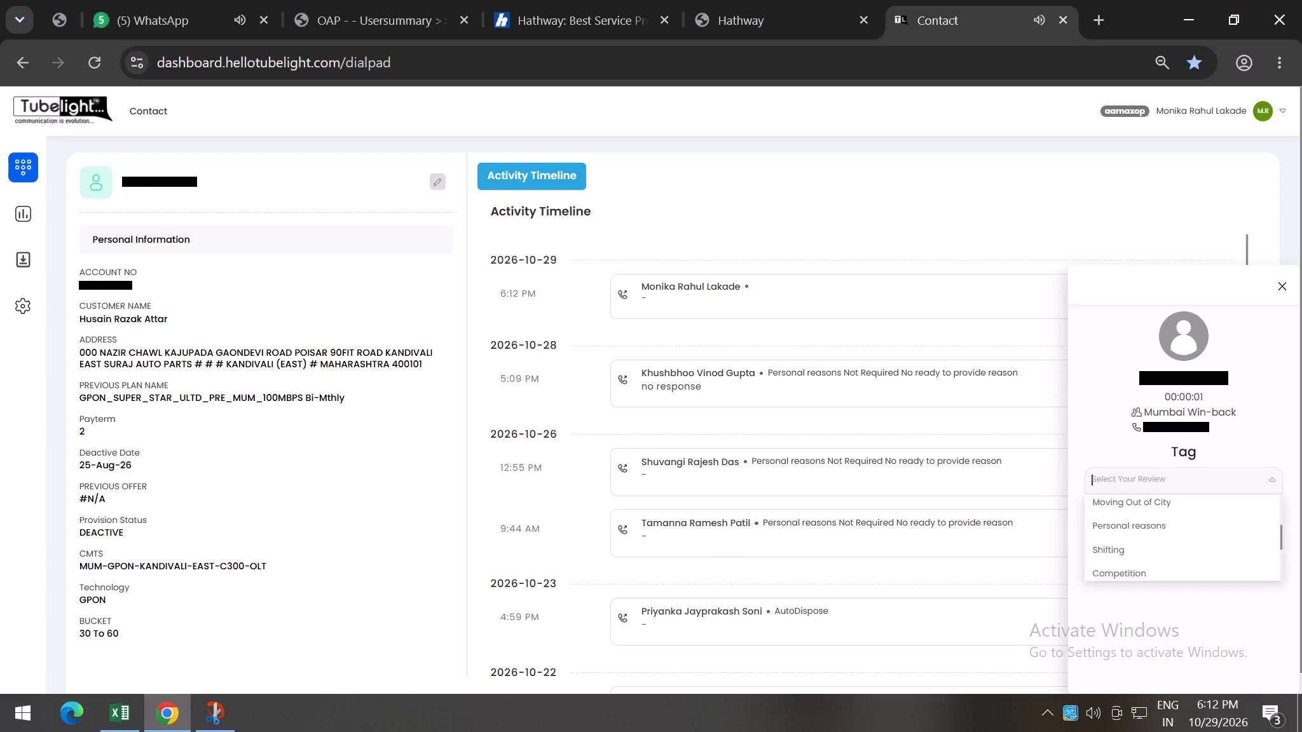
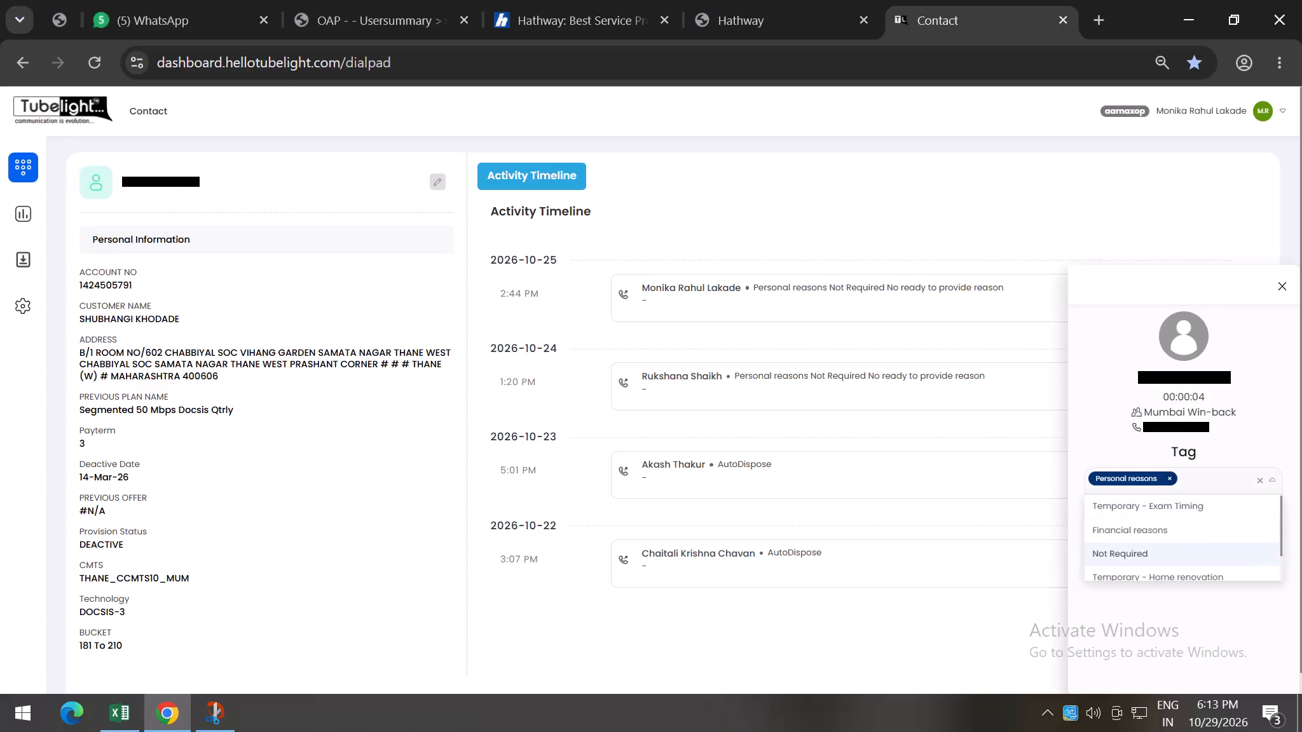
Choose the follow-up reasons under Personal reasons for the Thane West customer's Mumbai Win-back call and submit the disposition.
left_click_drag(1214, 478, 1196, 510)
left_click(1177, 539)
left_click(1160, 597)
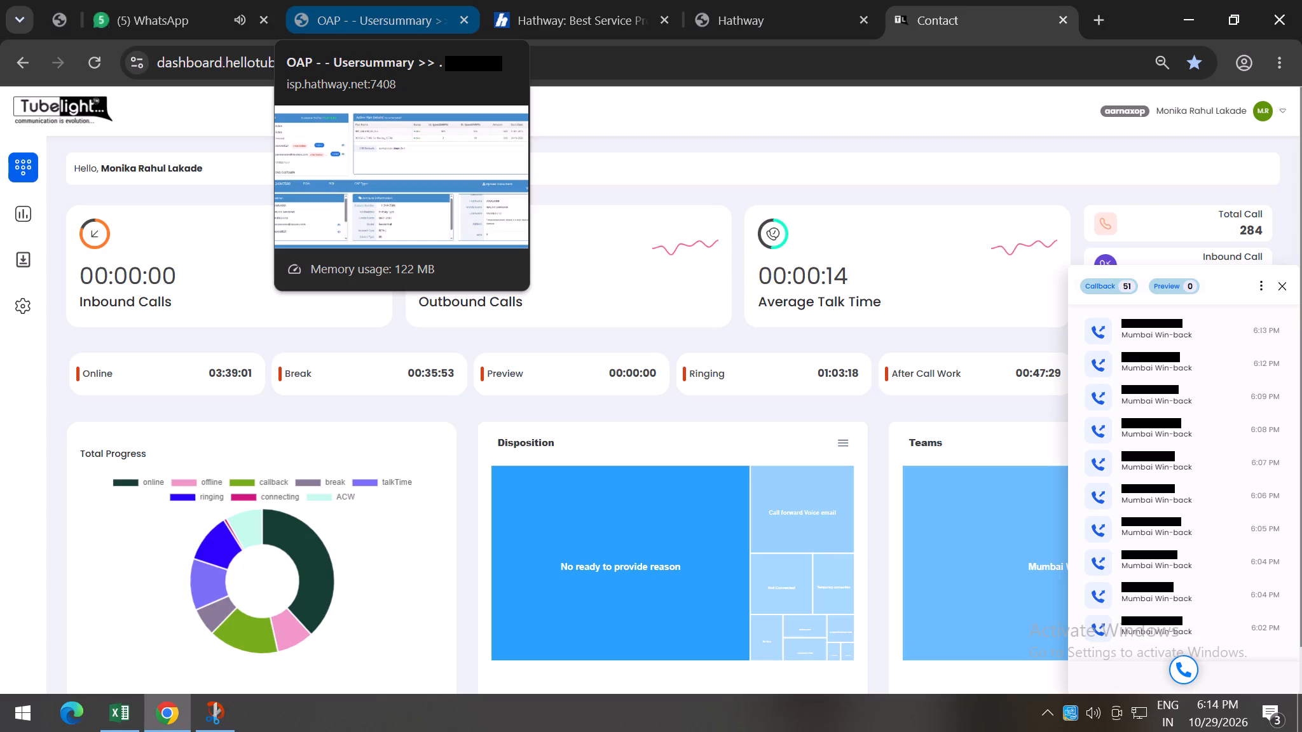
Reload the dialer dashboard page after the submitted disposition.
key("F5")
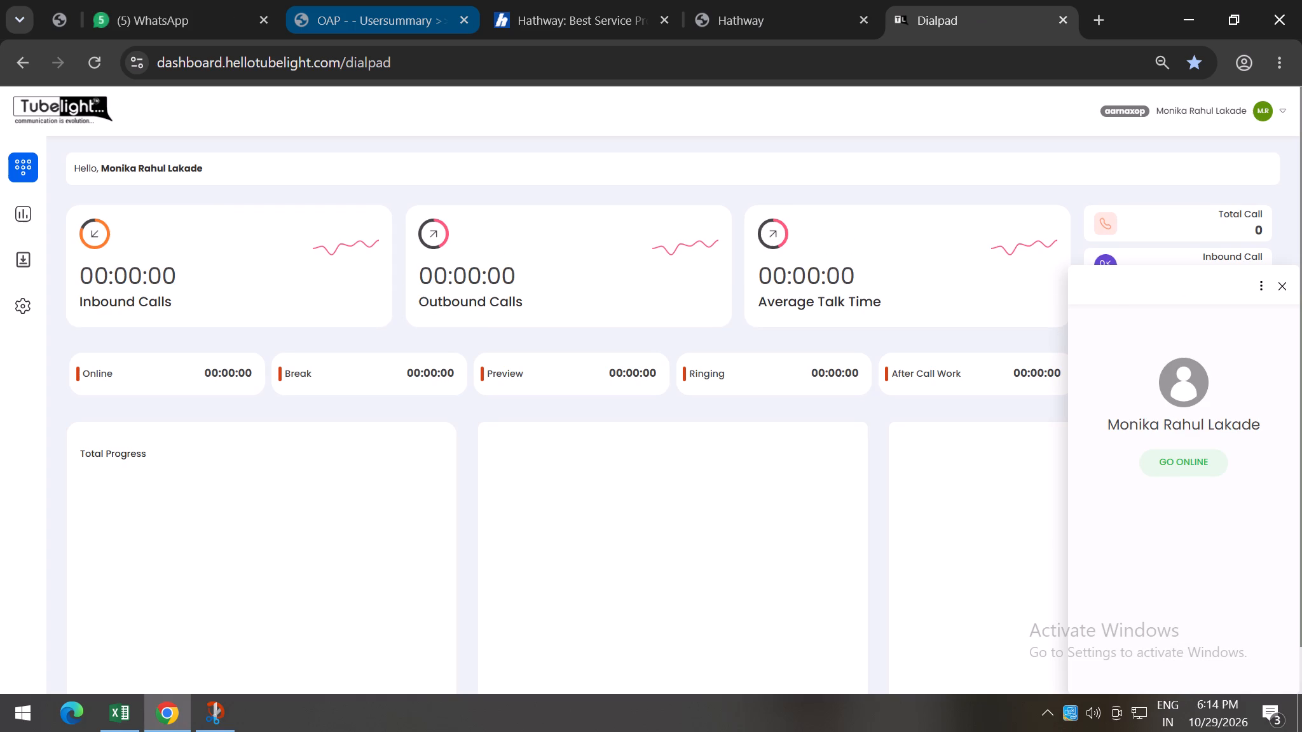
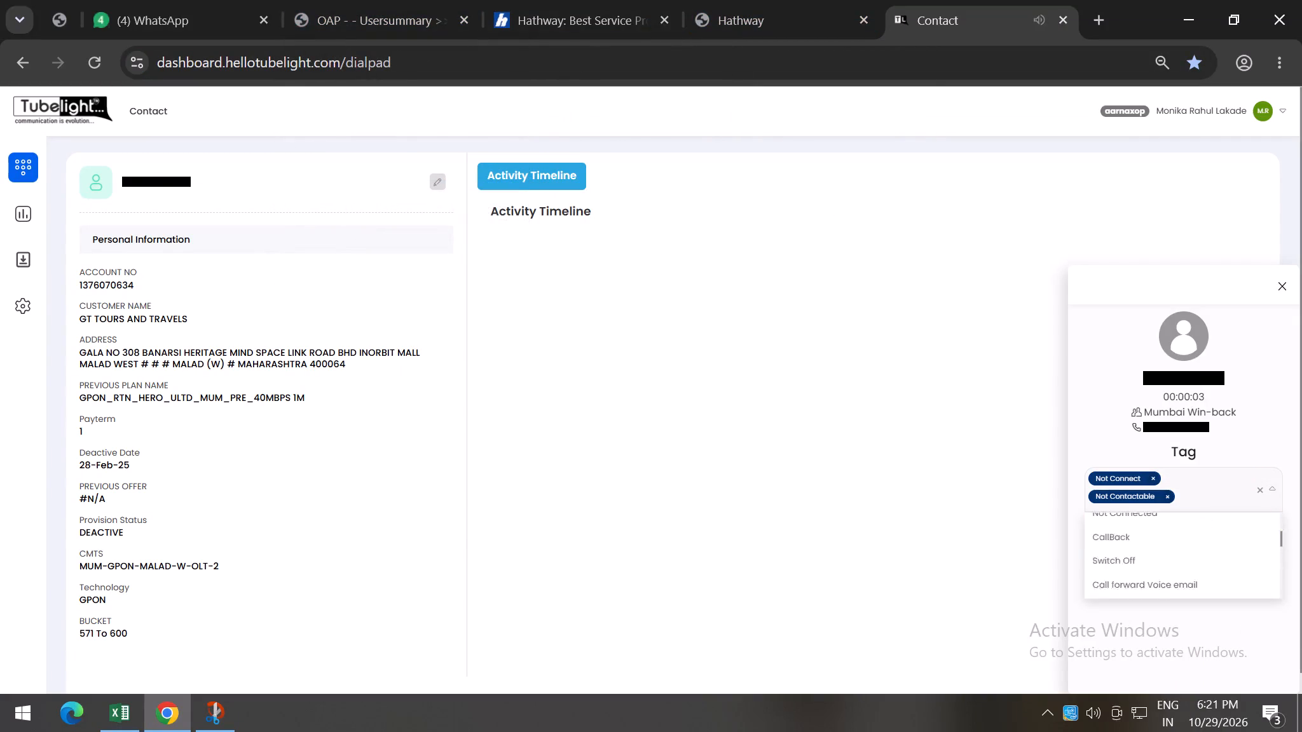
Add CallBack to the Not Connect, Not Contactable tags on the GT Tours and Travels Mumbai Win-back call and submit the disposition.
left_click(1153, 531)
left_click(1137, 602)
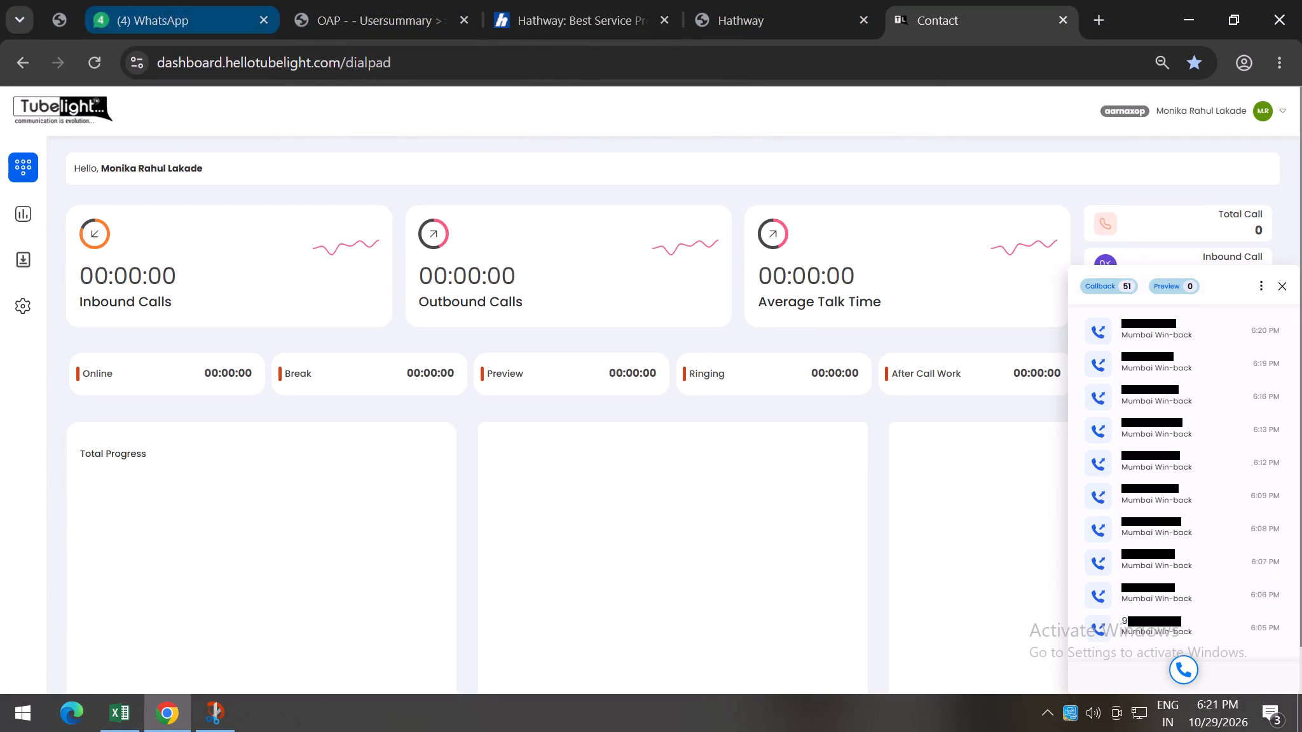
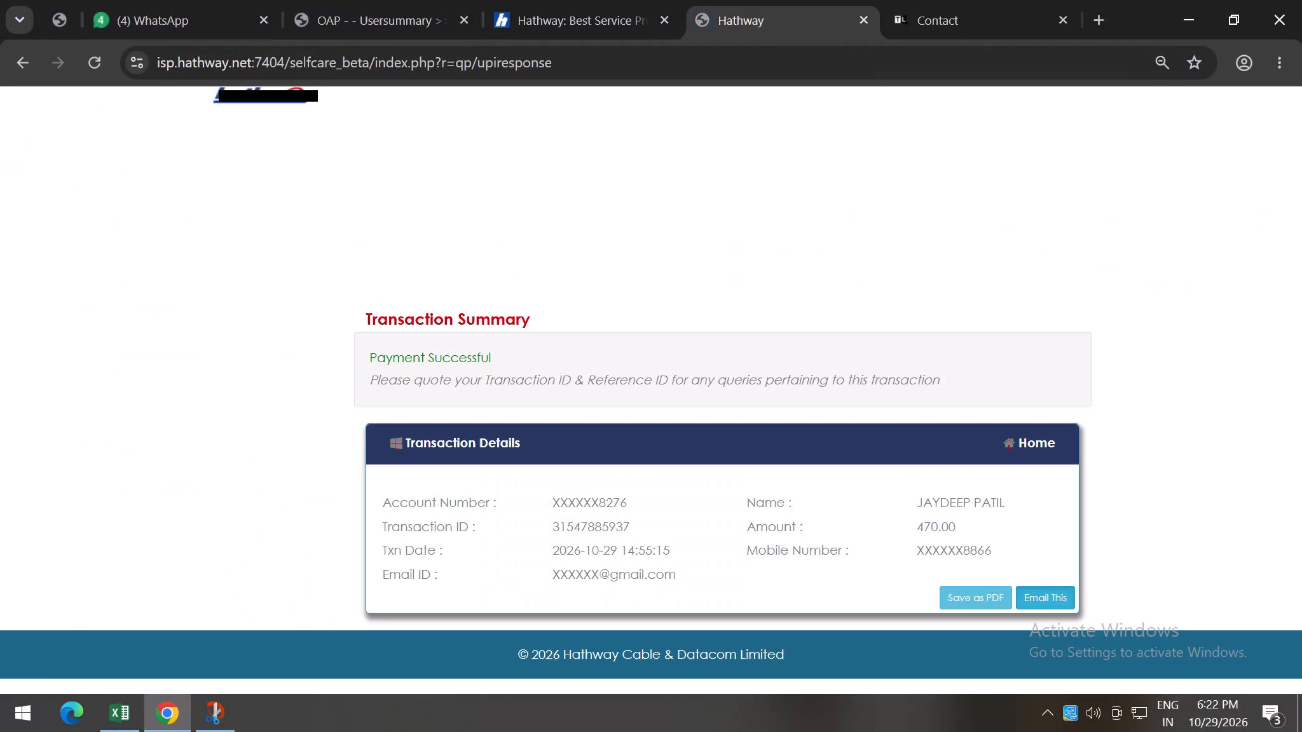
Switch from the Hathway payment transaction summary to the Tubelight dialer dashboard.
left_click(975, 0)
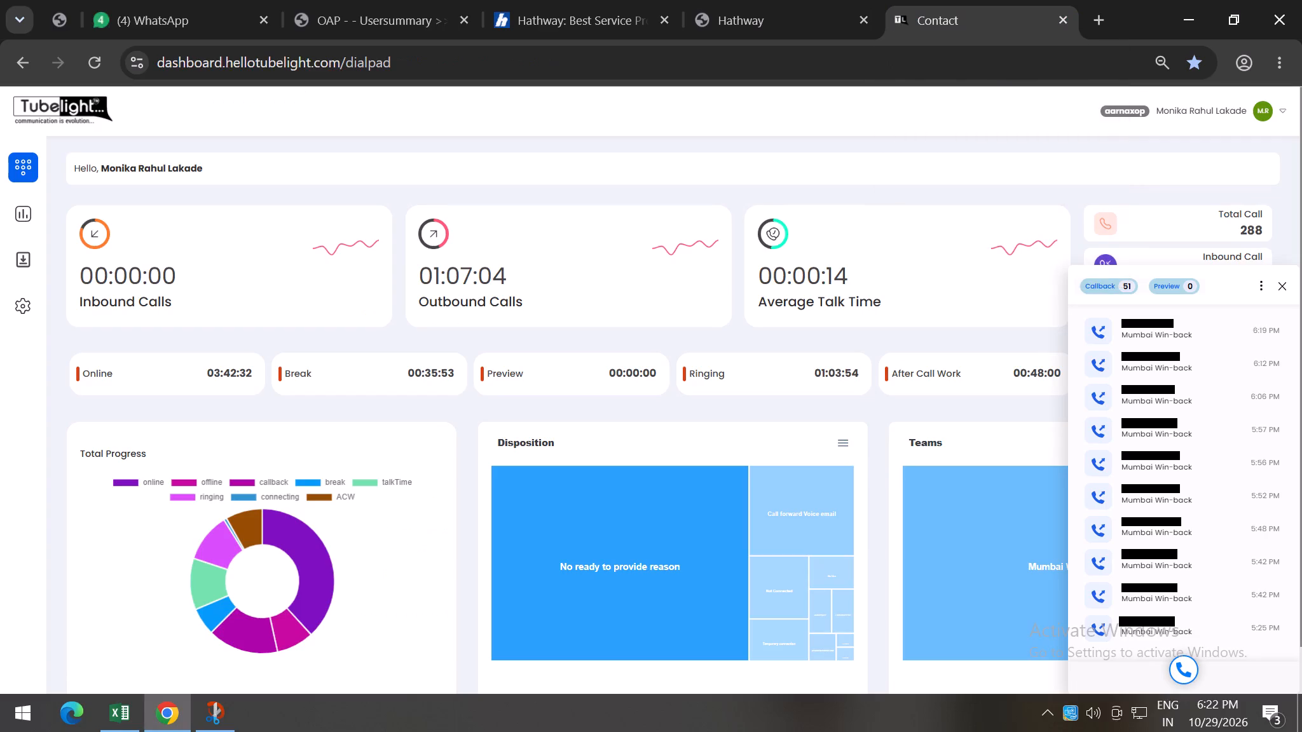
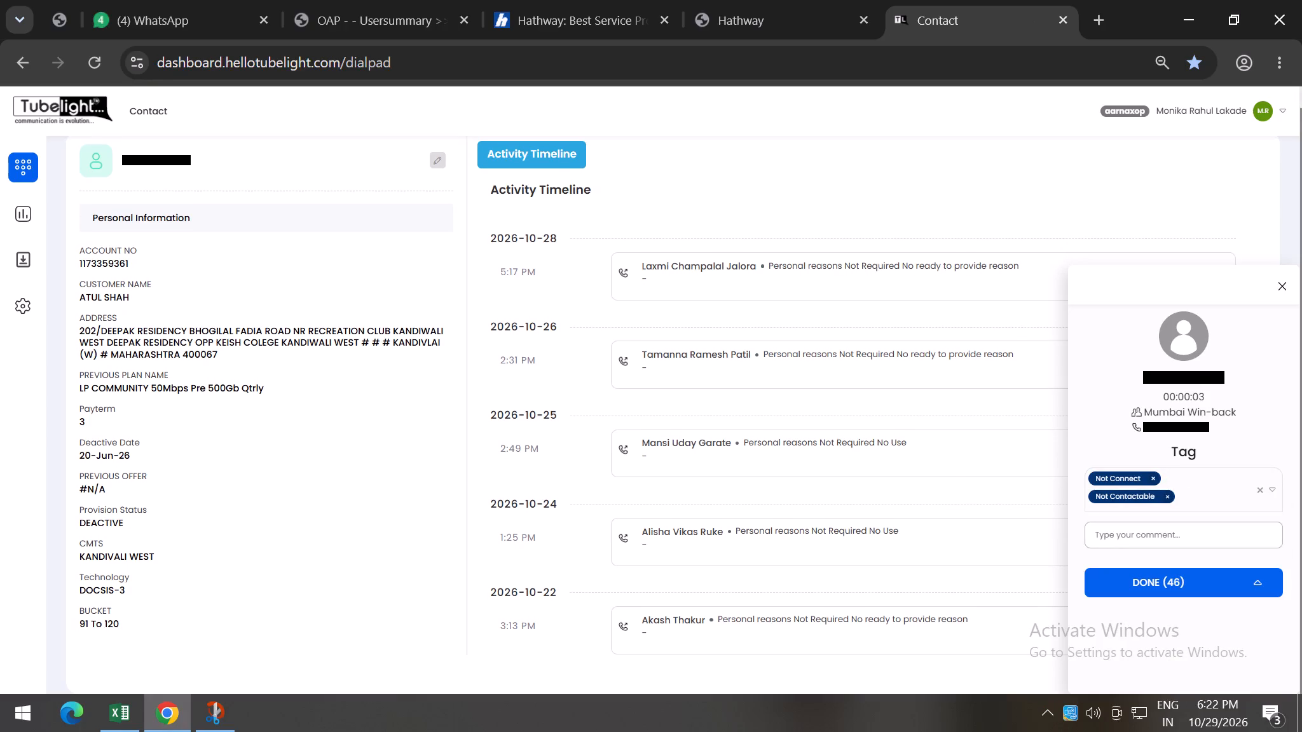
Complete the Not Connect, Not Contactable tagging with a further sub-disposition for the Mumbai Win-back call and submit it.
left_click_drag(1203, 492, 1194, 500)
scroll(1126, 562, "down", 1)
left_click(1142, 557)
left_click(1124, 604)
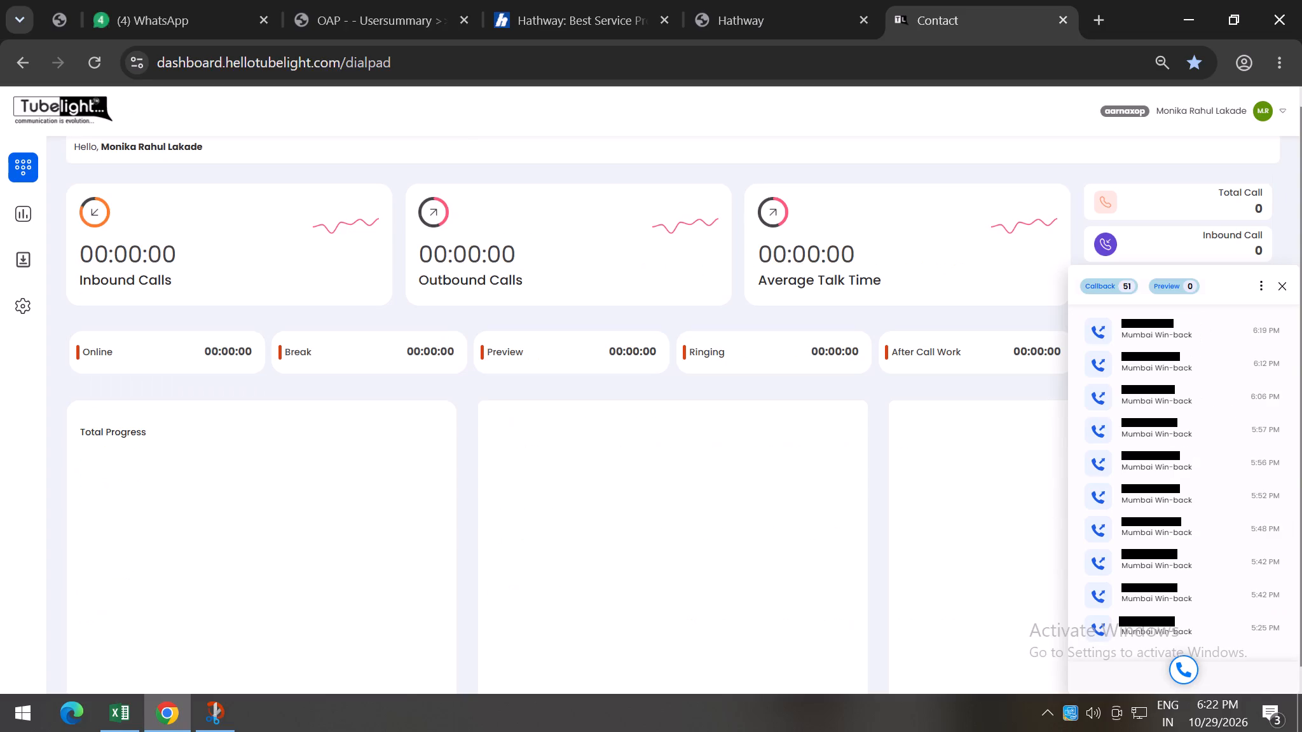
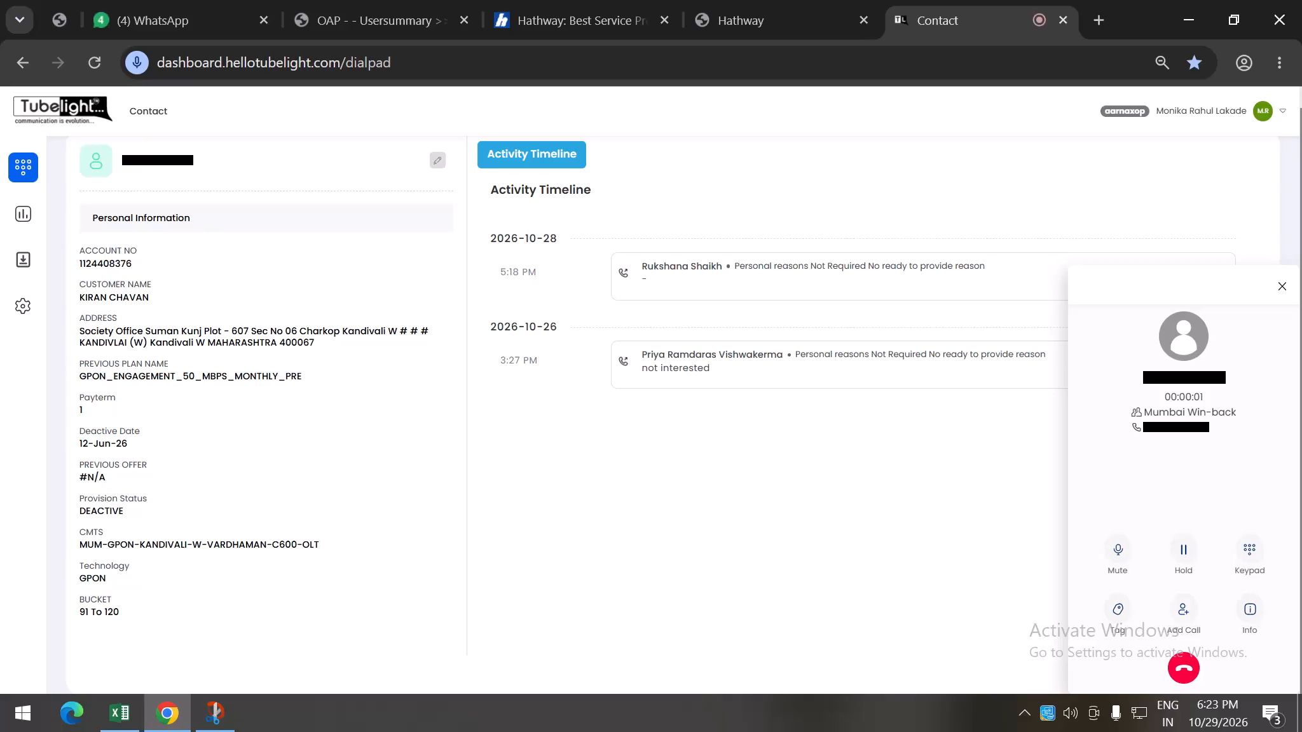
End the Kandivali West customer's Mumbai Win-back call, tag it Personal reasons, Not Required, No ready to provide reason, and submit the disposition.
left_click(1170, 669)
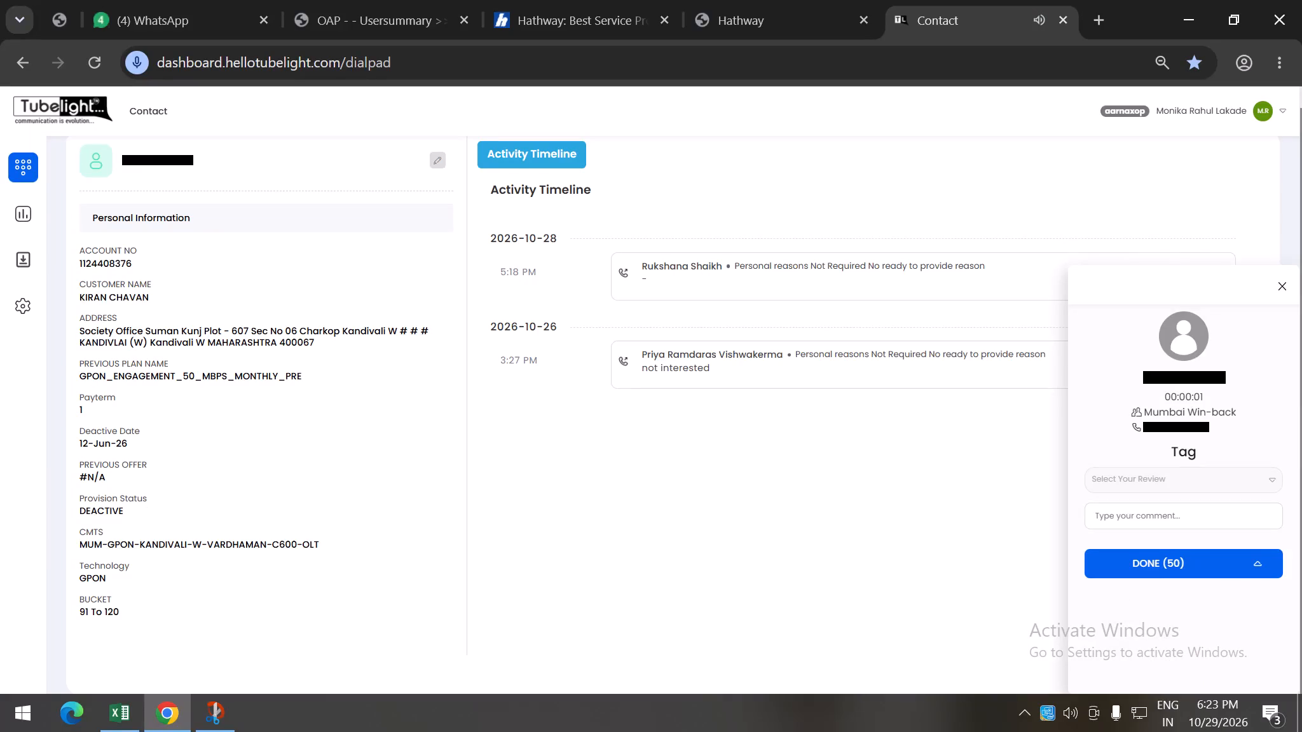
left_click(1149, 469)
scroll(1141, 557, "down", 1)
left_click(1147, 537)
left_click(1199, 487)
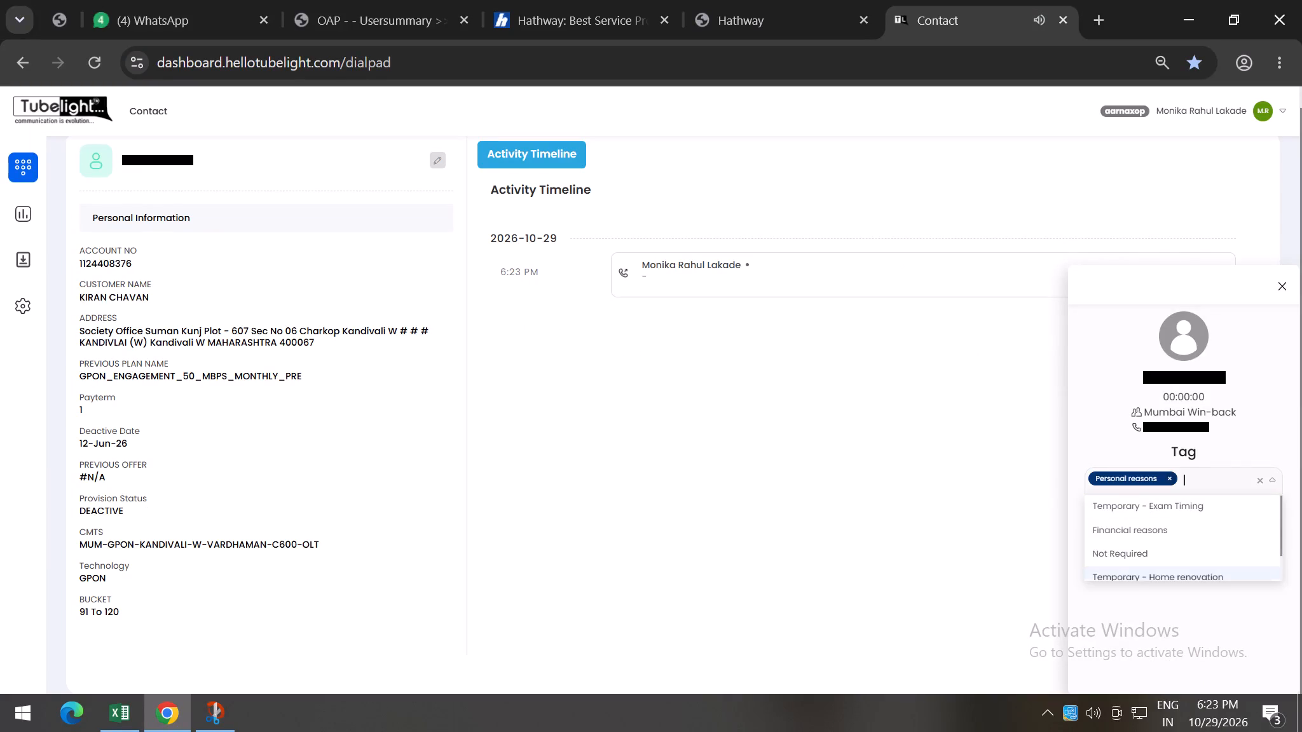
left_click(1151, 555)
left_click(1189, 503)
left_click(1178, 548)
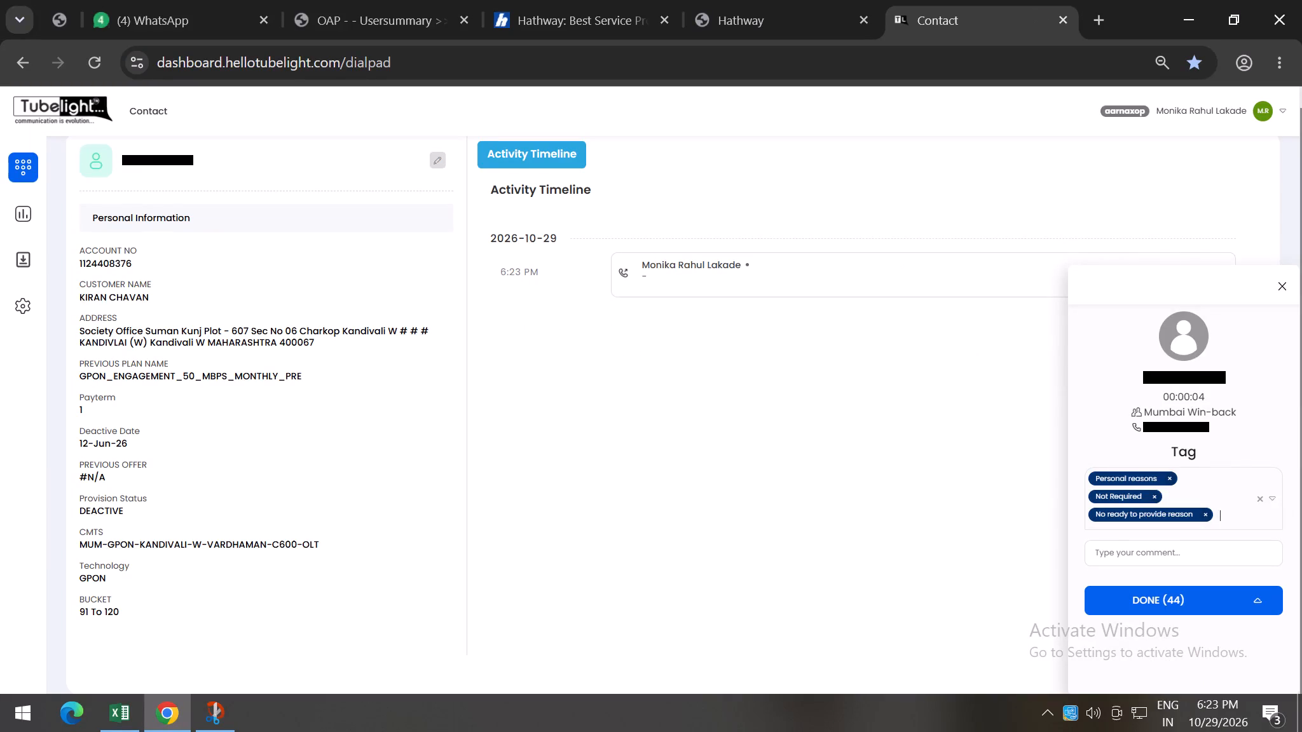
left_click(1172, 593)
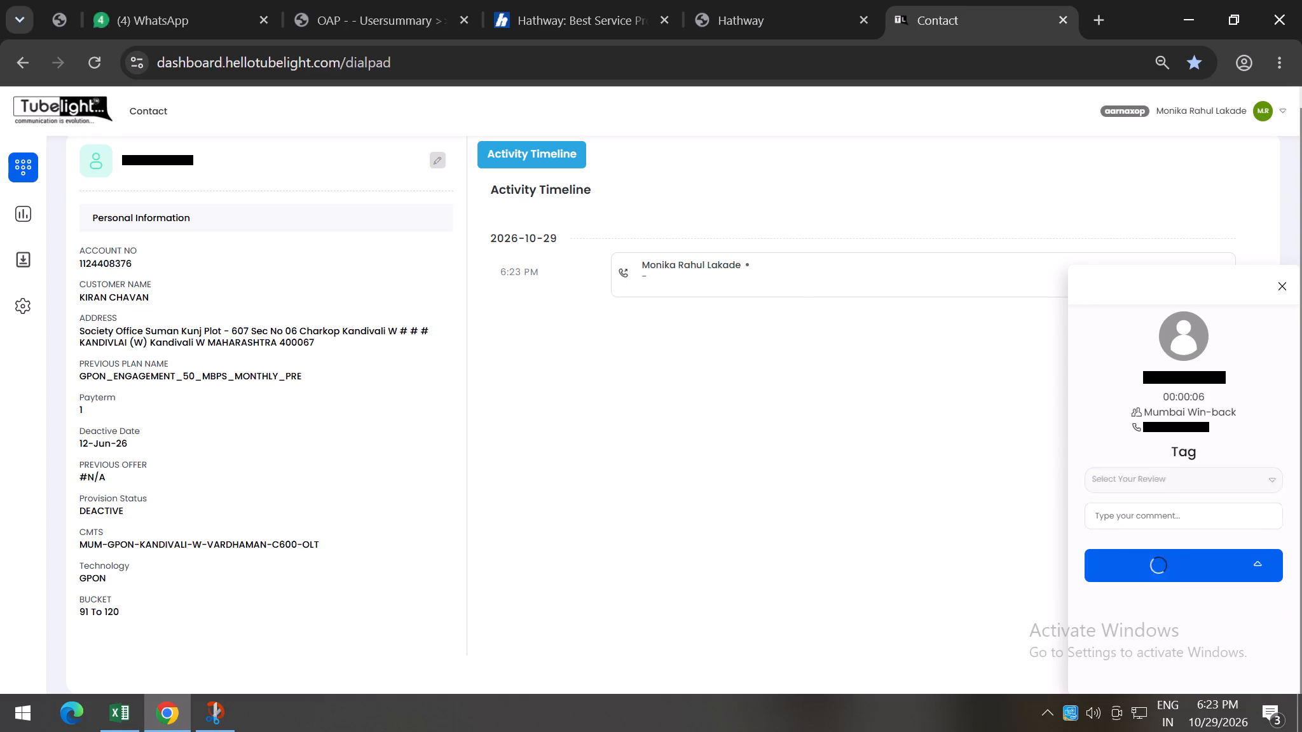
left_click(1094, 291)
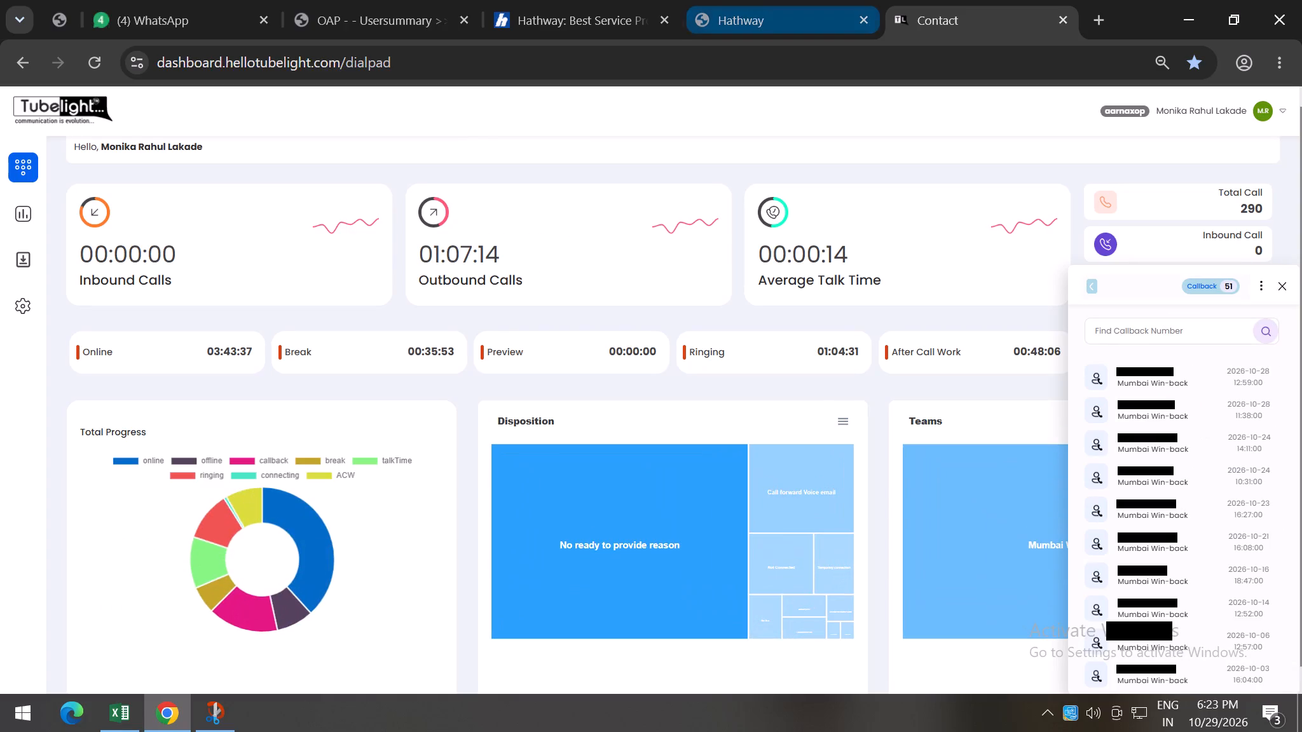
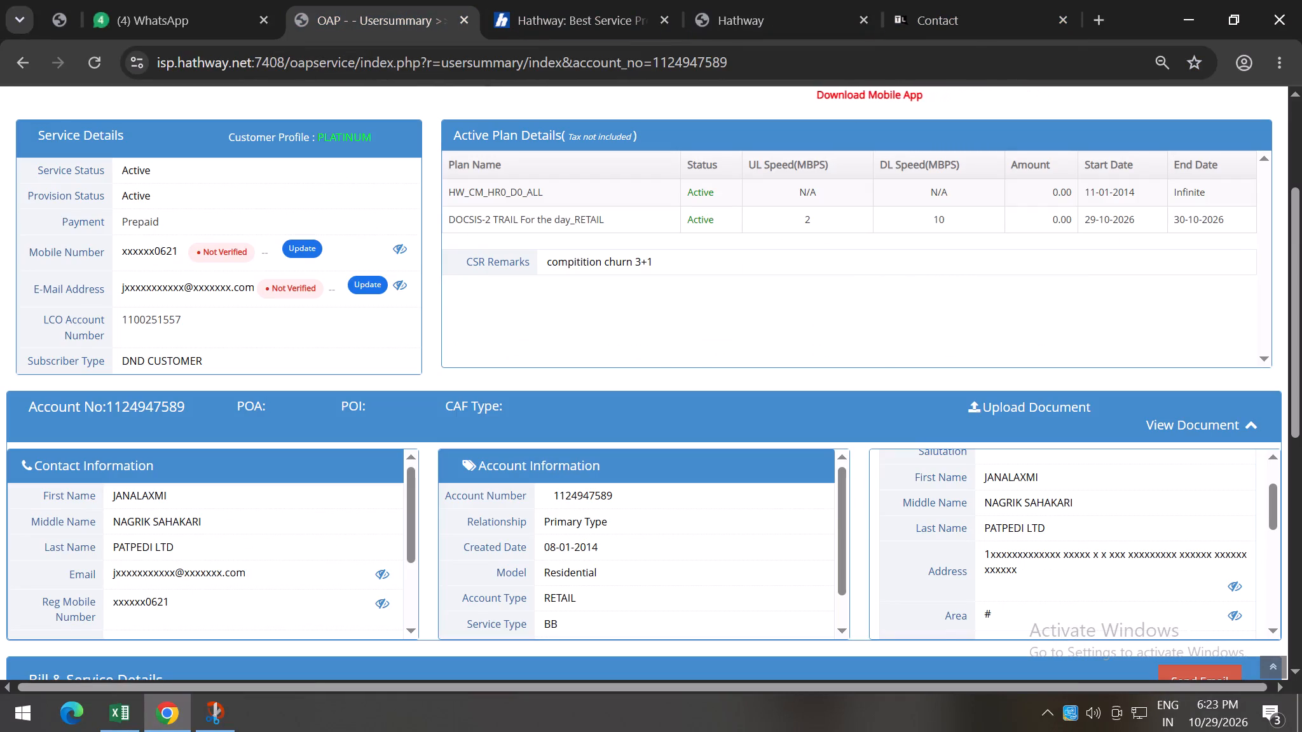
Check the Tubelight dialer dashboard and return to the Hathway customer's account summary.
left_click(976, 0)
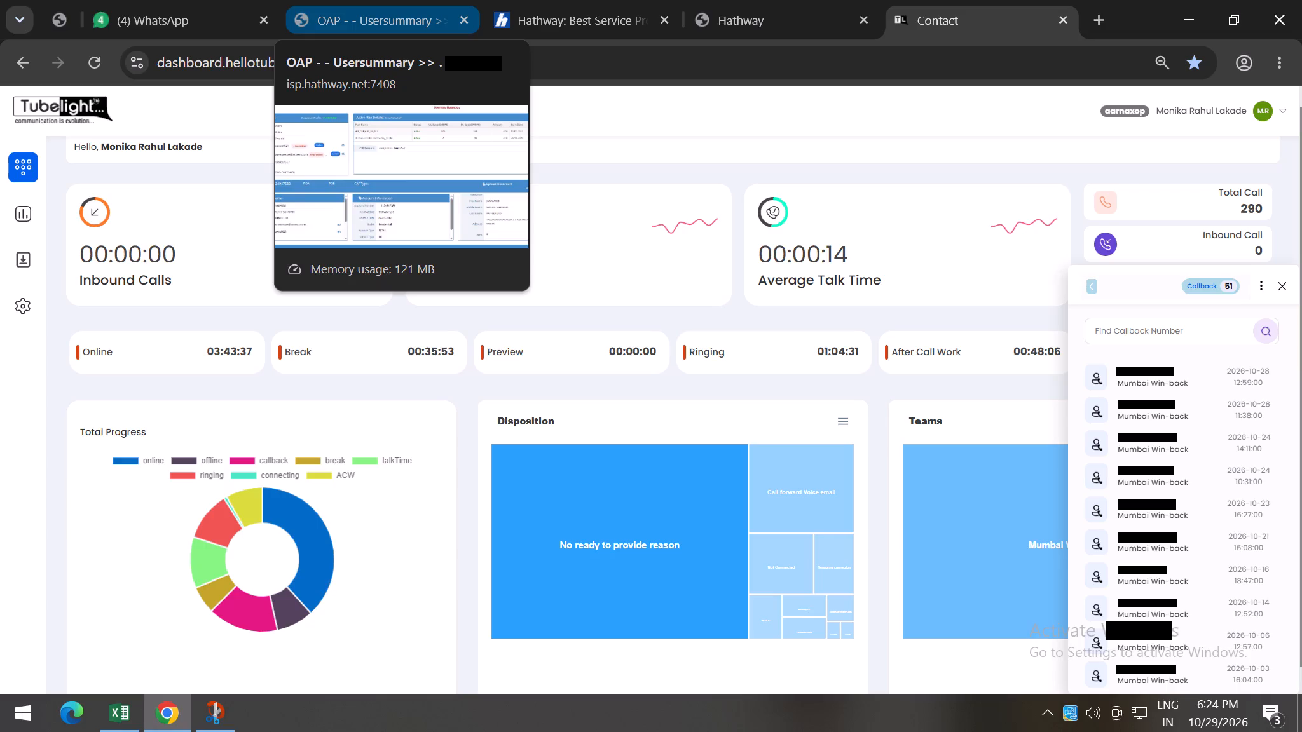
left_click(331, 0)
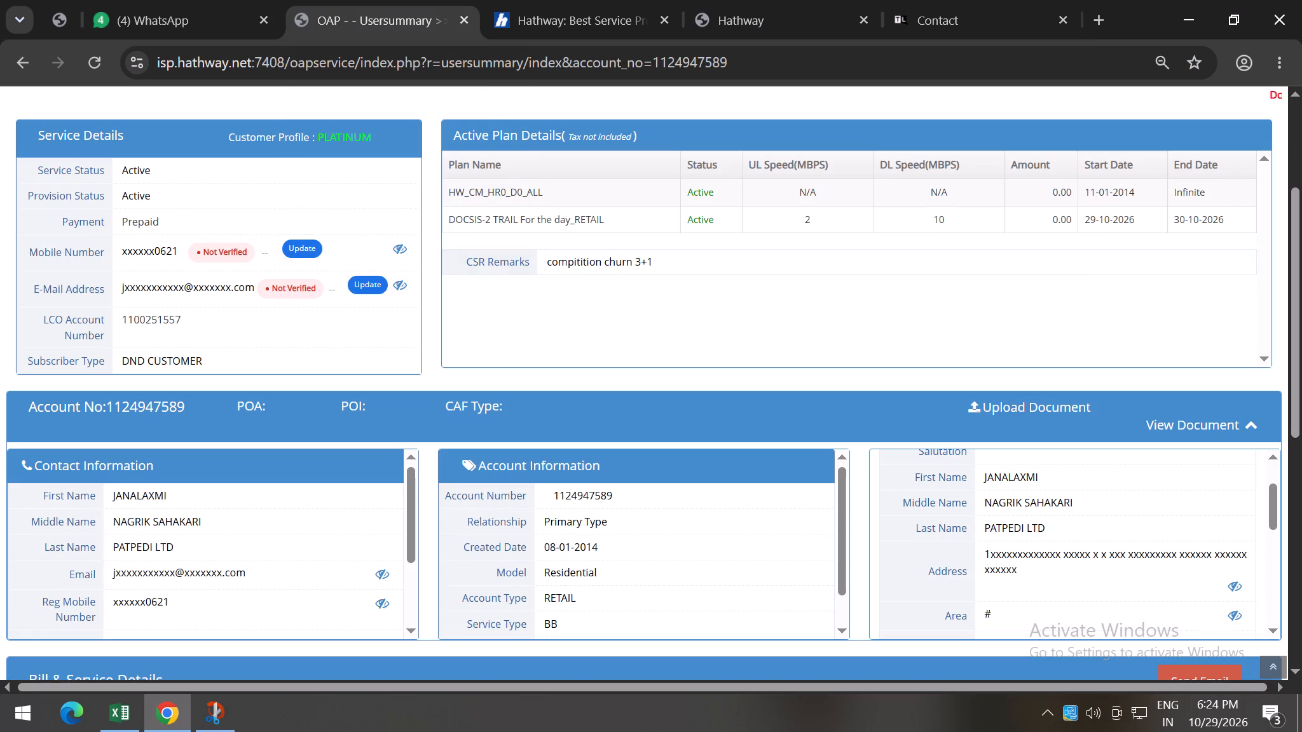
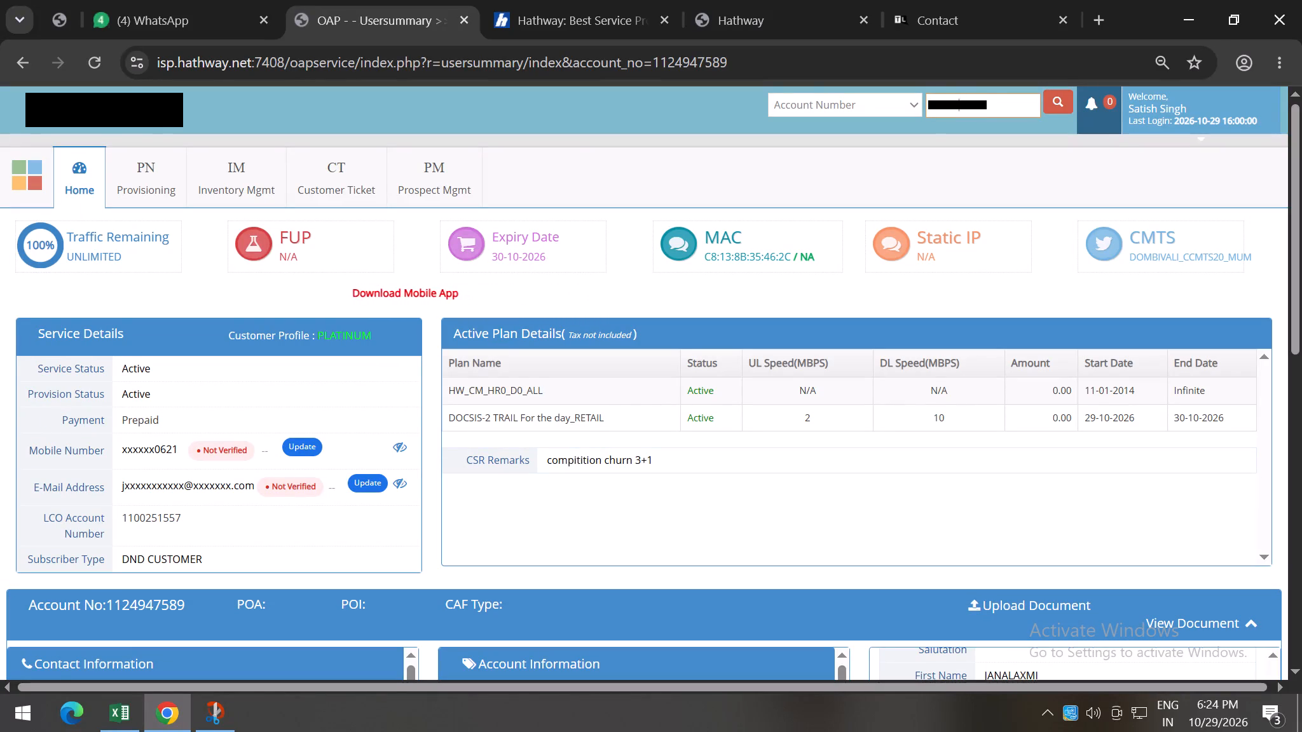
Correct the number in the customer search and look the customer up by Registered Mobile Number.
key("BackSpace")
key("BackSpace")
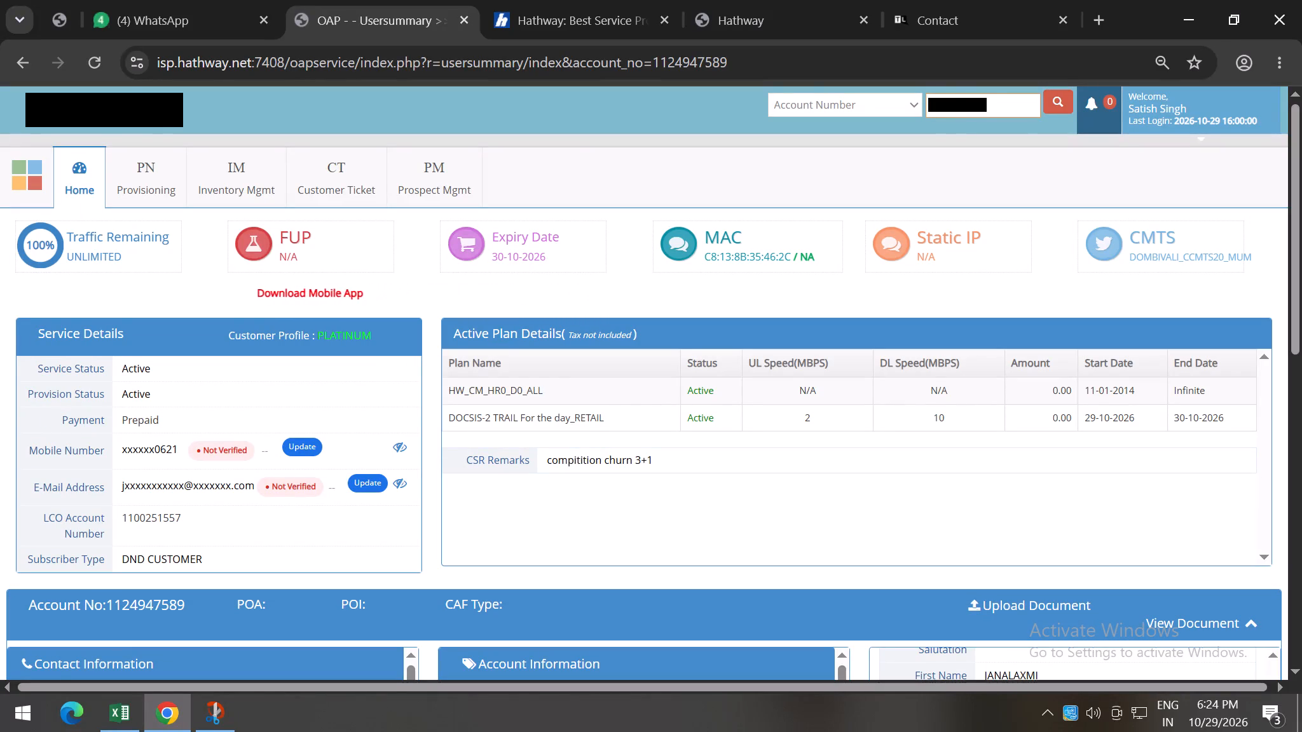
left_click(915, 109)
left_click(897, 246)
left_click(1052, 100)
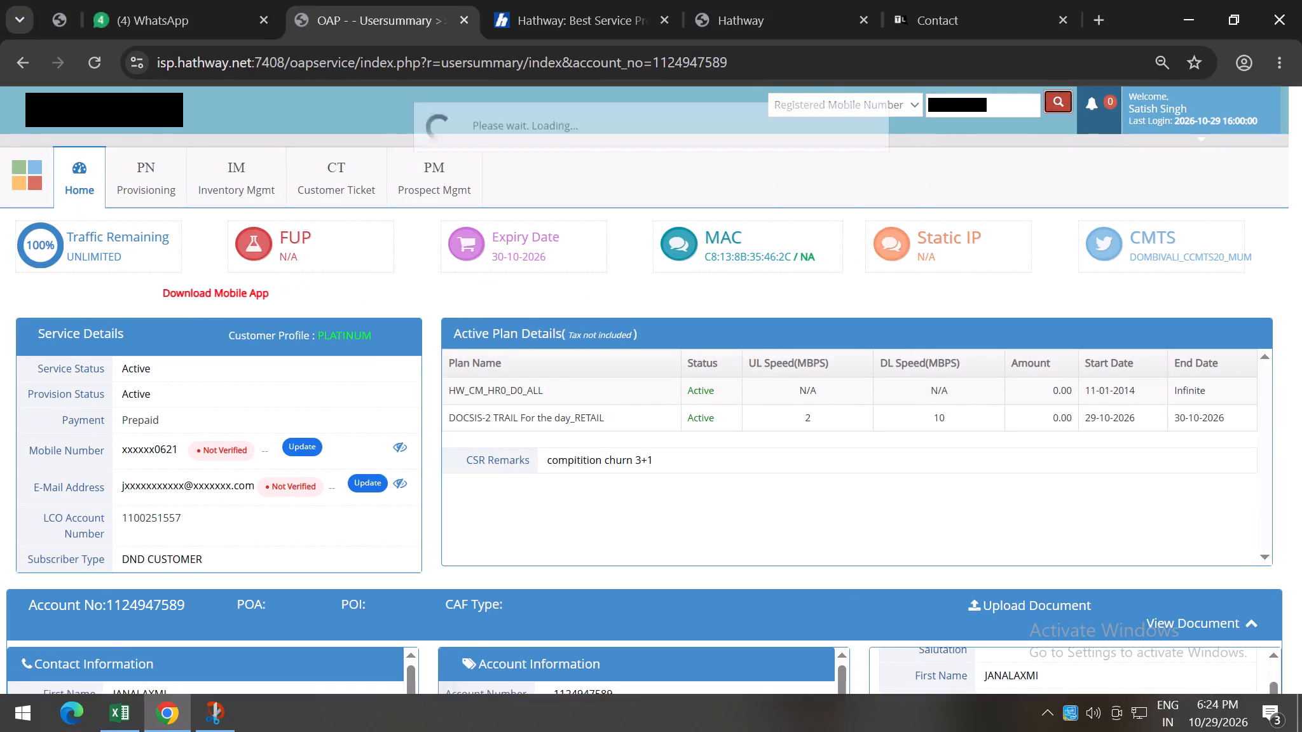
left_click(825, 210)
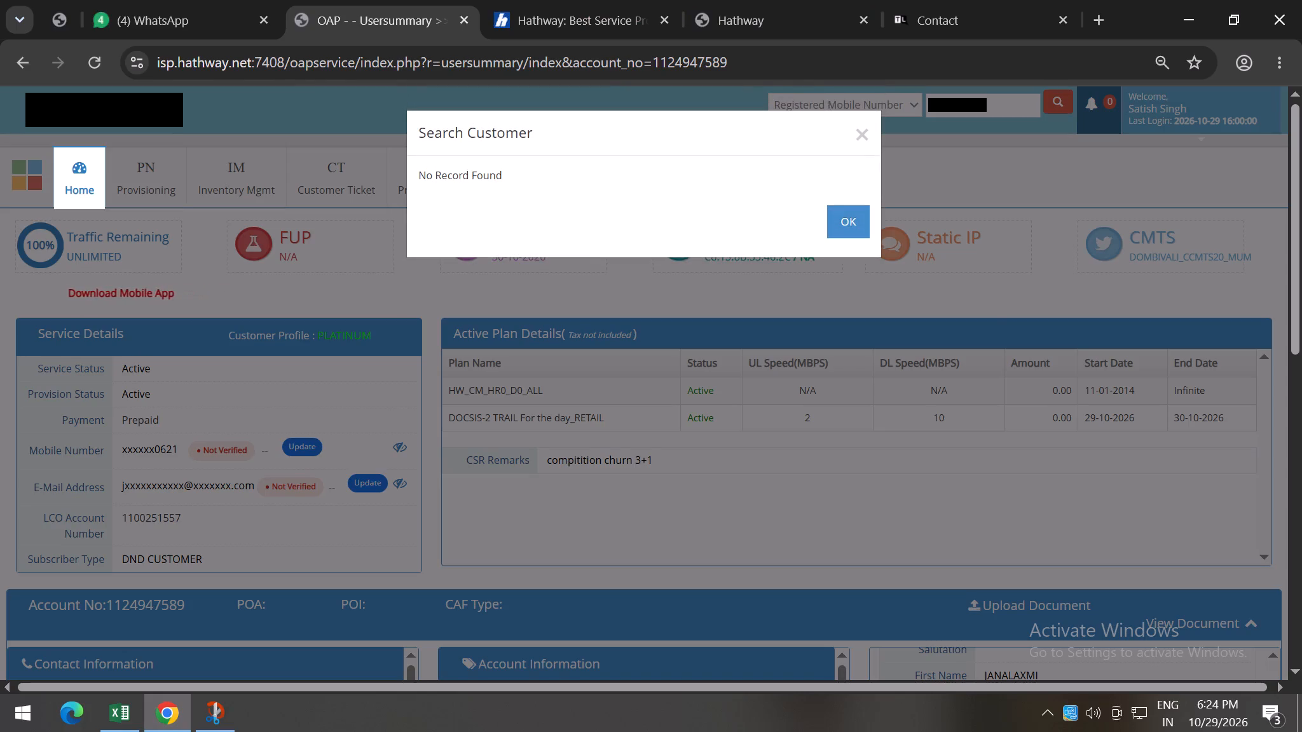
left_click(863, 139)
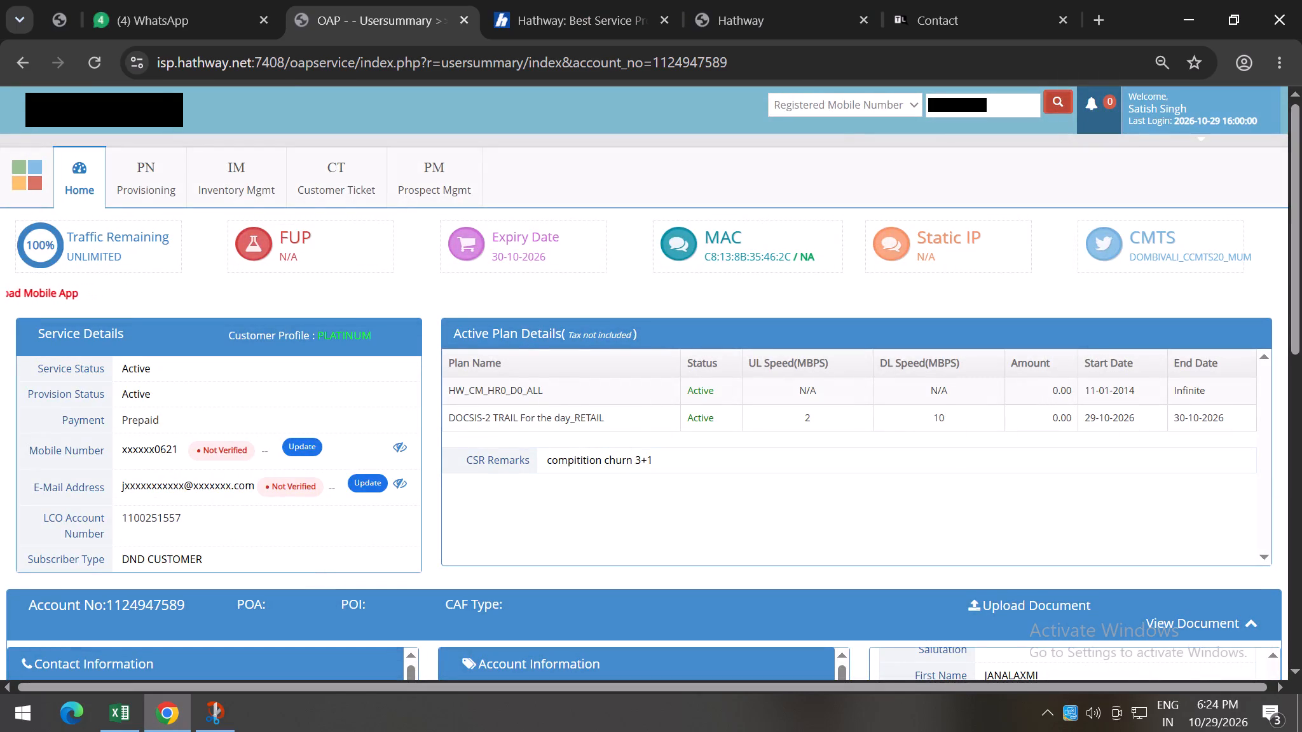
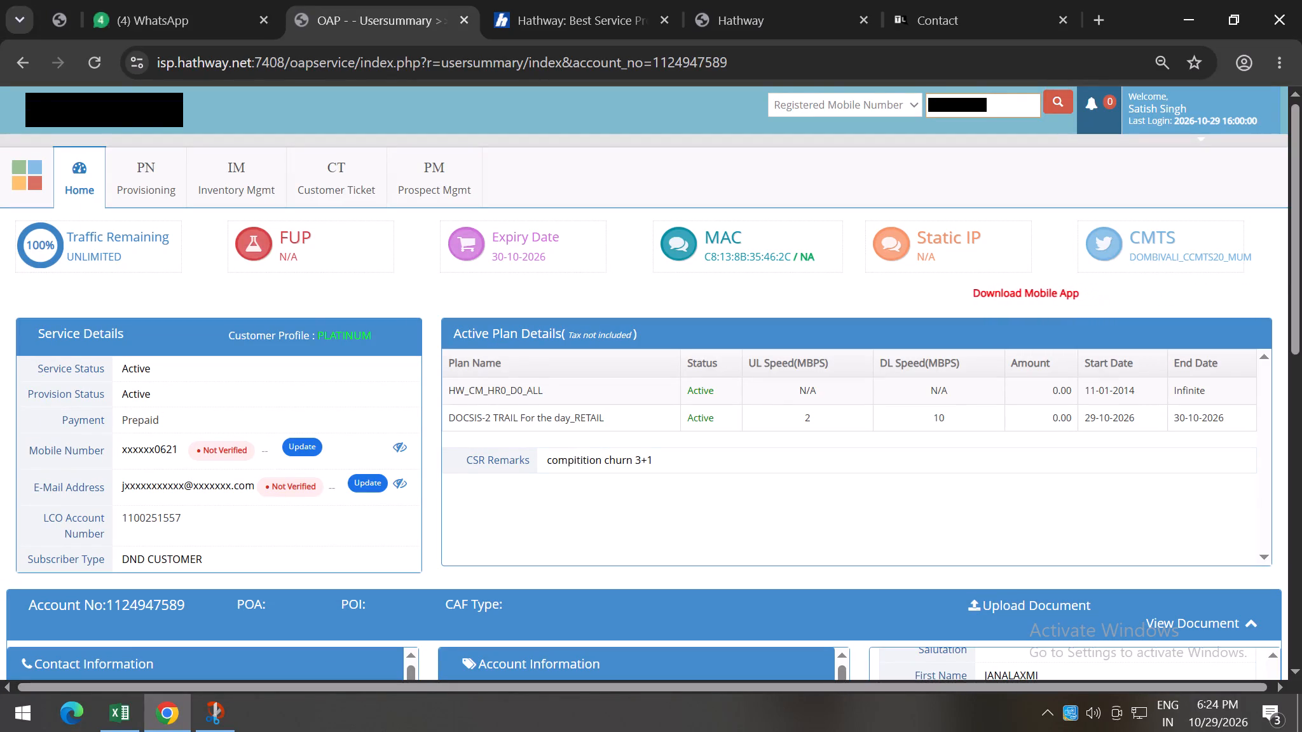
Search for the next customer's account by registered mobile number.
left_click(960, 113)
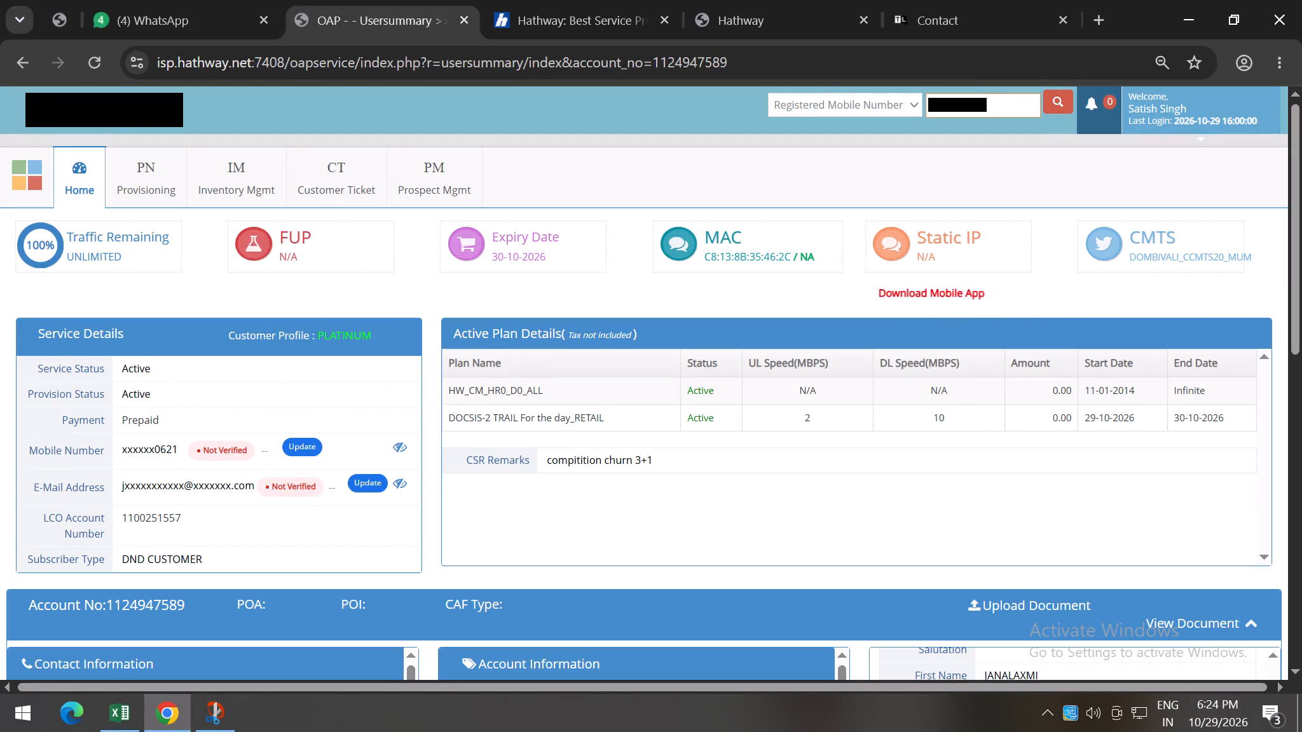
key("BackSpace")
left_click(1054, 100)
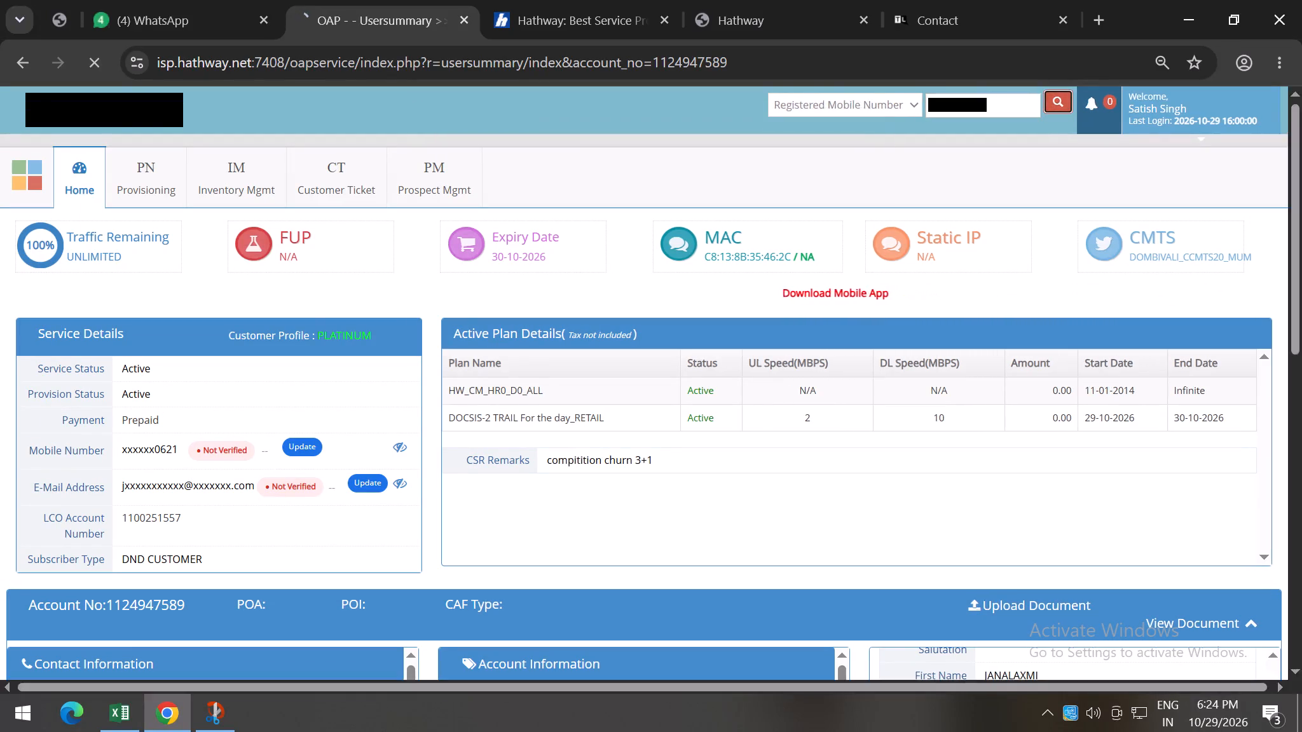
Switch to the Tubelight dashboard and go from the callback list back to the recent Mumbai Win-back calls.
left_click(923, 0)
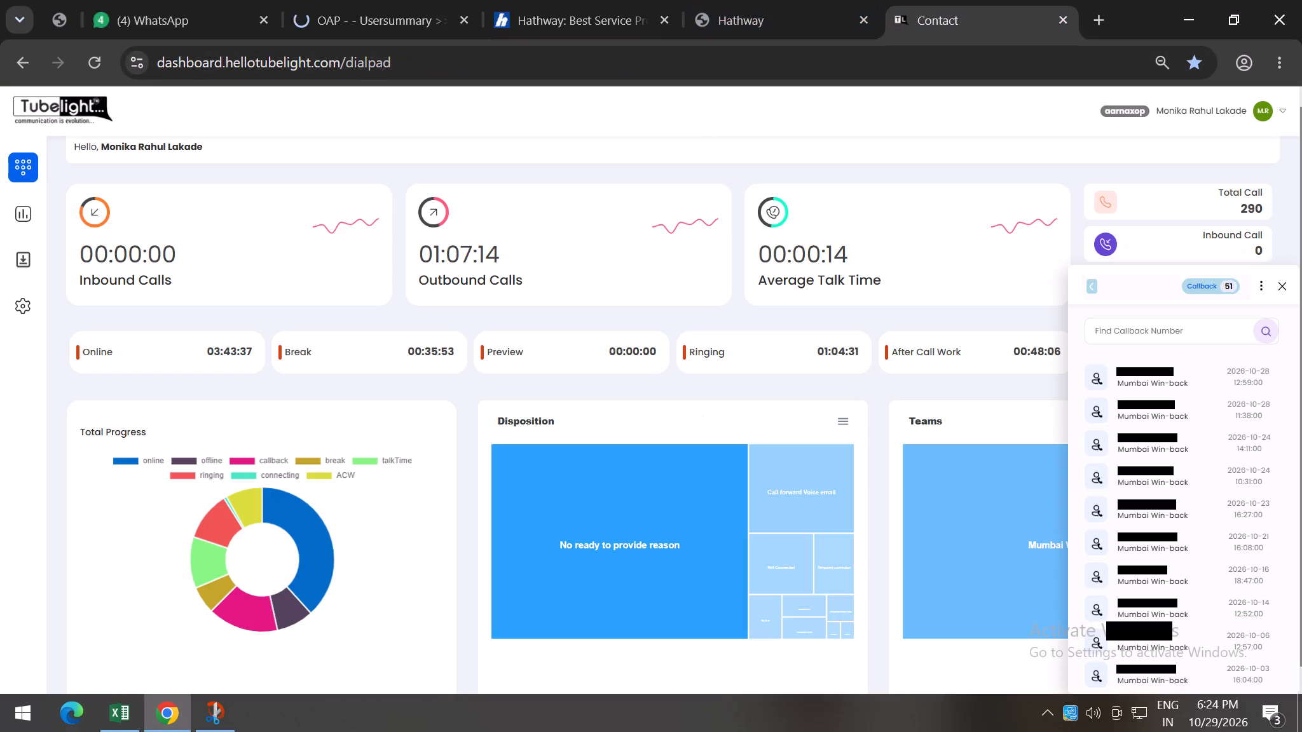
left_click(1094, 275)
left_click(1093, 287)
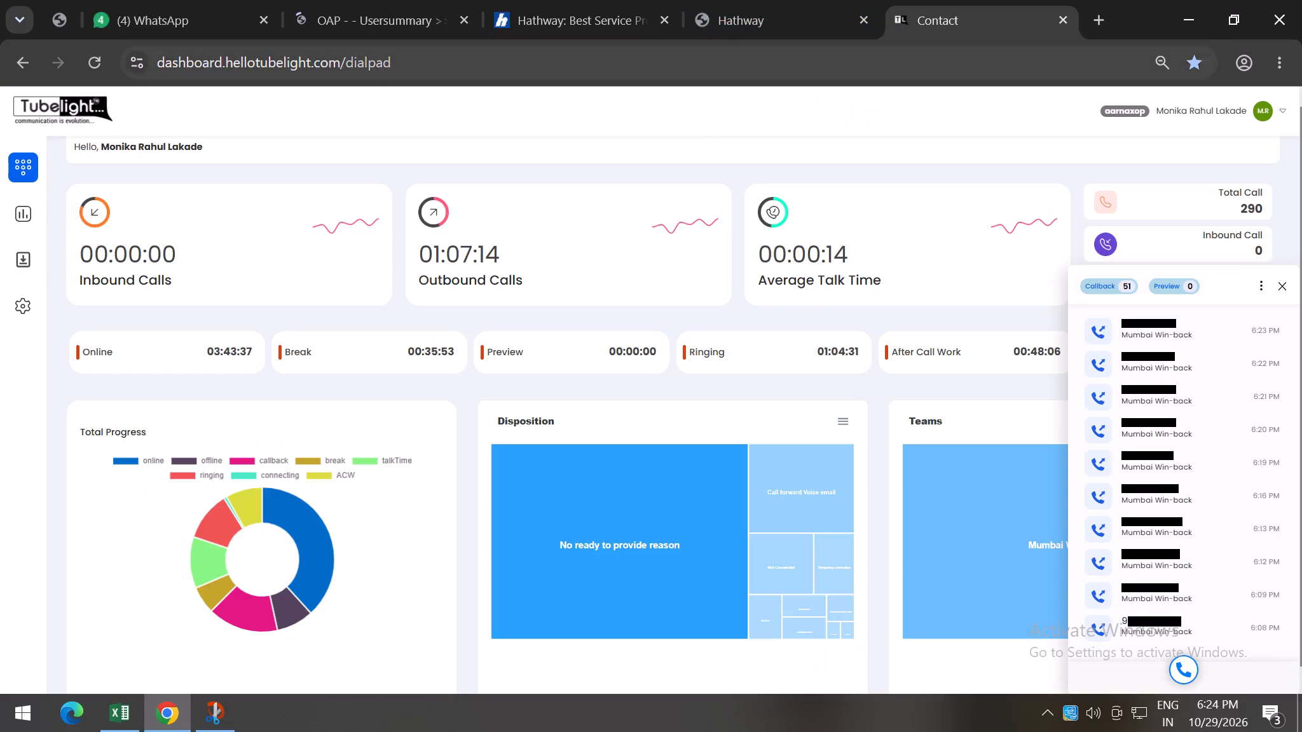
Return to the customer's account summary in OAP and unmask the mobile number and e-mail address.
left_click(361, 0)
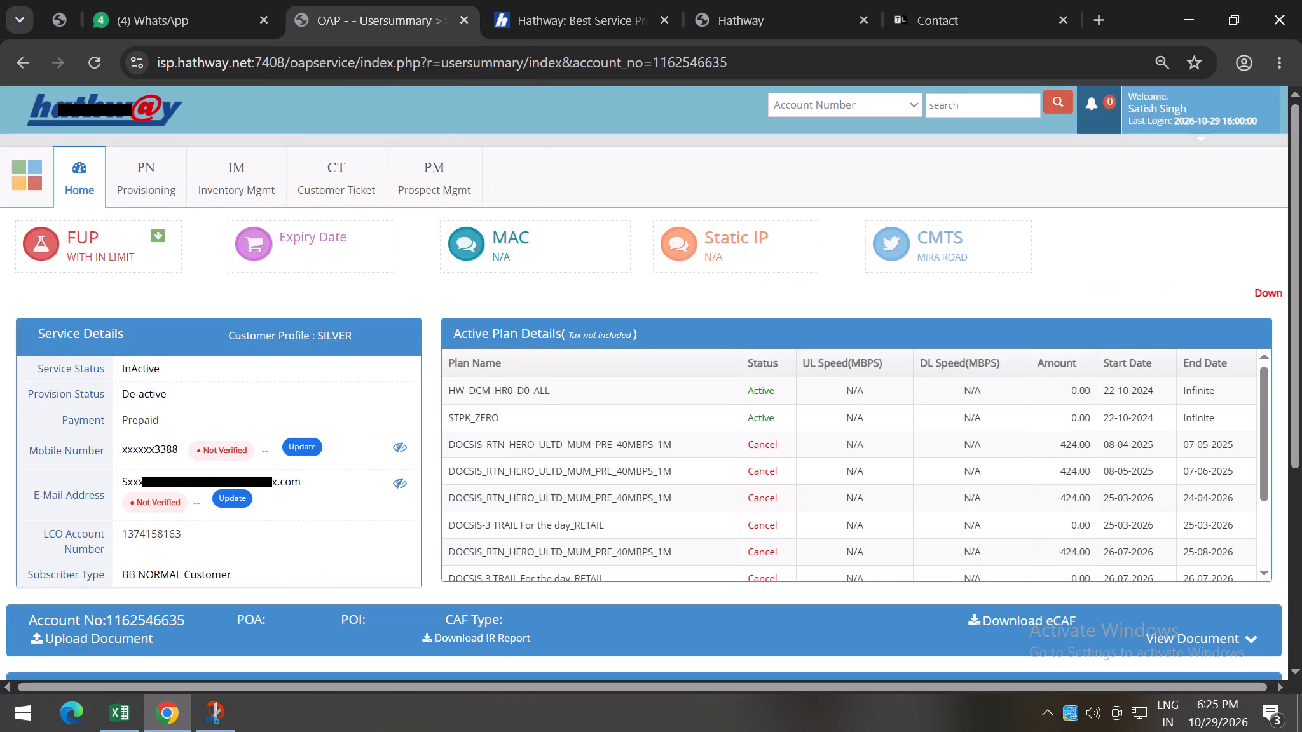
scroll(183, 452, "down", 3)
left_click(397, 150)
left_click(395, 184)
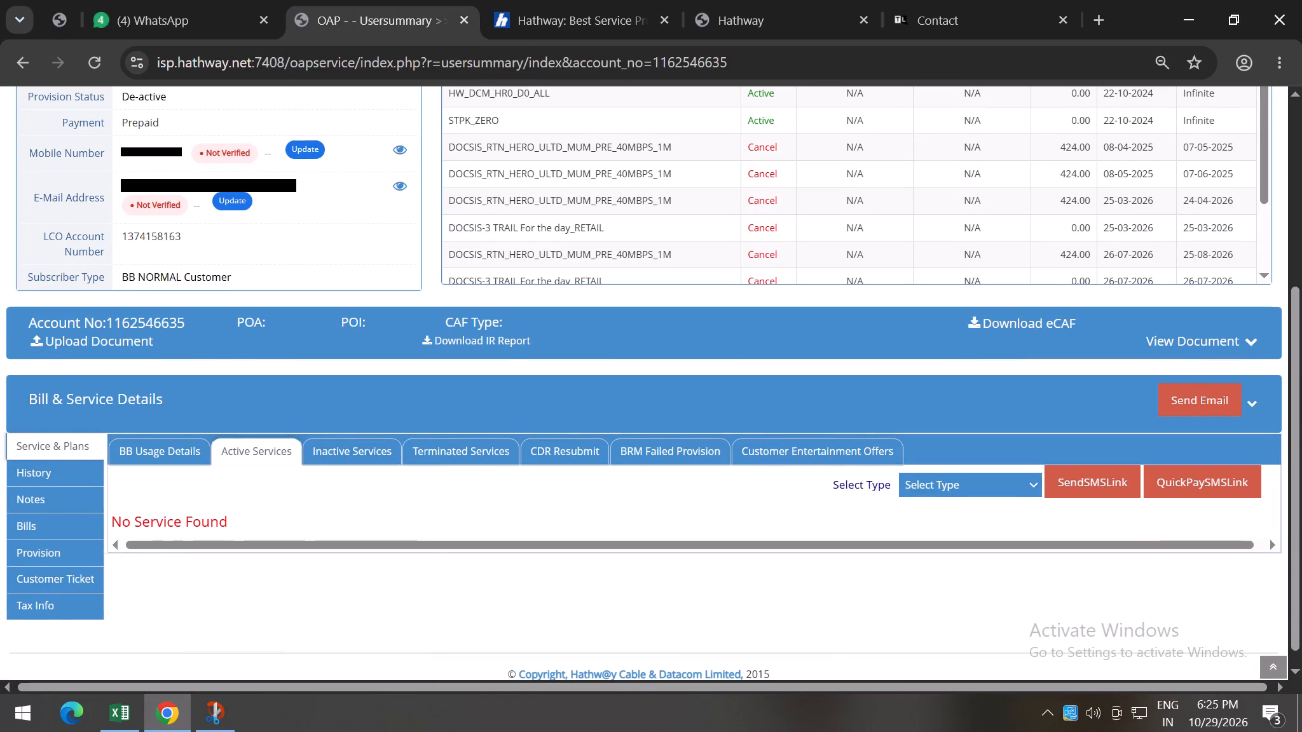
Search the account's payment history with the start date set to 23-June-2020.
scroll(111, 330, "down", 3)
left_click(72, 454)
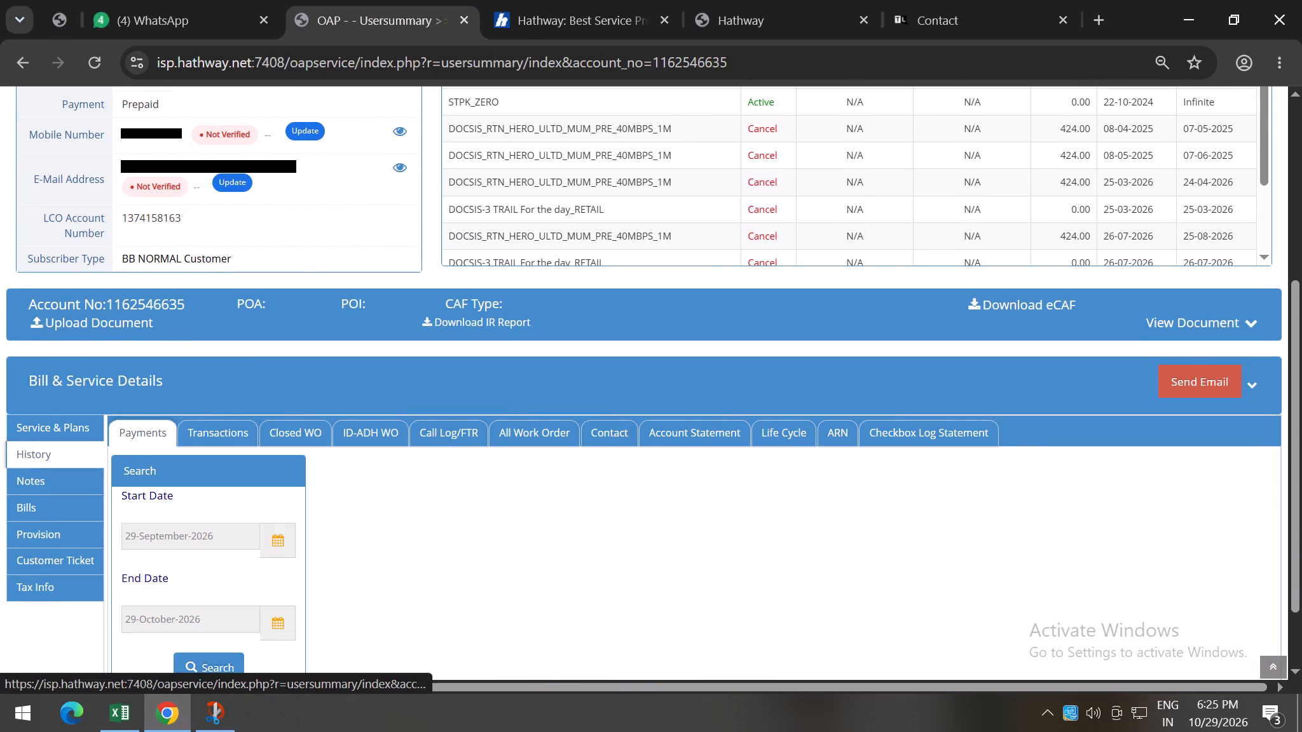
scroll(74, 465, "down", 3)
left_click(270, 456)
double_click(200, 461)
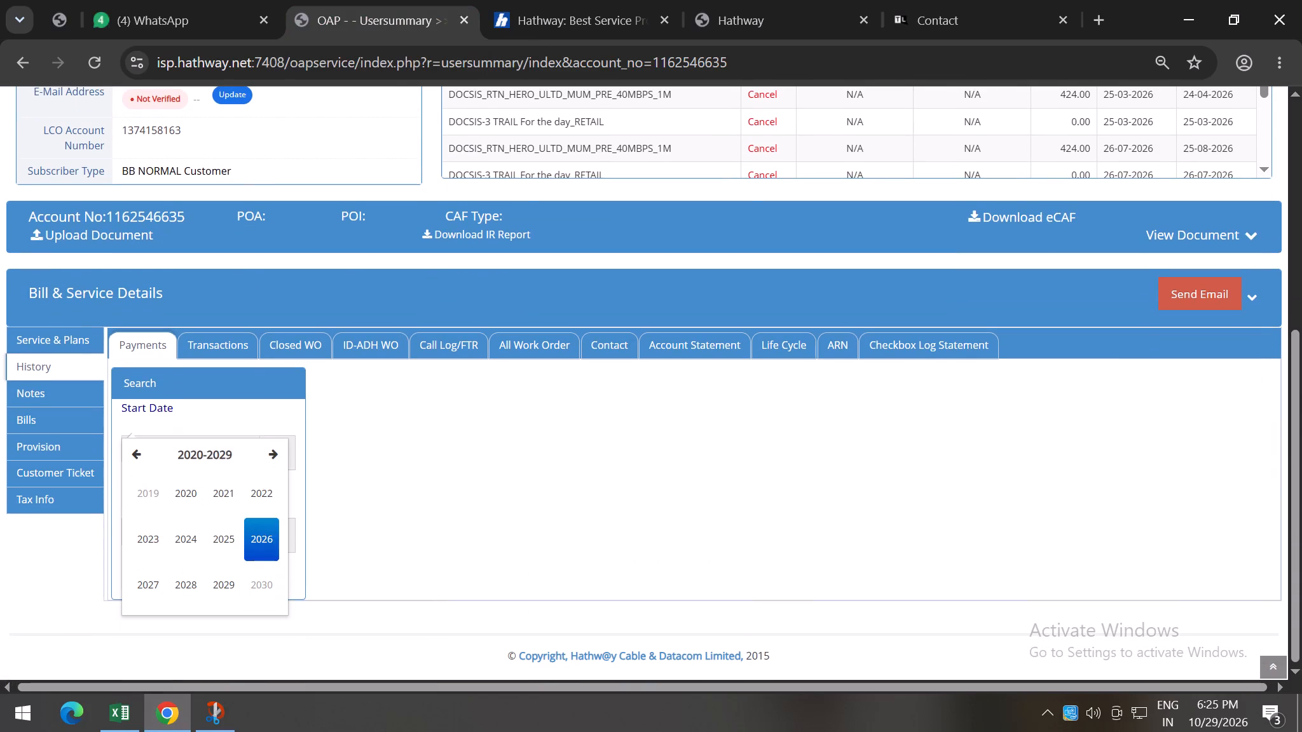
left_click(185, 495)
left_click(187, 534)
left_click(182, 560)
double_click(187, 579)
Go to the last page of the payment list, examine the latest payments, and return to the service and plan details.
scroll(251, 578, "down", 5)
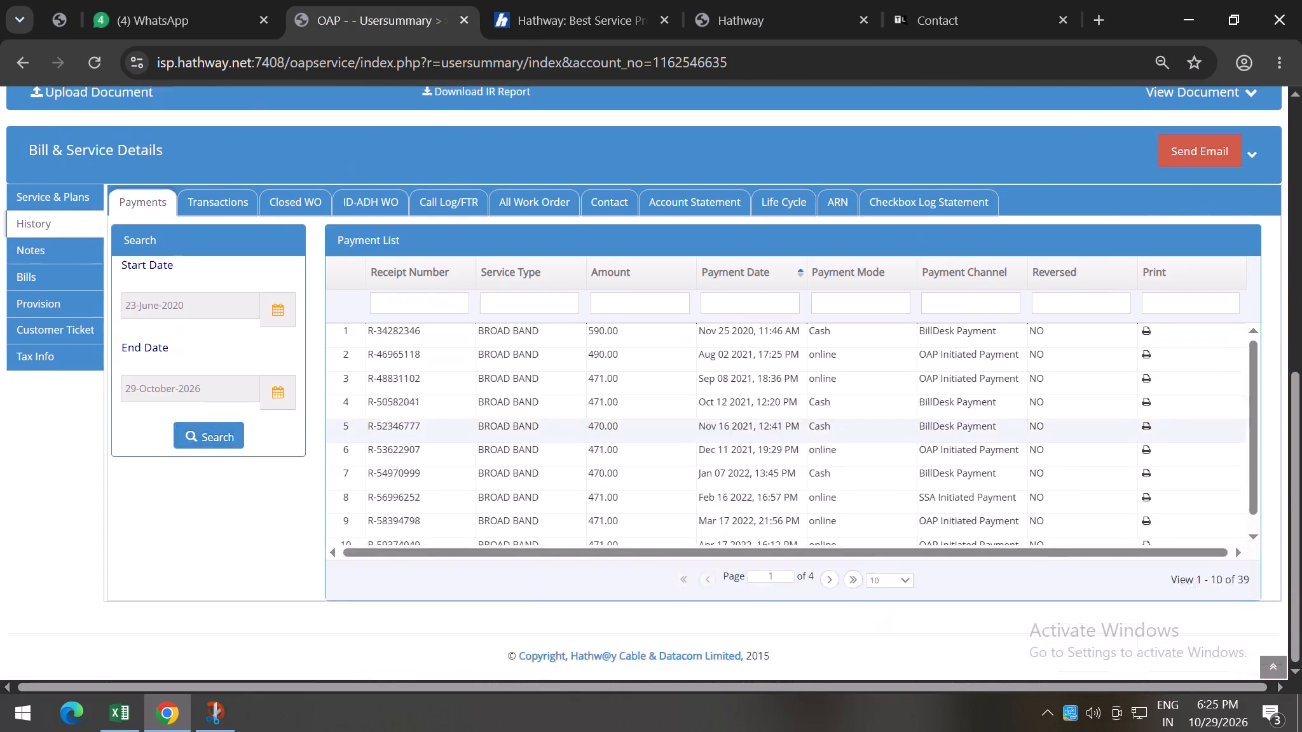
scroll(655, 413, "down", 4)
double_click(849, 573)
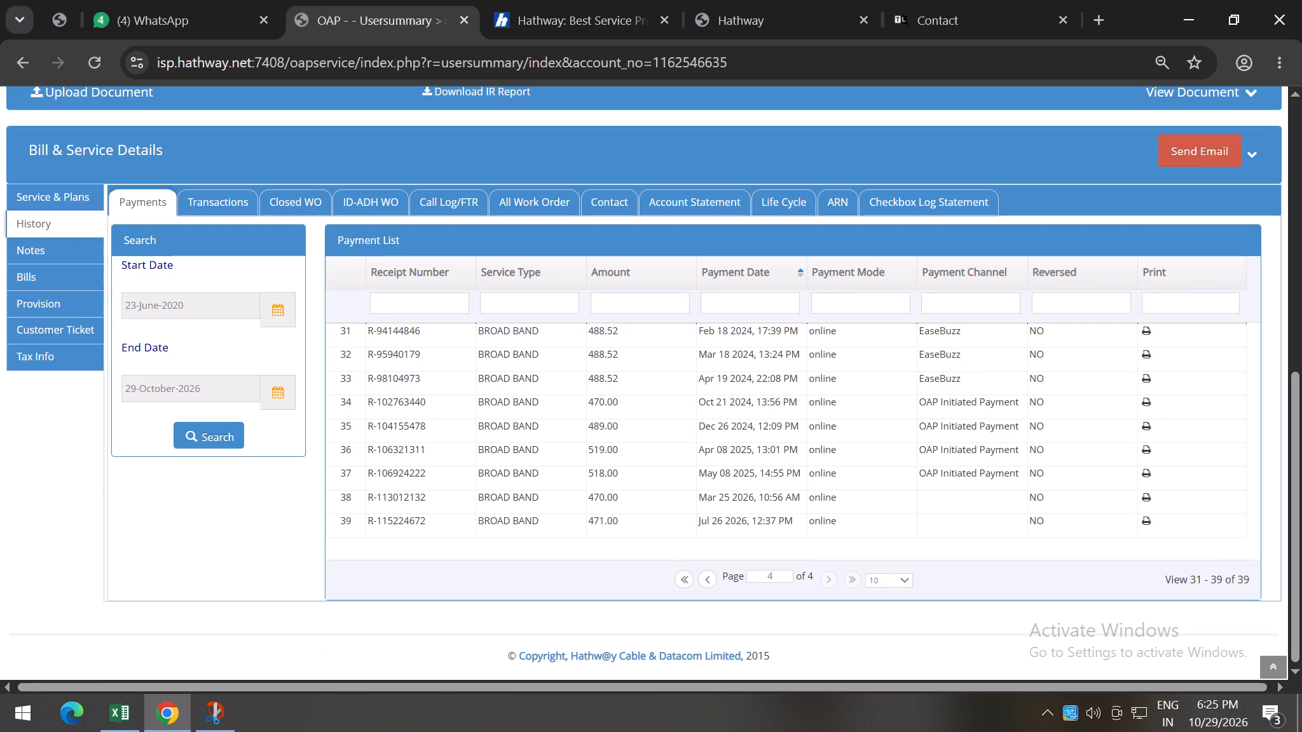
scroll(676, 567, "down", 5)
scroll(757, 503, "down", 8)
scroll(722, 552, "up", 5)
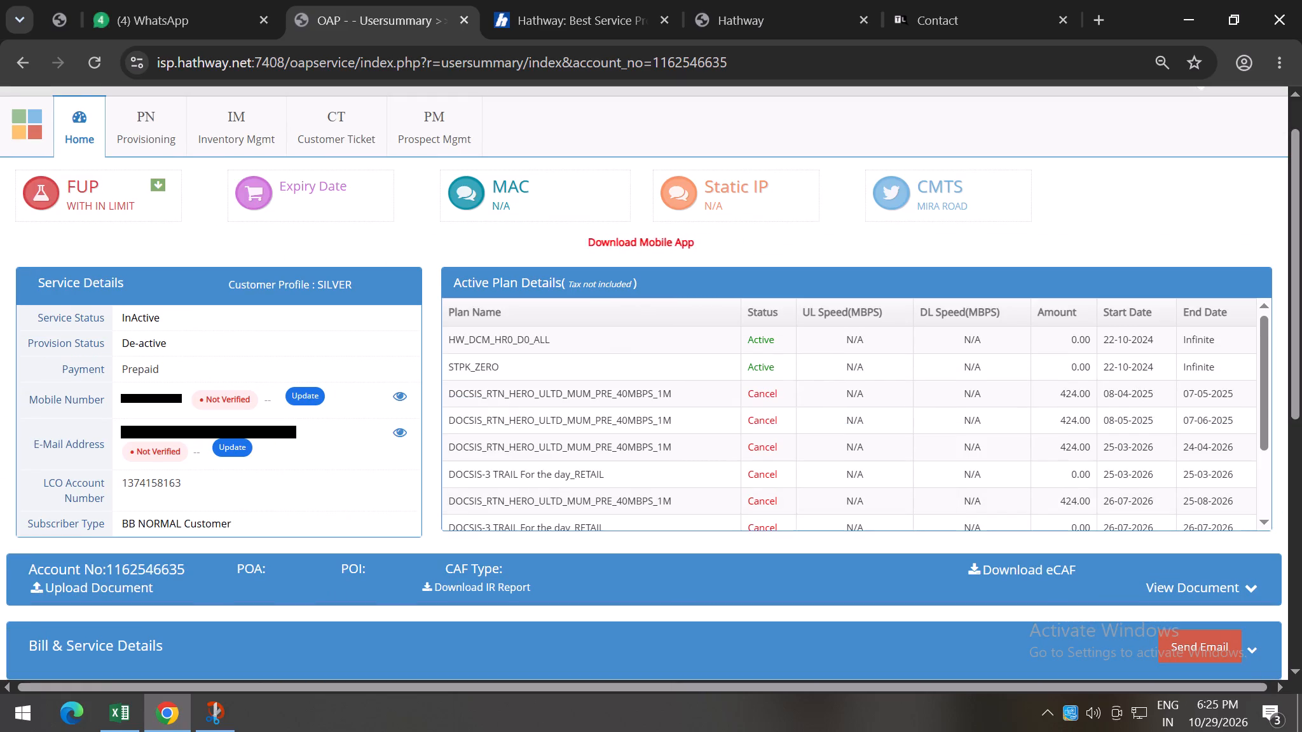
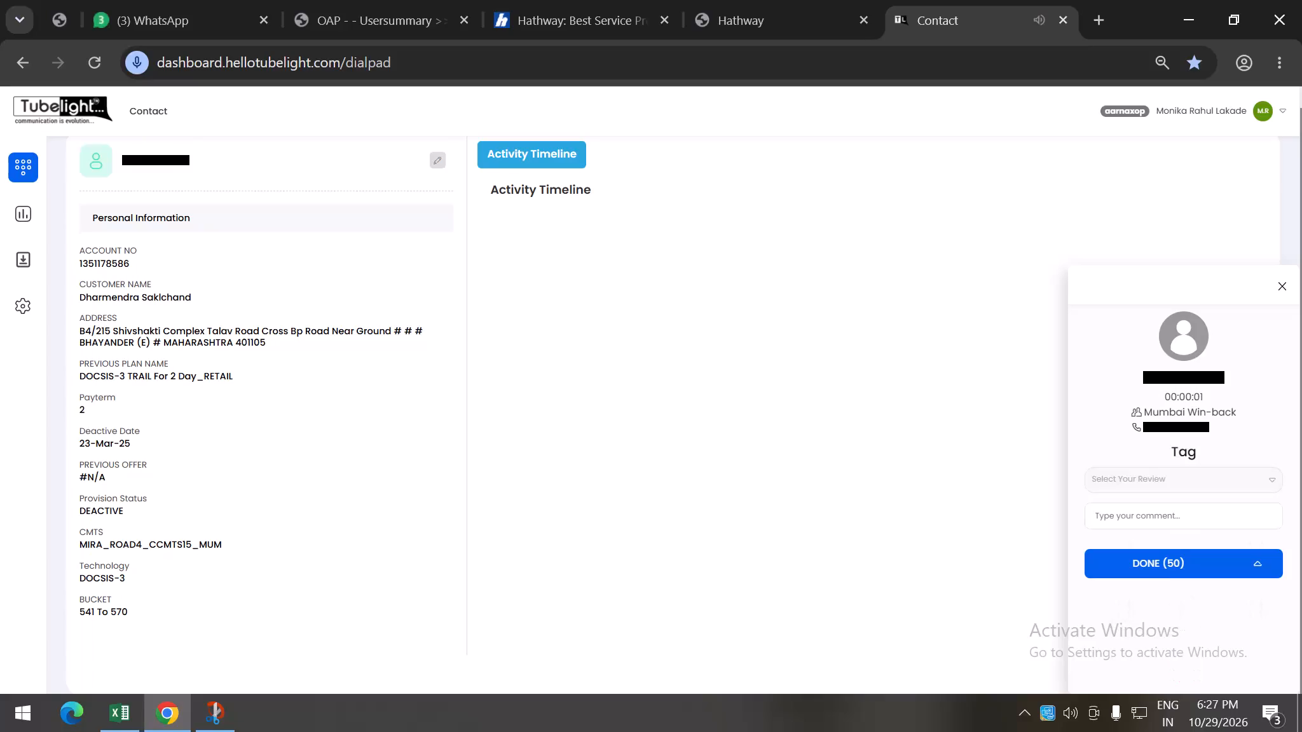
Tag the current Mumbai Win-back call as Personal reasons with sub-disposition Not Required, and open the next level of reasons.
left_click(1154, 472)
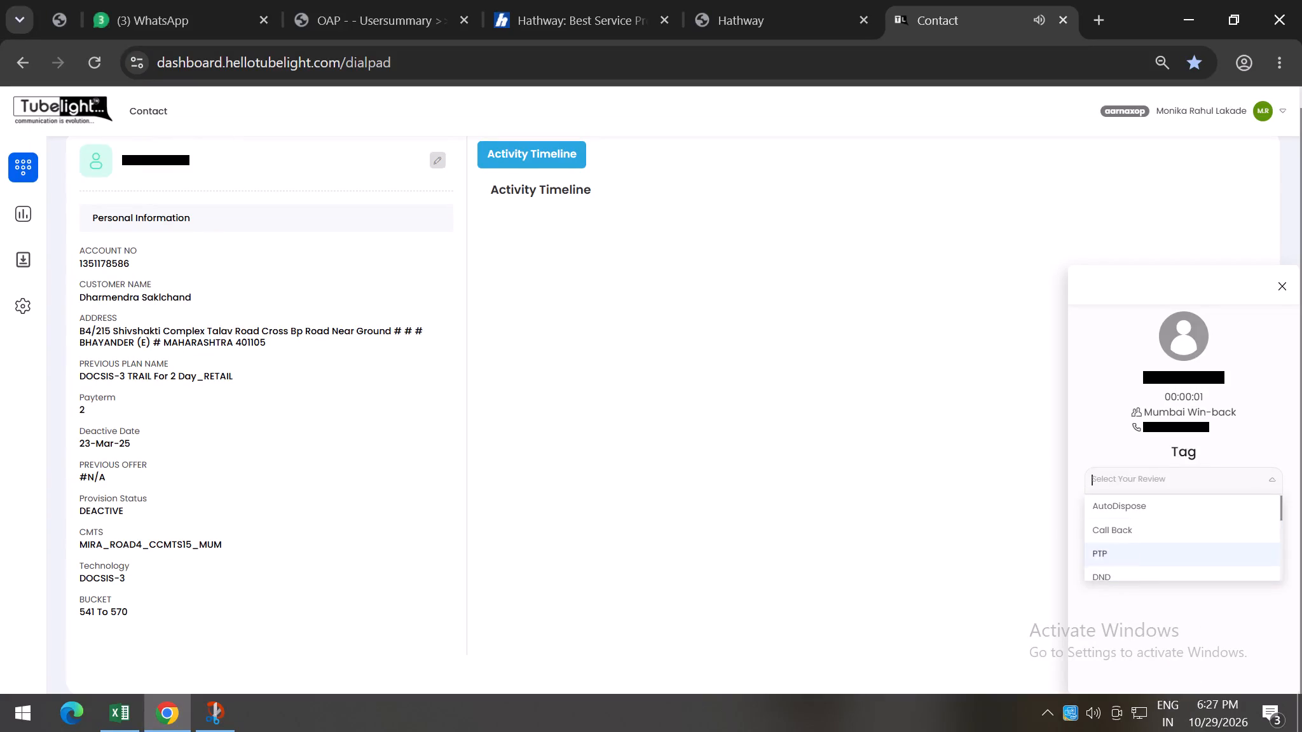
scroll(1155, 537, "down", 1)
left_click(1155, 537)
left_click(1210, 471)
left_click(1140, 548)
left_click_drag(1181, 491, 1178, 504)
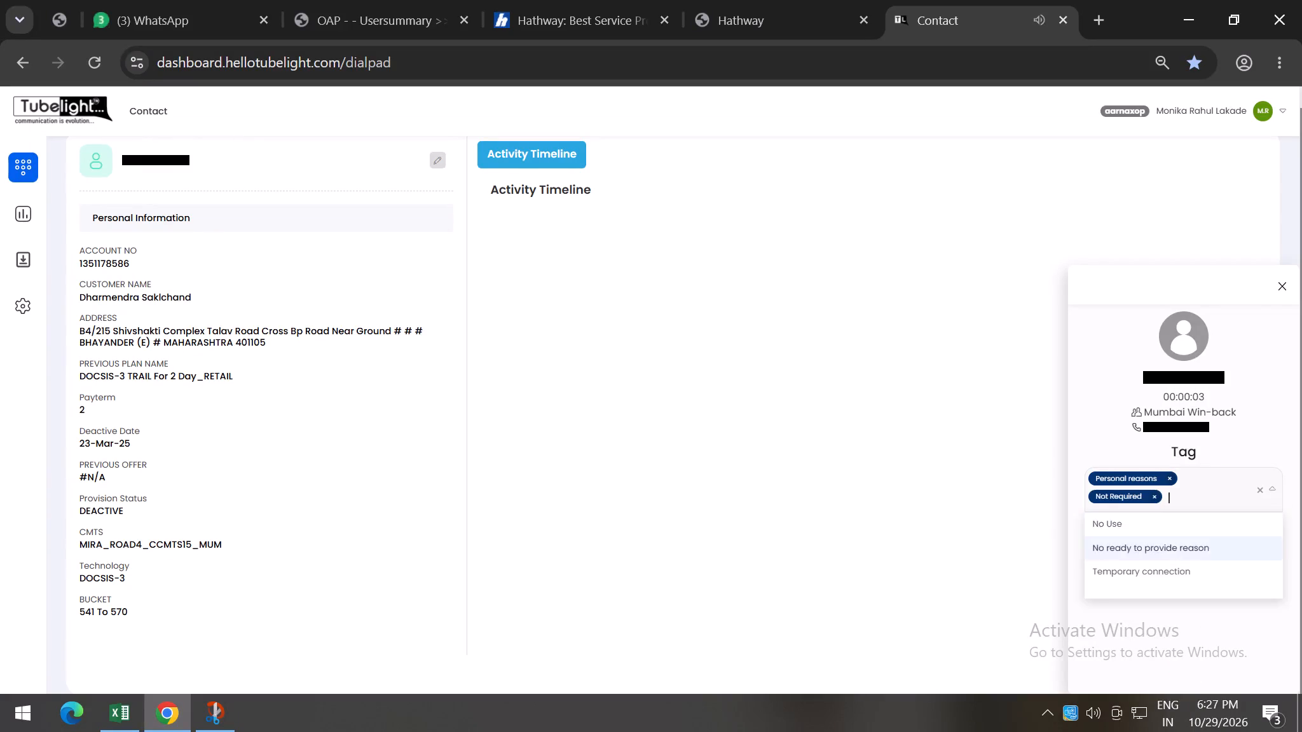
Add the reason No ready to provide reason to the Bhayander customer's call tags and submit the disposition.
left_click(1170, 546)
left_click(1162, 602)
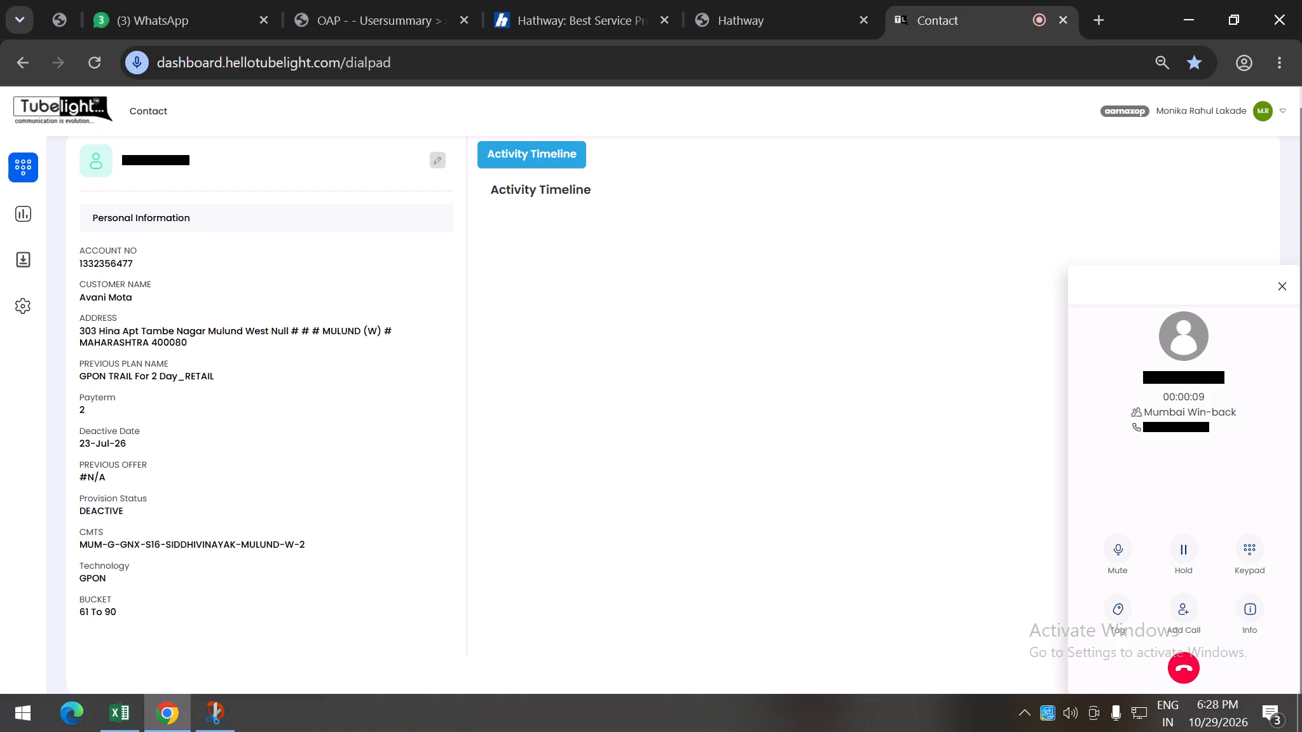
End the Mulund West customer's Mumbai Win-back call, tag it as Personal reasons, and open the sub-disposition choices.
left_click(1179, 658)
left_click(1151, 480)
scroll(1139, 529, "down", 1)
left_click(1139, 536)
left_click(1195, 483)
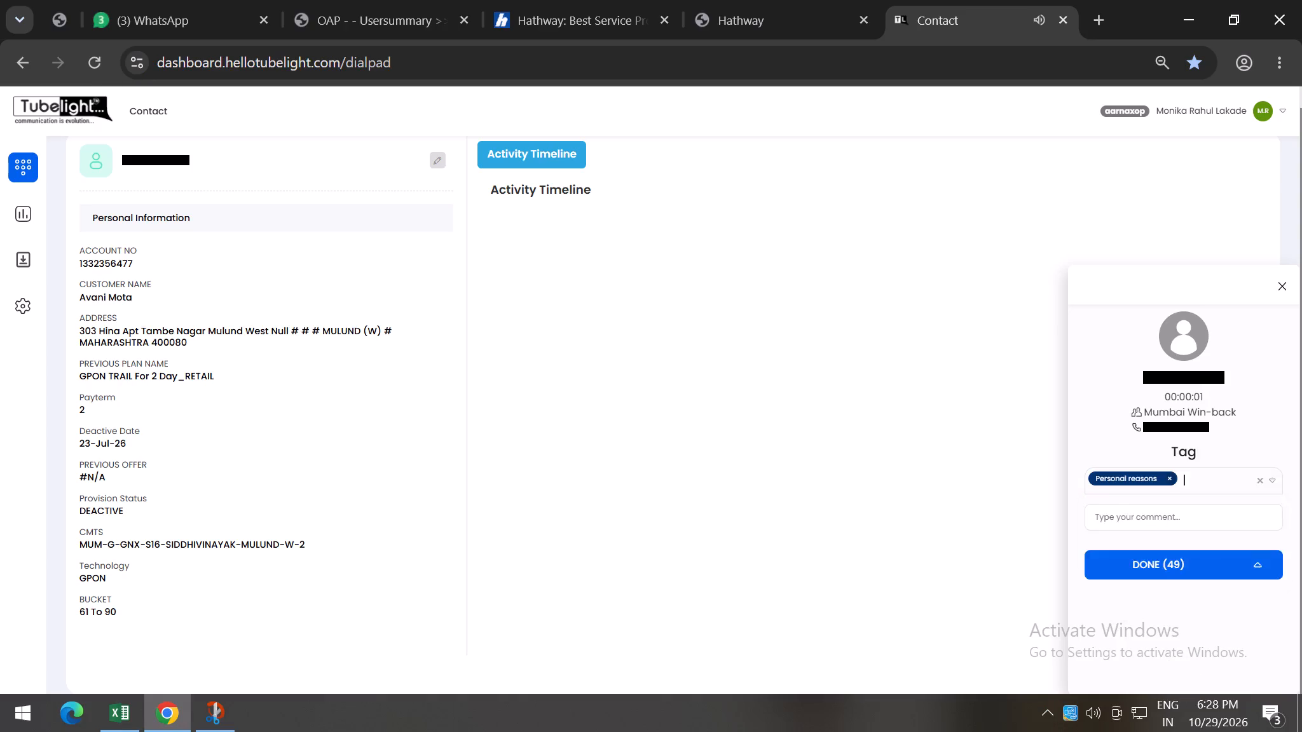
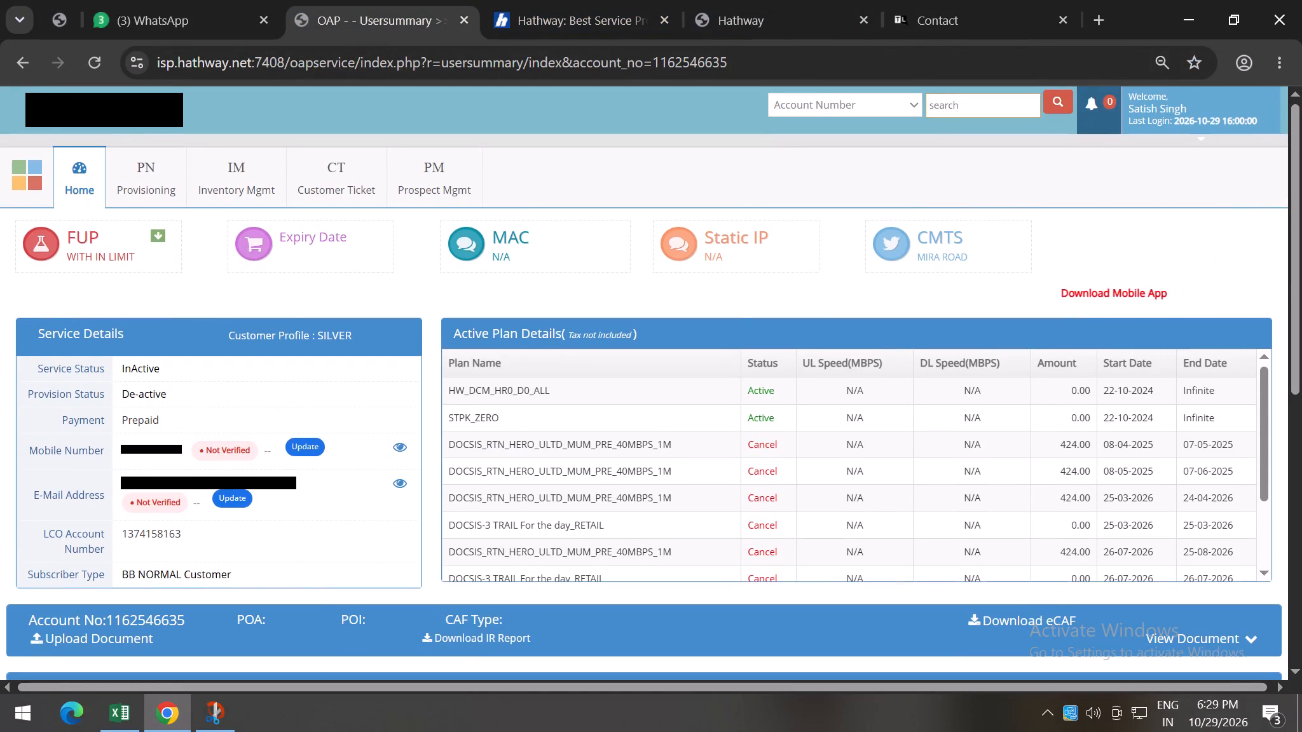
Enter the customer's number in the OAP search field to look up the customer's account.
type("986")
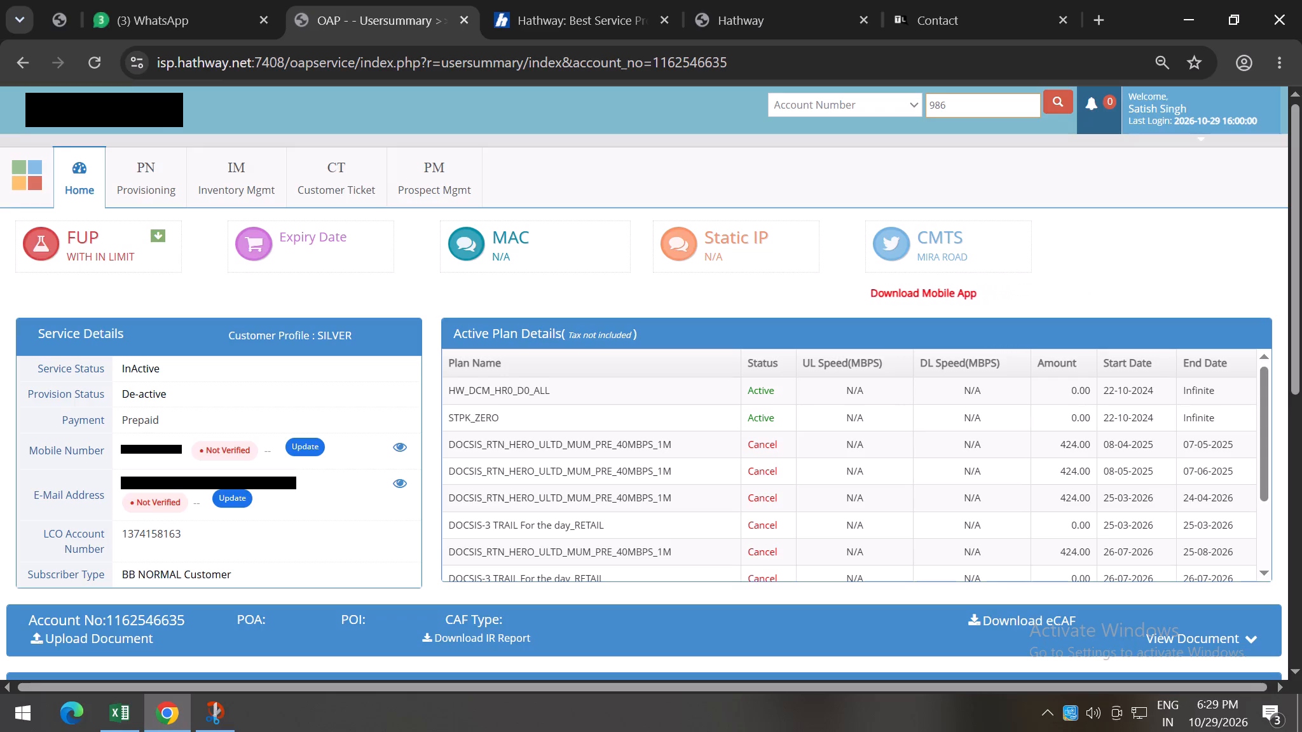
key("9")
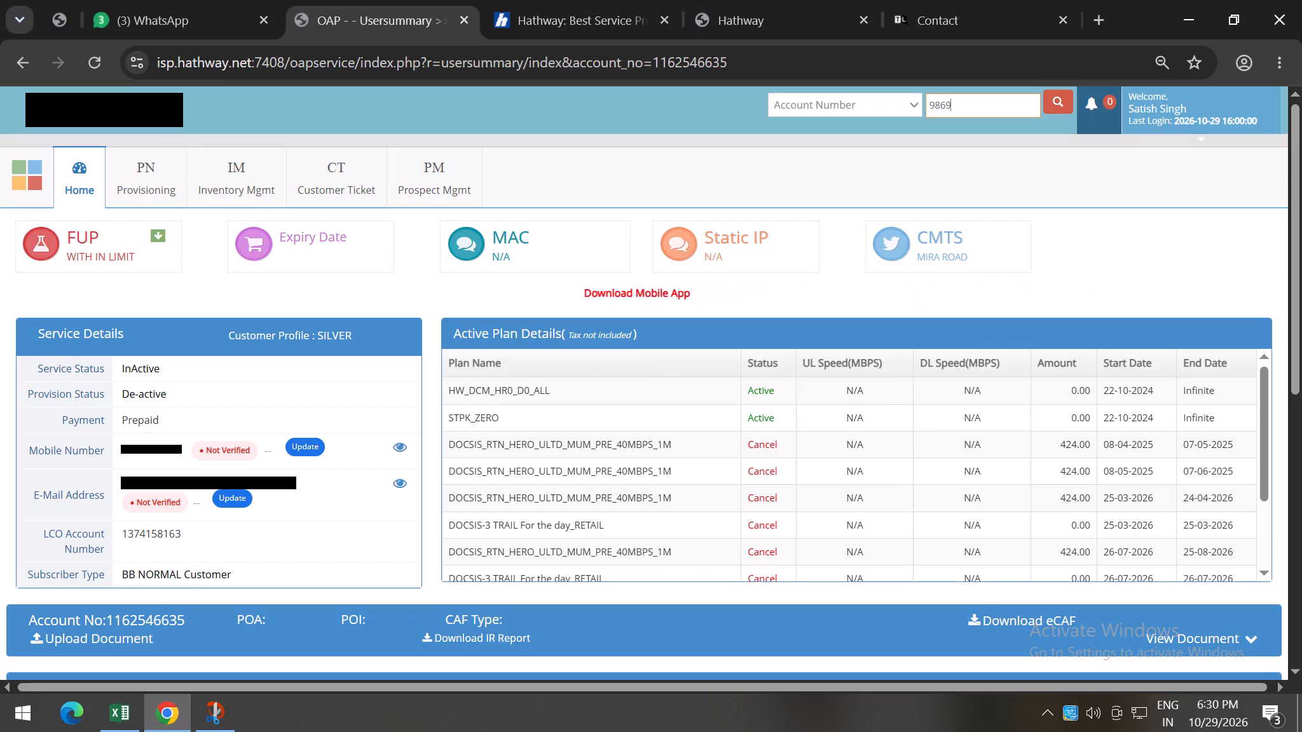
Enter the customer's mobile number in the OAP customer search and open the choice of search criteria.
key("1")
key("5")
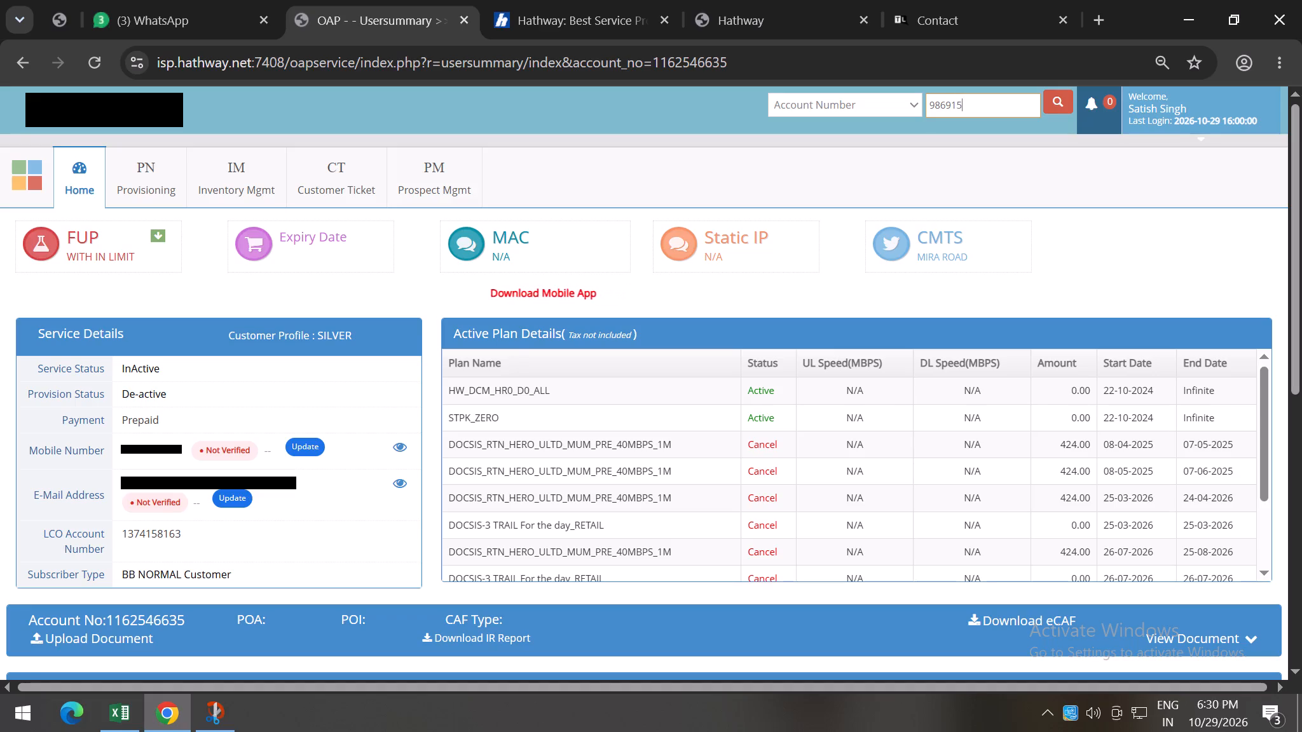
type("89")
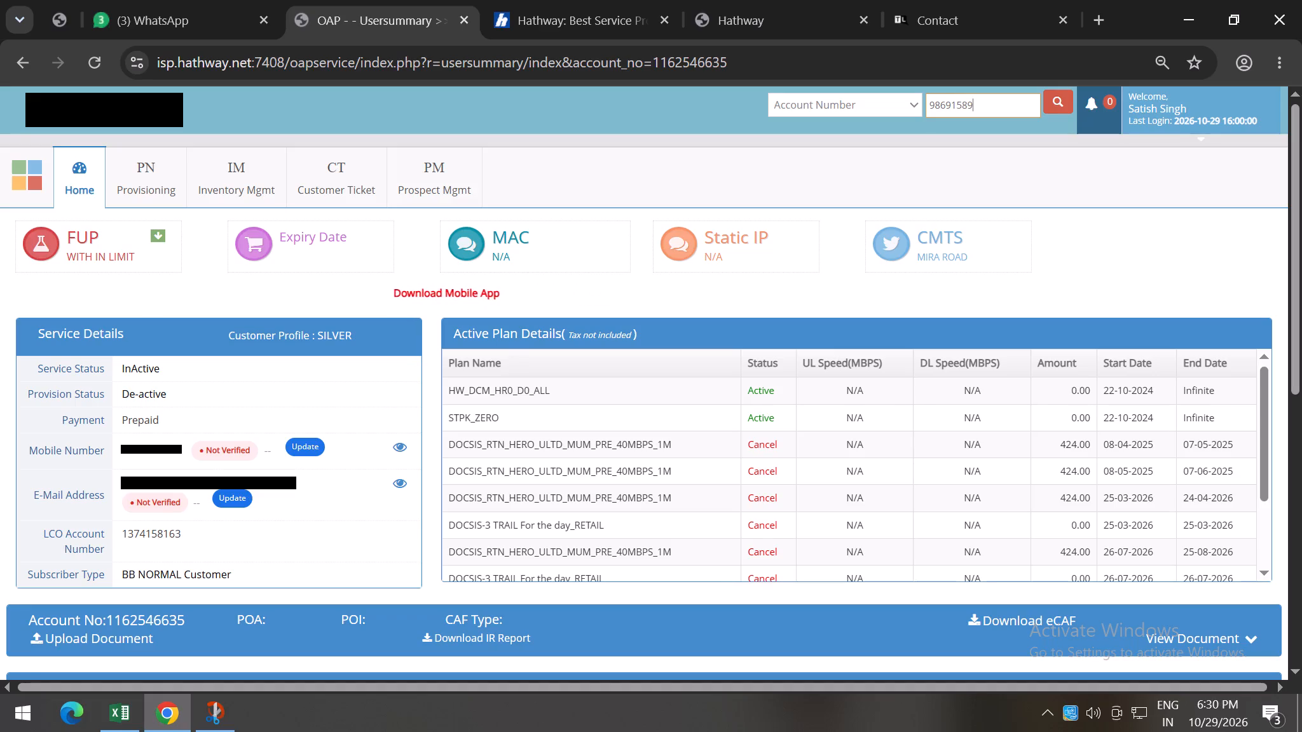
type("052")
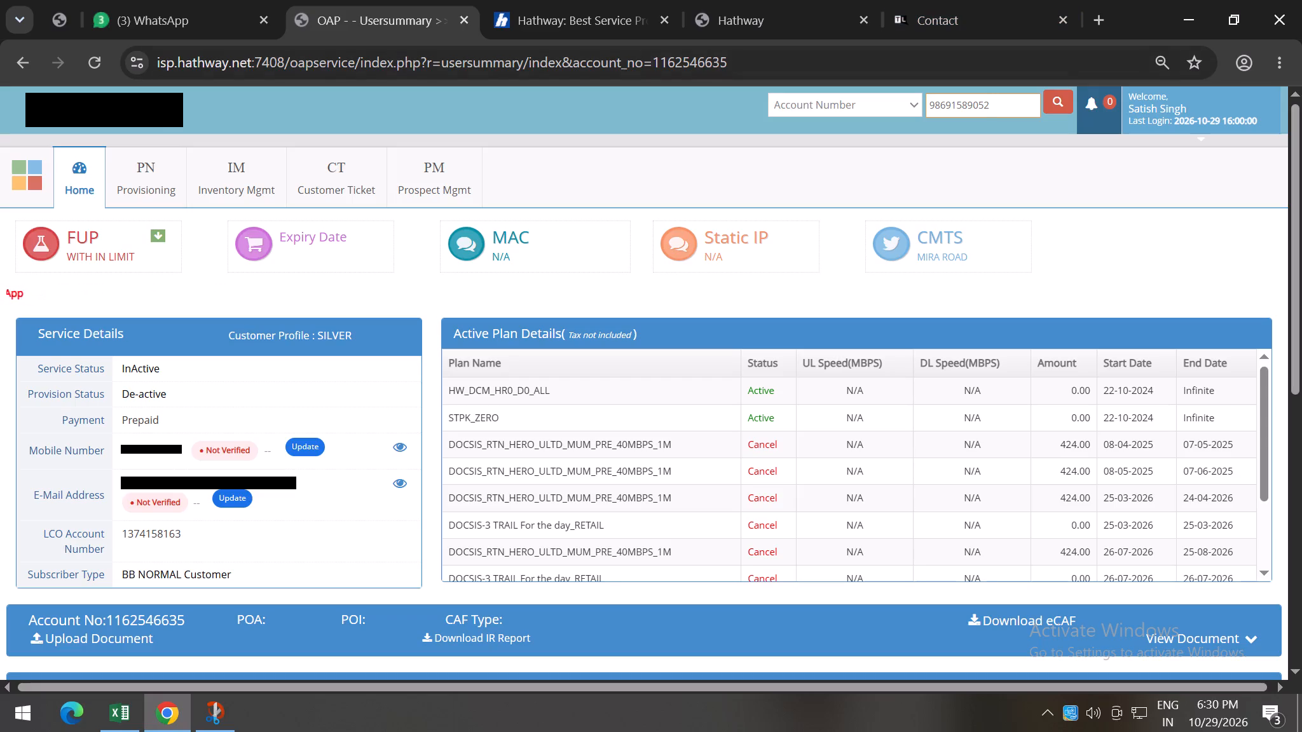
left_click(910, 103)
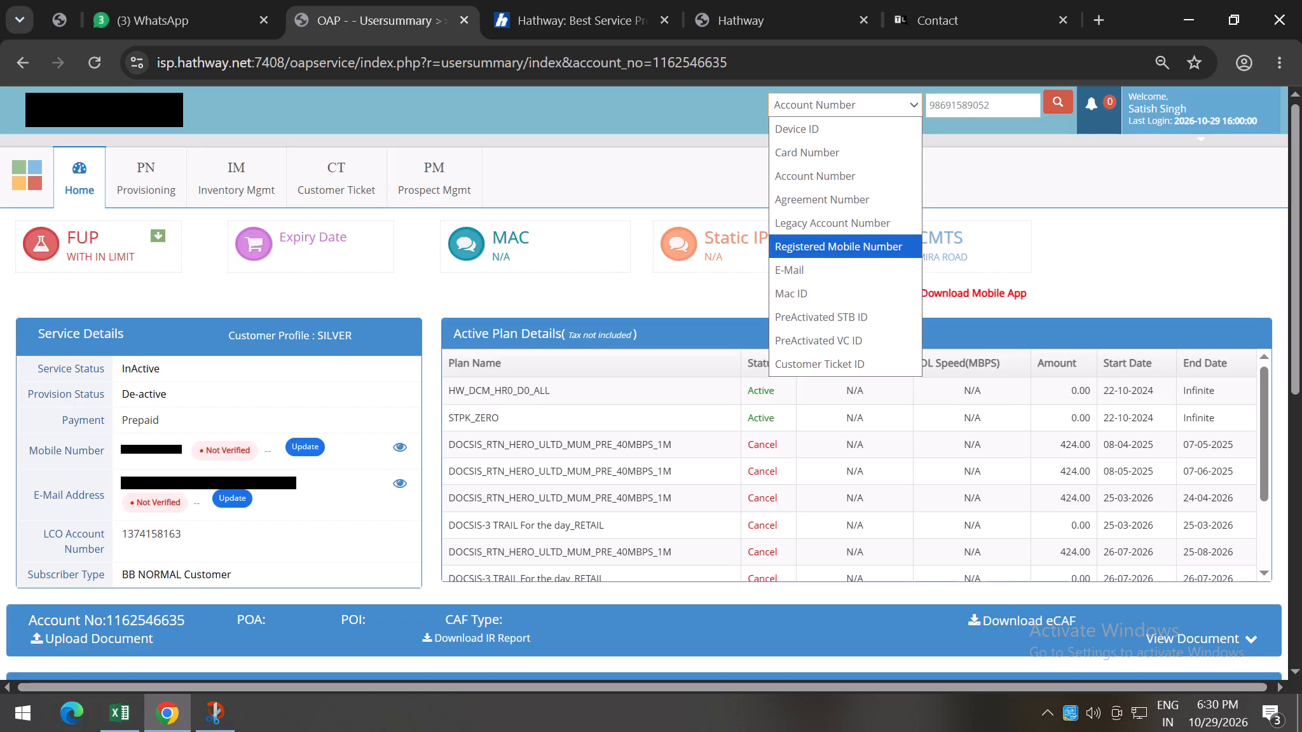
left_click(950, 140)
Switch to the Tubelight dialer dashboard showing the Mumbai Win-back callback list.
left_click(944, 1)
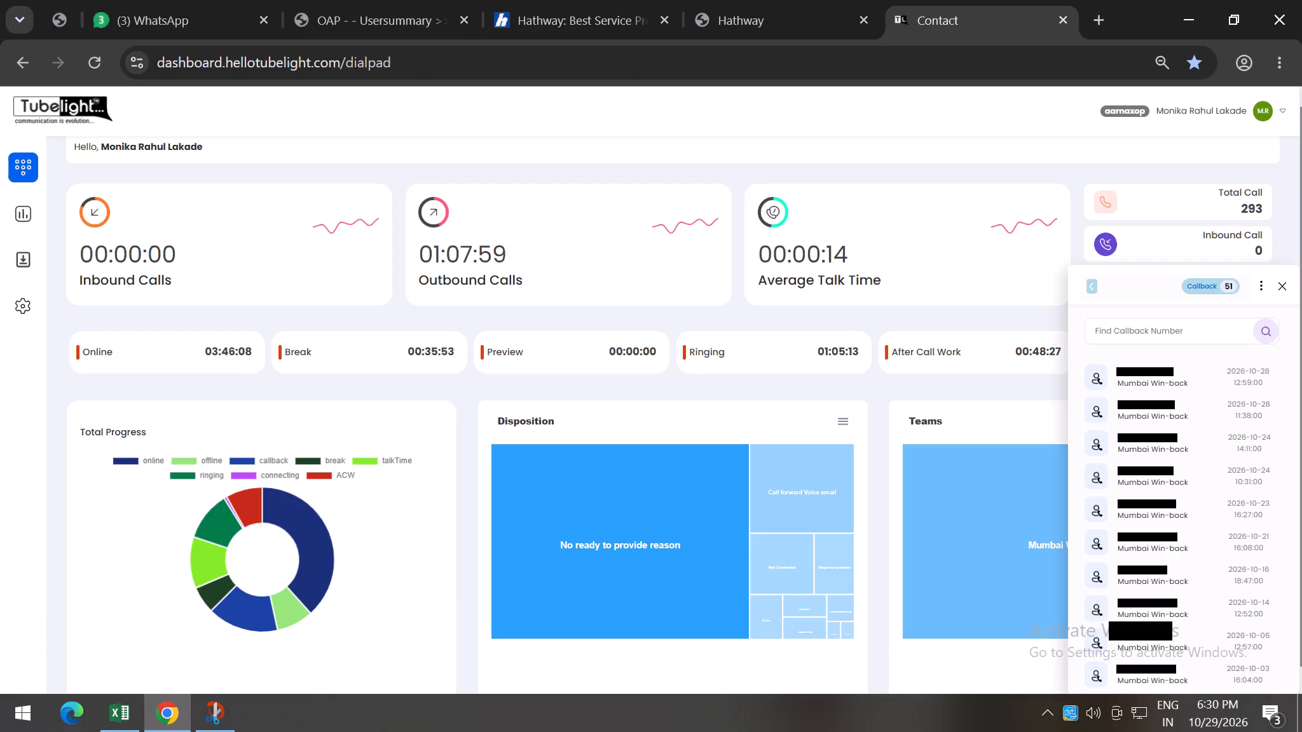
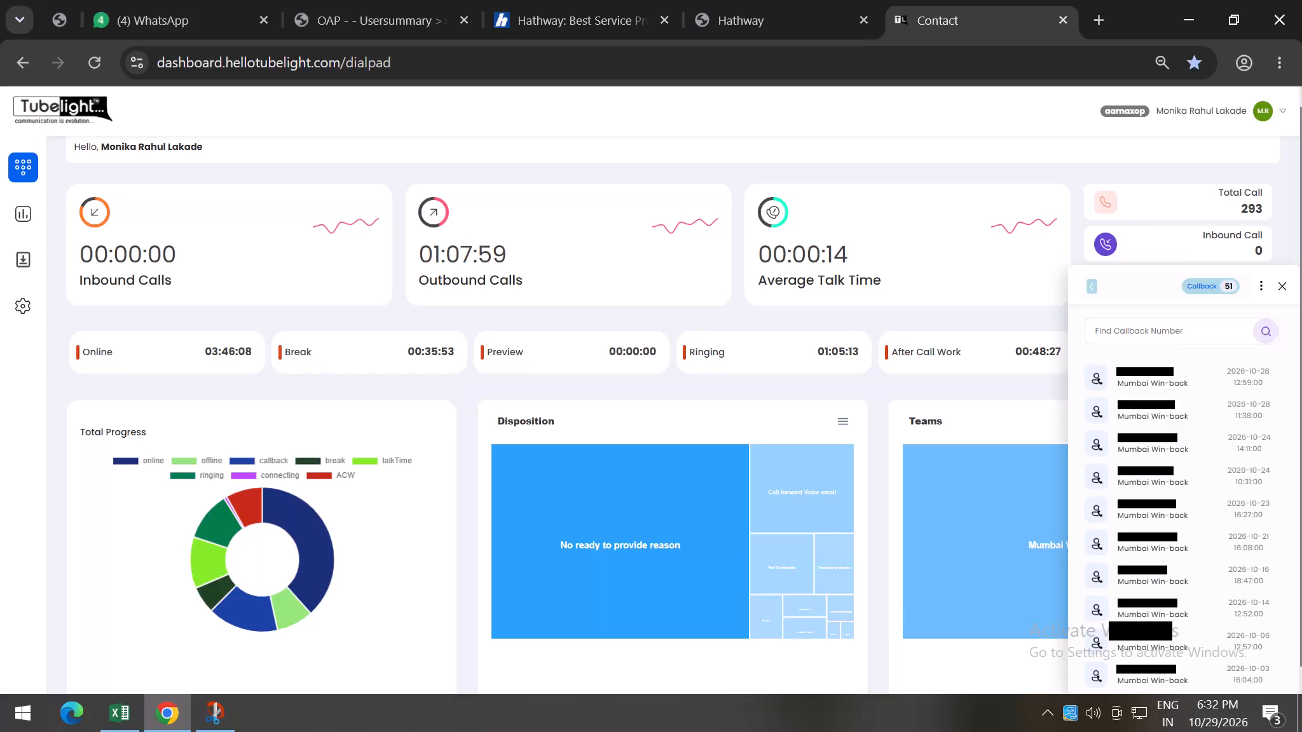
Leave the callback list and return to the dialer's recent Mumbai Win-back call list.
left_click(1093, 289)
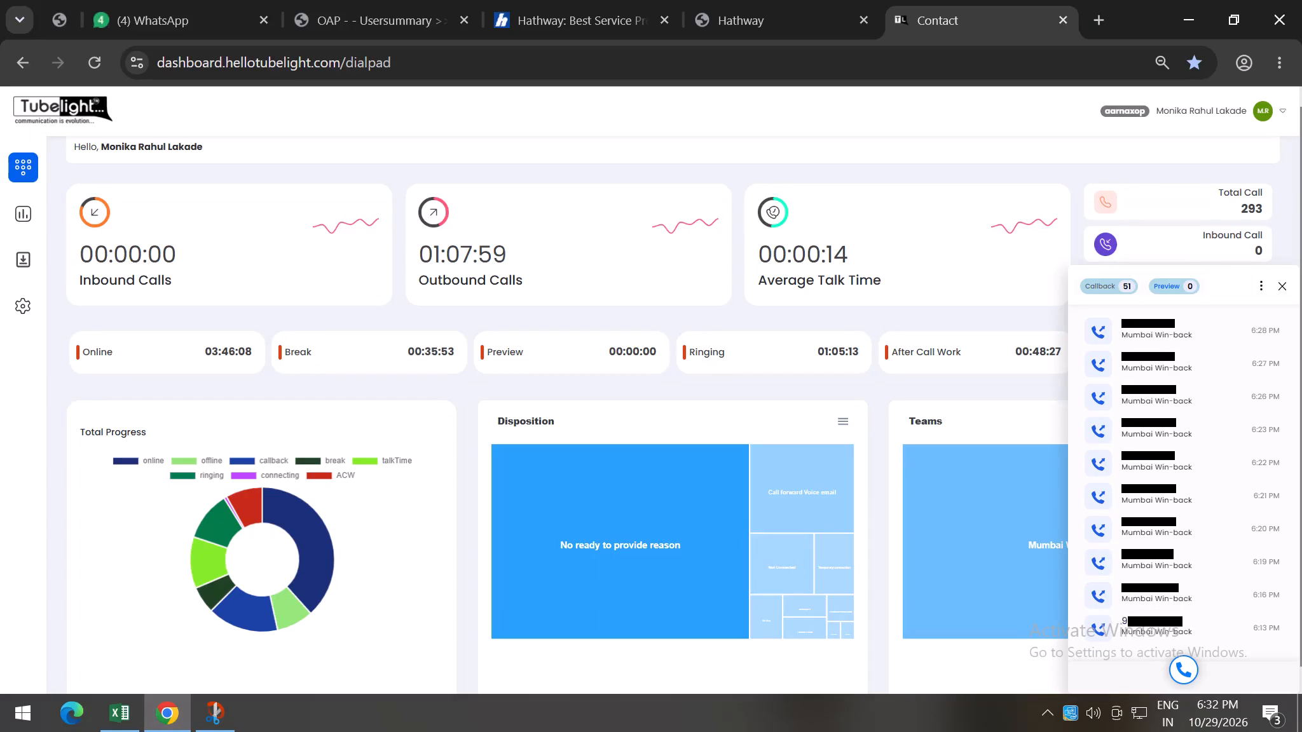
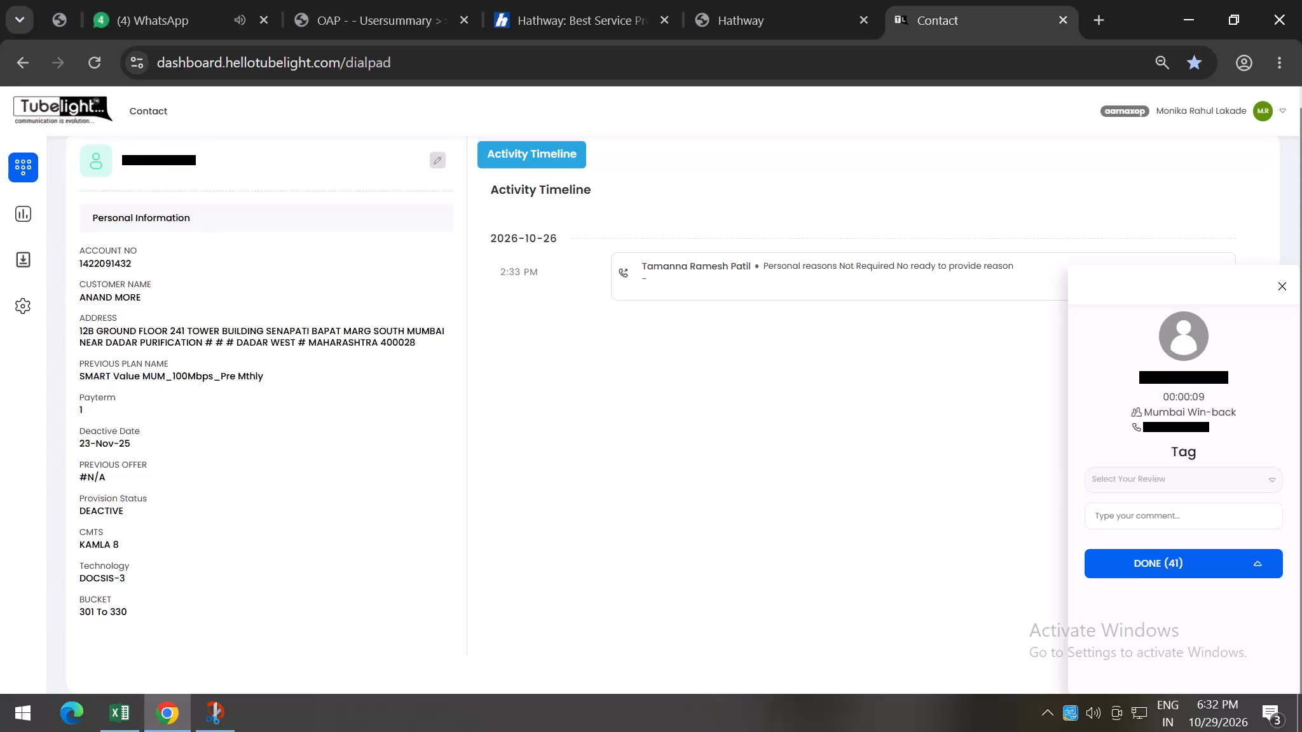
Tag the ended Mumbai Win-back call with Personal reasons and Not Required, and submit the disposition.
left_click(1152, 477)
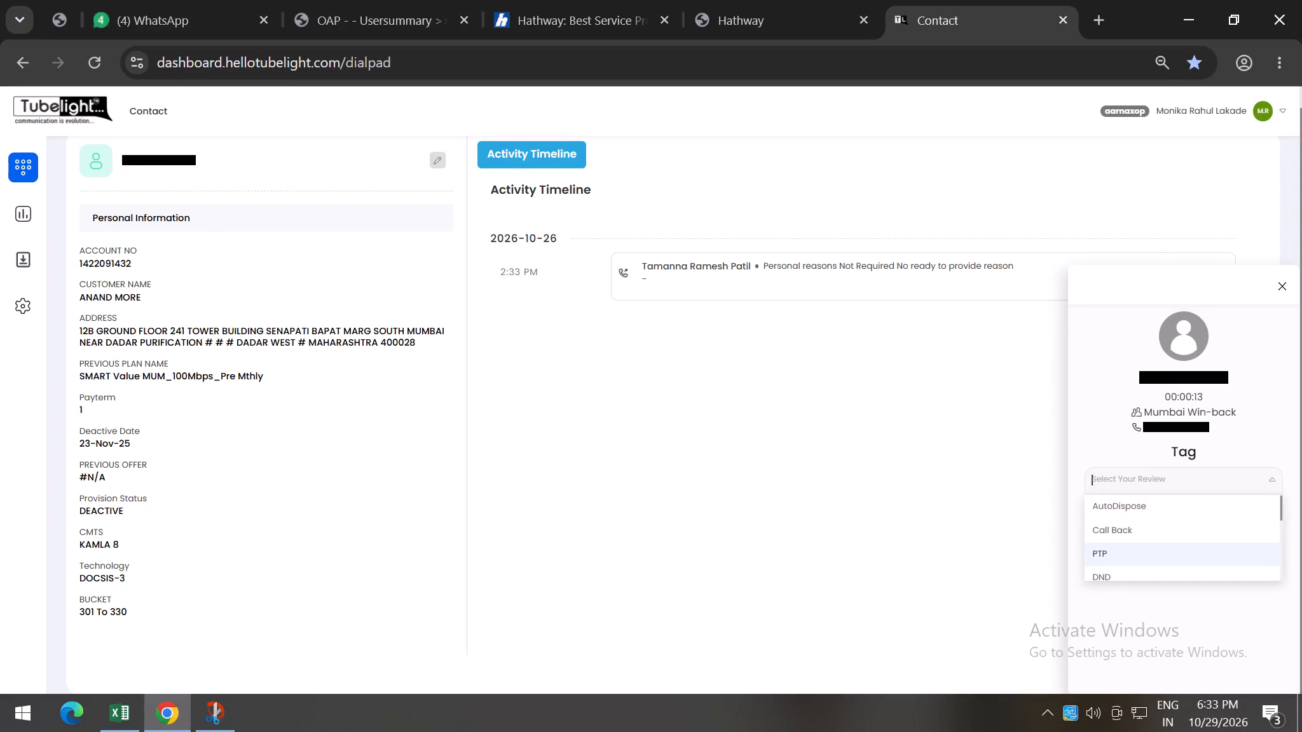
scroll(1135, 531, "down", 1)
left_click_drag(1138, 538, 1145, 535)
left_click(1197, 490)
left_click(1135, 559)
left_click(1183, 503)
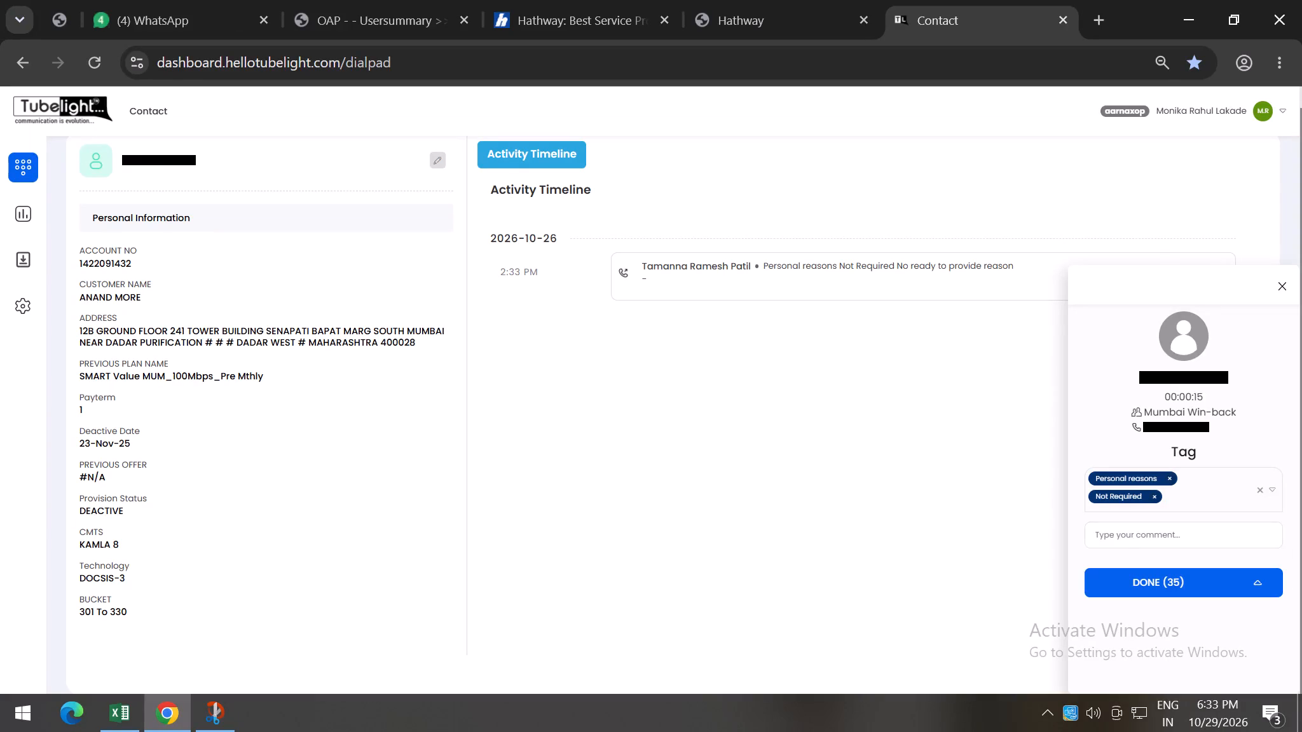
left_click(1170, 557)
left_click(1177, 586)
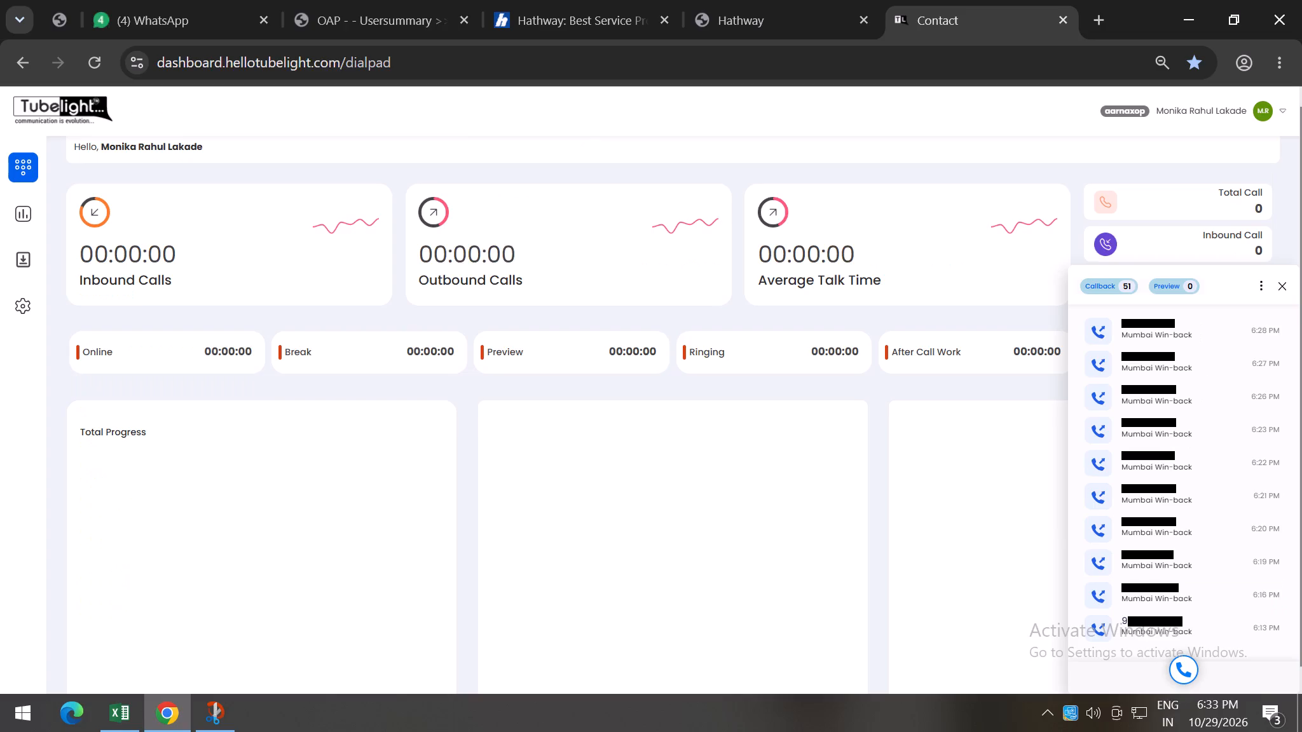
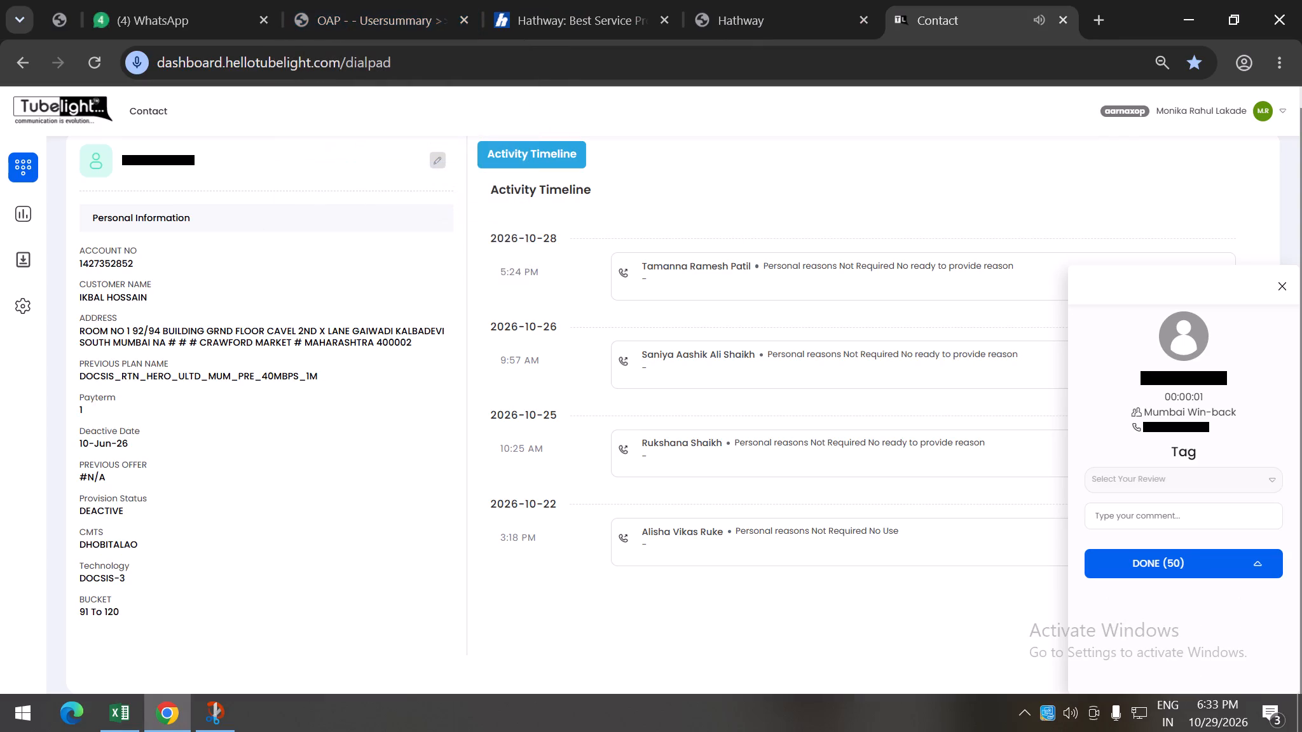
Tag the ended Mumbai Win-back call with Personal reasons, Not Required and No ready to provide reason, and submit the disposition.
left_click(1133, 481)
scroll(1121, 548, "down", 1)
left_click(1131, 538)
left_click_drag(1175, 484, 1175, 494)
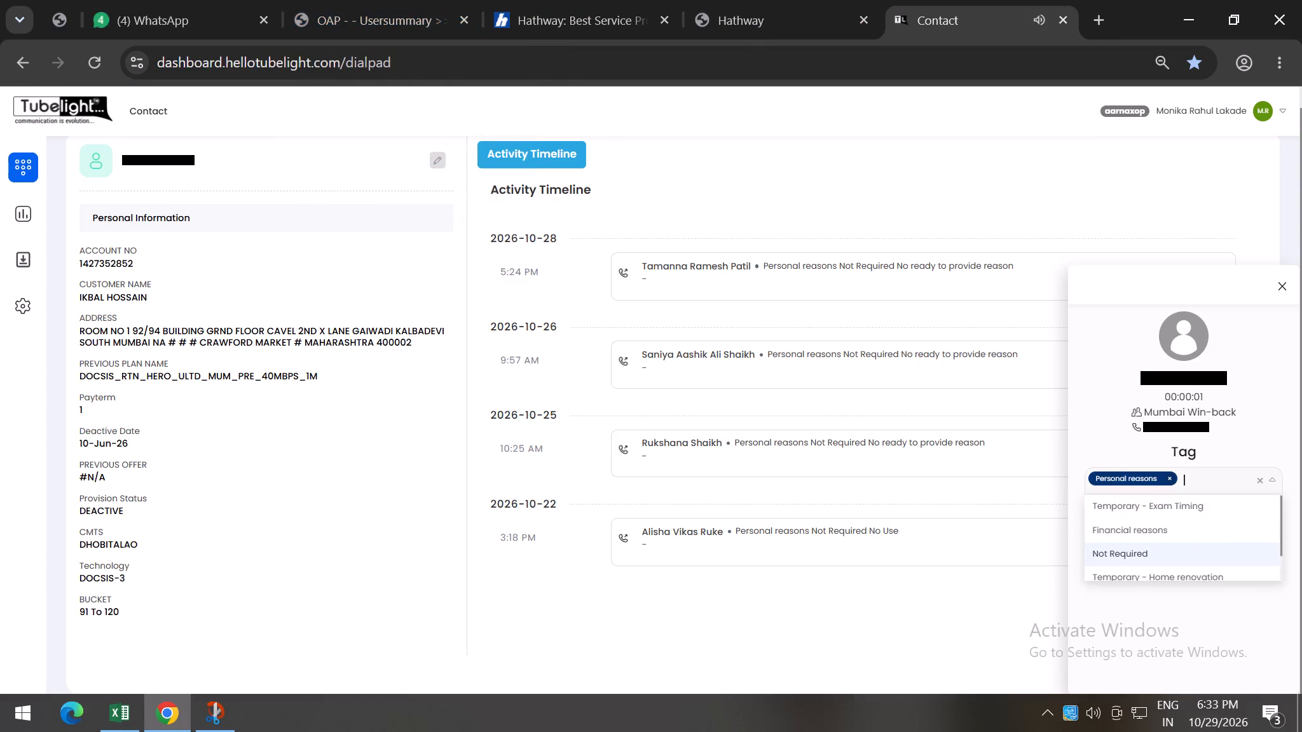
left_click(1158, 548)
left_click(1190, 494)
left_click(1177, 540)
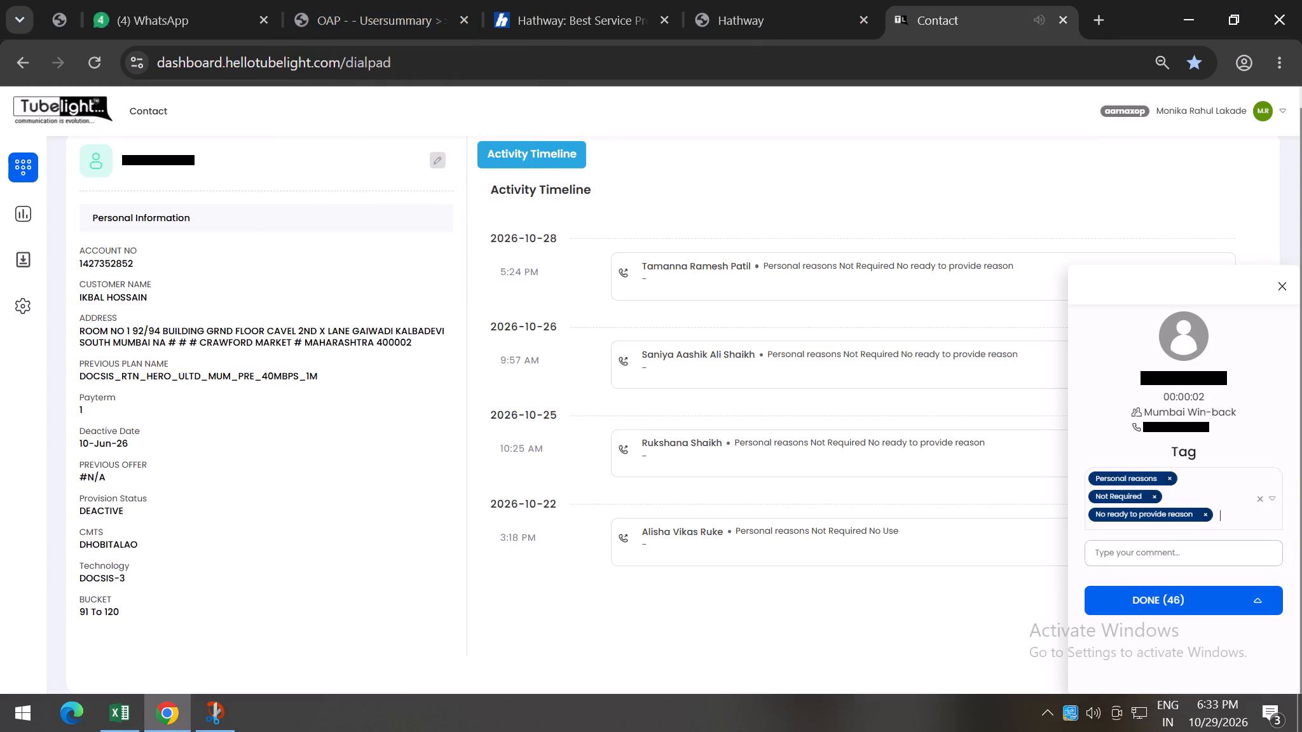
left_click(1214, 512)
left_click(1214, 530)
left_click(1163, 588)
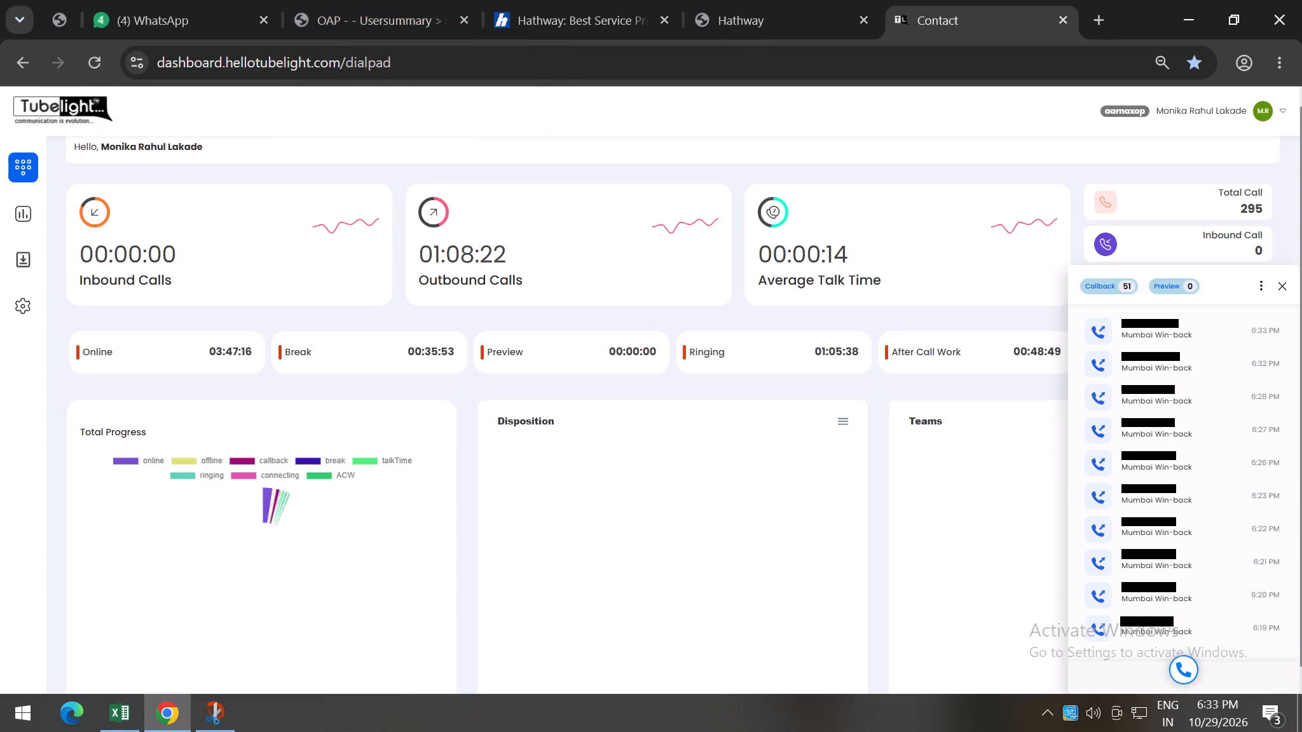
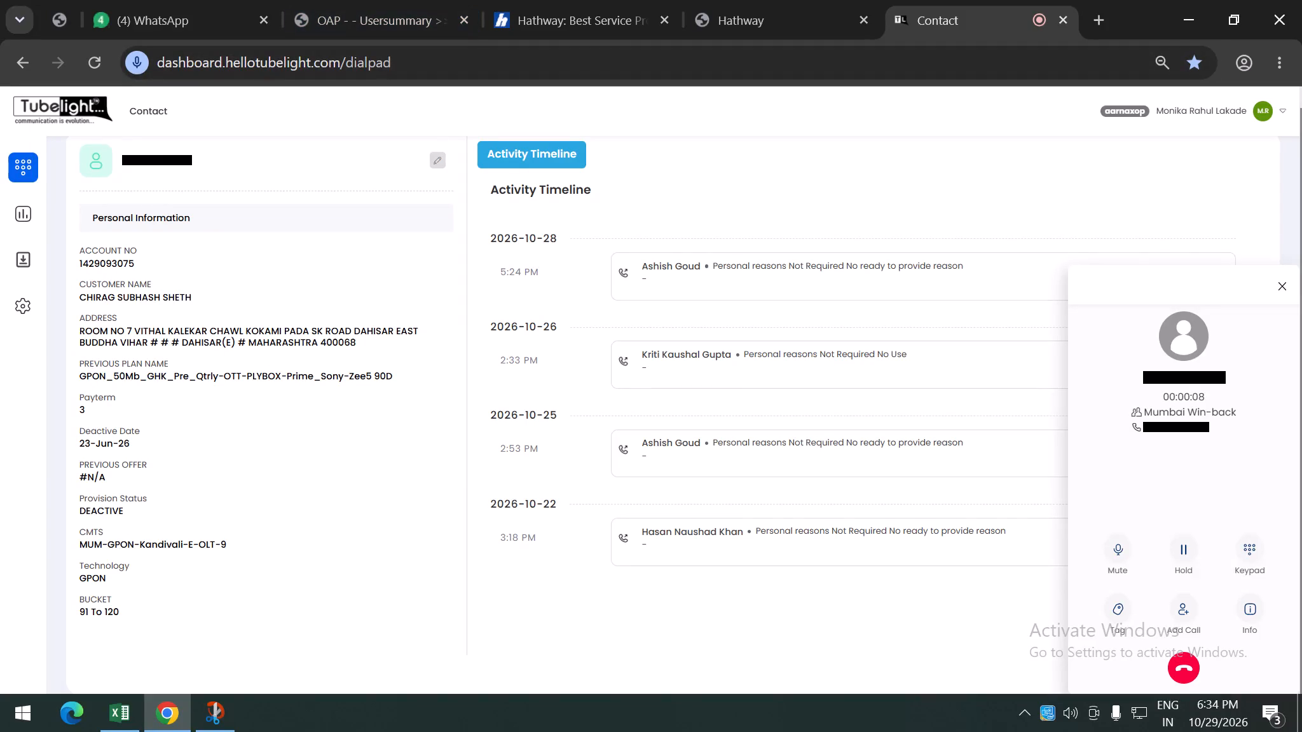
Tag the ended Mumbai Win-back call with Personal reasons, Not Required and No ready to provide reason.
left_click(910, 0)
left_click(1166, 465)
left_click_drag(1147, 477, 1146, 483)
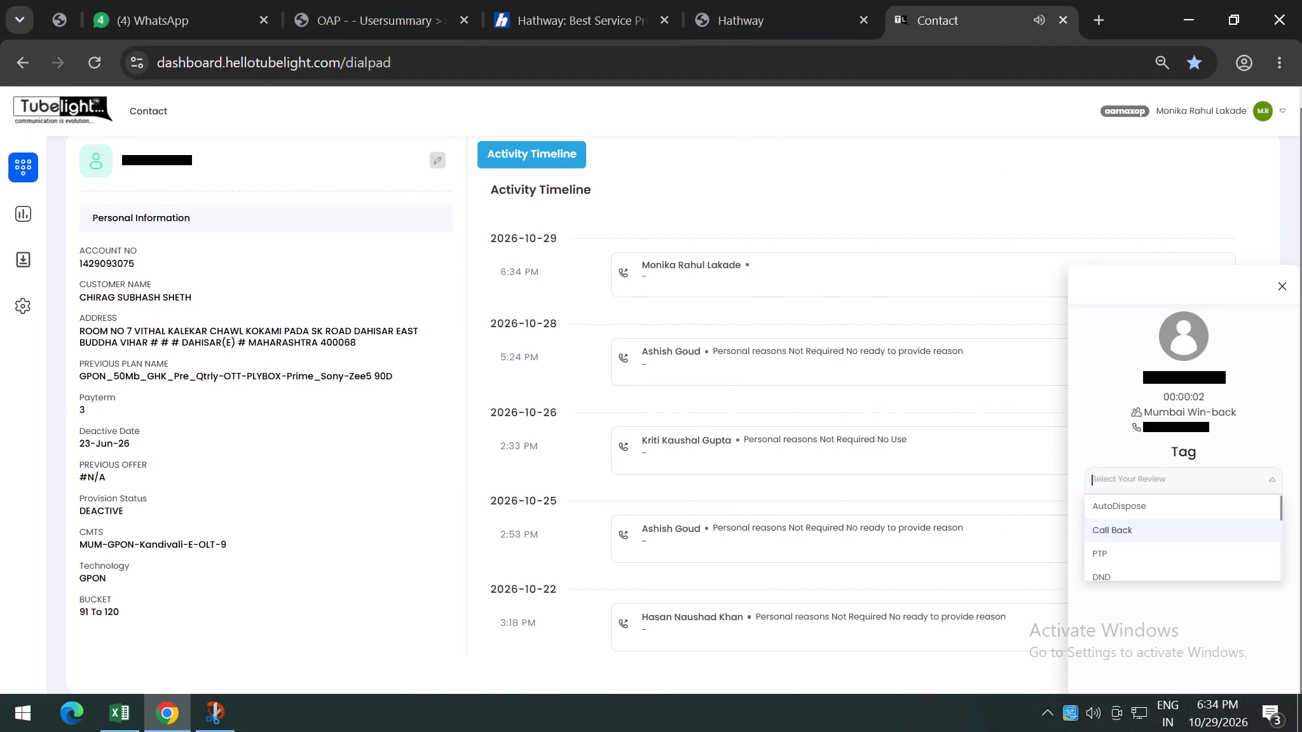
scroll(1129, 532, "down", 1)
left_click(1129, 532)
left_click(1187, 491)
left_click(1139, 552)
left_click(1170, 515)
left_click(1170, 508)
left_click(1168, 546)
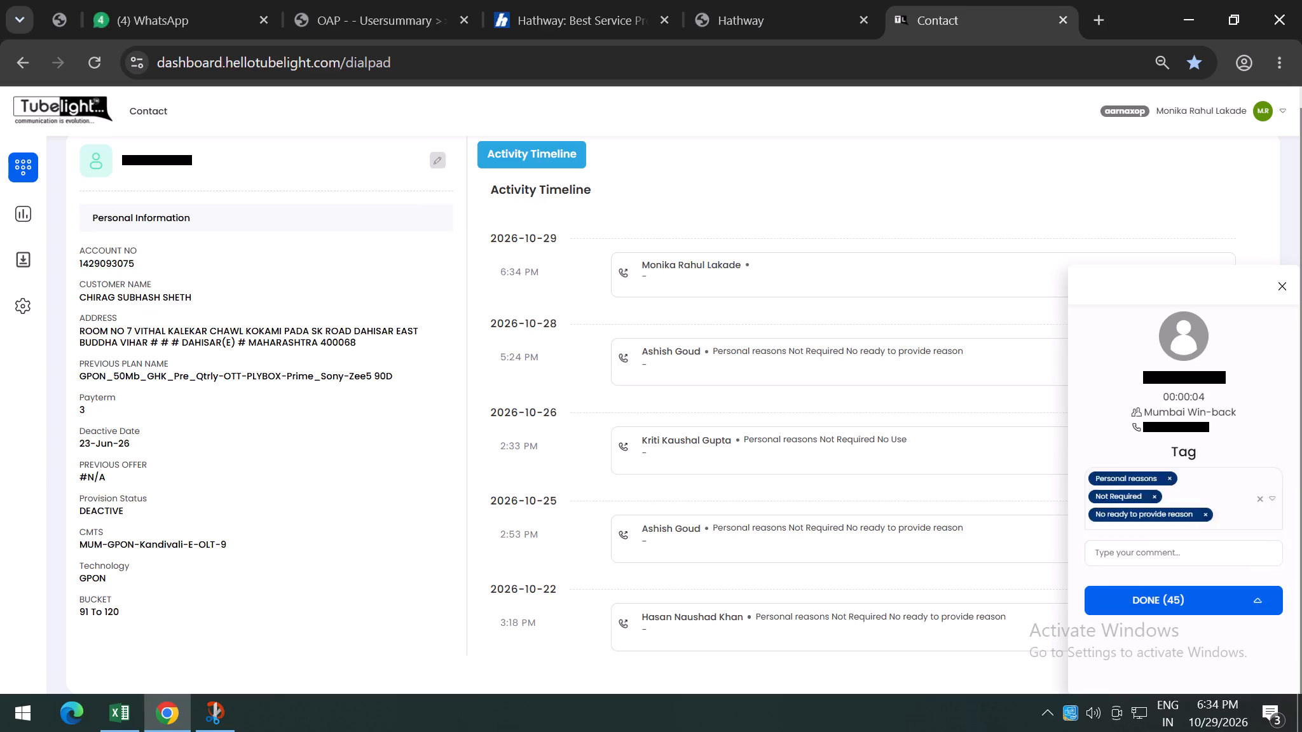
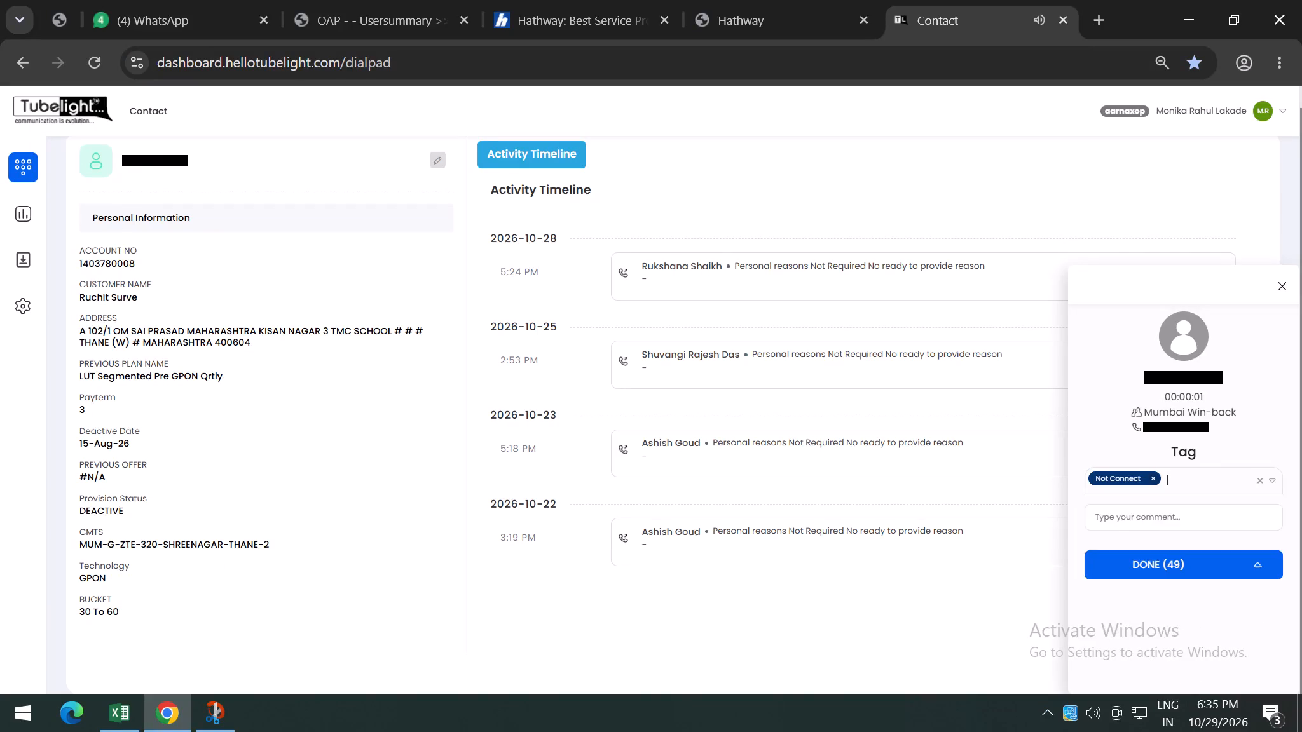
Add the Not Contactable and Call forward Voice email tags to the Mumbai Win-back call marked Not Connect, and submit the disposition.
left_click(1193, 478)
left_click(1151, 527)
left_click(1195, 498)
scroll(1102, 560, "down", 2)
left_click(1168, 532)
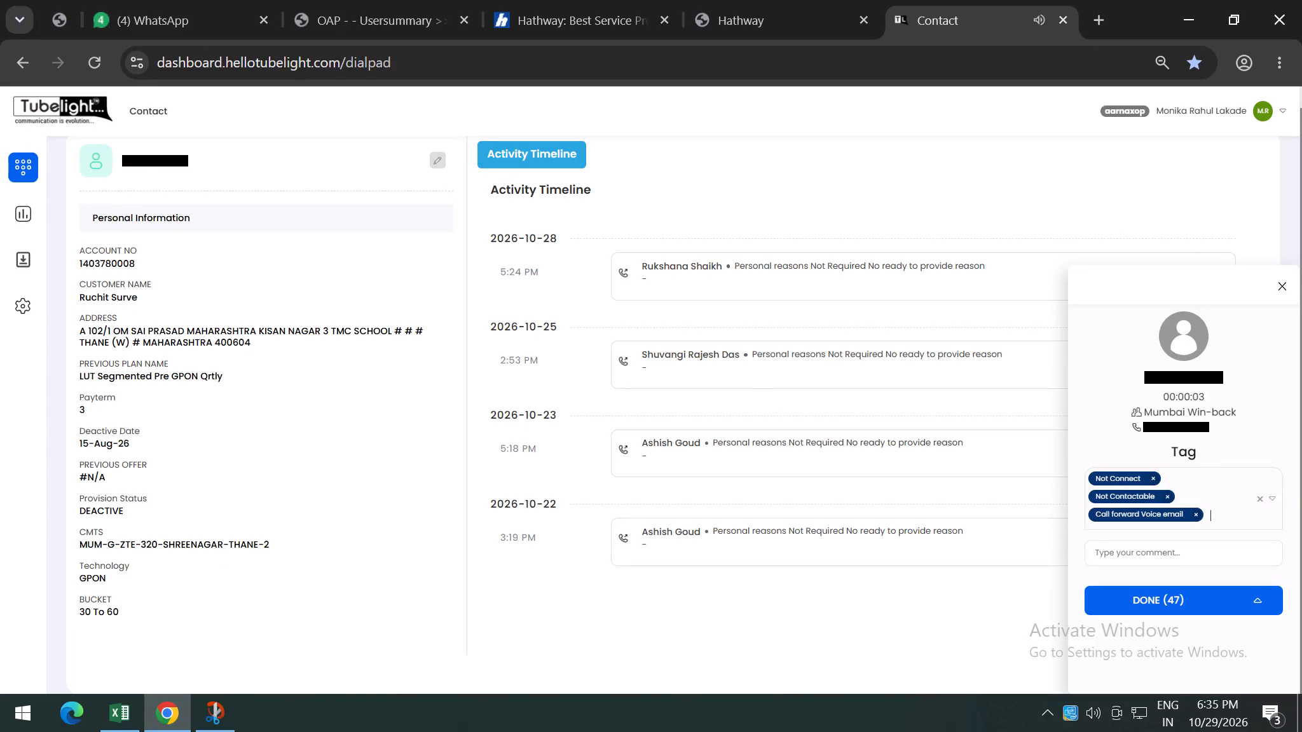
left_click(1173, 610)
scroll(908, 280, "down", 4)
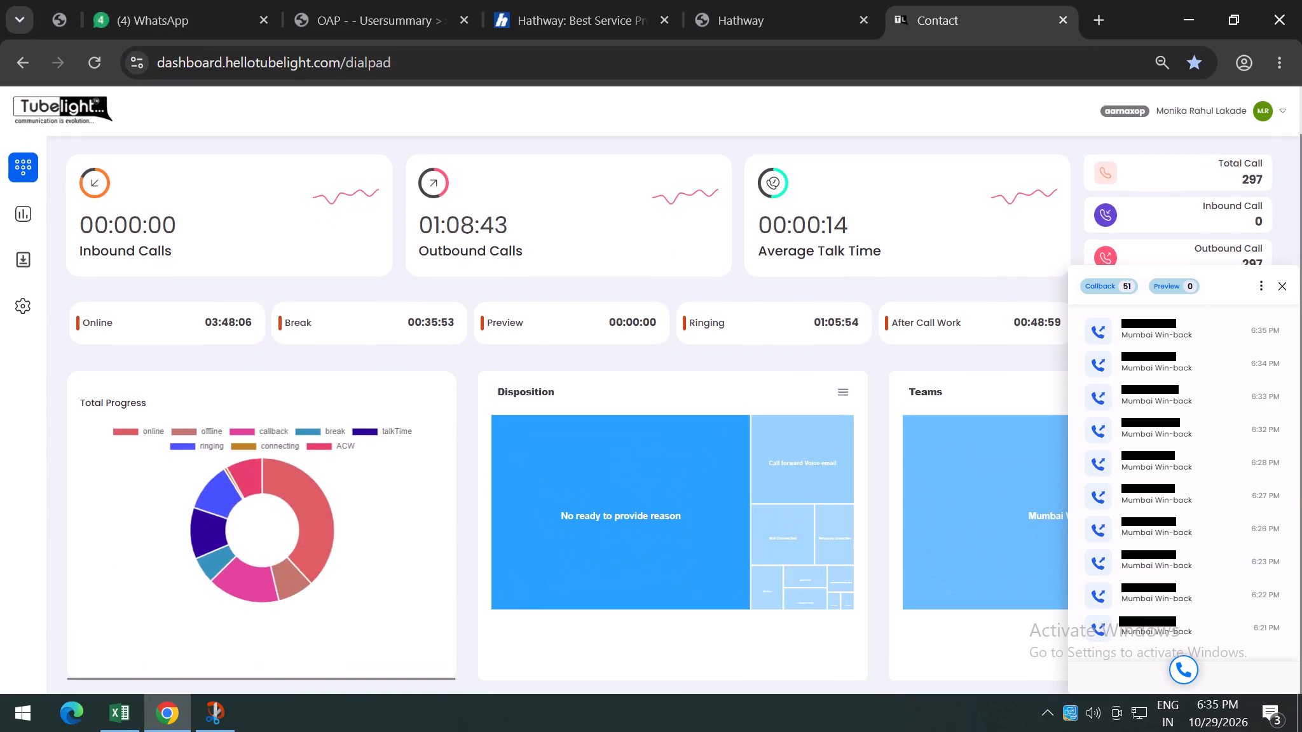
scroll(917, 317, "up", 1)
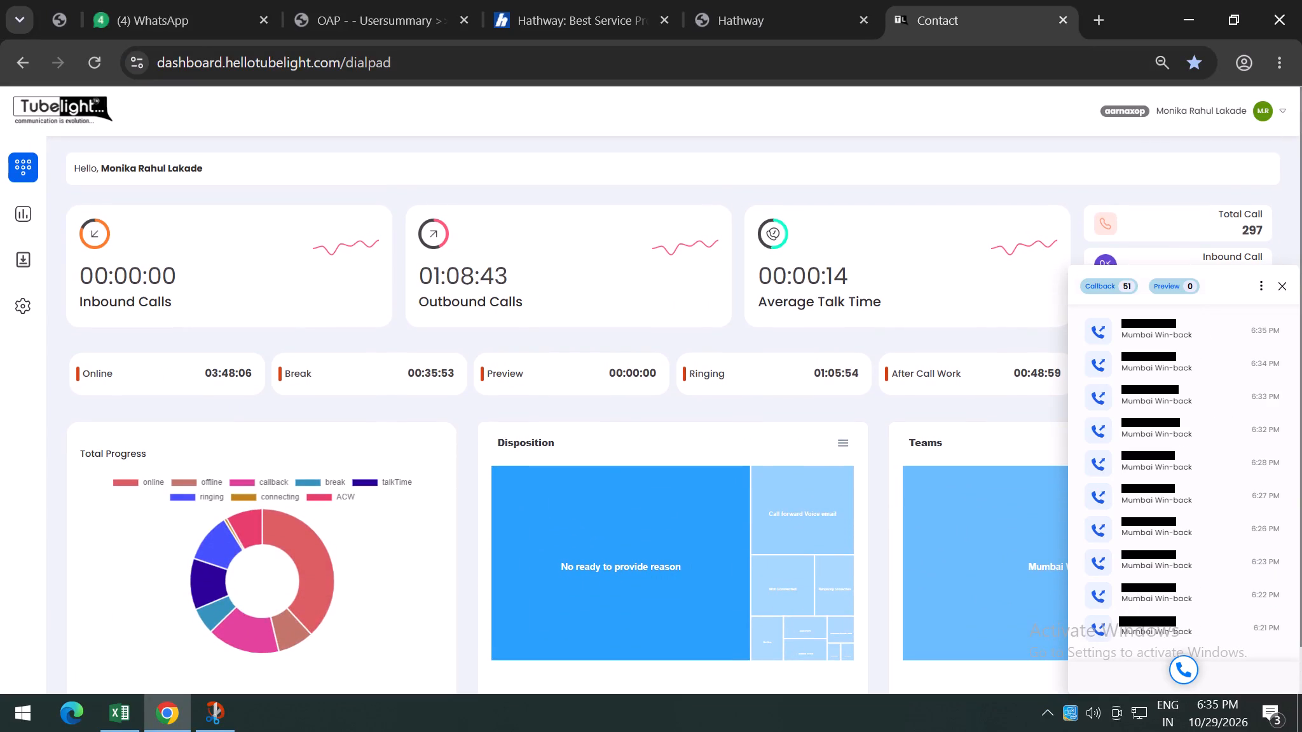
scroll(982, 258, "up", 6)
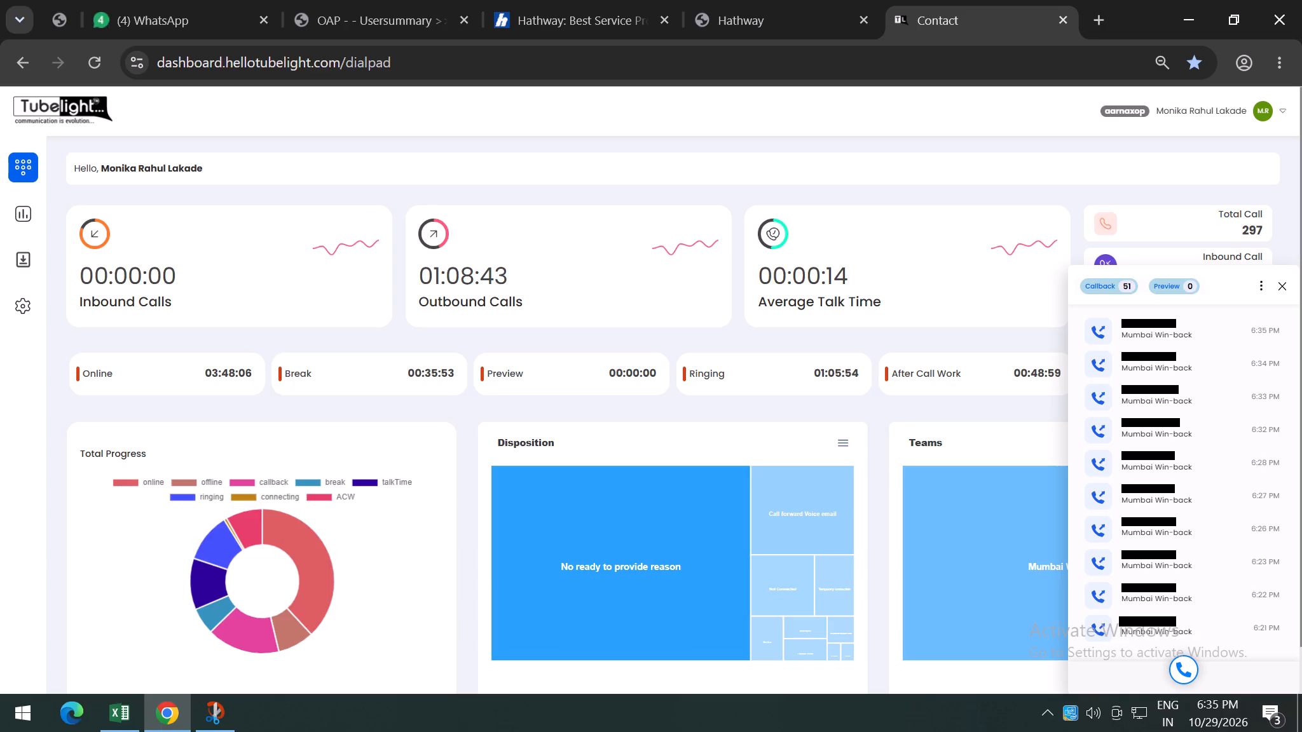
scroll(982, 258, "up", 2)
Switch to the OAP user summary and mask the customer's mobile number and e-mail address in Service Details.
left_click(423, 0)
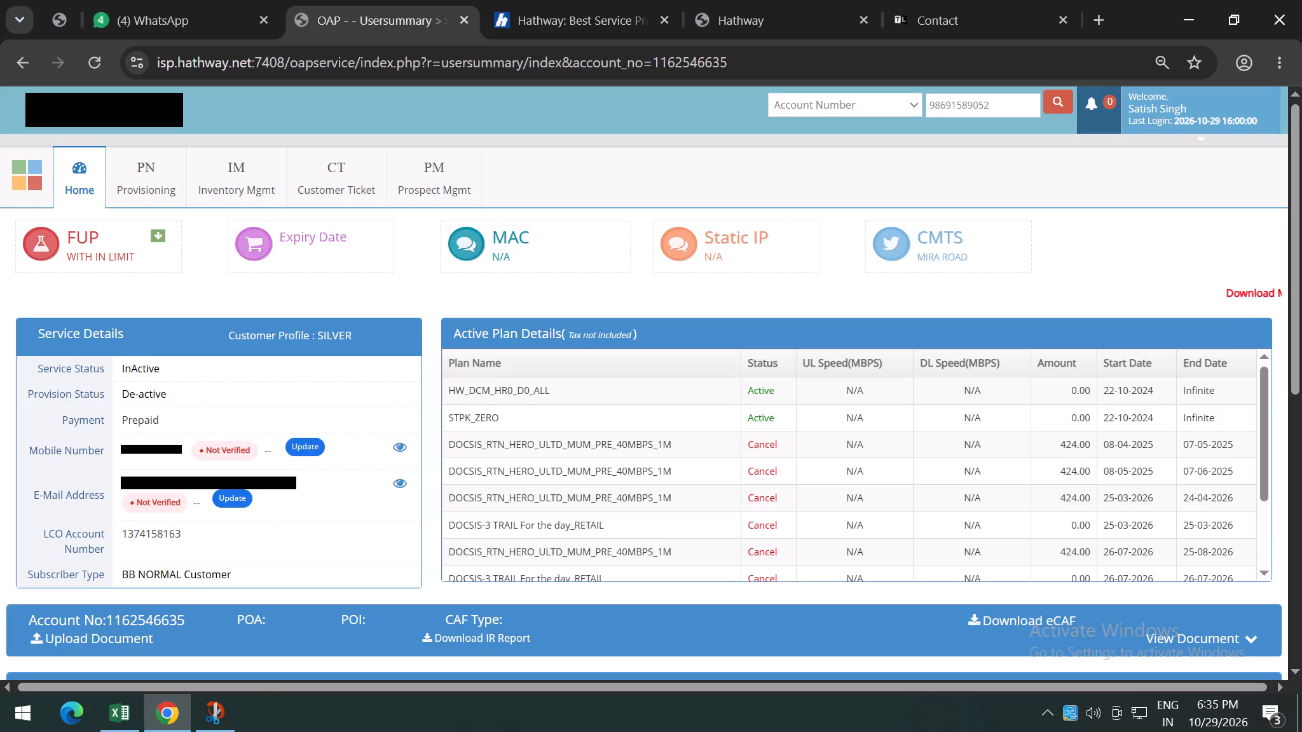
left_click(395, 484)
left_click(402, 455)
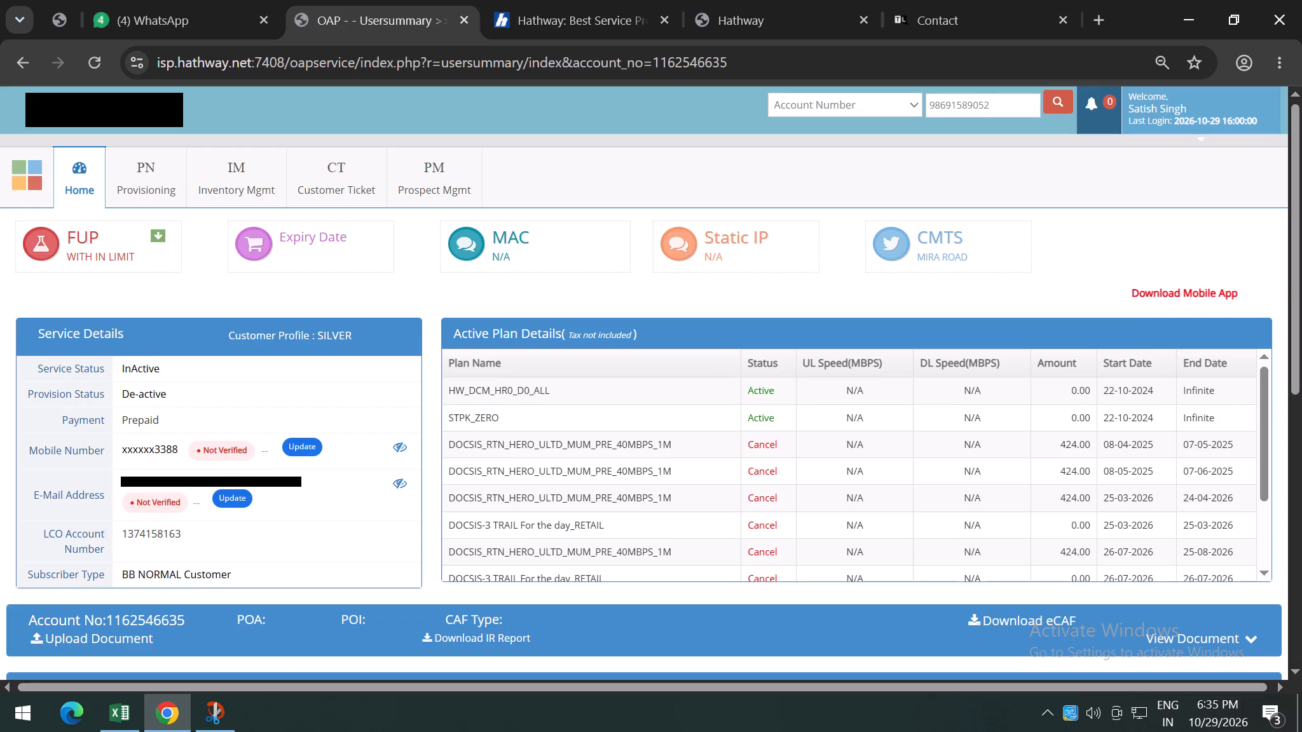
double_click(399, 448)
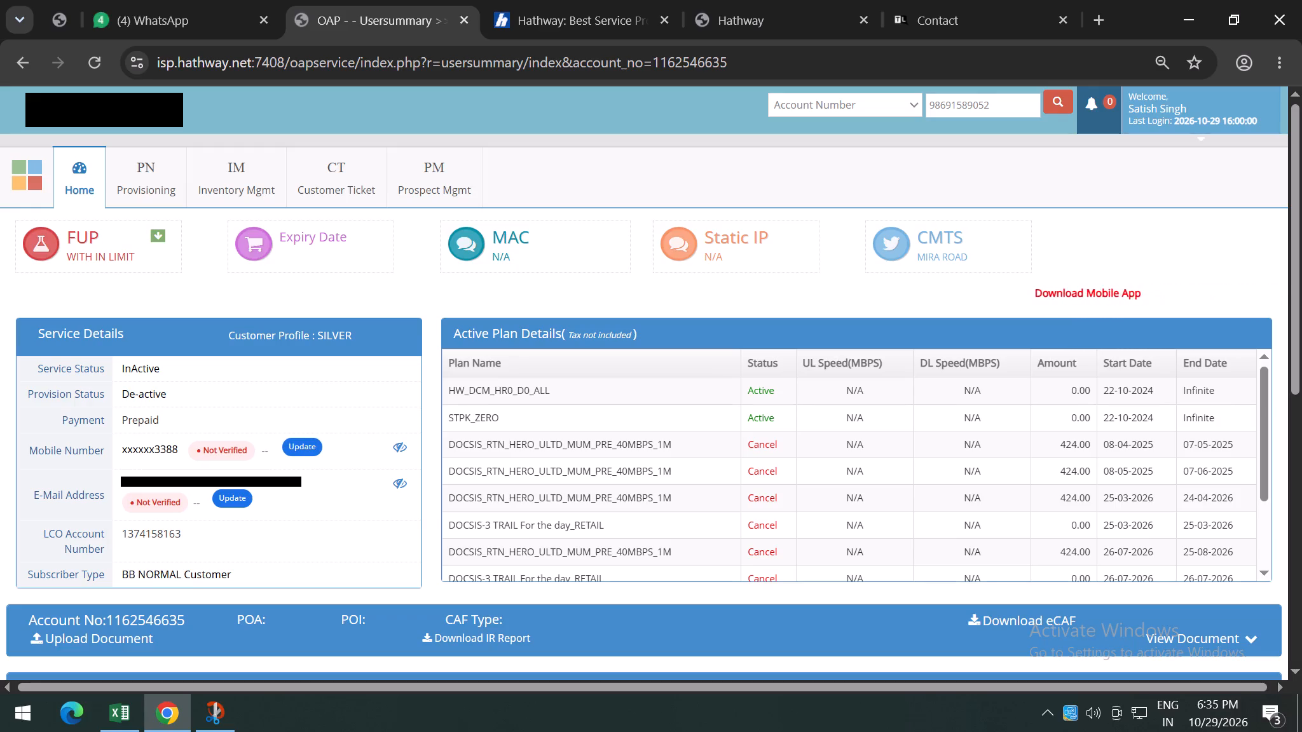
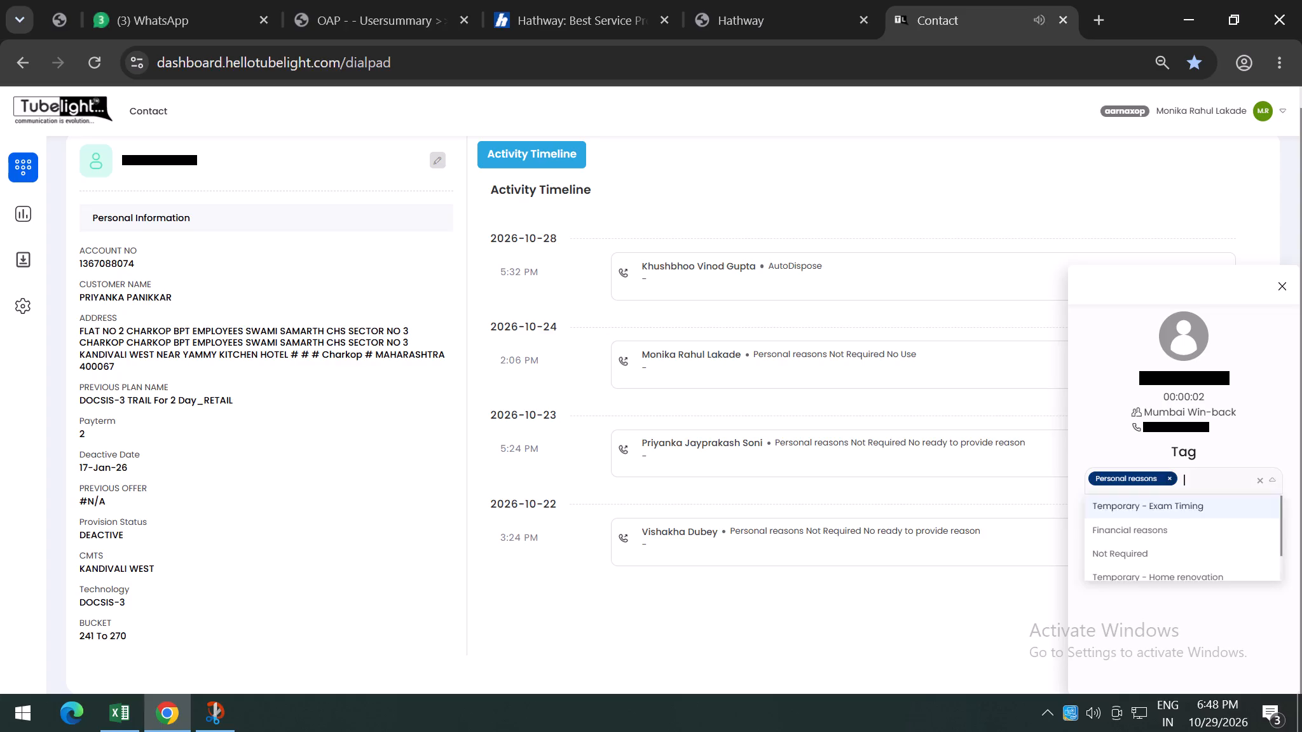
Add Not Required and No ready to provide reason to the ended Mumbai Win-back call's Personal reasons tag.
left_click(1148, 553)
left_click_drag(1219, 485, 1213, 499)
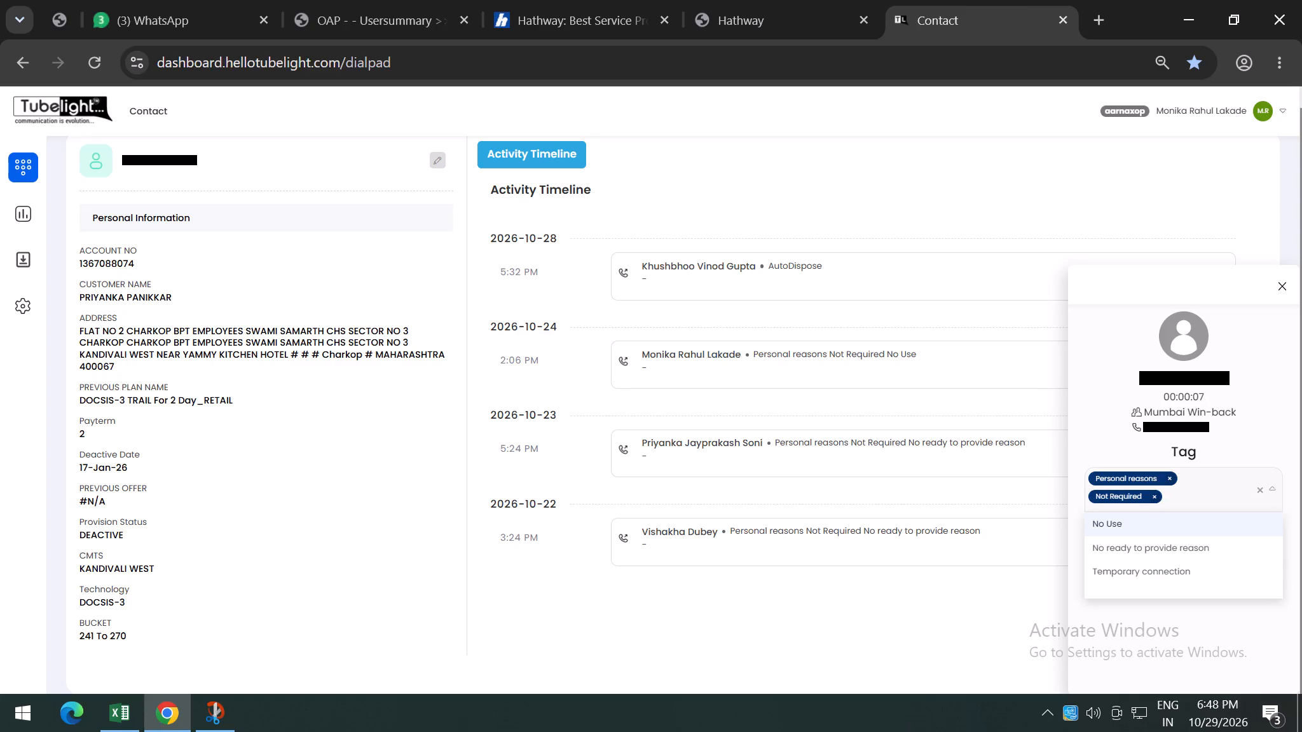
left_click(1211, 546)
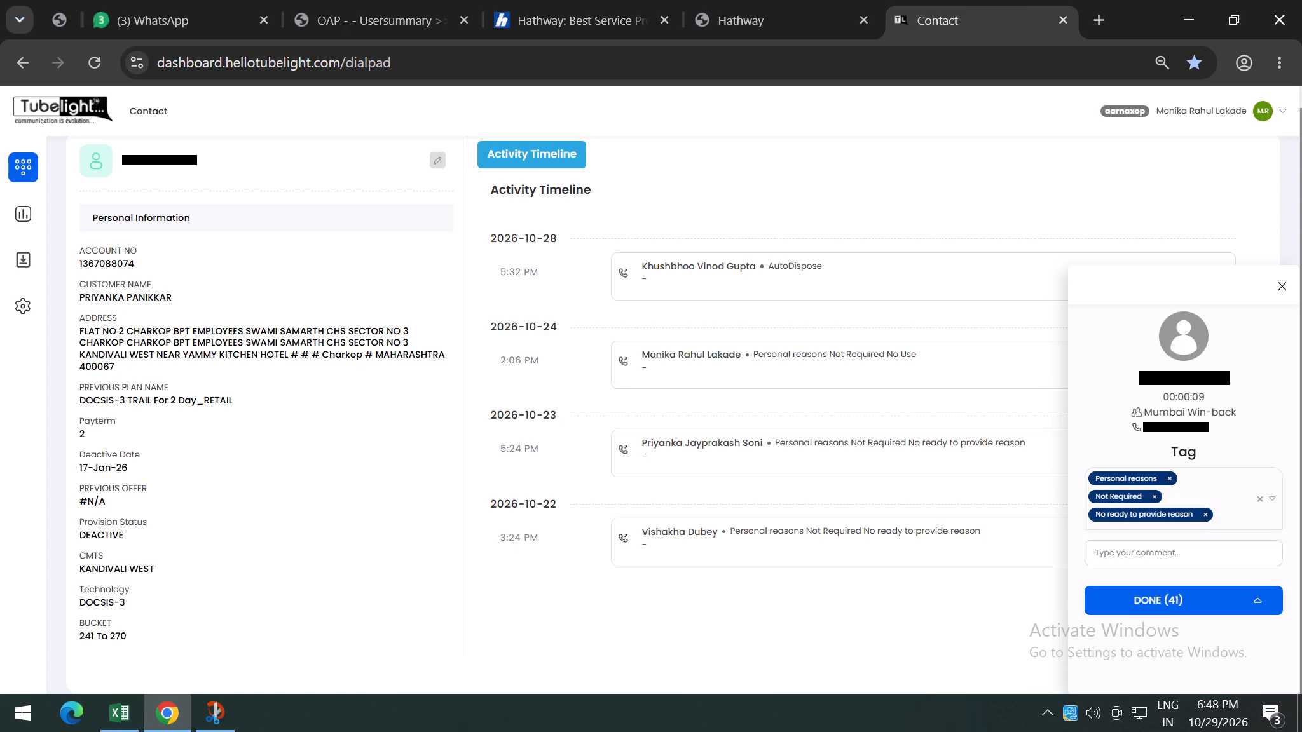
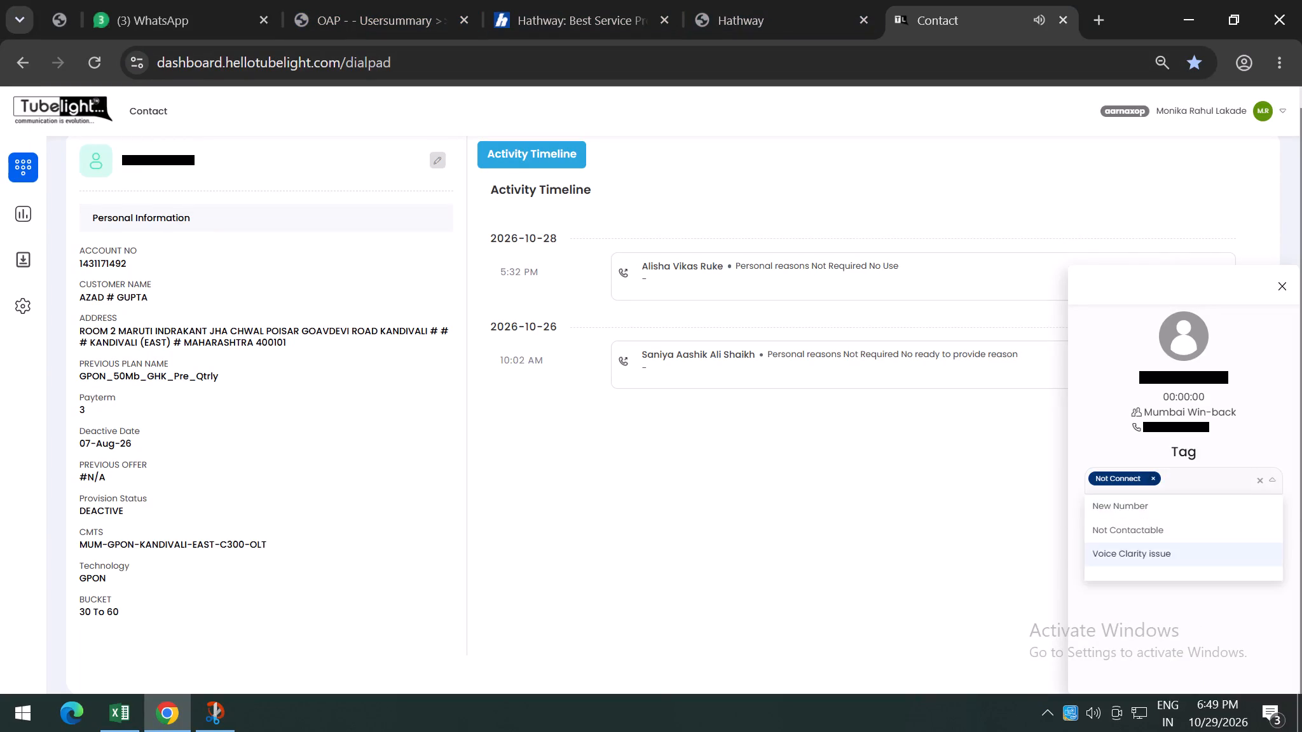
Tag the current Mumbai Win-back call as Not Contactable under Not Connect.
left_click(1182, 500)
double_click(1171, 496)
left_click(1146, 525)
left_click_drag(1214, 477, 1210, 485)
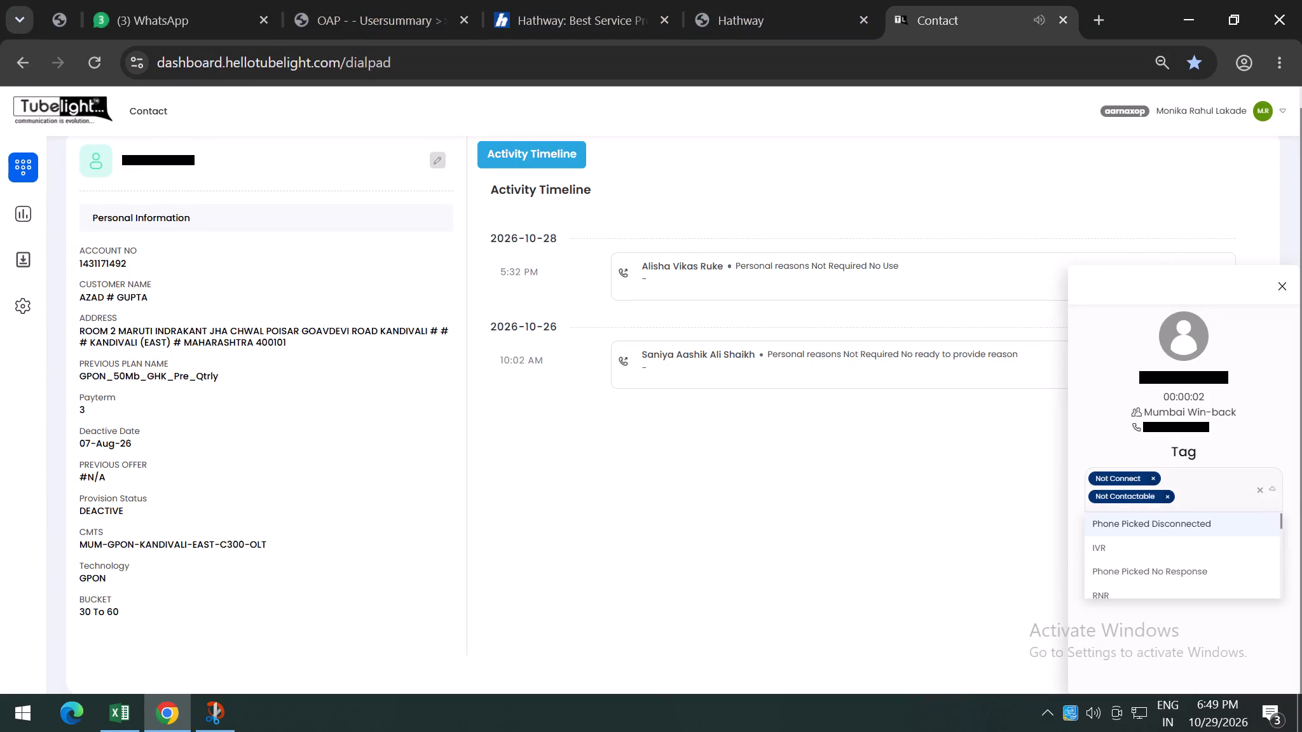
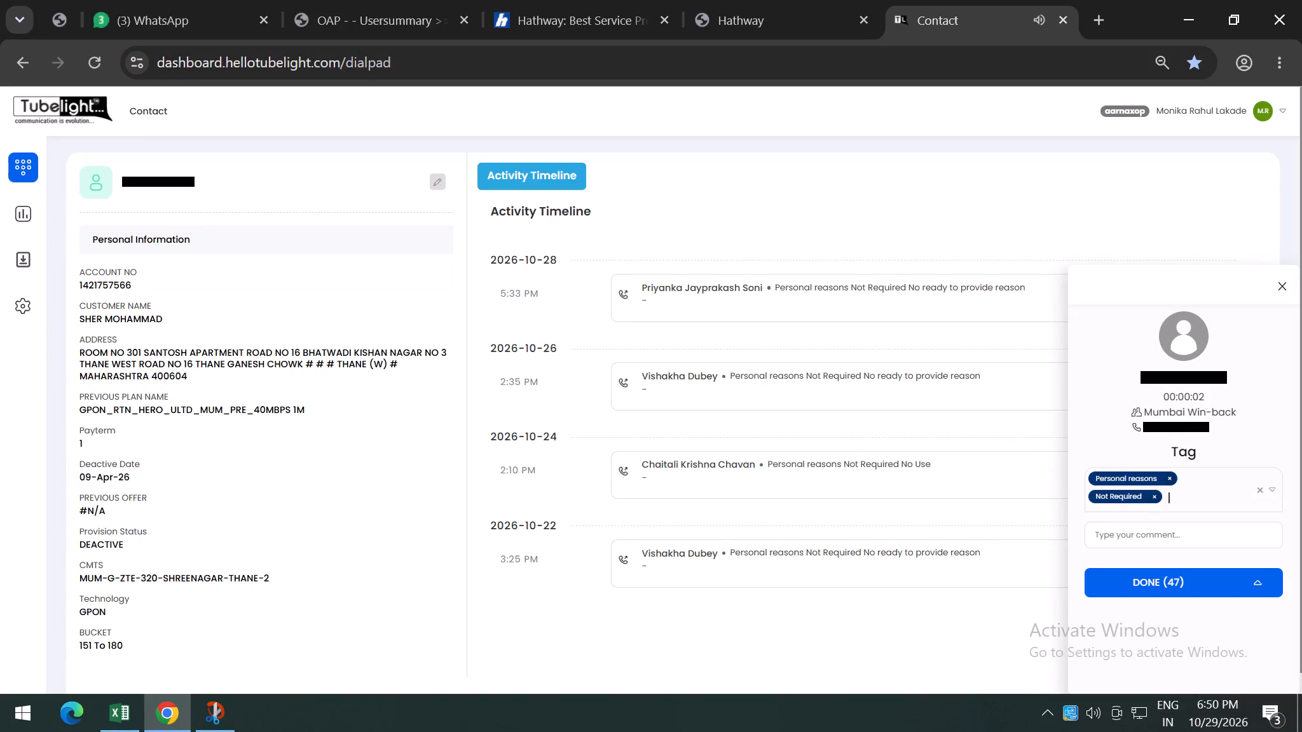
Replace the ended Mumbai Win-back call's tags with Not Connect, Not Contactable and Not Connected, and submit the disposition.
left_click(1155, 494)
double_click(1174, 480)
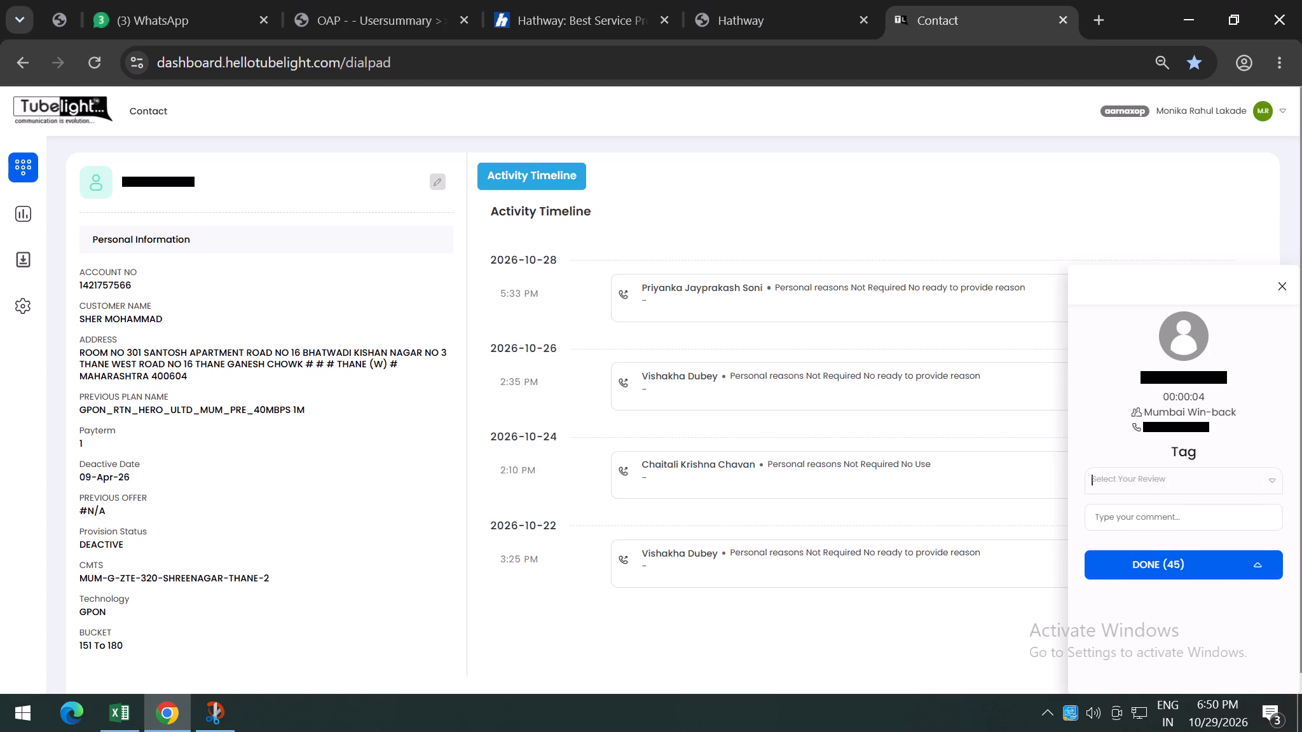
scroll(1155, 529, "down", 6)
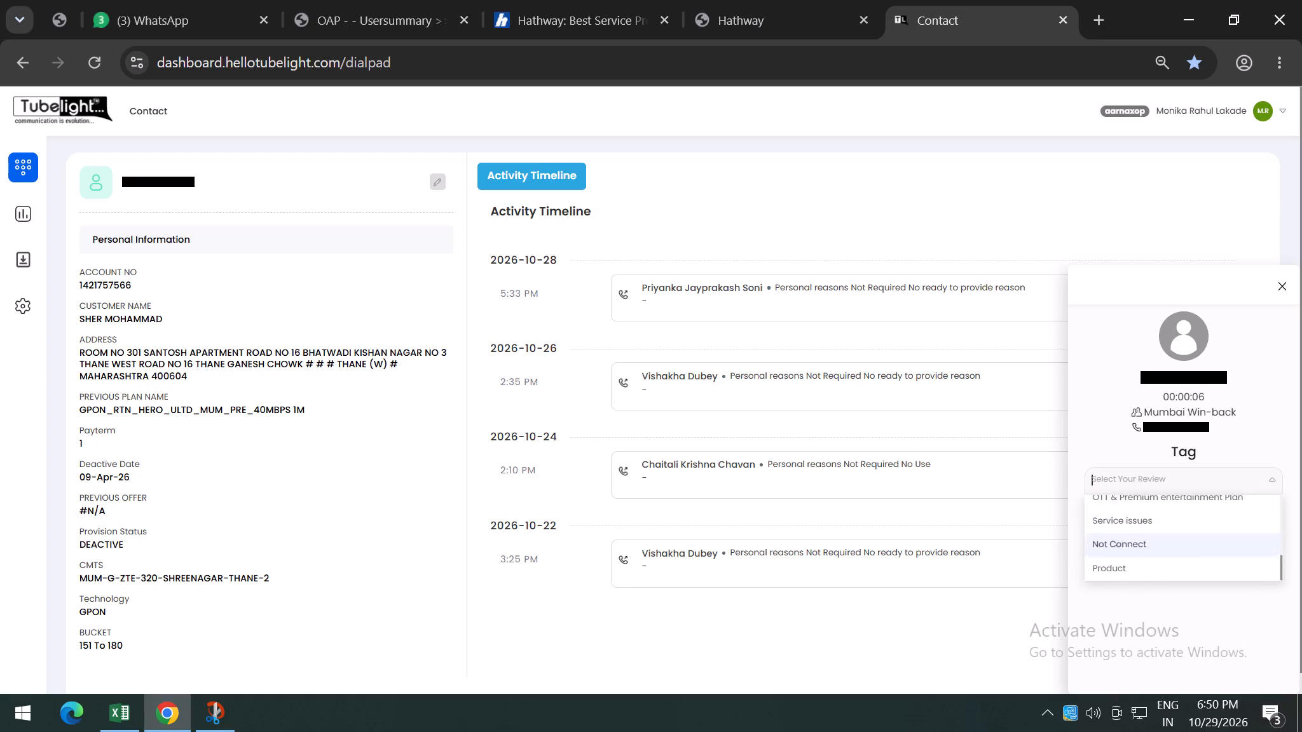
left_click(1147, 541)
left_click(1179, 476)
left_click(1145, 531)
left_click(1177, 505)
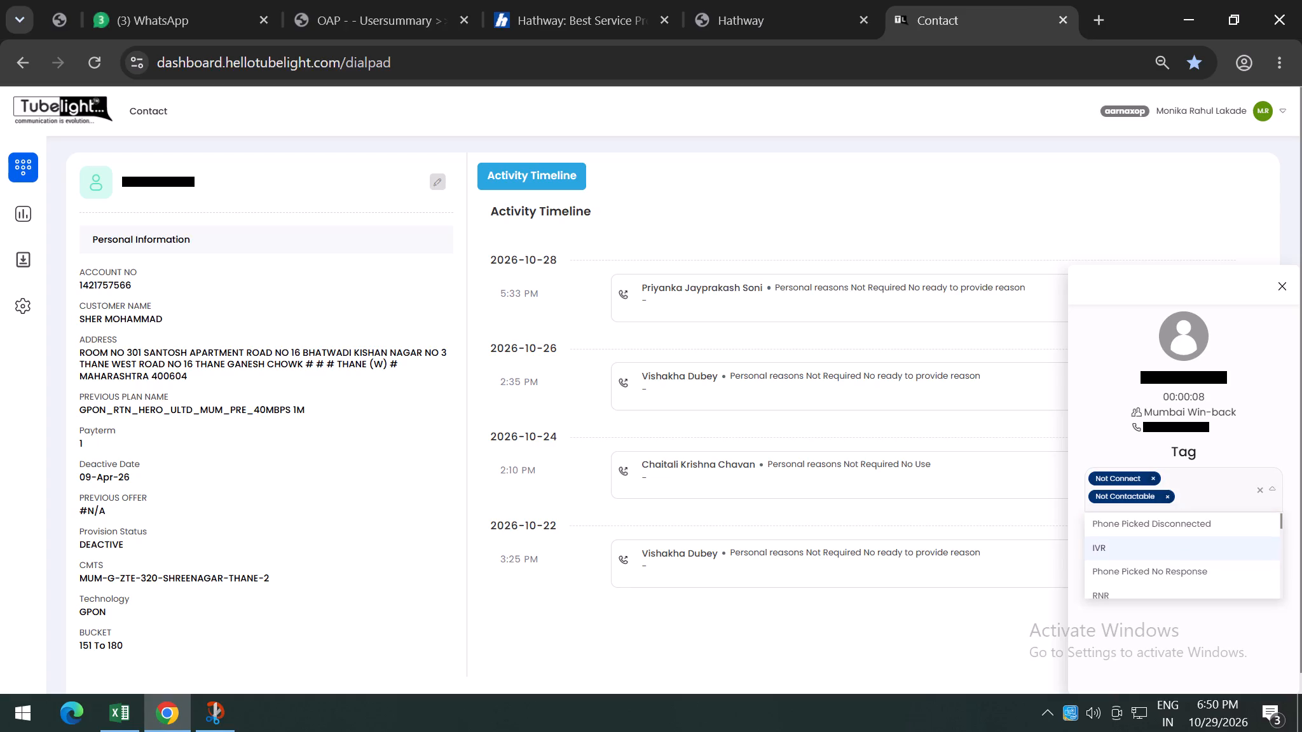
scroll(1109, 555, "down", 1)
left_click(1139, 554)
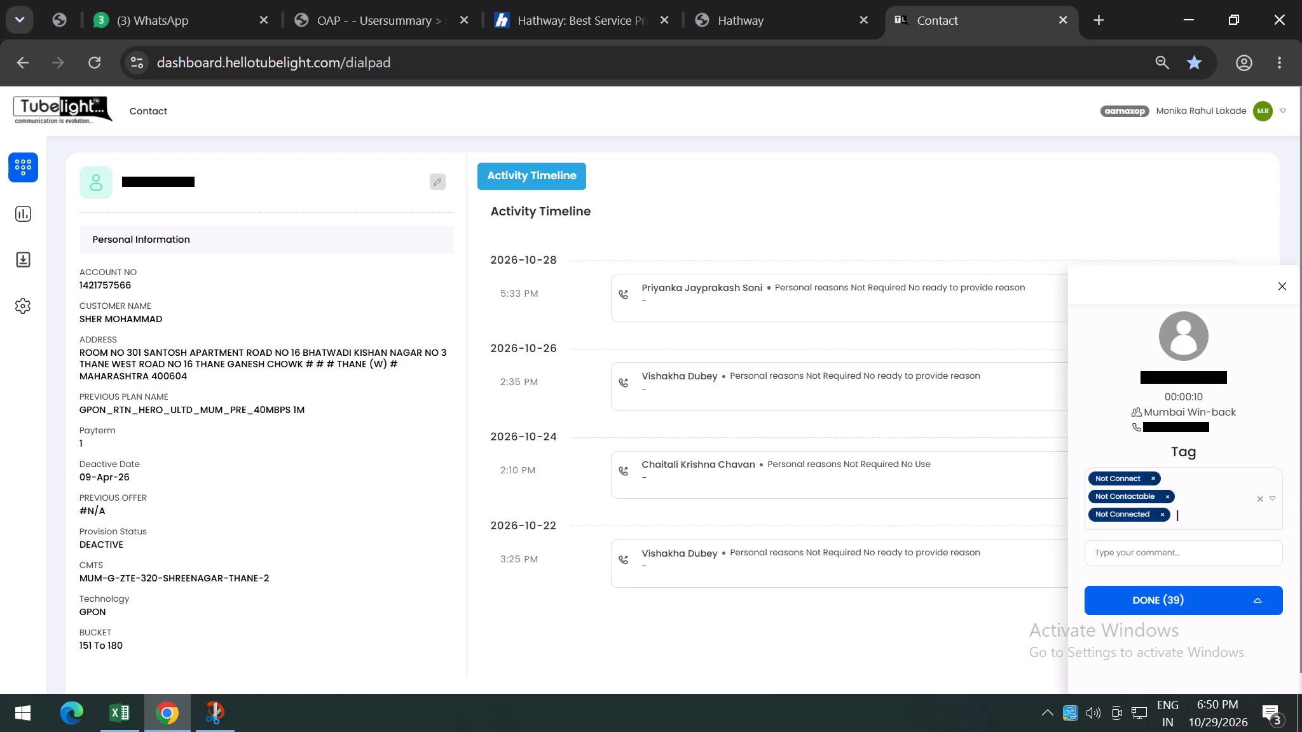
left_click(1141, 588)
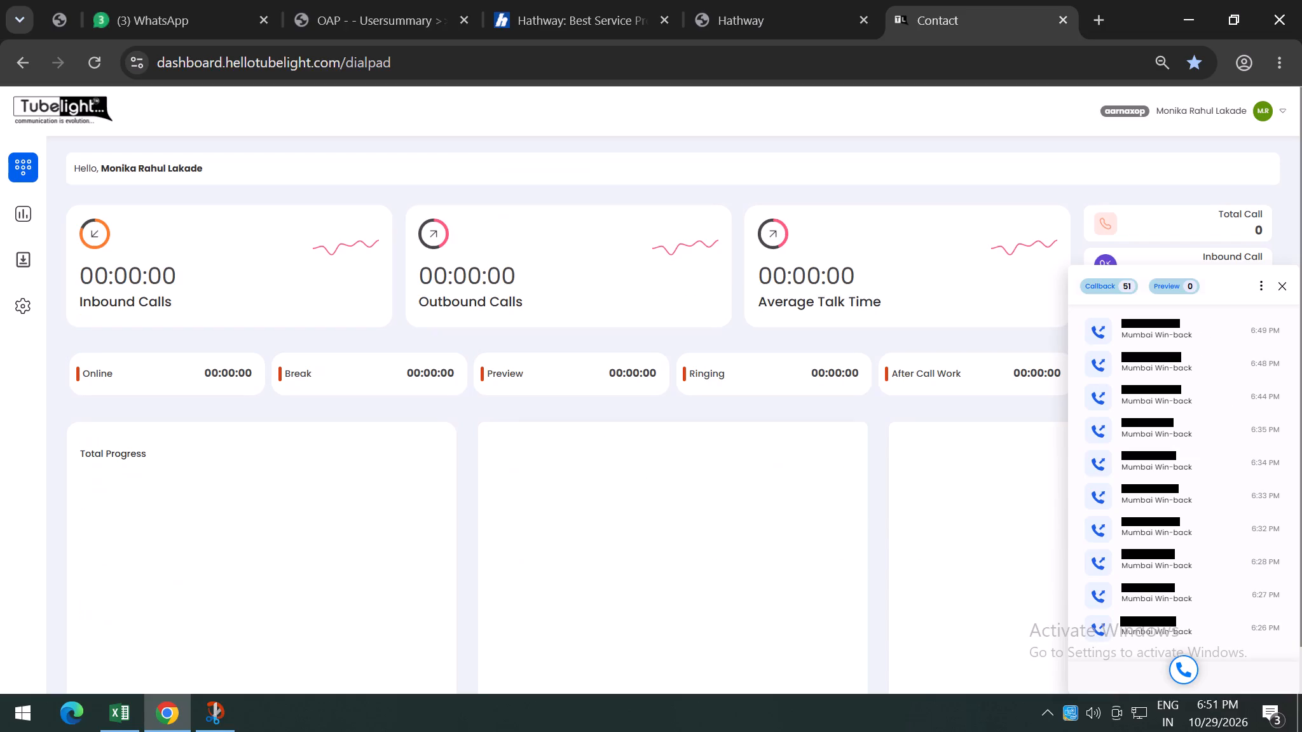
Reload the Tubelight dialpad page and set the agent status back to online.
left_click(905, 16)
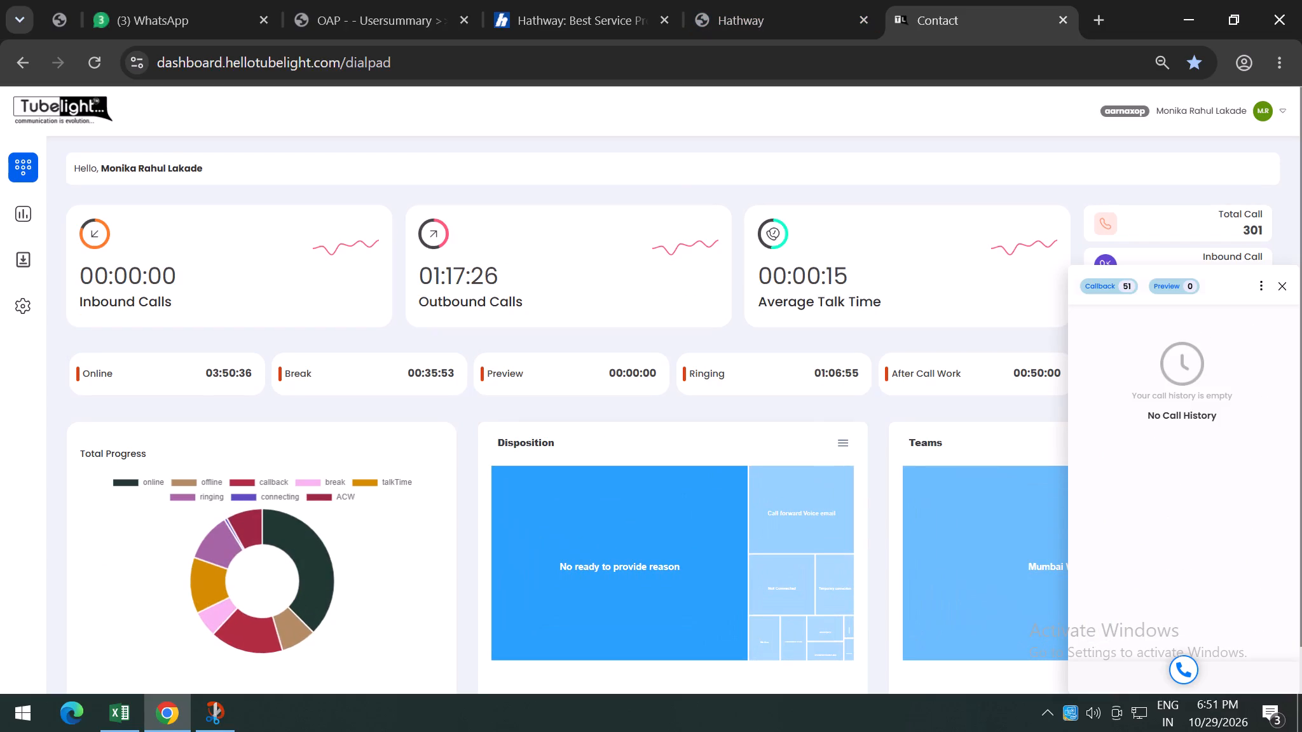
key("F5")
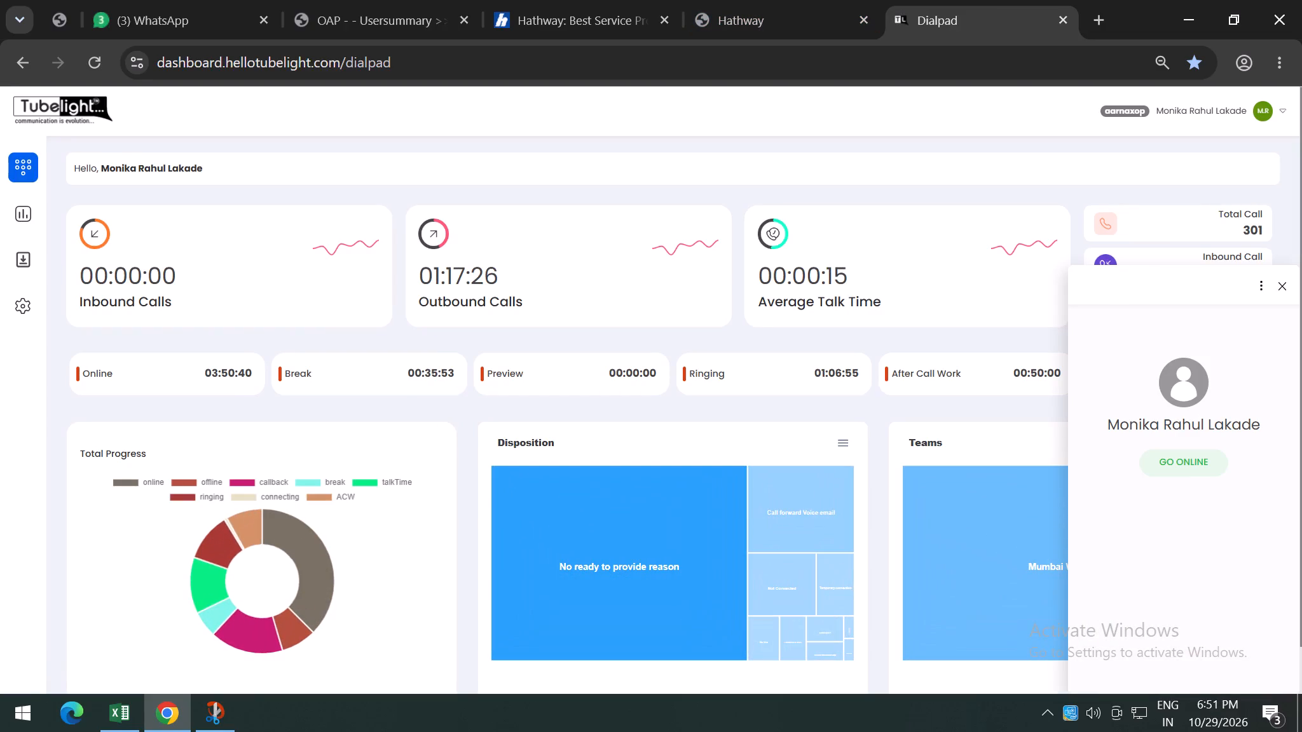
left_click(1187, 456)
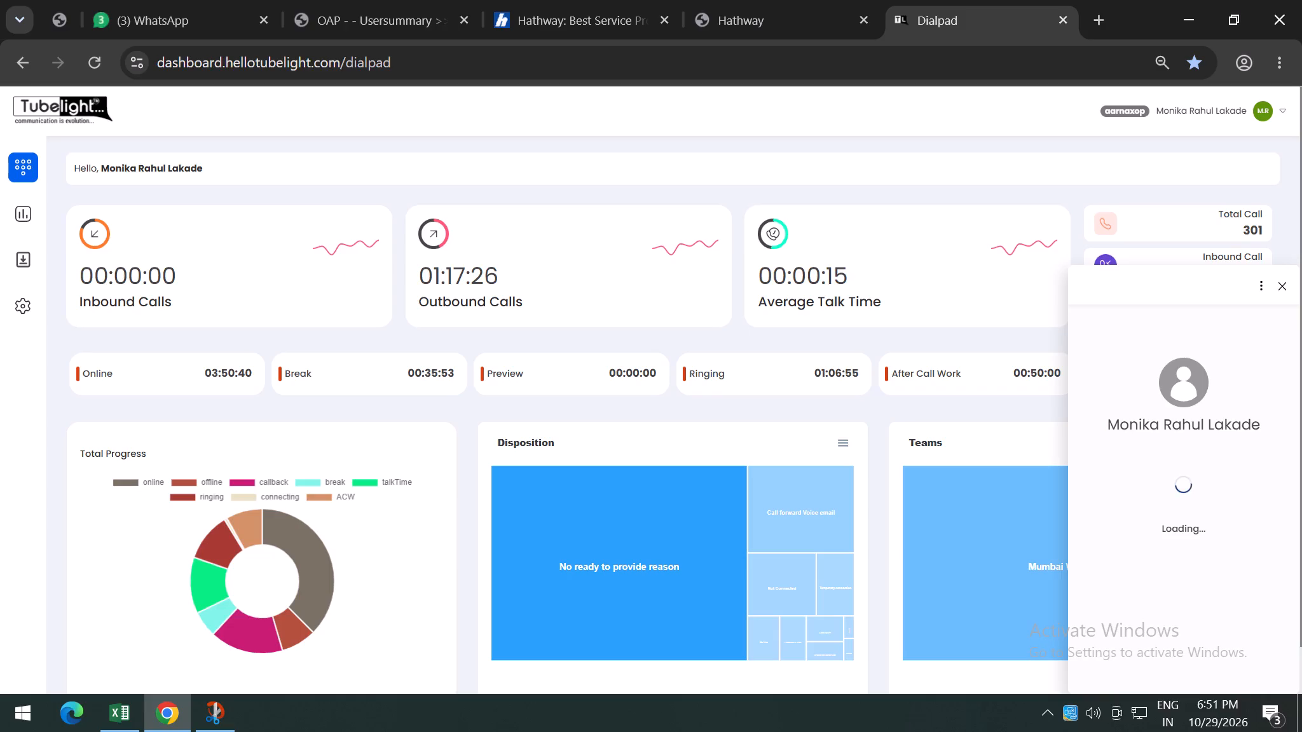
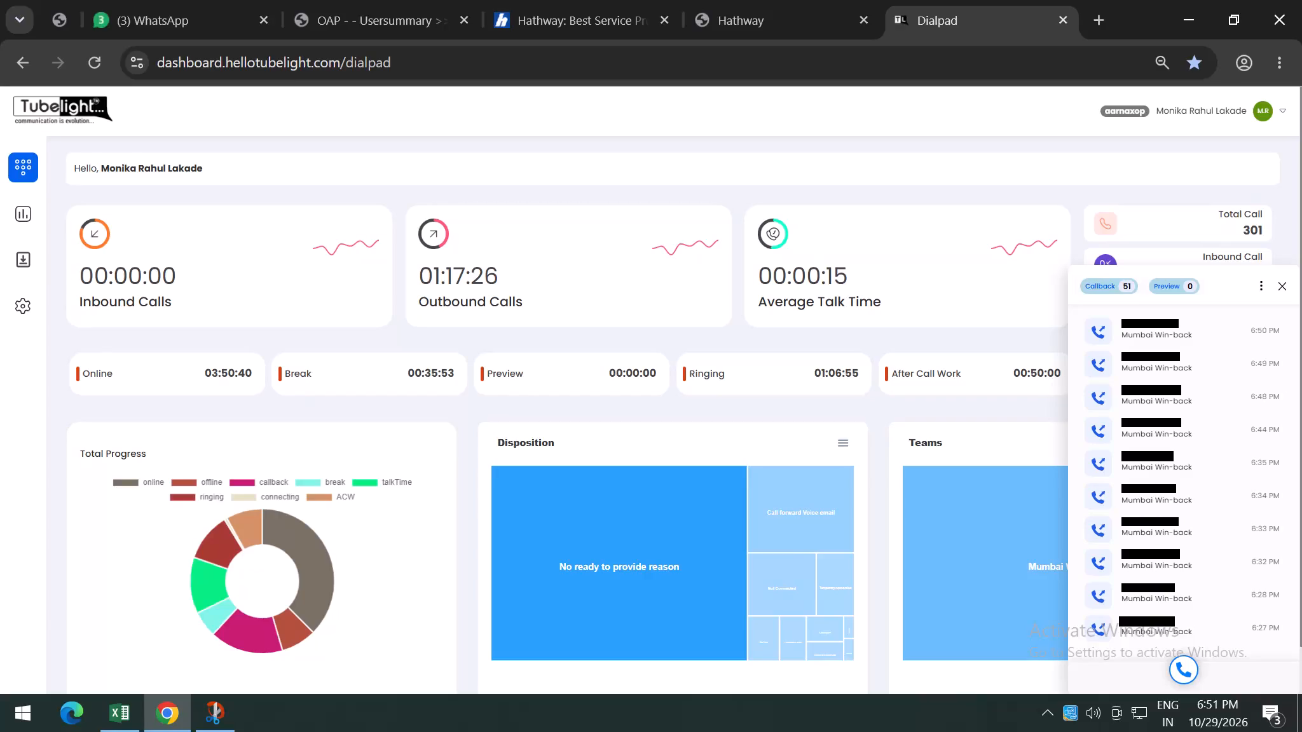
Switch to the OAP user summary and view the customer's Service Details and Active Plan Details.
left_click(327, 0)
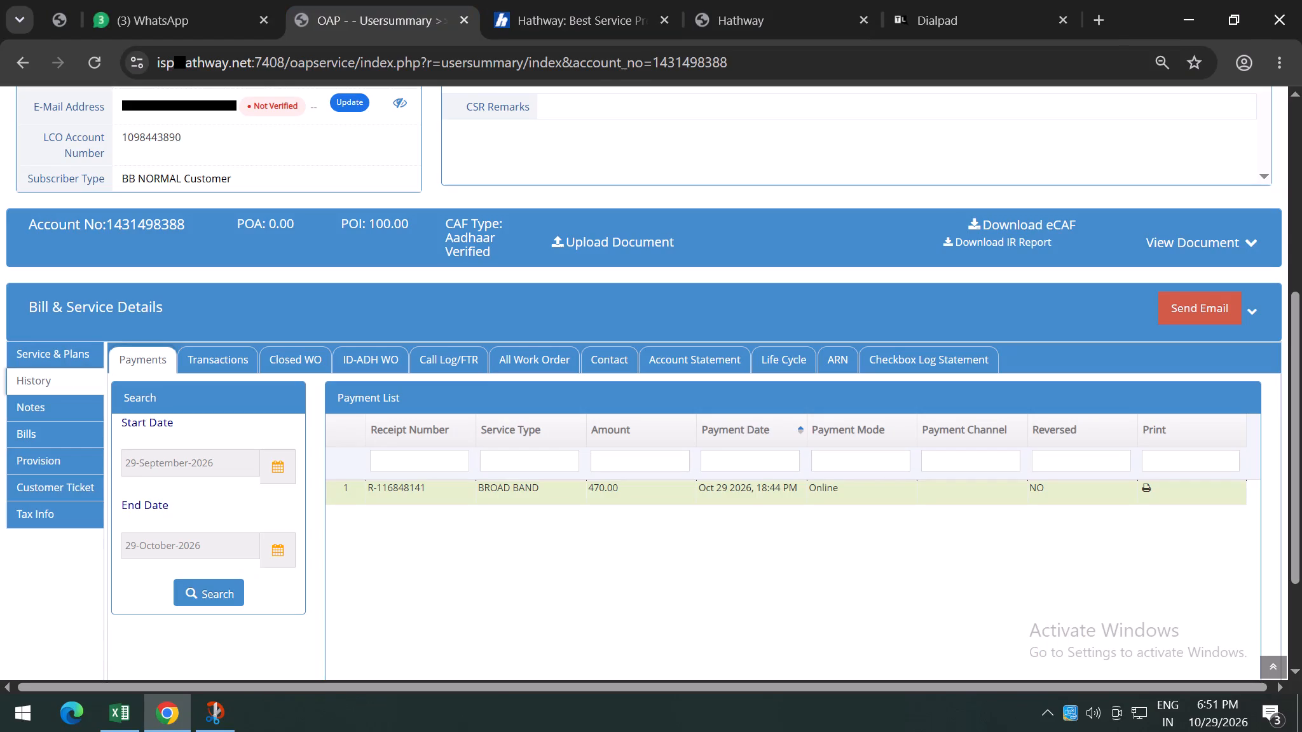
scroll(477, 299, "up", 2)
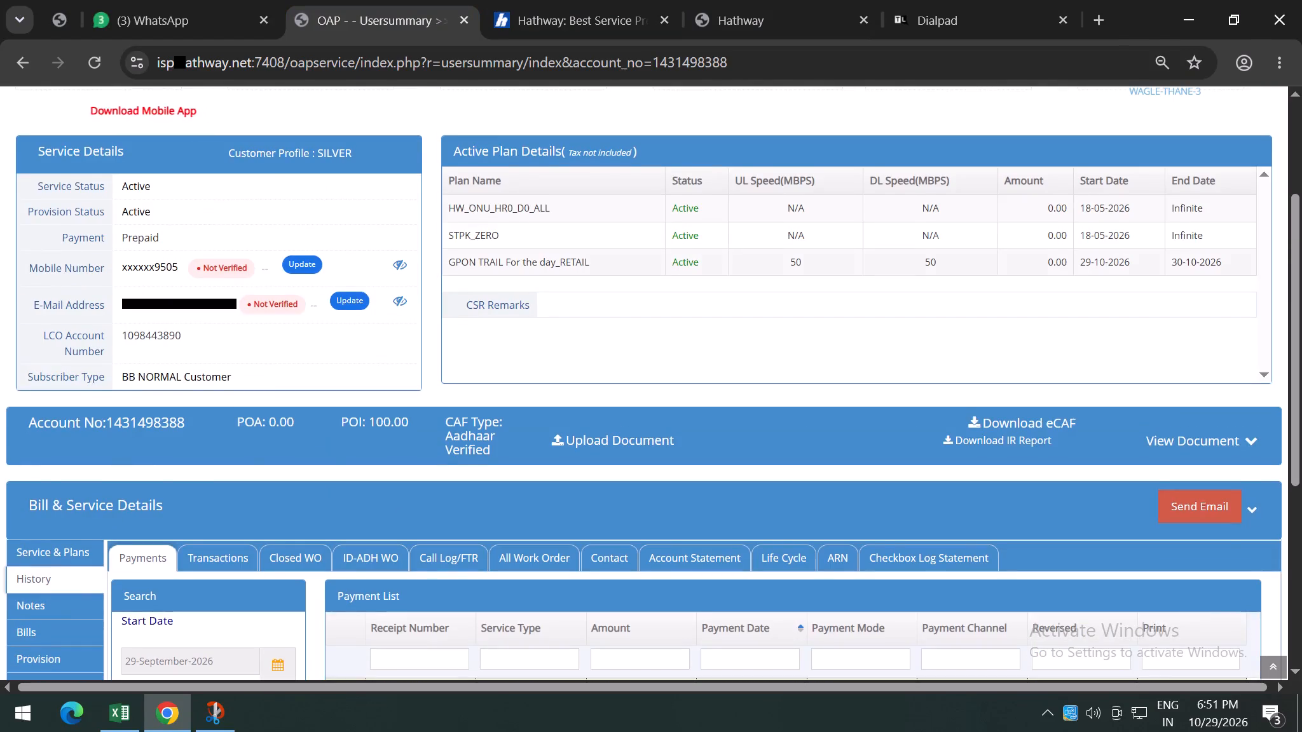
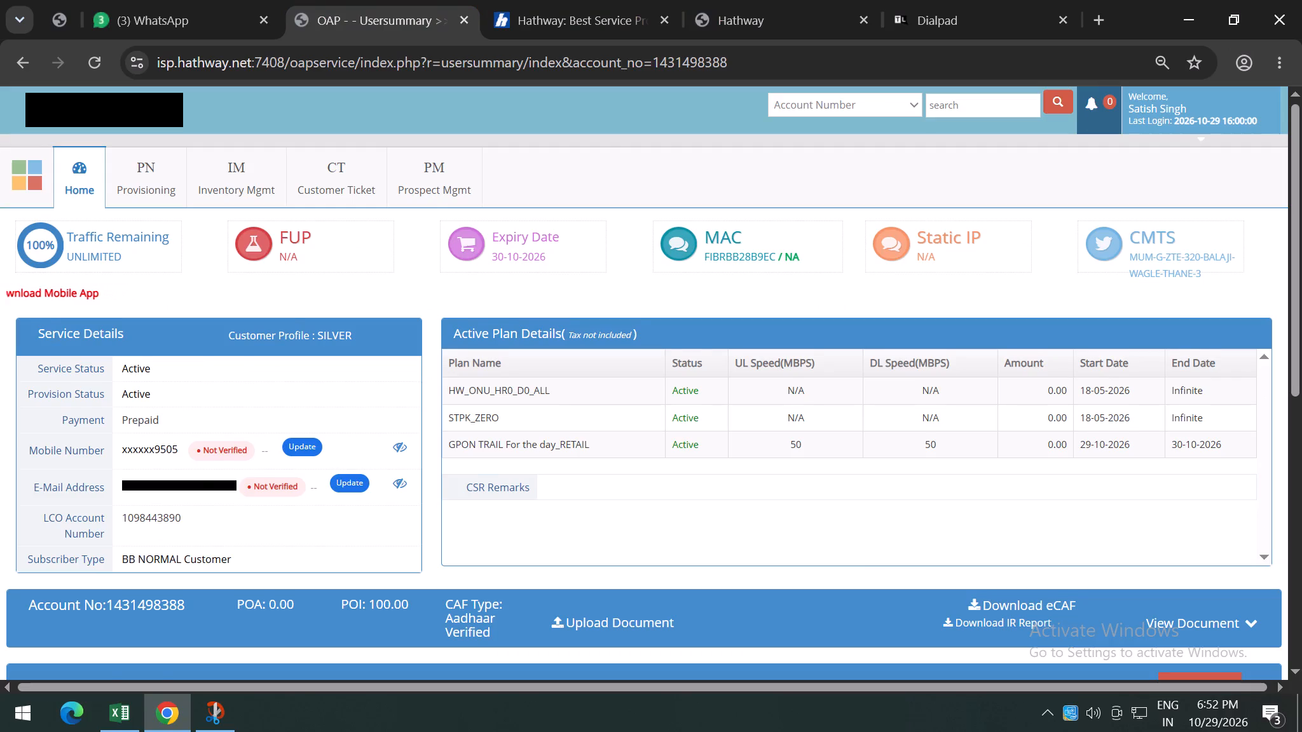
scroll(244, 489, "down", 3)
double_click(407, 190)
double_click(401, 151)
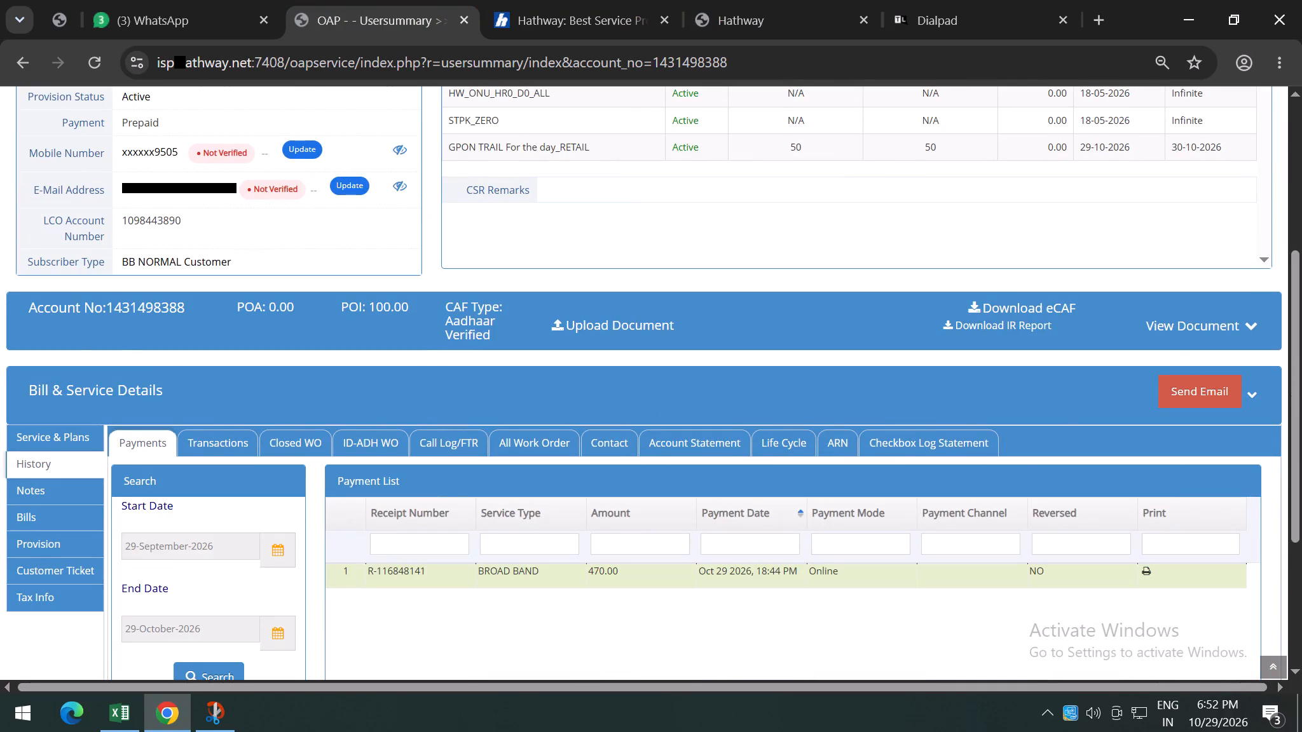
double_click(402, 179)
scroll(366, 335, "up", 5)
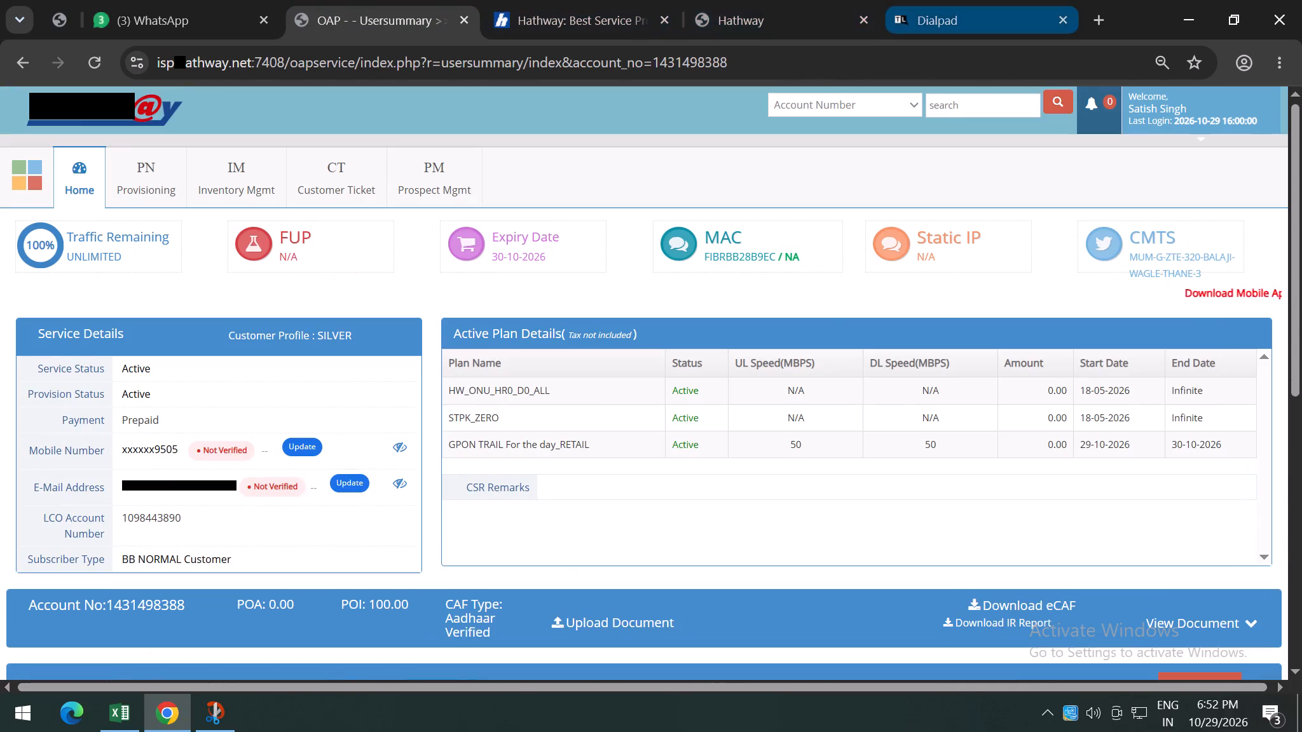
Switch to the Tubelight dialpad and end the connecting Mumbai Win-back call.
left_click(927, 0)
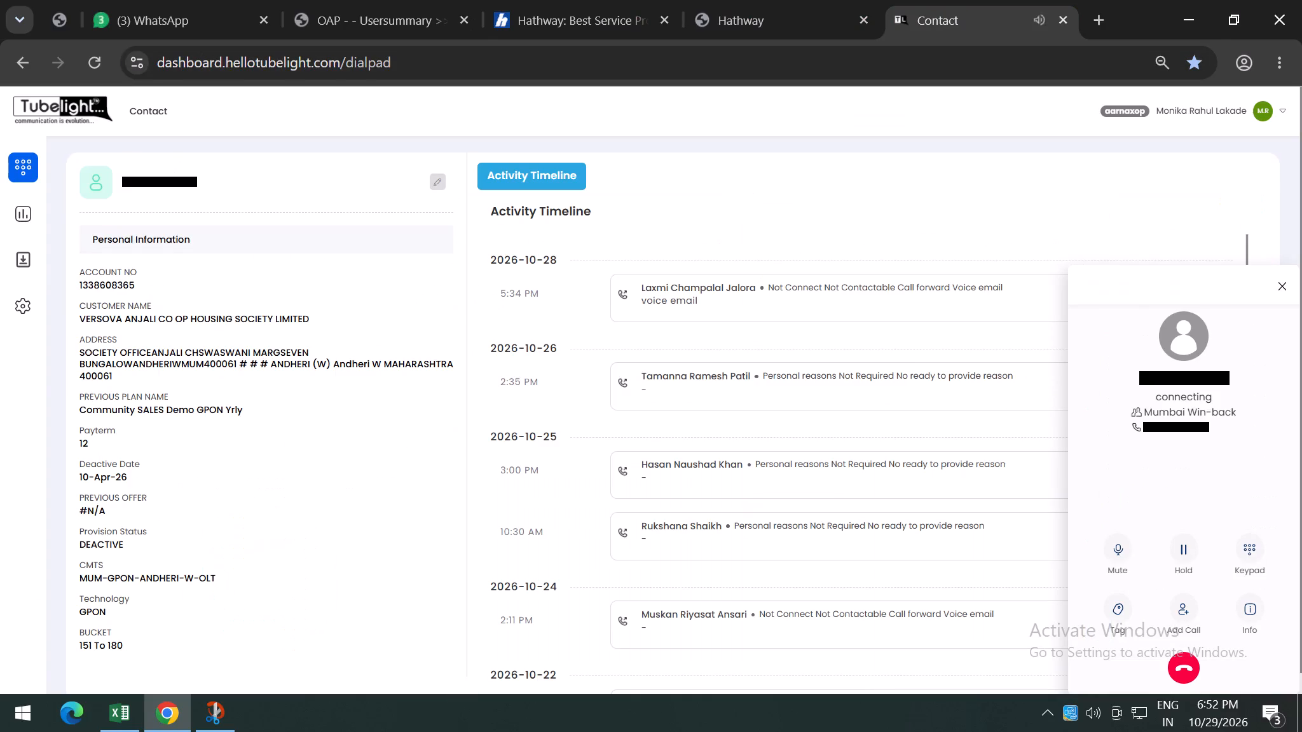
left_click(1187, 672)
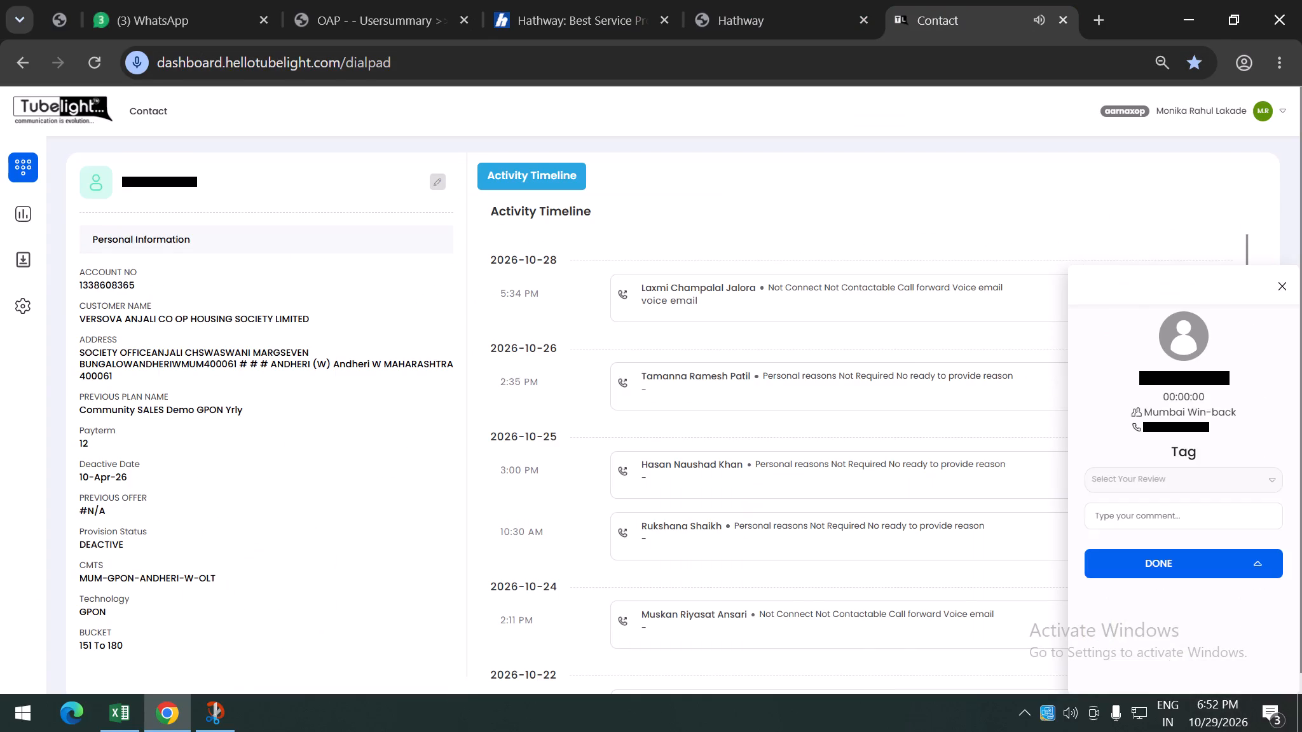
Tag the ended Mumbai Win-back call with Not Connect, Not Contactable and Call forward Voice email, and submit the disposition.
left_click(1146, 463)
left_click(1149, 478)
scroll(1136, 548, "down", 4)
left_click(1135, 543)
left_click(1206, 476)
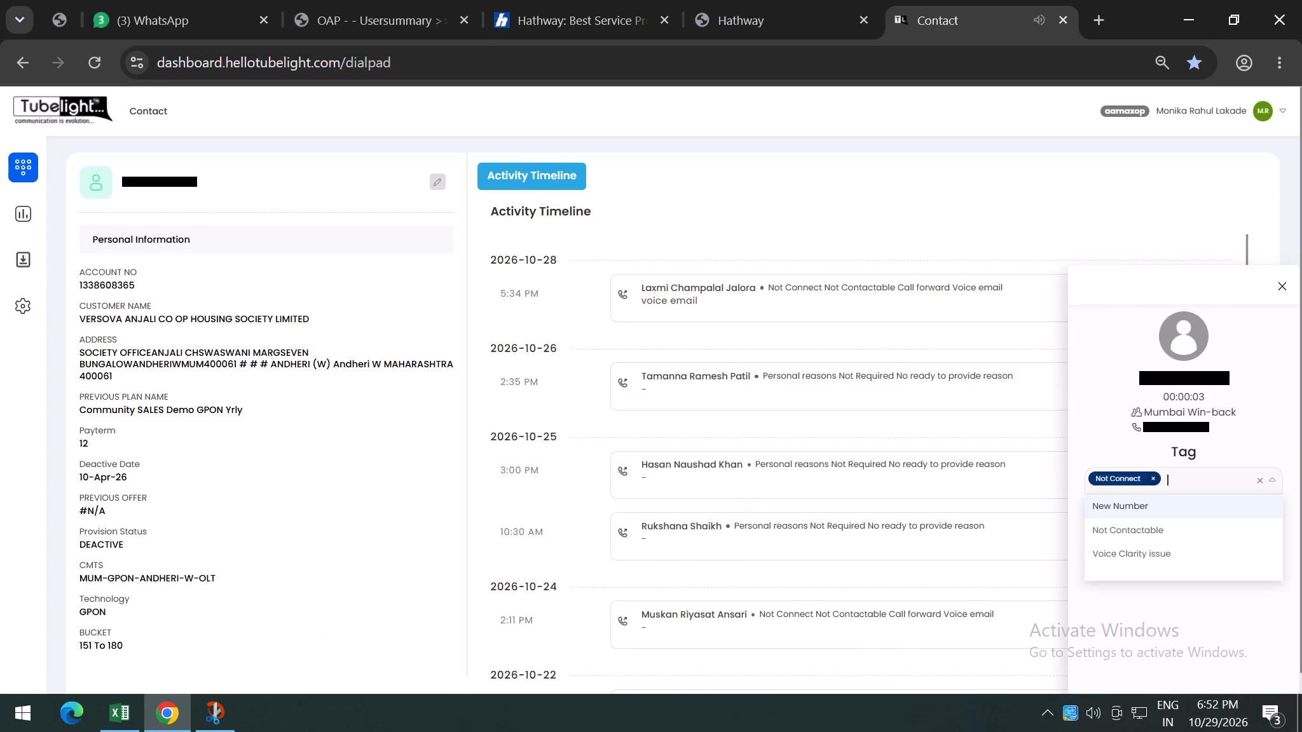
left_click(1158, 525)
left_click(1186, 496)
scroll(1138, 544, "down", 2)
left_click(1140, 545)
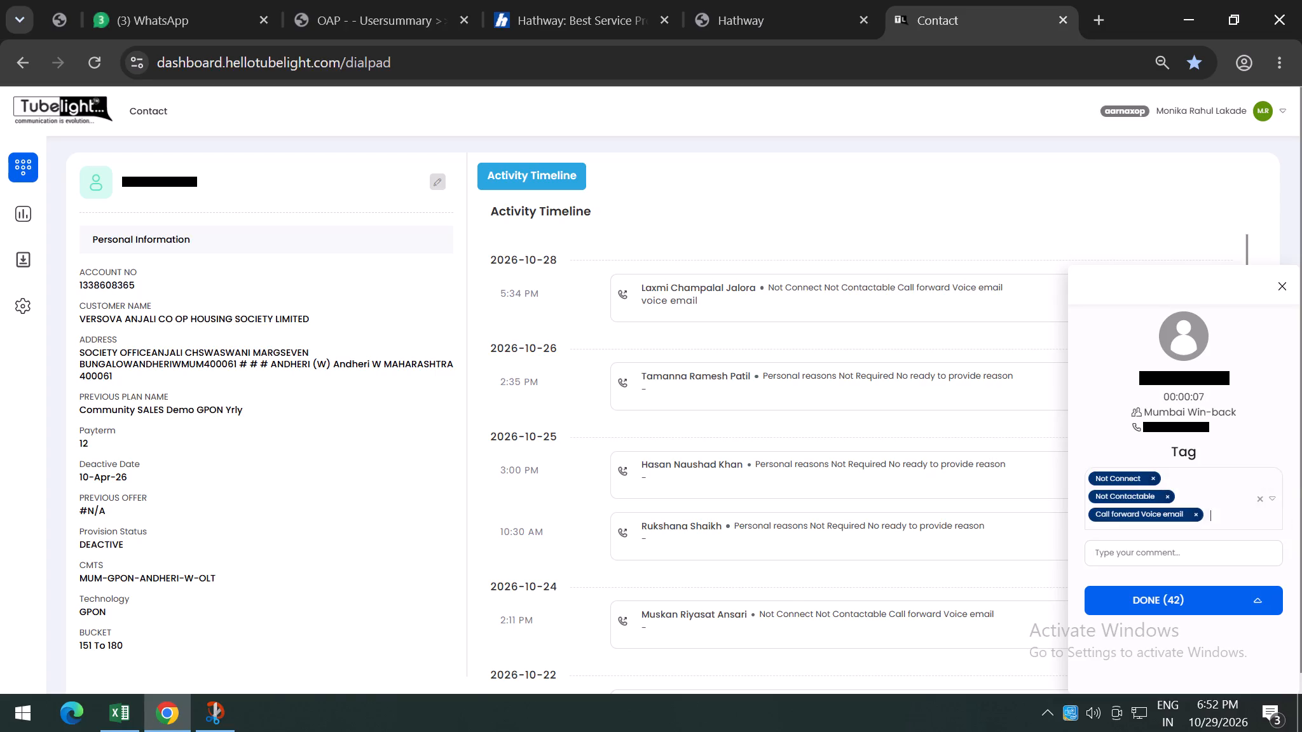
left_click(1145, 593)
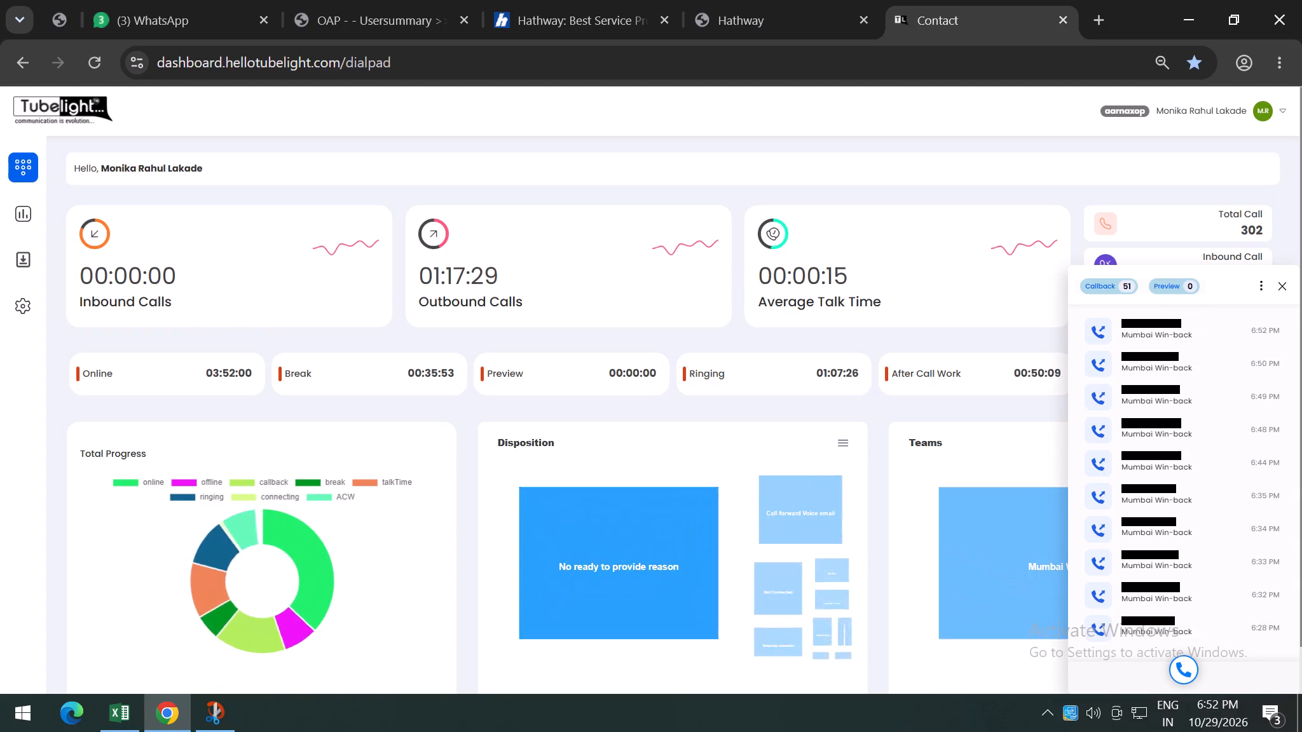
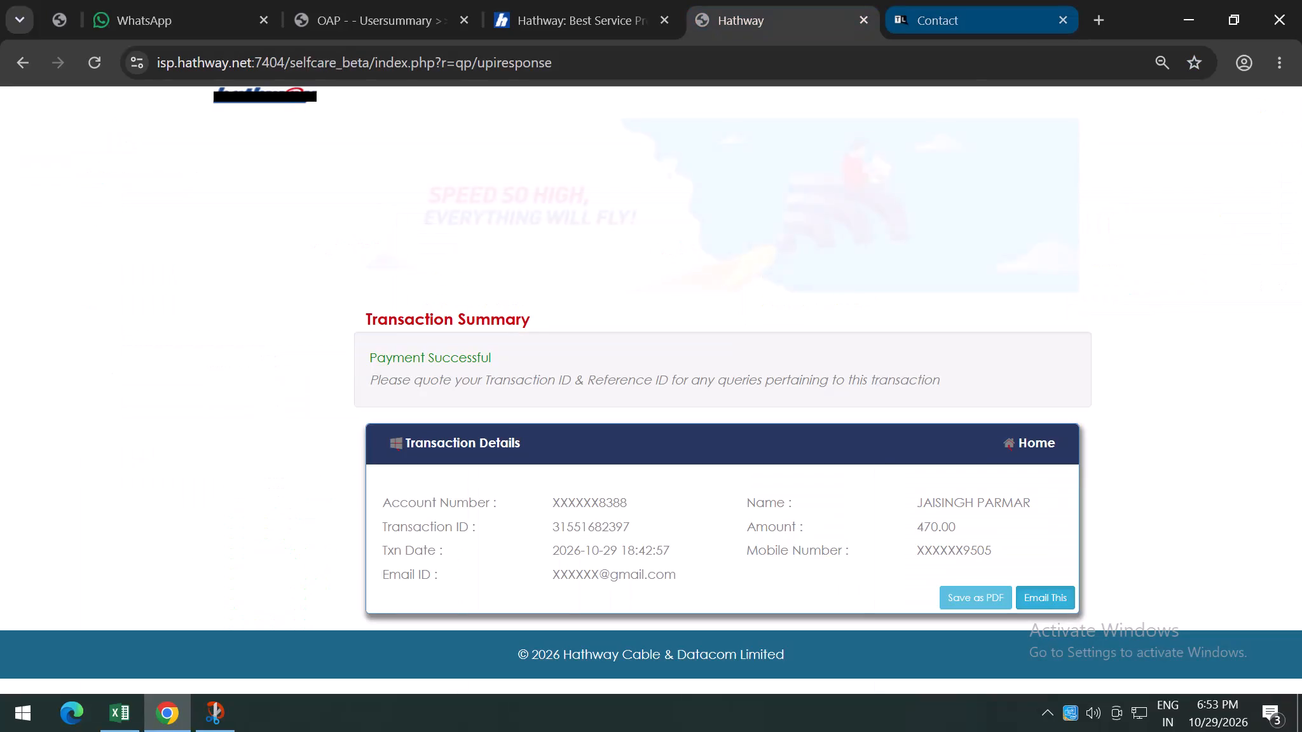
Switch from the Hathway payment confirmation page to the Tubelight dialpad dashboard.
left_click(924, 0)
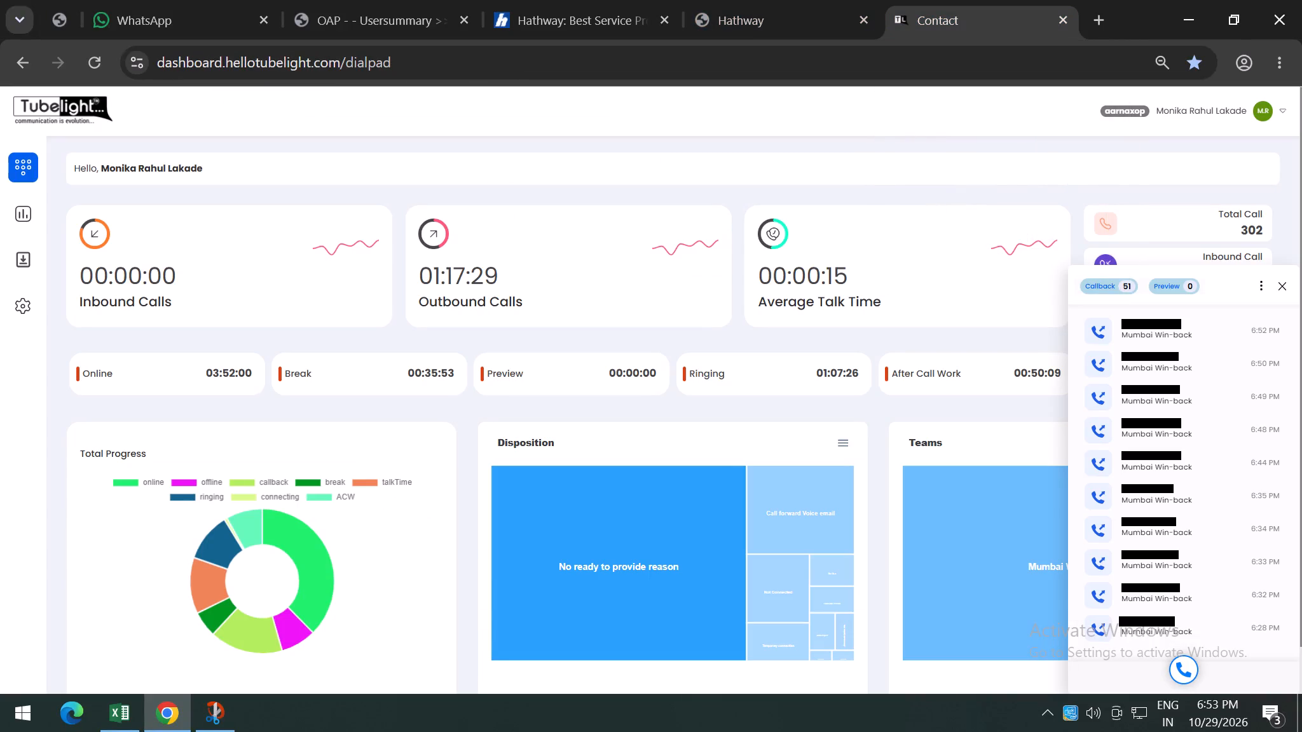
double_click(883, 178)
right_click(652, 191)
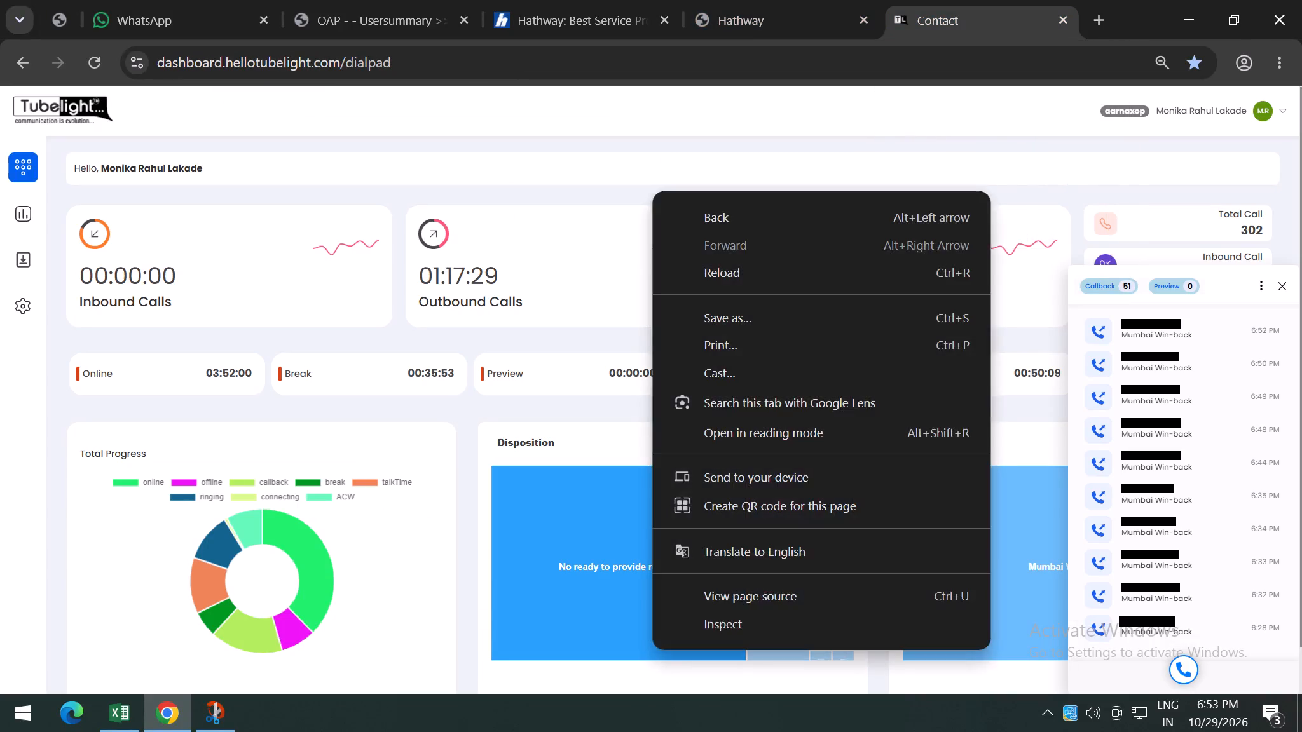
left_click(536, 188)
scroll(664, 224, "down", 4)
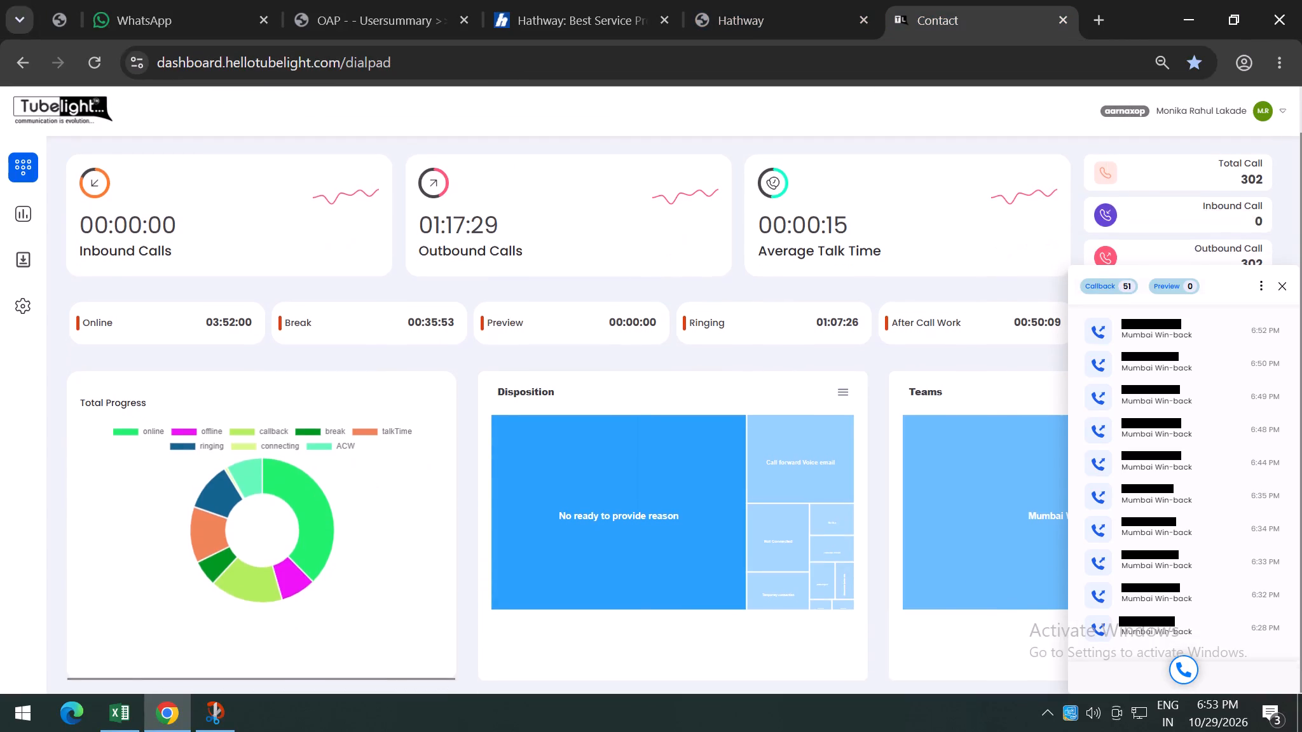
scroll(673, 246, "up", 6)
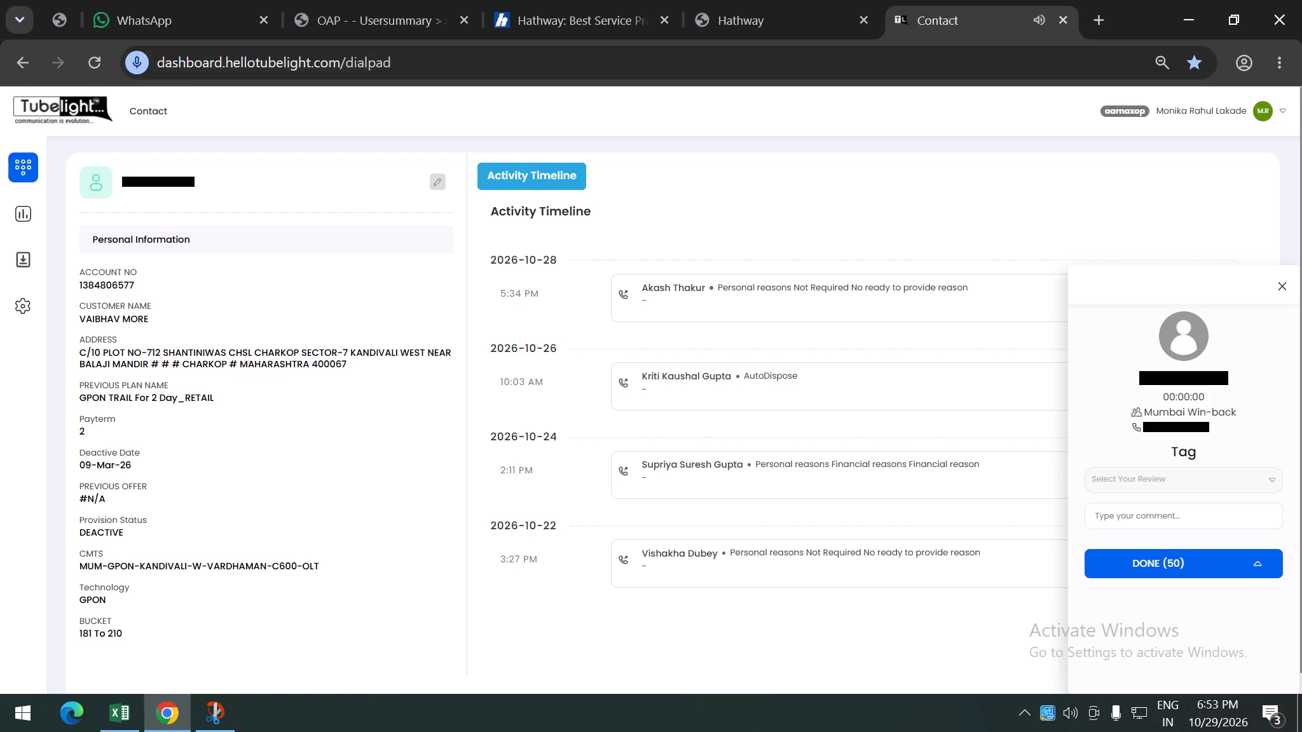
Tag the current Mumbai Win-back call as Not Connect, Not Contactable, Call forward Voice email.
left_click(1148, 478)
scroll(1158, 546, "down", 2)
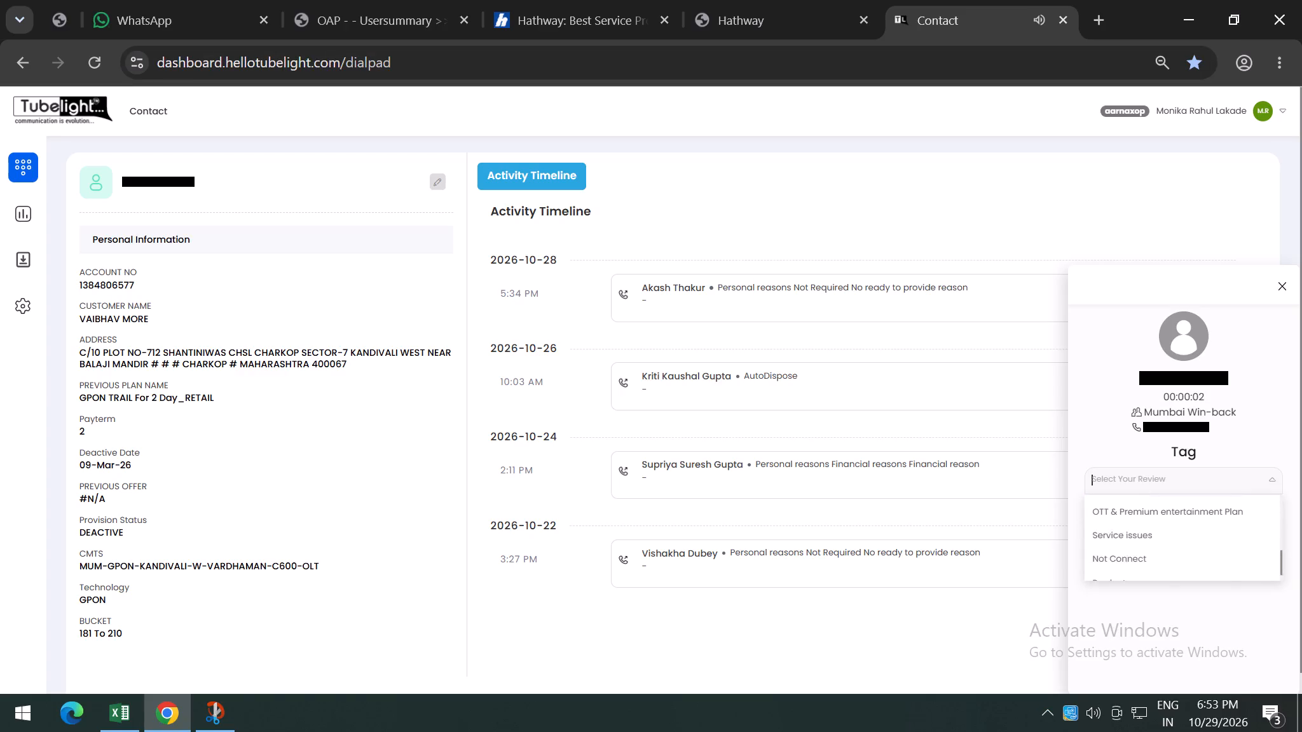
left_click(1148, 556)
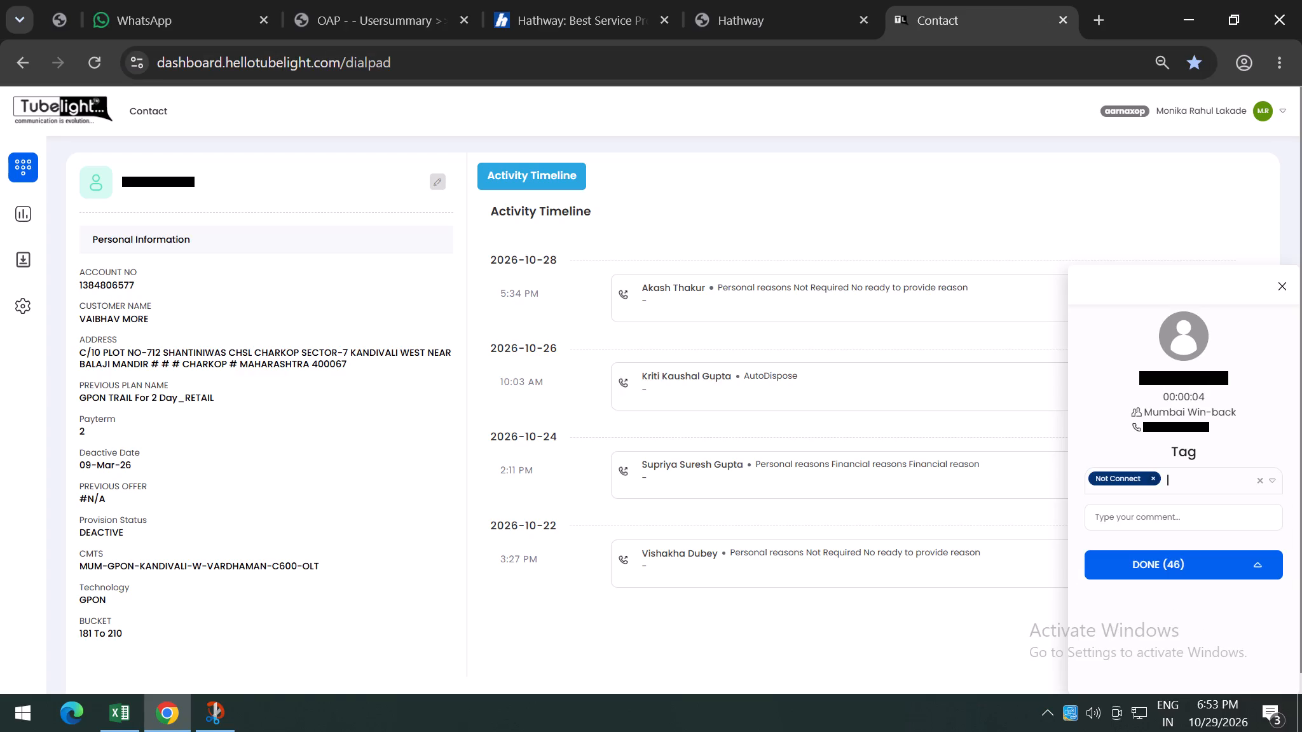
left_click(1202, 477)
left_click(1156, 527)
left_click(1182, 508)
scroll(1140, 555, "down", 1)
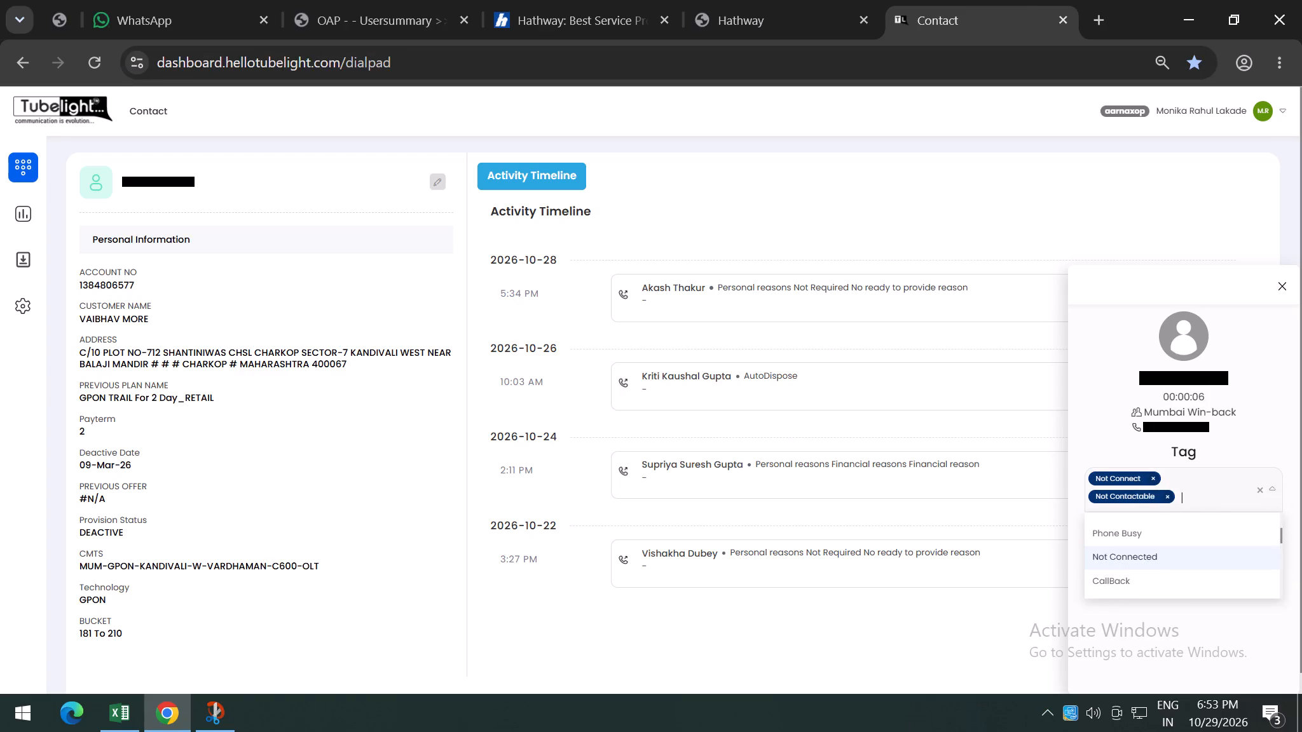
scroll(1149, 545, "down", 1)
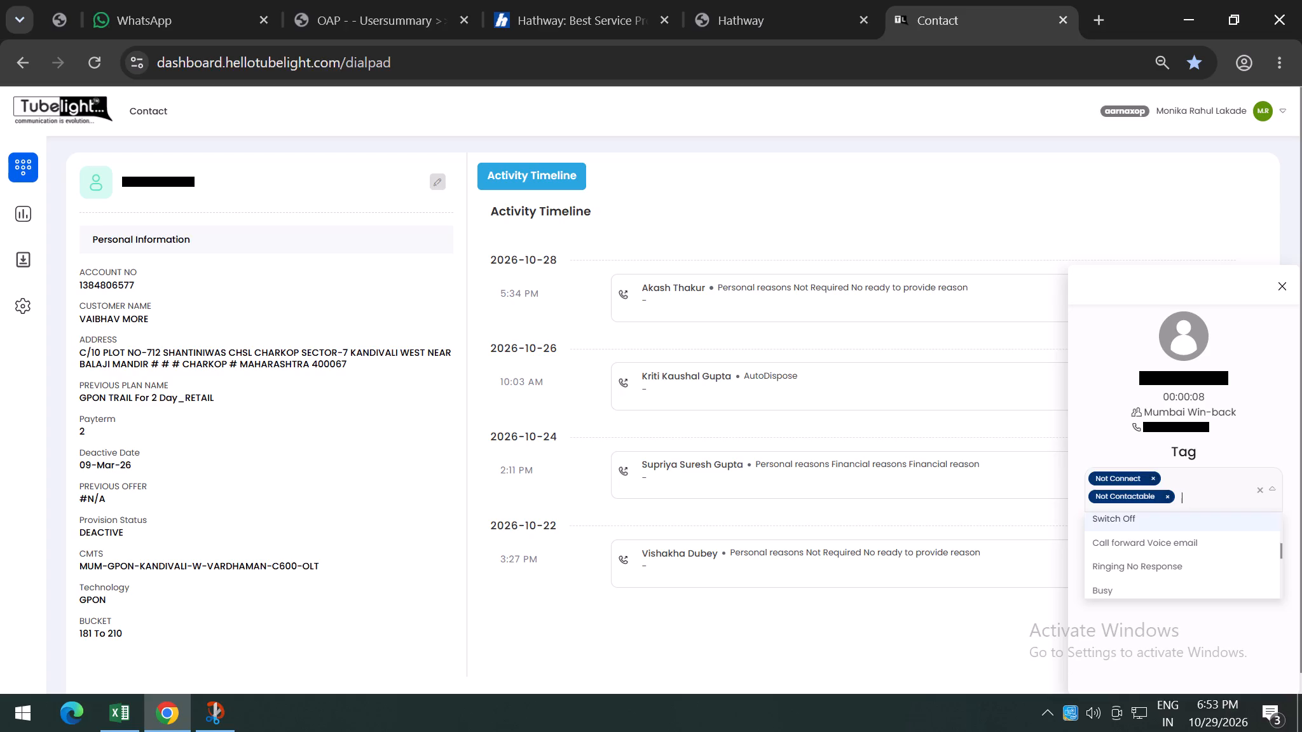
left_click(1164, 538)
left_click(1217, 523)
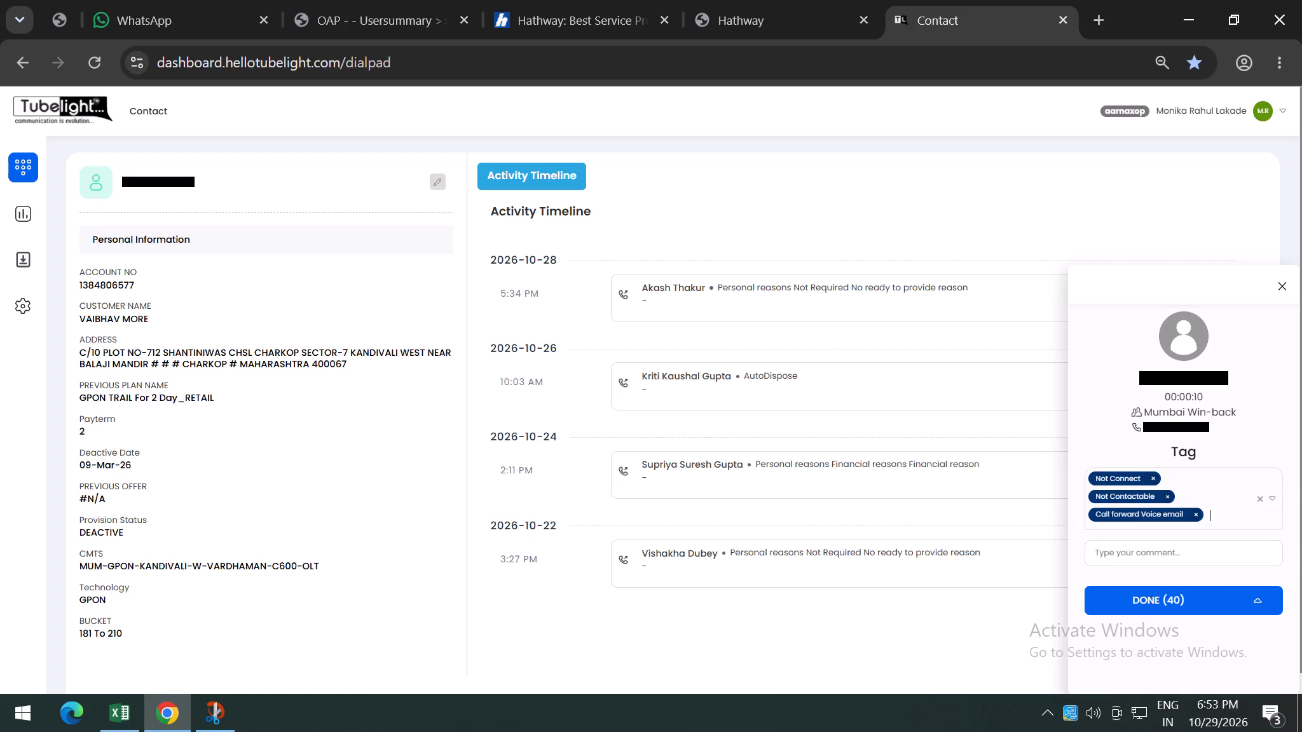
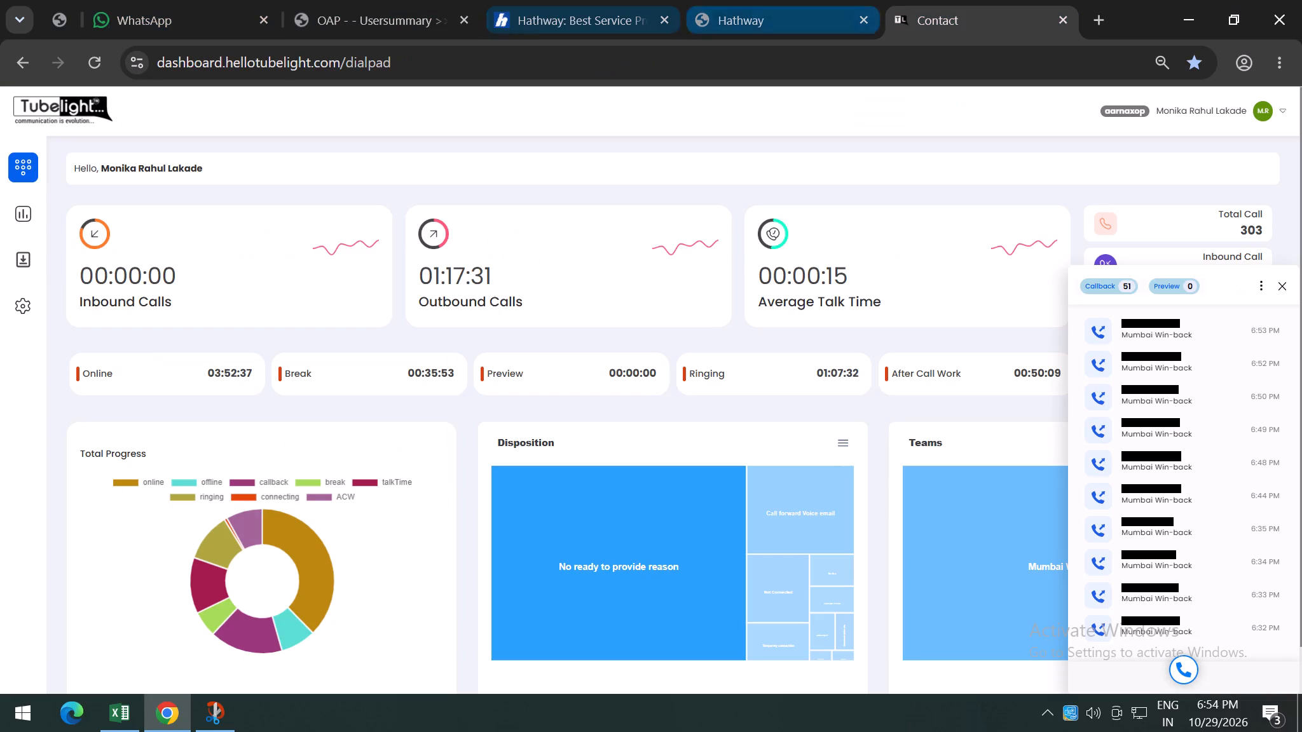
Check the open account's user summary in OAP and return to the Tubelight contact page for the Mumbai Win-back call.
left_click(325, 0)
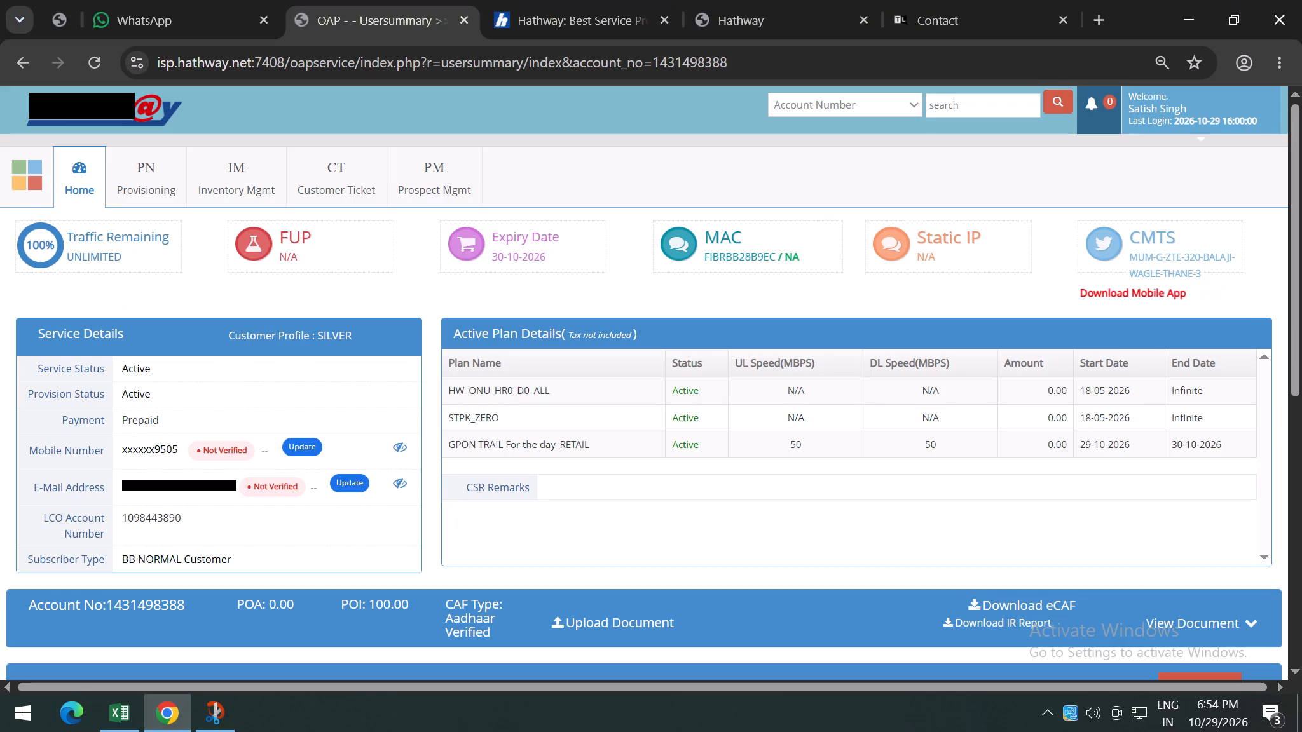
left_click(1005, 0)
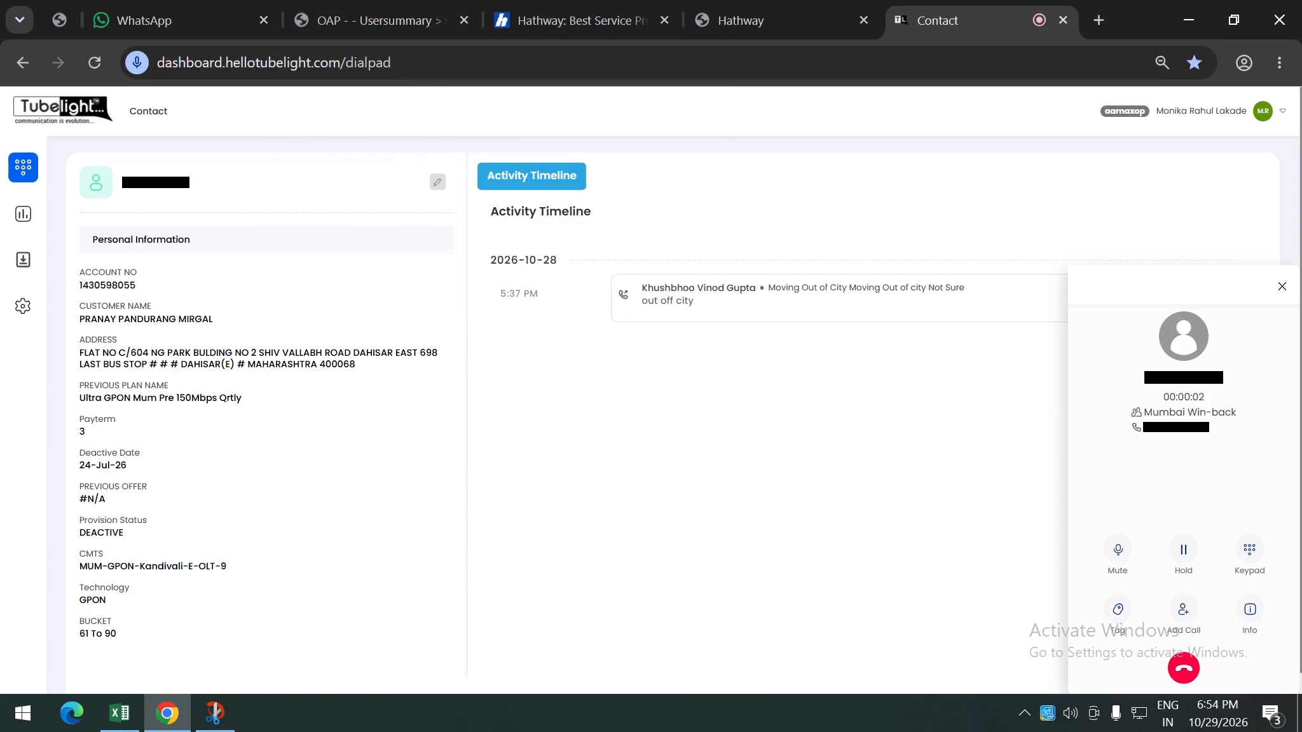
End the current Mumbai Win-back call and submit it tagged Not Connect, Not Contactable, Call forward Voice email.
left_click(1188, 670)
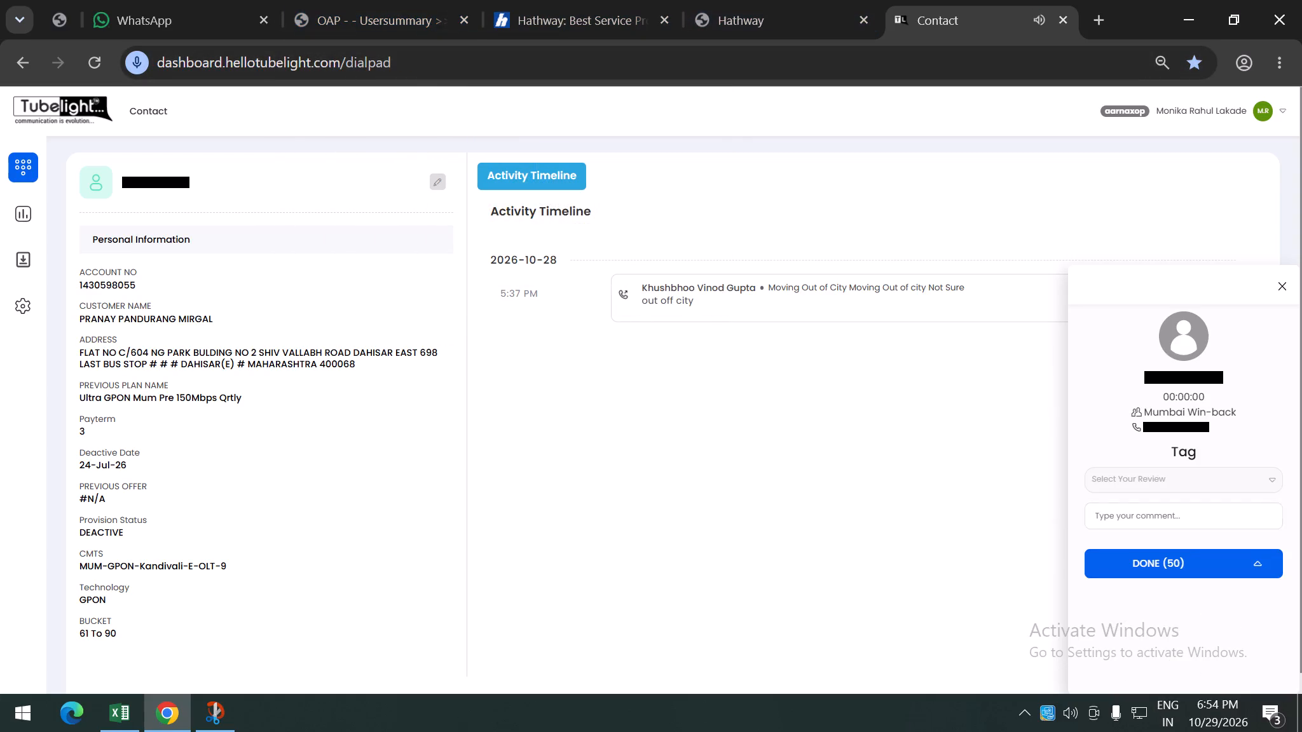
left_click(1163, 474)
scroll(1145, 522, "down", 6)
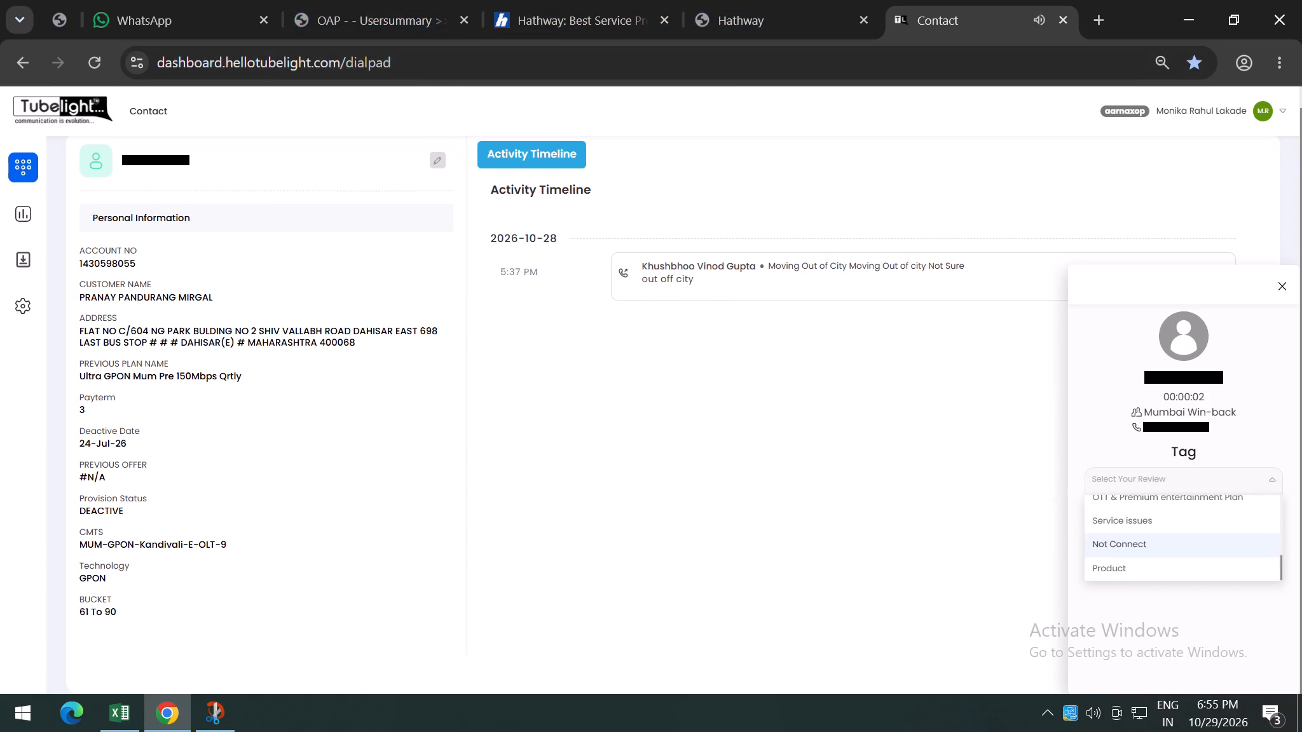
left_click(1141, 544)
left_click(1181, 484)
left_click(1144, 538)
left_click(1186, 498)
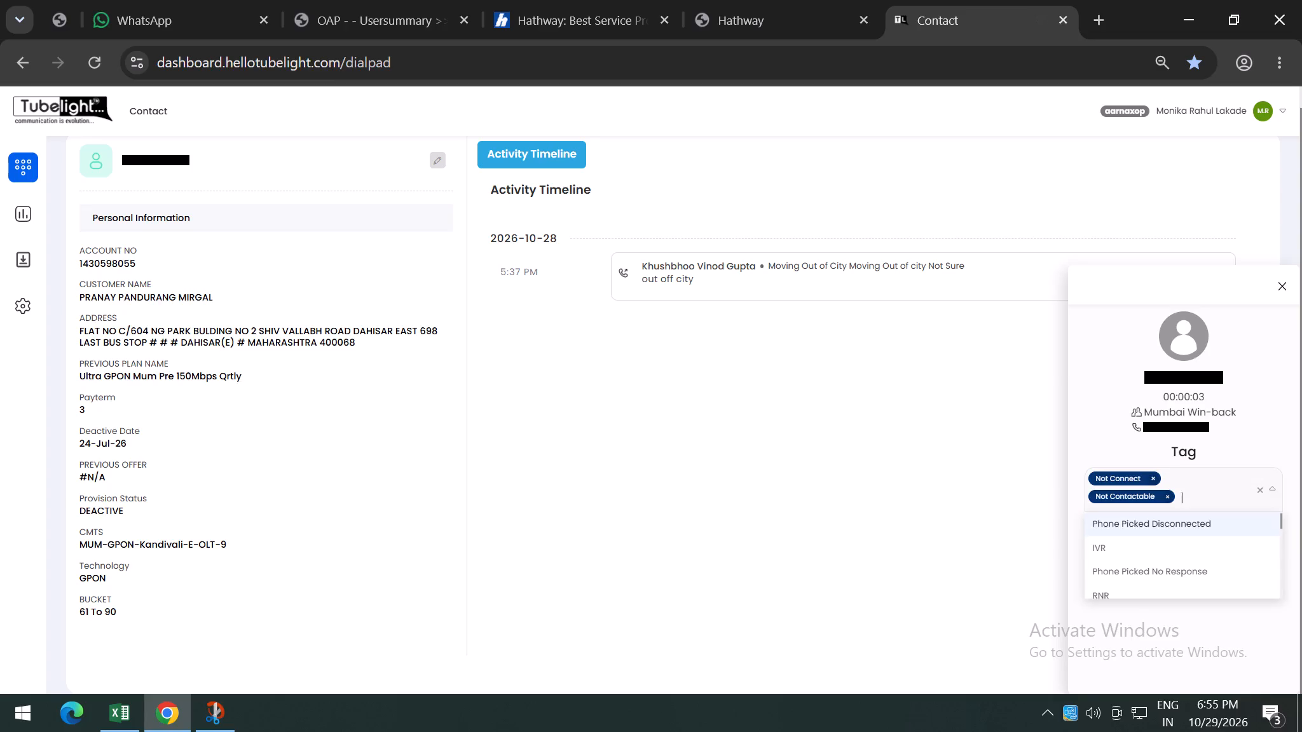
scroll(1132, 545, "down", 2)
left_click(1147, 536)
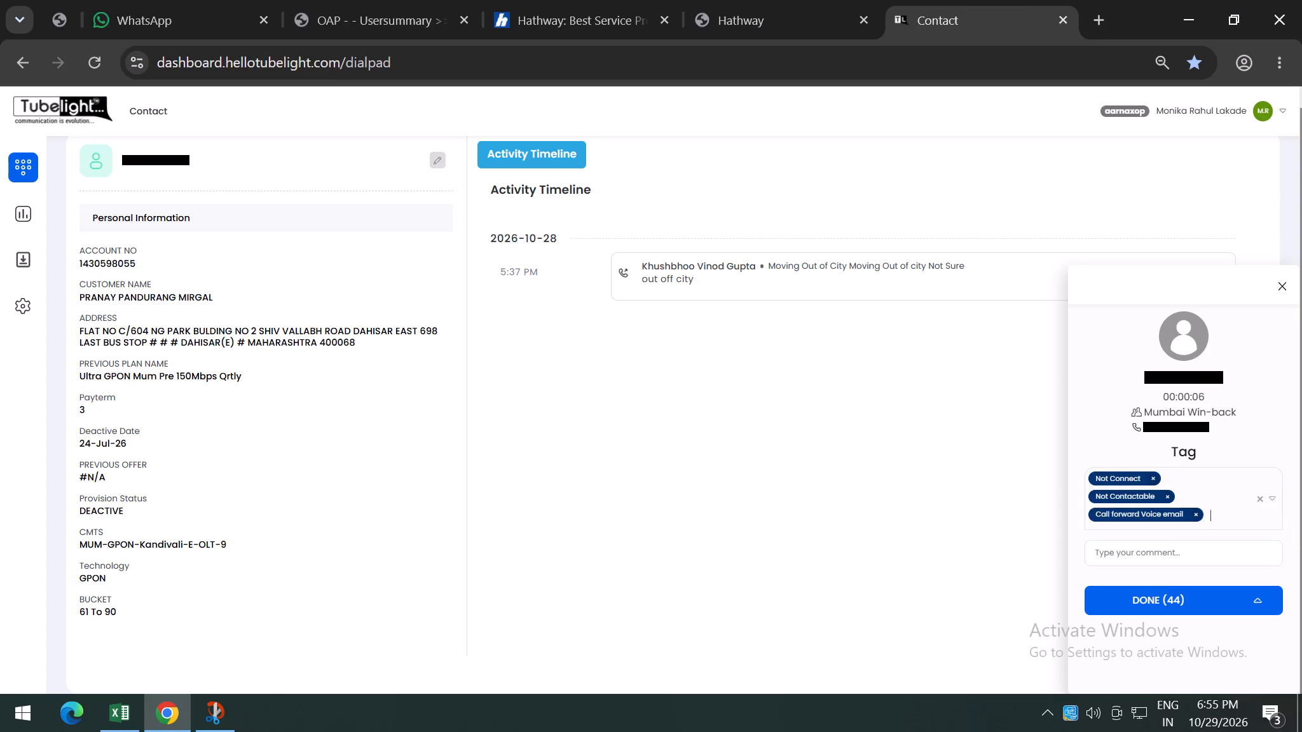
double_click(1156, 592)
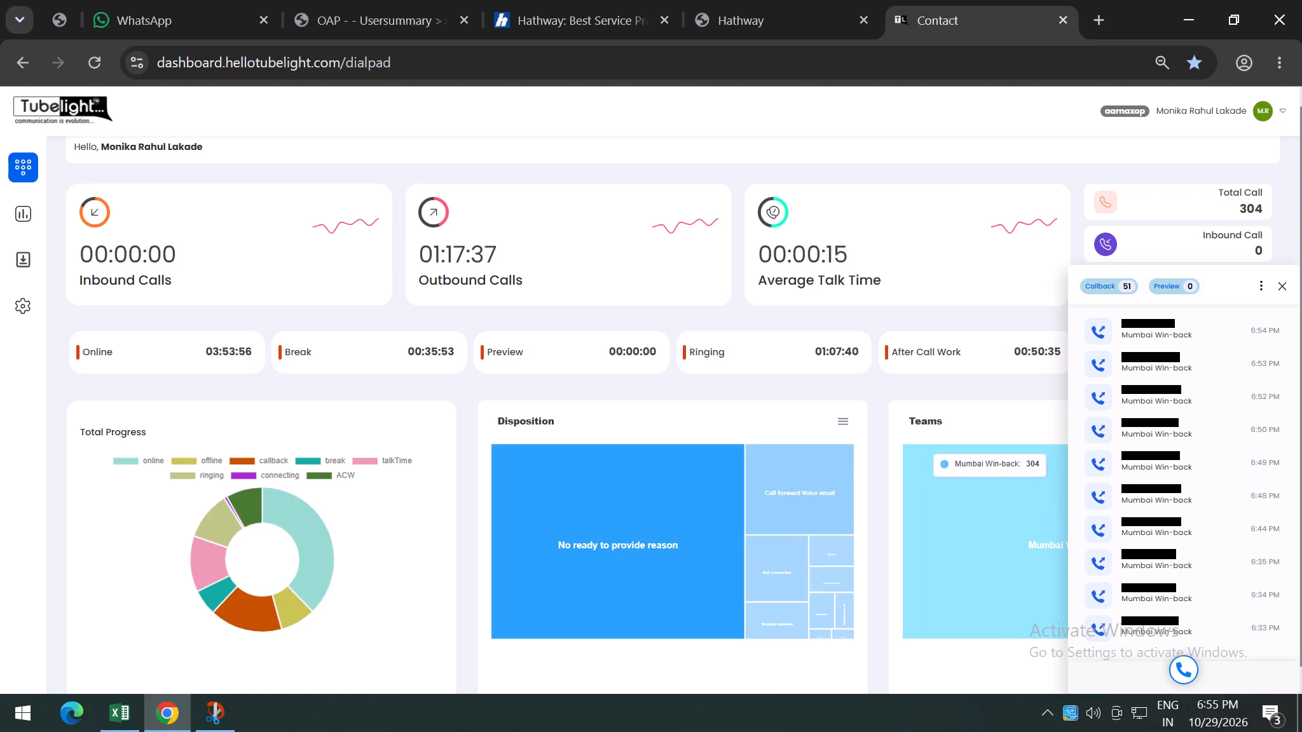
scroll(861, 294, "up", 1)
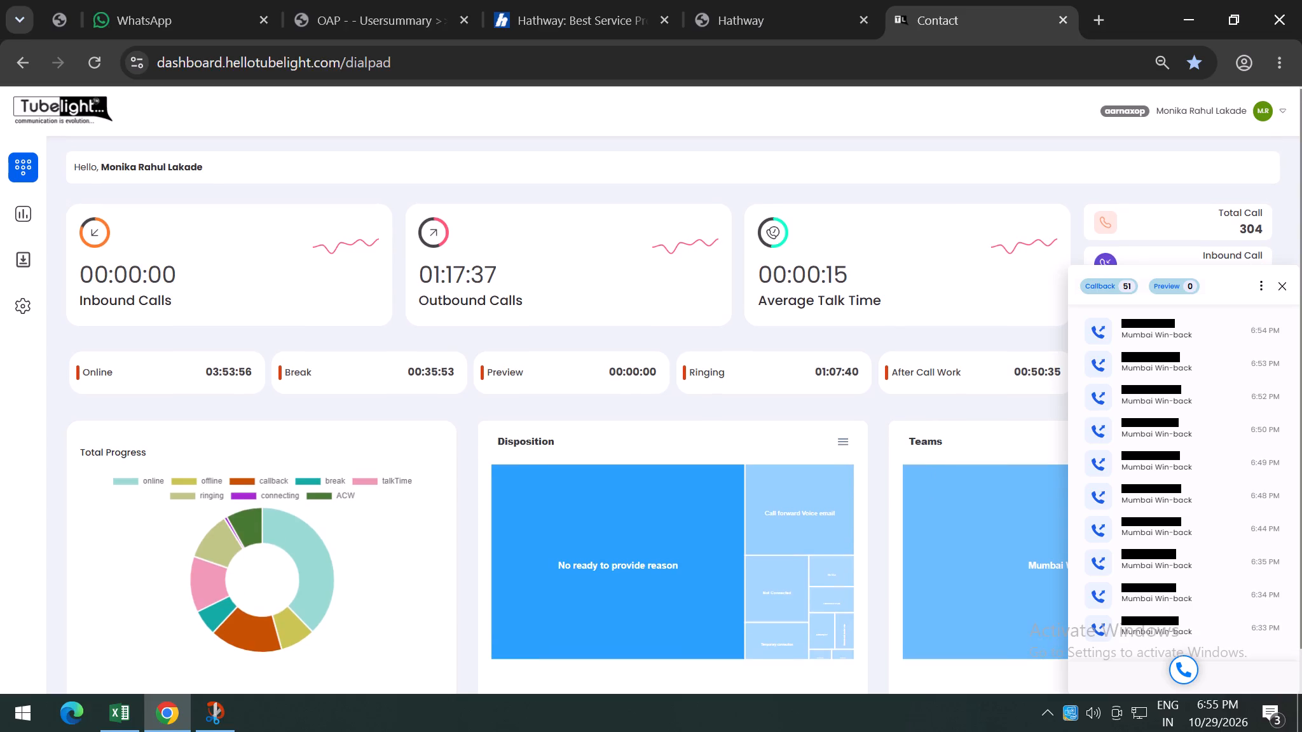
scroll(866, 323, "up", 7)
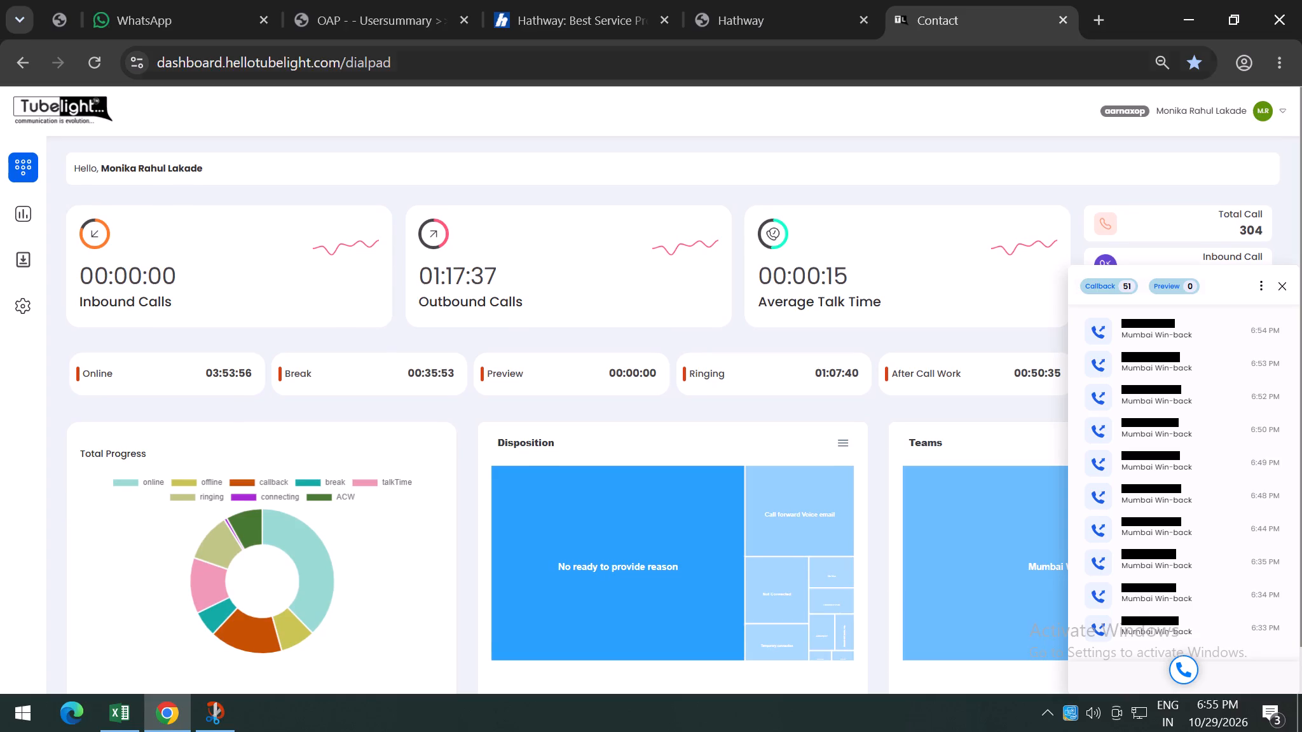
Reveal the registered mobile number and e-mail address on the OAP customer summary, and mask them again.
left_click(374, 0)
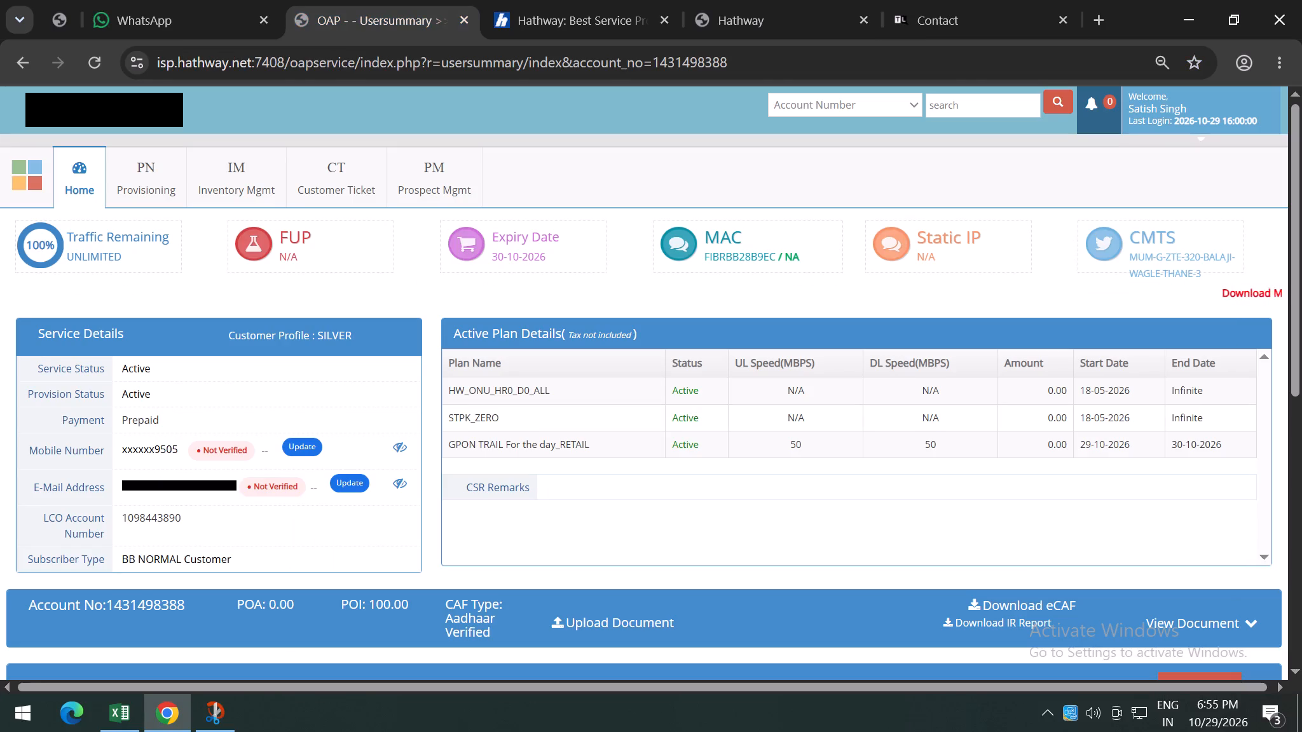
left_click(398, 449)
left_click(403, 484)
left_click(403, 482)
left_click(408, 441)
triple_click(408, 448)
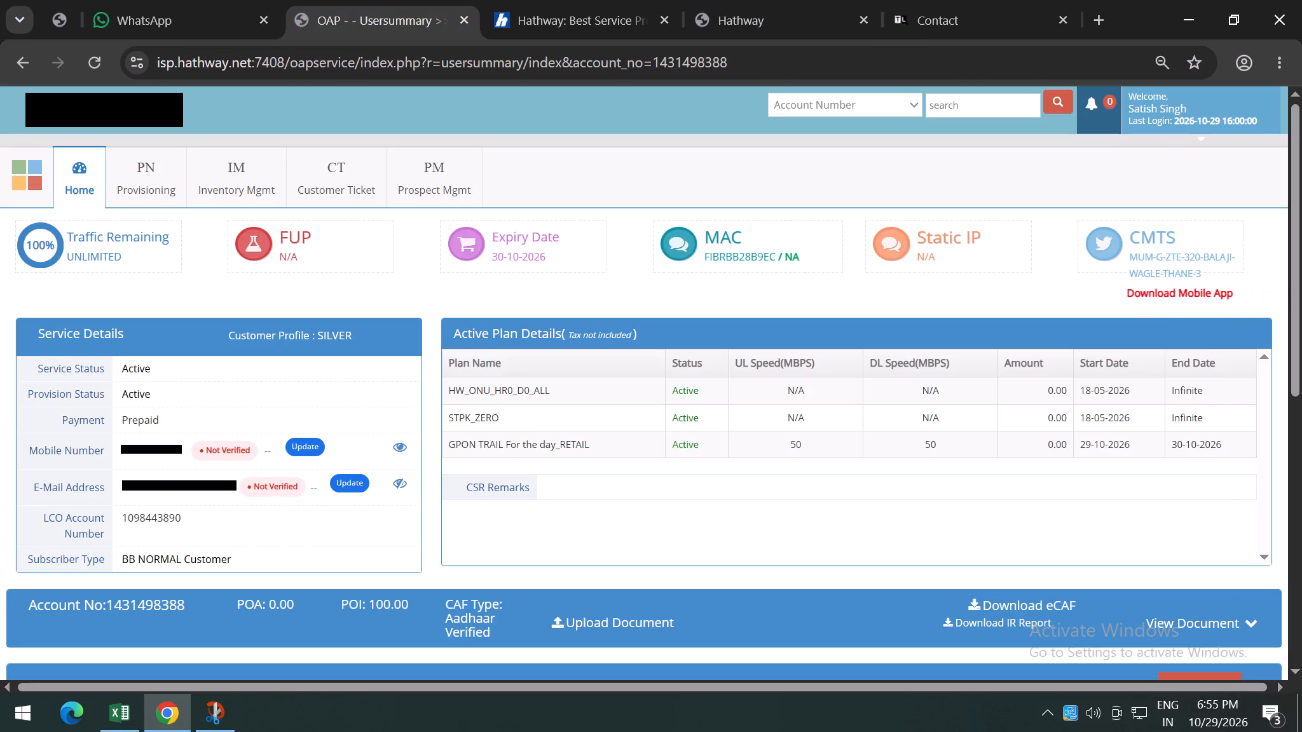
left_click(399, 447)
Return to the dialer and submit the ended Mumbai Win-back call tagged Personal reasons, Not Required, No ready to provide reason.
left_click(968, 0)
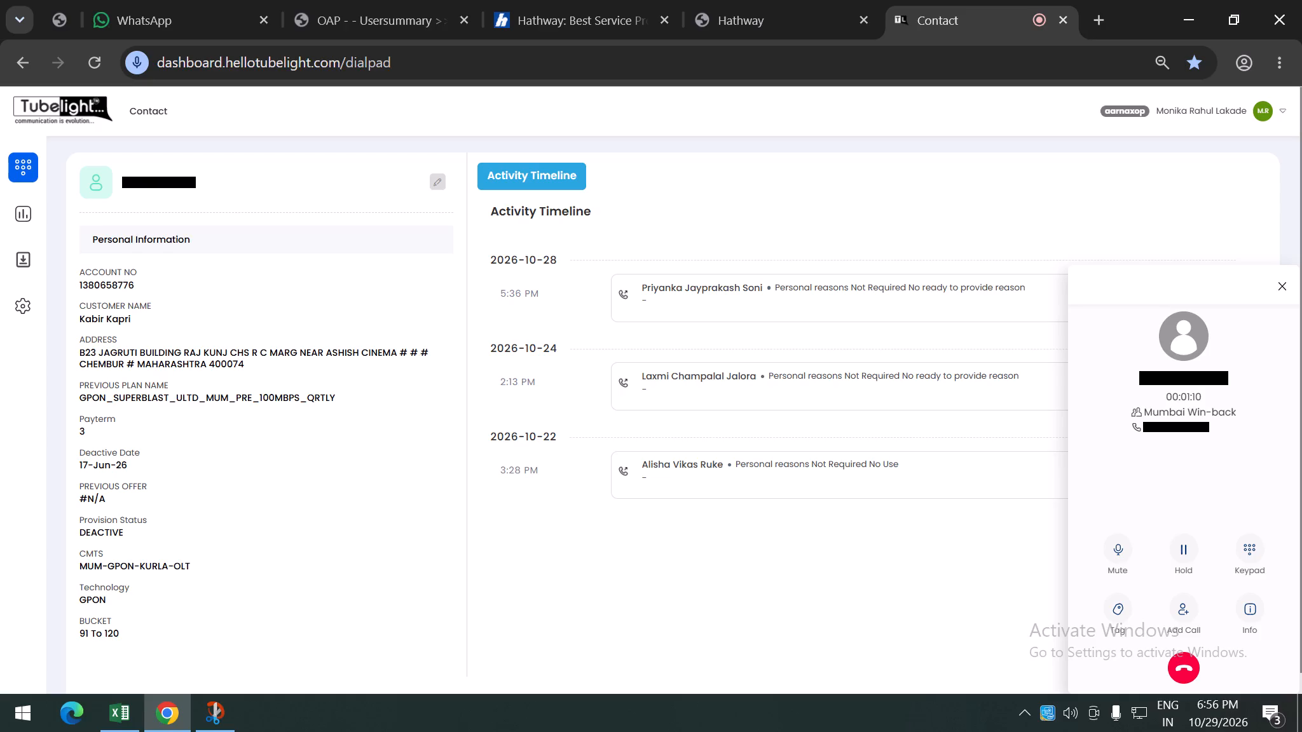
left_click(1141, 474)
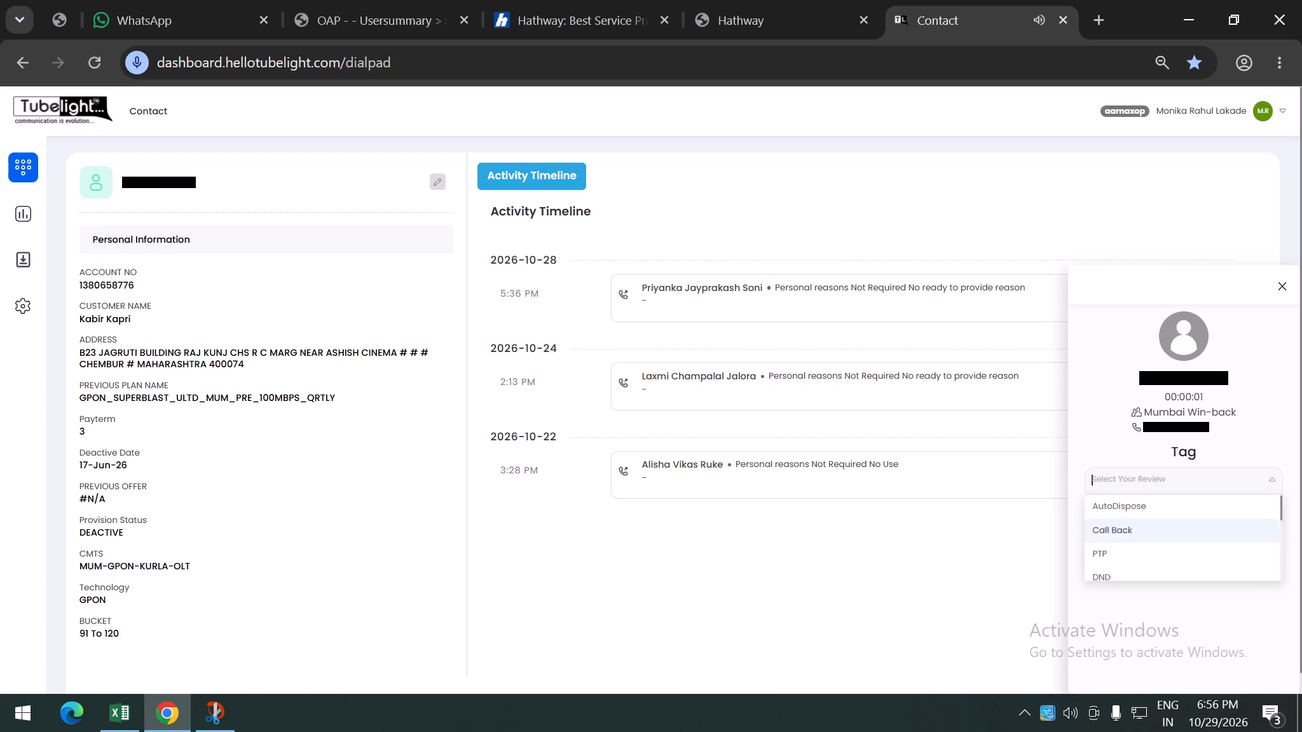
scroll(1125, 555, "down", 1)
left_click(1134, 538)
left_click(1174, 487)
left_click(1140, 548)
left_click_drag(1195, 487, 1195, 495)
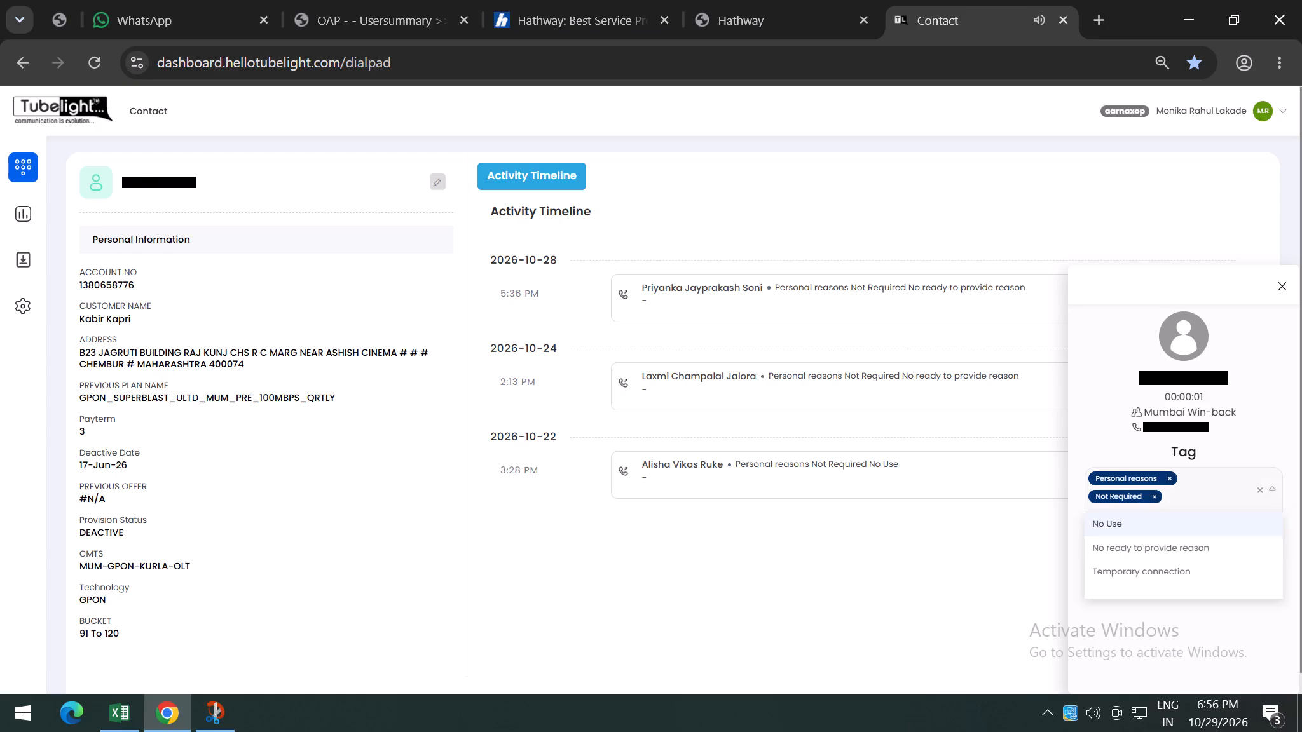
left_click(1181, 550)
left_click(1174, 594)
Check the unmasked mobile number and e-mail address in the OAP customer's Service Details.
left_click(323, 0)
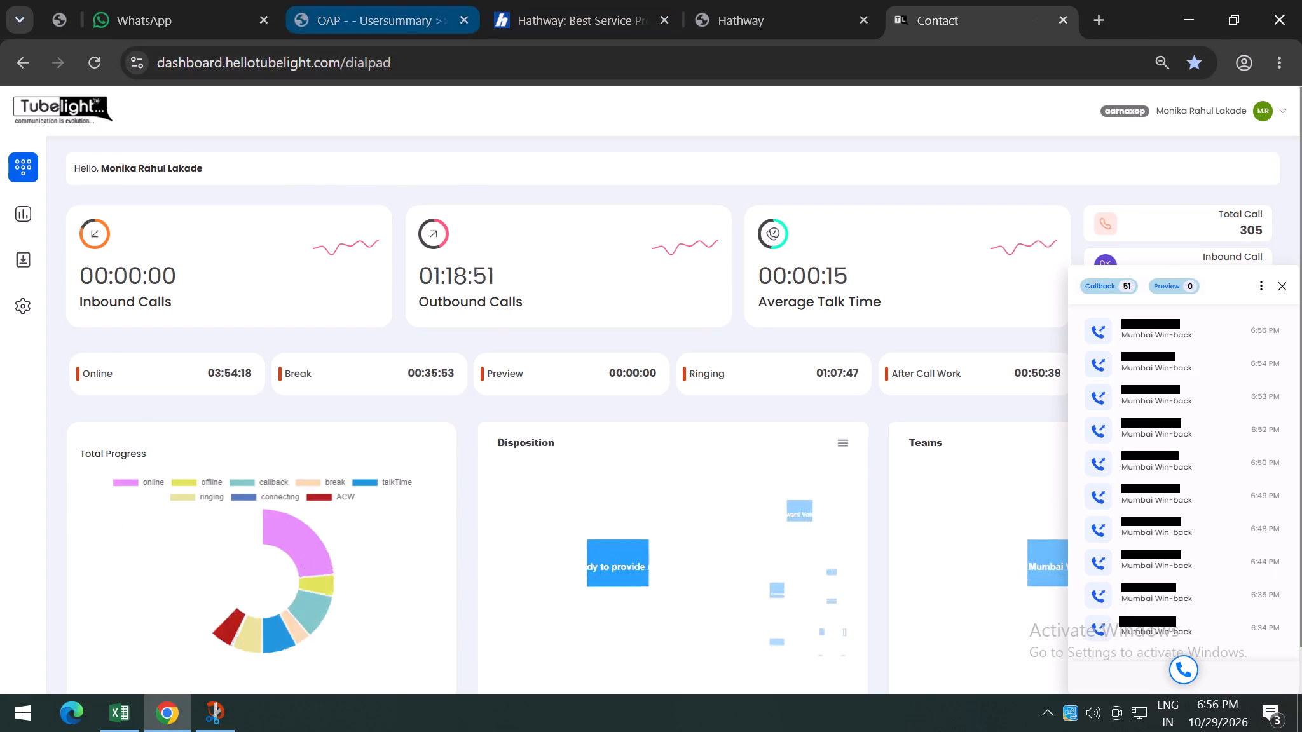
left_click(970, 3)
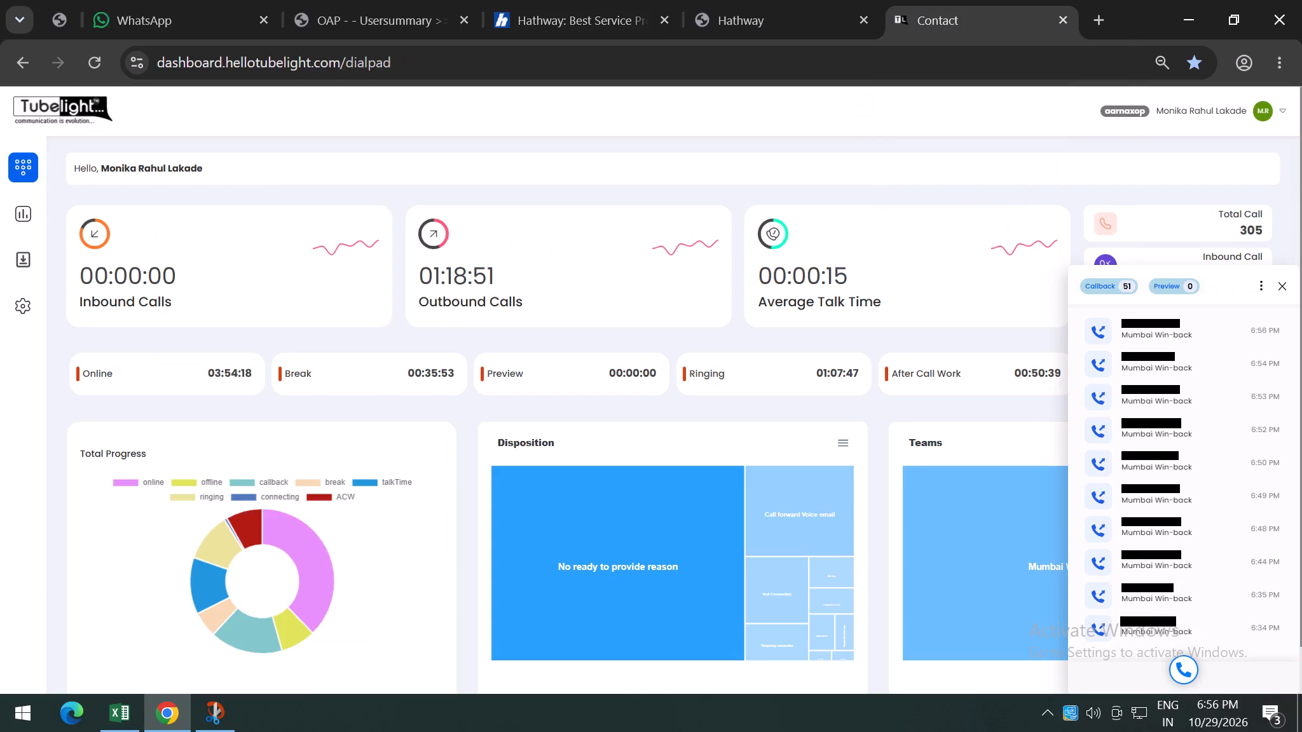
left_click(403, 0)
scroll(219, 435, "down", 2)
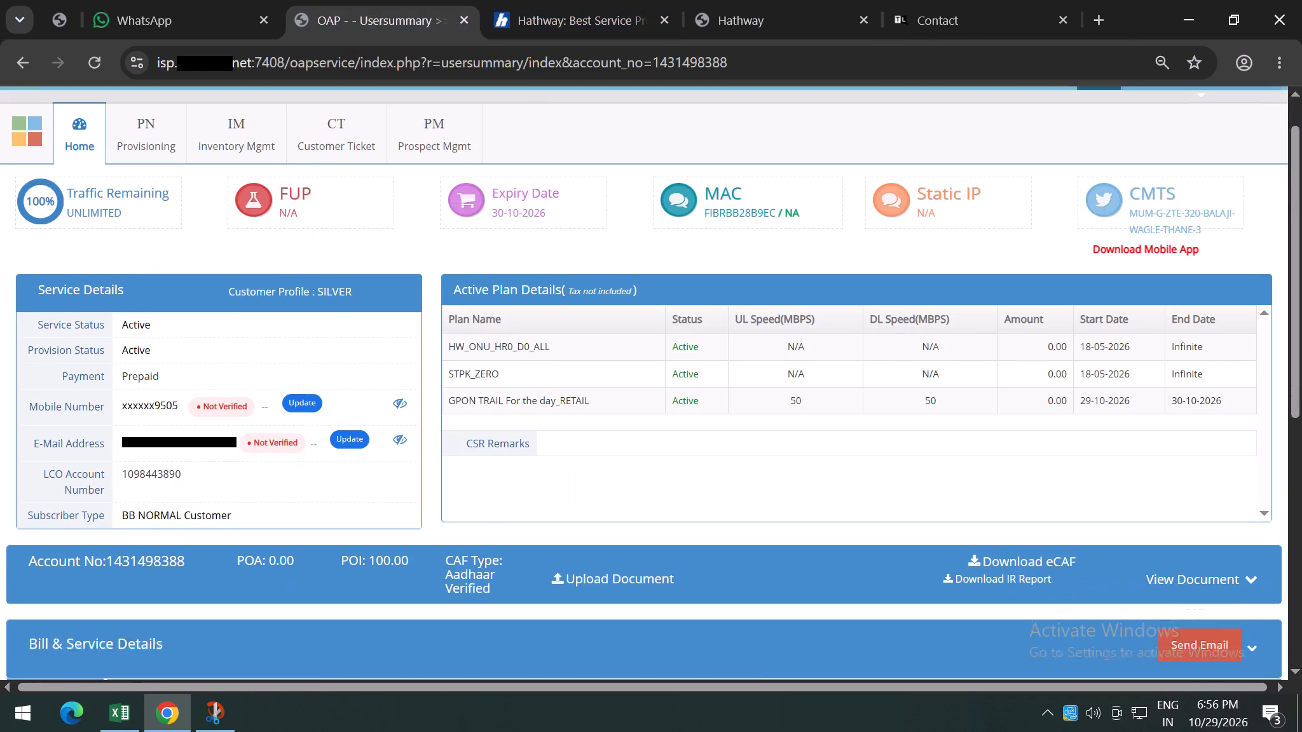
left_click(407, 245)
left_click(401, 293)
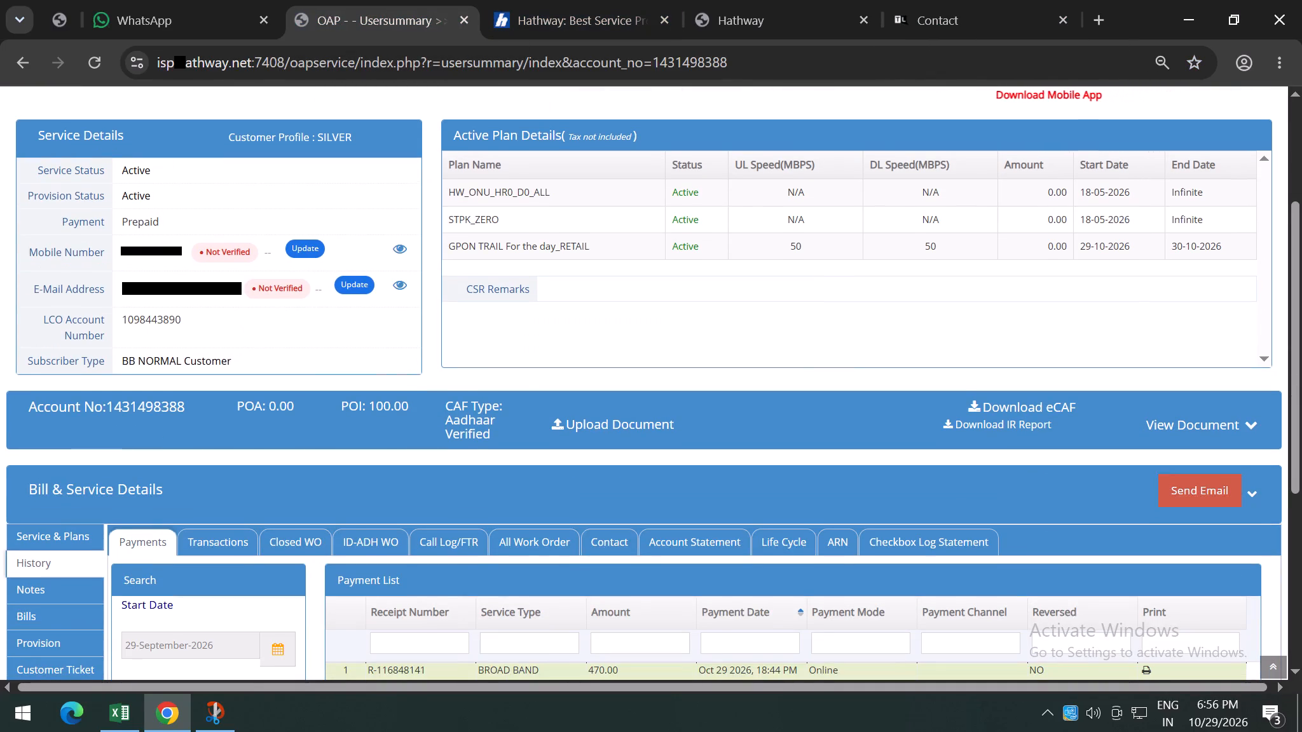
left_click(401, 293)
left_click(400, 256)
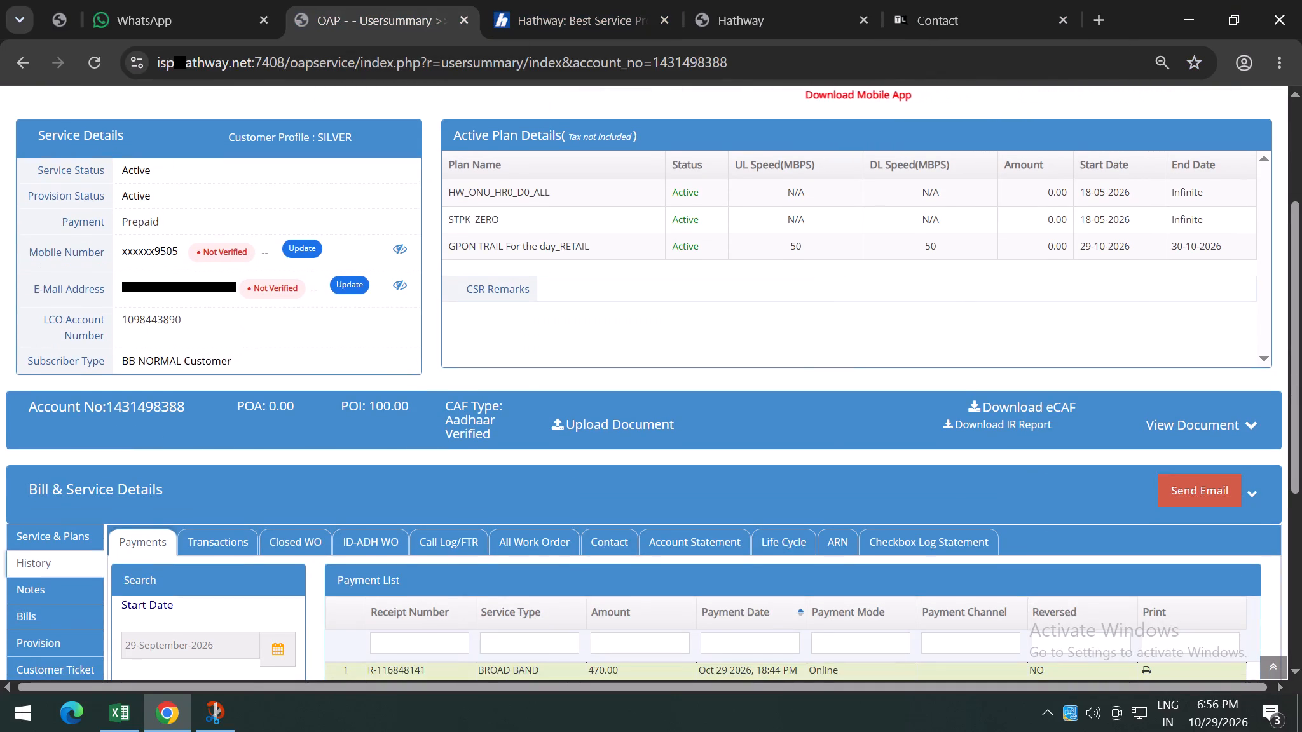
left_click(400, 256)
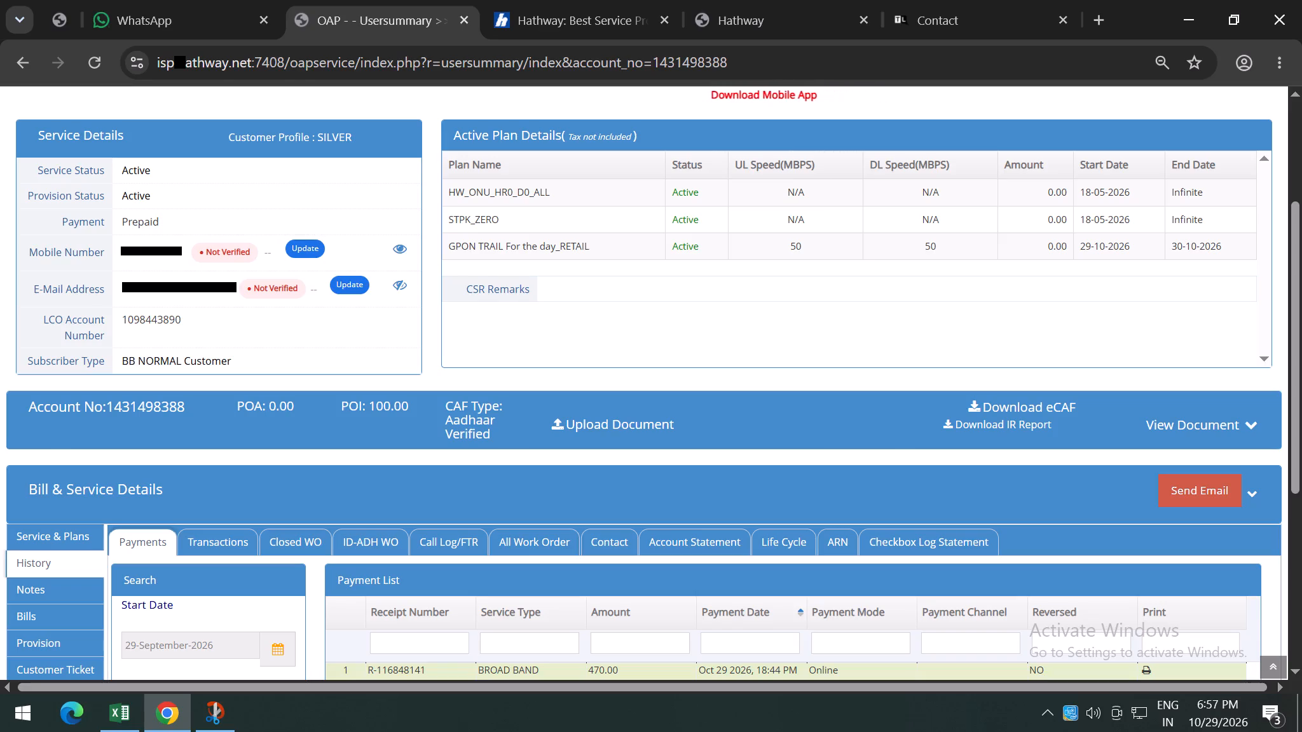
left_click(394, 284)
double_click(394, 284)
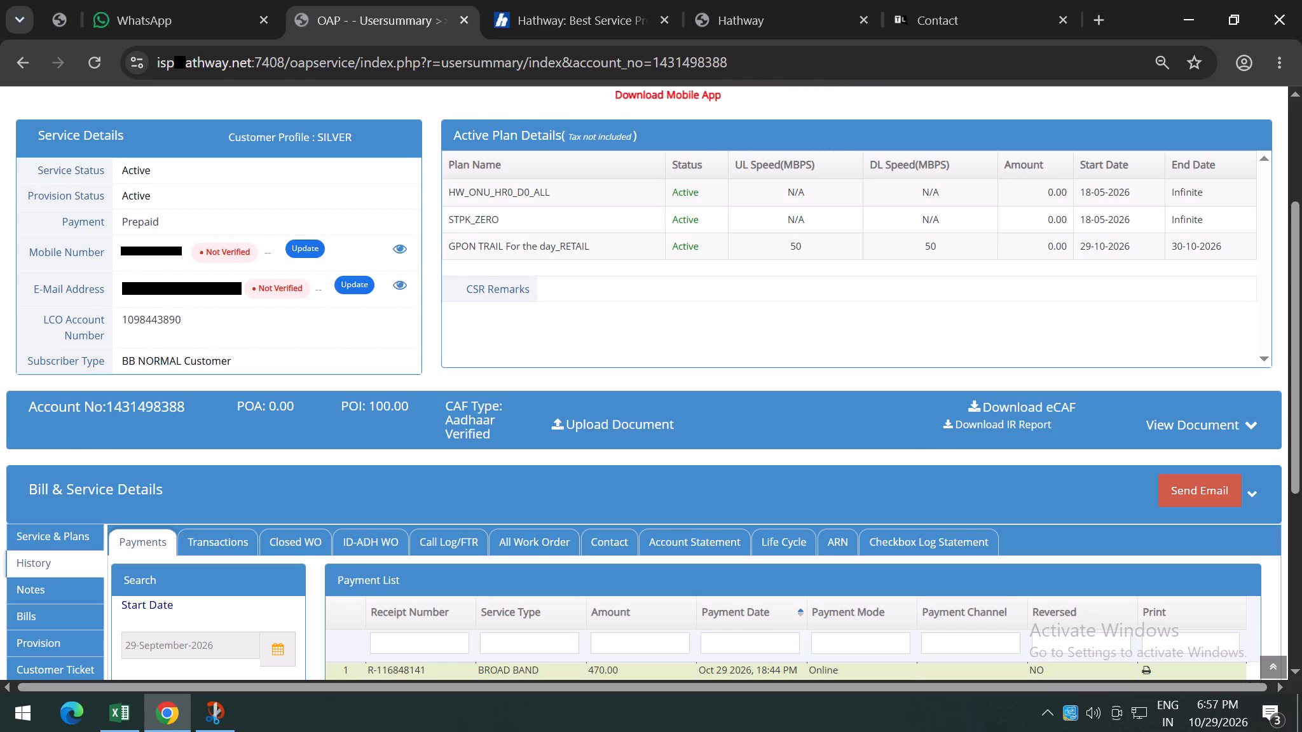
Search the customer's payment history from 29-September-2026 to 29-October-2026.
scroll(167, 512, "down", 5)
left_click(219, 431)
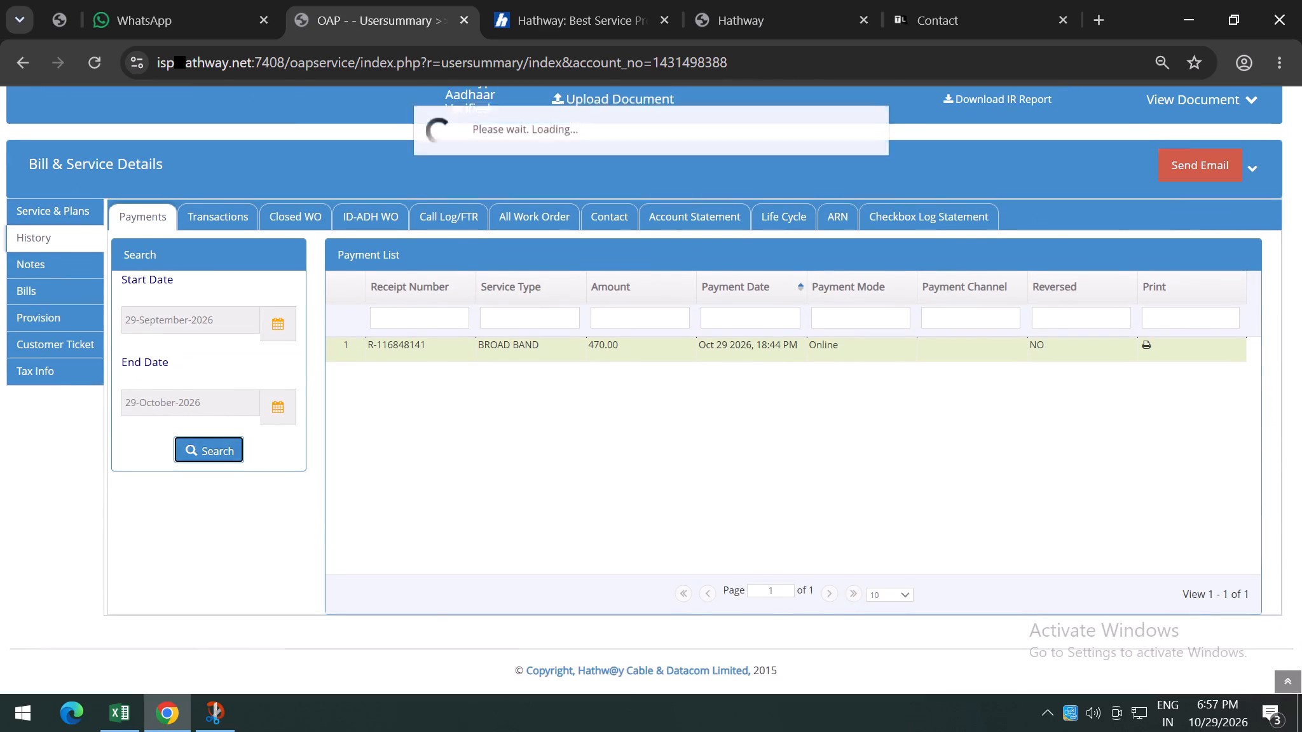
Mask the customer's mobile number and e-mail address in Service Details and go back to the dialer.
scroll(373, 400, "up", 5)
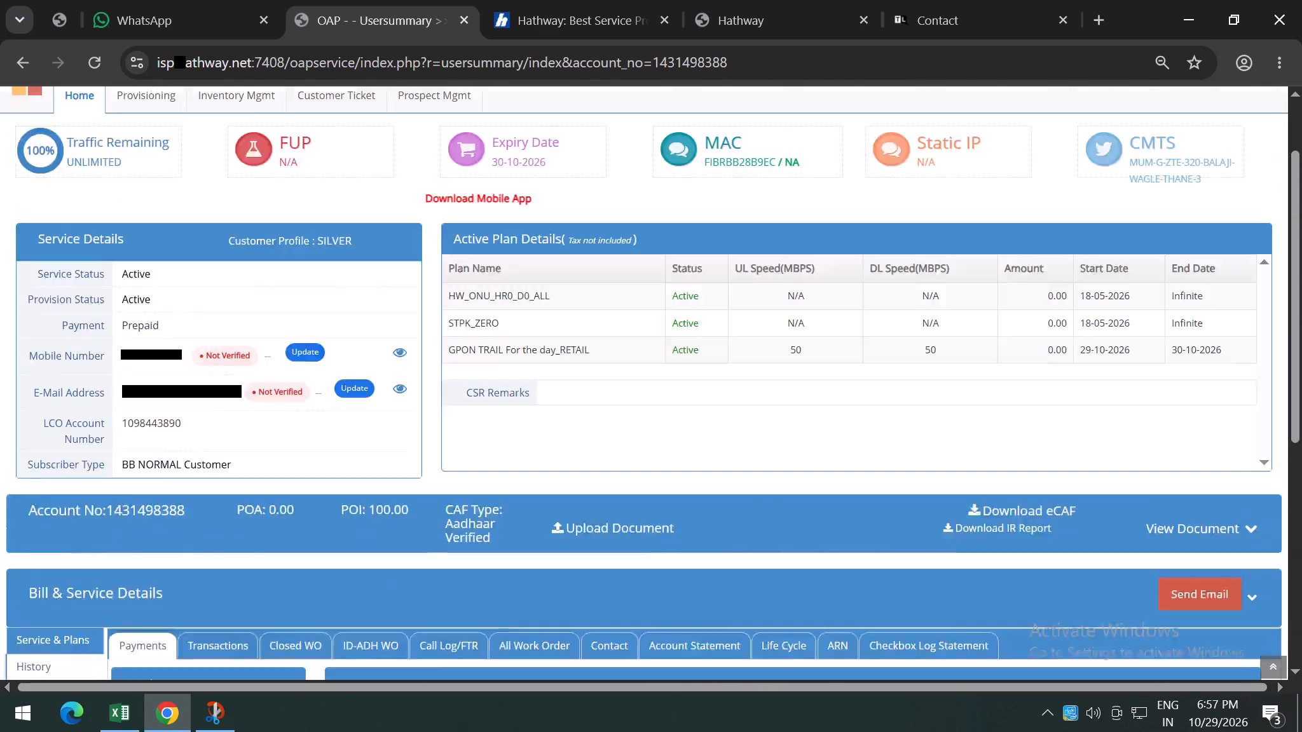
double_click(397, 412)
left_click(402, 449)
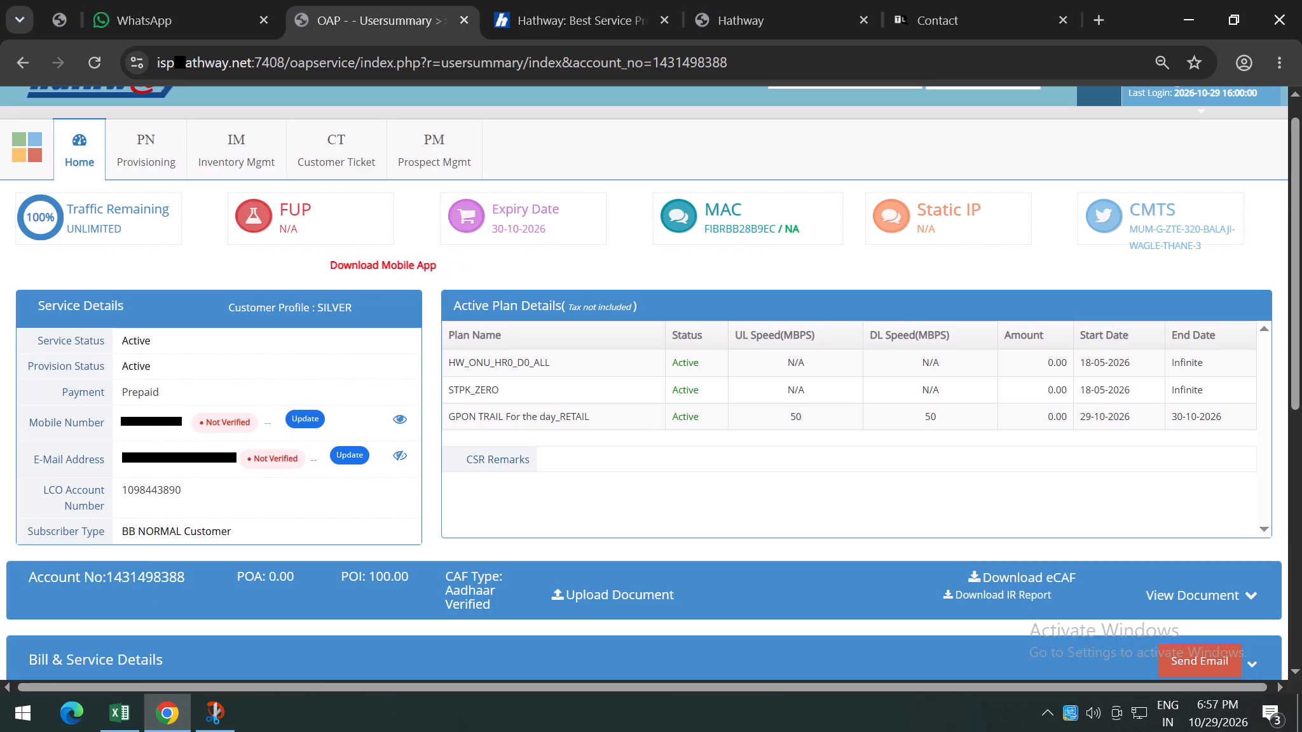
left_click(399, 426)
double_click(399, 426)
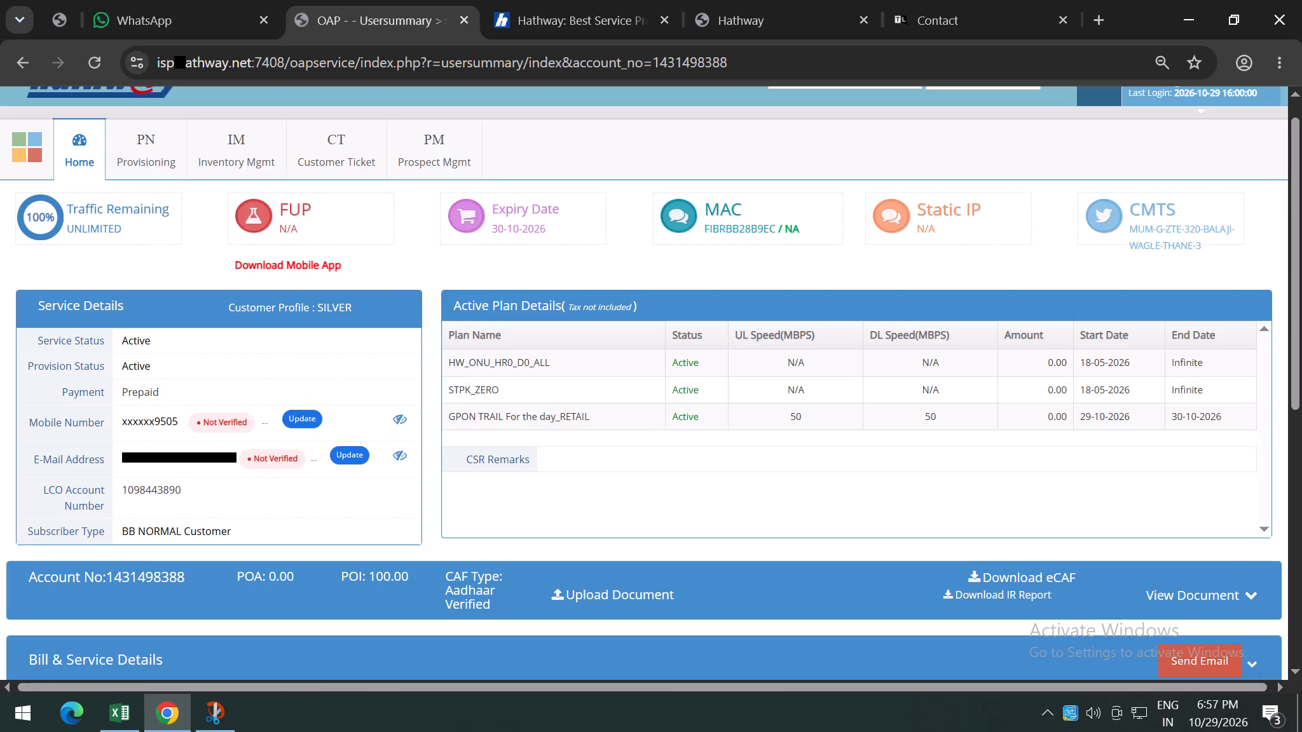
left_click(954, 0)
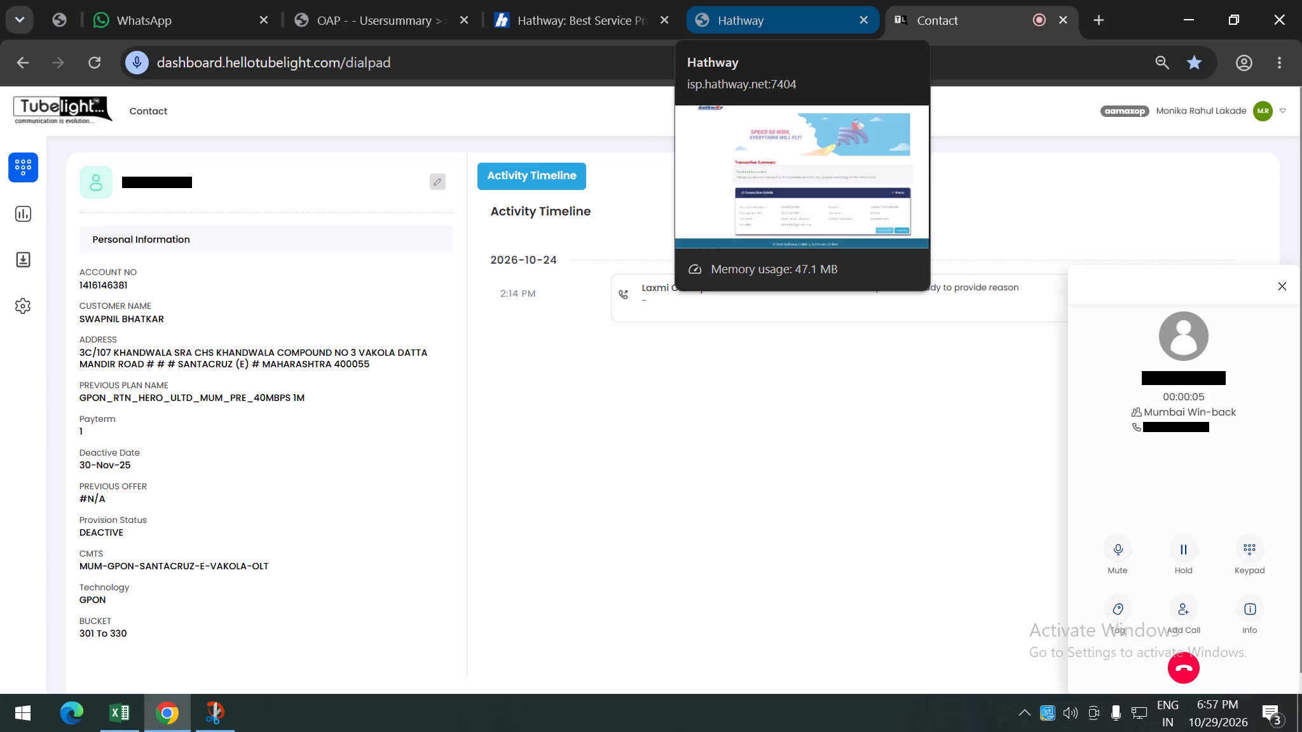
Examine the Transaction Summary on the Hathway payment page and return to the dialer call.
left_click(787, 29)
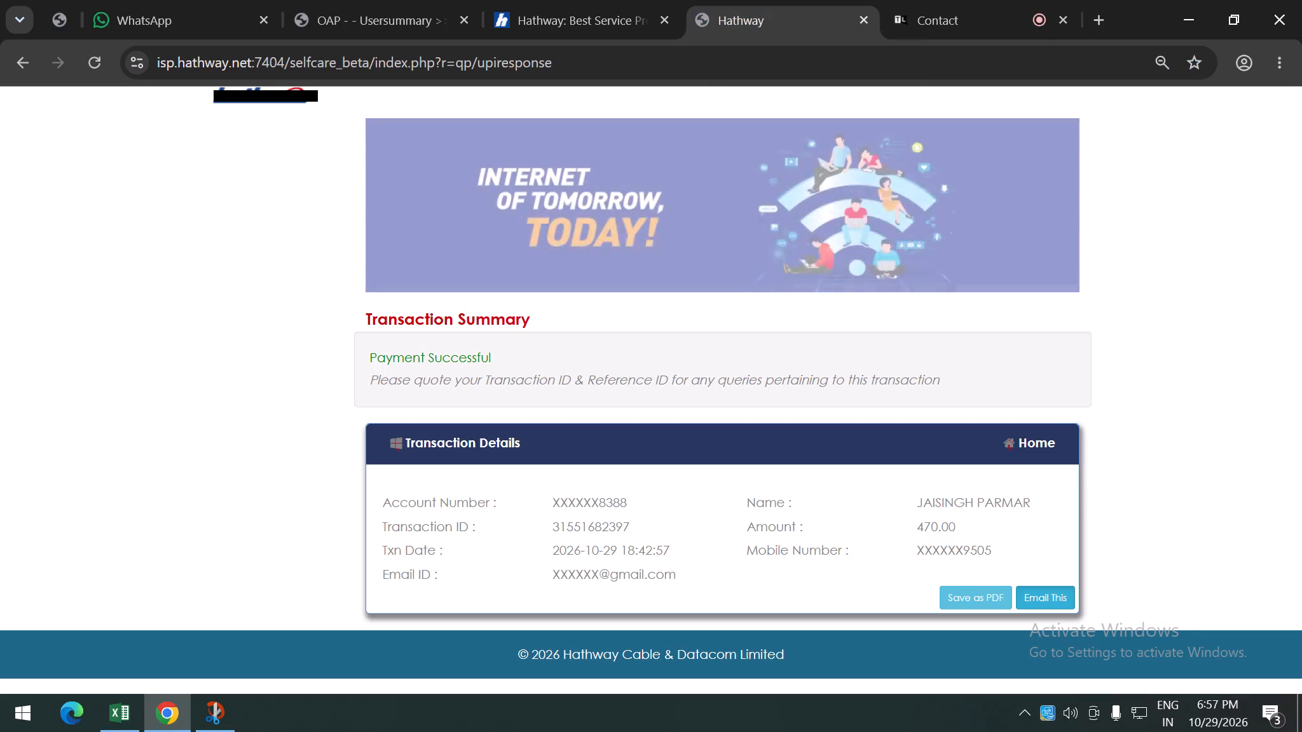
left_click(896, 0)
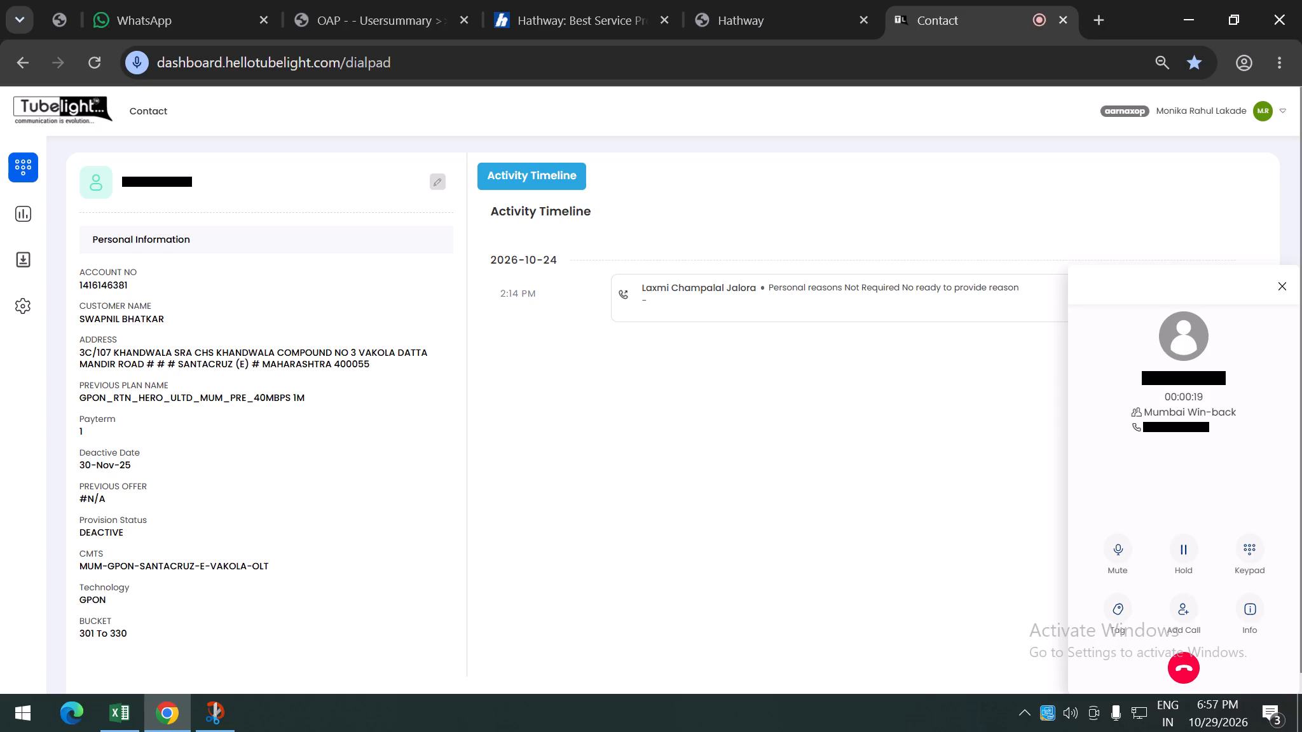
End the Mumbai Win-back call and submit it with the tags Personal reasons, Not Required and No ready to provide reason.
left_click_drag(1170, 615, 1163, 643)
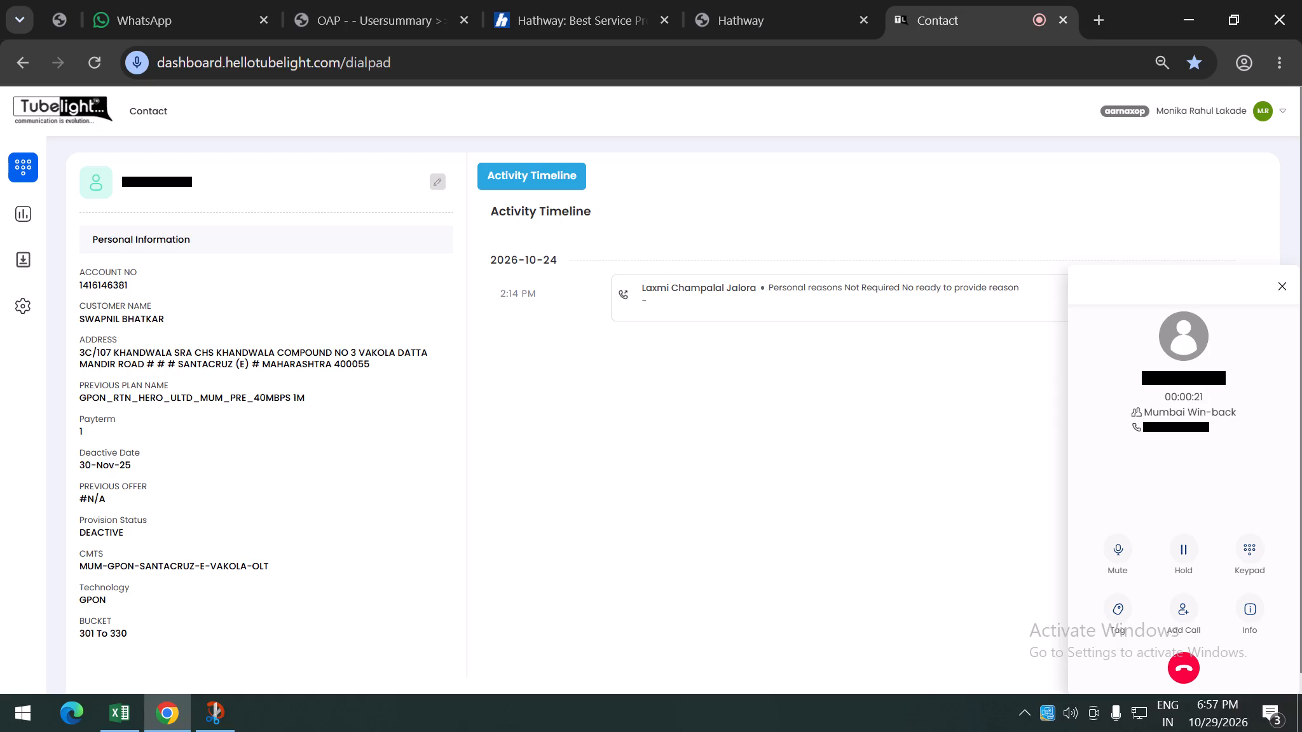
left_click(1182, 661)
left_click(1147, 468)
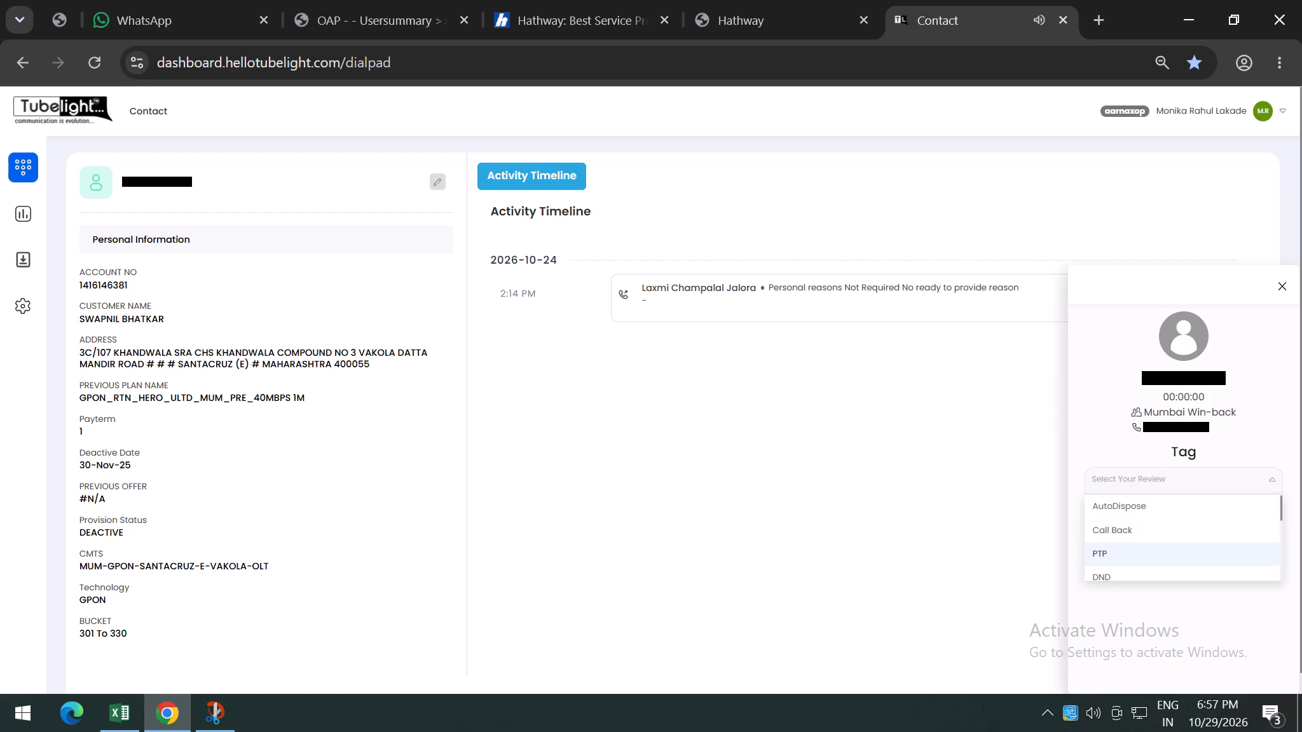
scroll(1128, 550, "down", 1)
left_click(1130, 544)
left_click(1184, 484)
left_click(1148, 550)
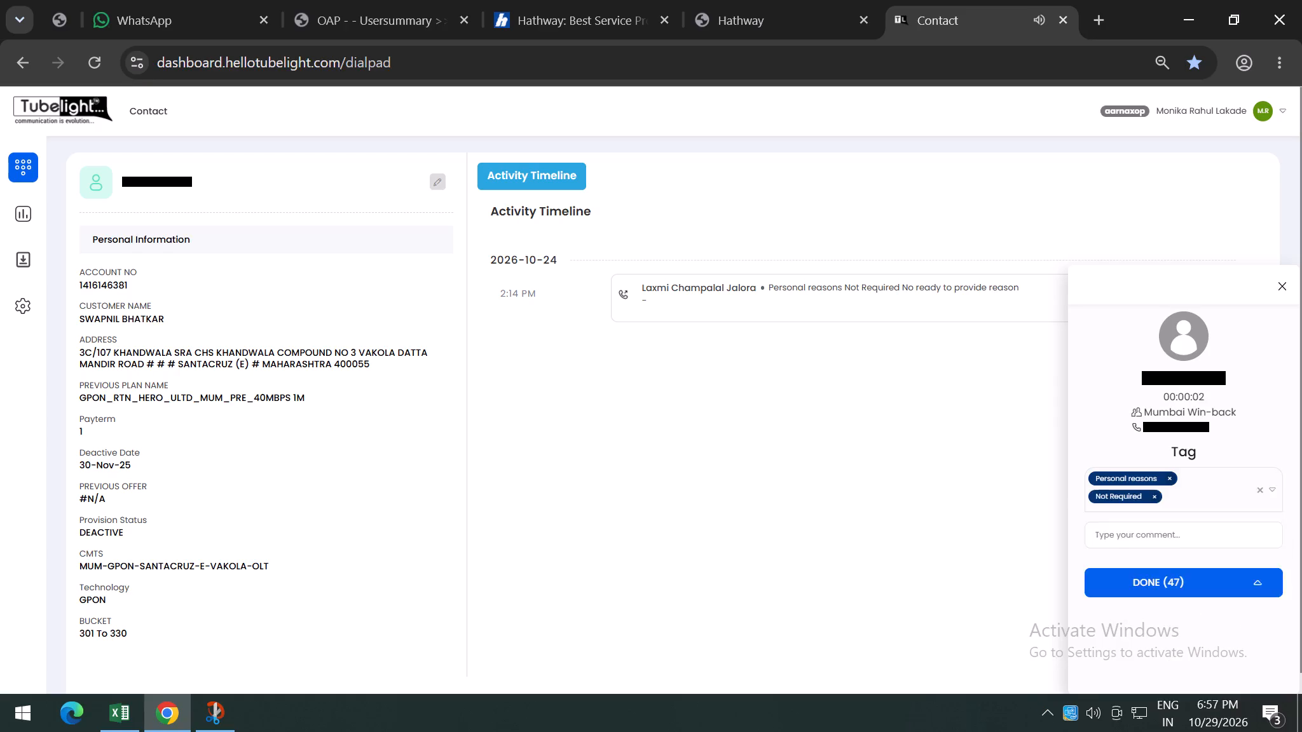
left_click(1174, 509)
left_click(1165, 546)
left_click(1226, 522)
left_click(1184, 600)
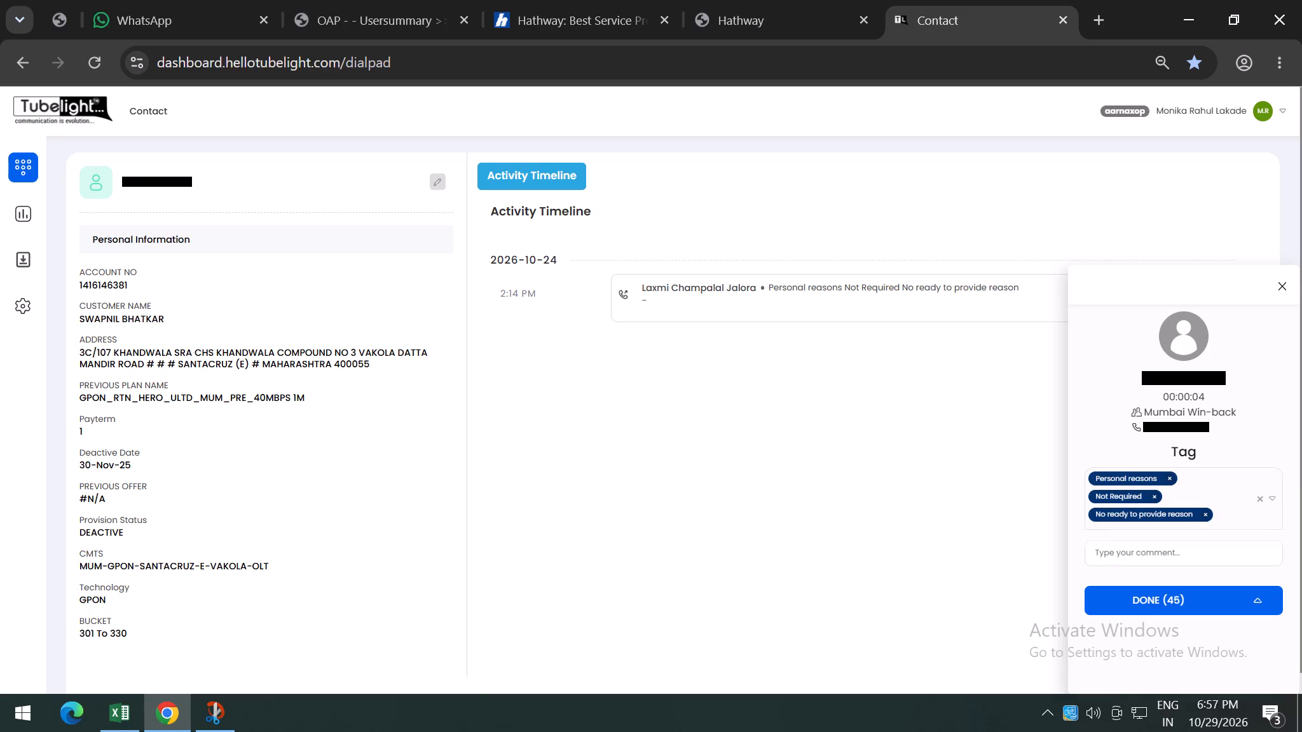
left_click(966, 0)
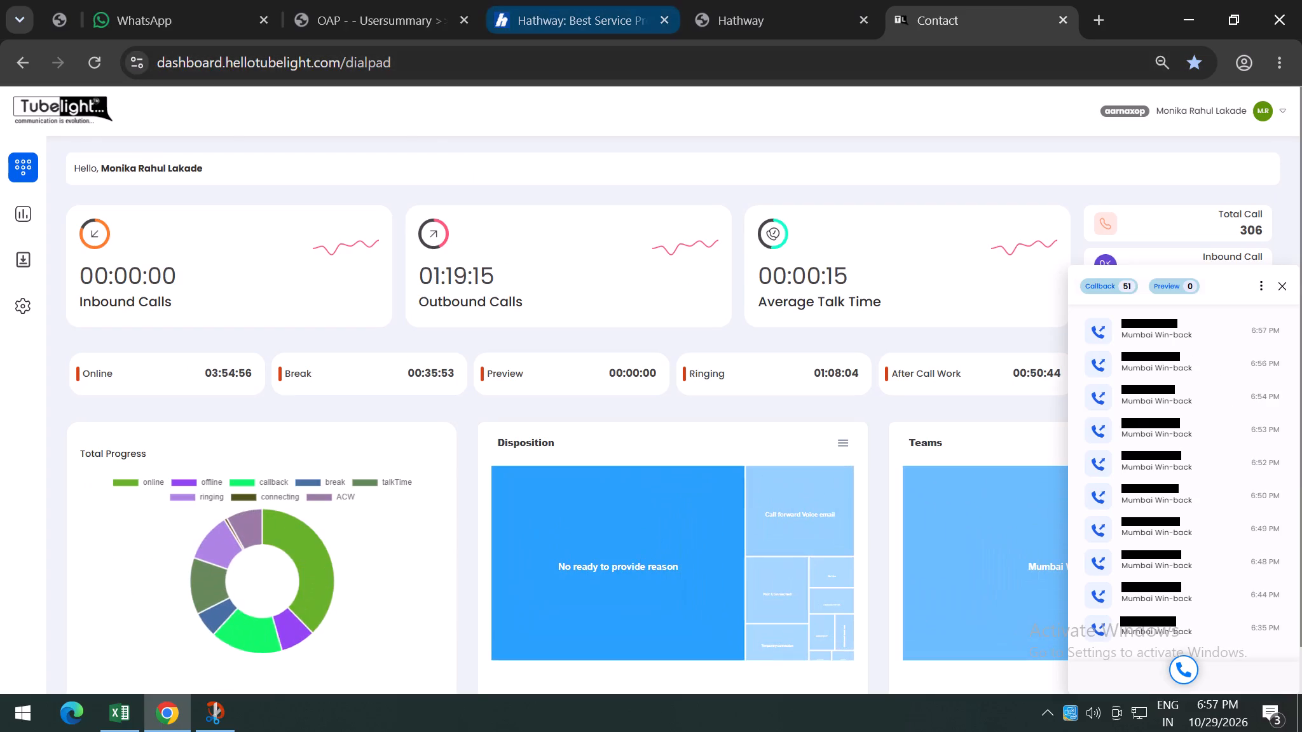
Return to the OAP user summary and toggle the masking of the customer's mobile number and e-mail address in Service Details.
left_click(418, 0)
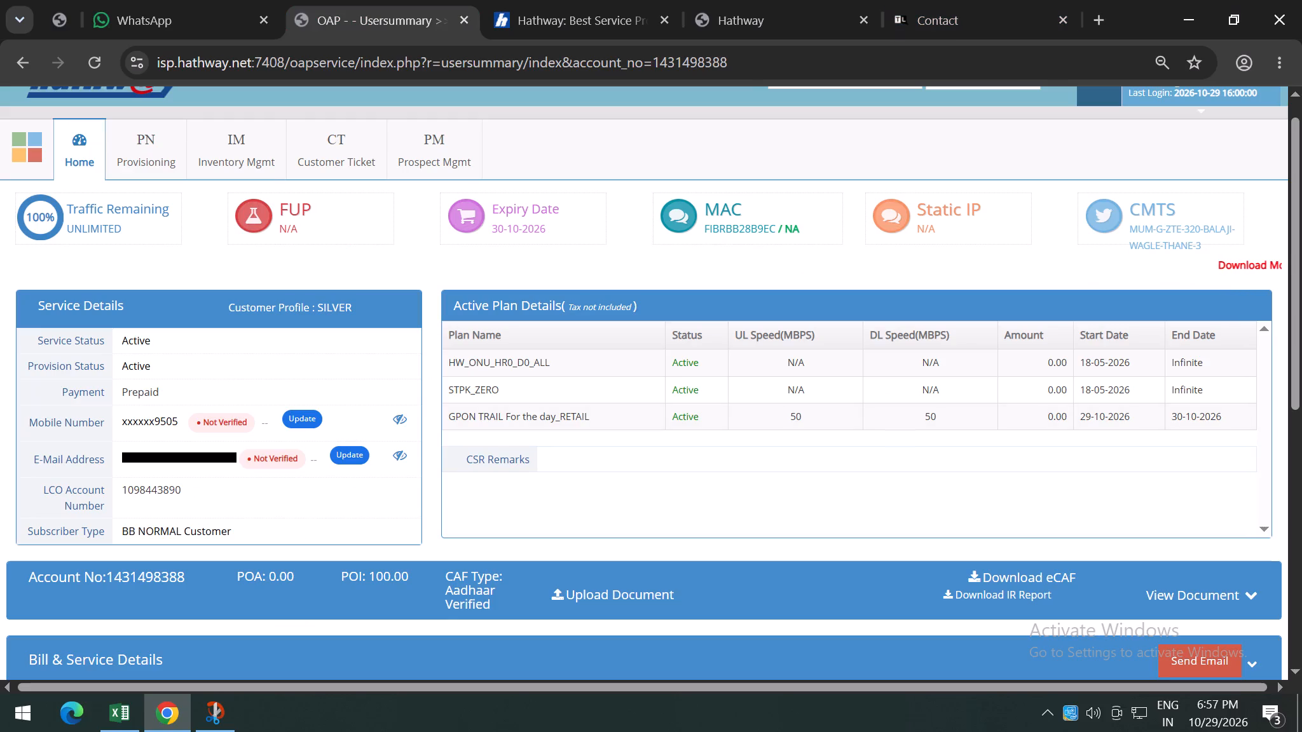
left_click(397, 424)
left_click(397, 445)
left_click(400, 455)
left_click(394, 424)
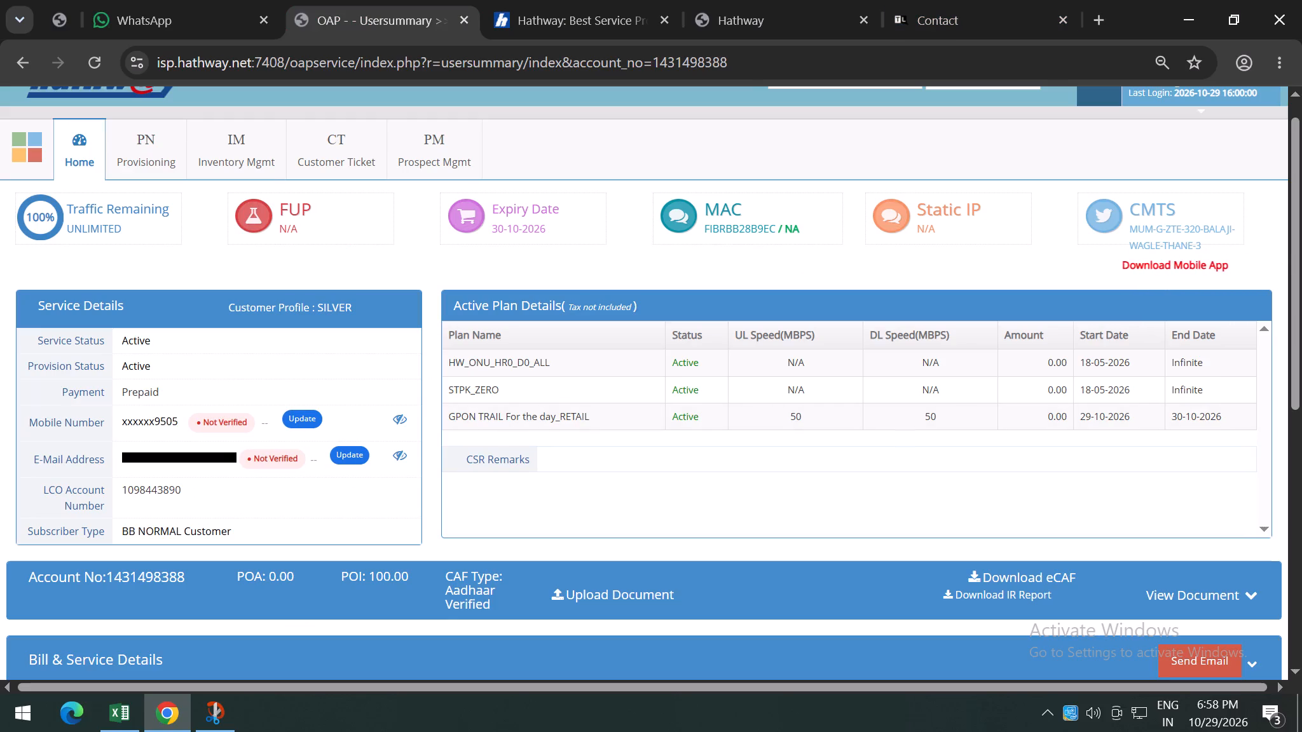
left_click(399, 16)
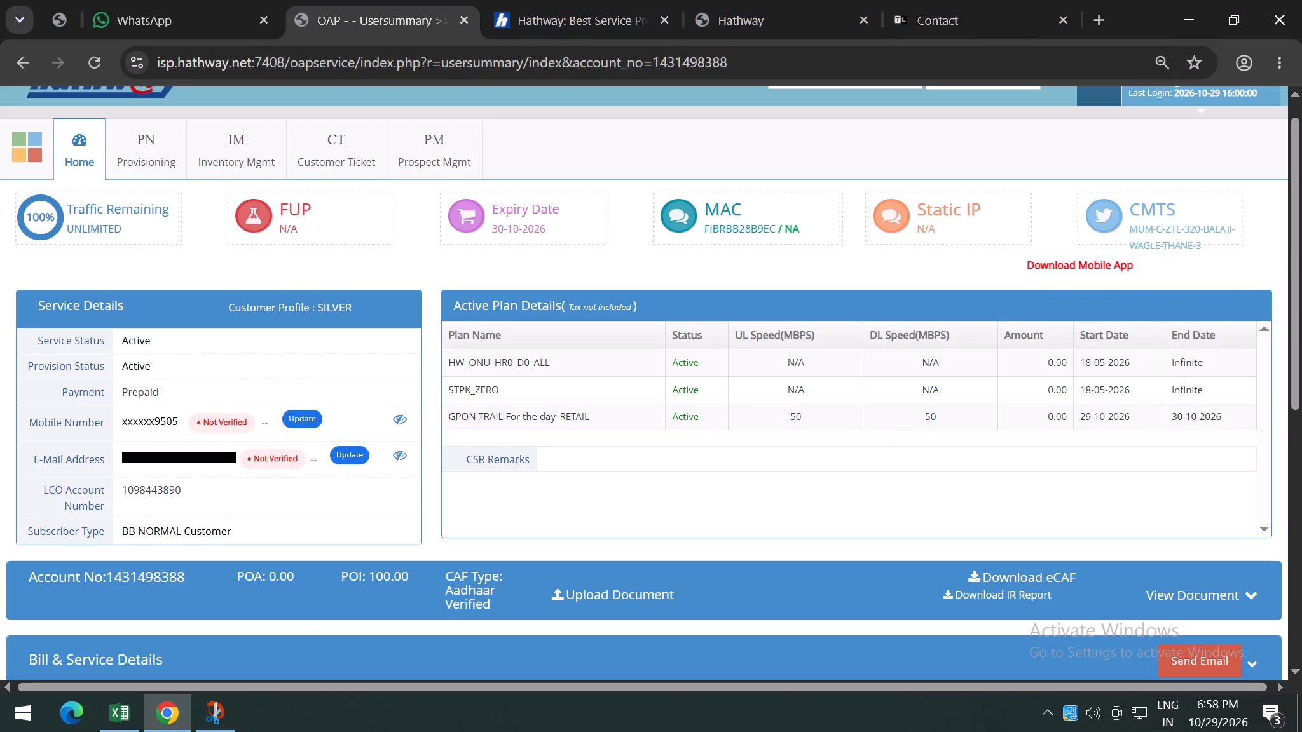
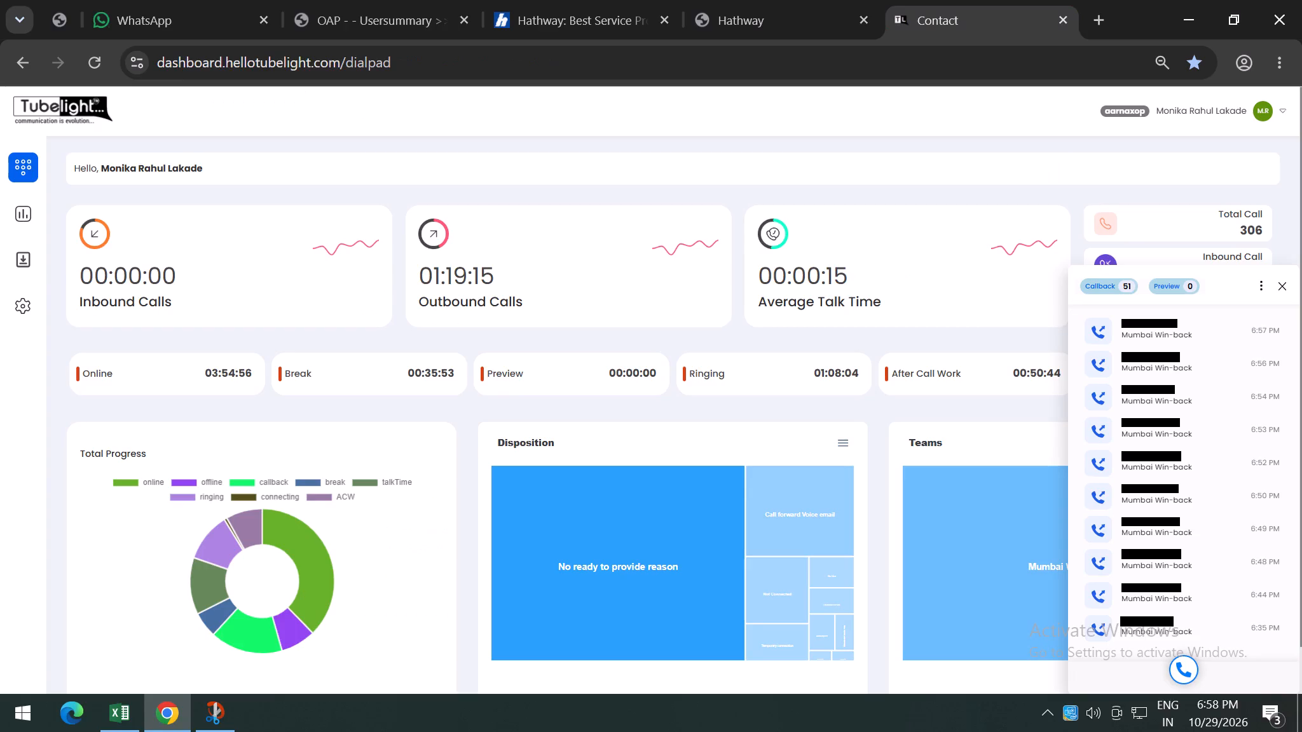
Close the dialer's callback list and log out of the Tubelight dashboard.
left_click(1278, 288)
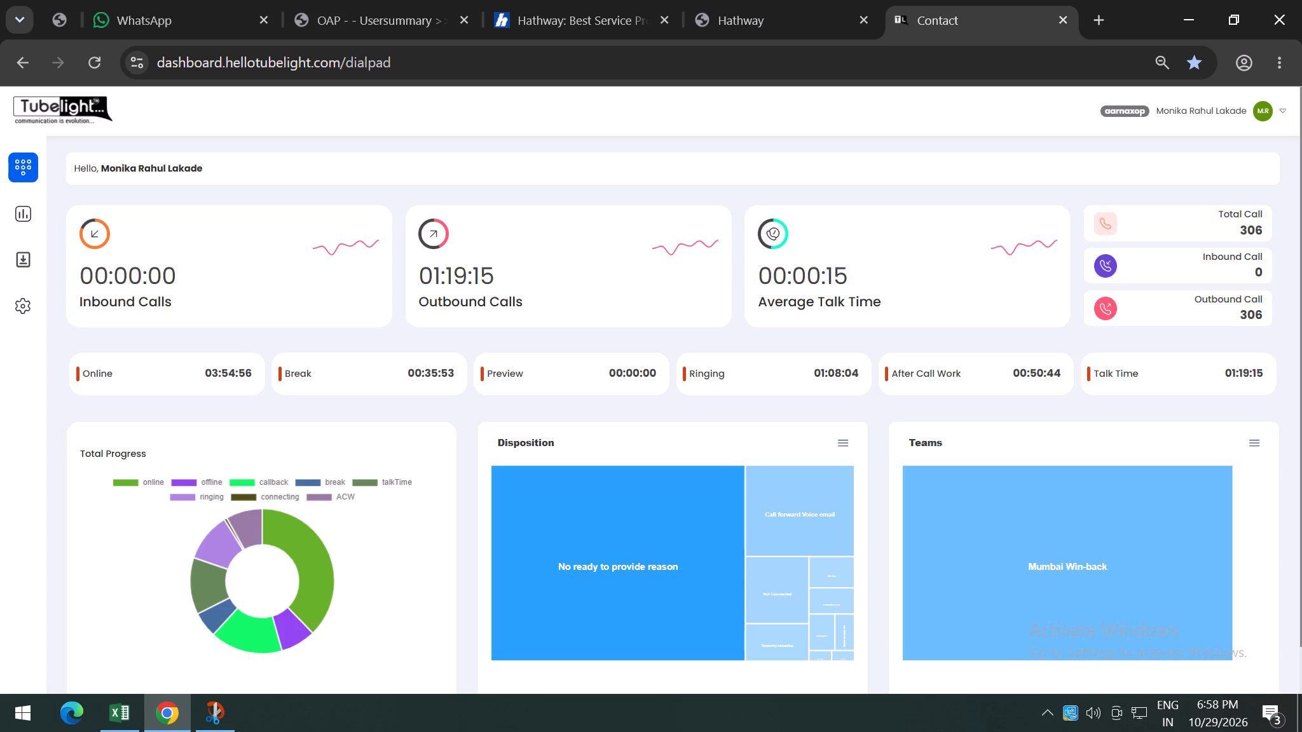
left_click(1279, 112)
left_click(1161, 219)
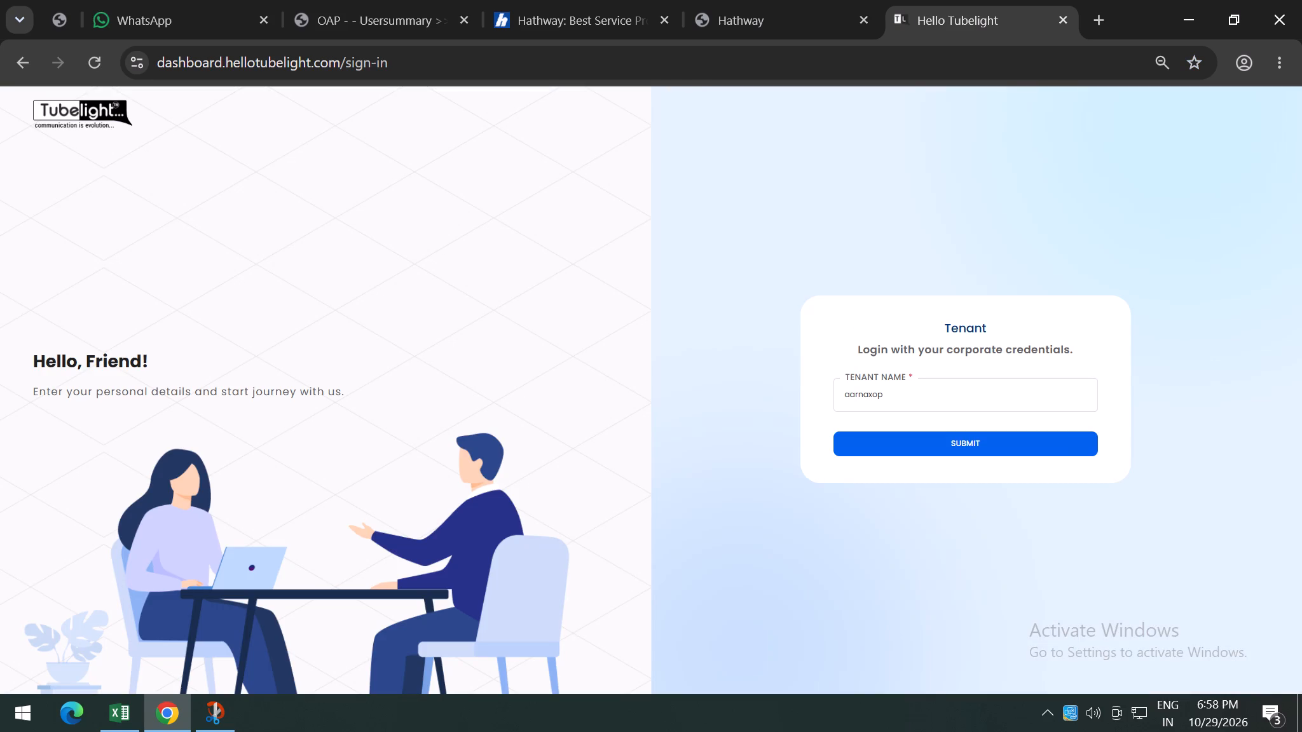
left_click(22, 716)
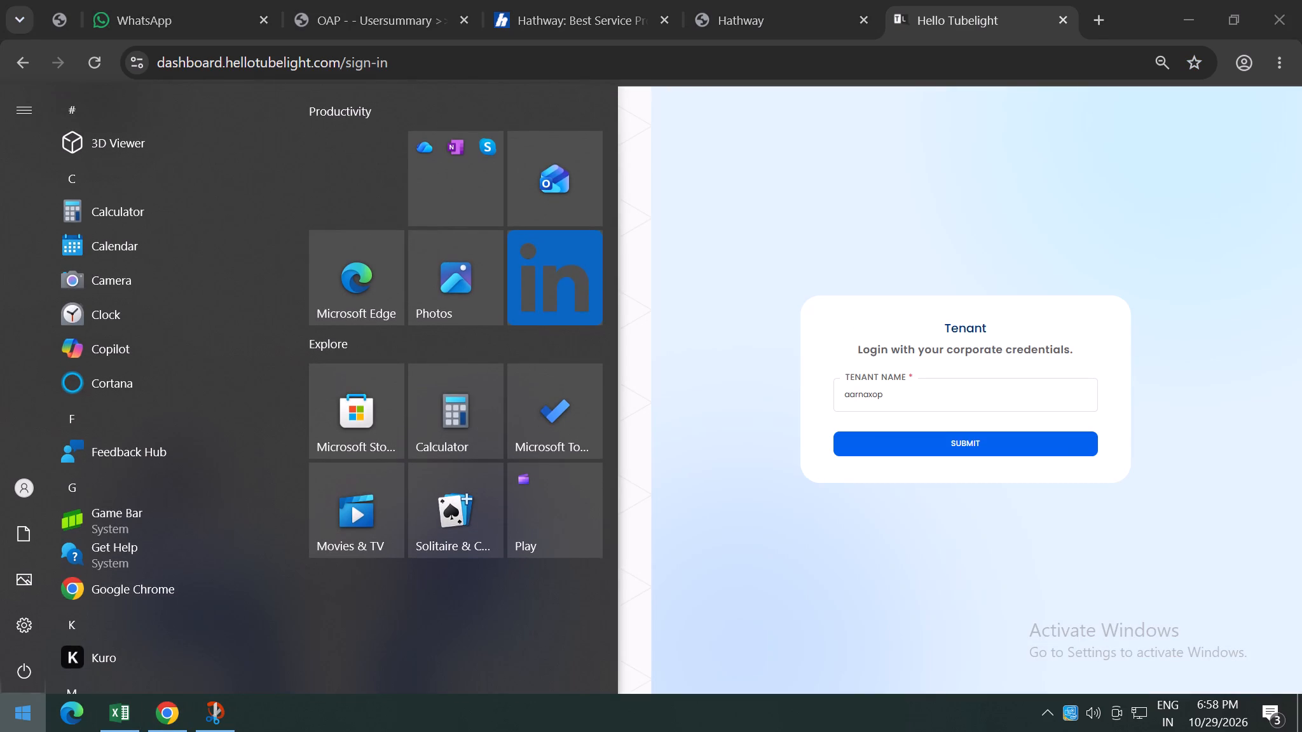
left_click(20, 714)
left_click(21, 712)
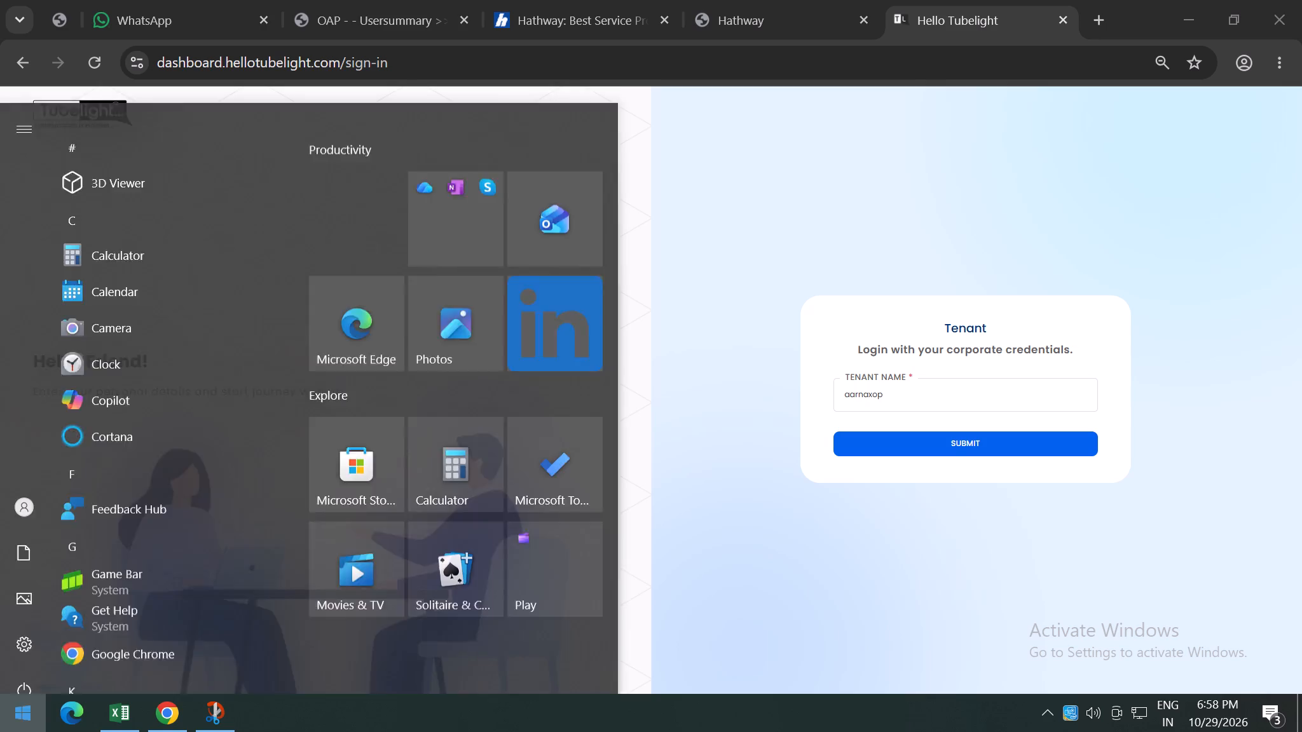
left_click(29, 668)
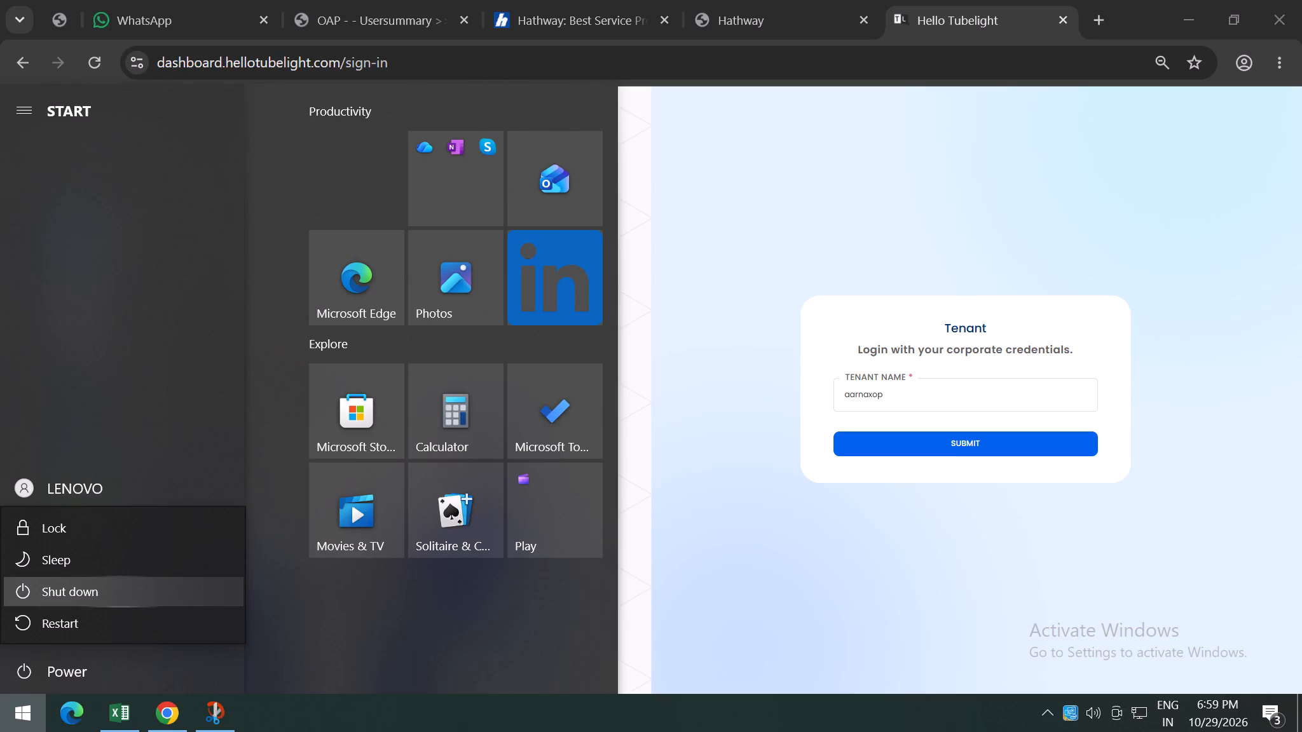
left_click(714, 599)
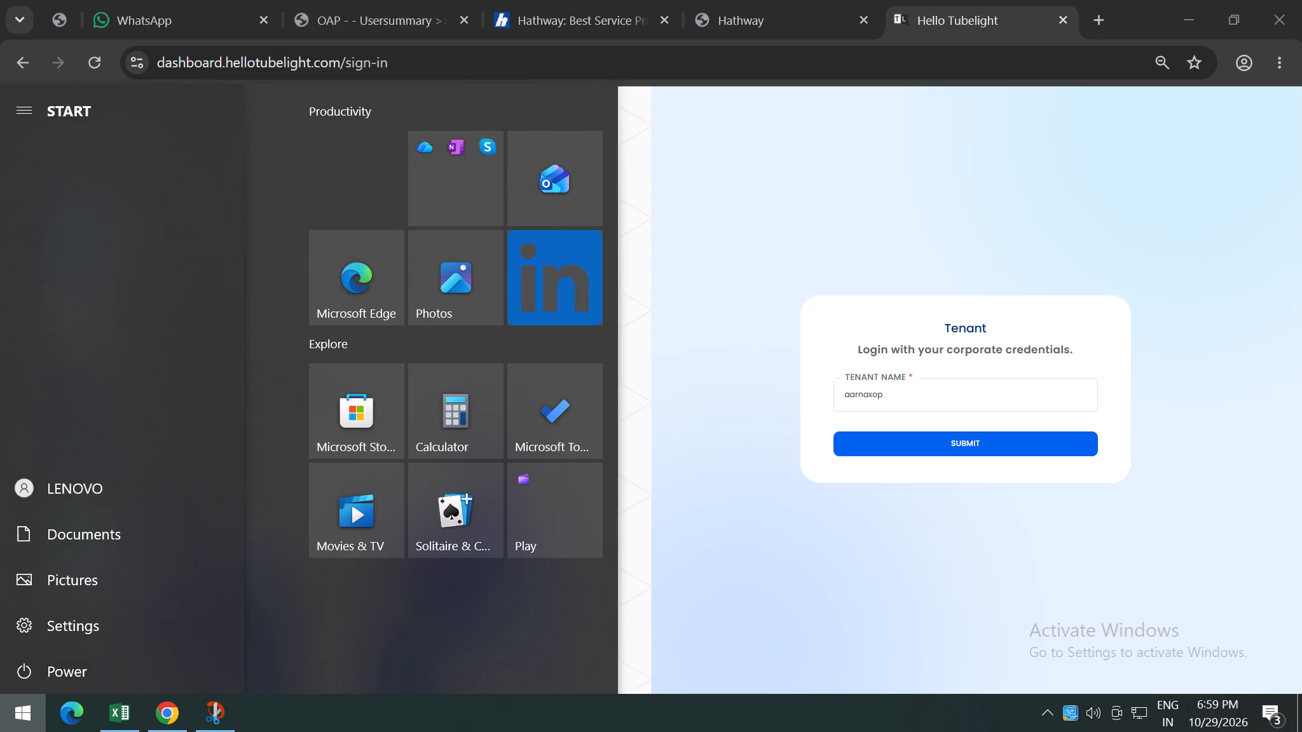
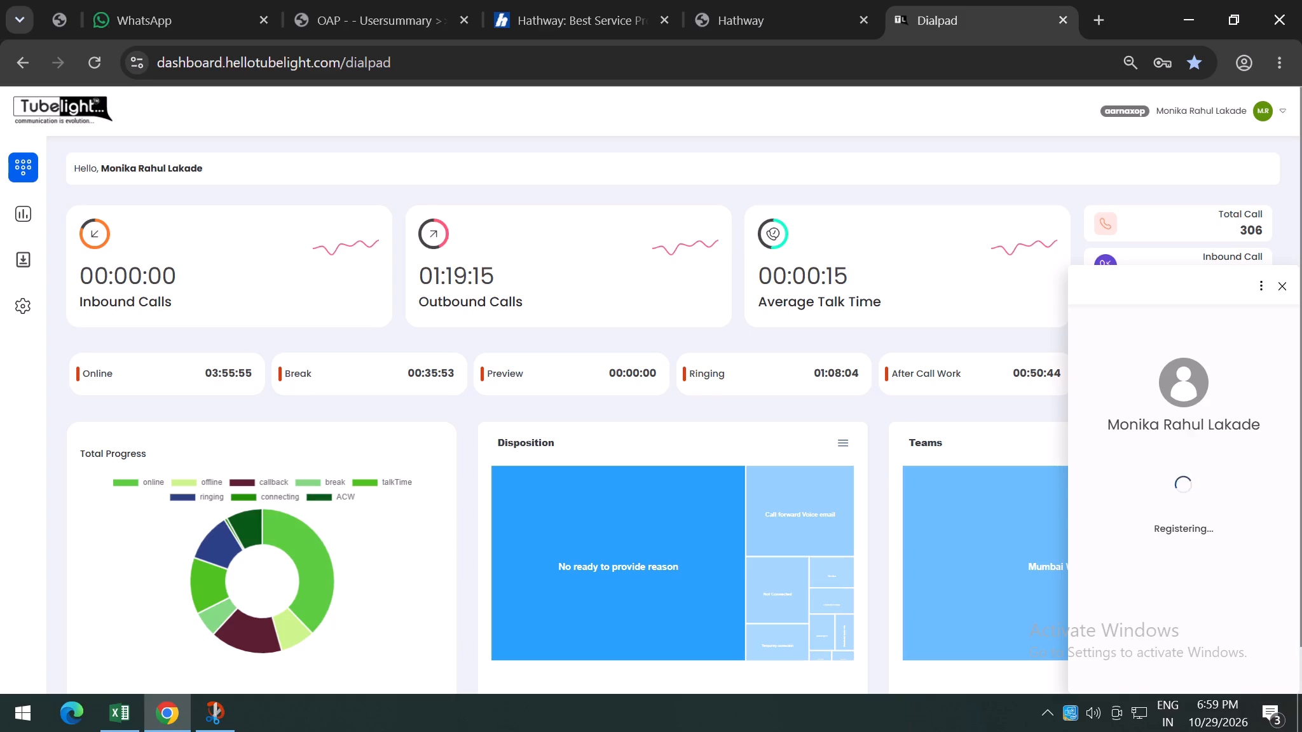
Close the dialer's phone window and sign out of the Tubelight dashboard.
left_click(1276, 286)
left_click(1284, 111)
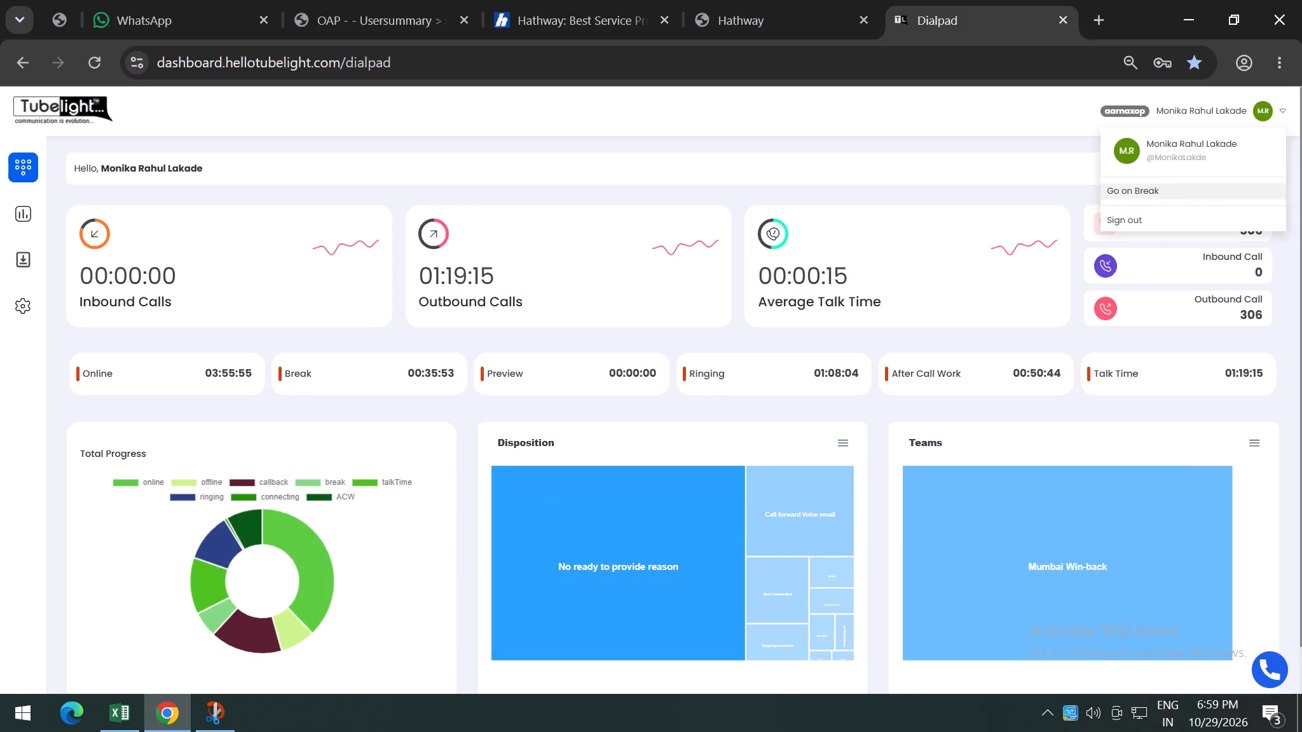
left_click(1157, 214)
Bring up the Windows power options to shut down the computer.
left_click(32, 711)
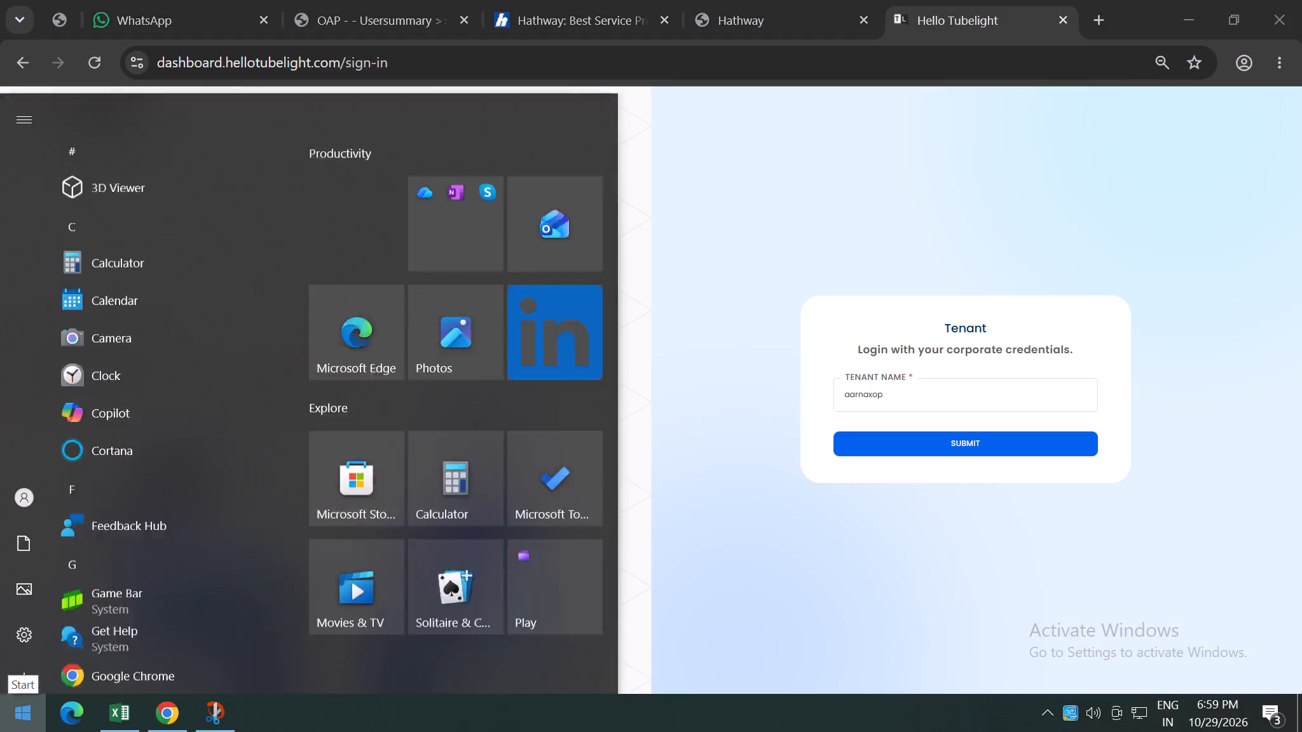
left_click(27, 667)
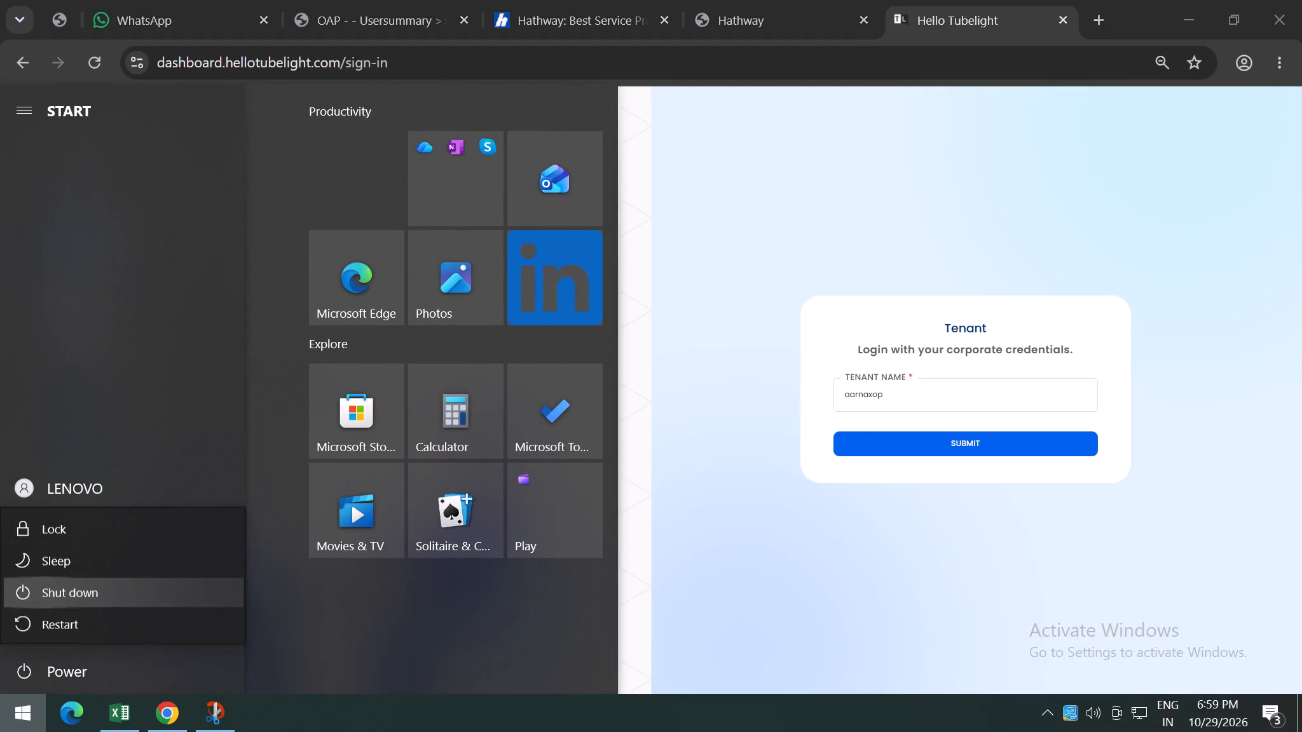